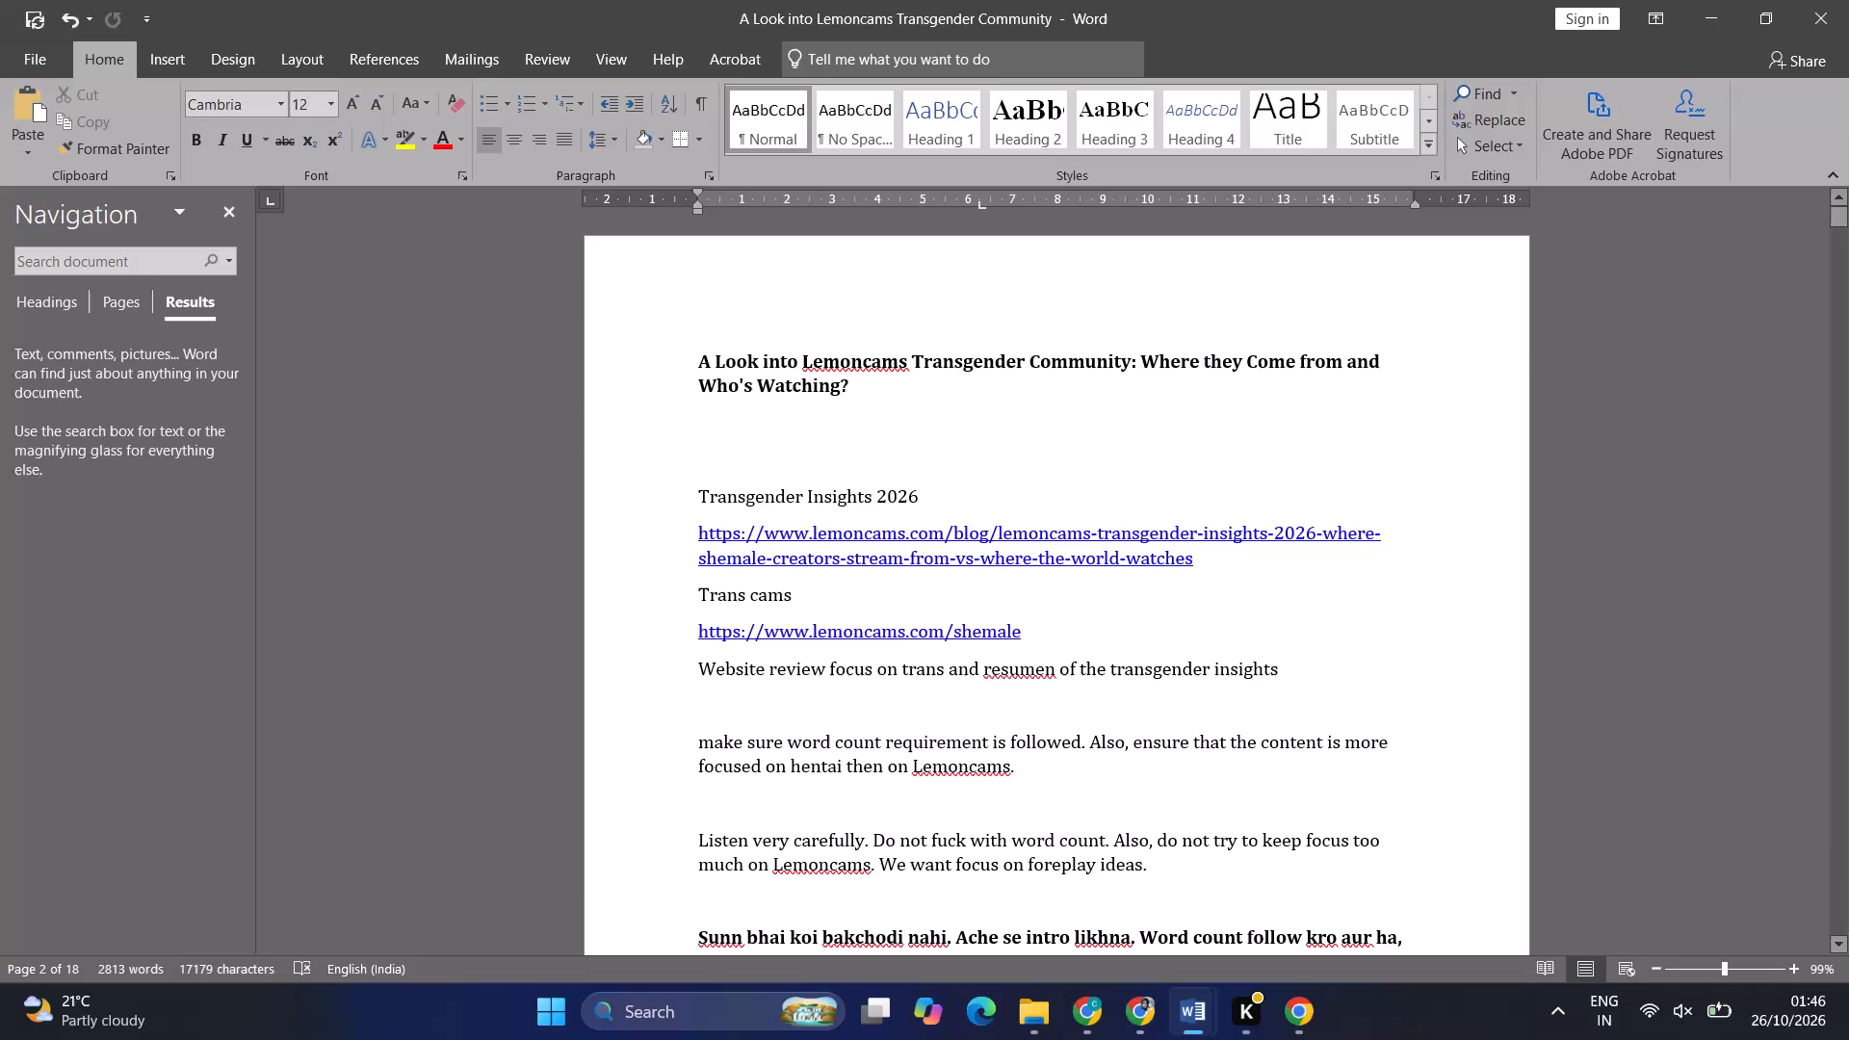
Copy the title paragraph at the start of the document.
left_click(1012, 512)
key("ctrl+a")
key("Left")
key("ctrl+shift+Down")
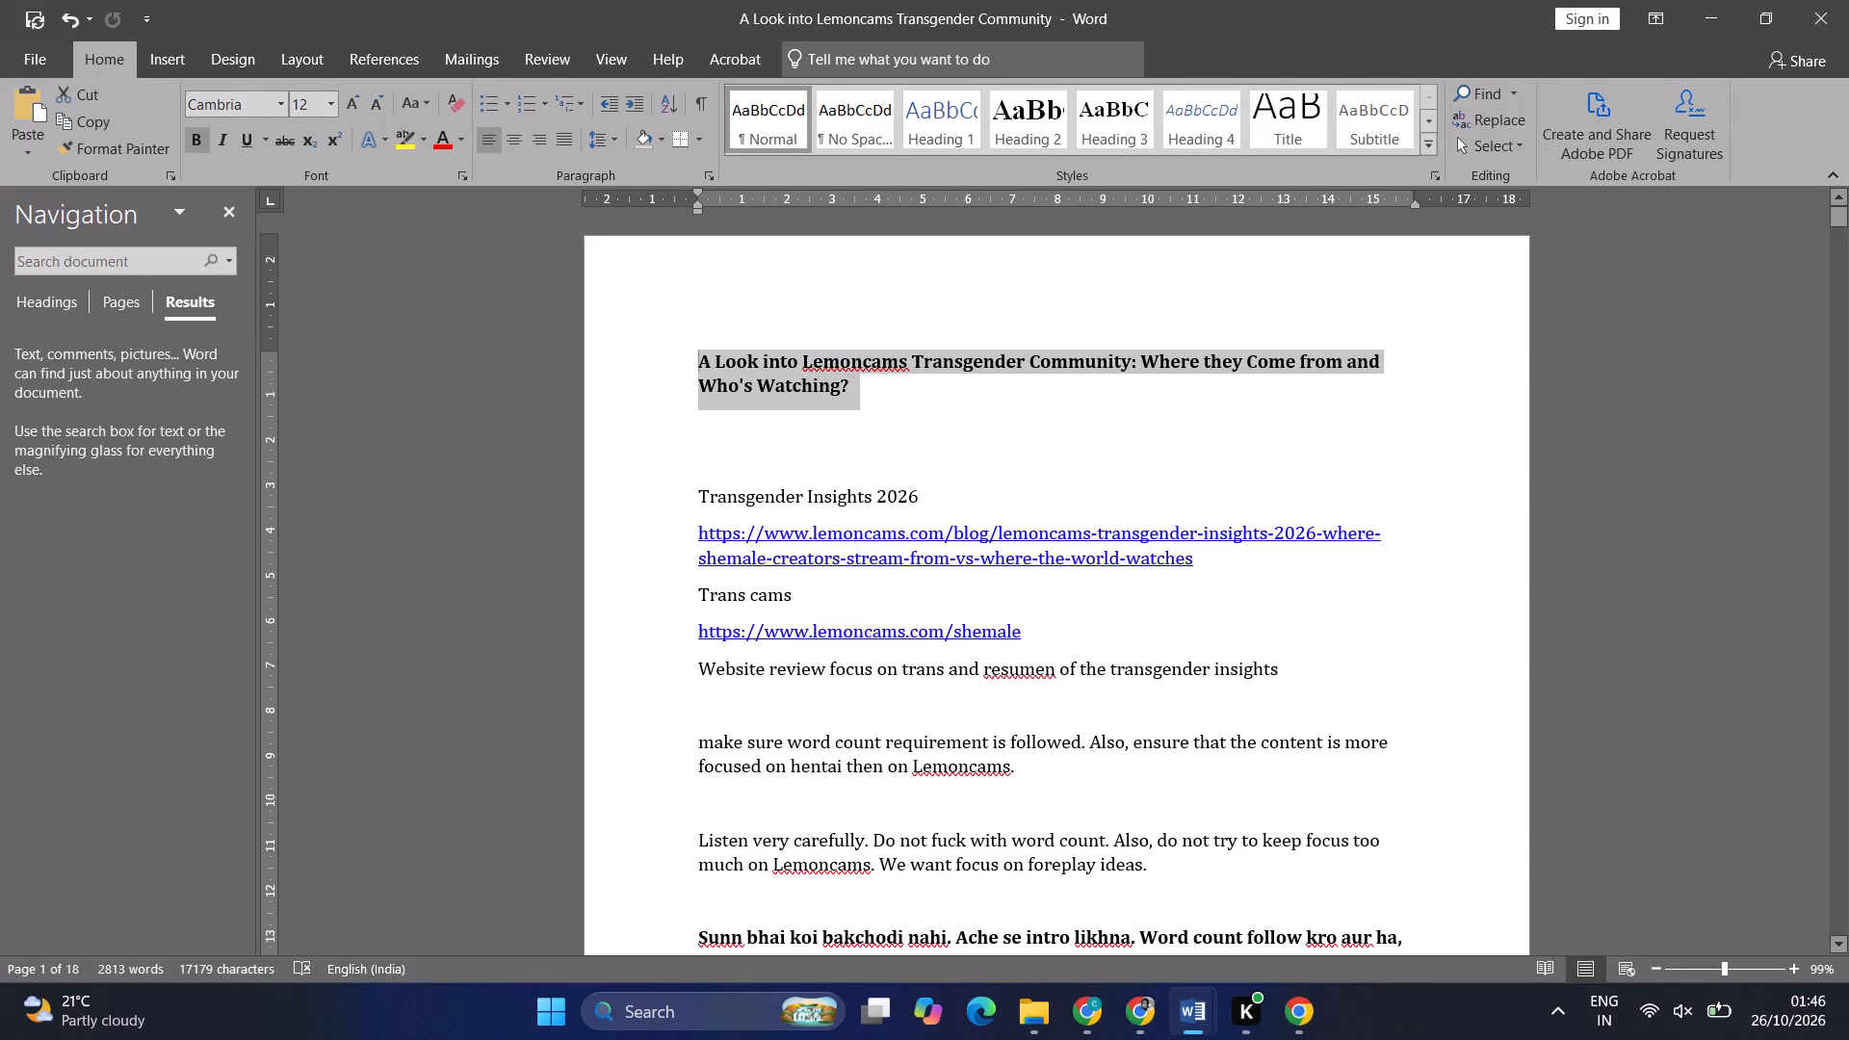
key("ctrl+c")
Copy the entire content of the "A Look into Lemoncams Transgender Community" document.
scroll(1012, 512, "down", 2)
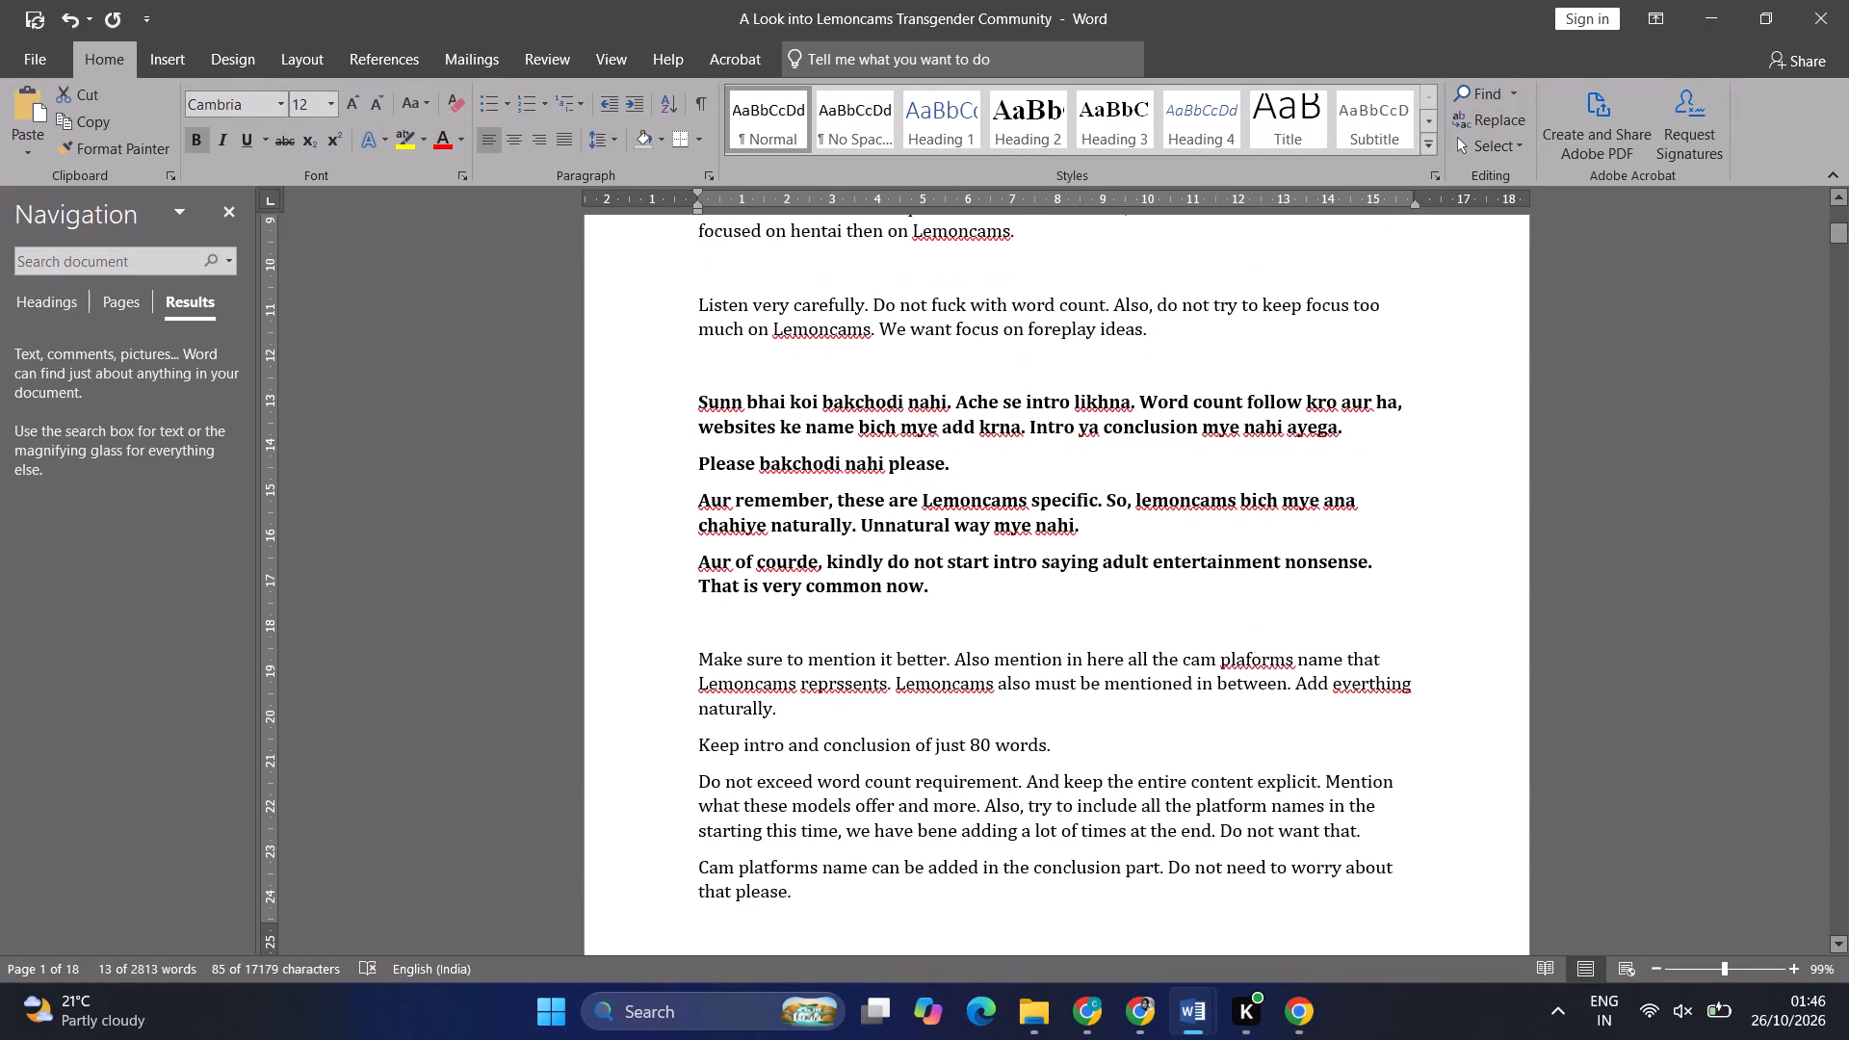
scroll(944, 537, "down", 6)
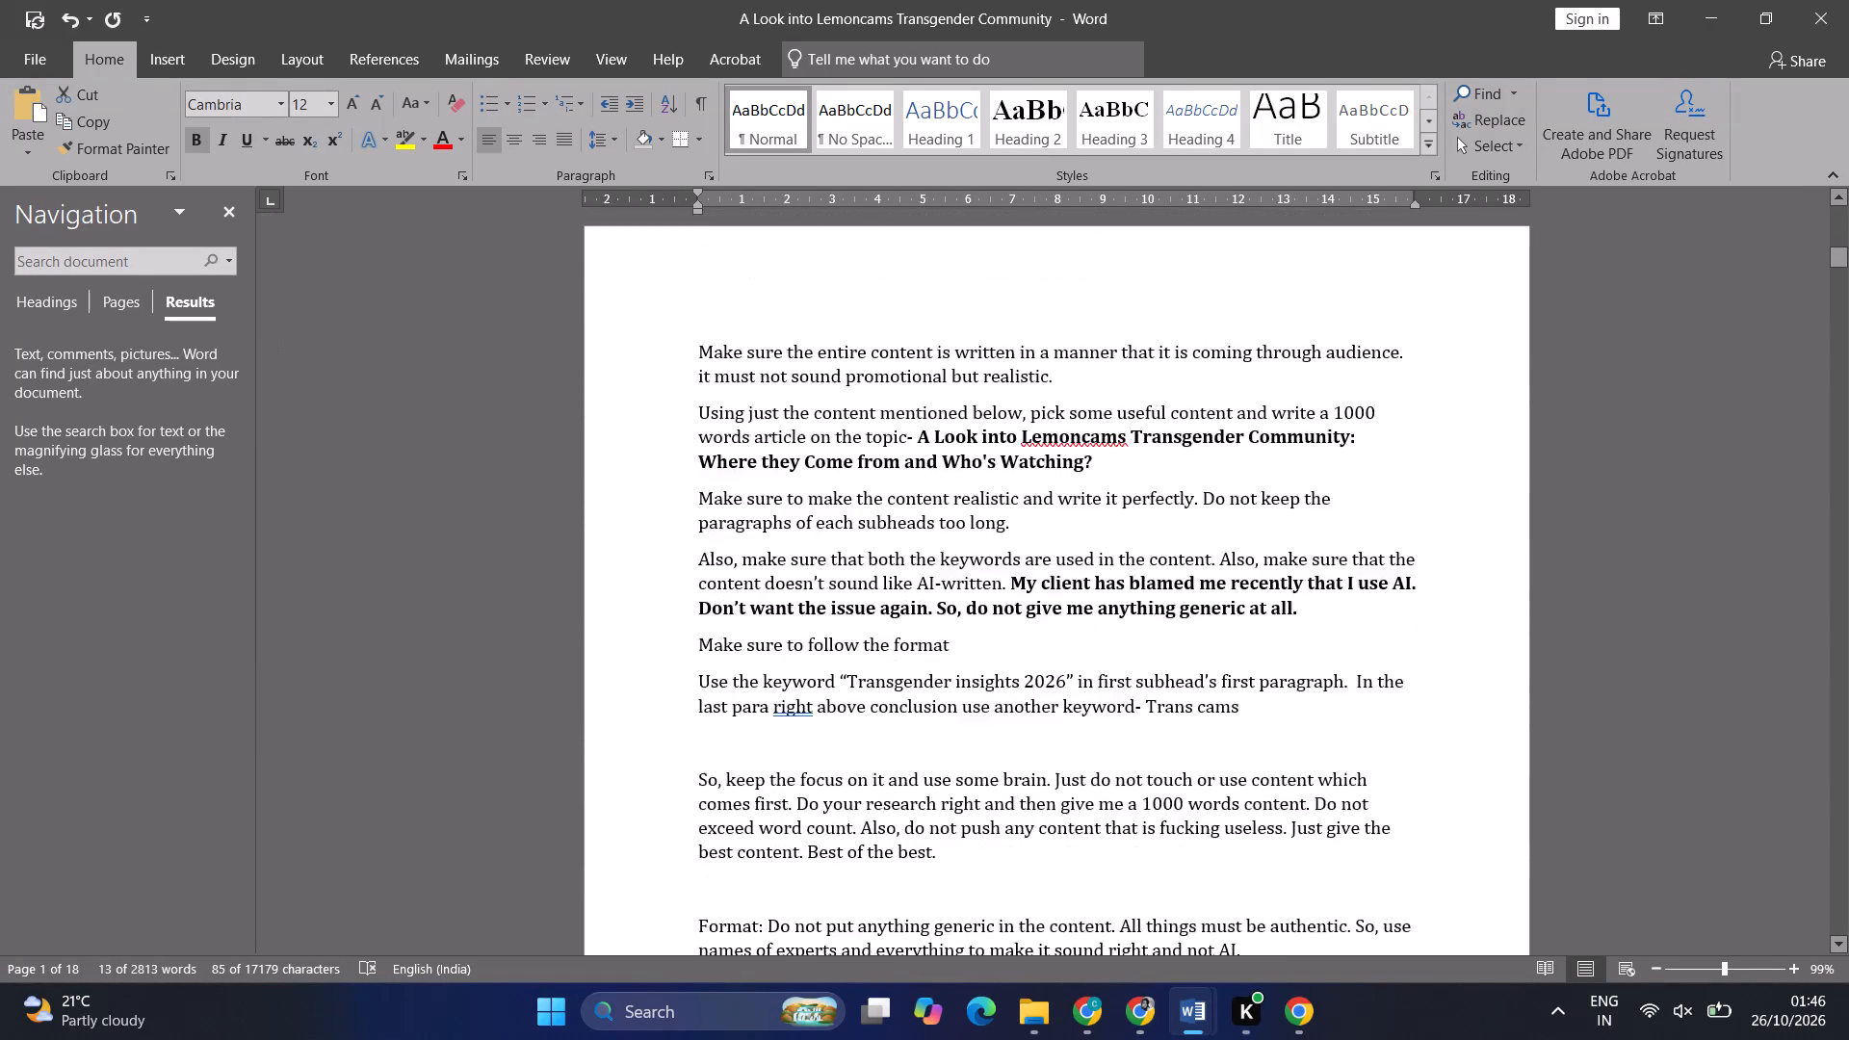
scroll(944, 537, "down", 1)
key("ctrl+a")
key("ctrl+c")
Snap the source document's window to one half of the screen and close its Navigation pane.
key("super+Left")
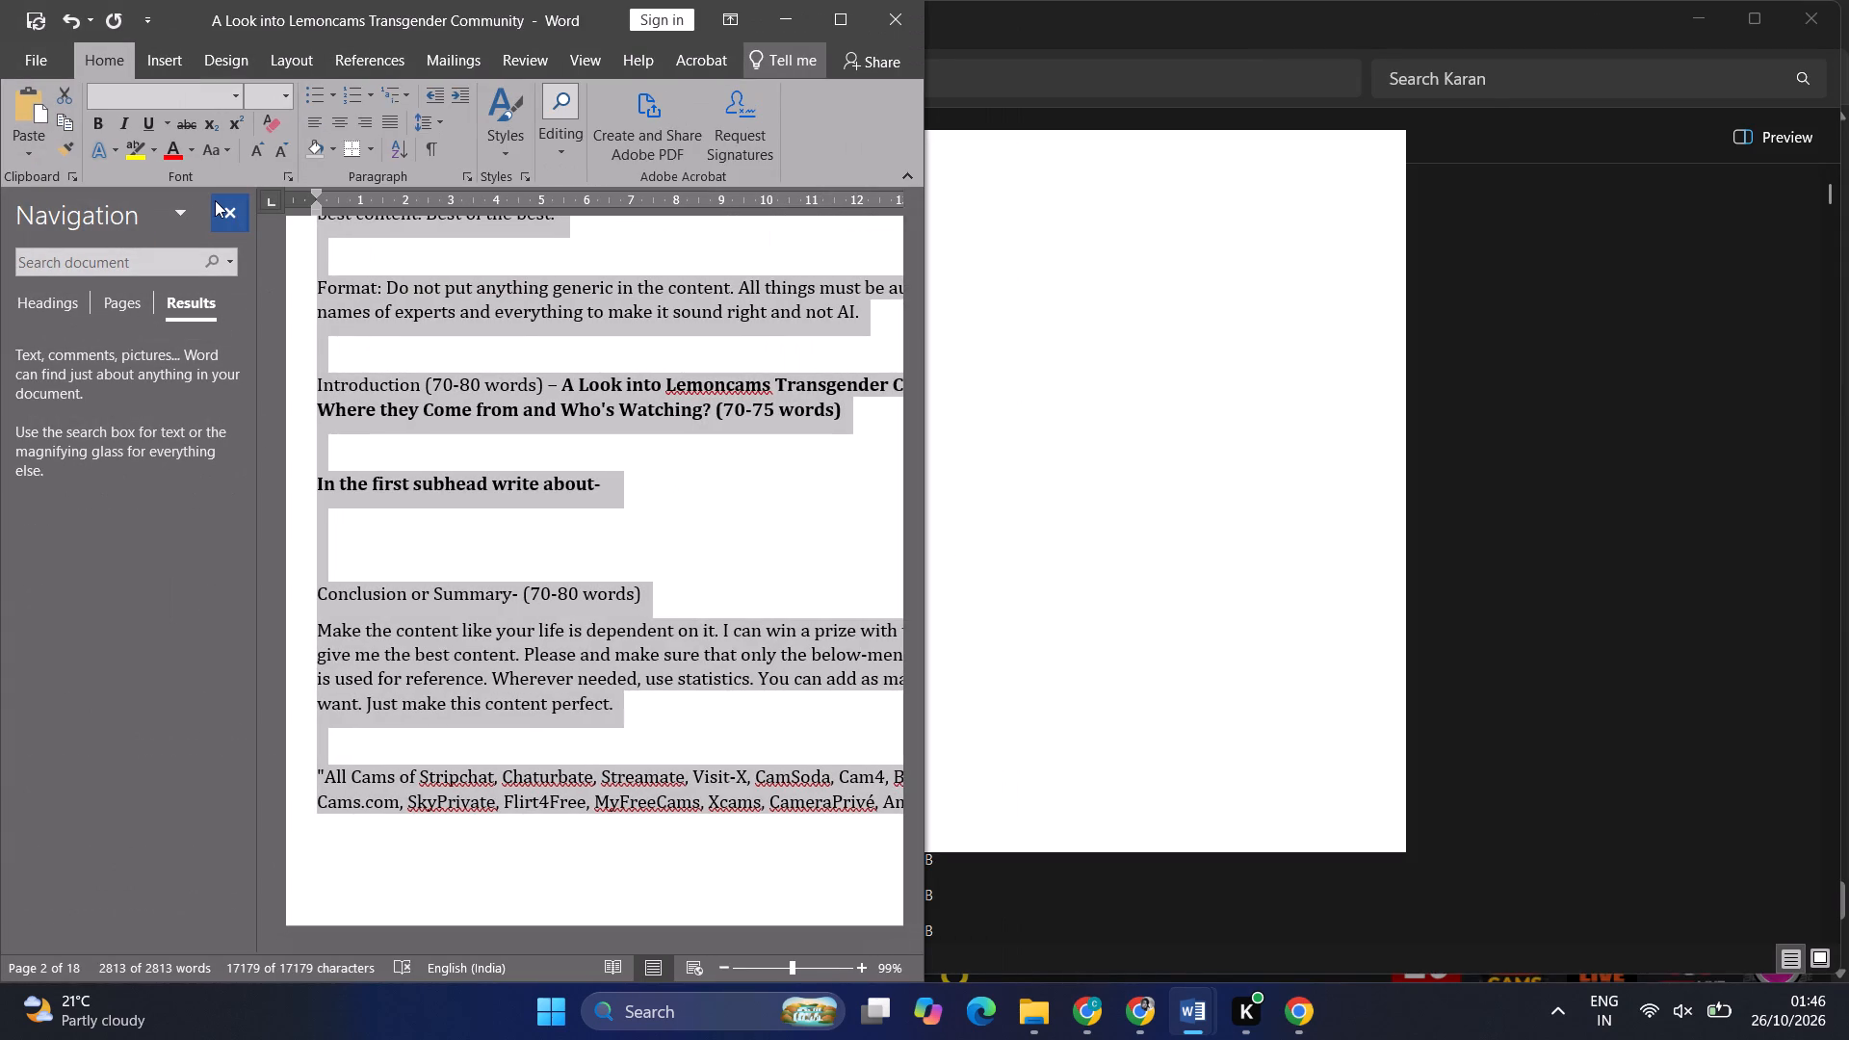
left_click(215, 200)
left_click(245, 472)
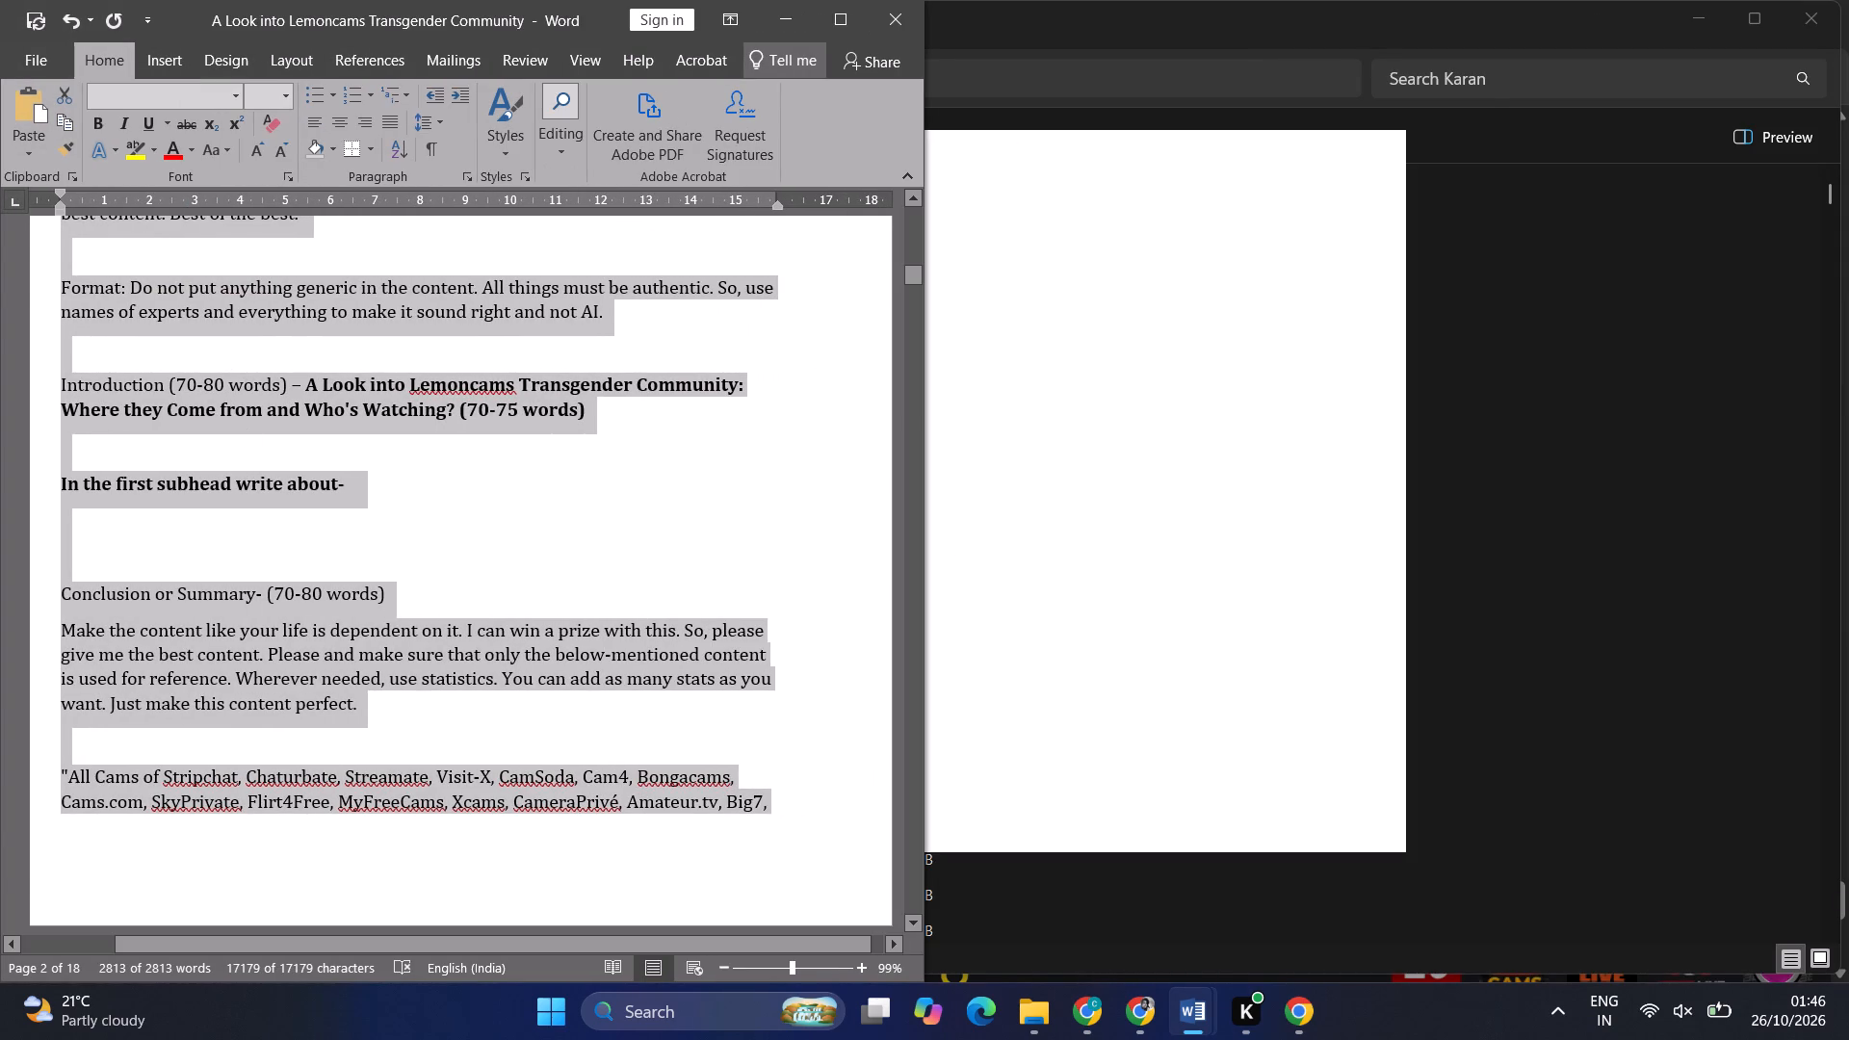
Create a new blank document beside the source document and paste the copied content into it.
key("ctrl+n")
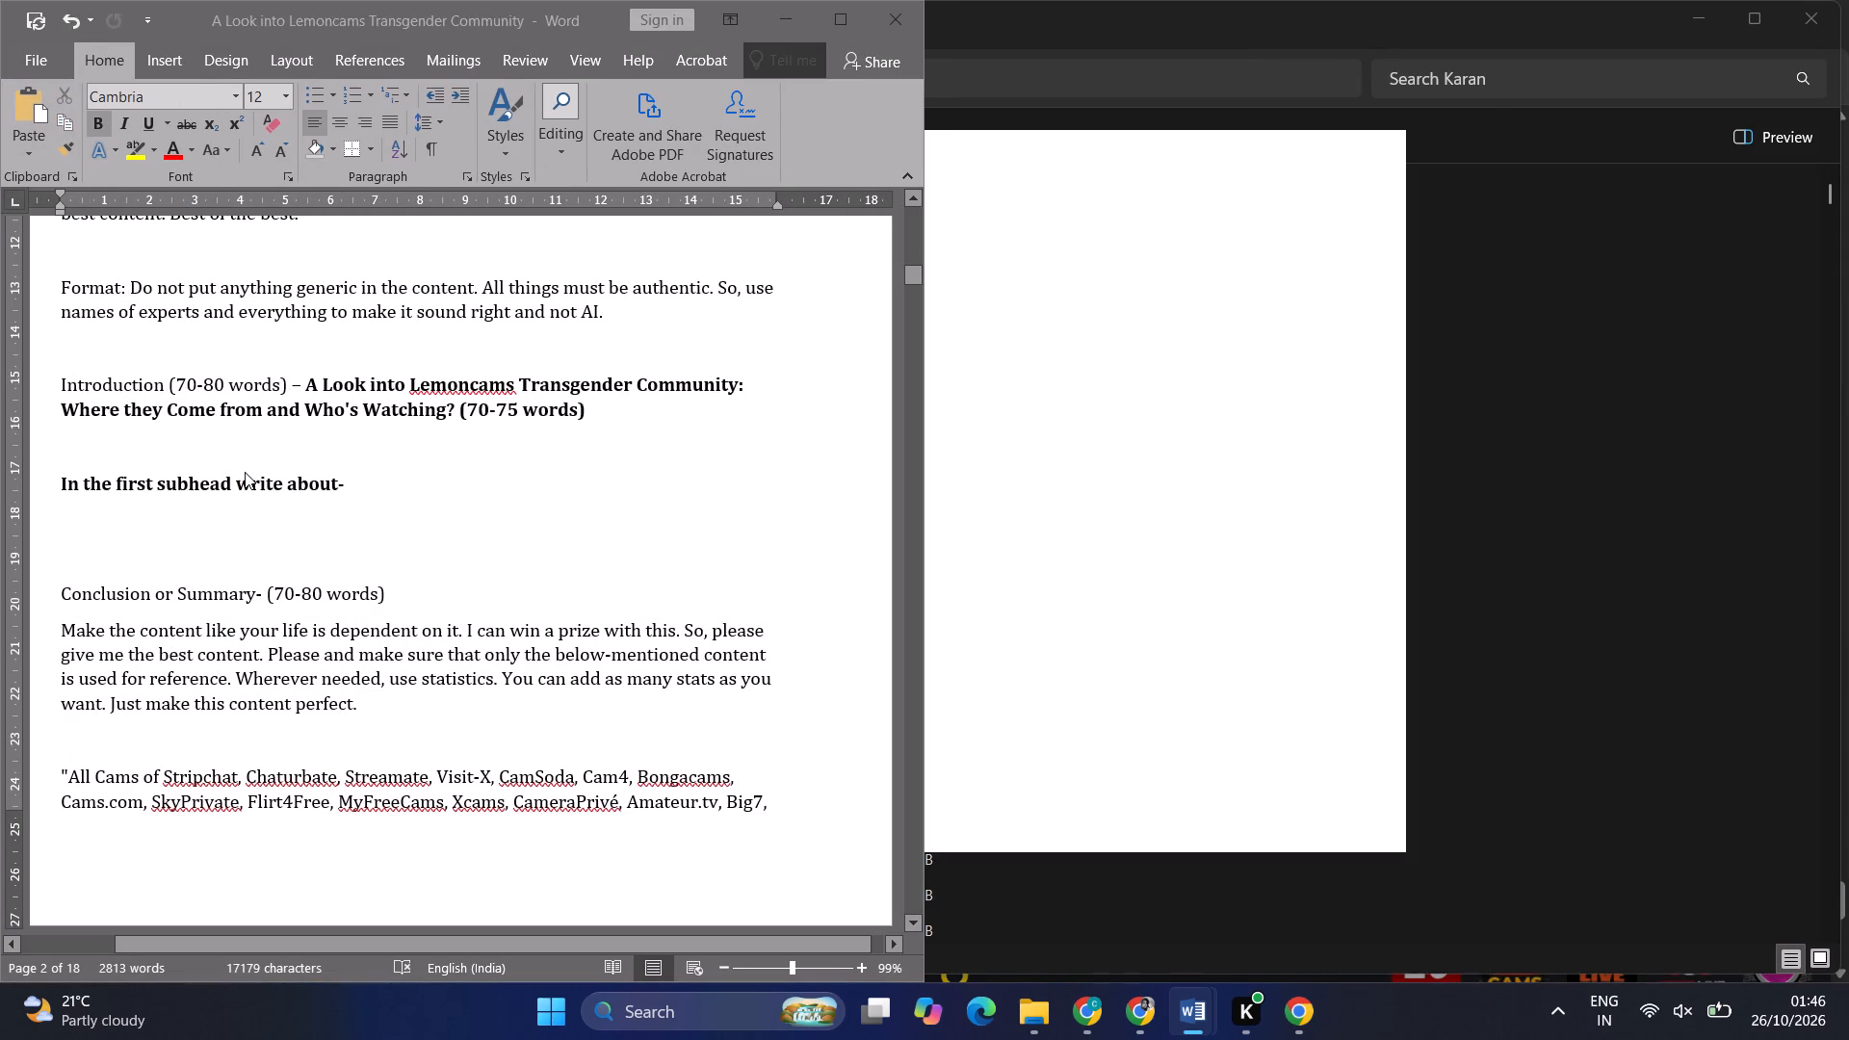
key("super+Right")
key("ctrl+v")
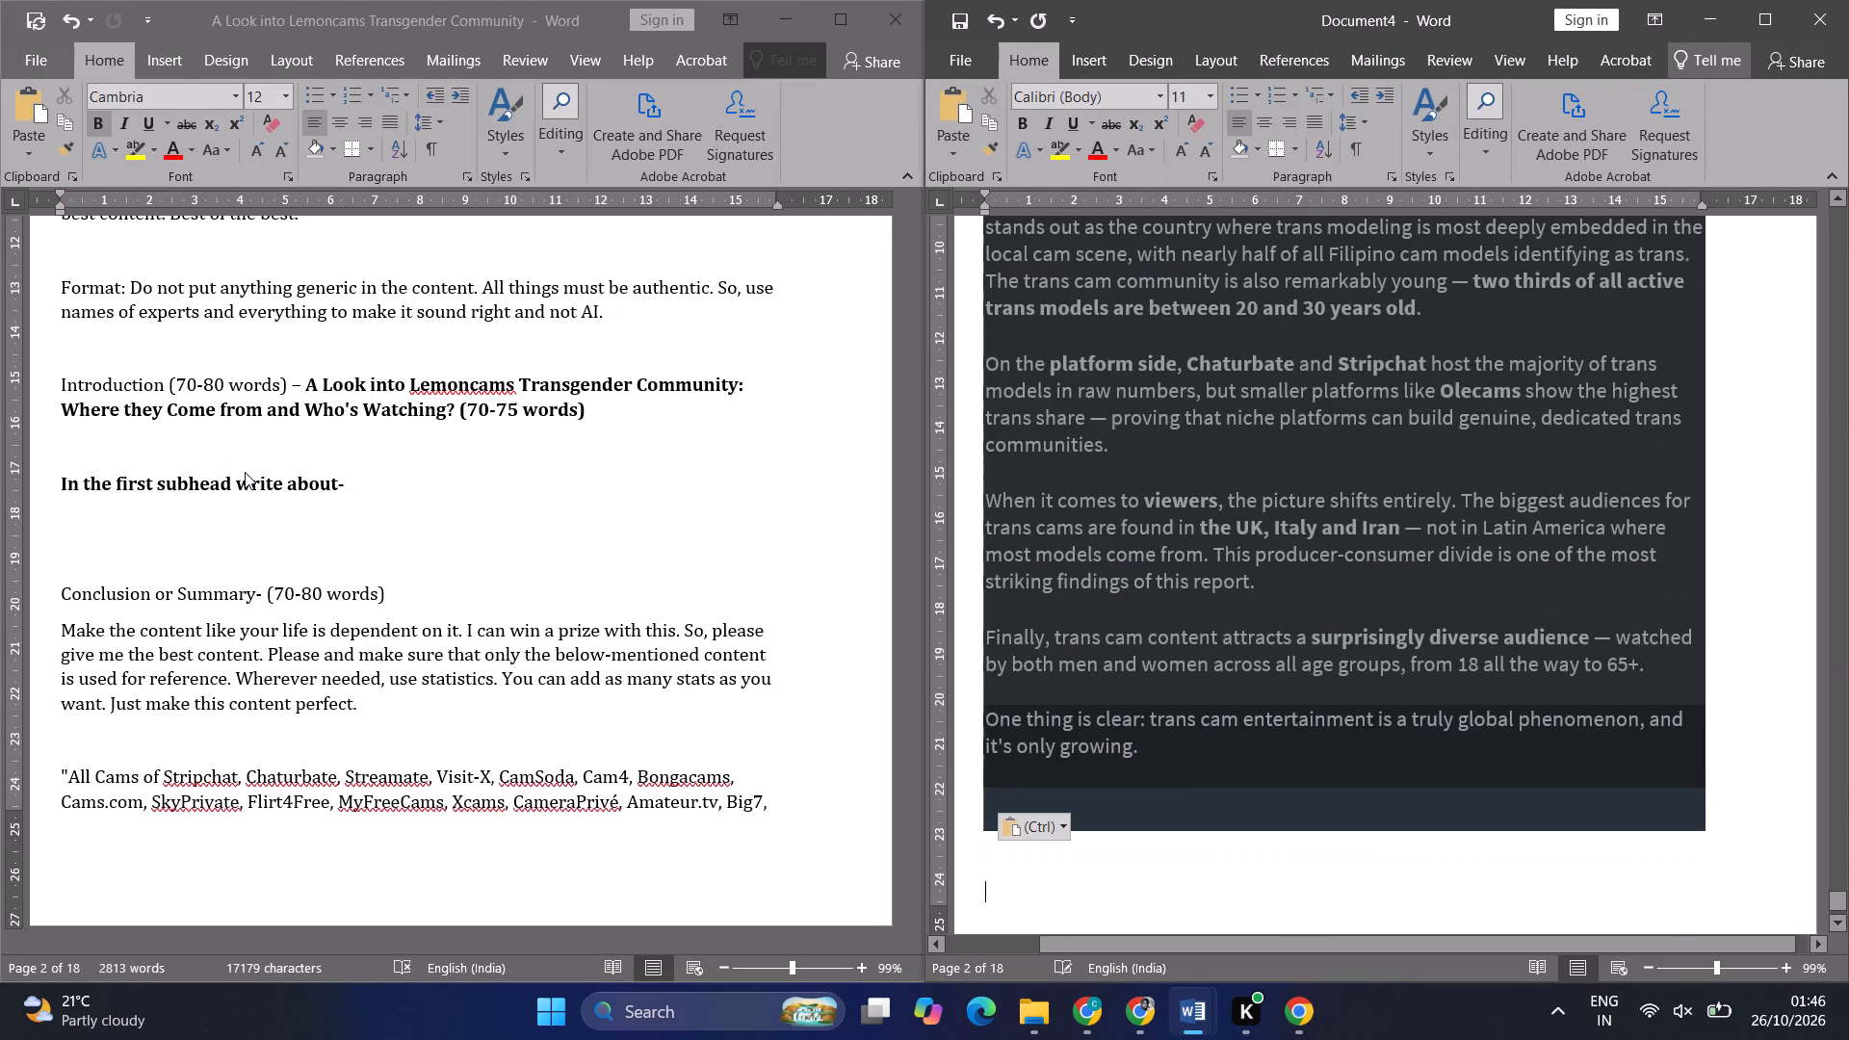
In the new document, delete everything from the title down to just before the "Format:" paragraph.
key("ctrl+a")
key("Up")
key("ctrl+shift+Down")
key("ctrl+shift+Down")
key("ctrl+shift+Down")
key("ctrl+shift+Down")
key("ctrl+shift+Down")
key("ctrl+shift+Down")
key("ctrl+shift+Down")
key("ctrl+shift+Down")
key("ctrl+shift+Down")
key("ctrl+shift+Down")
key("ctrl+shift+Down")
key("ctrl+shift+Down")
key("ctrl+shift+Down")
key("ctrl+shift+Down")
key("ctrl+shift+Down")
key("ctrl+shift+Down")
key("ctrl+shift+Down")
key("ctrl+shift+Down")
key("ctrl+shift+Down")
key("ctrl+shift+Down")
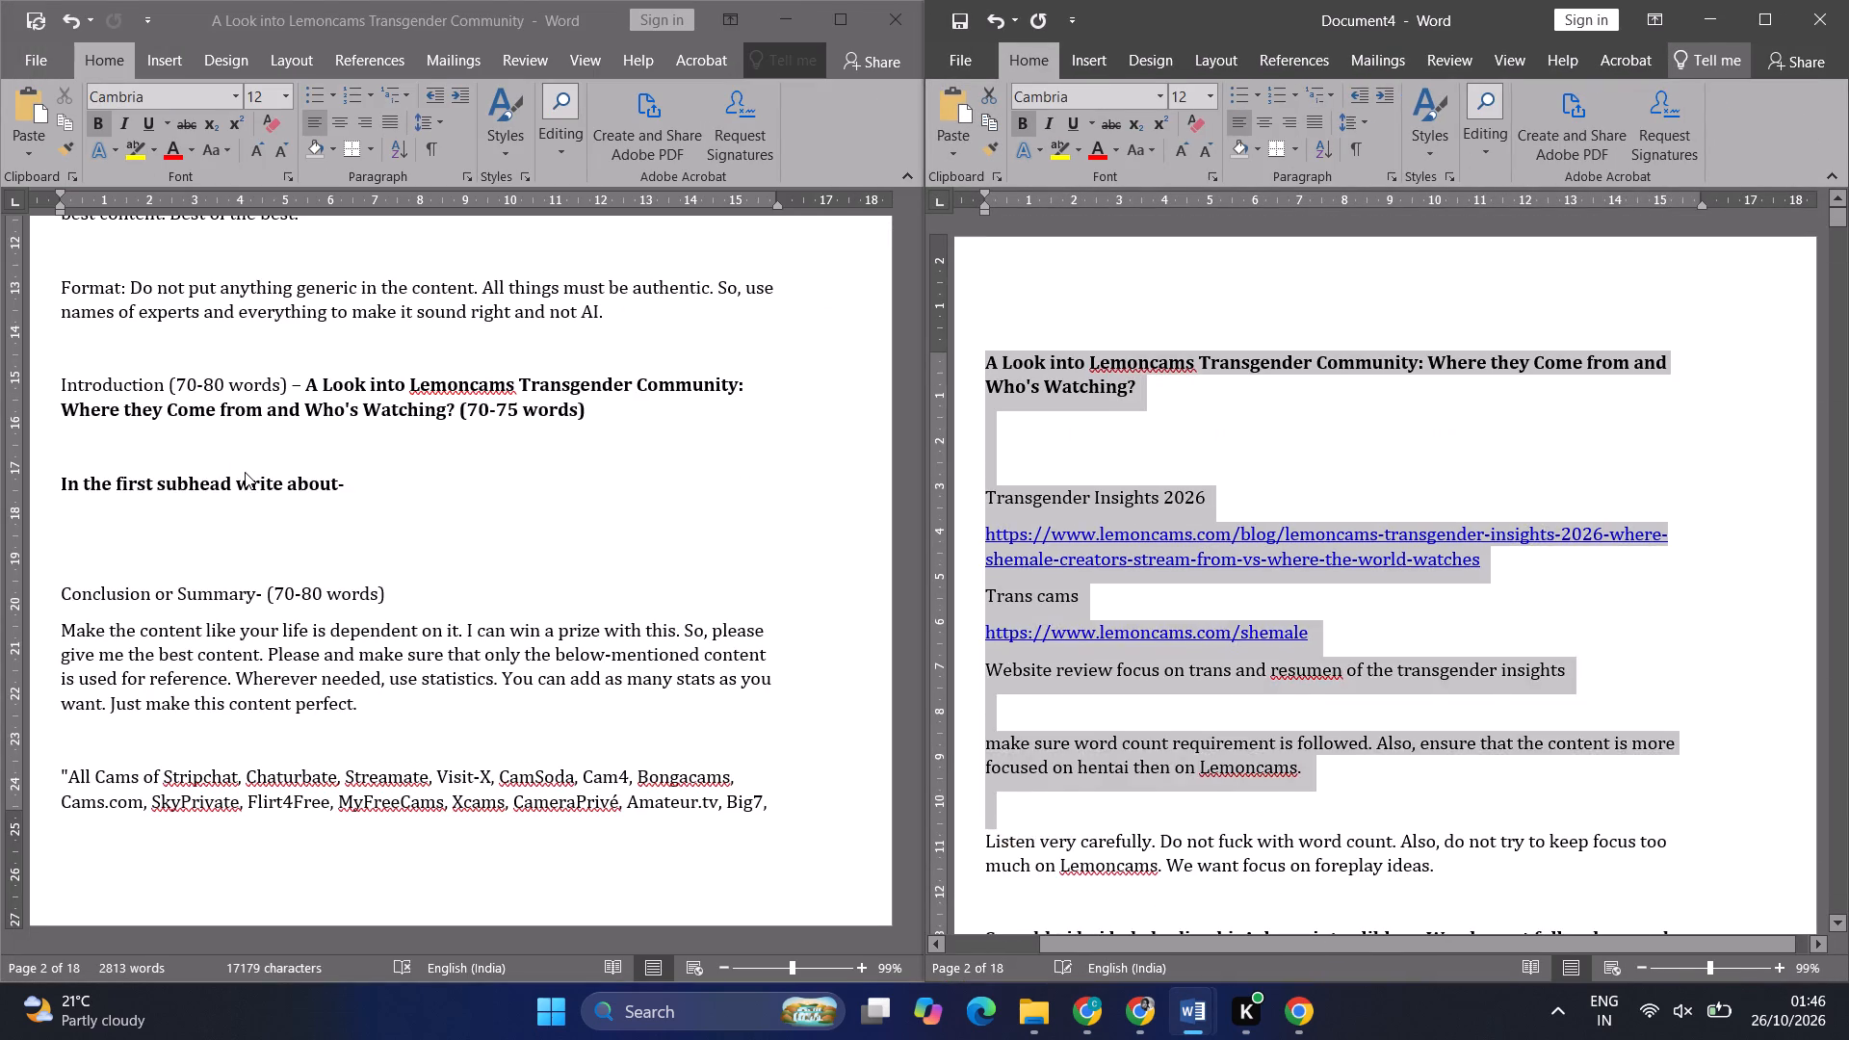
key("BackSpace")
Delete the block beginning at "Format:", including the introduction, conclusion and cam platform instructions.
key("ctrl+shift+Down")
key("ctrl+shift+Down")
key("ctrl+shift+Down")
key("ctrl+shift+Down")
key("ctrl+shift+Down")
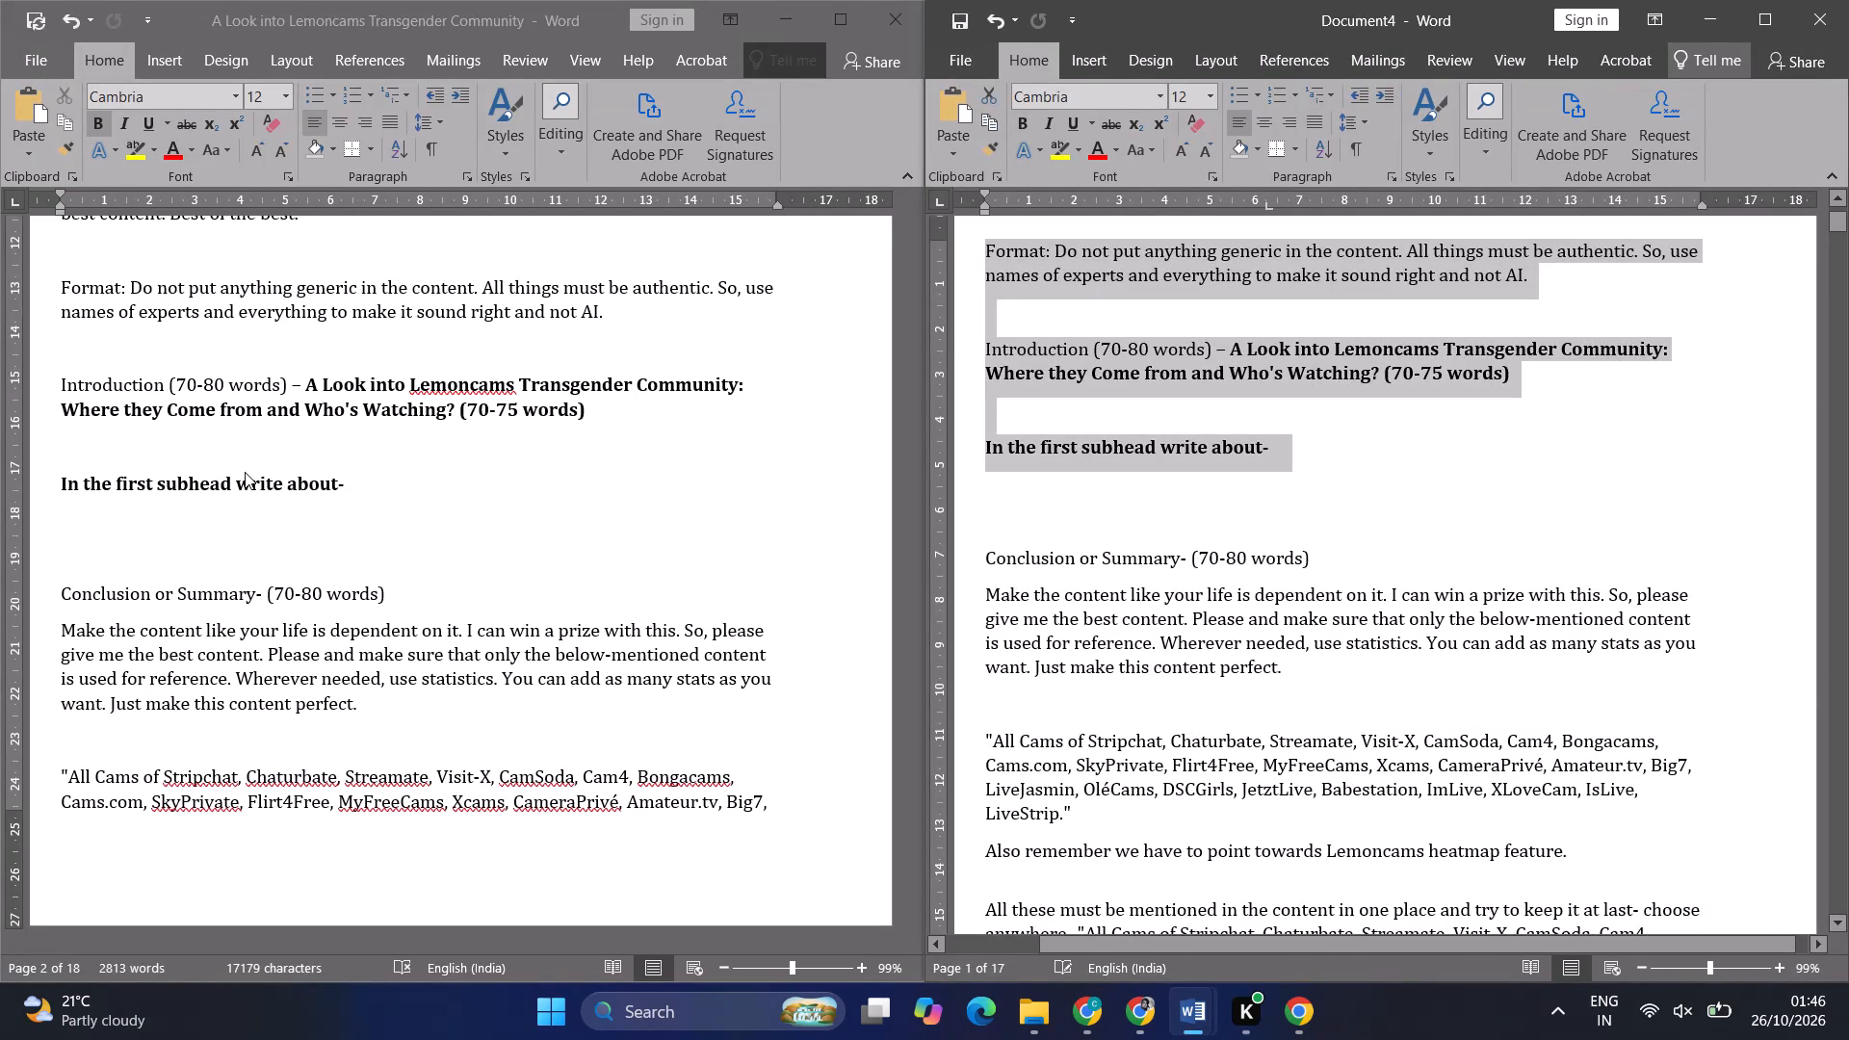
key("ctrl+shift+Down")
key("ctrl+shift+Down")
key("ctrl+shift+Down")
key("ctrl+shift+Down")
key("ctrl+shift+Down")
key("ctrl+shift+Down")
key("ctrl+shift+Down")
key("ctrl+shift+Down")
key("ctrl+shift+Down")
key("ctrl+shift+Down")
key("ctrl+shift+Down")
key("ctrl+shift+Down")
key("ctrl+shift+Down")
key("ctrl+shift+Down")
key("ctrl+shift+Down")
key("ctrl+shift+Down")
key("ctrl+shift+Down")
key("ctrl+shift+Down")
key("ctrl+shift+Down")
key("BackSpace")
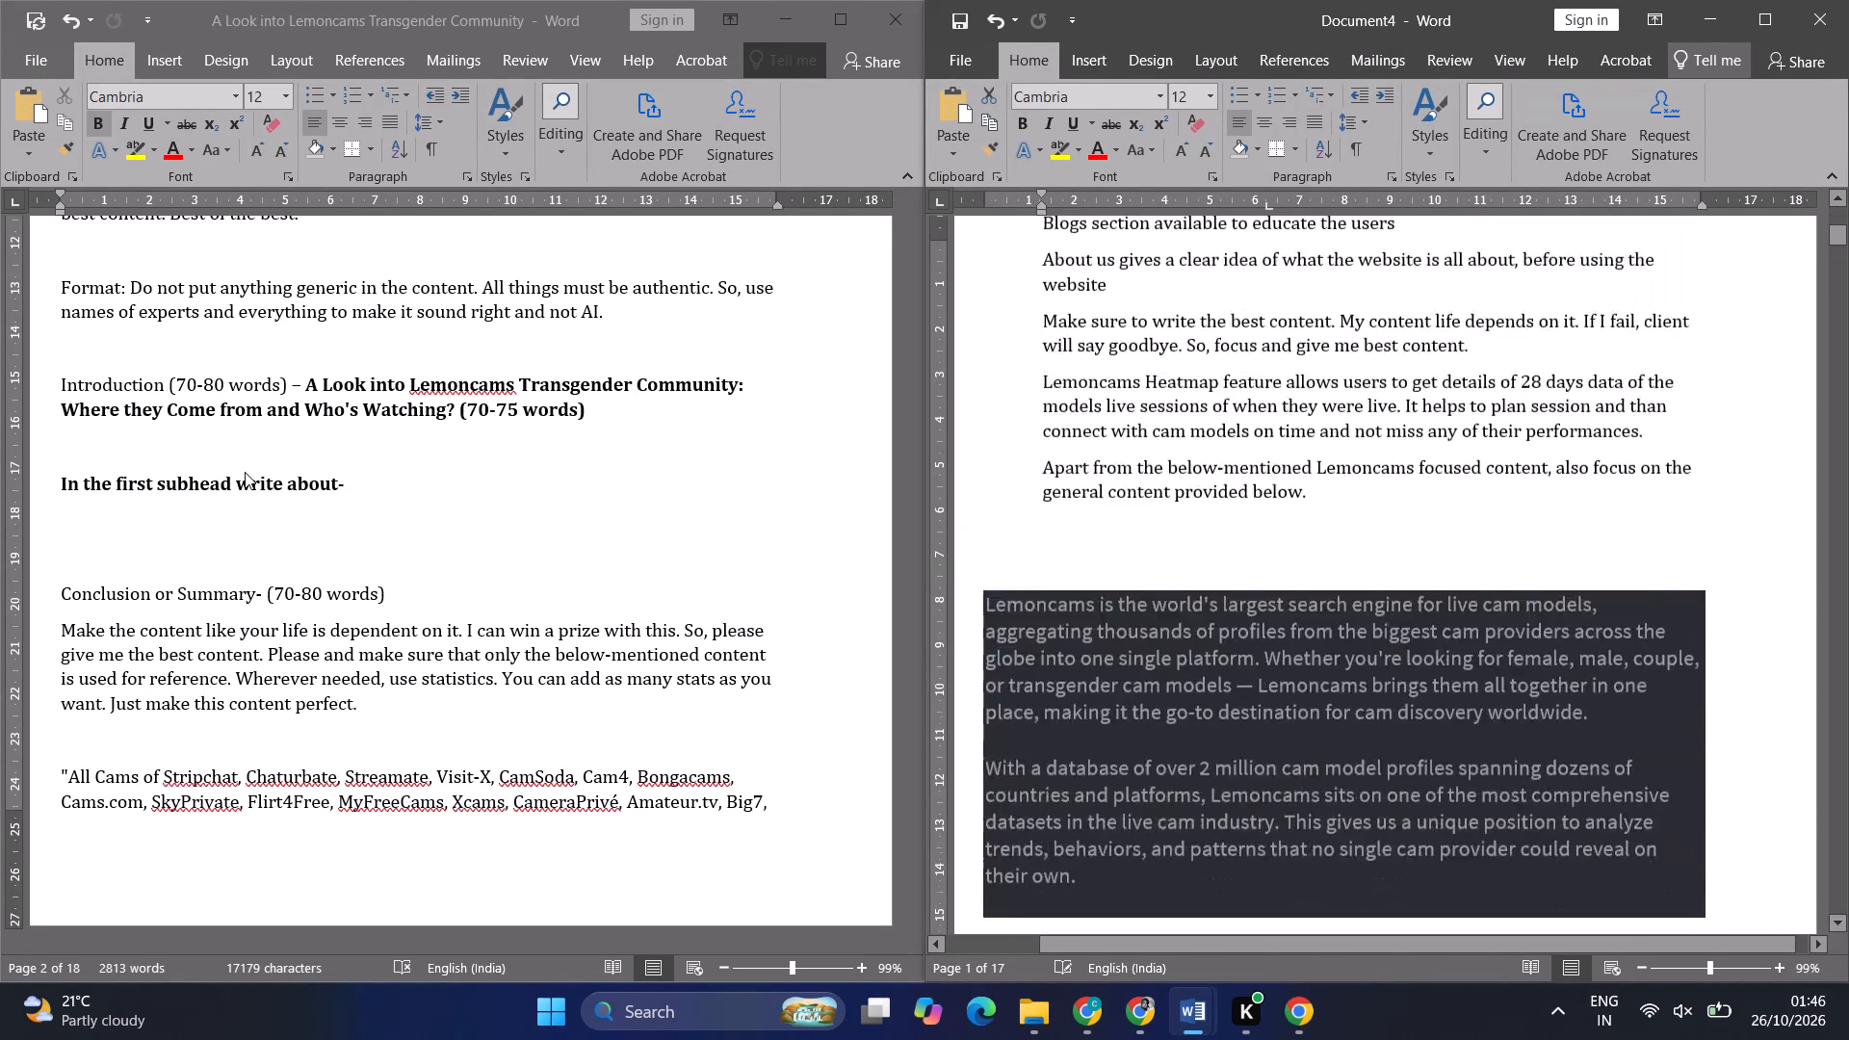
Delete the remaining website notes above the dark-background article text, including the language options, sign-up, blog and Heatmap notes.
key("ctrl+shift+Down")
key("ctrl+shift+Down")
key("ctrl+shift+Down")
key("ctrl+shift+Down")
key("ctrl+shift+Down")
key("ctrl+shift+Down")
key("BackSpace")
key("ctrl+shift+Down")
key("ctrl+shift+Down")
key("ctrl+shift+Down")
key("ctrl+shift+Down")
key("ctrl+shift+Down")
key("ctrl+shift+Down")
key("ctrl+shift+Down")
key("ctrl+shift+Down")
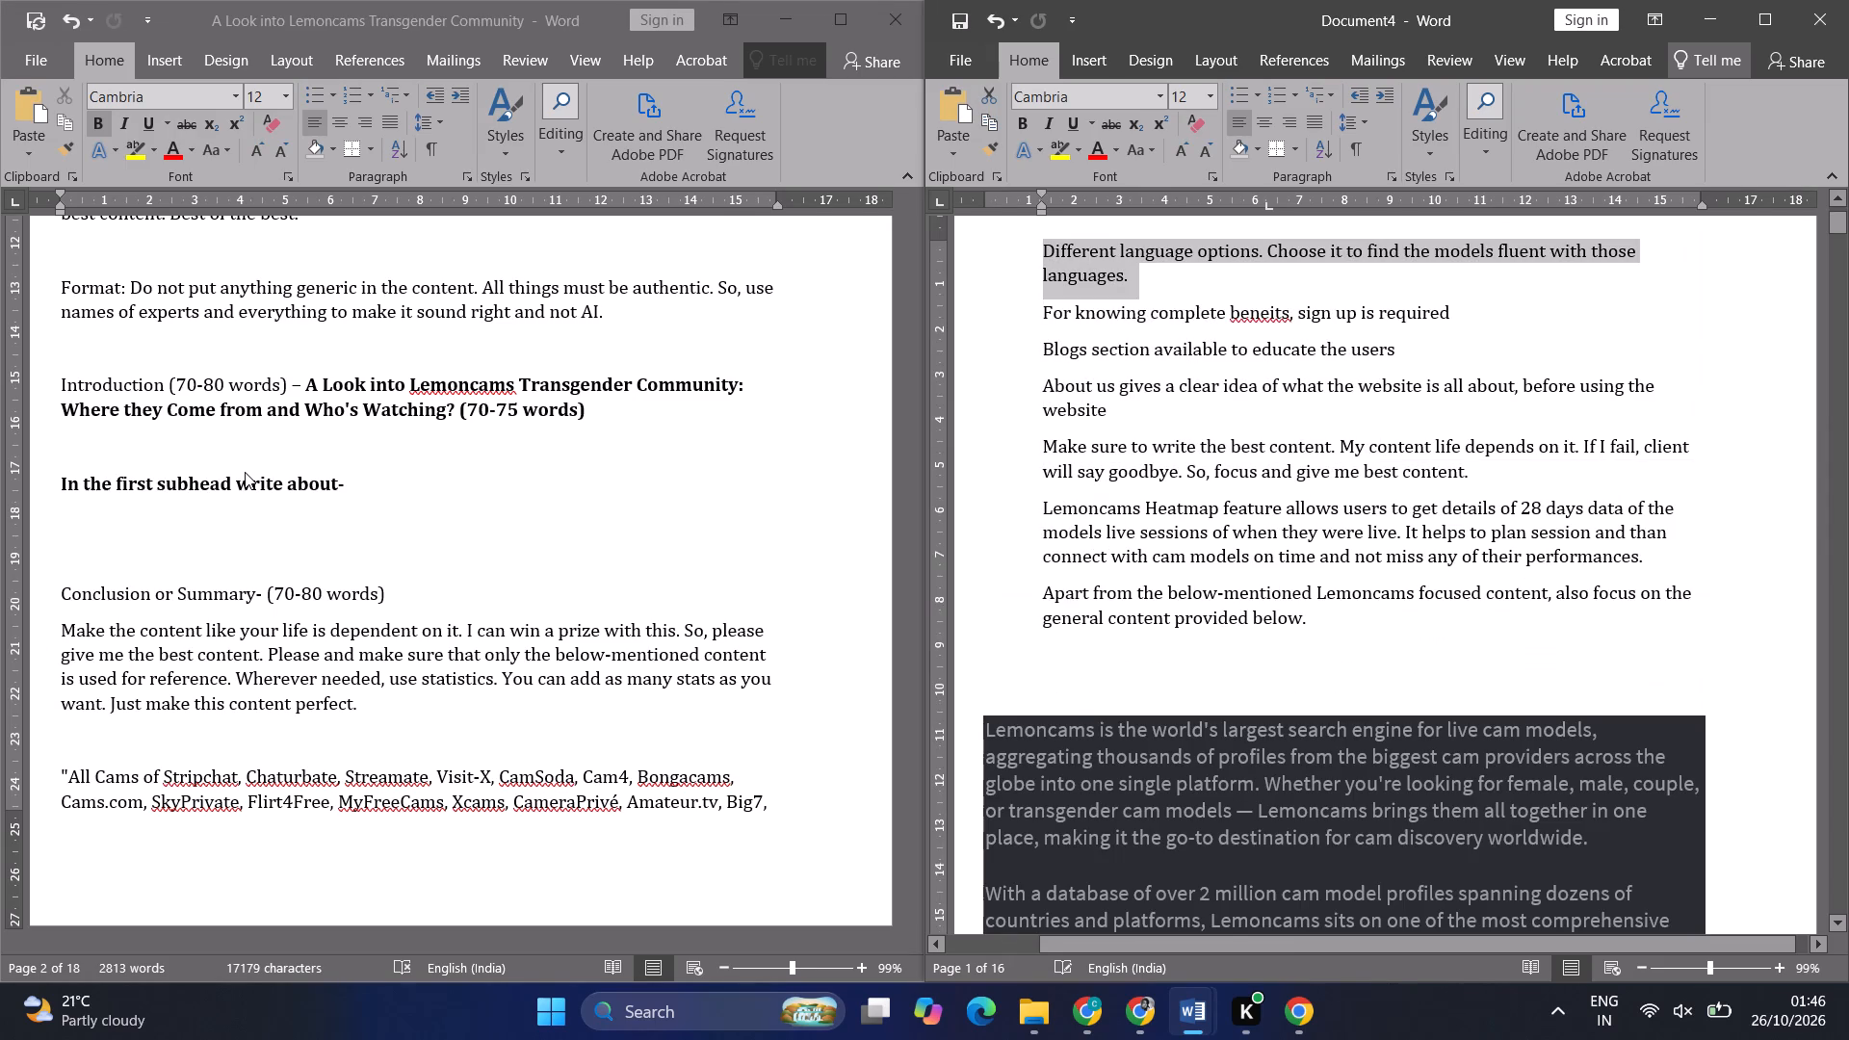
key("BackSpace")
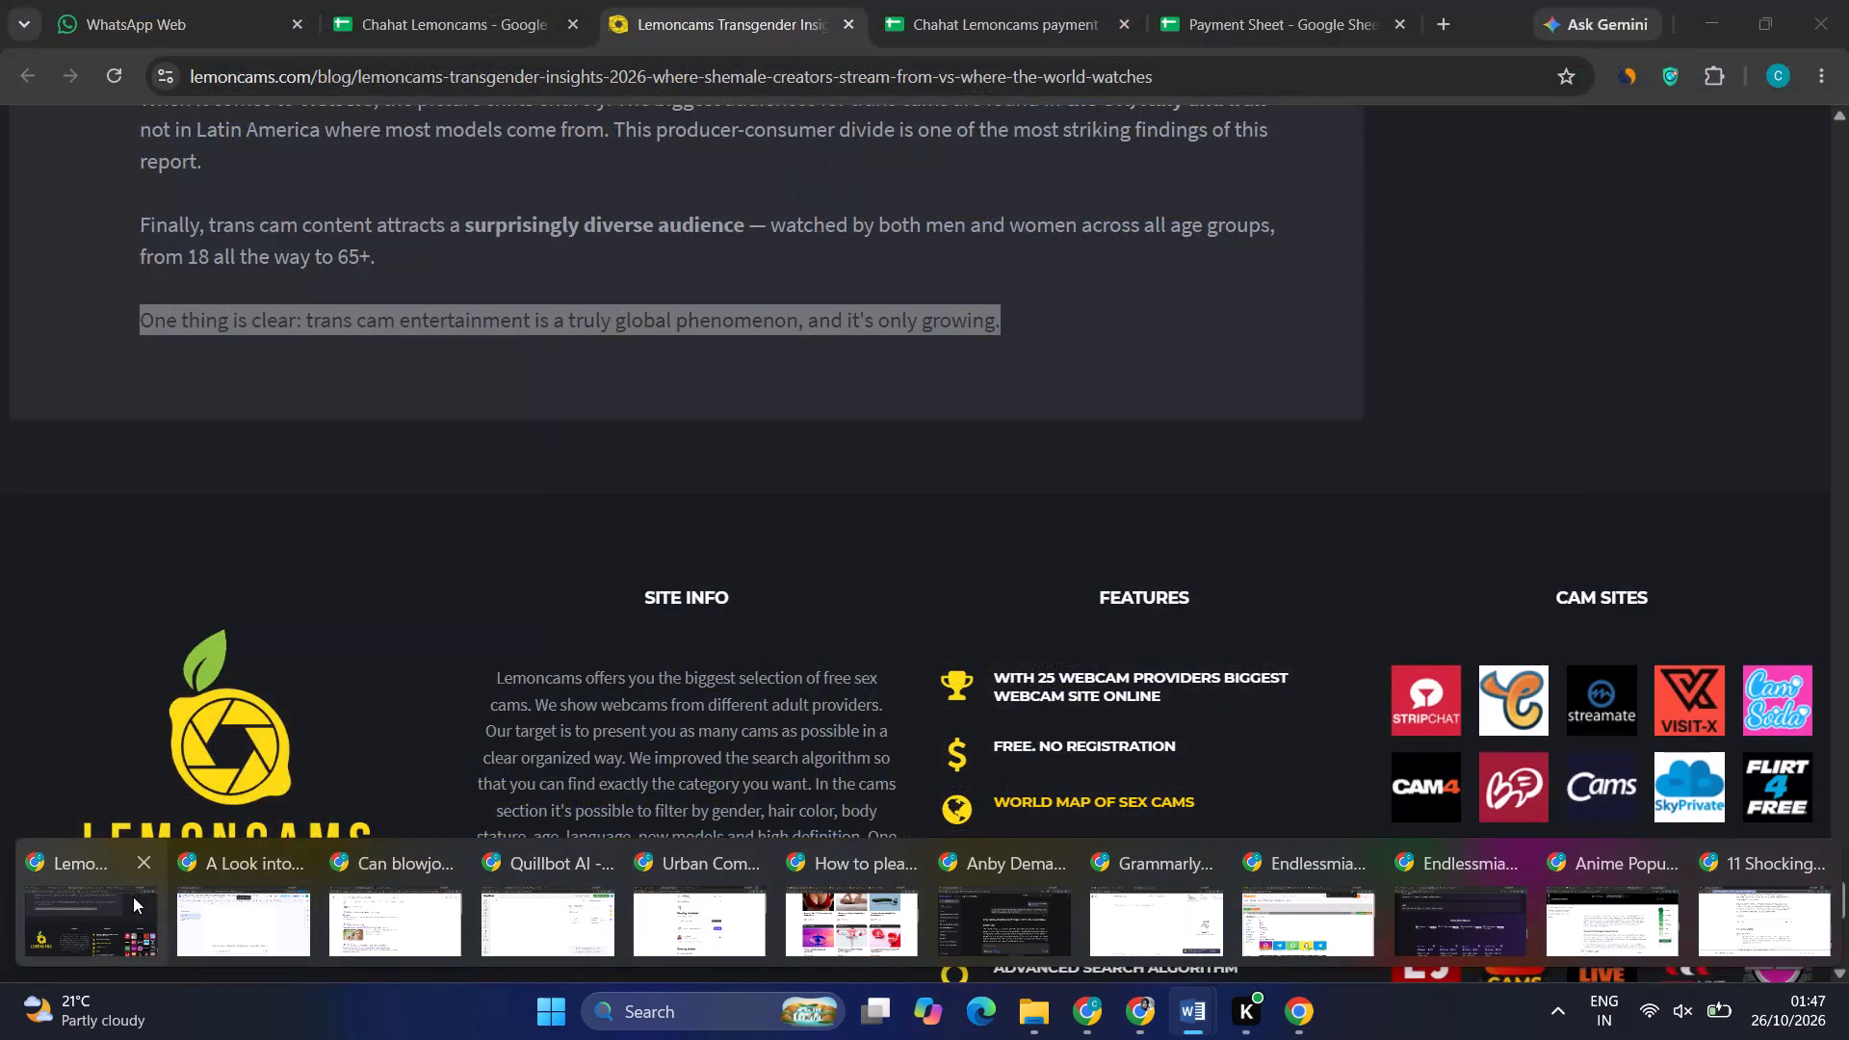
Switch to the Lemoncams spreadsheet in Chrome, review the topic rows on the Lemoncams Oct sheet, and select the transgender community topic's document-link cell.
left_click(133, 897)
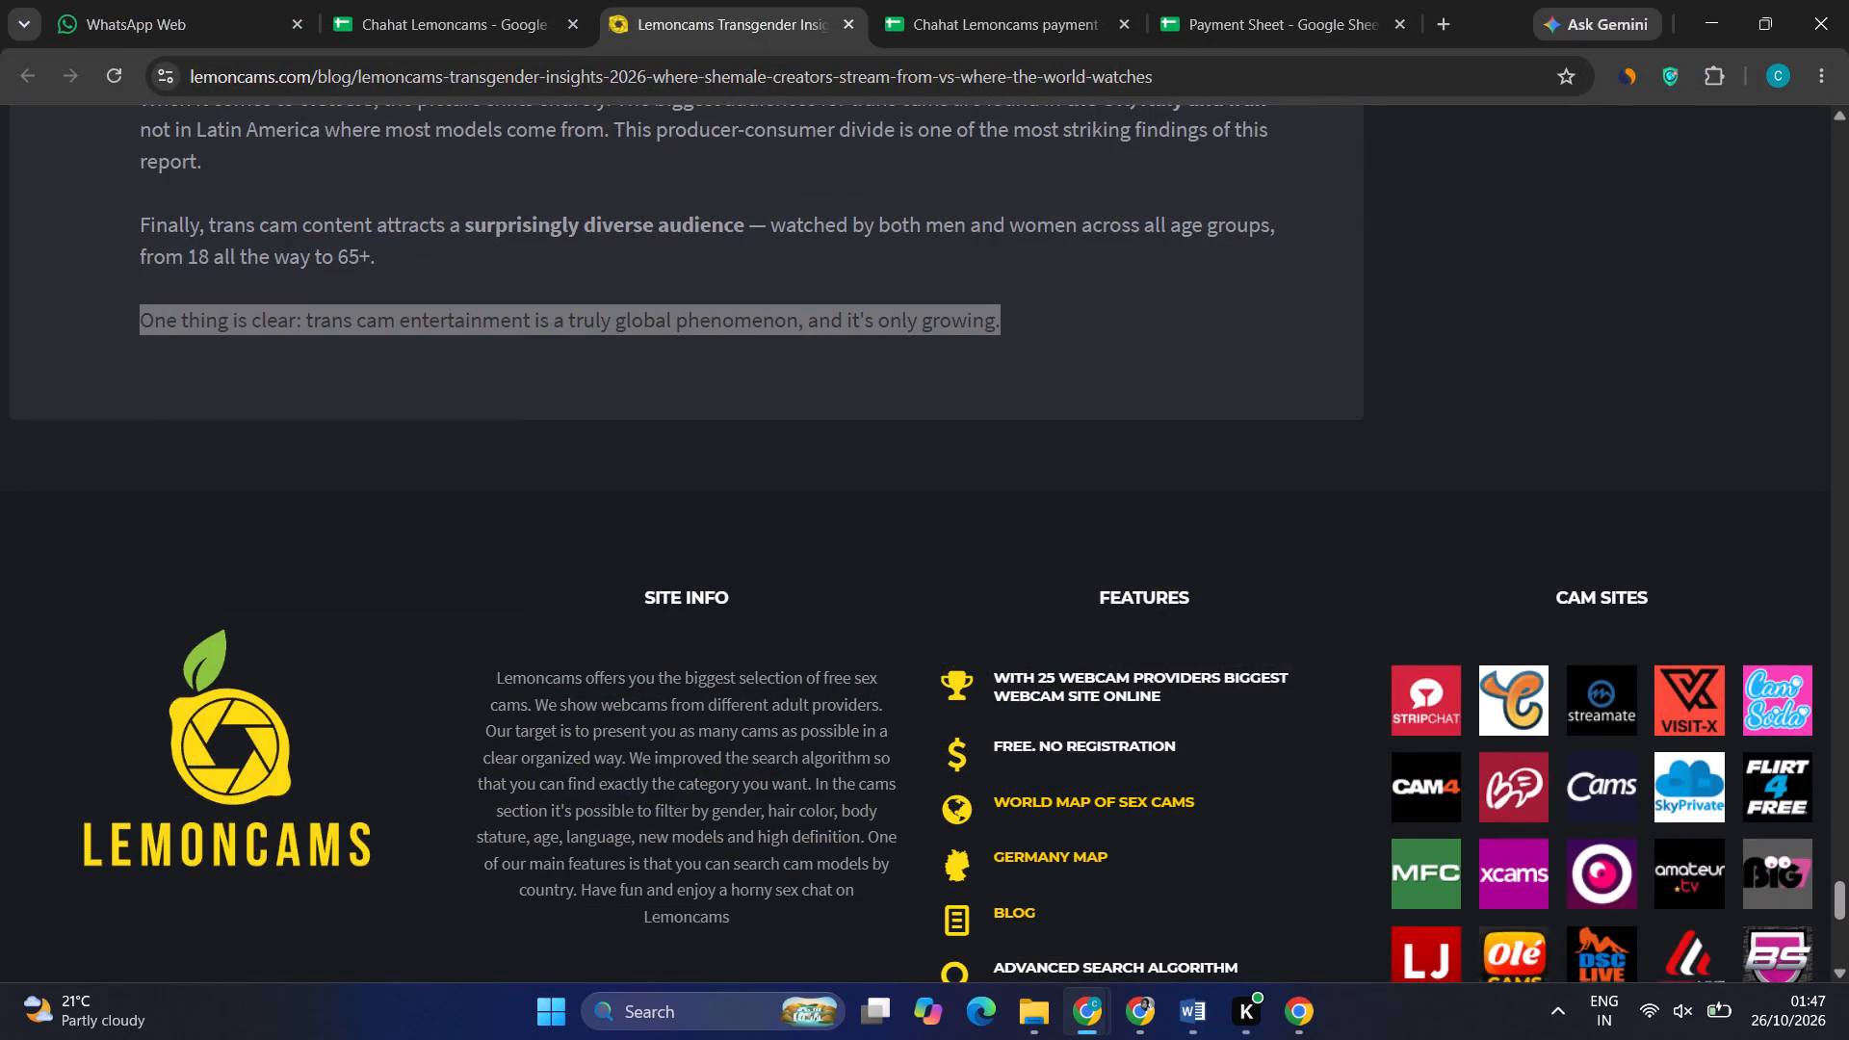
left_click(519, 0)
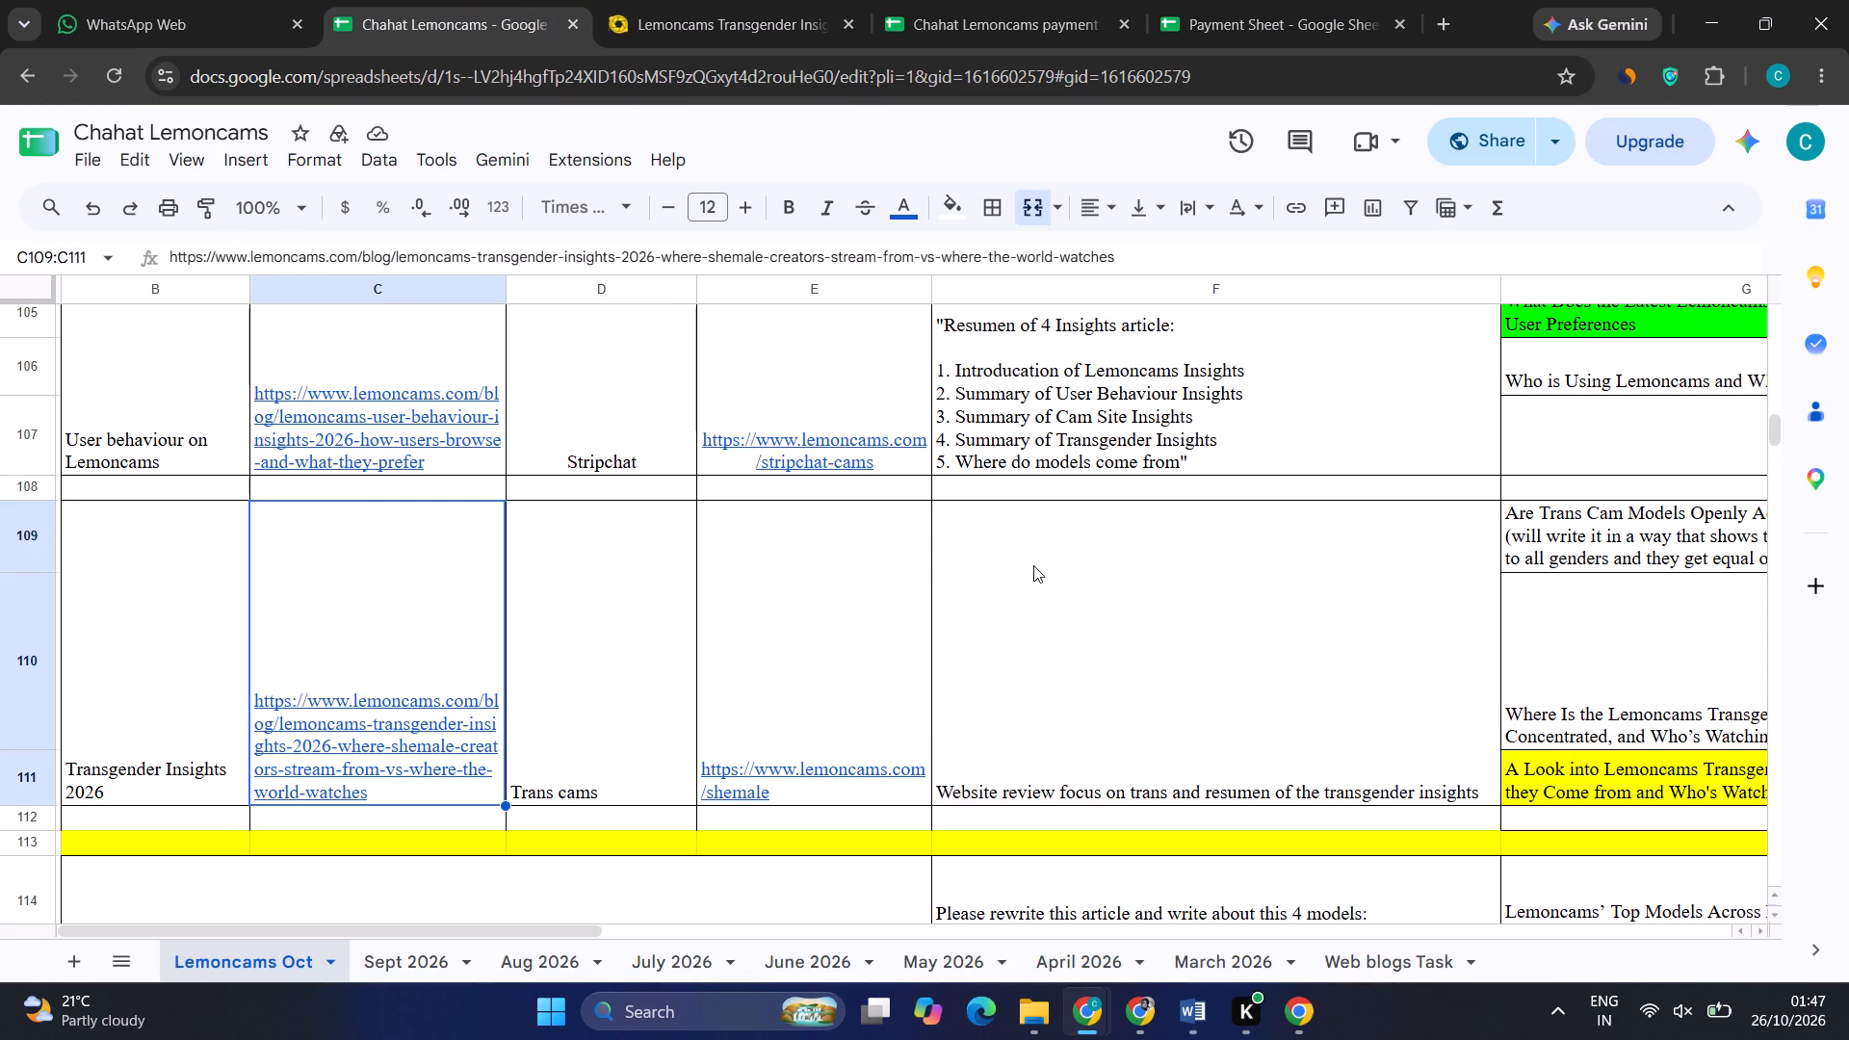
scroll(1033, 565, "left", 5)
scroll(1033, 565, "down", 4)
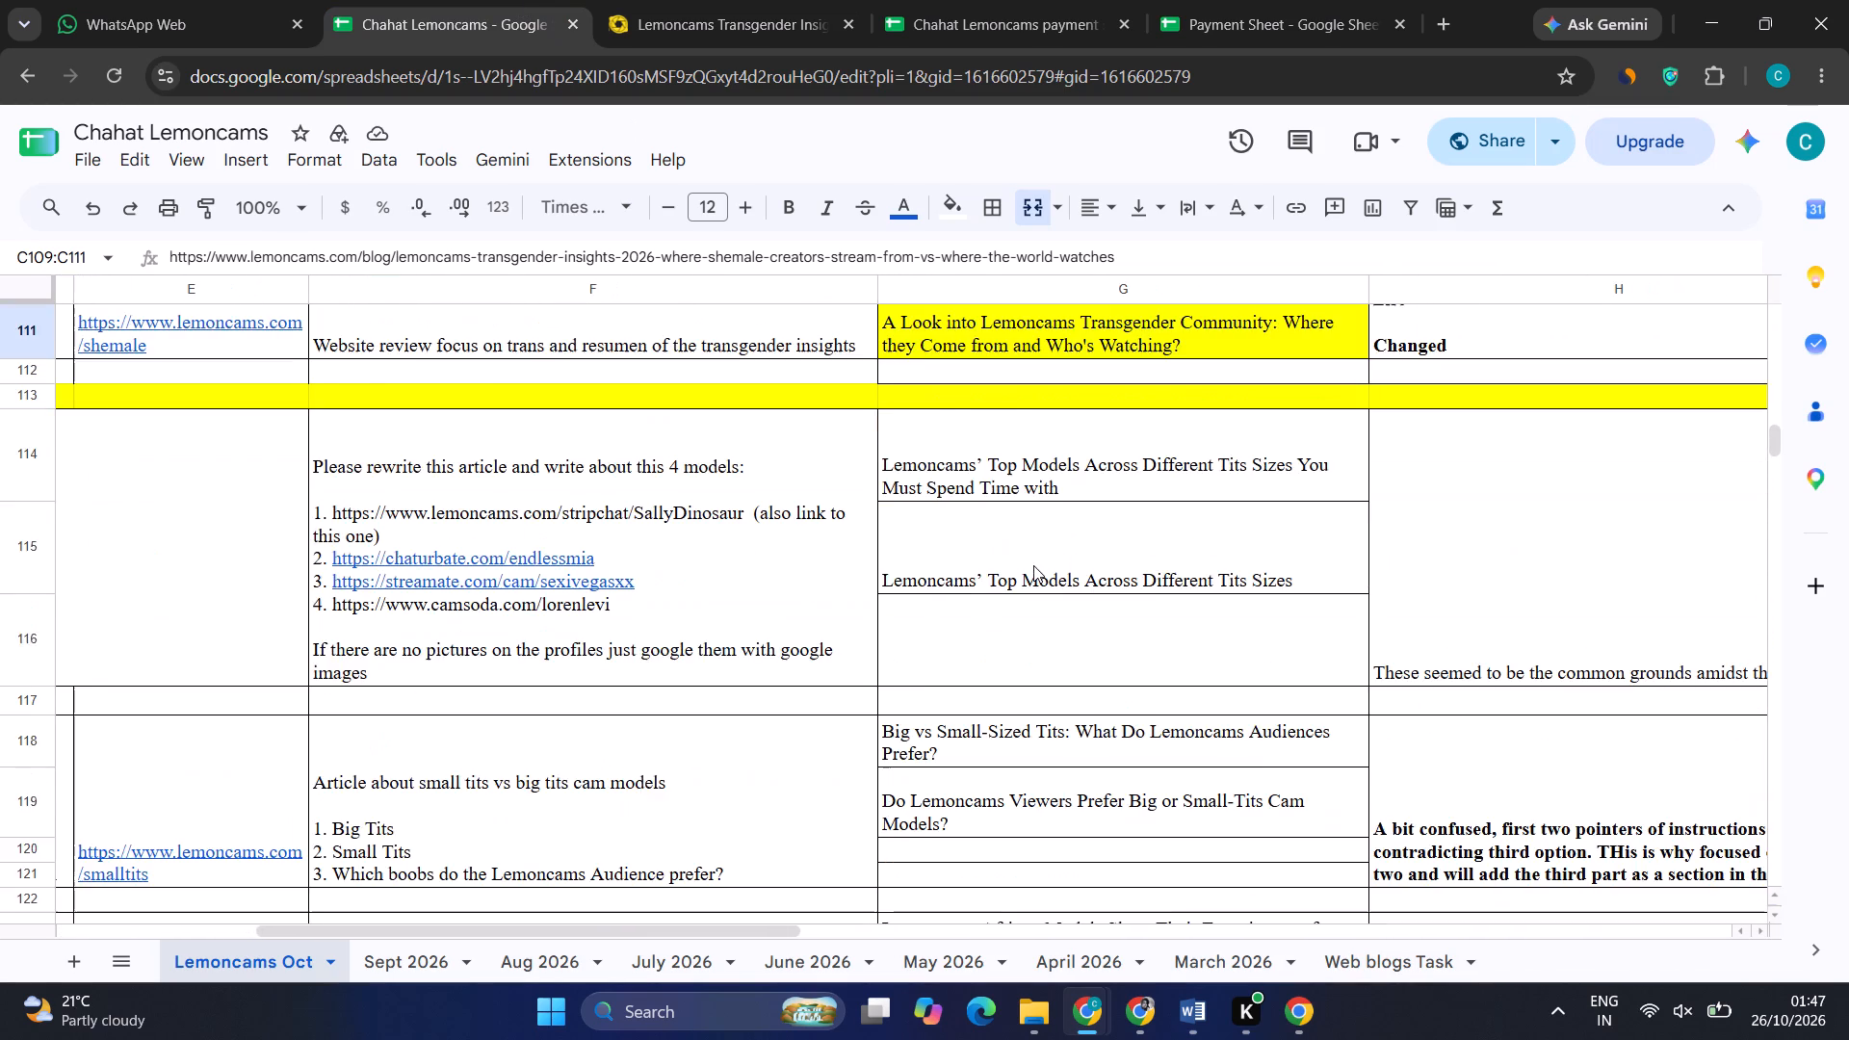
scroll(1033, 565, "up", 1)
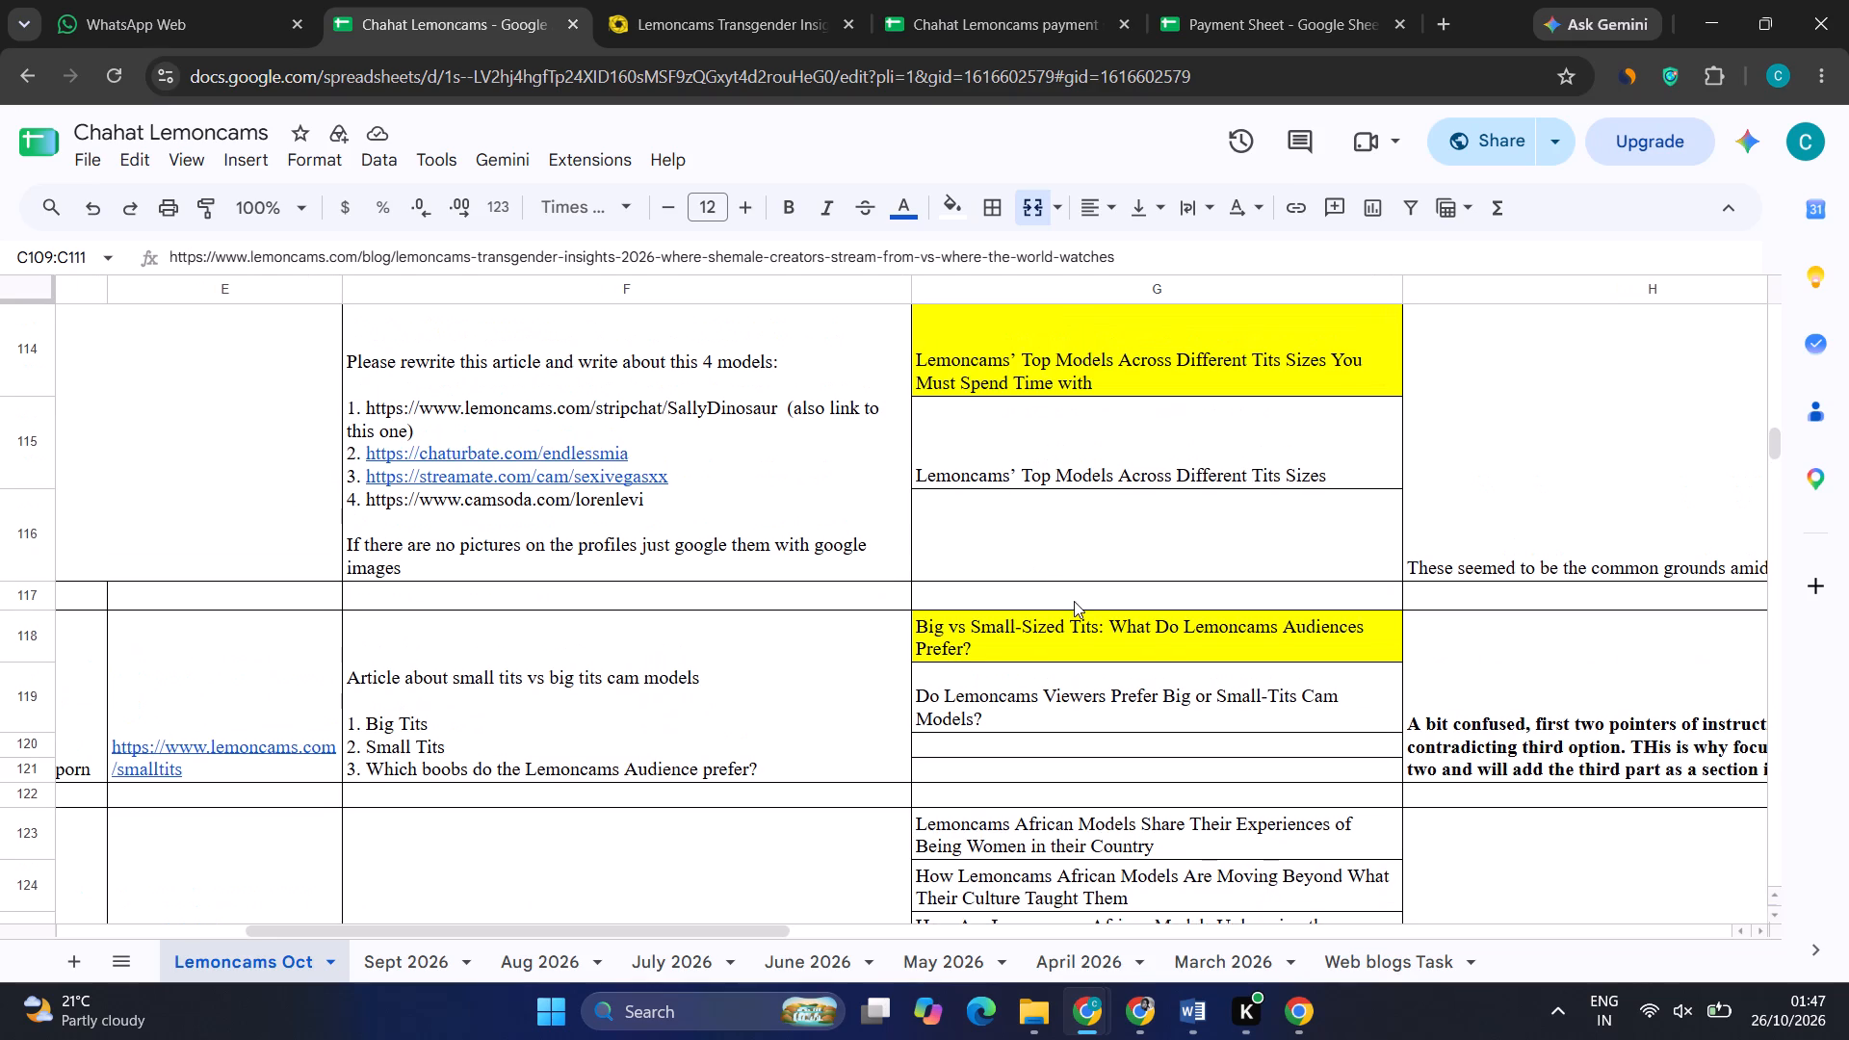
scroll(1074, 601, "down", 2)
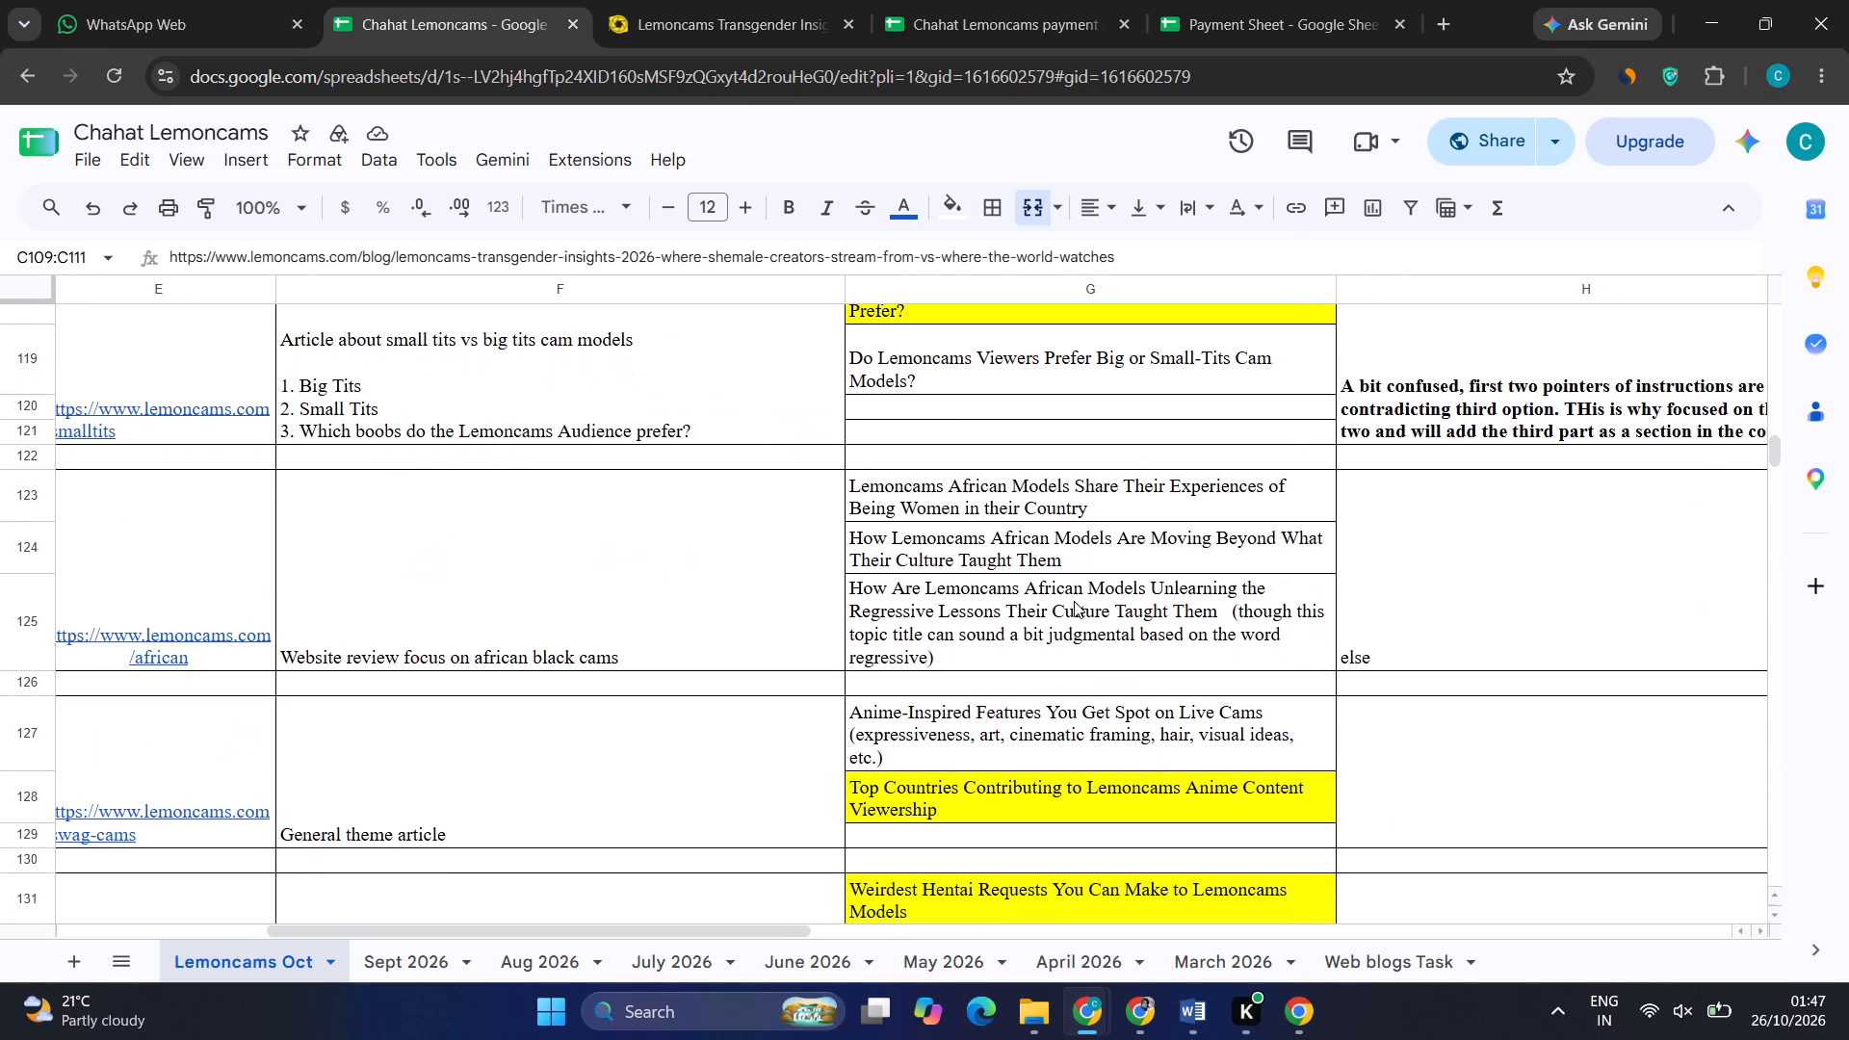
scroll(1074, 601, "down", 1)
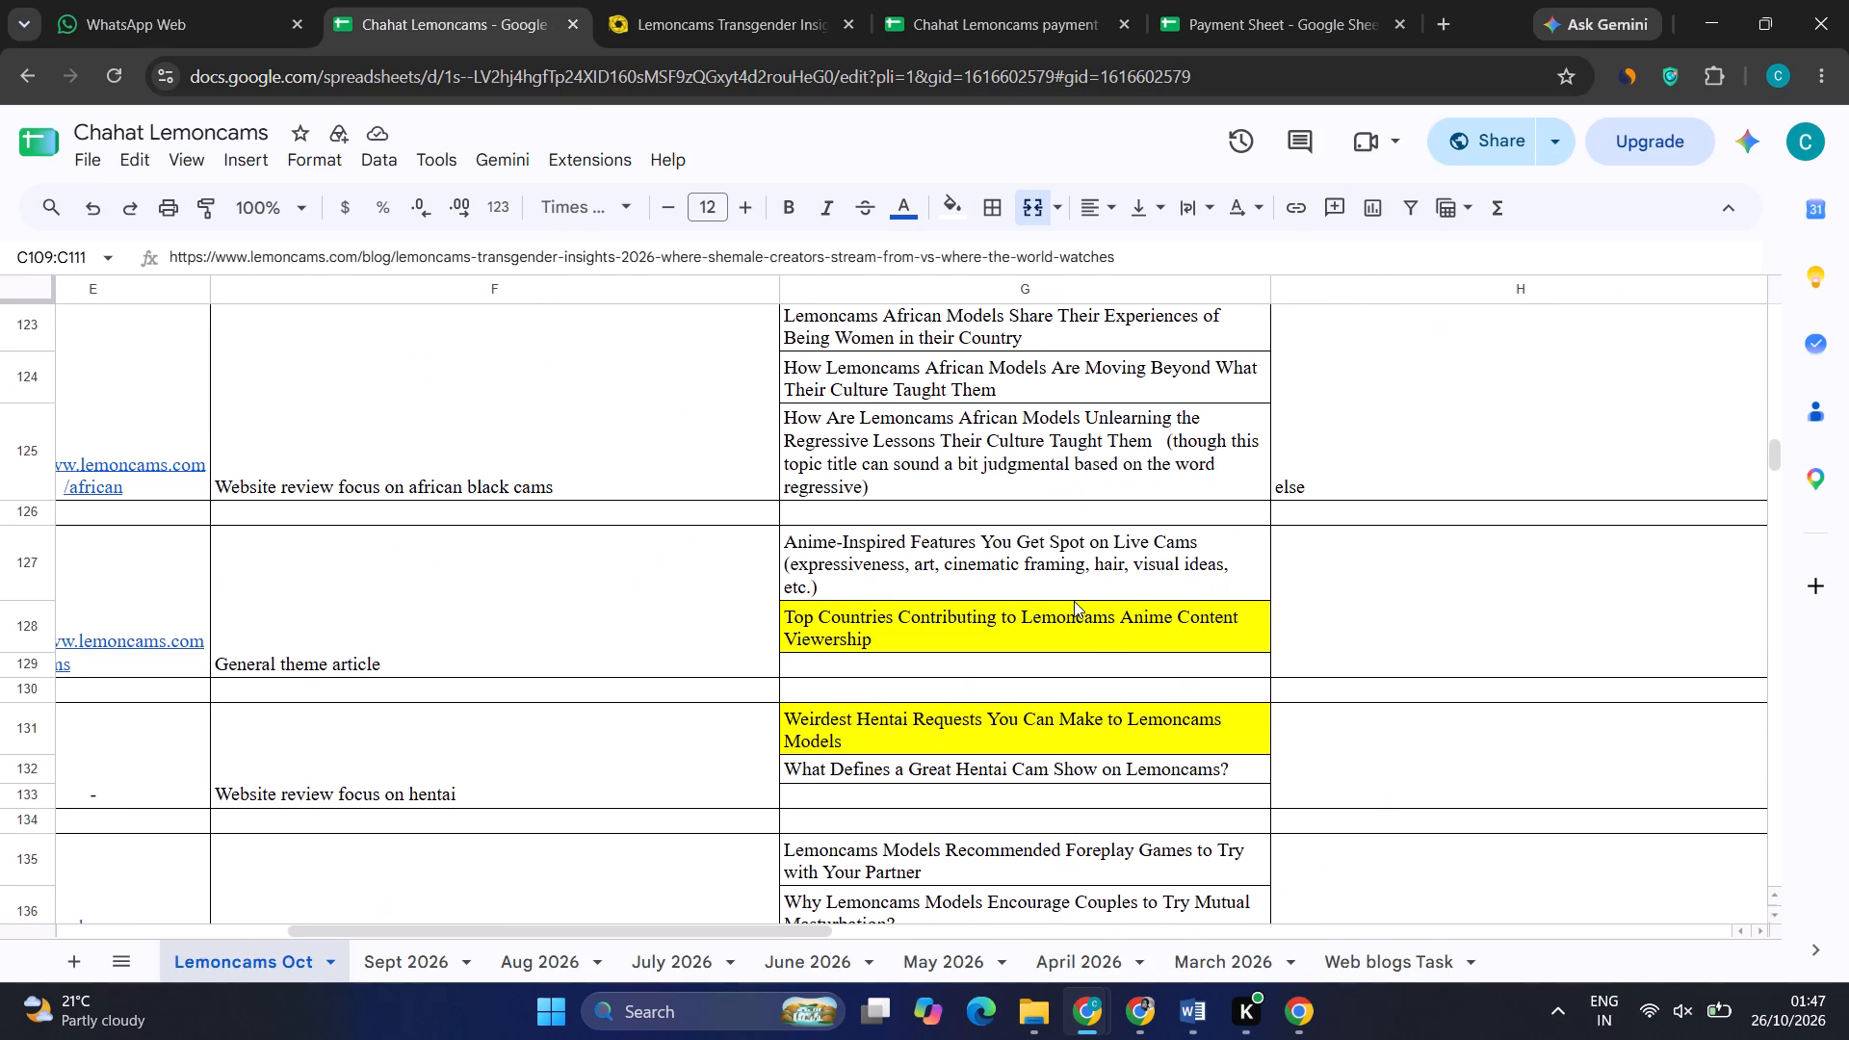
scroll(1074, 601, "up", 1)
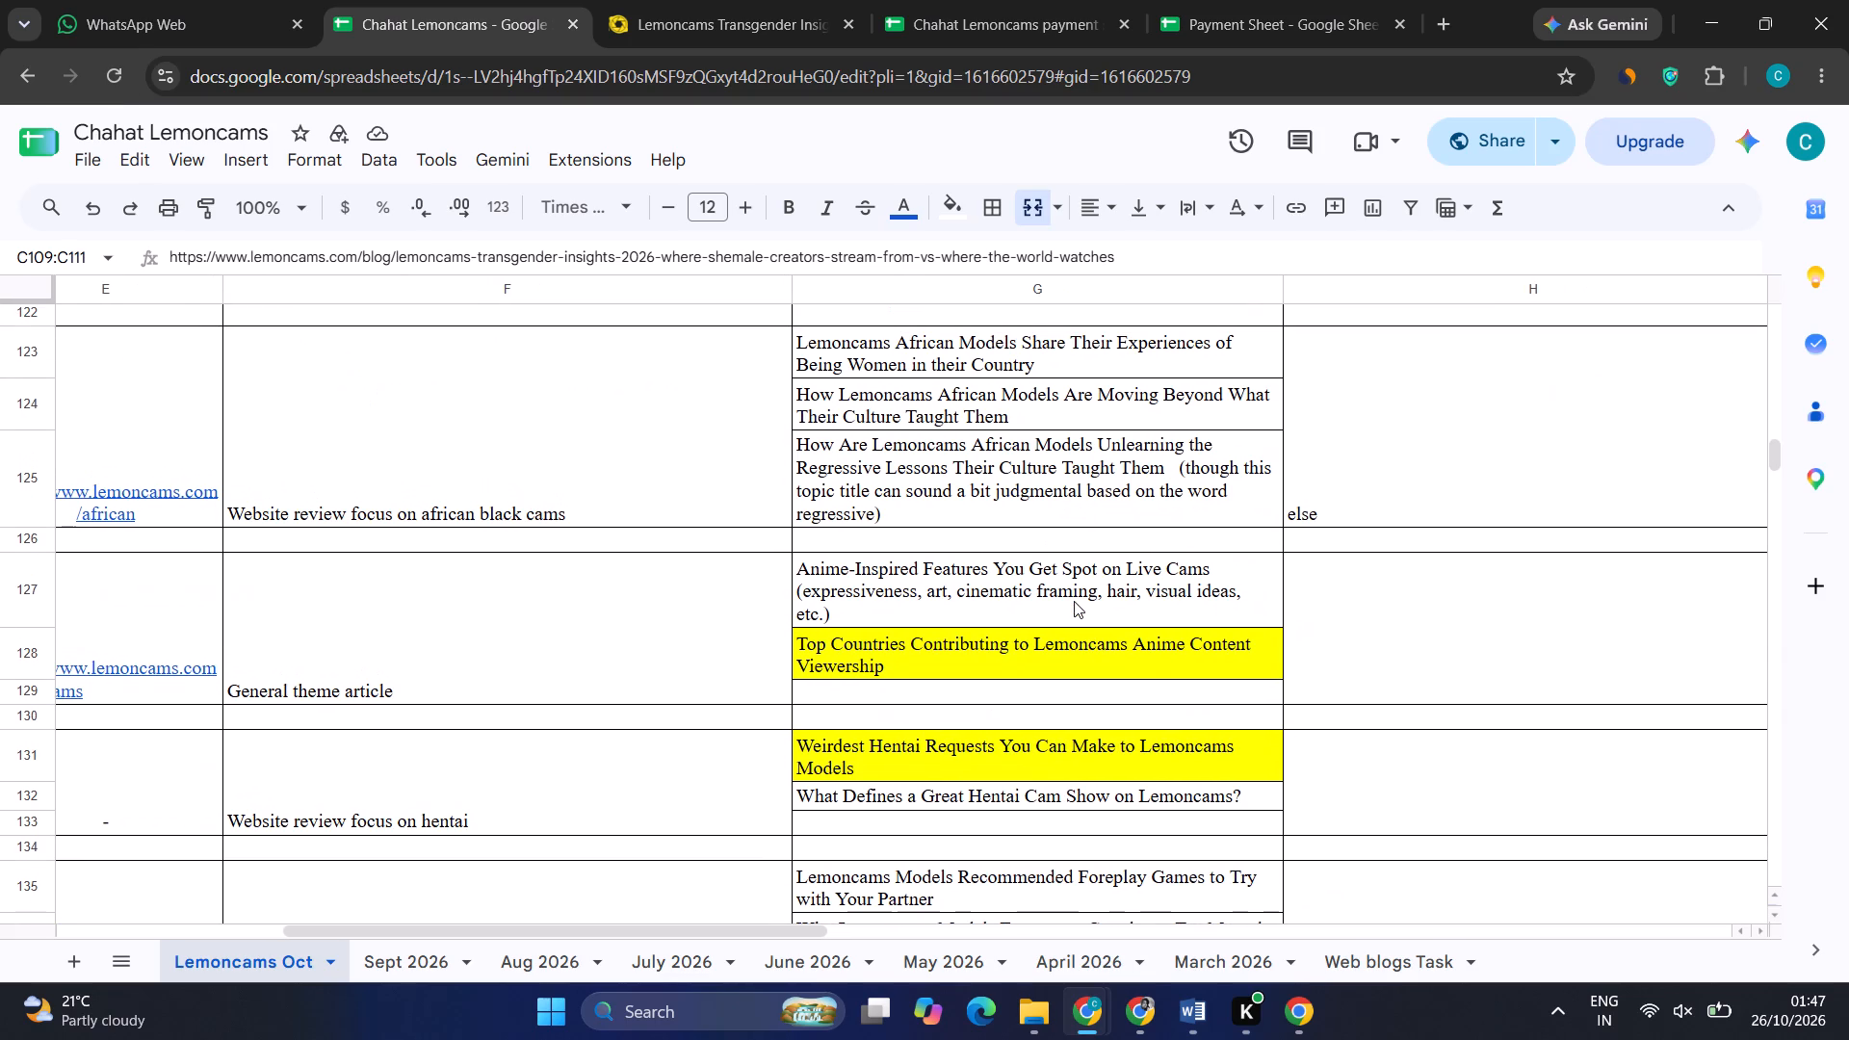
scroll(1074, 601, "down", 2)
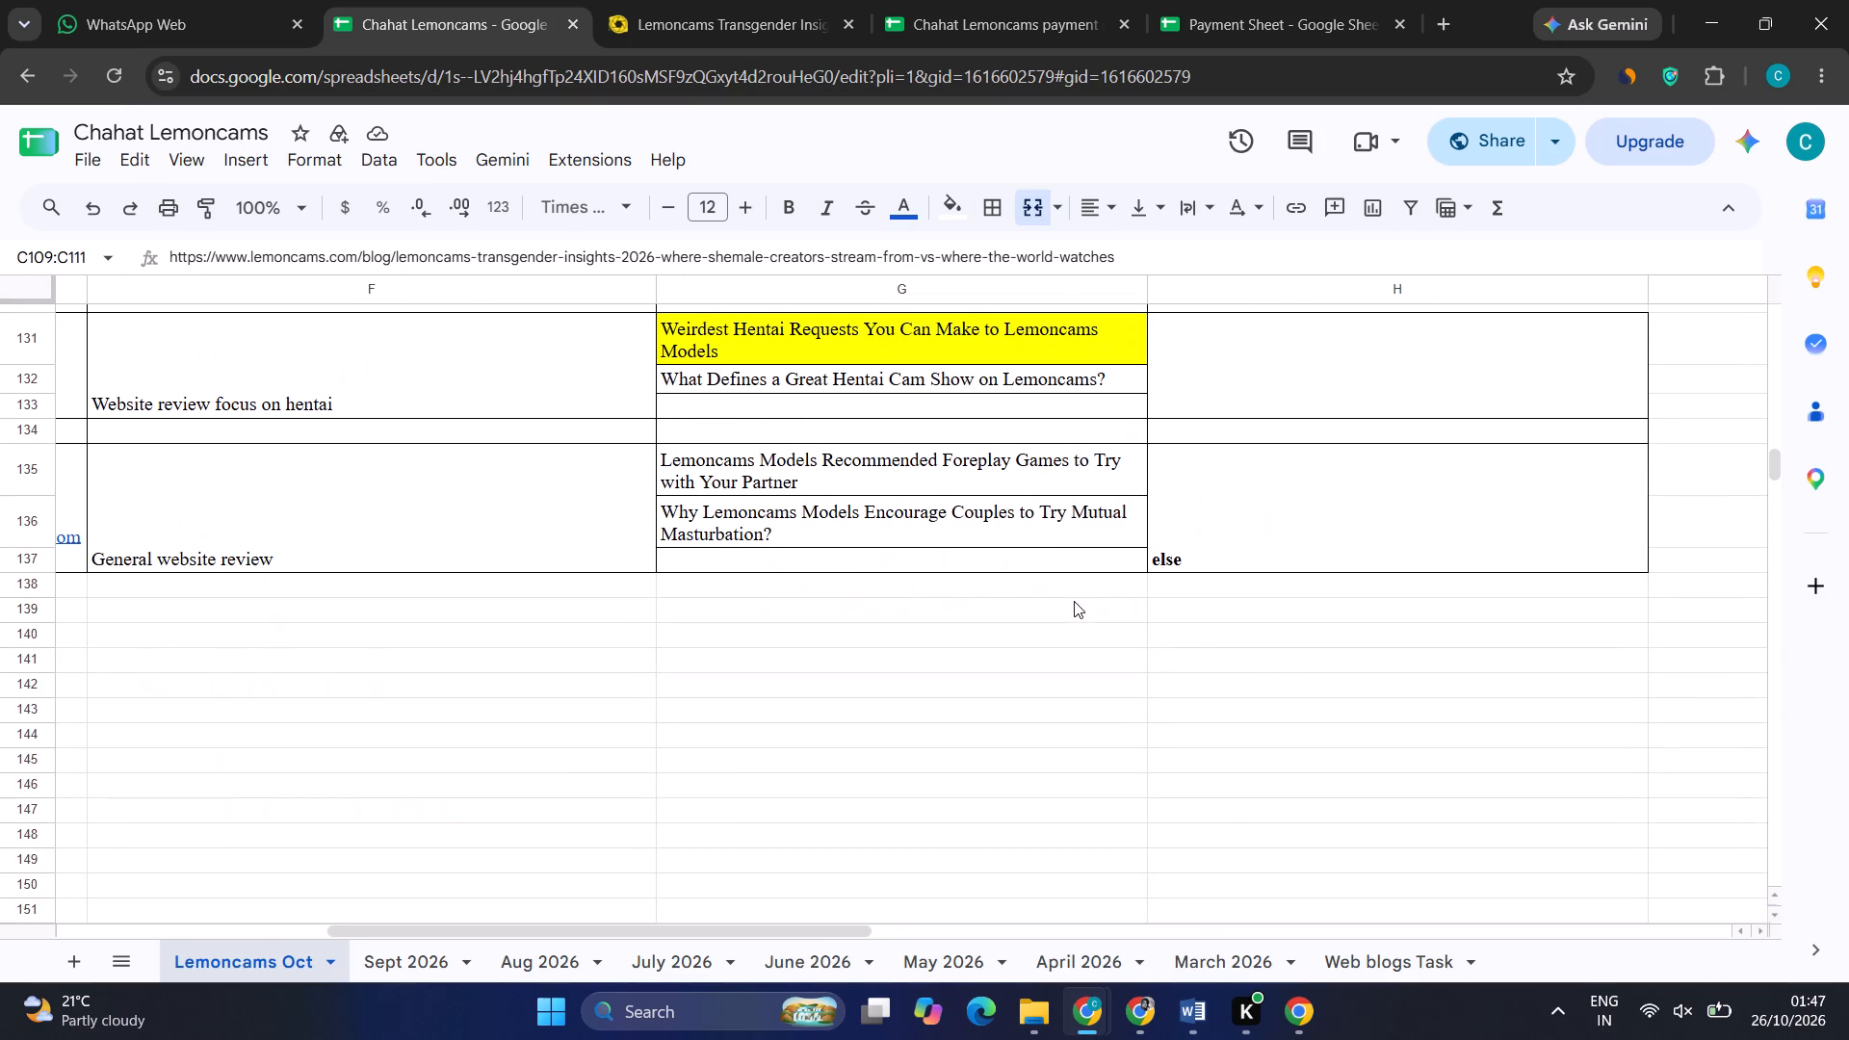
scroll(1074, 601, "right", 3)
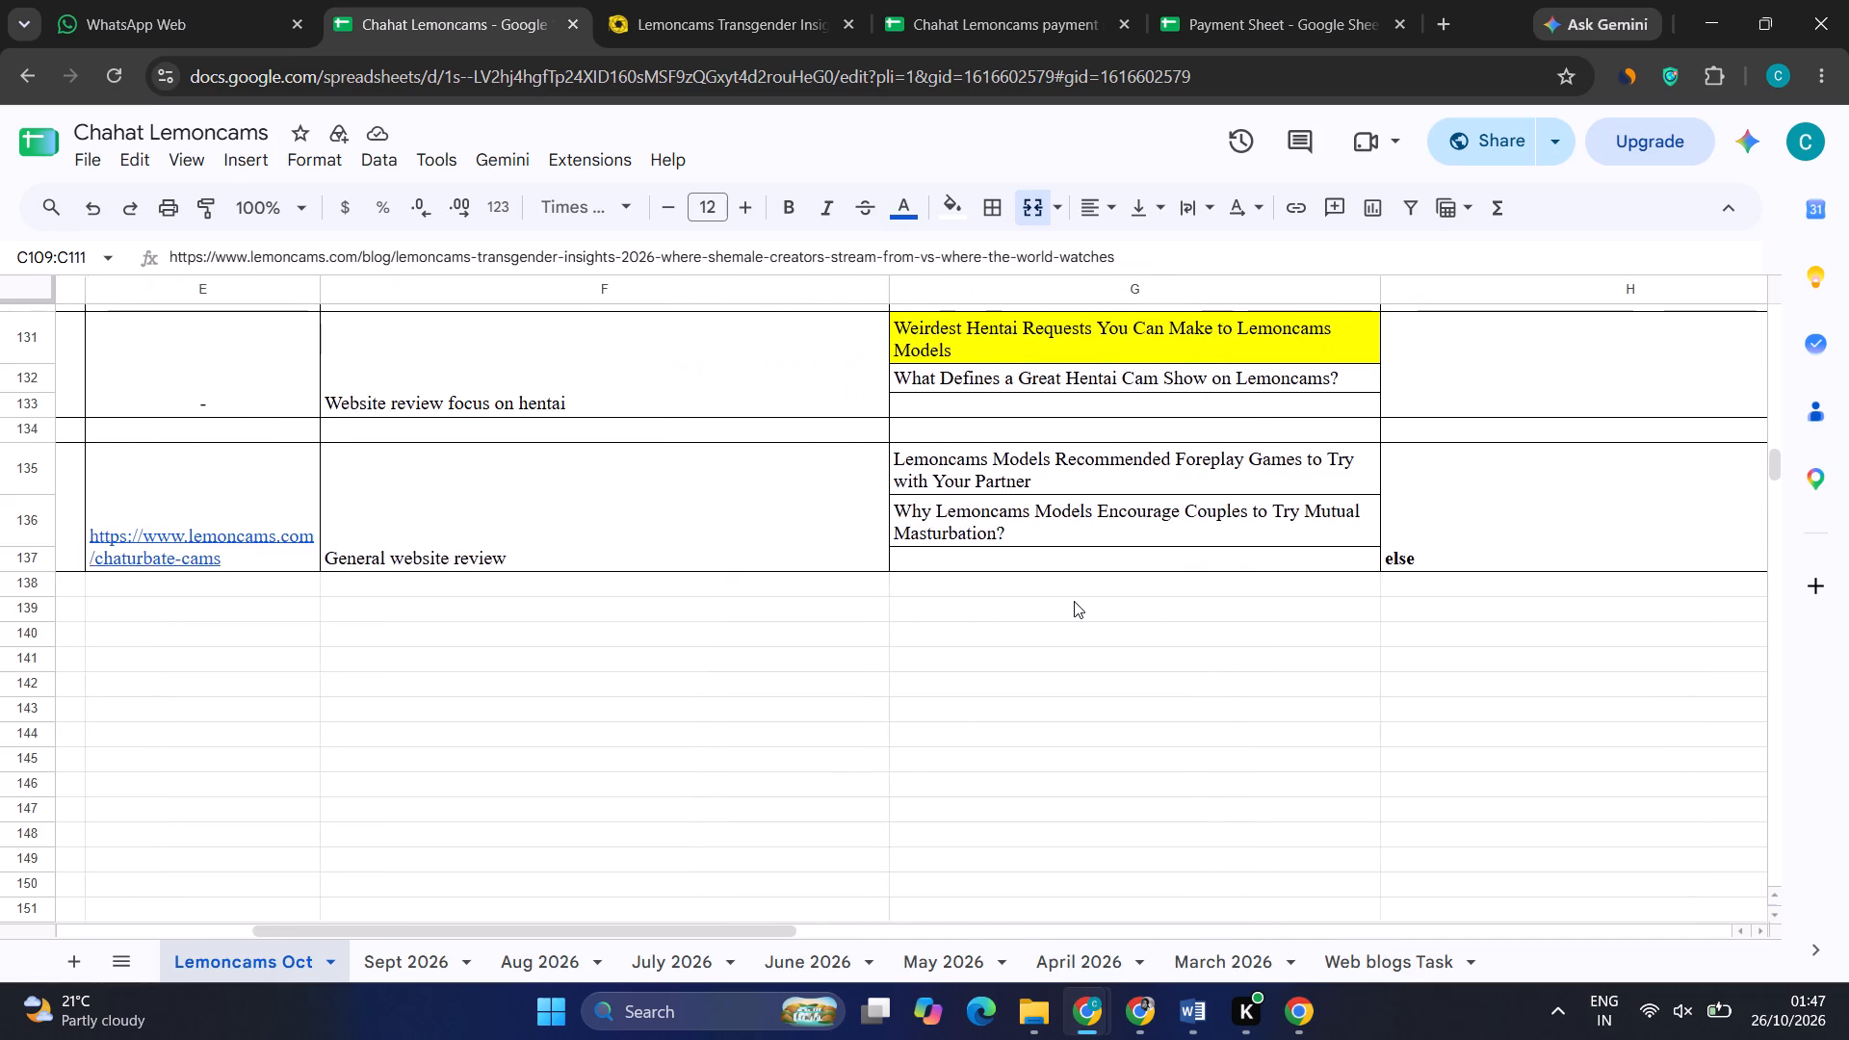
scroll(1074, 601, "right", 5)
scroll(1074, 601, "left", 2)
scroll(1074, 601, "up", 2)
scroll(1074, 601, "left", 3)
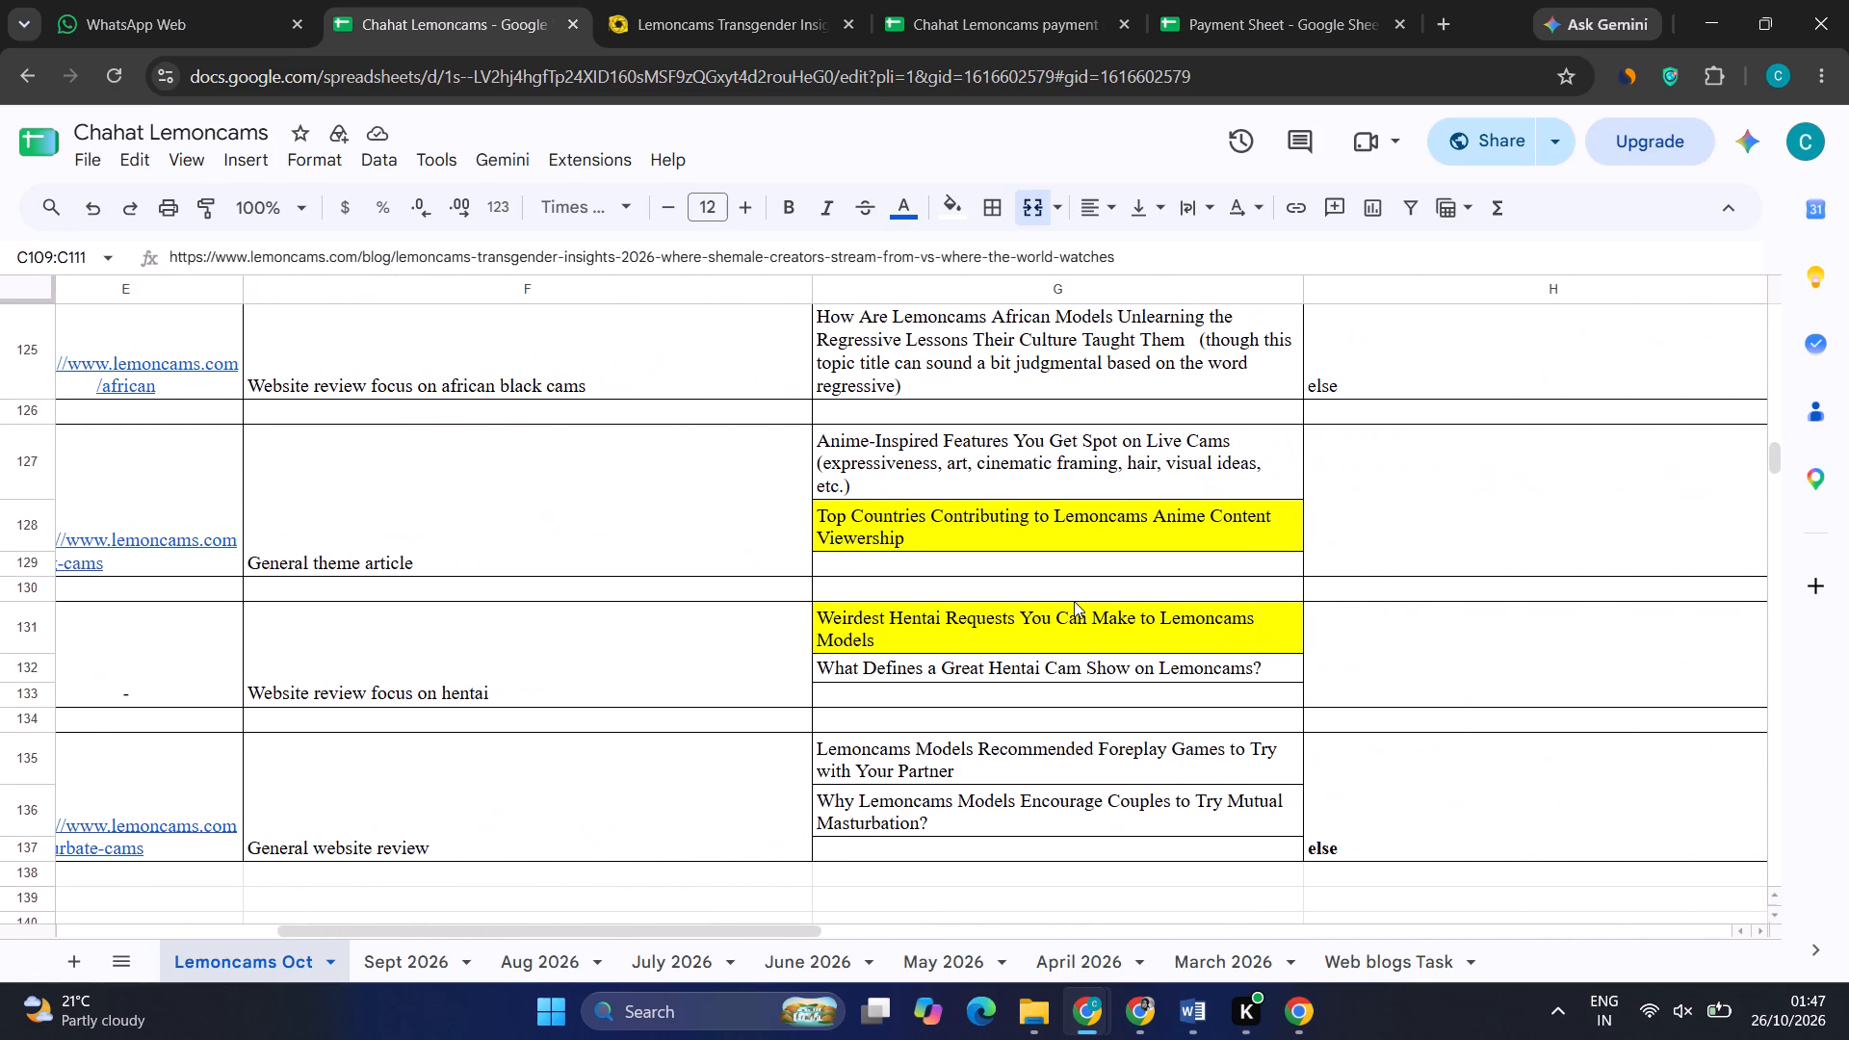
scroll(1074, 601, "down", 1)
scroll(1074, 601, "left", 3)
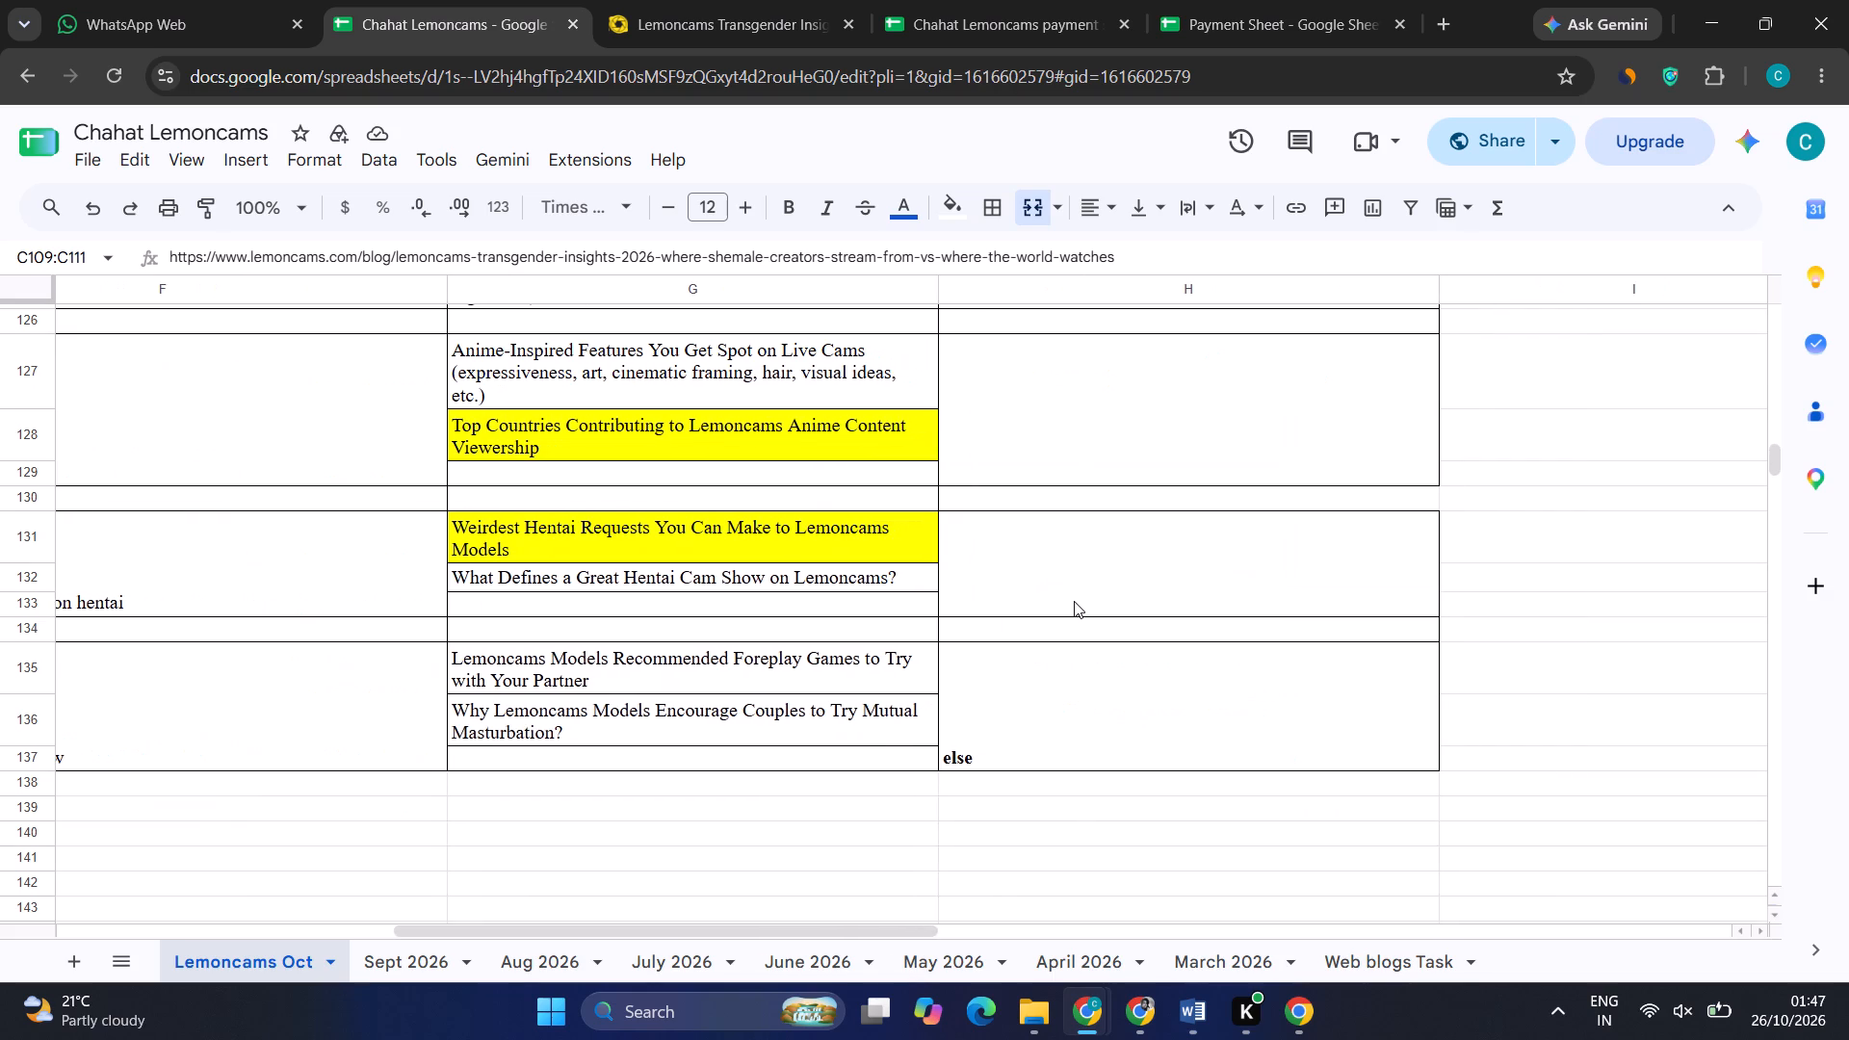
scroll(1074, 601, "up", 4)
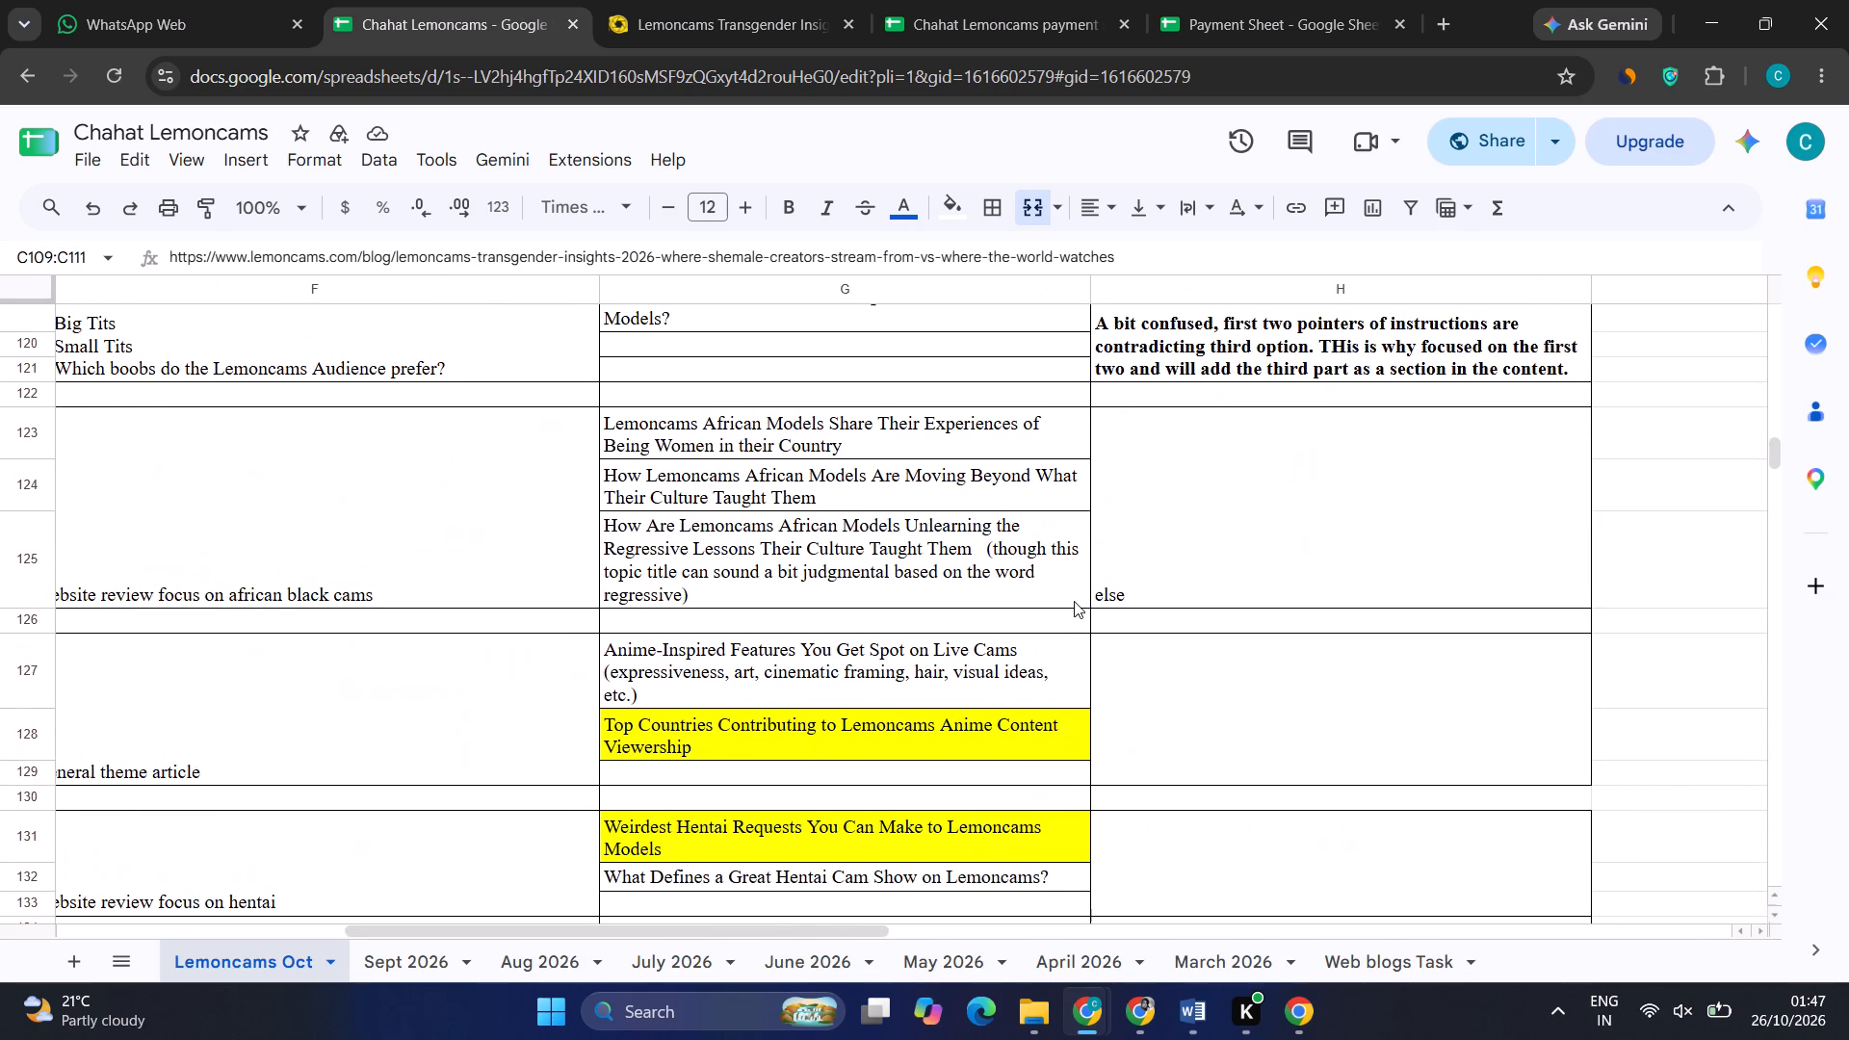
scroll(1074, 601, "up", 2)
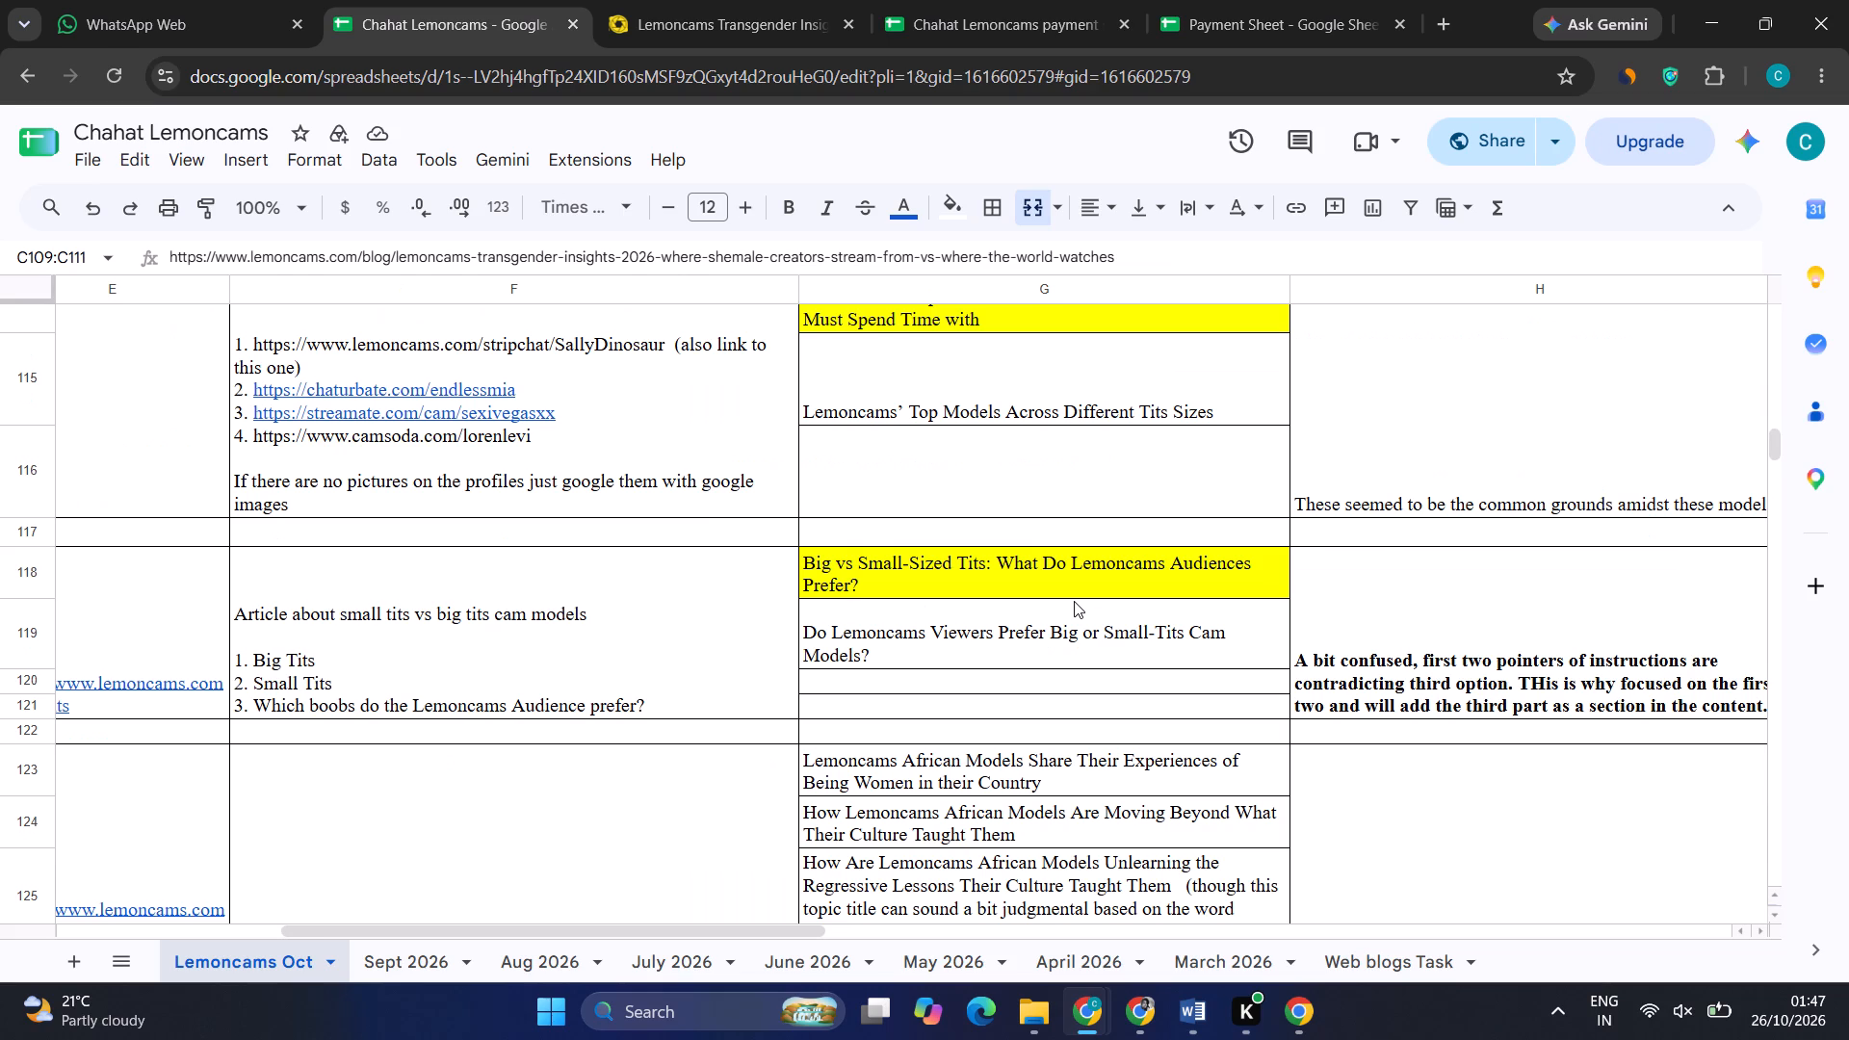
scroll(1074, 601, "up", 2)
scroll(1074, 601, "left", 2)
scroll(1074, 601, "up", 2)
left_click(1179, 609)
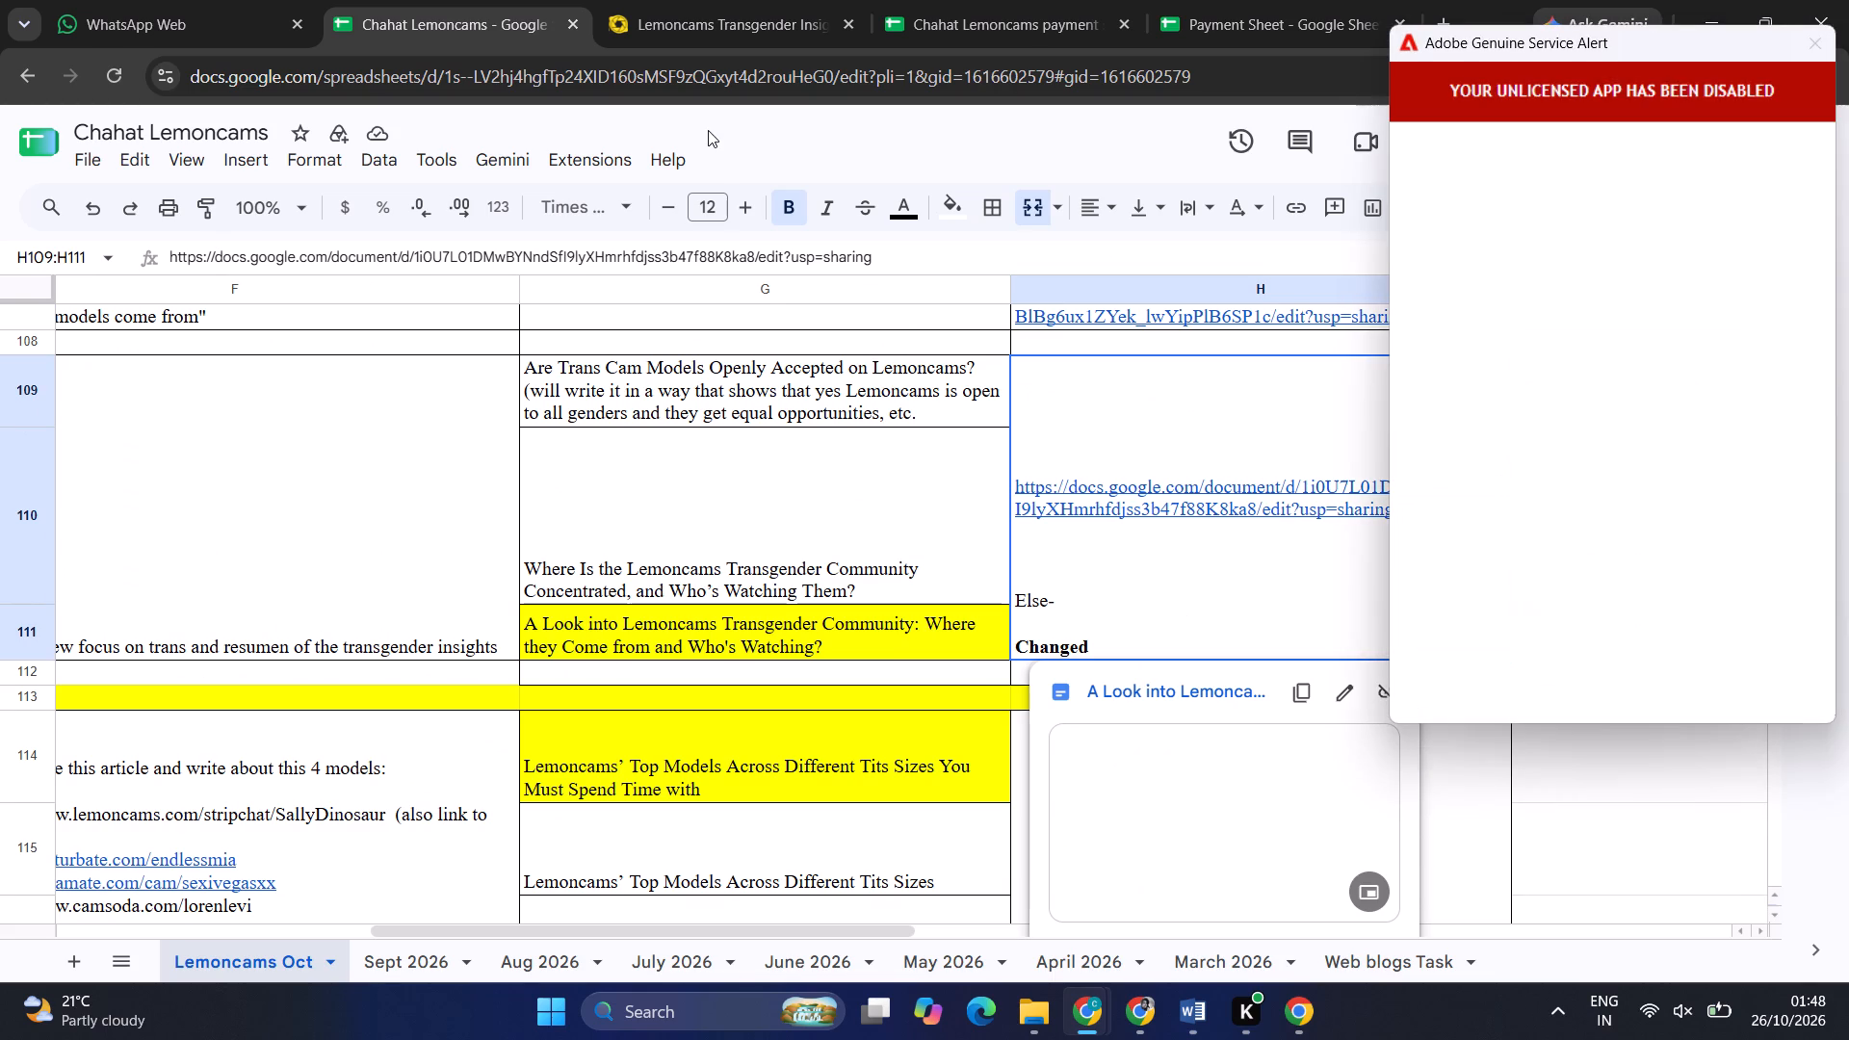
Return to the open Lemoncams Transgender Insights blog article.
left_click(858, 0)
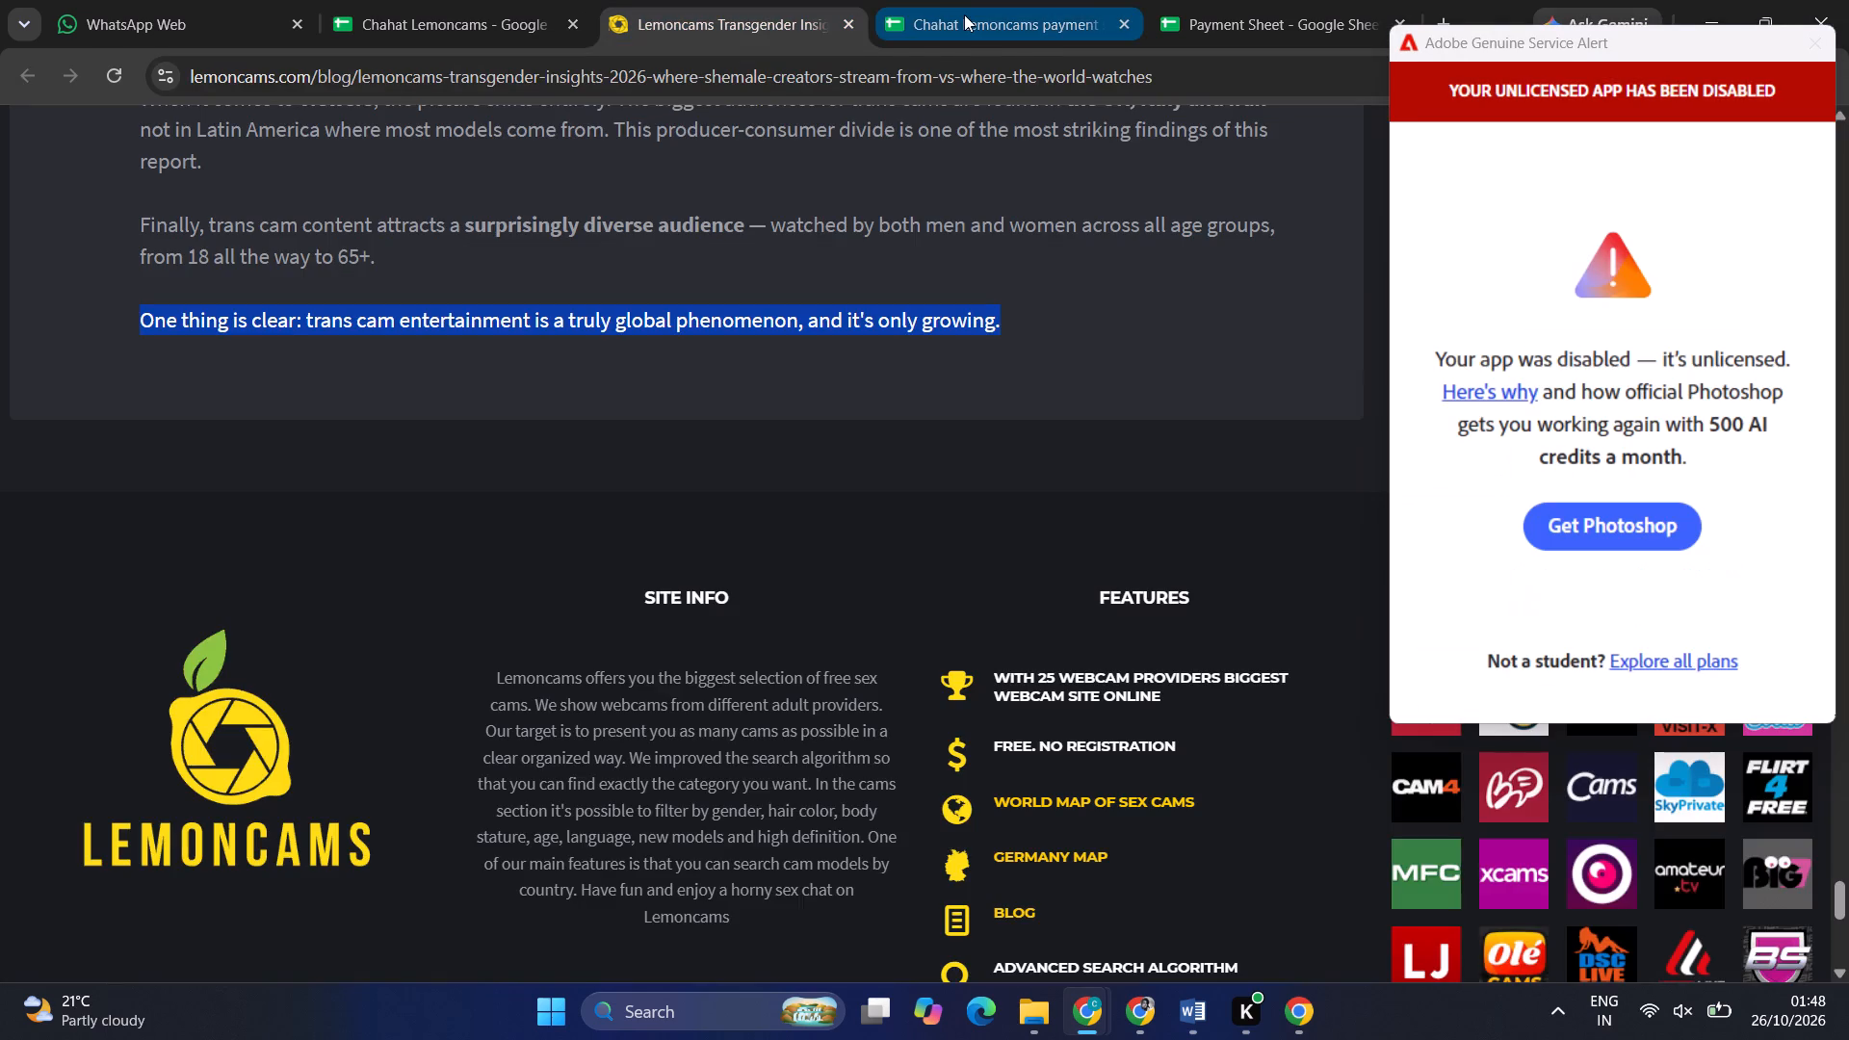
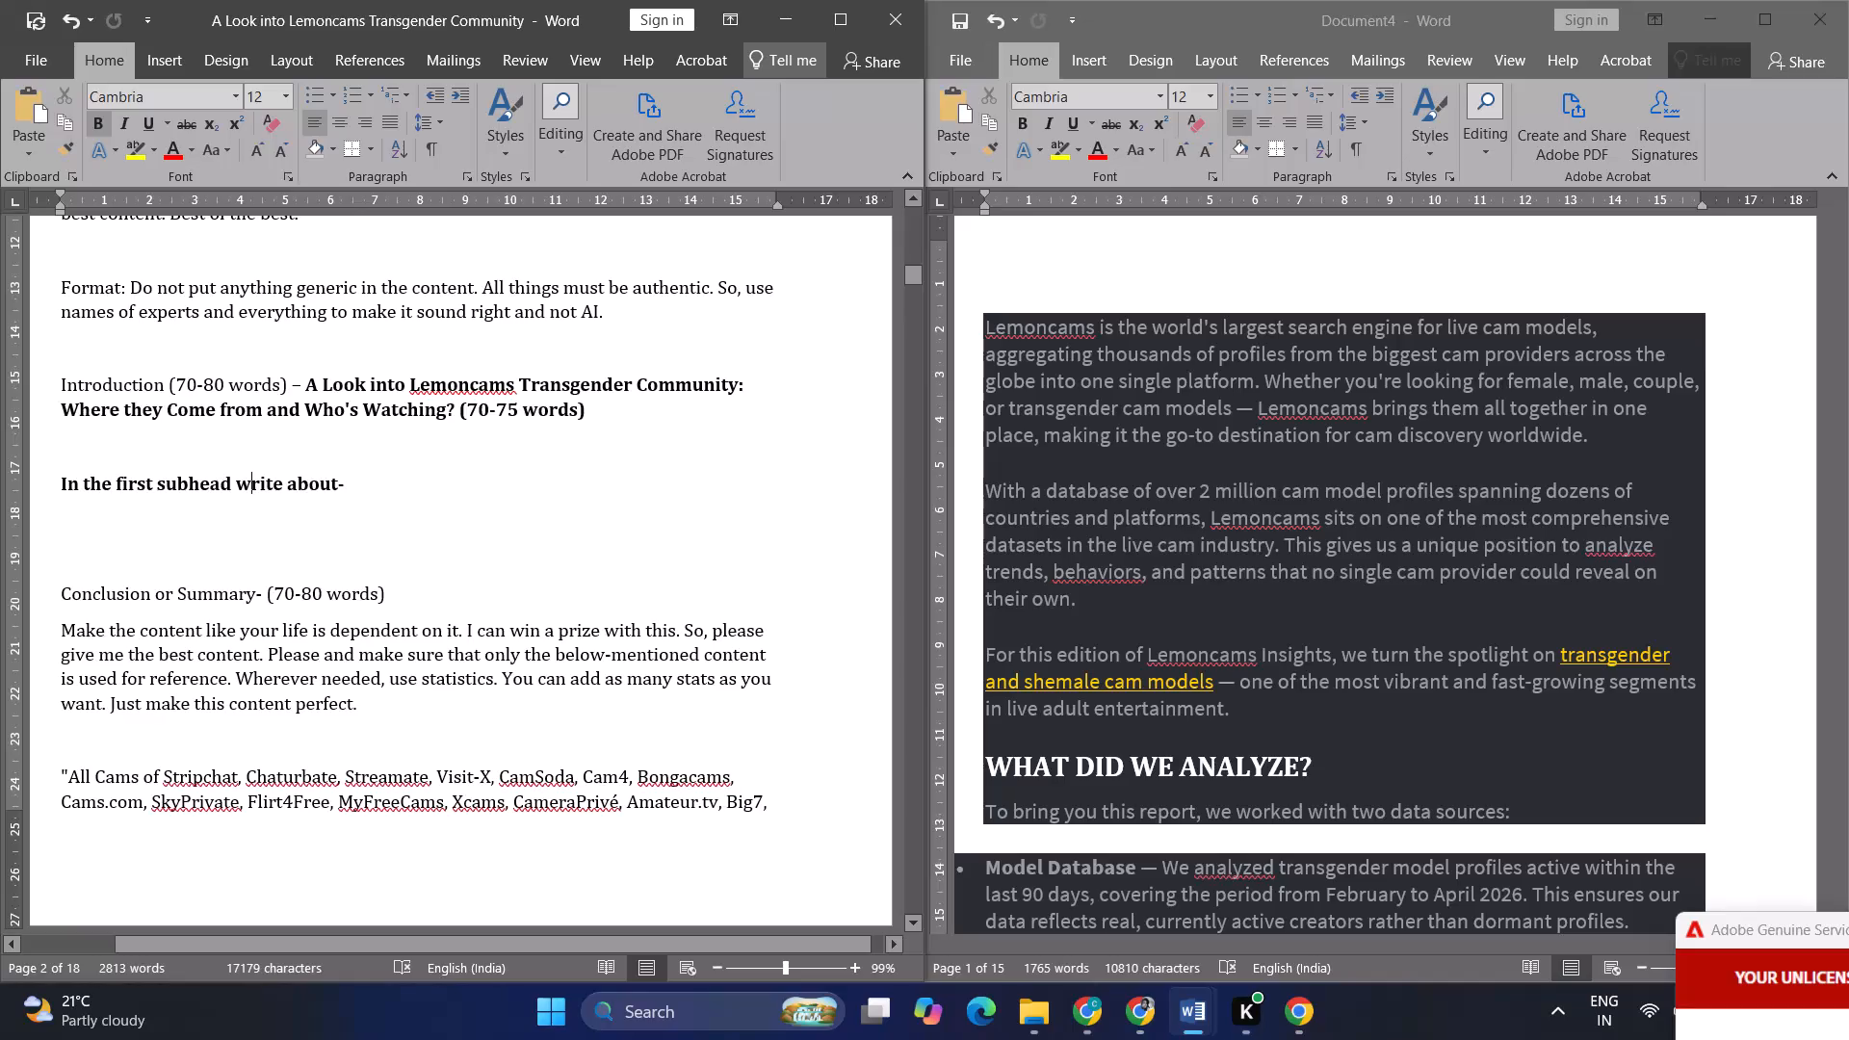
Enter "Where Are Trans Performers coming from" as the topic after "In the first subhead write about-" in the Transgender Community brief.
left_click(608, 498)
scroll(1306, 651, "down", 5)
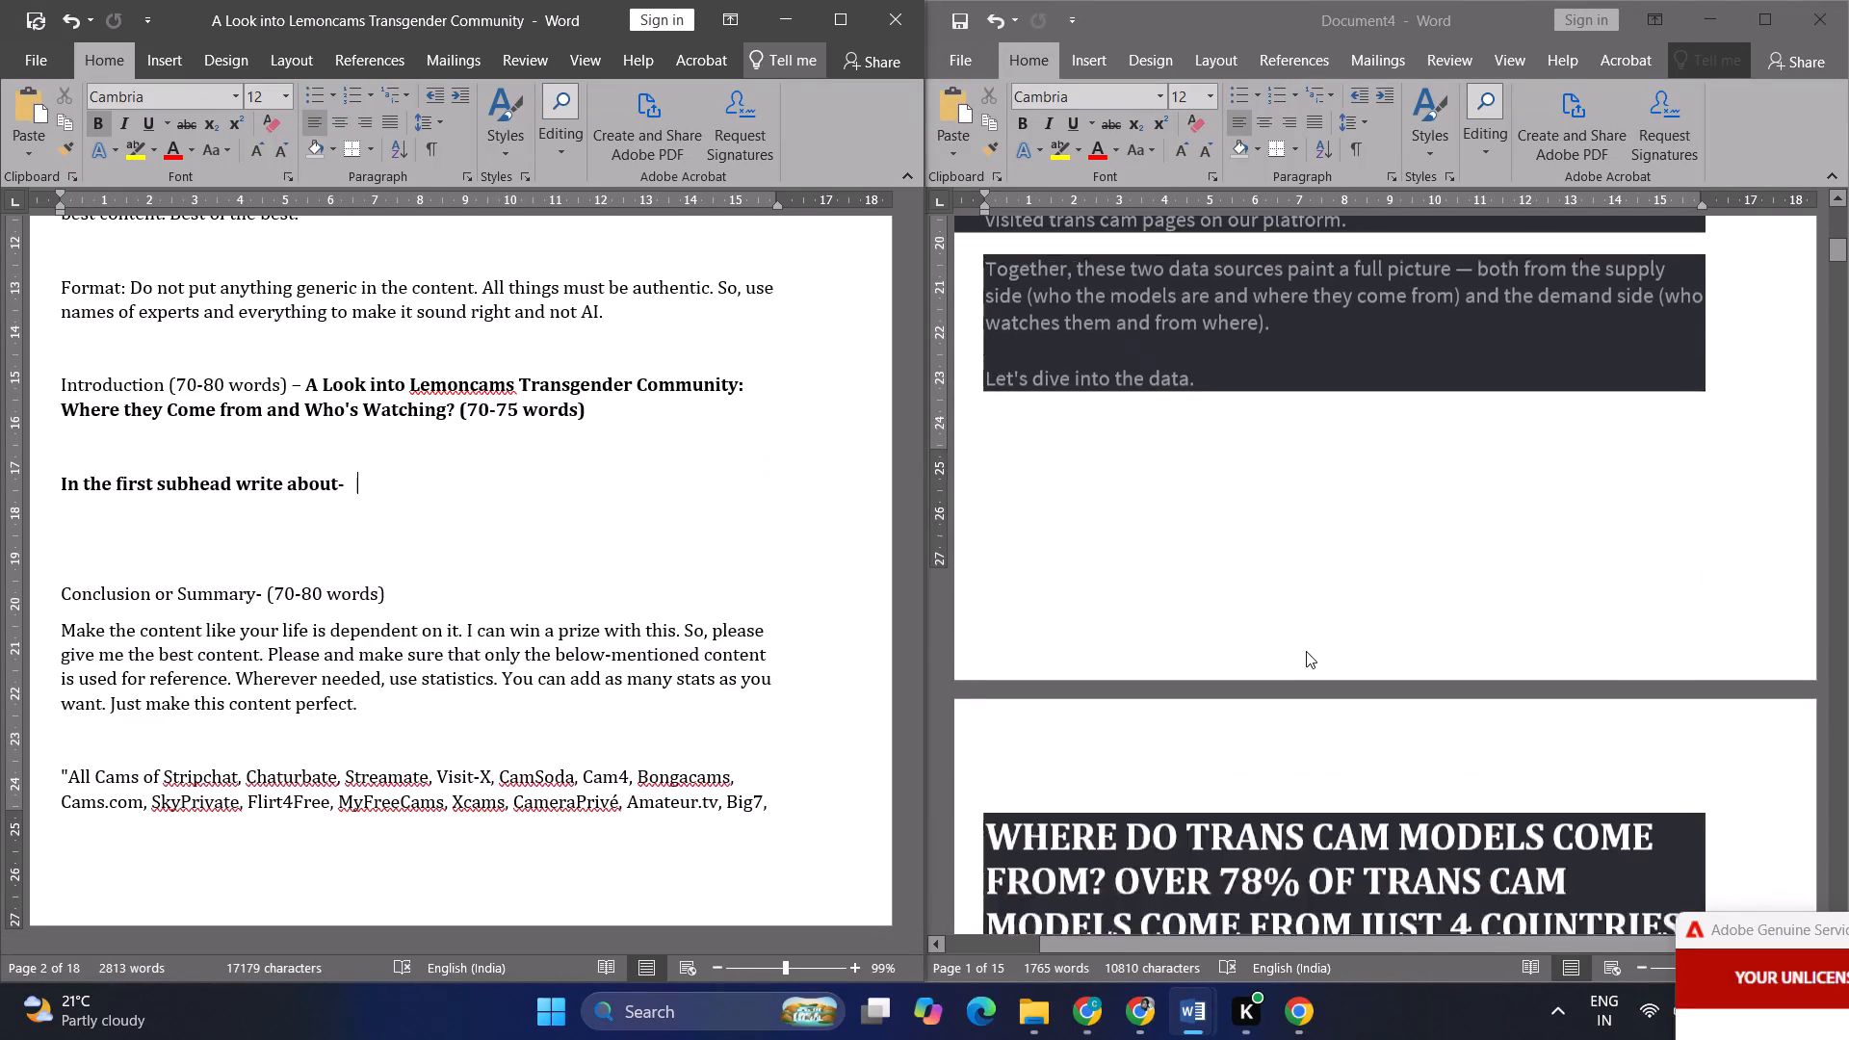
type("Where")
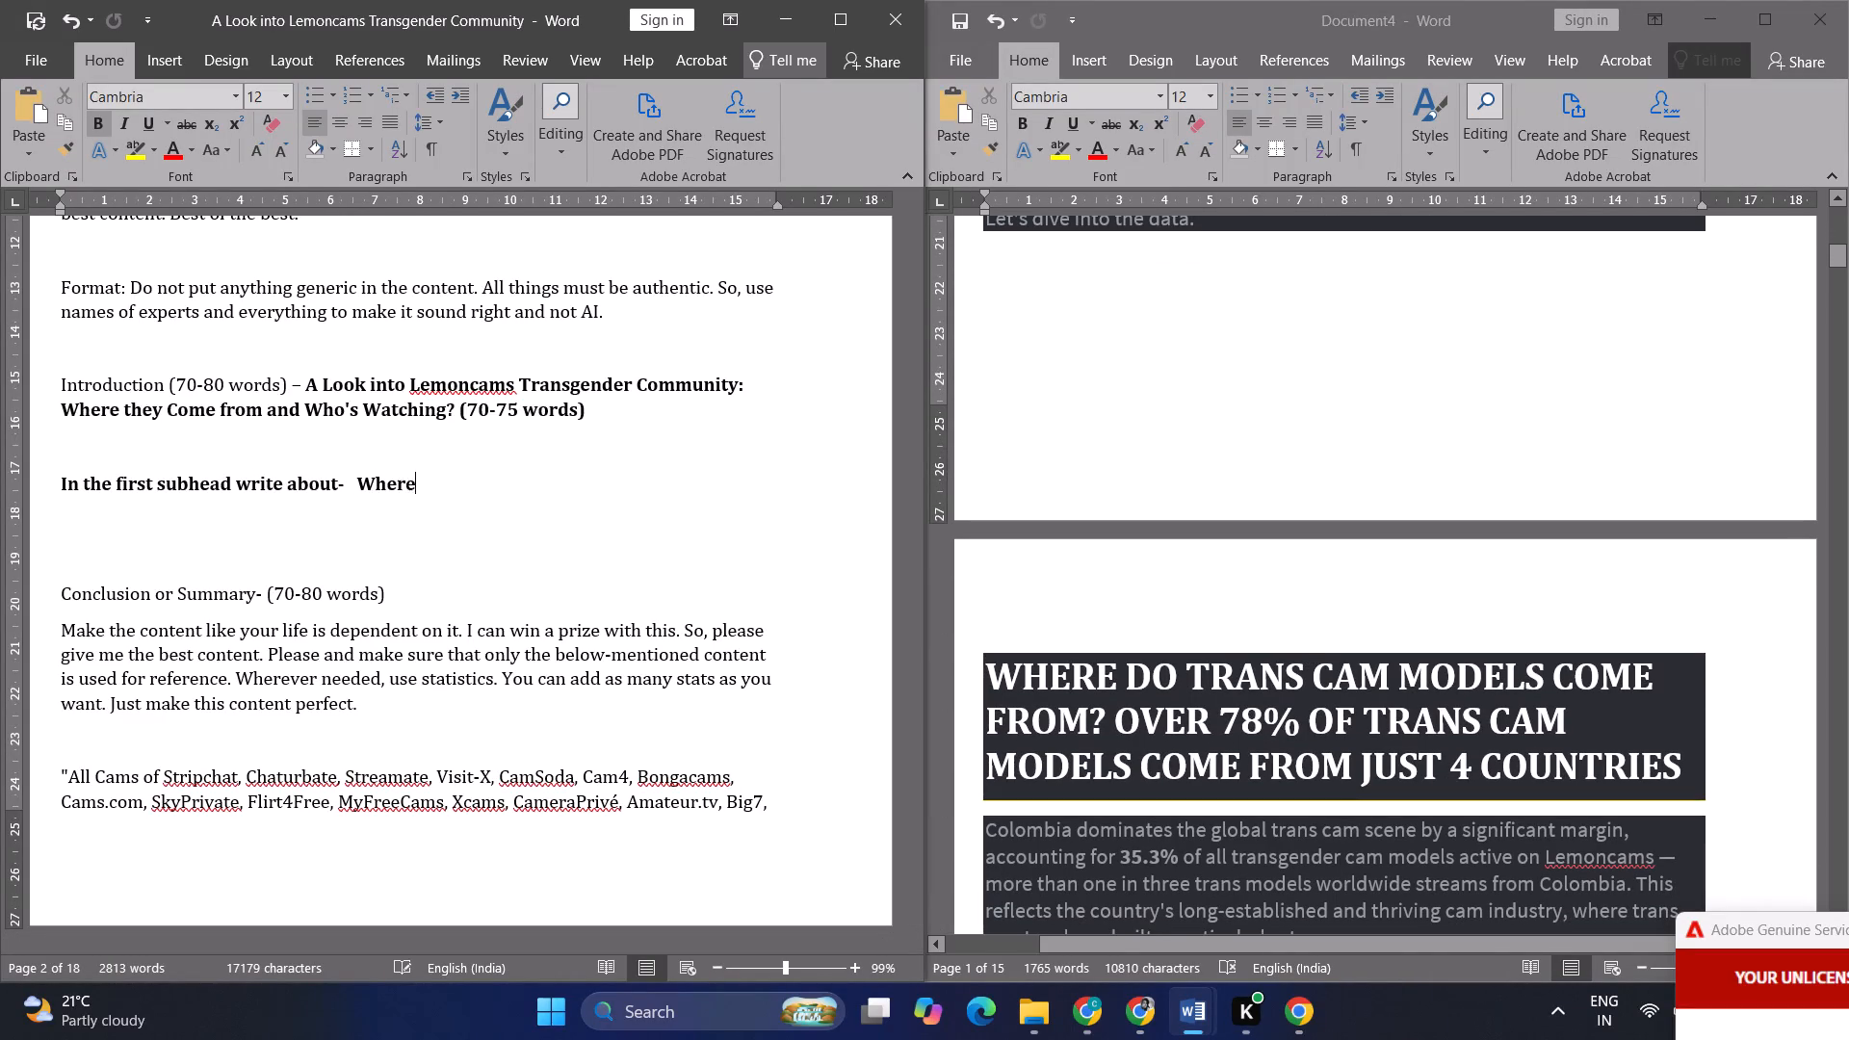
key("space")
type("Are Trans")
key("space")
type("Performers coming fo")
key("BackSpace")
type("rom")
Reword the first subhead's topic as "Top Countries contributing to Trans cams".
key("ctrl+shift+Left")
key("ctrl+shift+Left")
key("ctrl+shift+Left")
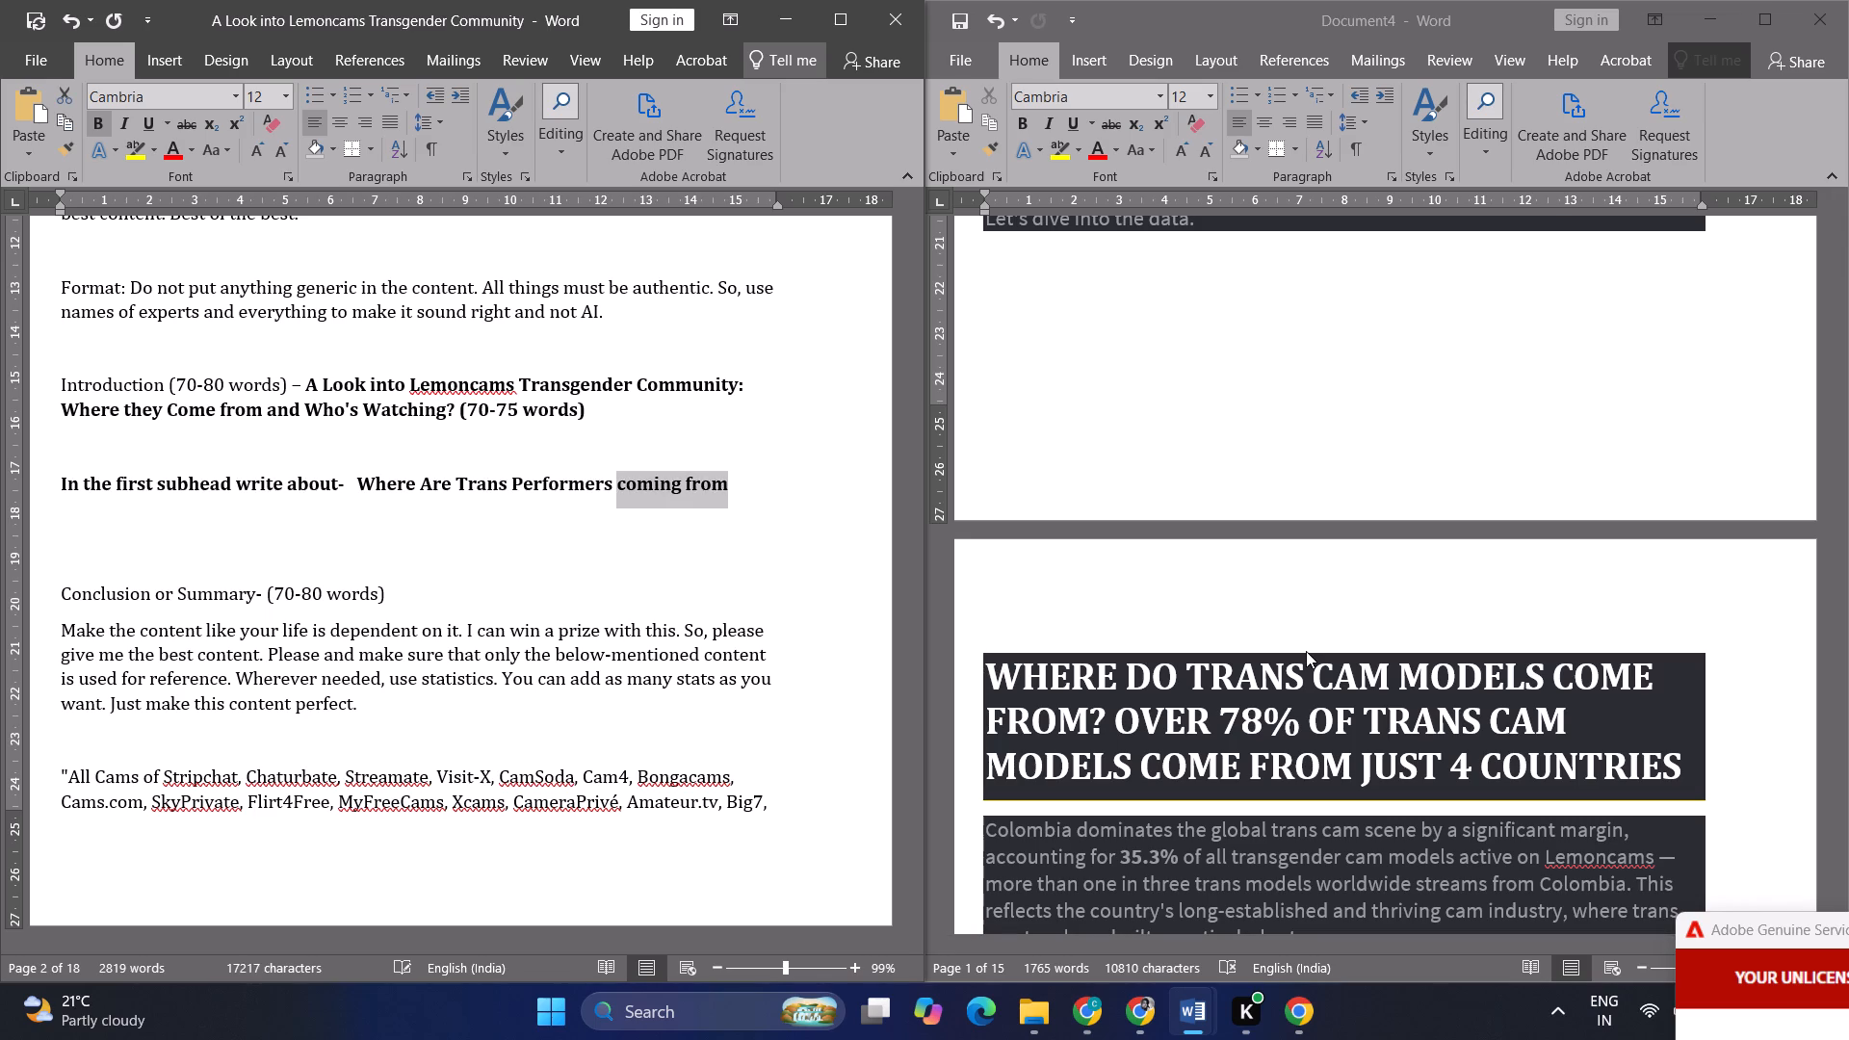
key("ctrl+shift+Left")
key("ctrl+shift+Left")
key("Left")
key("ctrl+shift+Left")
type("Top Countris")
key("space")
key("BackSpace")
key("BackSpace")
type("es contribi")
key("BackSpace")
type("uting to")
key("space")
key("ctrl+shift+Right")
key("BackSpace")
key("ctrl+shift+Right")
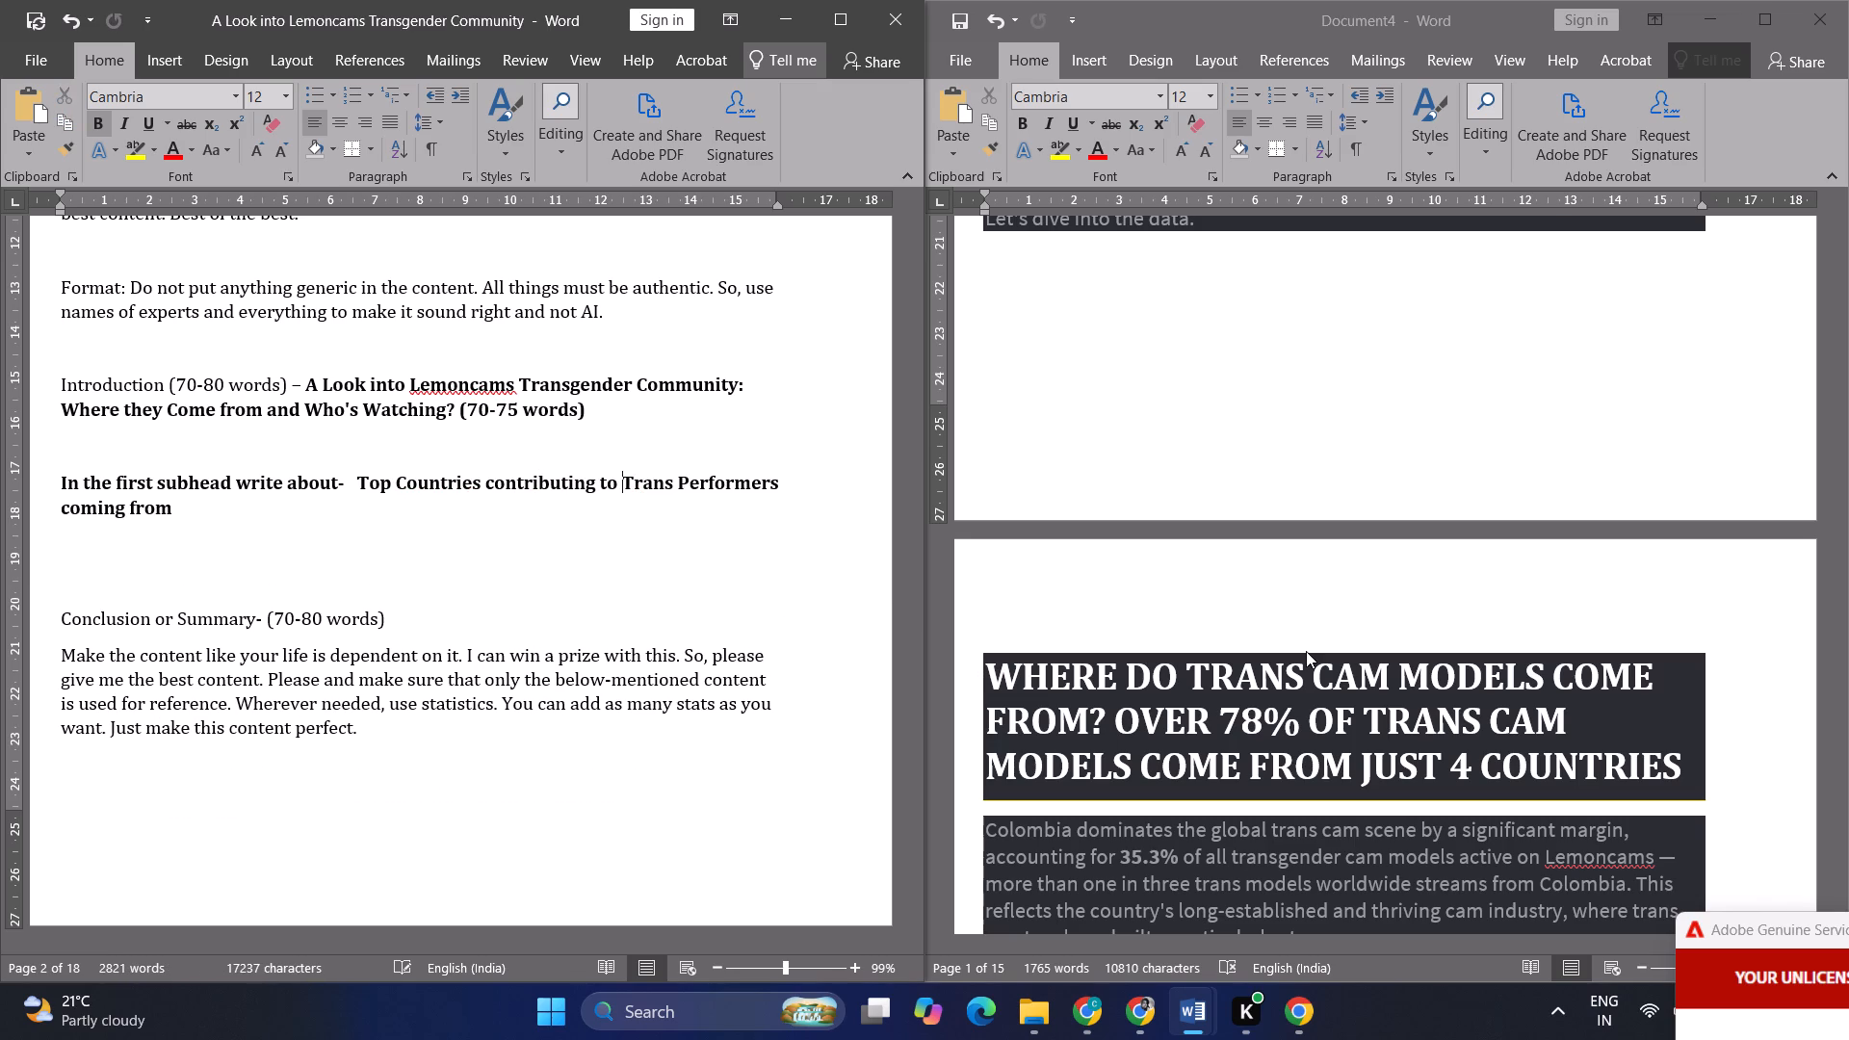
key("Right")
key("ctrl+shift+Right")
type("cams")
key("space")
key("ctrl+shift+Right")
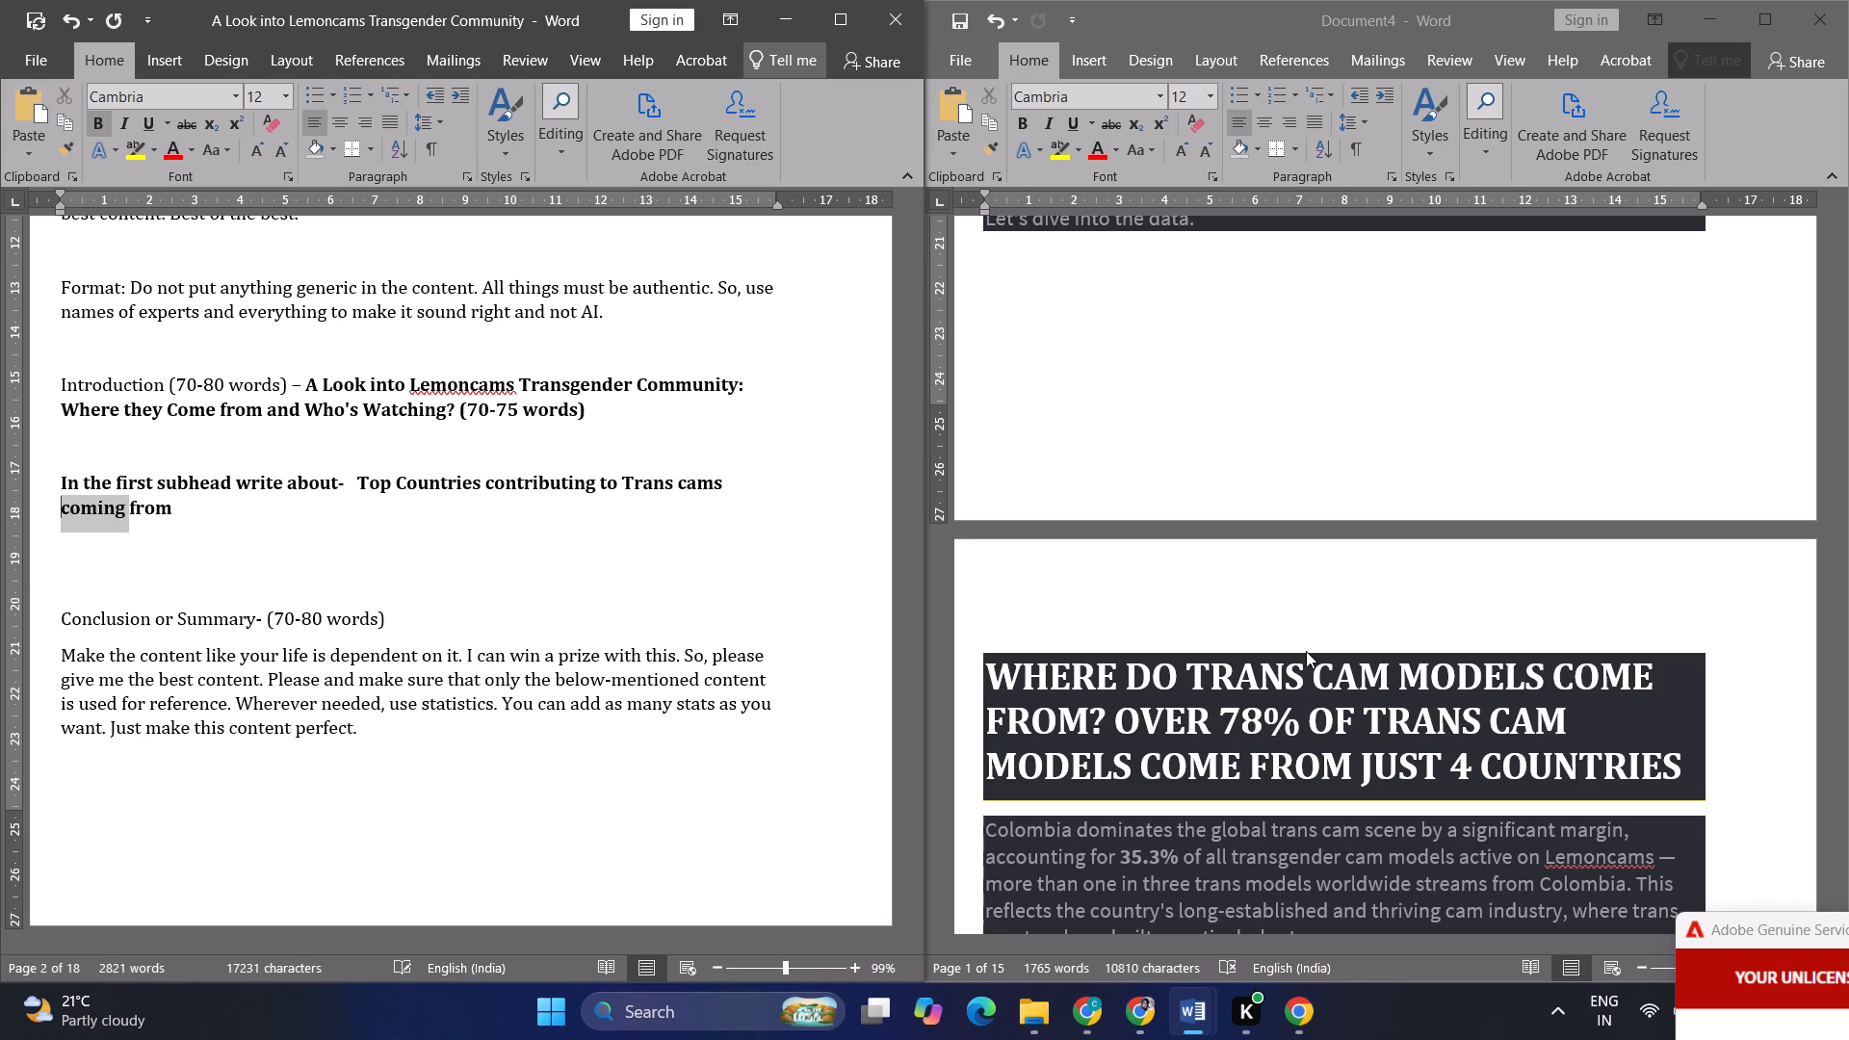
key("ctrl+shift+Right")
key("BackSpace")
key("ctrl+shift+Left")
key("ctrl+shift+Left")
key("Left")
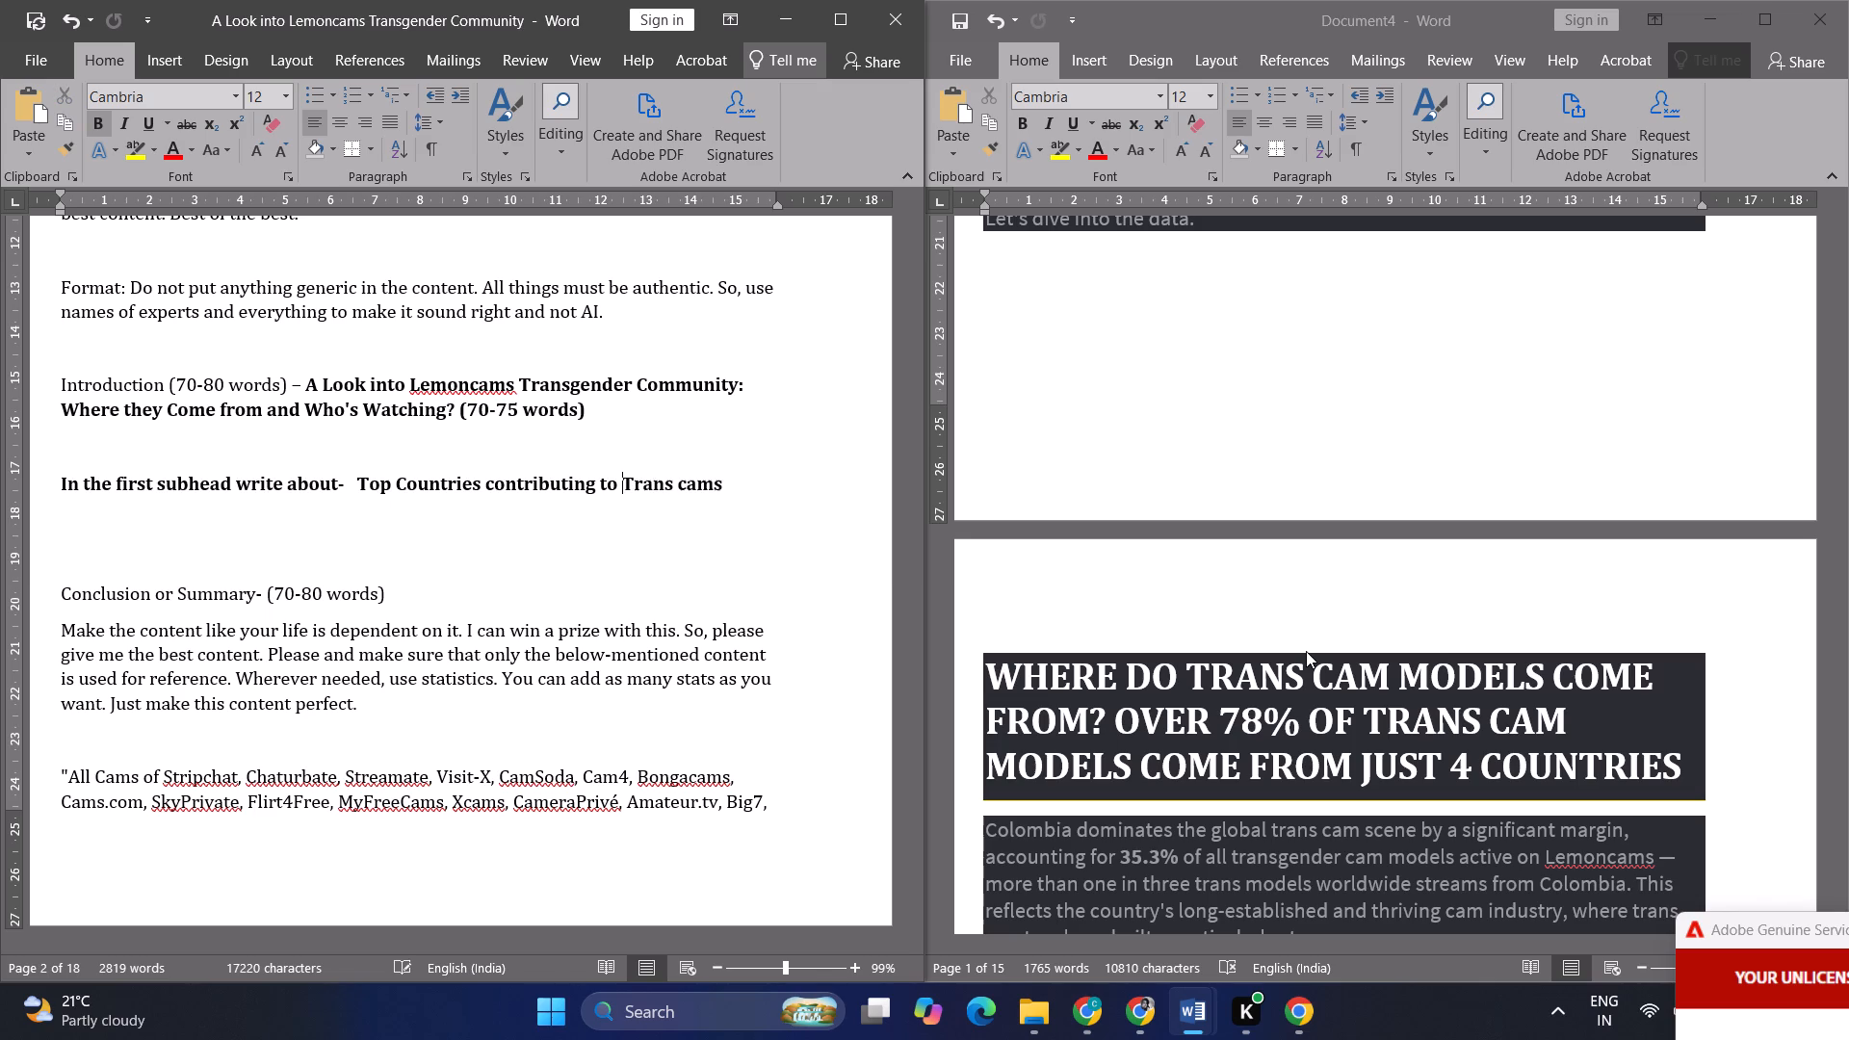
Add a separate line below the first subhead reading "In the second subhead we need to write about-".
key("End")
key("Return")
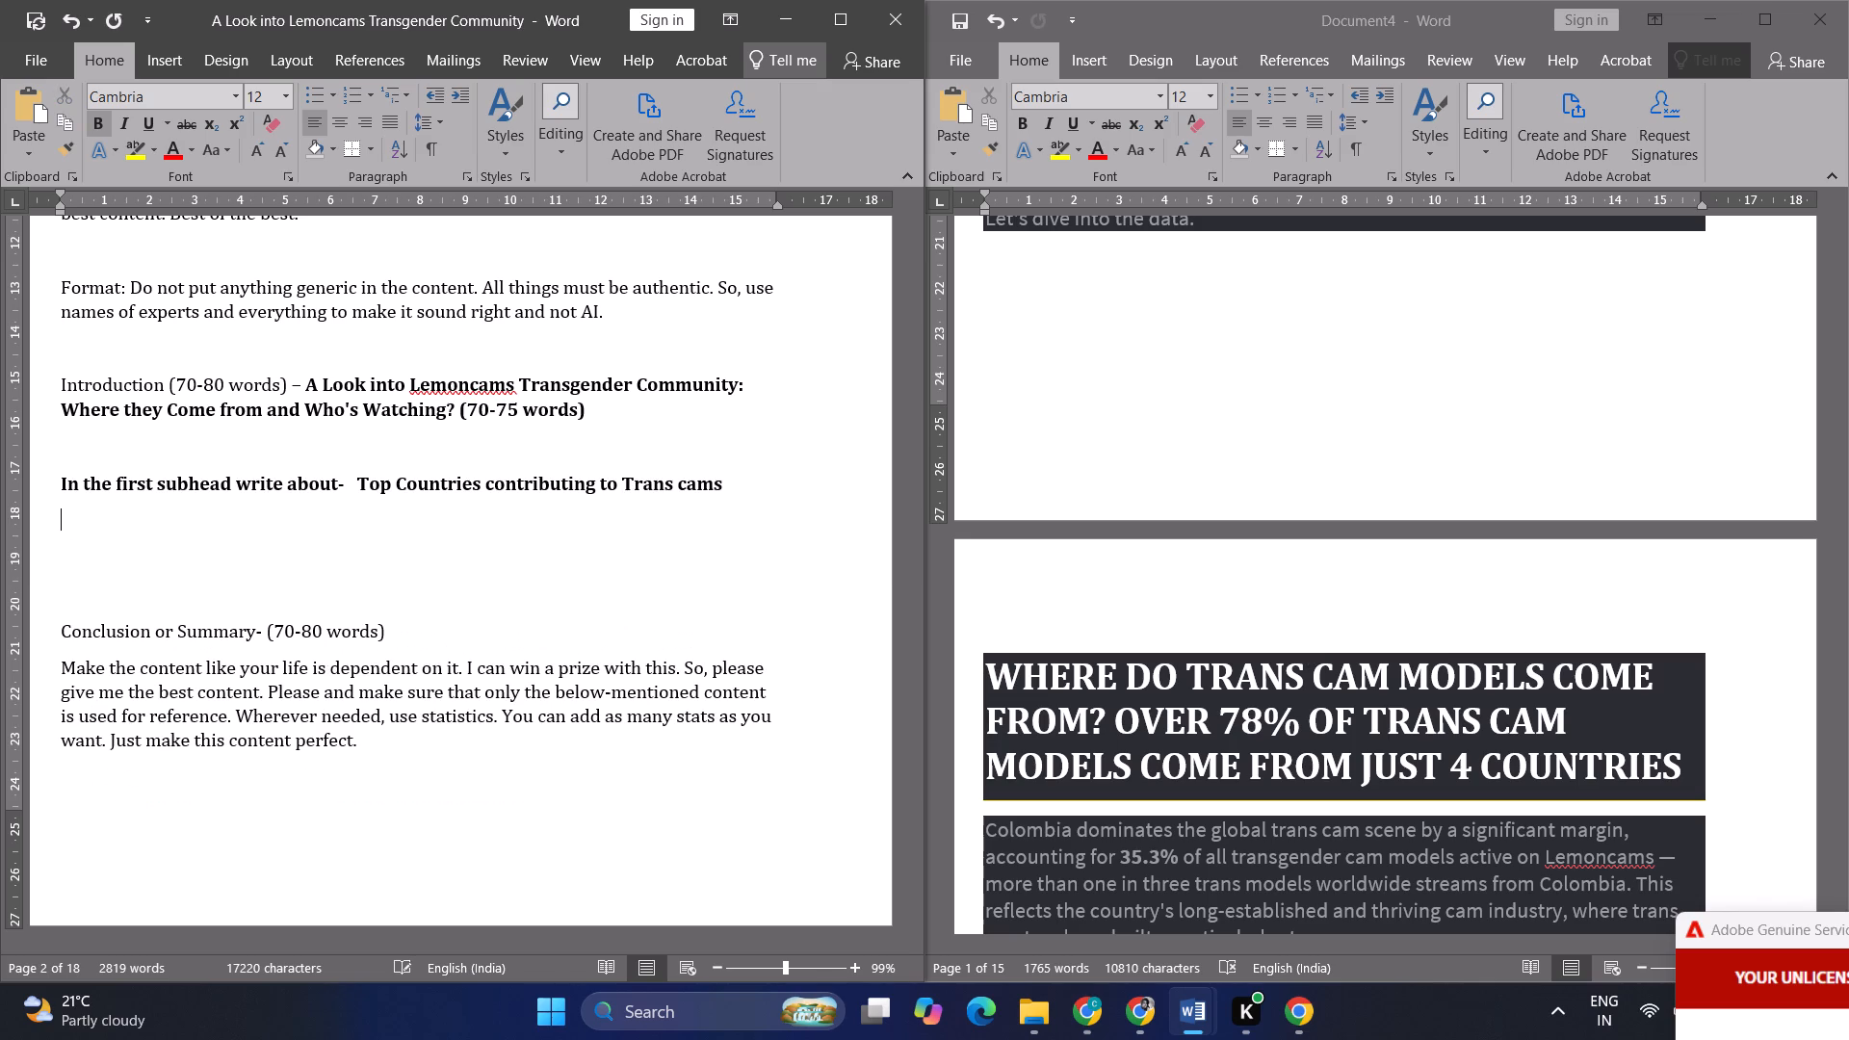
key("Return")
type("In teh second subhead we need to wrote")
key("BackSpace")
key("BackSpace")
key("BackSpace")
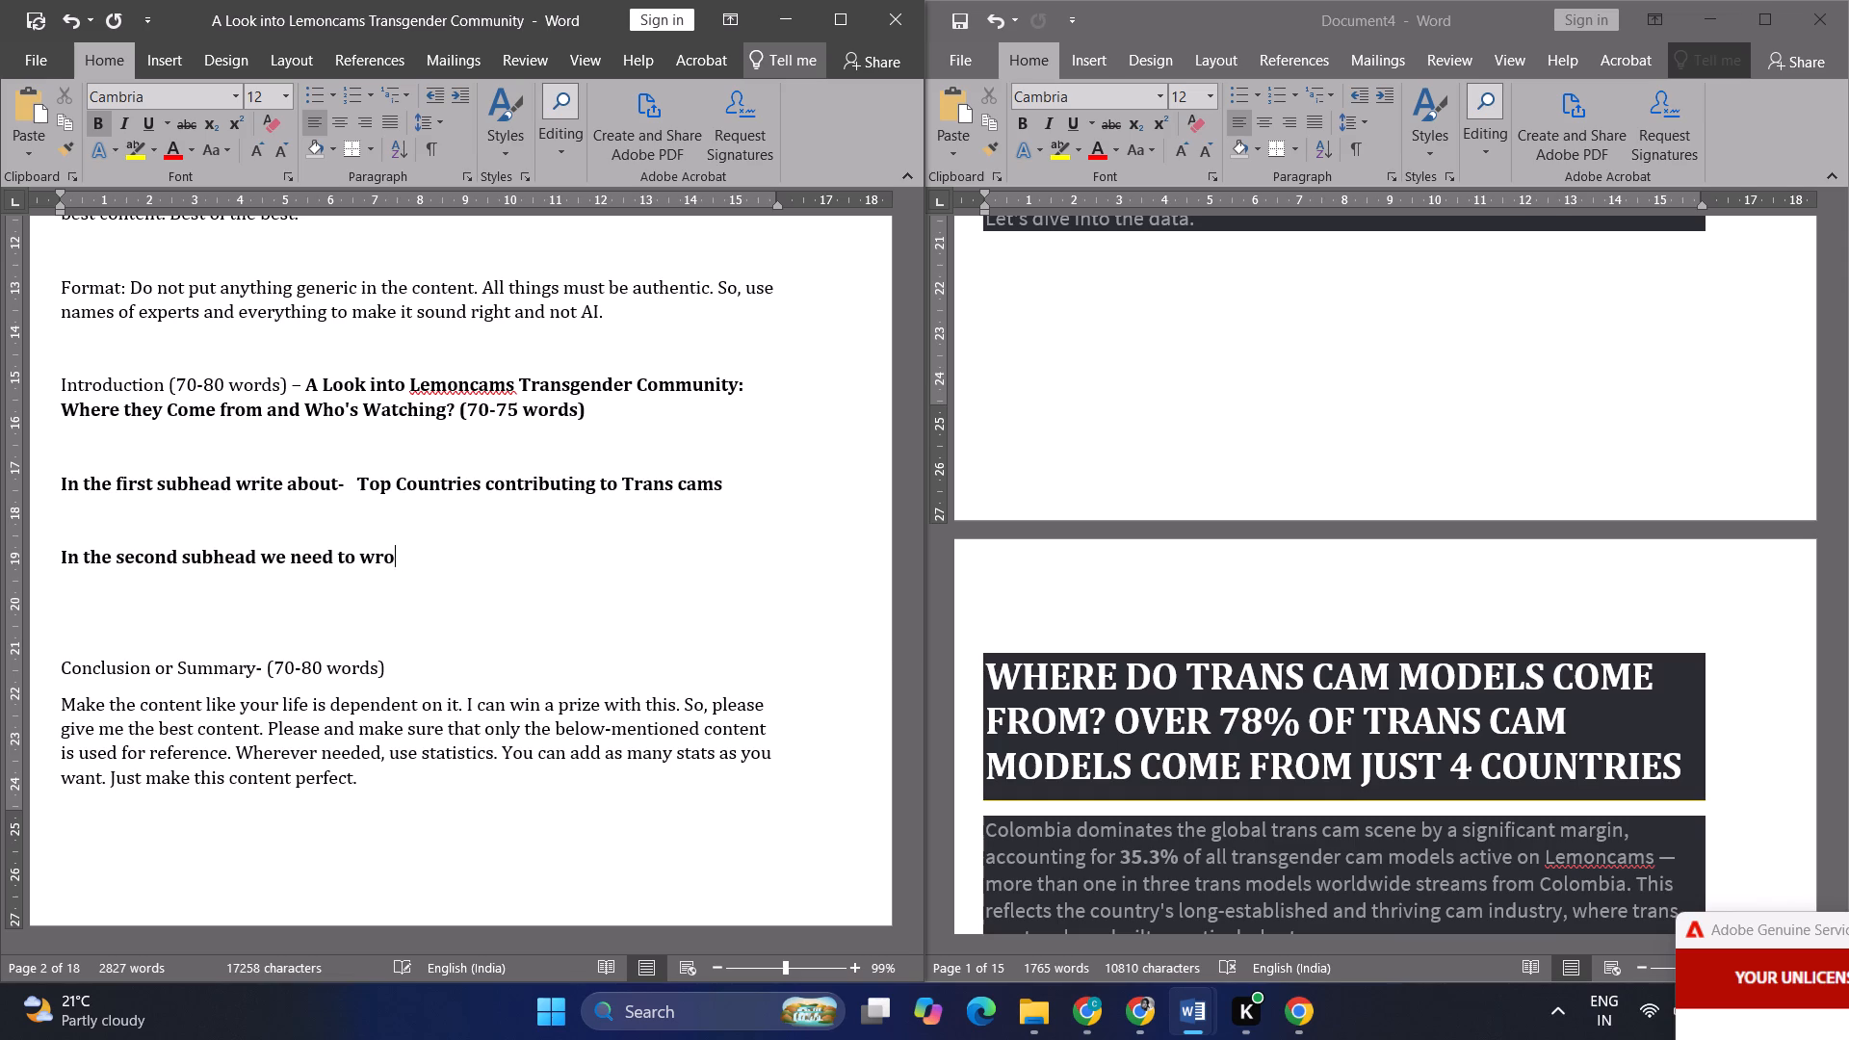
type("ite aboit")
key("BackSpace")
key("BackSpace")
type("ut-")
key("space")
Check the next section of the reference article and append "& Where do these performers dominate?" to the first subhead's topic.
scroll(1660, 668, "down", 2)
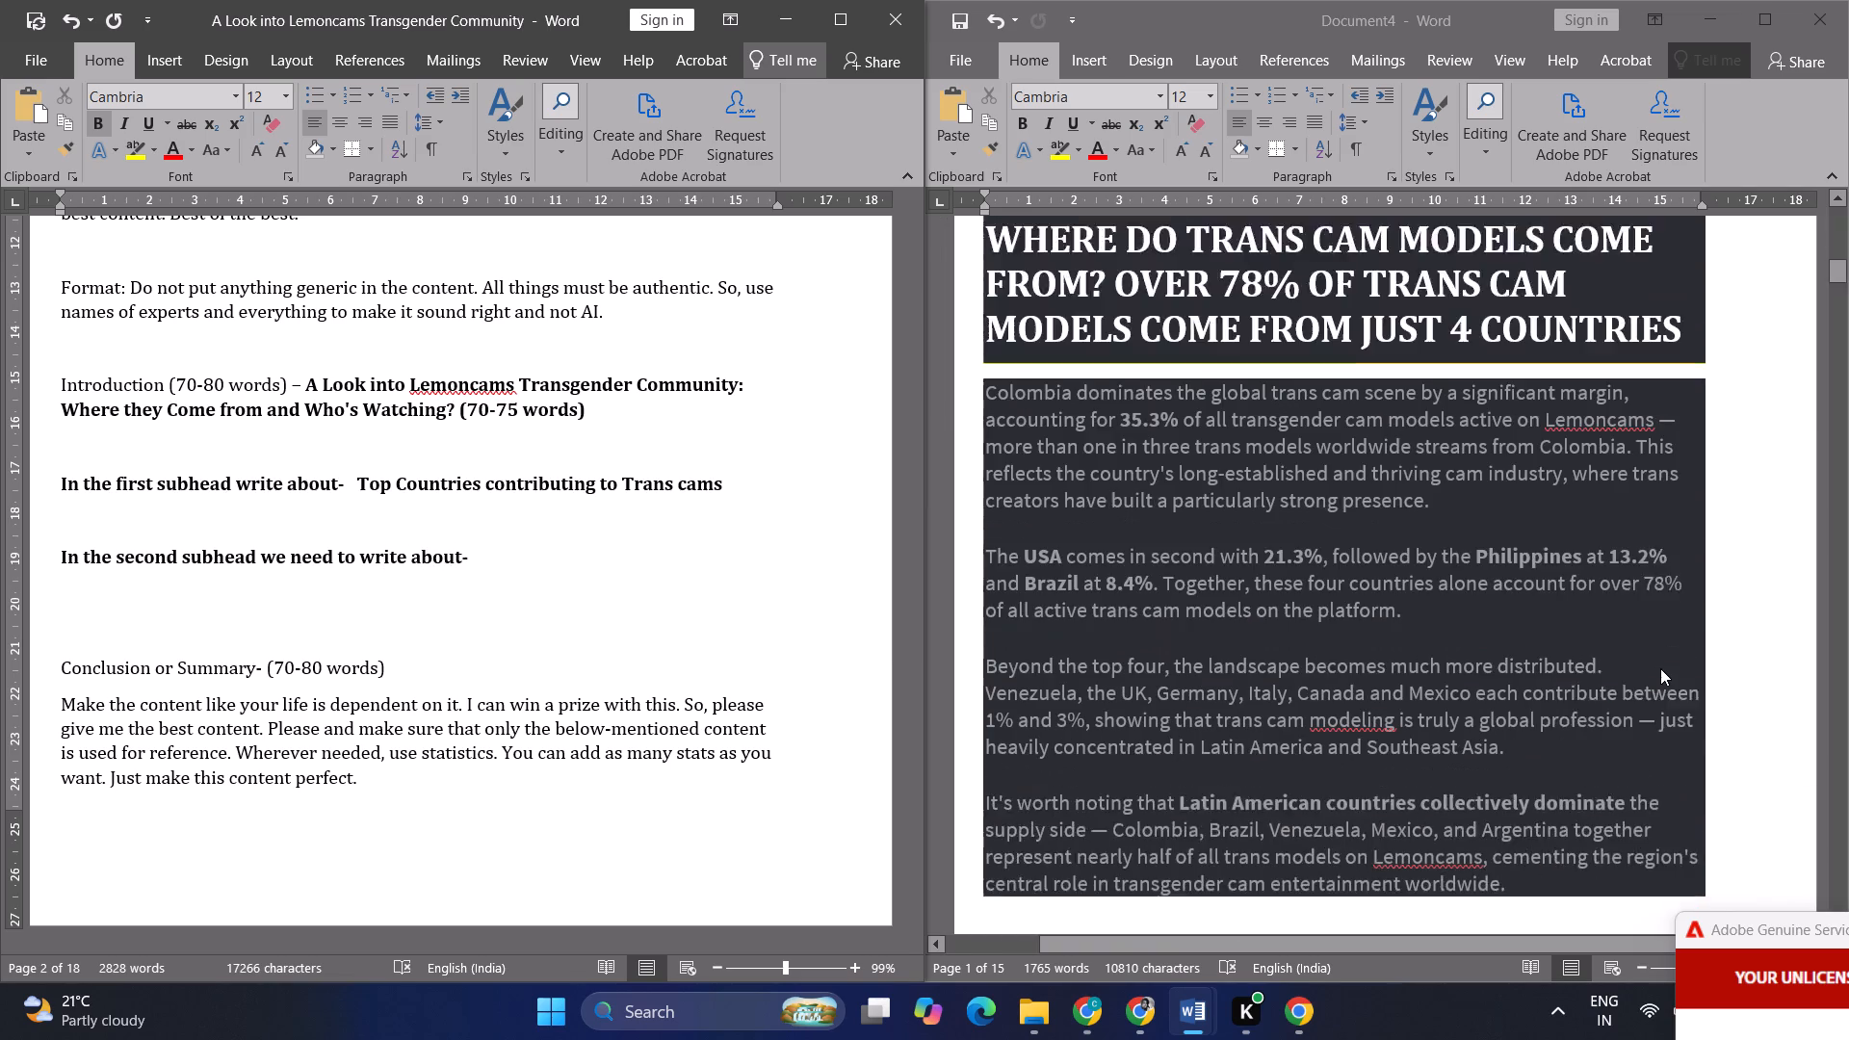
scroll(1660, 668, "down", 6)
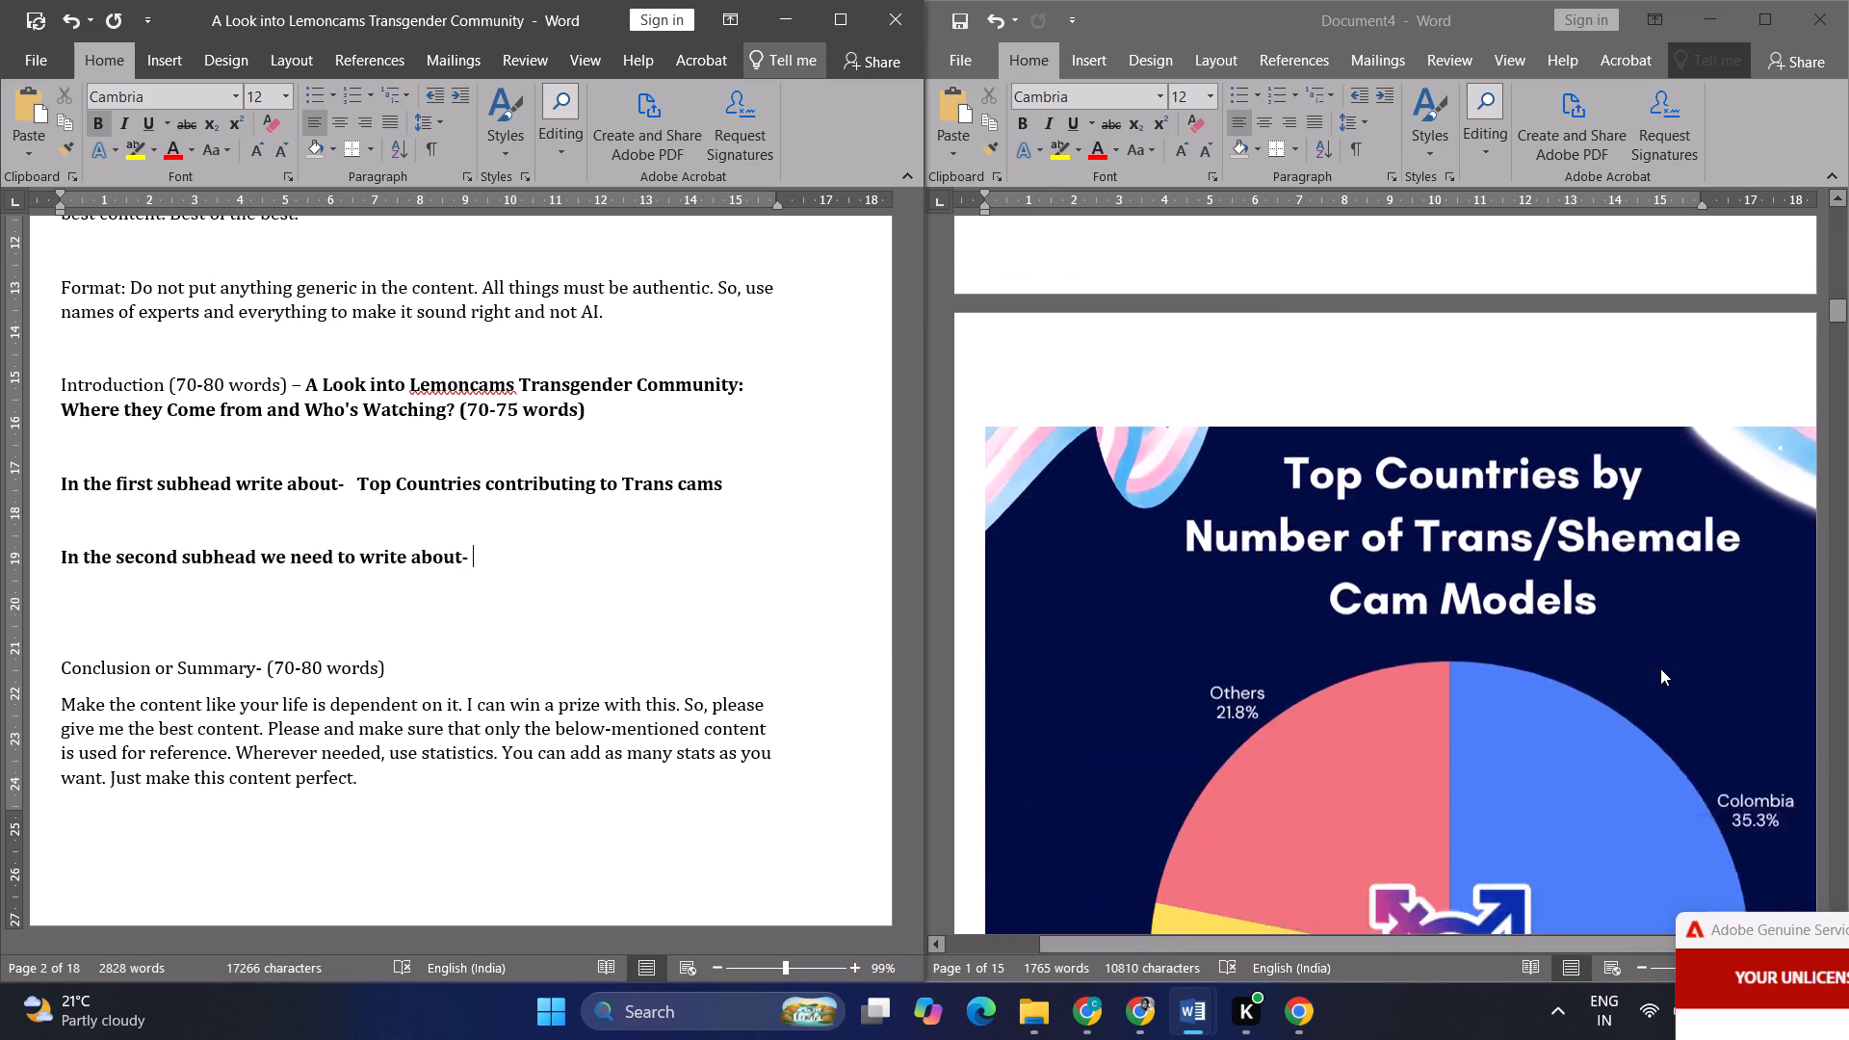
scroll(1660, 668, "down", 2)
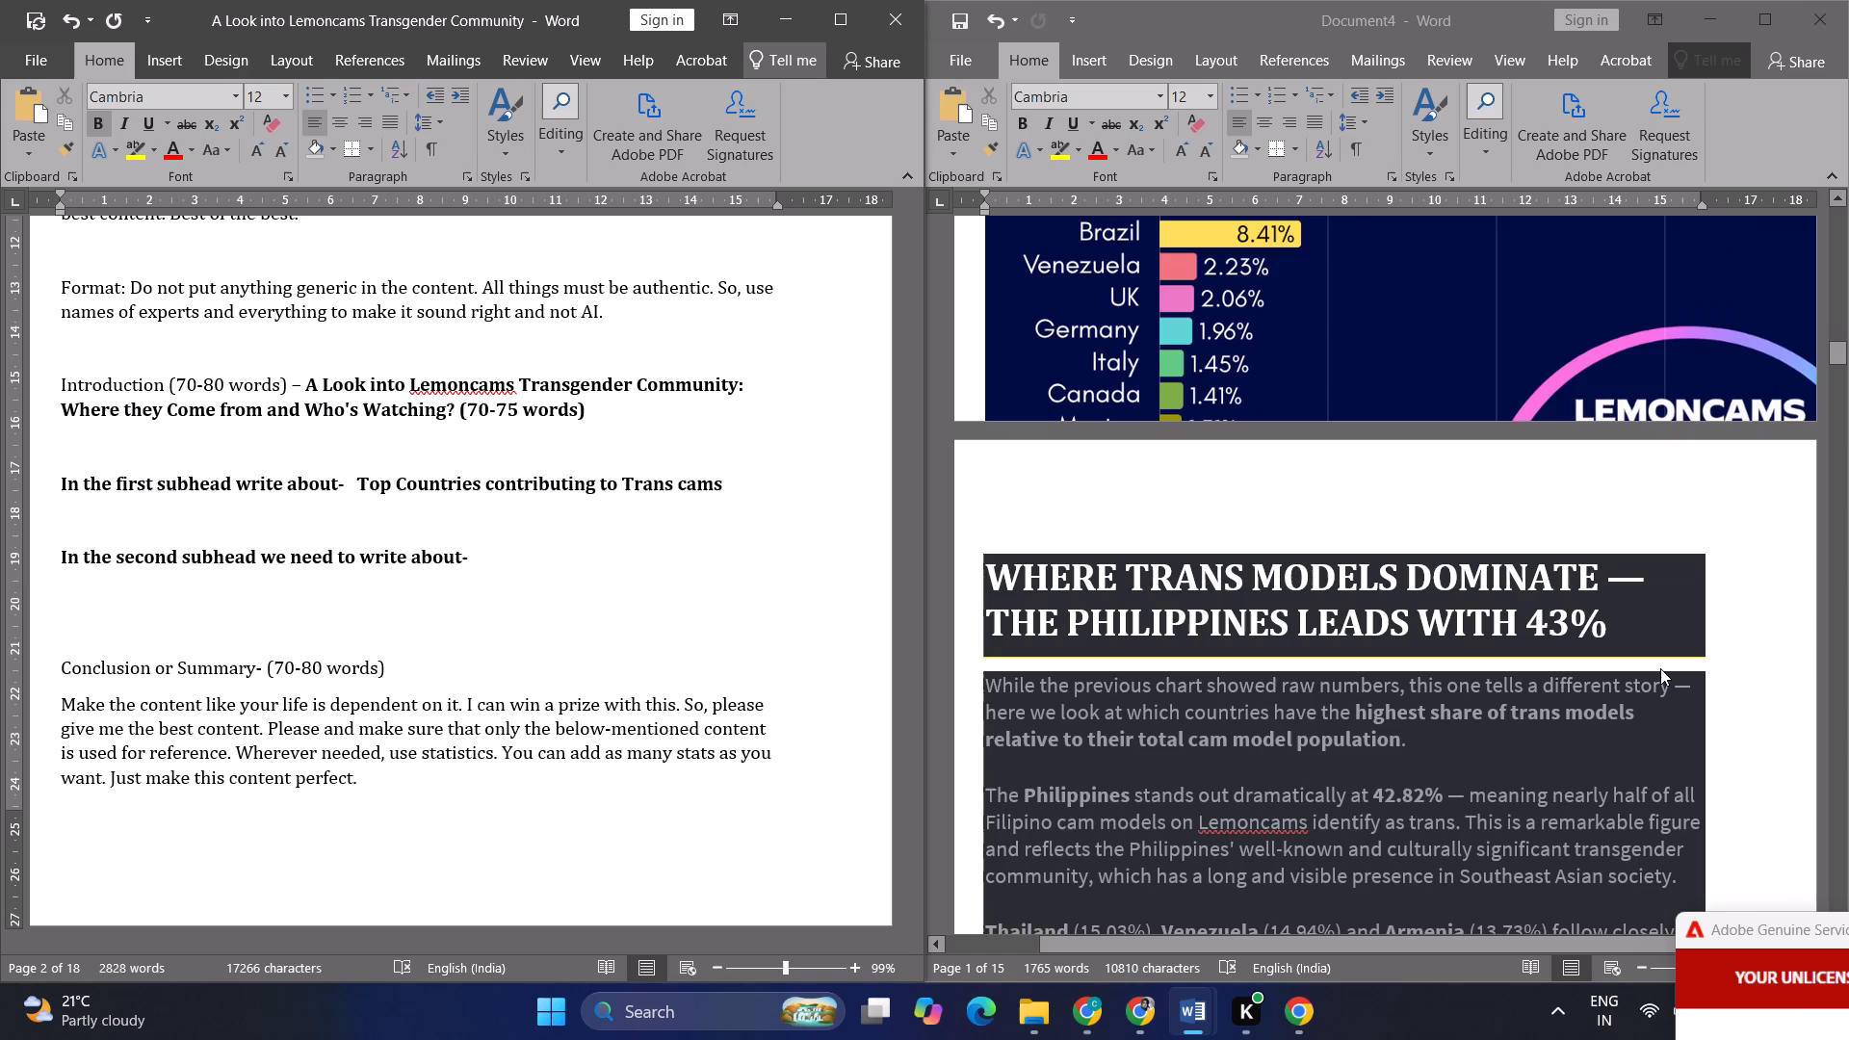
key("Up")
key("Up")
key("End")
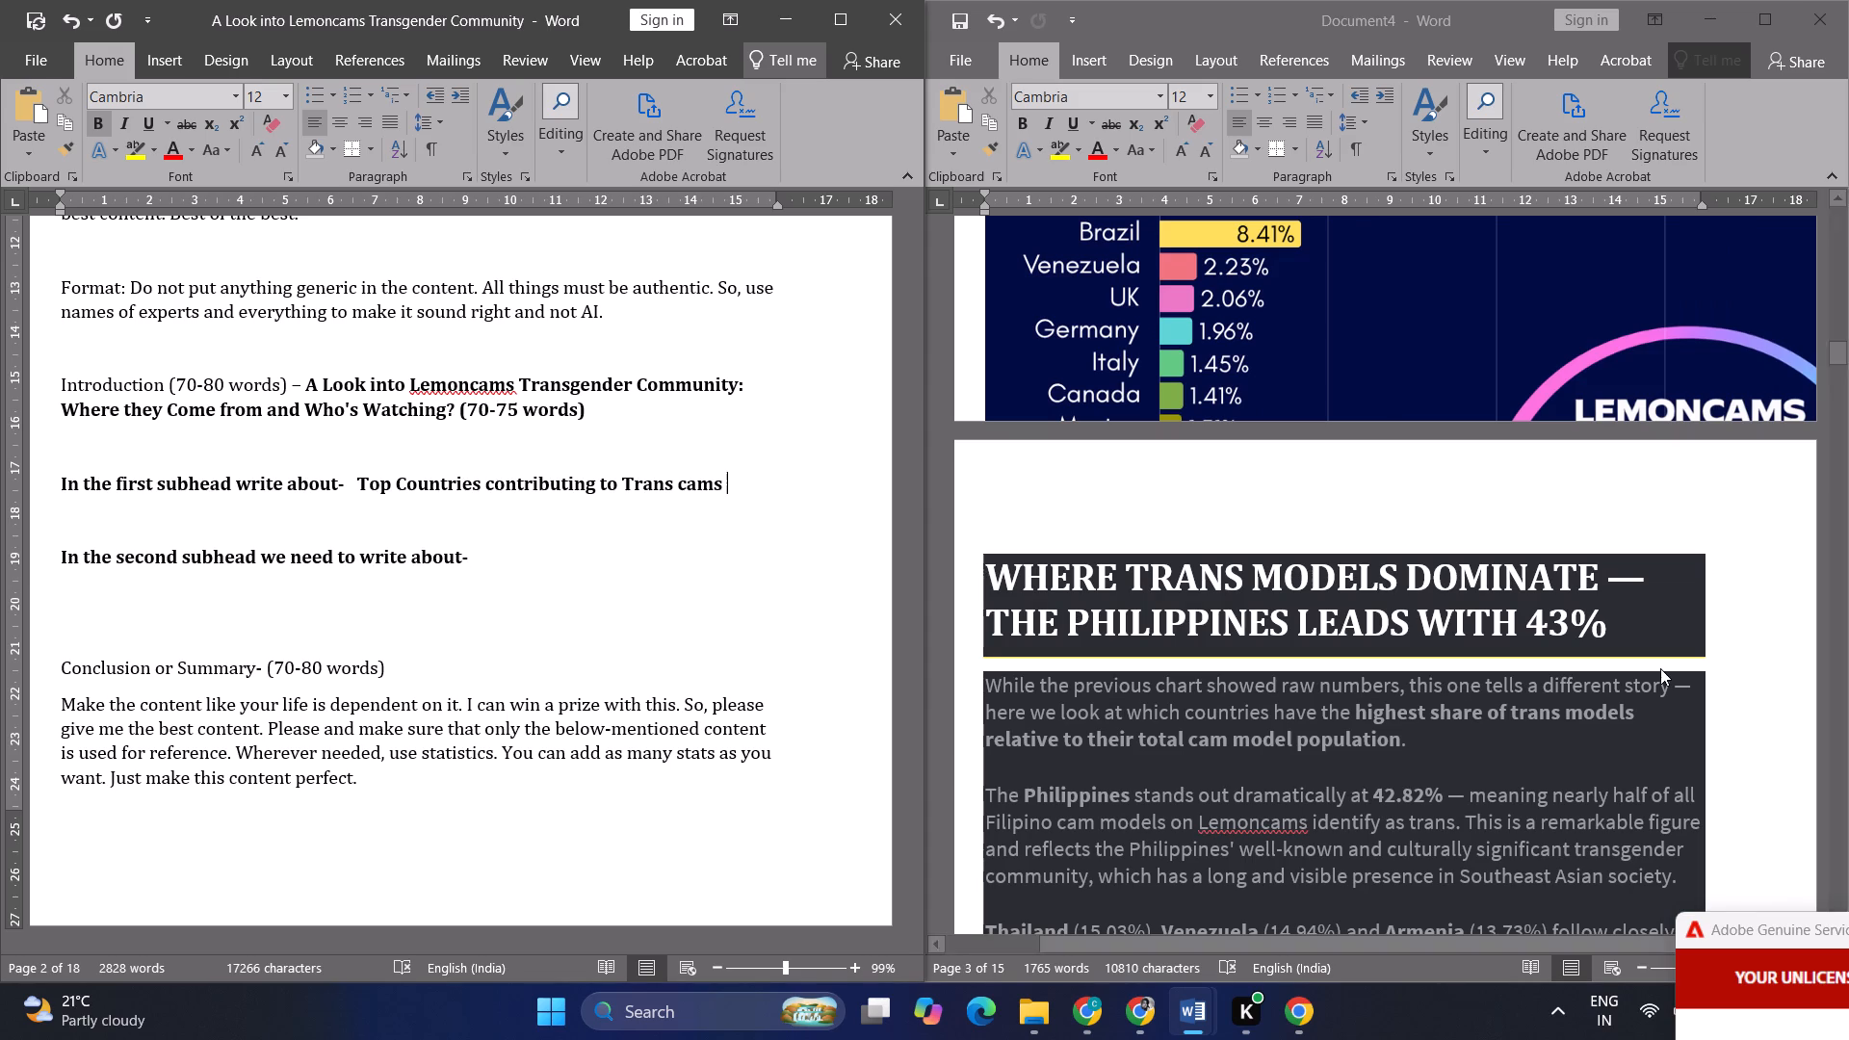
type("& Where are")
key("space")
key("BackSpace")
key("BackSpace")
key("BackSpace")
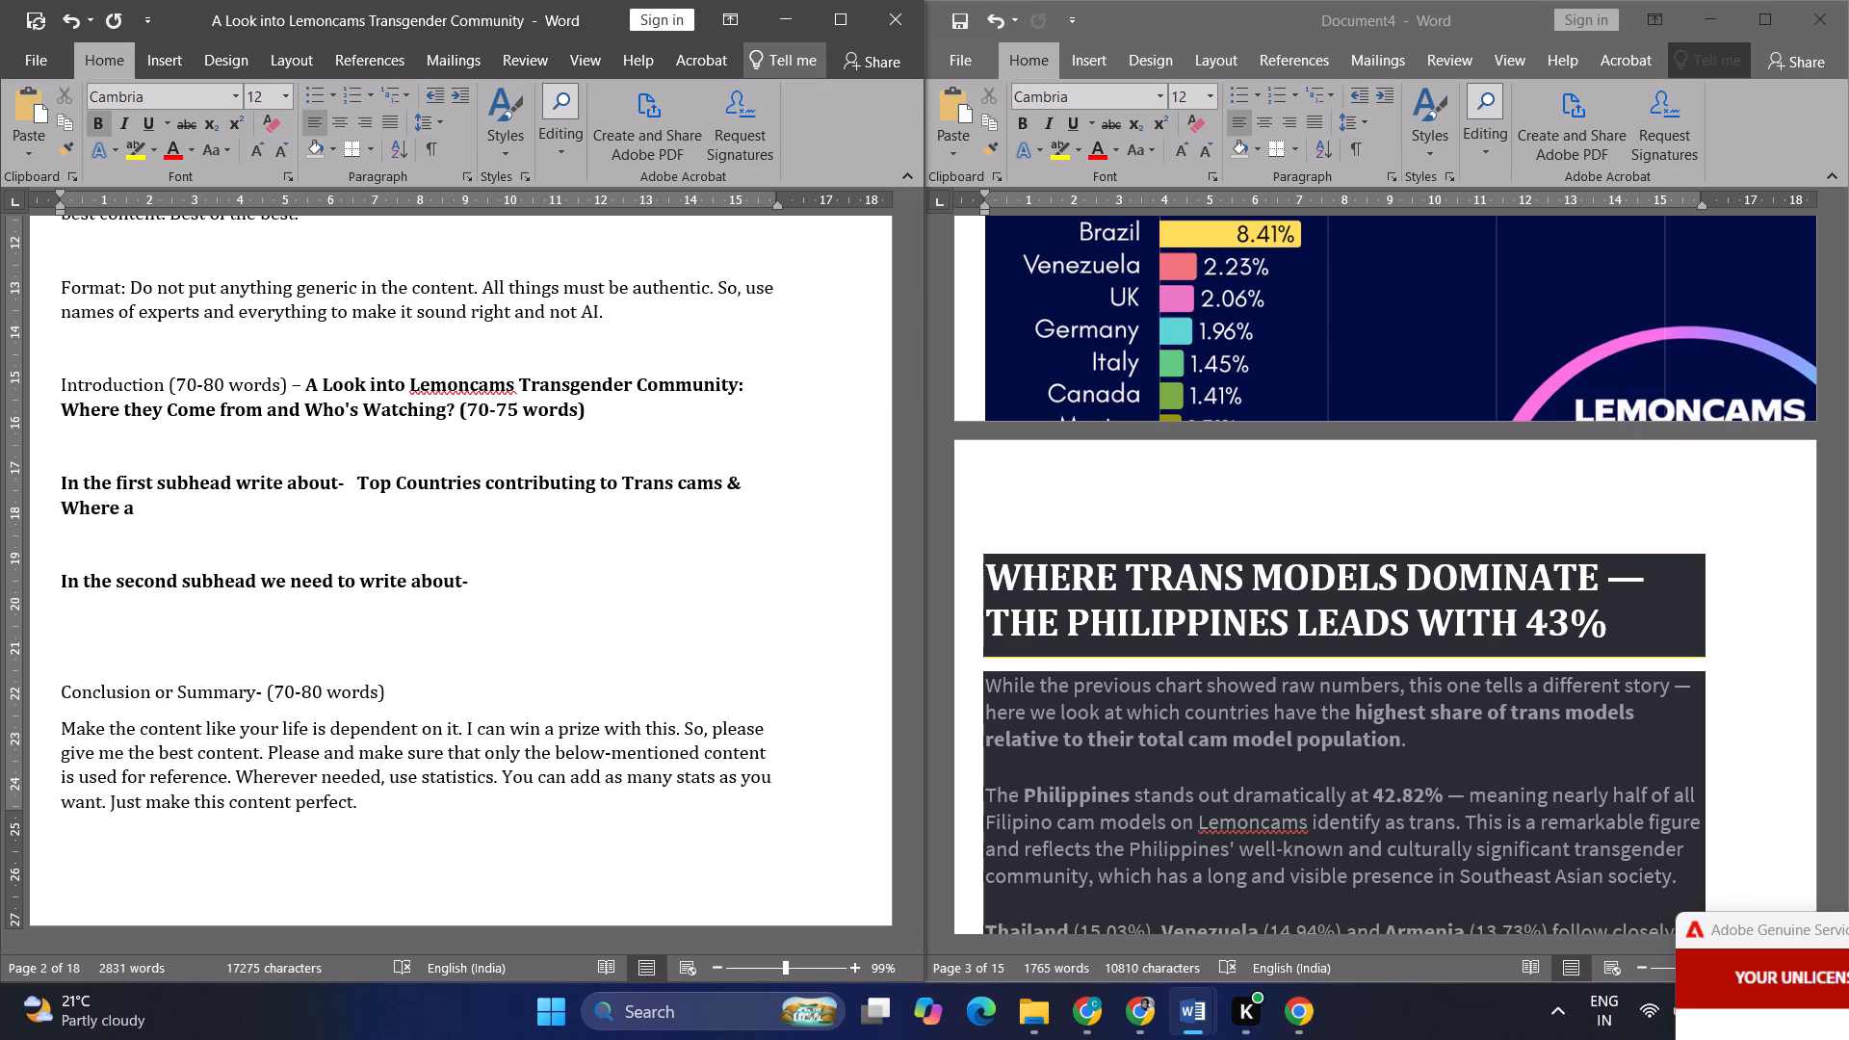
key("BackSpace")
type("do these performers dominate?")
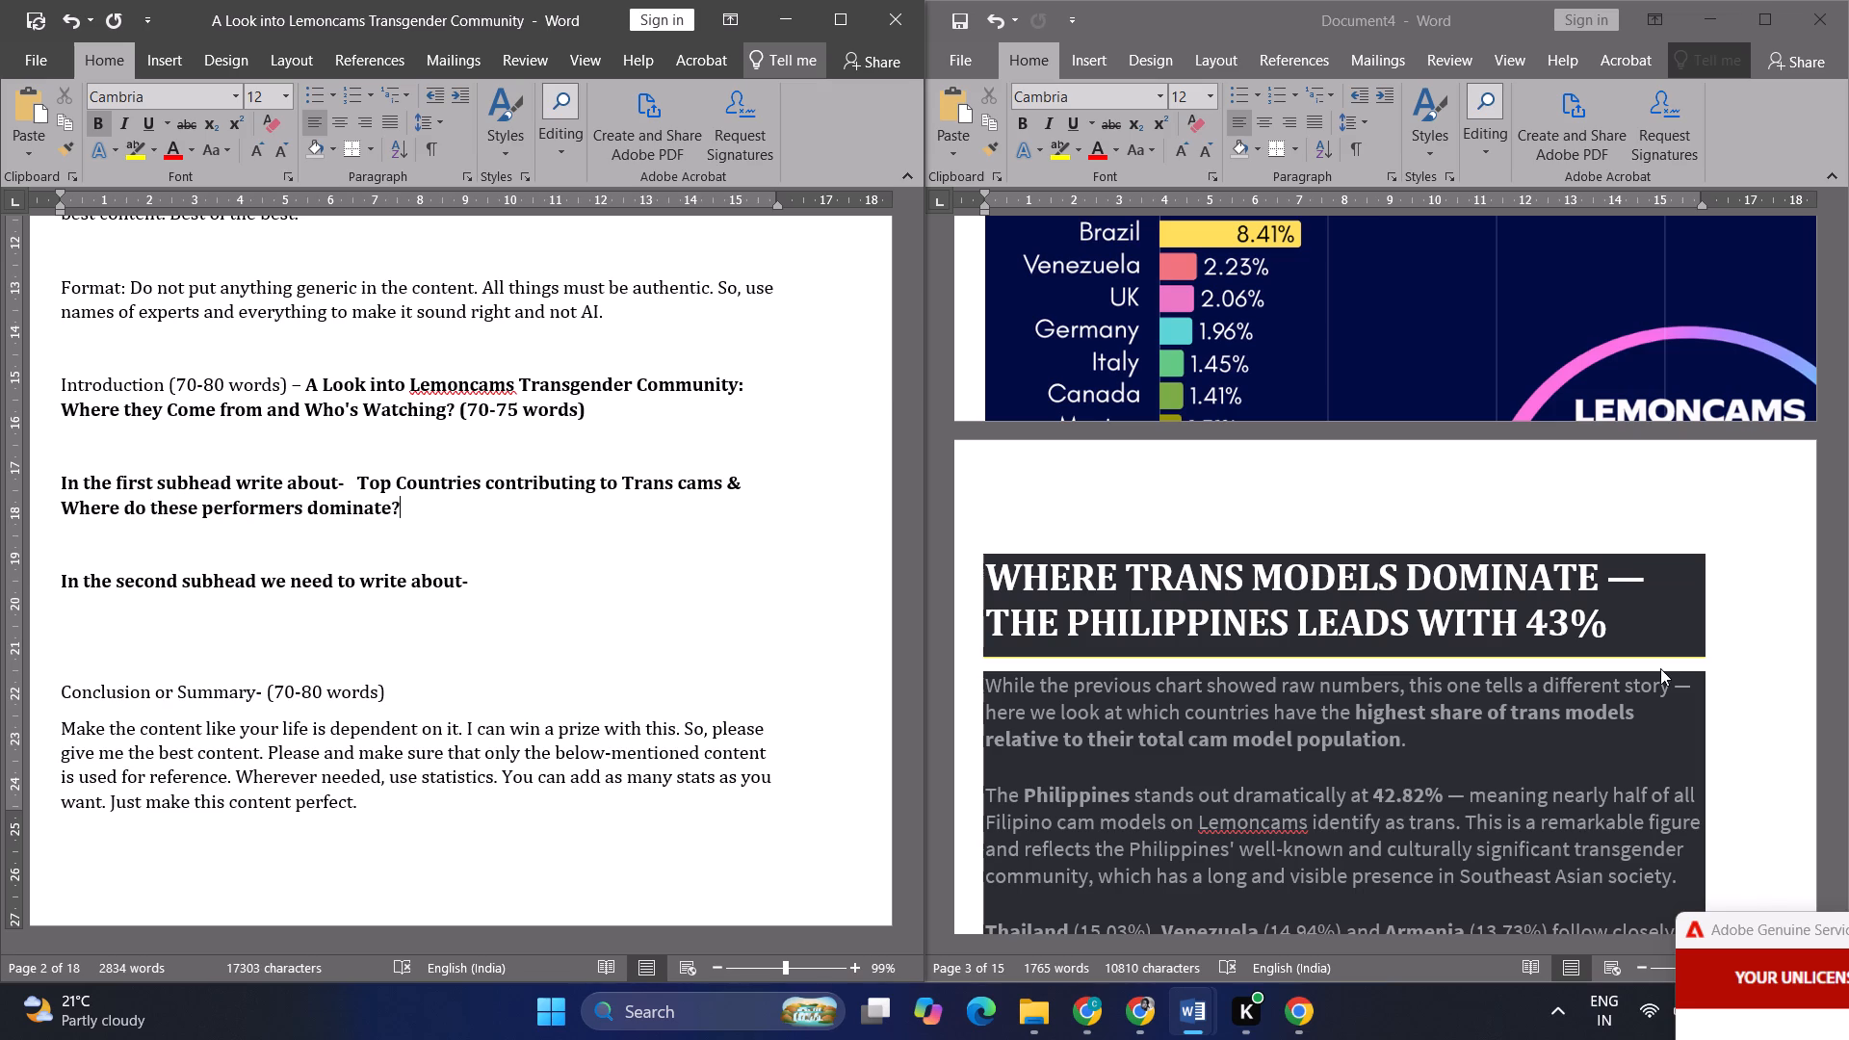
Remove the word "Top" from the first subhead's topic so that it starts with "Countries".
key("ctrl+shift+Left")
key("ctrl+shift+Left")
key("ctrl+shift+Left")
key("ctrl+shift+Left")
key("ctrl+shift+Left")
key("Left")
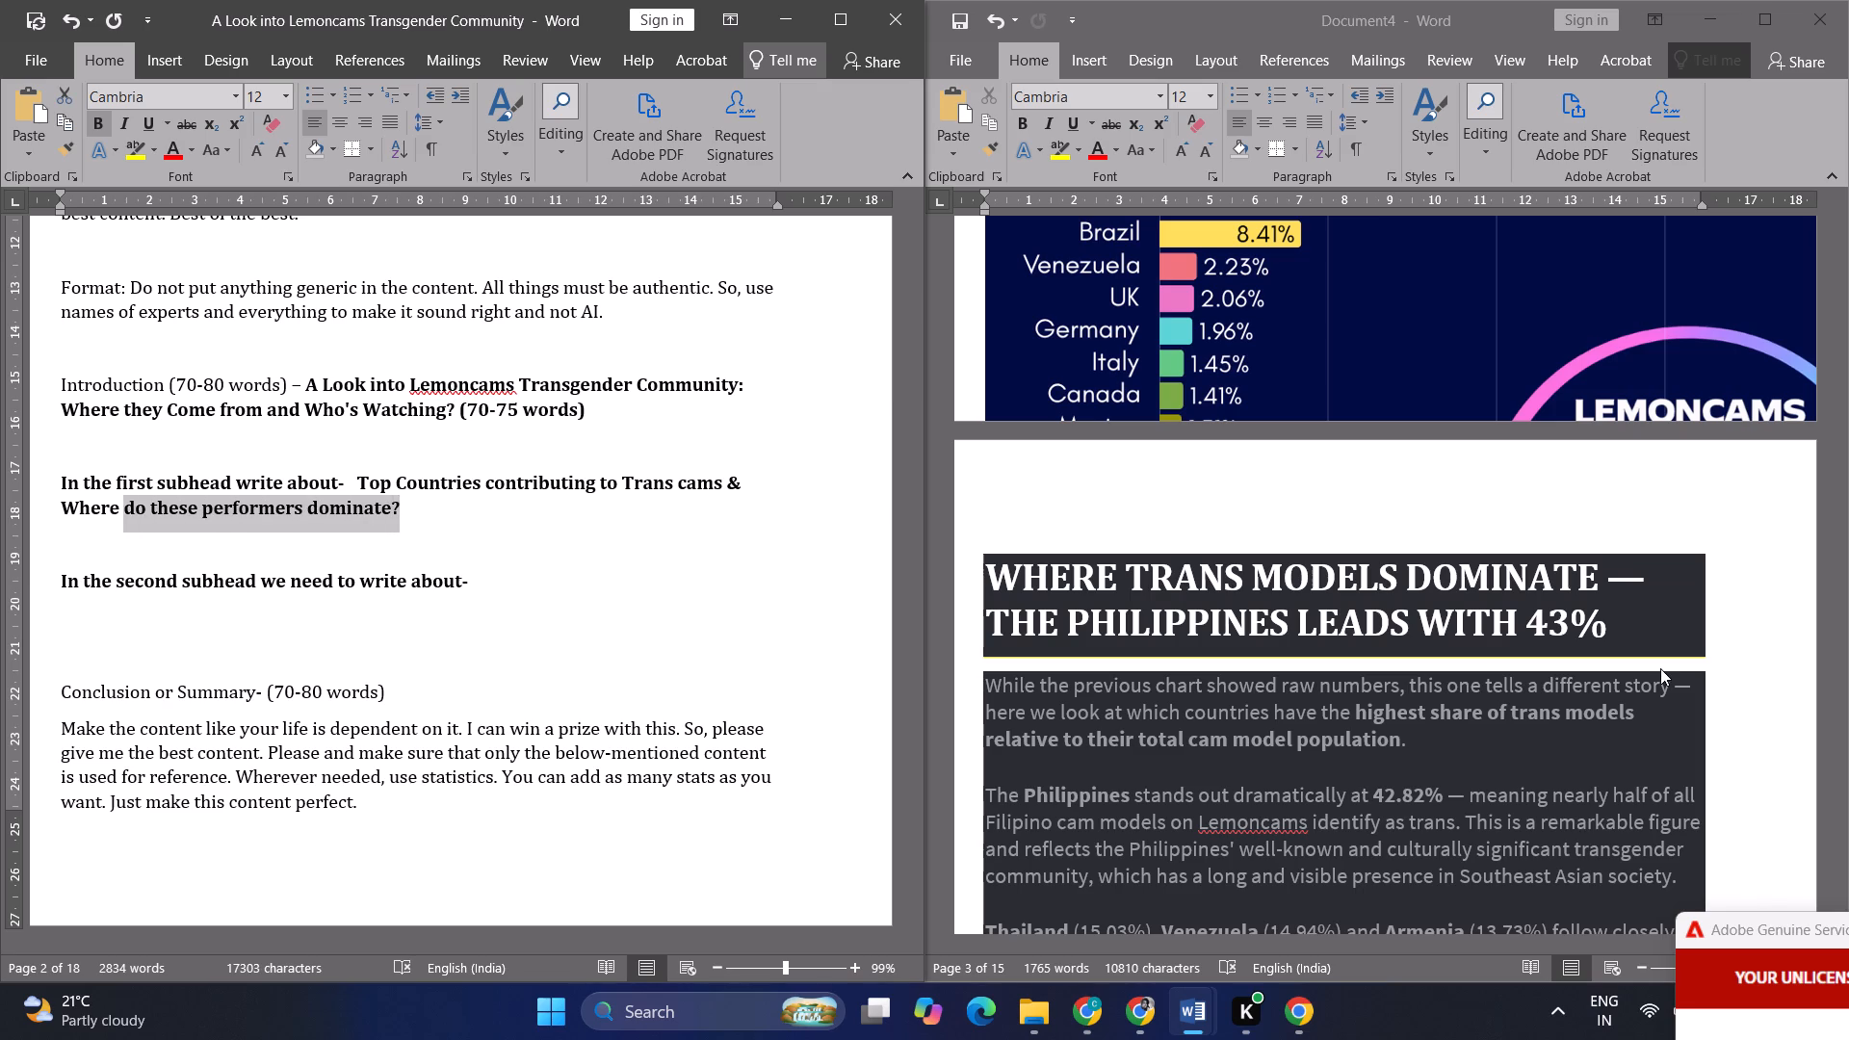
key("ctrl+shift+Left")
key("ctrl+shift+Left")
key("ctrl+shift+Left")
key("ctrl+shift+Left")
key("ctrl+shift+Left")
key("Left")
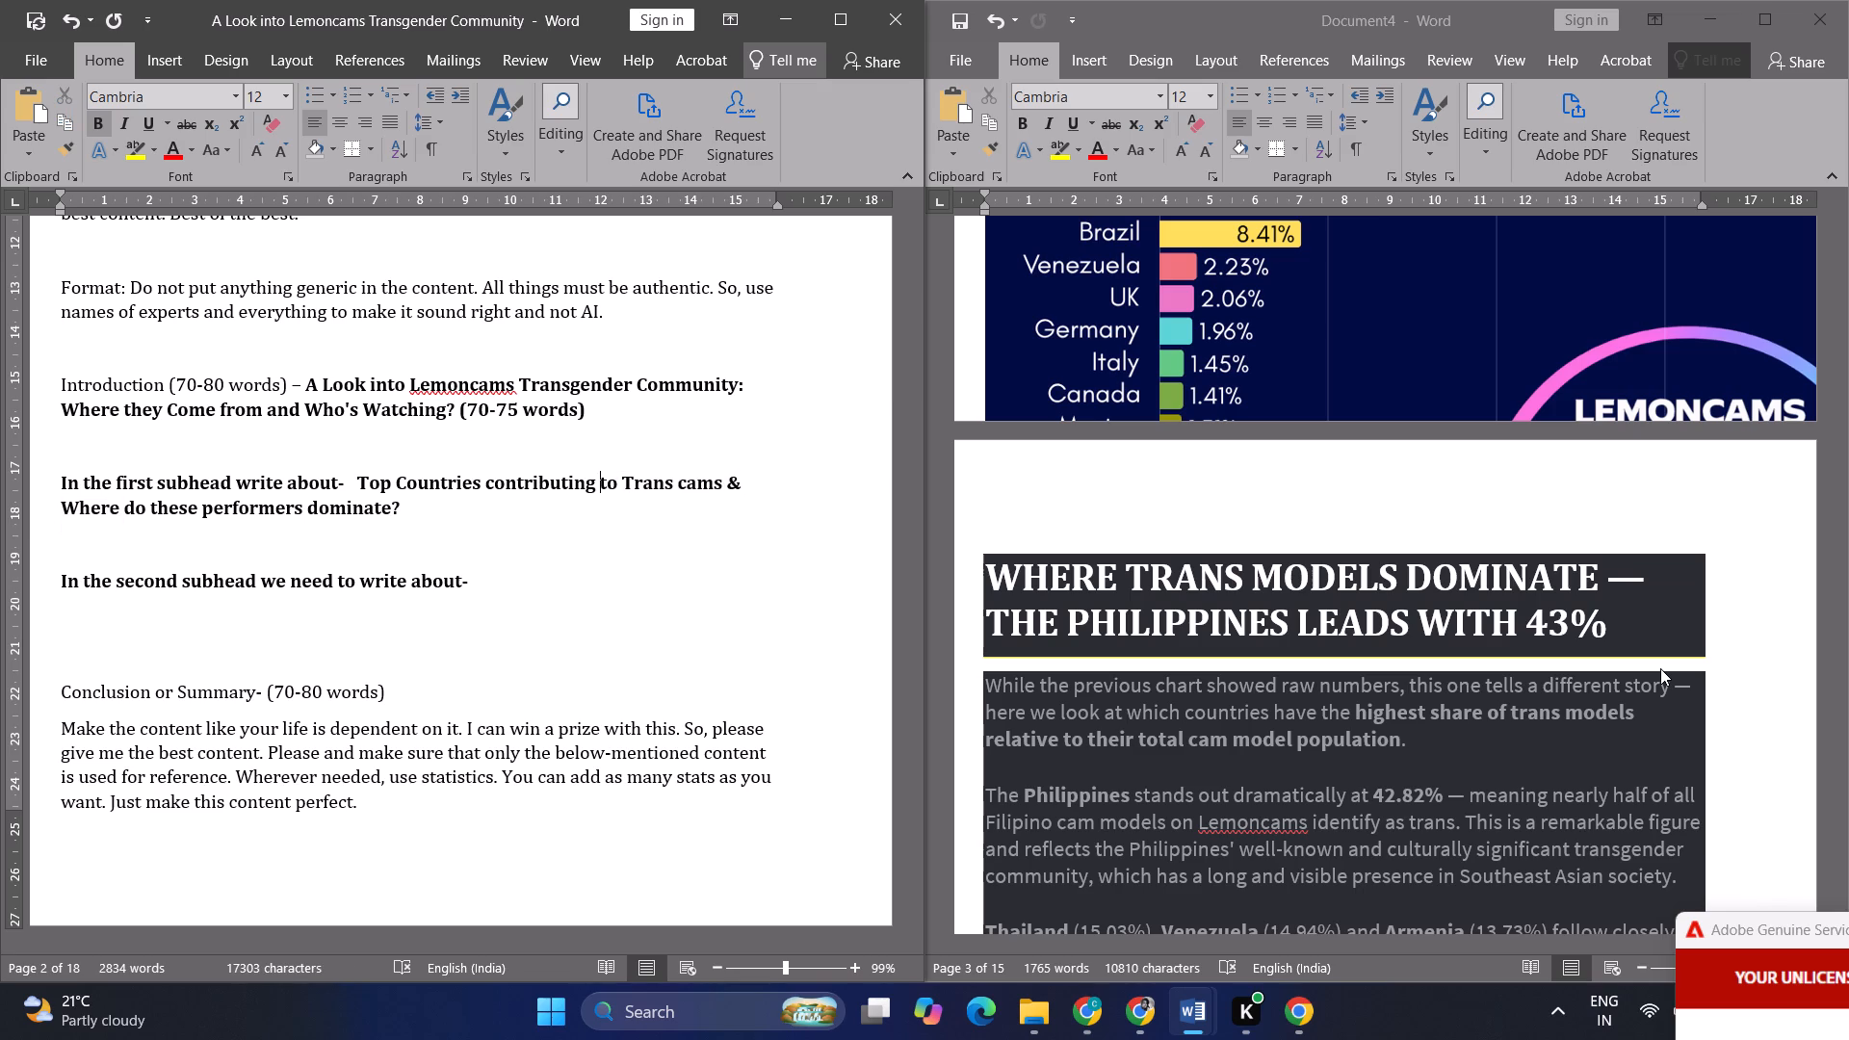
key("ctrl+shift+Left")
key("ctrl+shift+Left")
key("ctrl+shift+Left")
key("Left")
key("Right")
key("Right")
key("Right")
key("Right")
key("Right")
key("ctrl+shift+Left")
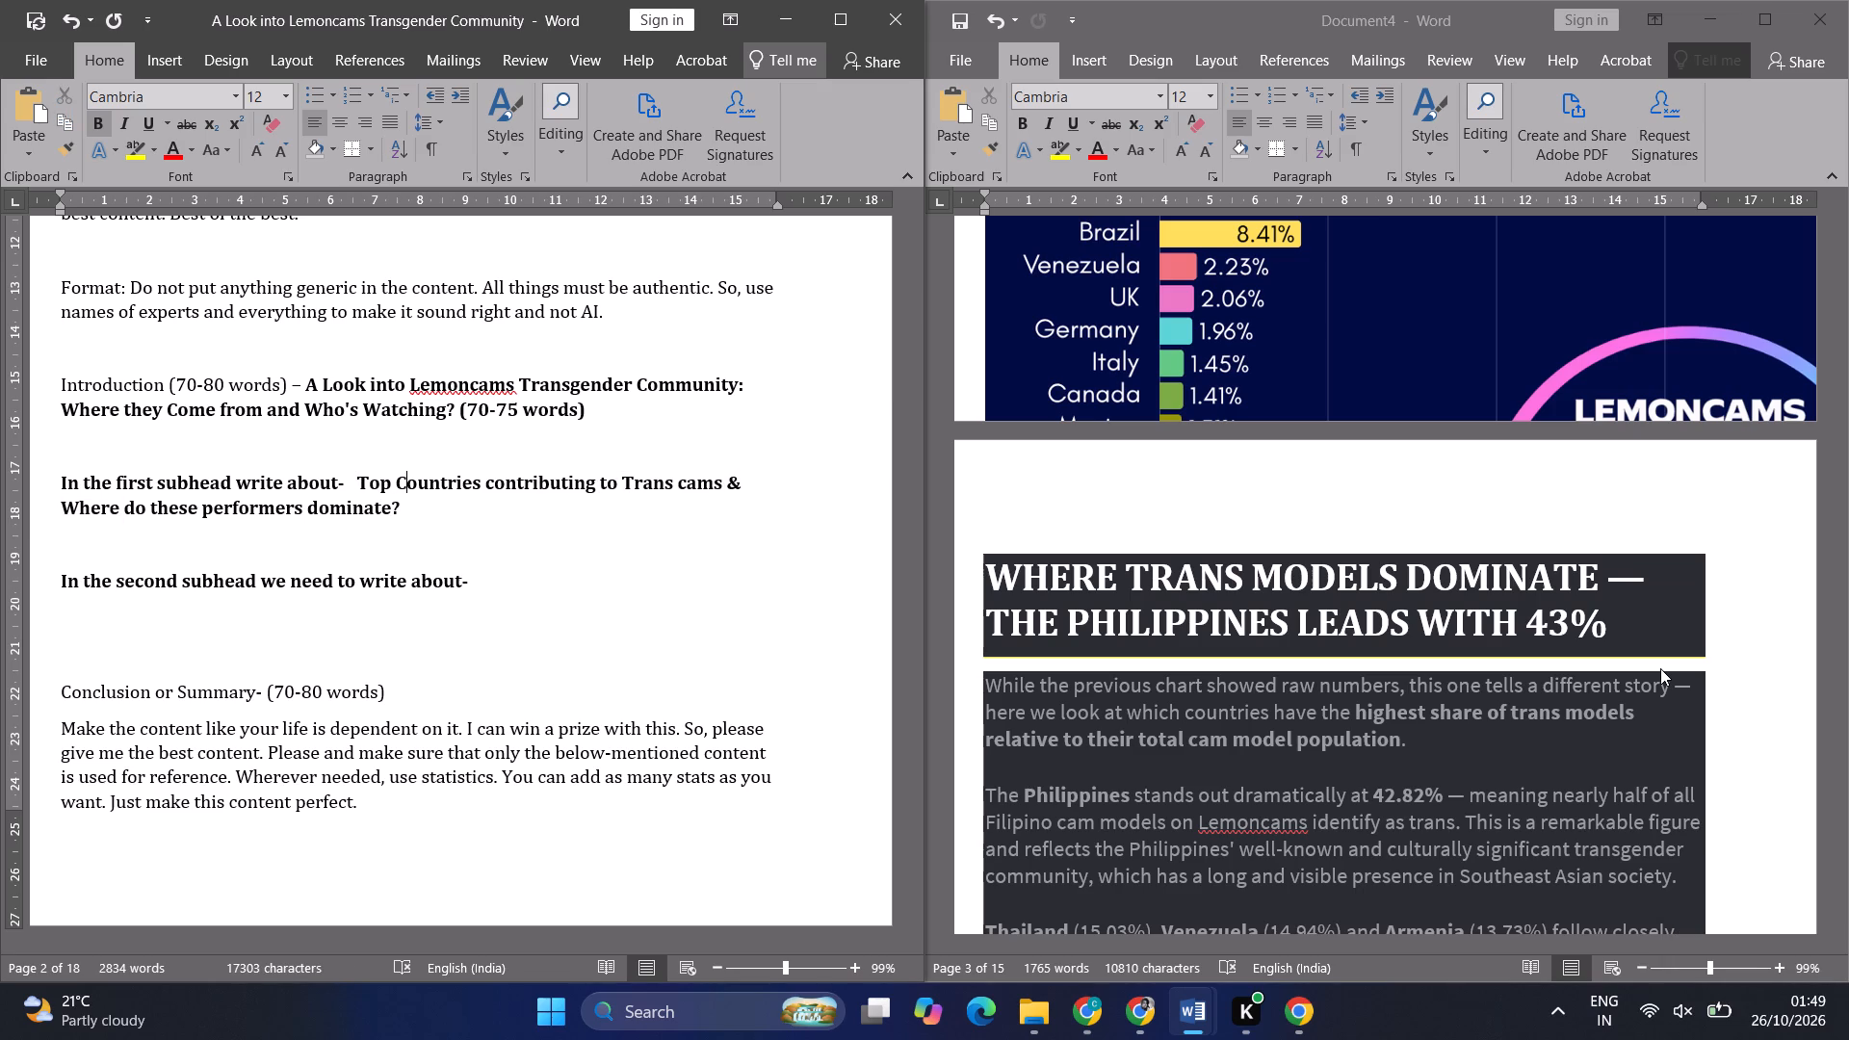
key("ctrl+shift+Left")
key("shift+c")
Replace "to" before "Trans cams" in the first subhead's topic with "and Dominating".
key("Right")
key("ctrl+shift+Right")
key("ctrl+shift+Right")
key("ctrl+shift+Right")
key("Right")
key("ctrl+shift+Left")
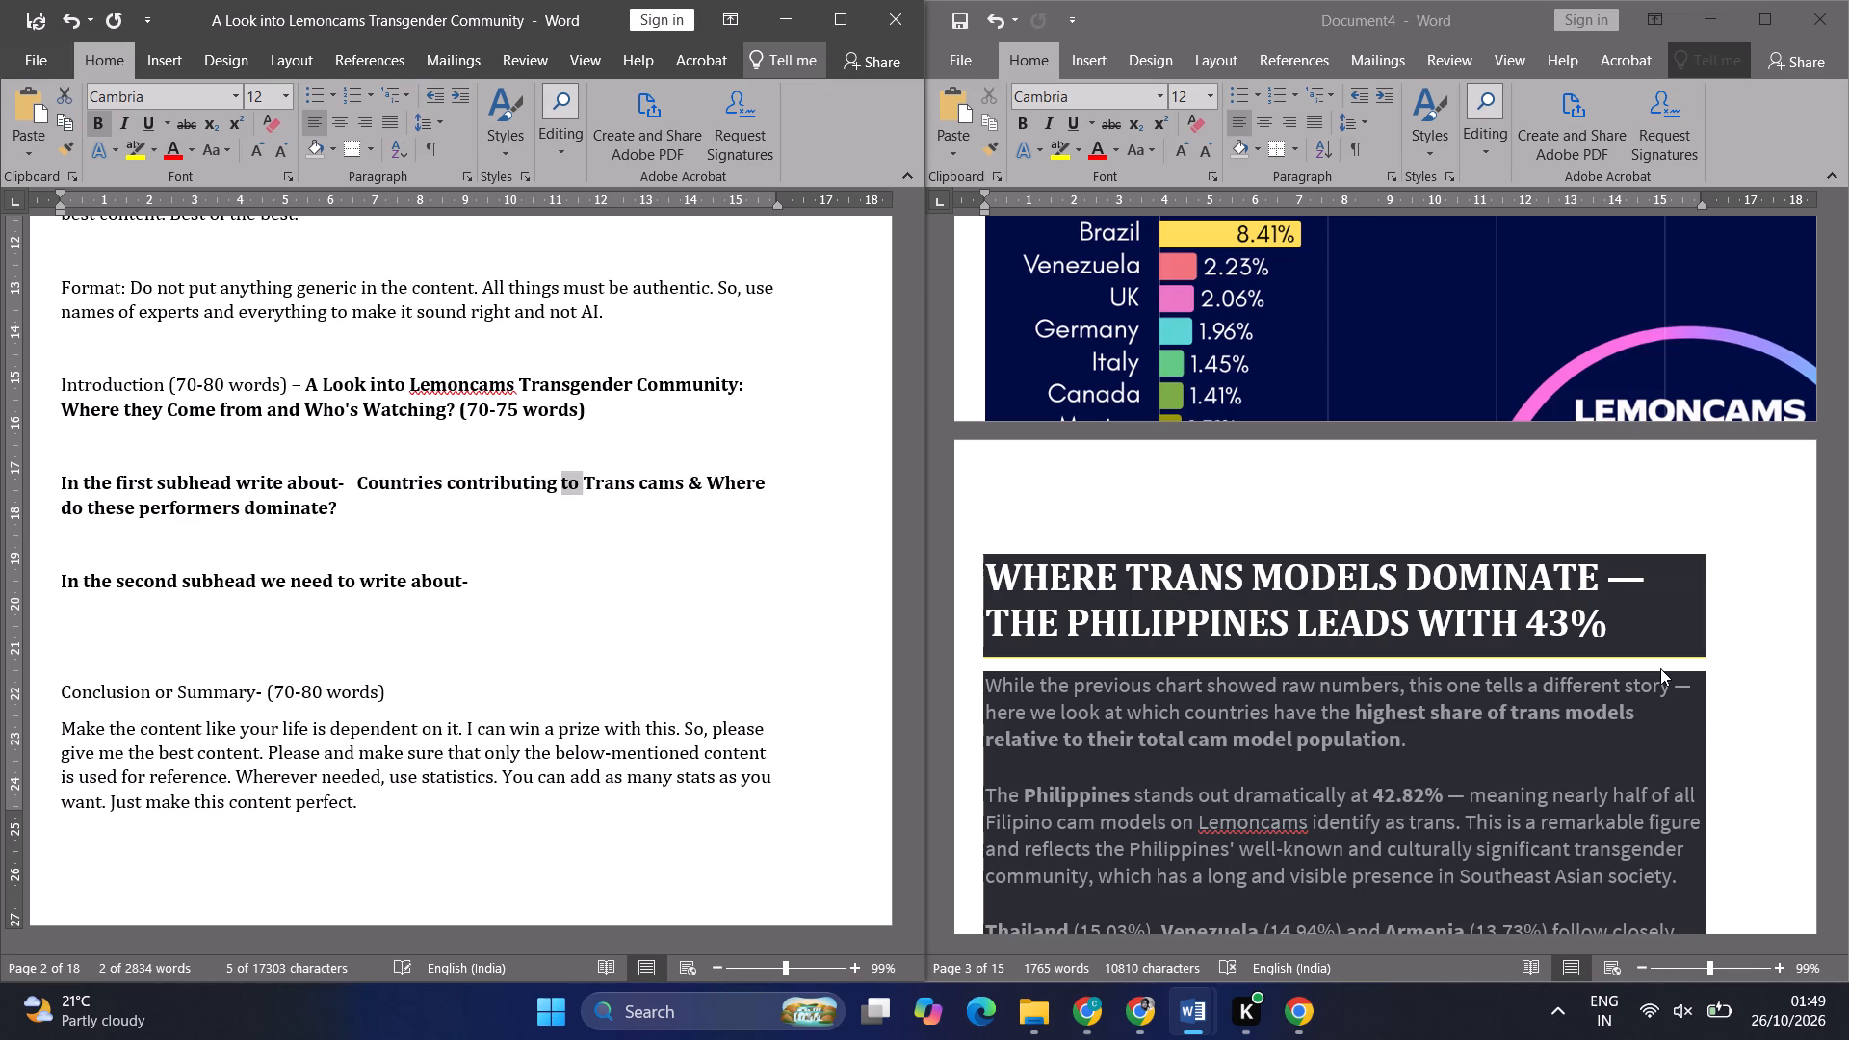
type("and Dominating")
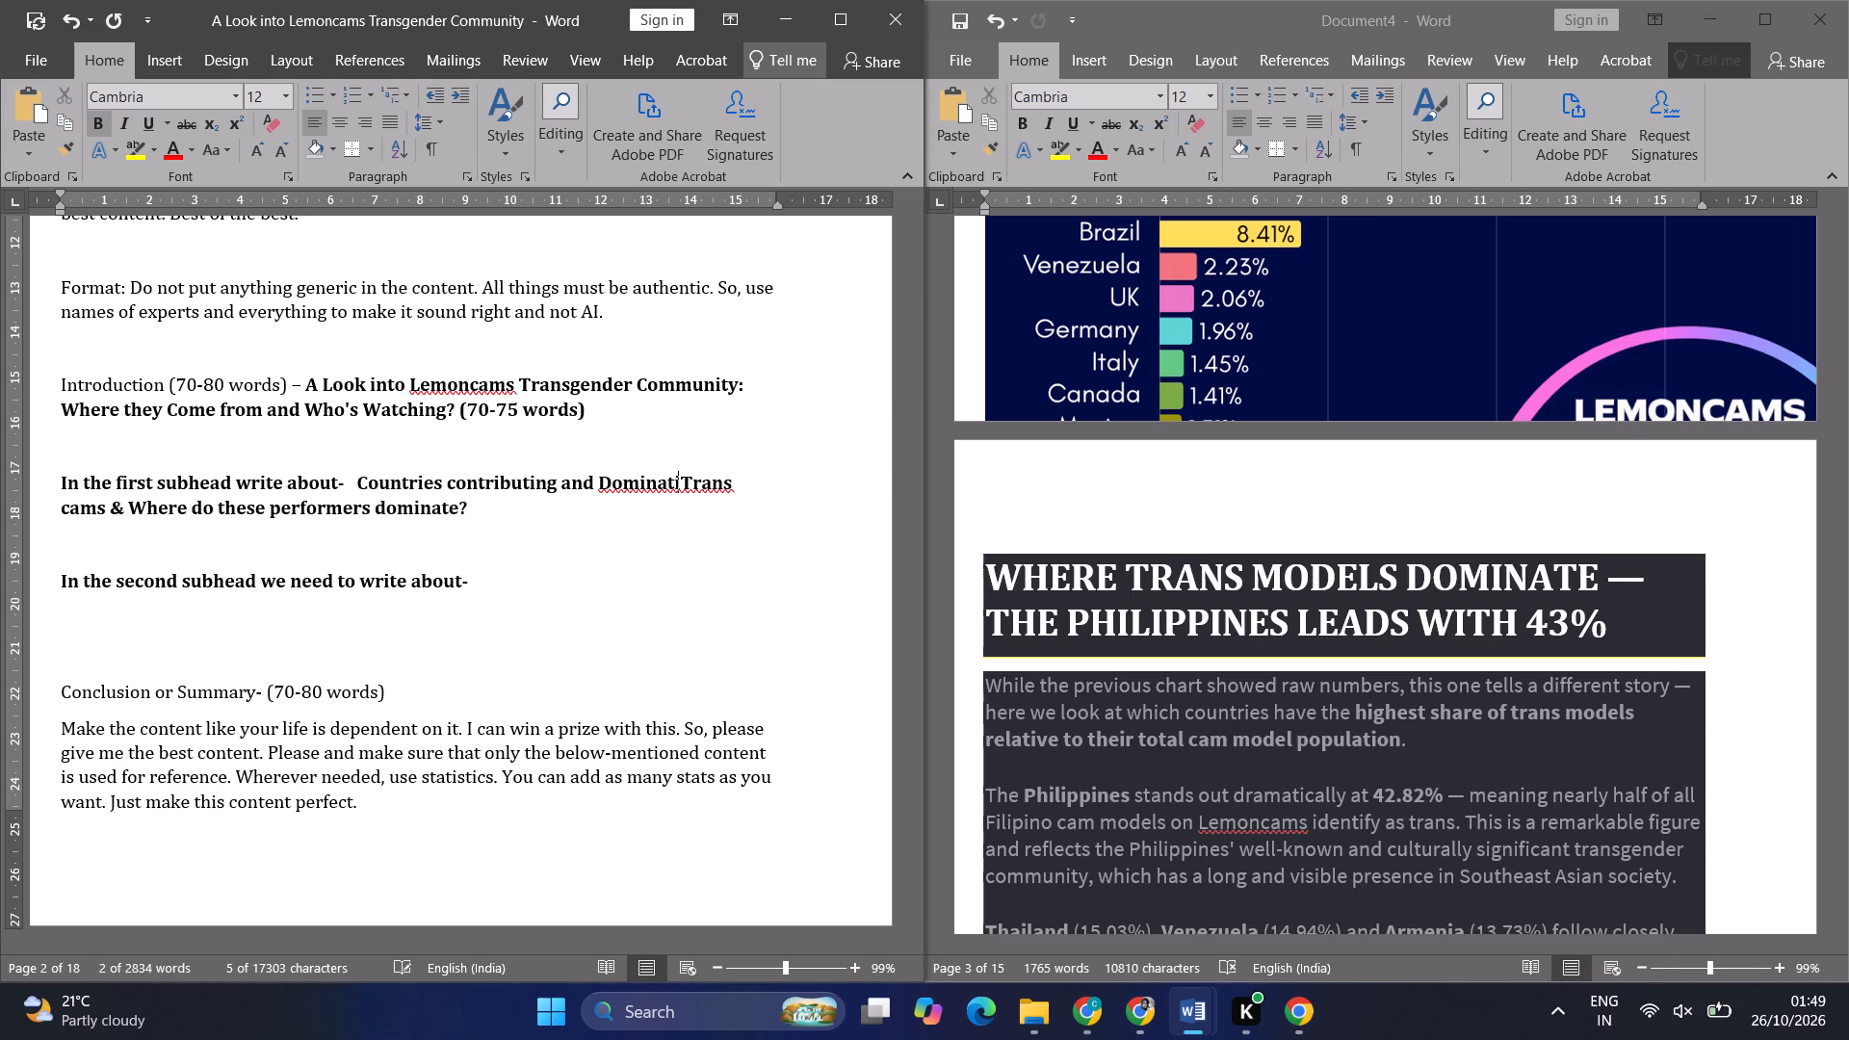
key("space")
Replace "& Where do these performers dominate?" at the end of the first subhead's topic with "Contribution".
key("ctrl+shift+Right")
key("ctrl+shift+Right")
key("Right")
key("ctrl+shift+Right")
key("ctrl+shift+Down")
key("ctrl+shift+Left")
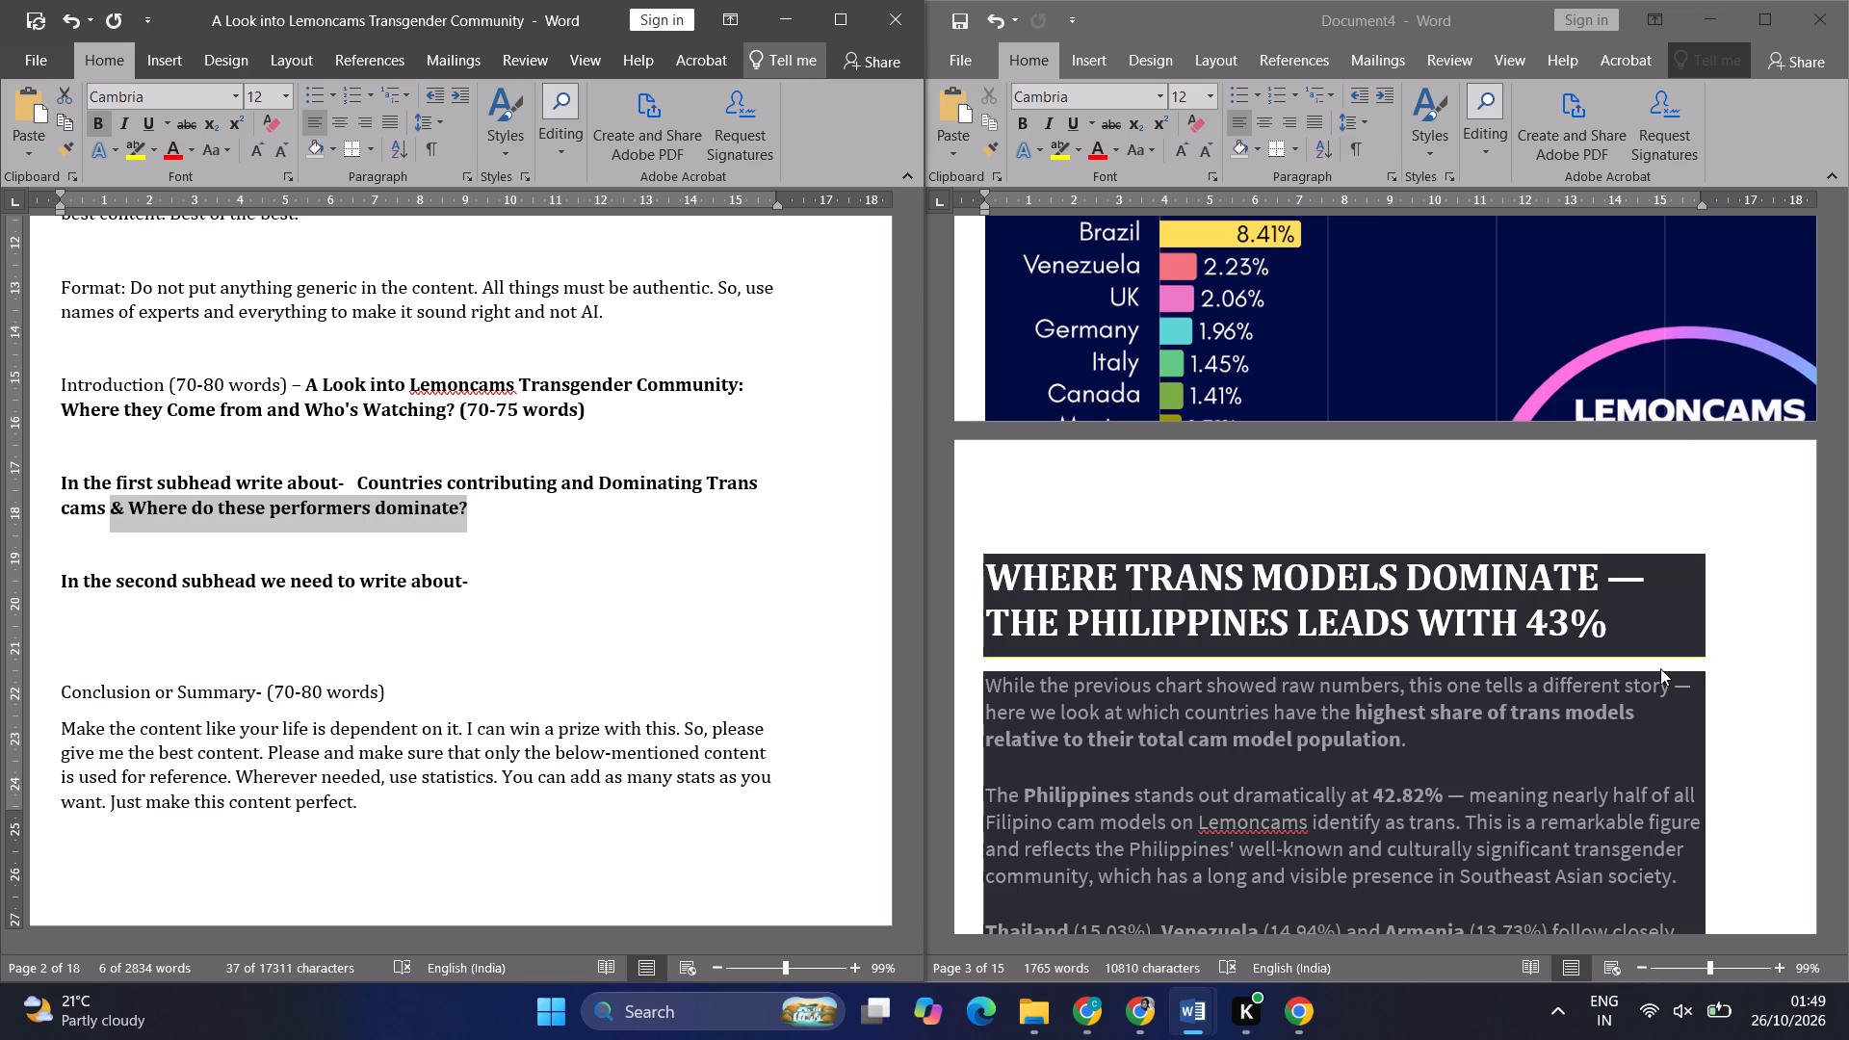
type("Contribution")
key("space")
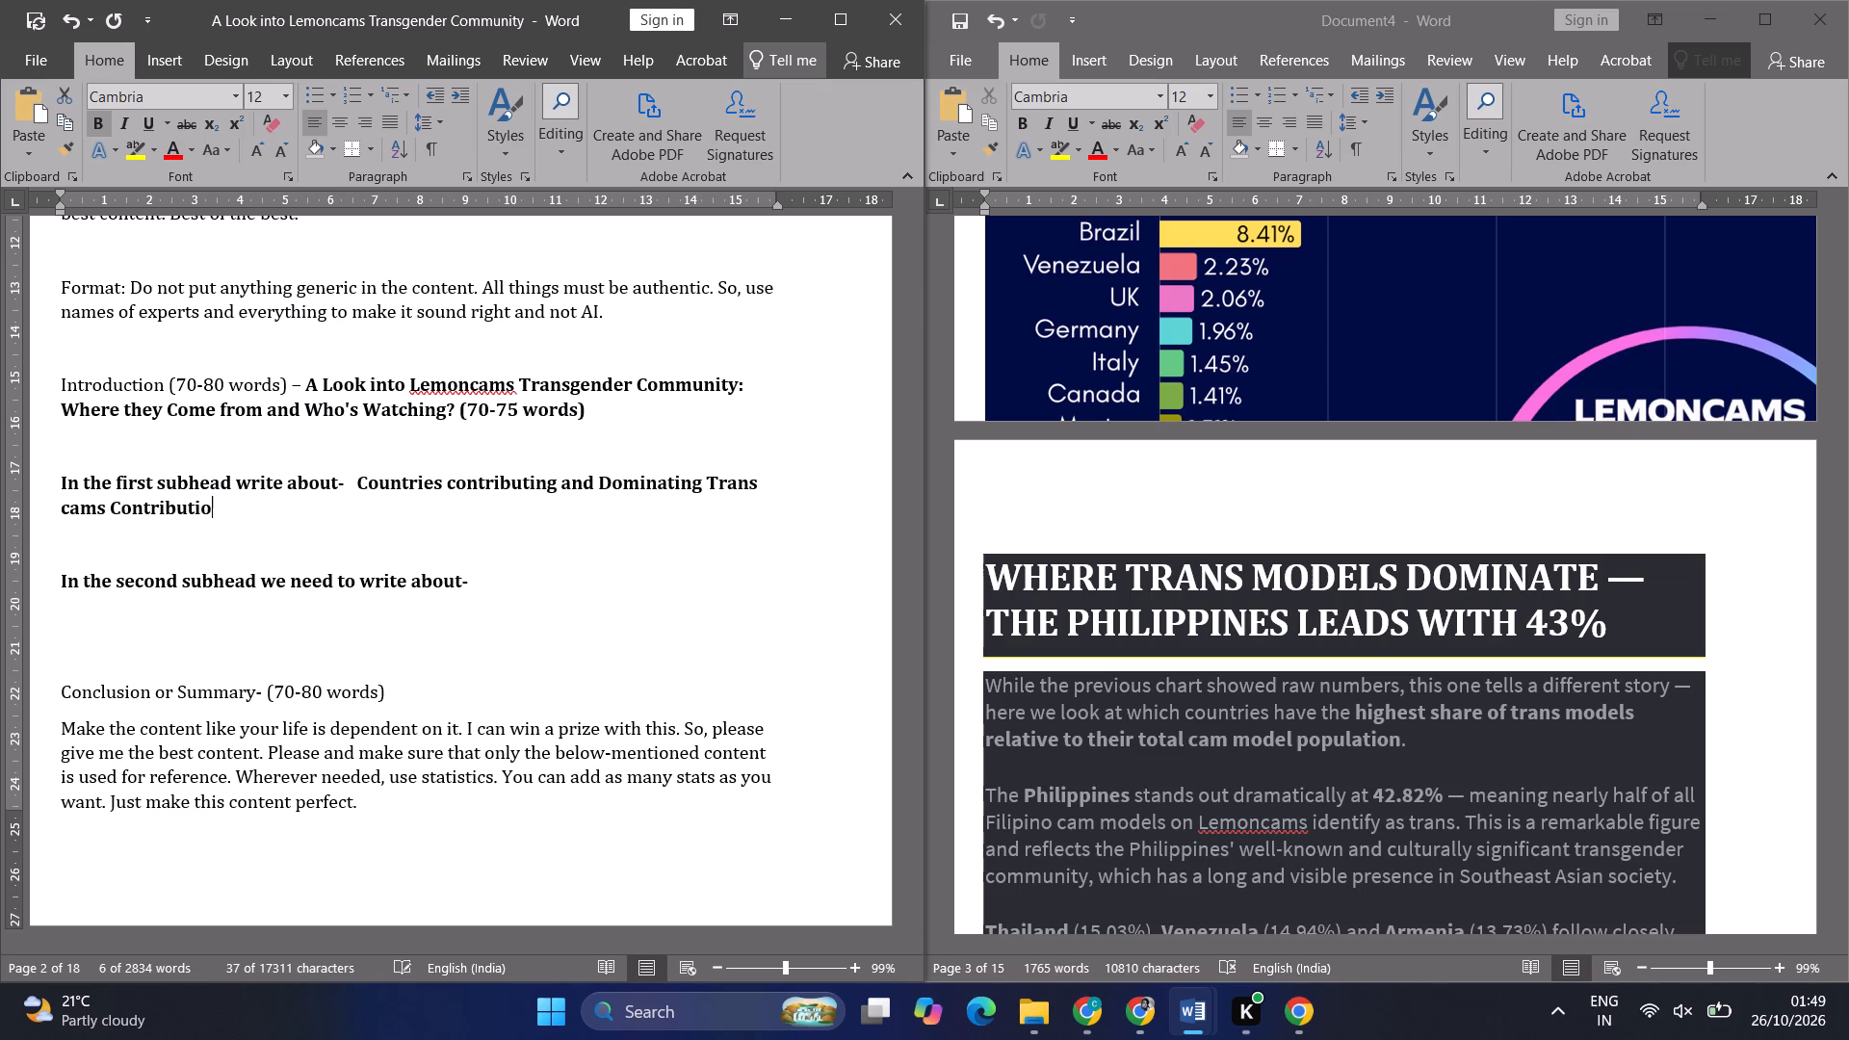
In Document4, delete all reference text and country charts above the heading "5.8% OF ALL LEMONCAMS MODELS ARE TRANS".
key("Down")
key("End")
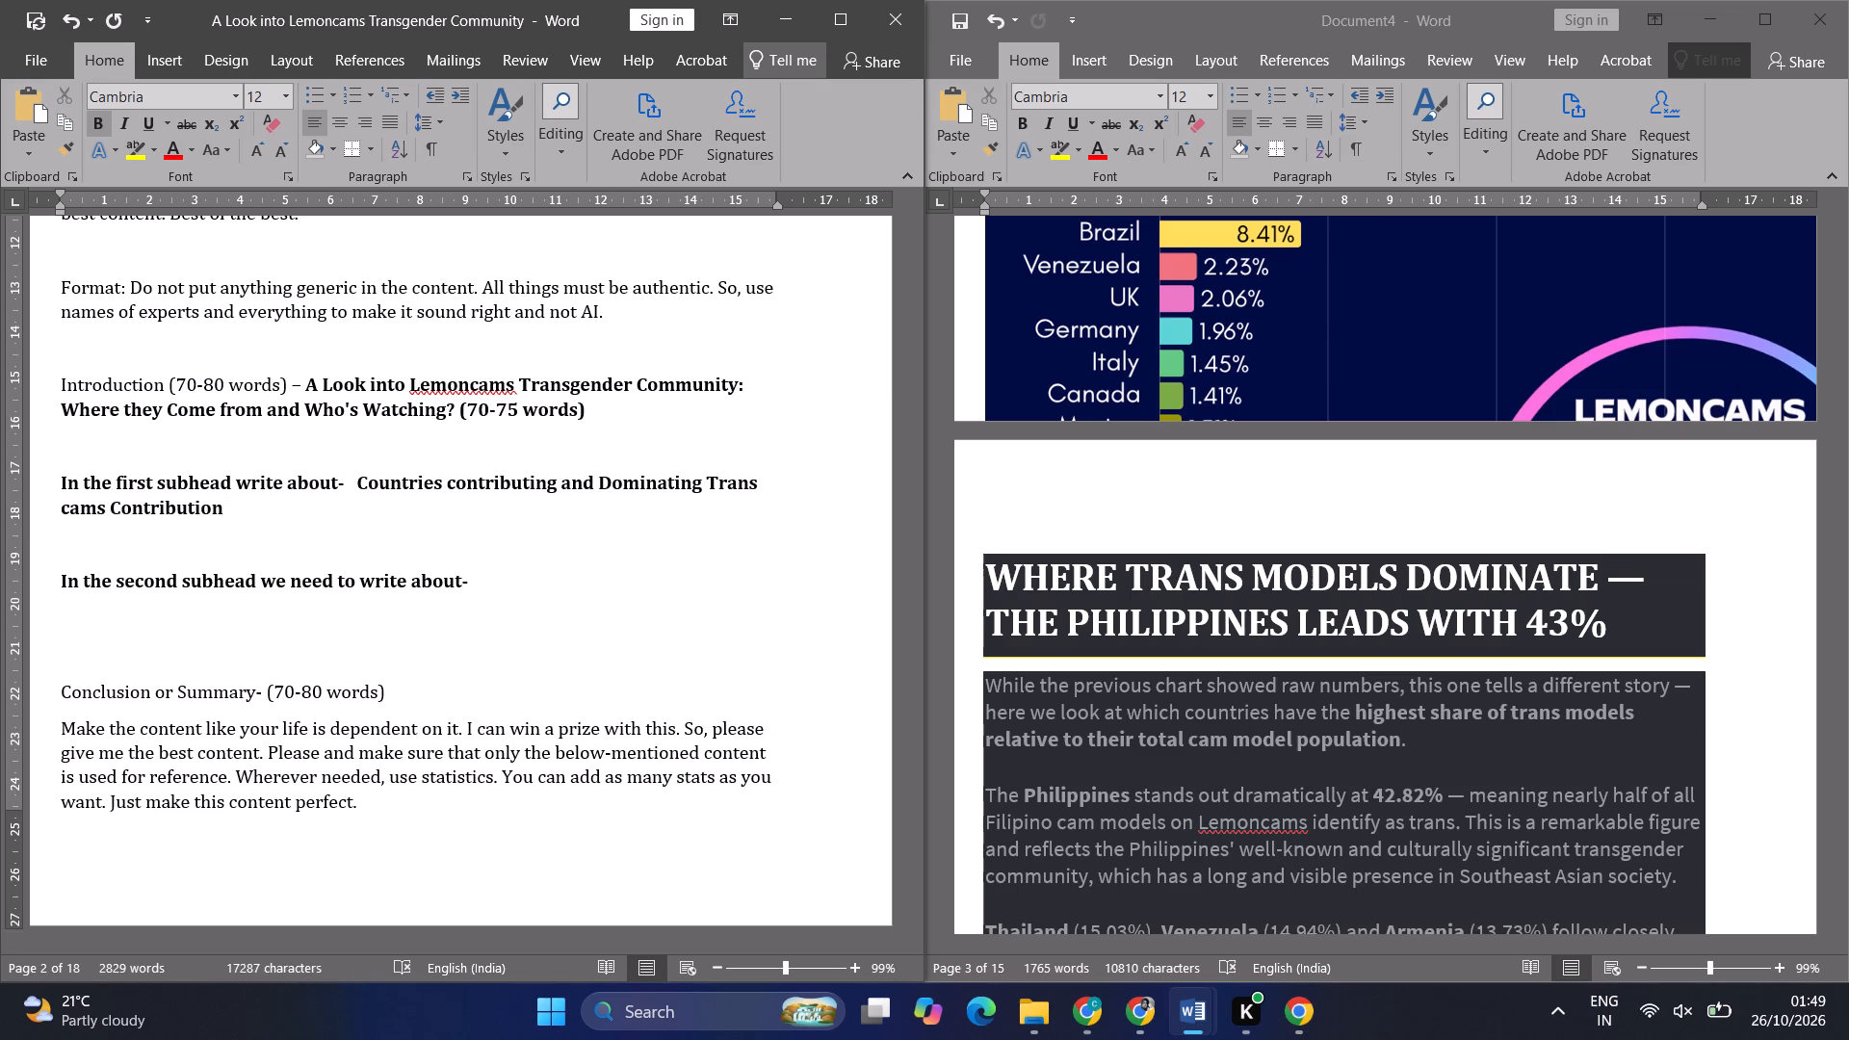
key("Down")
key("End")
scroll(1497, 729, "down", 4)
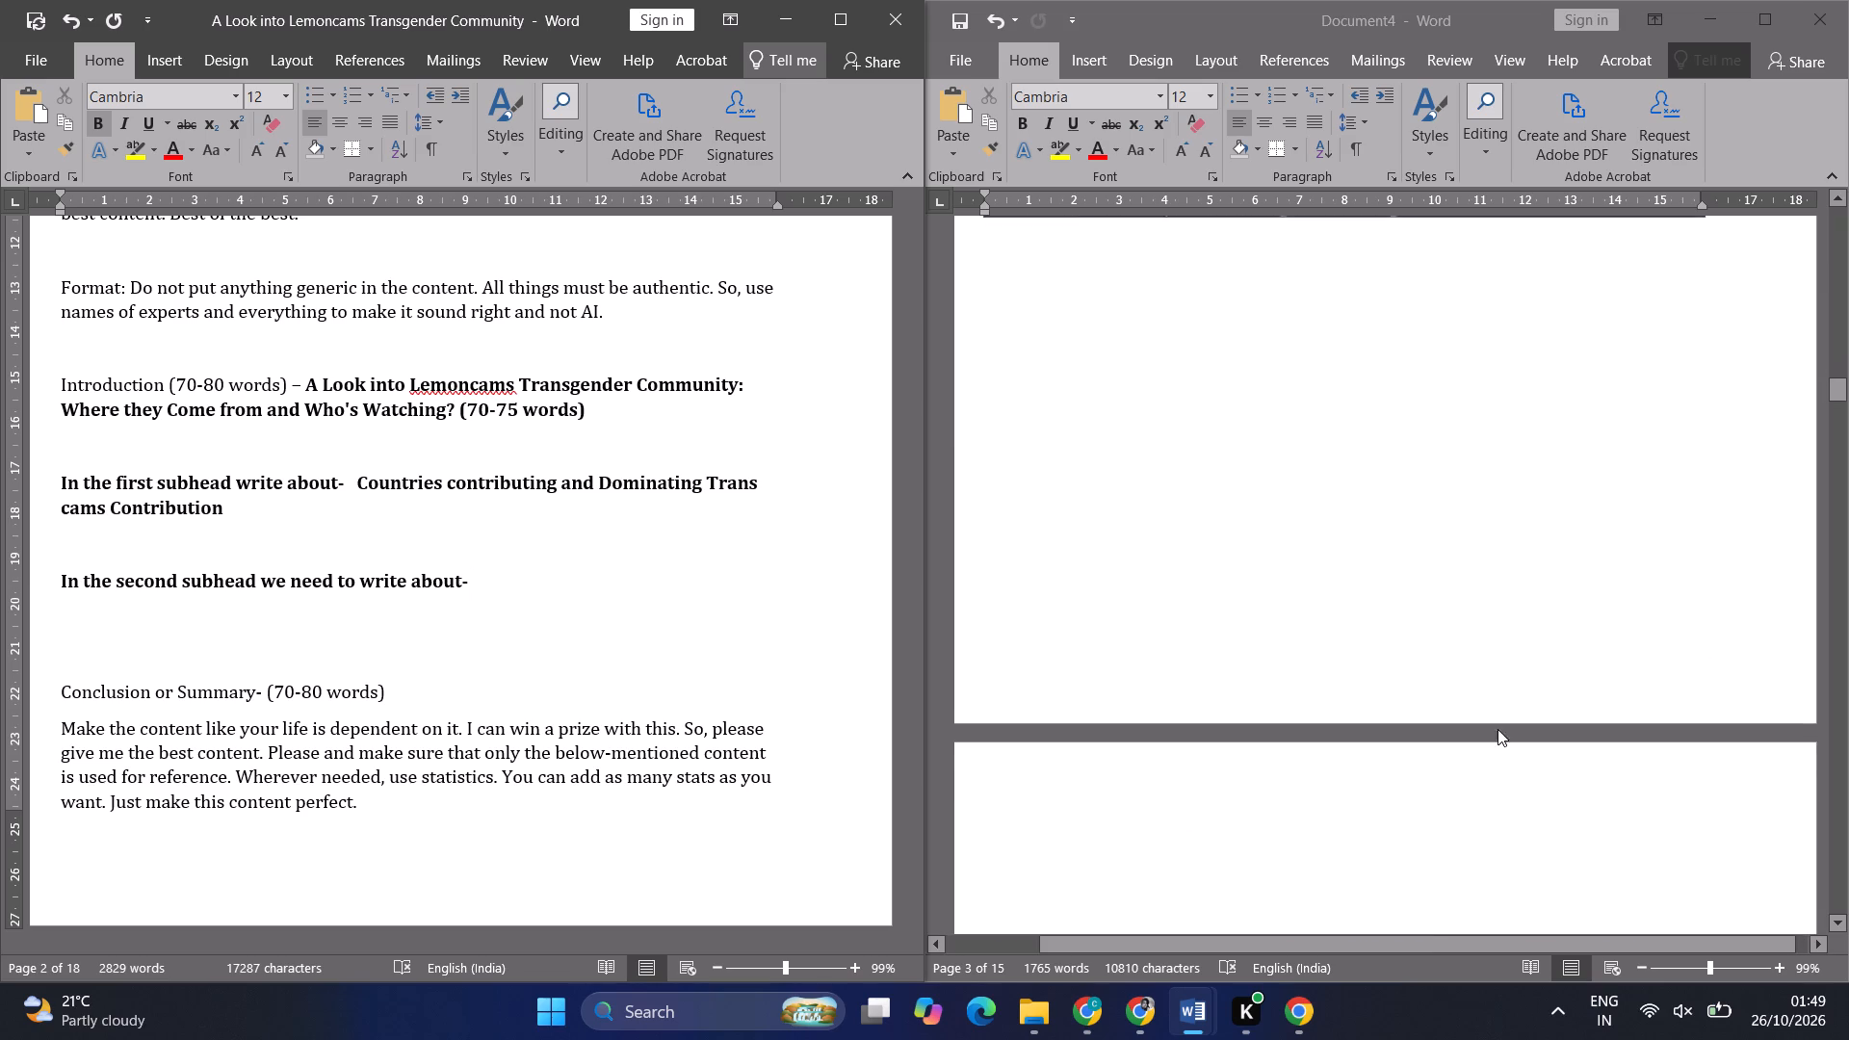
scroll(1497, 729, "down", 8)
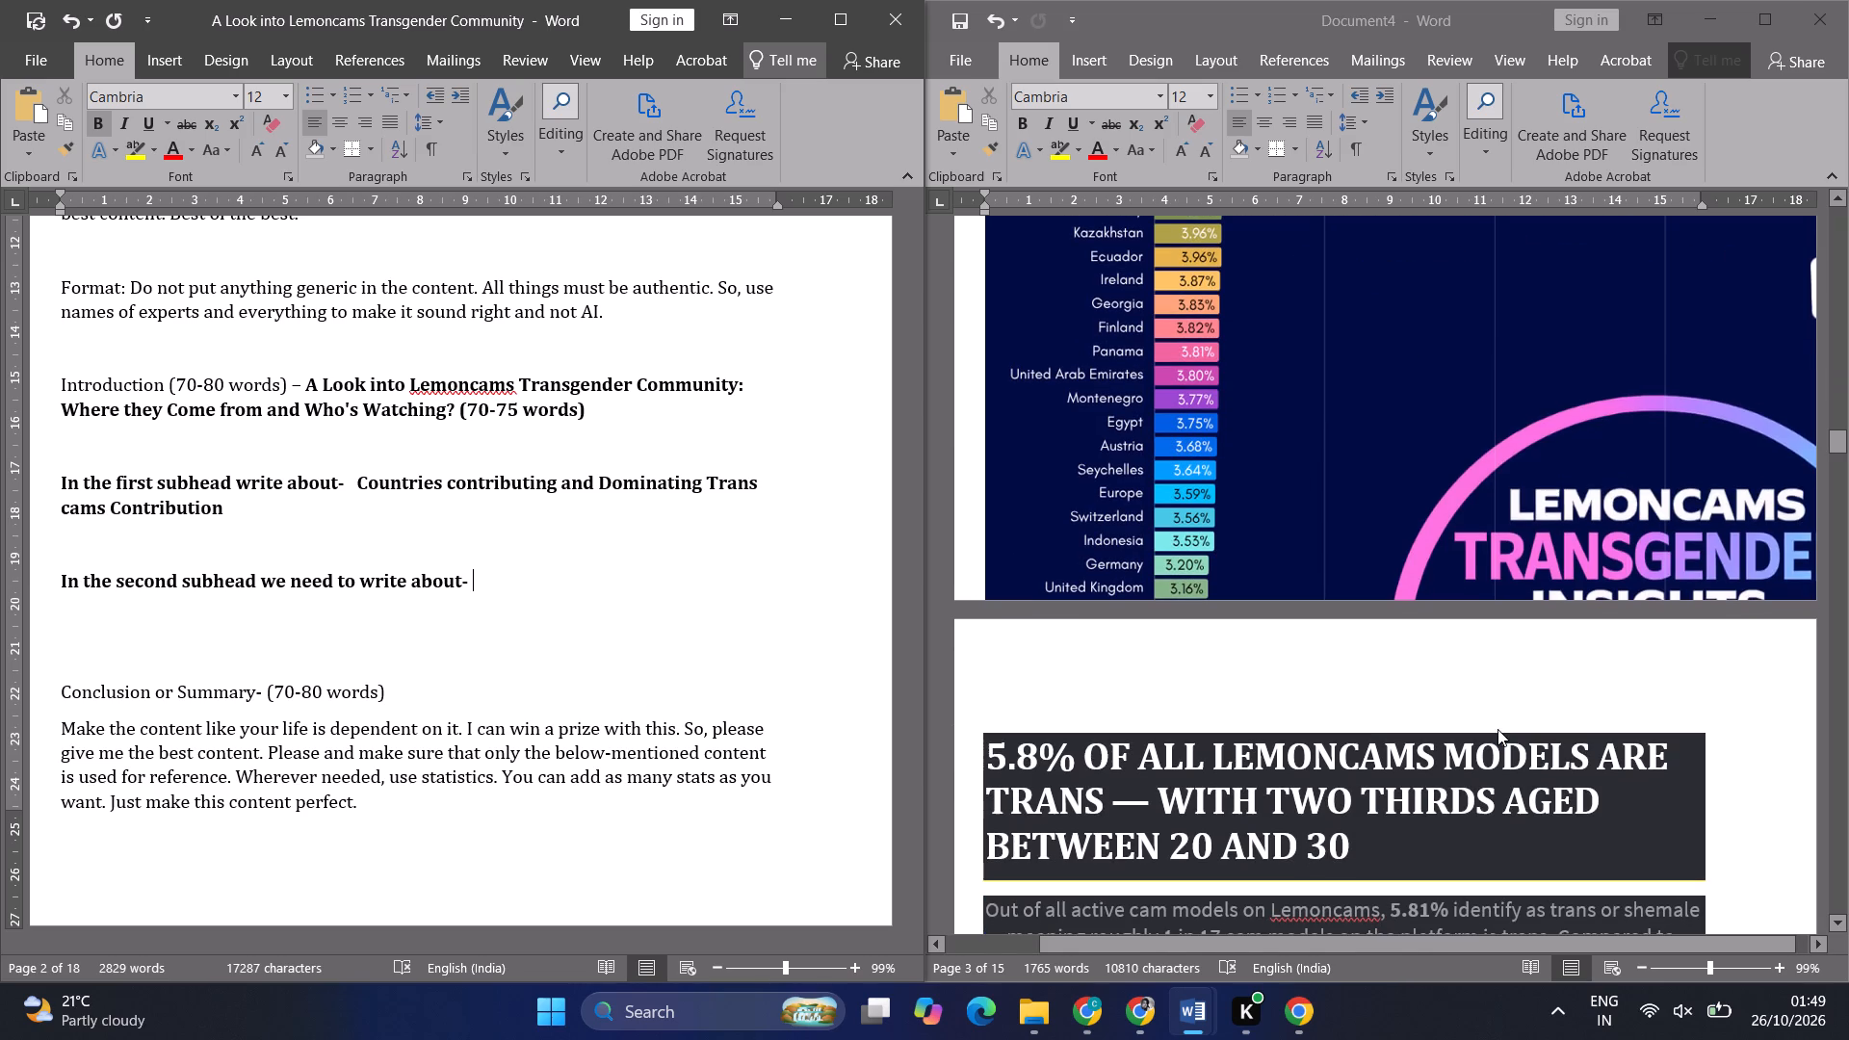
left_click(1364, 728)
left_click(1377, 563)
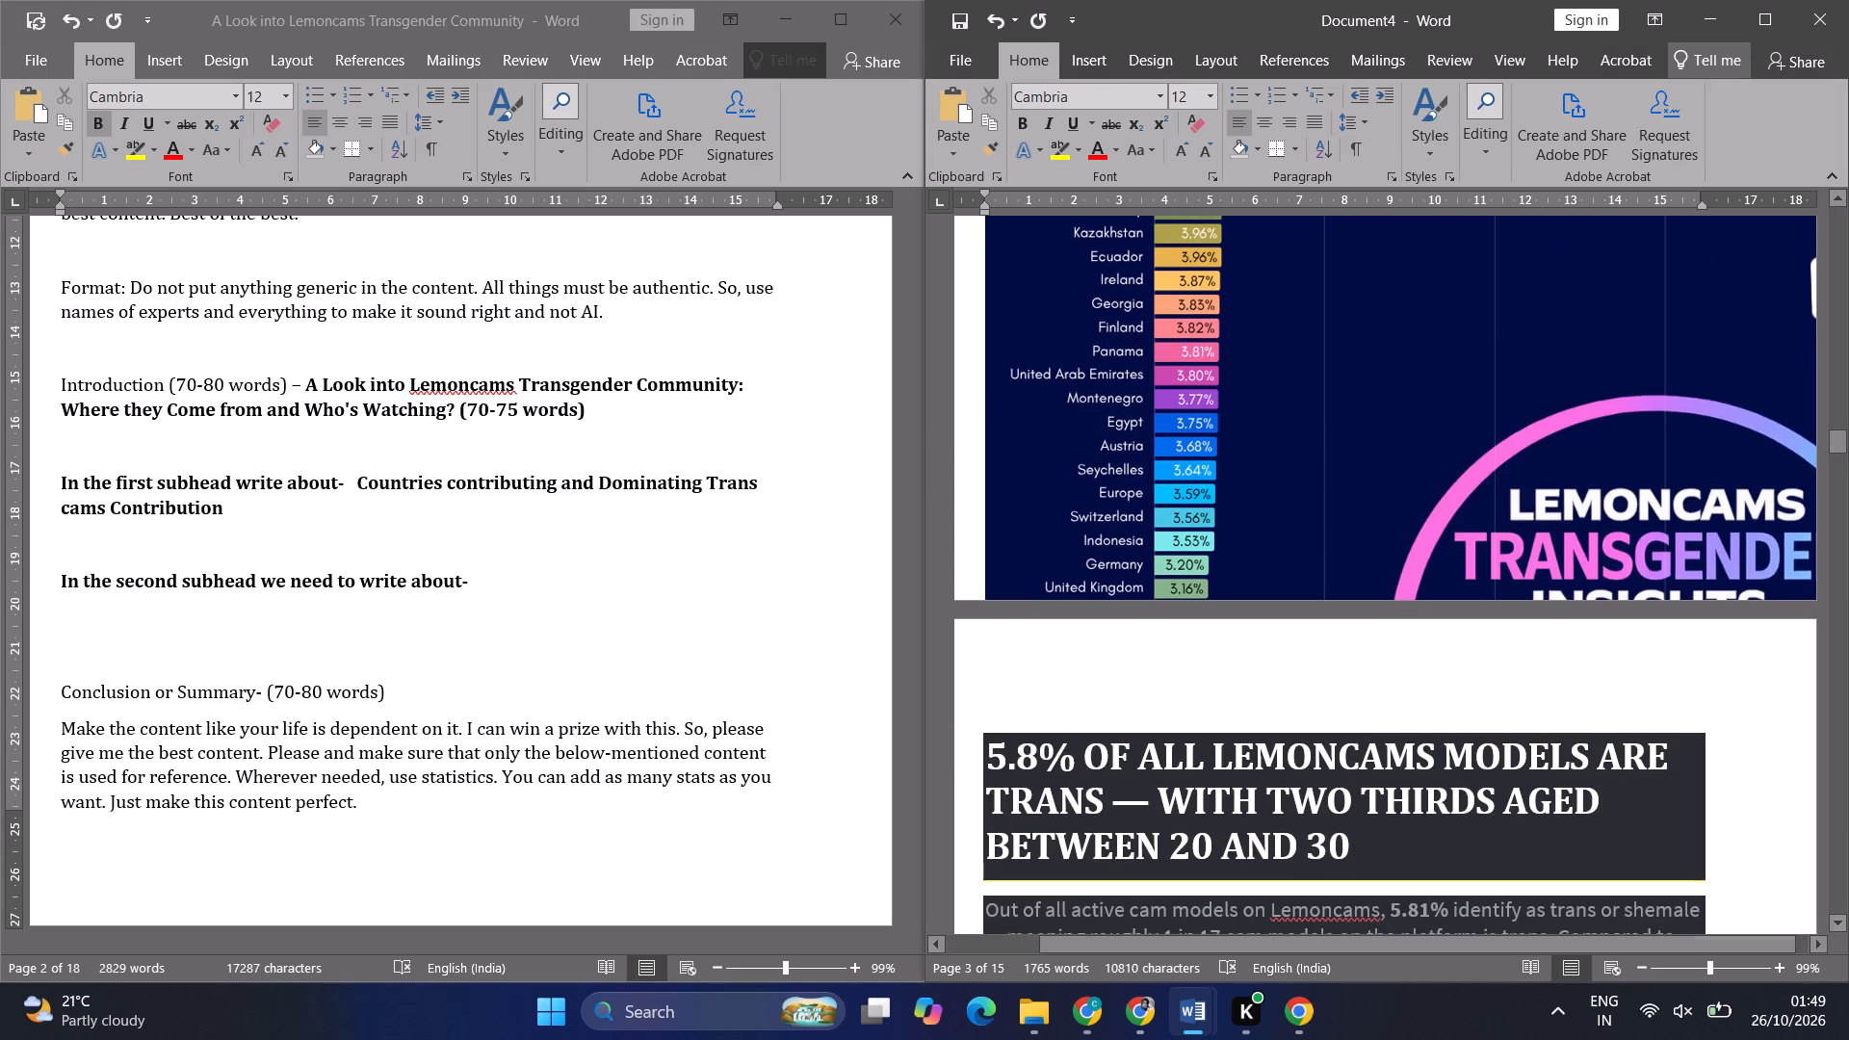
key("BackSpace")
key("ctrl+shift+Up")
key("ctrl+shift+Up")
key("ctrl+shift+Up")
key("ctrl+shift+Up")
key("ctrl+shift+Up")
key("ctrl+shift+Up")
key("ctrl+shift+Up")
key("ctrl+shift+Up")
key("ctrl+shift+Up")
key("ctrl+shift+Up")
key("ctrl+shift+Up")
key("ctrl+shift+Up")
key("ctrl+shift+Up")
key("ctrl+shift+Up")
key("ctrl+shift+Up")
key("ctrl+shift+Up")
key("ctrl+shift+Up")
key("ctrl+shift+Up")
key("ctrl+shift+Up")
key("ctrl+shift+Up")
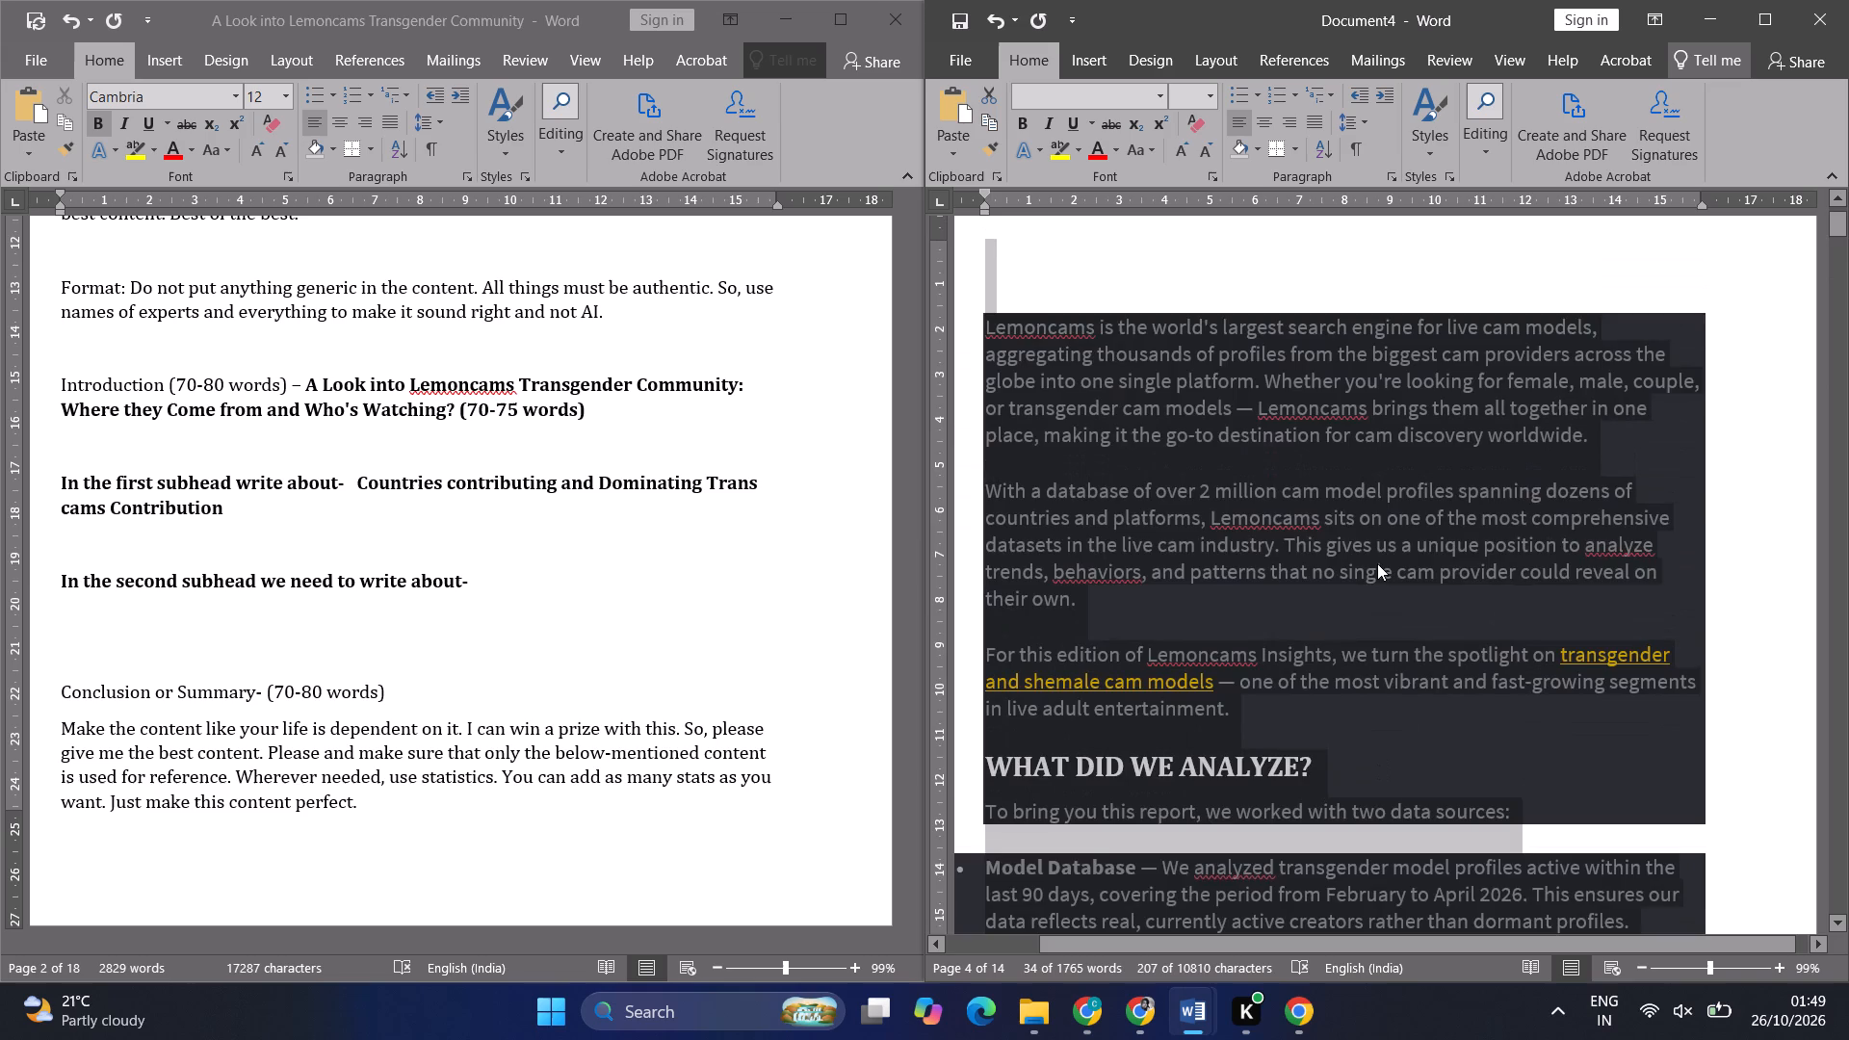
key("BackSpace")
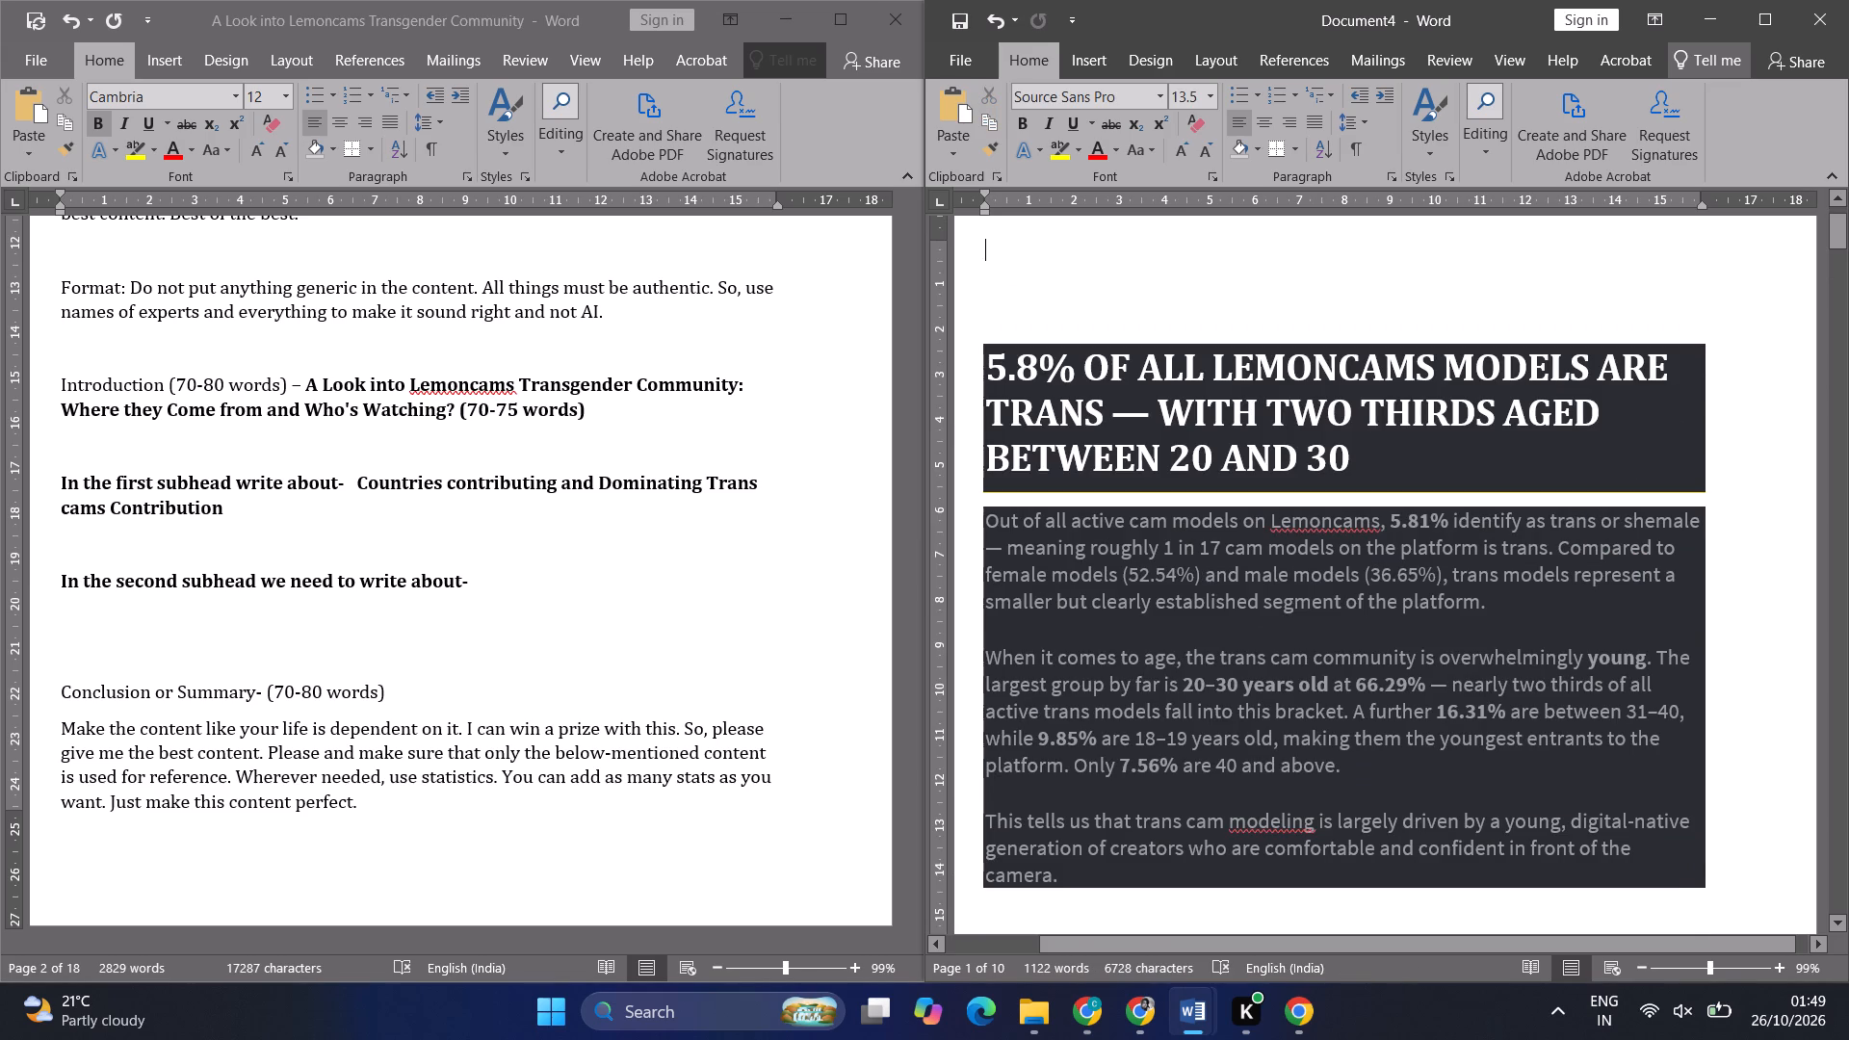
Set the second subhead's topic to "Understanding Trans cam community's age demographic".
left_click(461, 594)
type("What si the a")
key("BackSpace")
key("BackSpace")
key("BackSpace")
key("BackSpace")
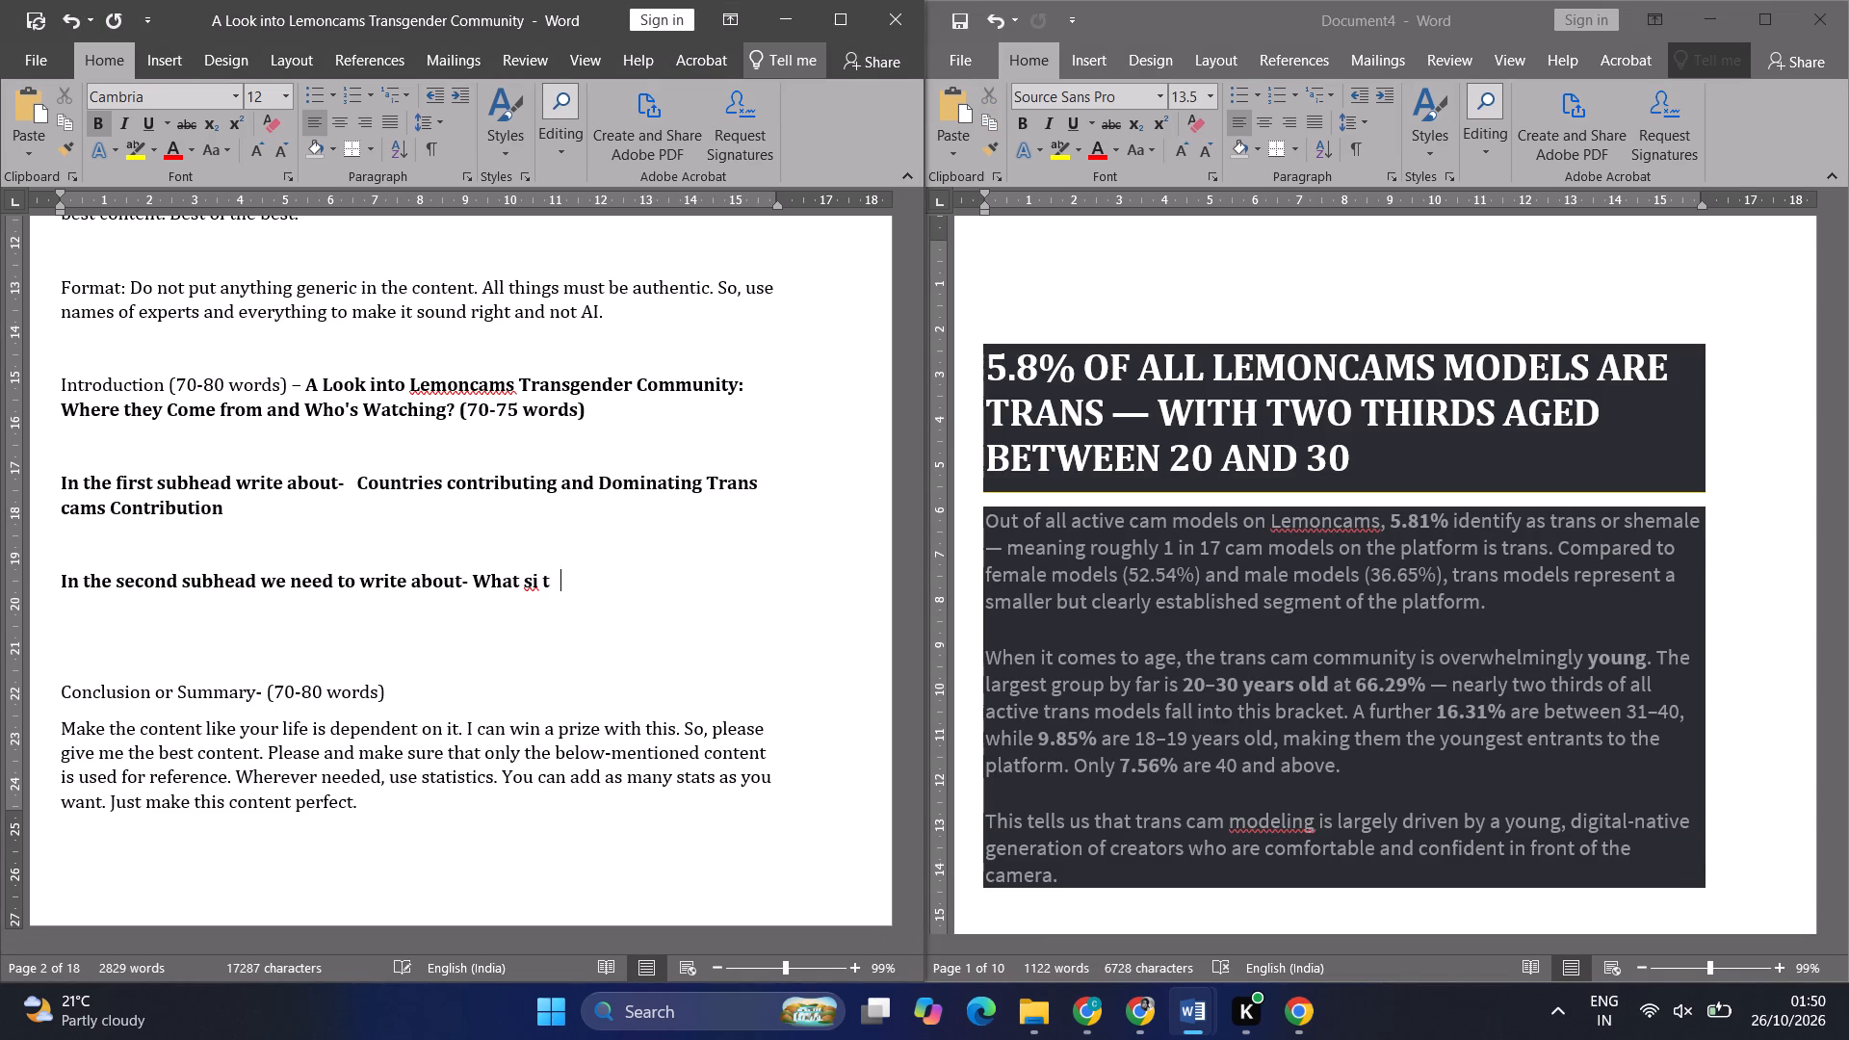
key("BackSpace")
key("BackSpace")
key("BackSpace")
key("ctrl+shift+Left")
key("ctrl+shift+Left")
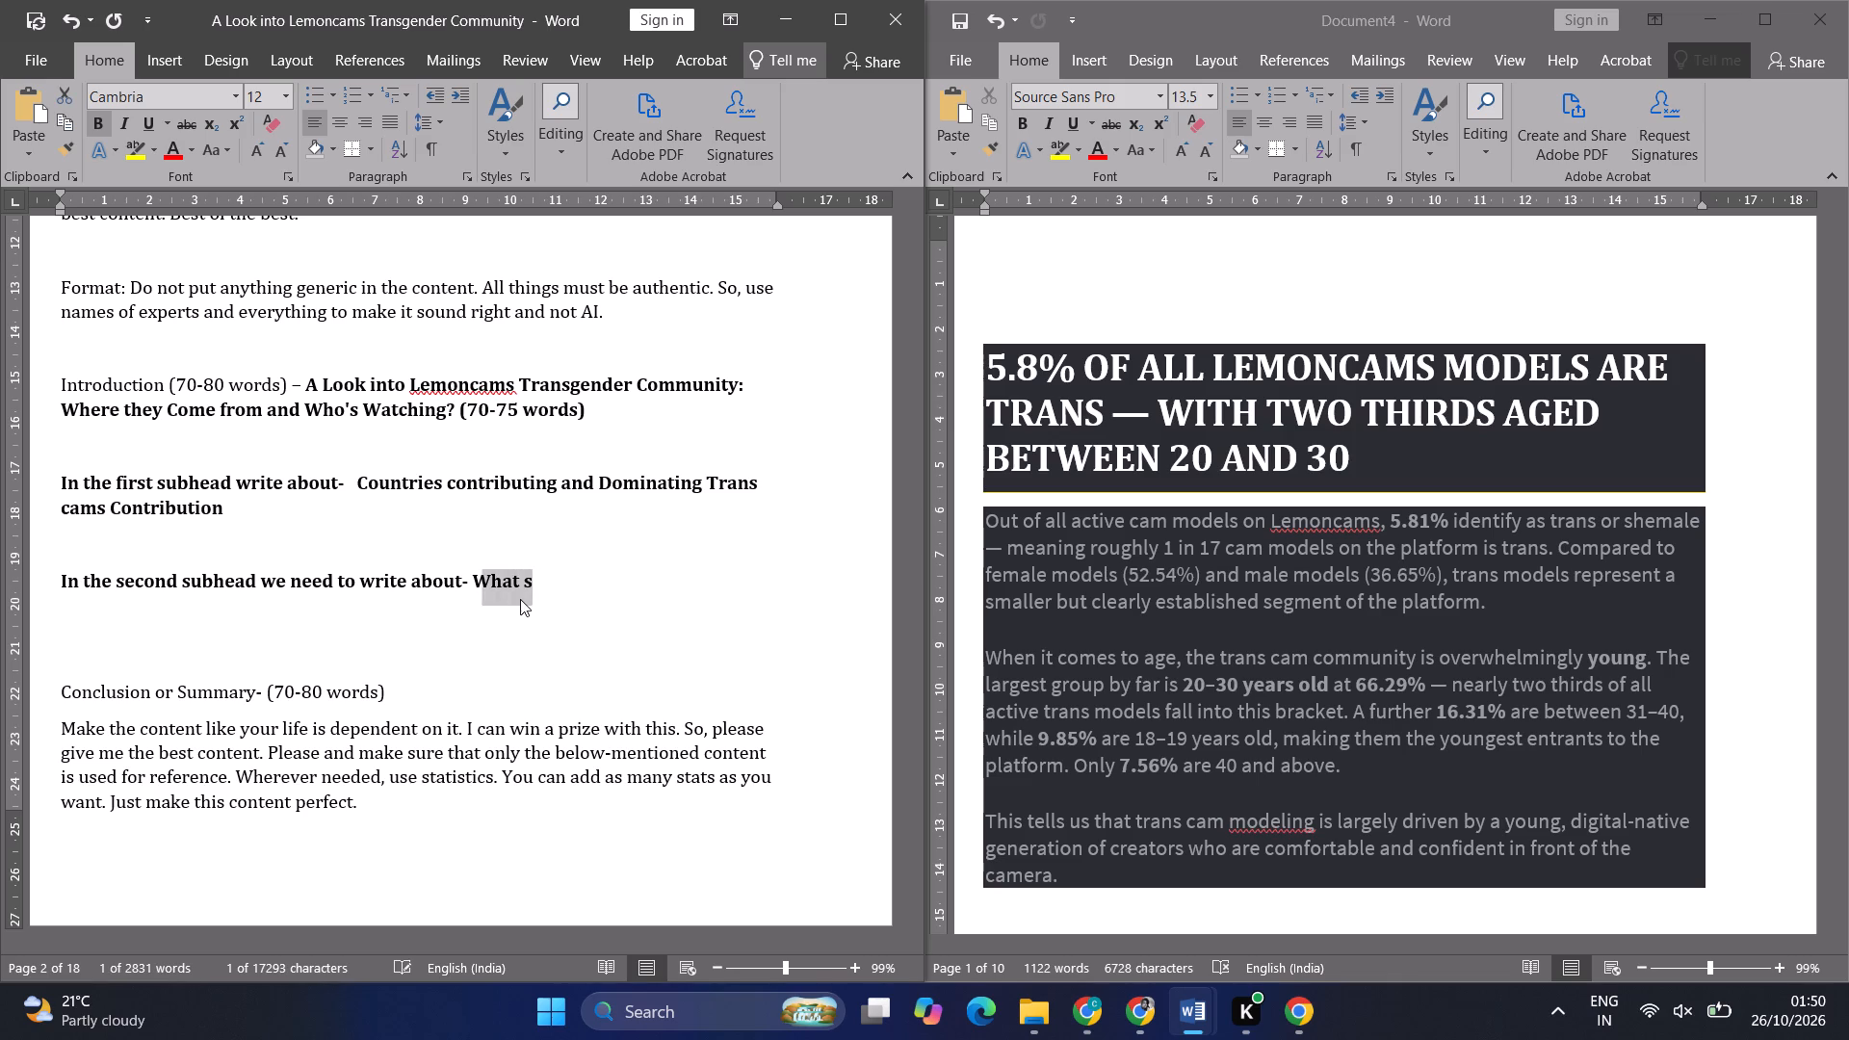
type("Understanding")
key("space")
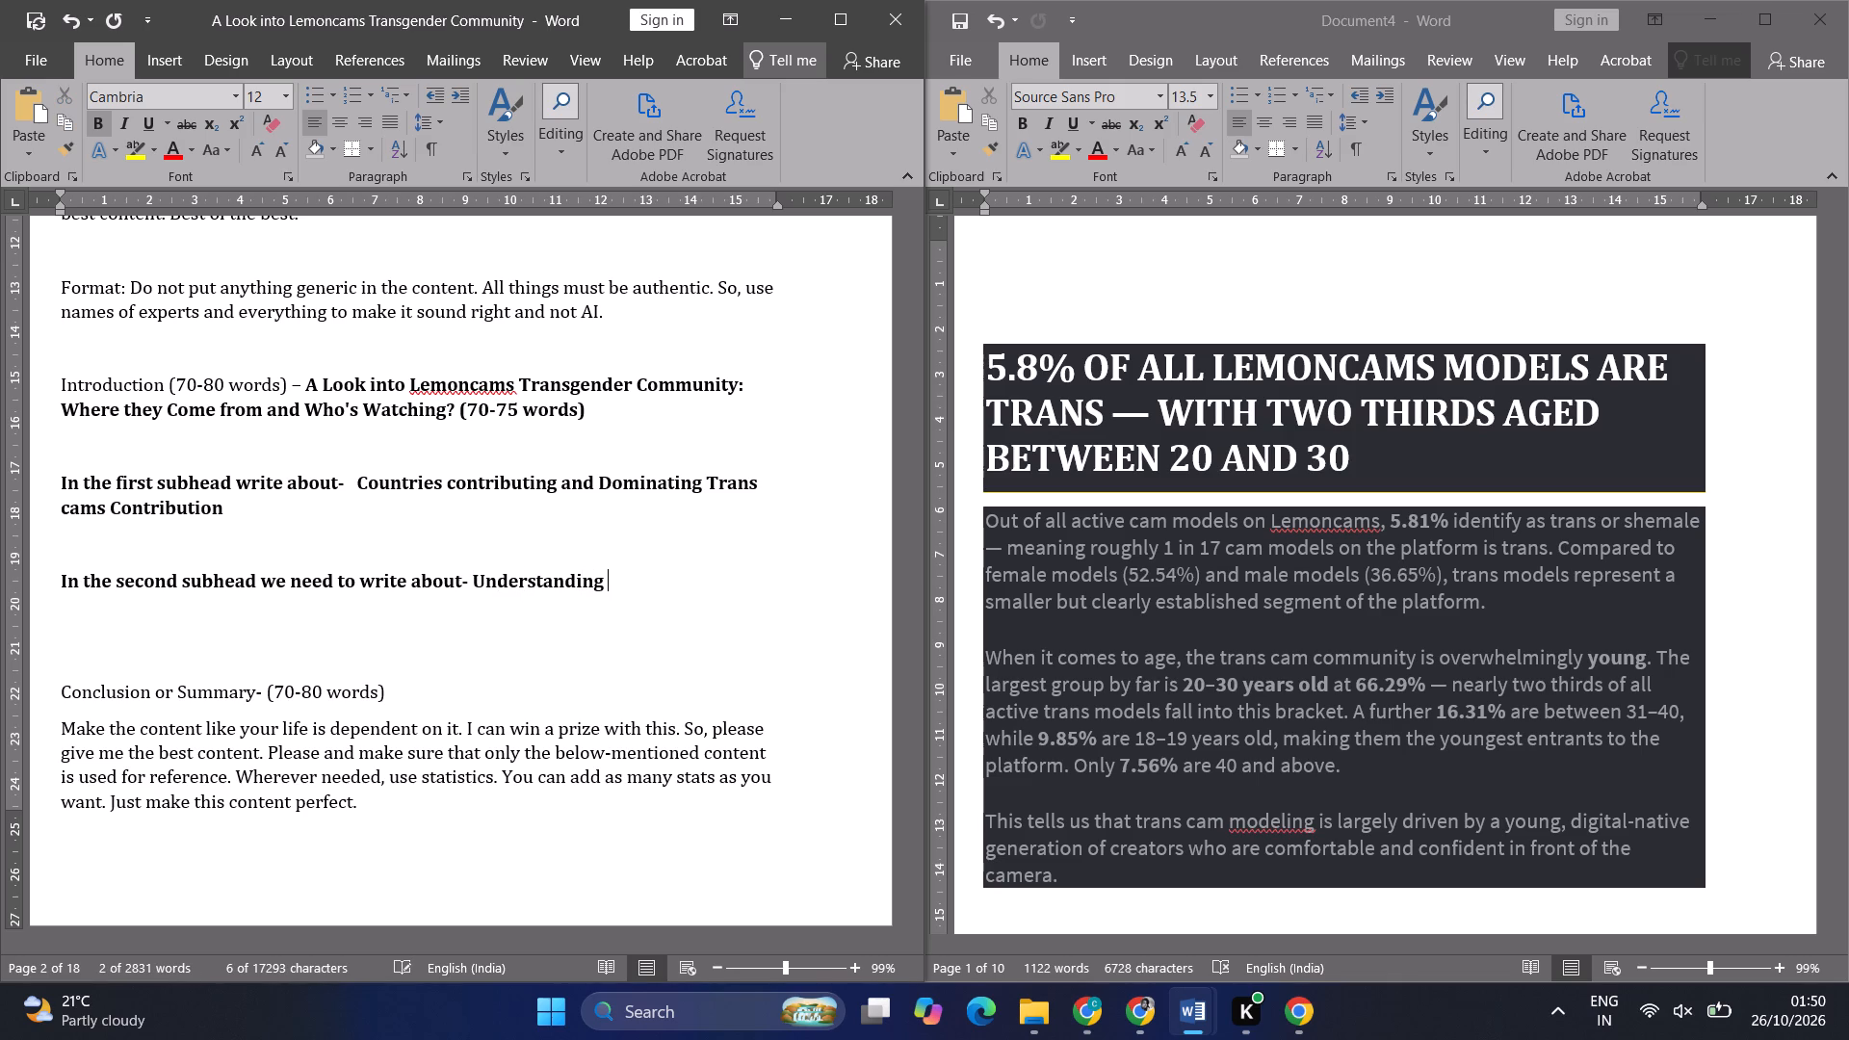
type("Trasns")
key("BackSpace")
key("BackSpace")
key("BackSpace")
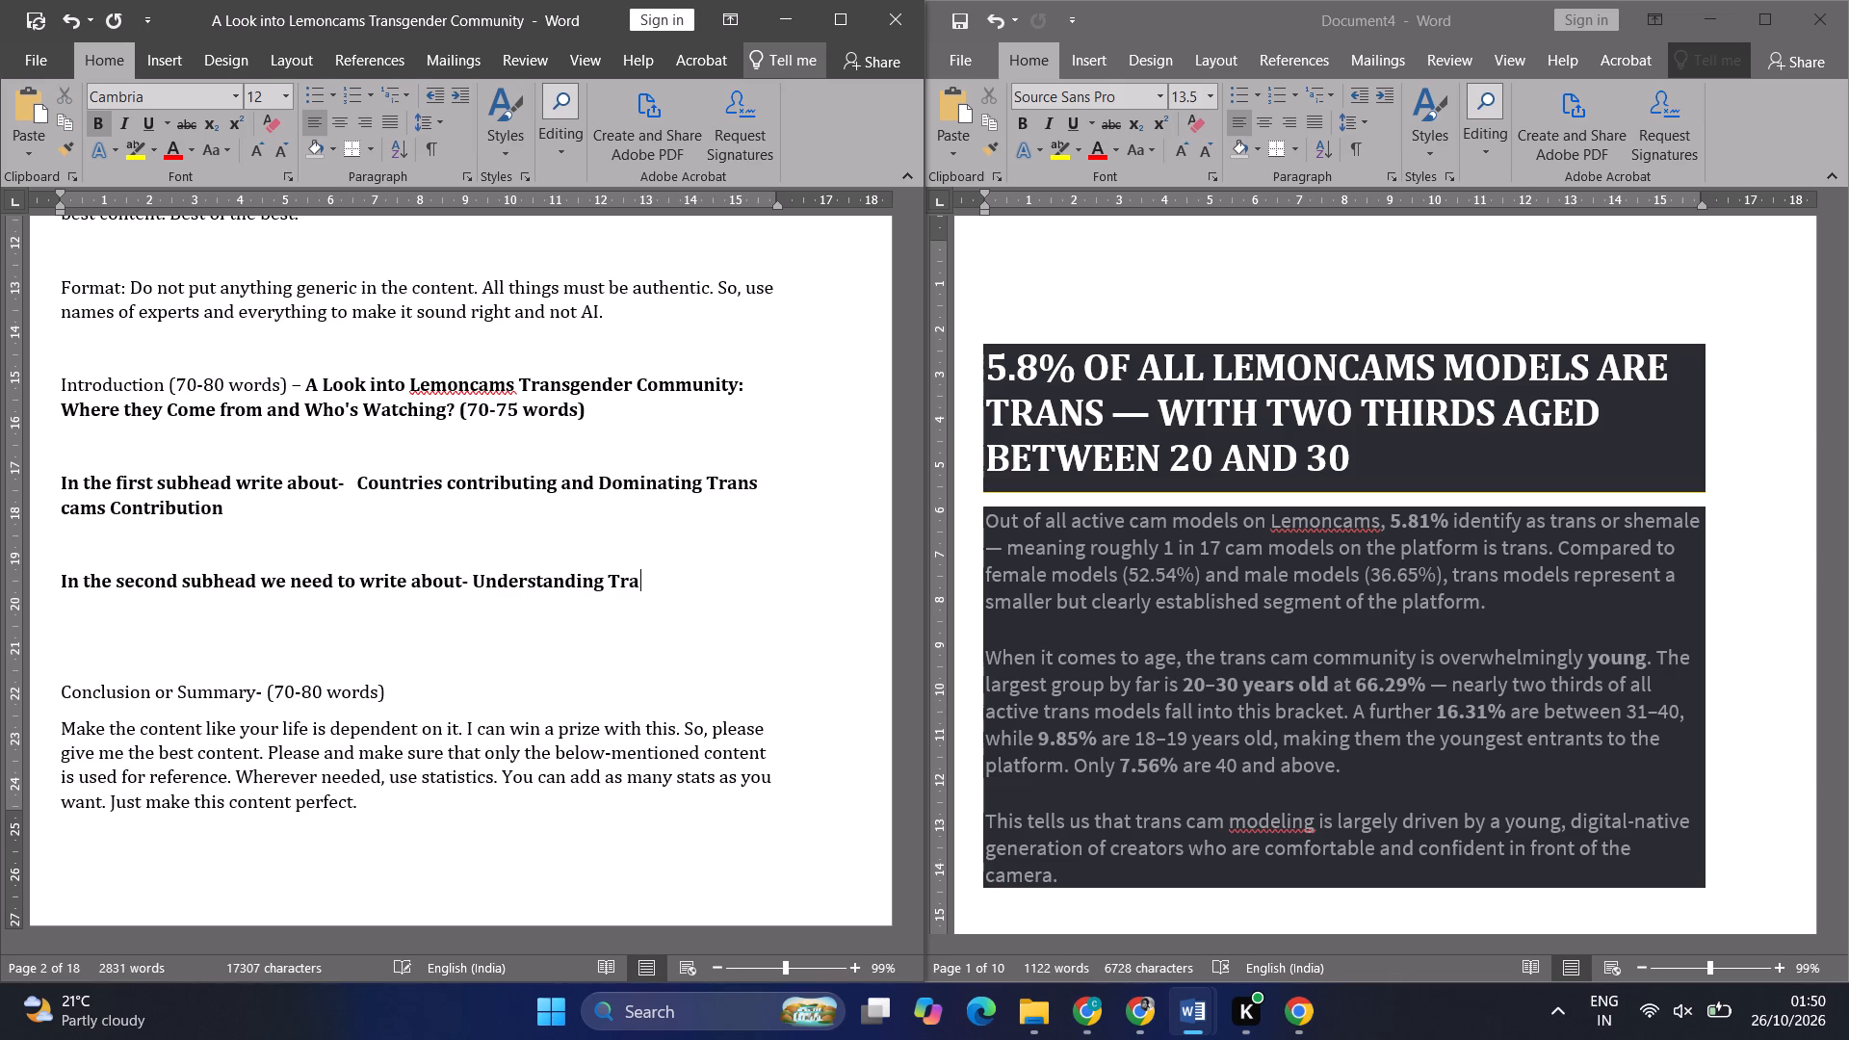
type("ns cam community's")
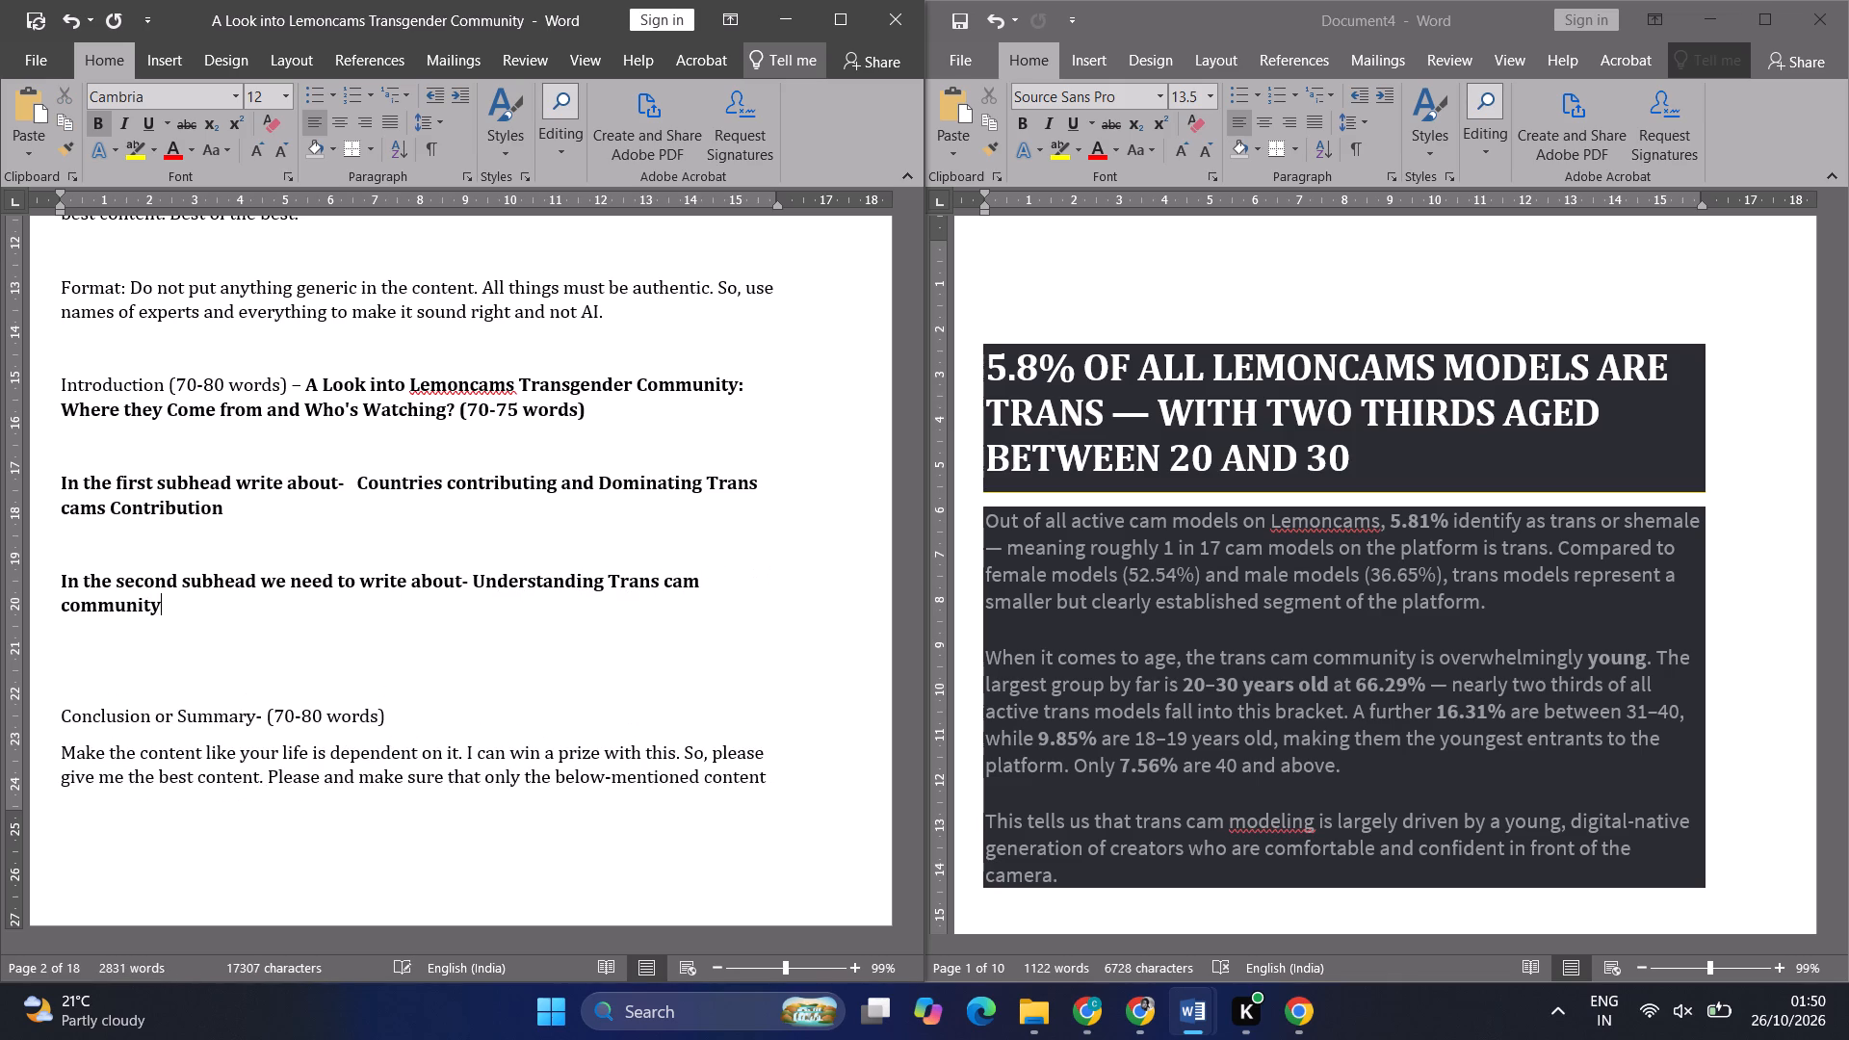
key("space")
type("age demographic")
Below the second subhead, add a new paragraph reading "In the third subhead we need to write about-".
key("Return")
key("Return")
type("in teh third subhead we need to write abot")
key("BackSpace")
type("ut-")
key("space")
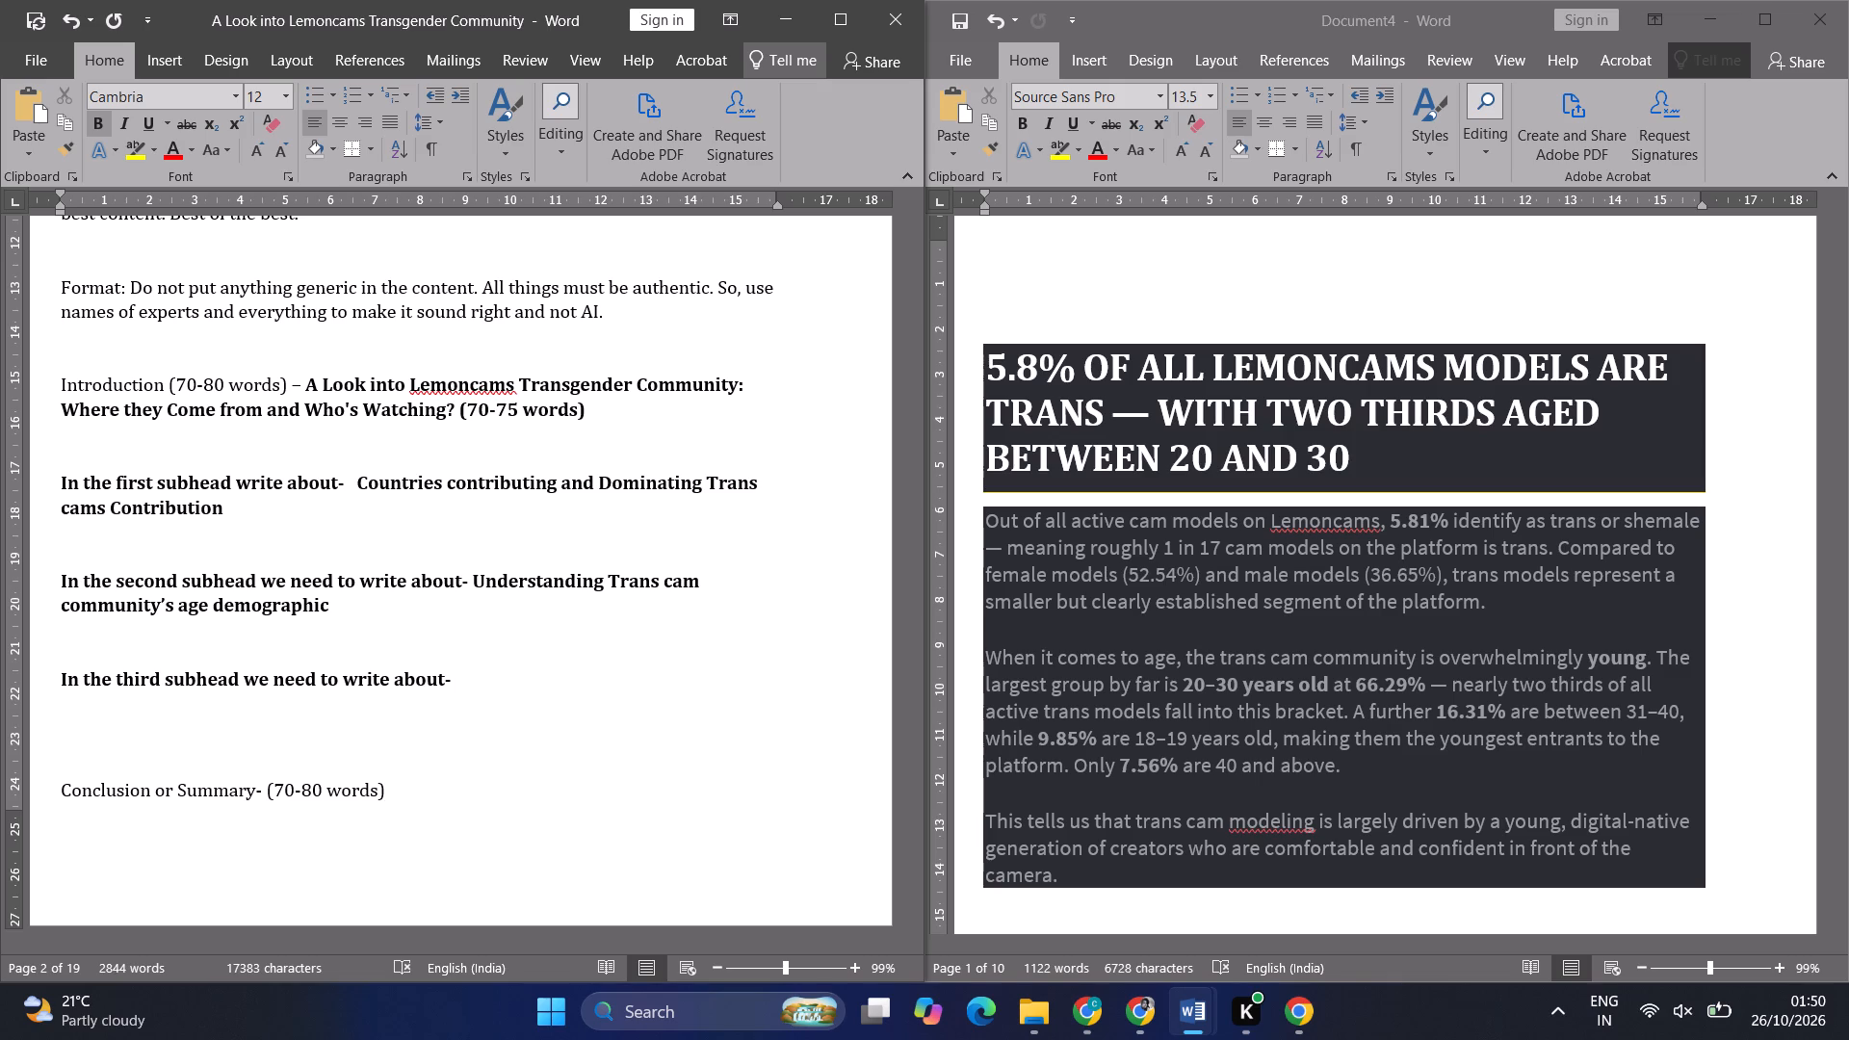
Find the article's platform section in Document4 and write "Which Site sees most trans models?" as the third subhead's topic.
scroll(1248, 580, "down", 4)
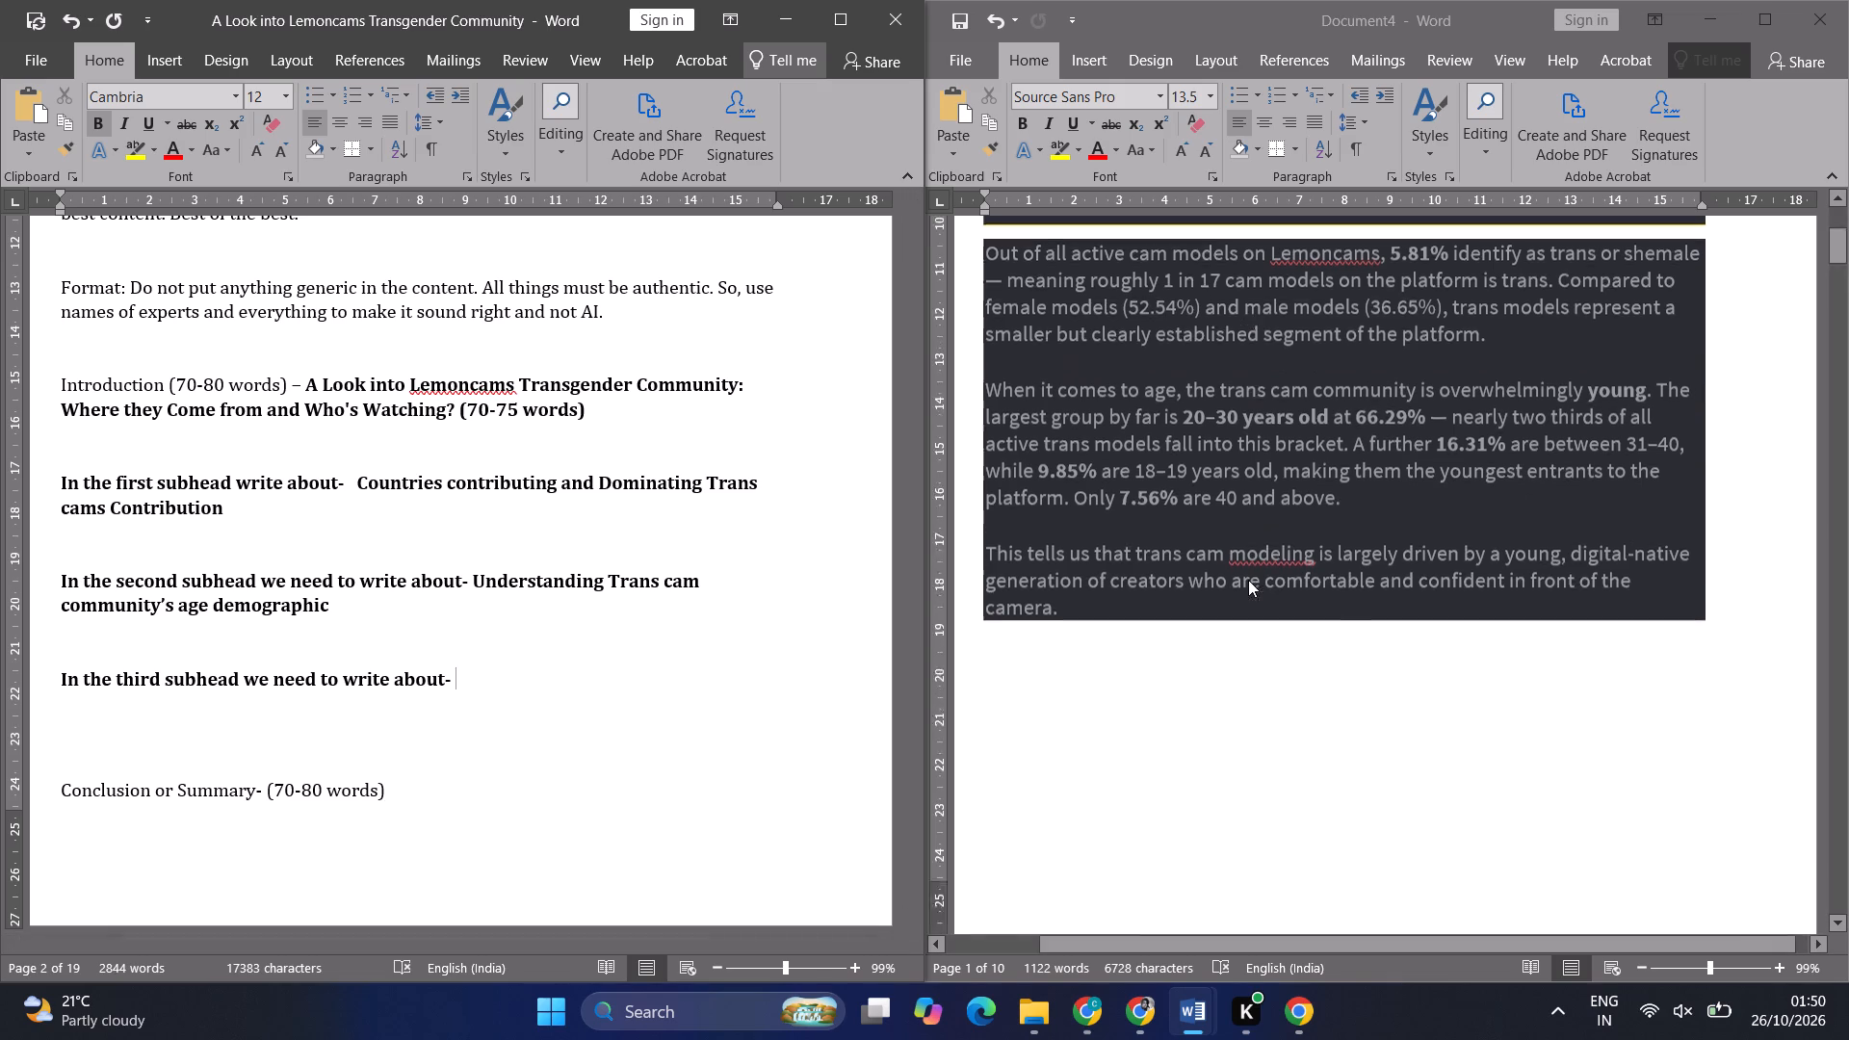
scroll(1248, 580, "down", 7)
scroll(1248, 580, "up", 2)
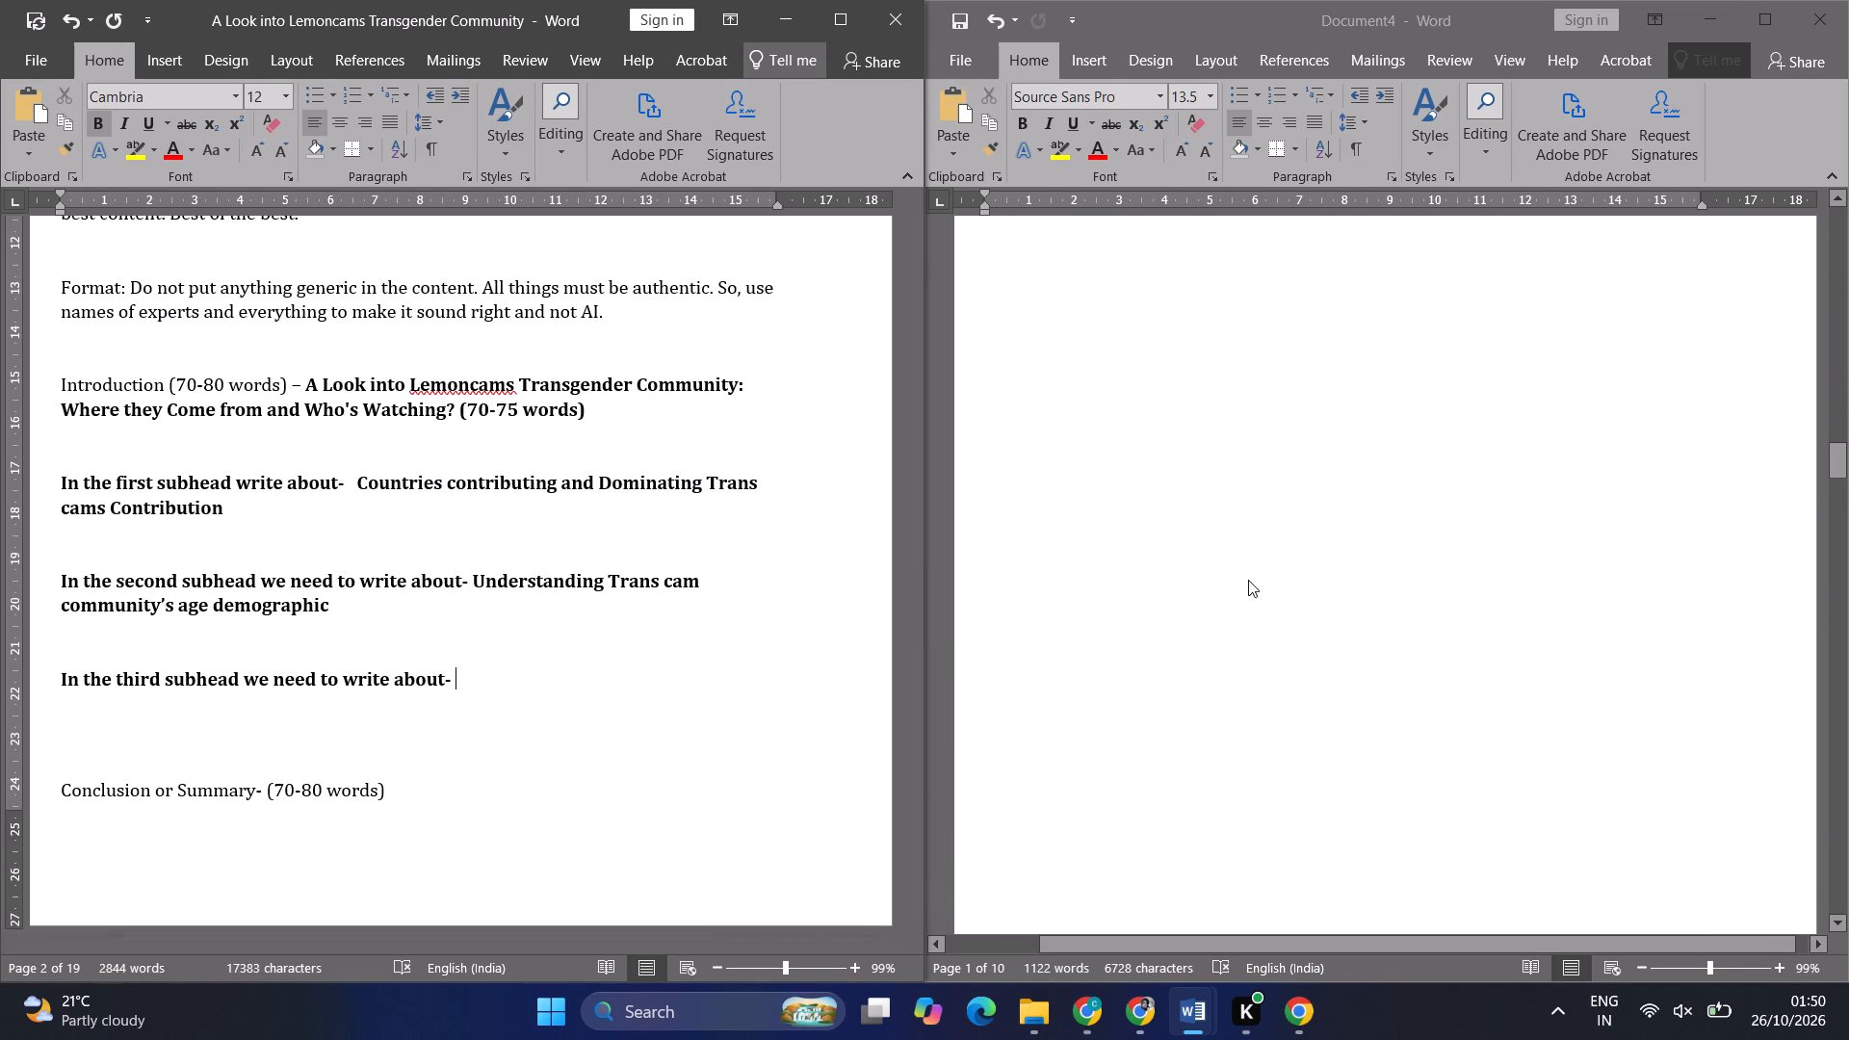
scroll(1248, 580, "up", 4)
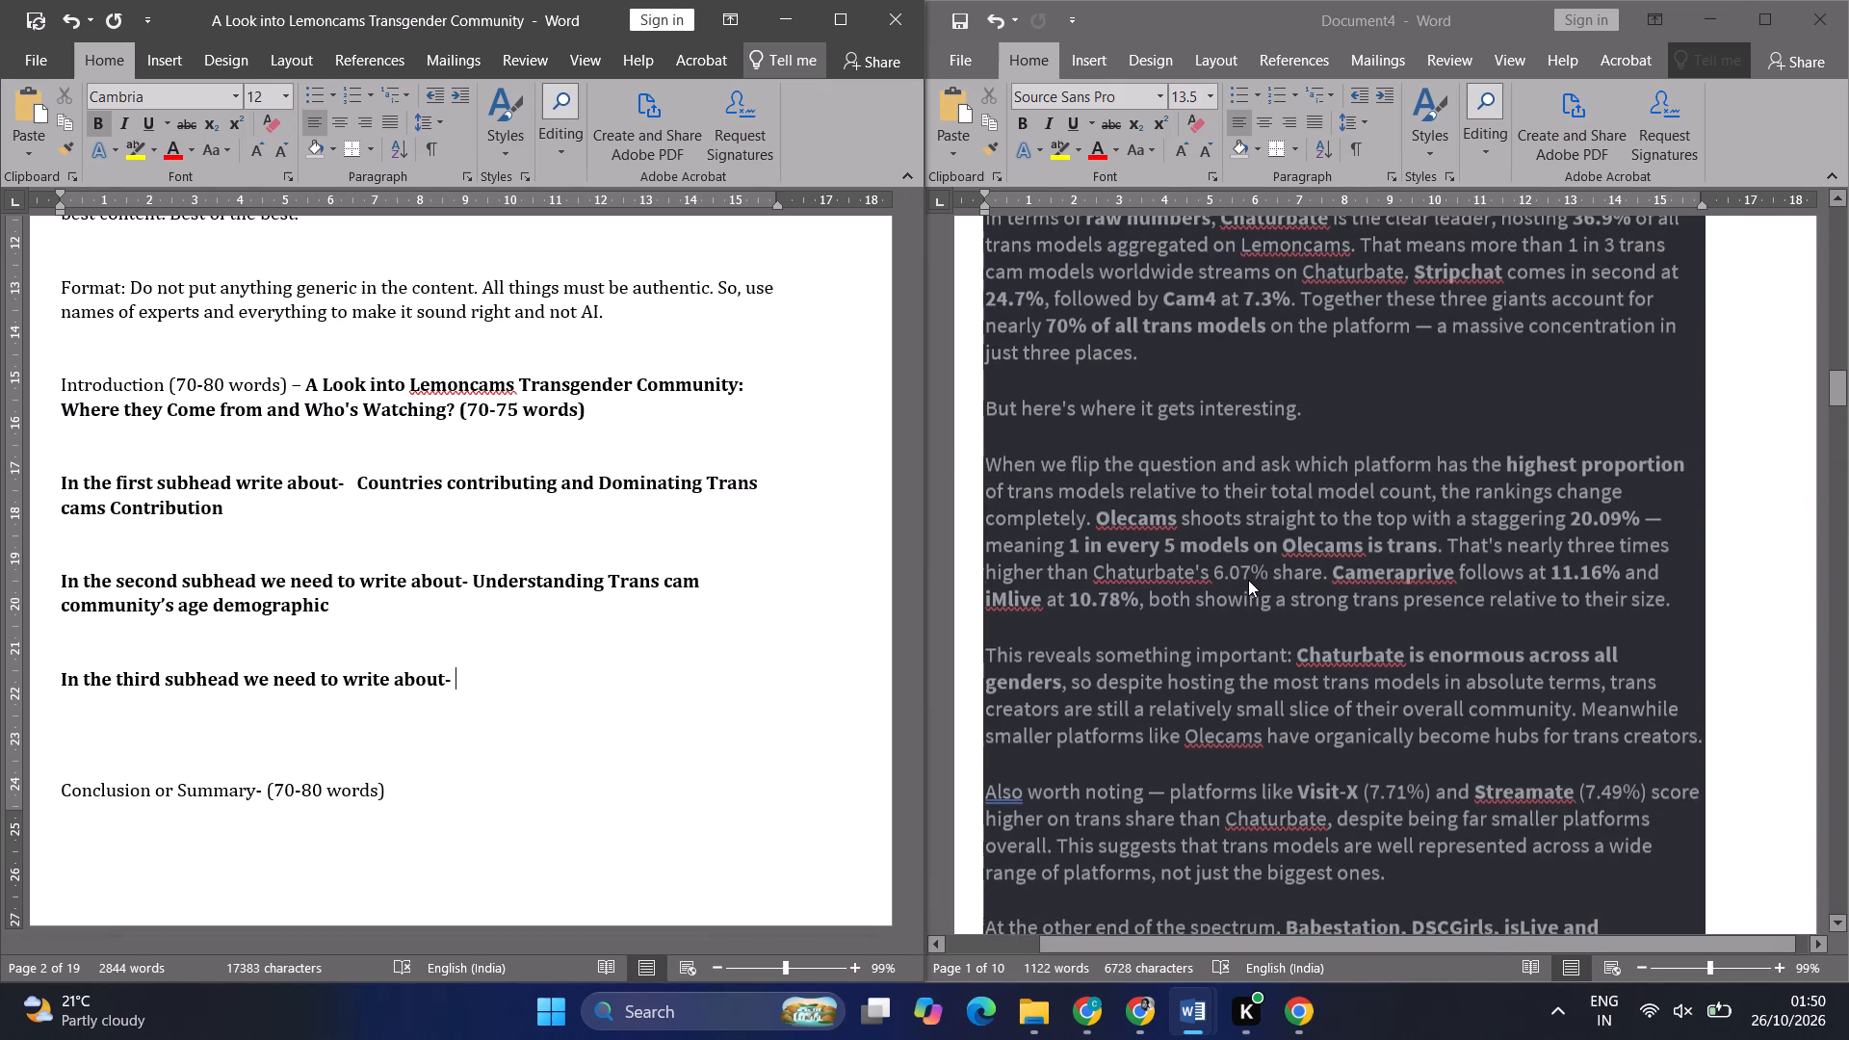
scroll(1248, 580, "up", 1)
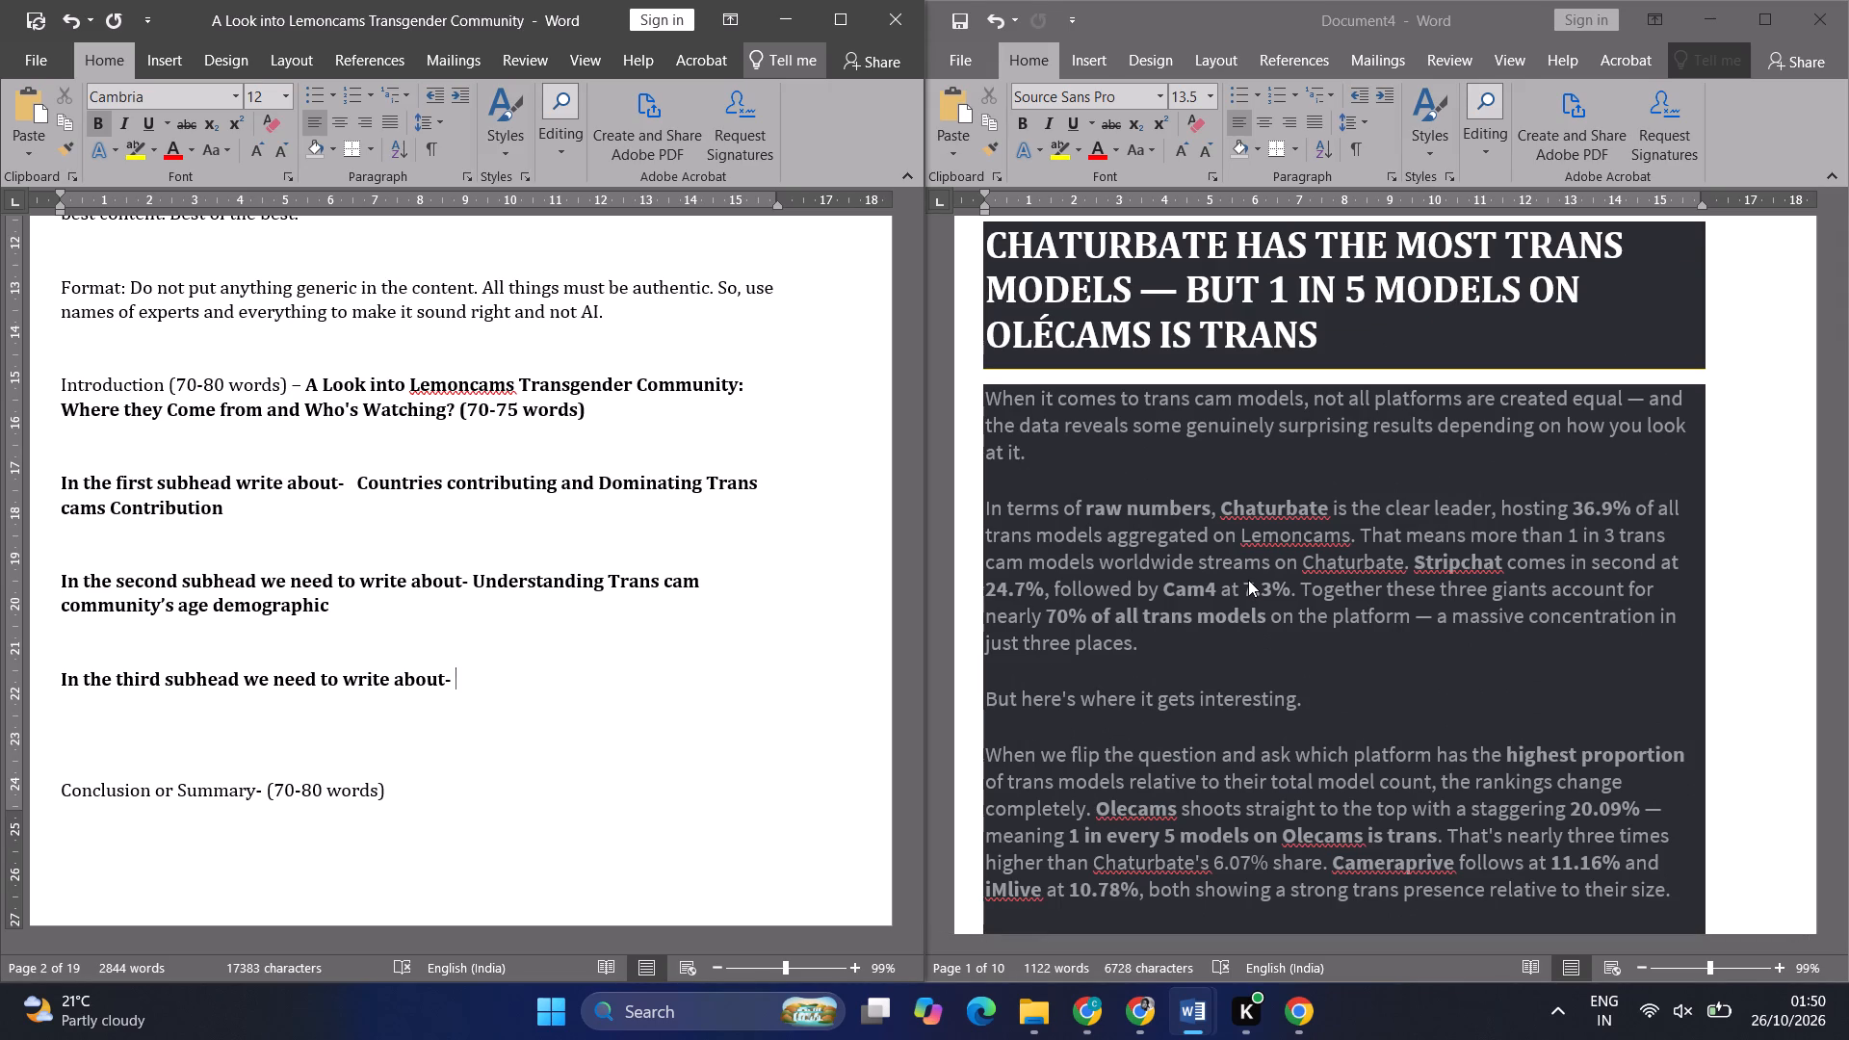
type("Which Site has")
key("BackSpace")
key("BackSpace")
key("BackSpace")
type("has")
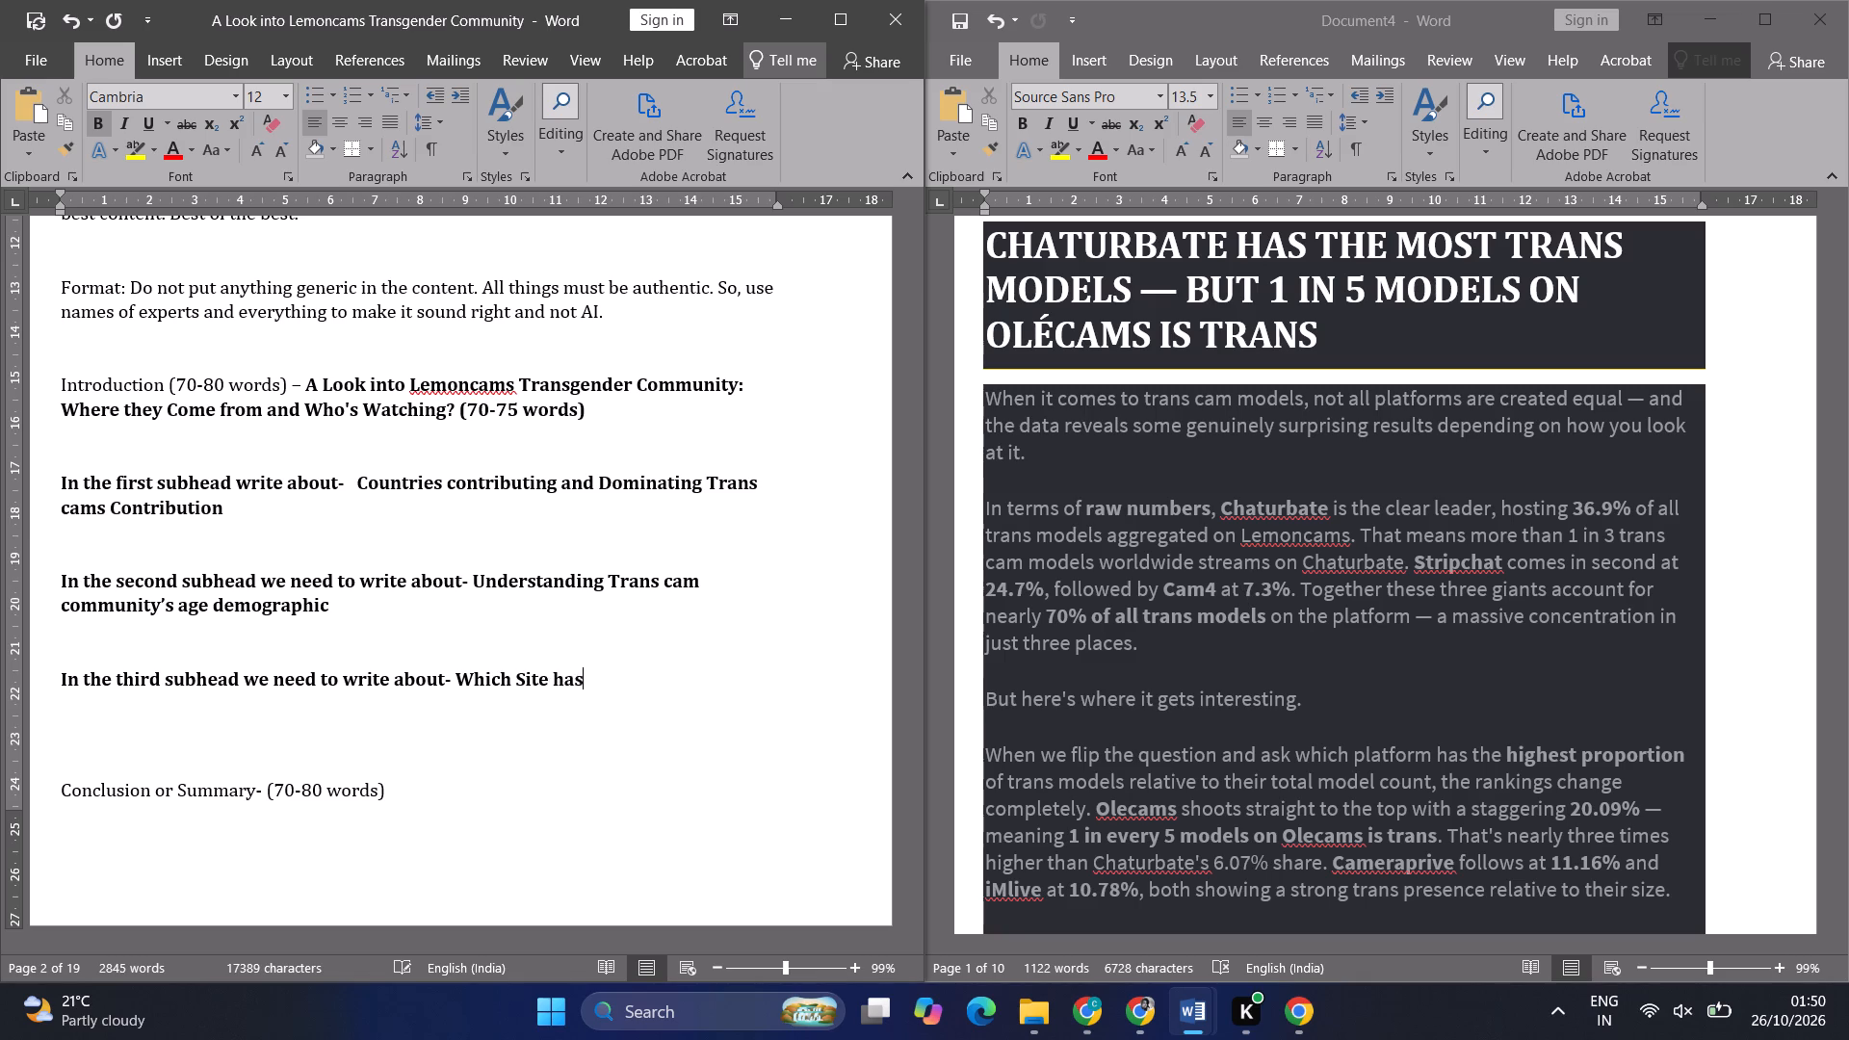
key("BackSpace")
key("BackSpace")
key("BackSpace")
type("sees most trans co")
key("BackSpace")
key("BackSpace")
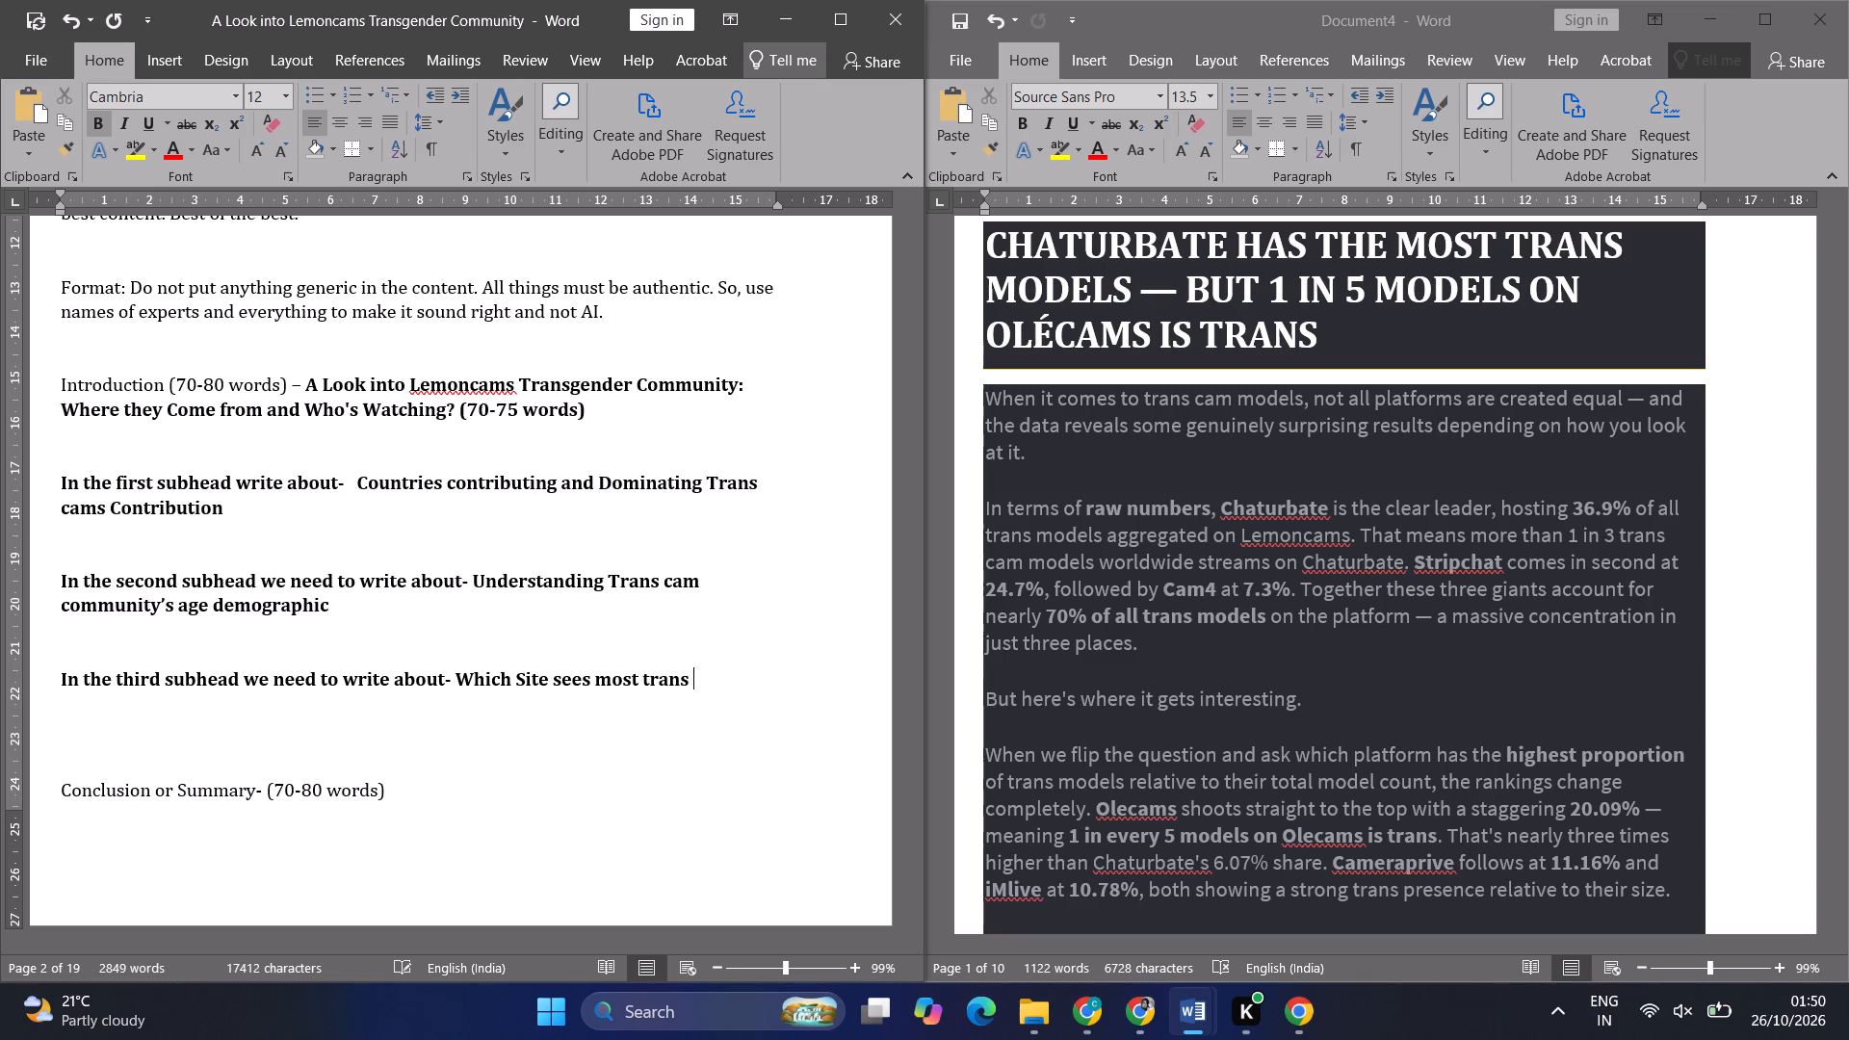
type("models?")
Replace "models" in the third subhead's topic with "cam stars", keeping the question mark.
key("ctrl+shift+Left")
key("ctrl+shift+Left")
key("ctrl+shift+Left")
key("ctrl+shift+Left")
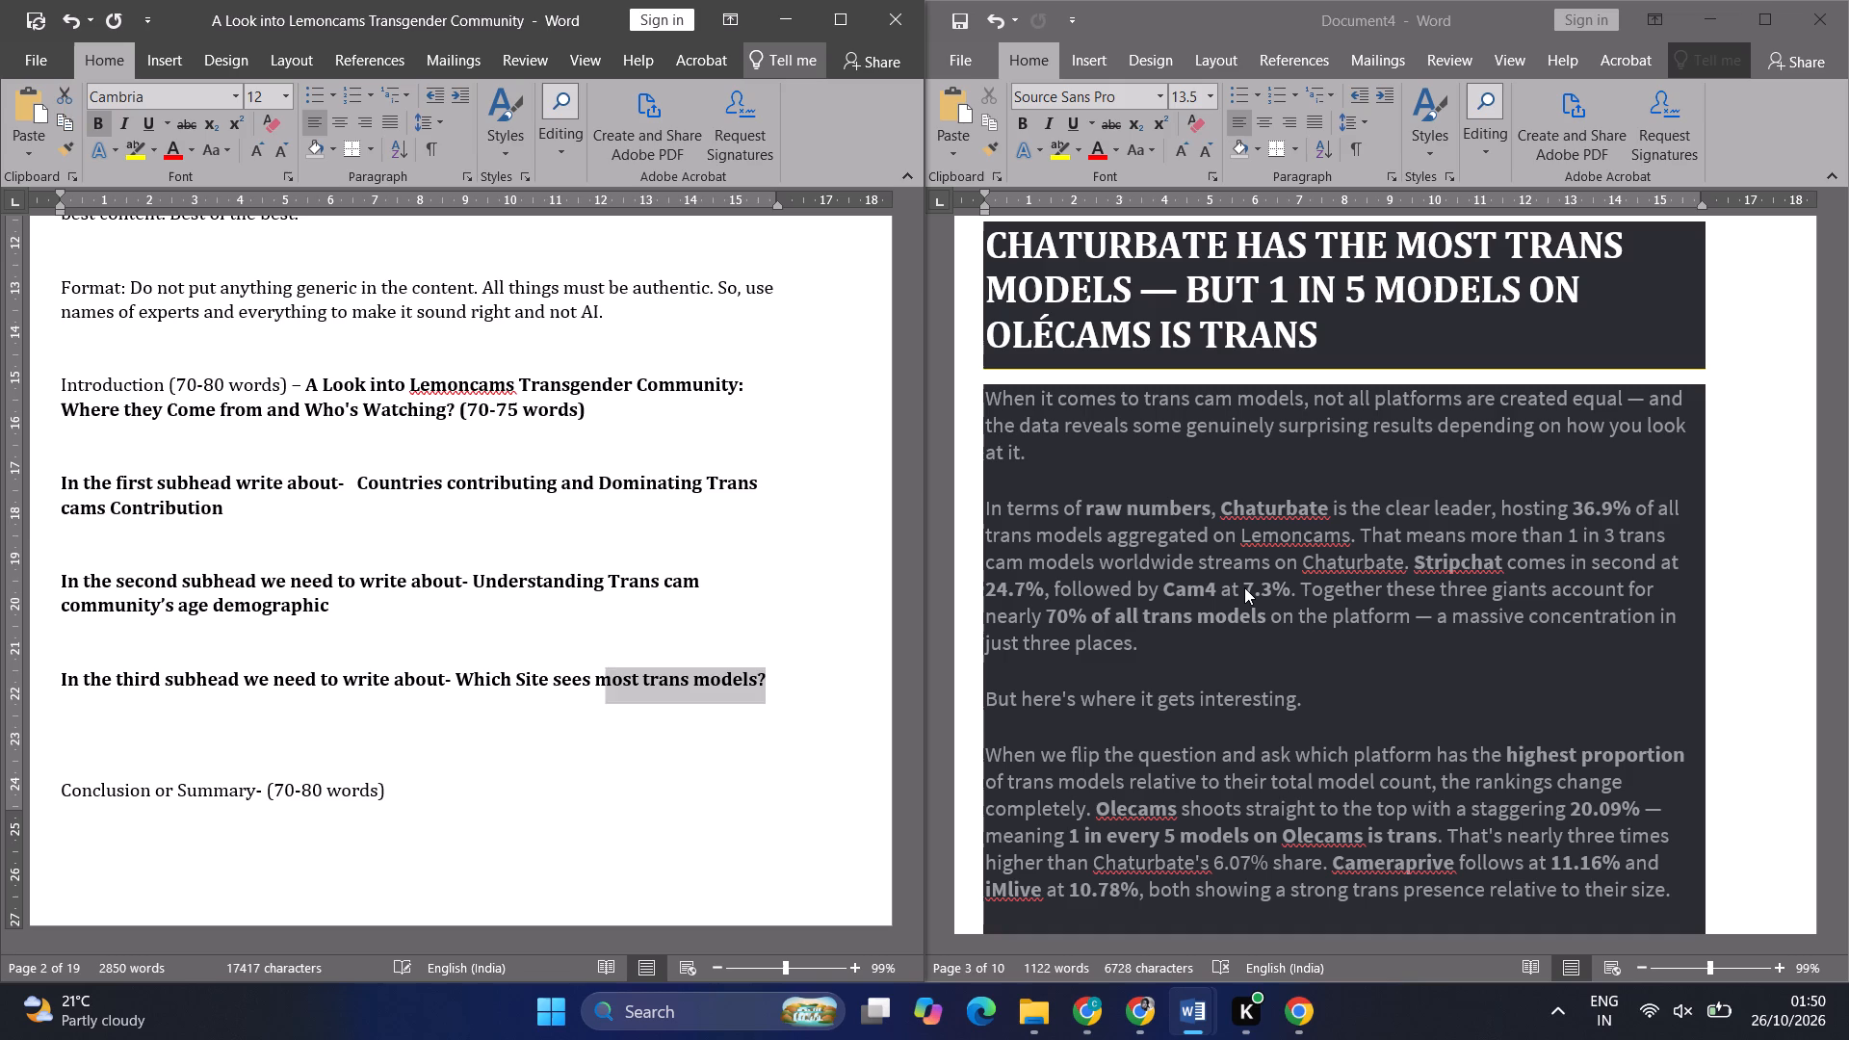
key("Left")
key("ctrl+shift+Left")
key("Left")
key("ctrl+shift+Right")
key("Right")
key("ctrl+shift+Right")
key("Right")
key("ctrl+shift+Left")
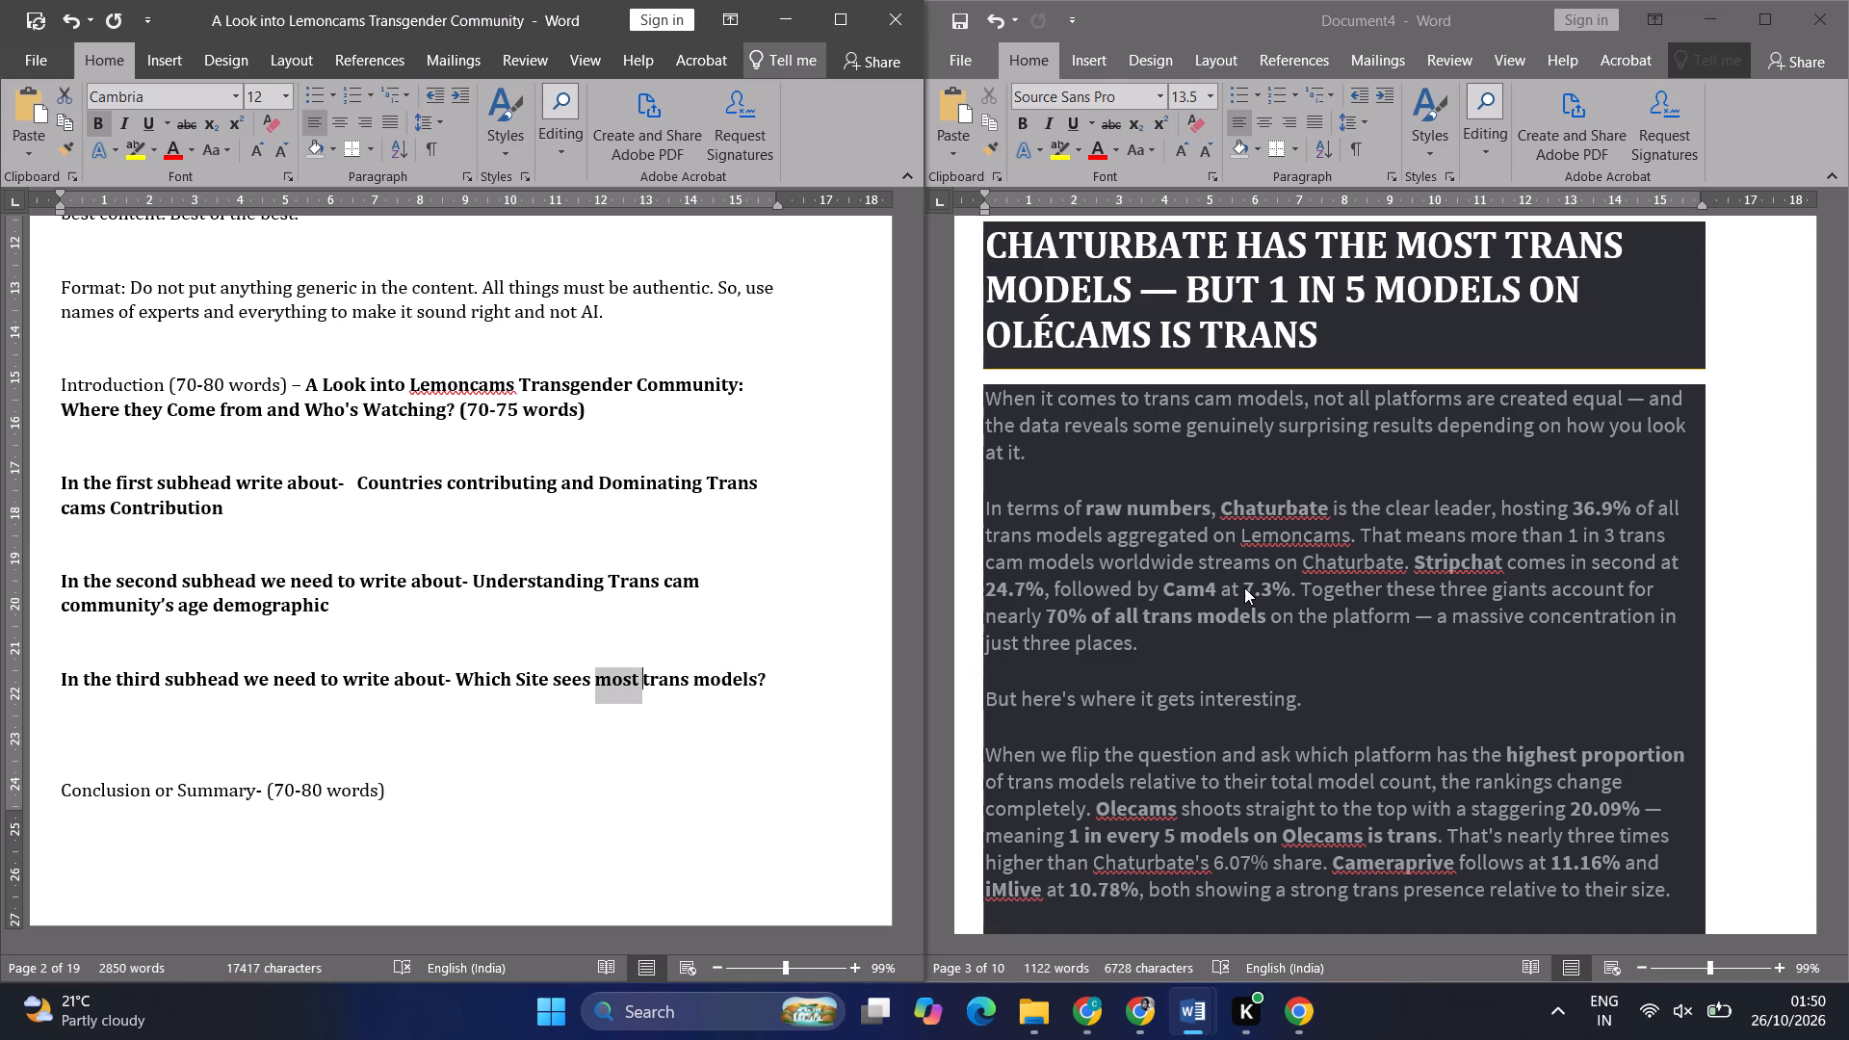
key("Right")
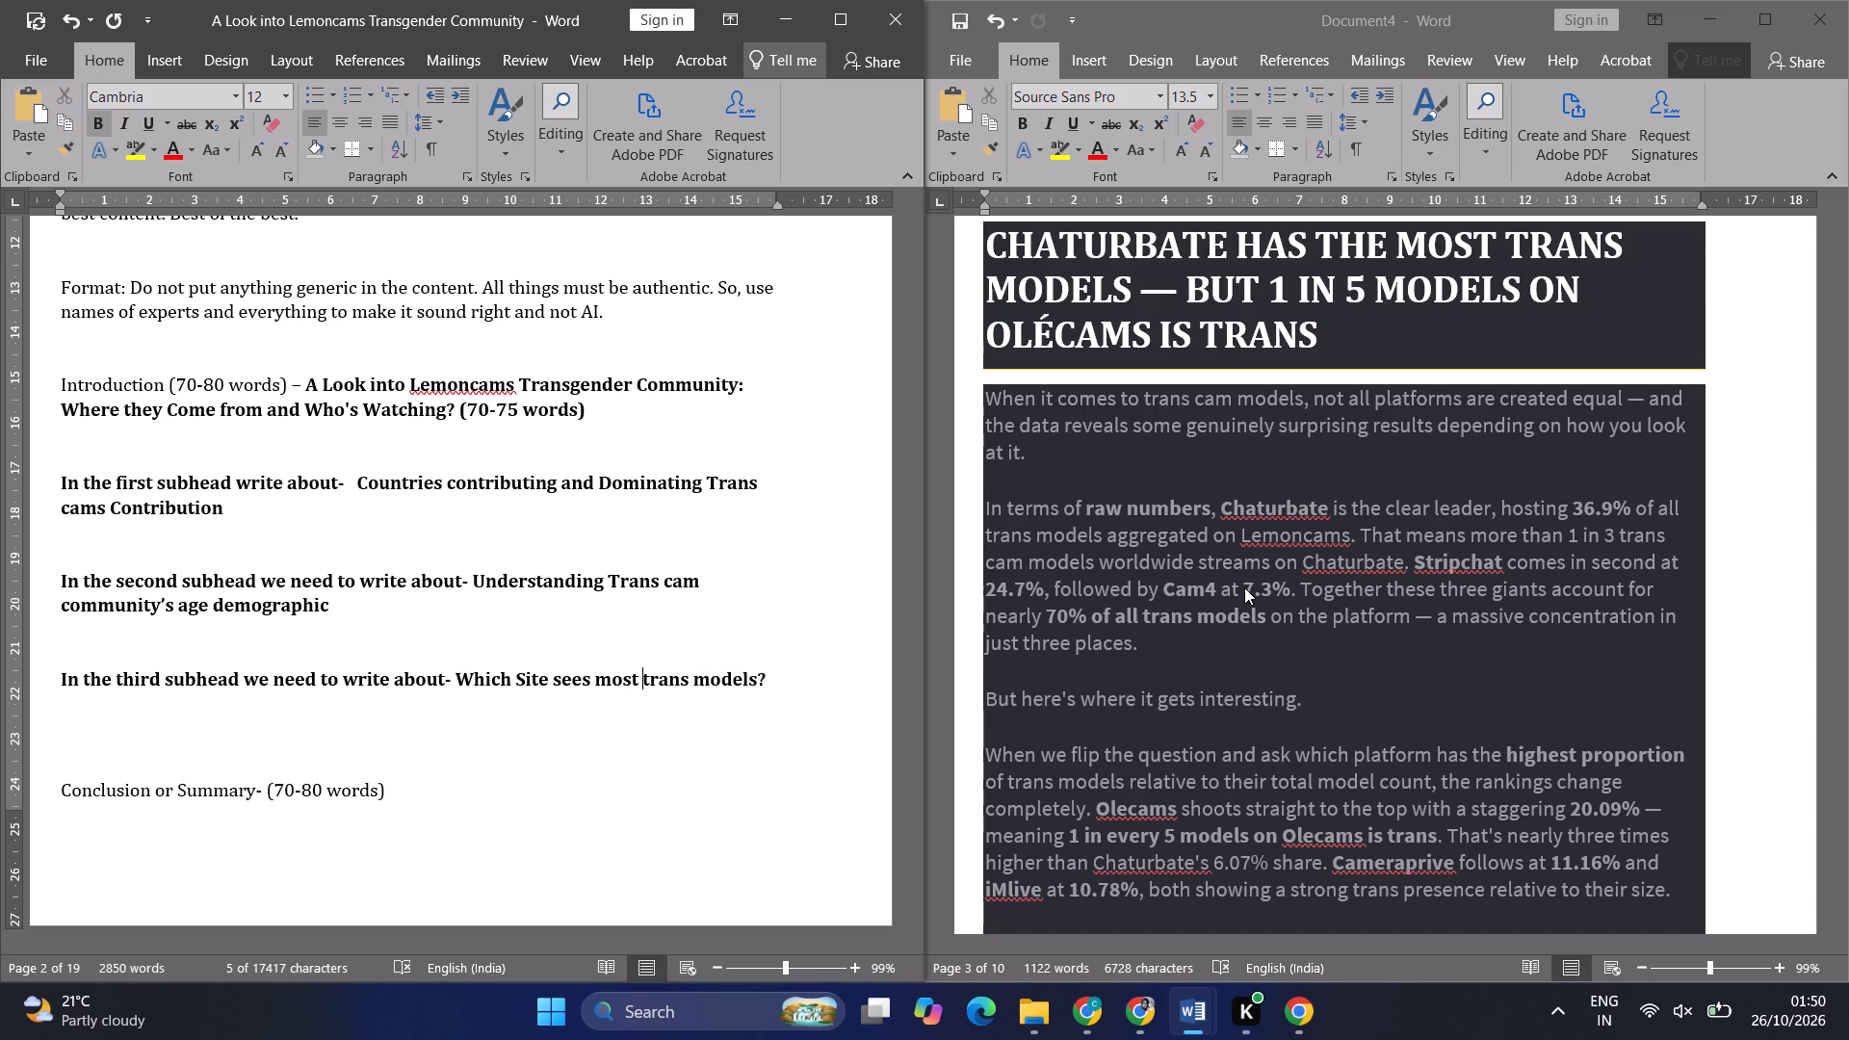
key("ctrl+shift+Right")
key("Right")
key("ctrl+shift+Left")
key("shift+Left")
key("Left")
key("ctrl+shift+Right")
key("ctrl+shift+Right")
key("ctrl+shift+Right")
key("ctrl+shift+Right")
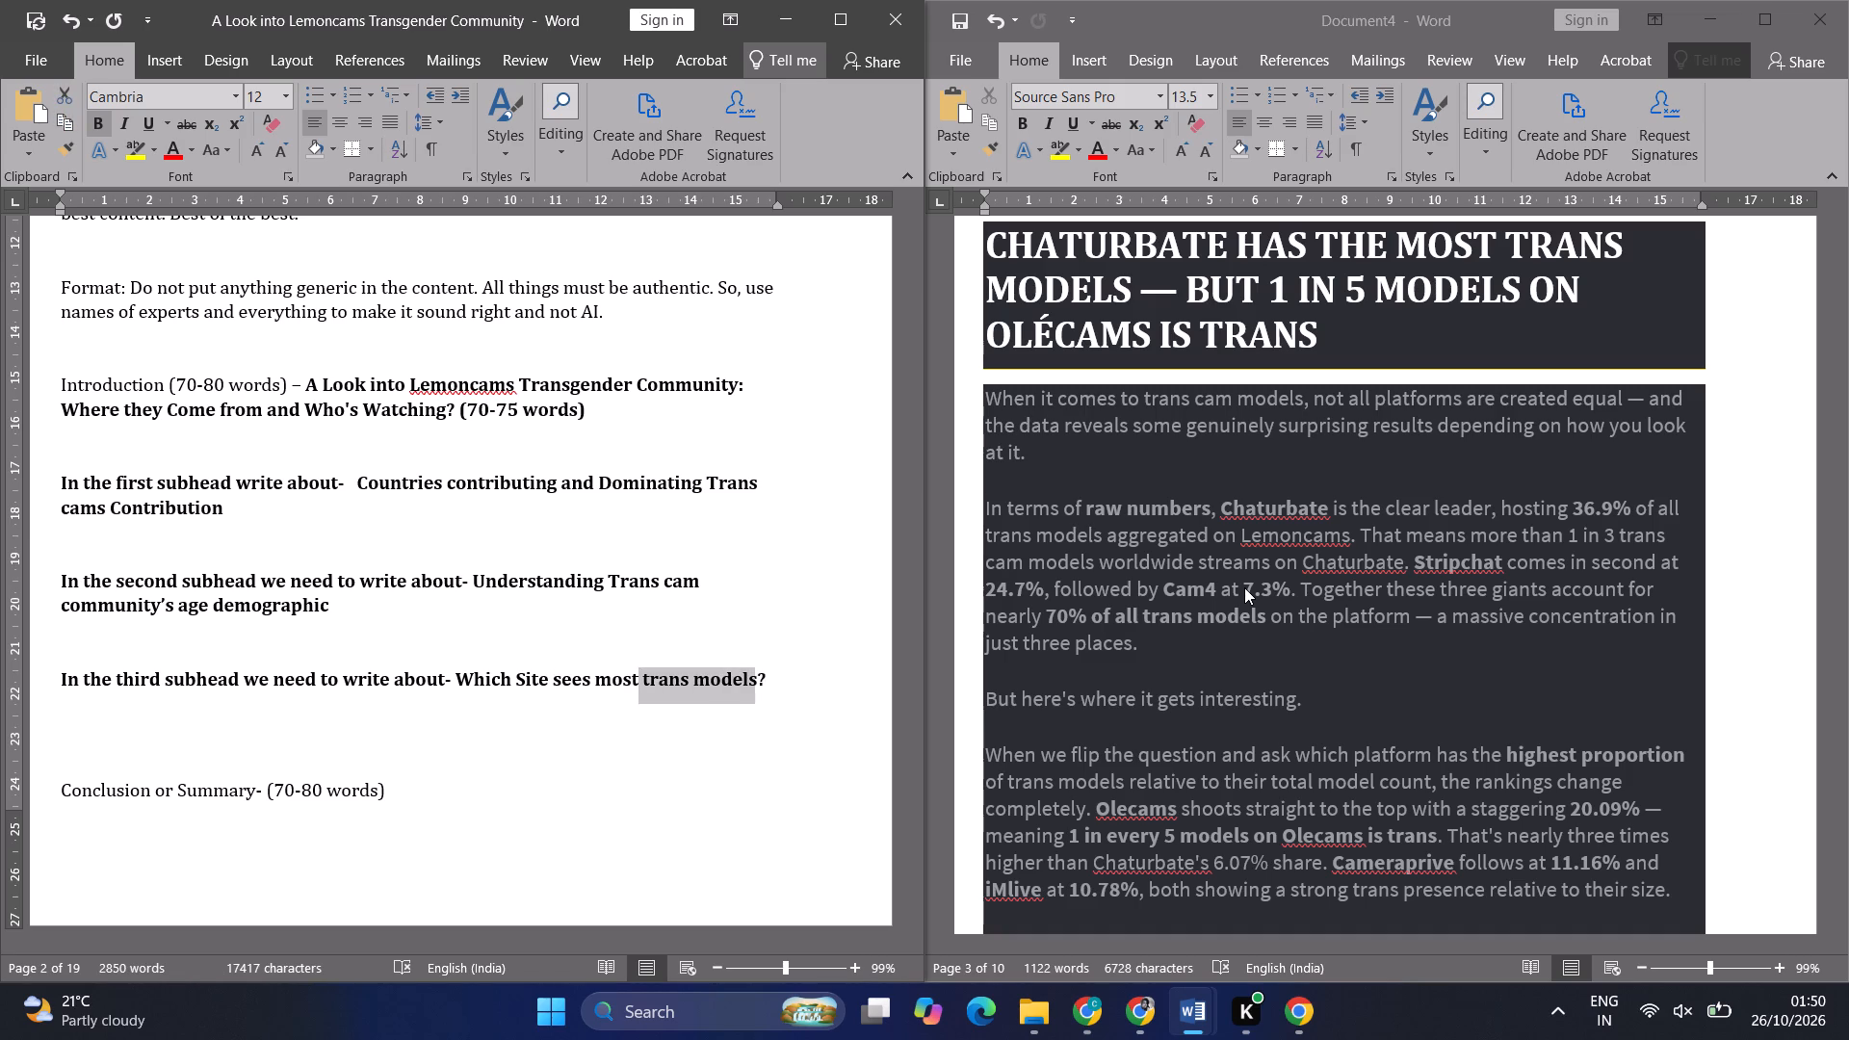
key("Right")
key("ctrl+shift+Left")
key("Left")
key("ctrl+shift+Left")
key("Left")
type("cam stars")
key("space")
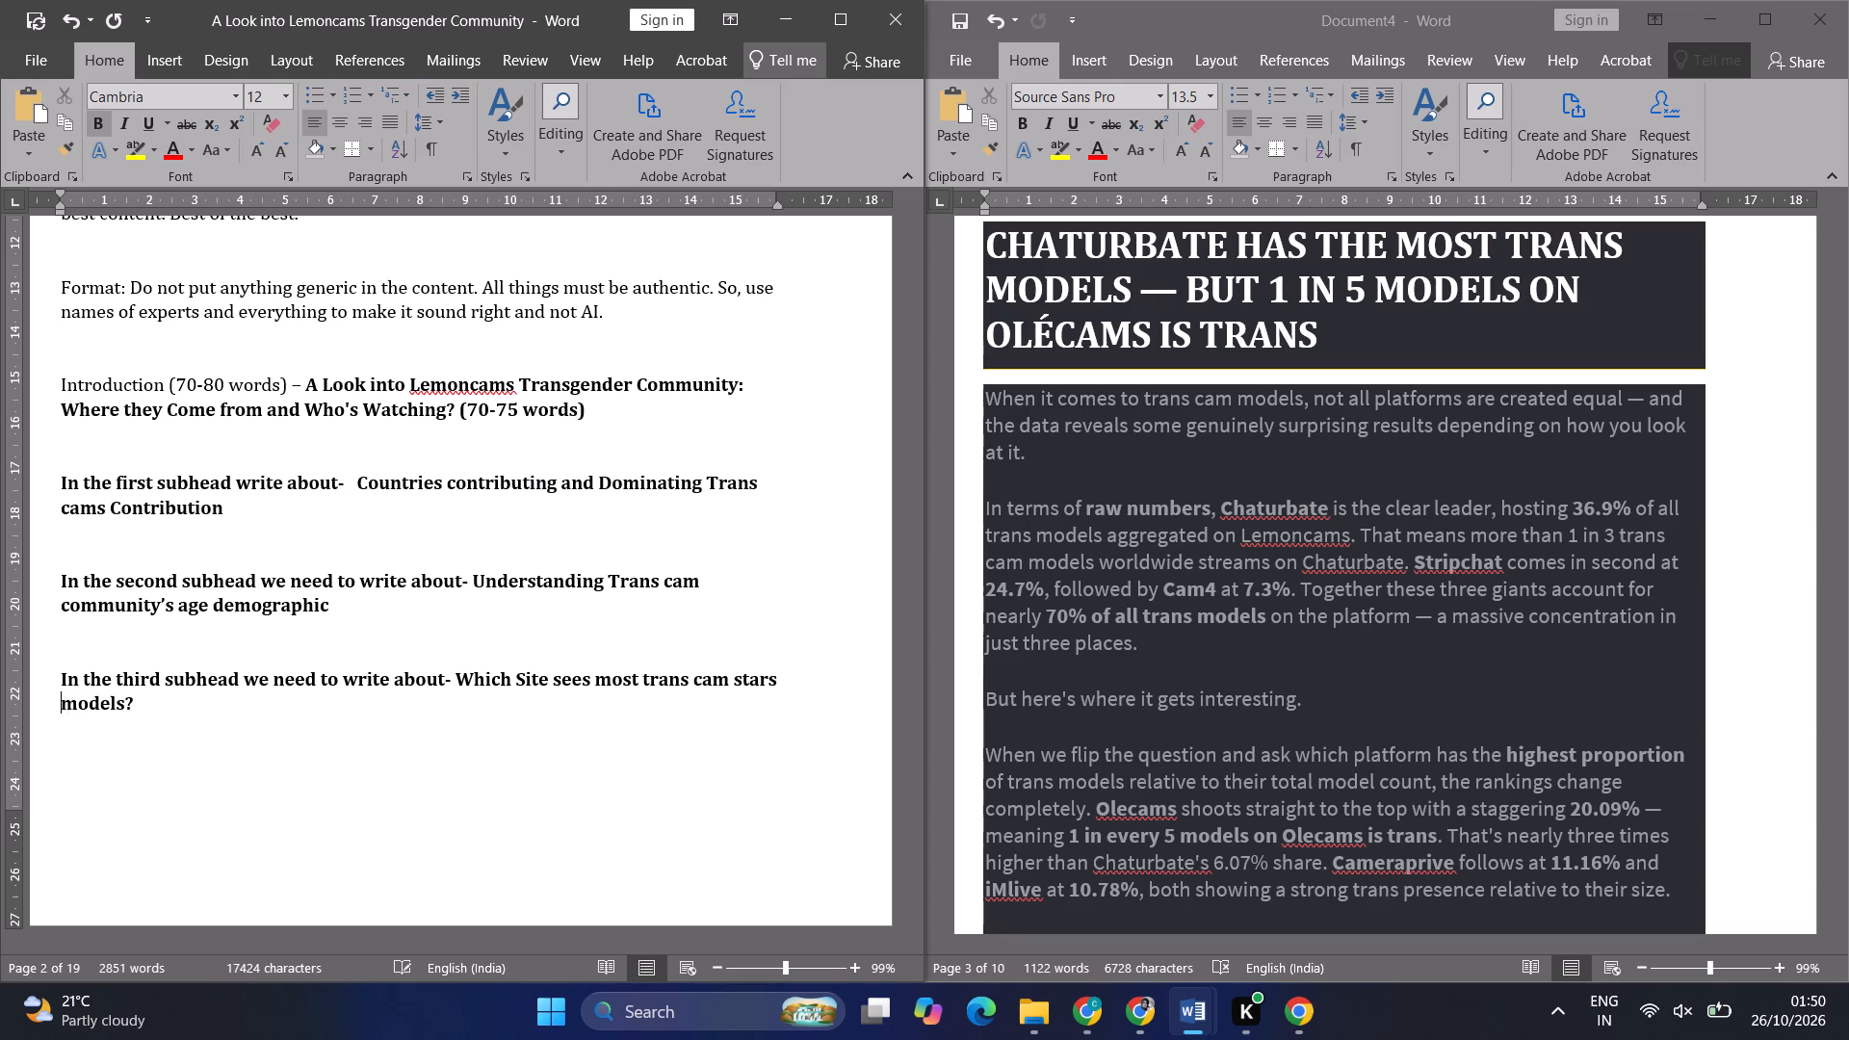
key("ctrl+shift+Right")
key("BackSpace")
Using the article's viewer-attention section, add the paragraph "In the fourth subhead we need to write about- who is watching trans cams?".
scroll(1393, 589, "down", 4)
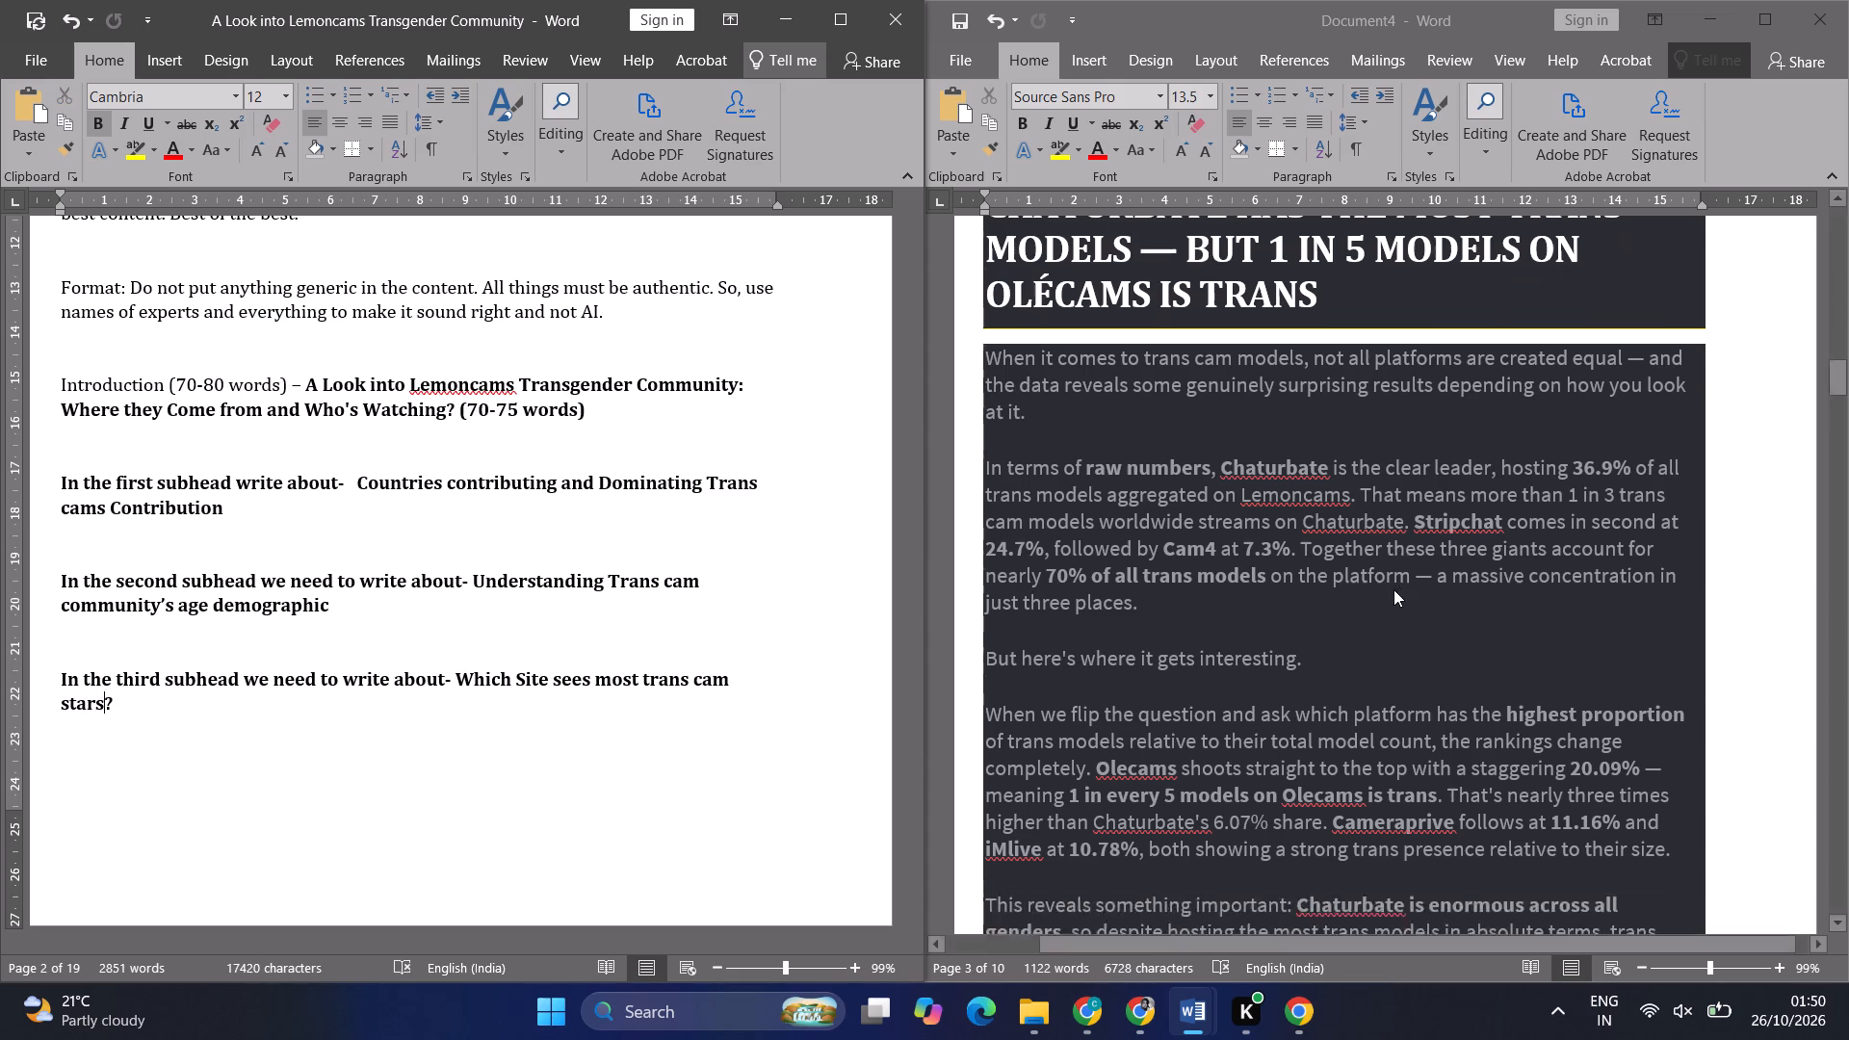
scroll(1393, 589, "down", 7)
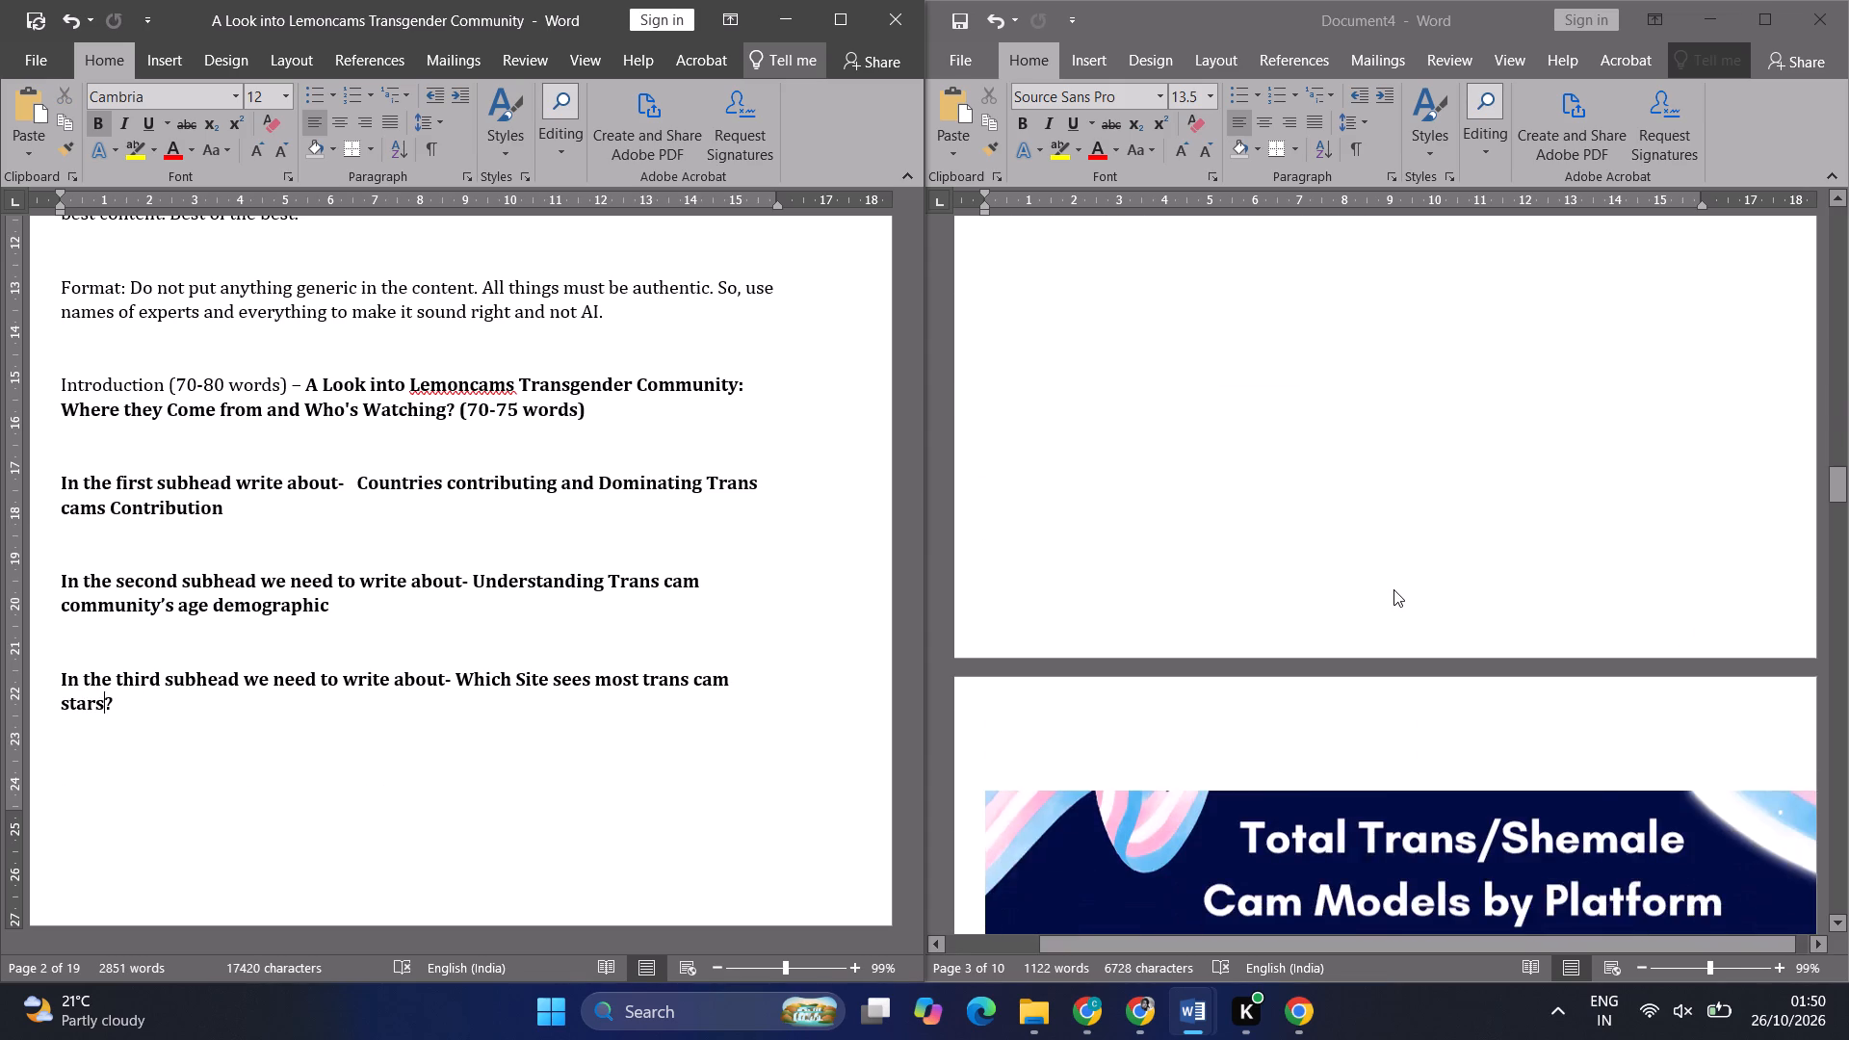
scroll(1393, 589, "down", 5)
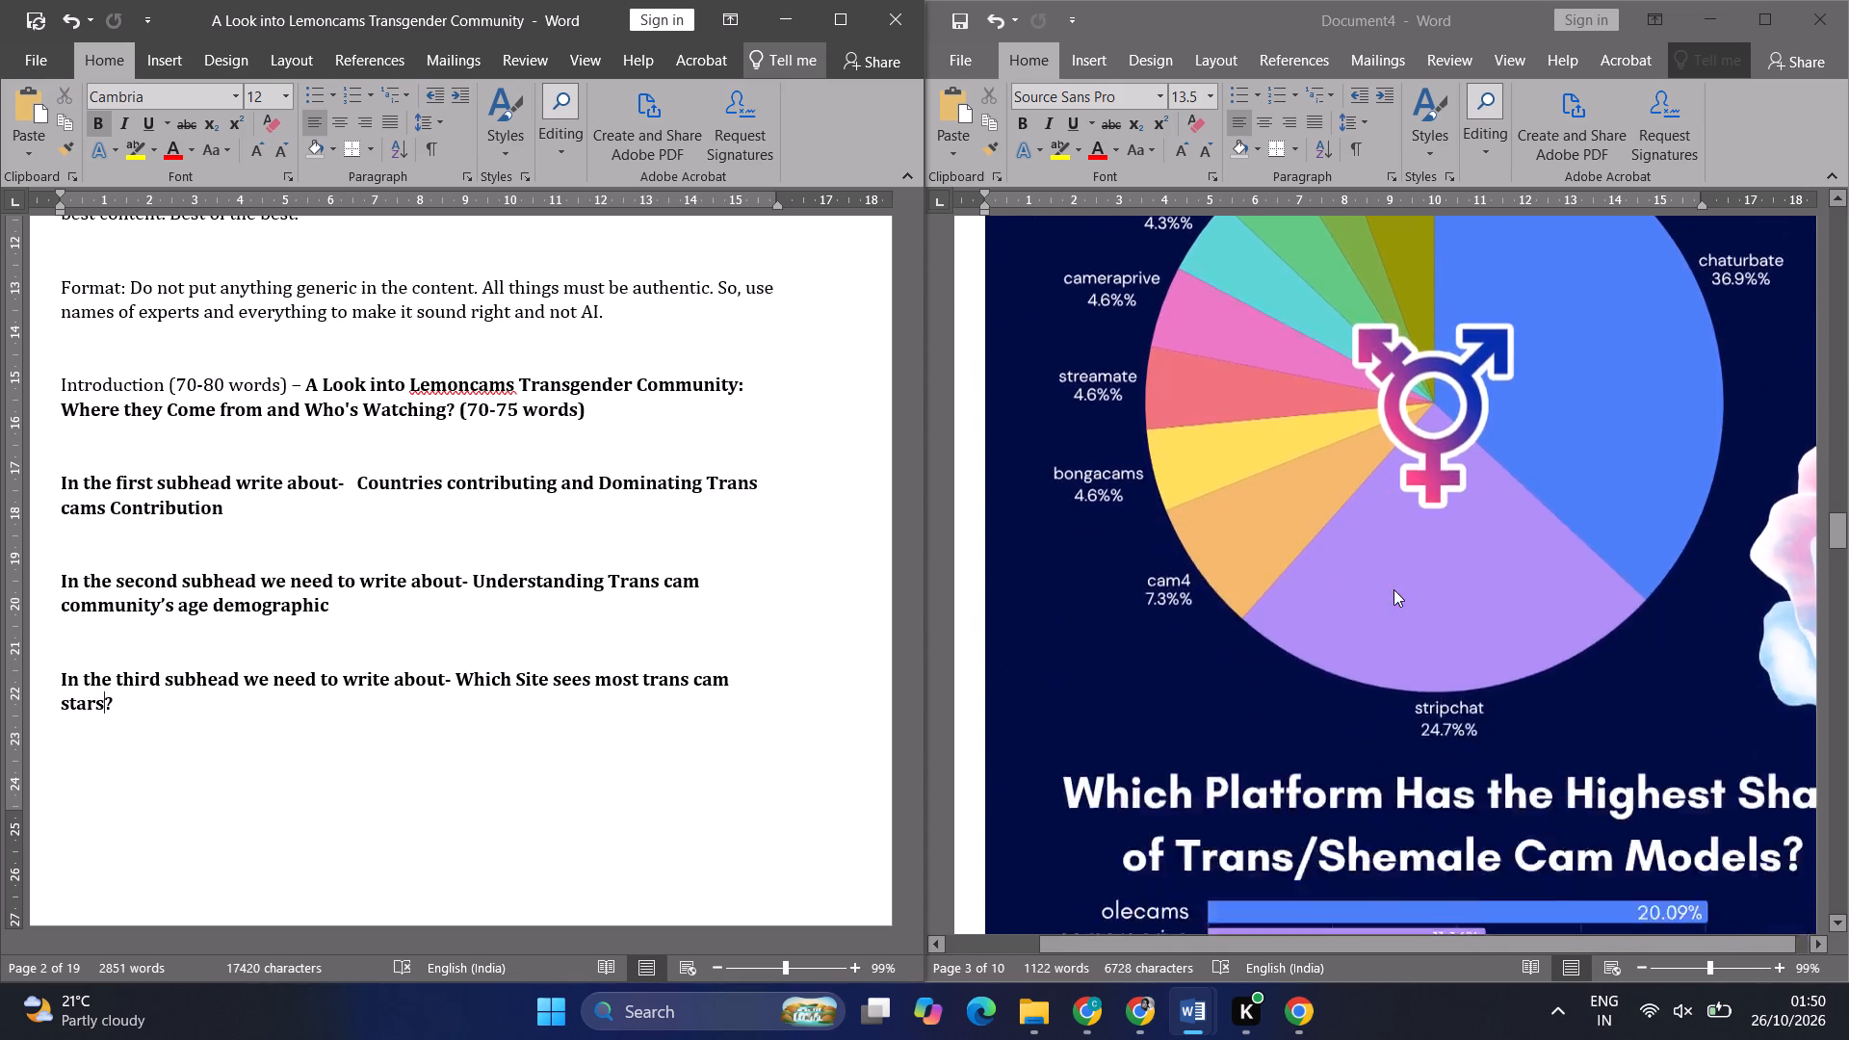
scroll(1393, 589, "down", 1)
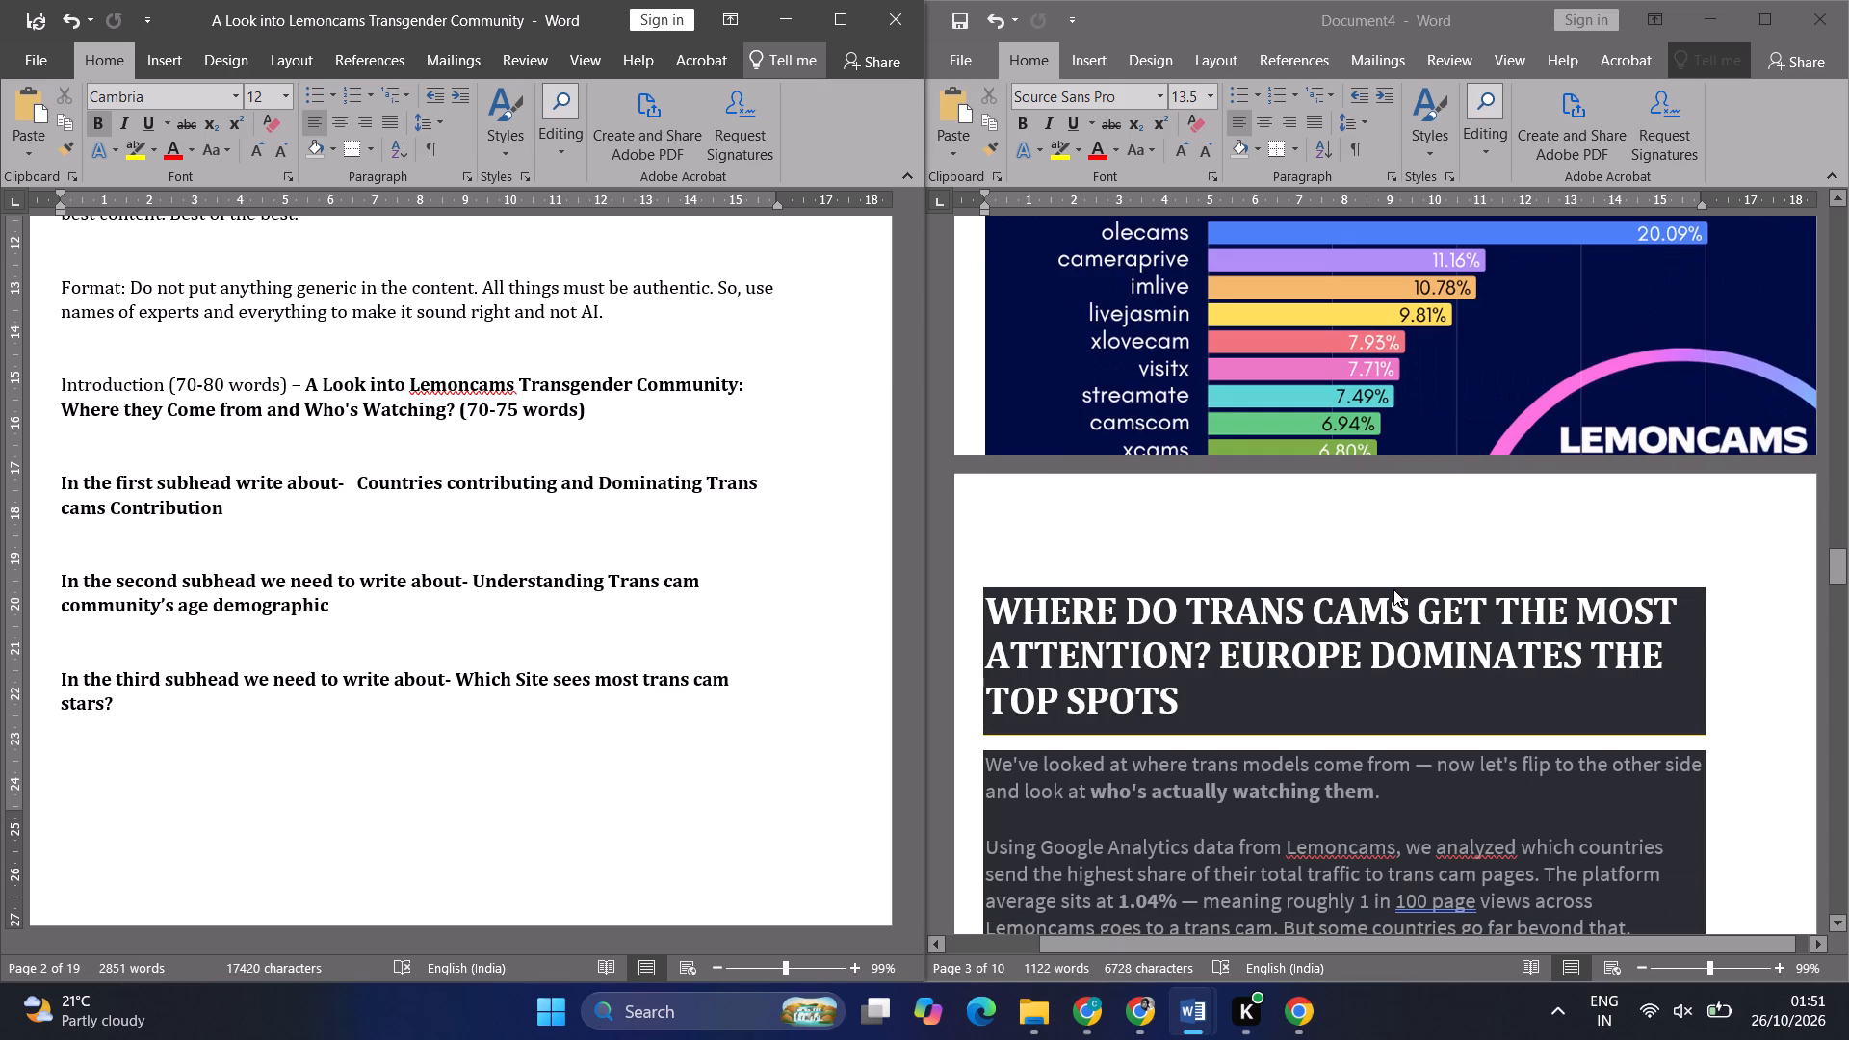
left_click(655, 727)
key("Return")
key("Return")
type("In the fourth subhead we need to write about- who is watching Leoncams trans")
key("BackSpace")
key("BackSpace")
key("BackSpace")
key("BackSpace")
key("ctrl+shift+Left")
key("ctrl+shift+Left")
key("ctrl+shift+Left")
key("ctrl+shift+Right")
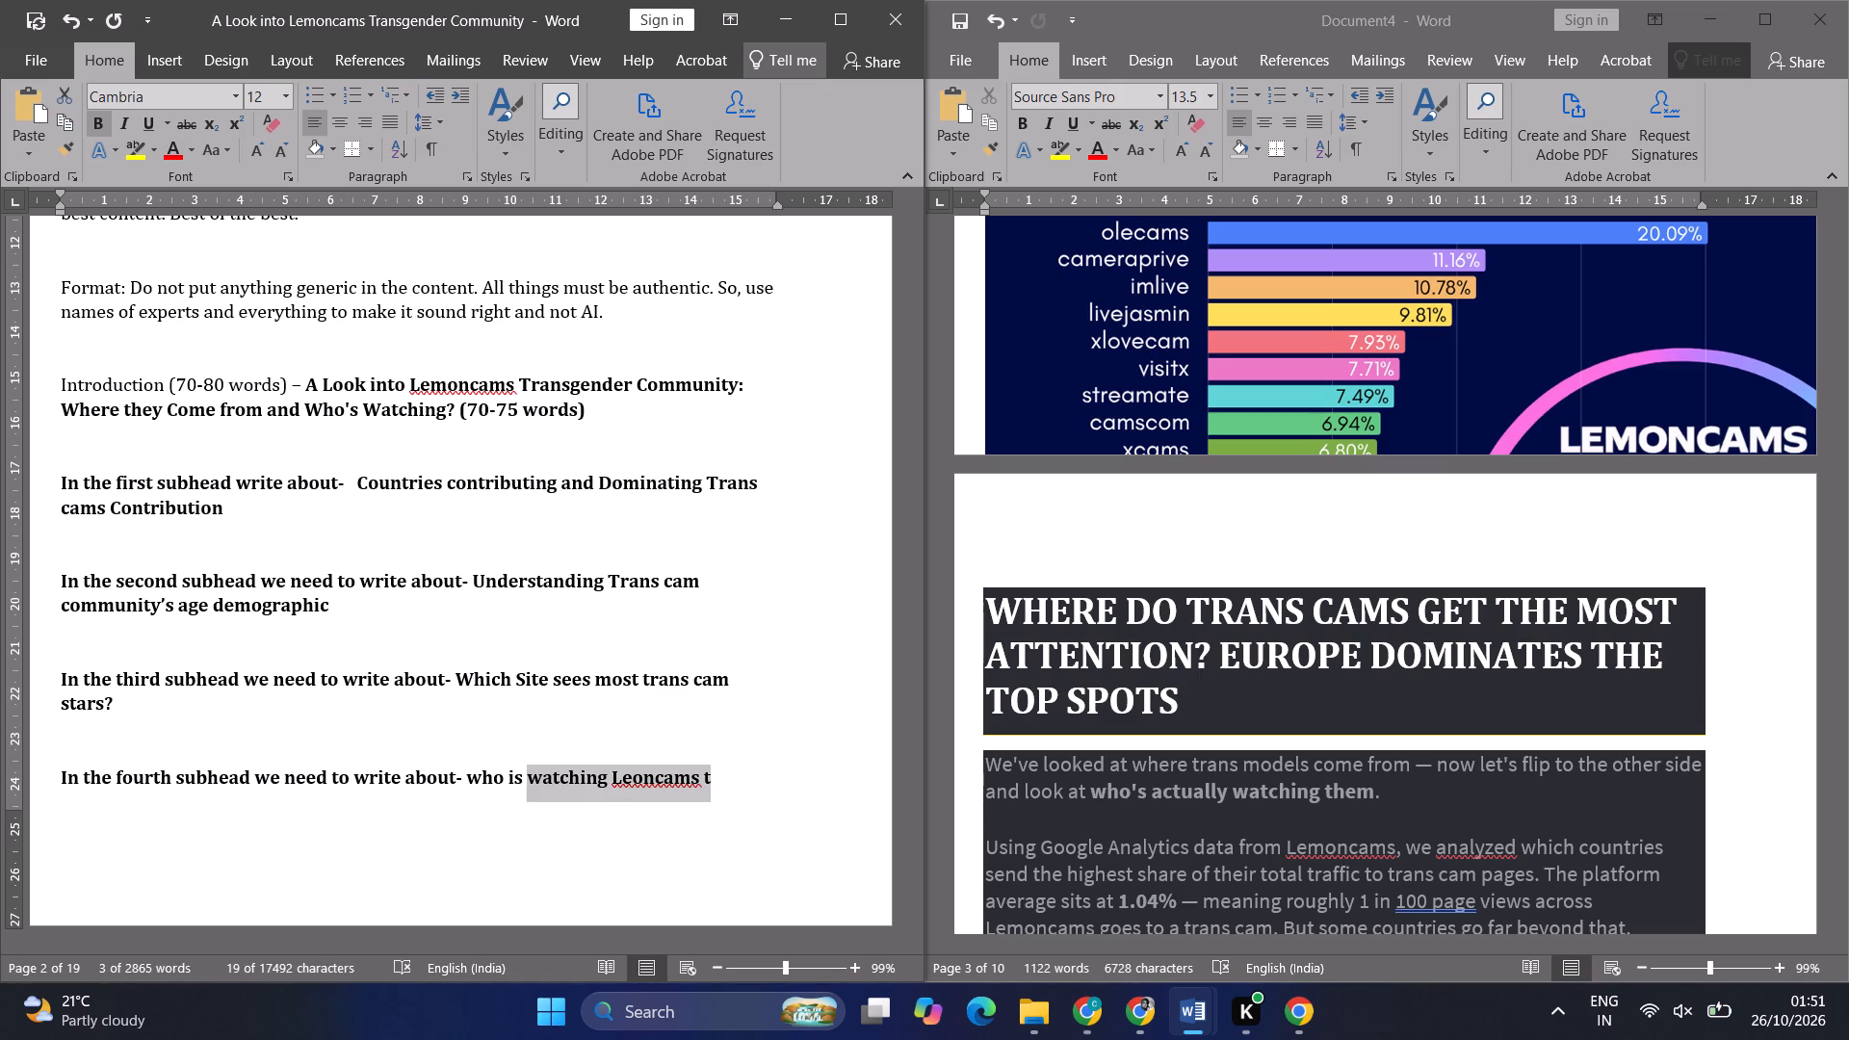
type("trans cams as")
key("BackSpace")
key("BackSpace")
key("BackSpace")
key("shift+question")
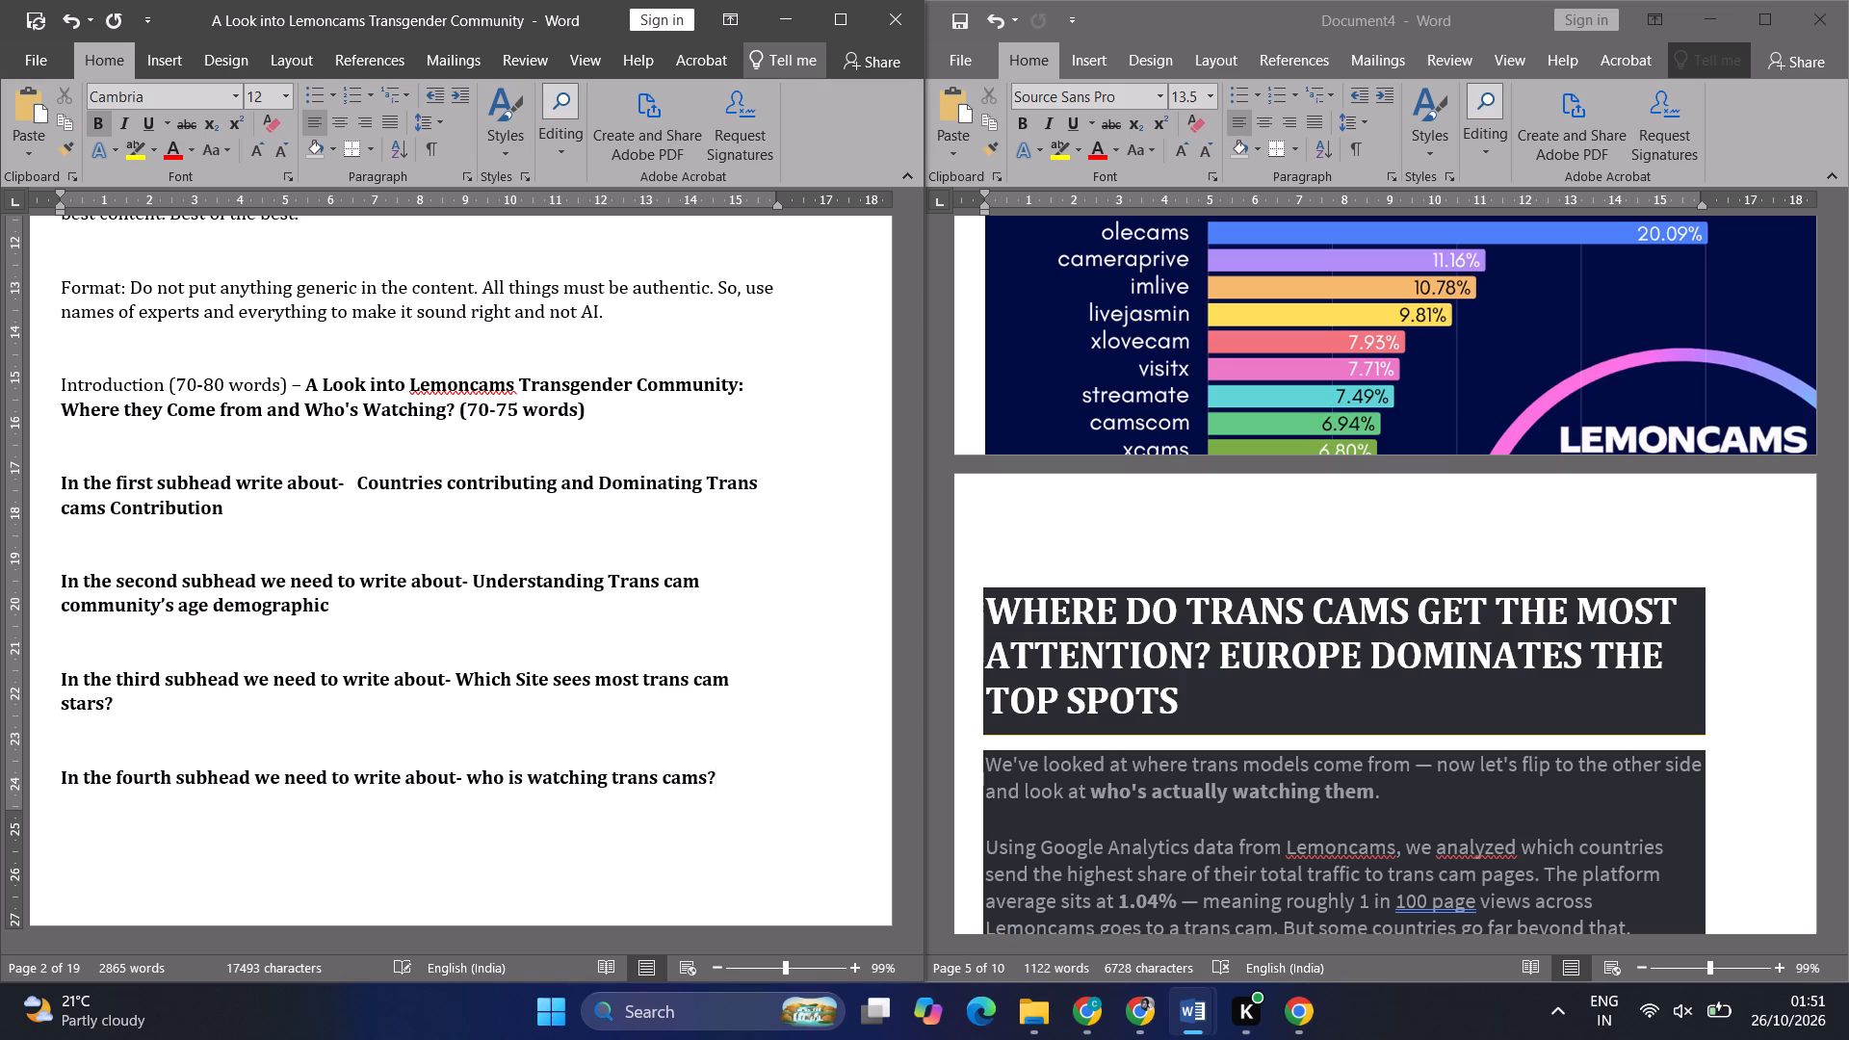
Insert "the" before "trans cams" in the fourth subhead's topic.
key("ctrl+shift+Left")
key("ctrl+shift+Left")
key("ctrl+shift+Left")
key("ctrl+shift+Left")
key("Left")
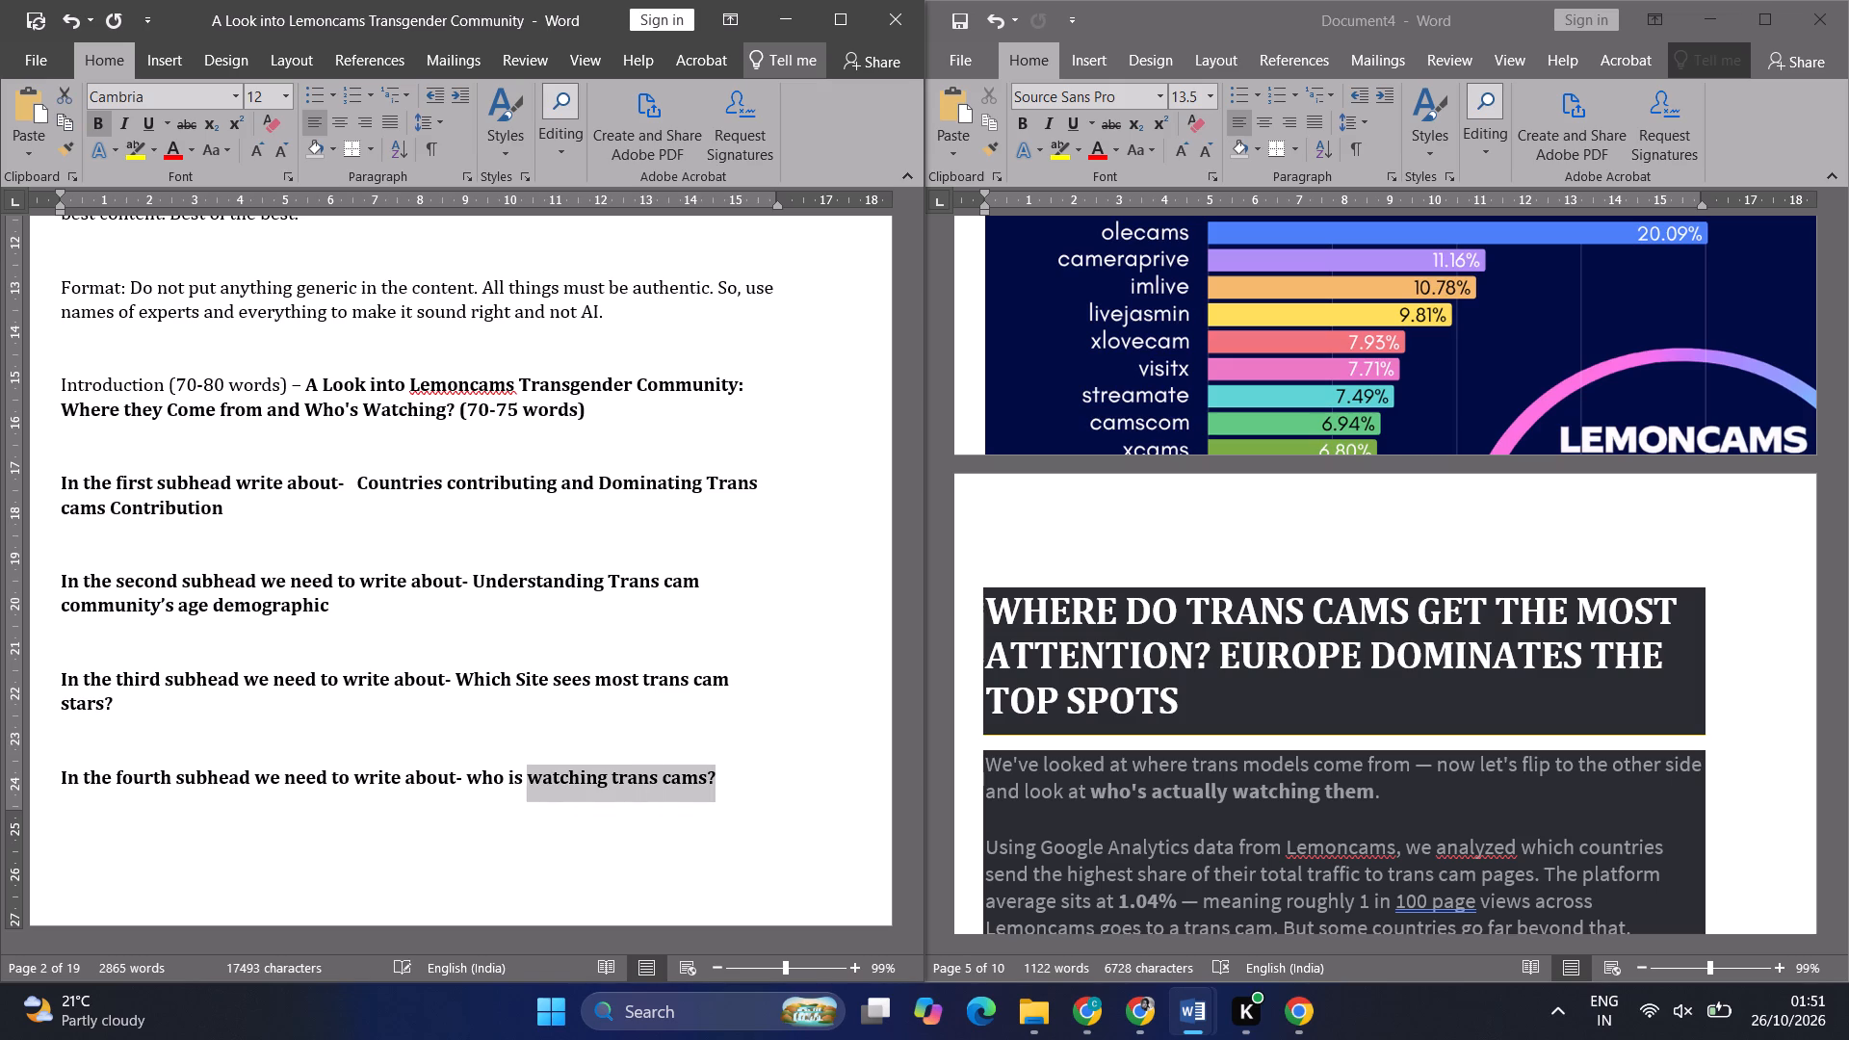
key("ctrl+shift+Right")
key("Right")
type("the")
key("space")
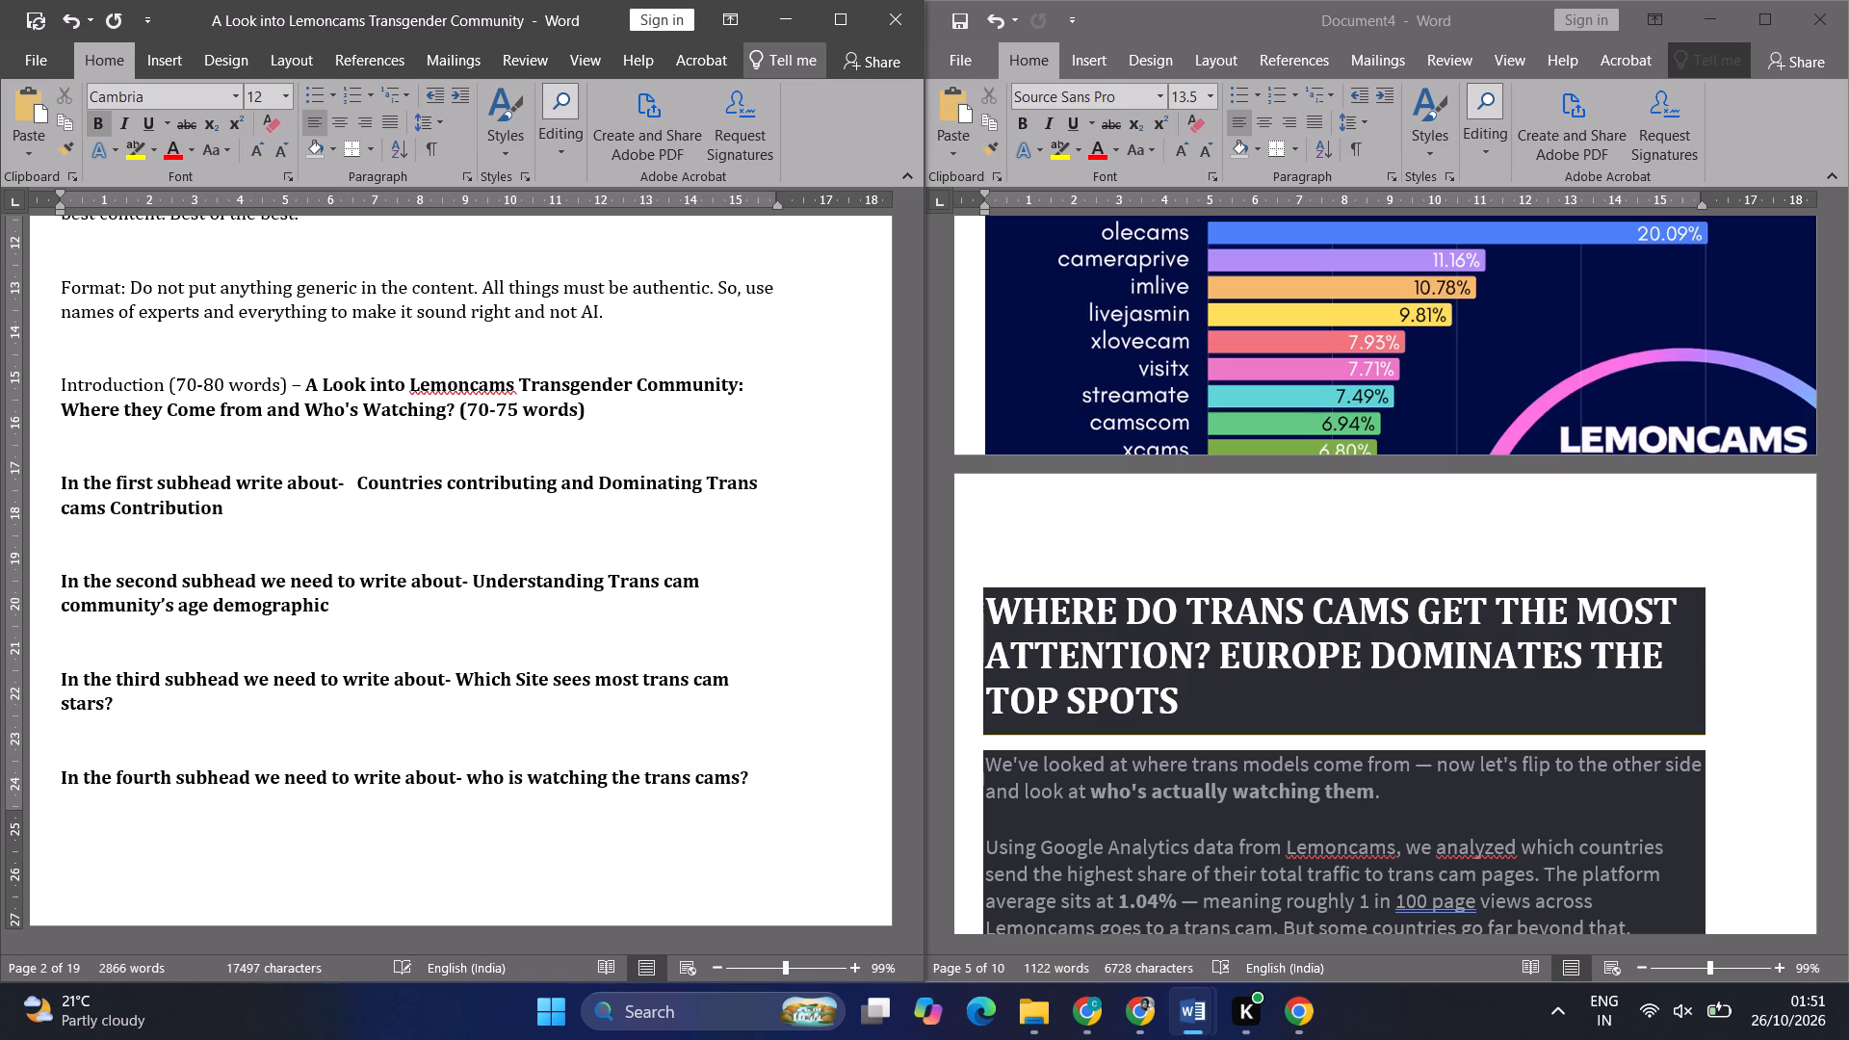
After checking the article's viewer-gender section, insert ": Countries and Gender explained" before the question mark in the fourth subhead's topic.
key("End")
key("Left")
scroll(1402, 767, "down", 9)
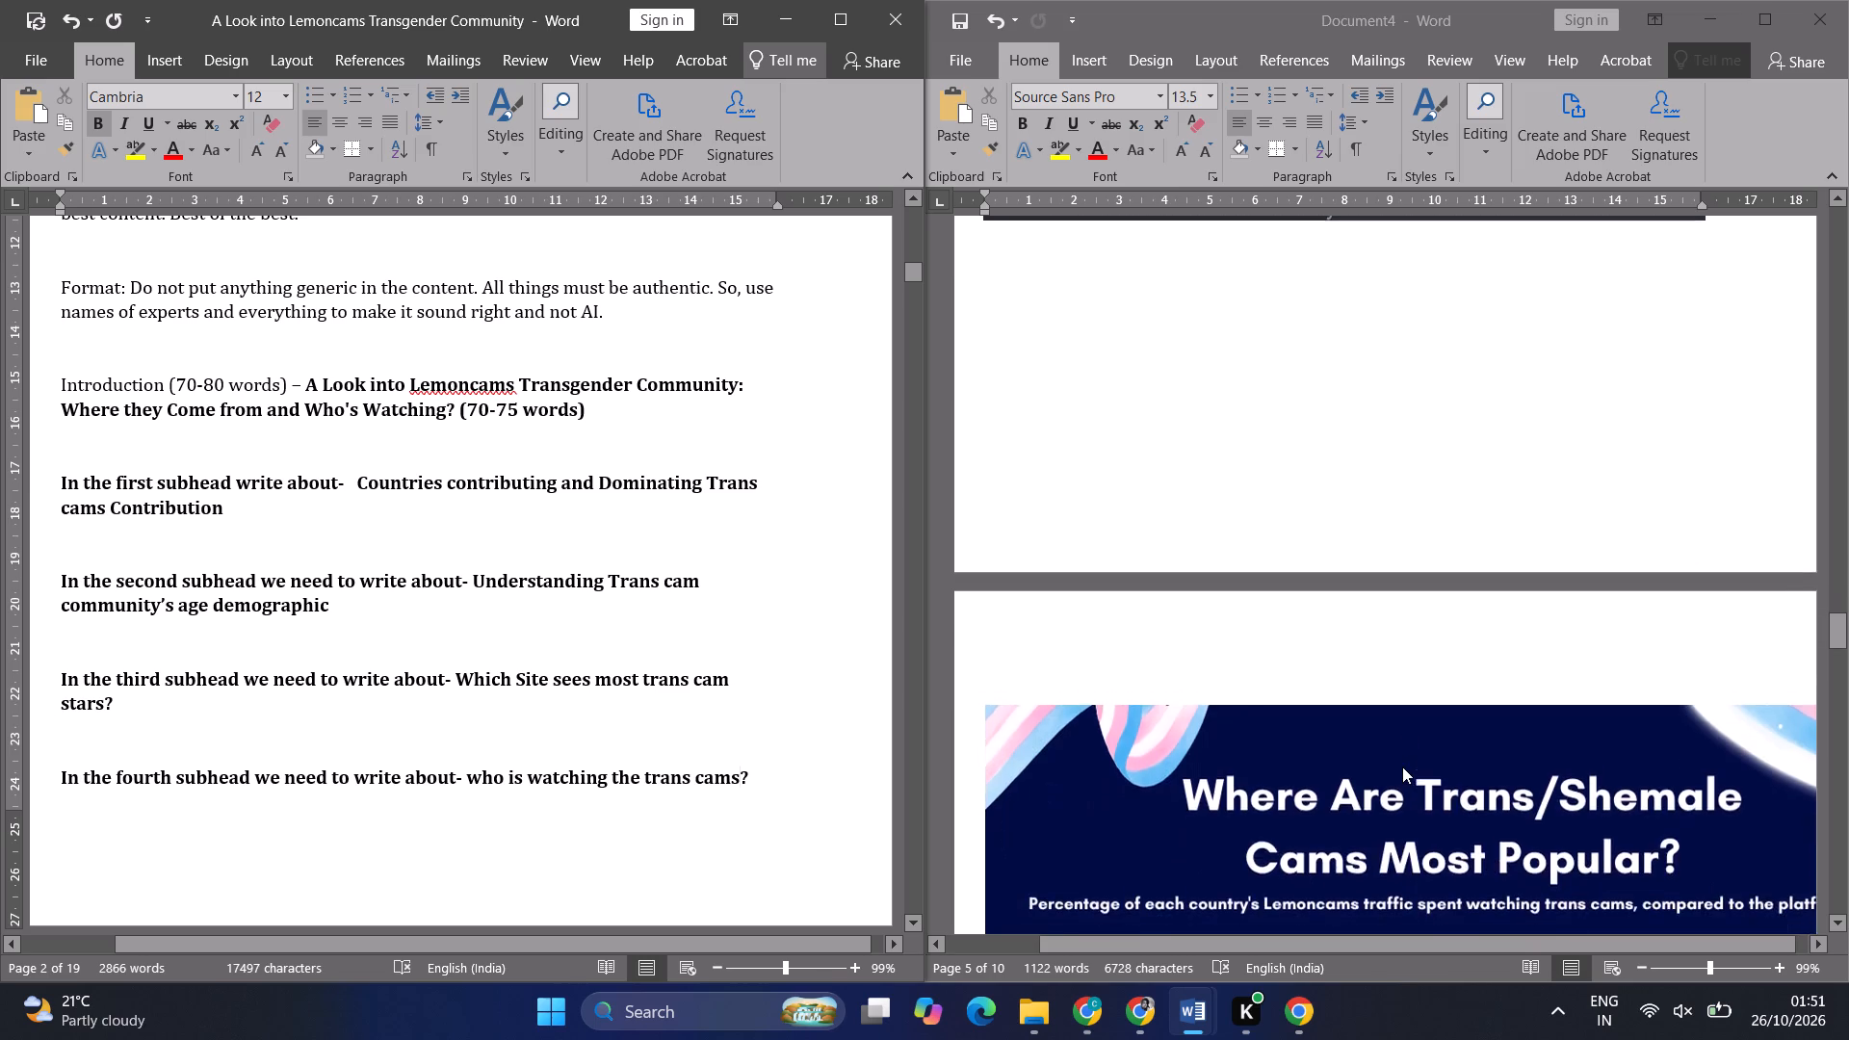
scroll(1402, 767, "down", 5)
scroll(1402, 767, "up", 5)
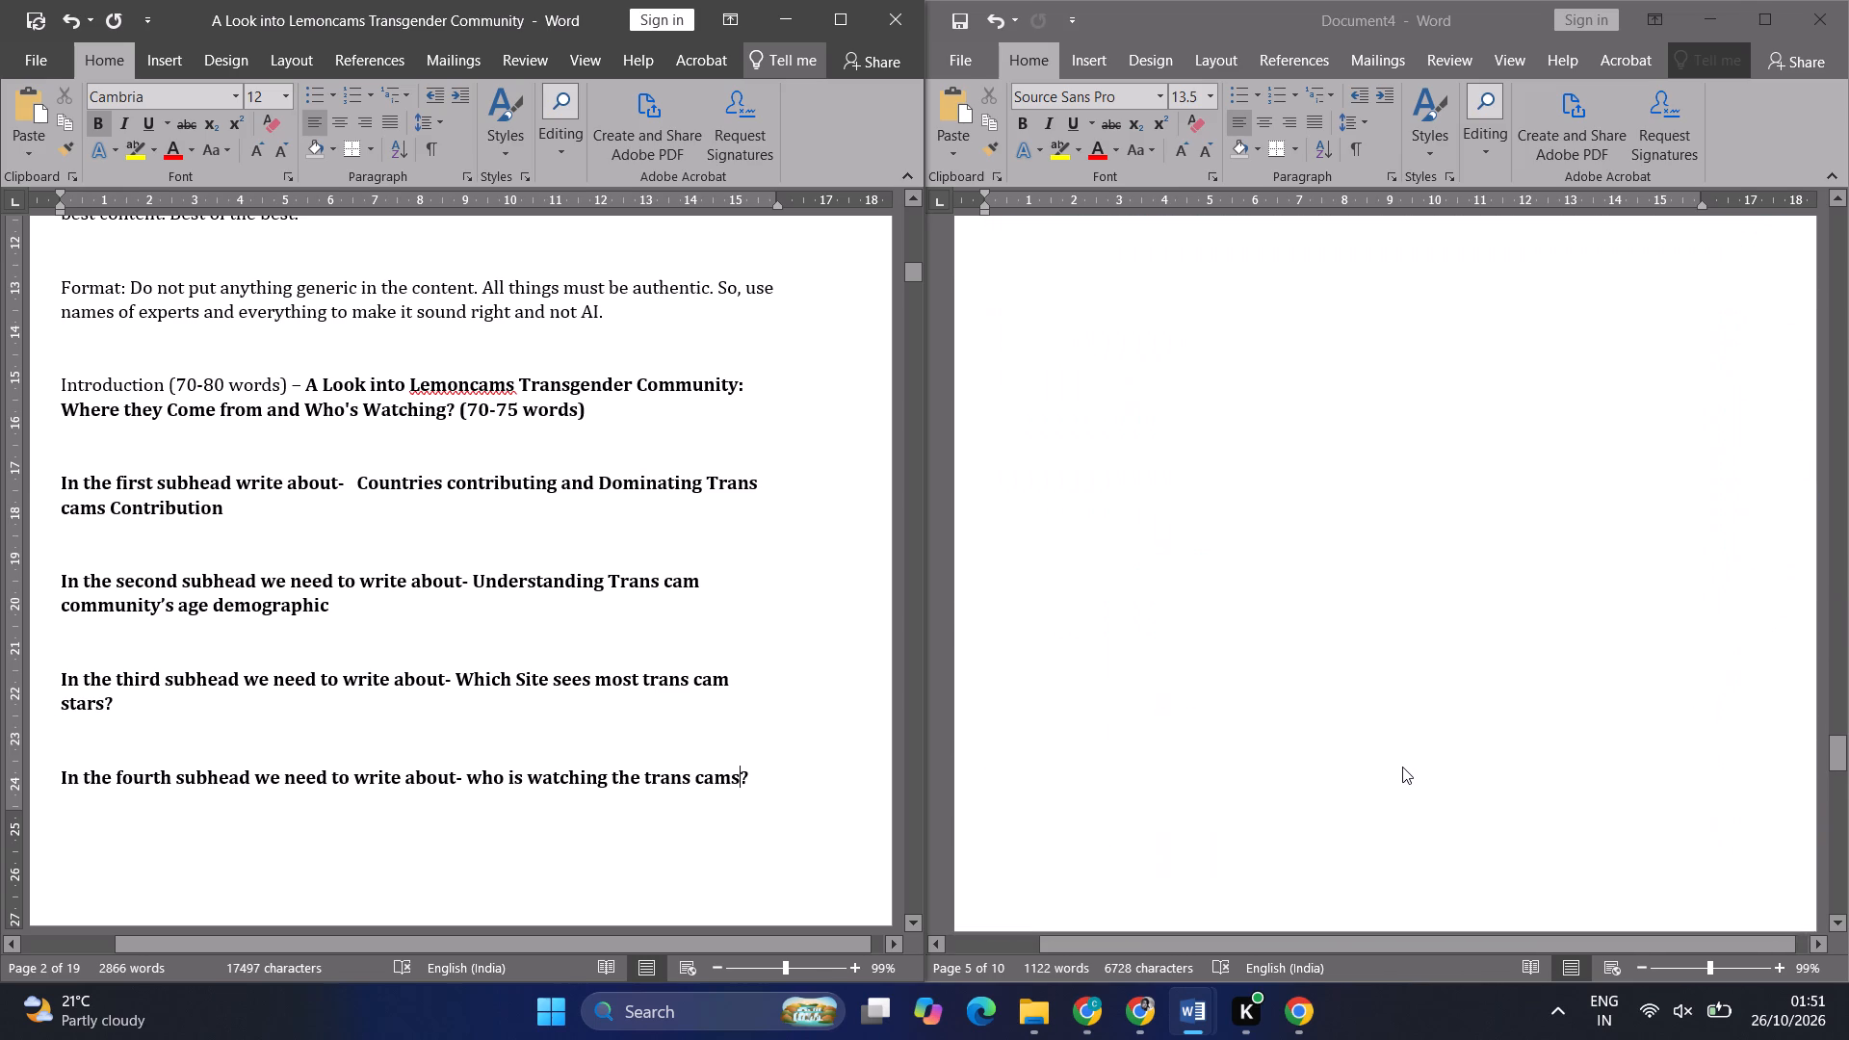
scroll(1402, 767, "up", 1)
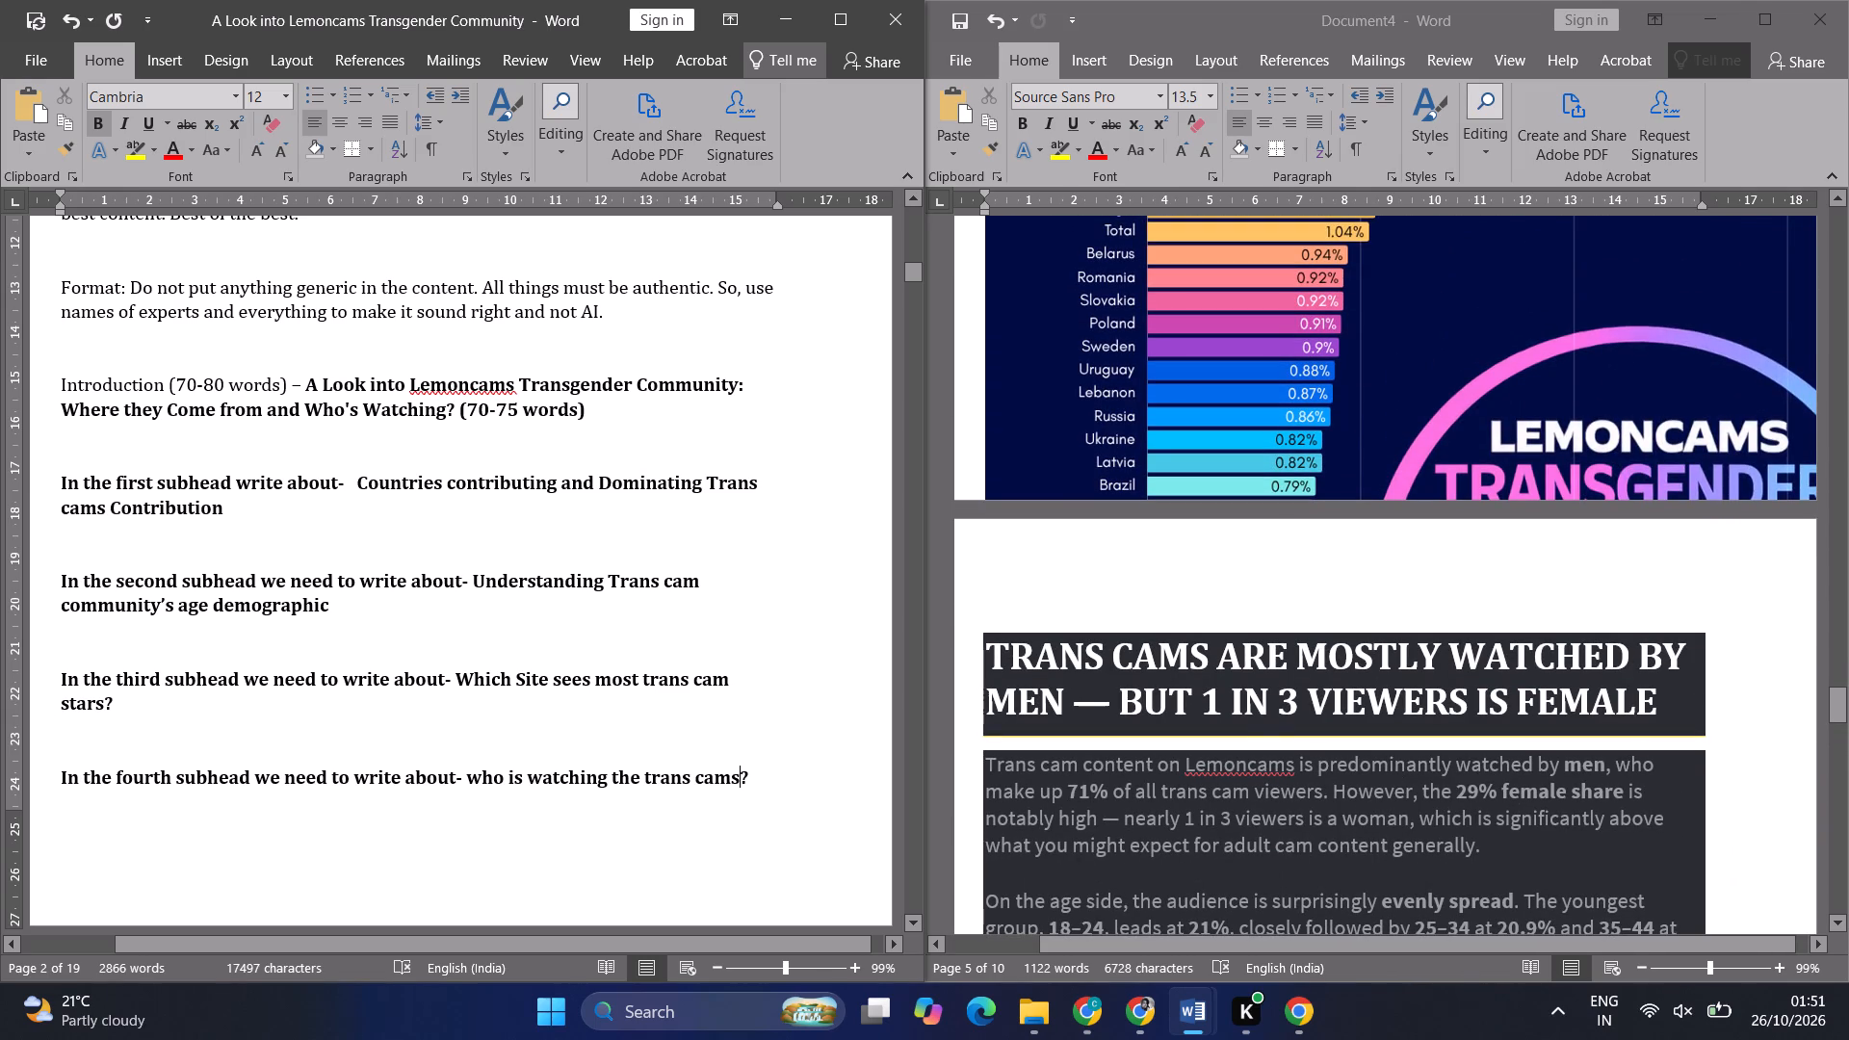
left_click(794, 768)
key("ctrl+shift+Left")
key("Right")
key("ctrl+shift+Left")
key("Left")
type(";")
key("space")
key("BackSpace")
key("BackSpace")
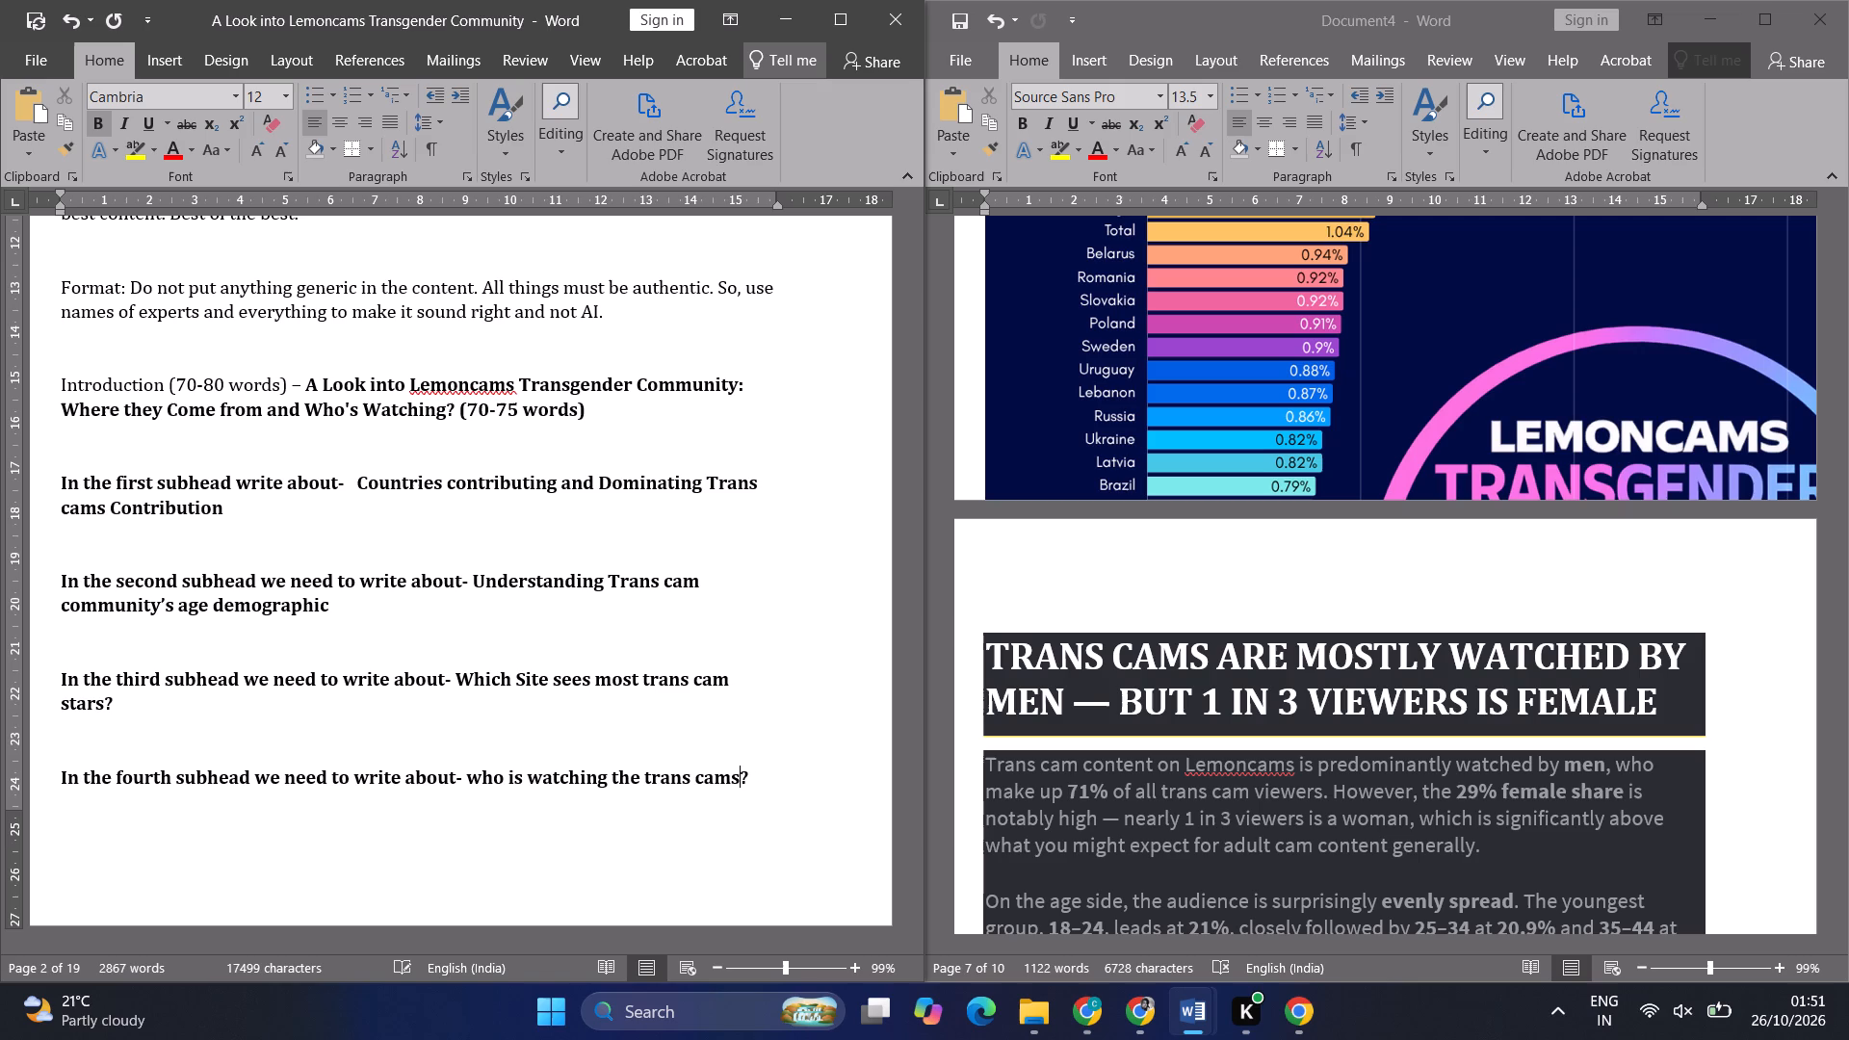
type(": Countries adn Gender")
key("space")
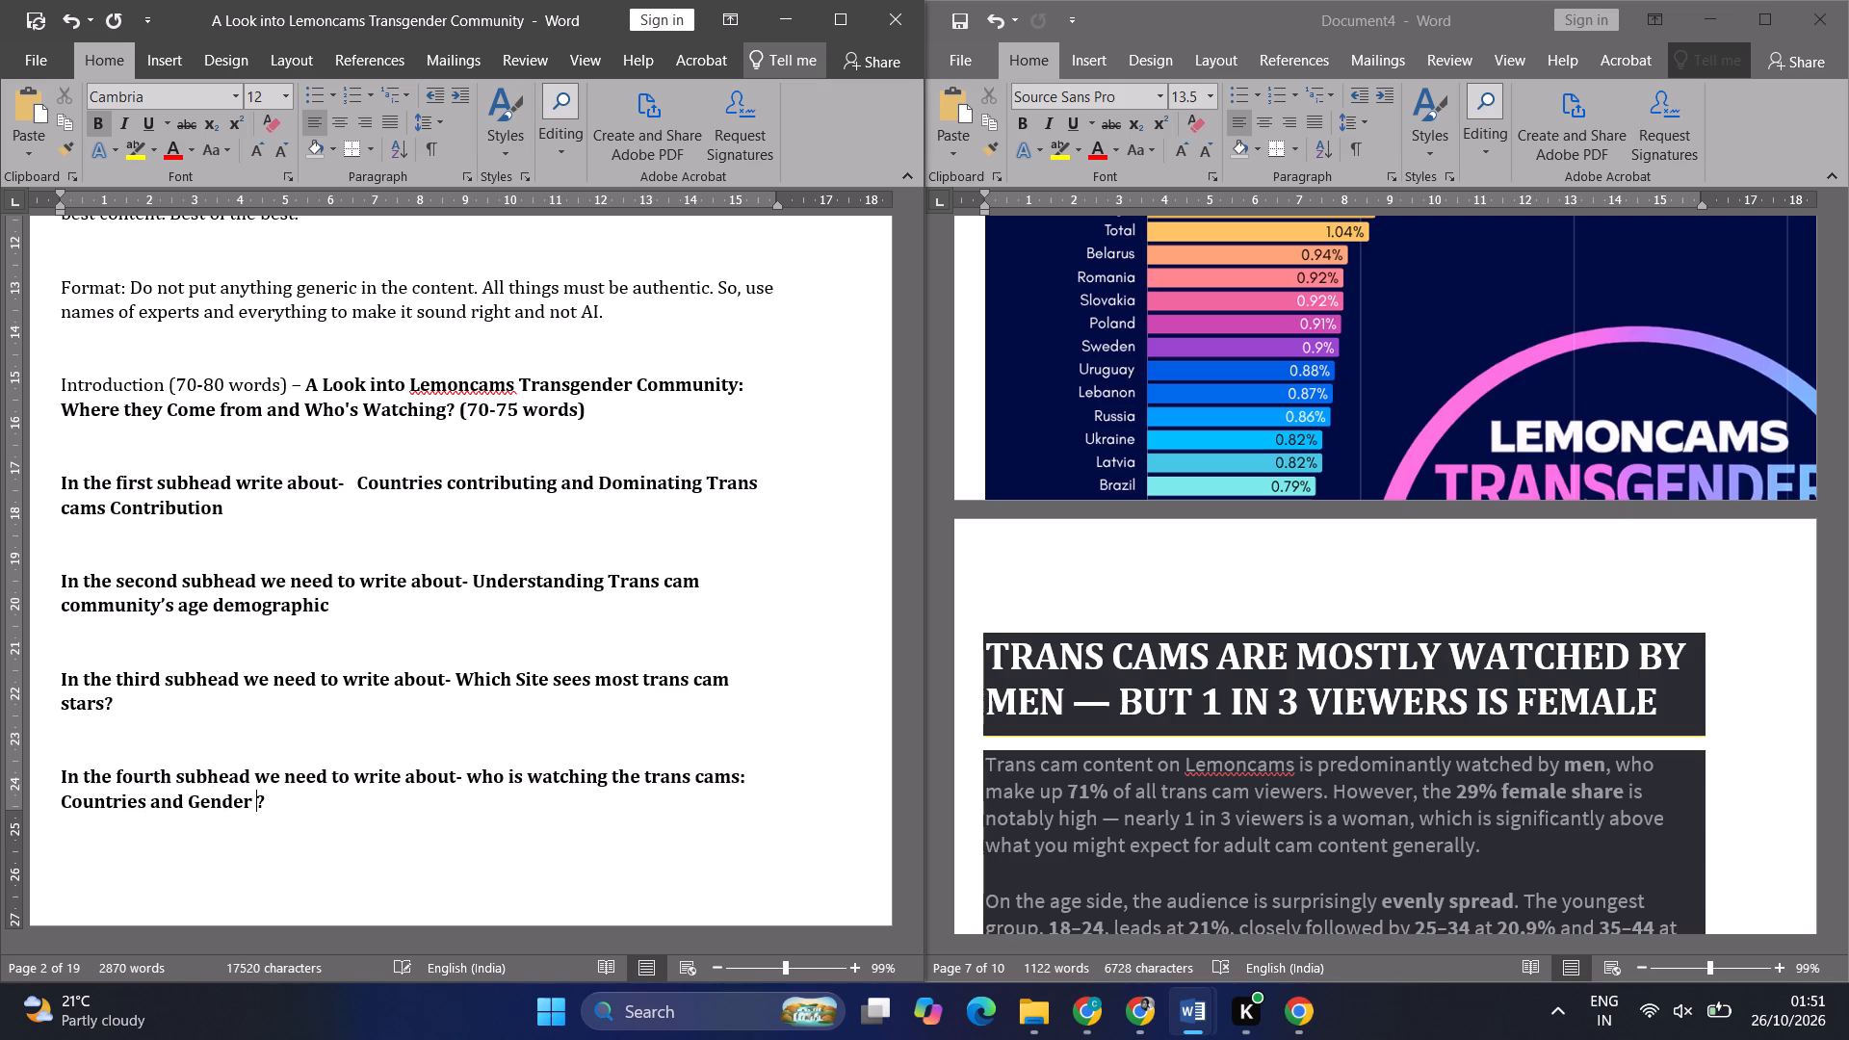
type("expa")
key("BackSpace")
type("lained")
Skim the rest of the reference article through its summary, and delete the entire content of Document4.
scroll(1388, 689, "down", 4)
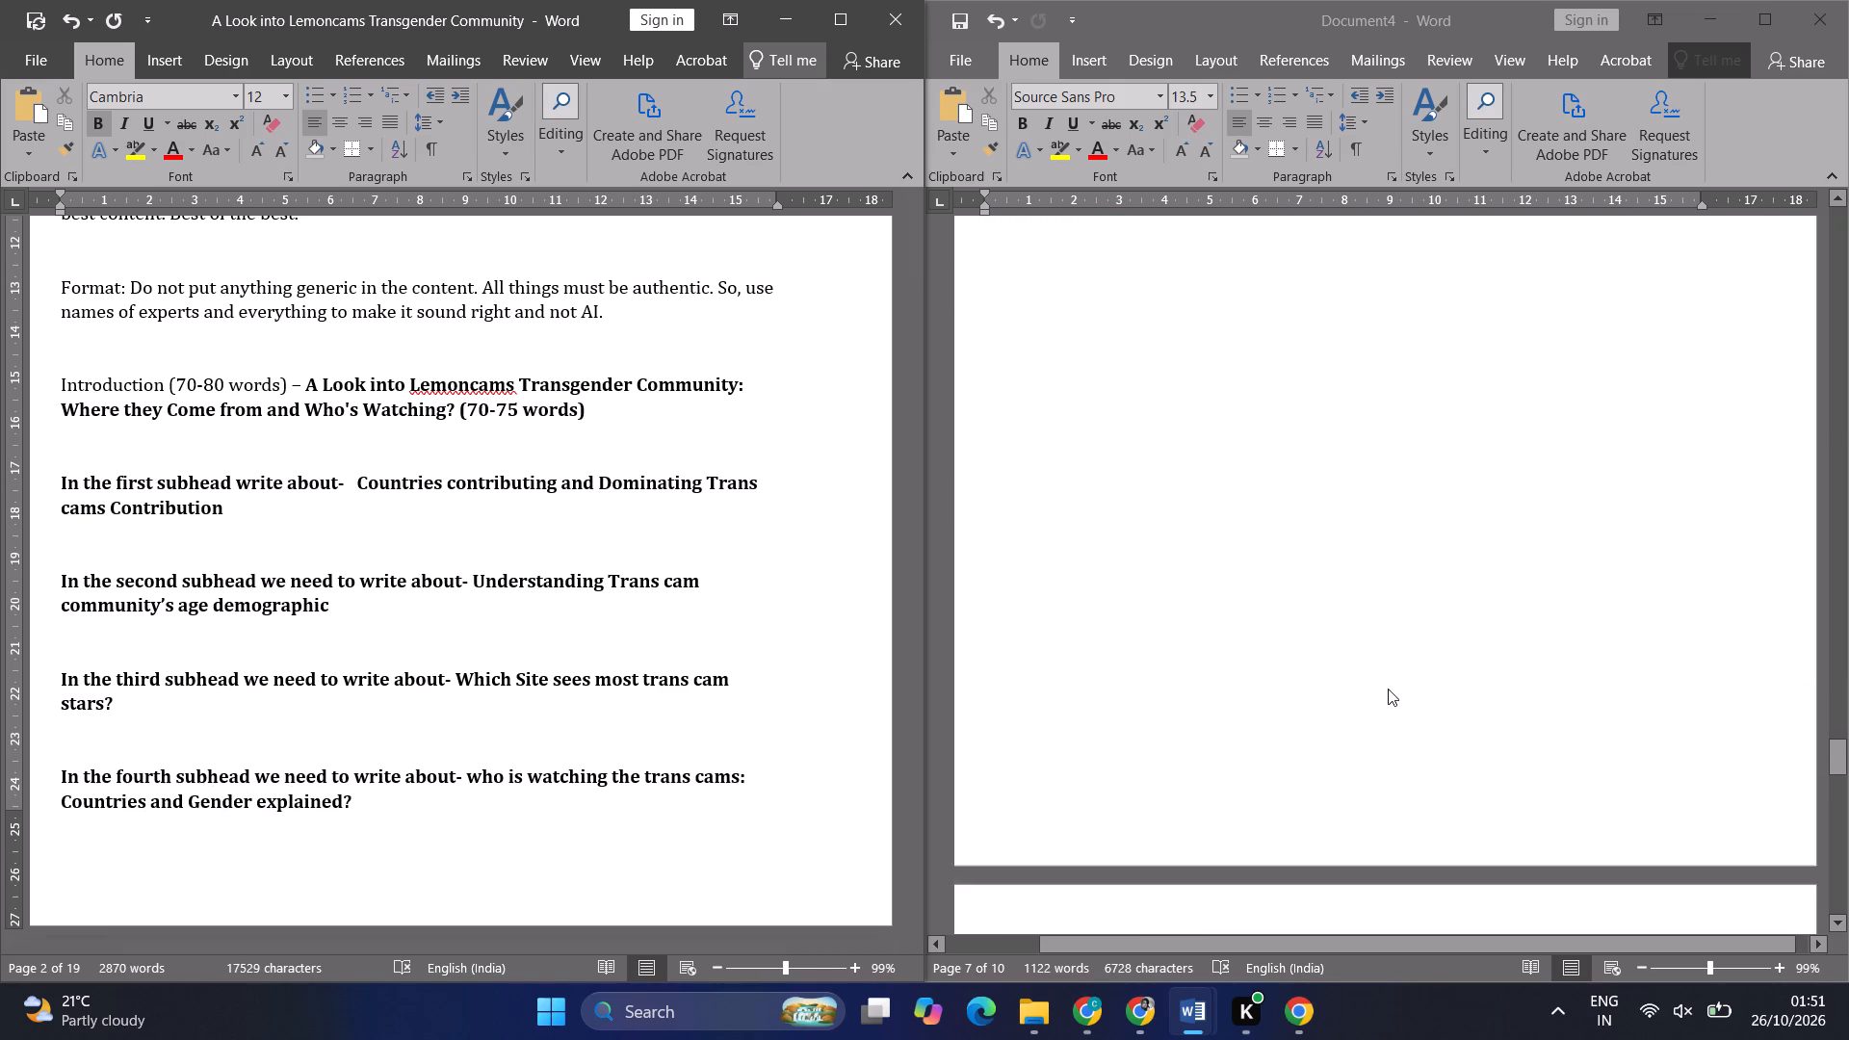
scroll(1388, 689, "down", 7)
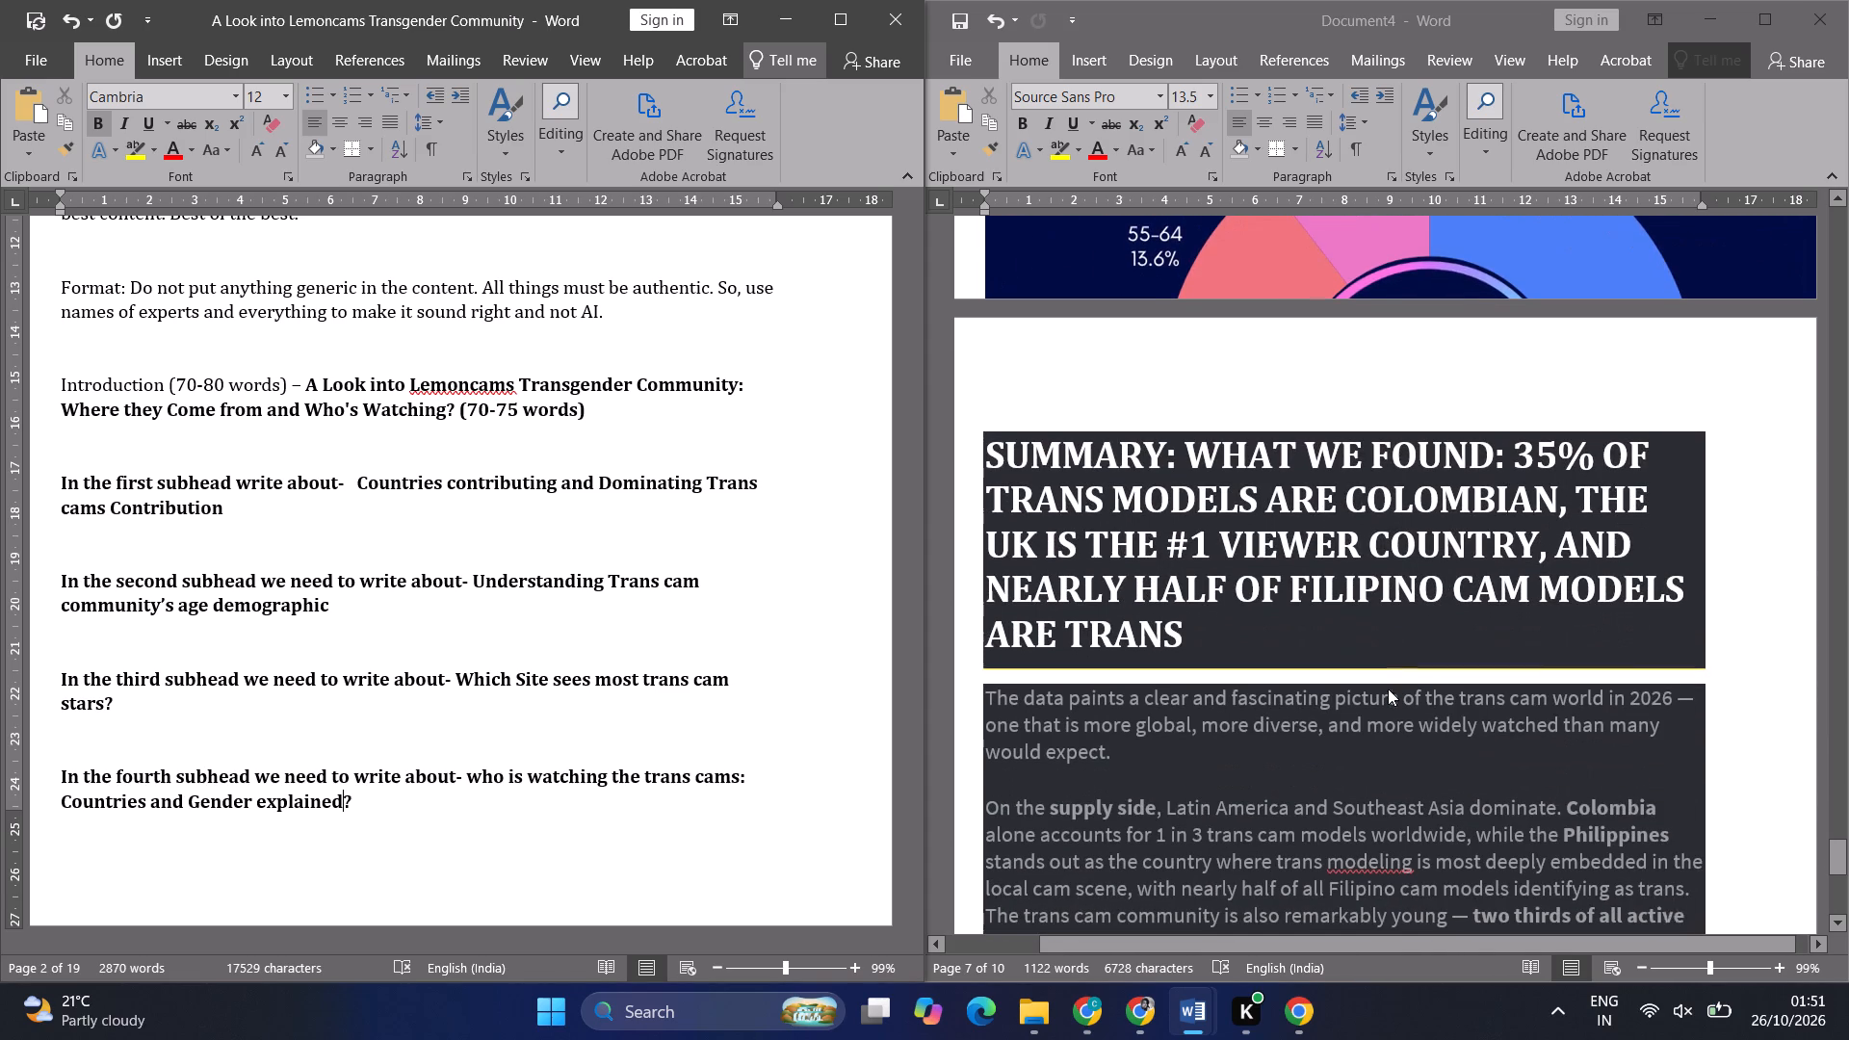
scroll(1388, 689, "down", 3)
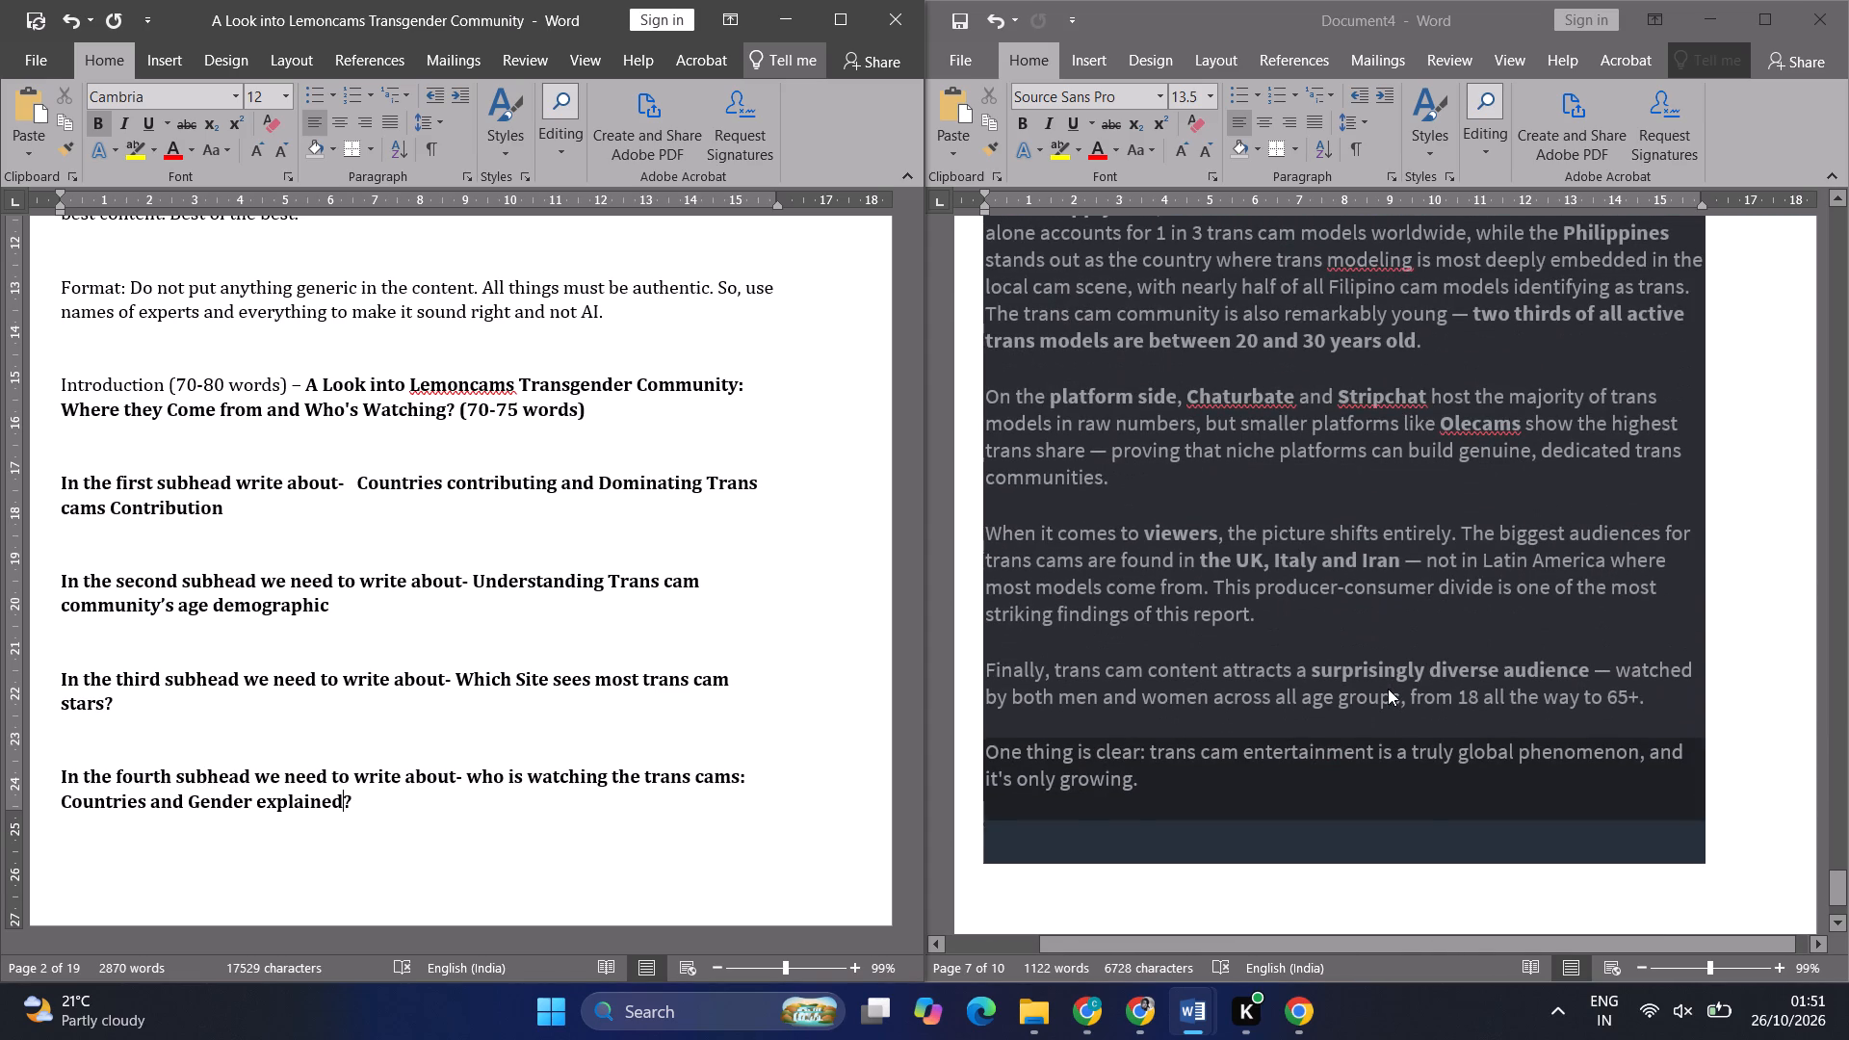
left_click(1387, 689)
left_click(1387, 689)
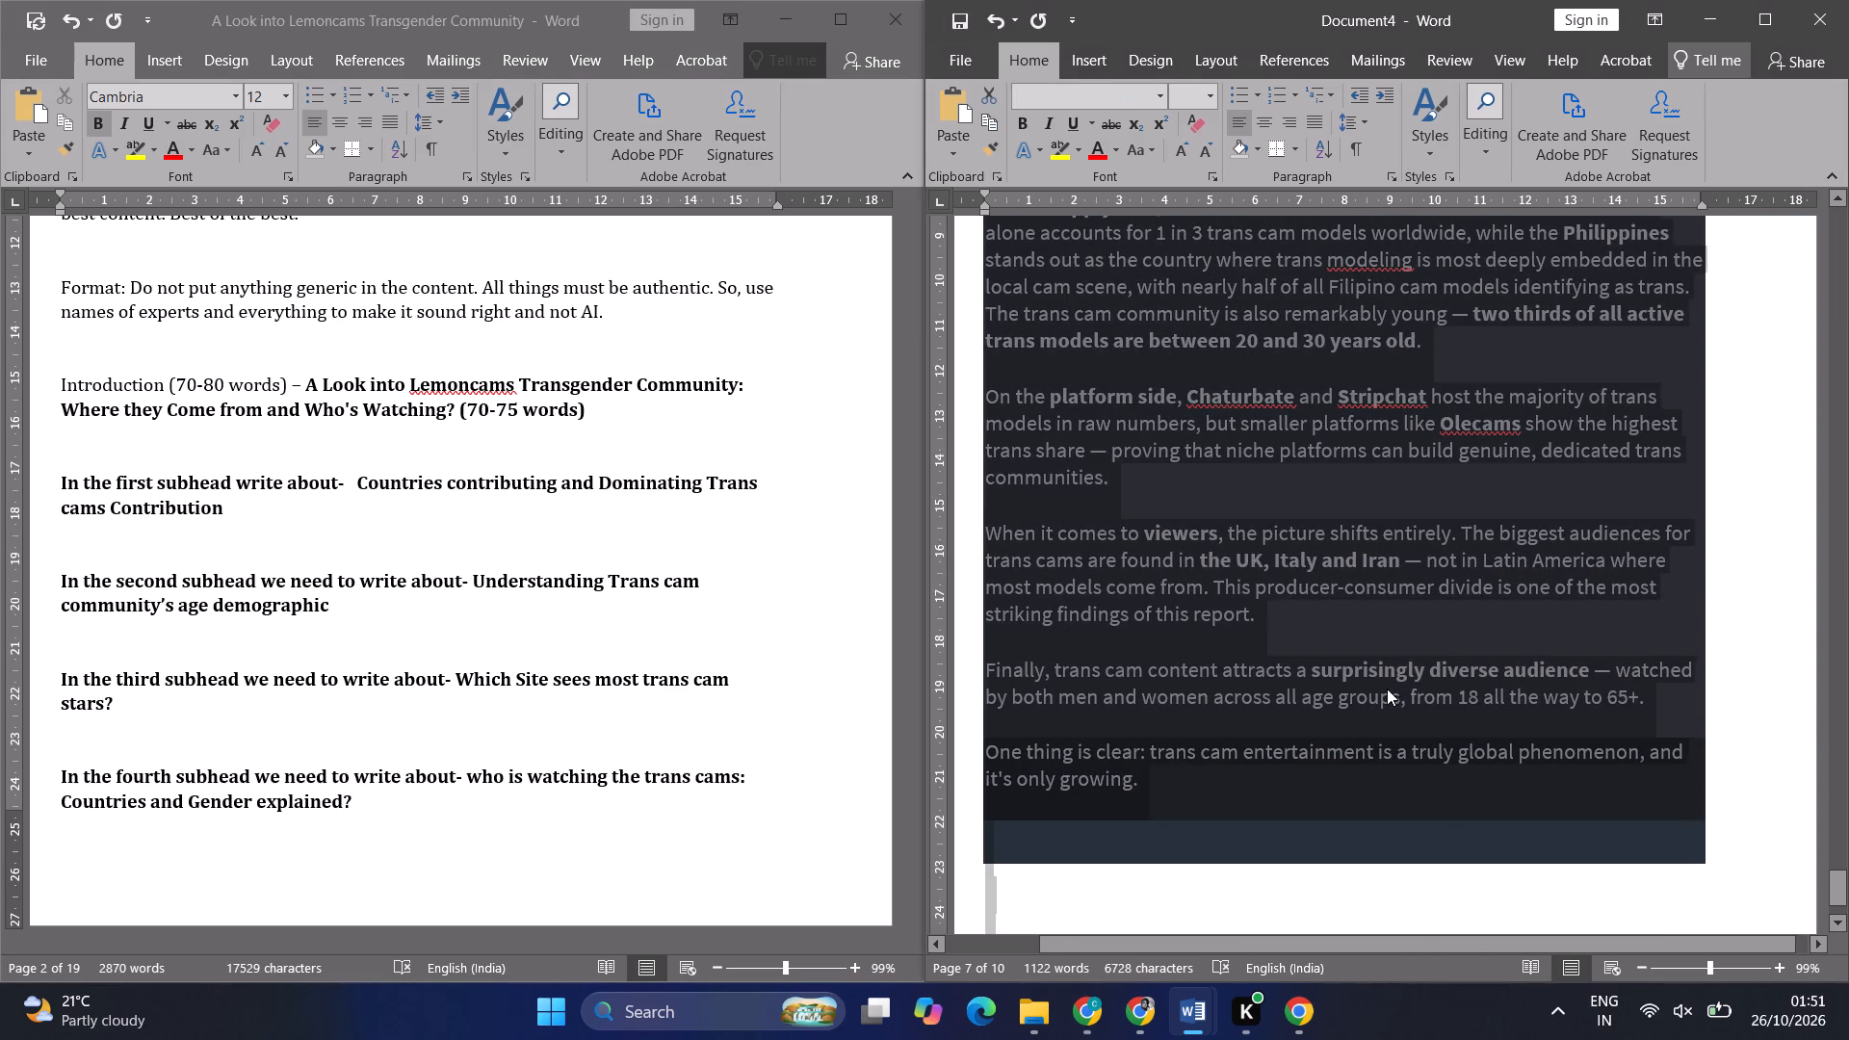
key("BackSpace")
Insert "data" before "explained" in the fourth subhead's topic in the Lemoncams brief.
left_click(873, 818)
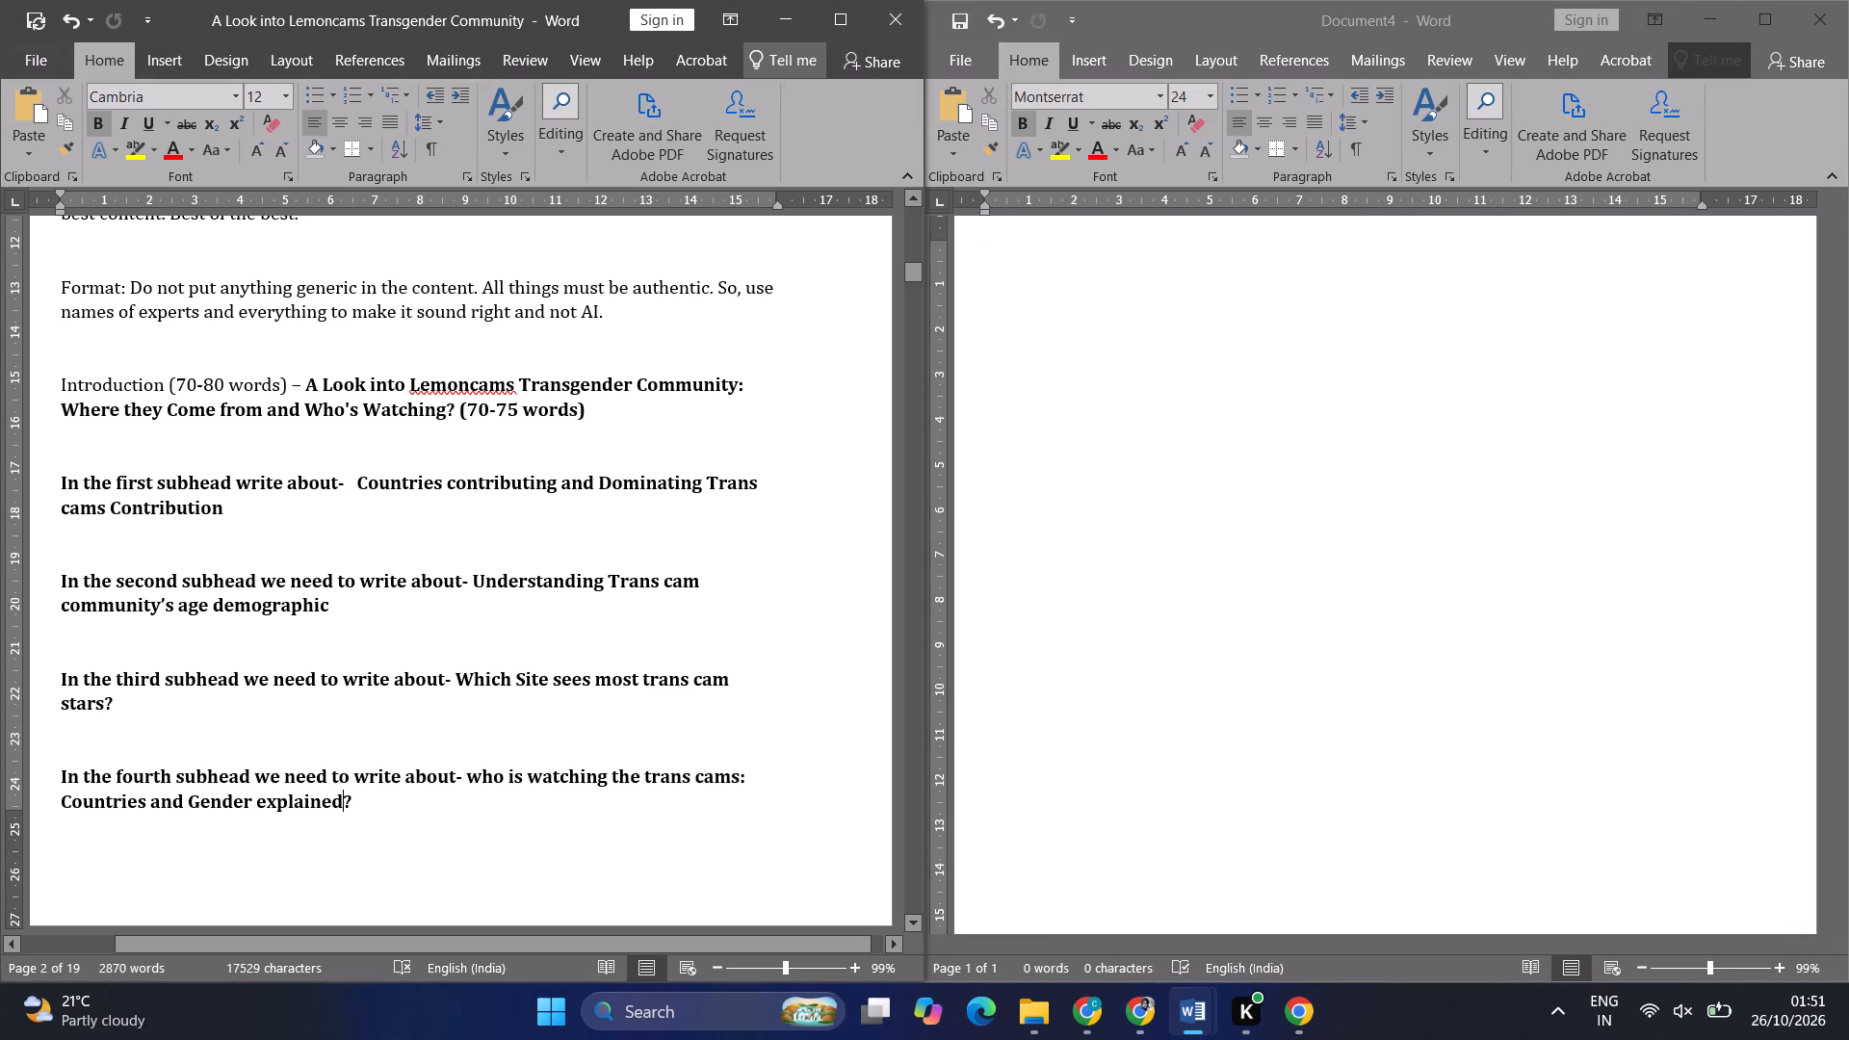
left_click(291, 789)
key("ctrl+shift+Left")
key("Left")
type("data")
key("space")
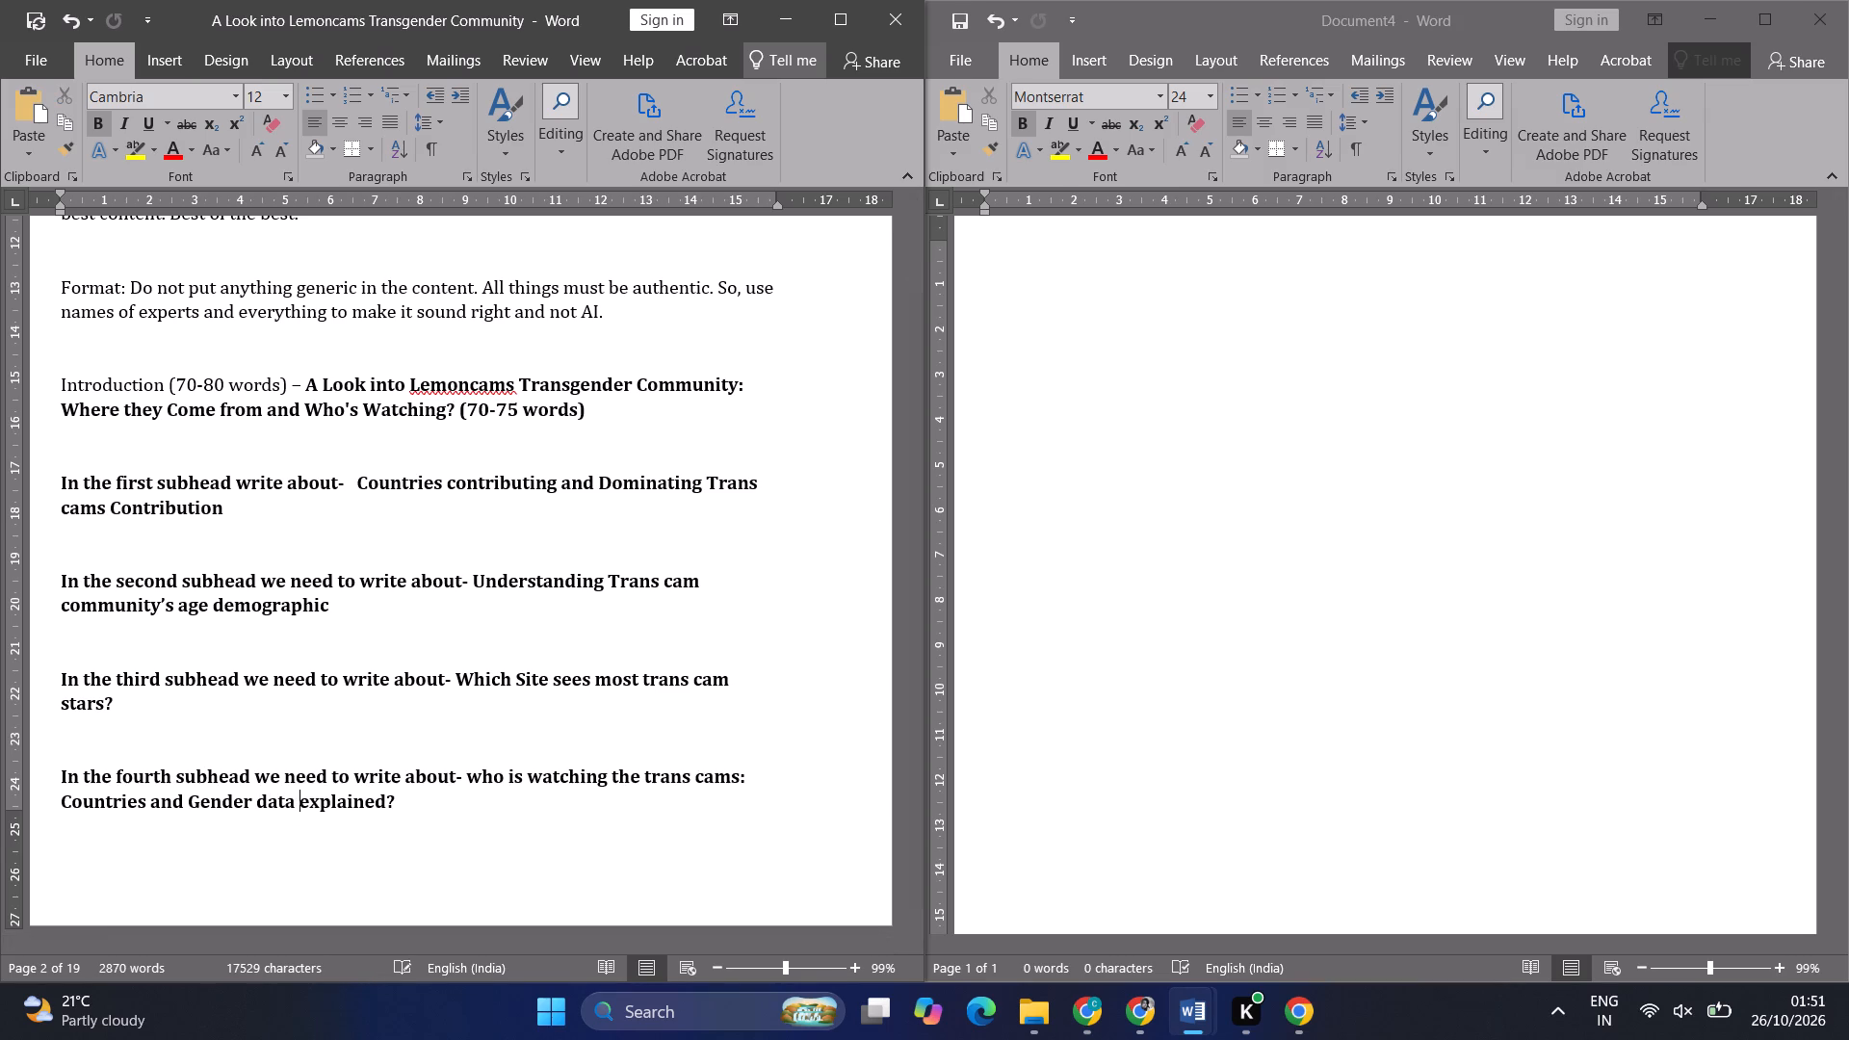
Append the word count "(200 words)" to the end of the first subhead's topic, after "Contribution".
key("End")
key("ctrl+shift+Up")
key("ctrl+shift+Up")
key("ctrl+shift+Up")
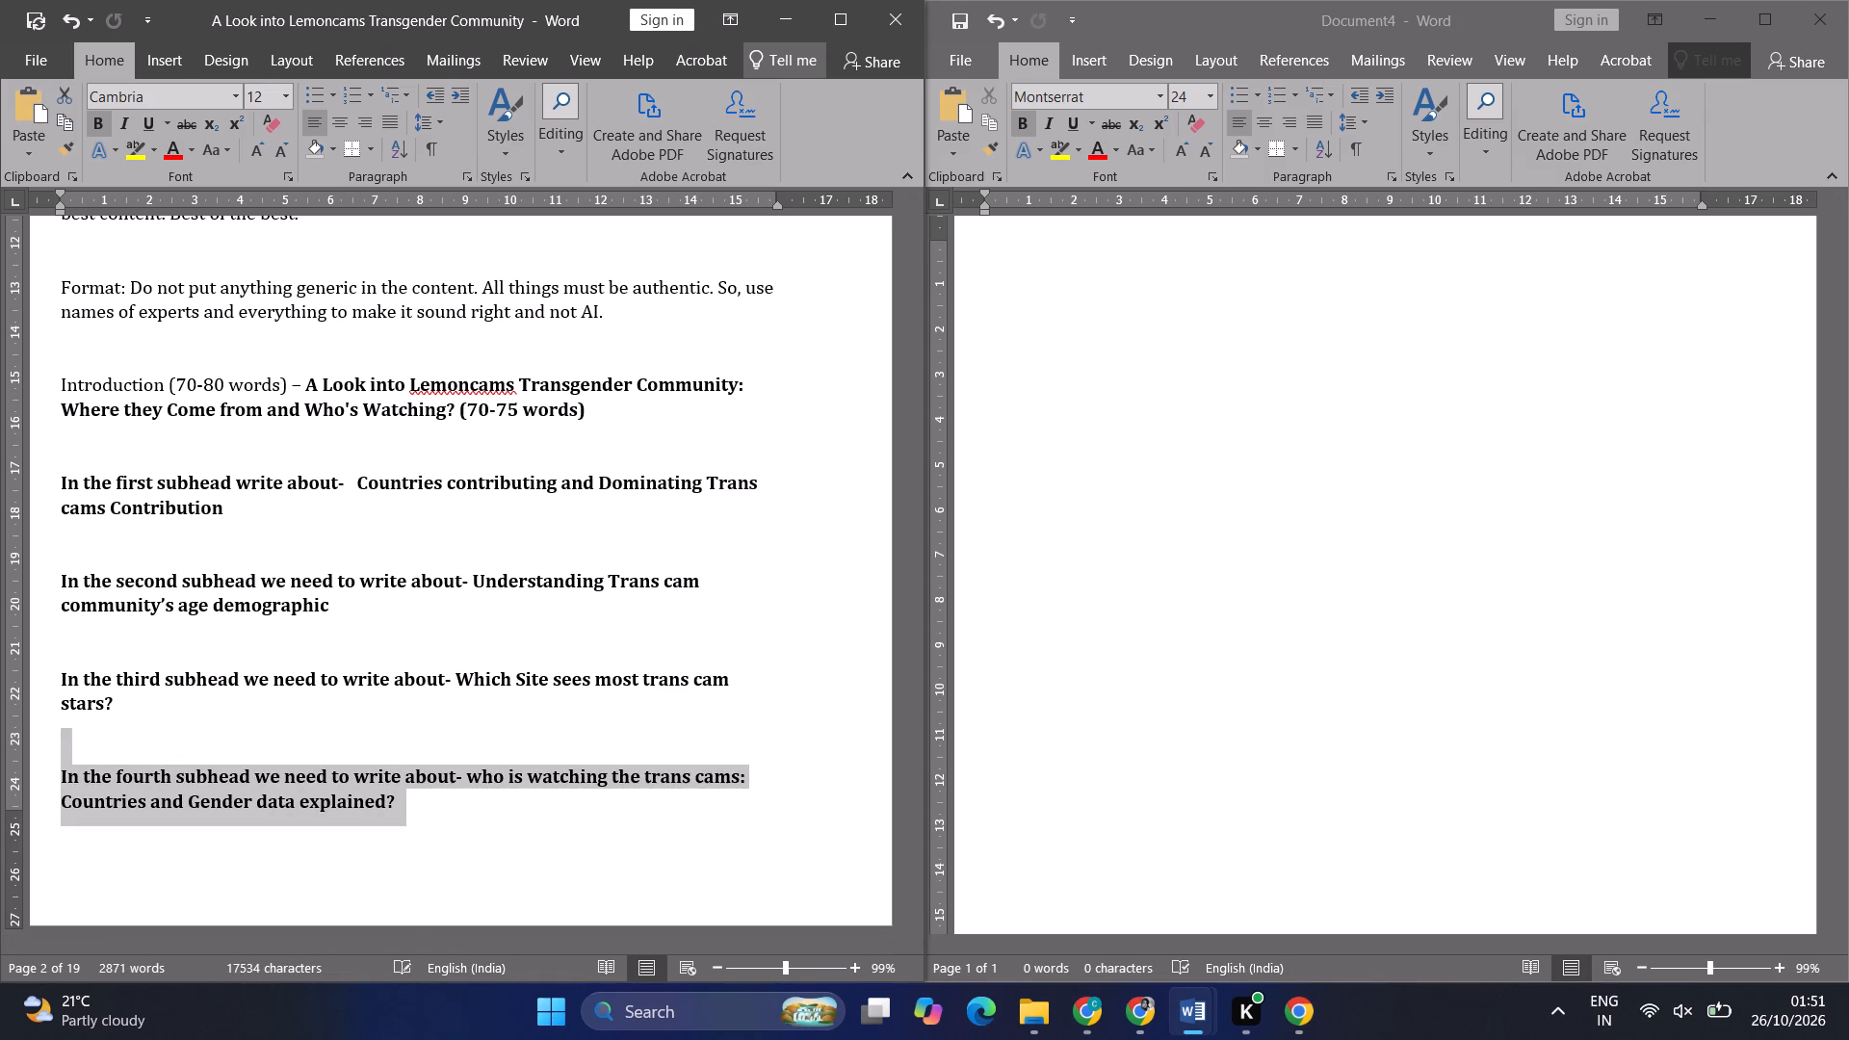
key("ctrl+shift+Up")
key("ctrl+shift+Up")
key("ctrl+shift+Up")
key("Left")
key("Left")
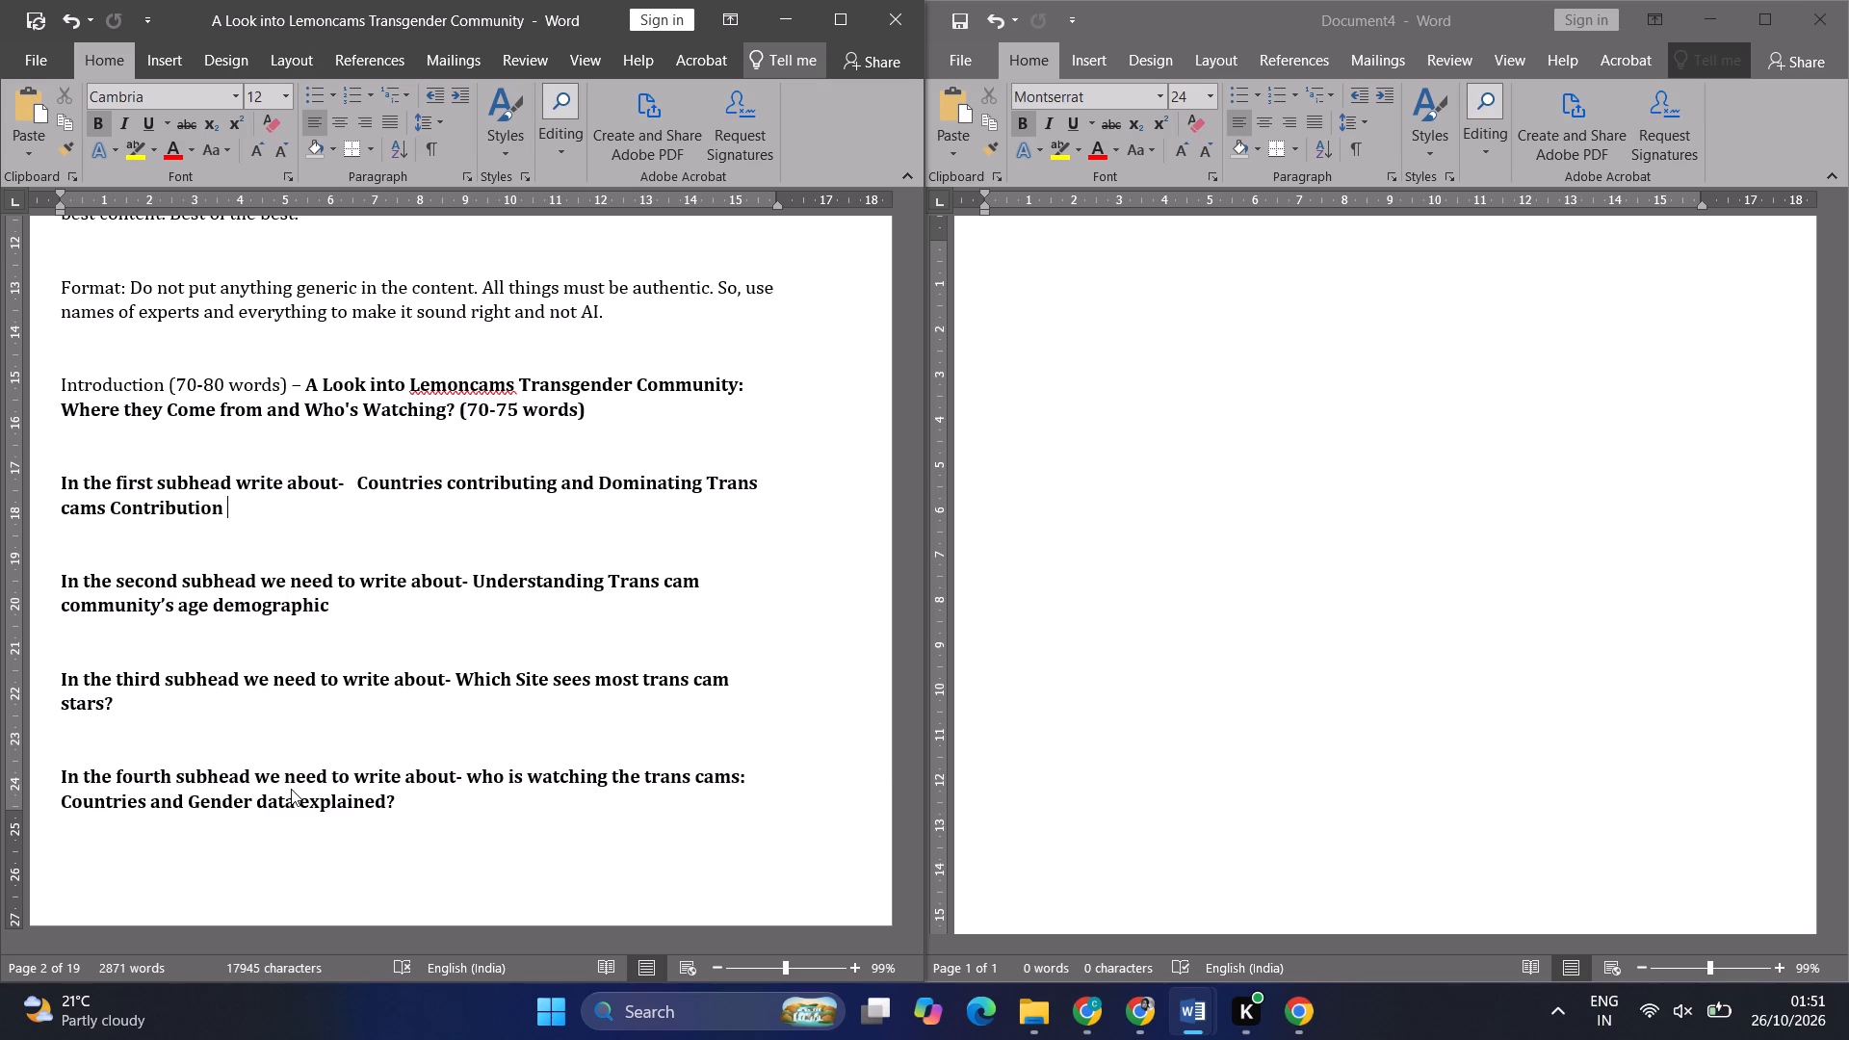
type("(200")
scroll(291, 789, "up", 8)
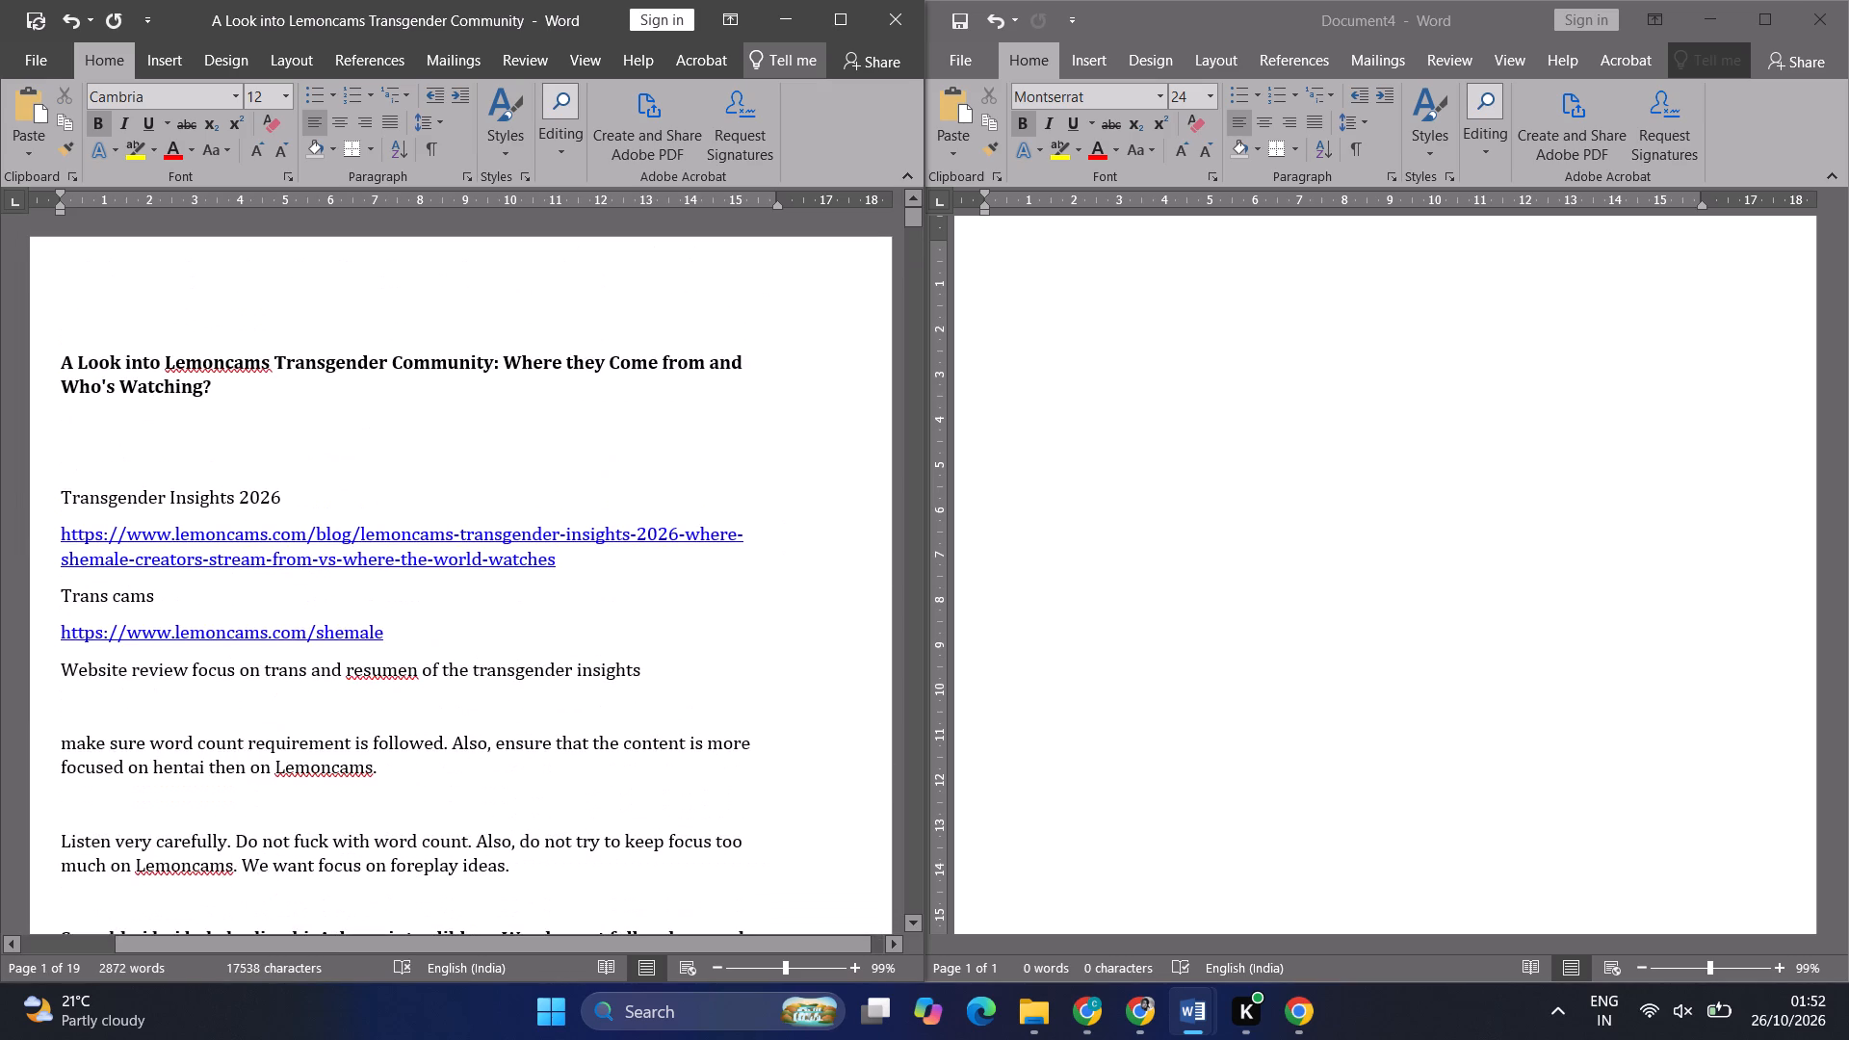
key("space")
type("words")
key("shift+parenright")
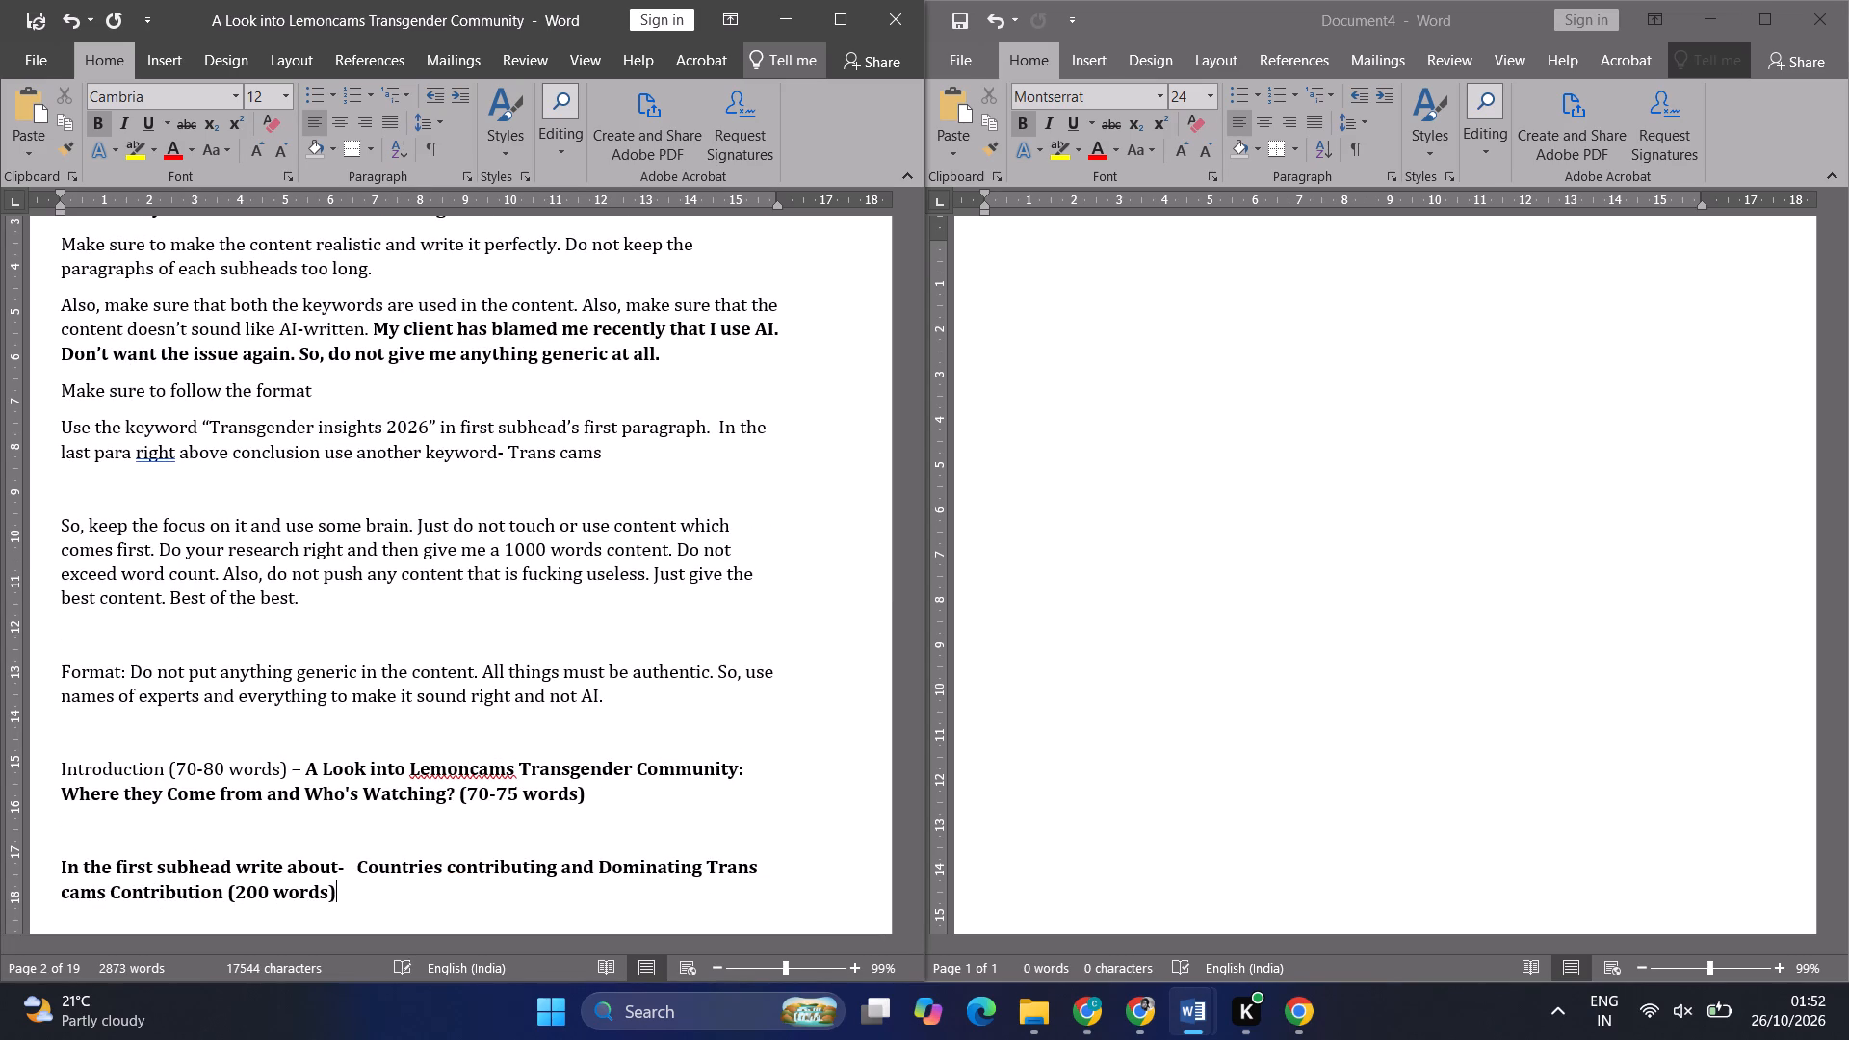
Copy "(200 words)" from the first subhead to the ends of the second, third and fourth subhead topics.
key("ctrl+shift+Left")
key("ctrl+shift+Left")
key("ctrl+shift+Left")
key("ctrl+shift+Left")
key("ctrl+c")
scroll(291, 789, "down", 2)
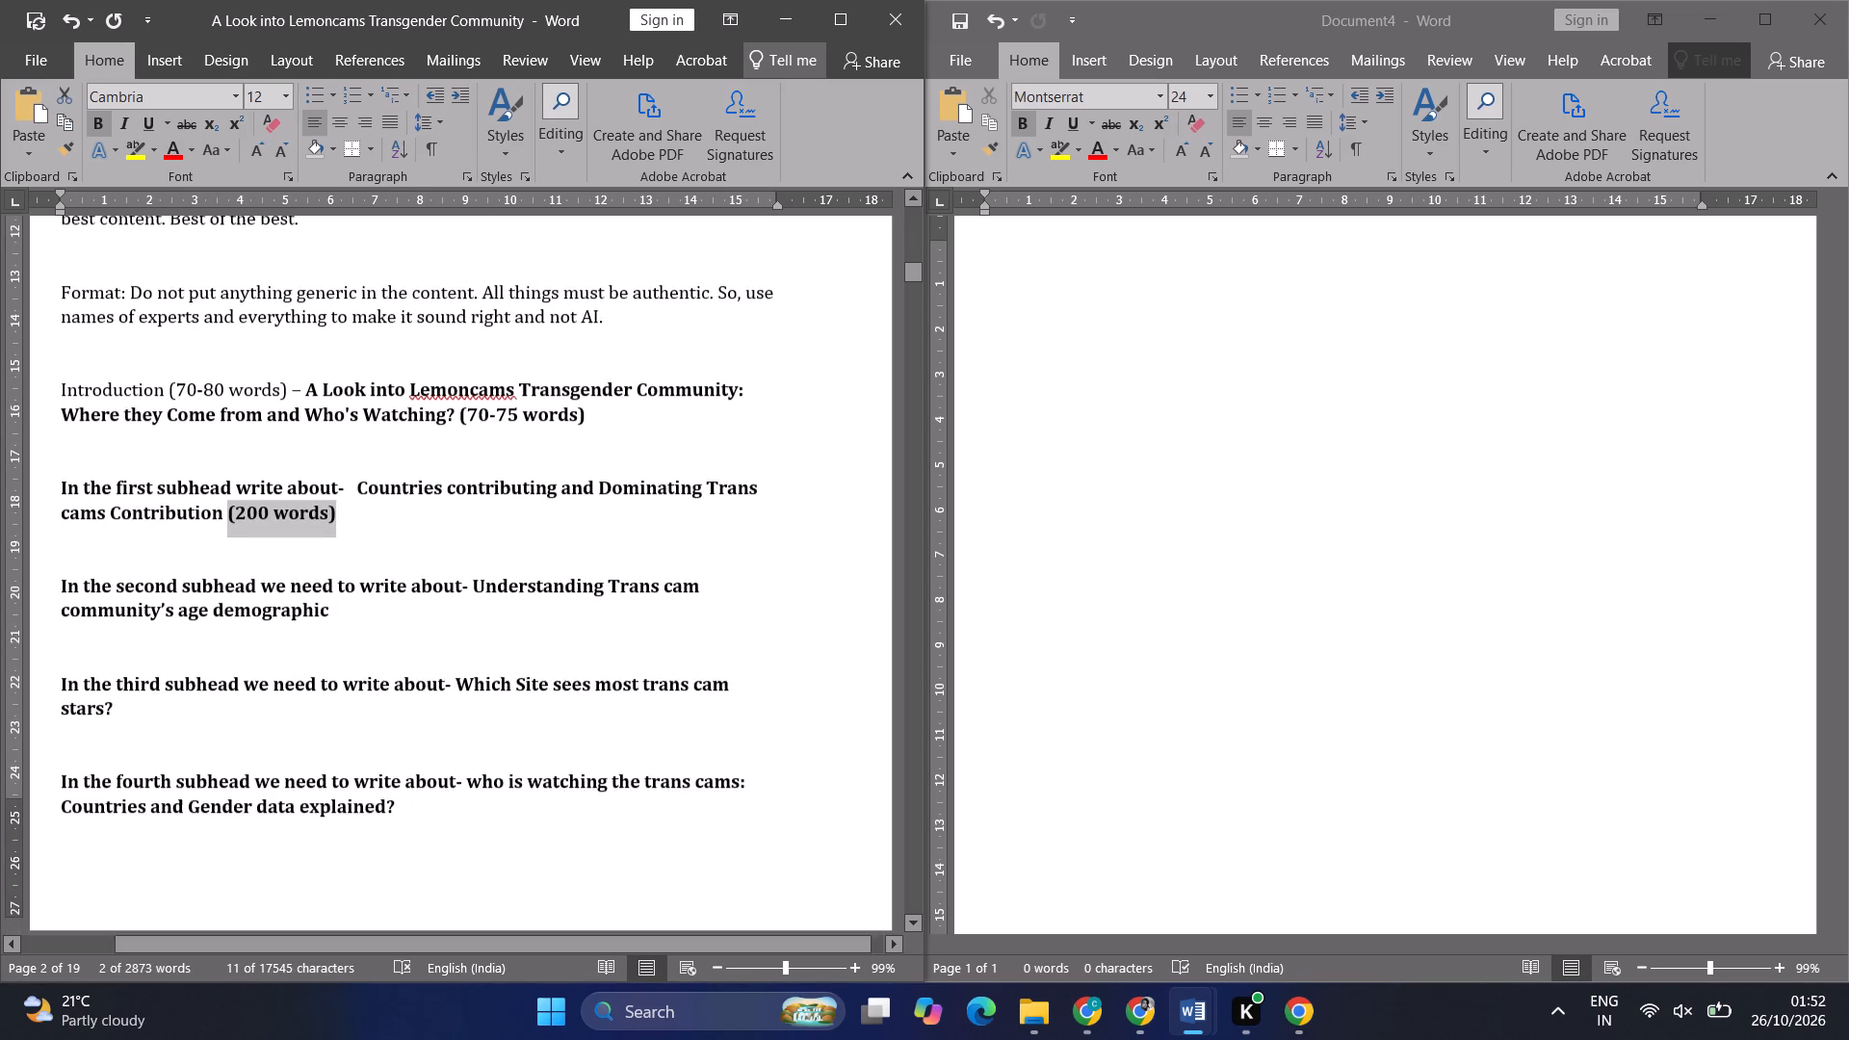
left_click(461, 585)
key("space")
key("ctrl+v")
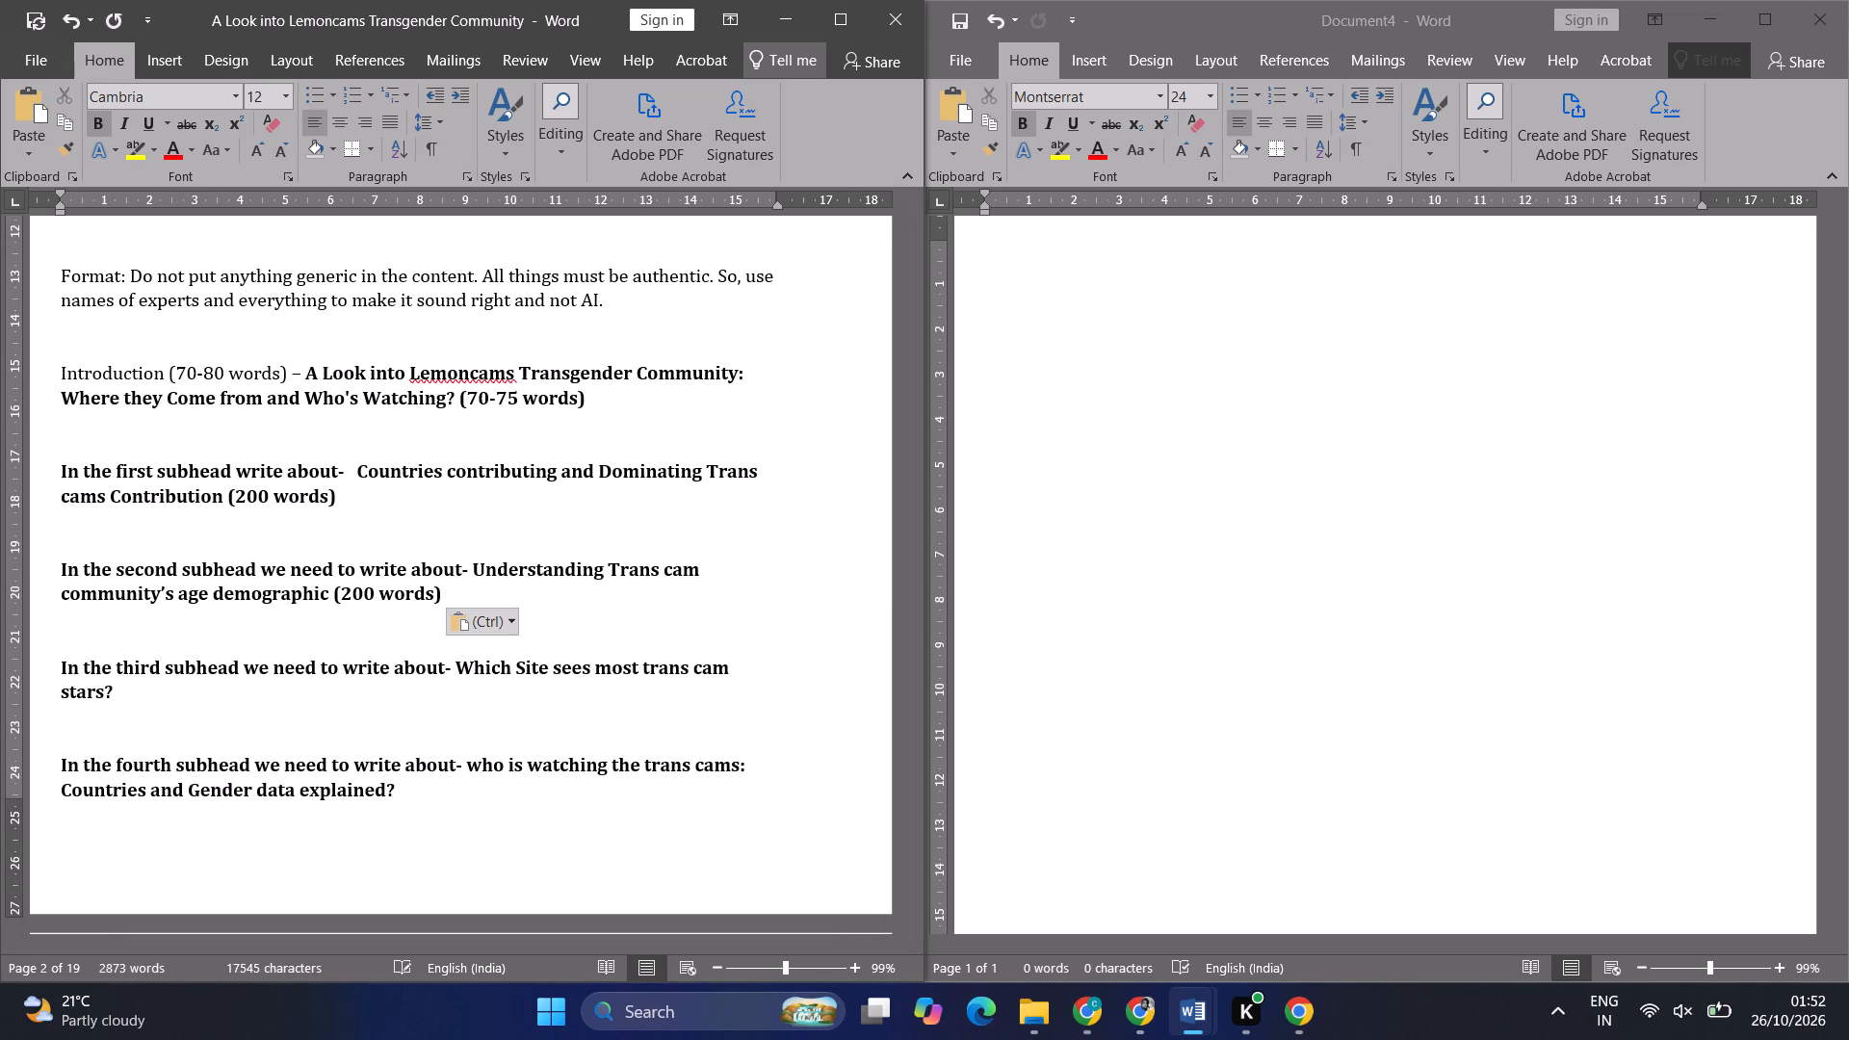
left_click(417, 705)
key("space")
key("ctrl+v")
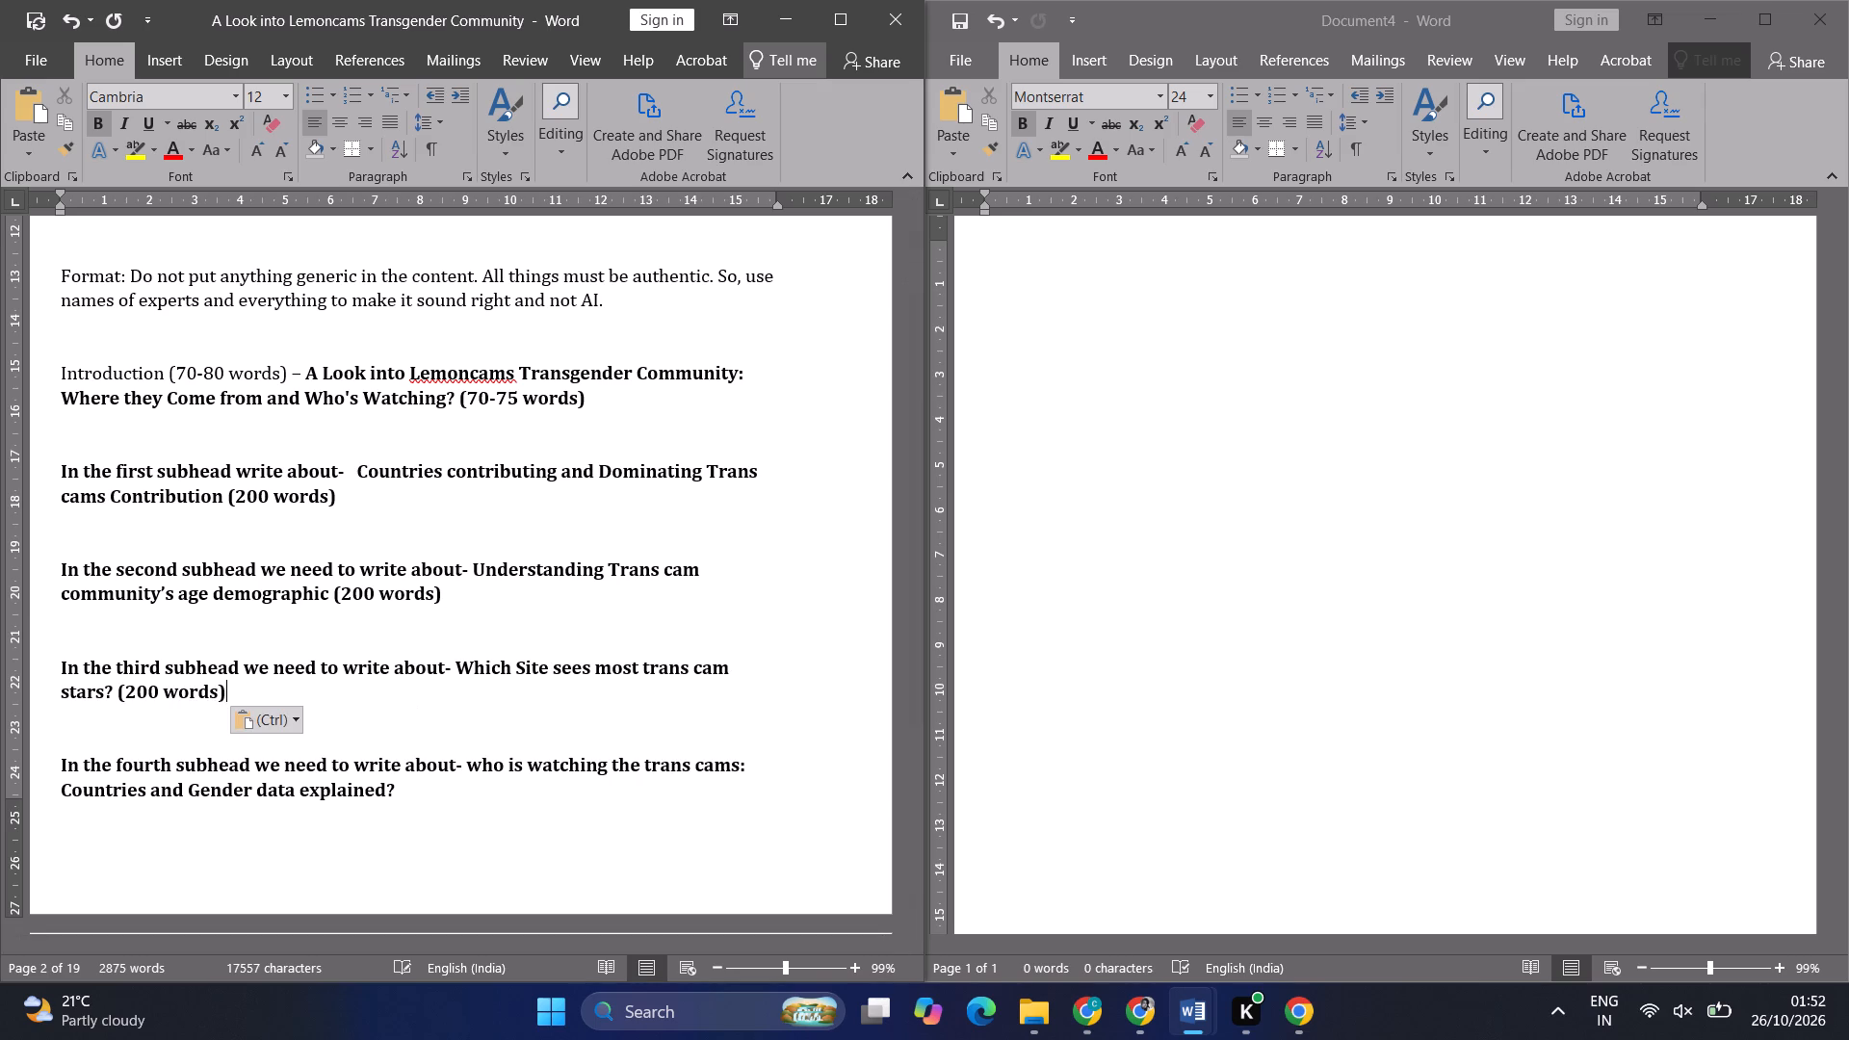
left_click(484, 803)
key("space")
key("ctrl+v")
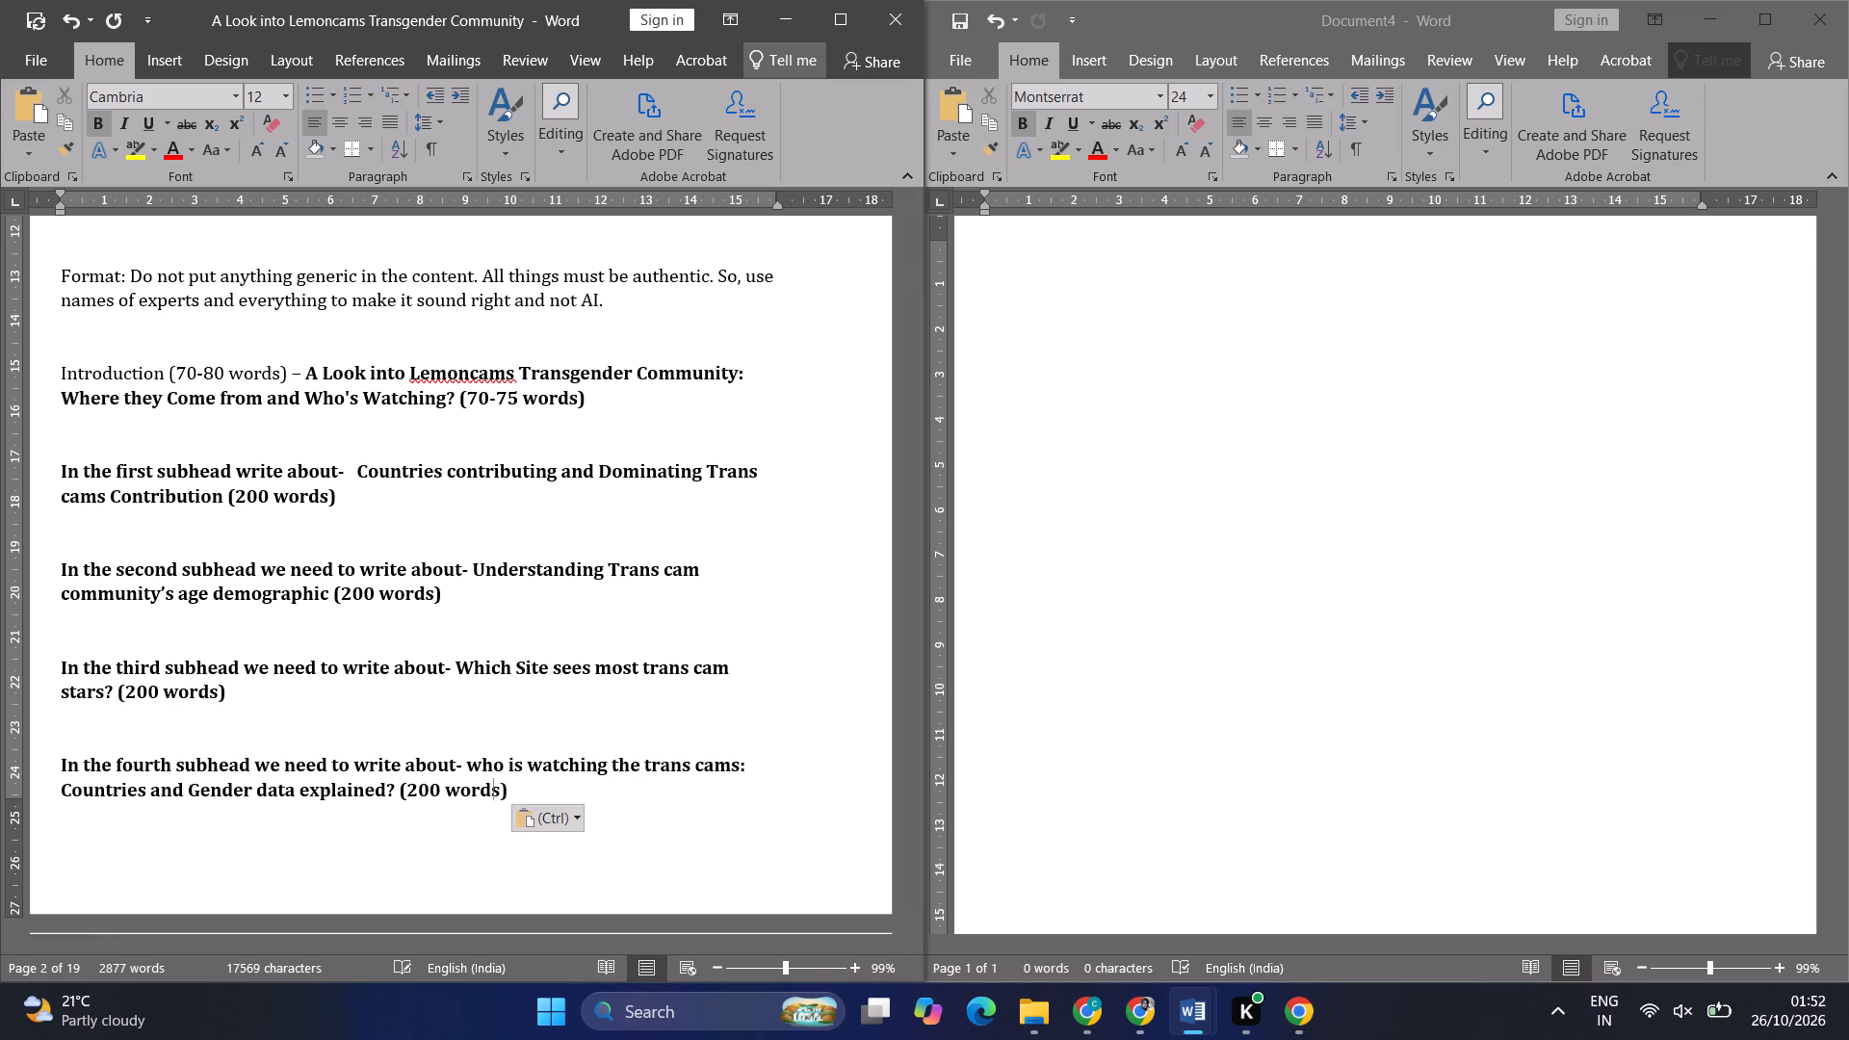
Add "And other four subhead are of 200 words each" after the instruction "Keep intro and conclusion of just 80 words.".
scroll(484, 803, "down", 4)
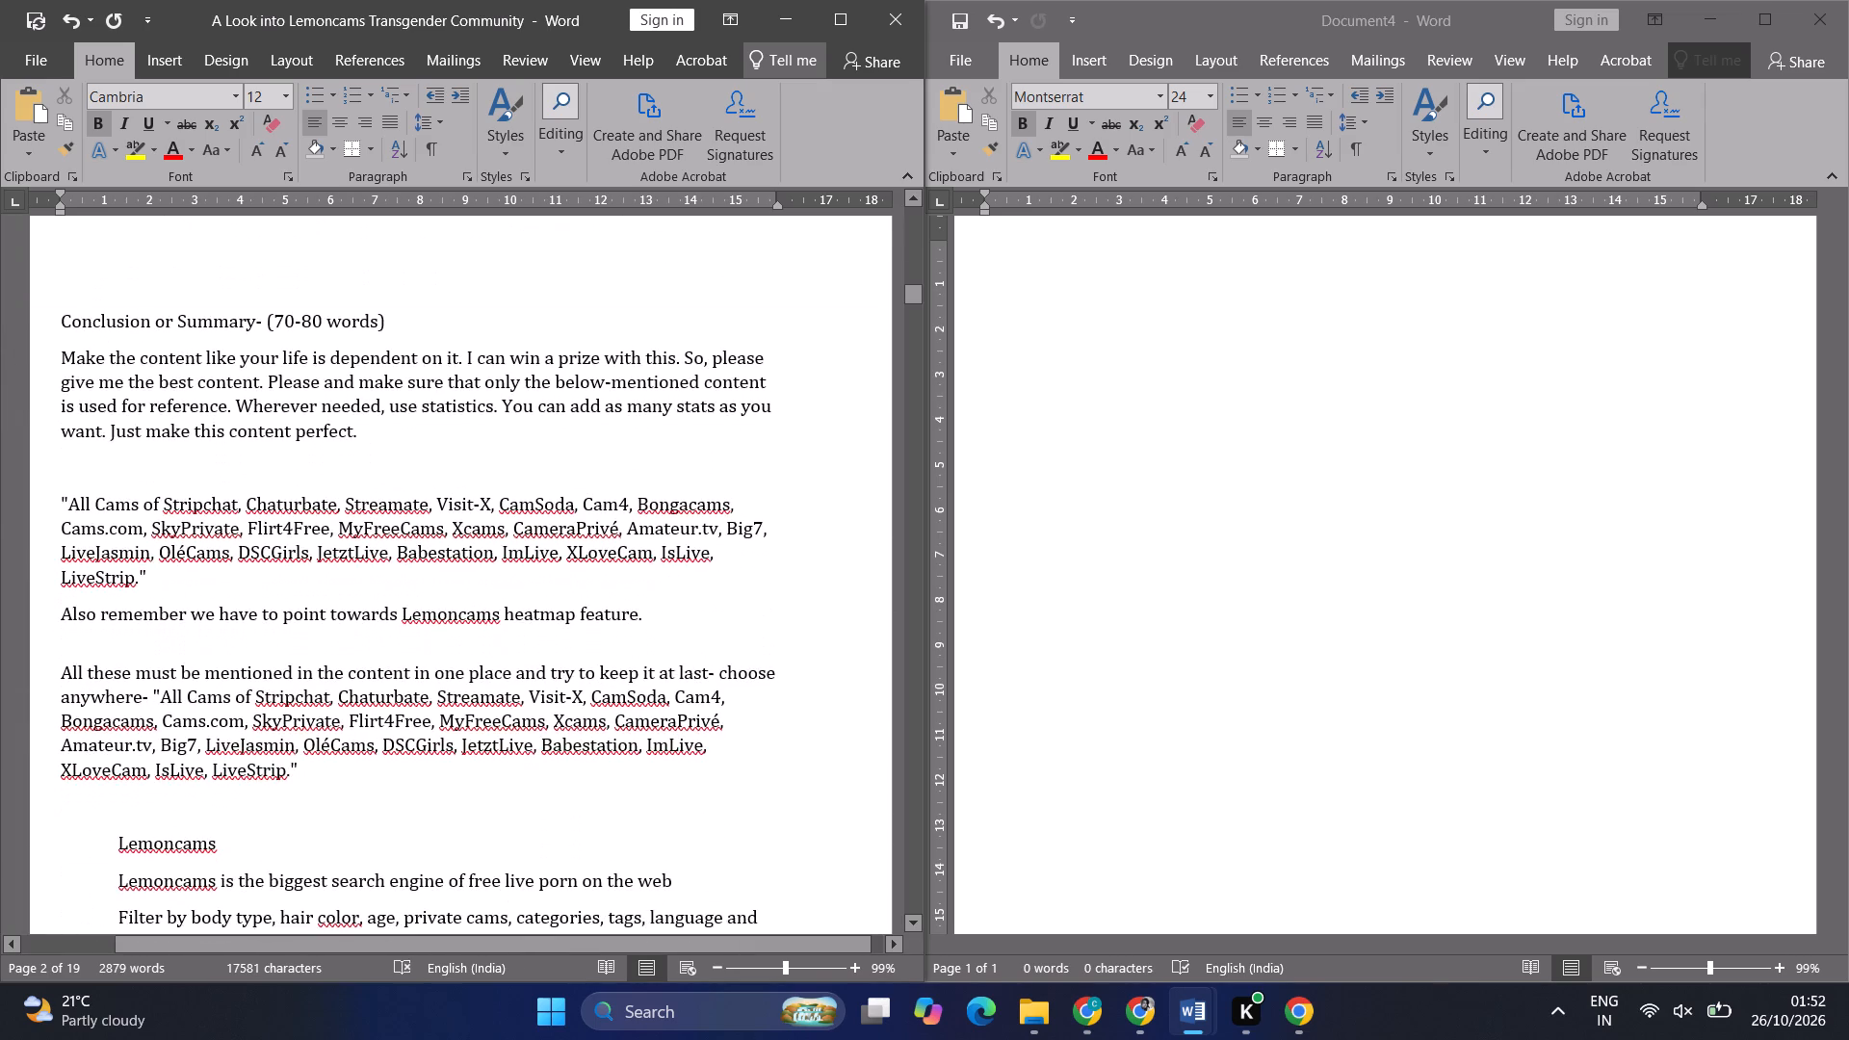
scroll(484, 803, "up", 5)
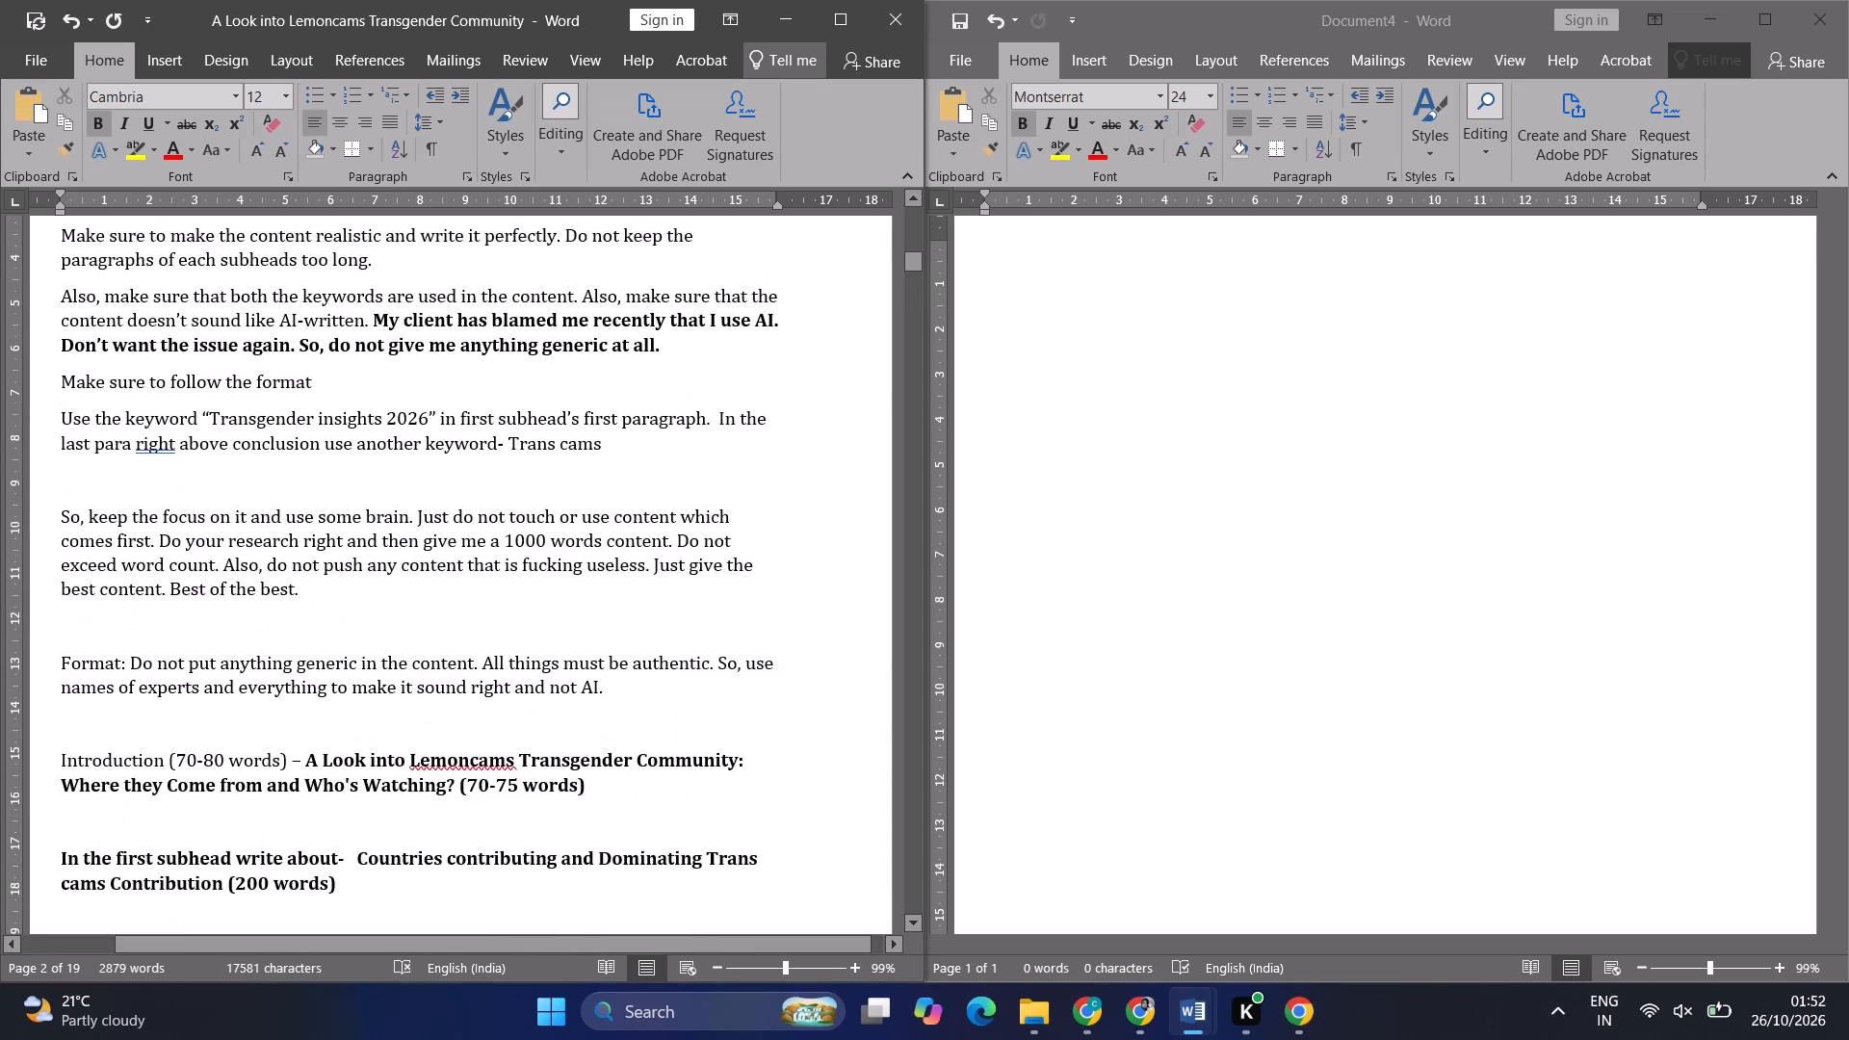
scroll(484, 803, "up", 1)
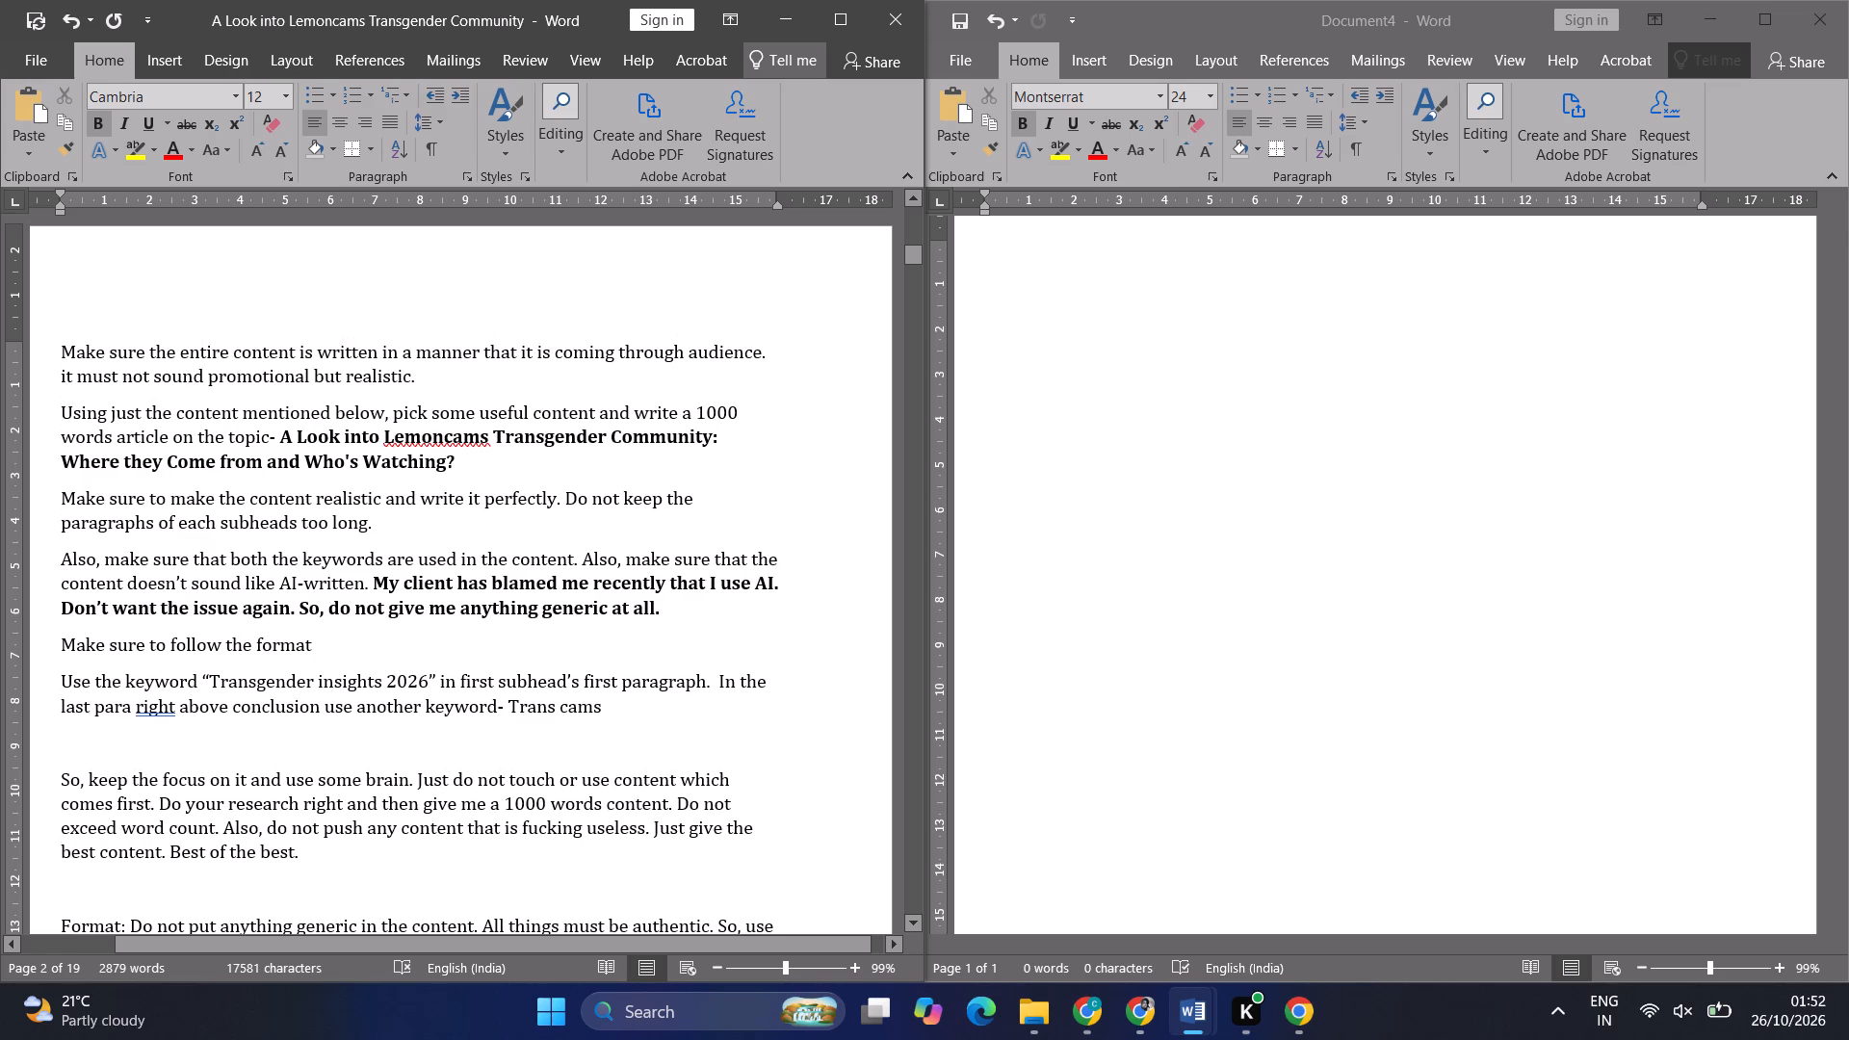
scroll(484, 803, "up", 3)
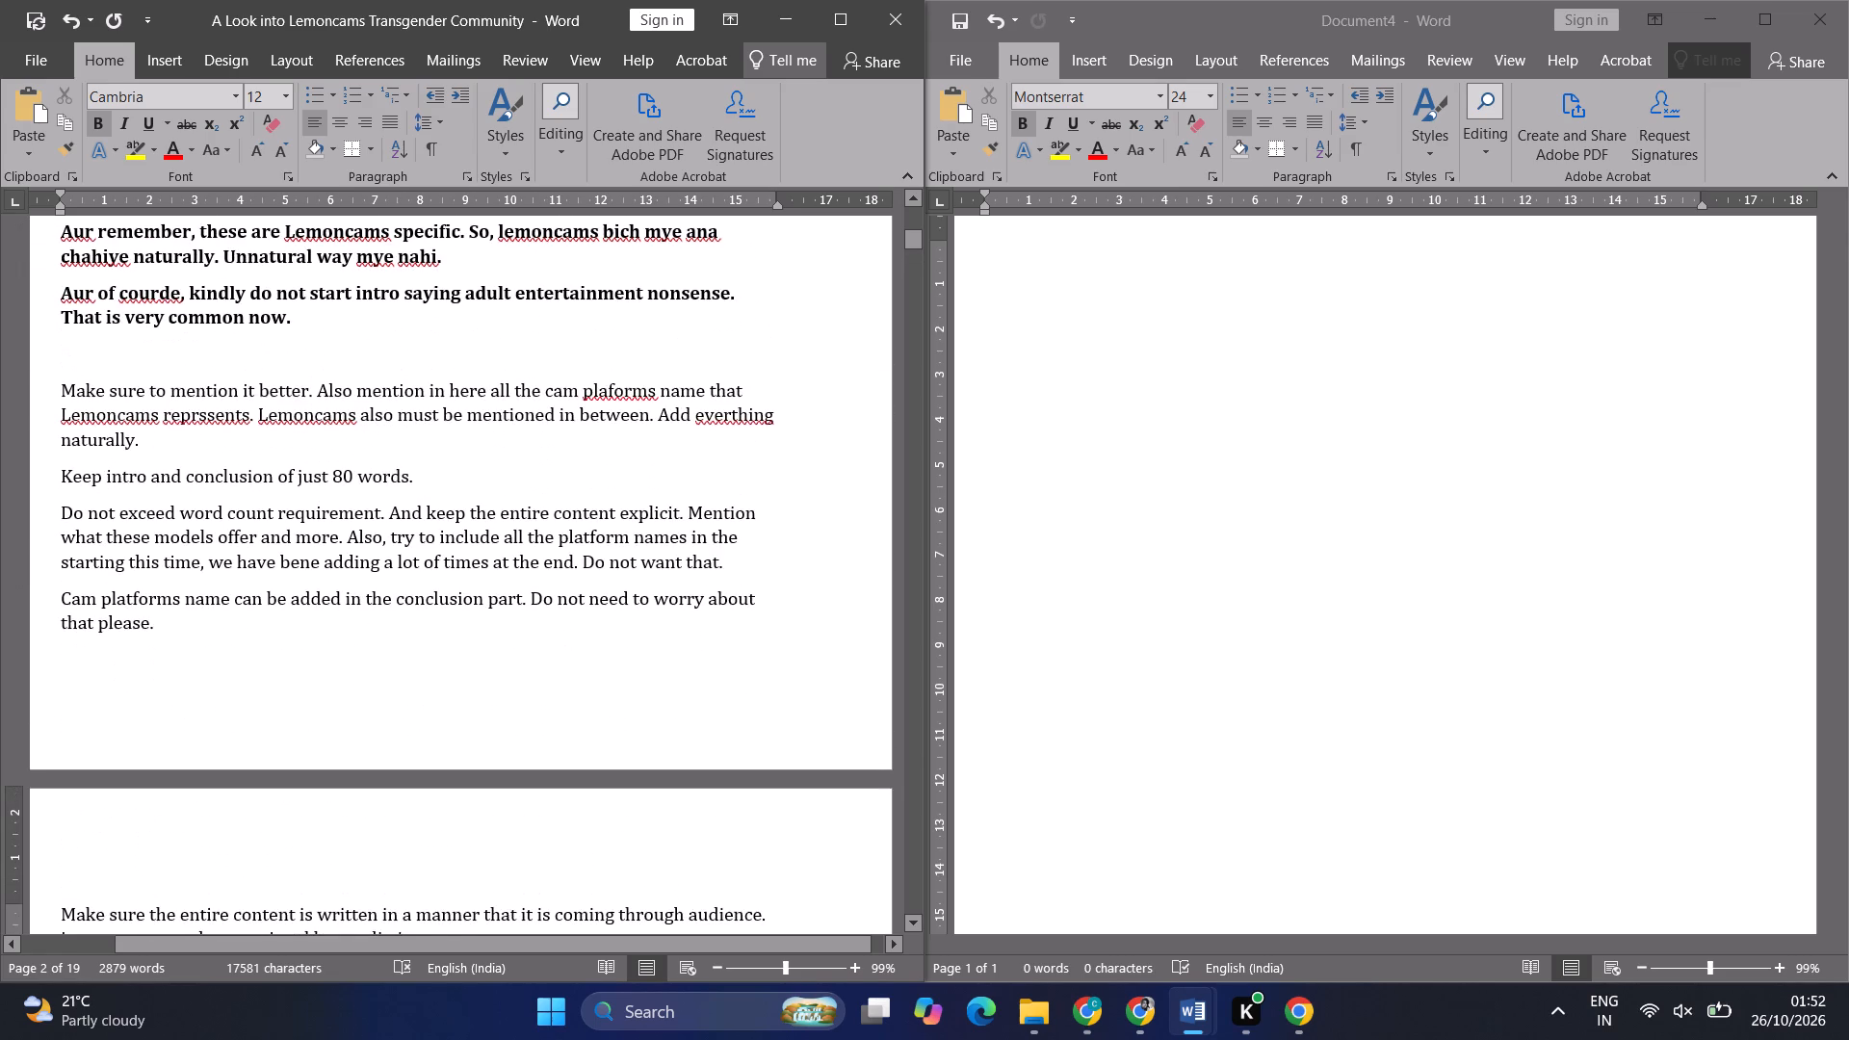
scroll(484, 803, "up", 1)
left_click(469, 599)
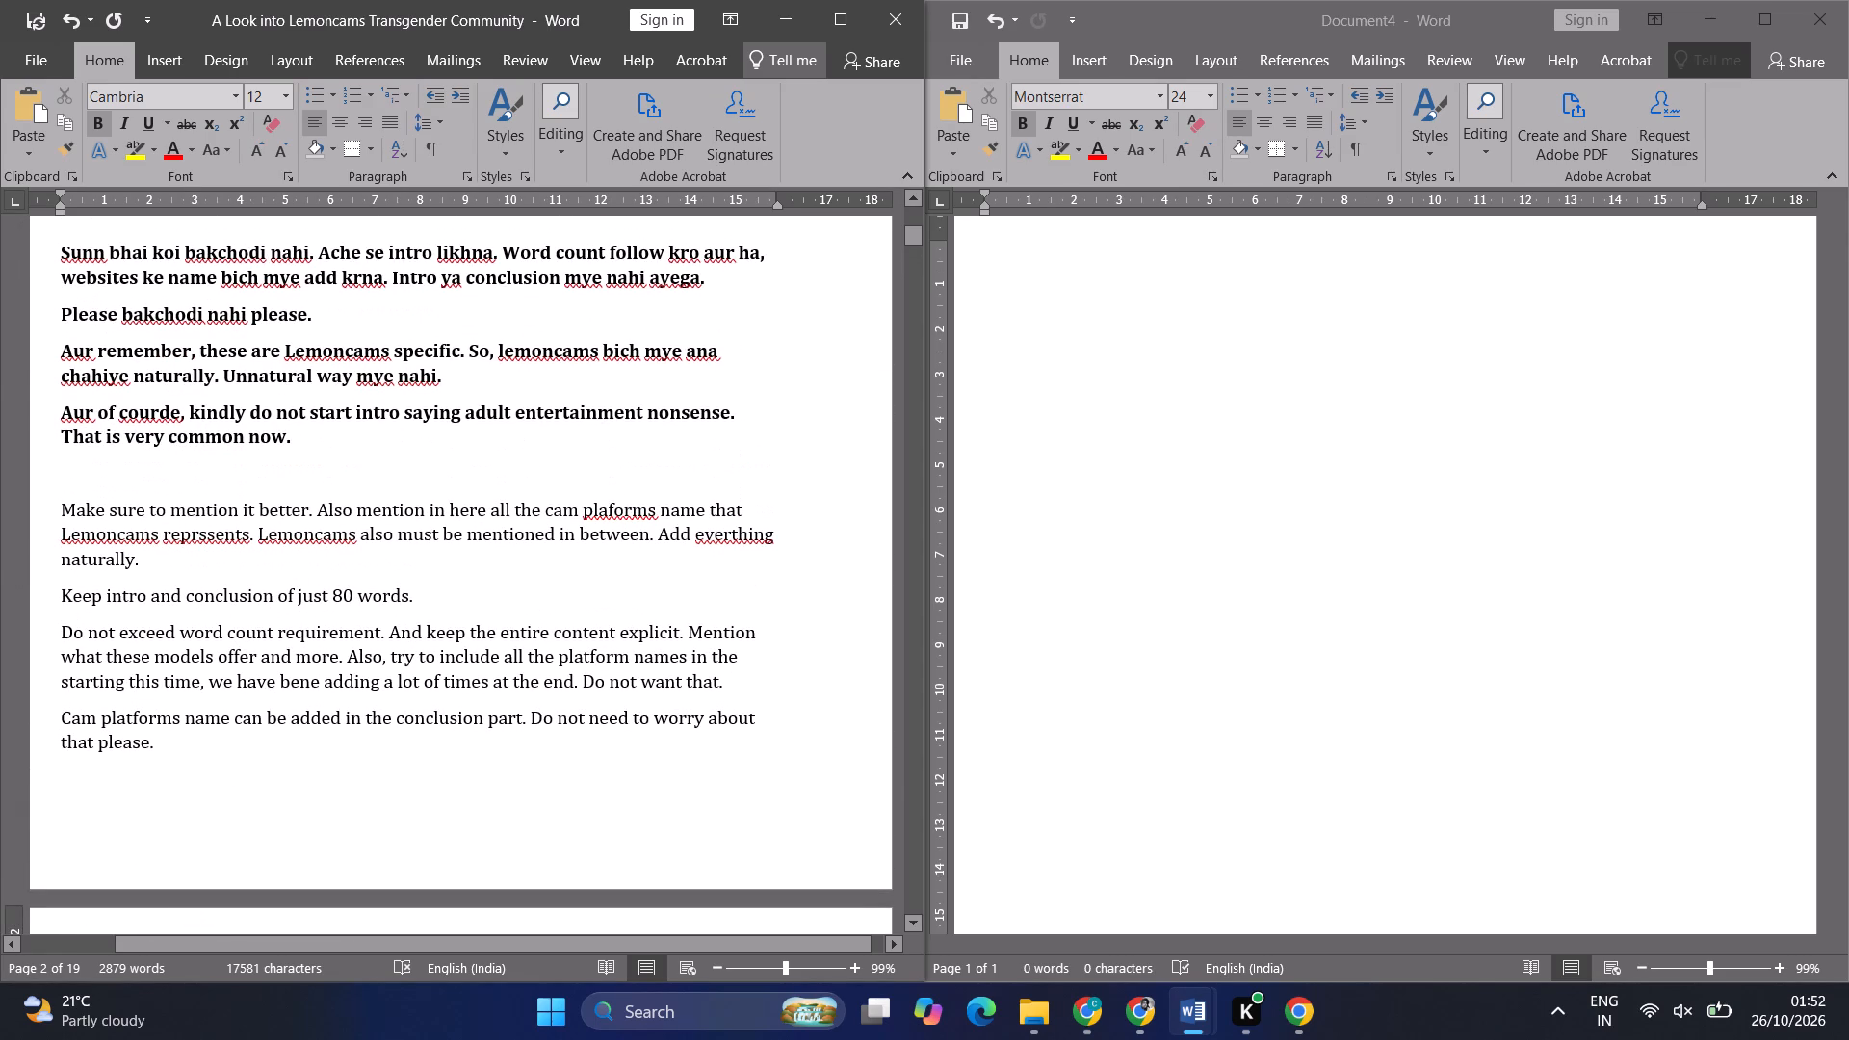
key("space")
type("and other four subhead are of 200 words each")
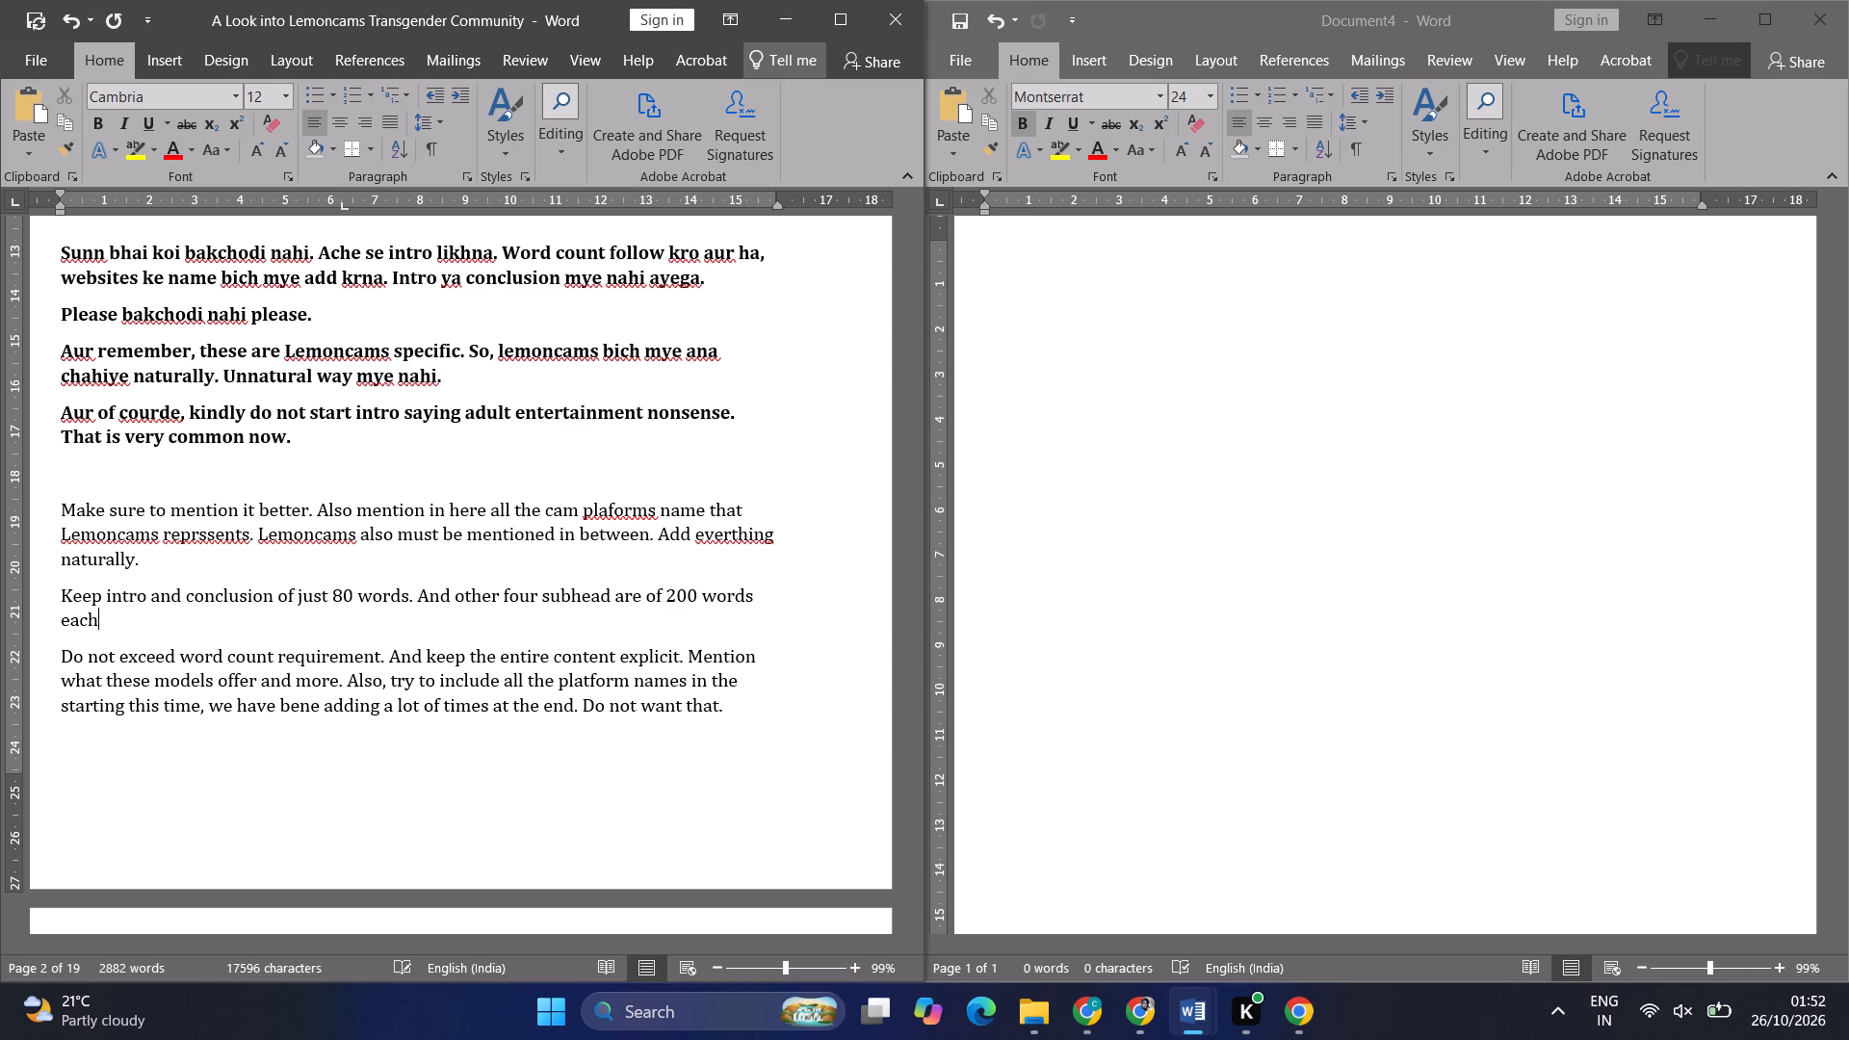
Copy the whole intro, conclusion and subhead word-count instruction to just below the "Website review focus on trans" line.
scroll(469, 599, "up", 2)
key("ctrl+shift+Up")
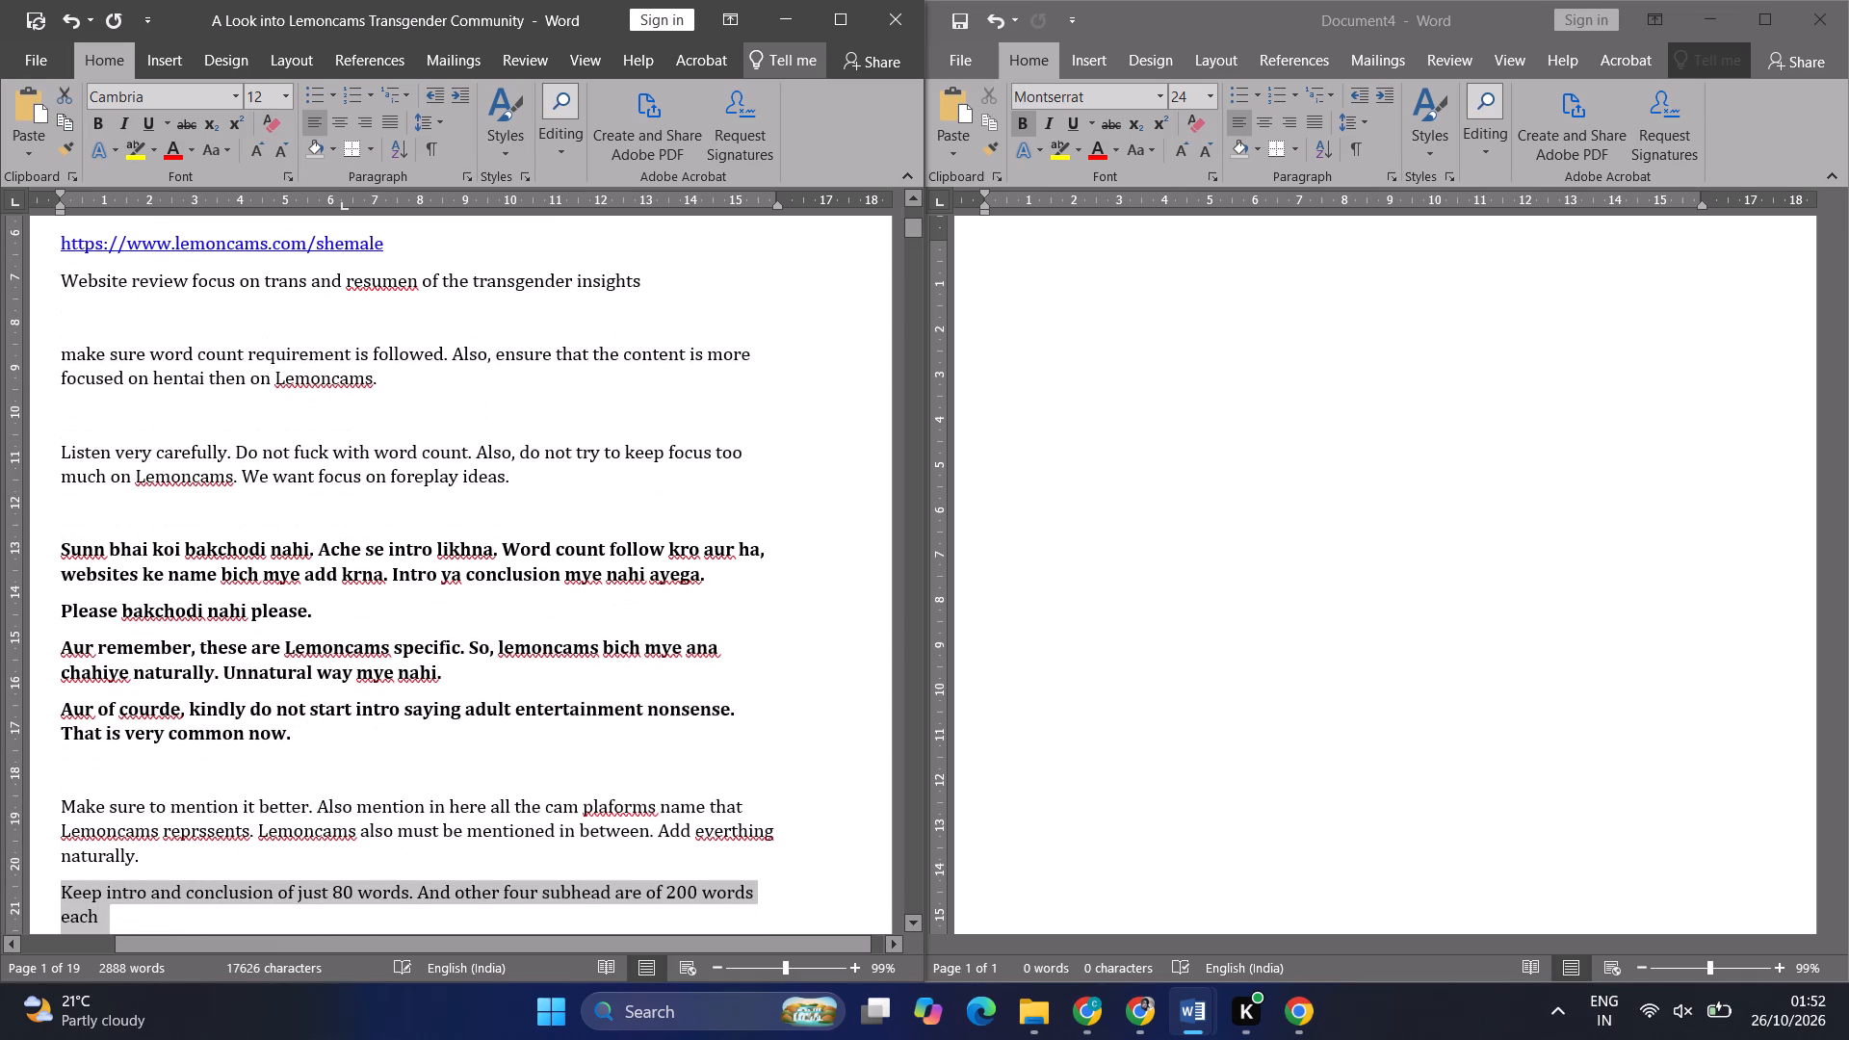
key("ctrl+c")
scroll(469, 599, "up", 1)
left_click(371, 618)
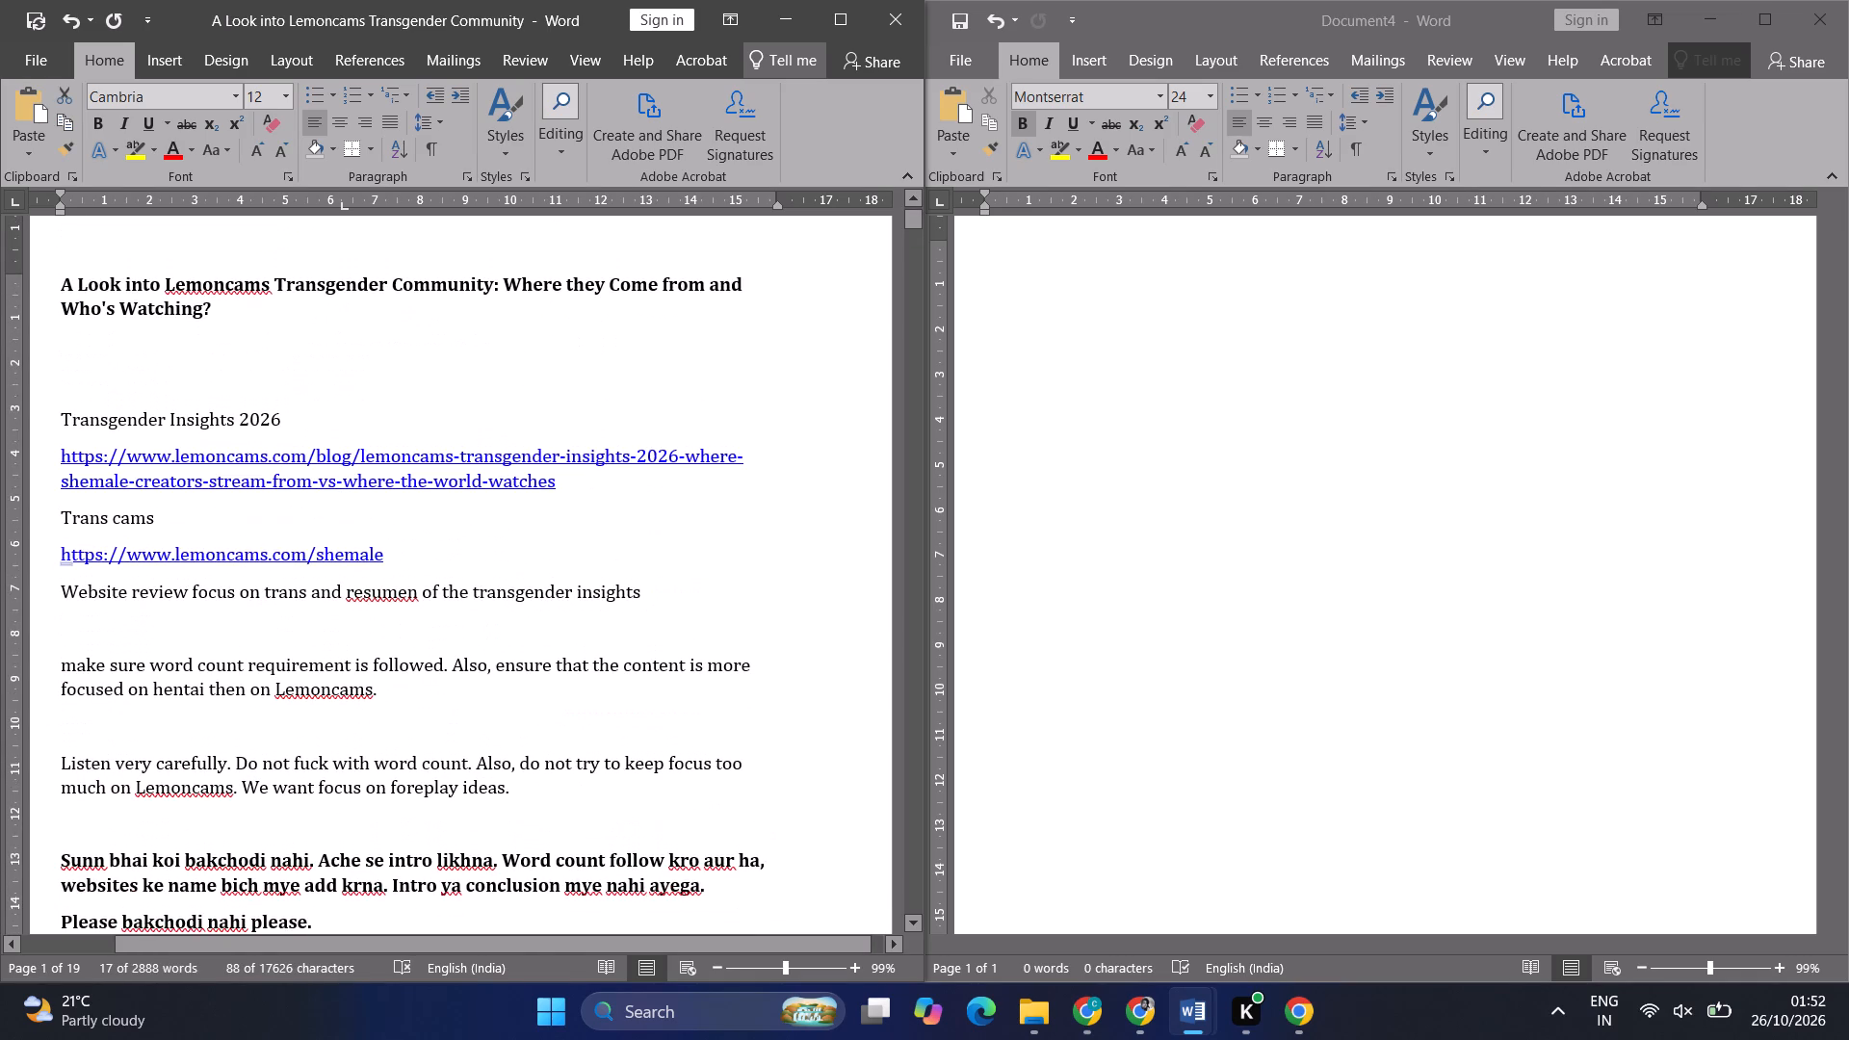
key("Down")
key("Up")
key("ctrl+v")
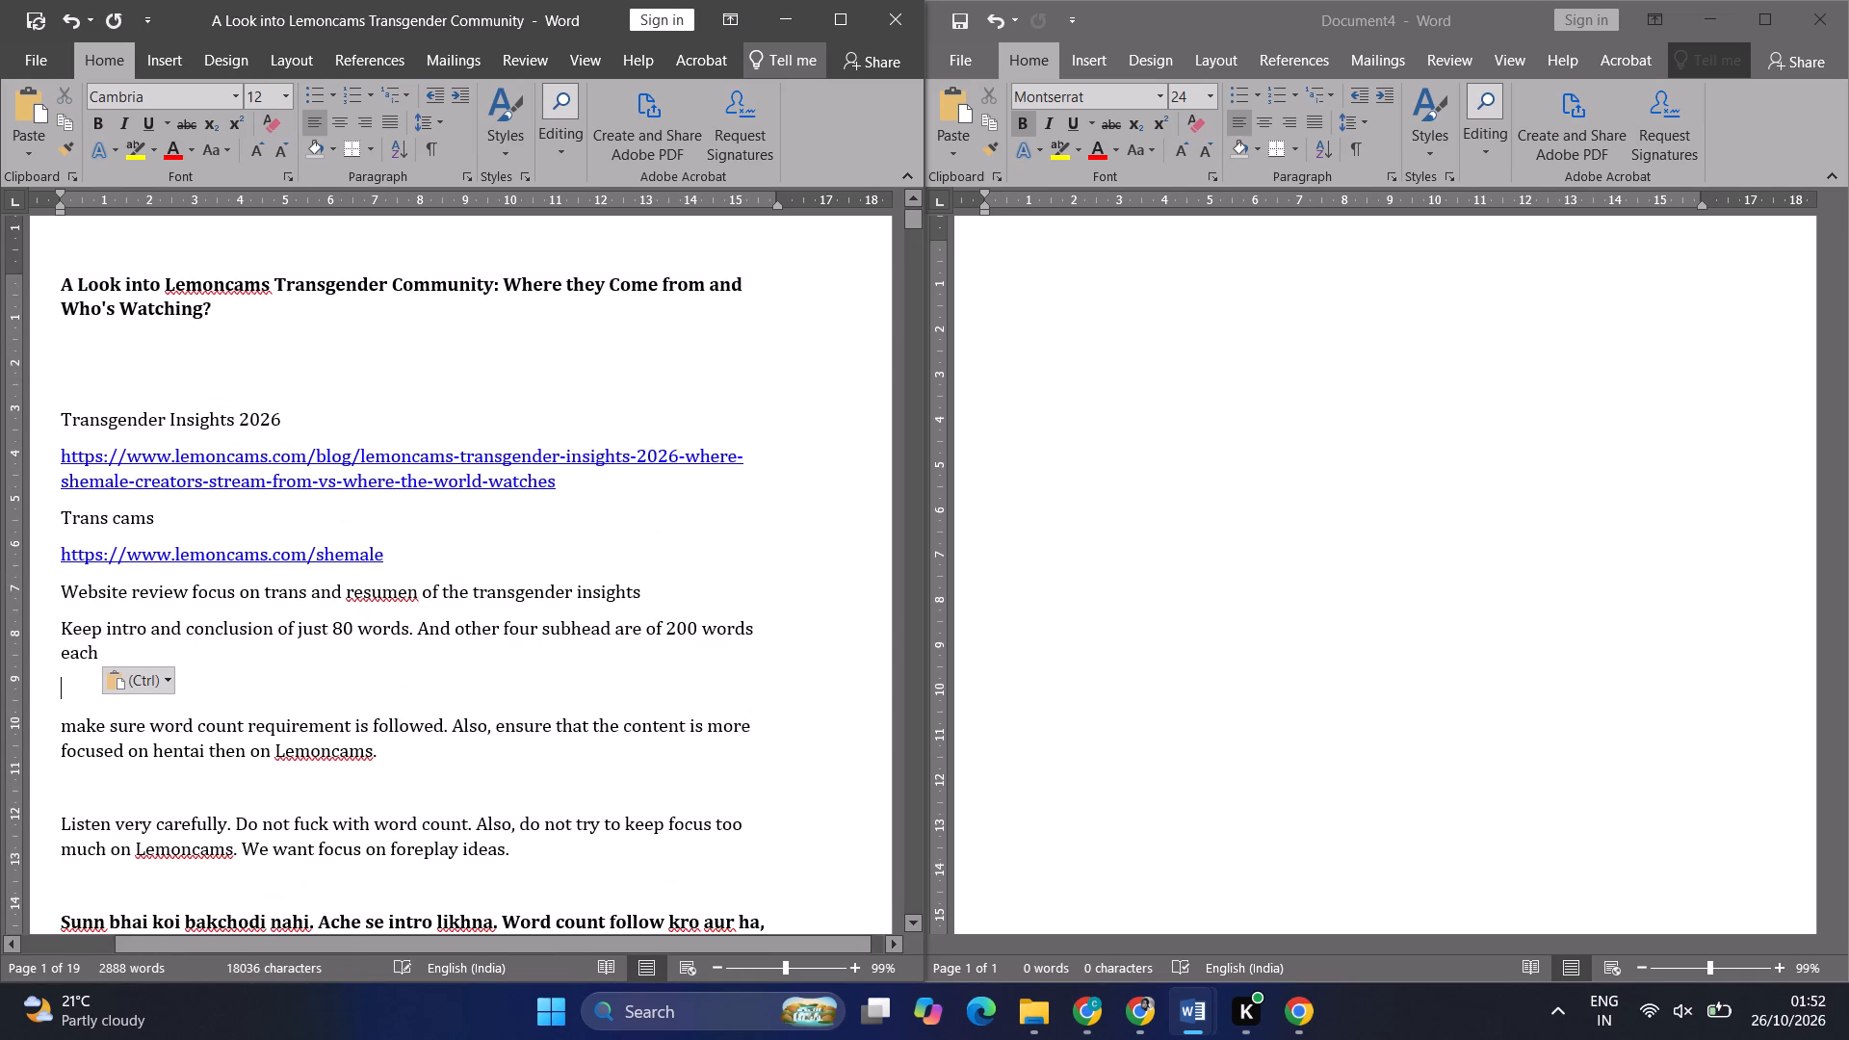
Copy the entire brief and go through the open windows to switch to another one.
key("ctrl+a")
key("ctrl+c")
key("alt+Tab")
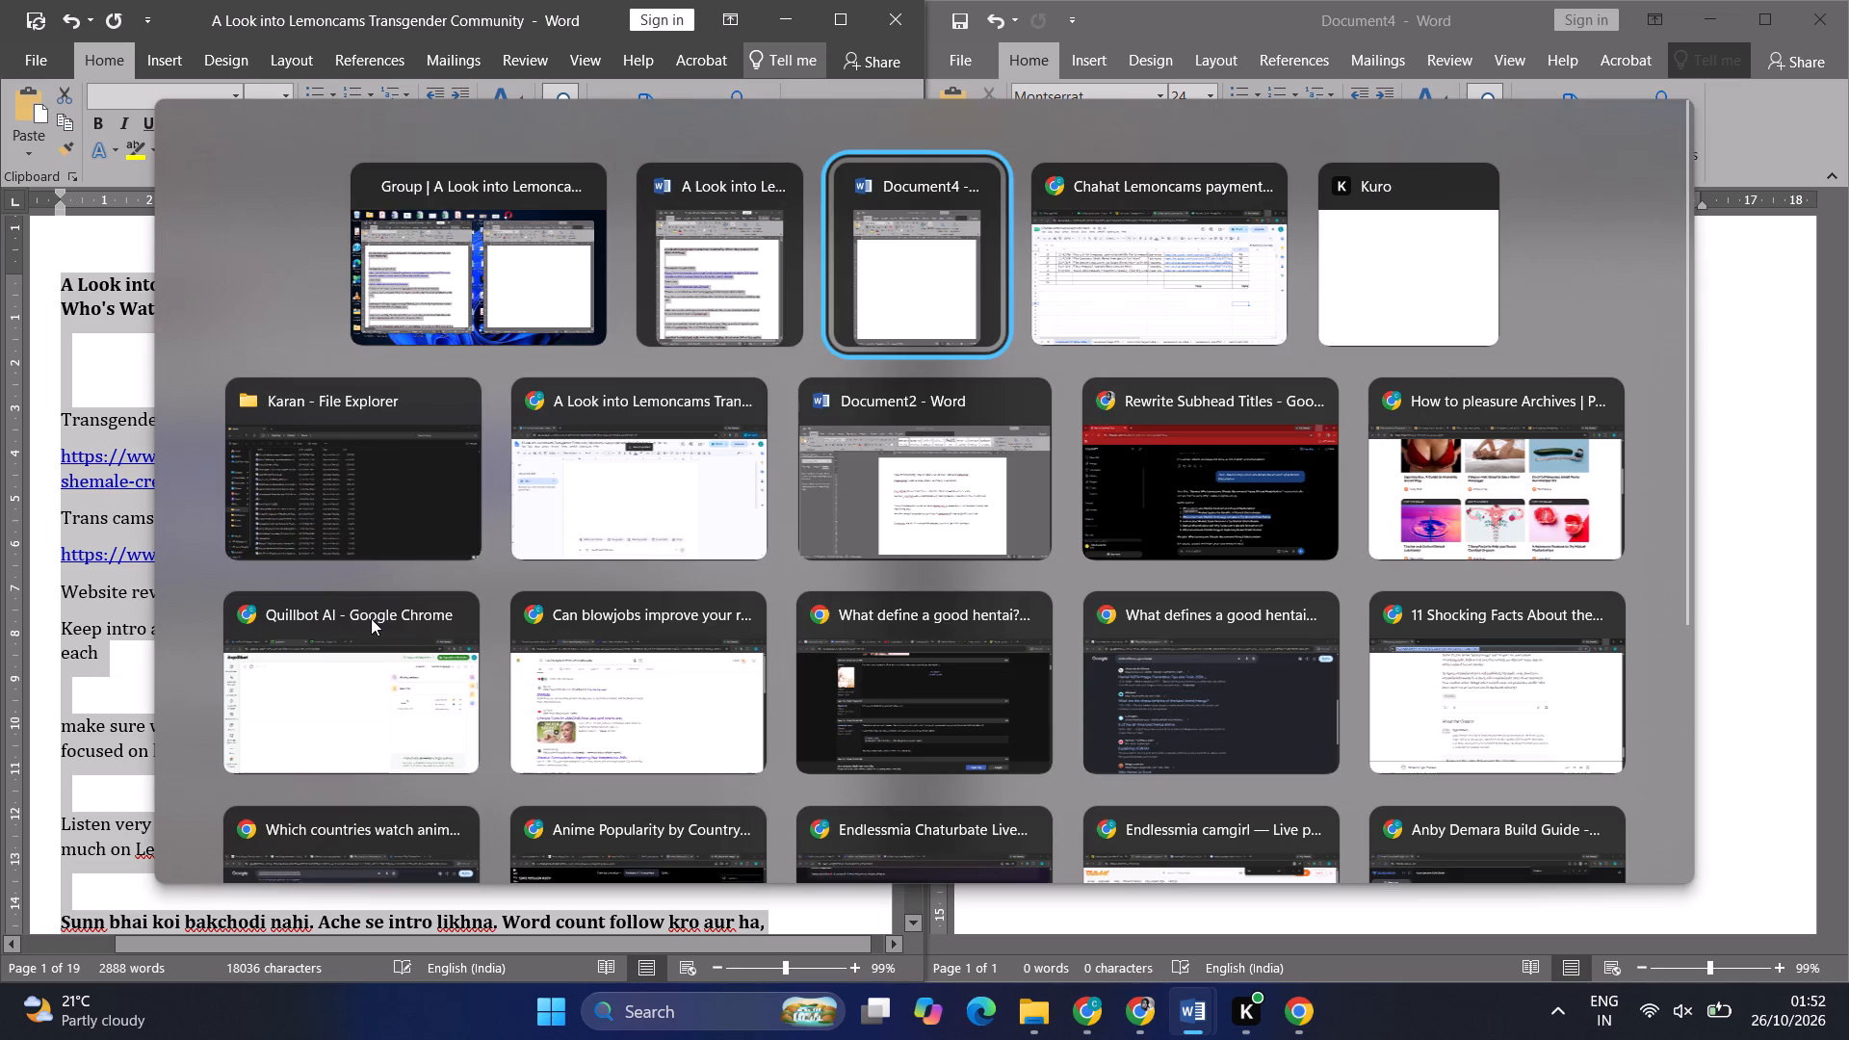
key("alt+Down")
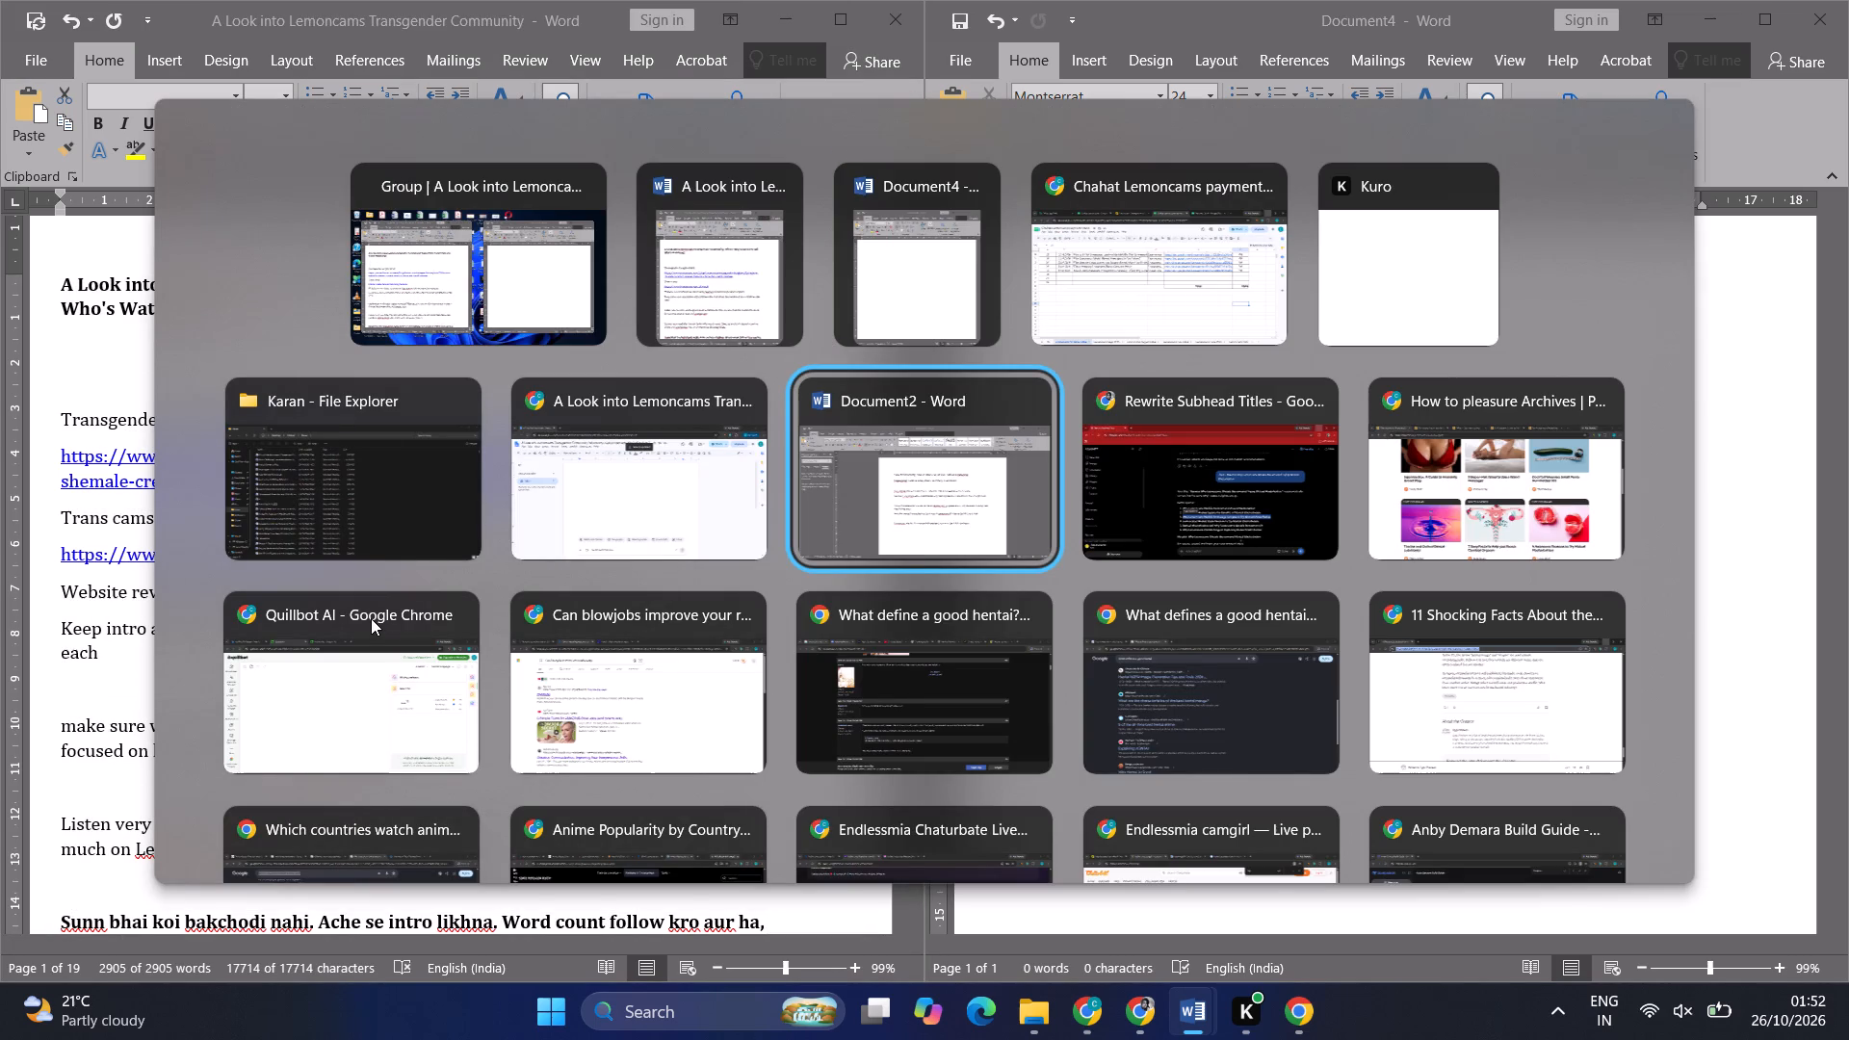
key("alt+Down")
key("alt+Down")
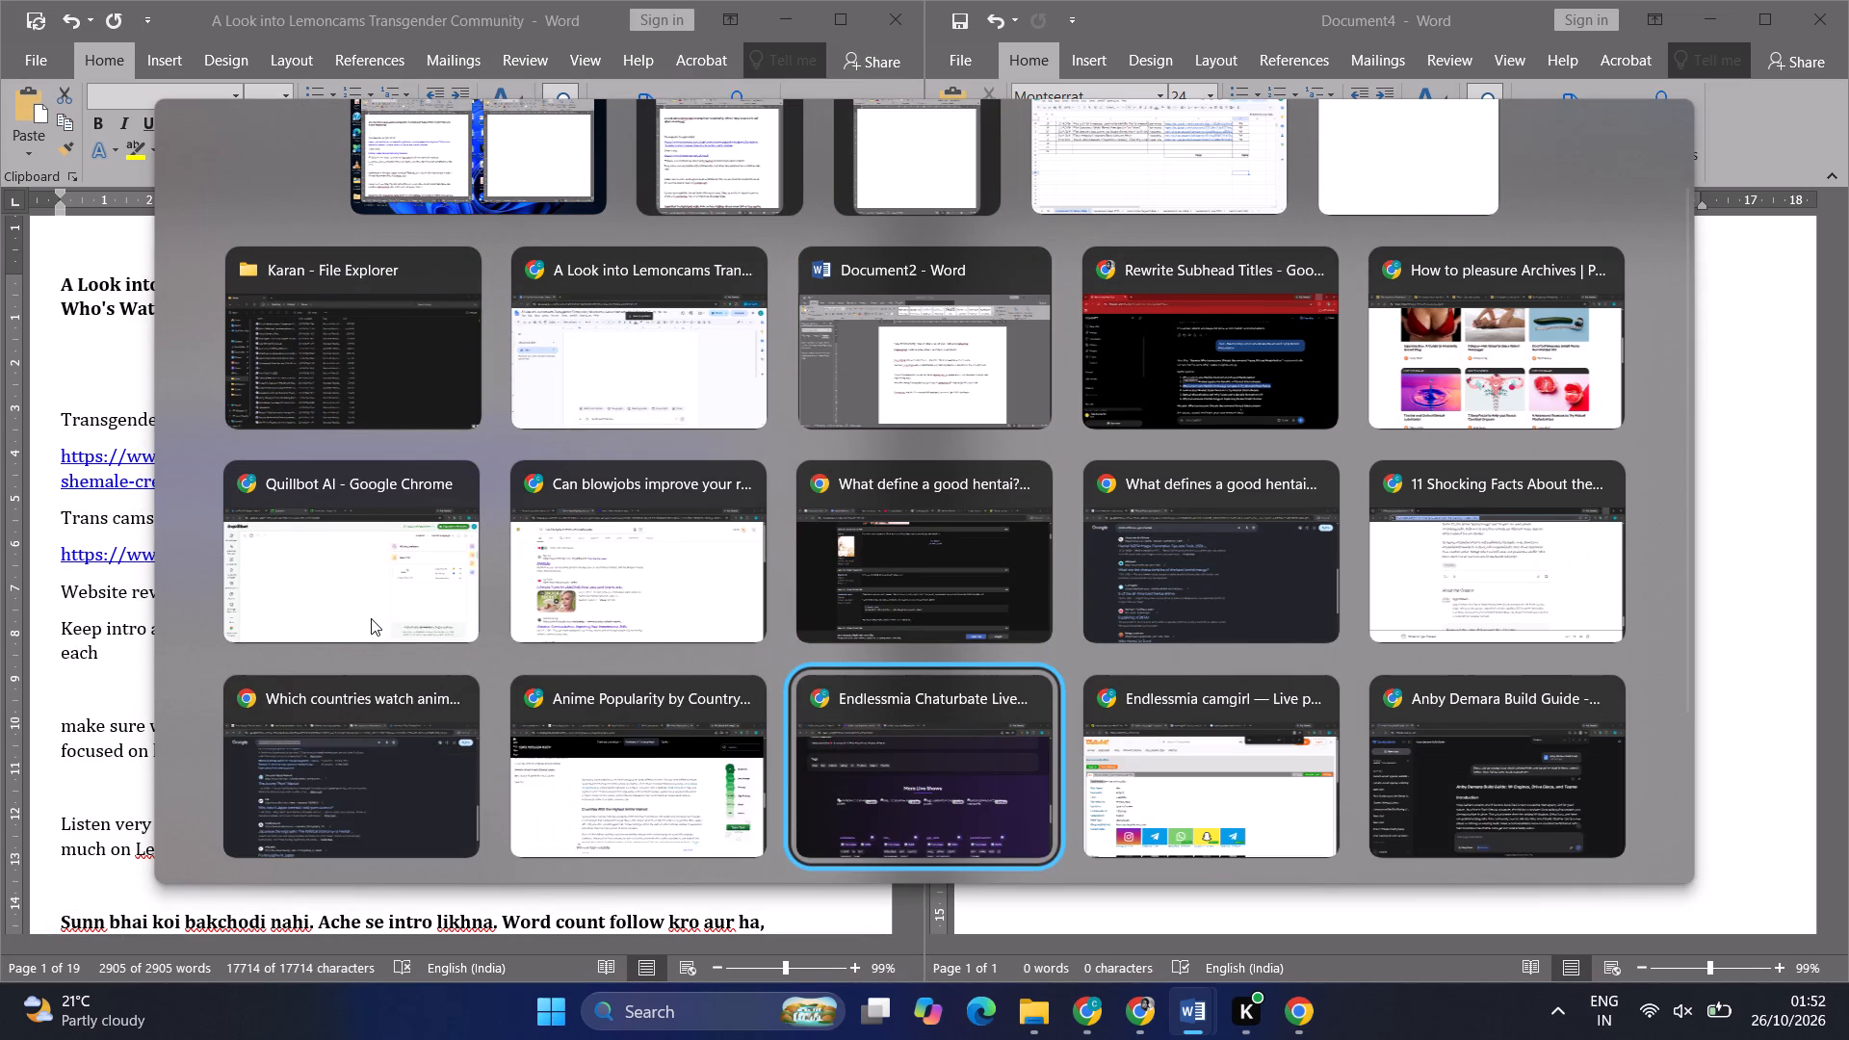
key("alt+Down")
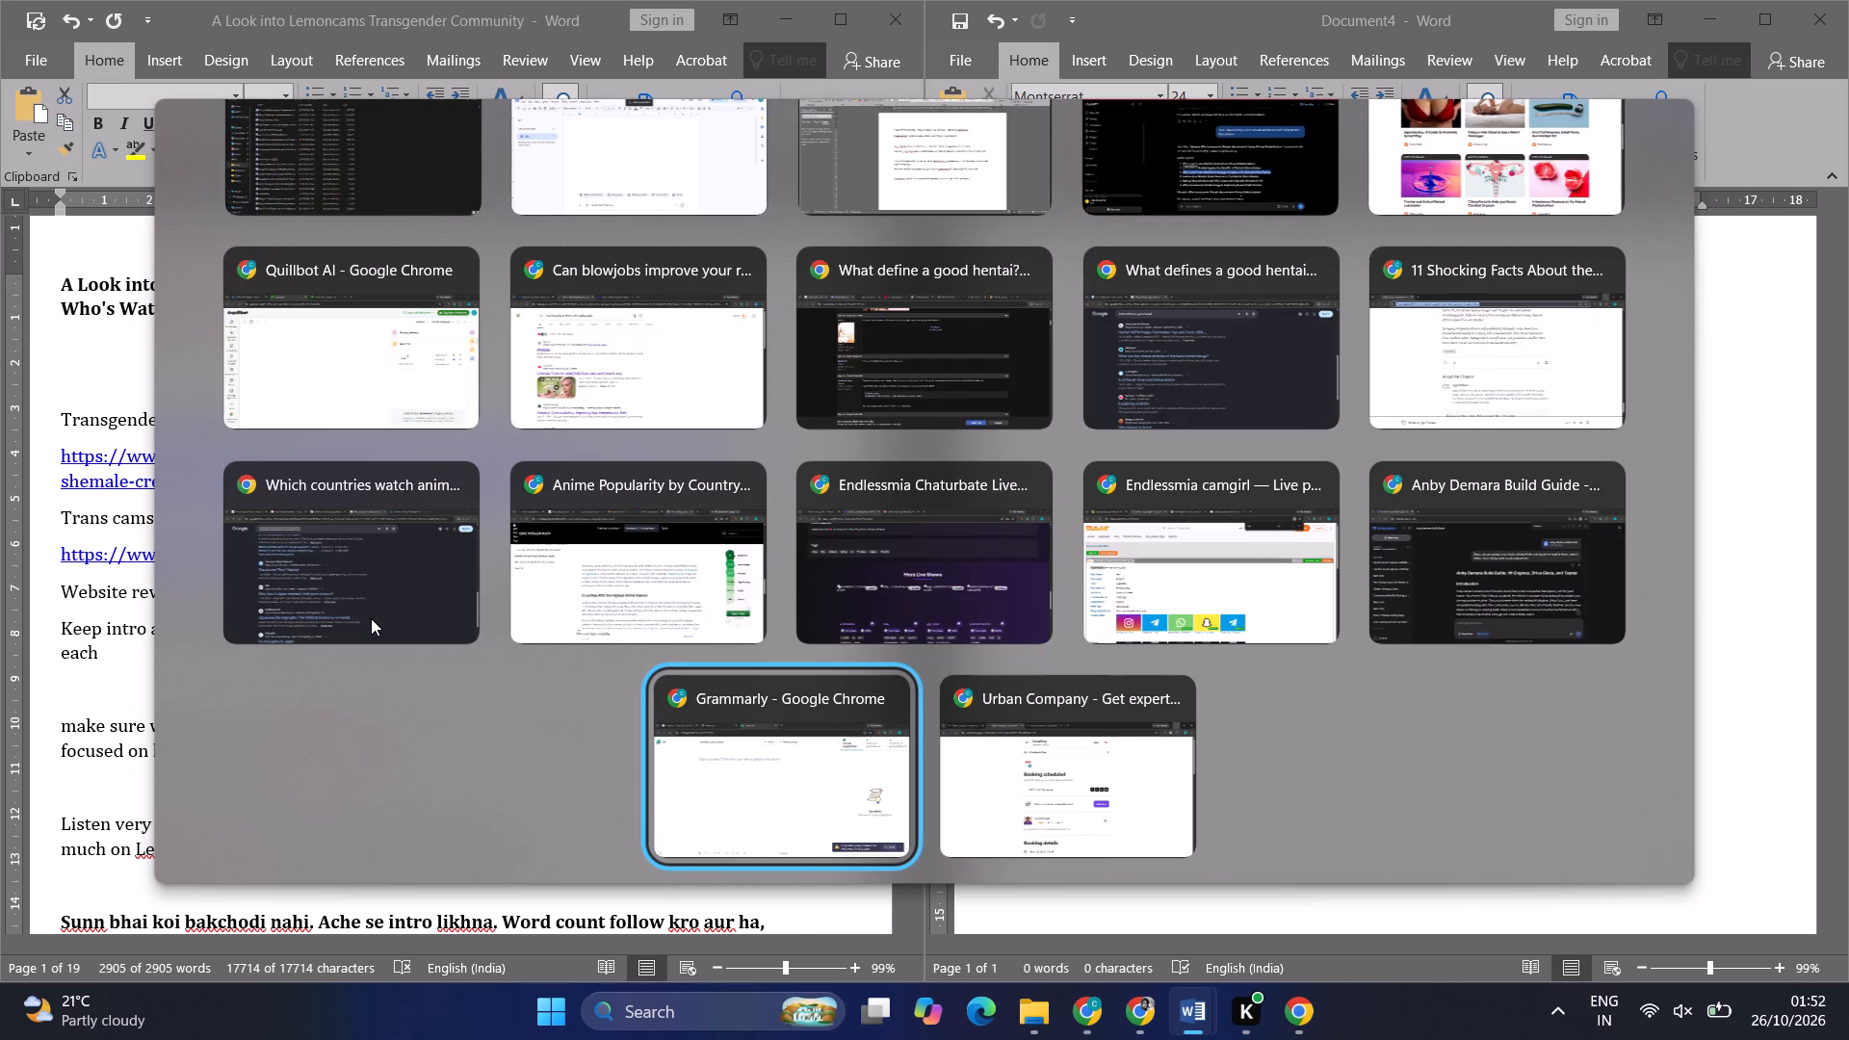
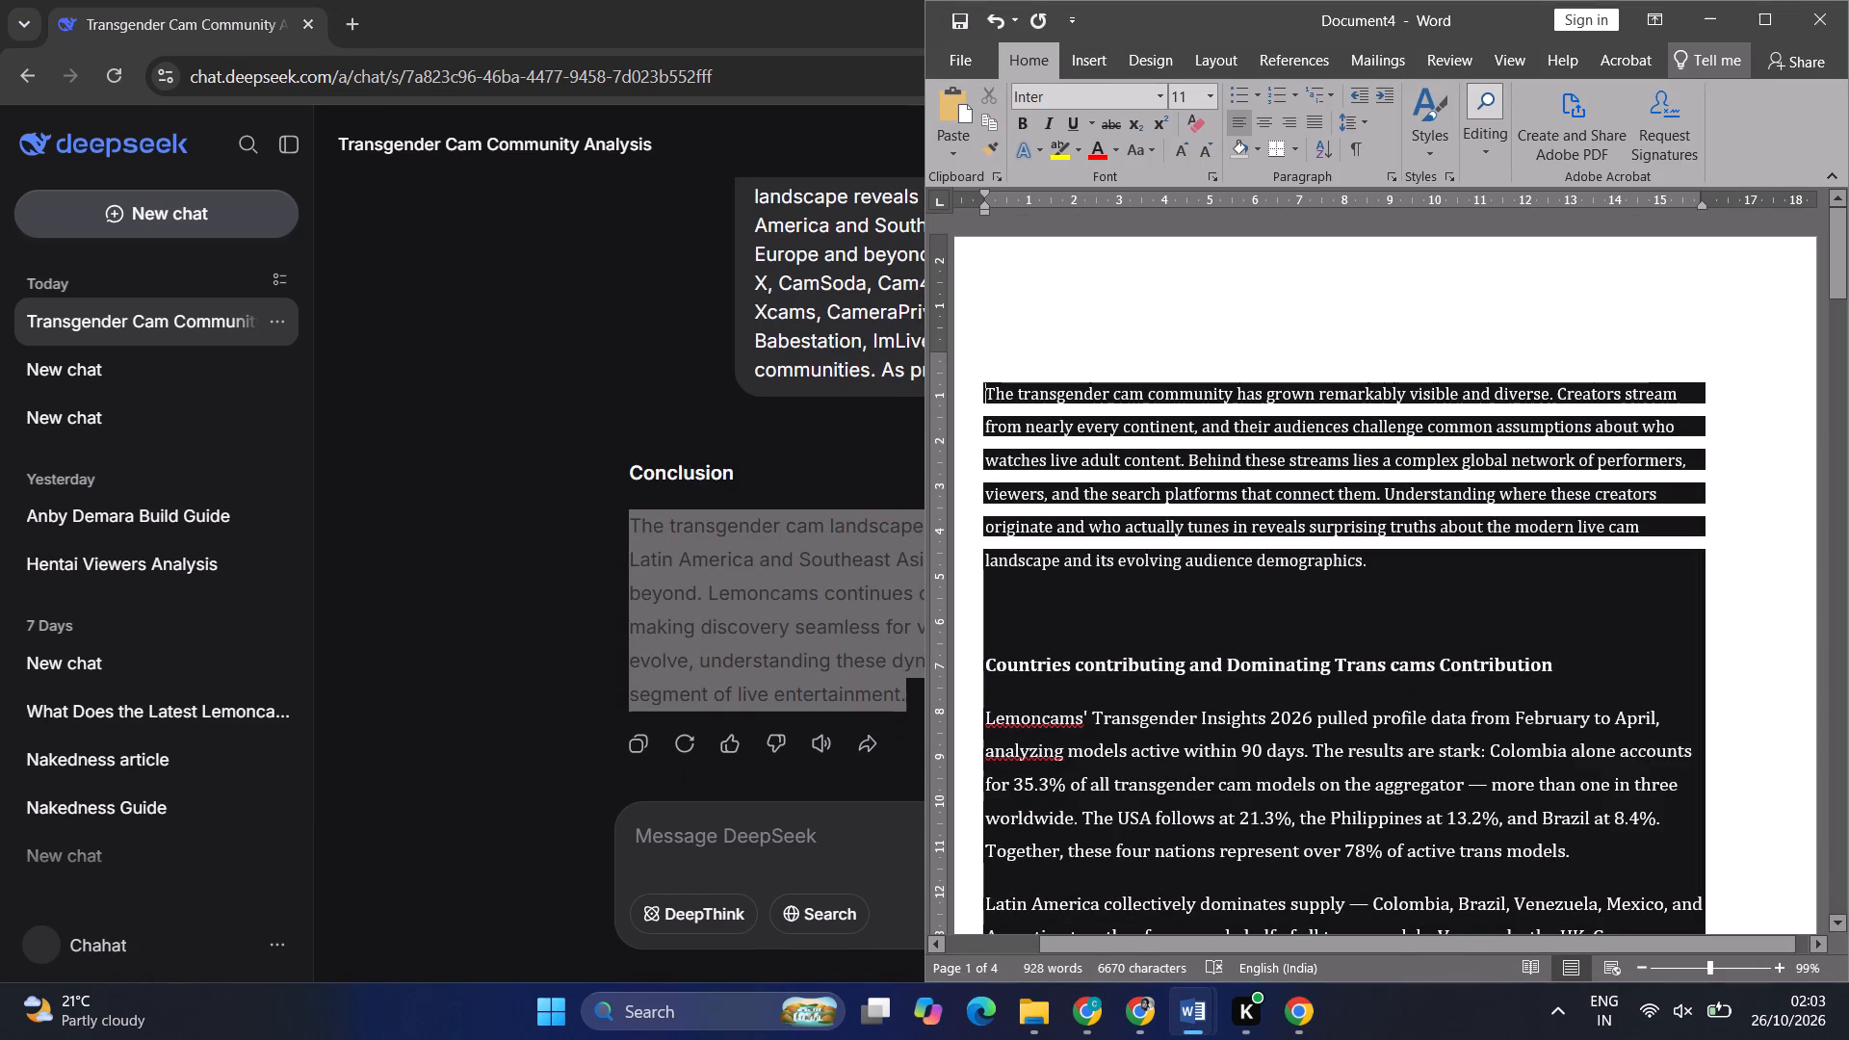
key("alt+Tab")
left_click(638, 626)
key("ctrl+a")
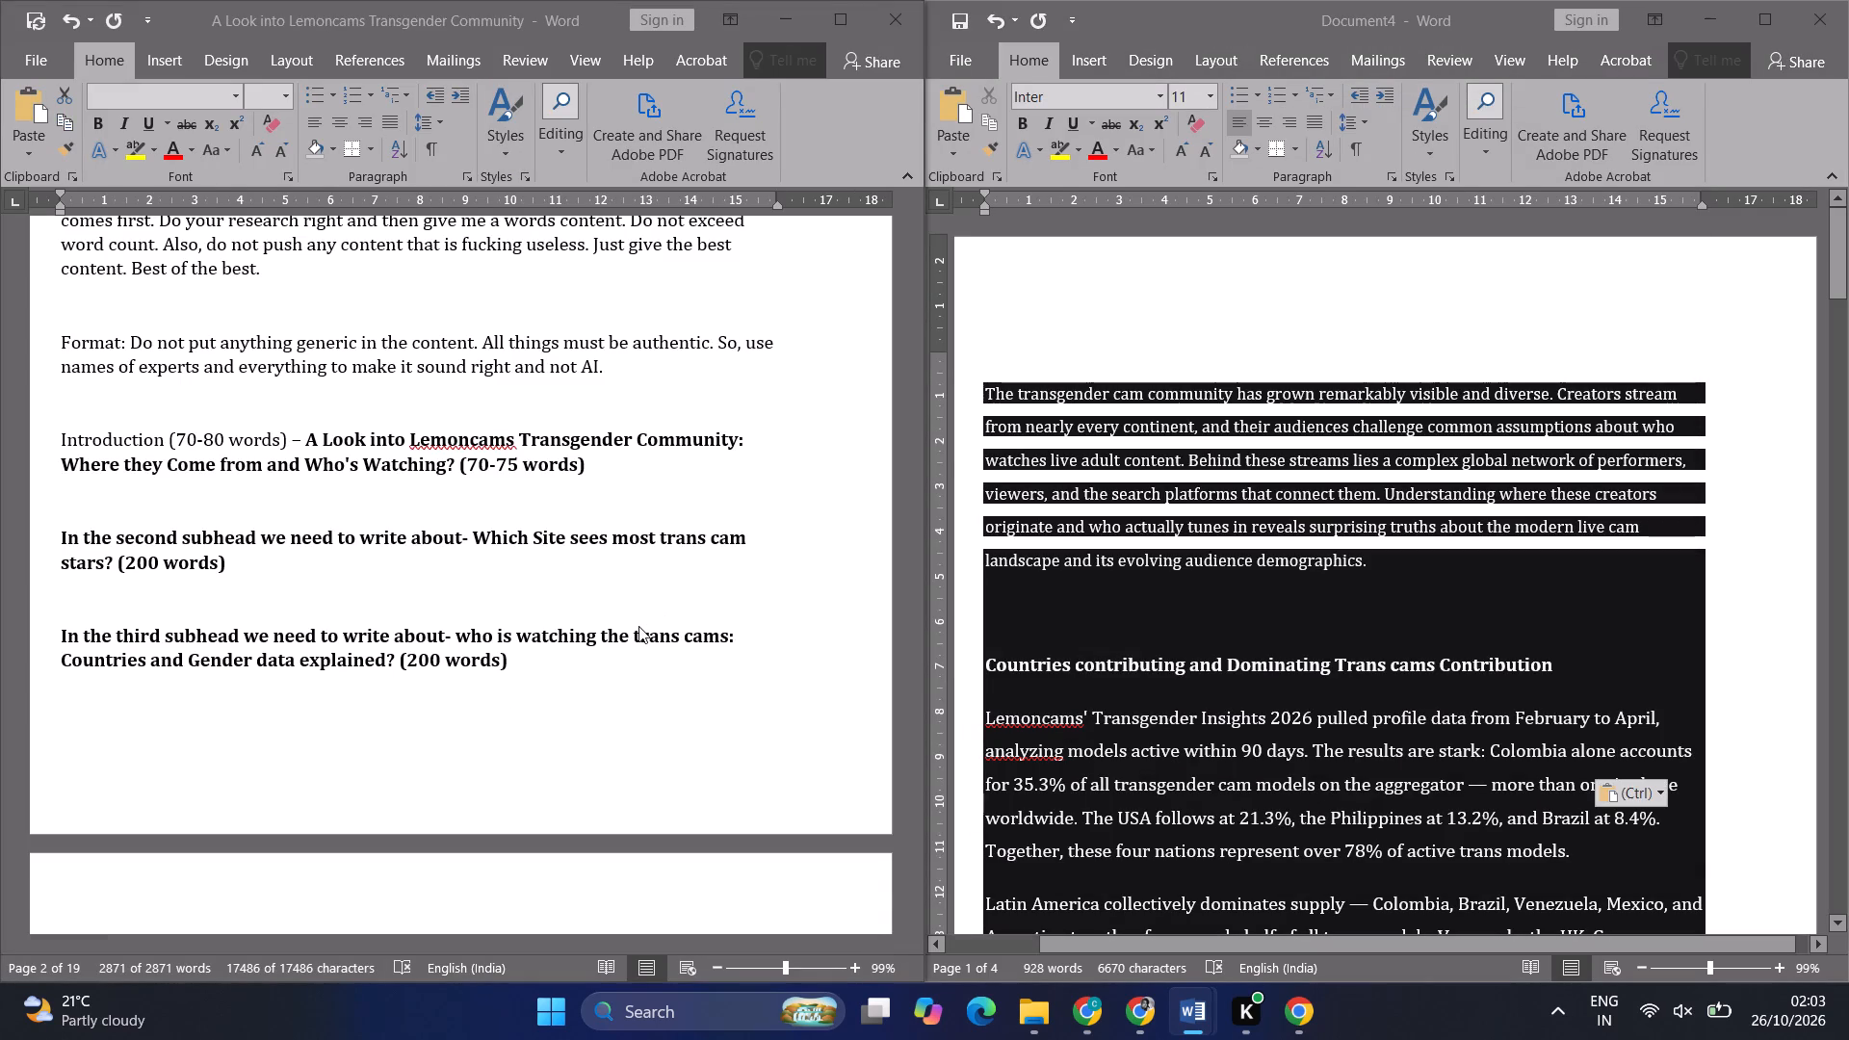
key("Left")
key("ctrl+shift+Down")
key("ctrl+shift+Down")
key("ctrl+shift+Down")
key("Right")
key("ctrl+shift+Down")
key("ctrl+shift+Down")
key("ctrl+shift+Down")
key("ctrl+shift+Down")
key("Right")
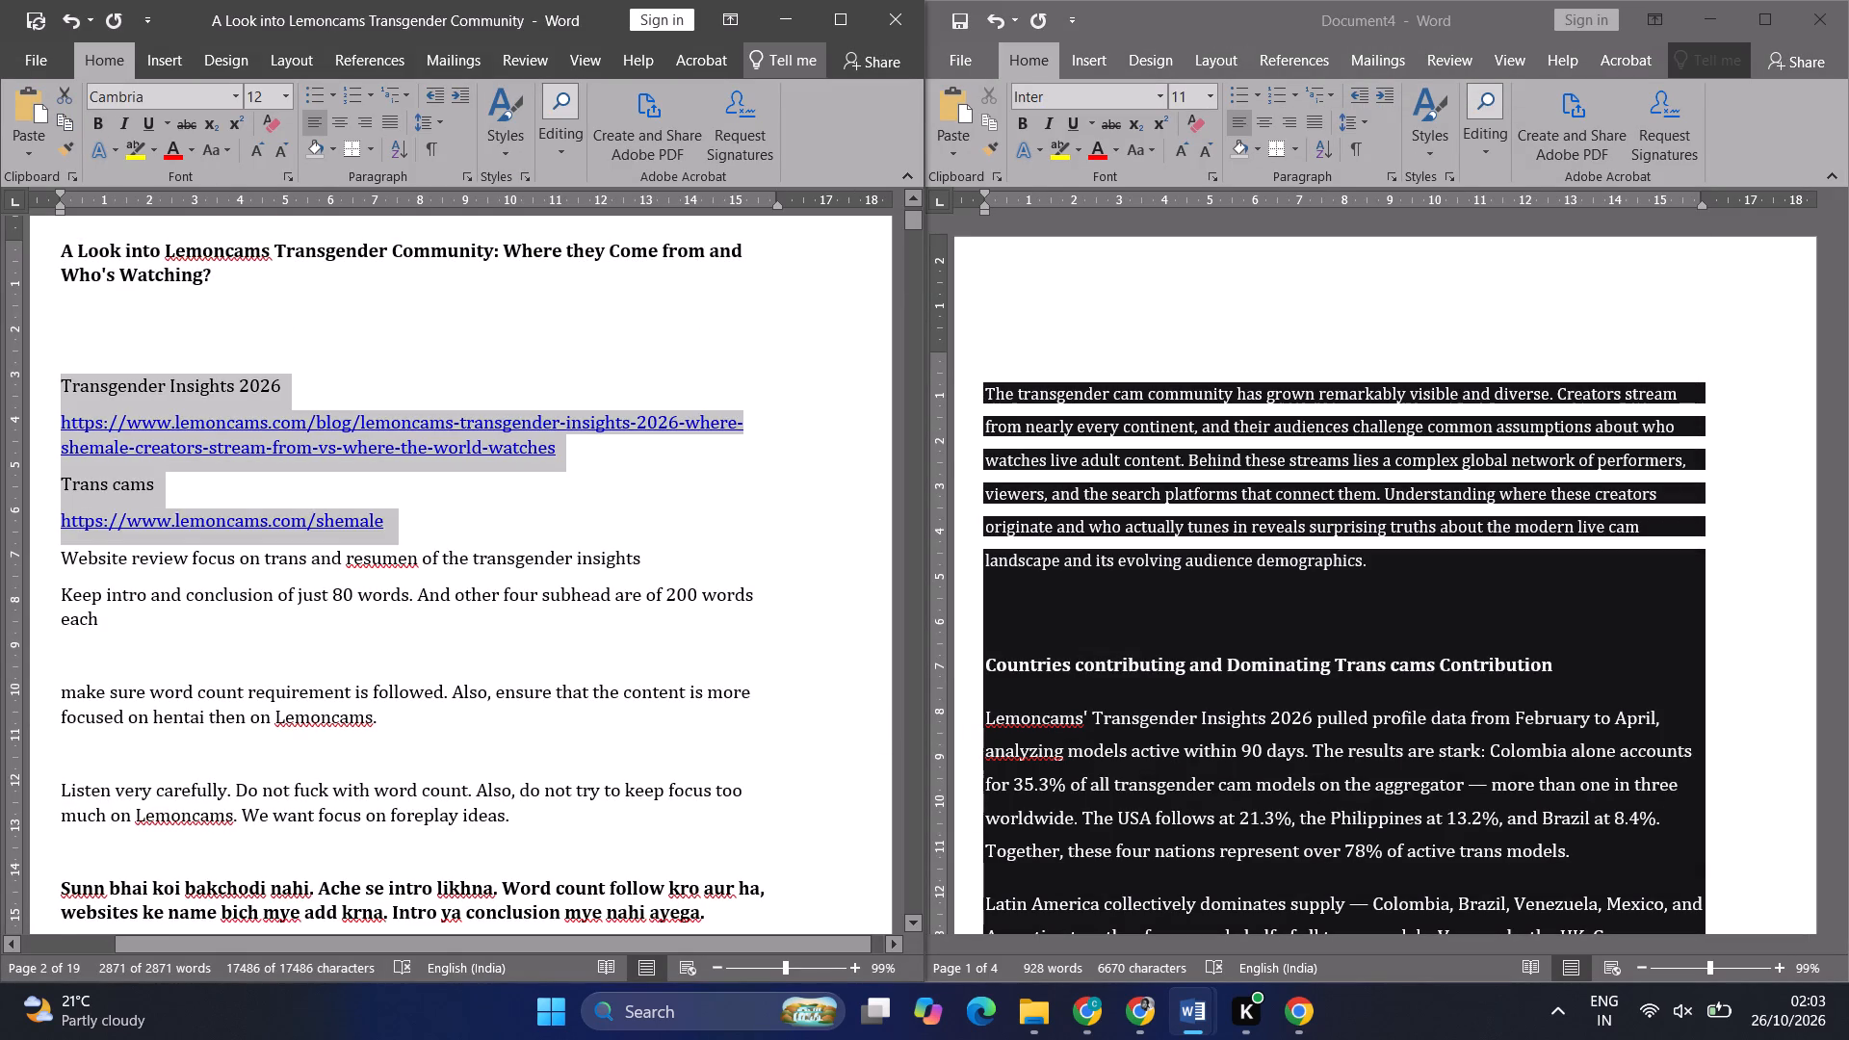
key("Return")
key("Return")
key("ctrl+Return")
key("ctrl+a")
key("Down")
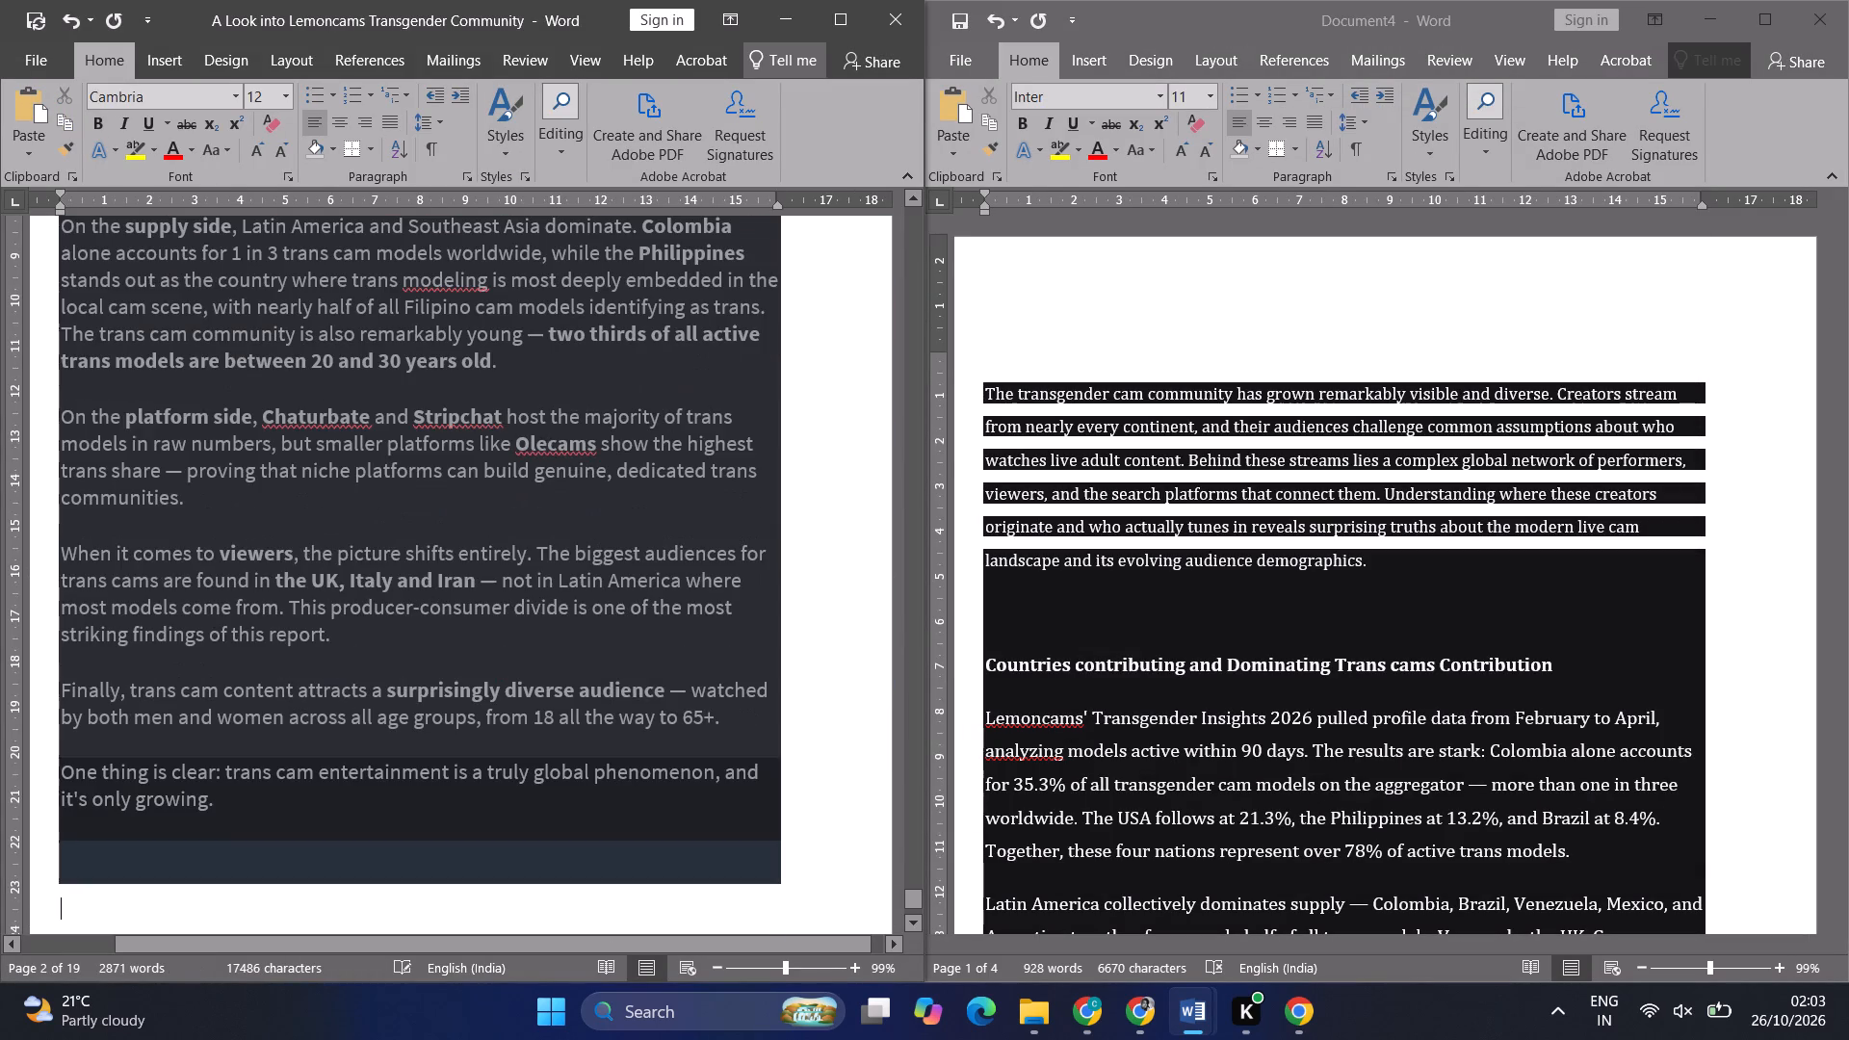
key("ctrl+a")
key("Up")
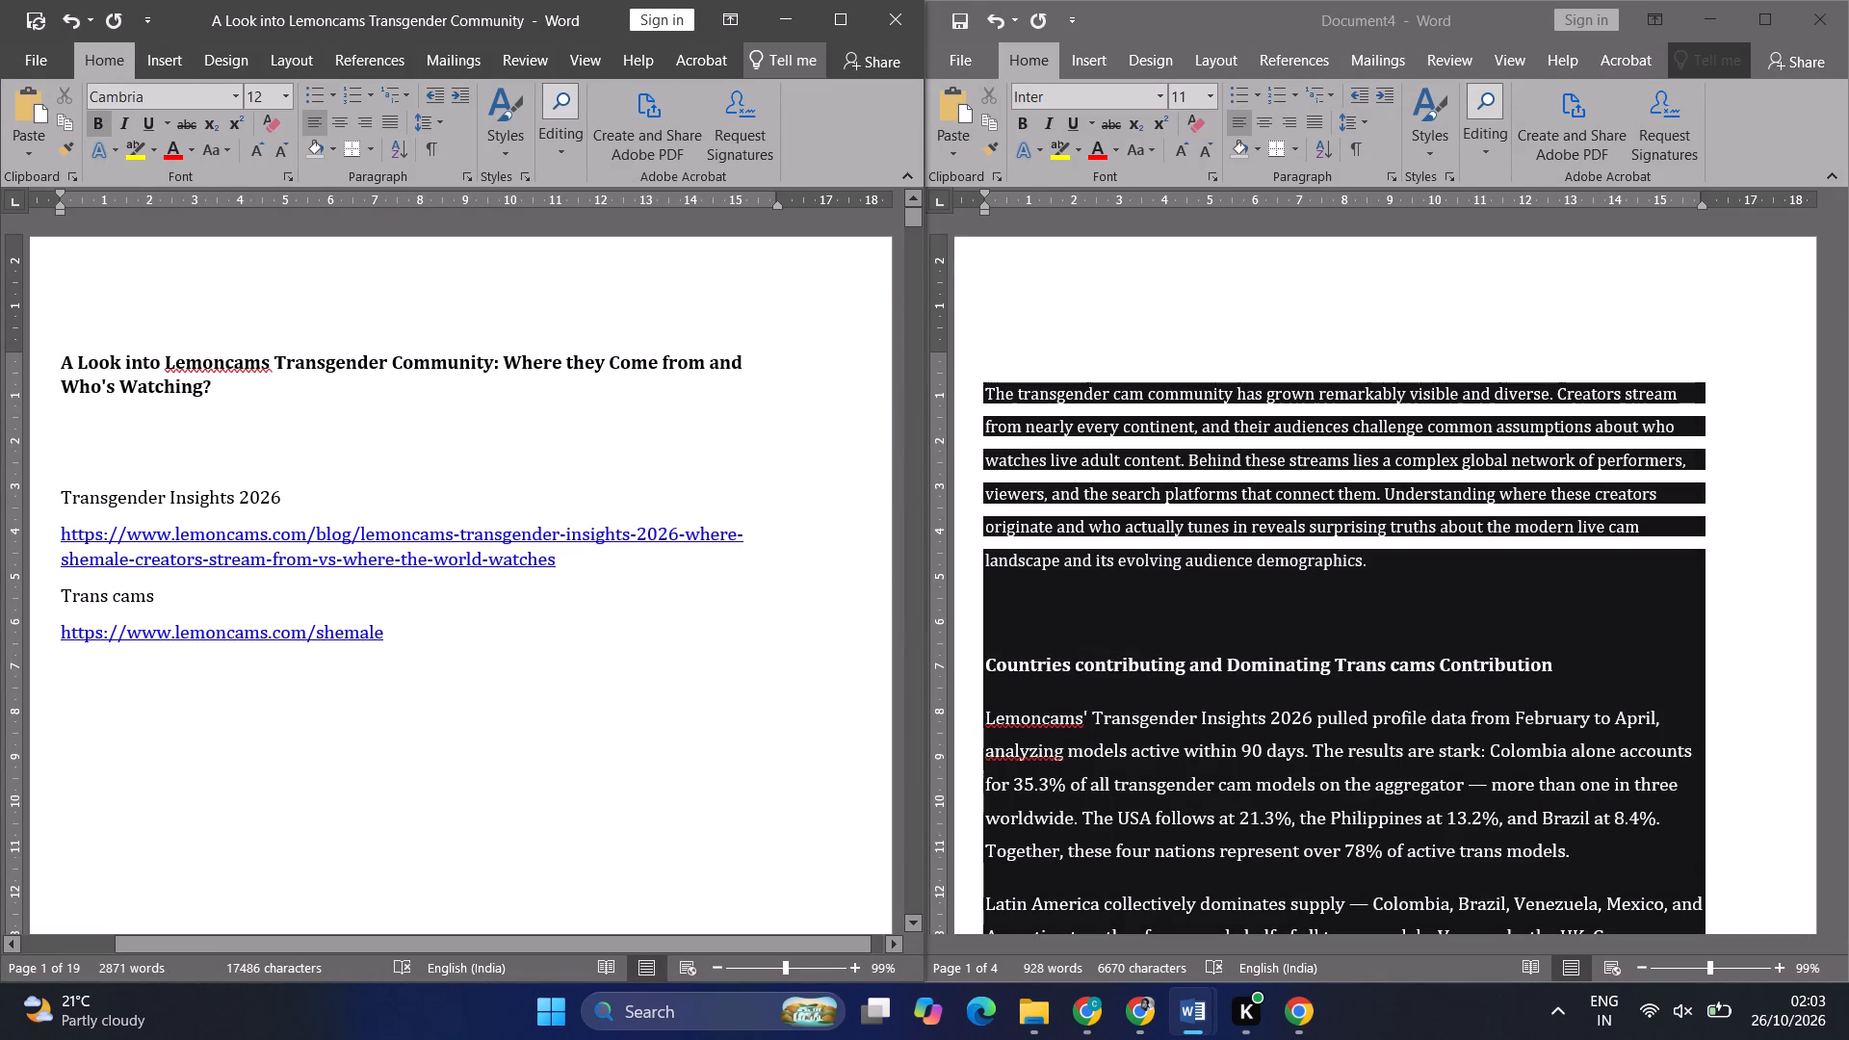
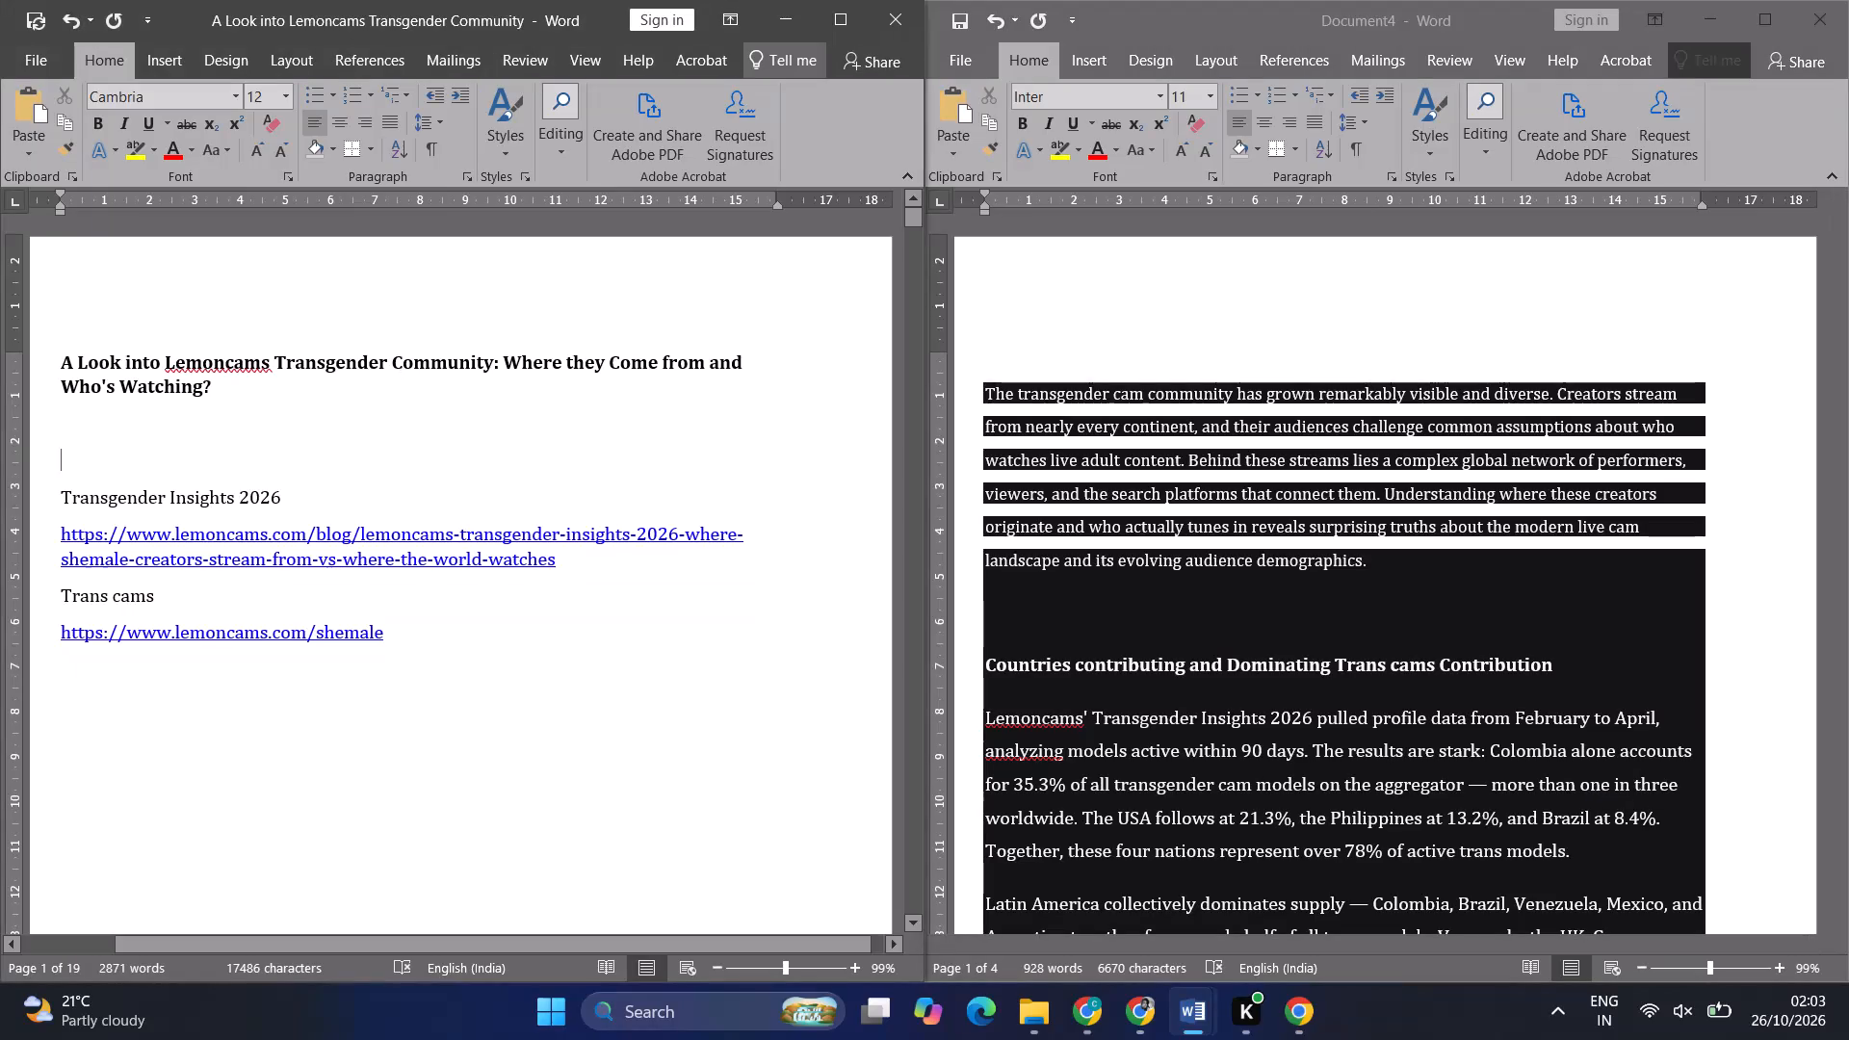
Cut the introduction paragraph from Document4 and paste it below the title in the Lemoncams brief document.
triple_click(1135, 493)
key("ctrl+x")
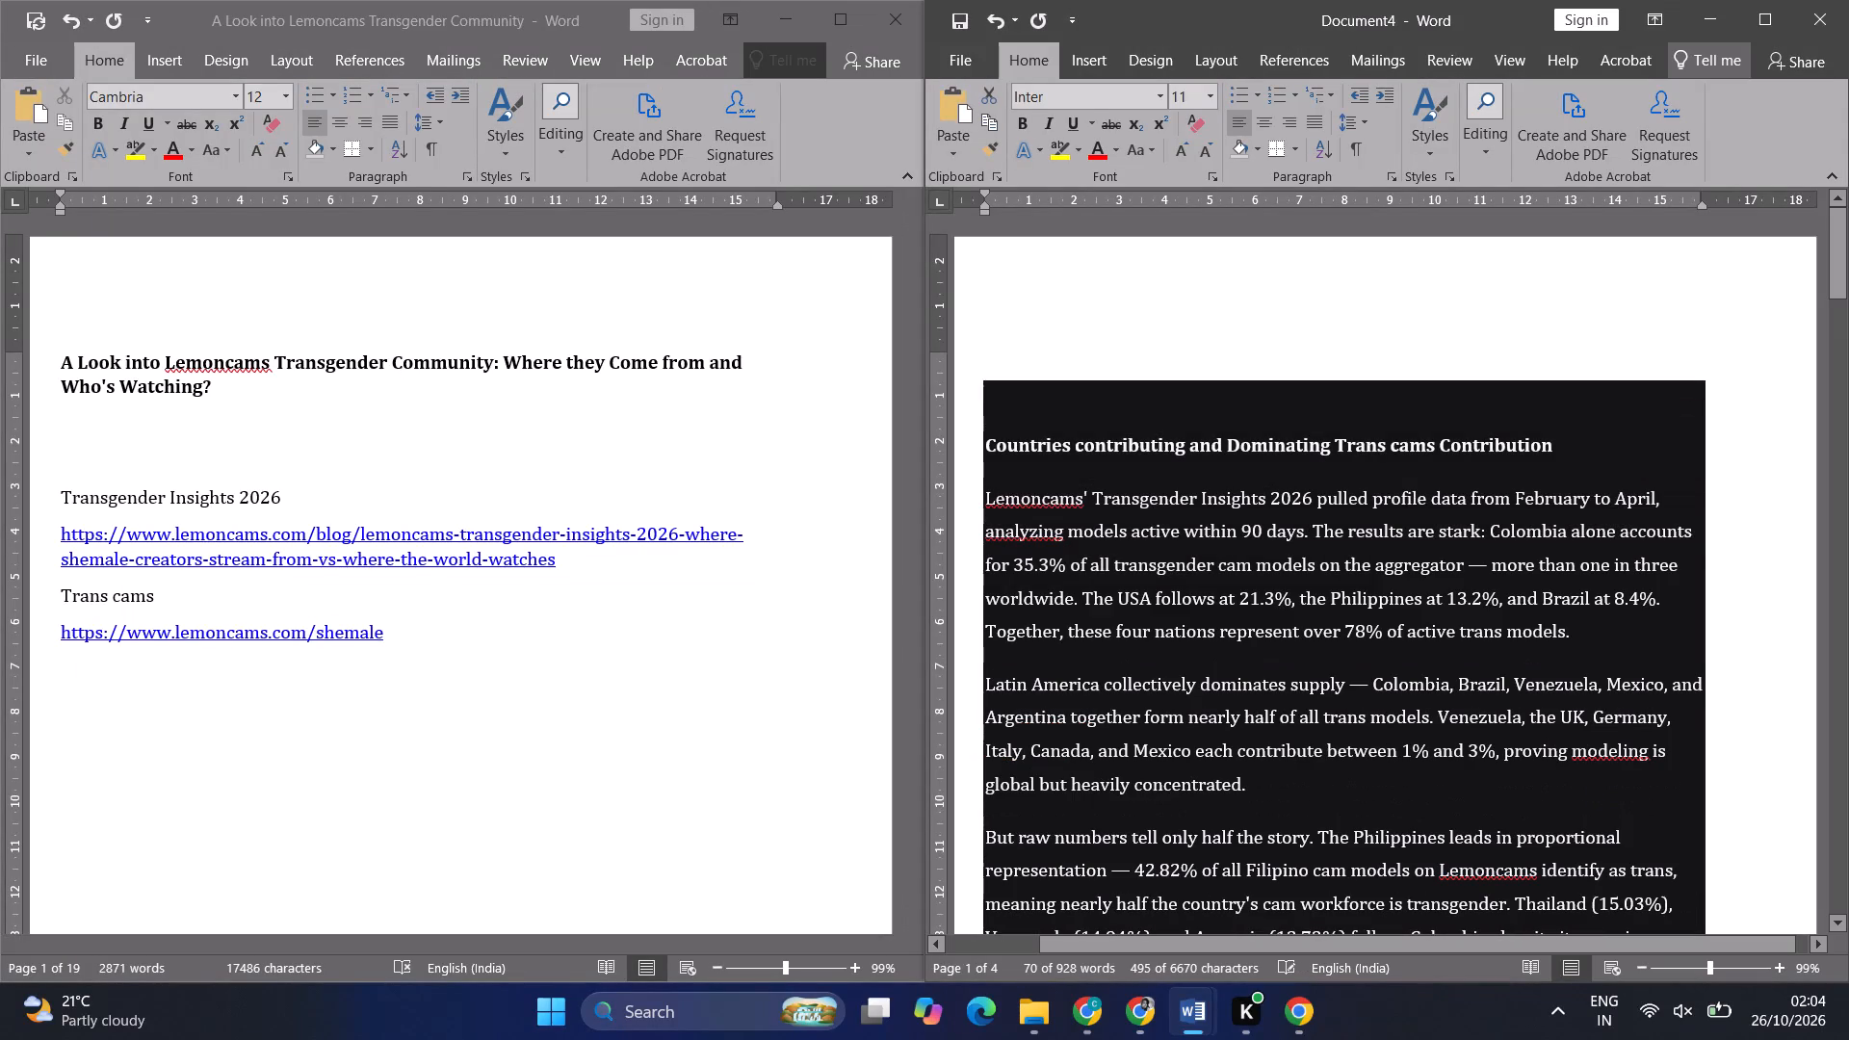
left_click(446, 635)
left_click(423, 452)
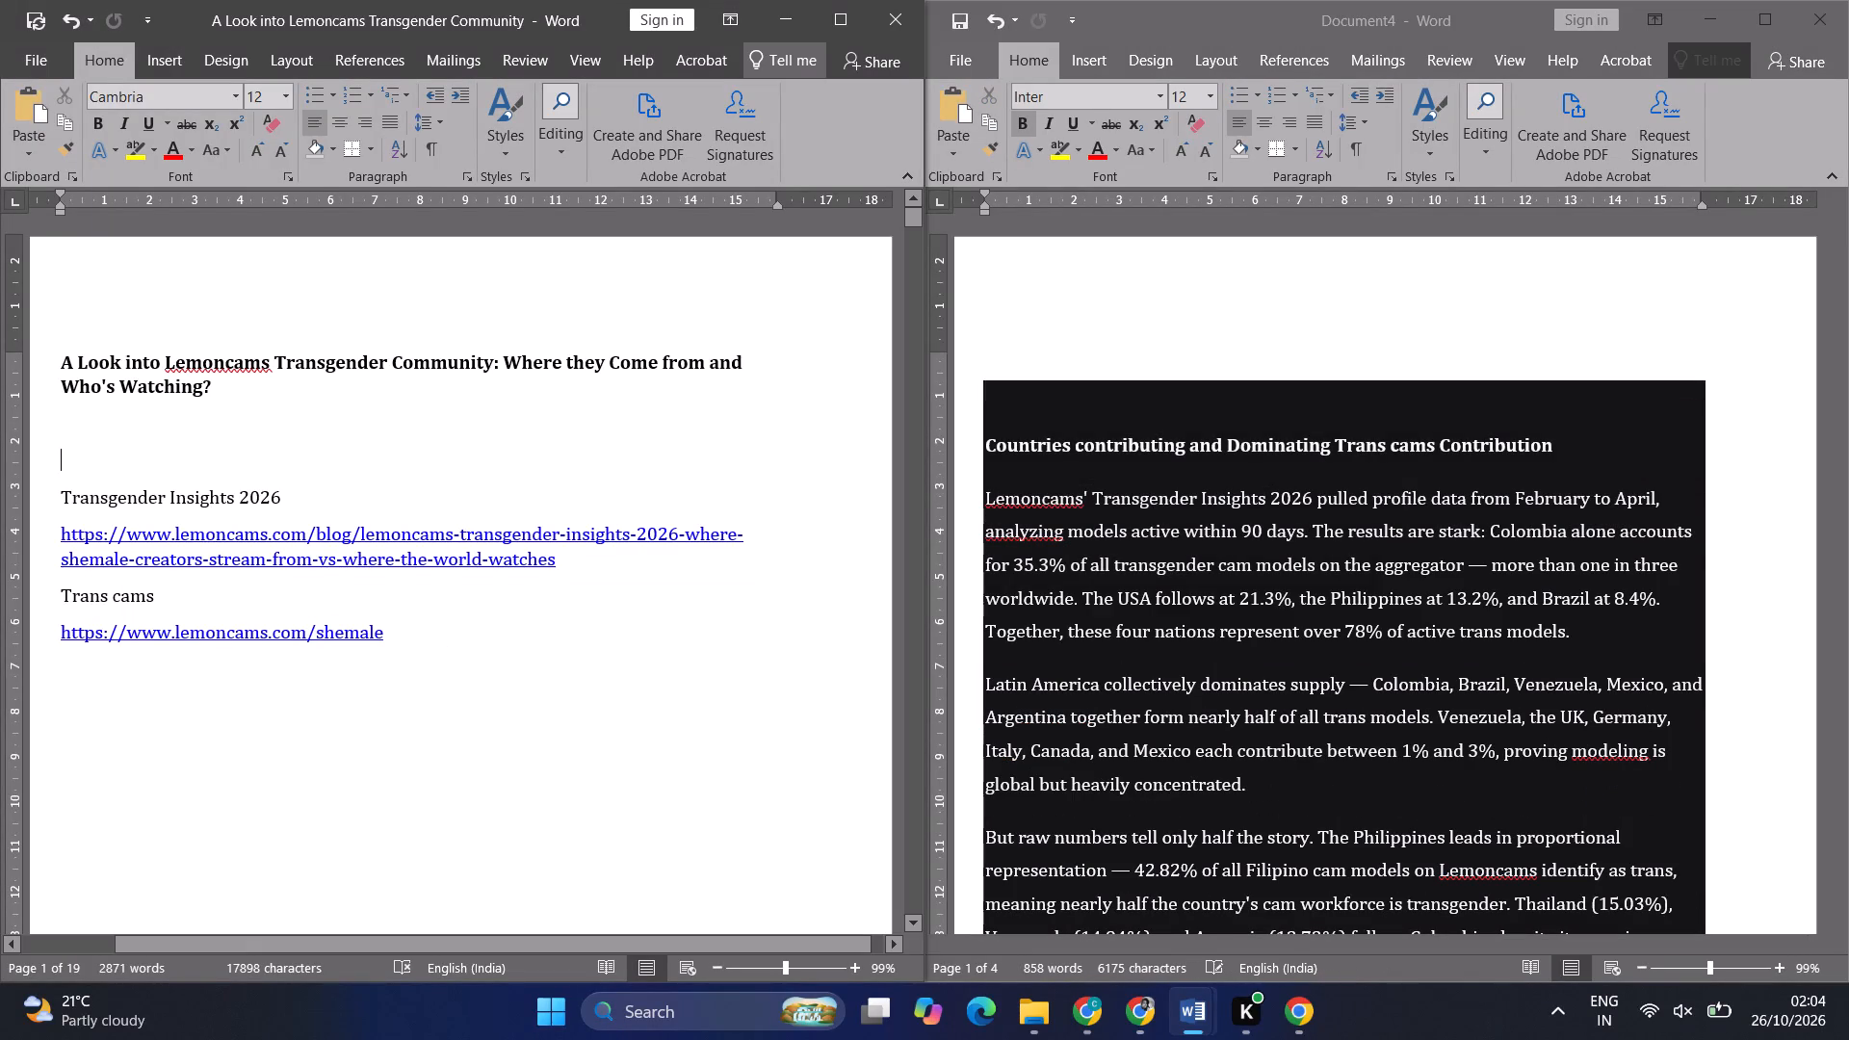
key("Return")
key("ctrl+v")
Directly under the brief's title, write "The transgender cam community has grown into a diverse and visible section of adult entertainment.".
key("ctrl+shift+Up")
key("Up")
key("Up")
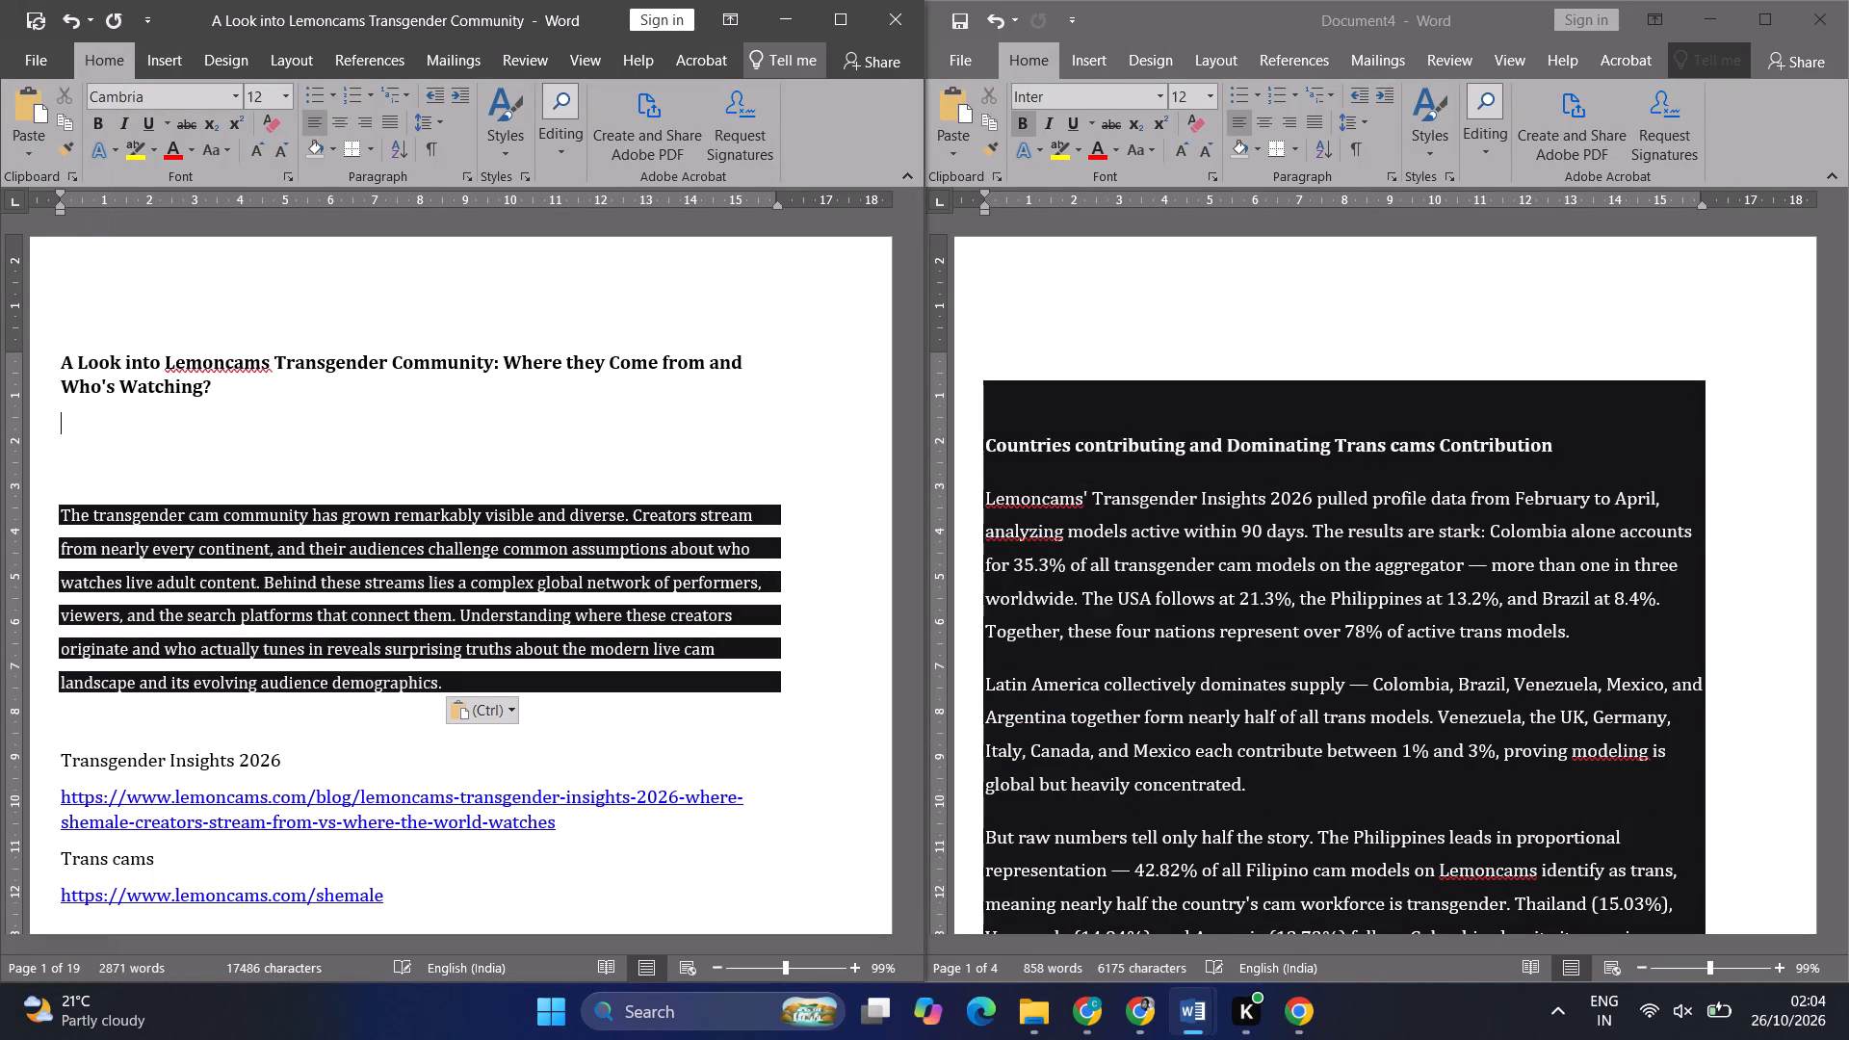
type("teh trsn")
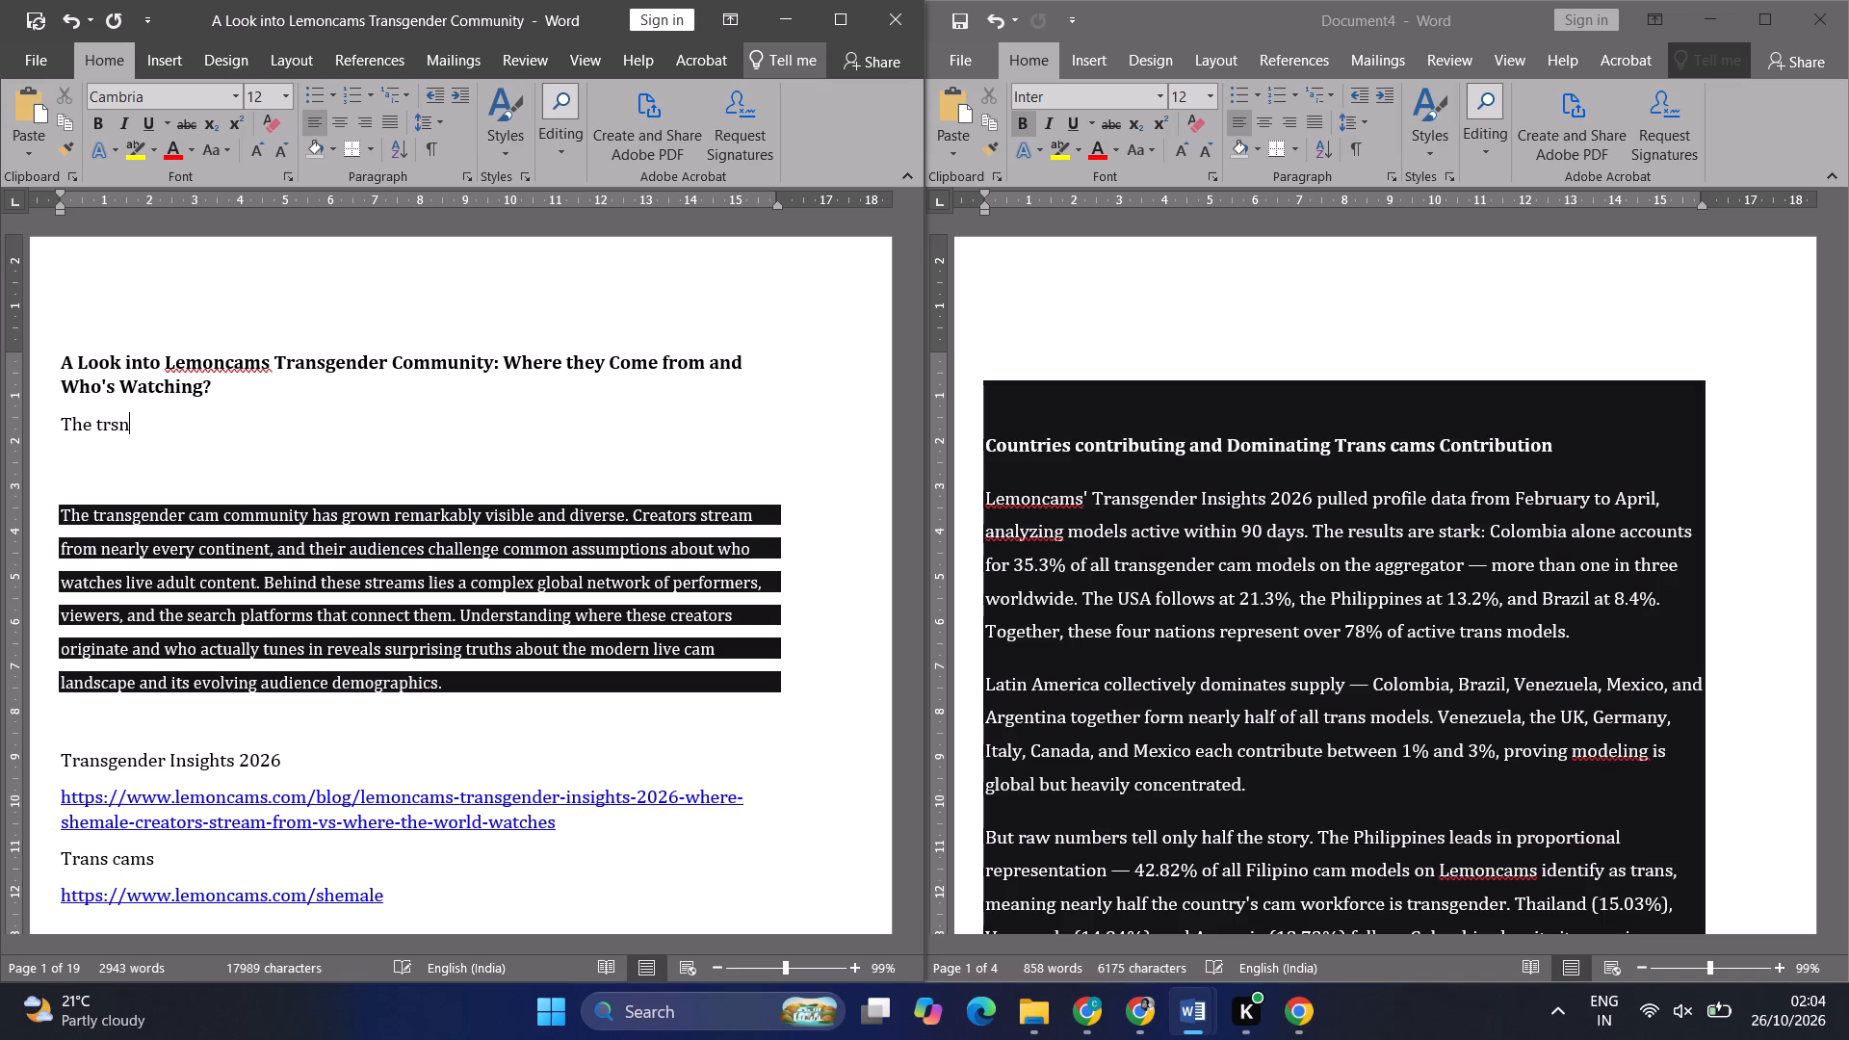
key("BackSpace")
key("BackSpace")
type("as")
key("BackSpace")
type("nsgender cam community has growh")
key("space")
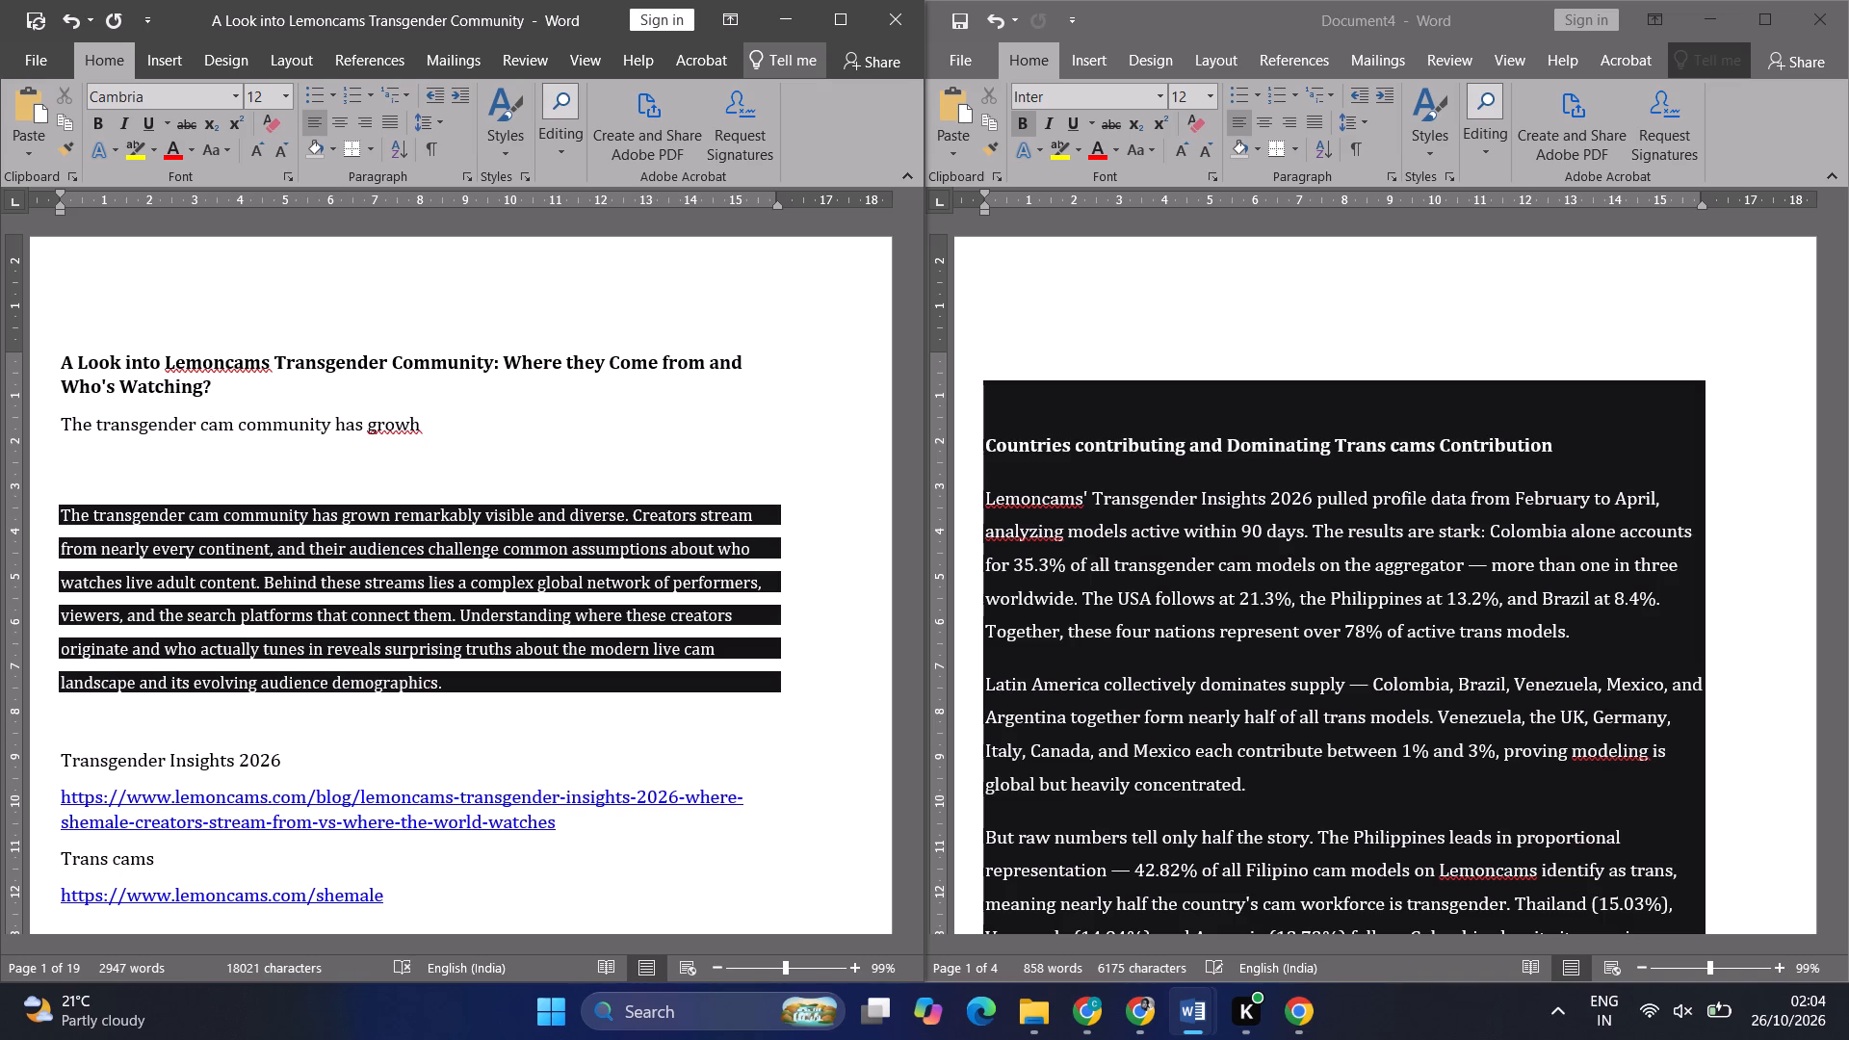
key("BackSpace")
key("BackSpace")
type("n into a diverse and visible")
key("space")
type("section of adult entertainment")
key("space")
key("BackSpace")
type(".")
key("space")
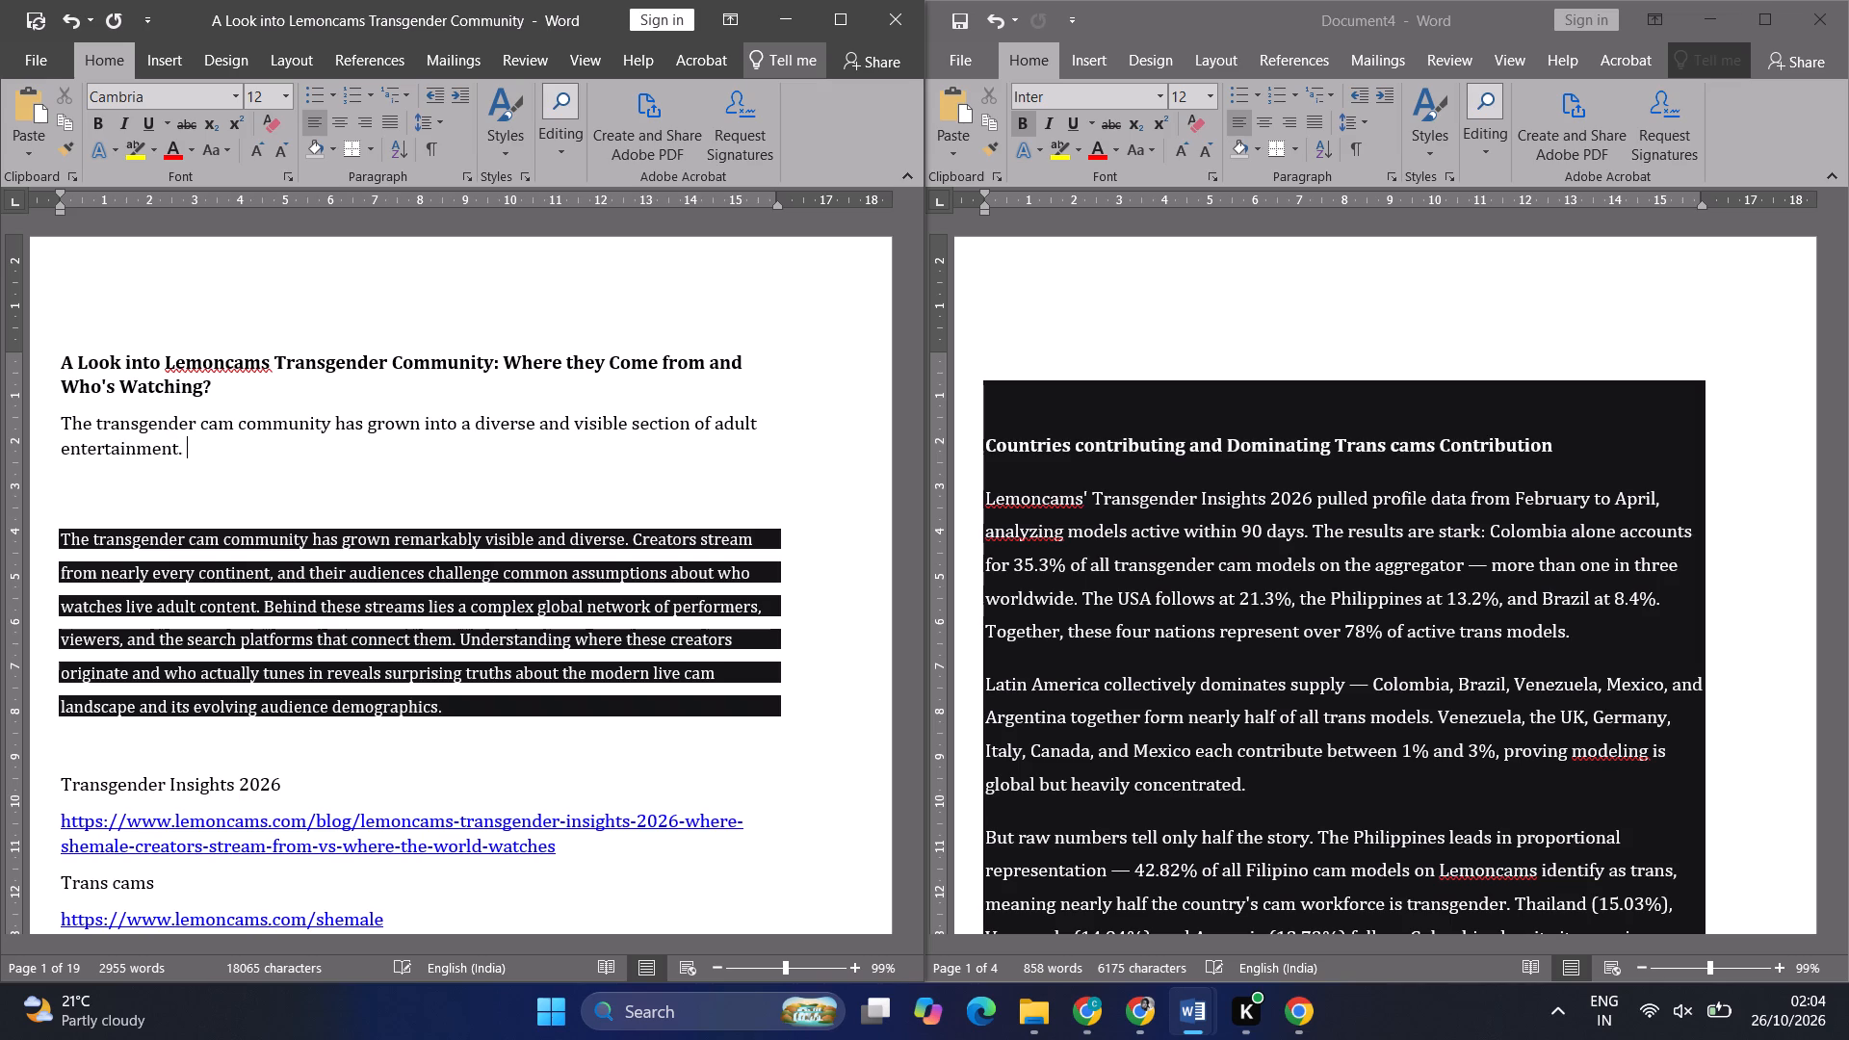
Continue the new introduction with "Creators today stream from almost every content, and their audiences".
type("Creators tro")
key("BackSpace")
key("BackSpace")
type("oday ster")
key("BackSpace")
type("re")
key("BackSpace")
key("BackSpace")
key("BackSpace")
type("ream from almost every content, and the")
key("BackSpace")
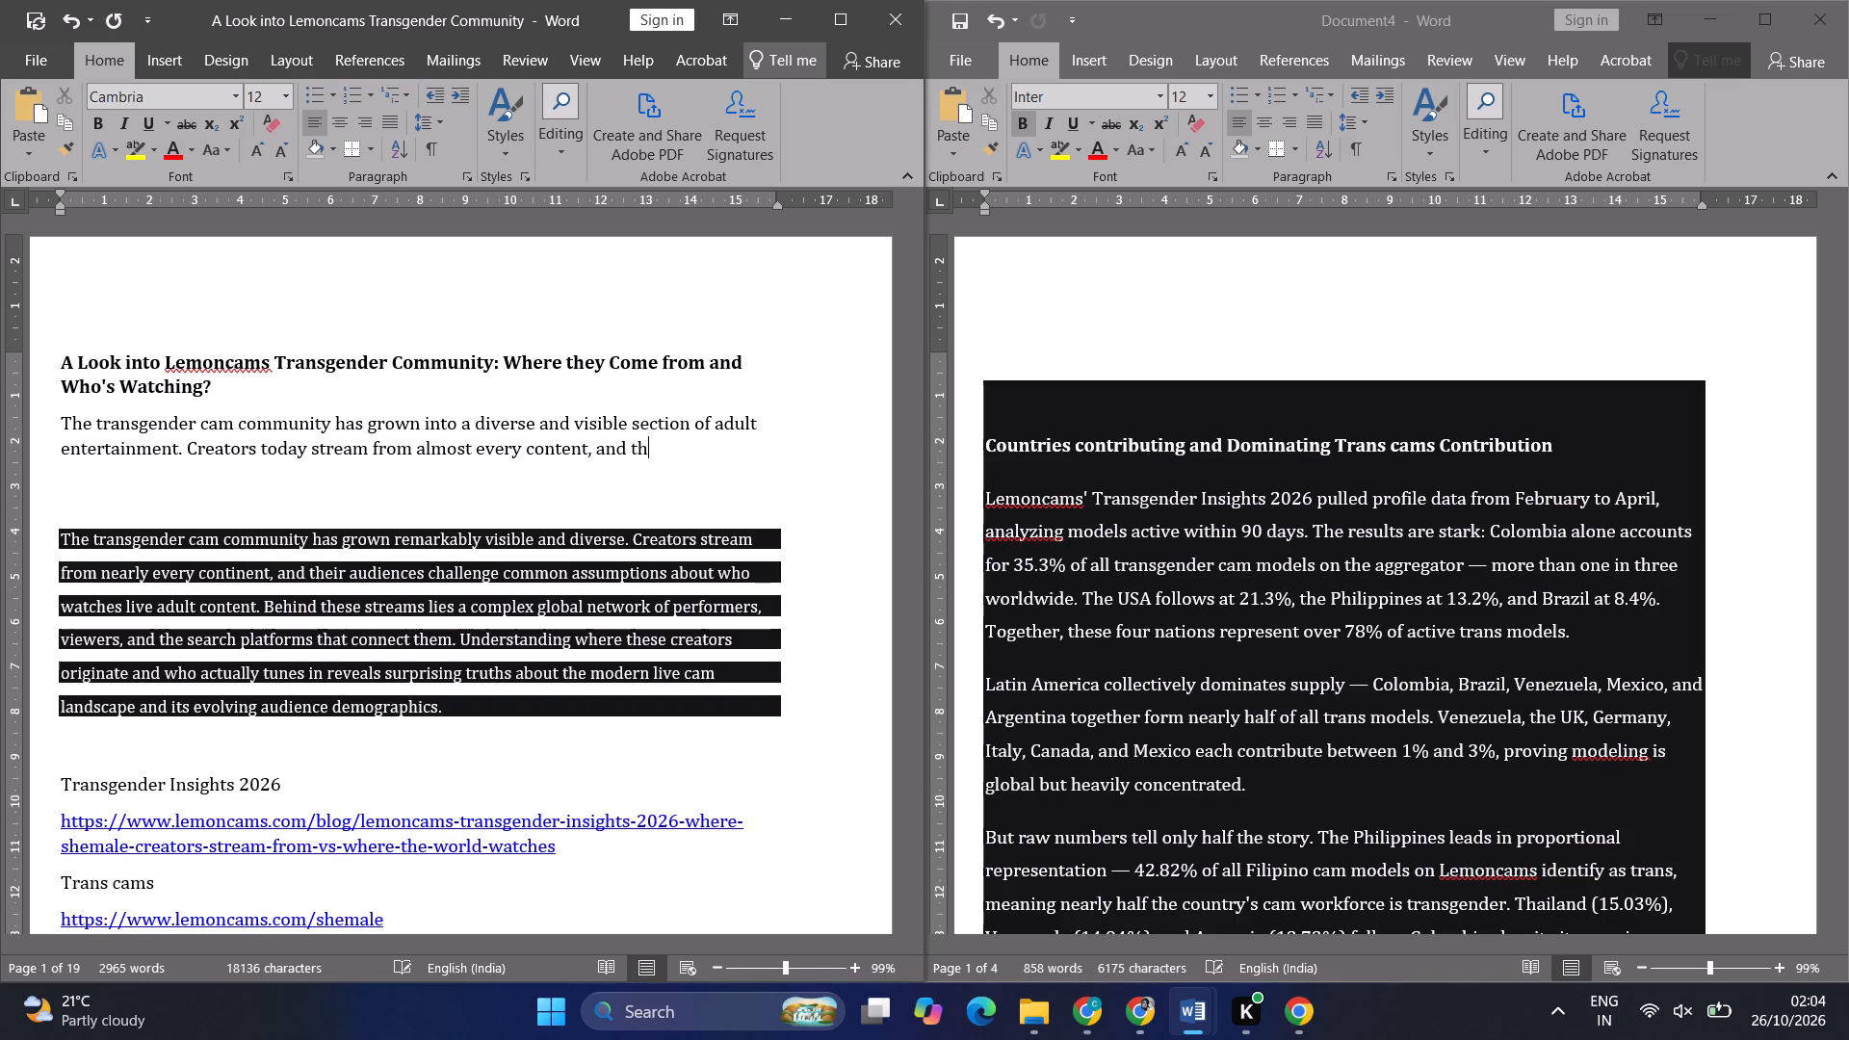
key("ctrl+shift+Left")
key("ctrl+shift+Left")
key("Right")
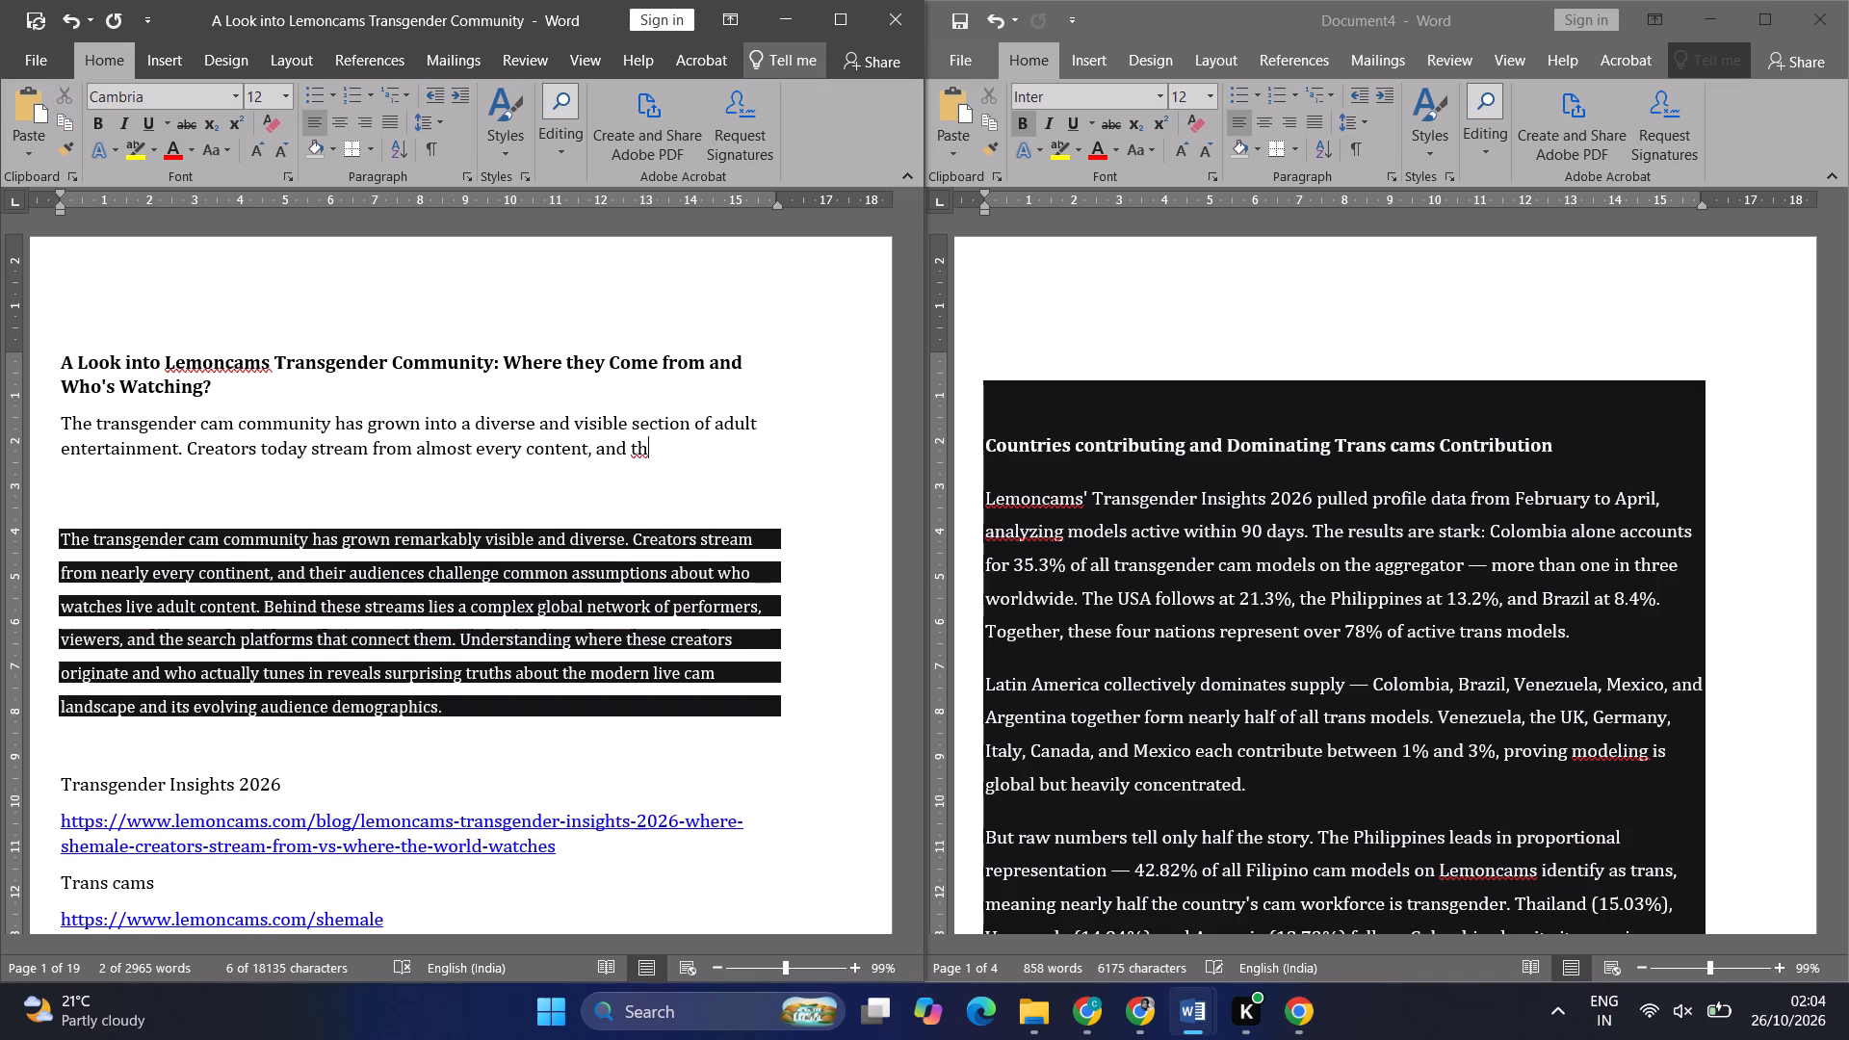
type("ir")
key("space")
key("BackSpace")
key("BackSpace")
key("BackSpace")
type("eir audiences")
key("space")
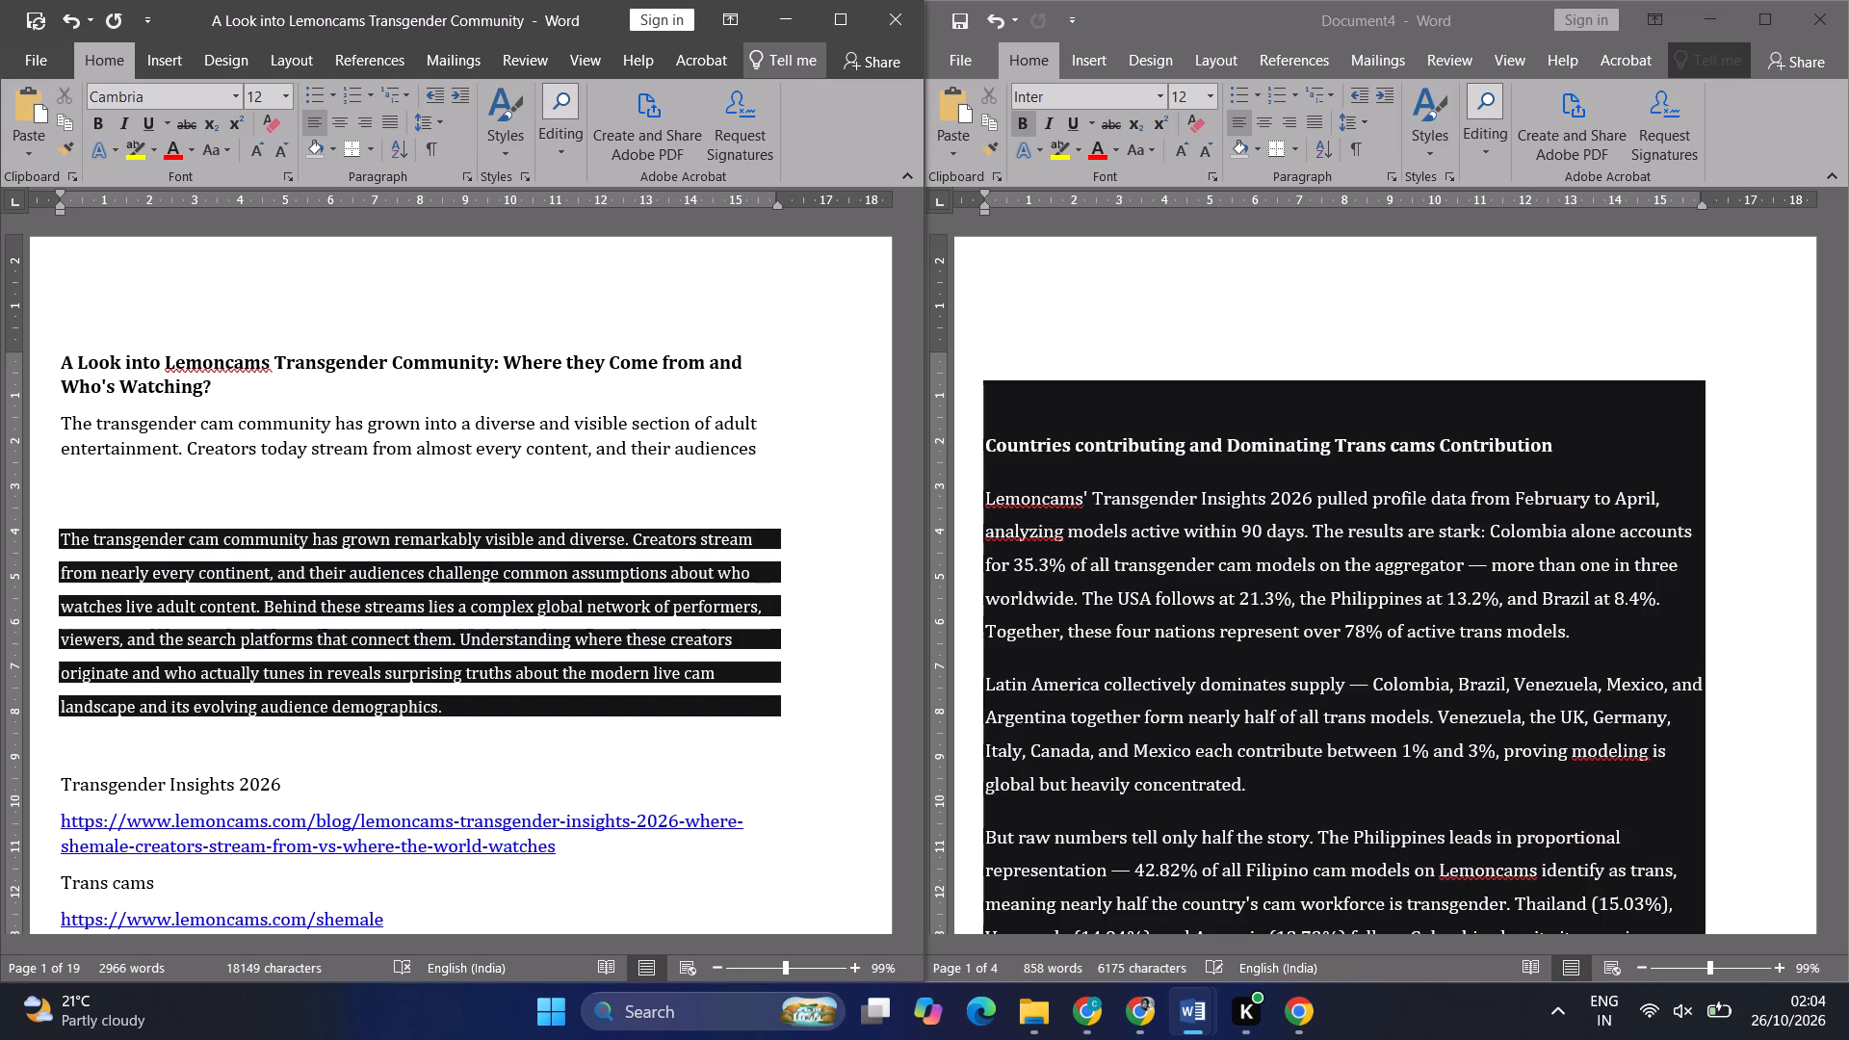
Complete the second sentence with "challenge some common assumptions about truly watches trans live content.".
type("challenge some common assumptions about")
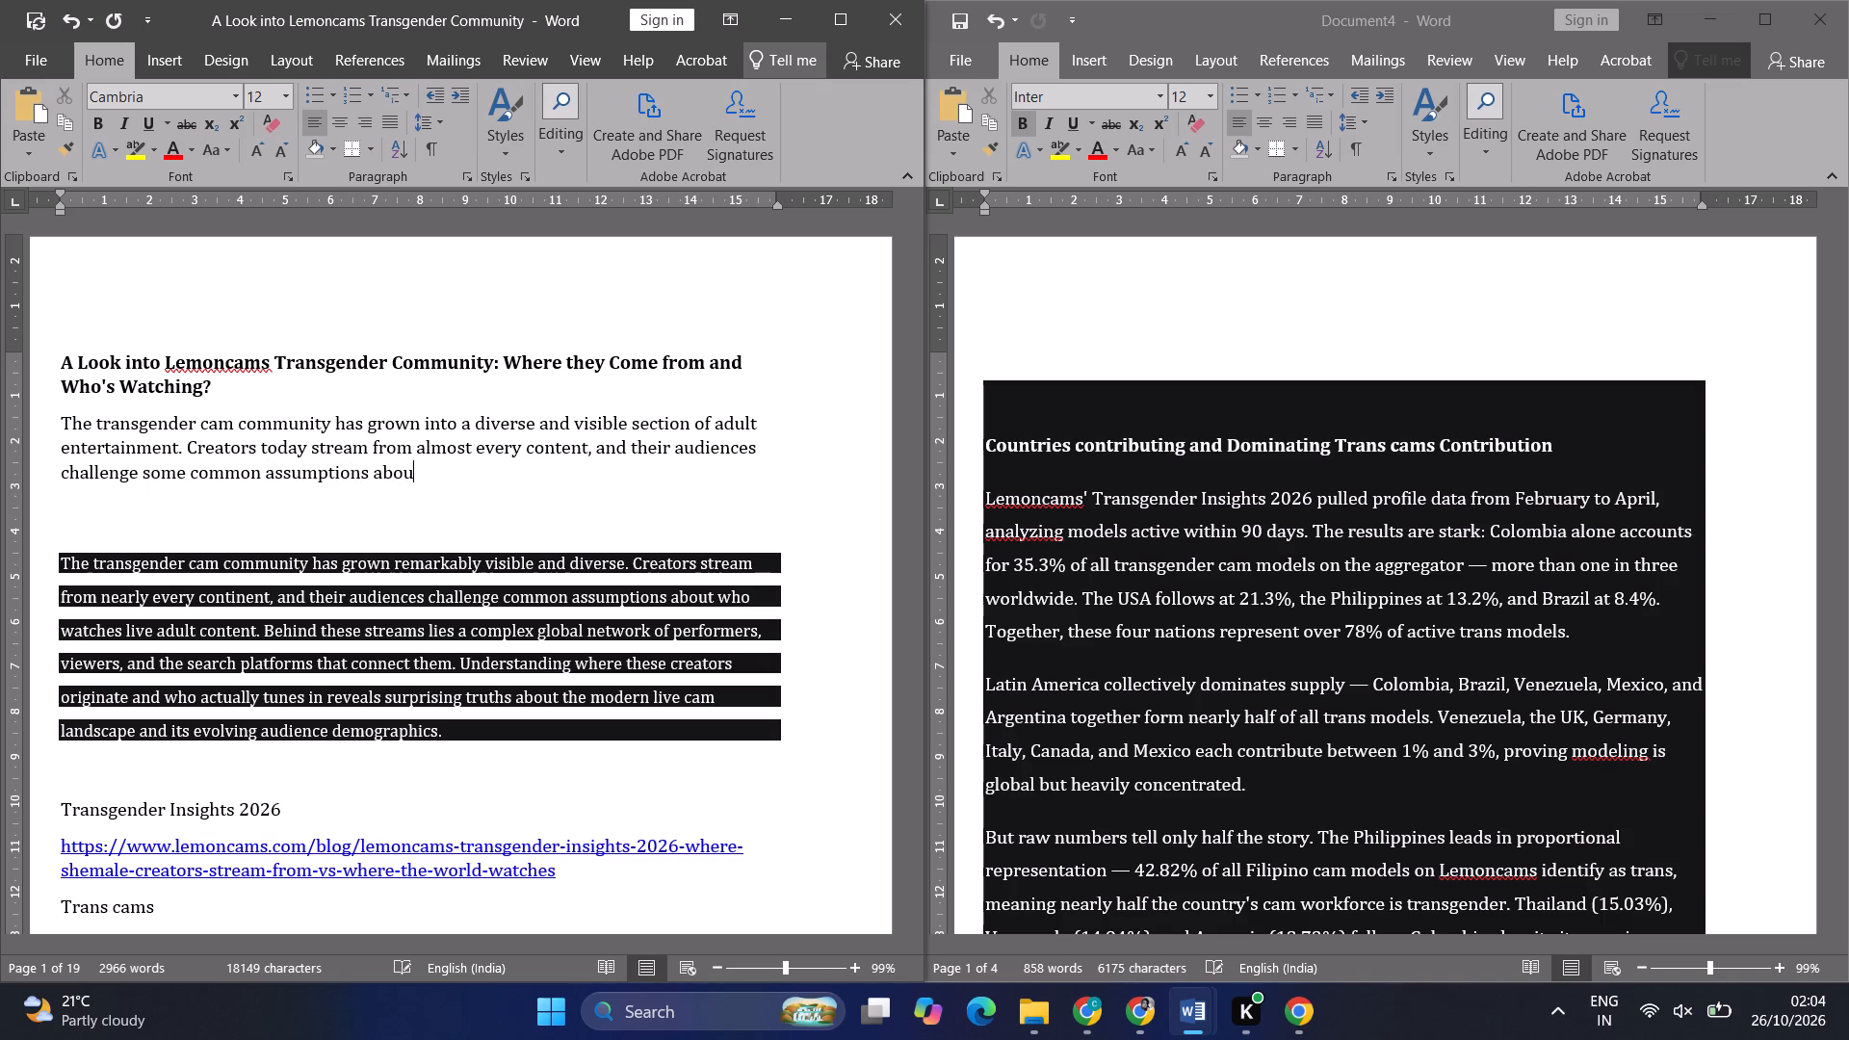
key("space")
type("tru")
key("space")
key("BackSpace")
type("ly watch")
key("s")
key("BackSpace")
type("es trans live o")
key("BackSpace")
type("contwnt")
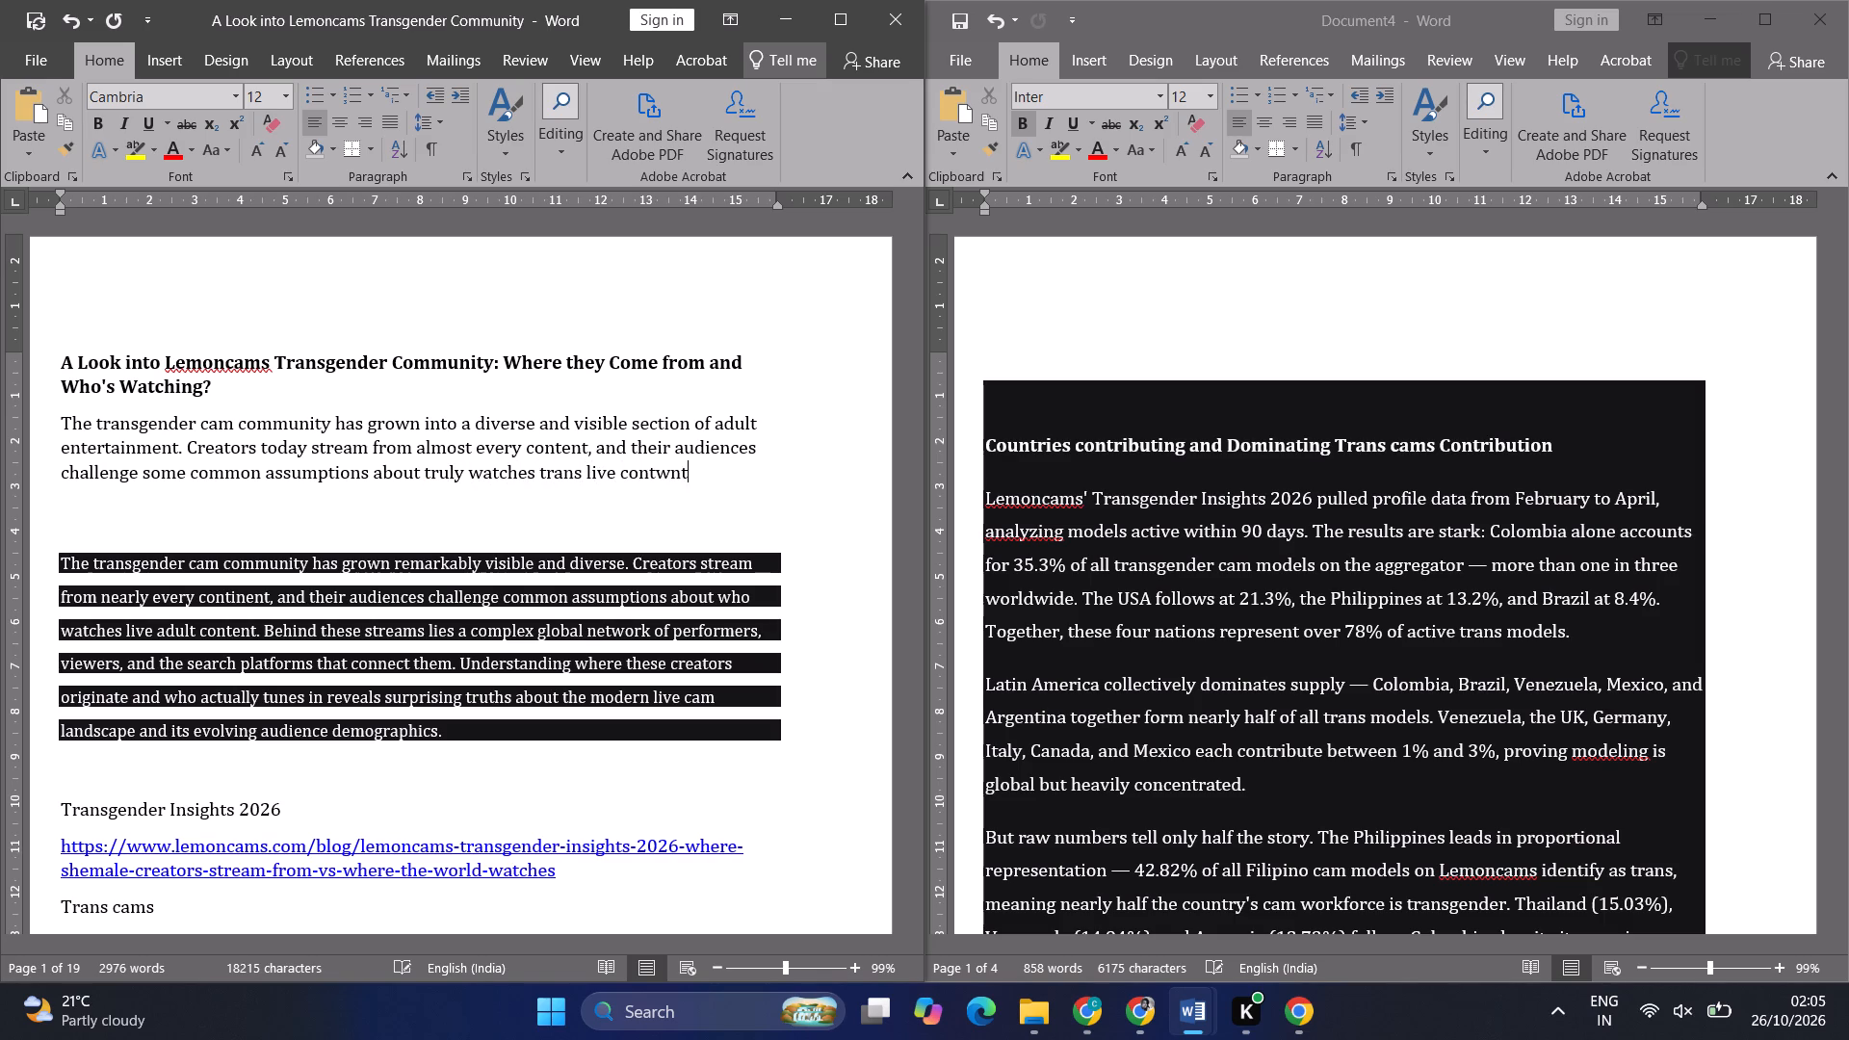
key("BackSpace")
key("BackSpace")
key("BackSpace")
key("BackSpace")
key("e")
key("BackSpace")
type("tet")
key("BackSpace")
type("nt.")
key("space")
Add "Behind all these streams exists a complex global network of models, search sites and viewers that connect them" to the introduction.
type("Behind all these sttram")
key("BackSpace")
key("BackSpace")
key("BackSpace")
key("BackSpace")
type("reams exists a complex gloa")
key("BackSpace")
type("bal entwork")
key("space")
type("of models, search sites and")
key("space")
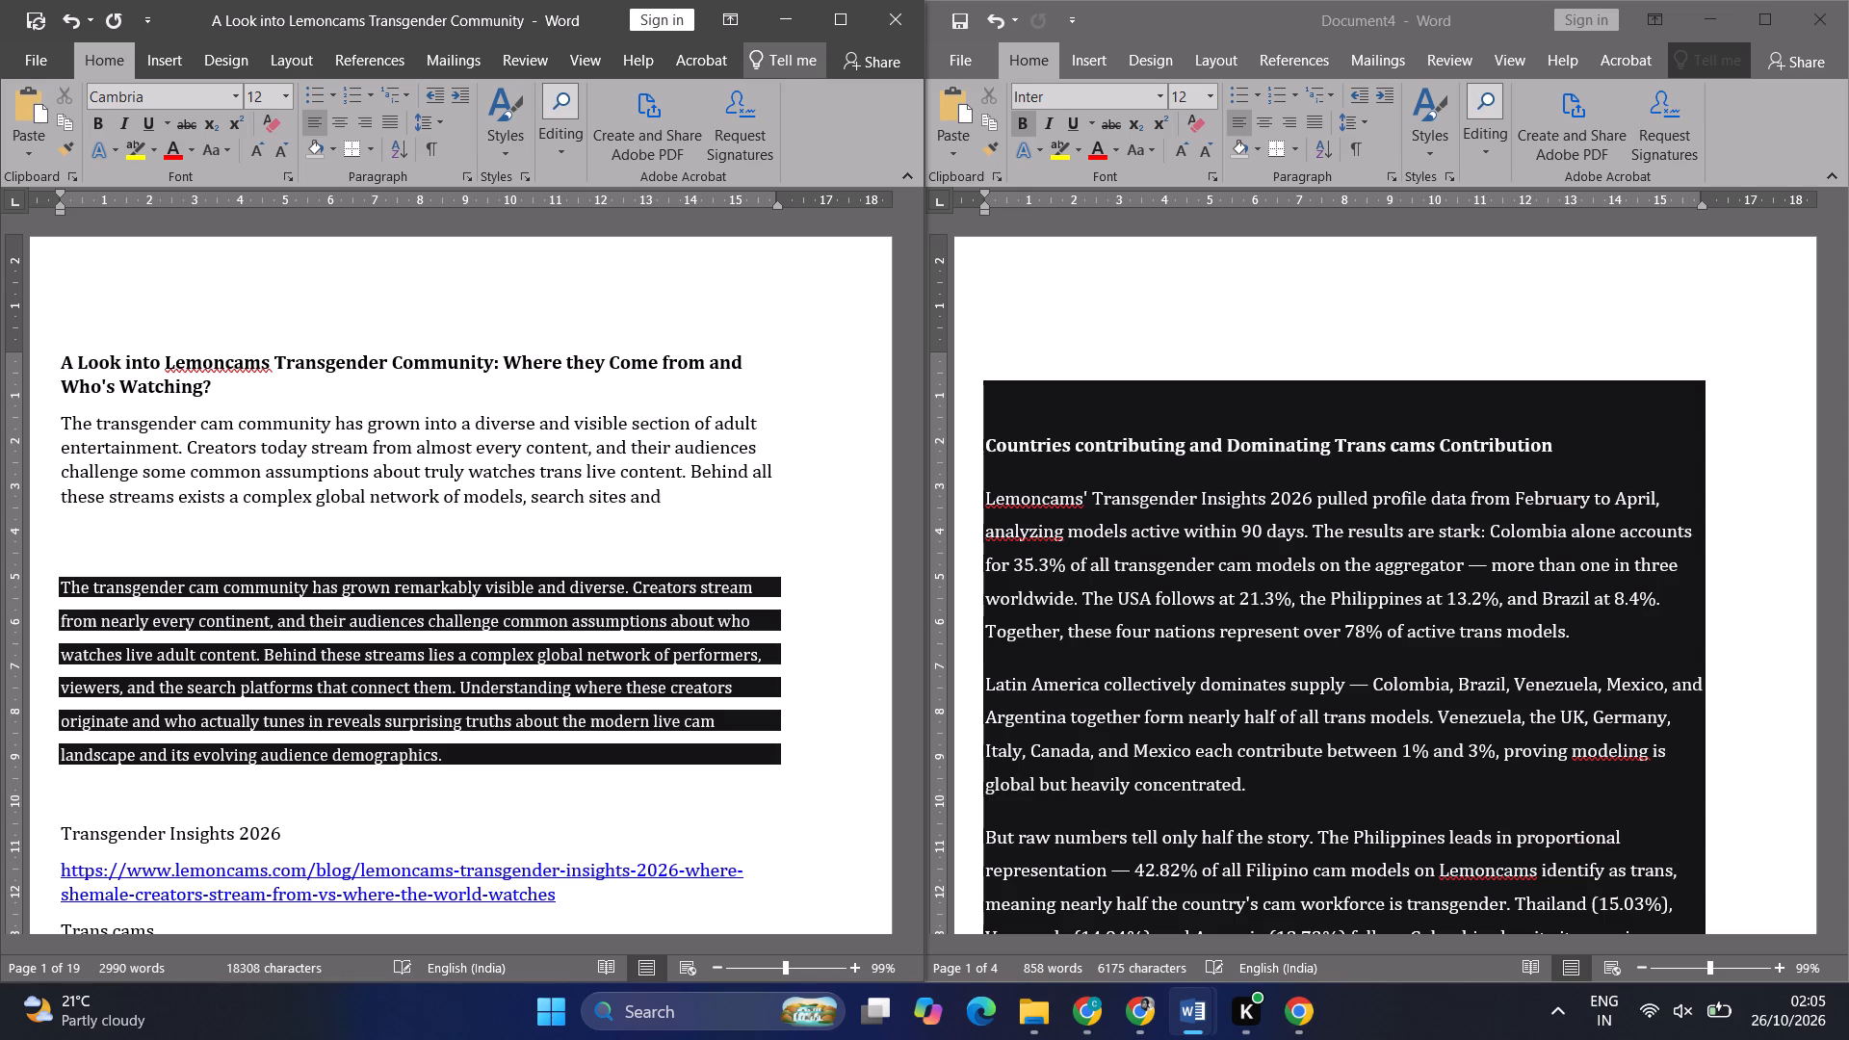
type("viewers")
key("space")
type("that connect them")
key("space")
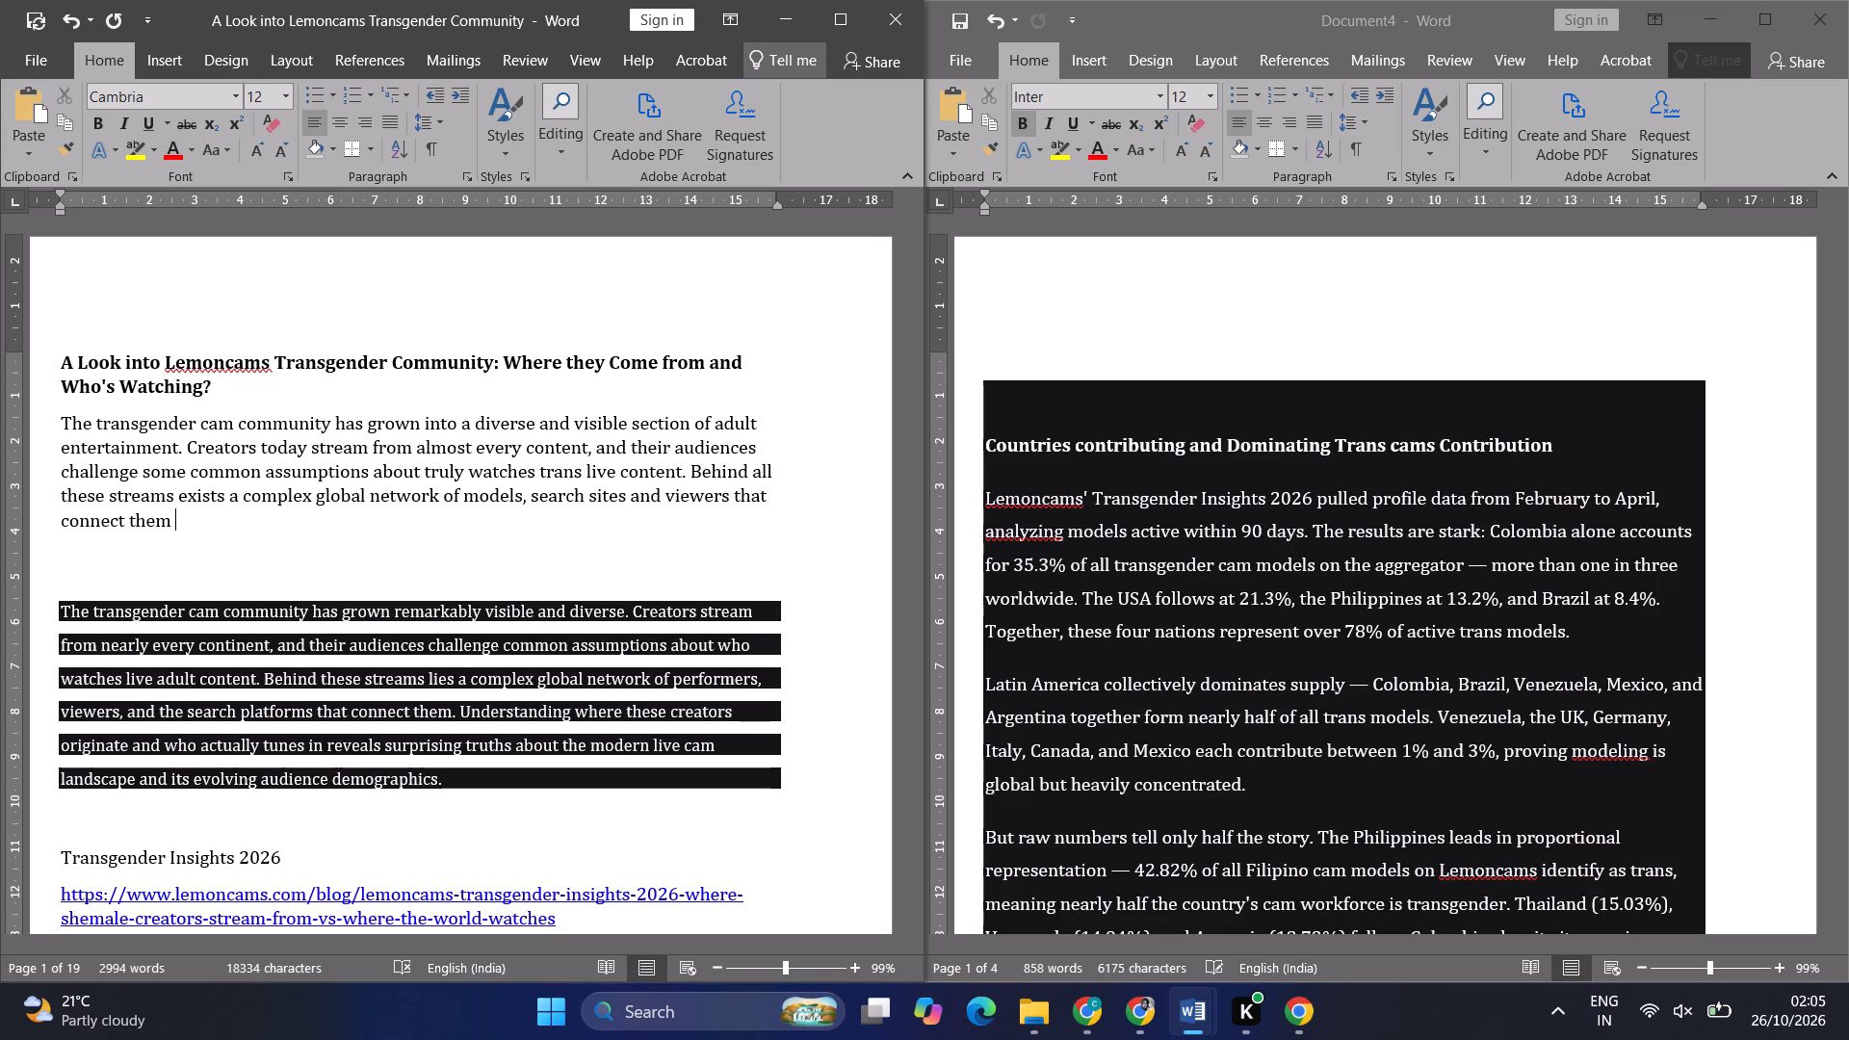
Copy the brief's title together with the newly written introduction and the pasted DeepSeek introduction.
key("Right")
key("Right")
key("ctrl+shift+Down")
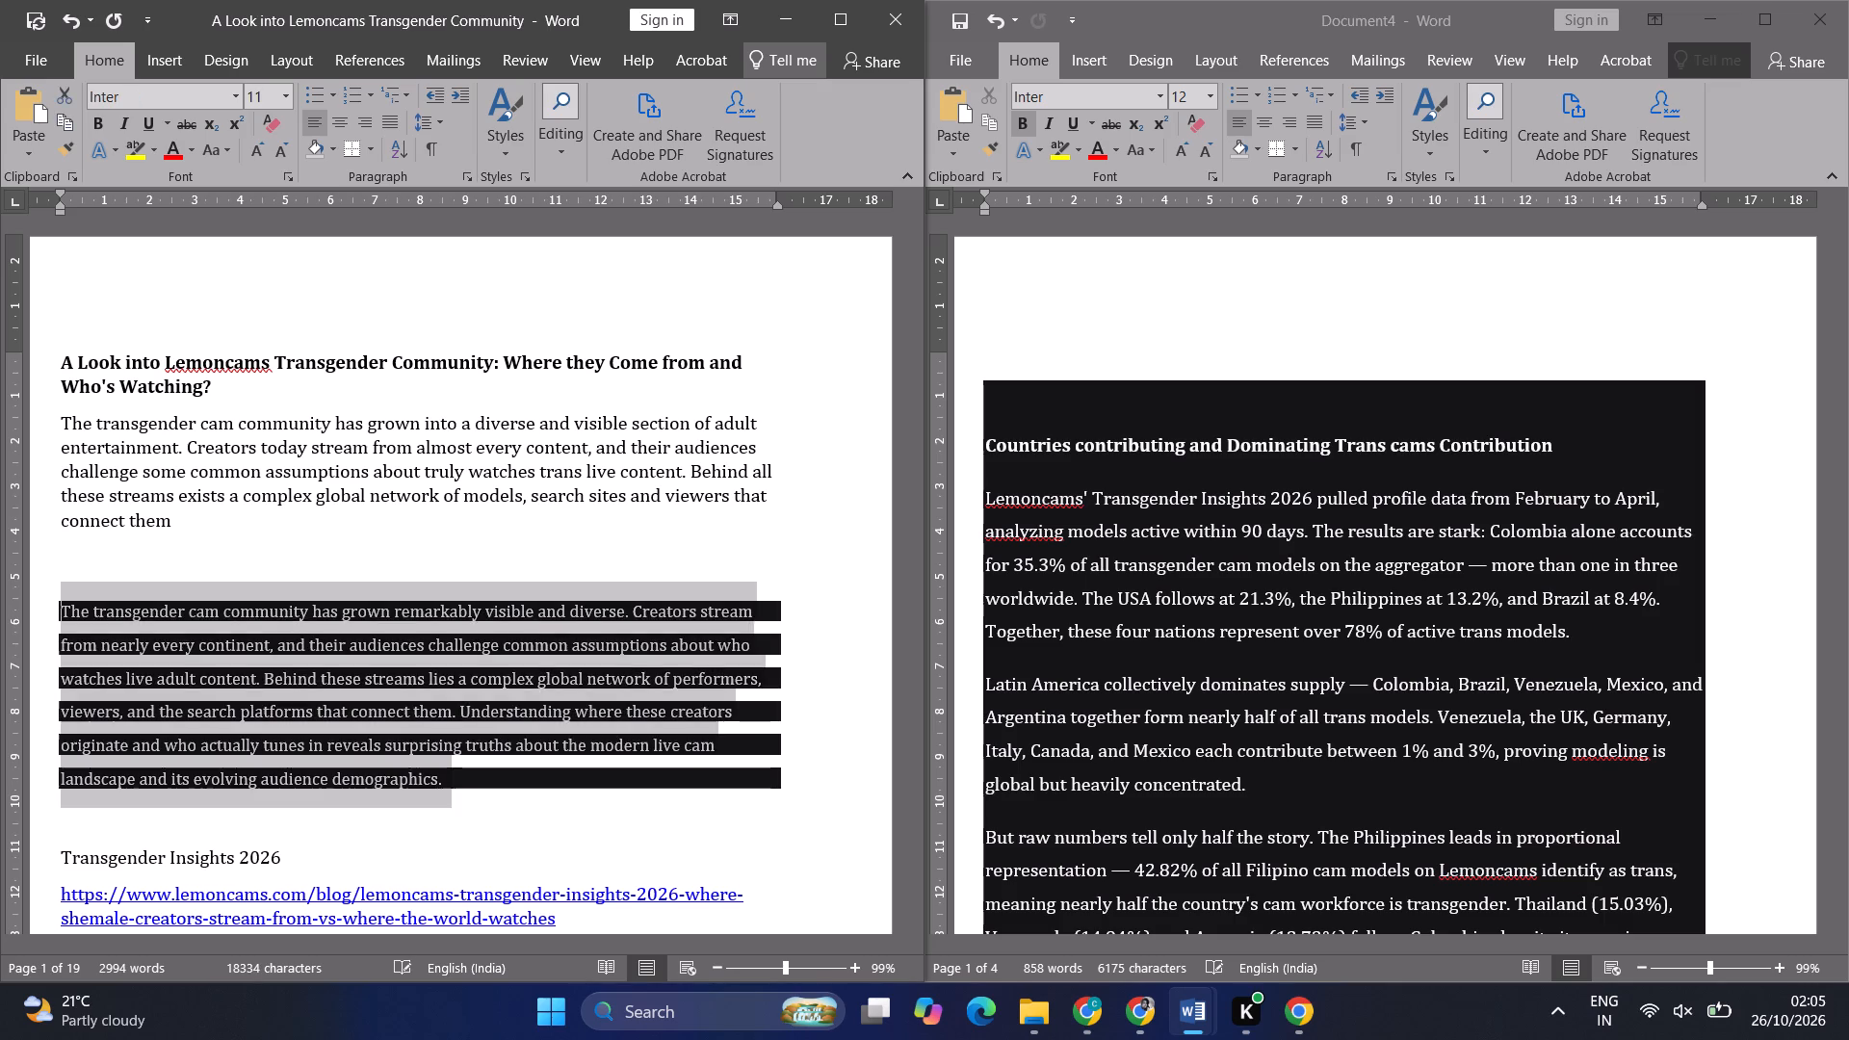
key("Right")
key("ctrl+shift+Up")
key("ctrl+shift+Up")
key("ctrl+shift+Up")
key("ctrl+shift+Up")
key("ctrl+shift+Up")
key("ctrl+c")
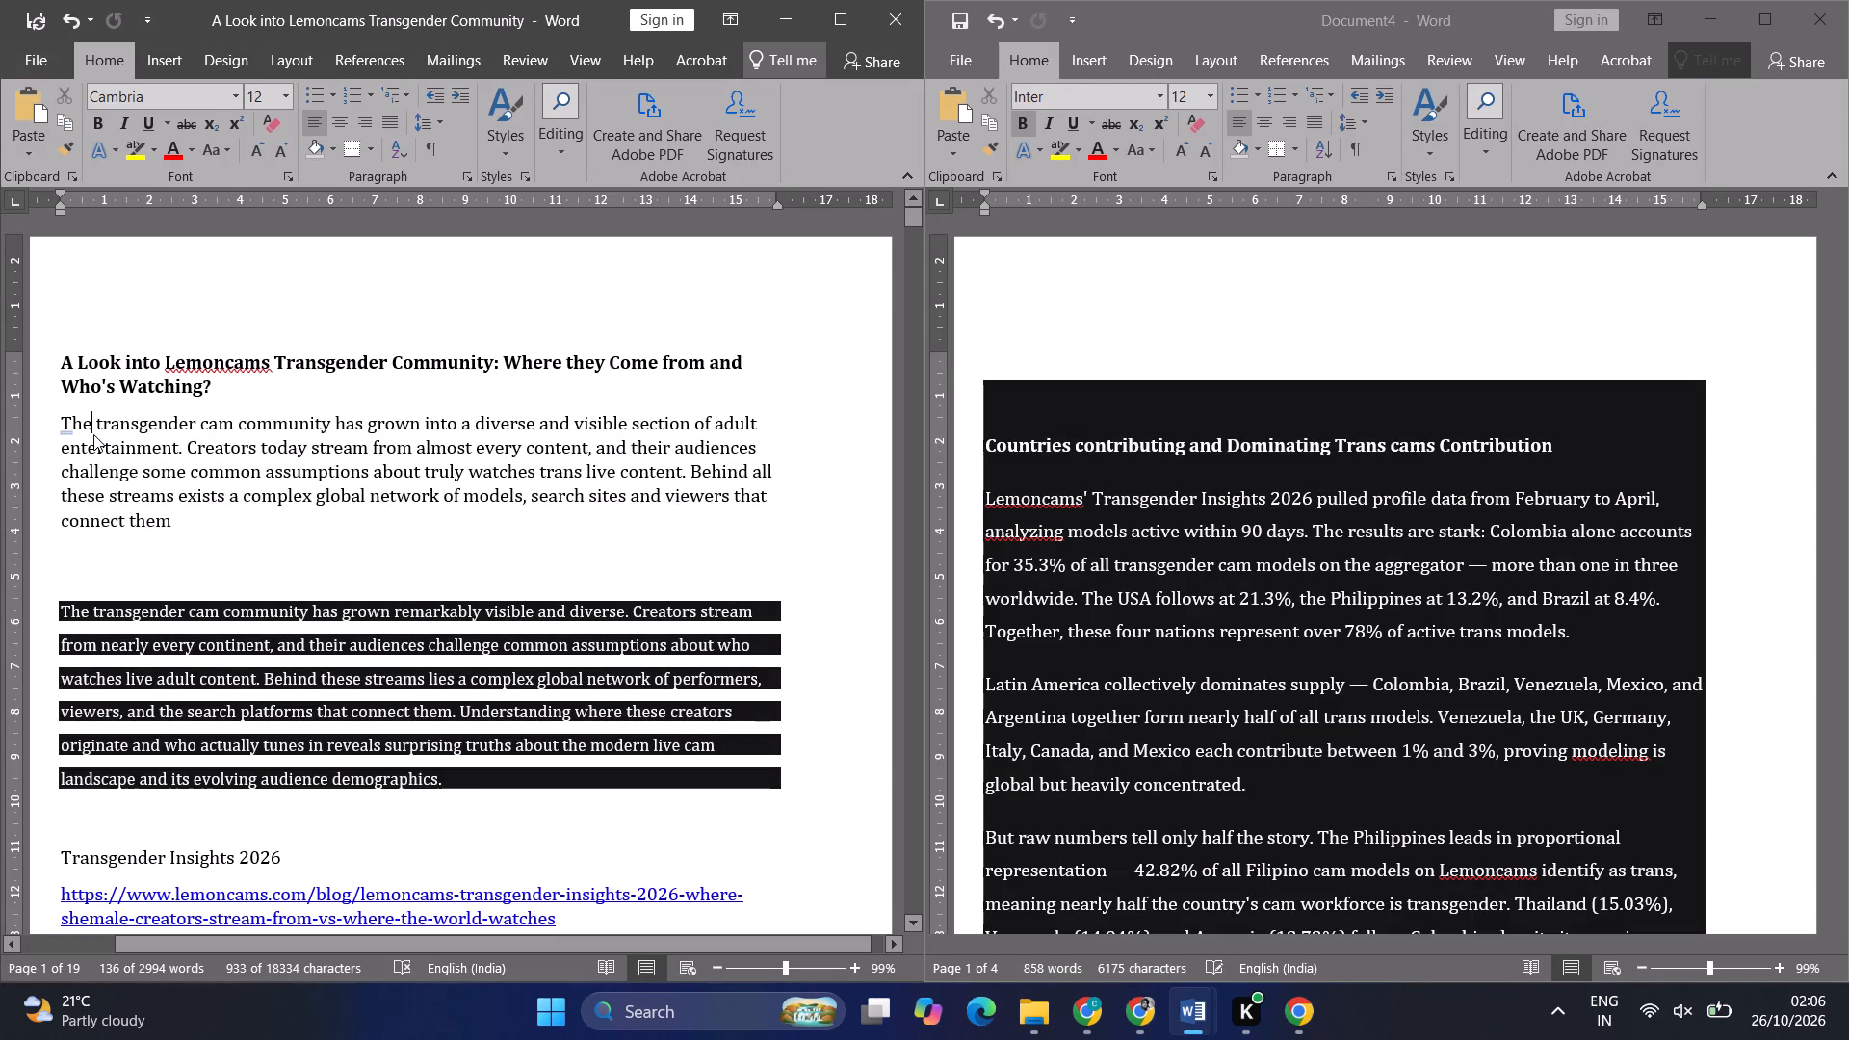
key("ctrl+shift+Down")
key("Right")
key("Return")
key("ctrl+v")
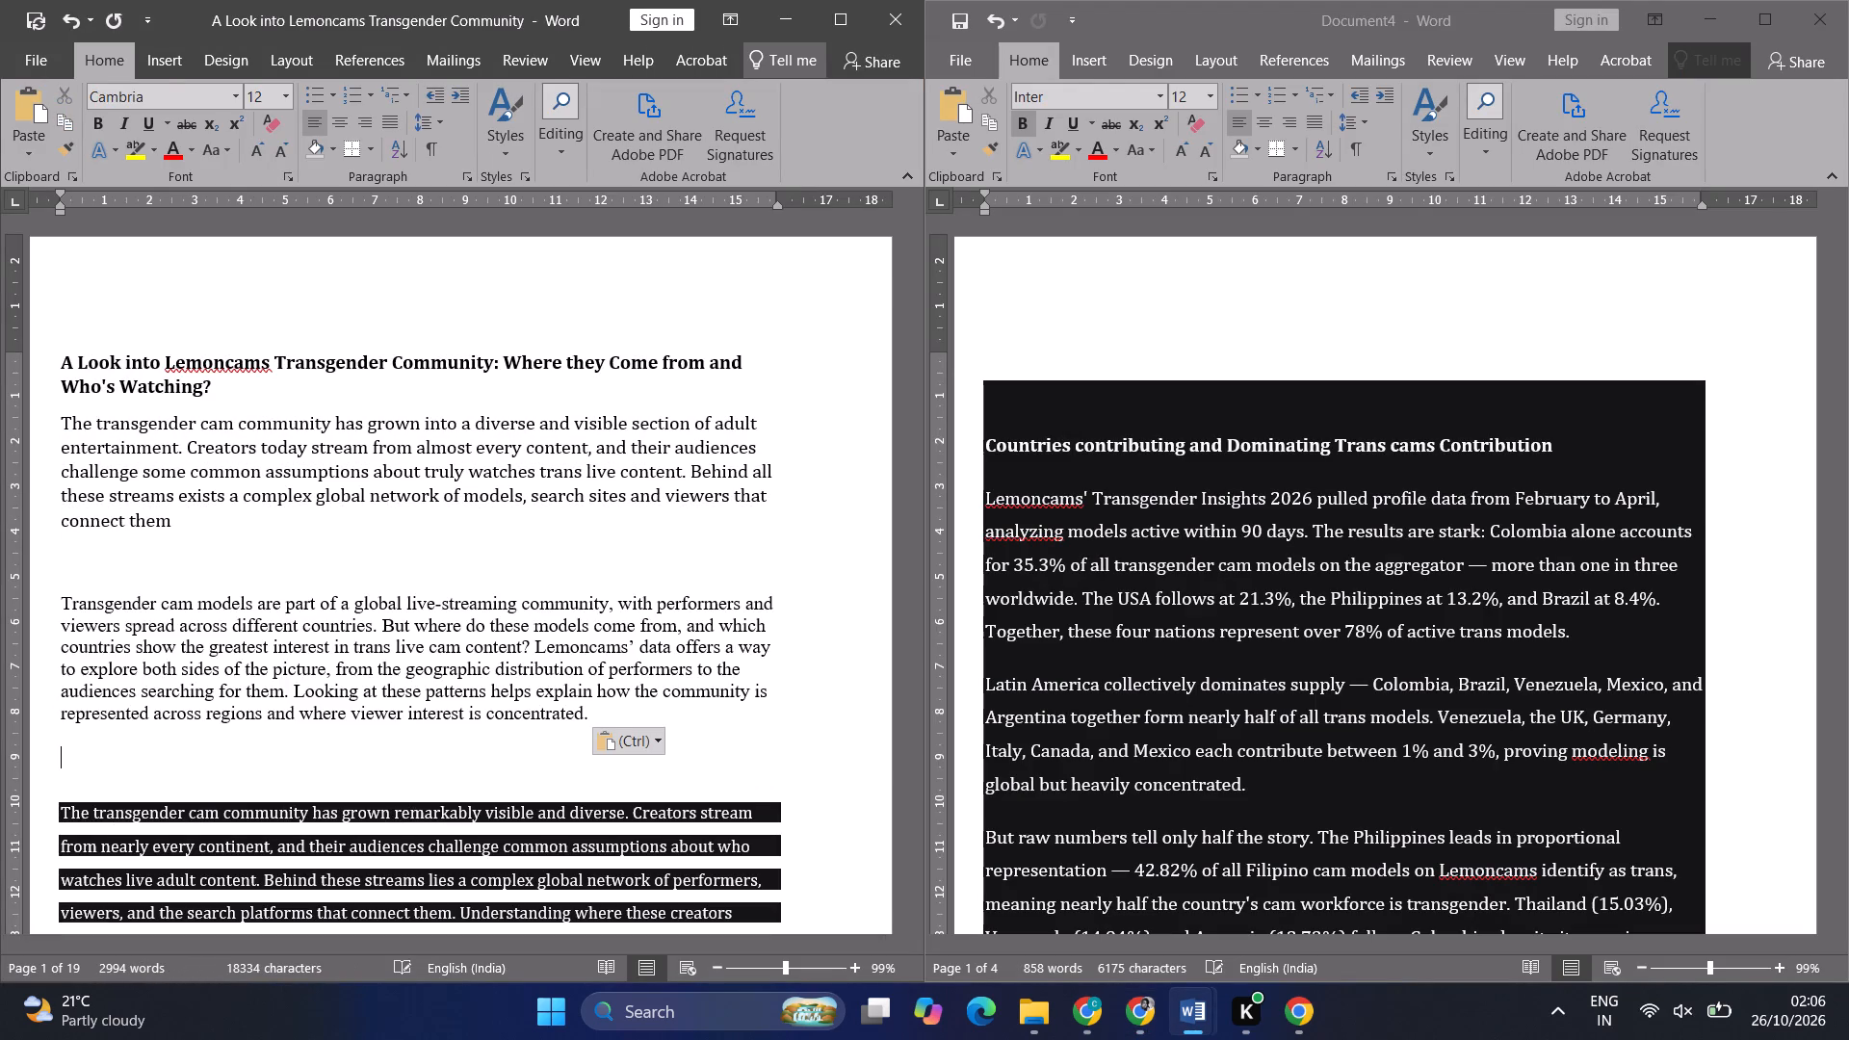
In the self-written introduction's second sentence, replace "challenge" with "tune in, challenging".
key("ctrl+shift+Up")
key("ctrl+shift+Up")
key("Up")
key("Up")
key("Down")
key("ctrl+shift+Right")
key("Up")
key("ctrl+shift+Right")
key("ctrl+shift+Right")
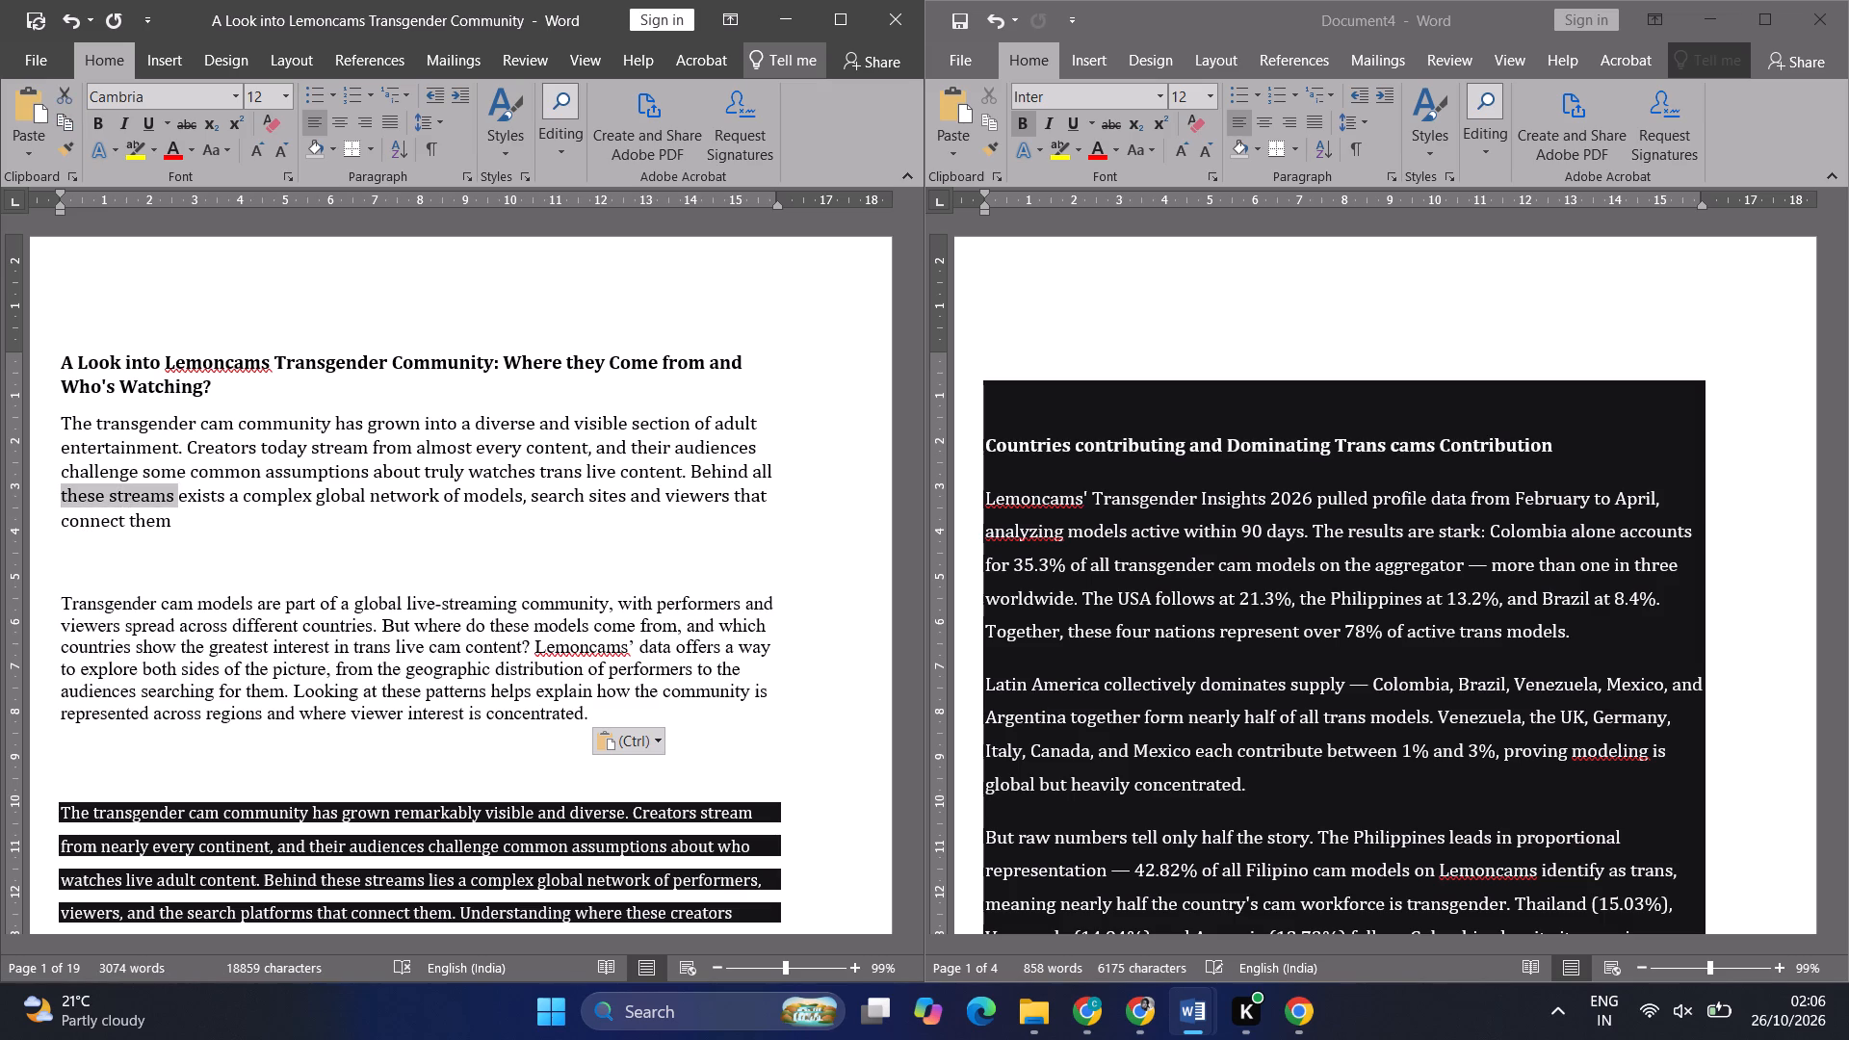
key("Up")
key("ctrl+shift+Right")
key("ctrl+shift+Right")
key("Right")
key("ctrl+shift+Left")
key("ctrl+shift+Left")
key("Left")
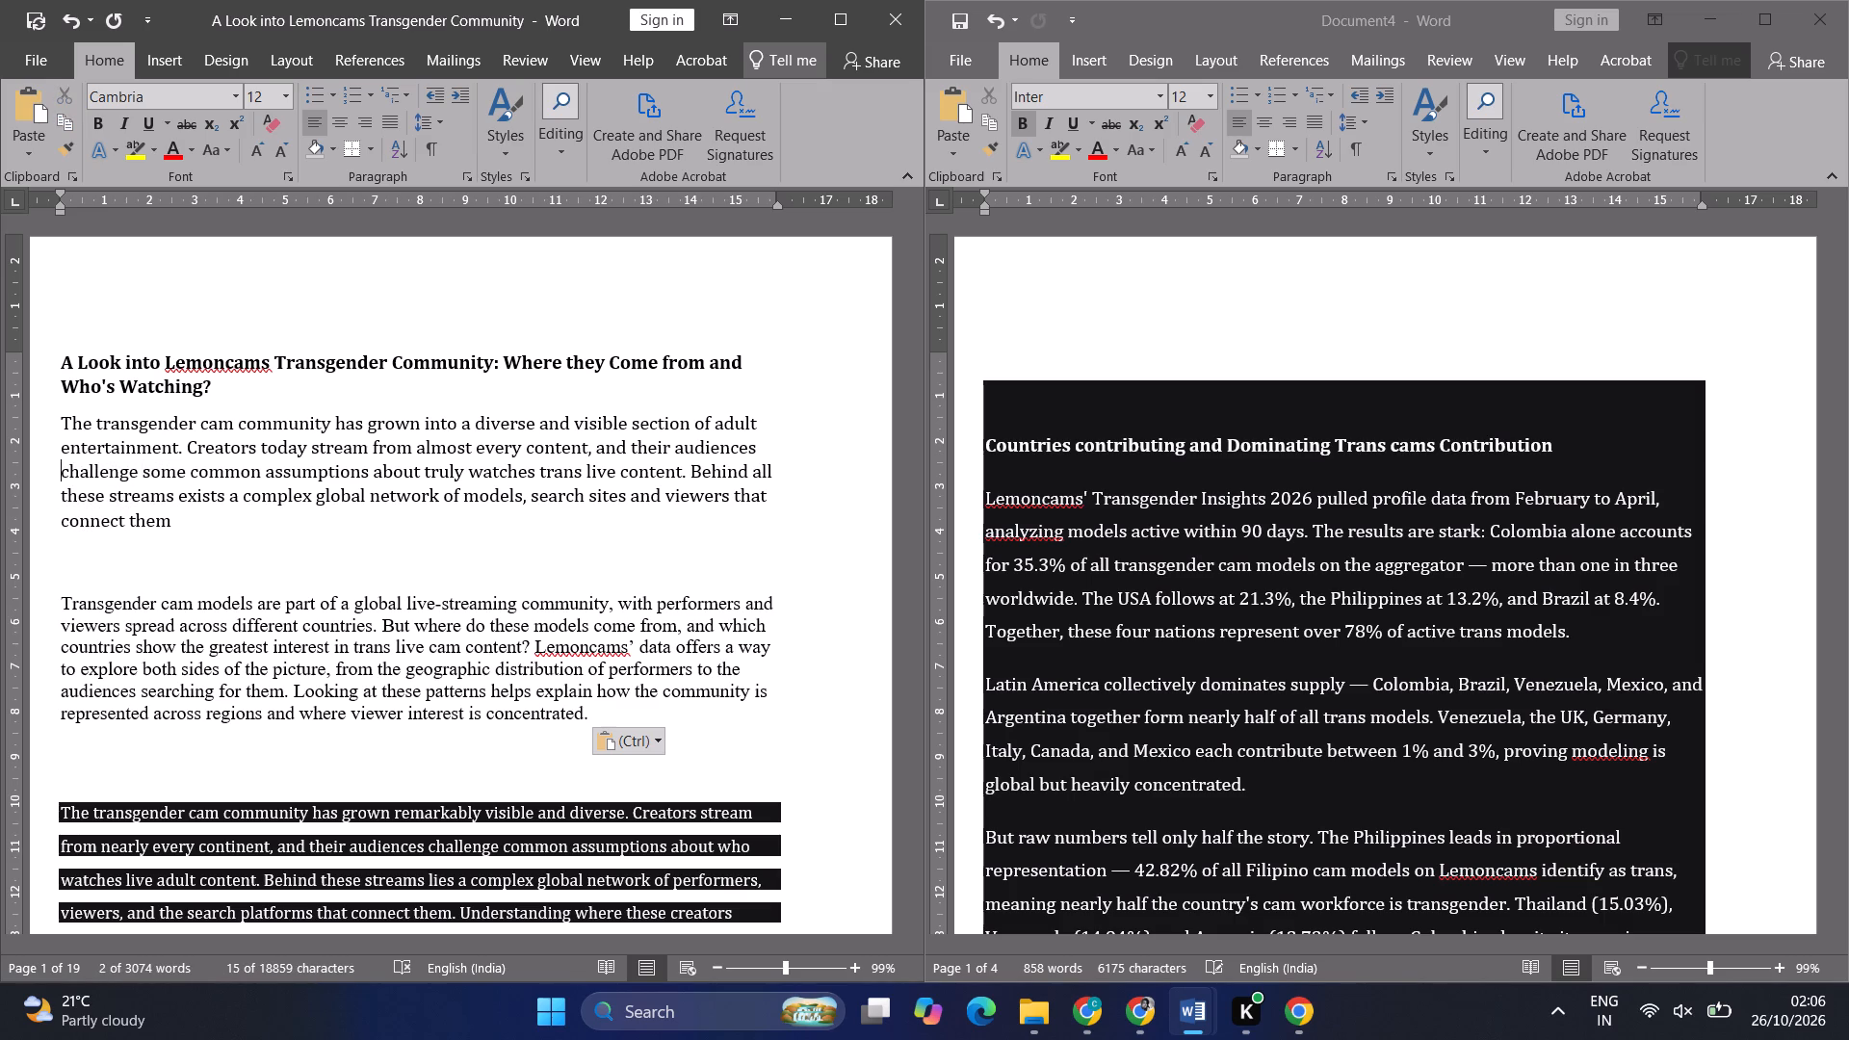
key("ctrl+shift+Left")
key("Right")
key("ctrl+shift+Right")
type("tune in,")
key("space")
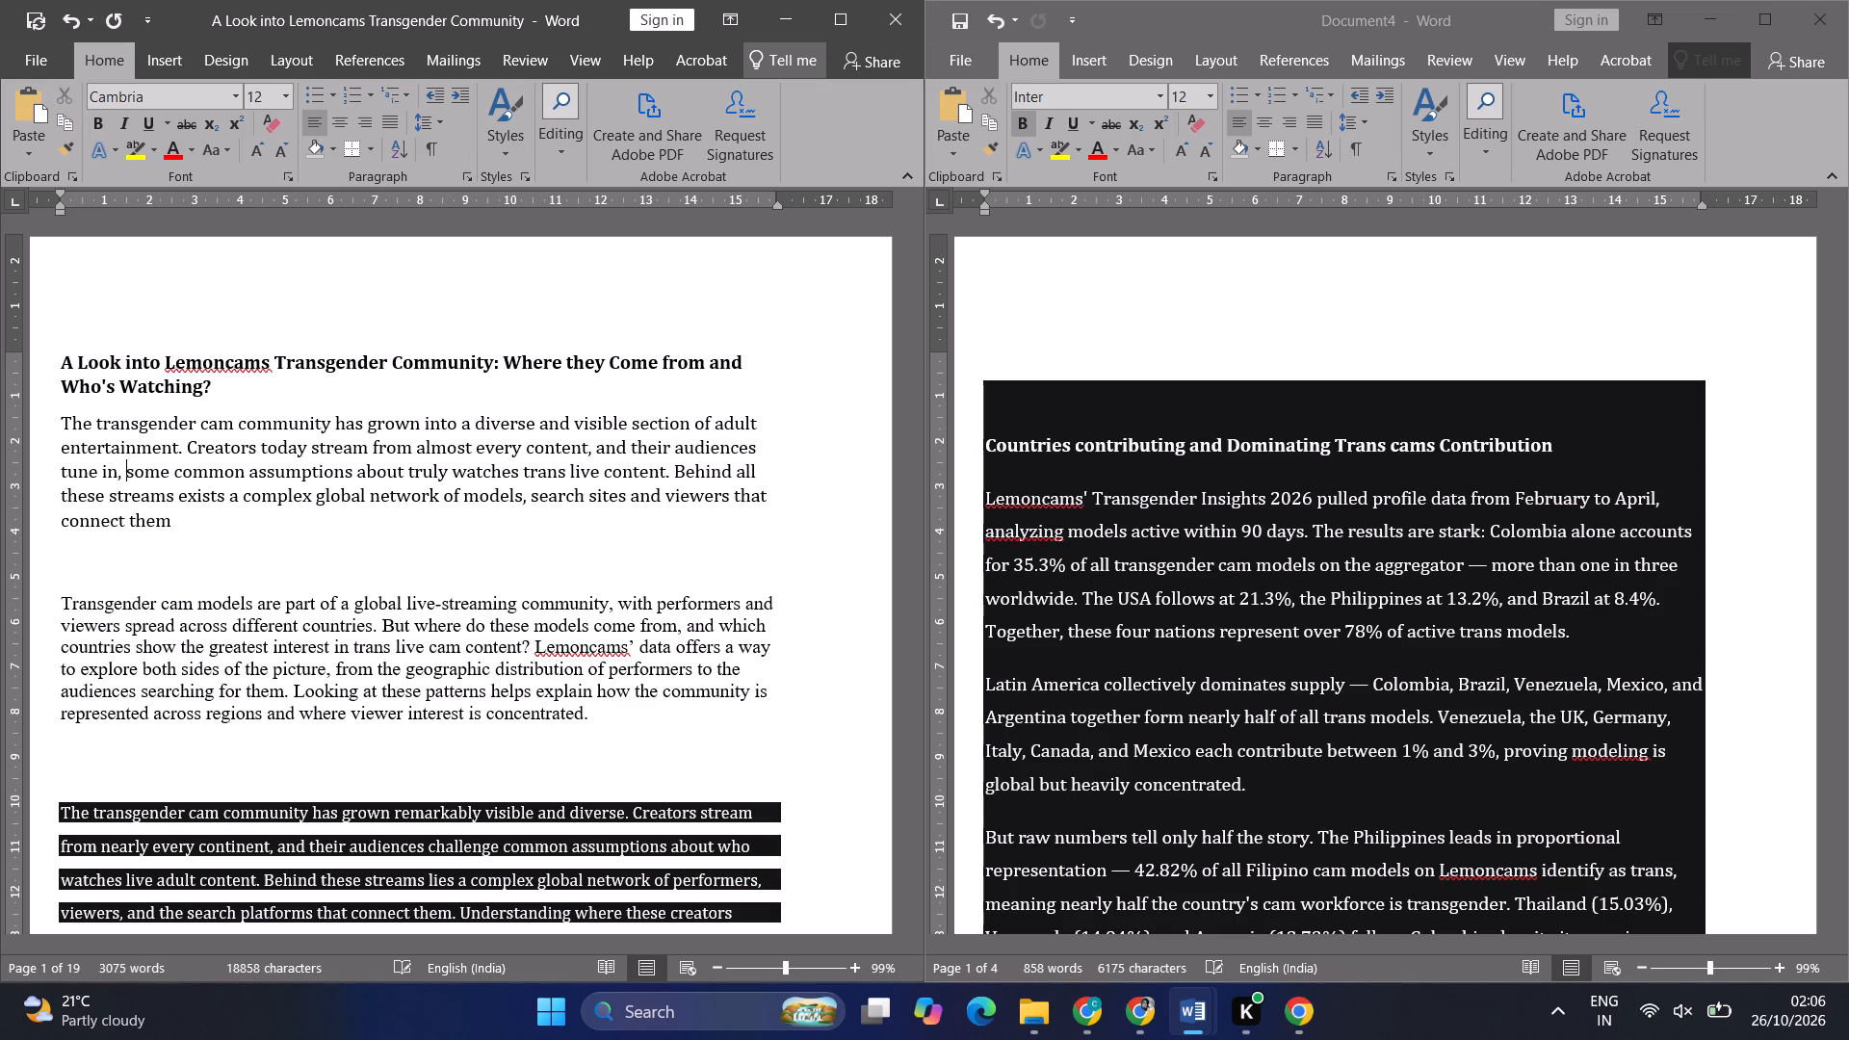
type("challenging")
key("space")
Replace the closing sentence starting "Behind all these streams" with "But these are some already available information out there.".
key("ctrl+shift+Right")
key("ctrl+shift+Right")
key("ctrl+shift+Right")
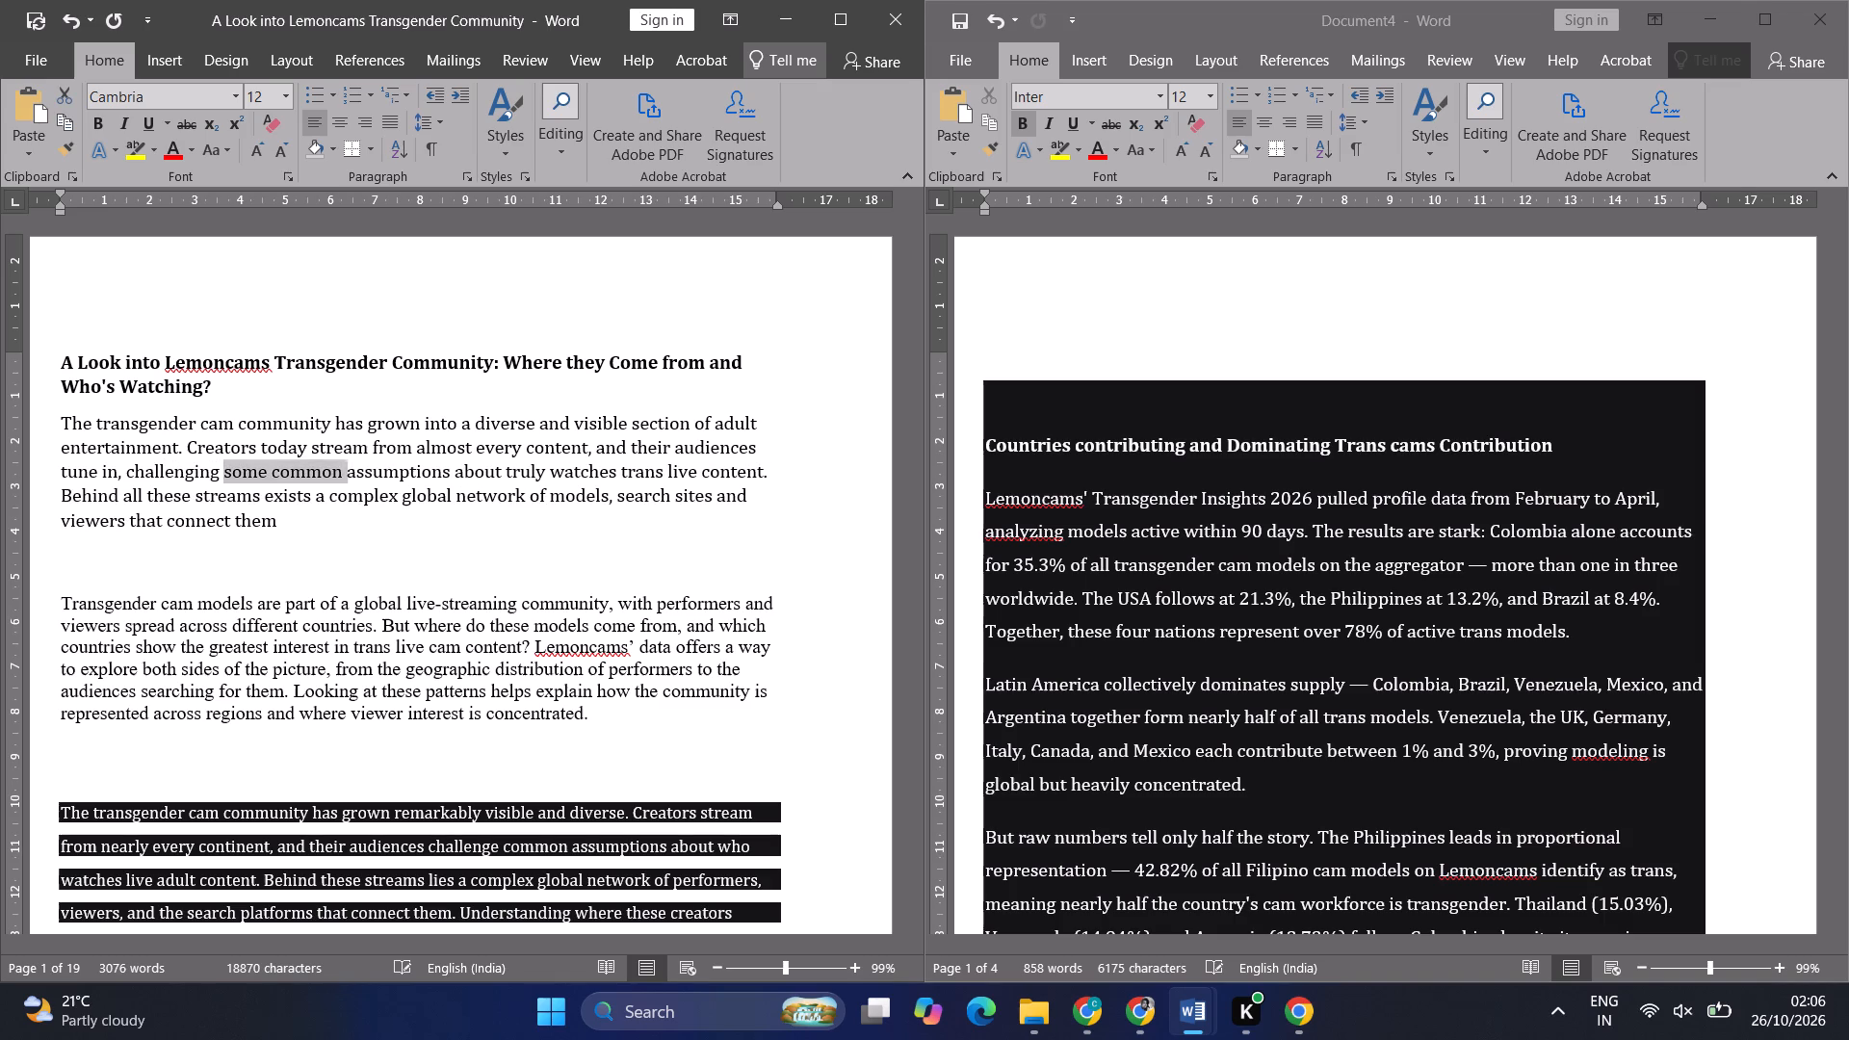
key("ctrl+shift+Right")
key("ctrl+shift+Right")
key("ctrl+shift+Right")
key("End")
key("Right")
key("Left")
key("ctrl+shift+Down")
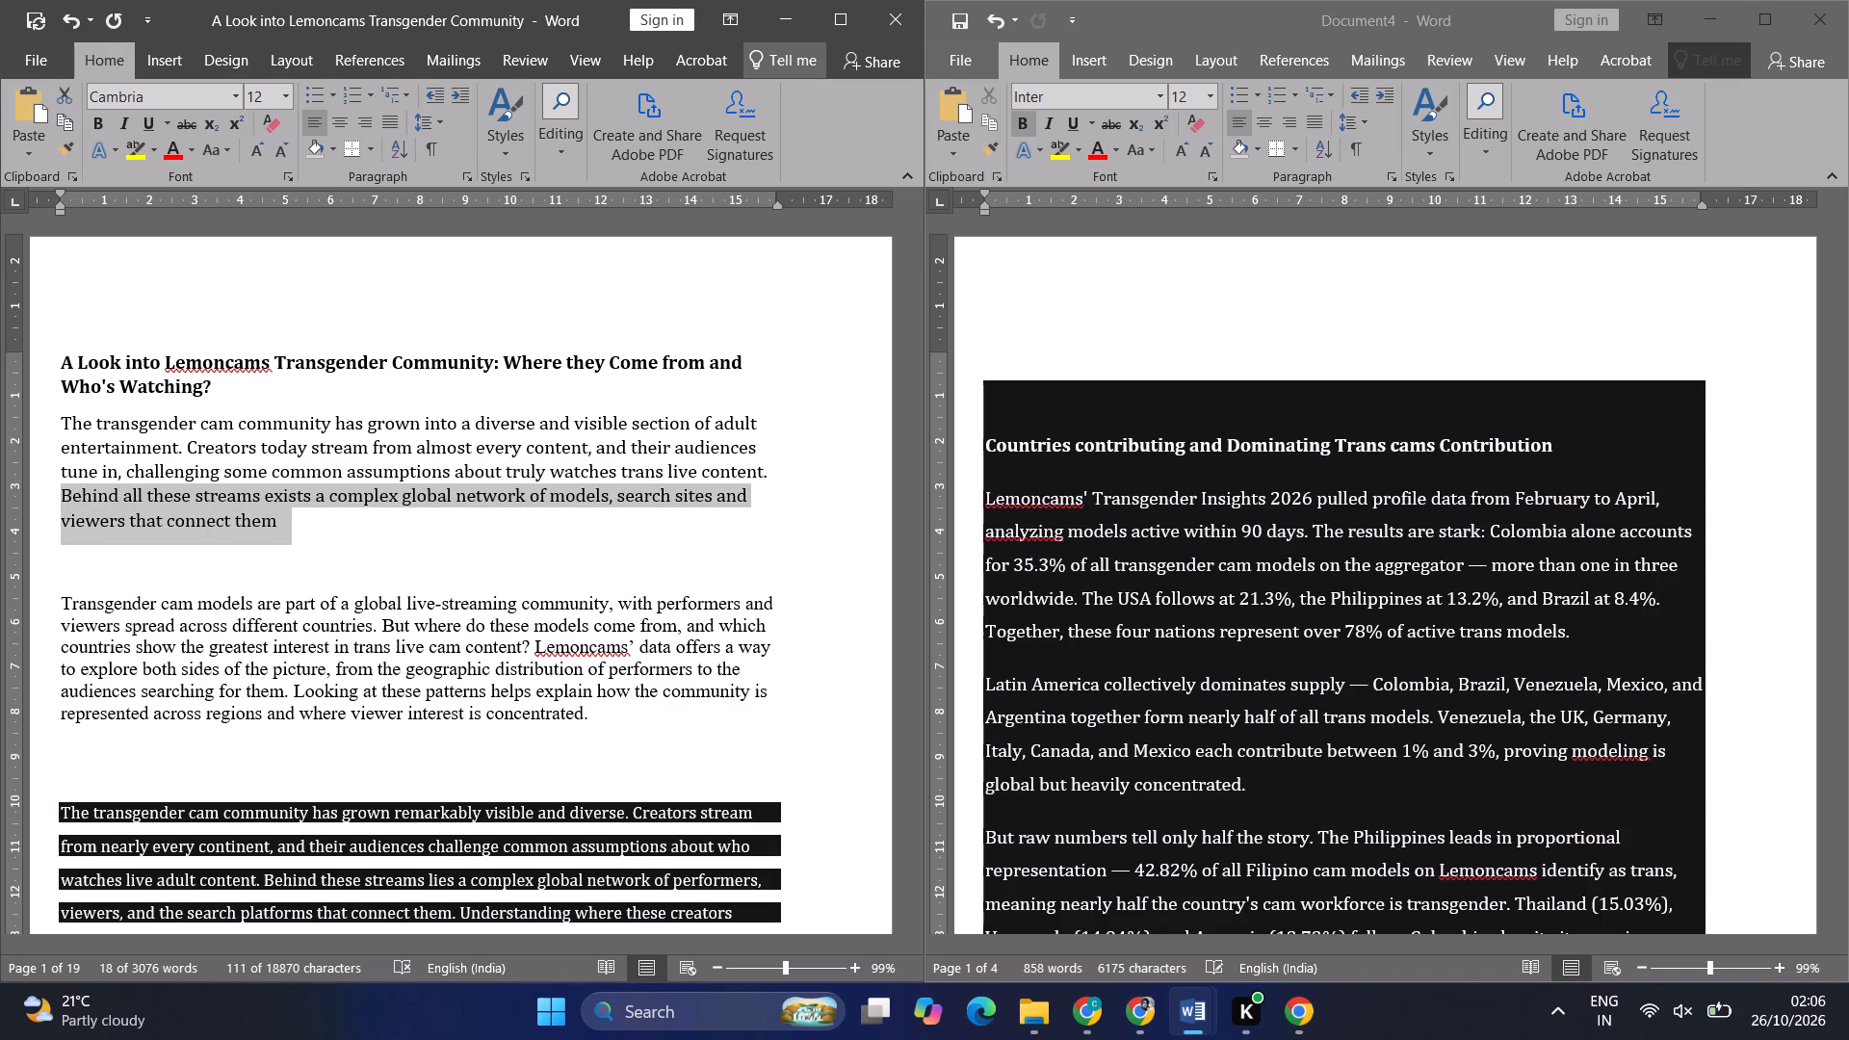
type("But where")
key("ctrl+shift+Left")
key("ctrl+shift+Left")
type("But these are")
key("space")
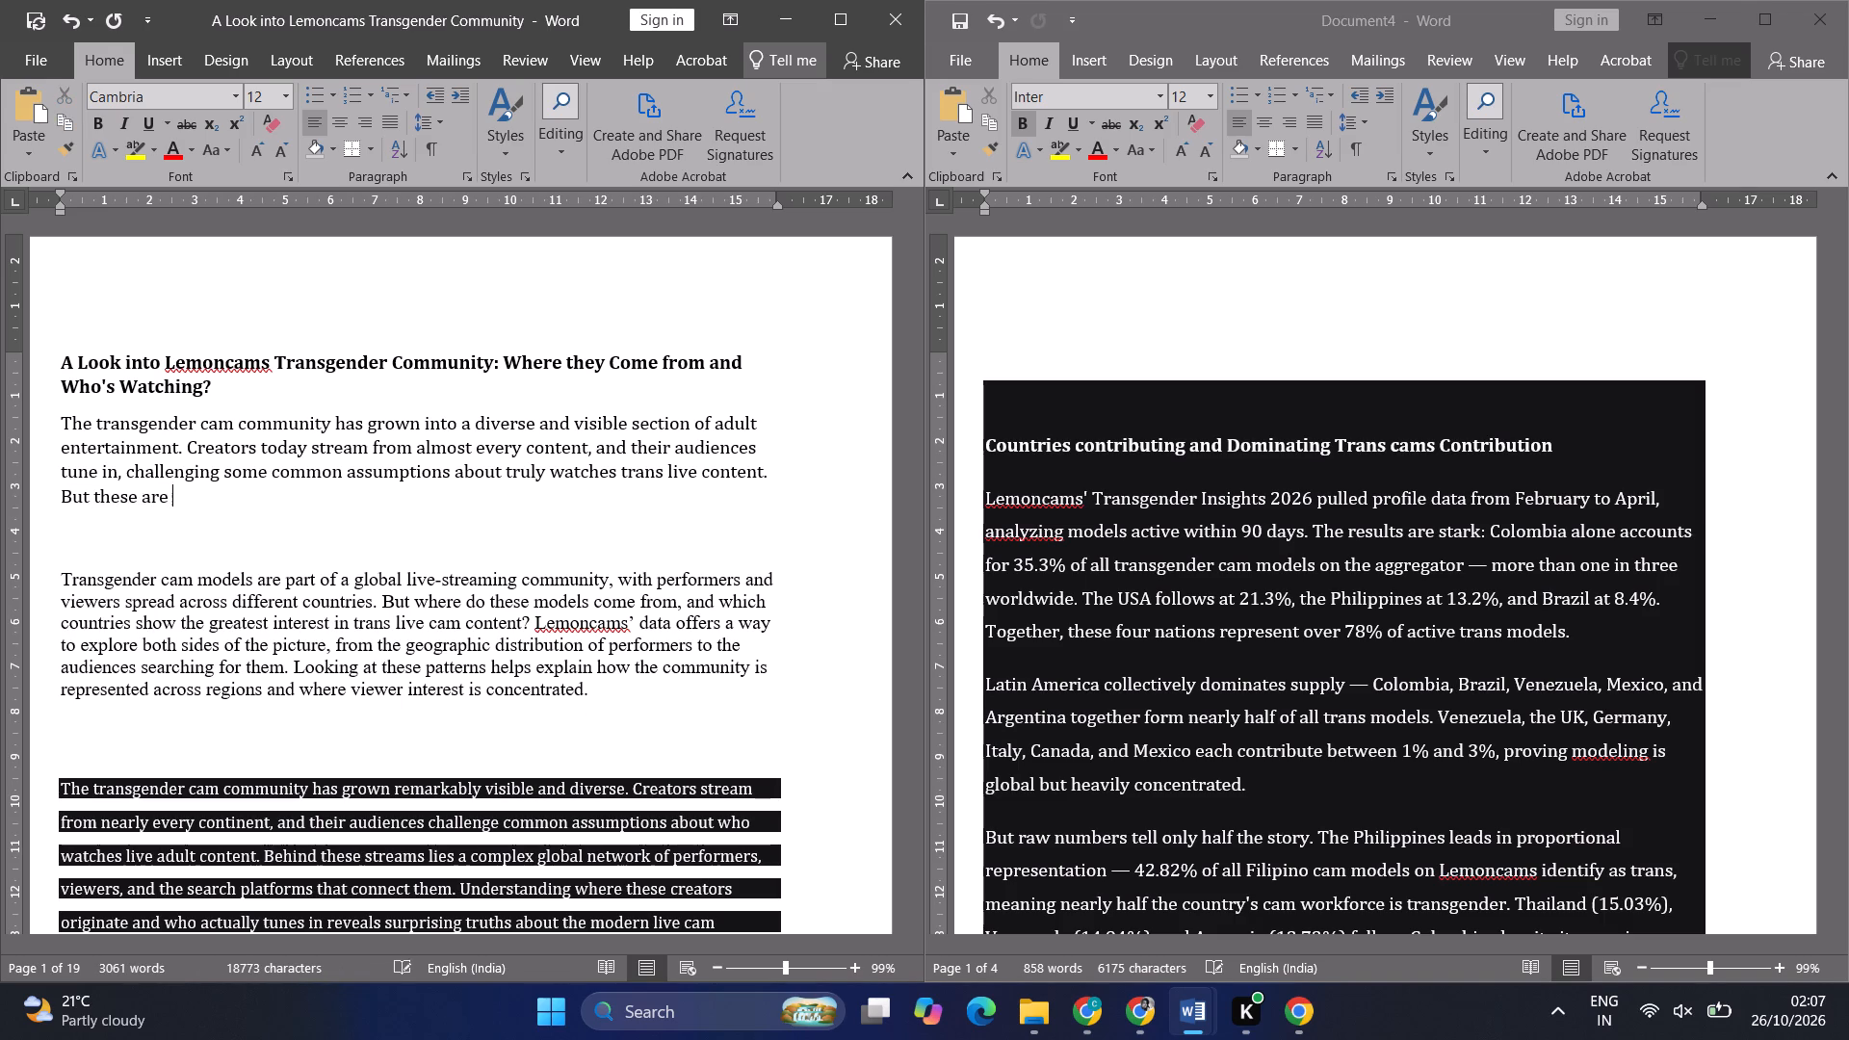
type("soe")
key("space")
key("BackSpace")
key("BackSpace")
key("BackSpace")
type("ome already available information a")
key("BackSpace")
type("out there. the req")
Add "The real question that arises here is, where do these cam models come from and which countries show greatest interests within trans live cam content?".
key("BackSpace")
type("al question that arises here is, where do these cam models crom")
key("space")
key("BackSpace")
key("BackSpace")
key("BackSpace")
key("BackSpace")
type("ome from and which countries show greatest")
key("space")
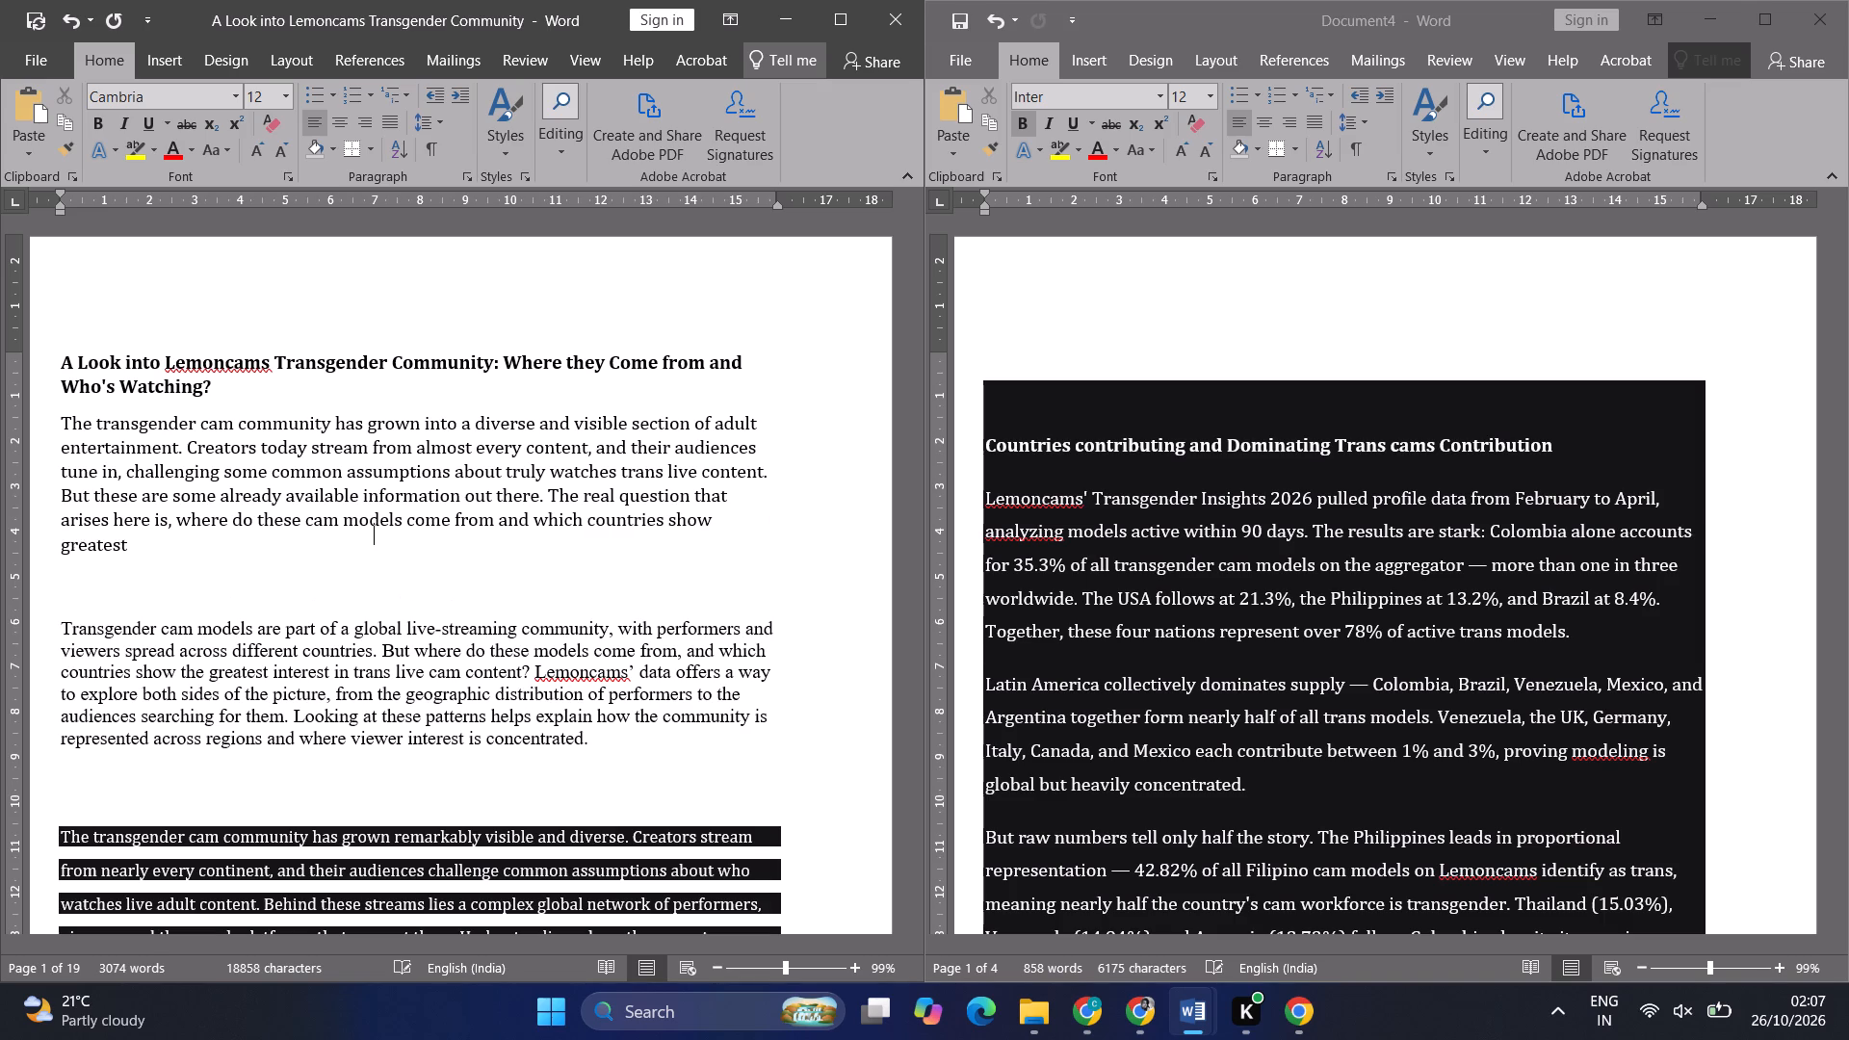
type("intetre")
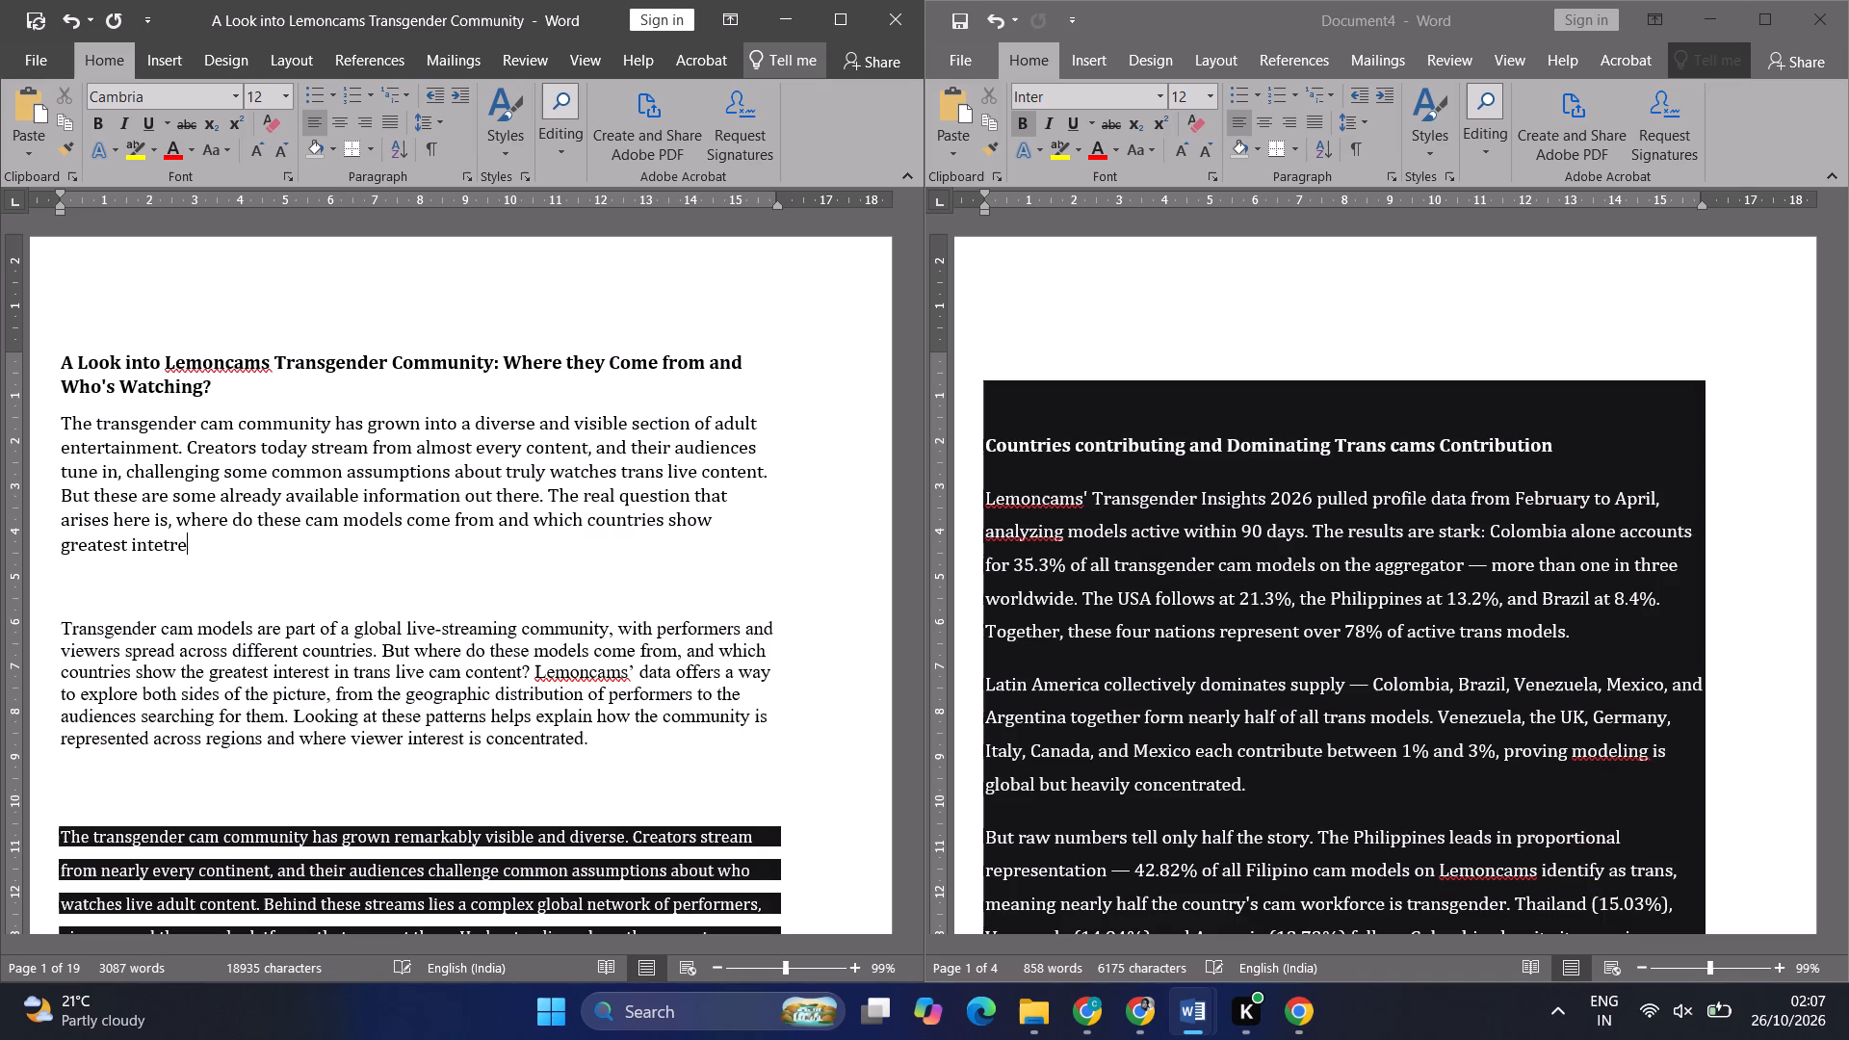
key("BackSpace")
key("BackSpace")
key("BackSpace")
type("rests")
key("space")
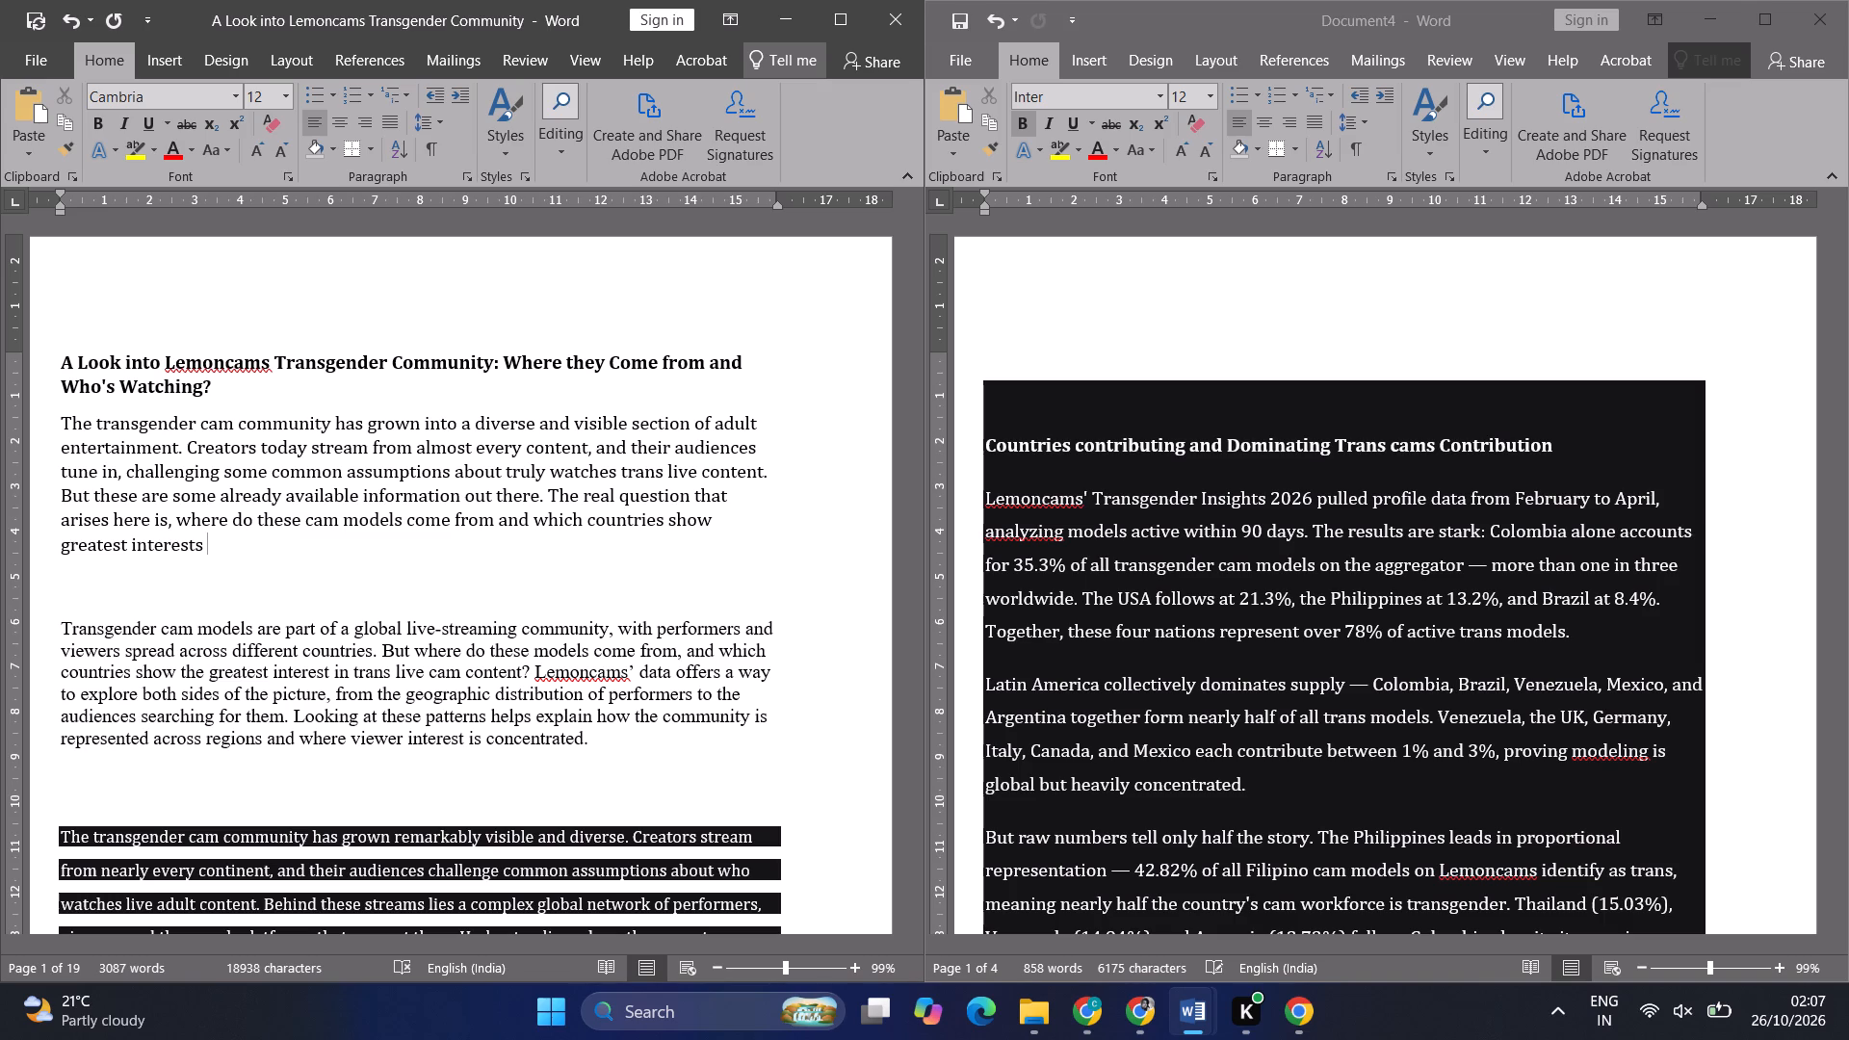
type("within trans live cam content?")
Reword "show" in the new question so that it reads "which countries are showing greatest interests".
key("ctrl+shift+Left")
key("ctrl+shift+Left")
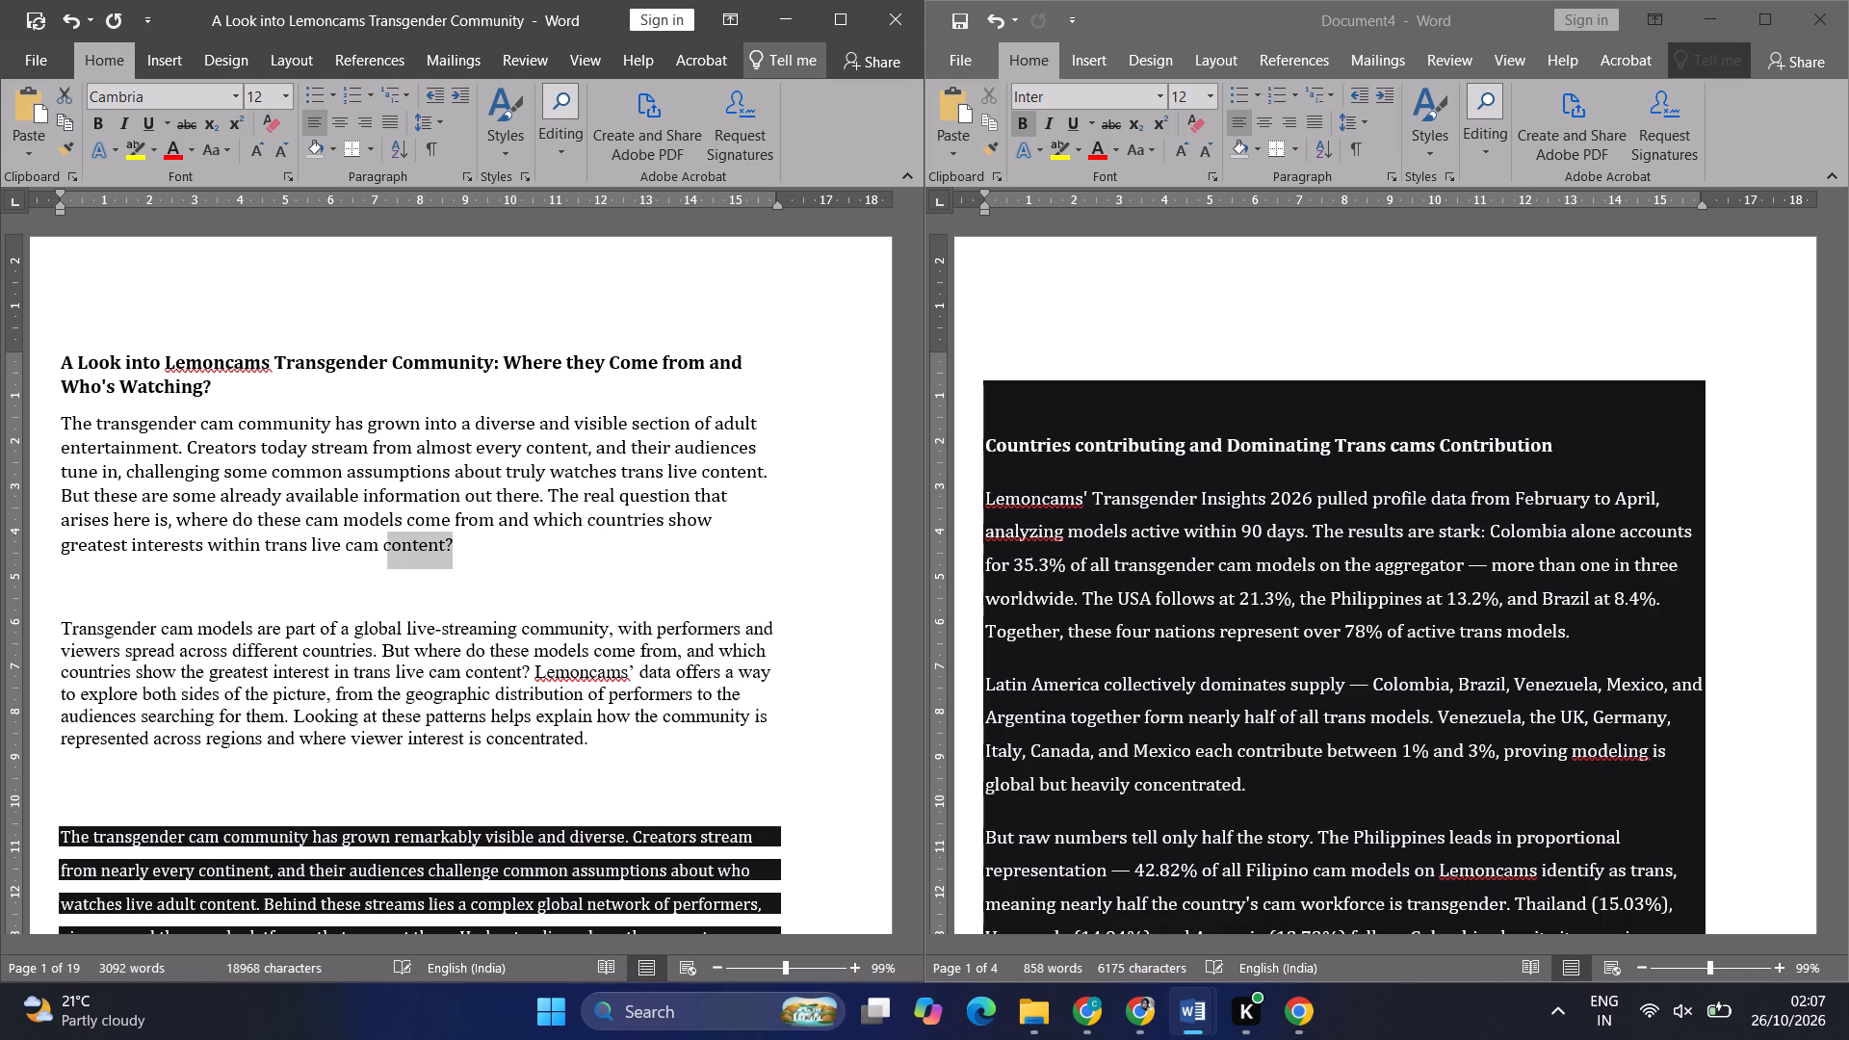
key("ctrl+shift+Left")
key("ctrl+shift+Left")
key("Left")
key("ctrl+shift+Left")
key("ctrl+shift+Left")
key("ctrl+shift+Left")
key("ctrl+shift+Left")
key("ctrl+shift+Left")
key("Left")
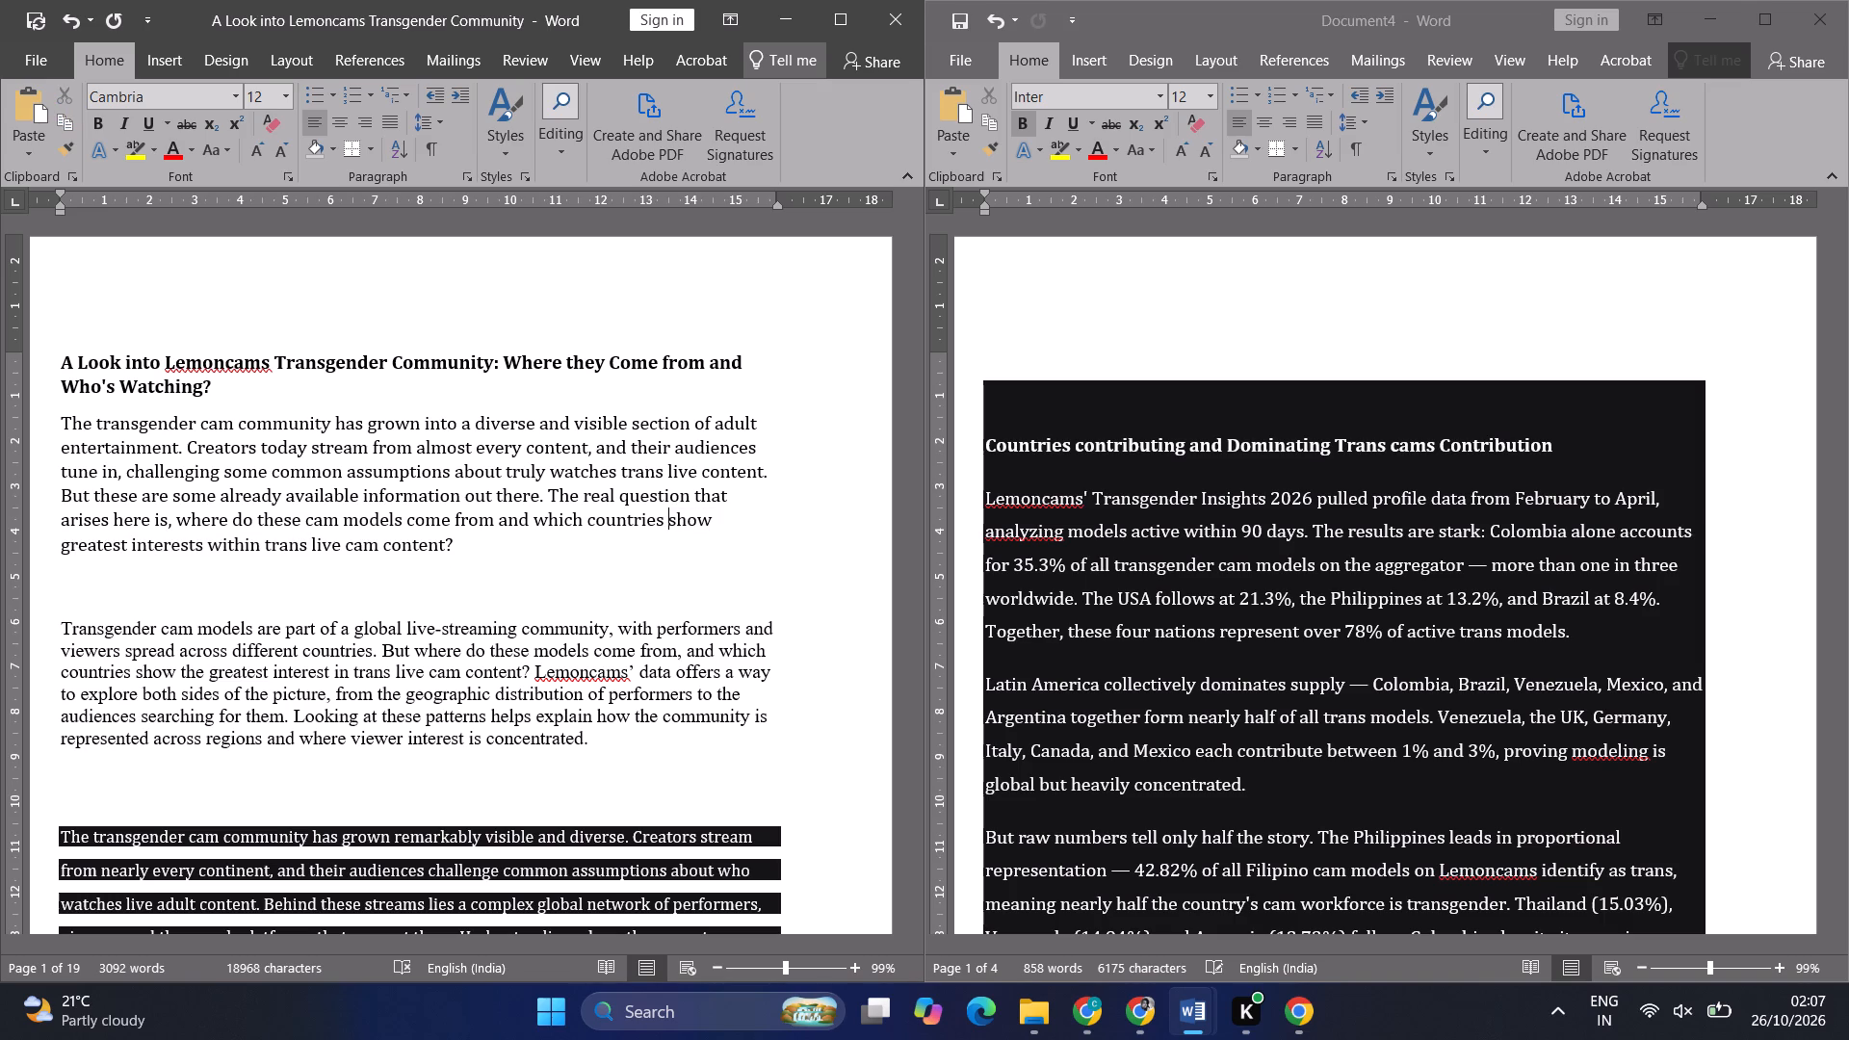
key("ctrl+shift+Left")
key("Right")
key("ctrl+shift+Right")
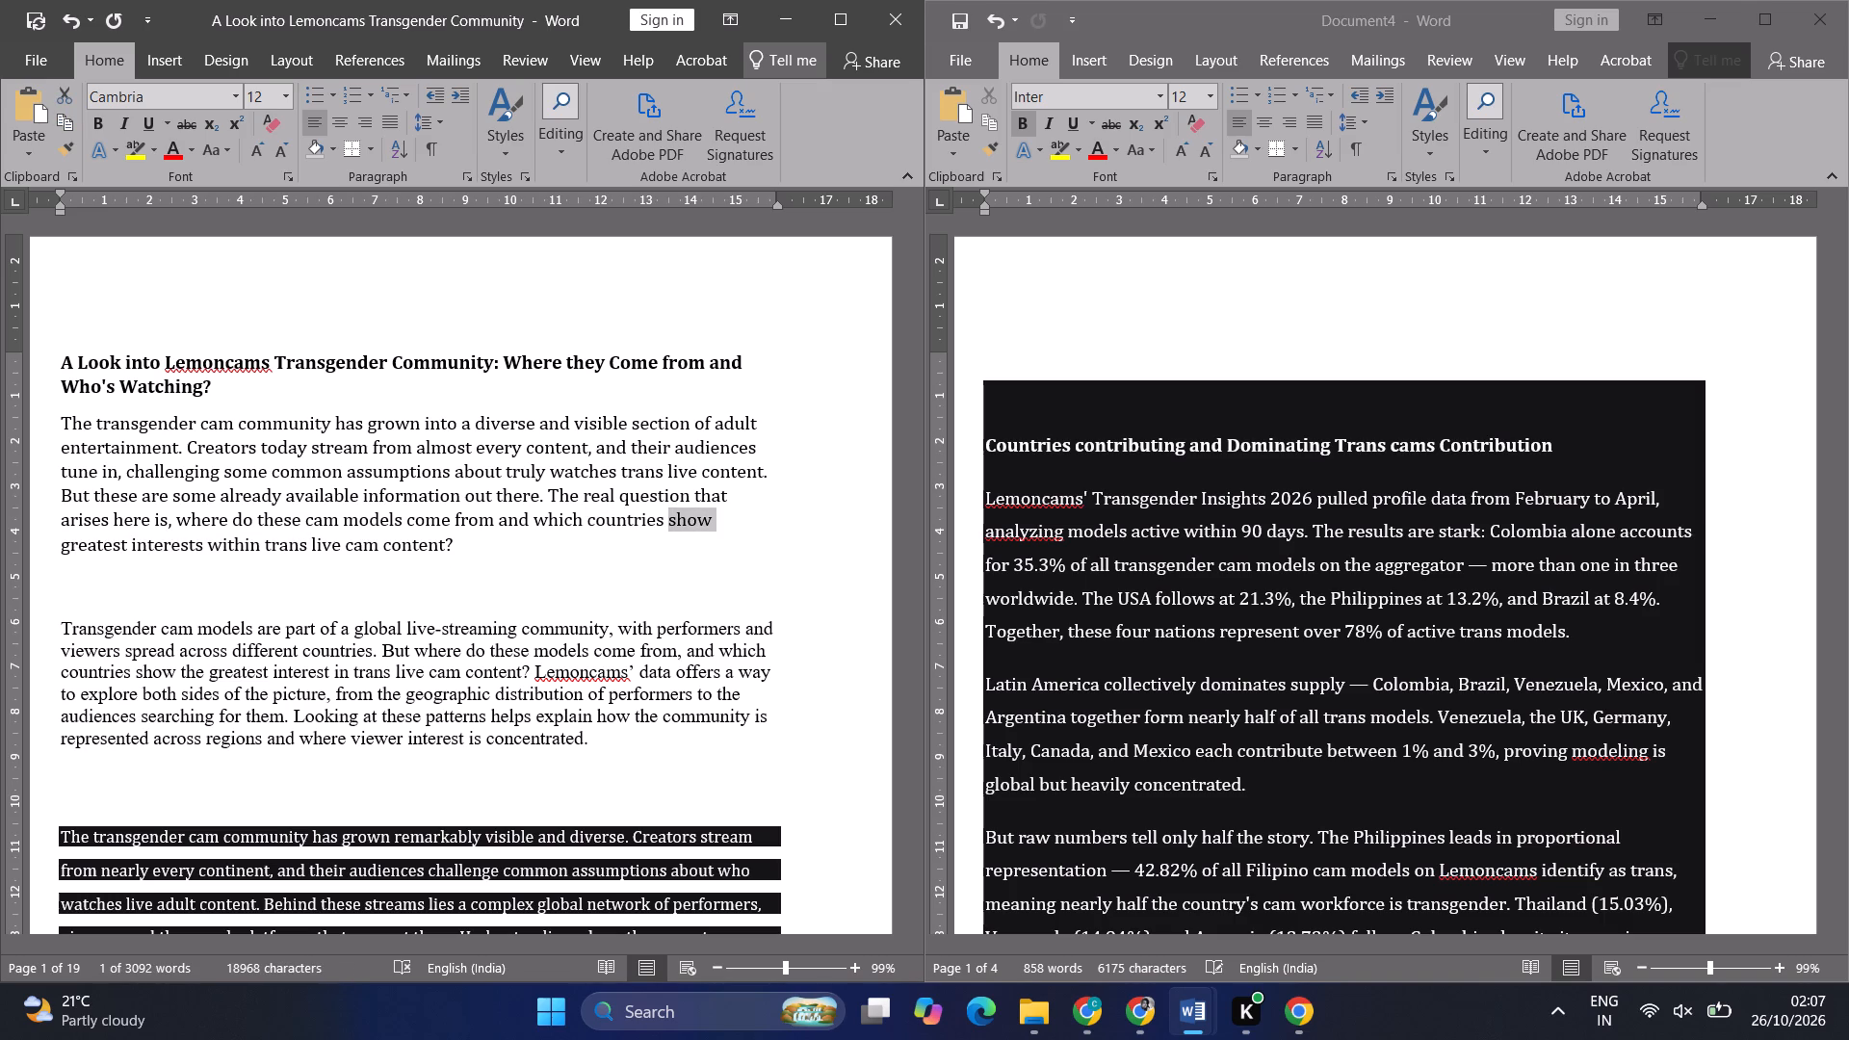
key("Left")
key("ctrl+shift+Right")
key("Right")
key("Left")
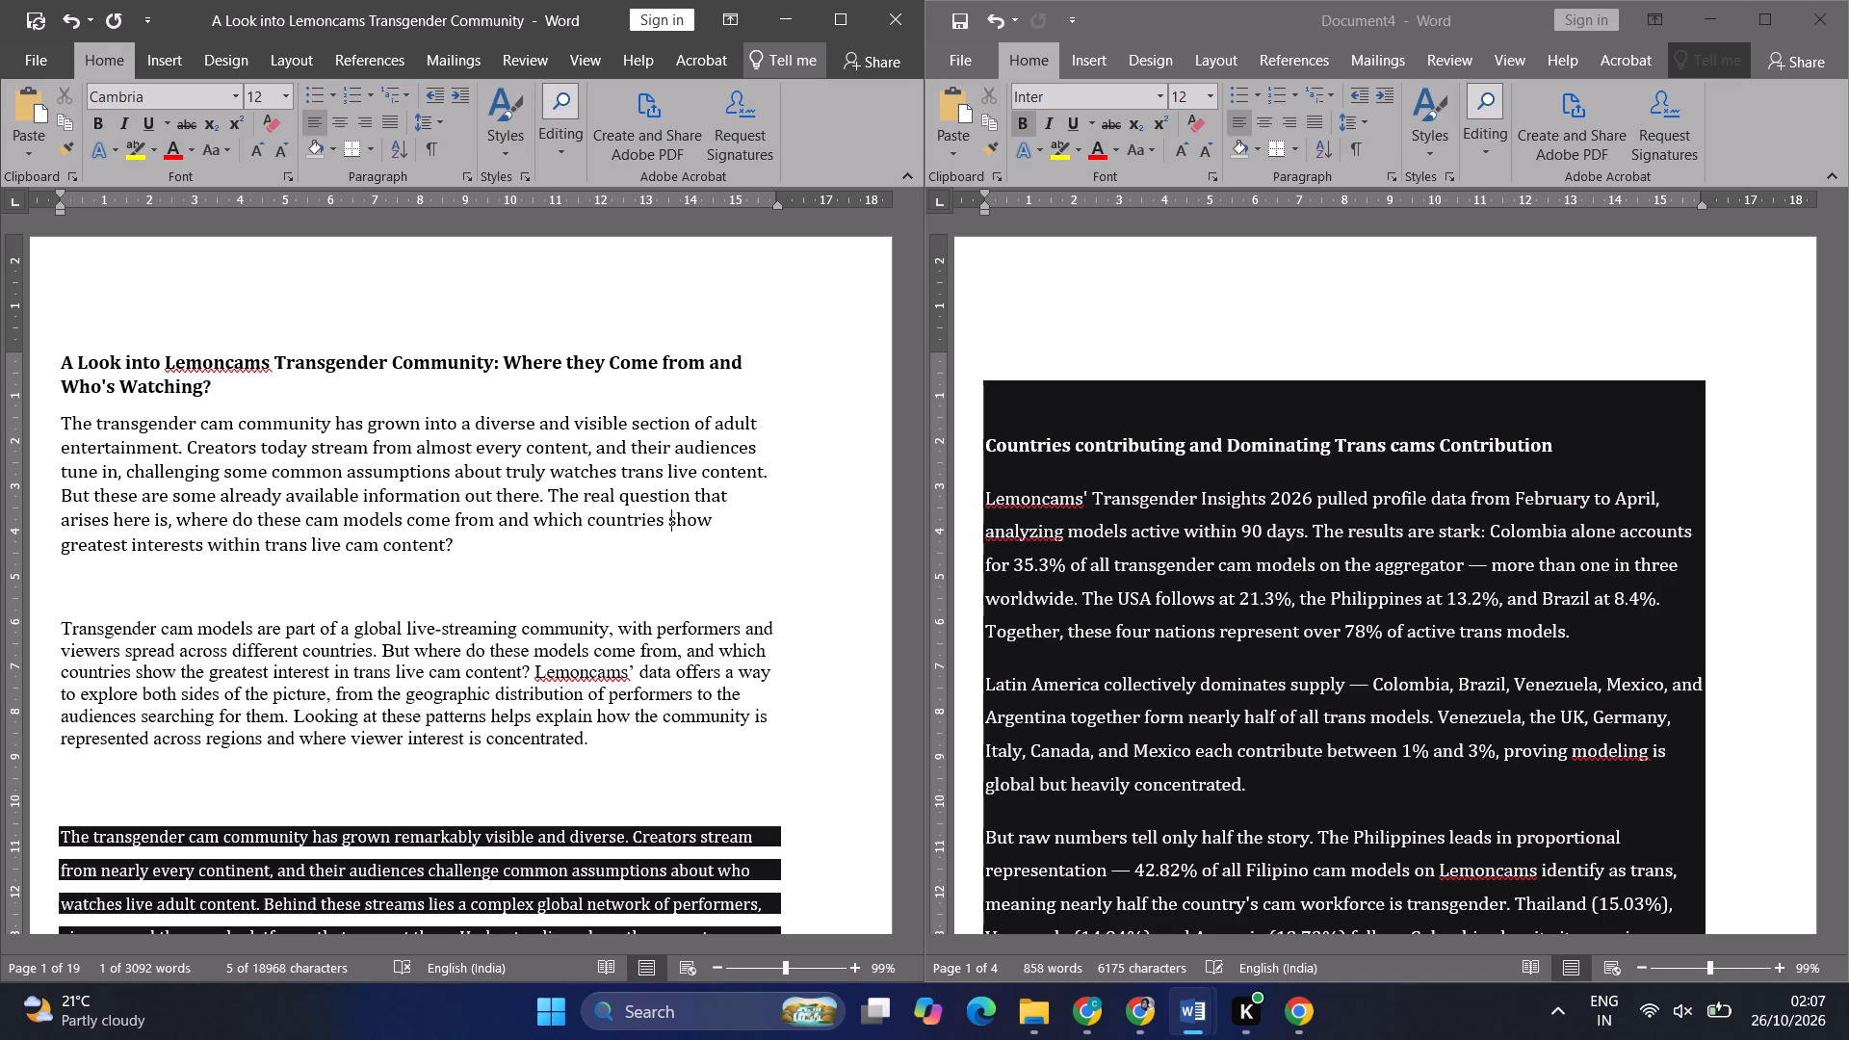
key("ctrl+shift+Left")
key("Left")
type("are")
key("space")
key("ctrl+shift+Right")
key("Right")
key("BackSpace")
type("ing")
key("space")
key("ctrl+shift+Right")
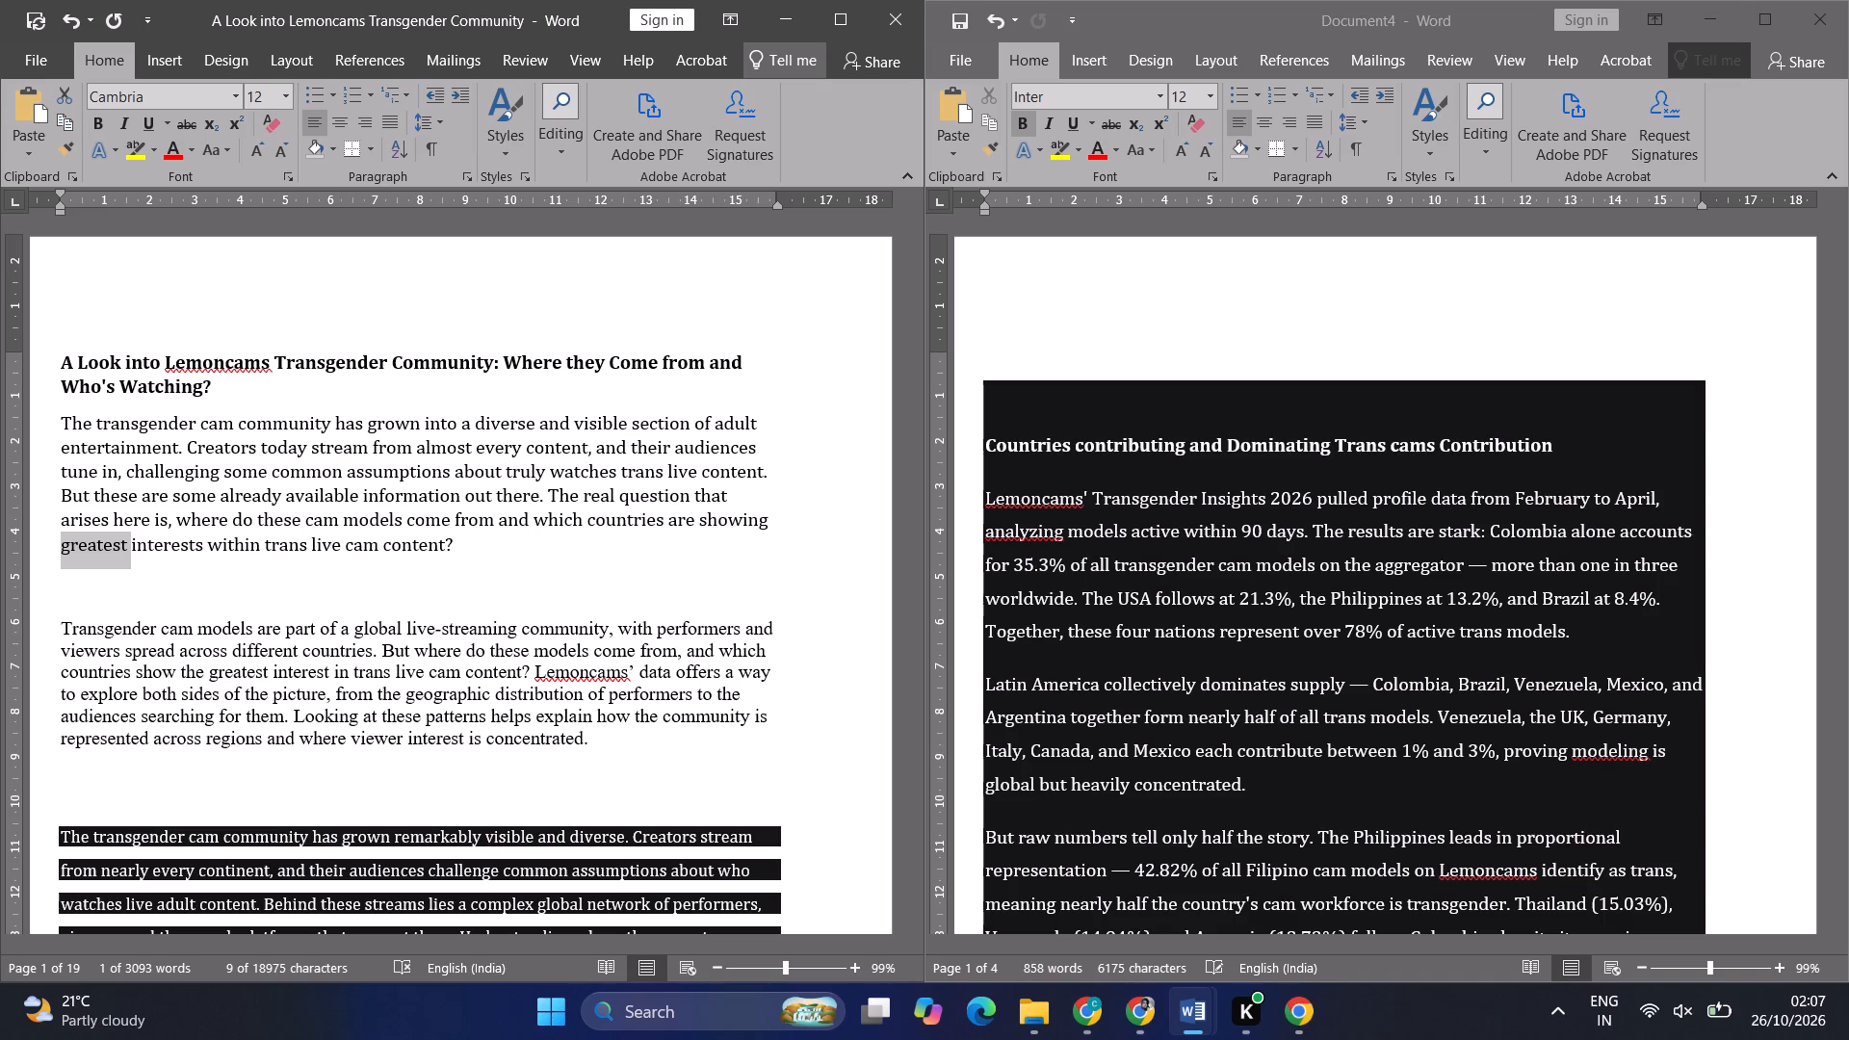
Delete the first two sentences of the pasted ChatGPT introduction, up to "Lemoncams' data offers a way".
key("End")
key("Right")
key("Right")
key("shift+Down")
key("shift+Down")
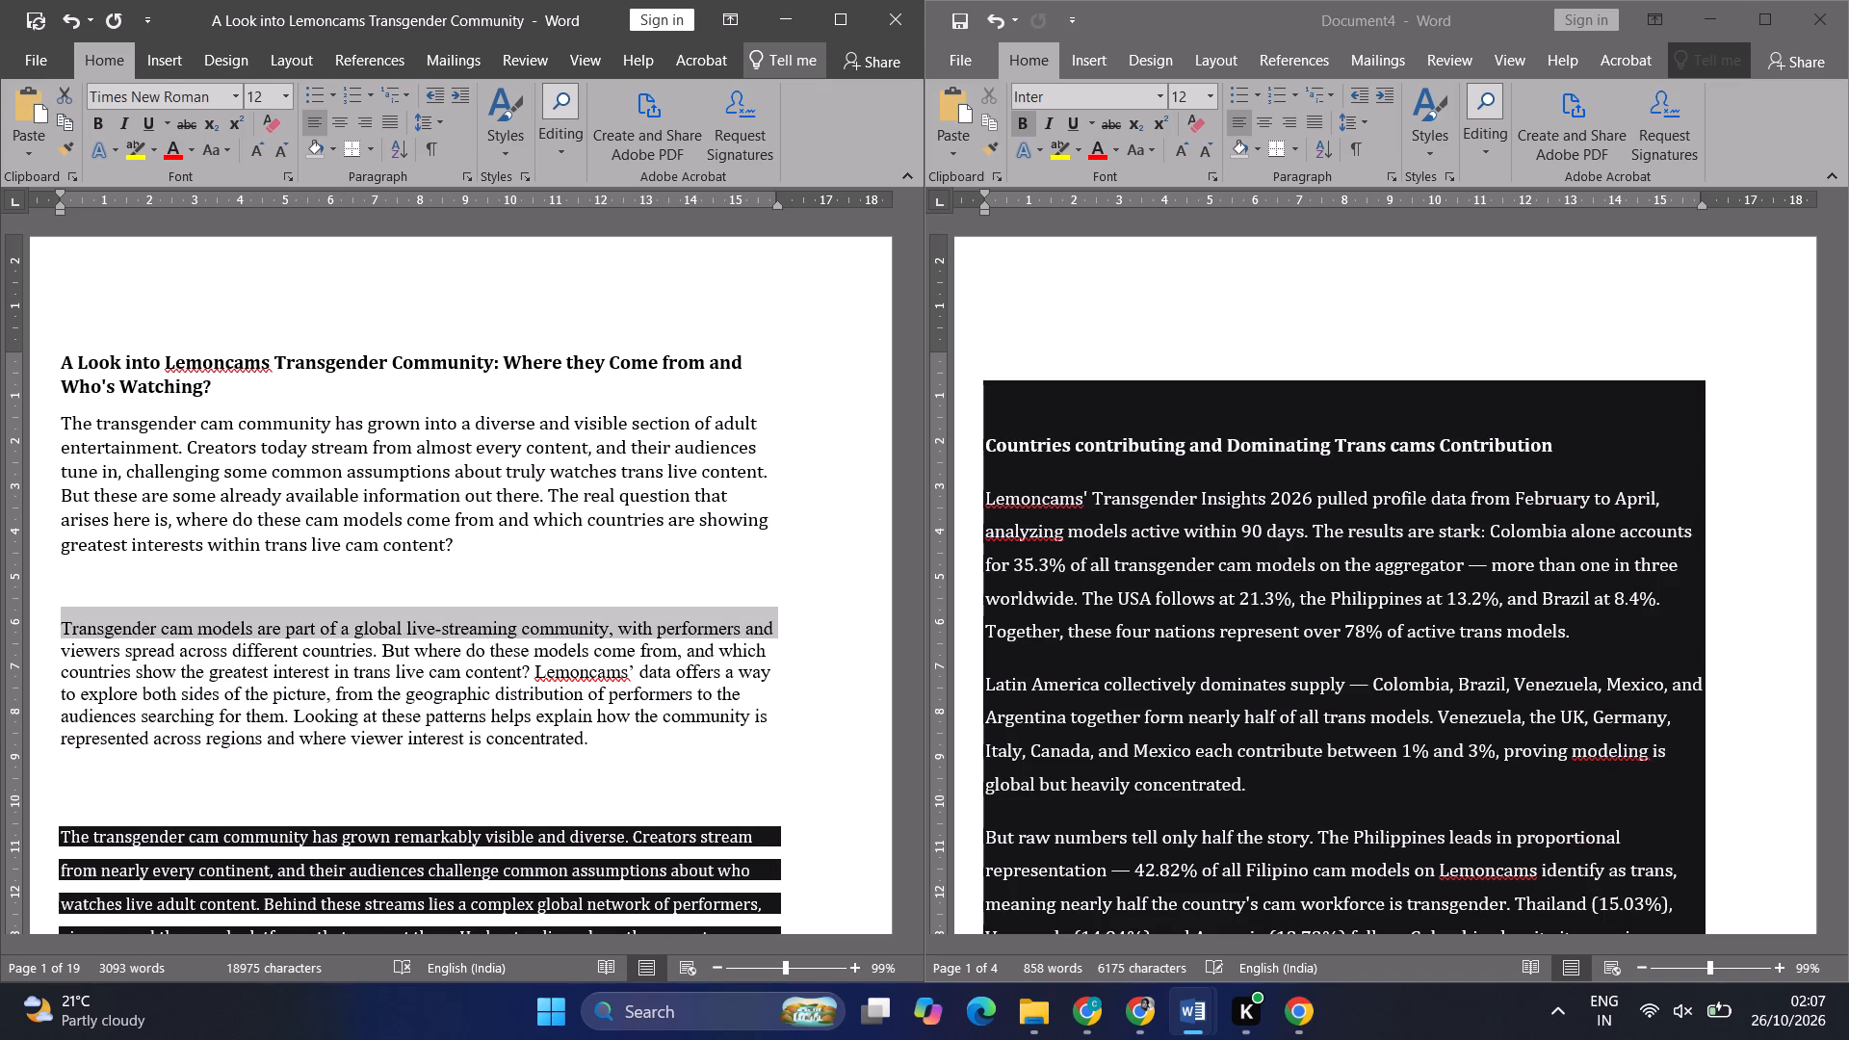
key("BackSpace")
key("ctrl+shift+Right")
key("ctrl+shift+Right")
key("ctrl+shift+Right")
key("ctrl+shift+Right")
key("ctrl+shift+Right")
key("ctrl+shift+Right")
key("ctrl+shift+Right")
key("ctrl+shift+Right")
key("ctrl+shift+Right")
key("ctrl+shift+Right")
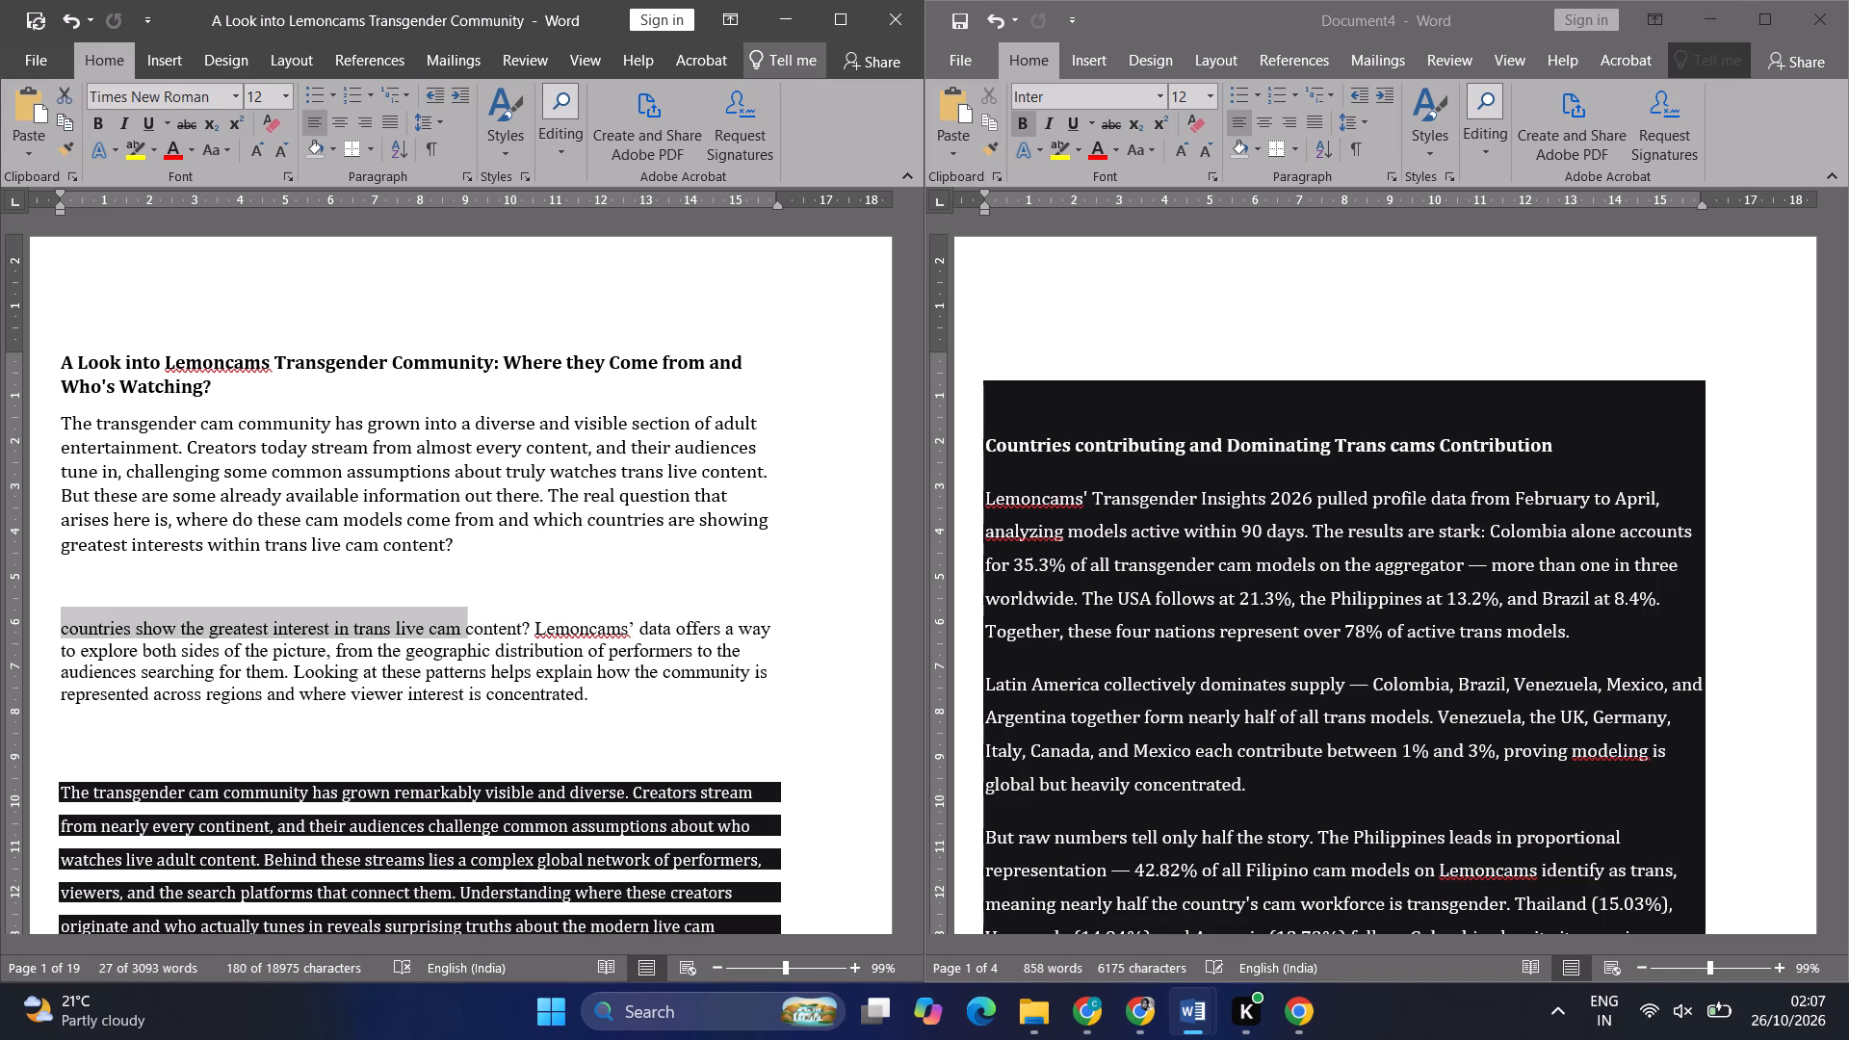
key("ctrl+shift+Right")
key("ctrl+shift+Right")
key("ctrl+shift+Left")
key("BackSpace")
Add "Lemoncams data here provides a way to explore both ends of this picture- geographic distribution of models to audiences who are looking for the".
key("Left")
key("Left")
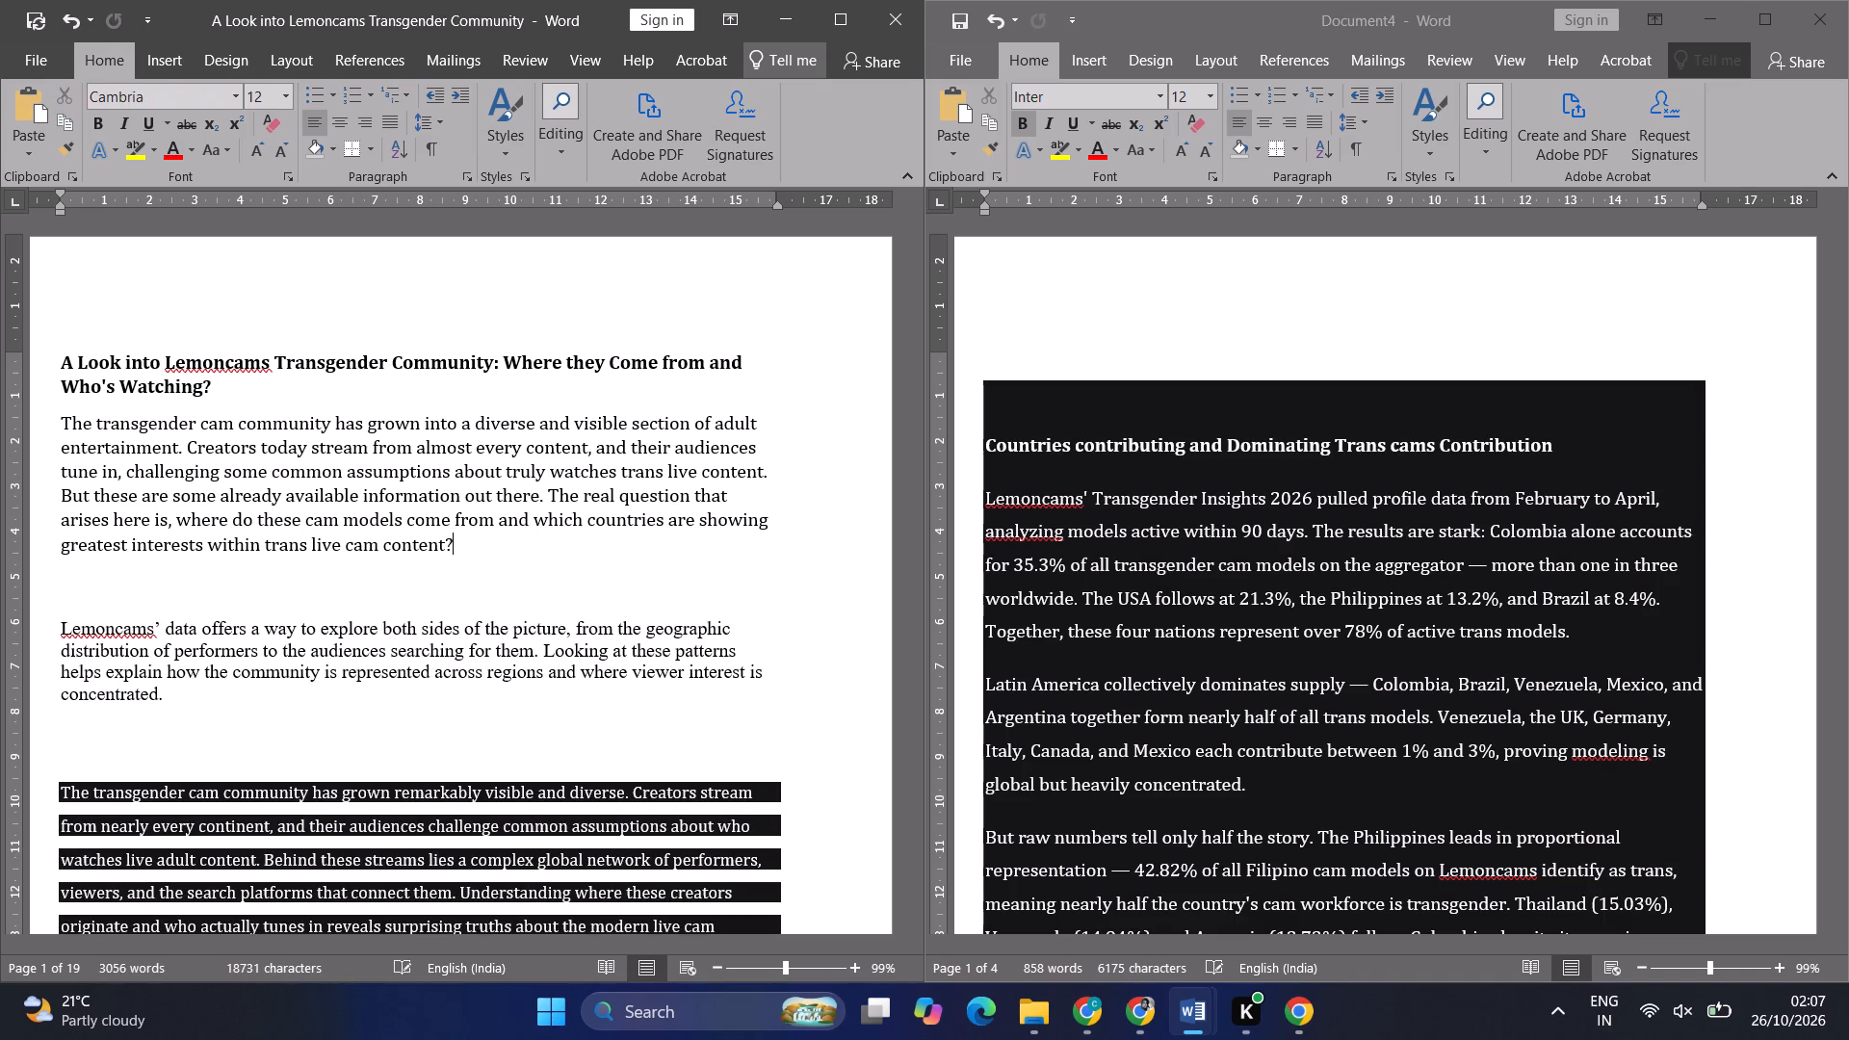
key("space")
type("E")
key("BackSpace")
type("Lemoncams data here provies")
key("BackSpace")
key("BackSpace")
type("des a way to el")
key("BackSpace")
type("xplore e")
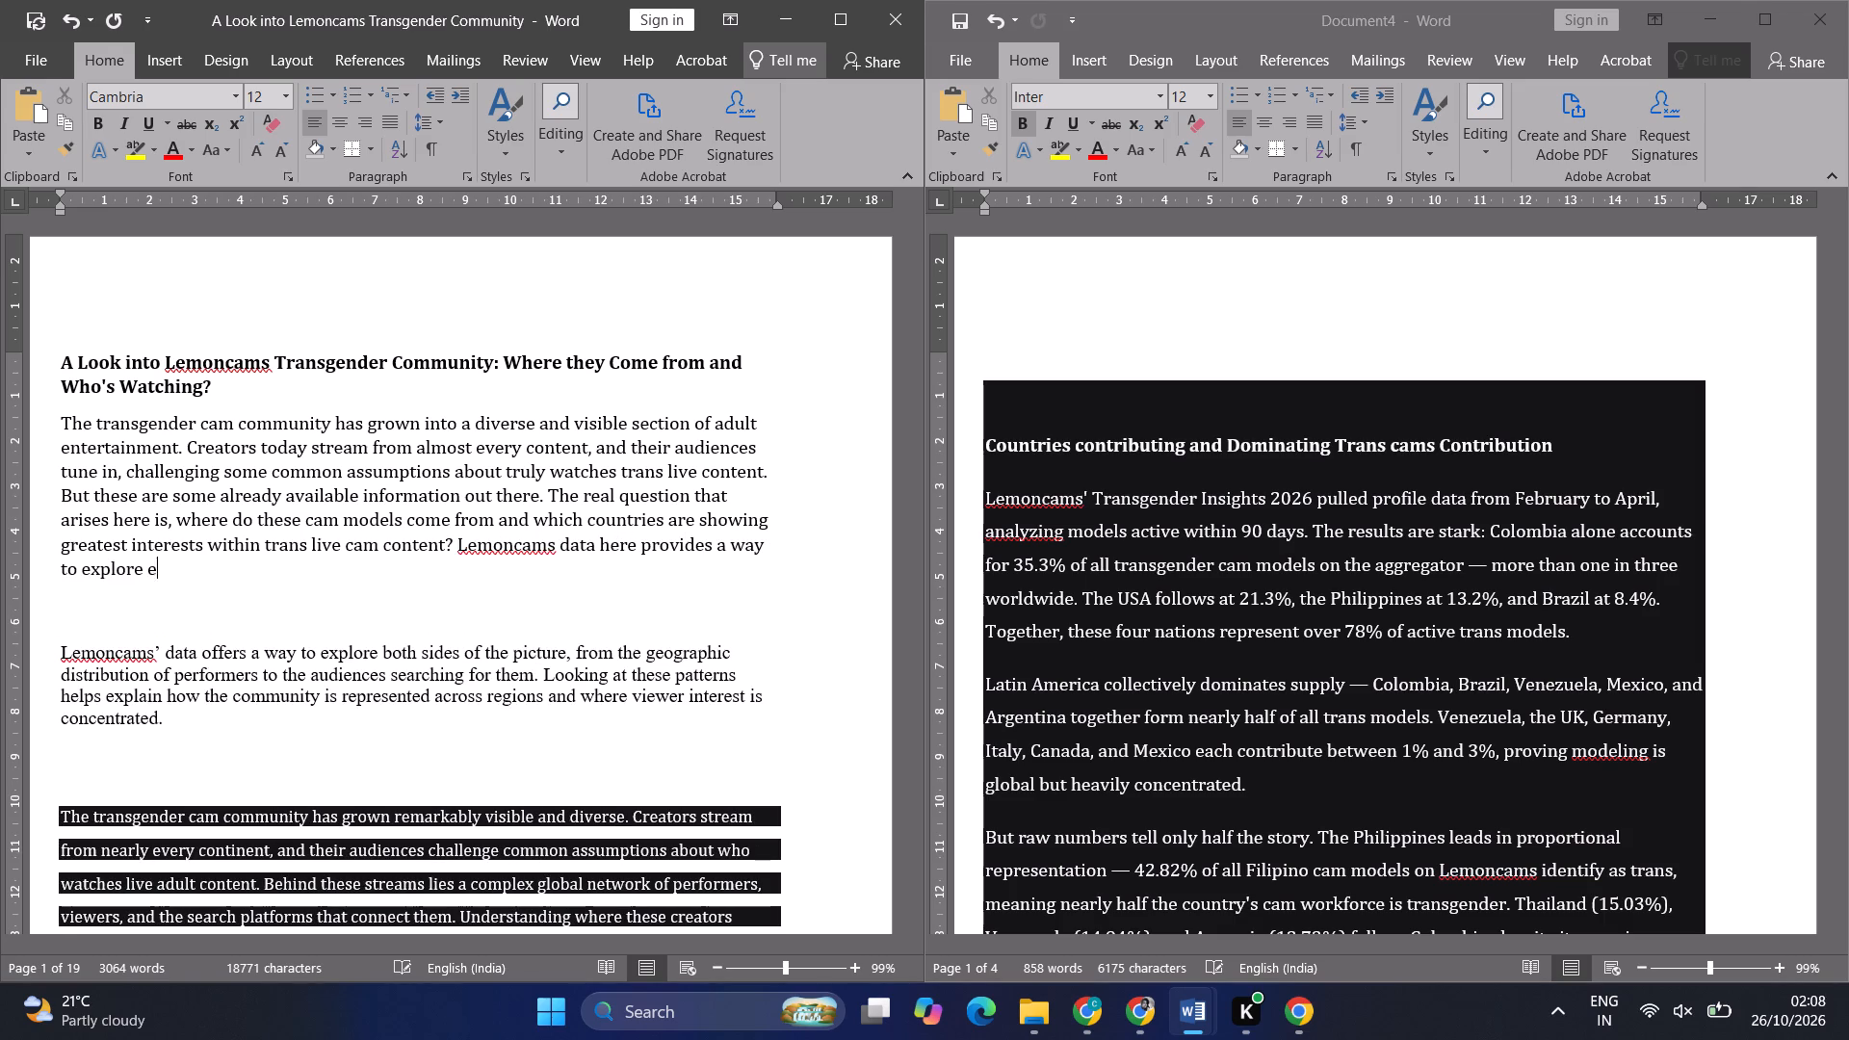
key("BackSpace")
type("both ends f")
key("BackSpace")
type("of this picture- geographic distribt")
key("BackSpace")
type("utiin")
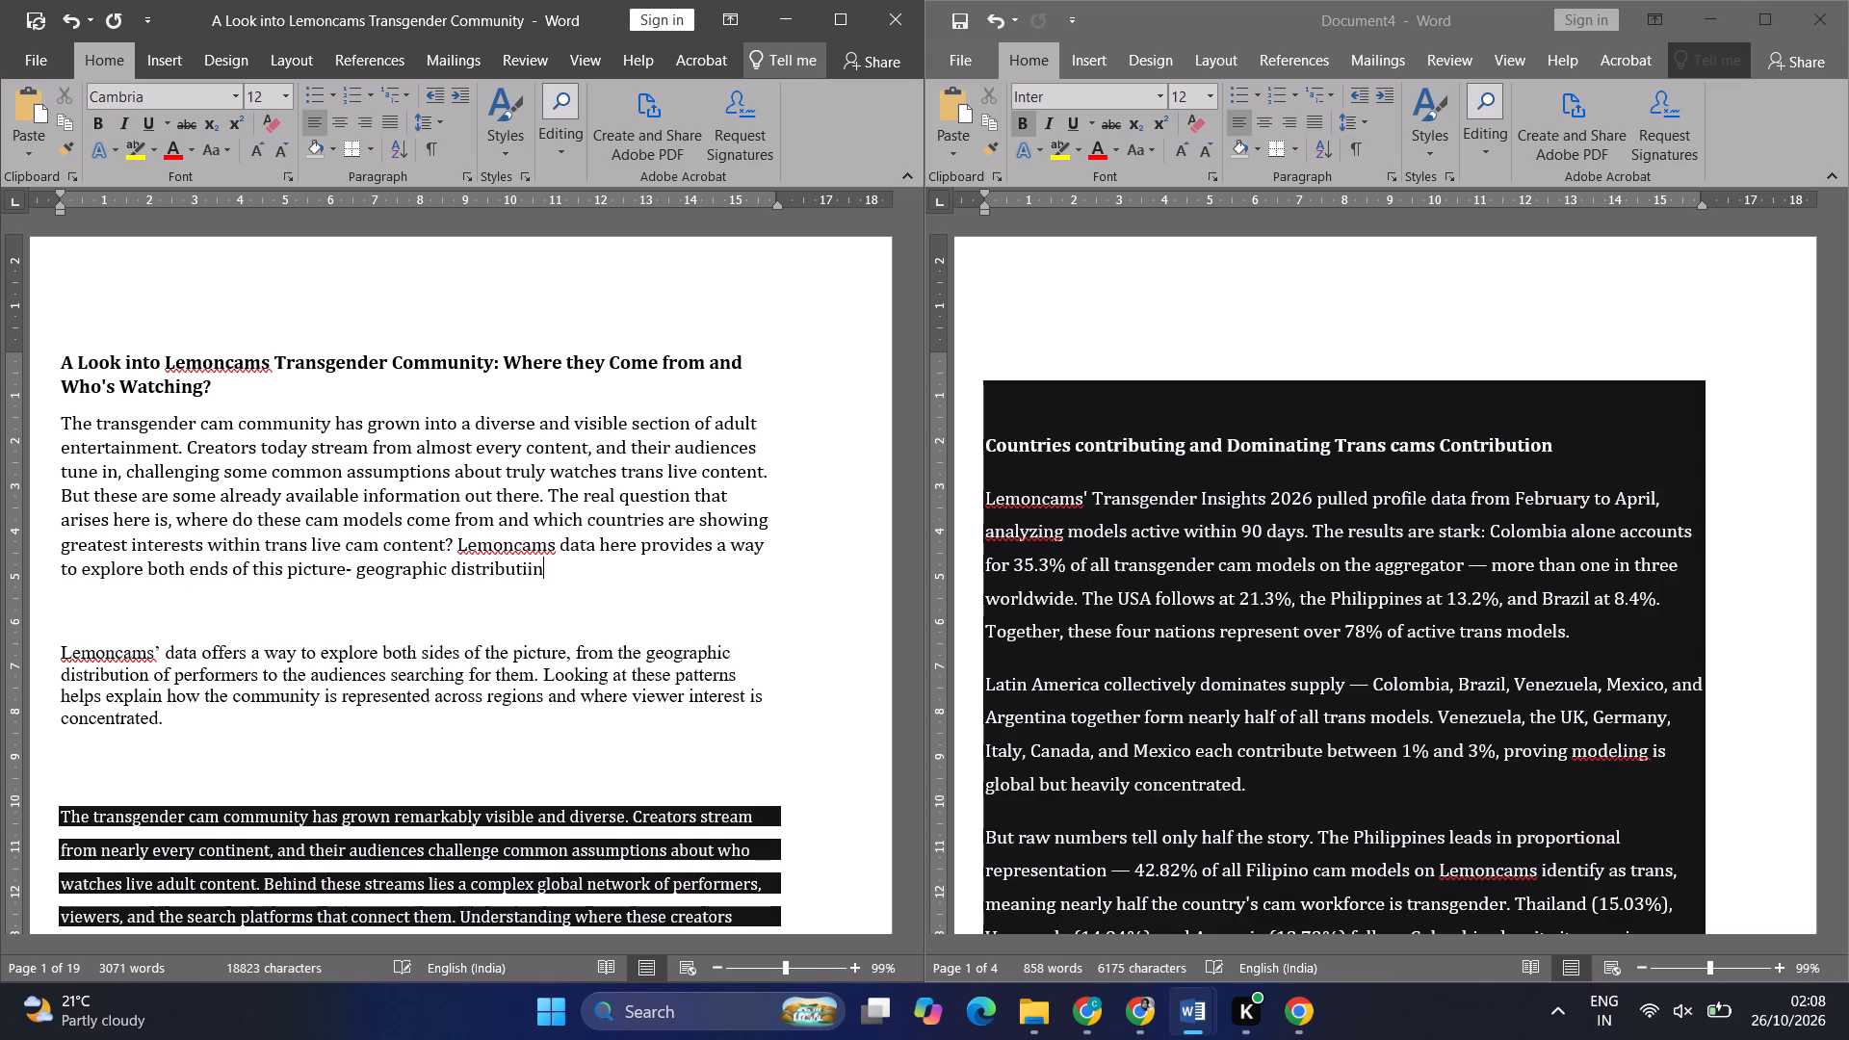
key("BackSpace")
key("BackSpace")
type("on of models to audiences who are looking for the,.")
Close the sentence ending in "looking for the" with a full stop and start a new sentence with "To get".
key("space")
type("To")
key("space")
key("BackSpace")
key("BackSpace")
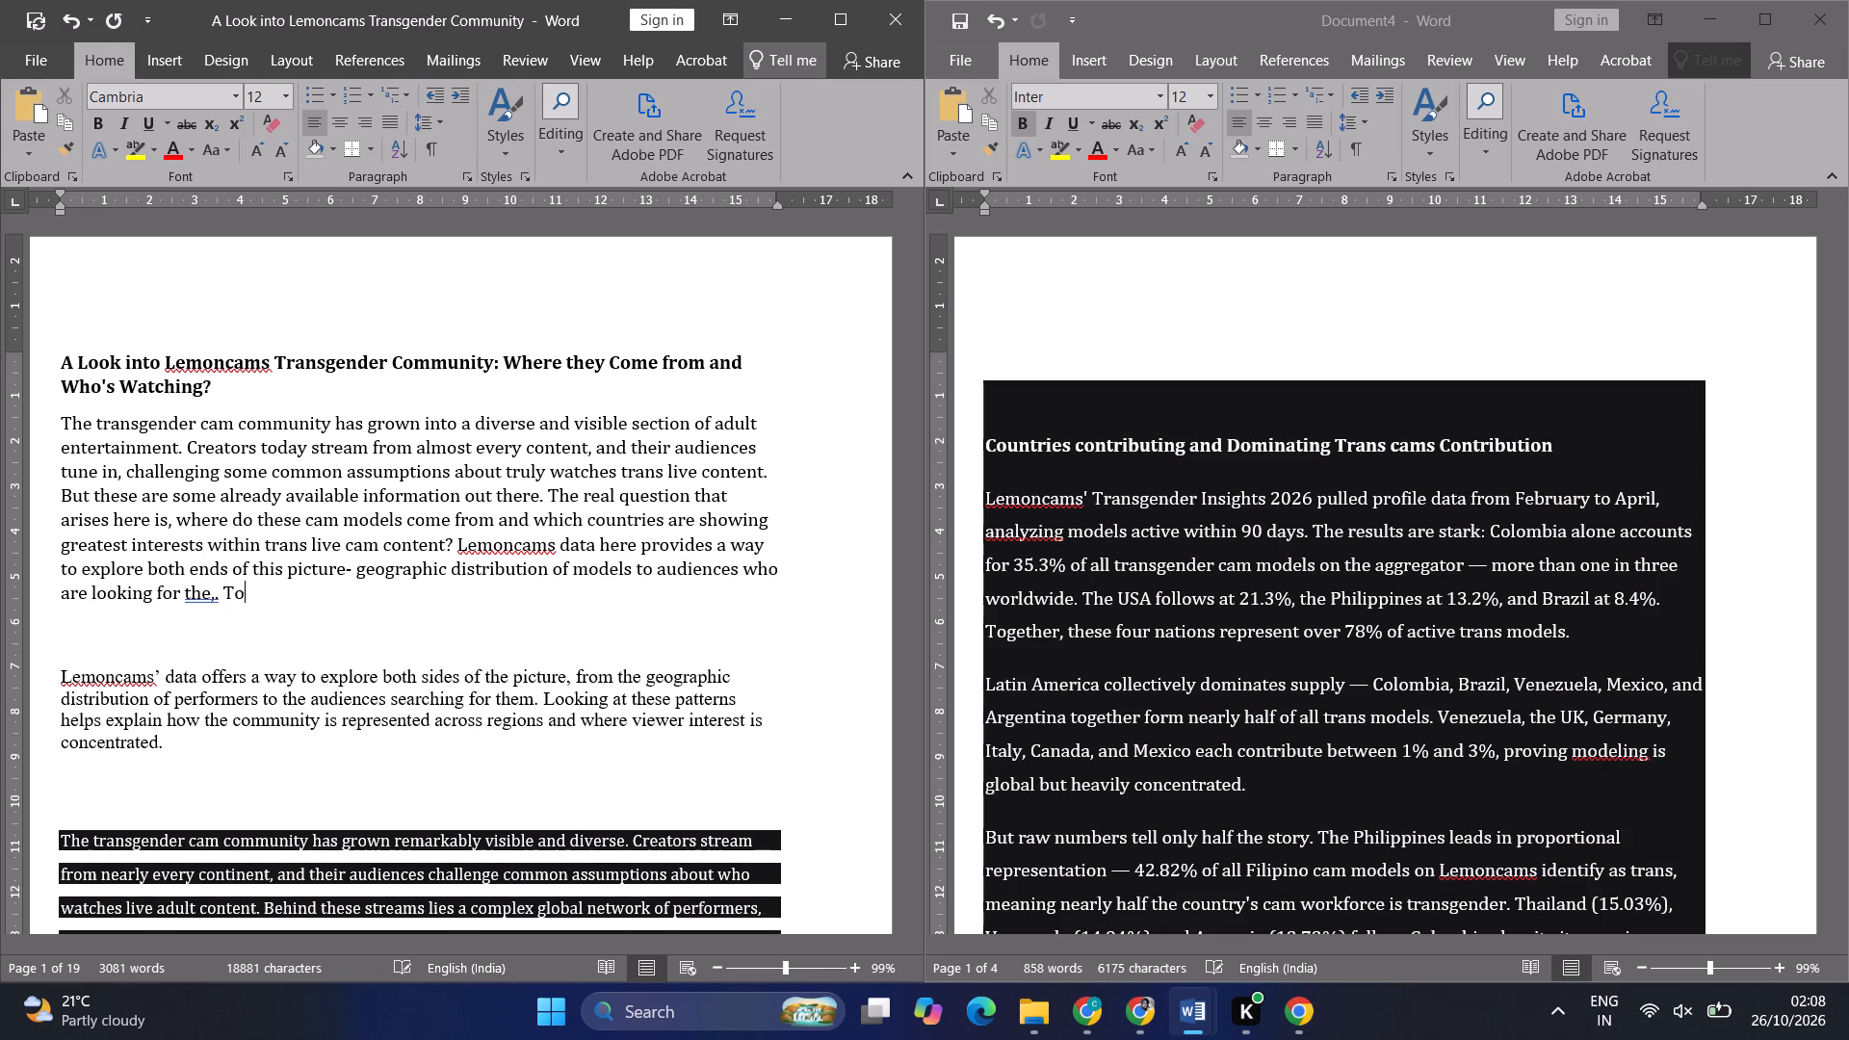
key("BackSpace")
key("BackSpace")
key("BackSpace")
key("BackSpace")
type(". to get")
key("space")
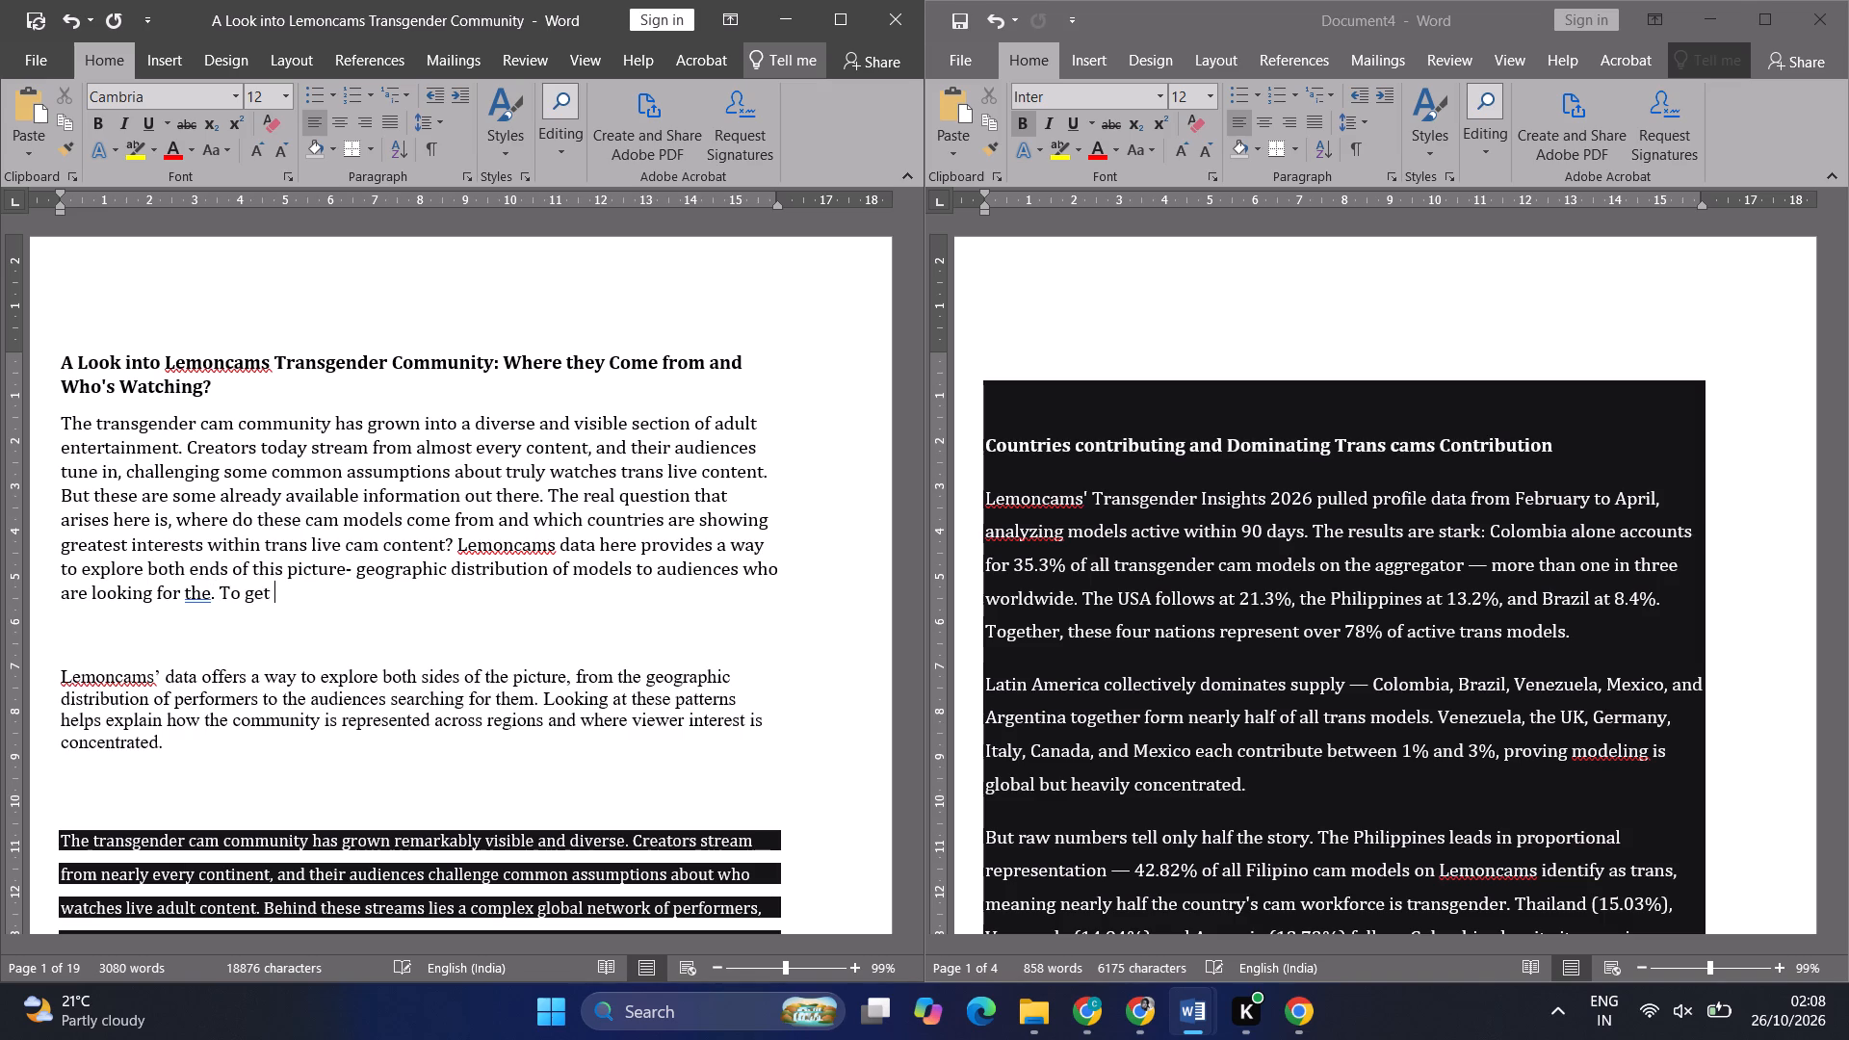
Correct "the" to "them" at the end of the sentence about audiences, so that it reads "who are looking for them".
key("ctrl+shift+Left")
key("ctrl+shift+Left")
key("ctrl+shift+Left")
key("Left")
key("m")
key("End")
Continue the new sentence with "through these patterns will help explain how a community gets represented across varied regions and where does viewer interests remains concentrated.".
type("through this")
key("space")
key("BackSpace")
key("BackSpace")
key("e")
key("BackSpace")
key("BackSpace")
type("ese patterns will hep")
key("BackSpace")
type("lp explain how a community gets represented across varied regions and where do view")
key("BackSpace")
key("BackSpace")
key("BackSpace")
key("BackSpace")
key("BackSpace")
type("es viewer interests w")
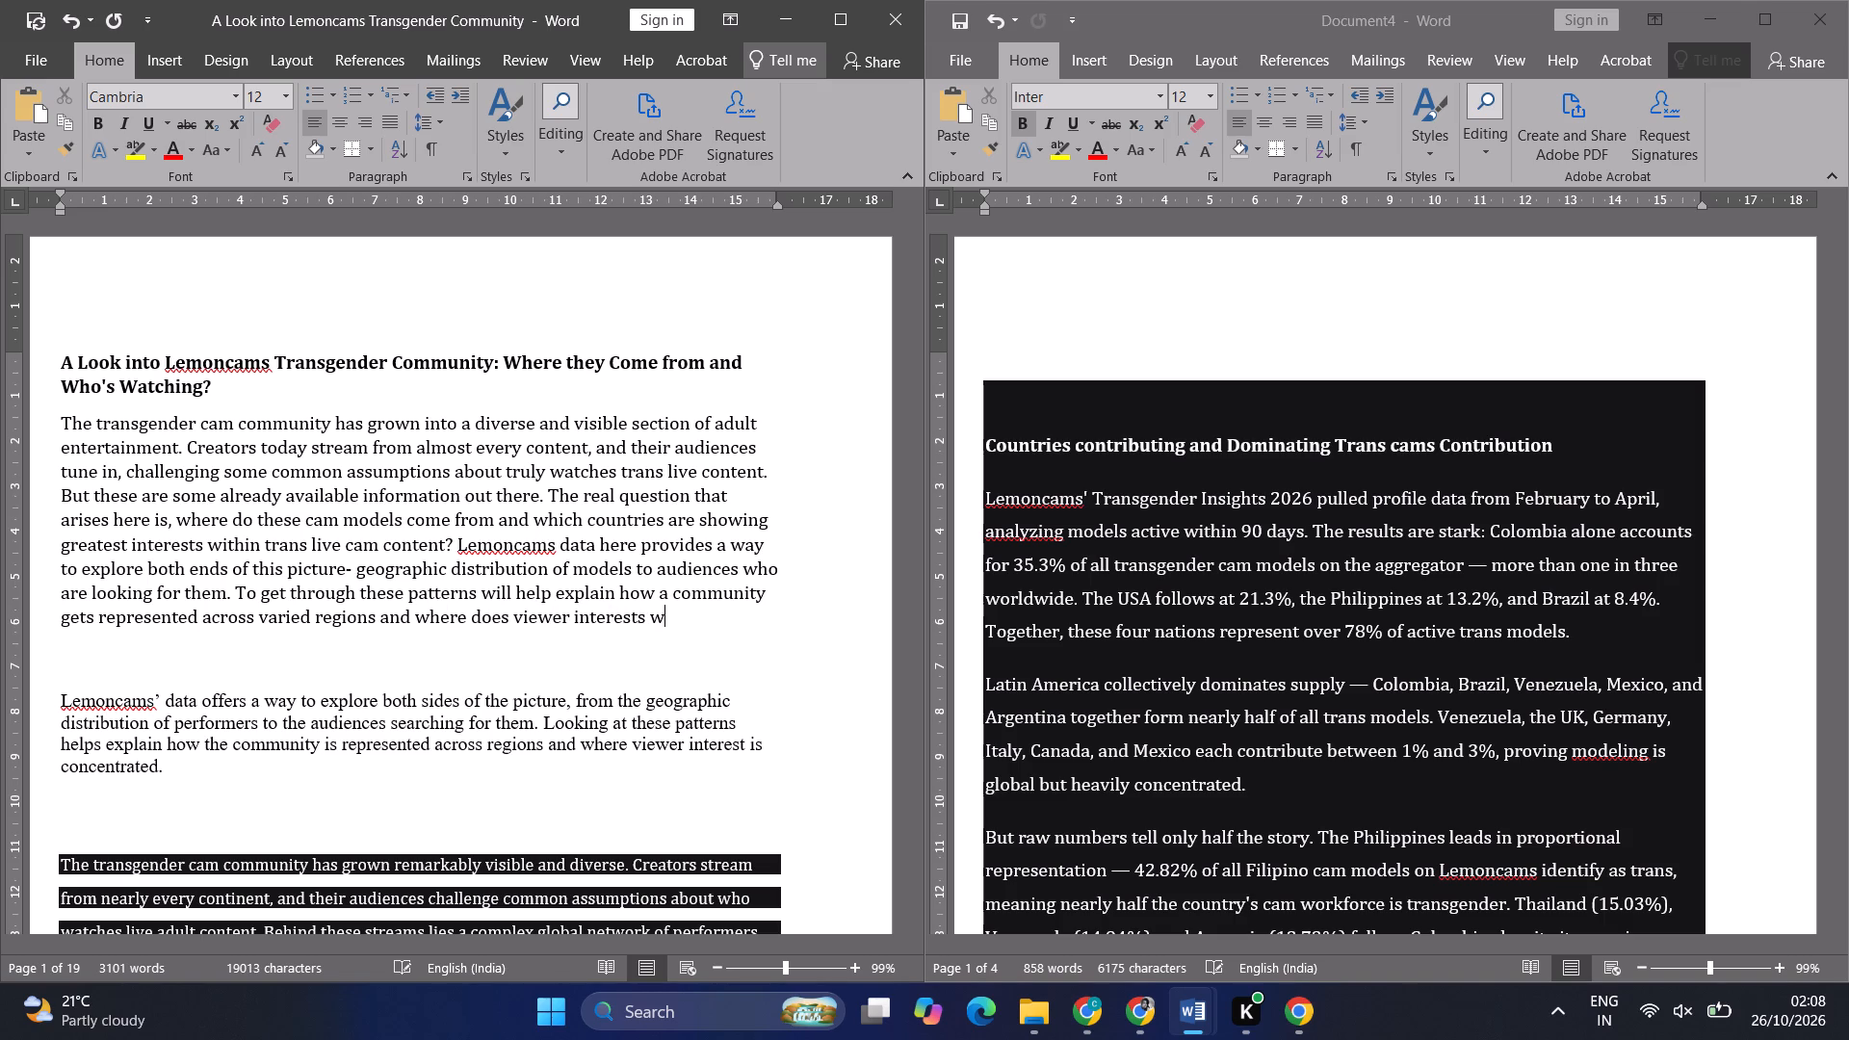
key("BackSpace")
type("remains concentrated.")
key("space")
Delete the rest of the pasted ChatGPT introduction, the paragraph beginning "Lemoncams' data offers a way", below the rewritten introduction.
key("Right")
key("ctrl+shift+Down")
key("ctrl+shift+Down")
key("BackSpace")
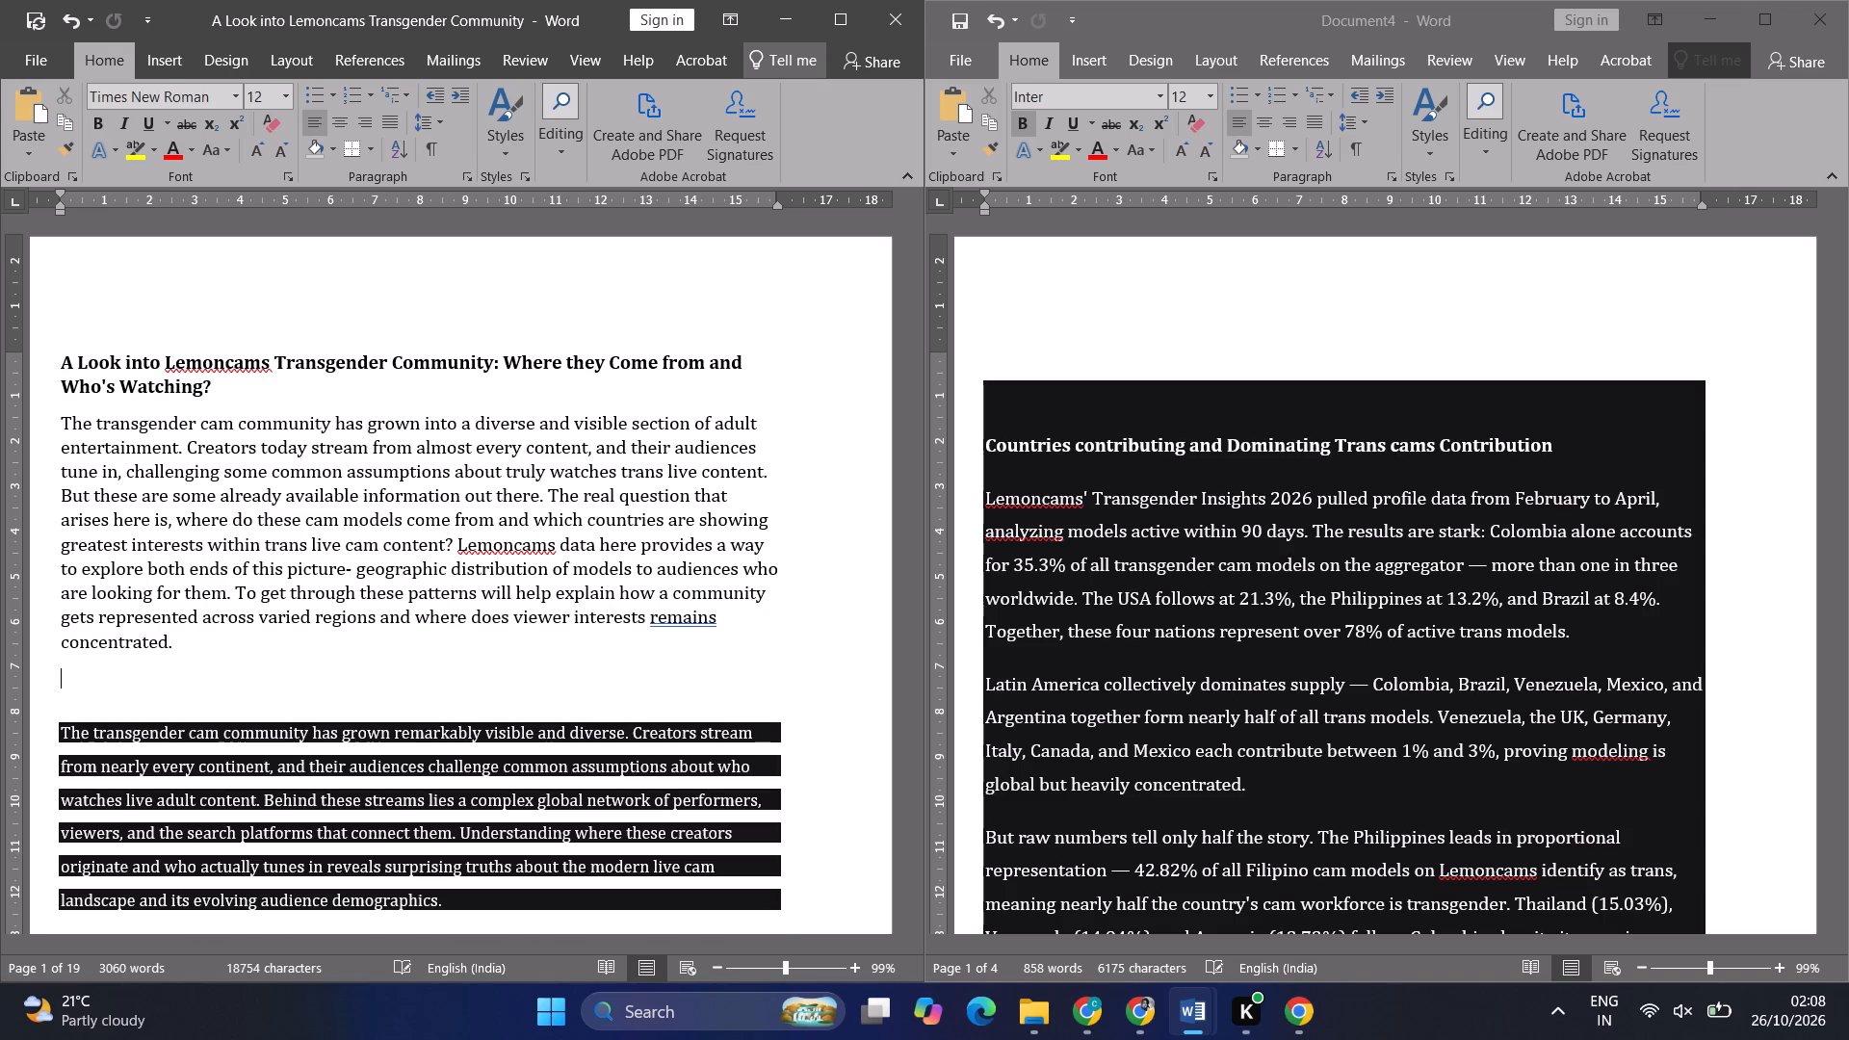
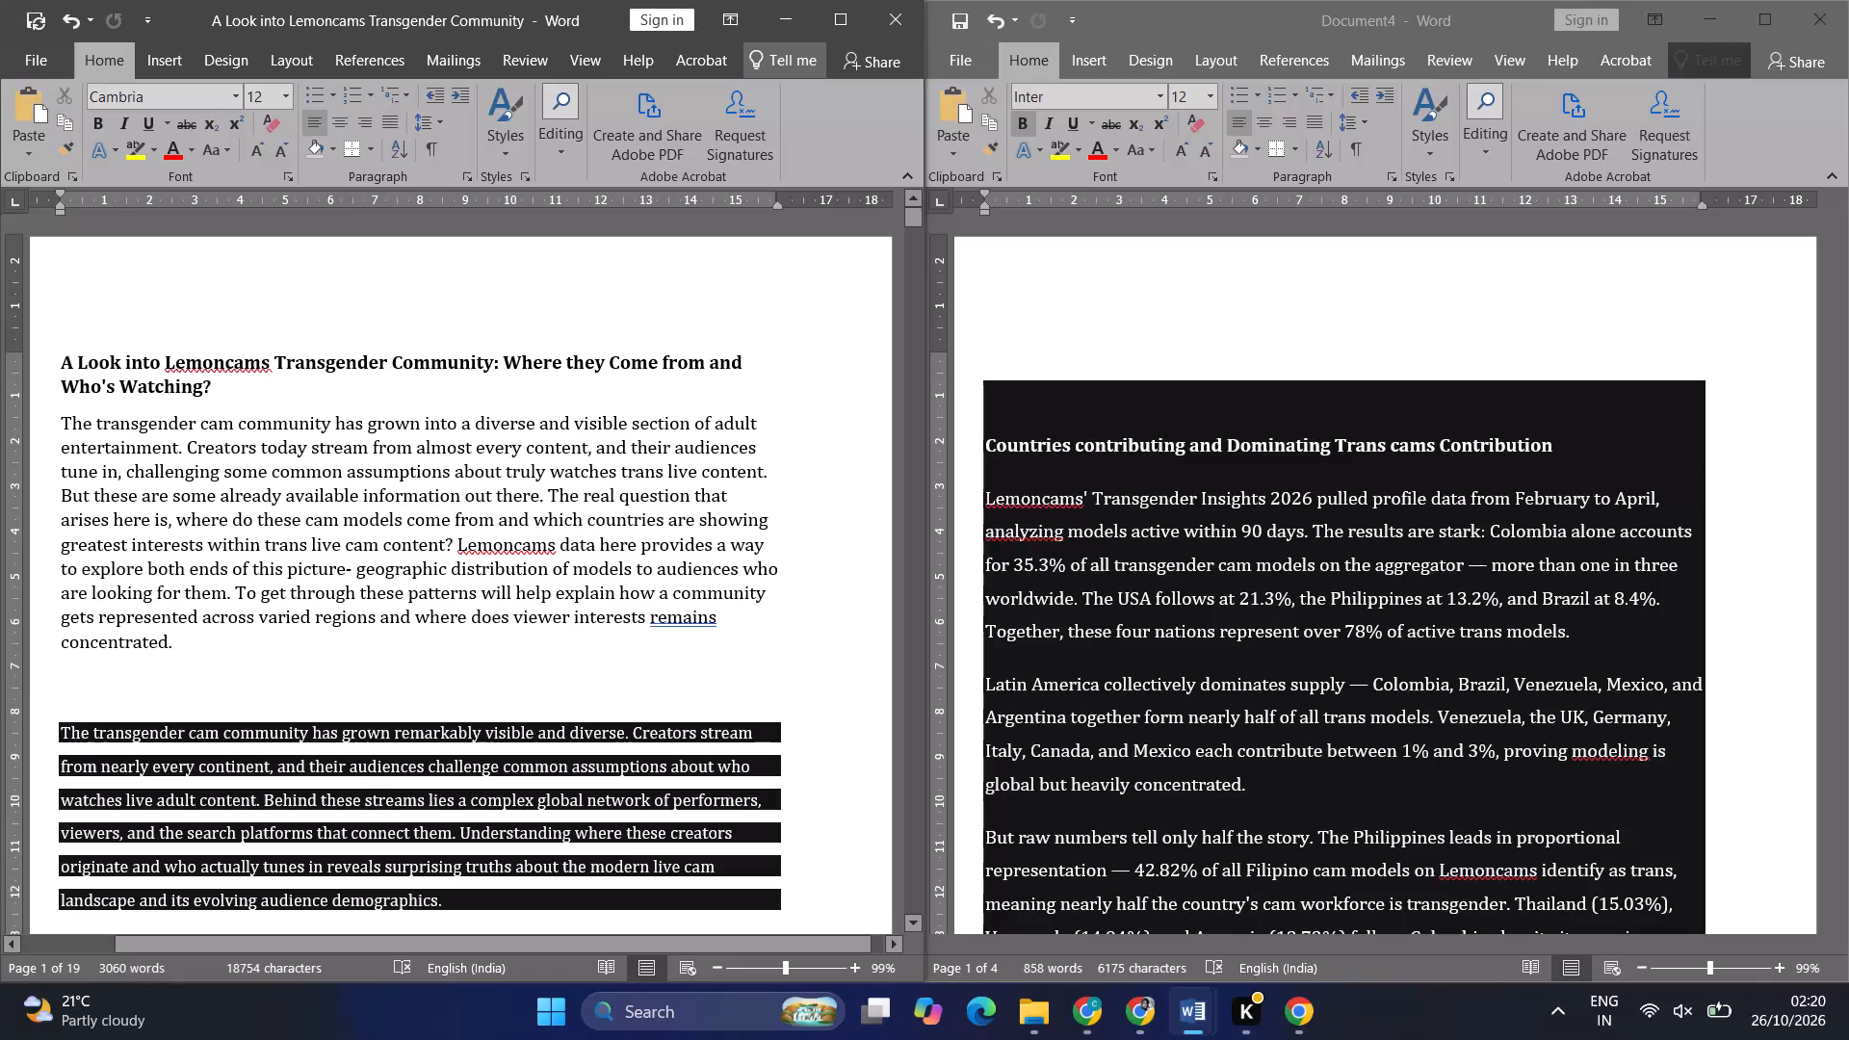
Correct "remains" to "remain" before "concentrated" in the last sentence of the rewritten introduction.
left_click(740, 596)
key("Down")
key("BackSpace")
key("BackSpace")
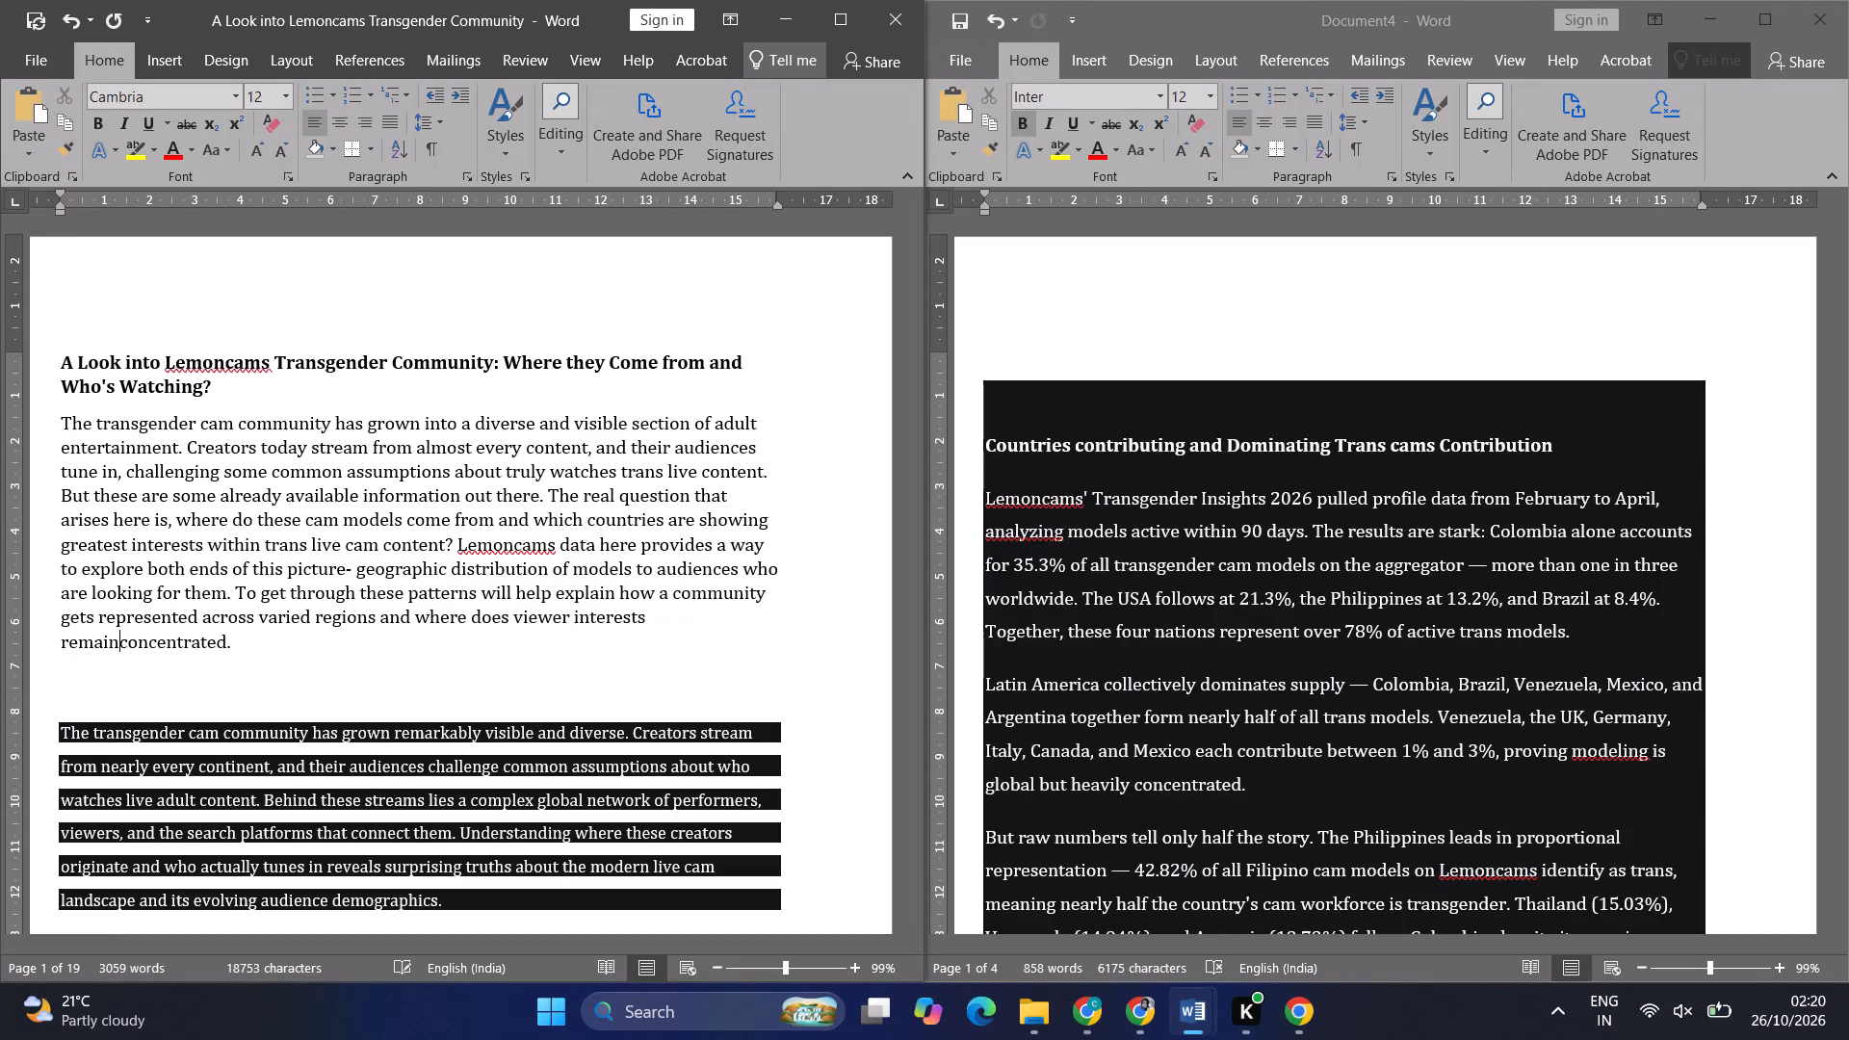
key("space")
key("End")
key("Right")
key("Right")
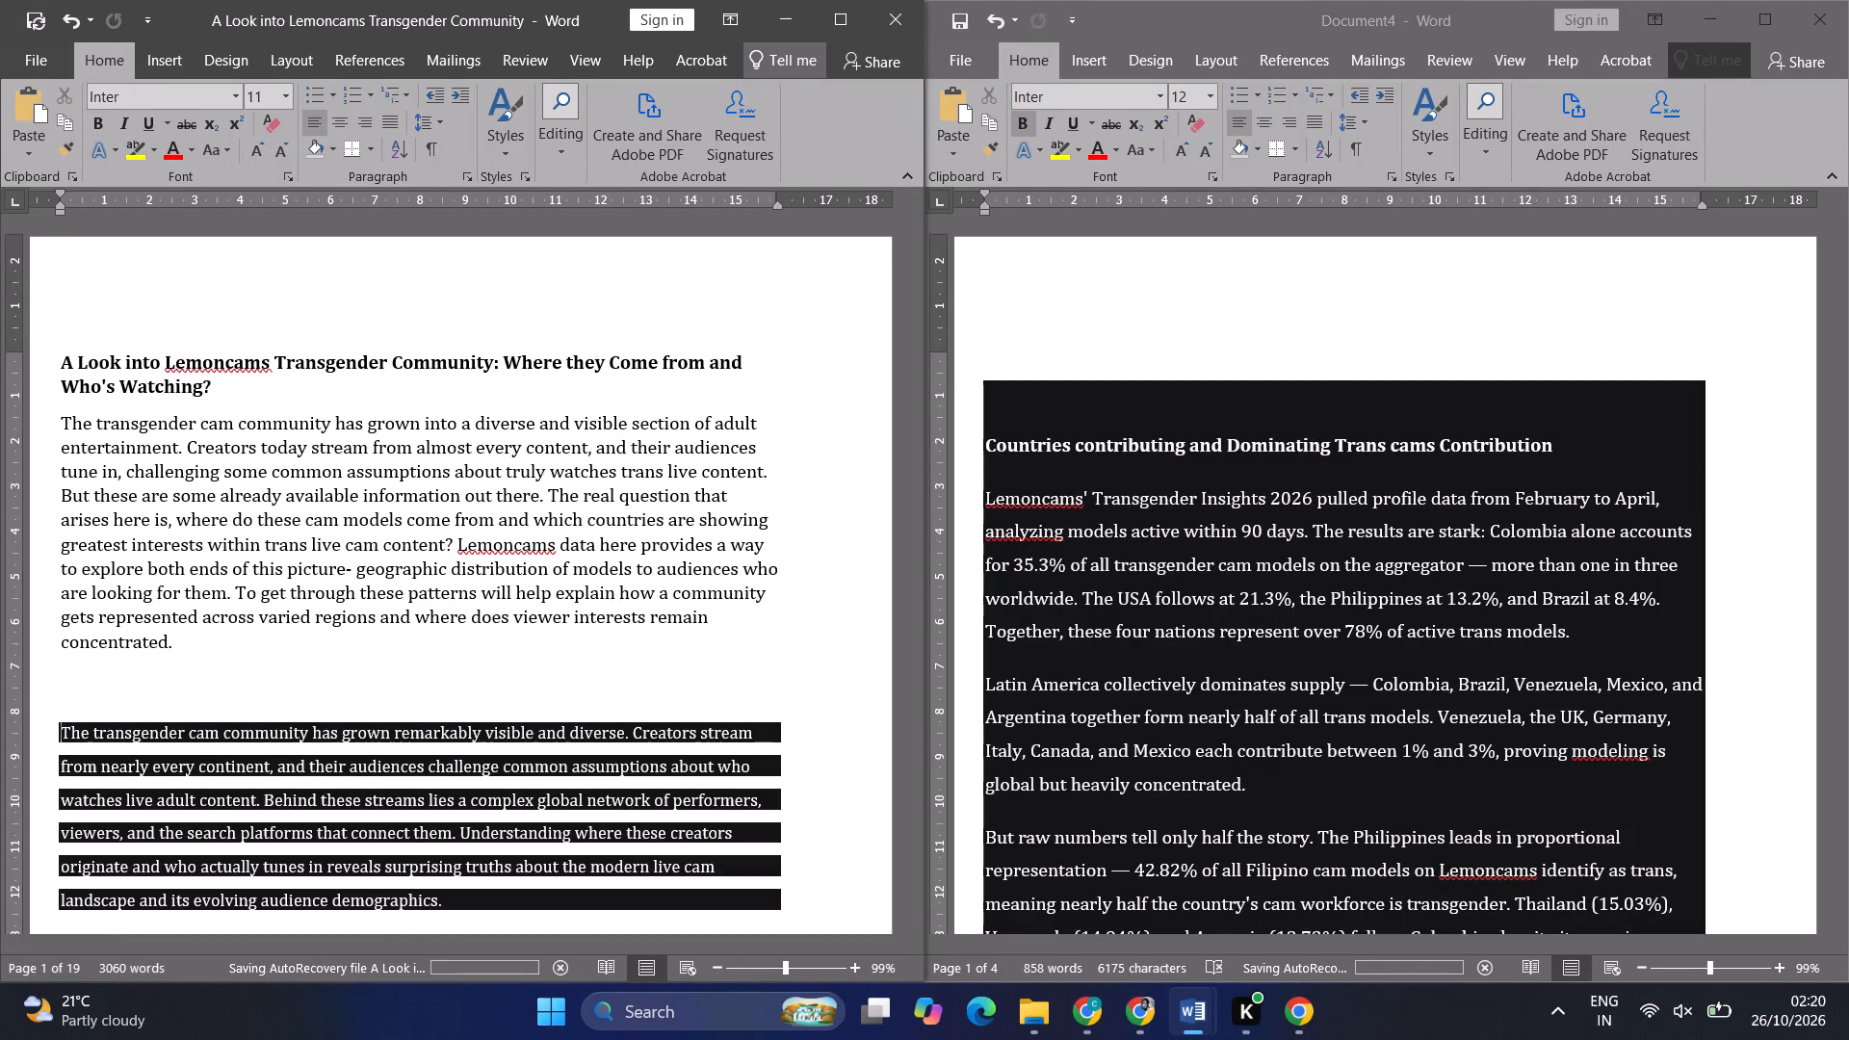
Delete the first two sentences of the highlighted source introduction, up to "Behind these streams lies".
scroll(740, 596, "down", 1)
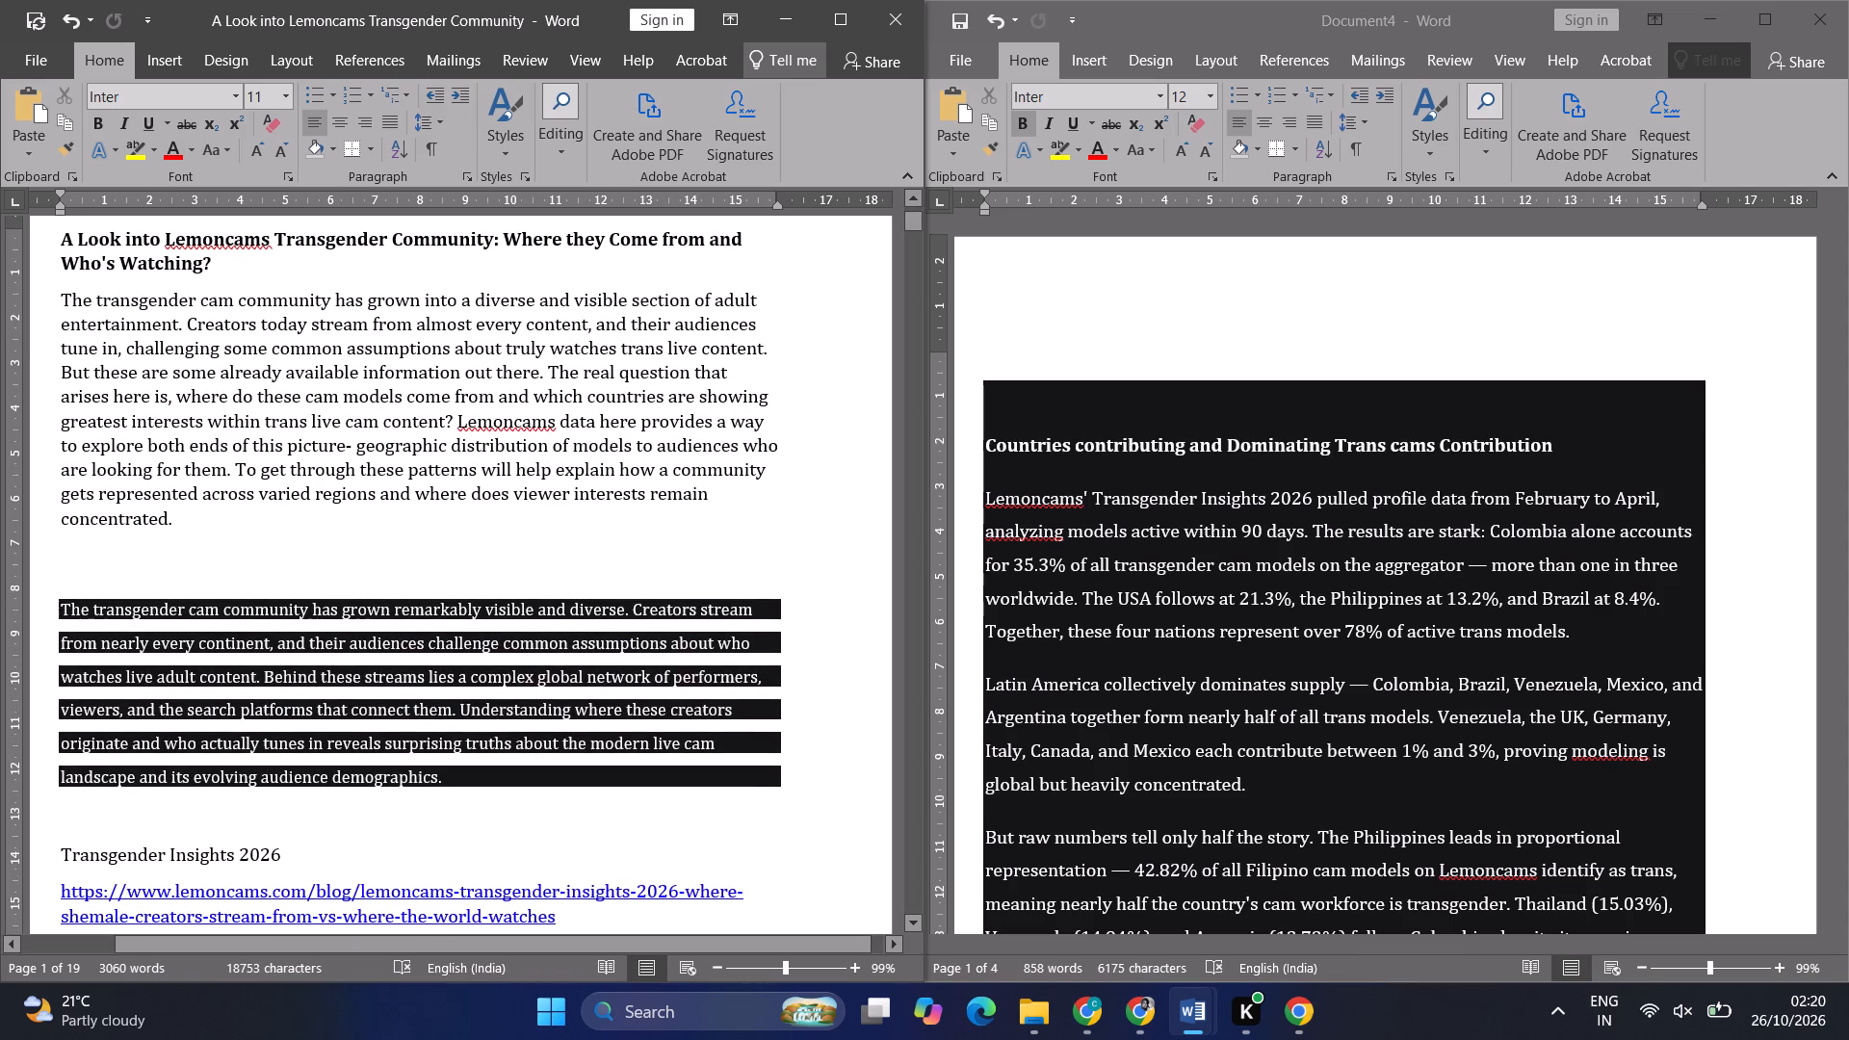
triple_click(687, 644)
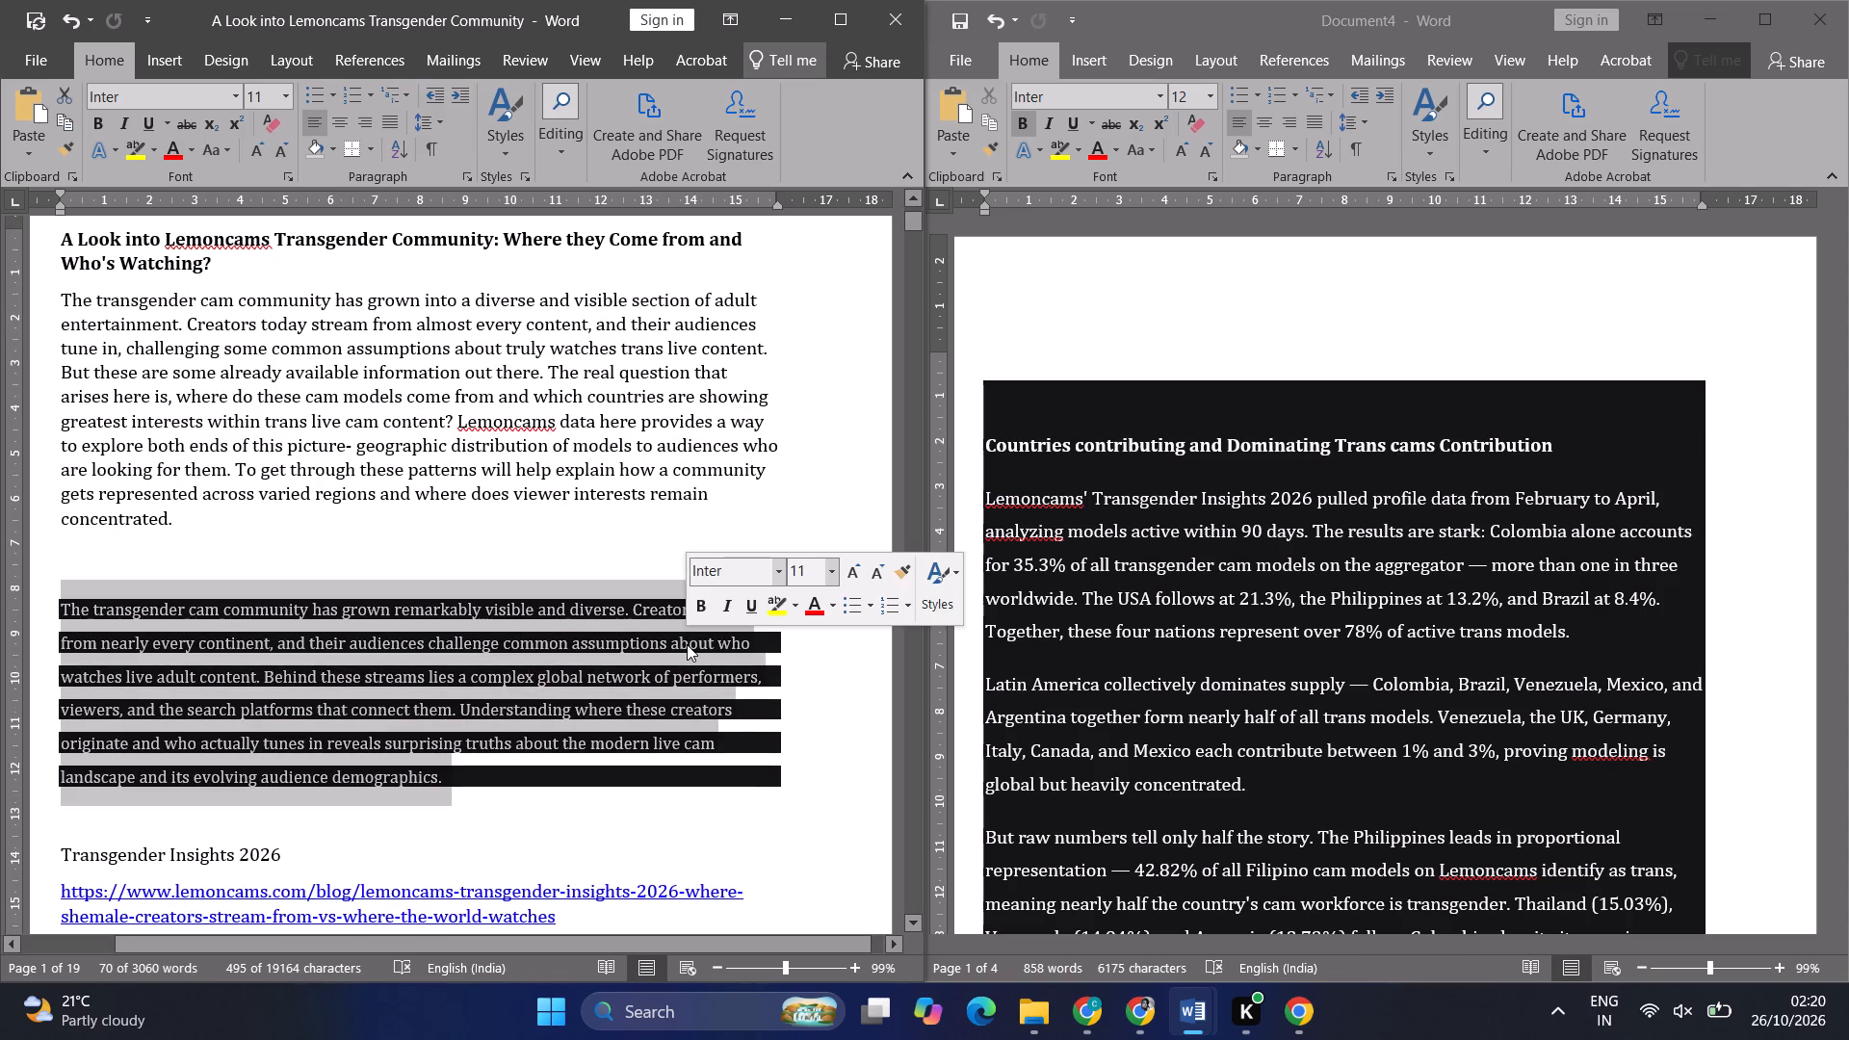
key("Left")
key("shift+Down")
key("shift+Down")
key("BackSpace")
key("ctrl+shift+Right")
key("ctrl+shift+Right")
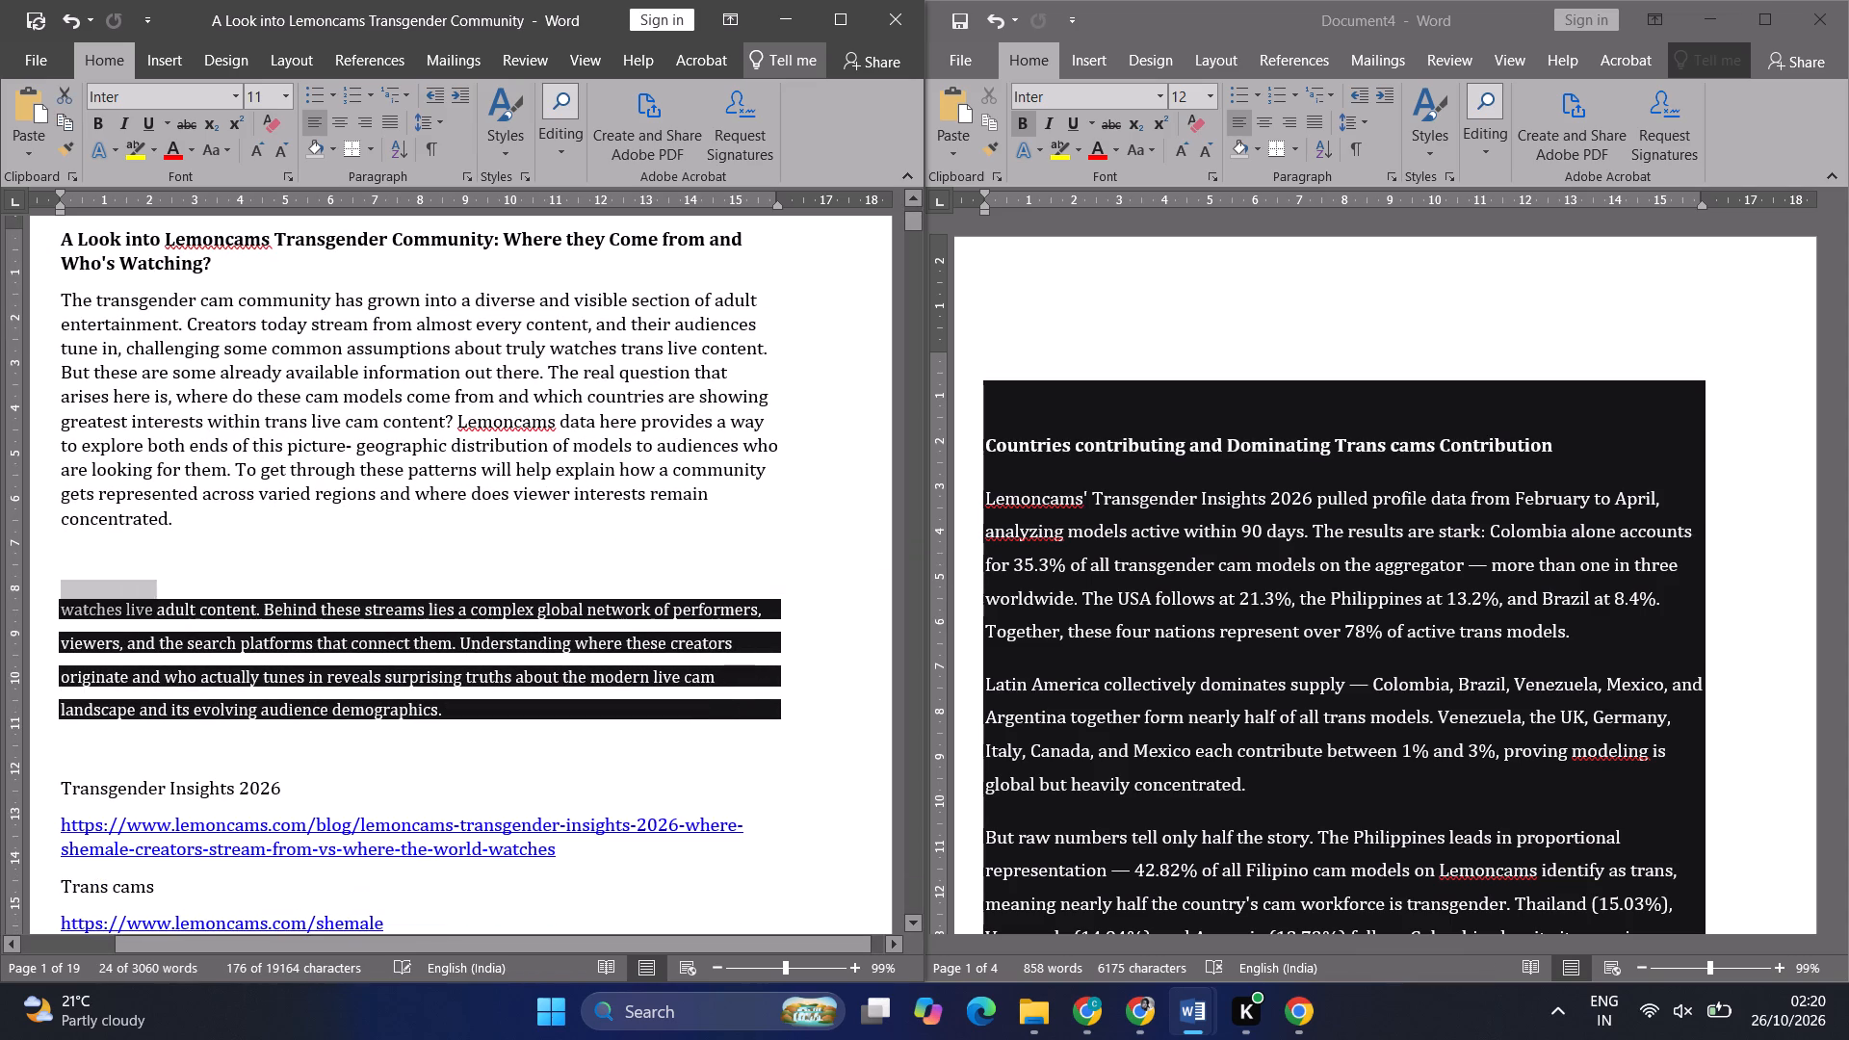
key("ctrl+shift+Right")
key("ctrl+shift+Right")
key("ctrl+shift+Right")
key("BackSpace")
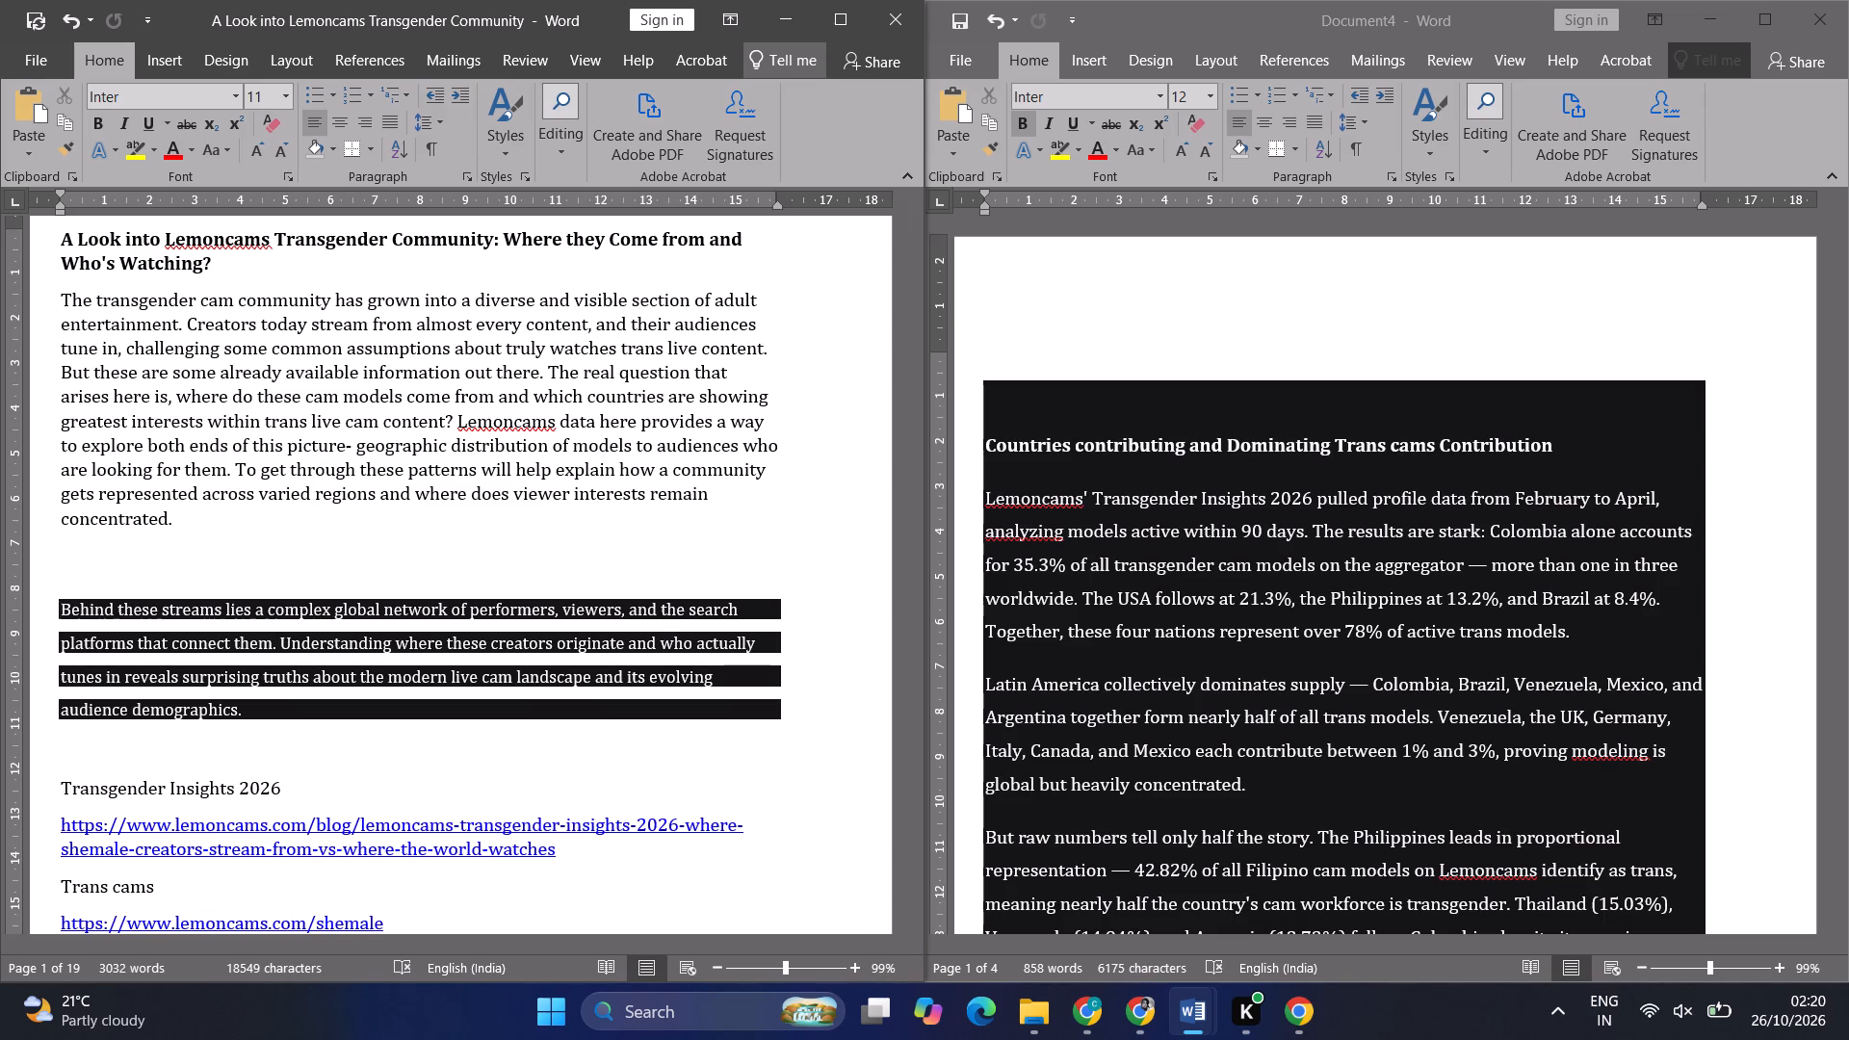
Reread the rewritten introduction from "to explore both ends of this picture" through the phrase about audiences.
key("Up")
key("Up")
key("Up")
key("Up")
key("Up")
key("Up")
key("Down")
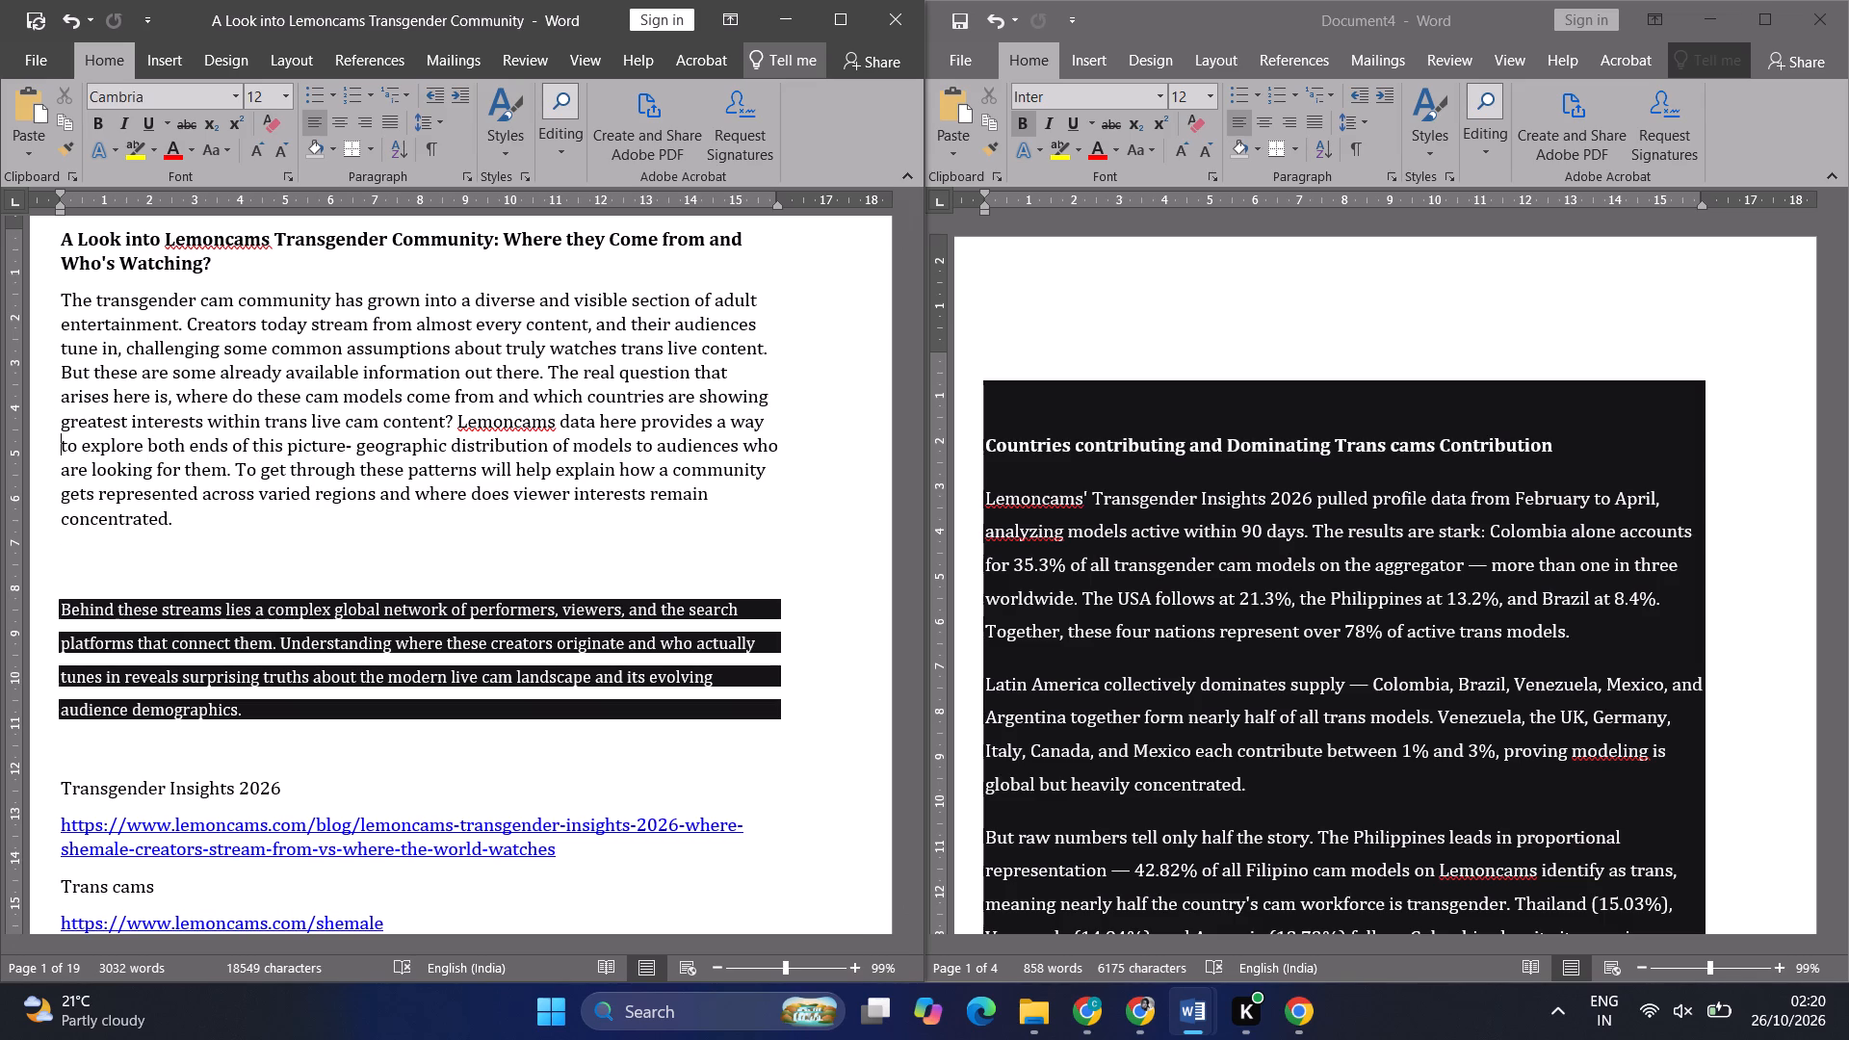
key("ctrl+shift+Right")
key("ctrl+shift+Right")
key("ctrl+shift+Right")
key("ctrl+shift+Right")
key("ctrl+shift+Right")
key("ctrl+shift+Right")
key("ctrl+shift+Right")
key("ctrl+shift+Right")
key("Right")
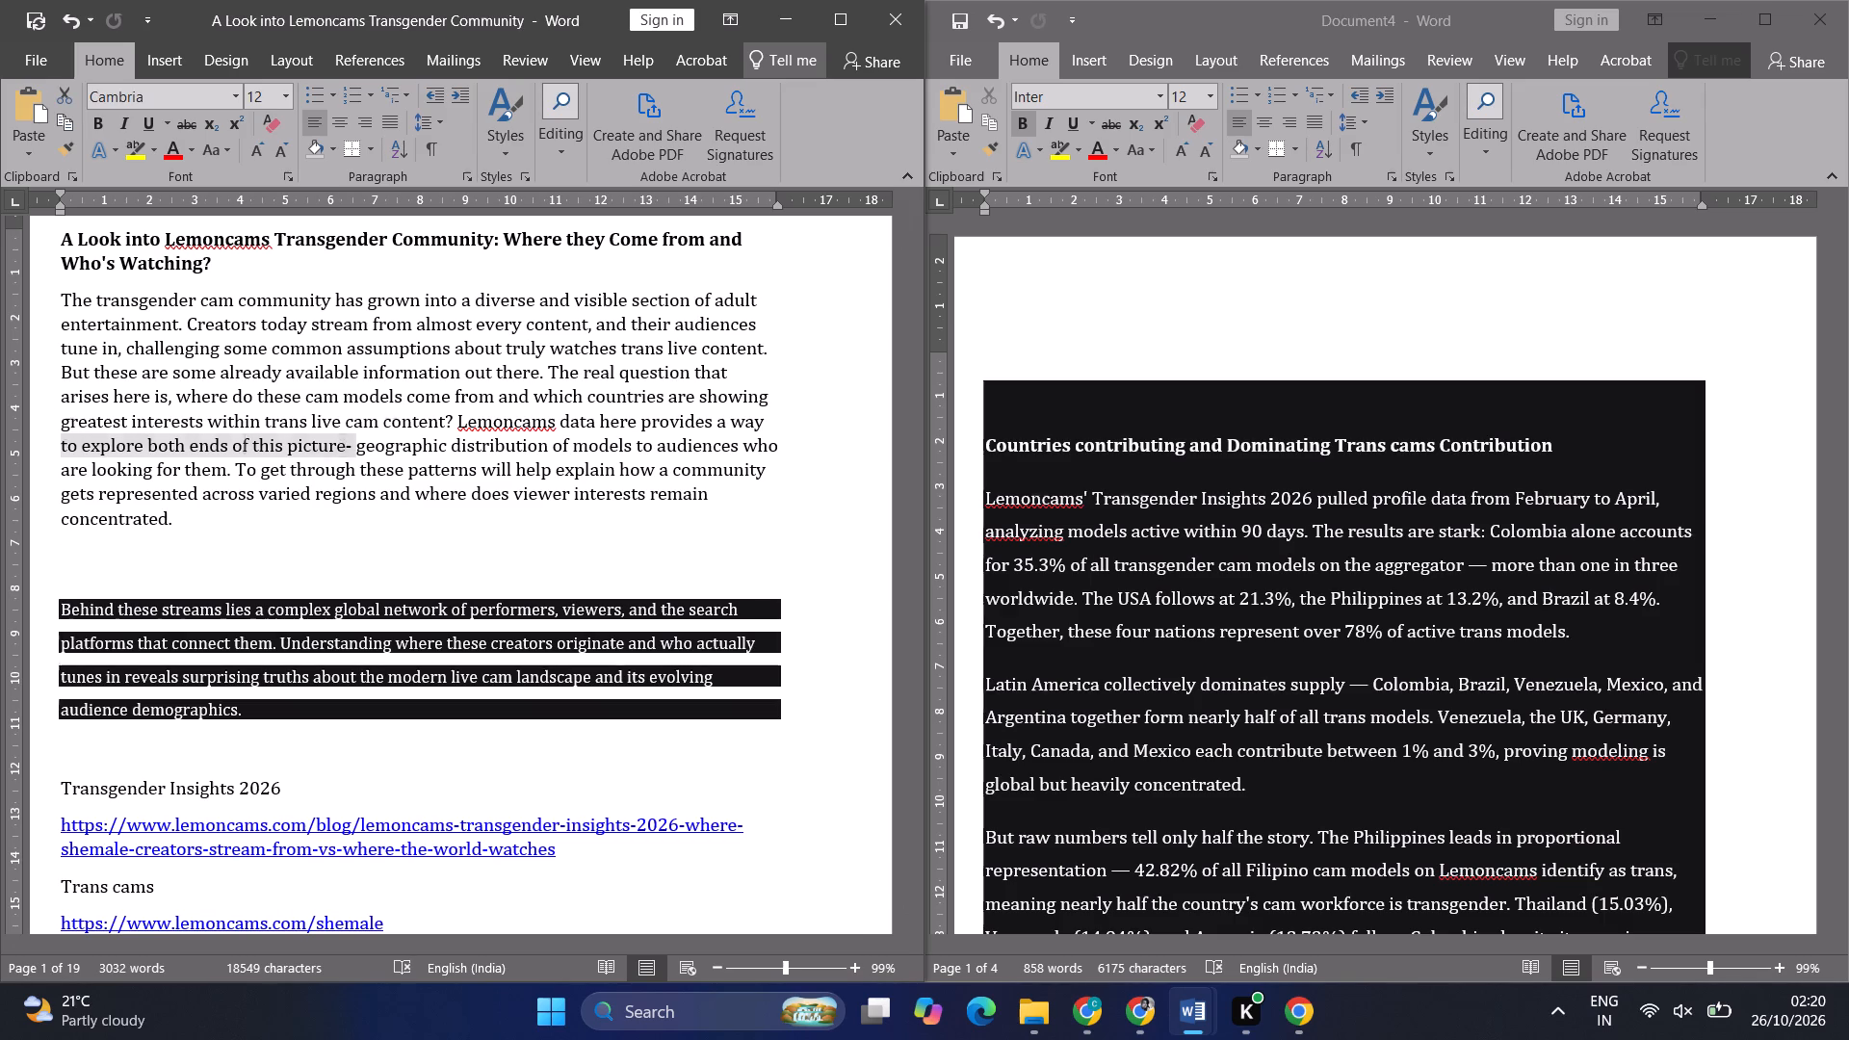
key("ctrl+shift+Right")
key("ctrl+shift+Right")
key("Right")
key("ctrl+shift+Right")
key("Right")
key("ctrl+shift+Right")
key("Right")
key("ctrl+shift+Right")
key("Right")
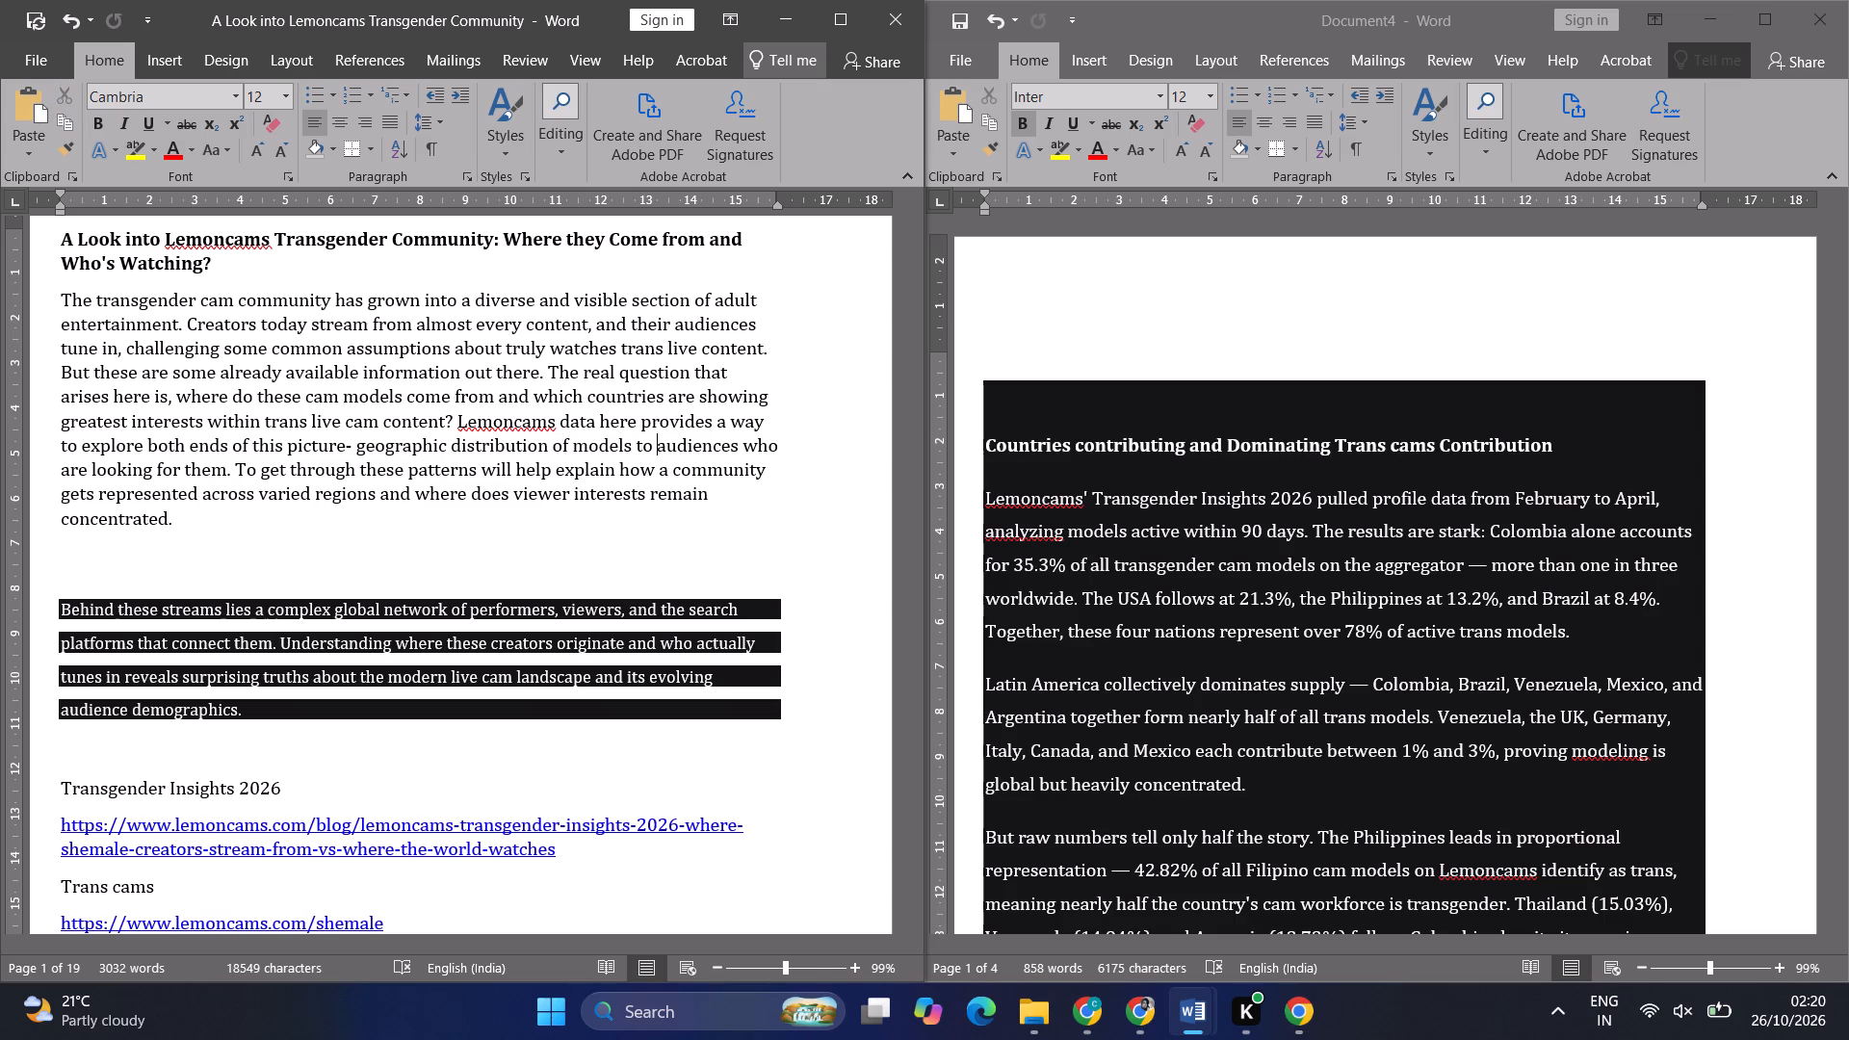
key("ctrl+shift+Right")
key("Right")
key("ctrl+shift+Left")
key("ctrl+shift+Left")
key("Right")
key("ctrl+shift+Right")
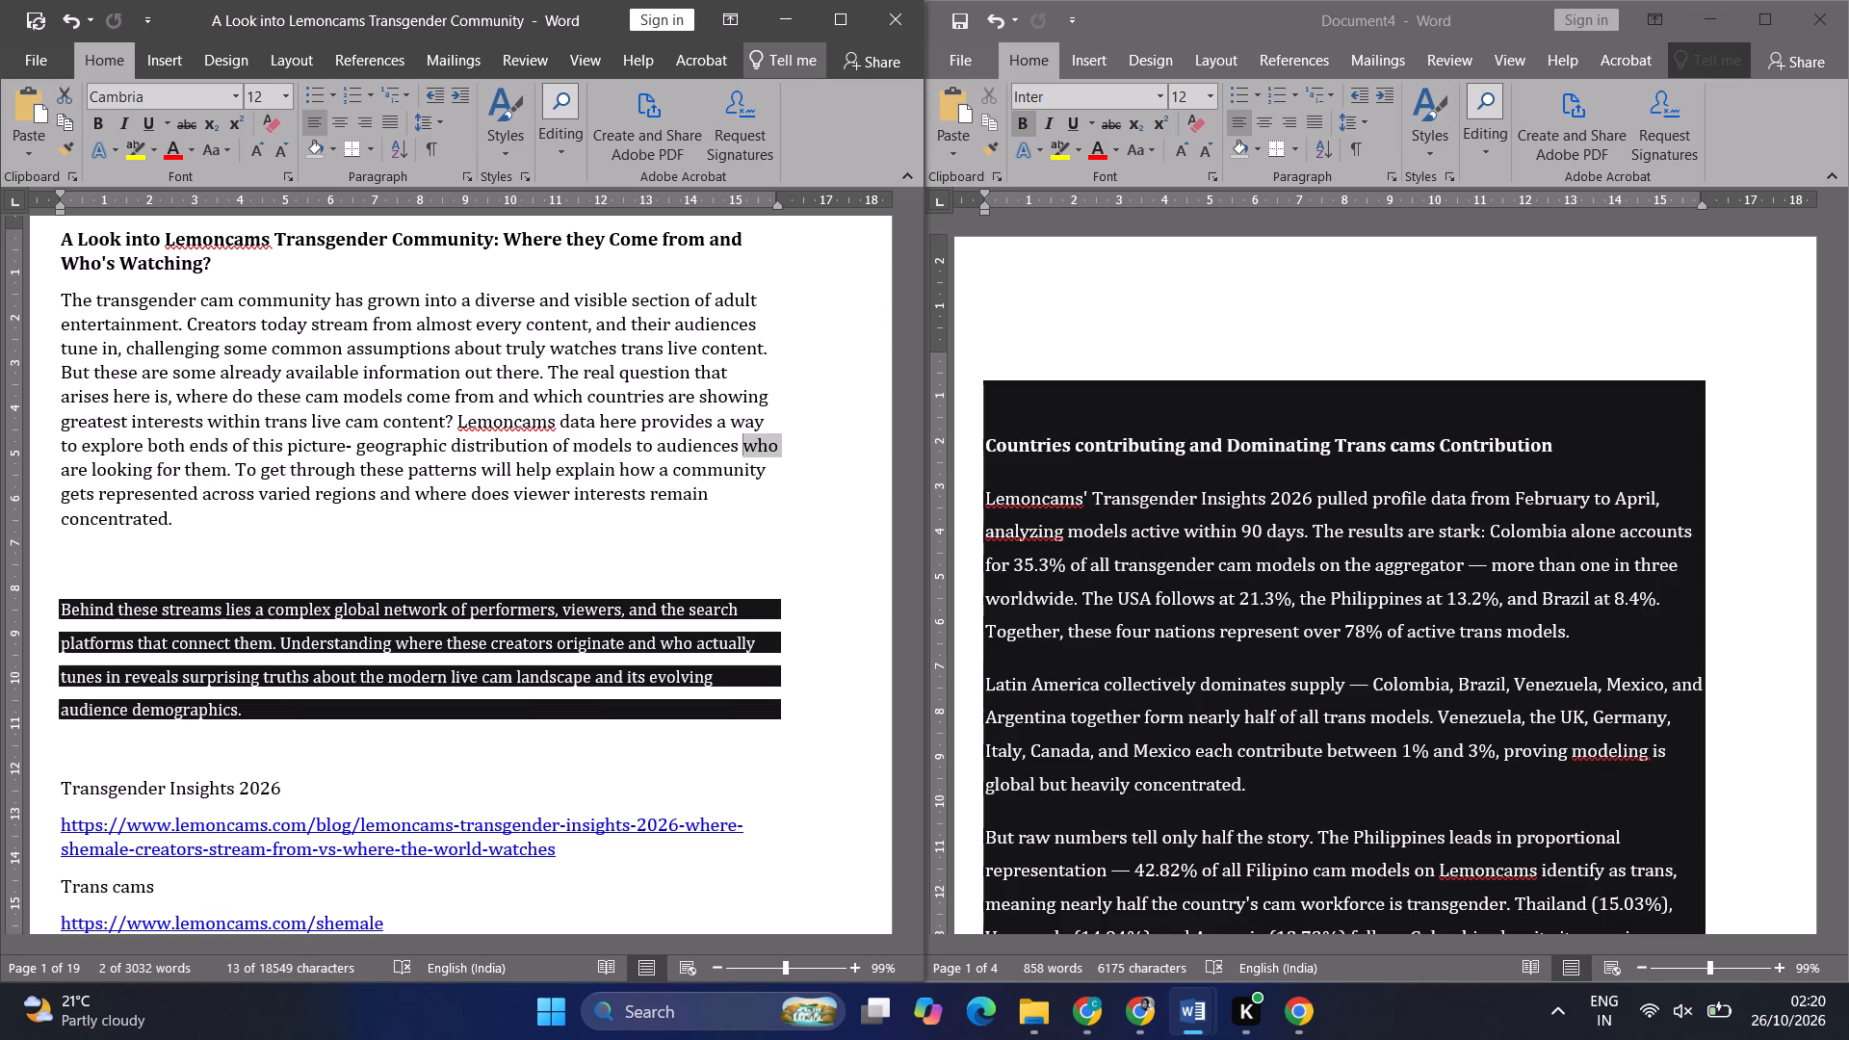
key("ctrl+shift+Right")
key("ctrl+shift+Right")
key("ctrl+shift+Right")
key("ctrl+shift+Right")
key("Right")
key("Right")
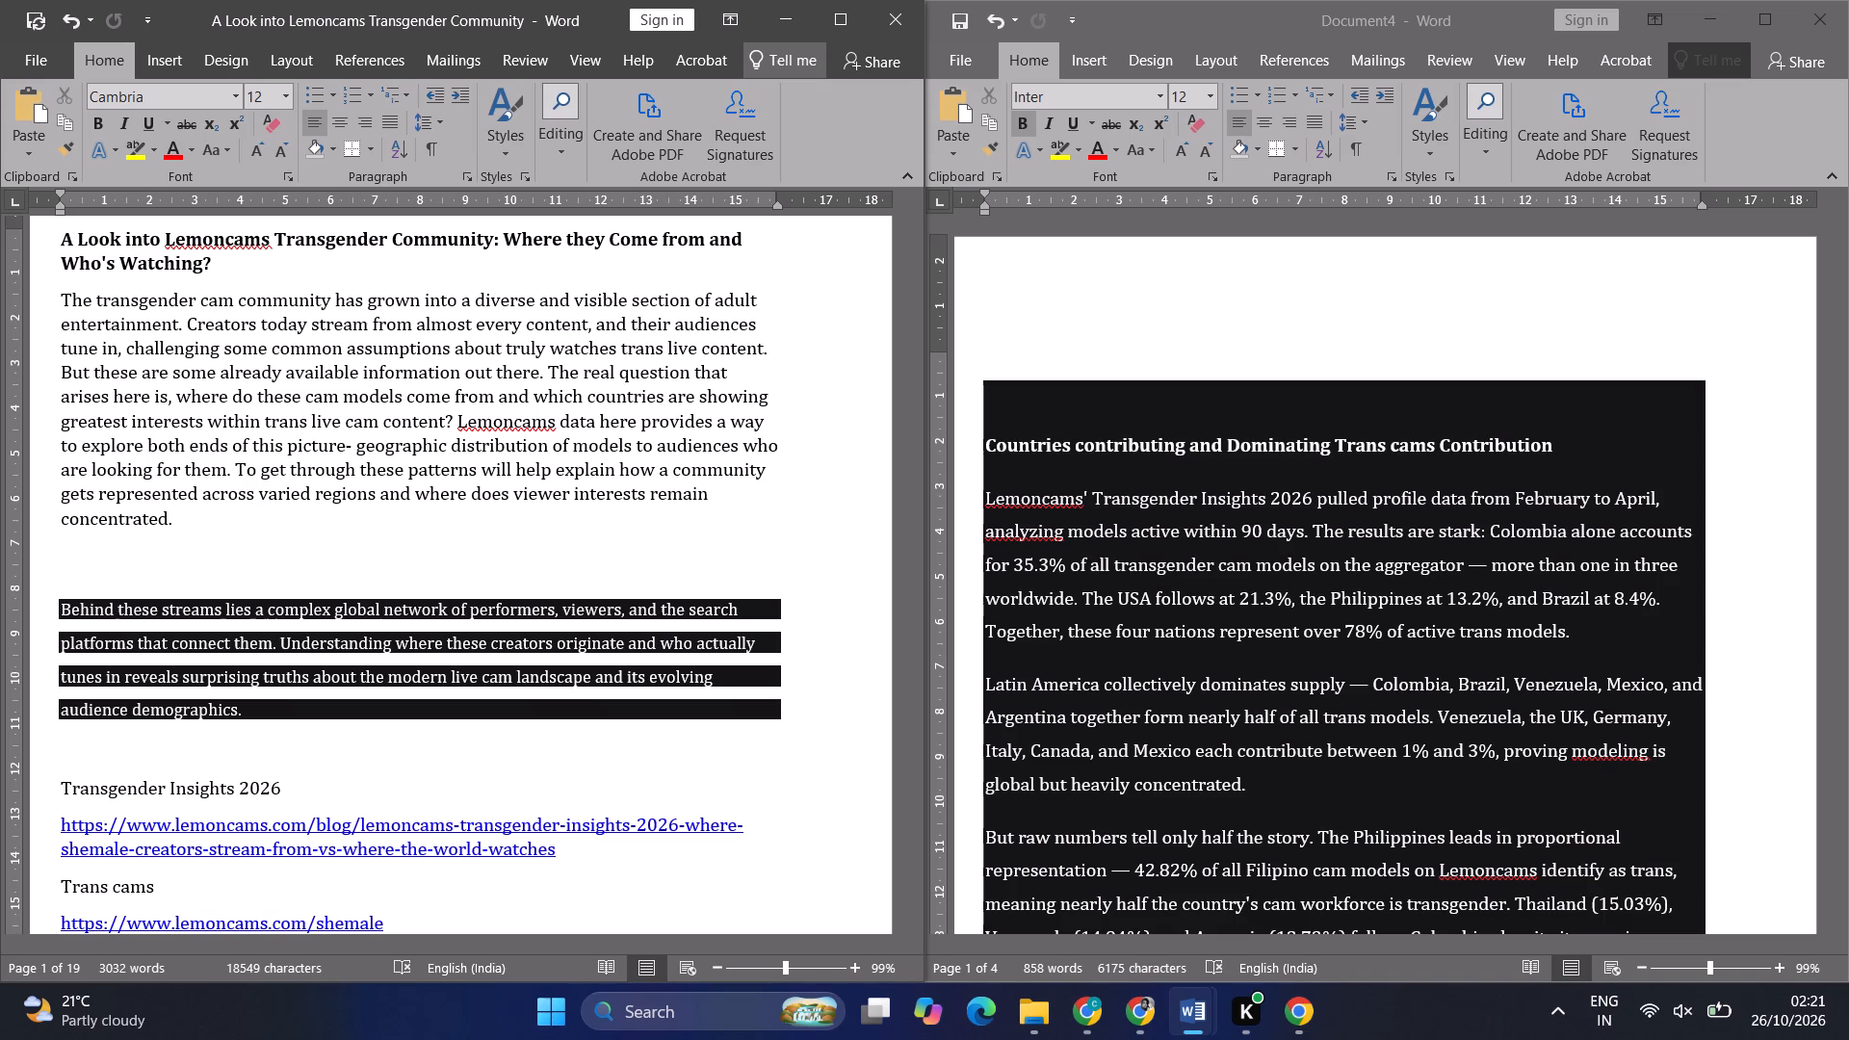
Delete the remaining highlighted source introduction, the paragraph beginning "Behind these streams lies".
triple_click(659, 684)
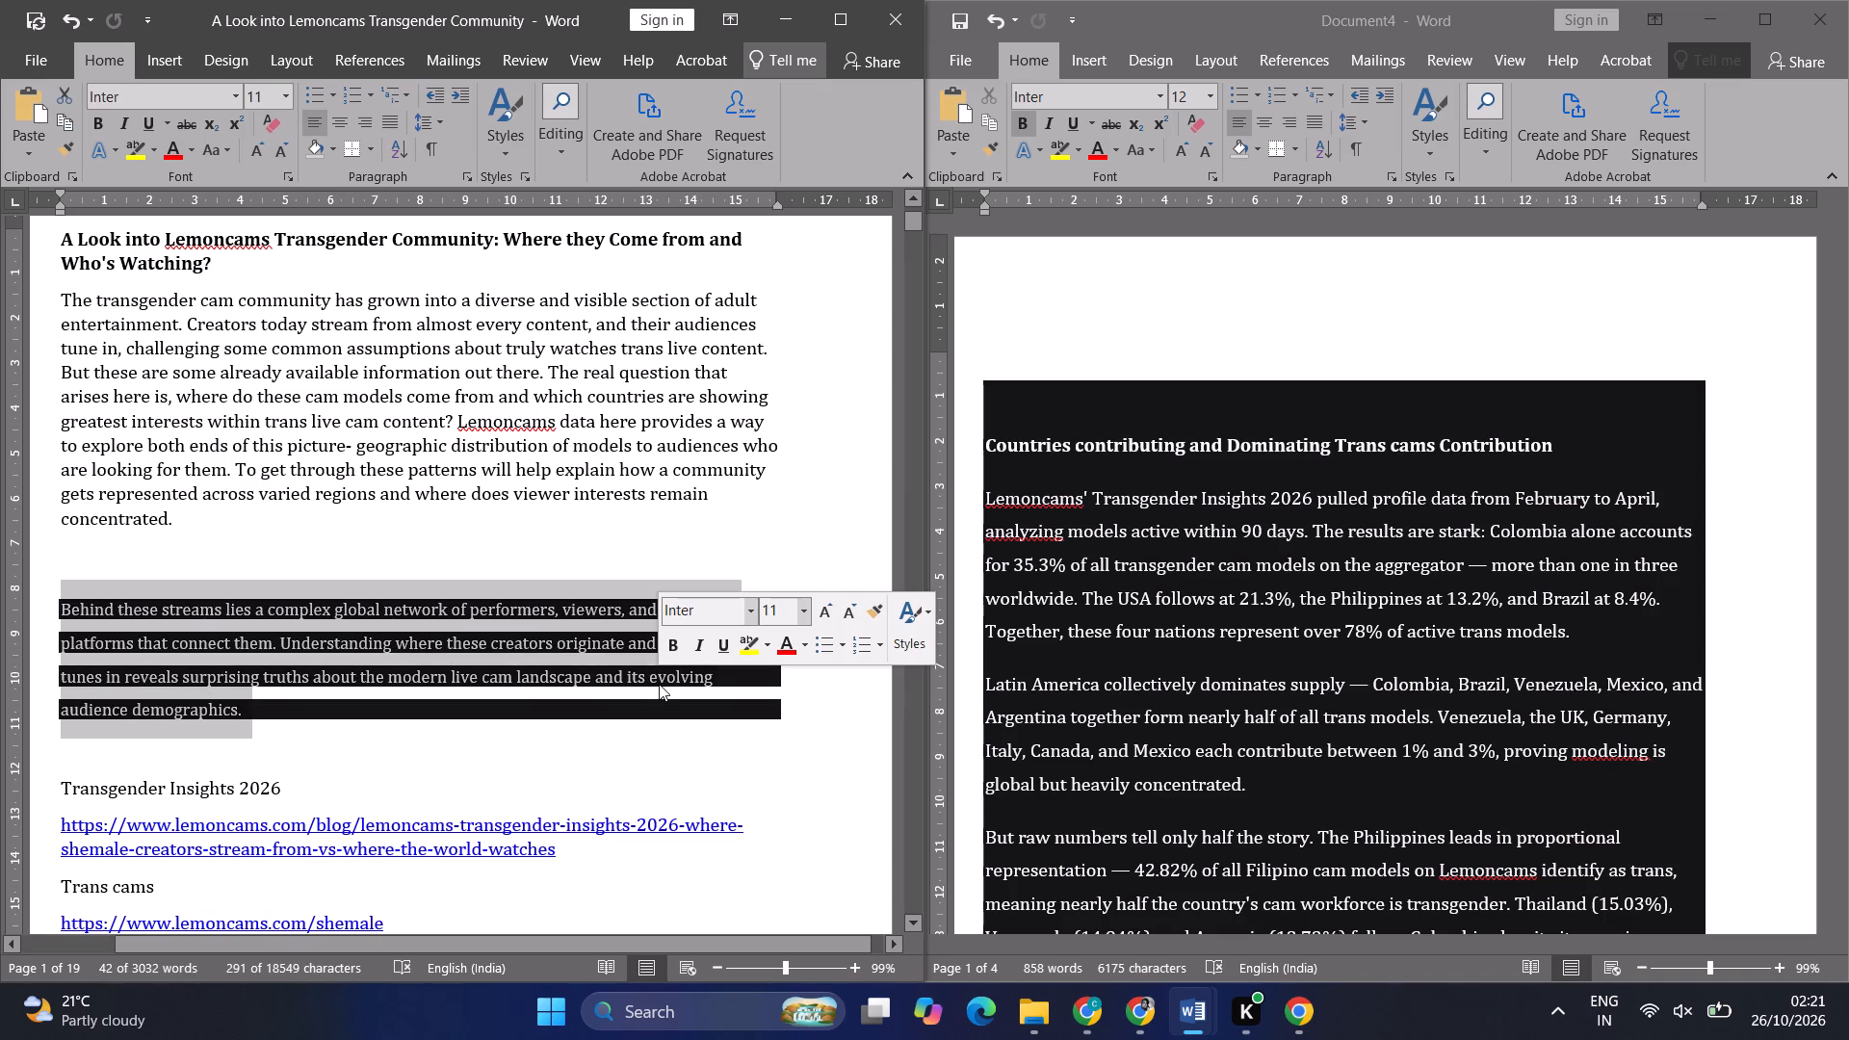
key("BackSpace")
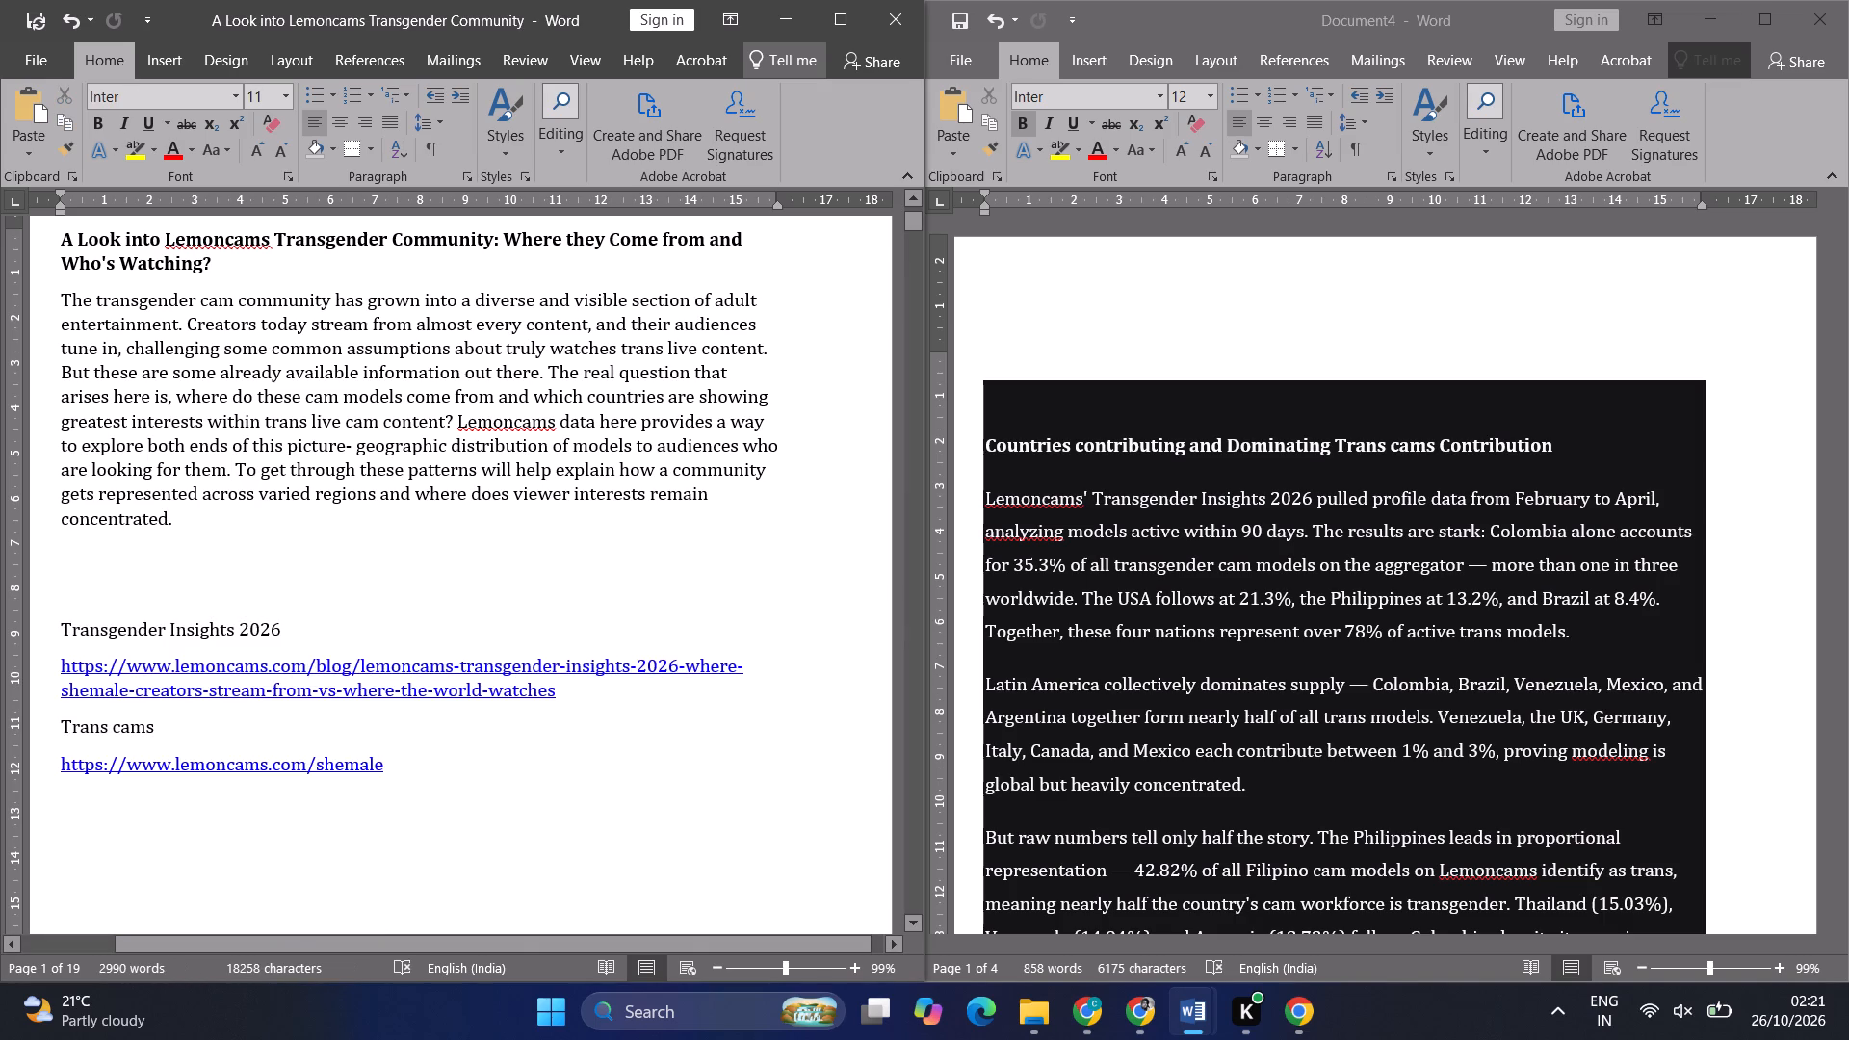
Add the bold heading "Countries Contributing & Dominating Trans Cam Contributions" below the rewritten introduction.
left_click(657, 583)
key("Left")
key("Left")
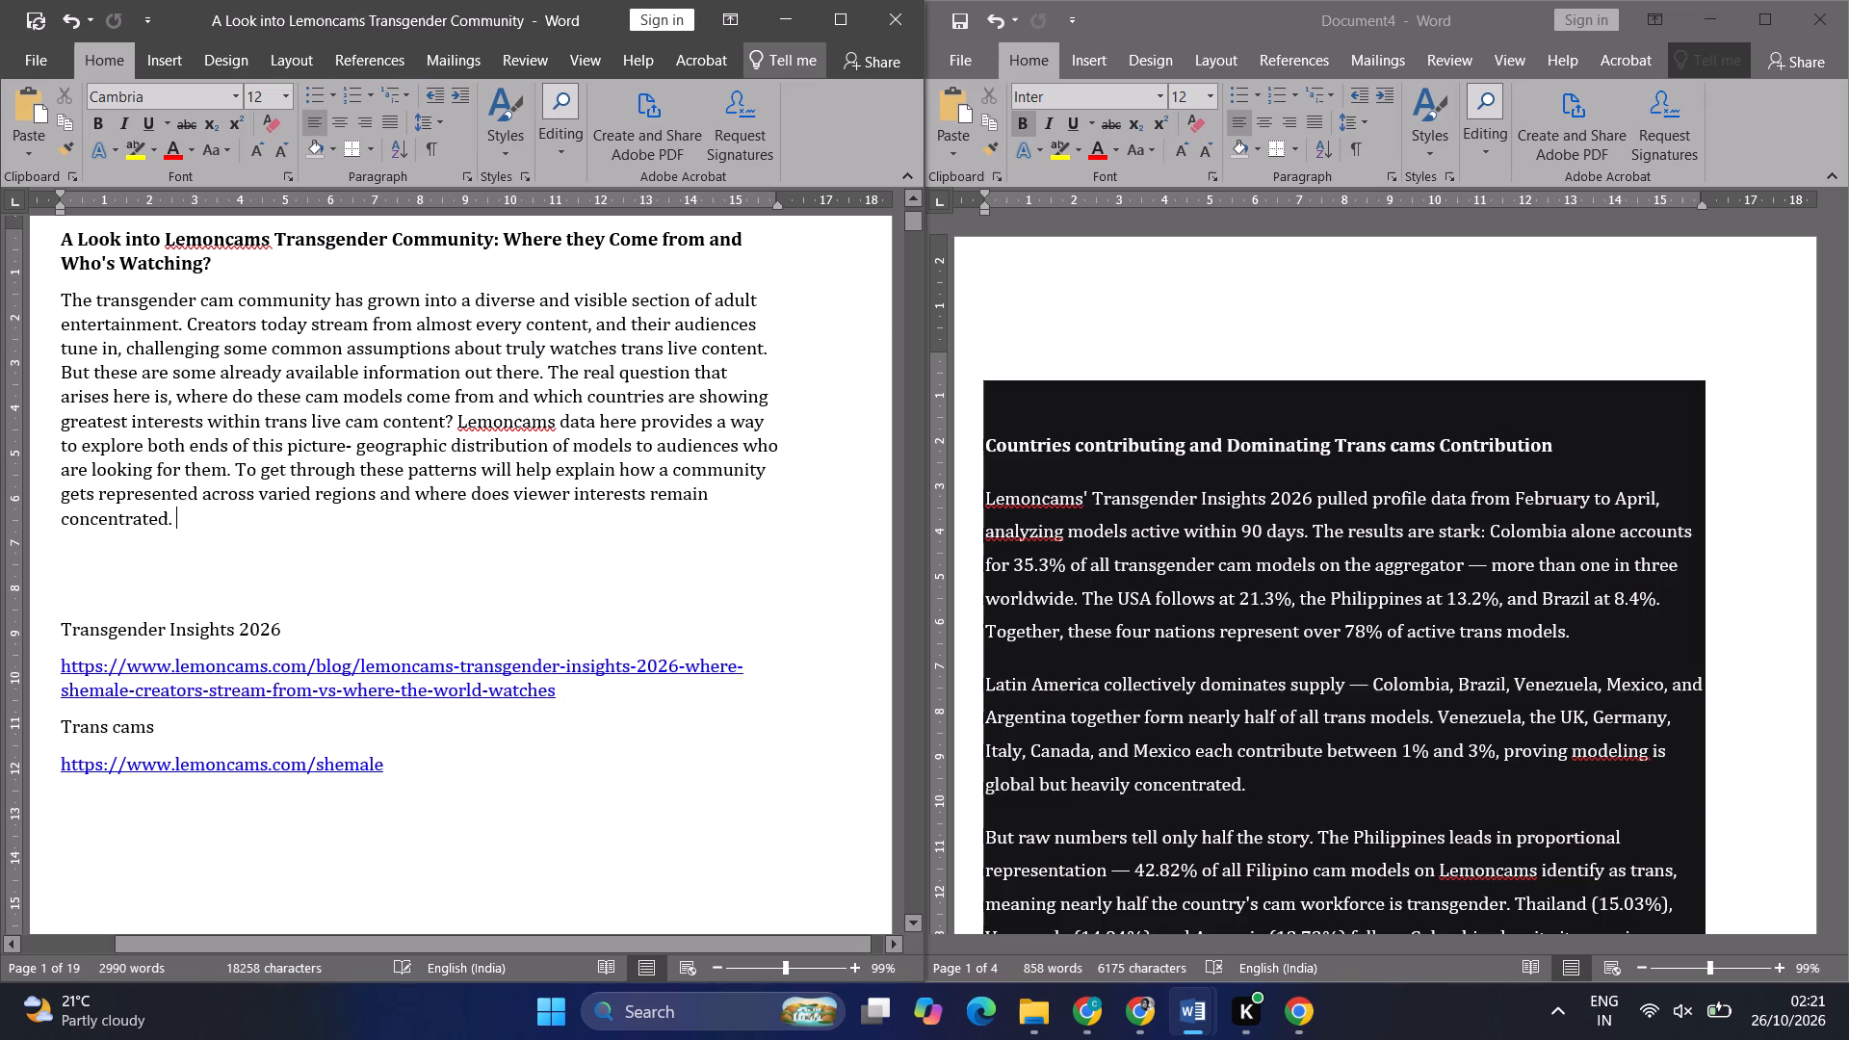
key("Return")
key("Return")
key("shift+o")
key("BackSpace")
type("Cout")
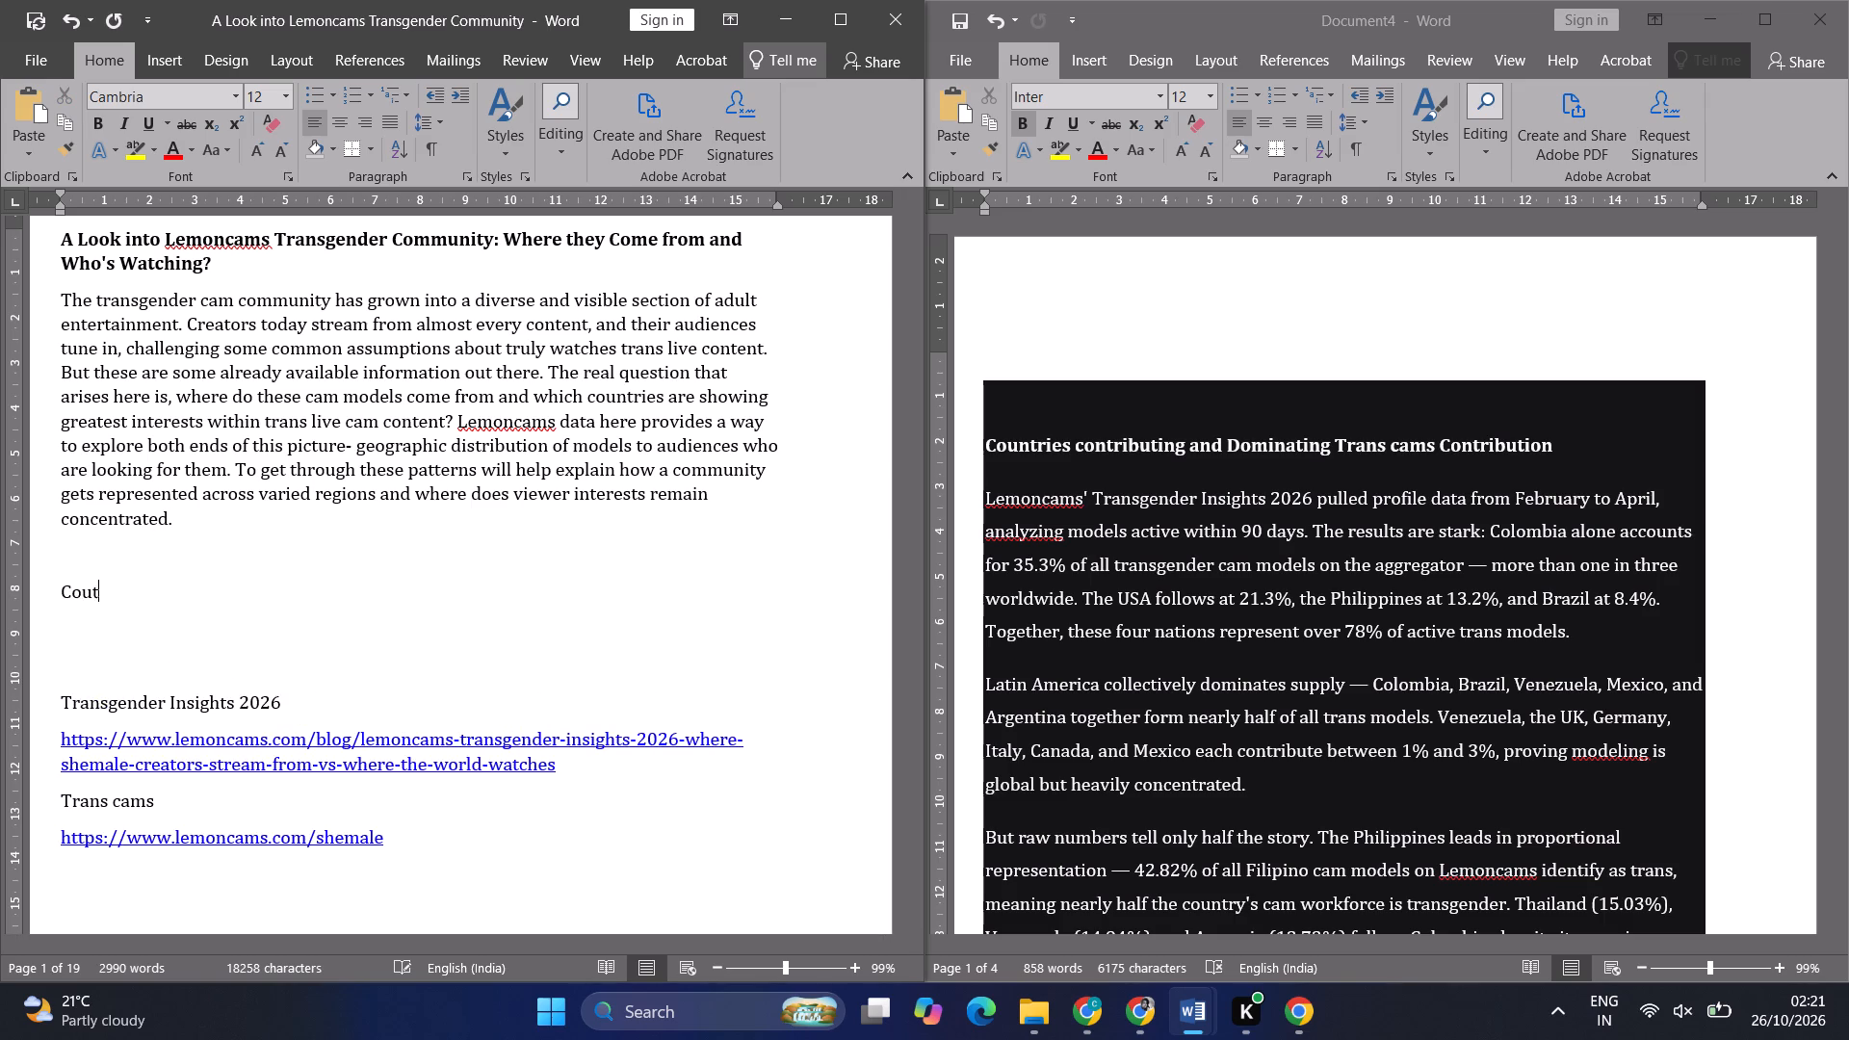
key("BackSpace")
type("ntries COntributing & Dominating Trans Cam Contributions")
key("Return")
key("ctrl+shift+Down")
key("ctrl+shift+Up")
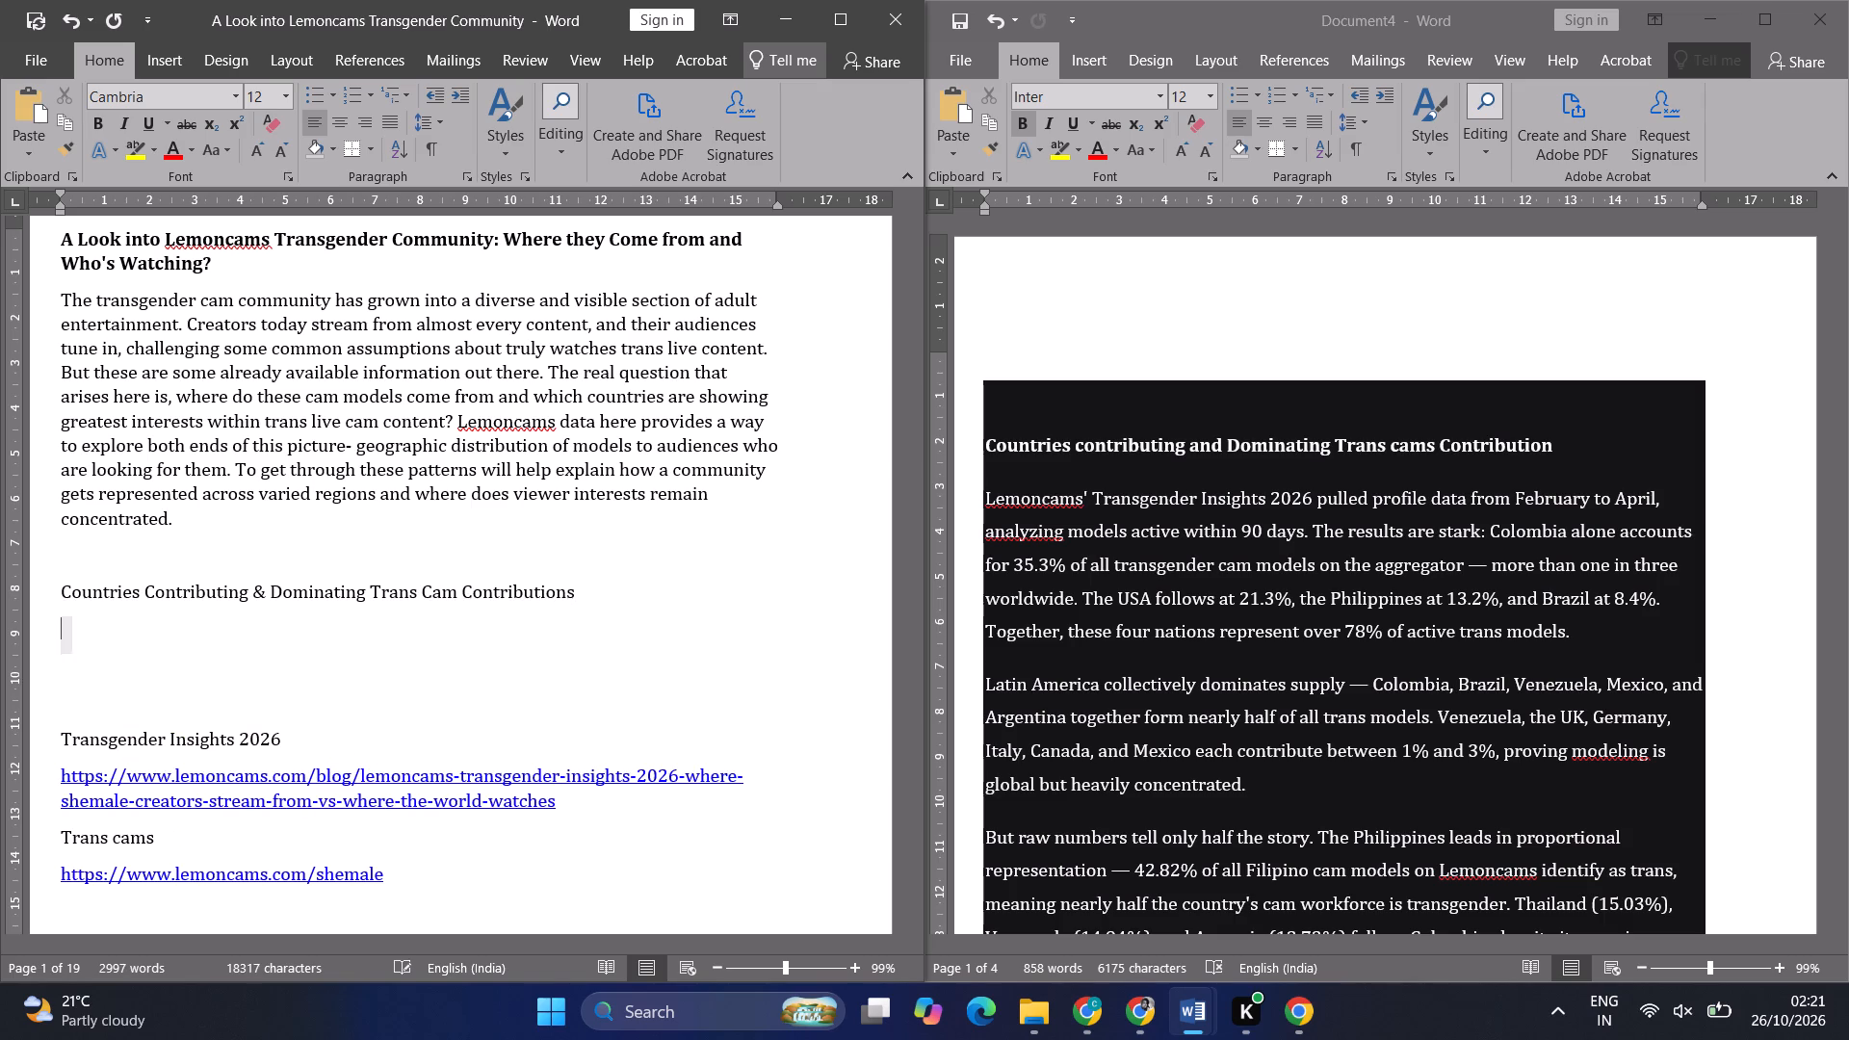
key("ctrl+shift+Up")
key("ctrl+b")
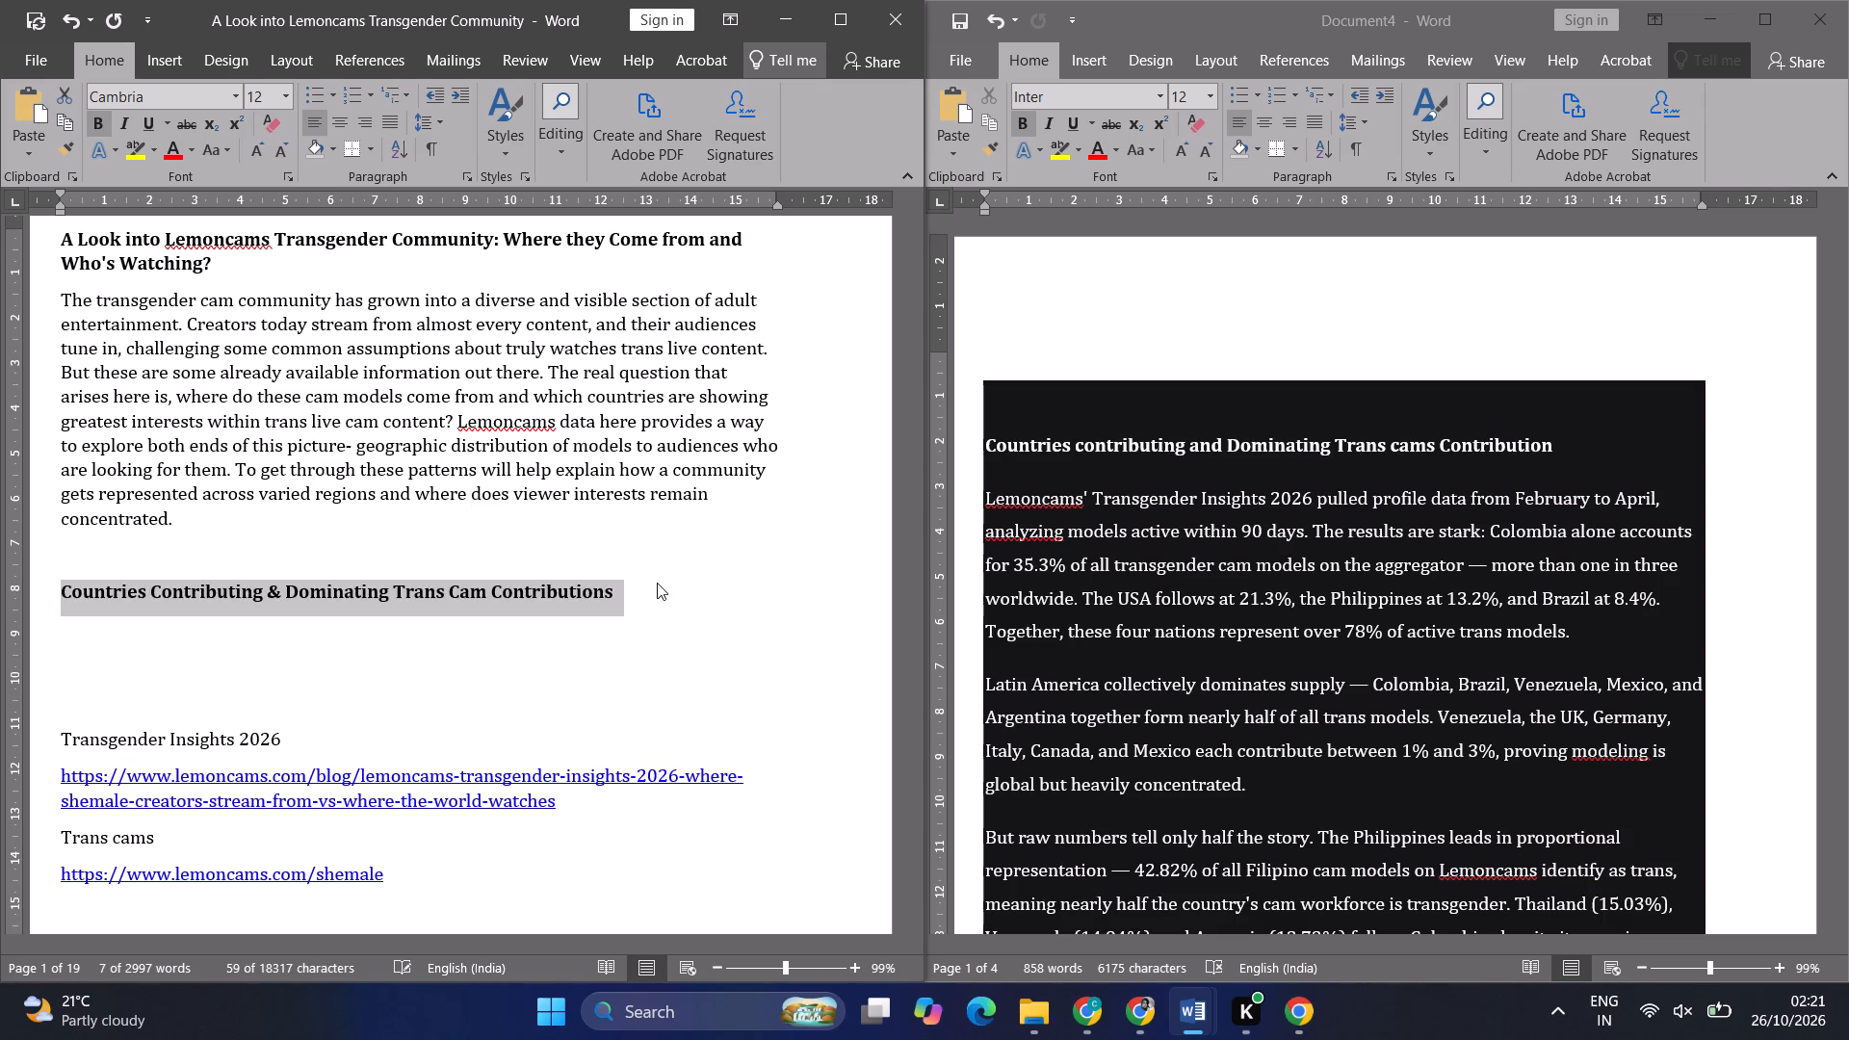
Expand "Trans" to "Transgender" in the new countries heading.
key("Left")
key("ctrl+shift+Right")
key("ctrl+shift+Right")
key("ctrl+shift+Right")
key("ctrl+shift+Right")
key("ctrl+shift+Right")
key("Right")
key("Left")
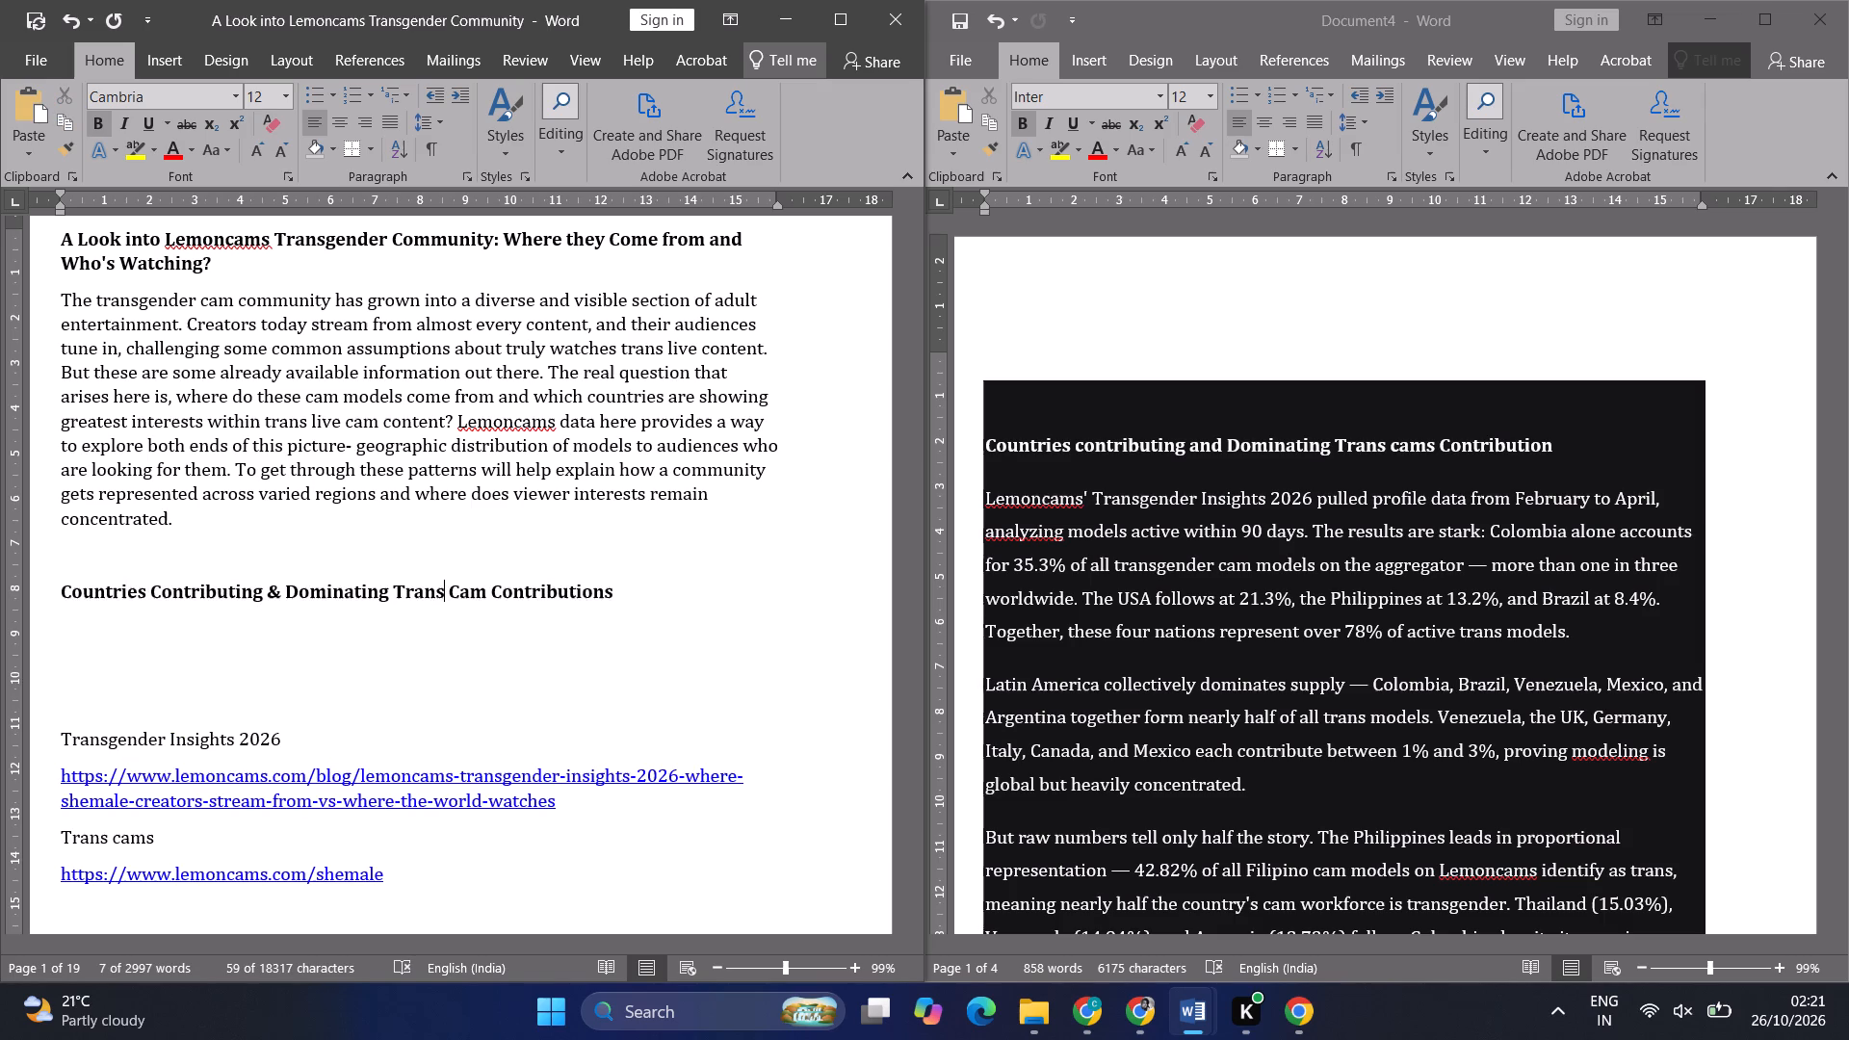
type("gender")
key("space")
key("BackSpace")
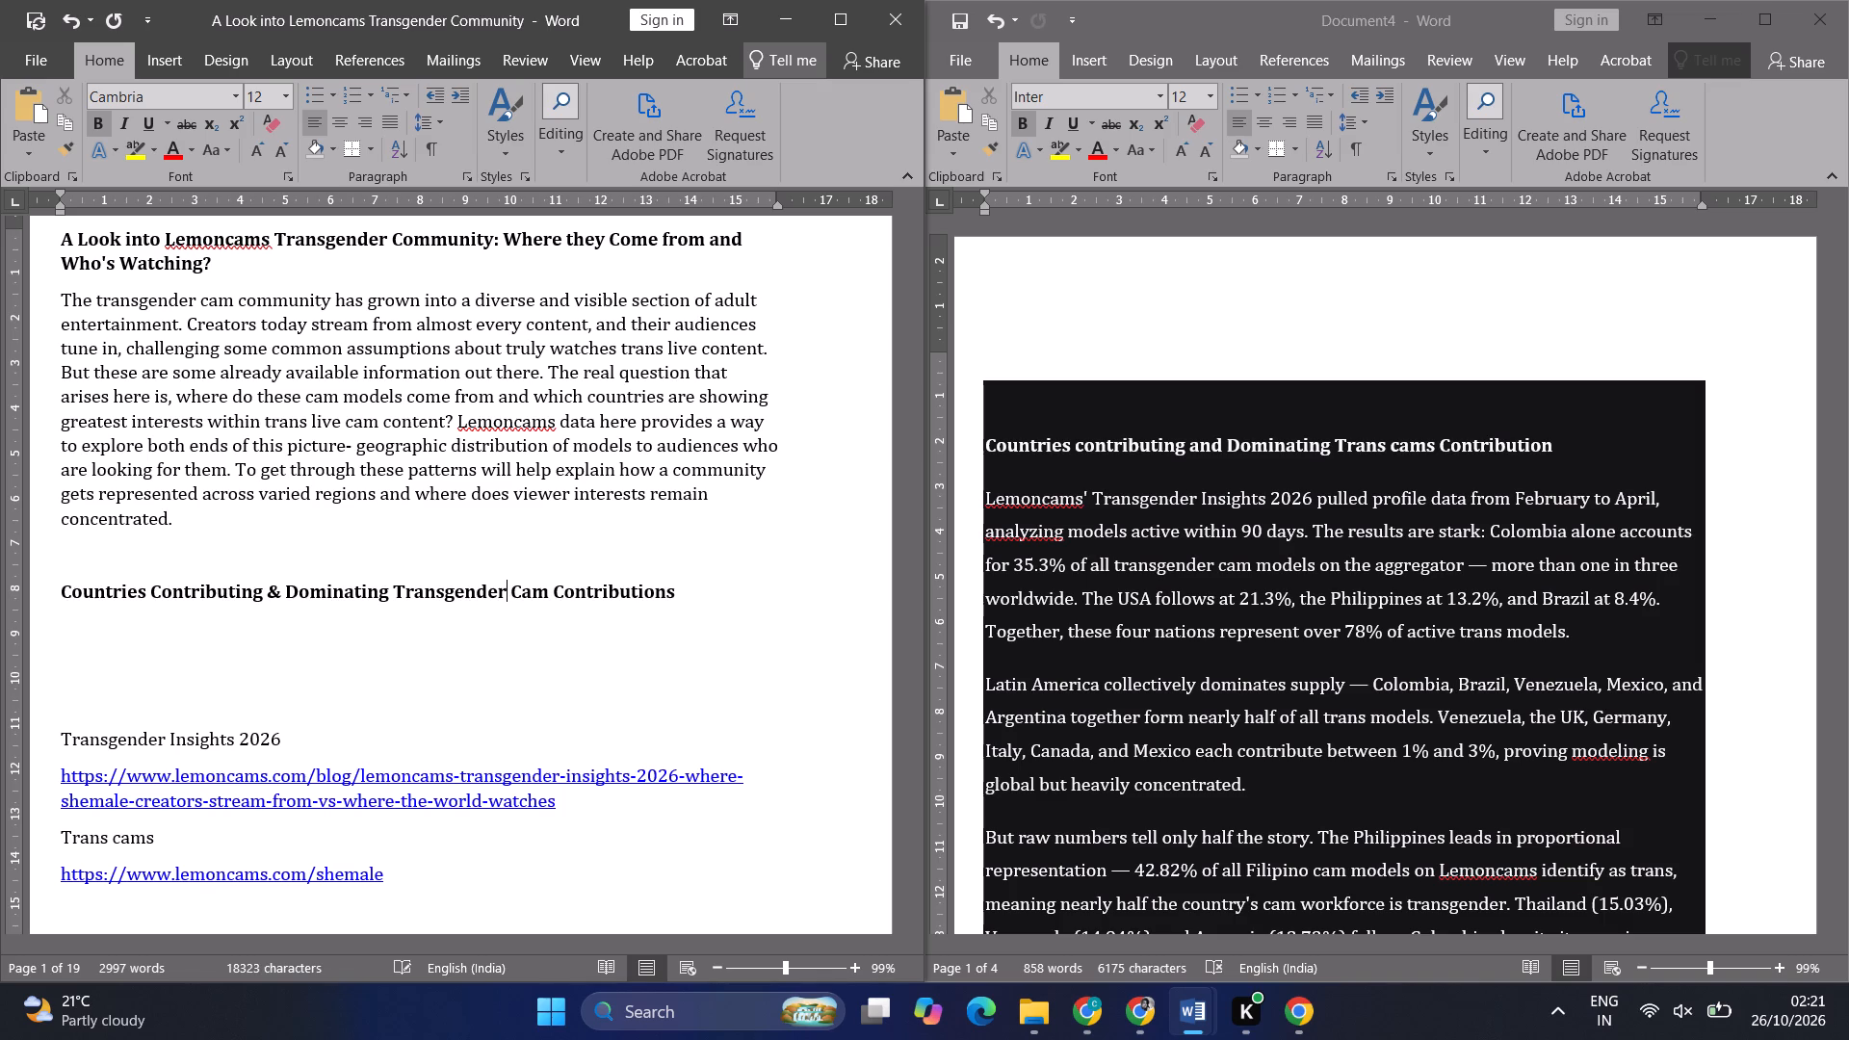
In Document4, delete the heading "Countries contributing and Dominating Trans cams Contribution" and the blank line above it.
left_click(1547, 557)
key("shift+Down")
key("BackSpace")
key("shift+Down")
key("shift+BackSpace")
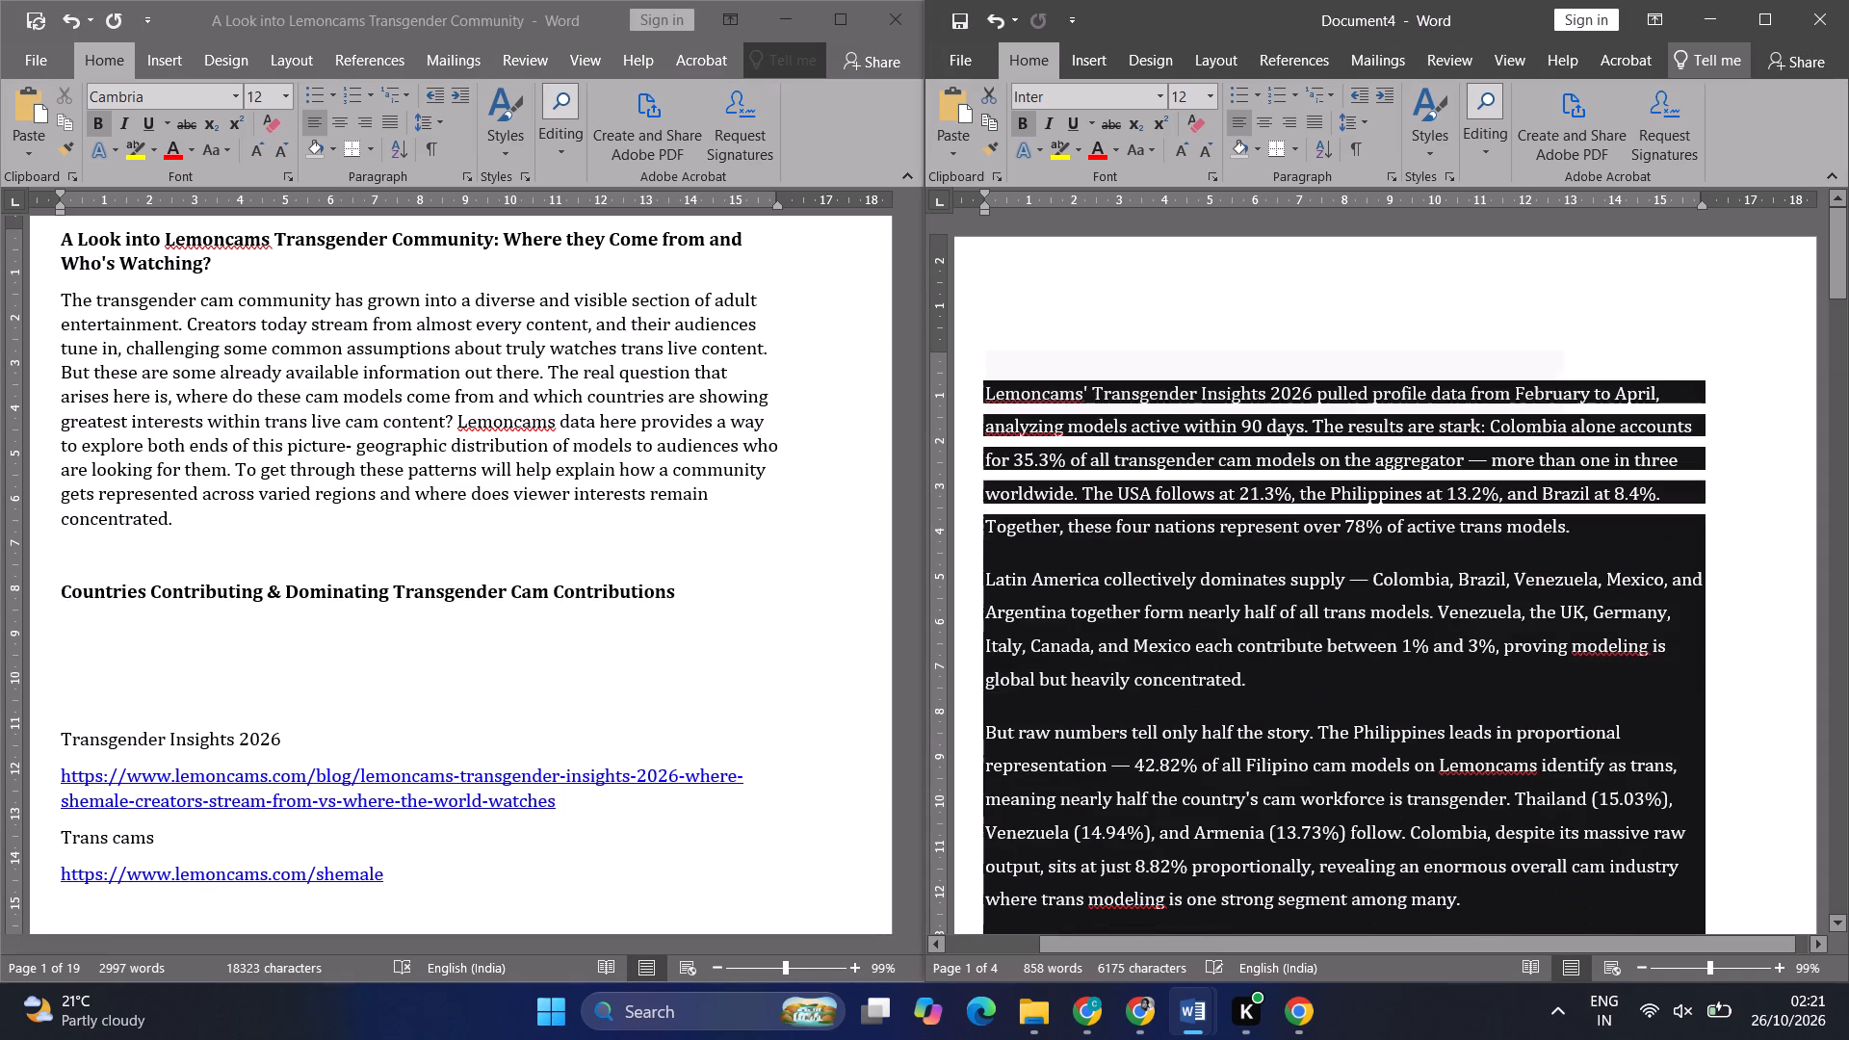
Move the three countries paragraphs, starting "Lemoncams' Transgender Insights 2026 pulled profile data", from Document4 to below the article's new countries heading.
key("ctrl+shift+Down")
key("ctrl+shift+Down")
key("ctrl+shift+Down")
key("ctrl+shift+Down")
key("ctrl+x")
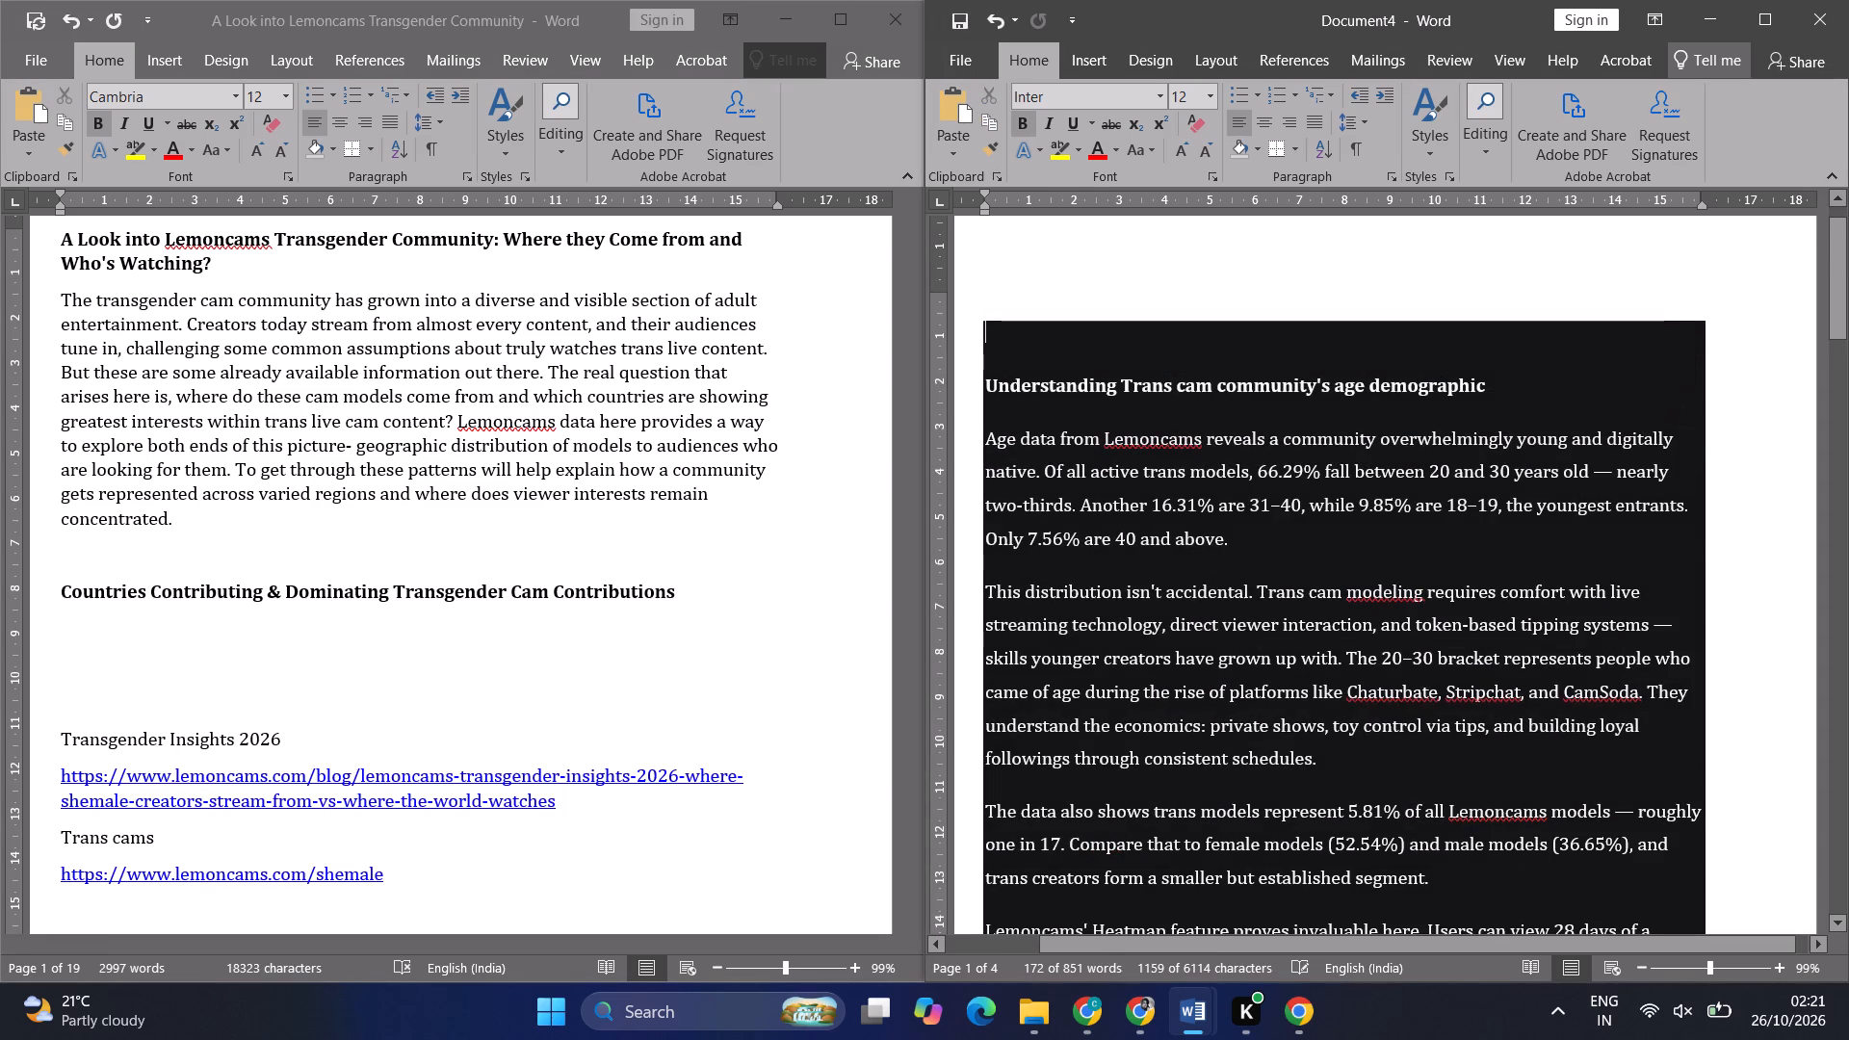
left_click(549, 711)
key("Right")
key("Right")
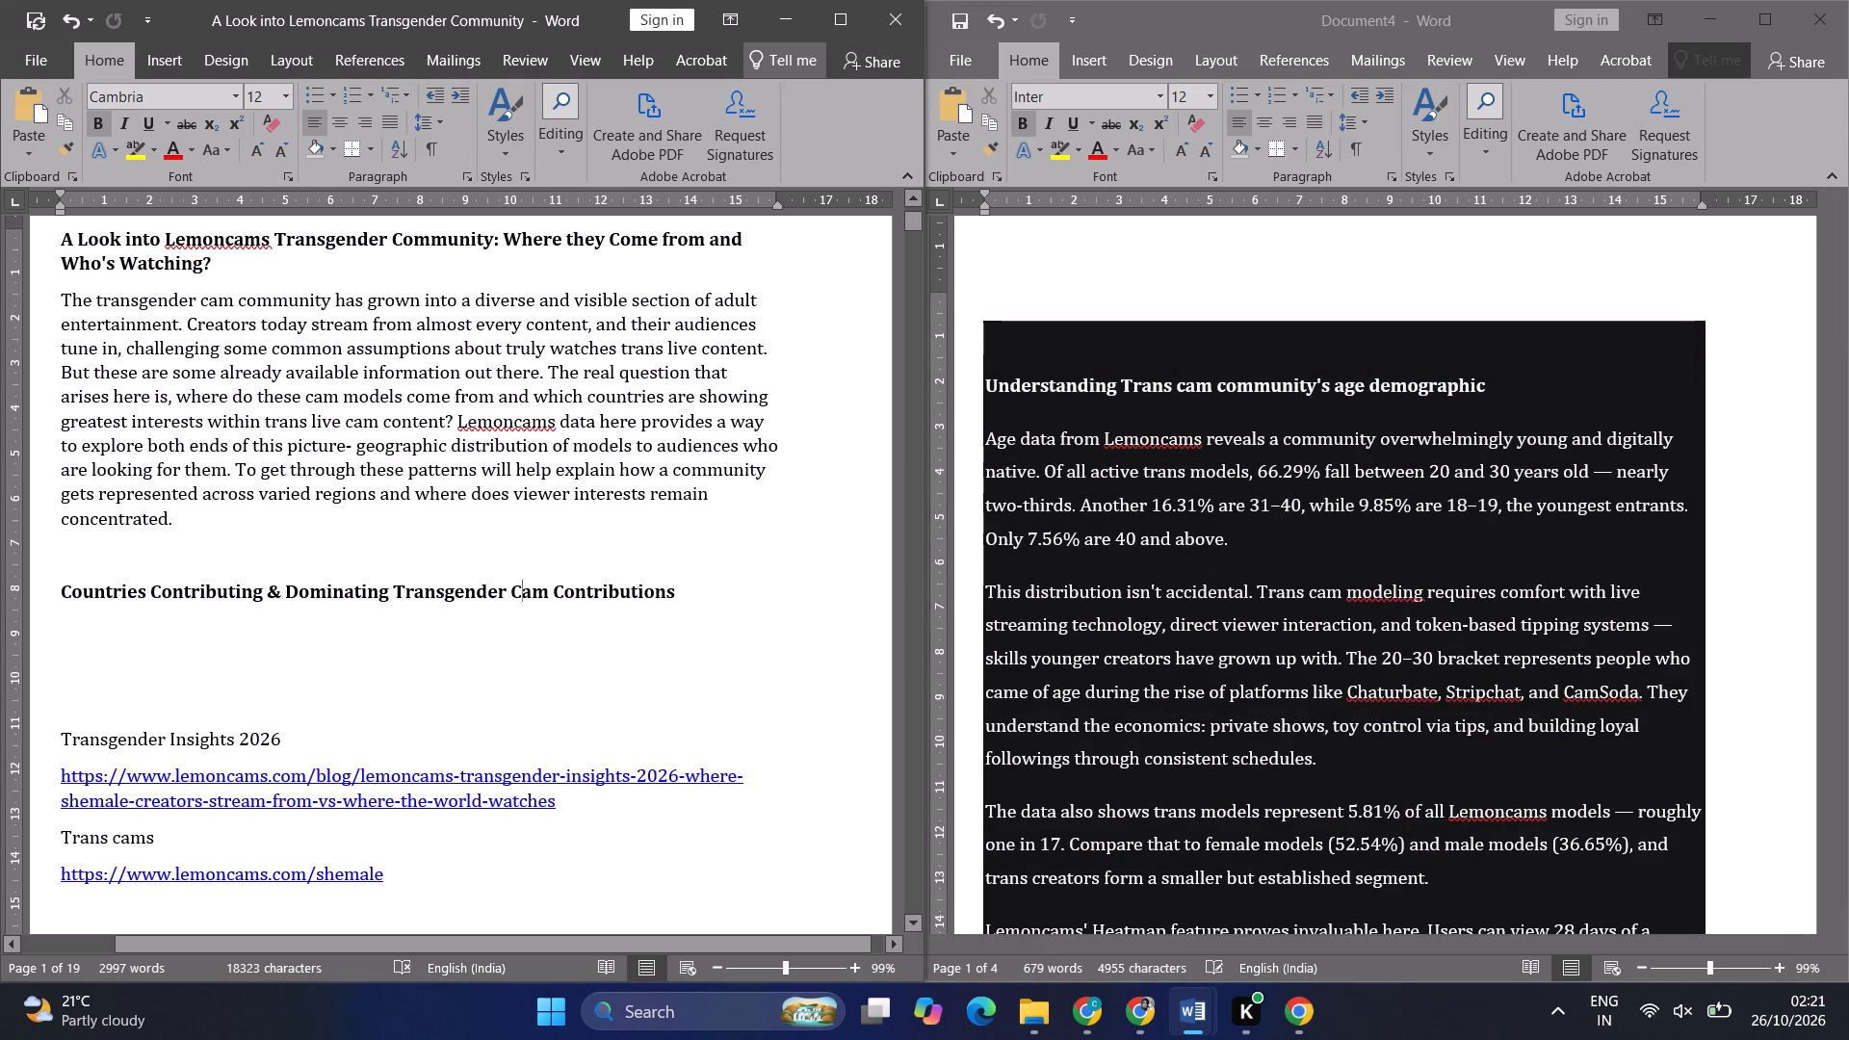
left_click(262, 679)
key("Return")
key("ctrl+v")
Move the "Transgender Insights 2026" line and its blog link above the pasted paragraph beginning "But raw numbers tell only half".
key("ctrl+shift+Up")
key("ctrl+shift+Up")
key("ctrl+shift+Up")
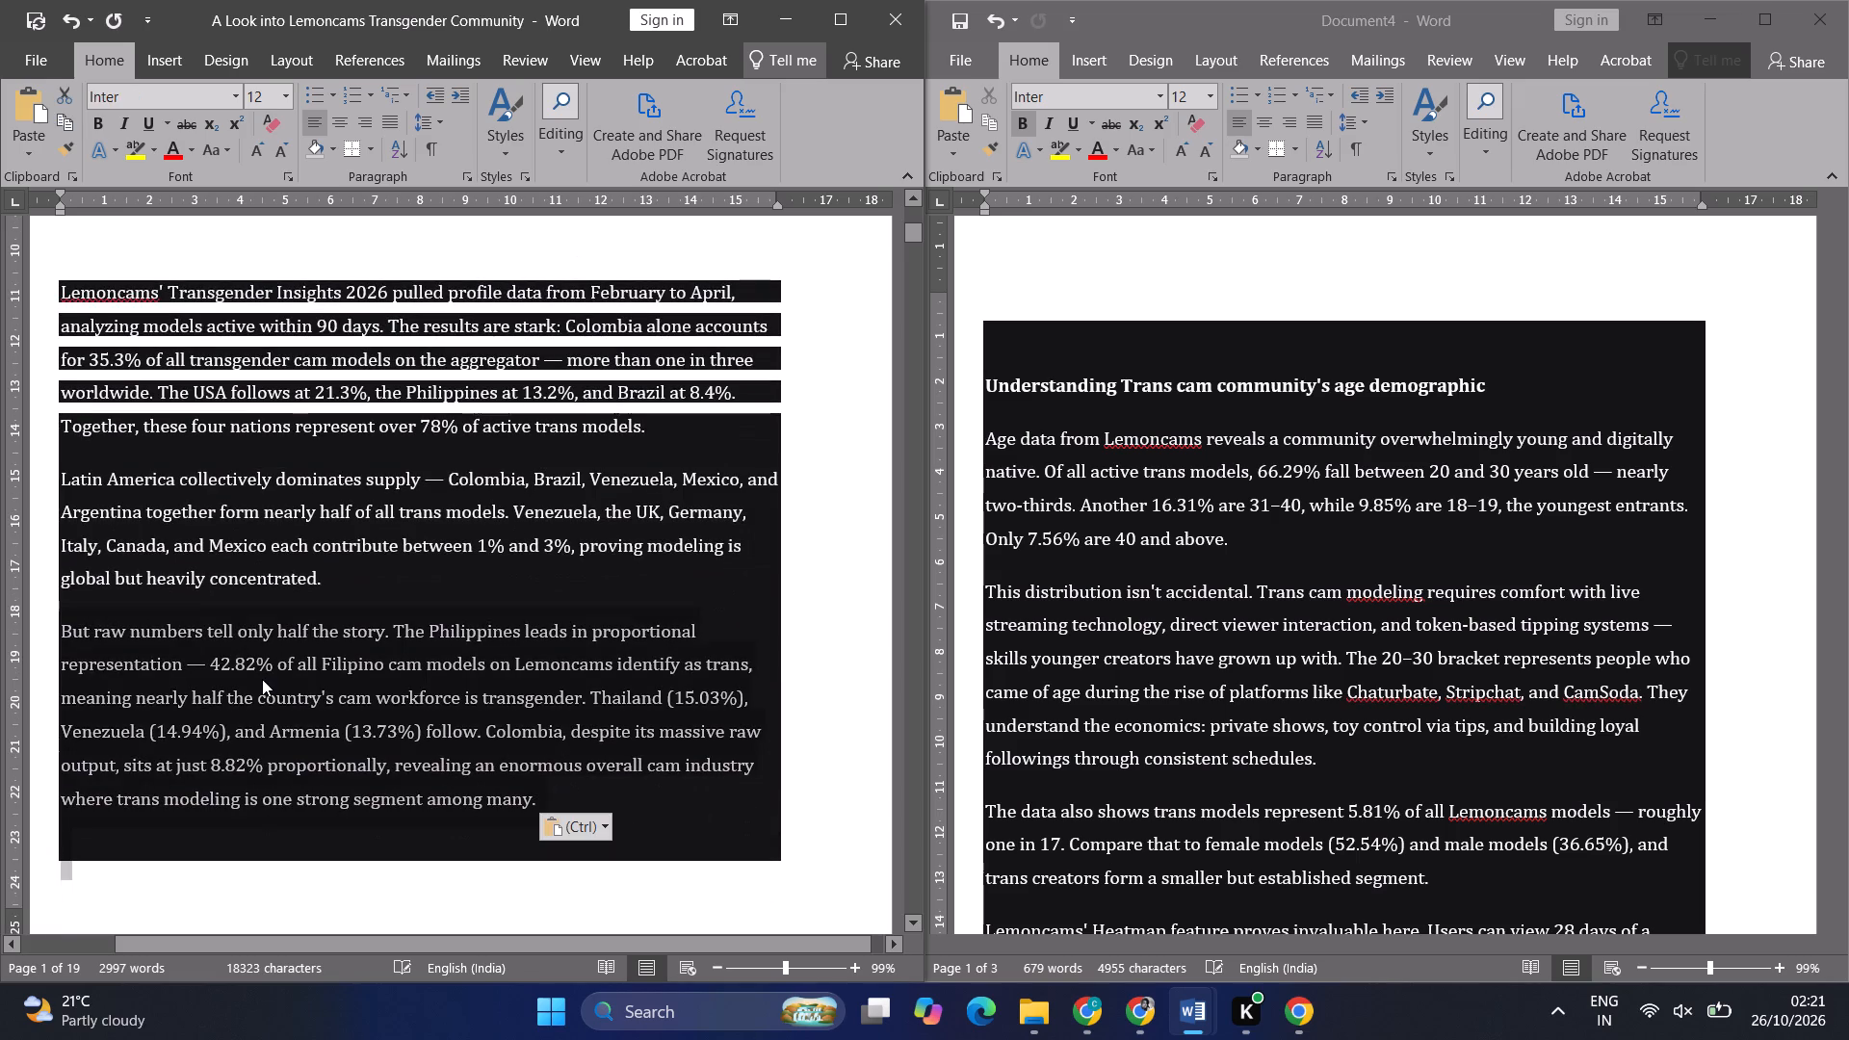
key("Right")
key("Down")
key("Down")
key("ctrl+shift+Down")
key("ctrl+shift+Down")
key("ctrl+x")
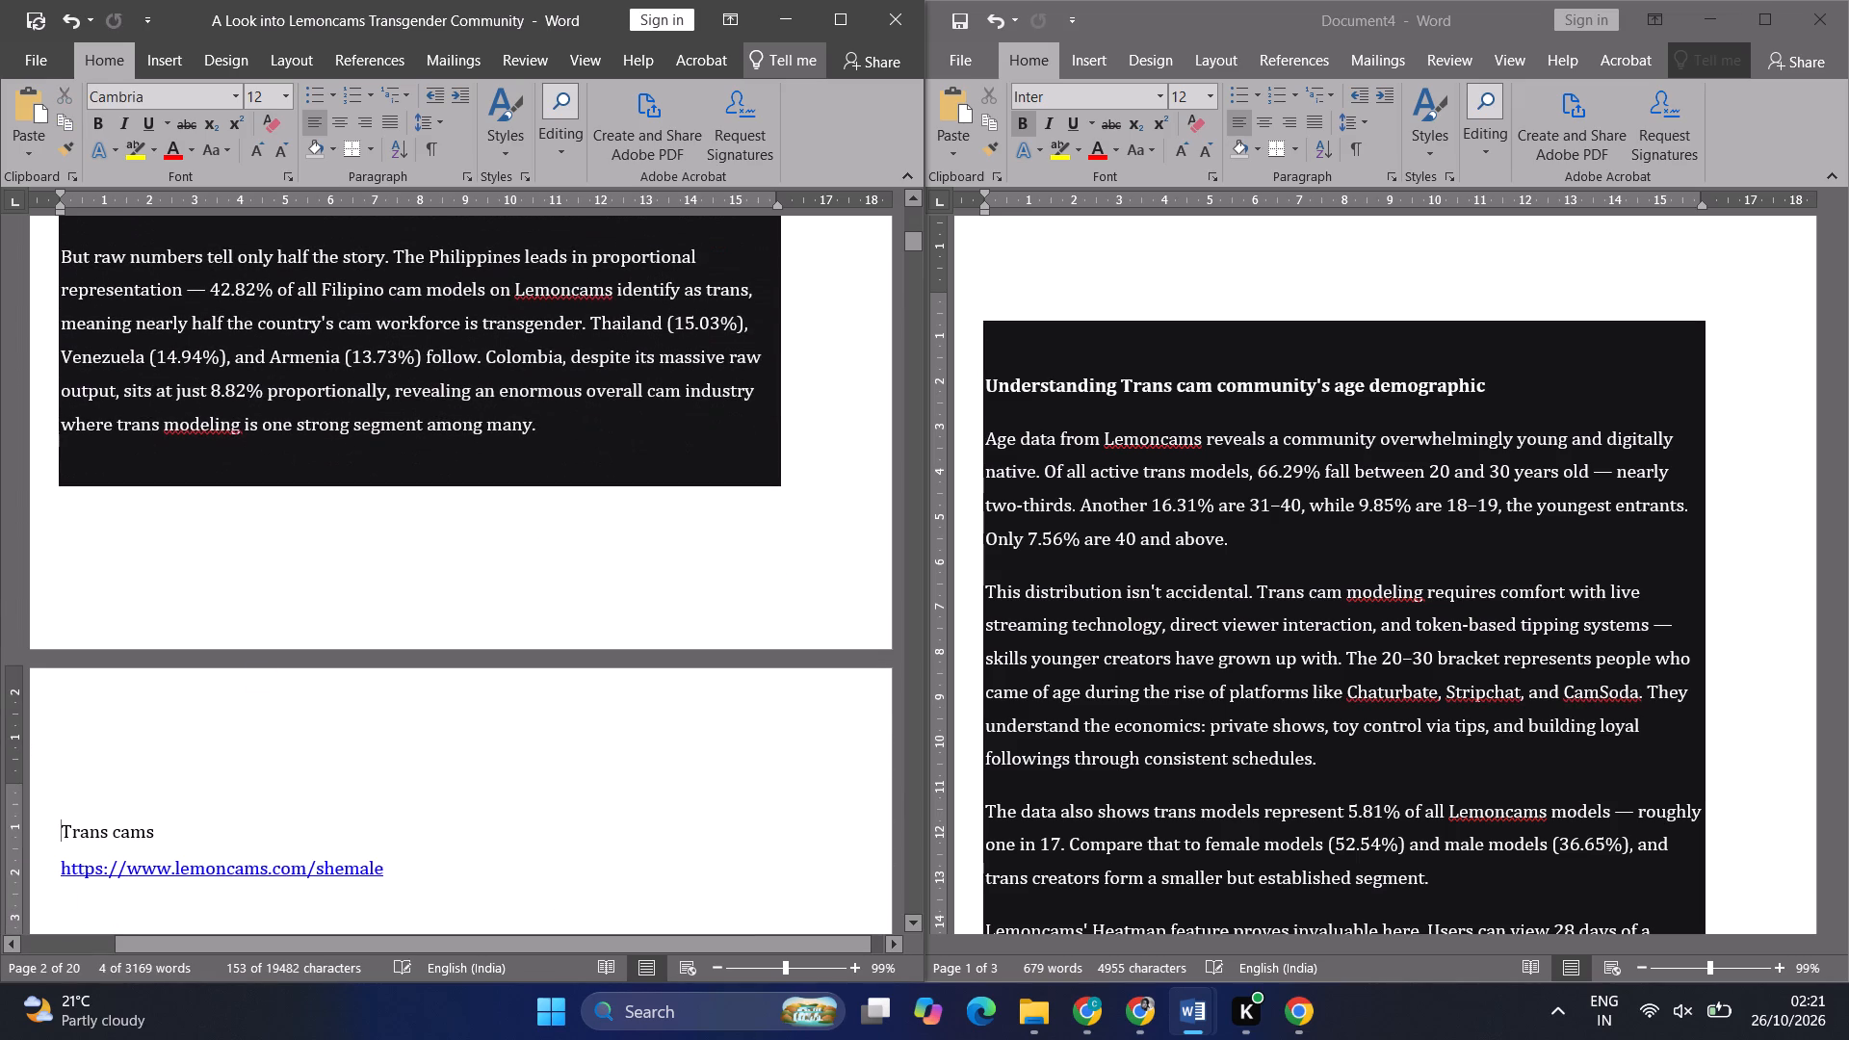
key("ctrl+shift+Up")
key("ctrl+shift+Up")
key("ctrl+shift+Up")
key("Up")
key("Up")
key("Up")
key("Up")
key("Up")
key("Up")
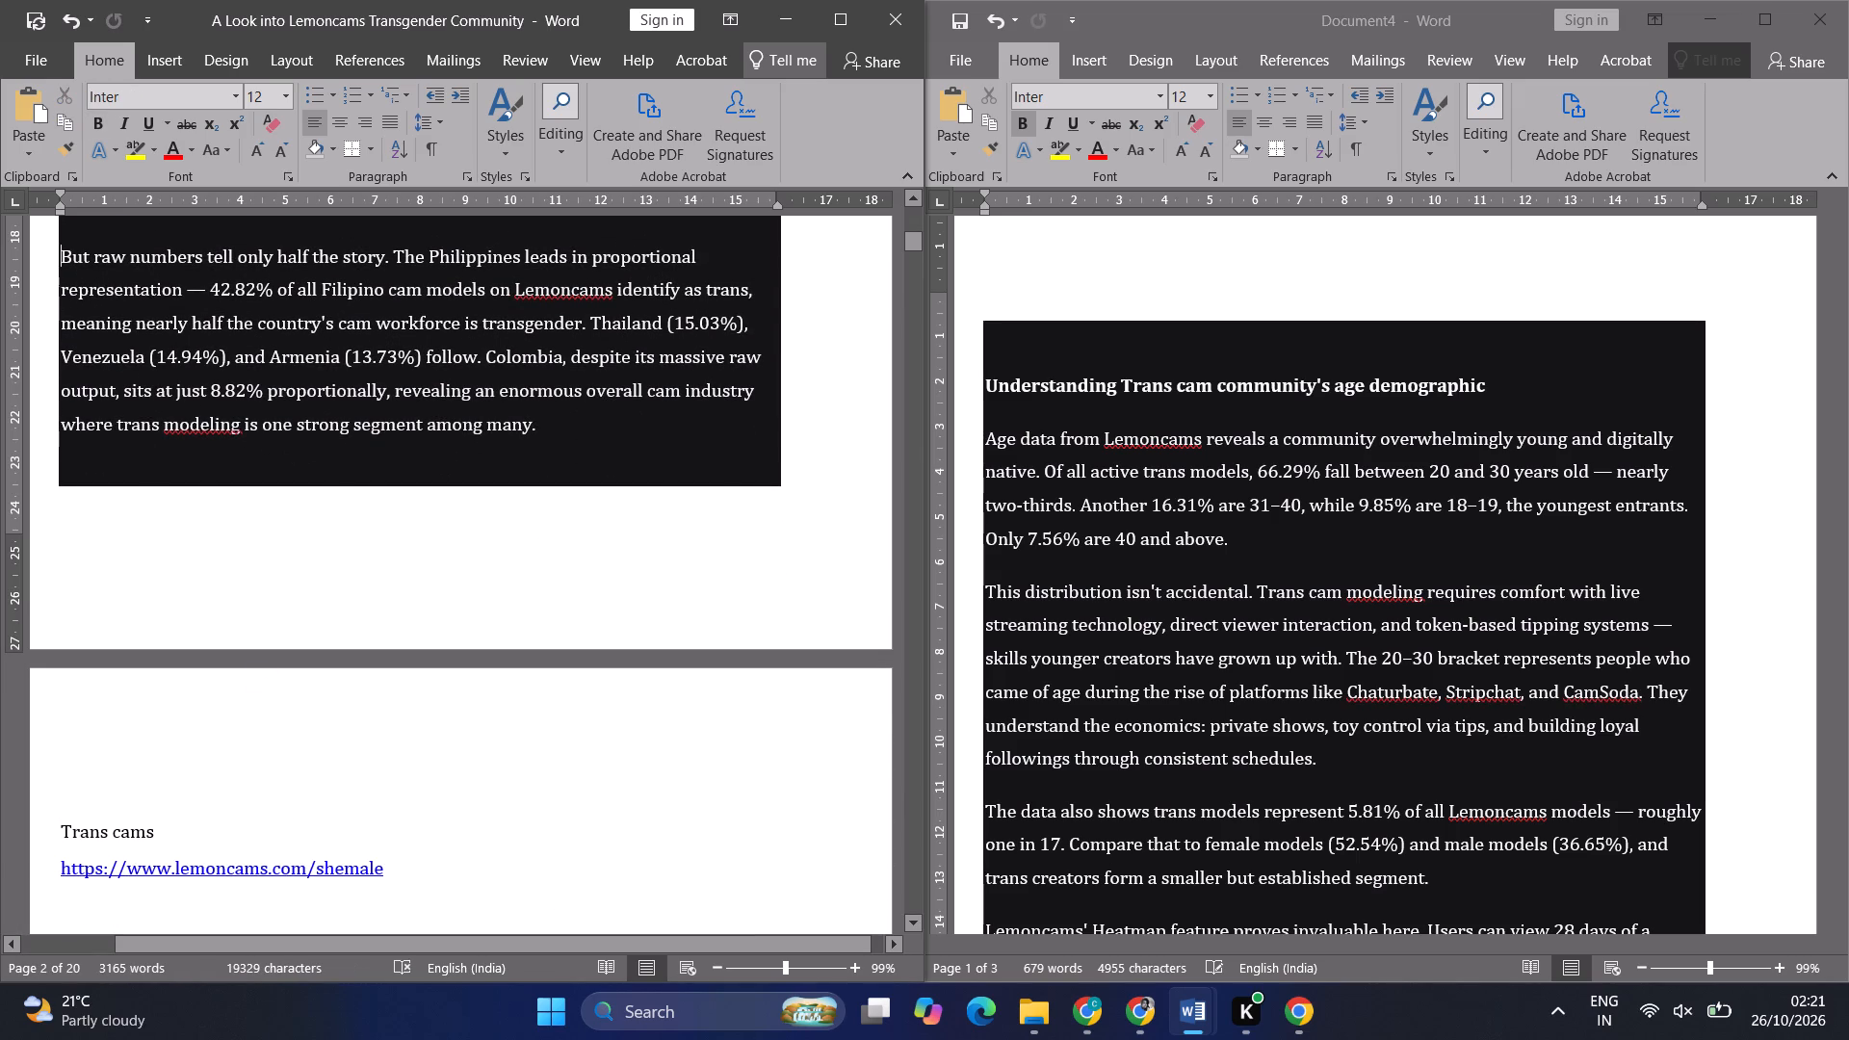
key("ctrl+v")
Begin a new paragraph under the countries heading with "Lemoncams transgender insights 2026".
scroll(262, 679, "up", 3)
left_click(84, 286)
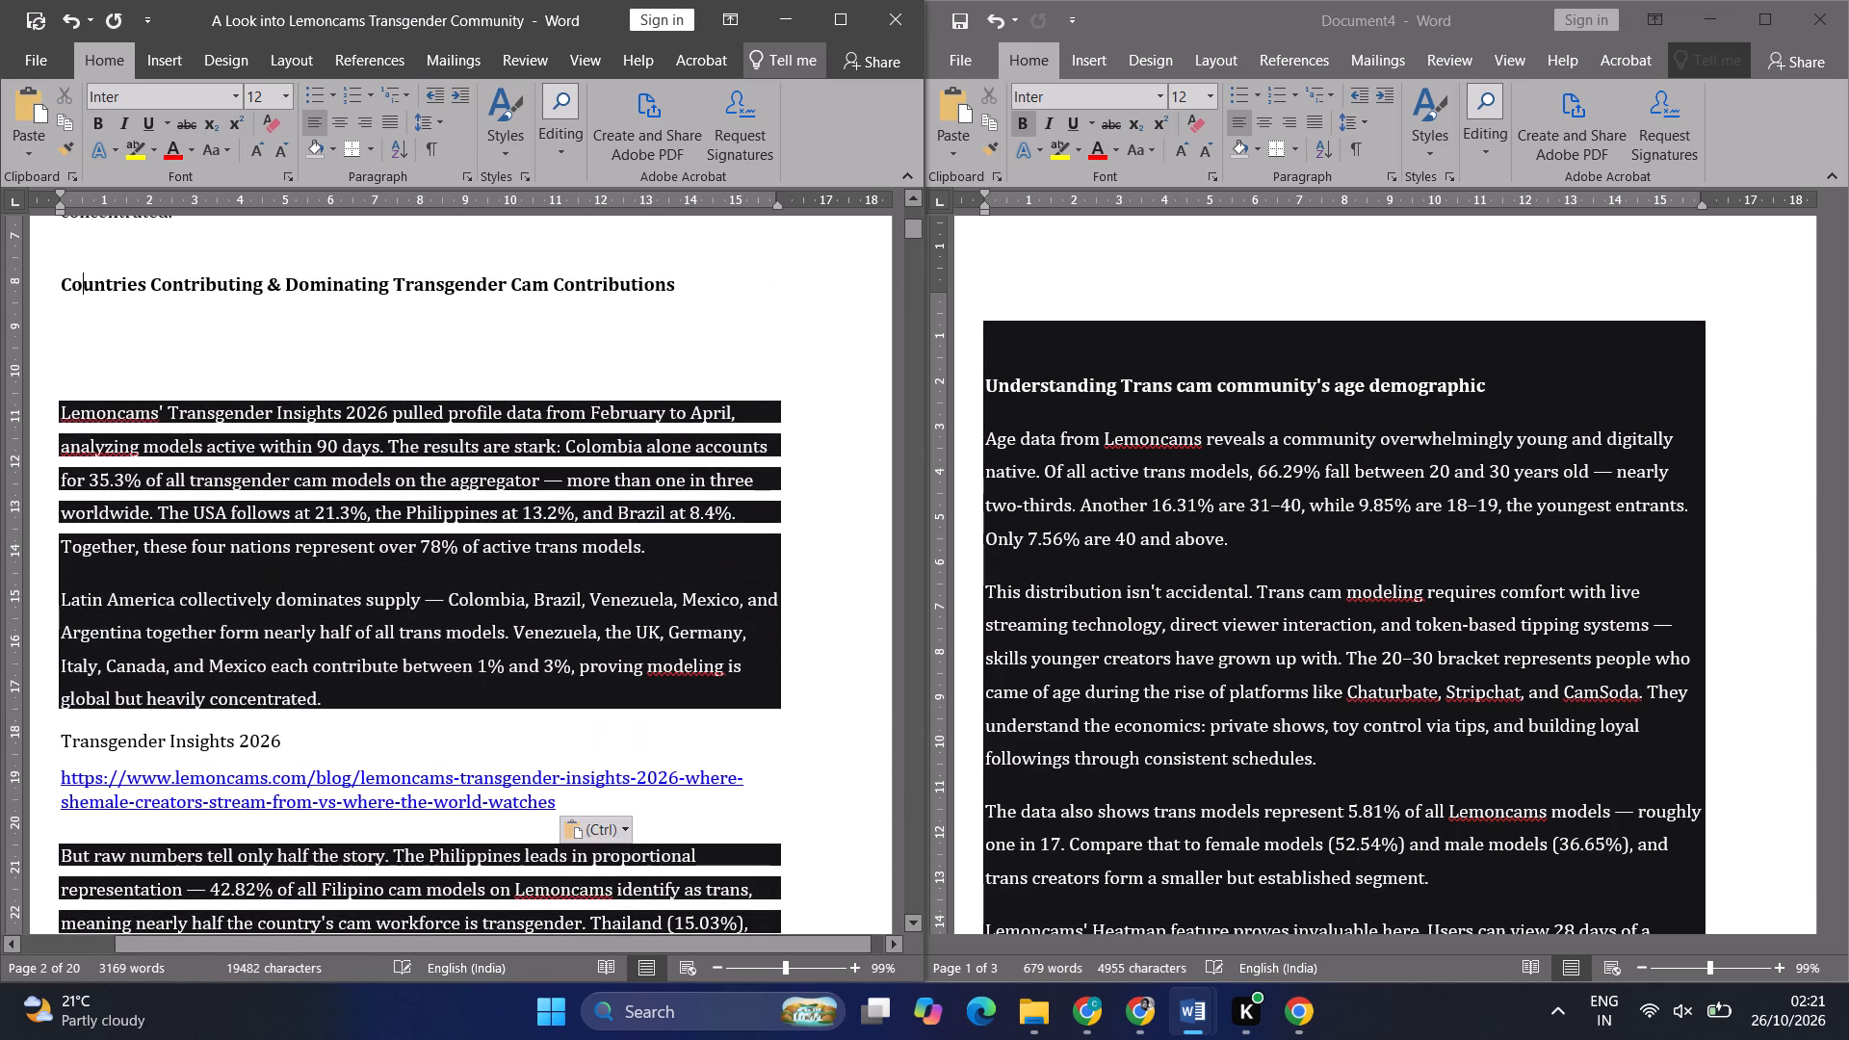
left_click(131, 324)
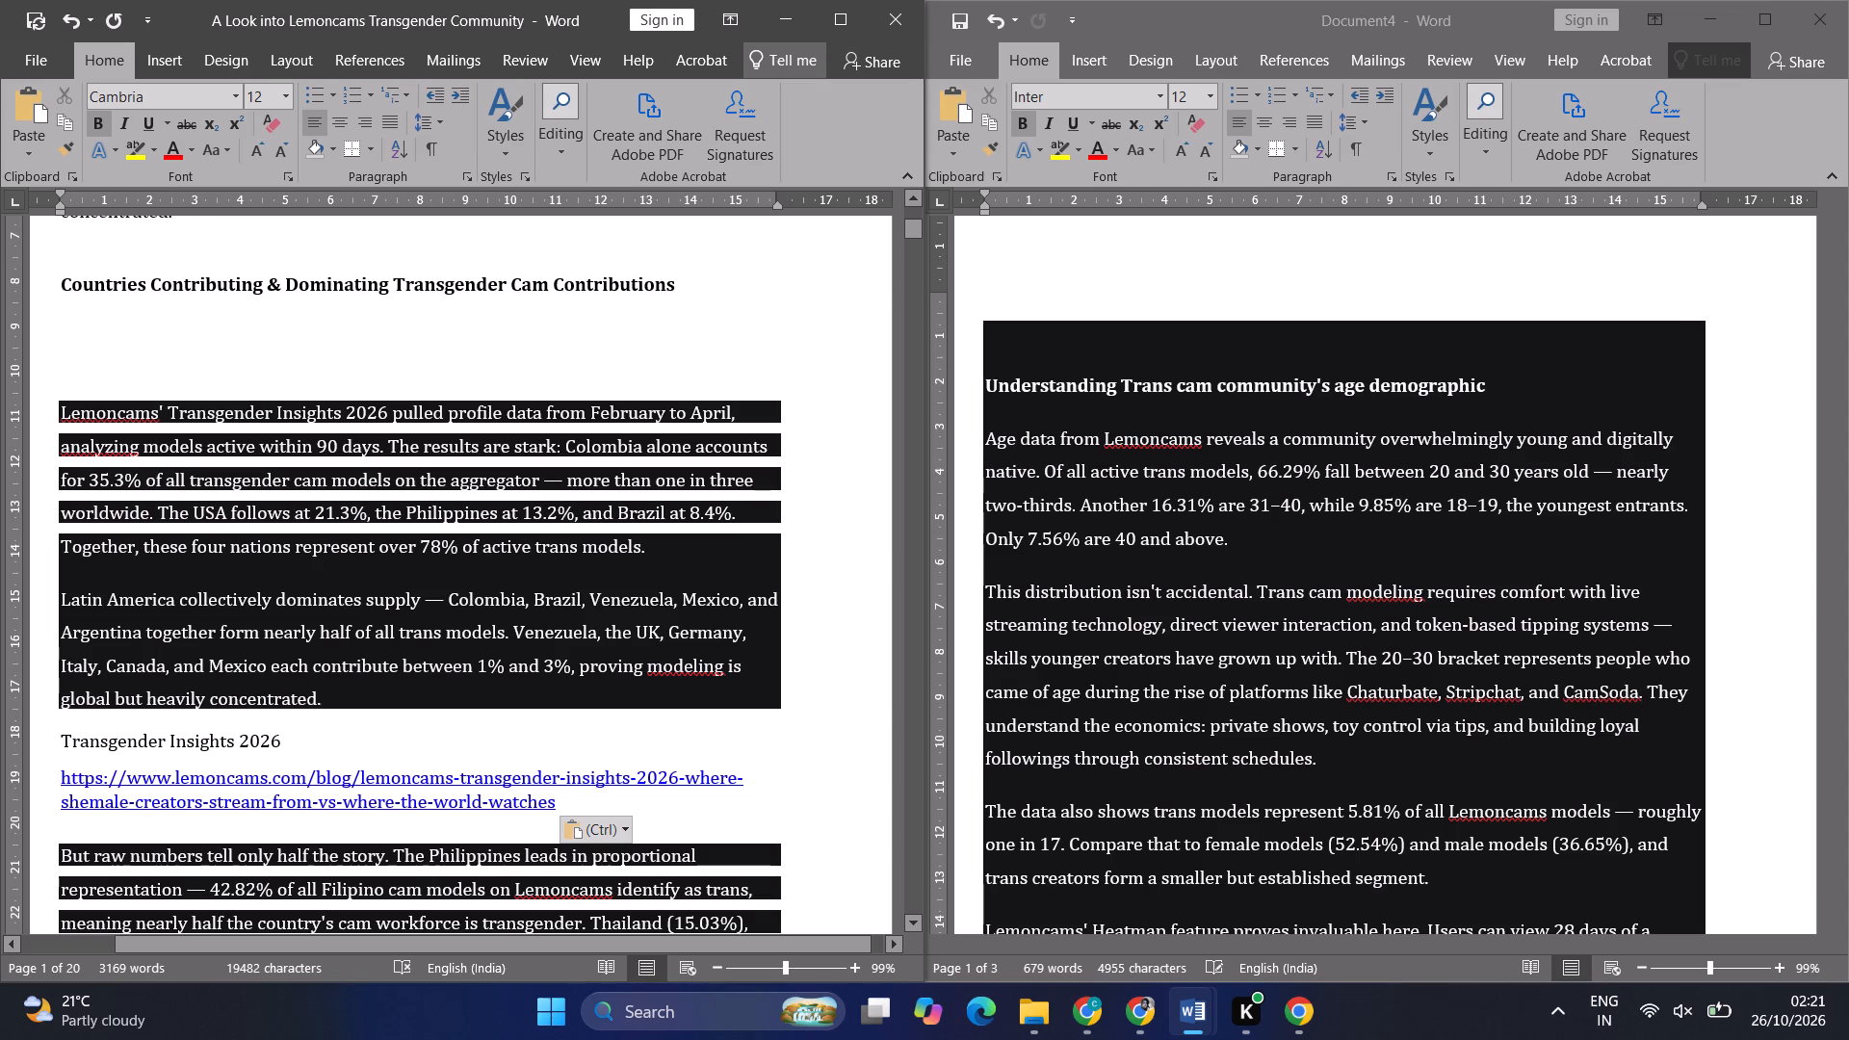
type("Leoncams")
key("BackSpace")
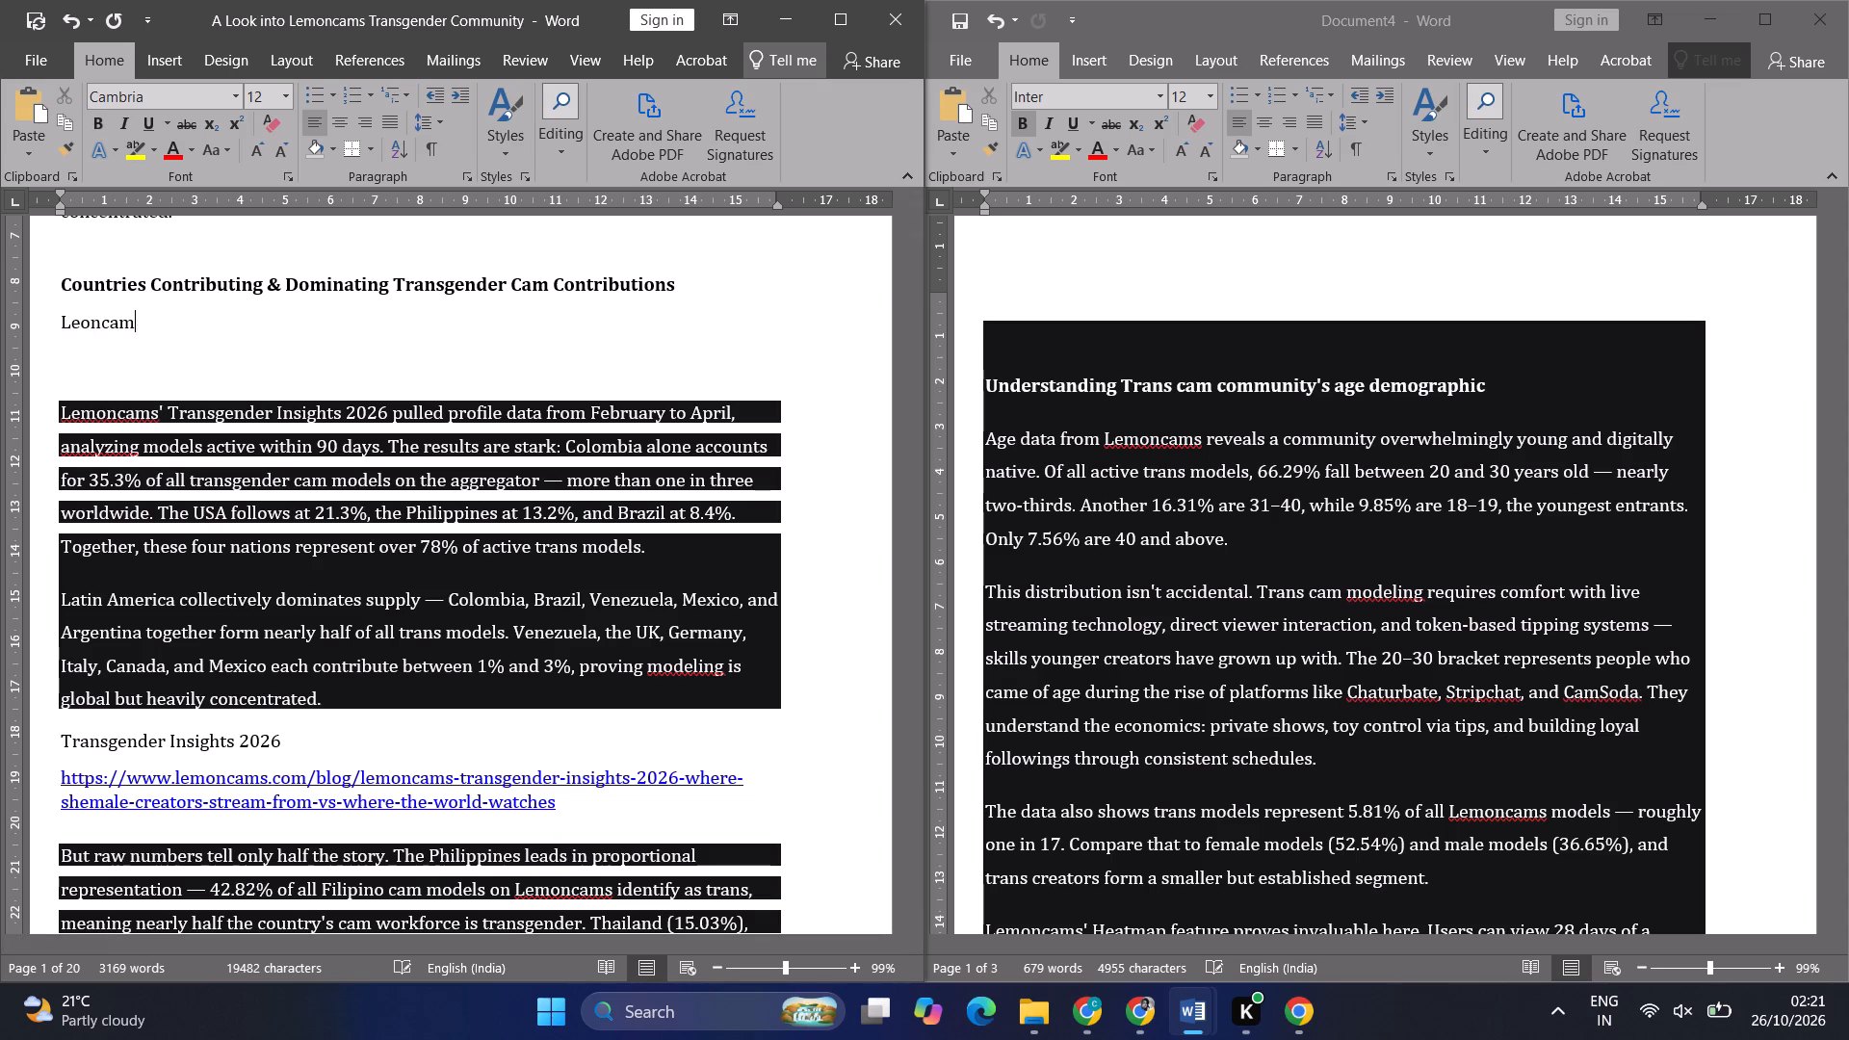
key("BackSpace")
key("BackSpace")
key("BackSpace")
key("BackSpace")
key("BackSpace")
type("moncams transgender insgh")
key("BackSpace")
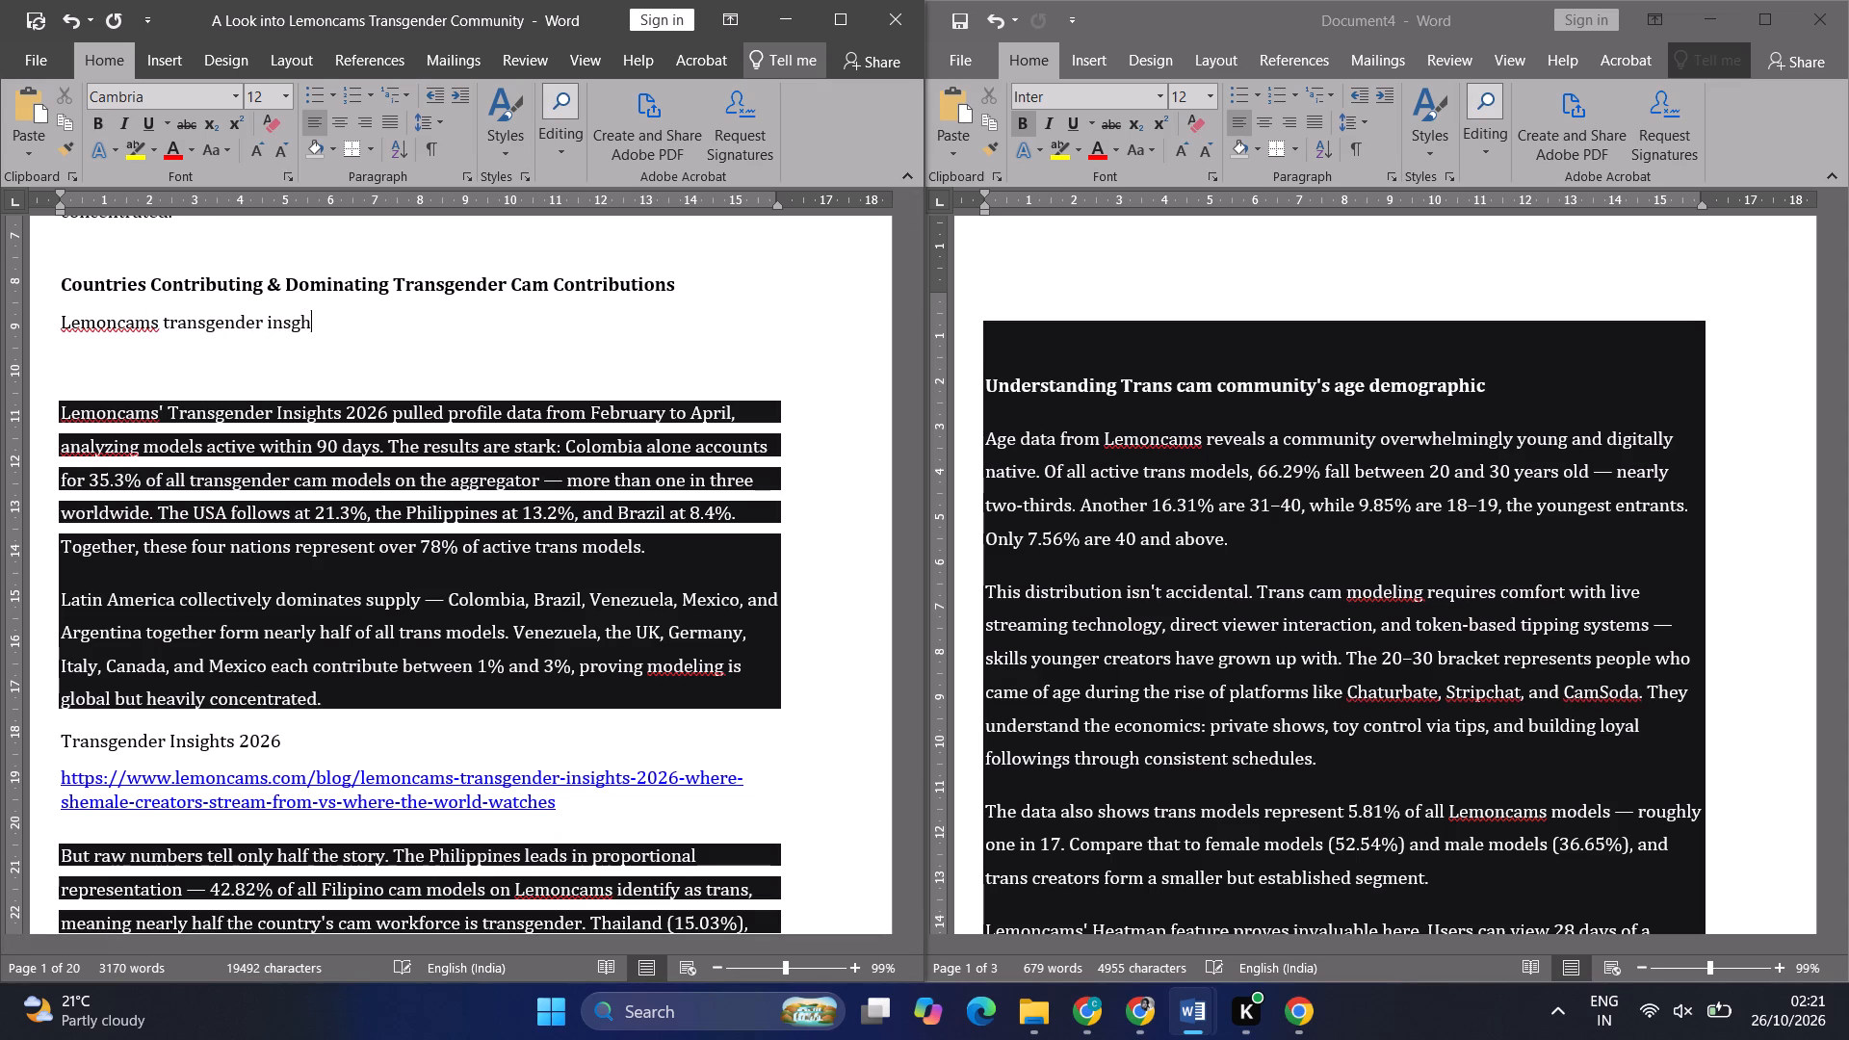
key("BackSpace")
type("ights 202")
type("6")
Continue the sentence with "pulled out profile data, analyzing models active".
key("space")
key("p")
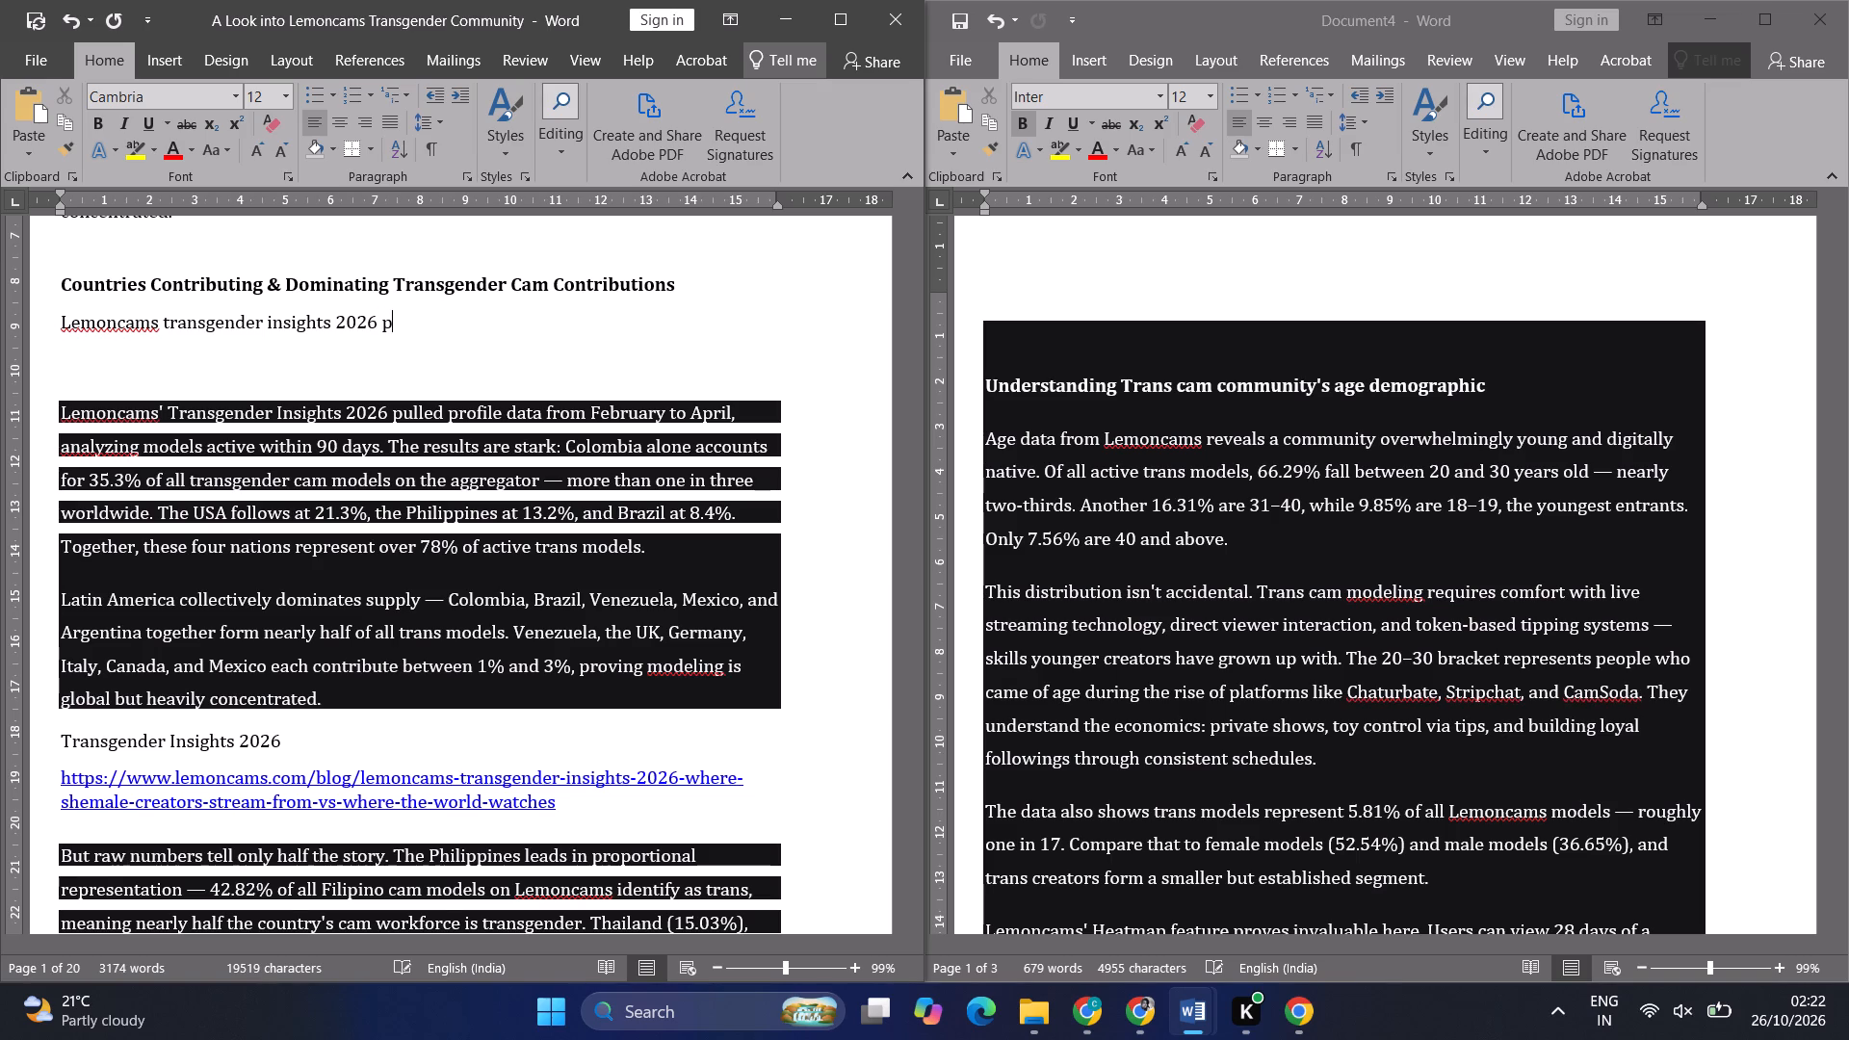
type("ulled out fp")
key("BackSpace")
key("BackSpace")
type("profile data,")
key("space")
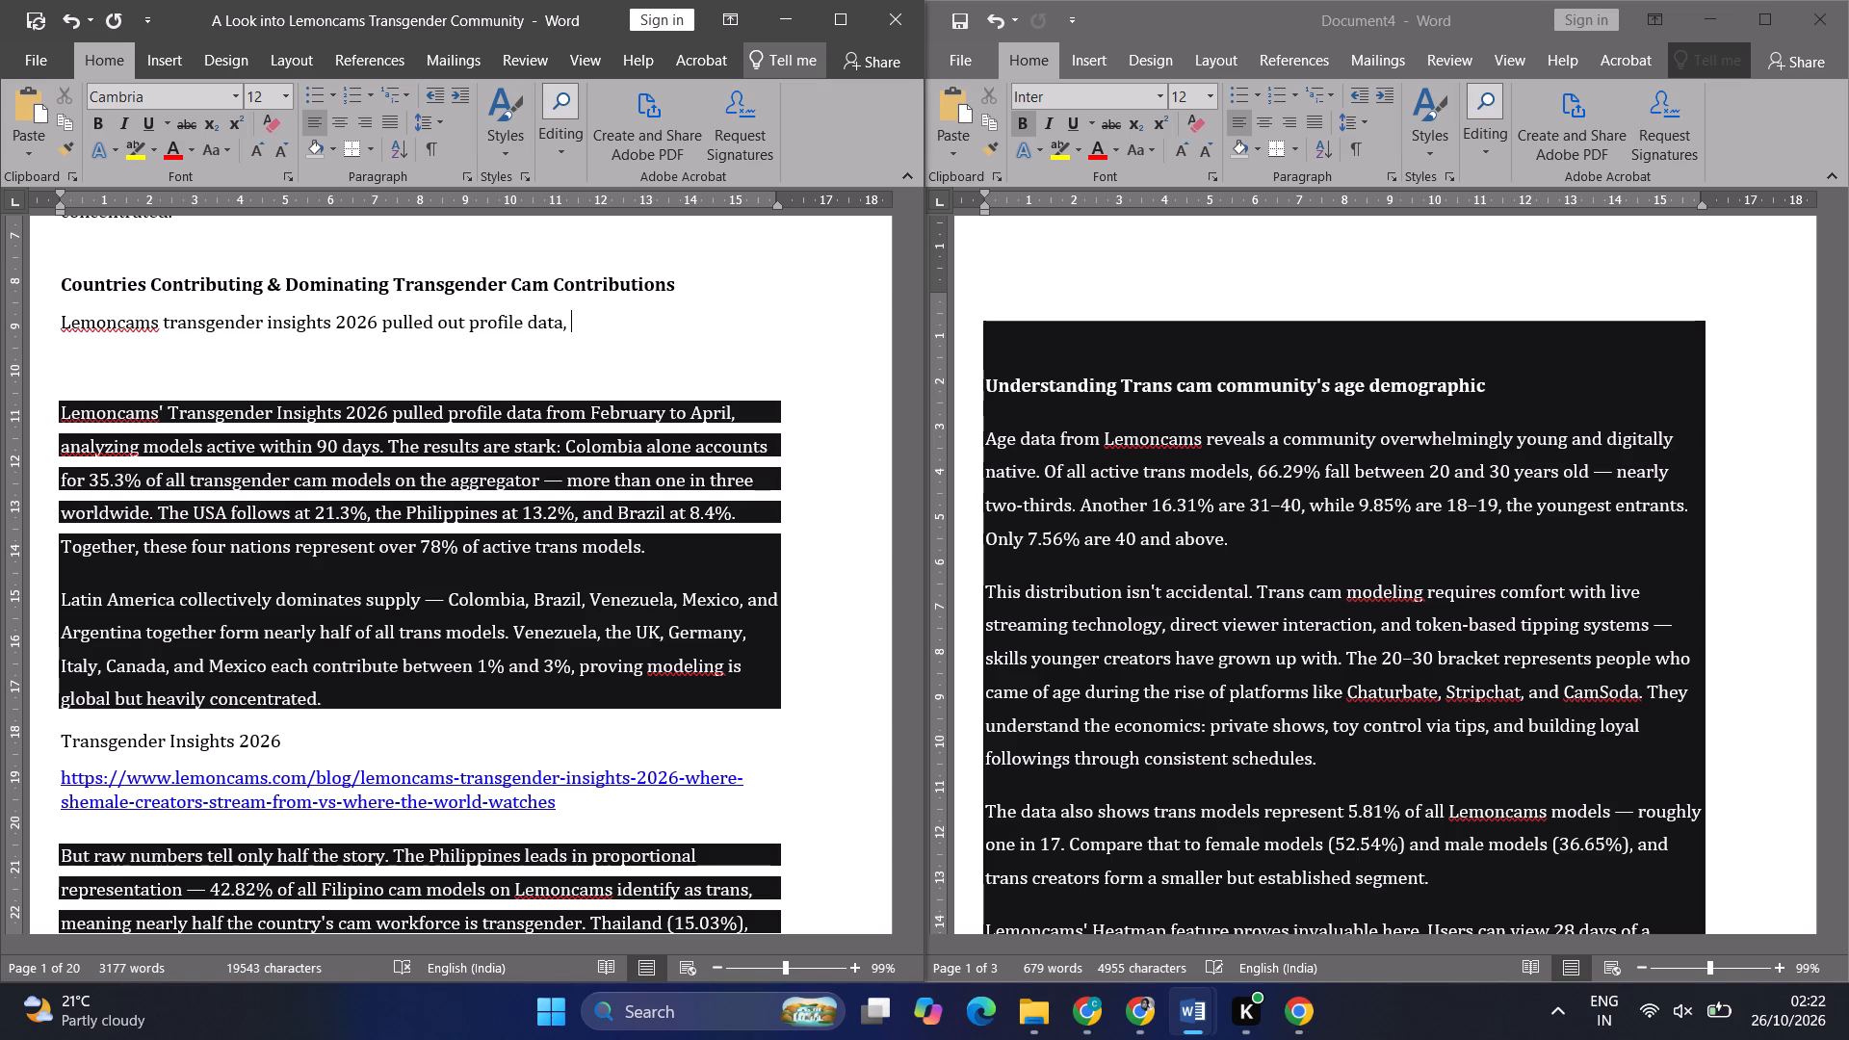
type("analuzi")
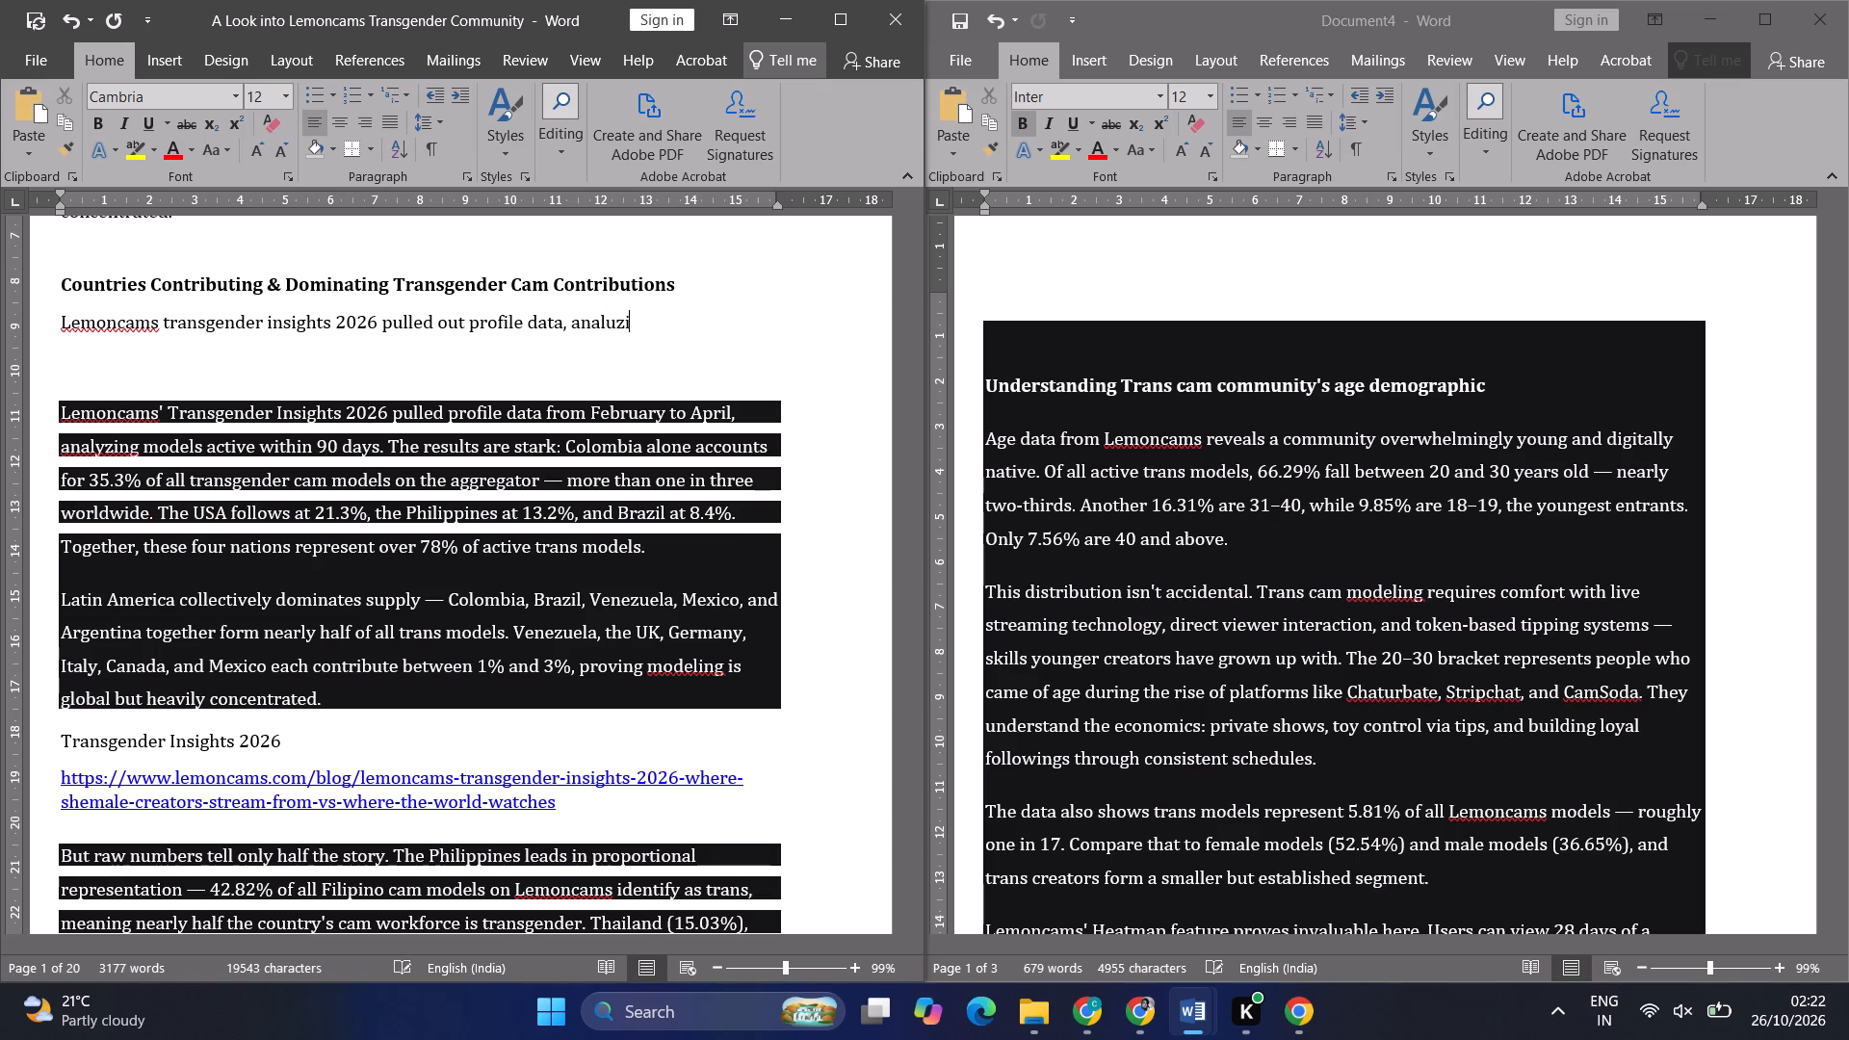
key("BackSpace")
key("BackSpace")
key("BackSpace")
type("yzing models active")
key("space")
Change the spelling of "analysing" to "analyzing" in the countries paragraph.
key("ctrl+shift+Left")
key("ctrl+shift+Left")
key("ctrl+shift+Left")
key("Left")
key("ctrl+shift+Right")
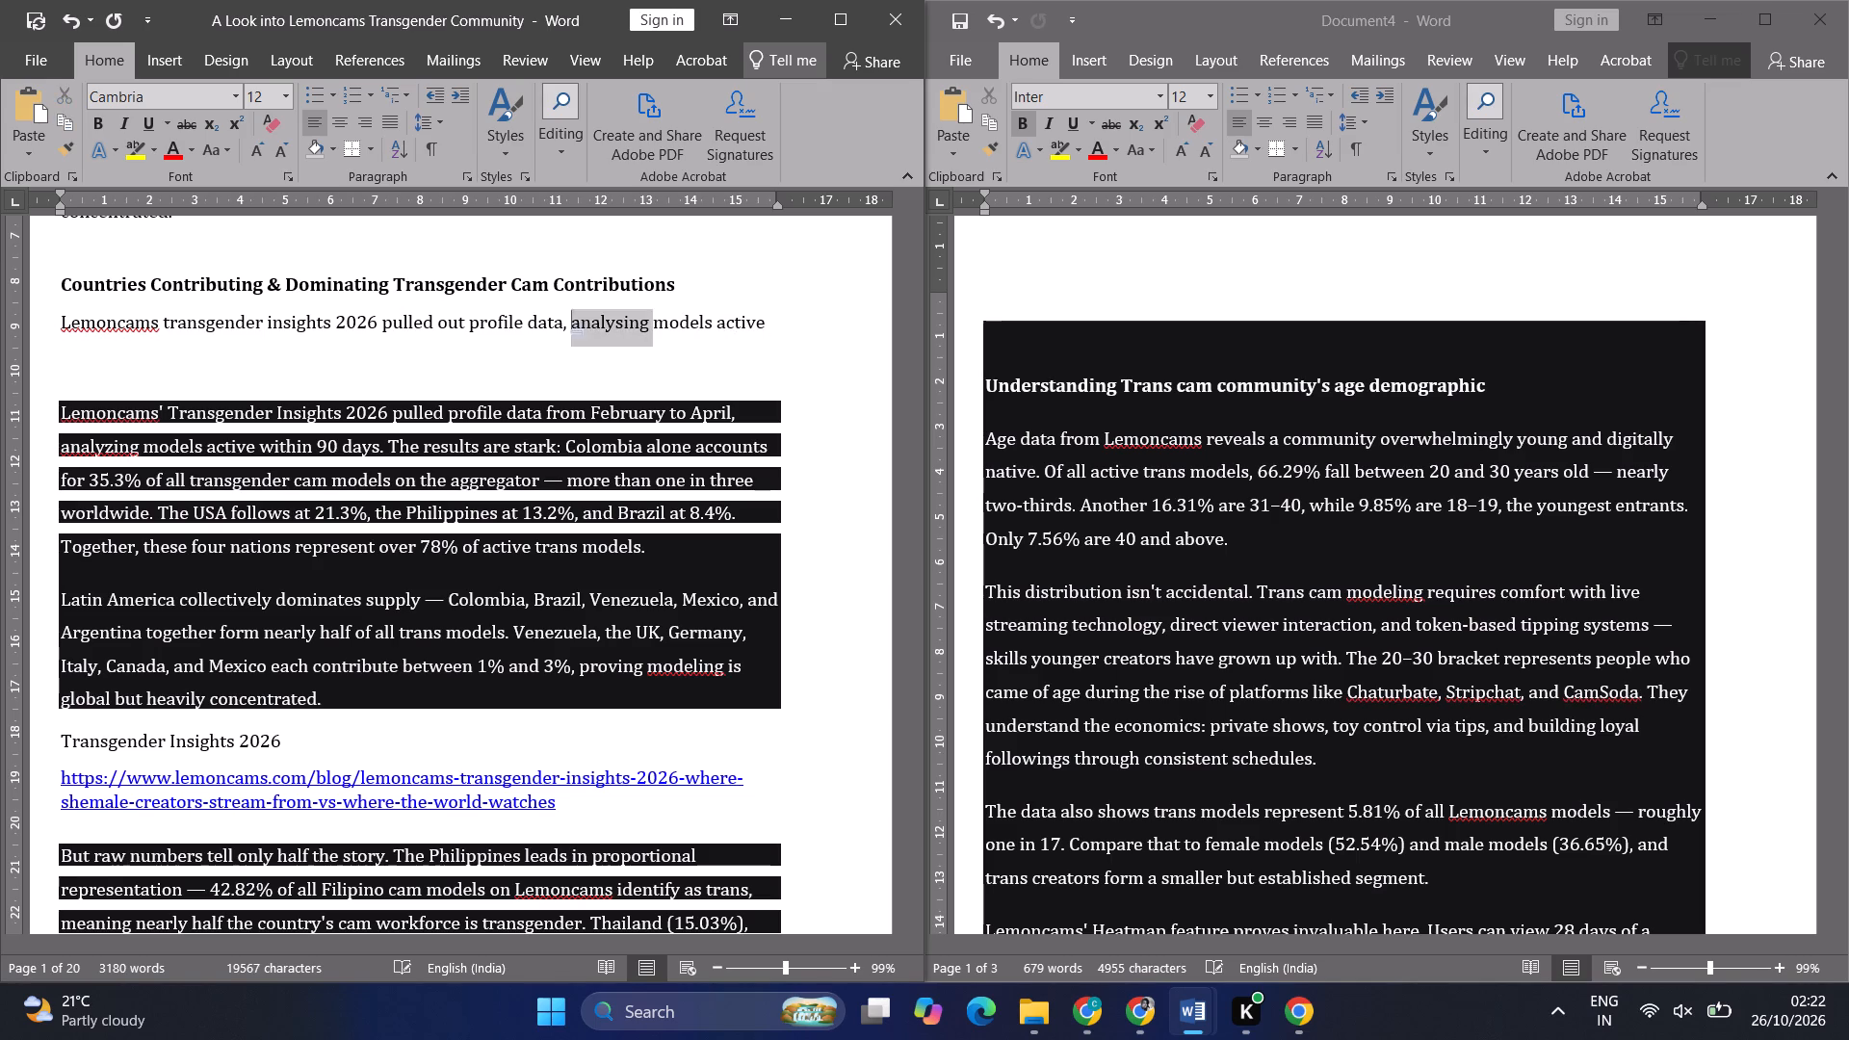
key("Right")
key("Left")
key("Left")
key("Left")
key("Left")
key("Left")
key("Right")
key("BackSpace")
key("z")
key("Right")
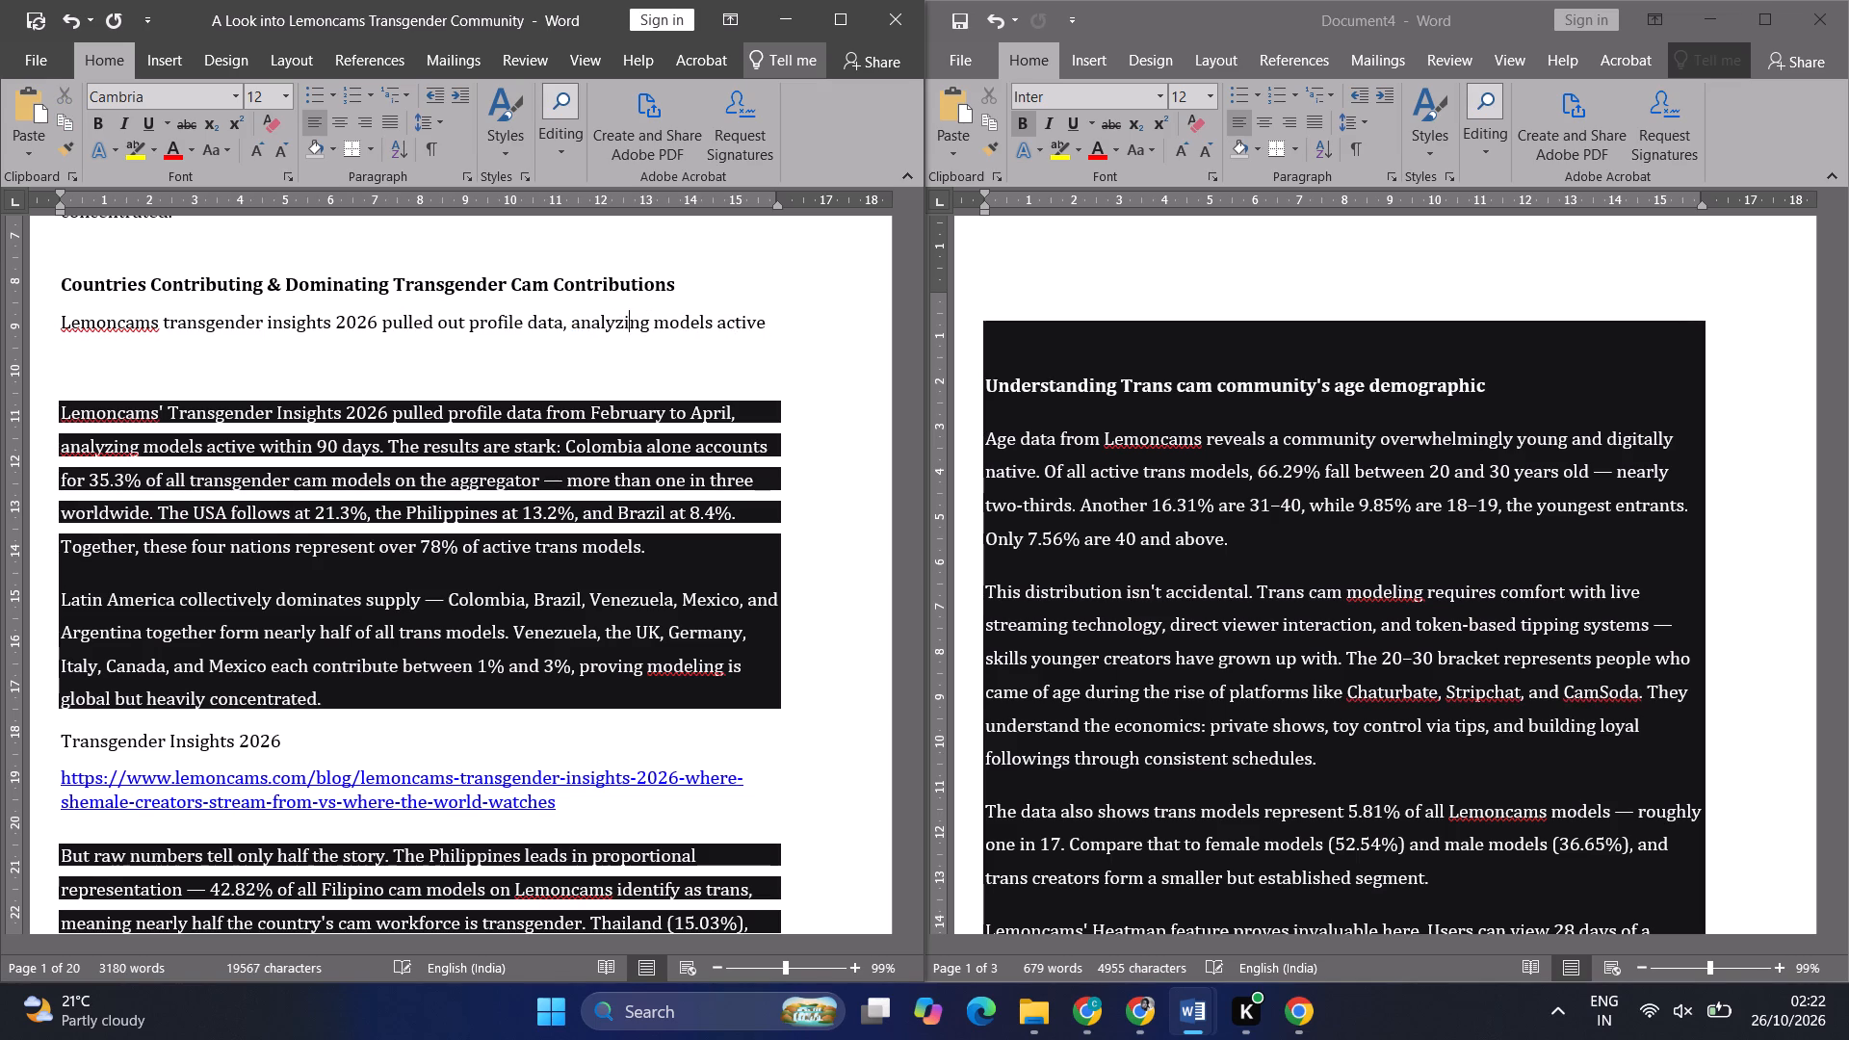
Insert "transgender" before "models active" in the countries paragraph.
key("ctrl+shift+Right")
key("Right")
type("tran")
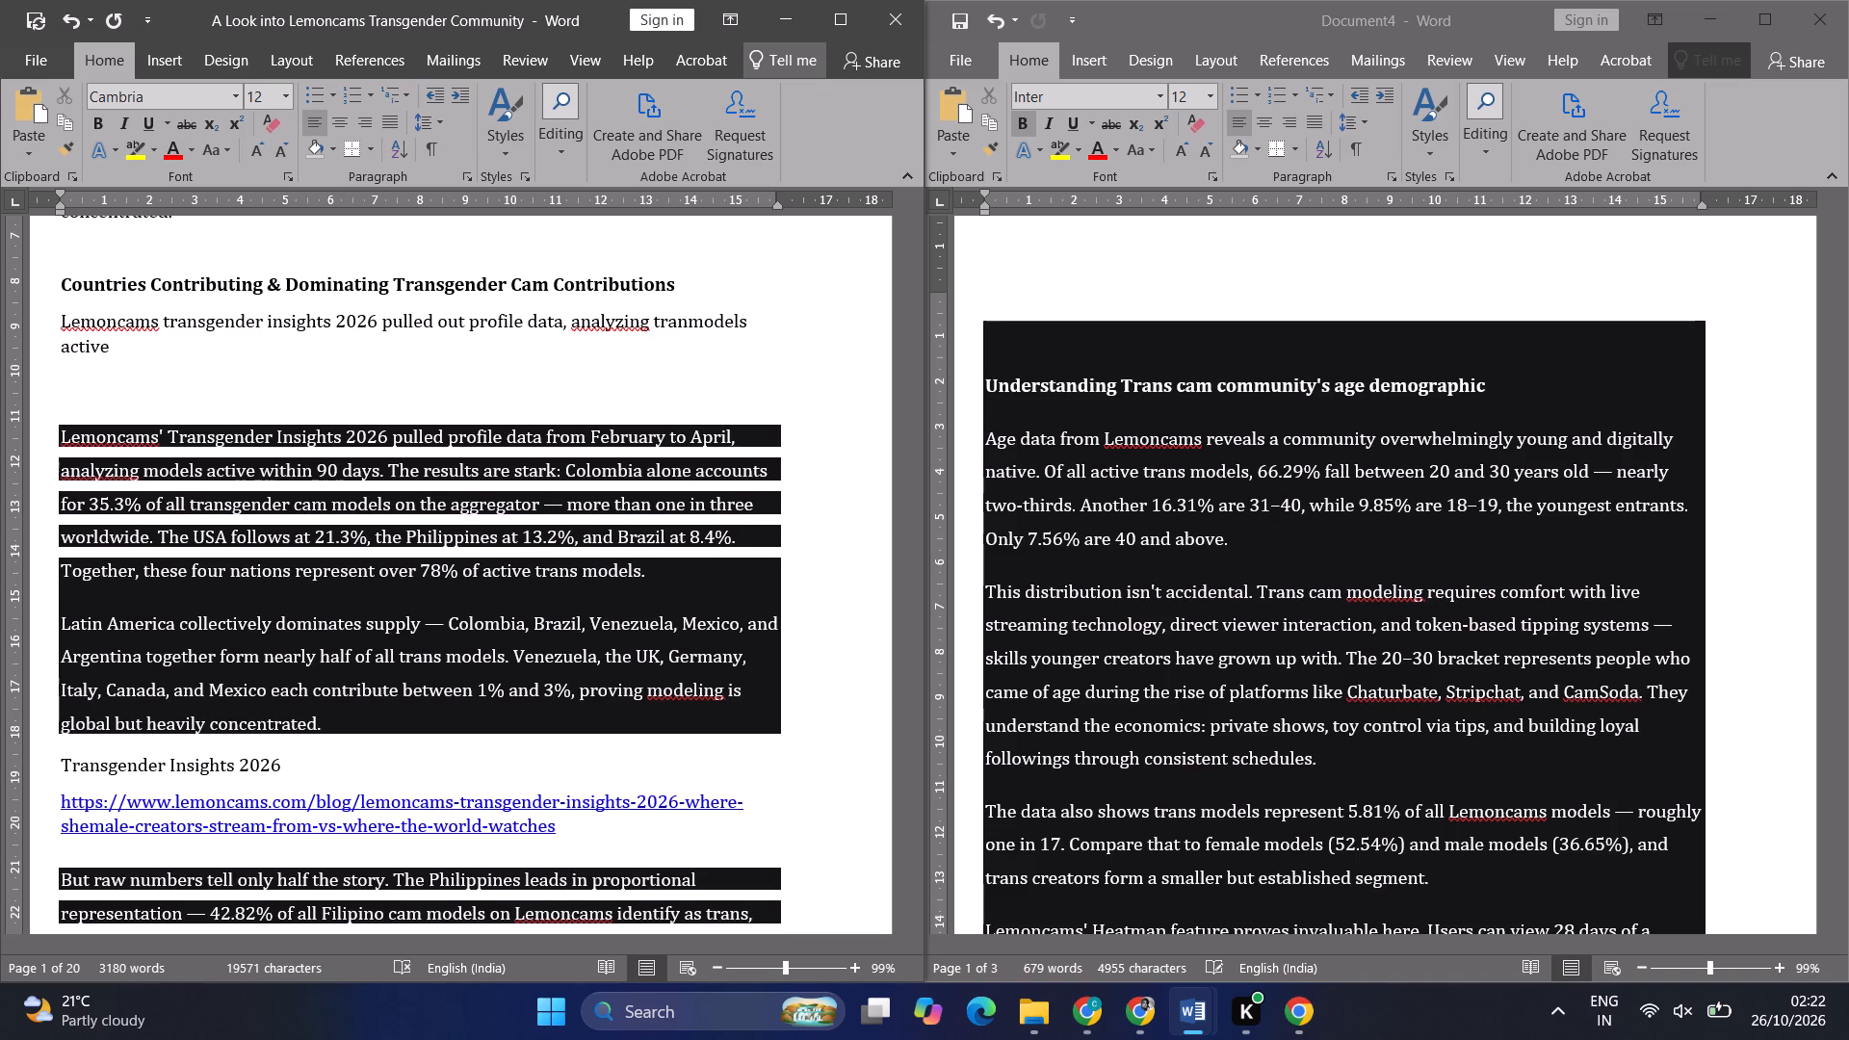
type("sgender")
key("space")
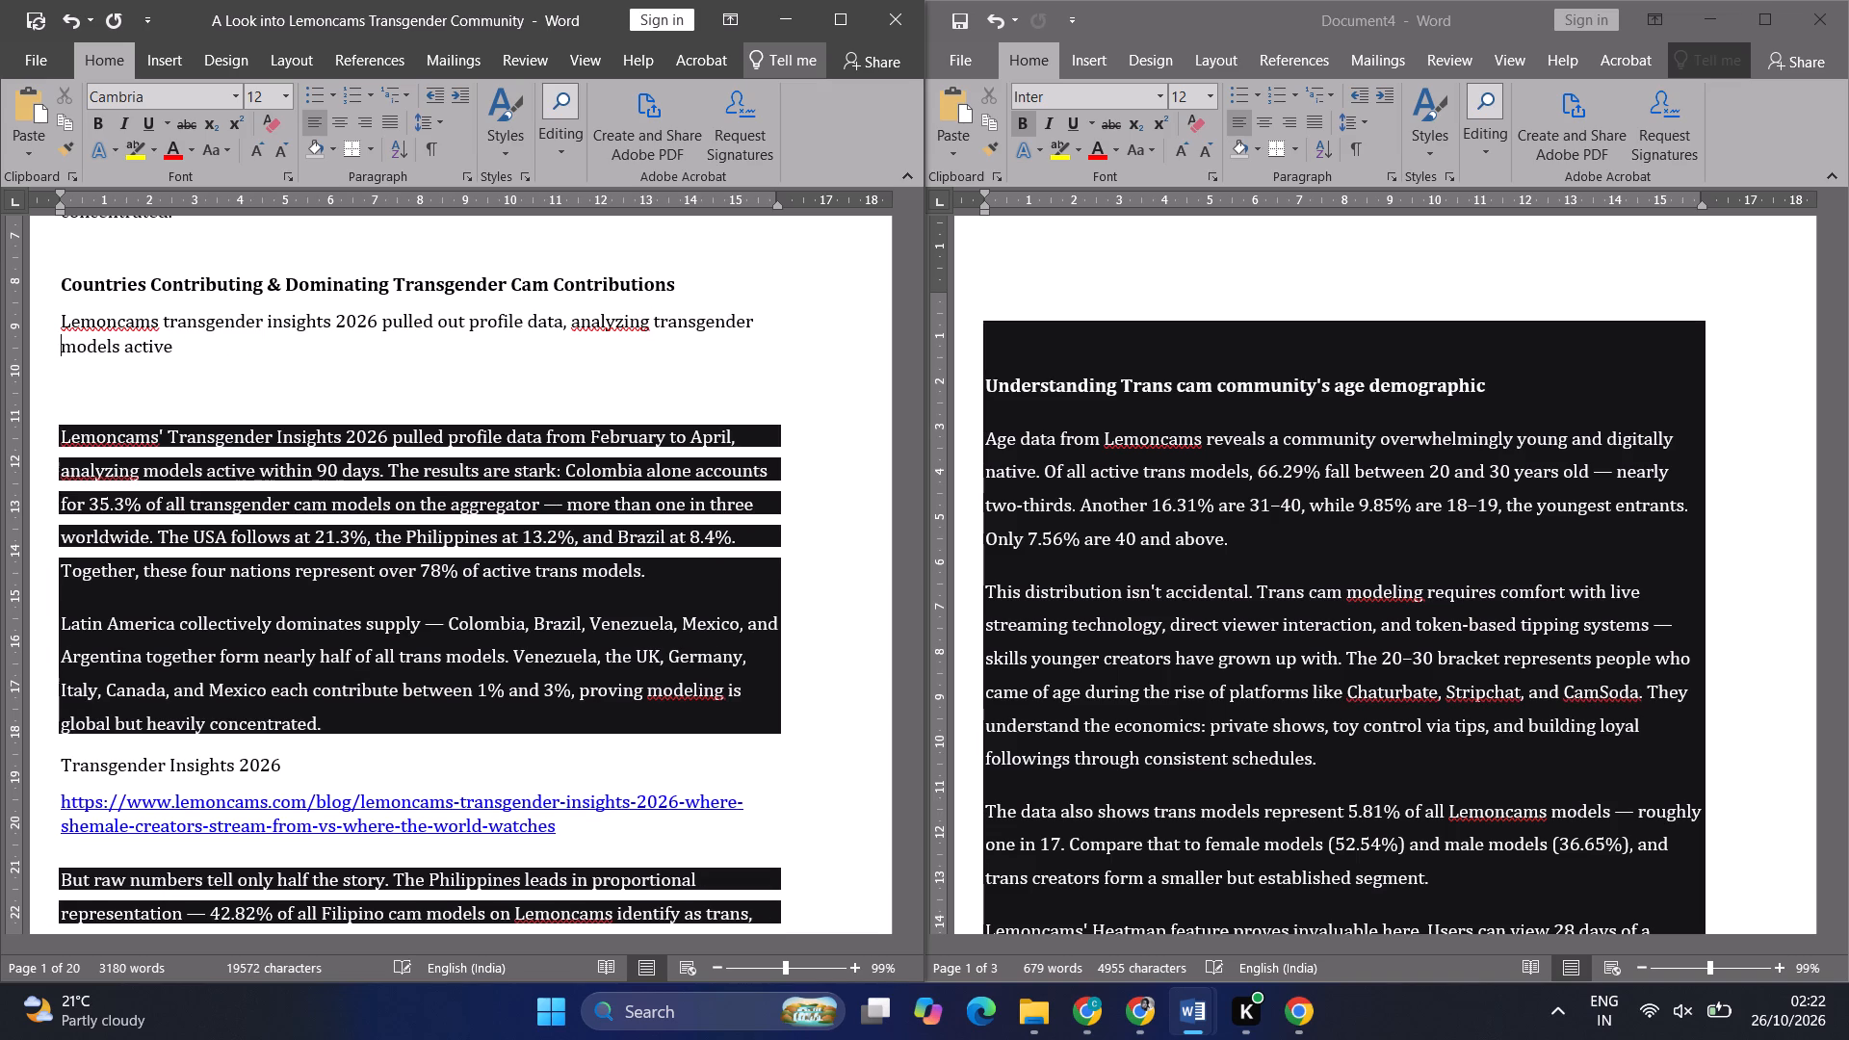
Continue the sentence after "models active" with "during past few months".
key("End")
type("during past few montsh.")
key("space")
key("BackSpace")
key("BackSpace")
key("BackSpace")
key("BackSpace")
type("hs")
key("space")
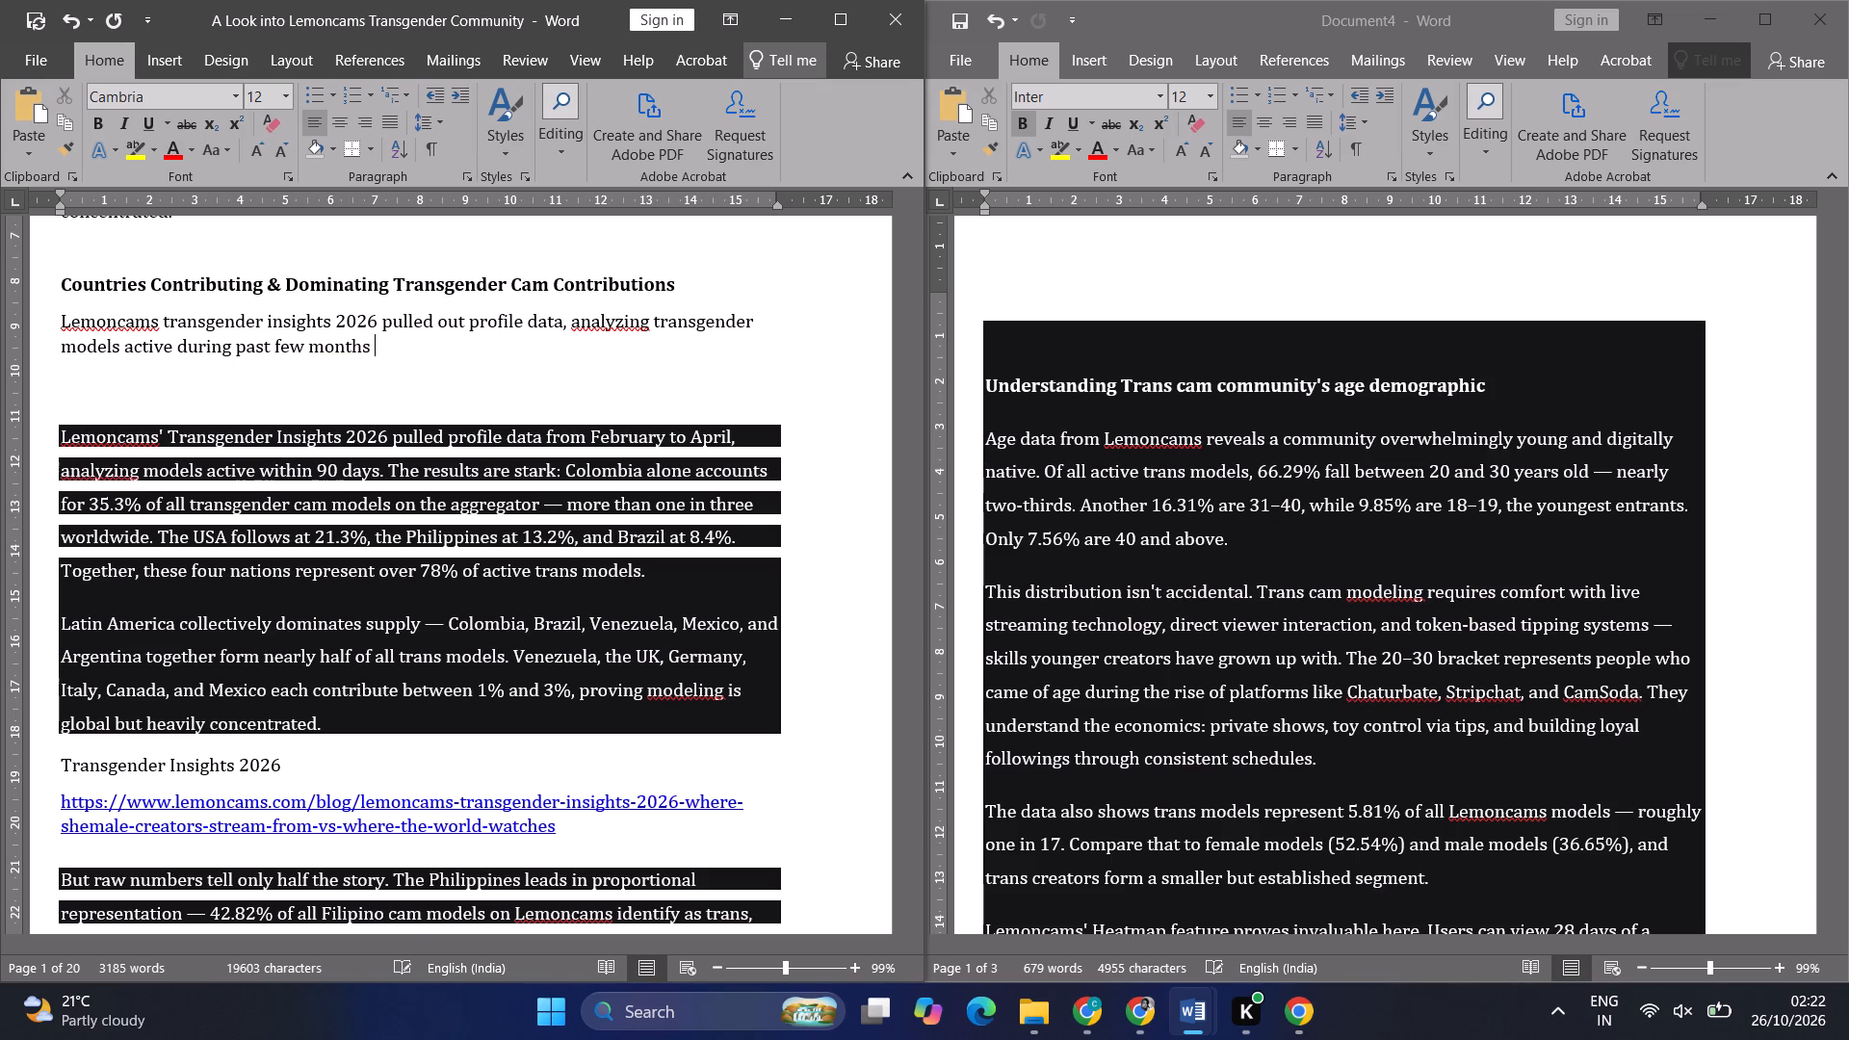
key("BackSpace")
Close that sentence and write "Its result were stark- Colombia alone was accounting for around 35.3% of".
type(". its result were stark- colombia alone")
key("space")
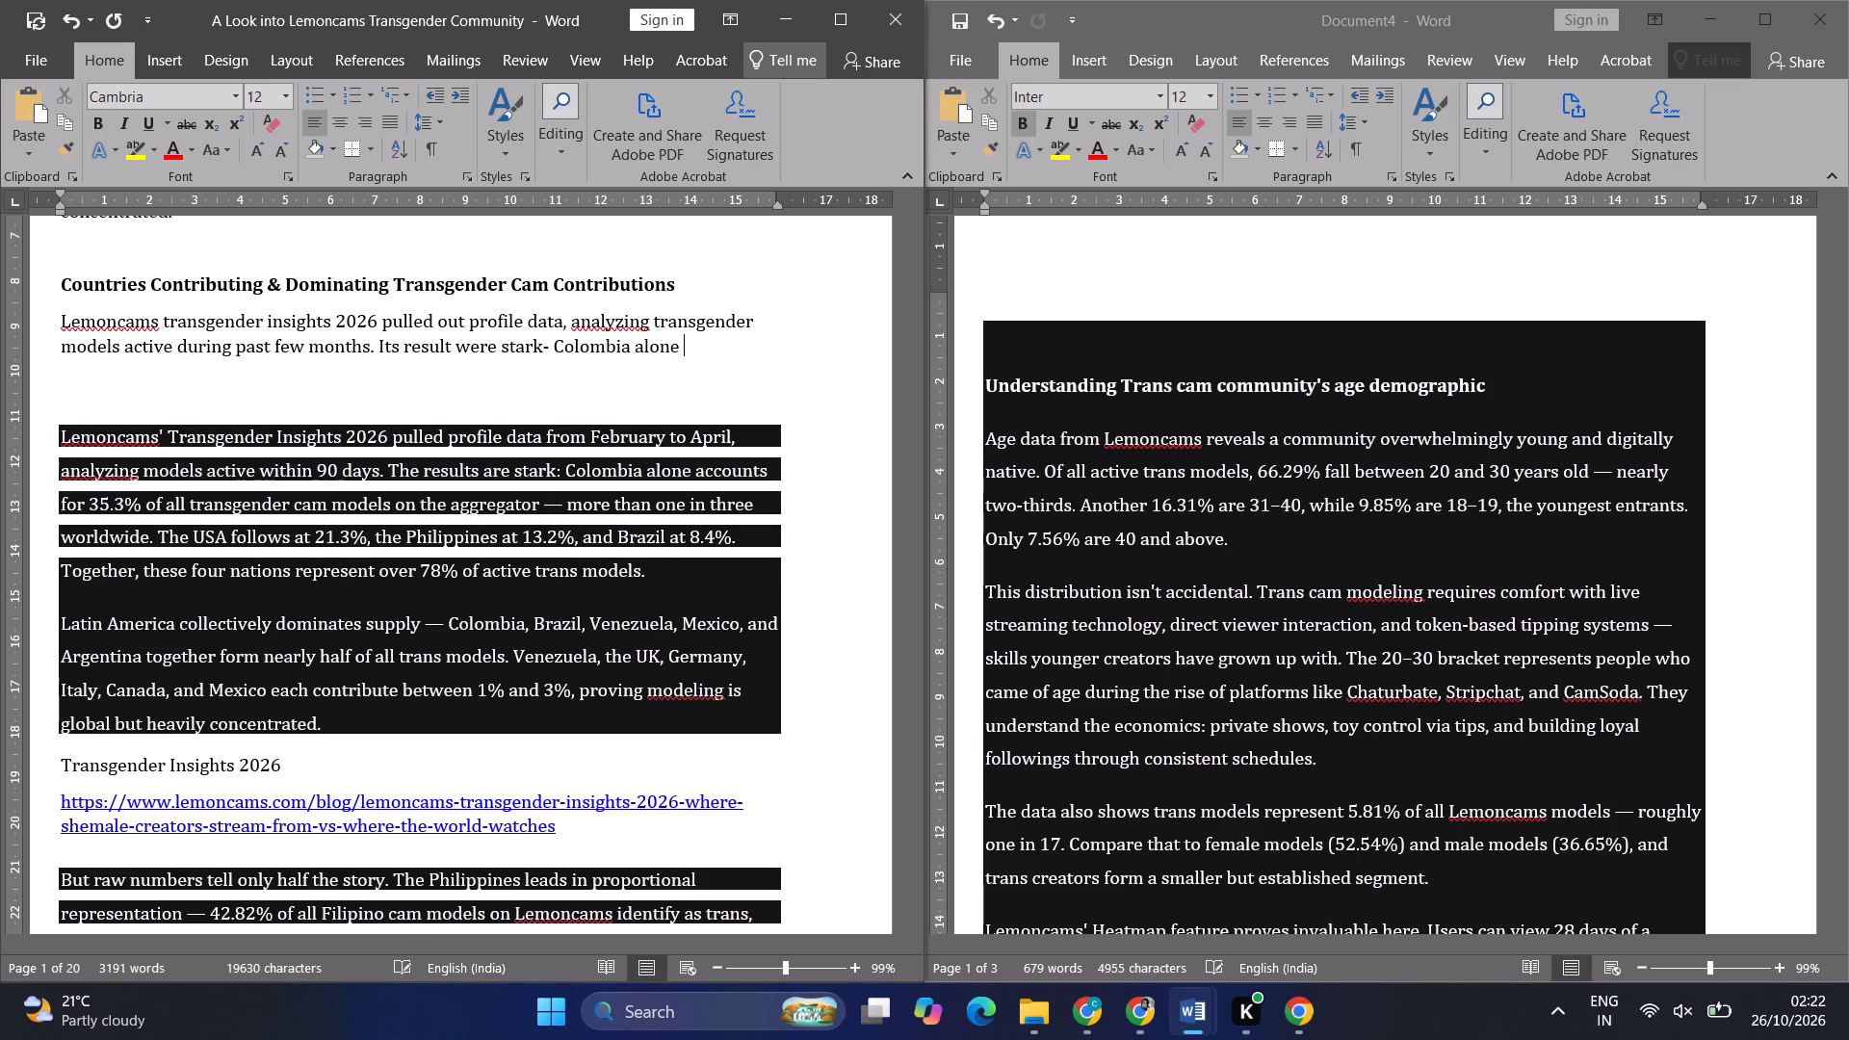
type("was accounting fro")
key("BackSpace")
key("BackSpace")
type("or arond")
key("BackSpace")
key("BackSpace")
type("und 35.3% of ottal")
key("space")
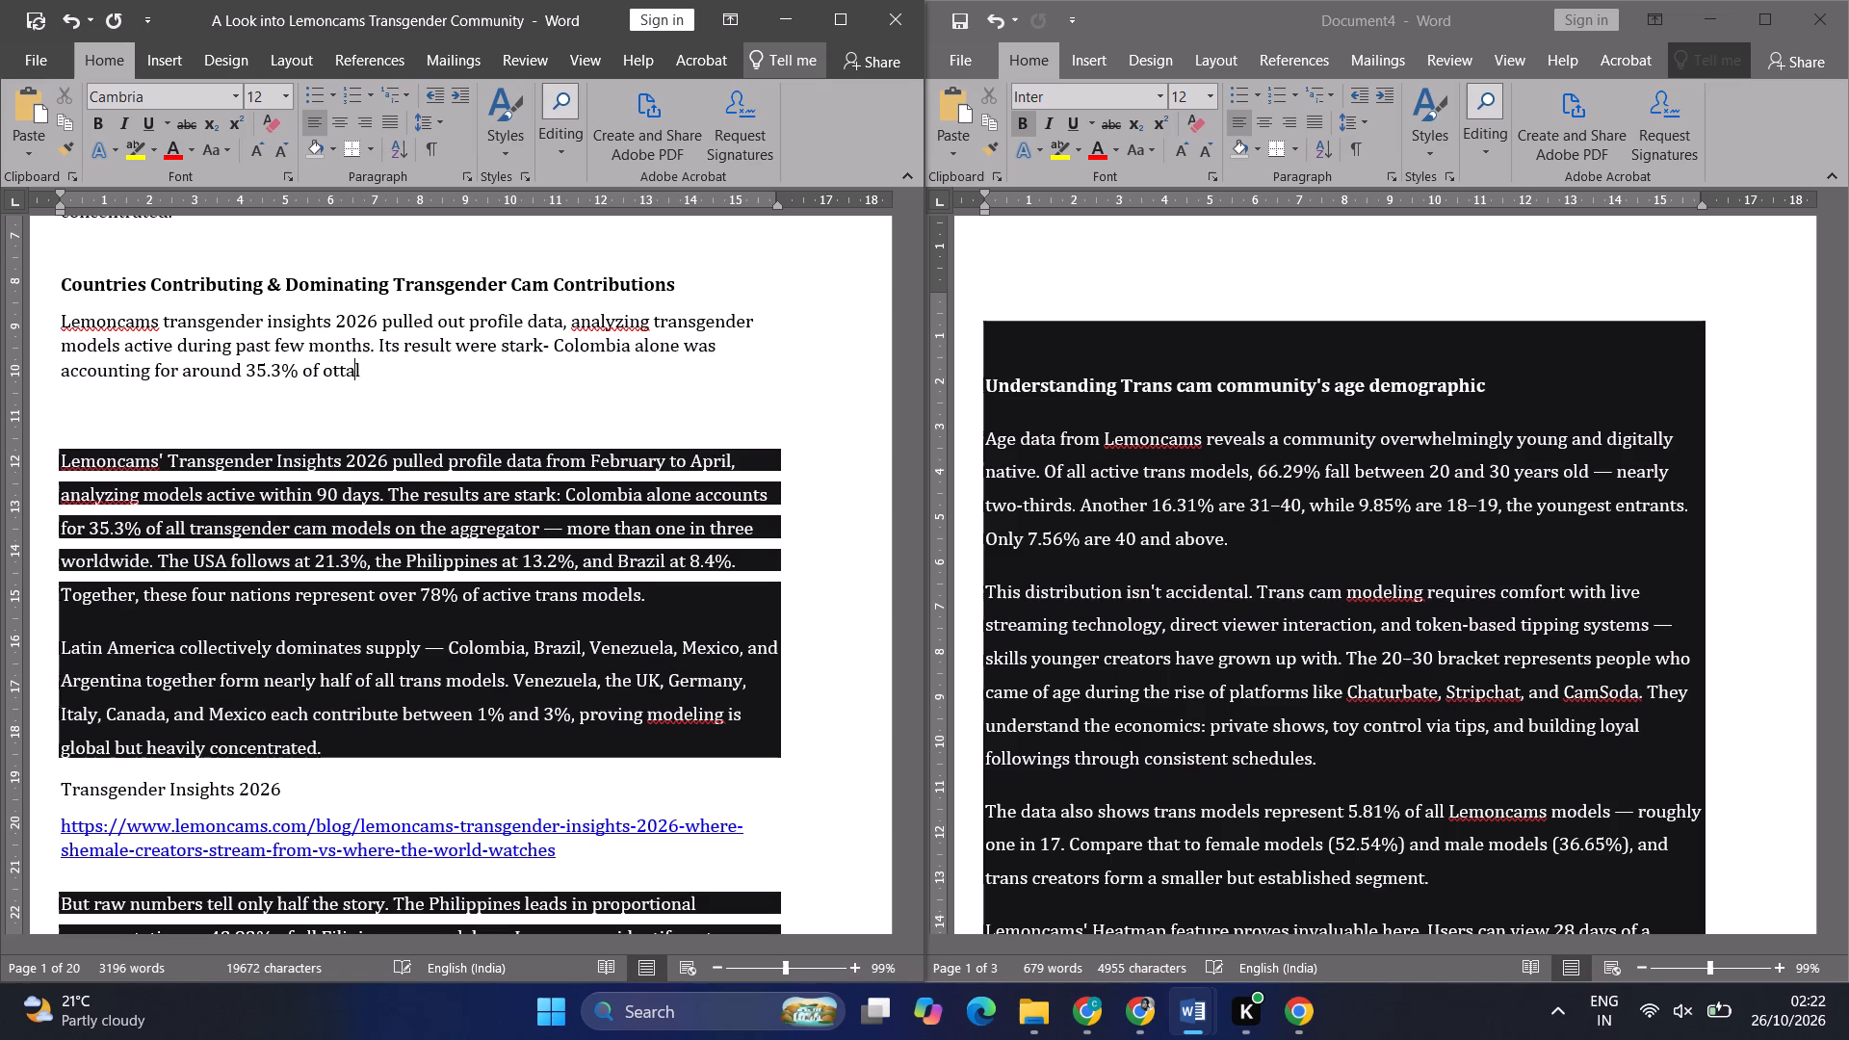
Fix the mistyped last word and continue with "total transgender cam performers on Lemoncams-".
key("BackSpace")
key("BackSpace")
key("BackSpace")
key("BackSpace")
key("BackSpace")
key("BackSpace")
type("total trans")
type("gender cam performers on Lemoncams-")
key("space")
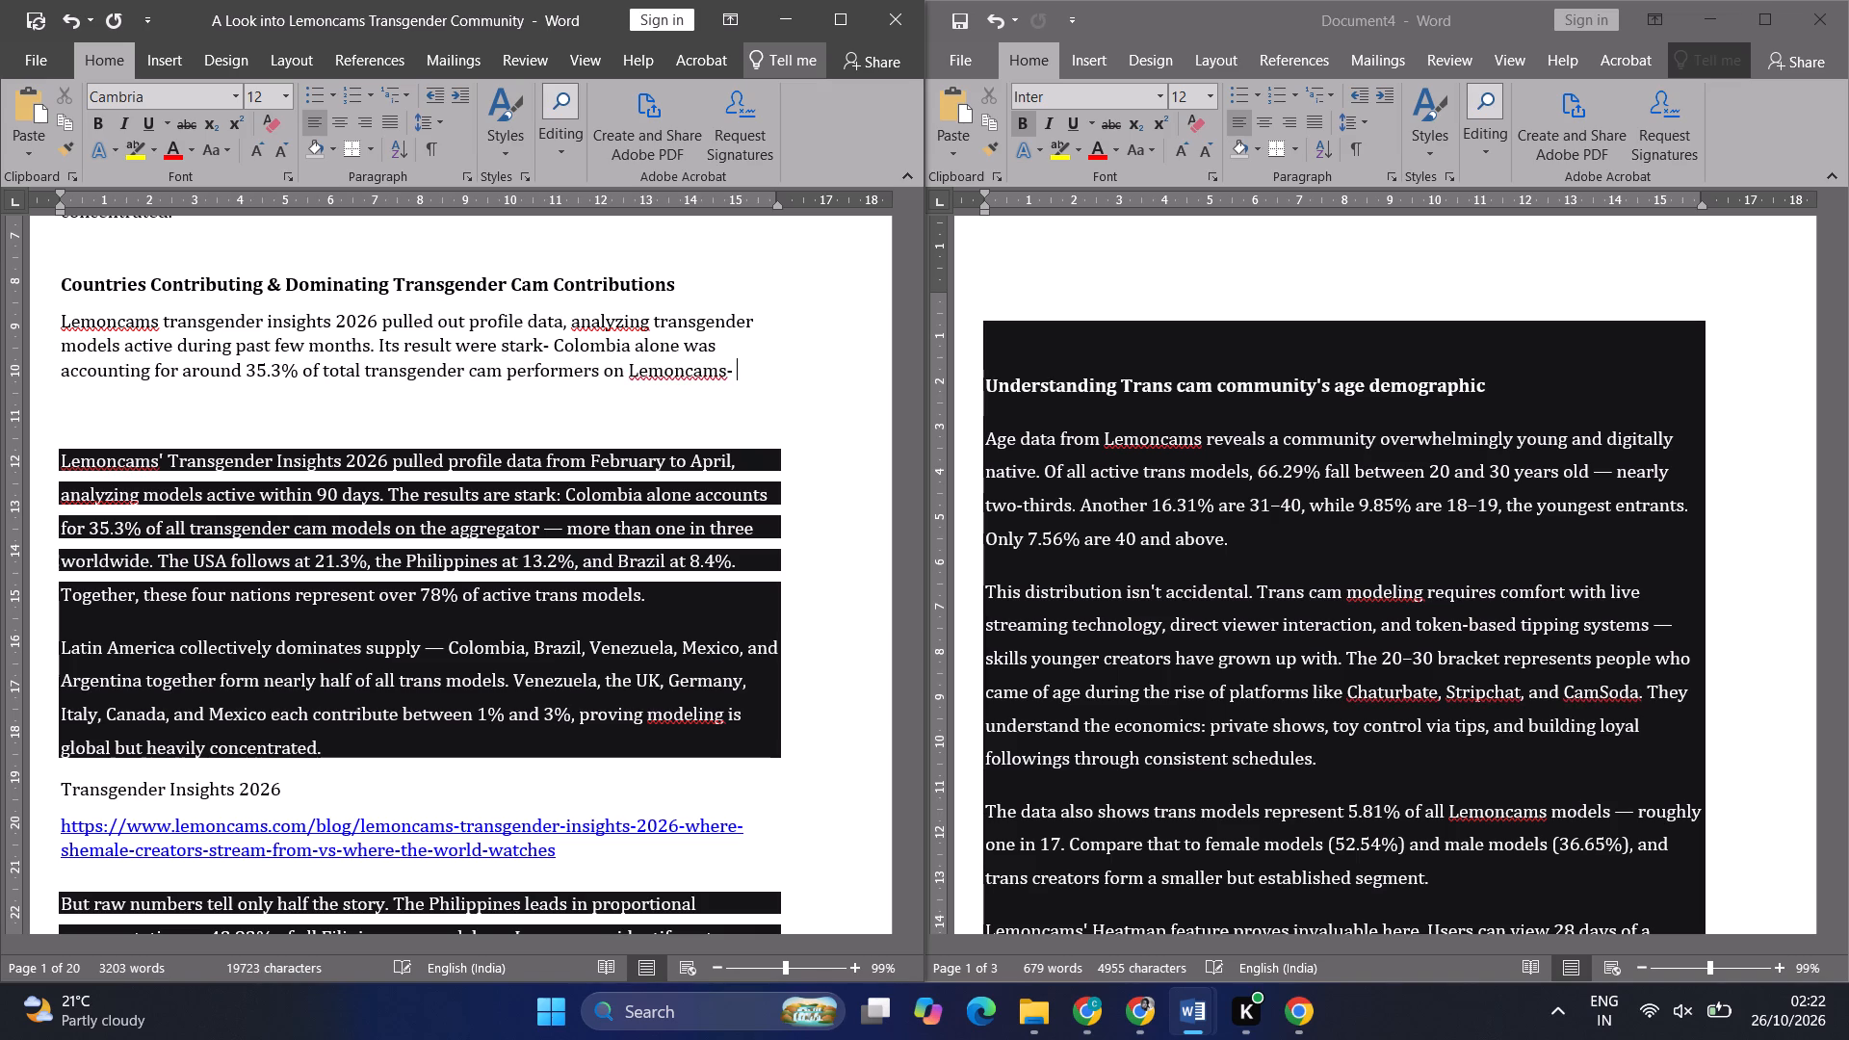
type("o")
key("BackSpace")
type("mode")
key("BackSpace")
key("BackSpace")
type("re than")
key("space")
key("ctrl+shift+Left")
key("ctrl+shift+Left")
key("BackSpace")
Replace the hyphen after "Lemoncams" with a period and add "It means more than 1 in 3 trans model".
key("BackSpace")
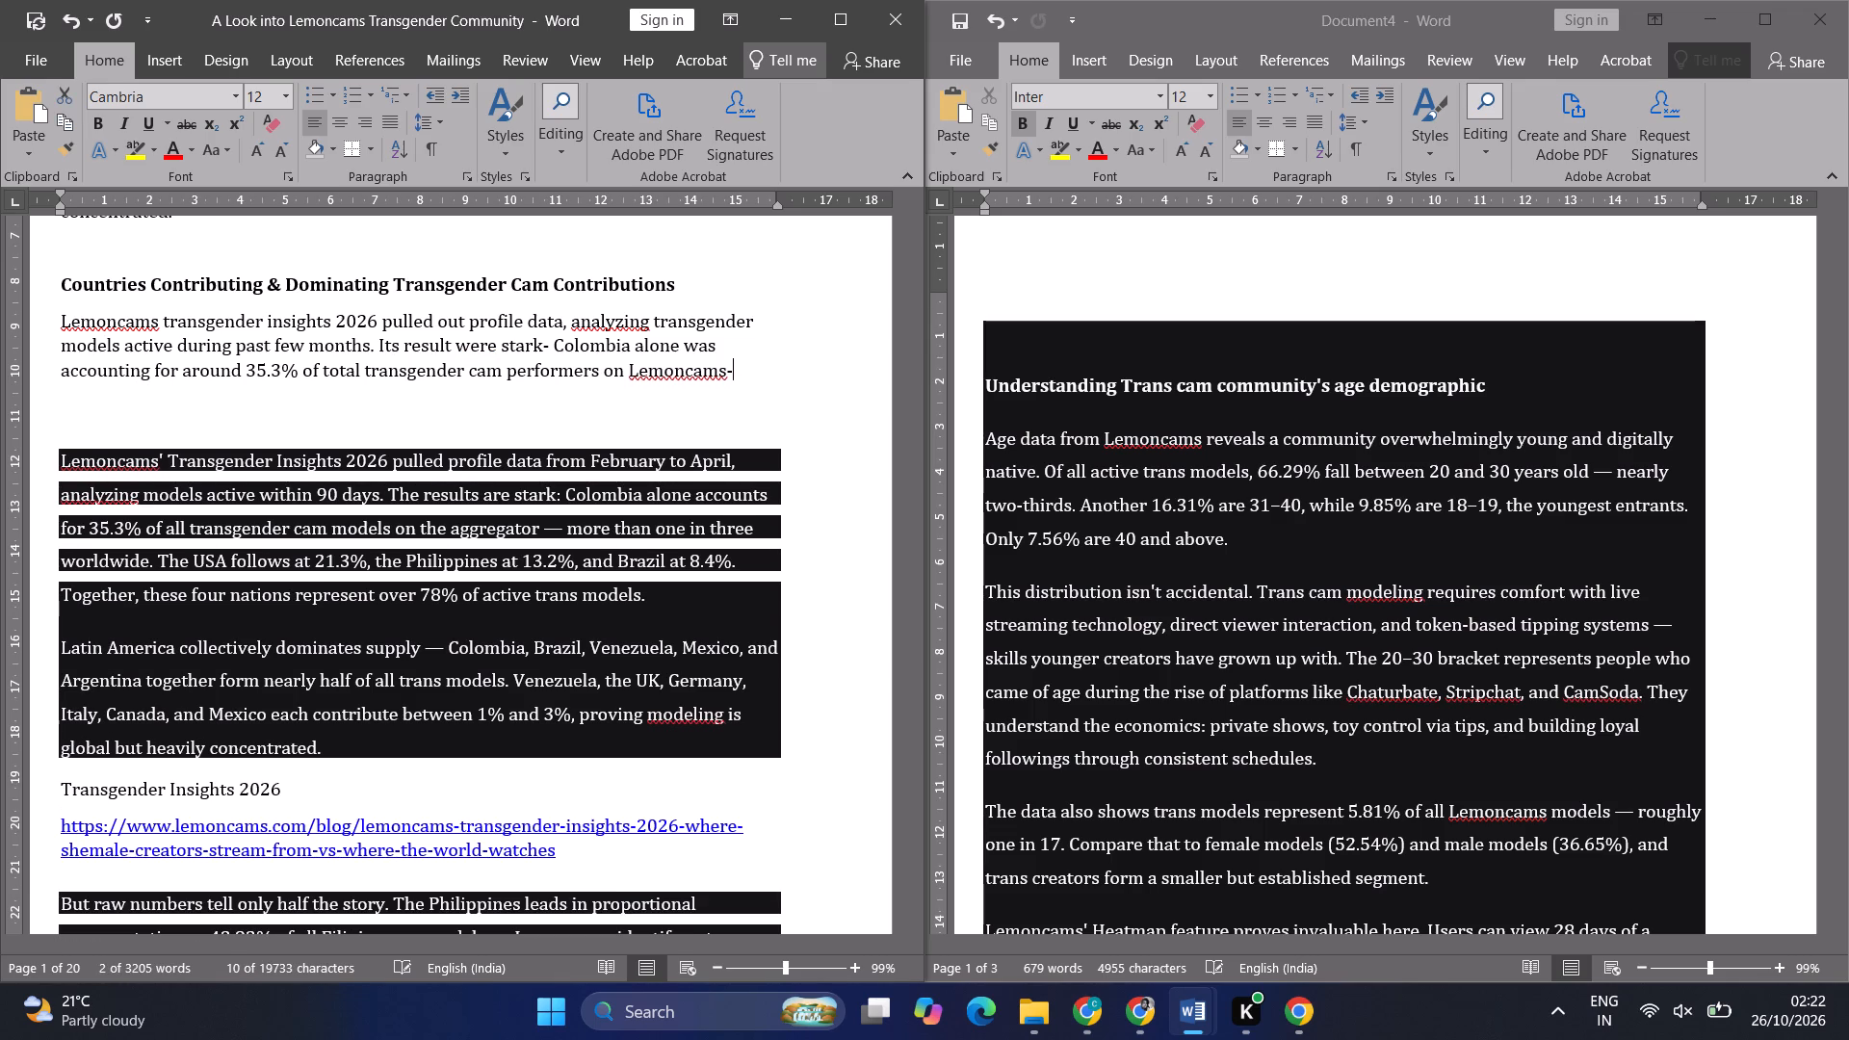
key("BackSpace")
type(". it means more tha")
key("space")
key("BackSpace")
type("n 1 in 3")
key("space")
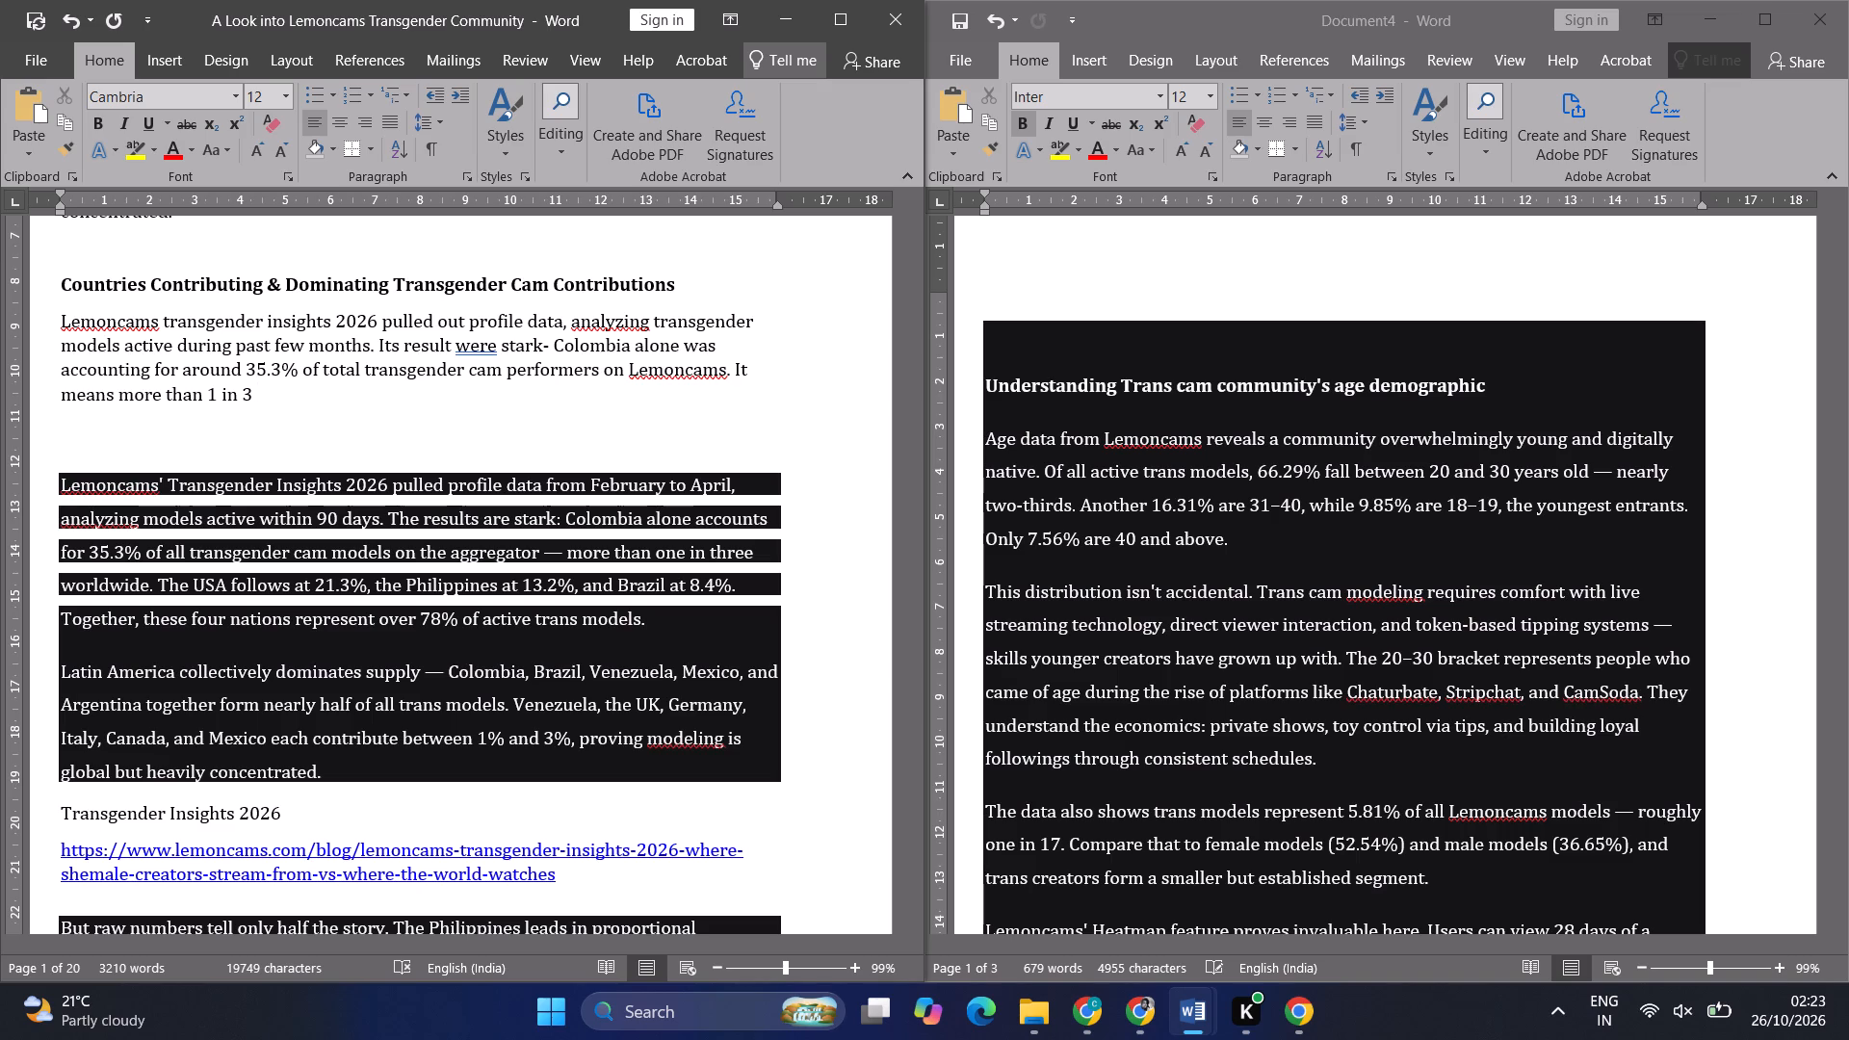
type("trans model")
key("space")
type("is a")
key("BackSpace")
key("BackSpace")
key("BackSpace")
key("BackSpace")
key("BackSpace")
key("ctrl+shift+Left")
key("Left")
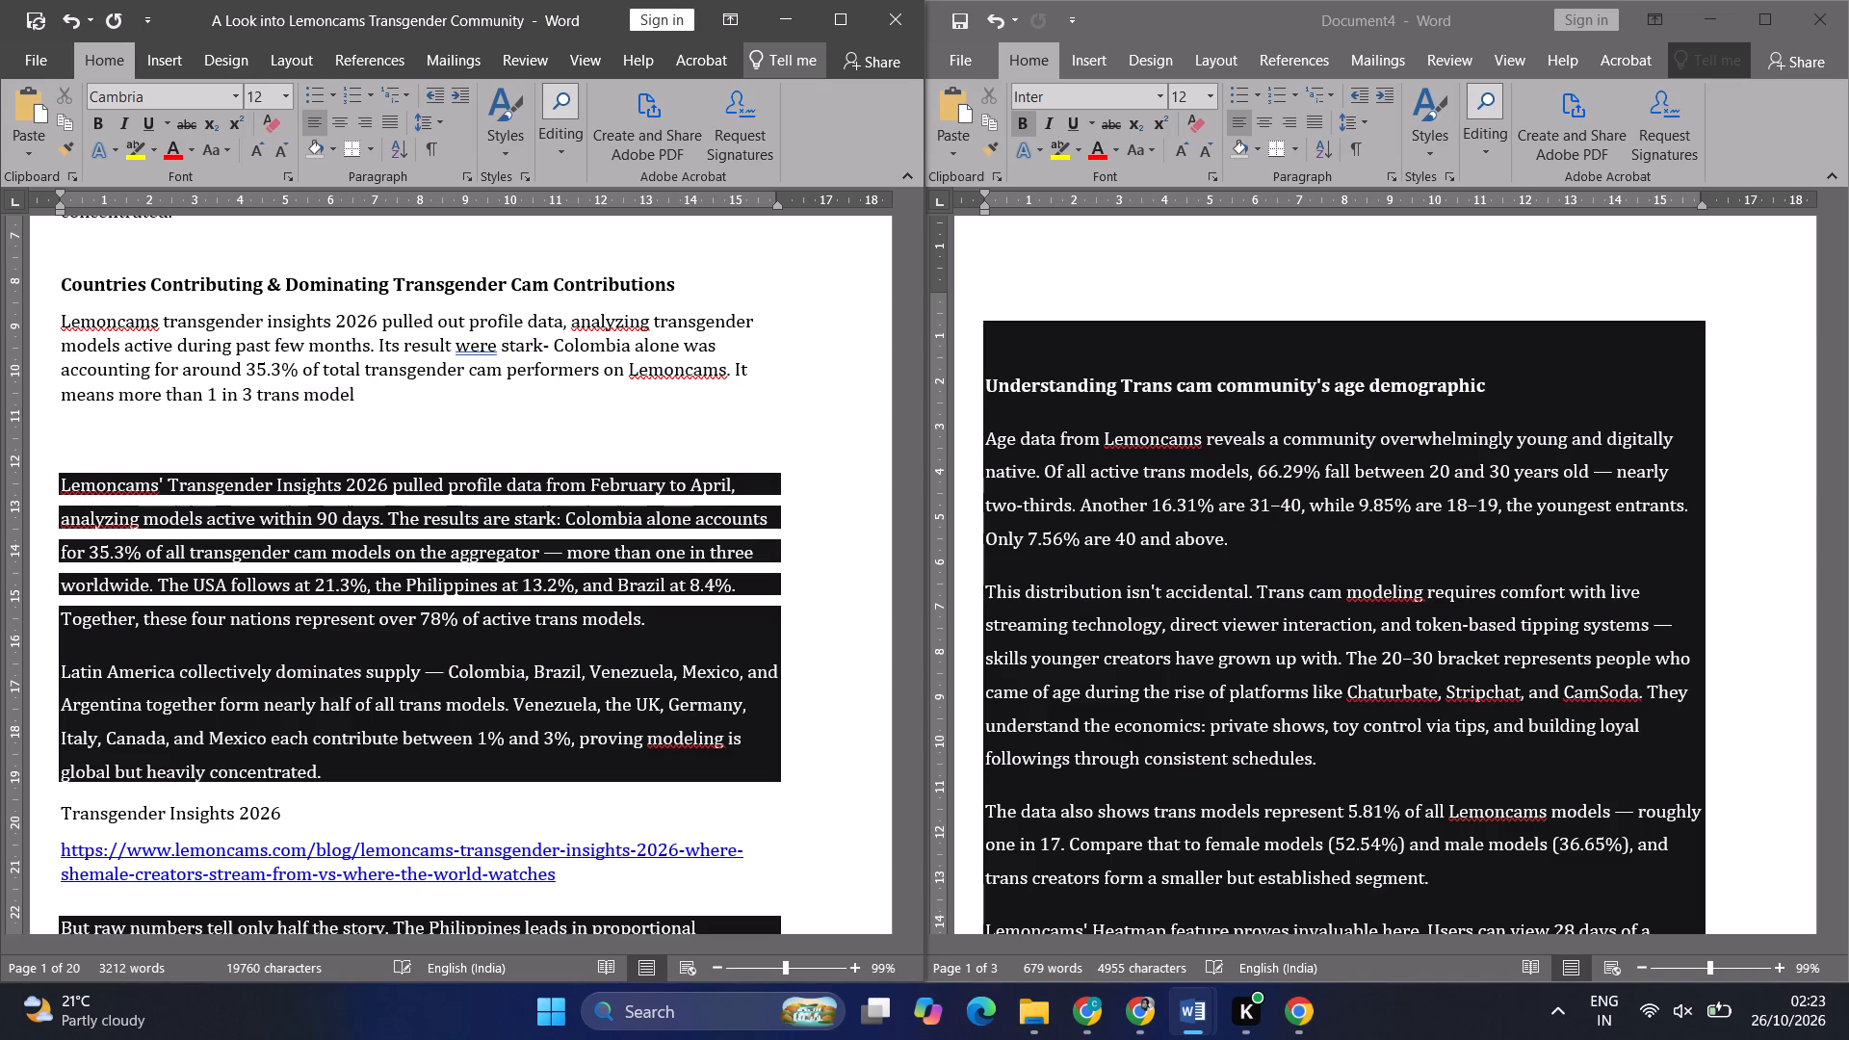
Save the article document.
key("ctrl+s")
Complete the sentence with "worldwide is a trans performer." and start the following one with "The USA here follows with".
key("End")
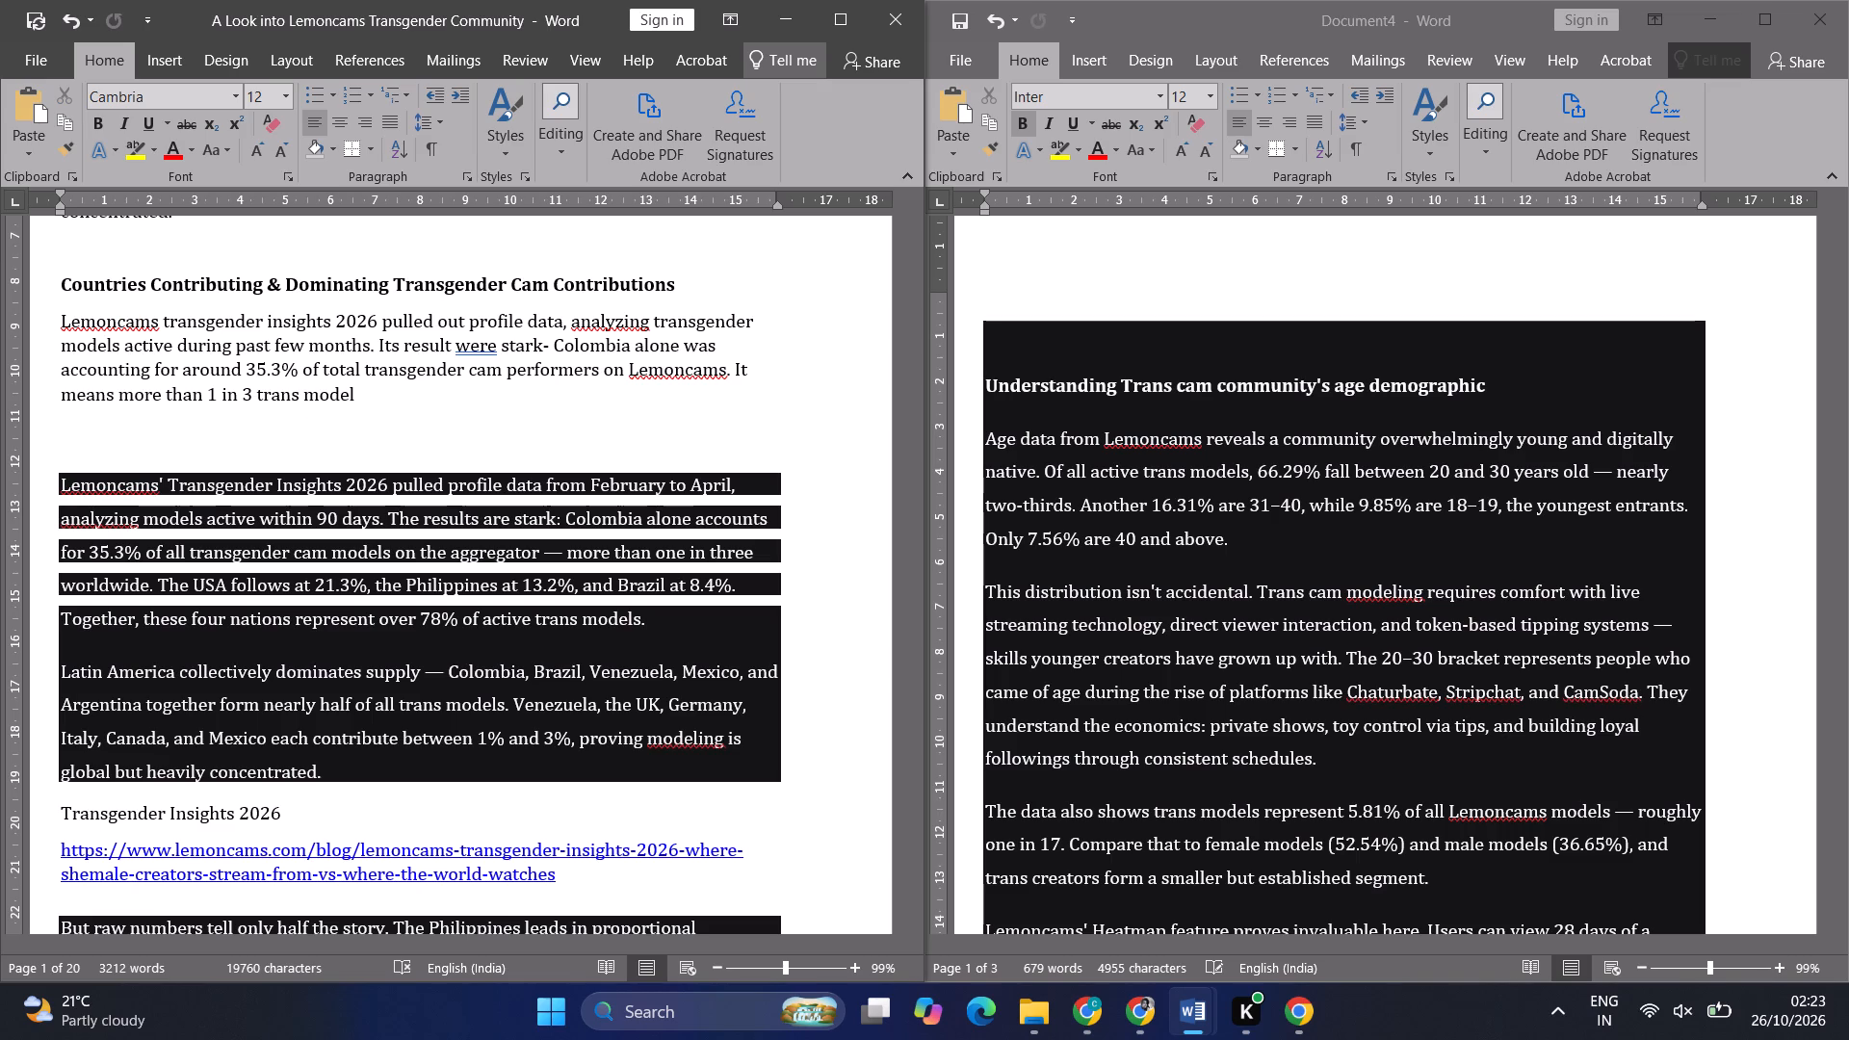
key("space")
type("worldwde")
key("BackSpace")
key("BackSpace")
type("ide is a trans perorm")
key("BackSpace")
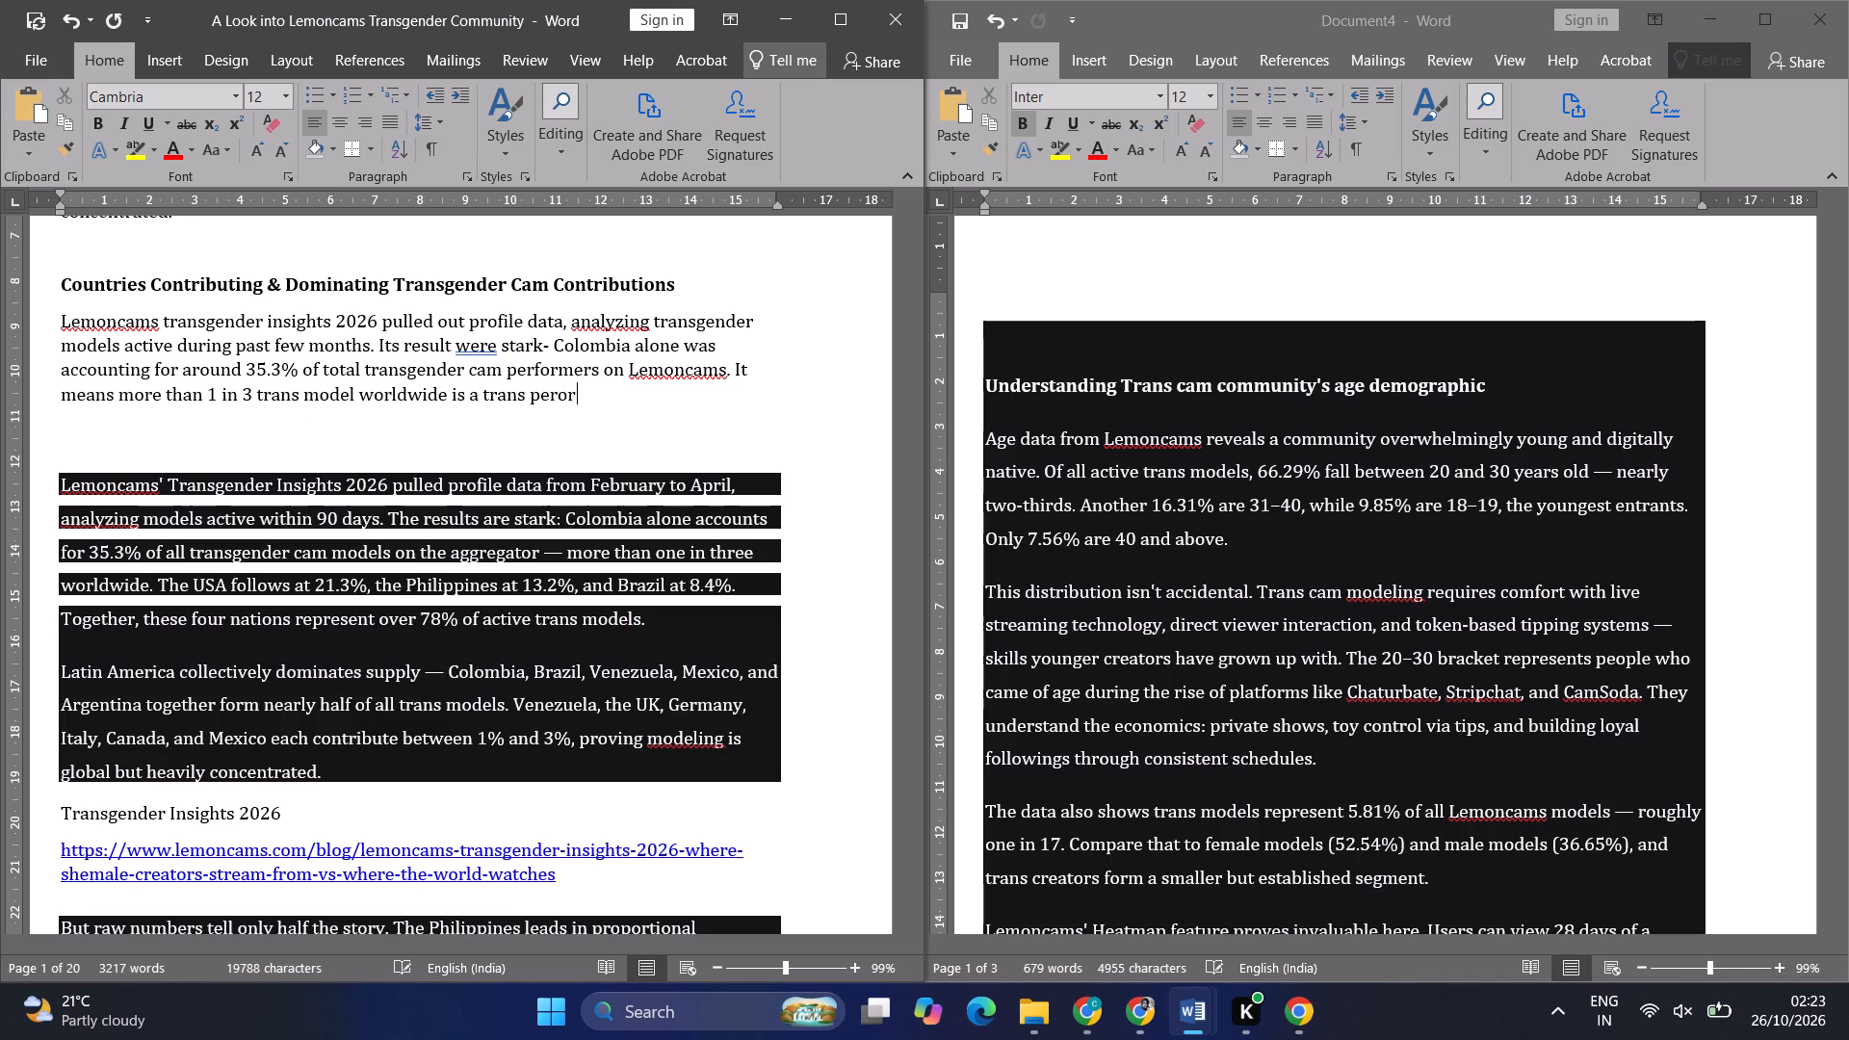
key("BackSpace")
key("BackSpace")
type("former. the USA here followes")
key("BackSpace")
key("BackSpace")
type("s at")
key("space")
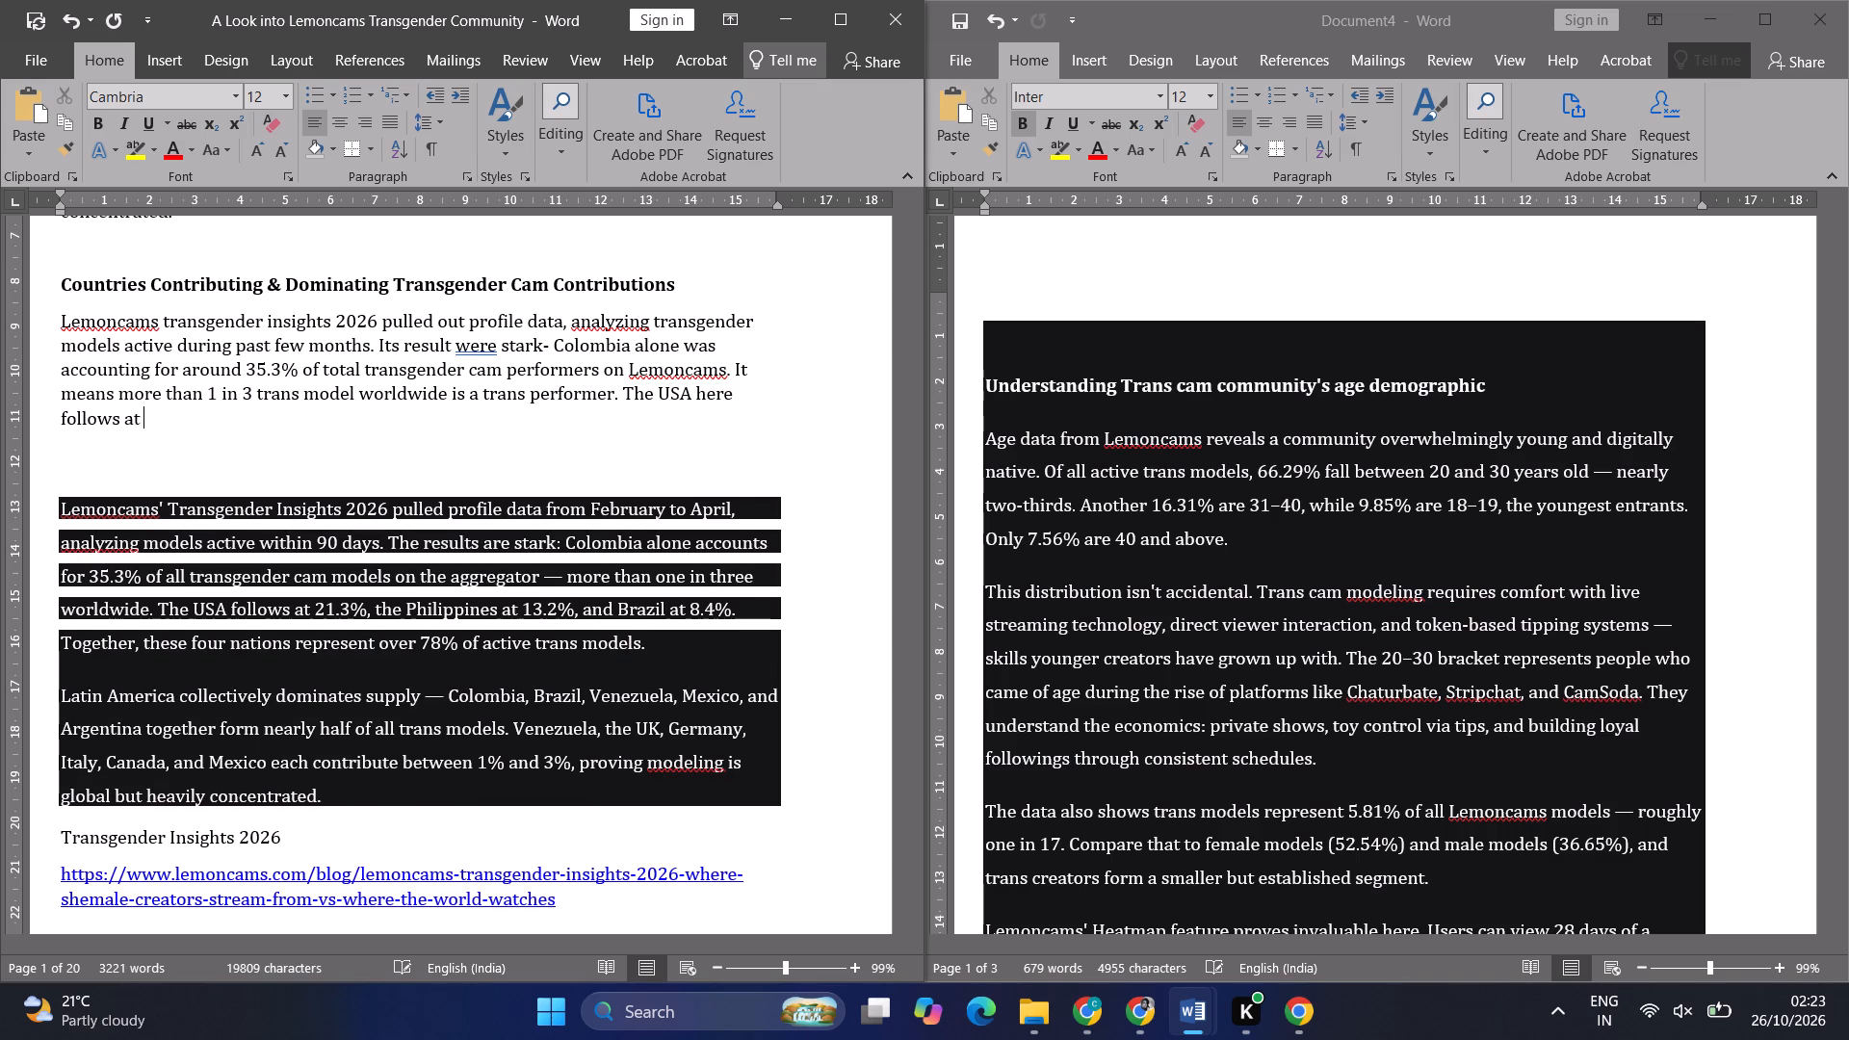
key("ctrl+shift+Left")
type("with")
key("space")
Finish the USA sentence with "21.3% contribution while Philippines and Brazil stand at 13.2% and 8.4%.".
type("21.3% co")
type("ntribution while Phil")
type("ippines and Brazil stand at")
key("space")
type("13.2% nd")
key("BackSpace")
key("BackSpace")
type("and 8.4%.")
Delete the rewritten source text from "Lemoncams' Transgender Insights 2026 pulled" through "Brazil at 8.4%.".
key("Right")
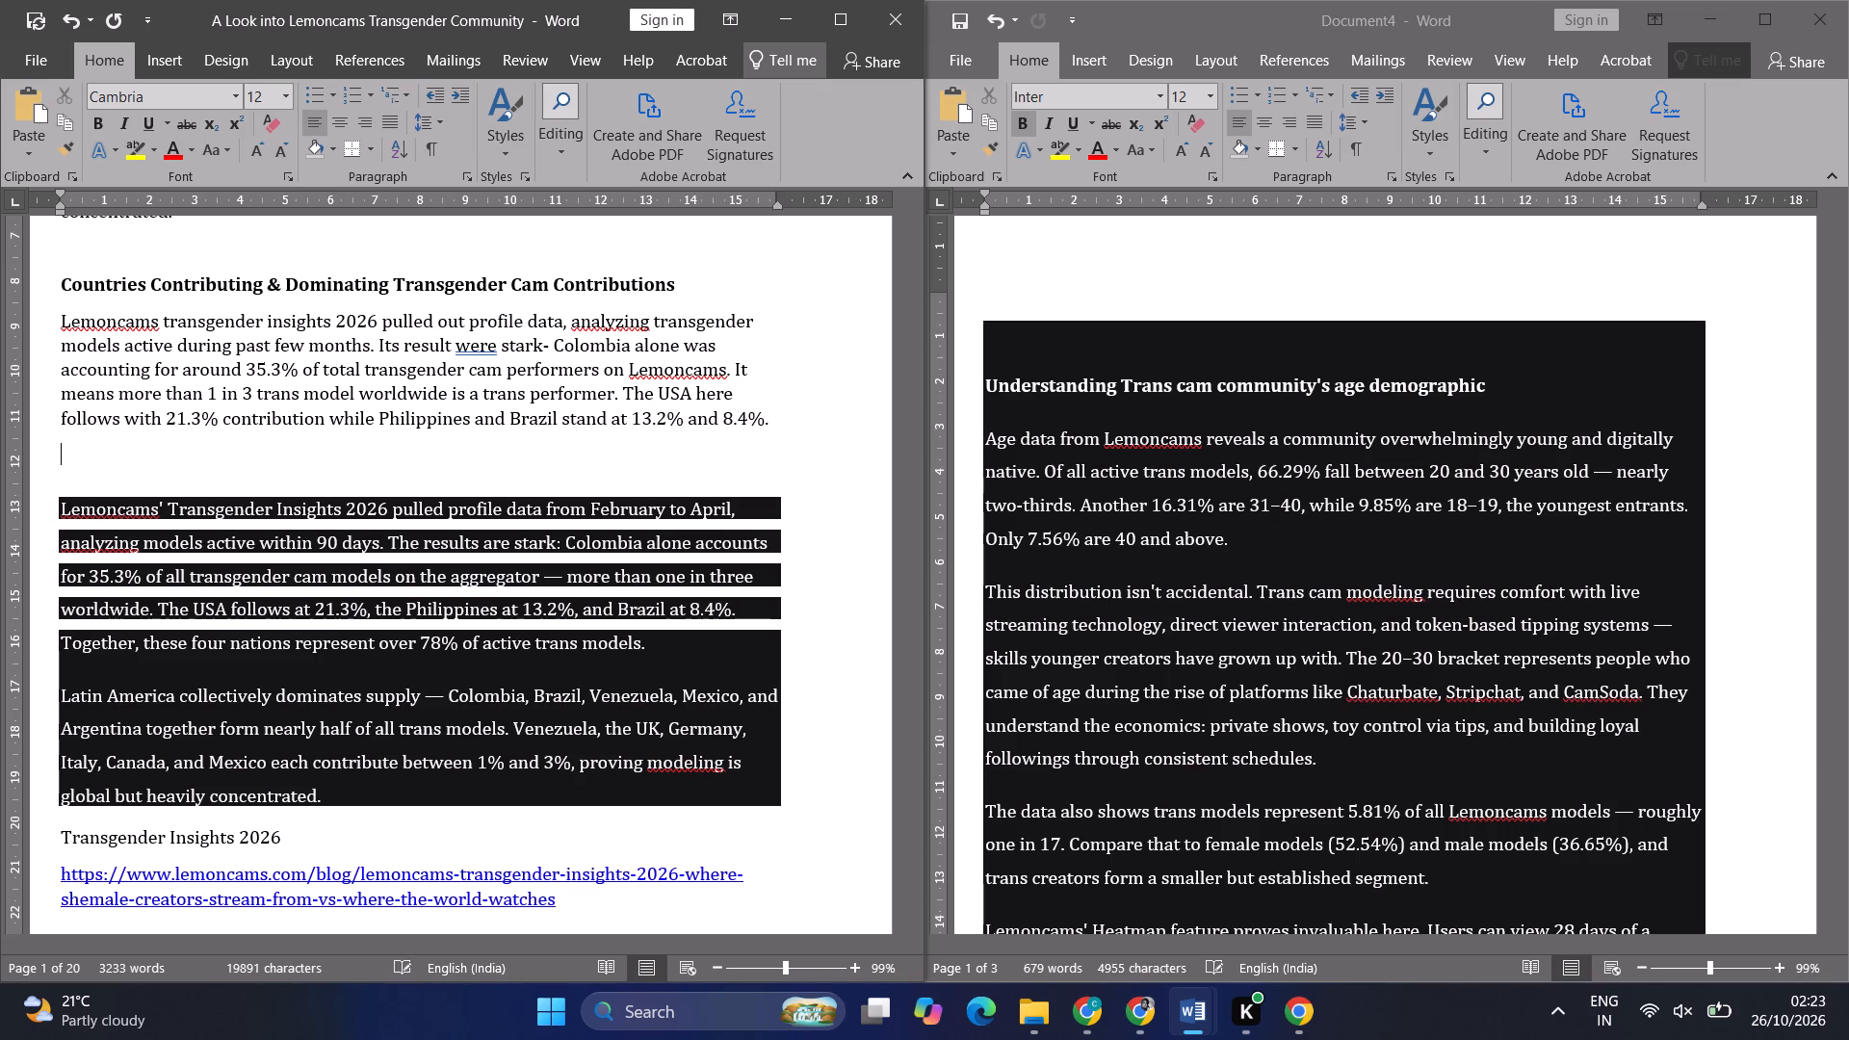
key("Right")
key("shift+Down")
key("shift+Down")
key("shift+Down")
key("shift+Down")
key("BackSpace")
Add to the end of the countries paragraph "Together all these 4 national represent more than 78".
key("Left")
key("Left")
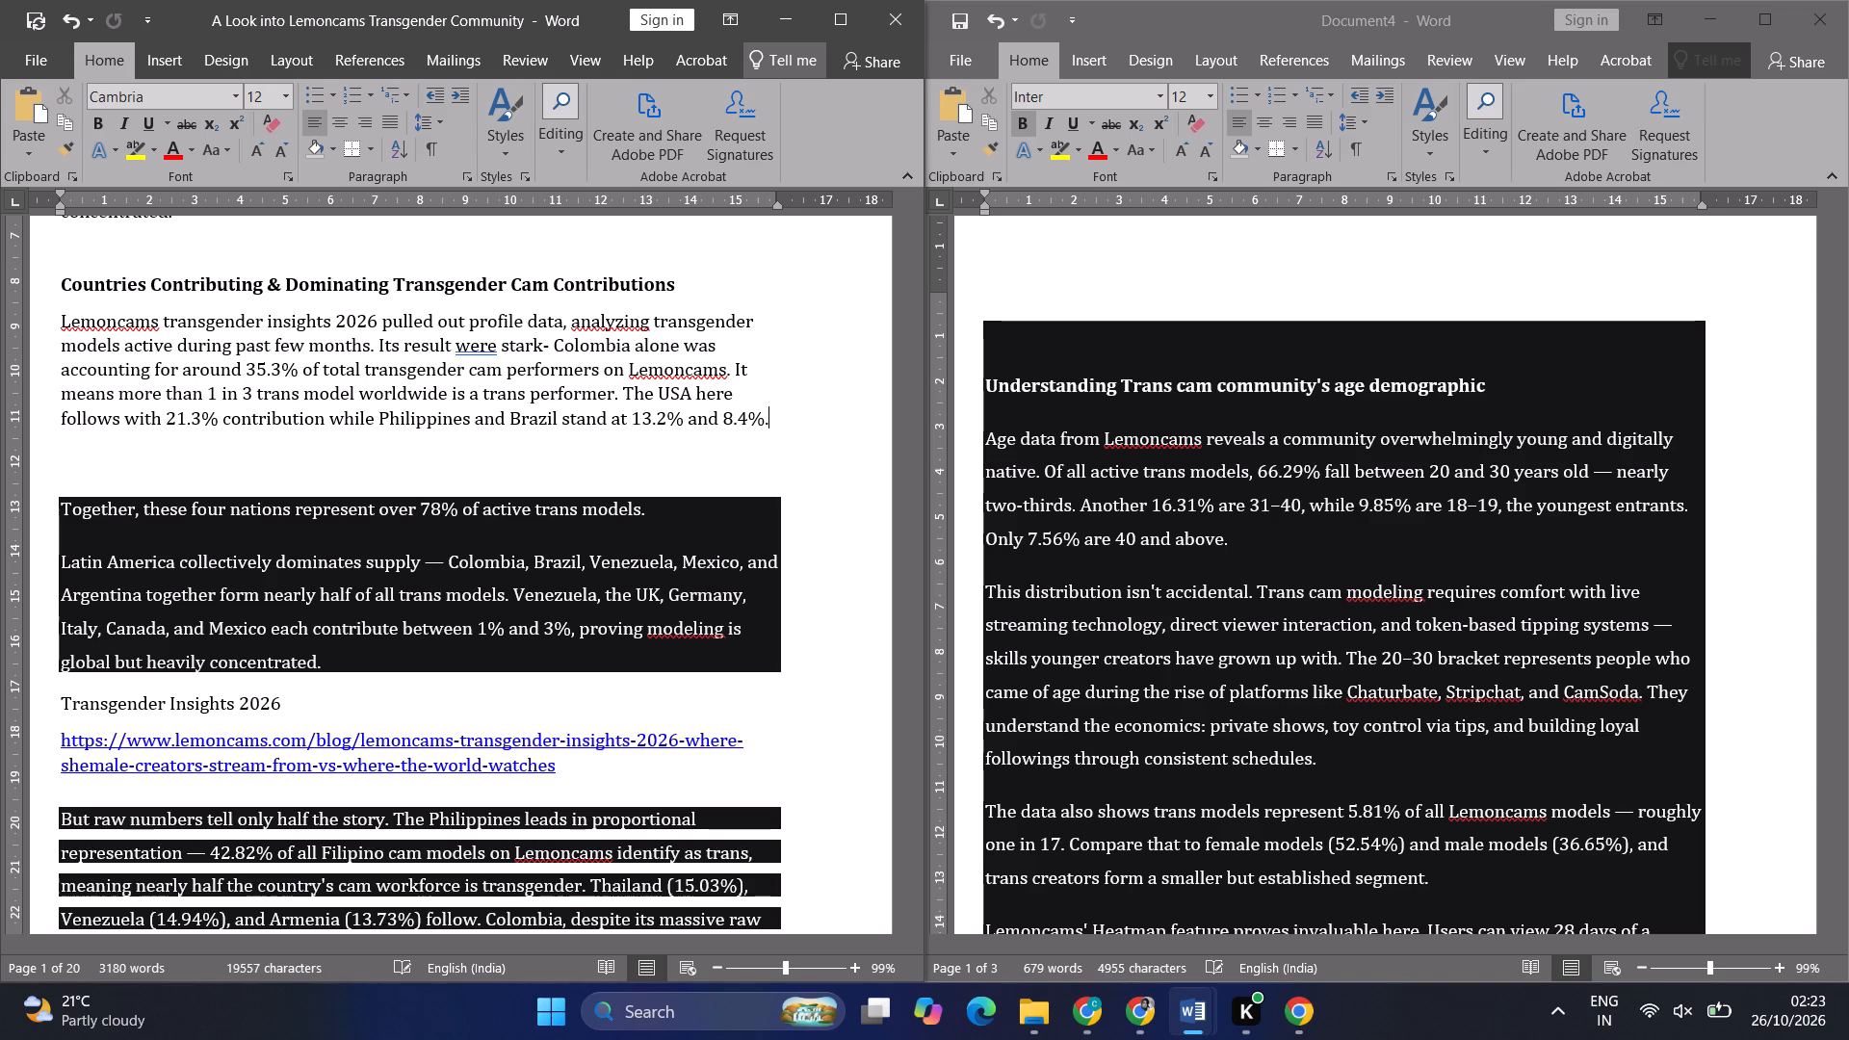
key("space")
type("together")
key("space")
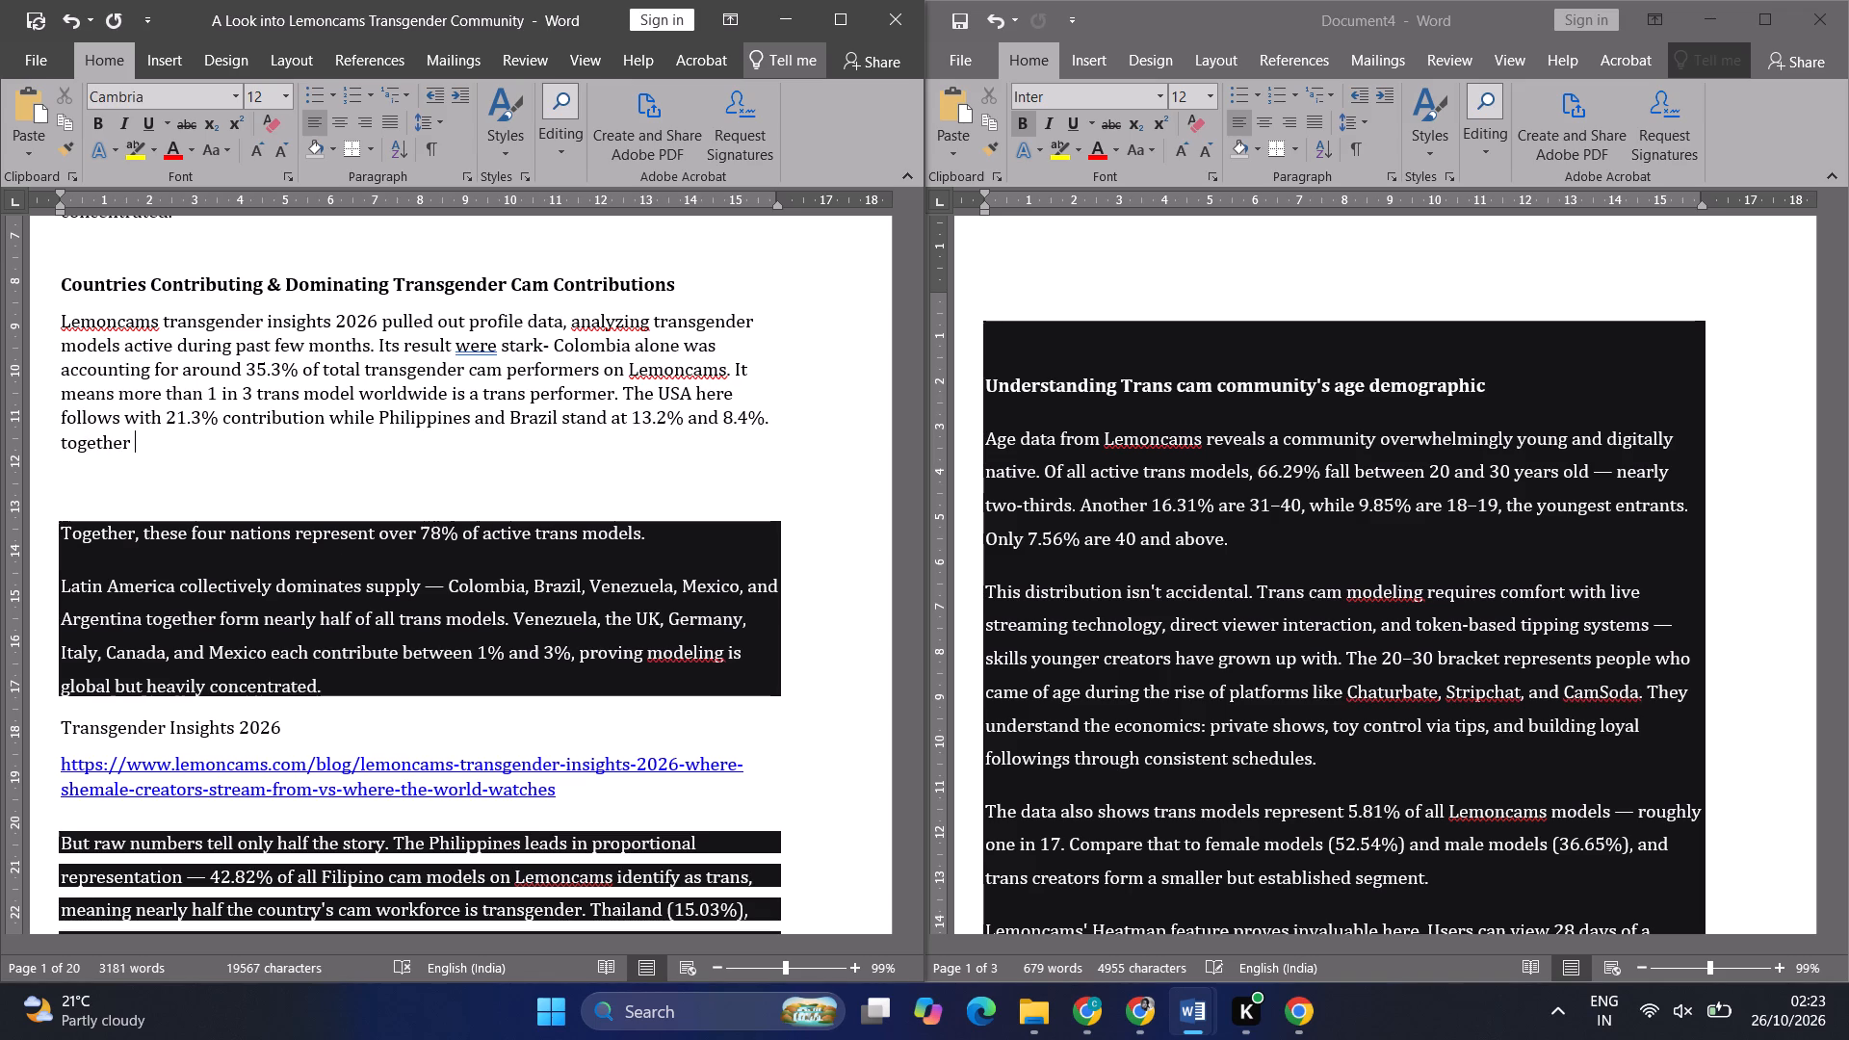
key("ctrl+shift+Left")
key("Left")
key("shift+Right")
key("shift+t")
key("End")
type("all these 3")
key("BackSpace")
type("4 national represent more than 78R")
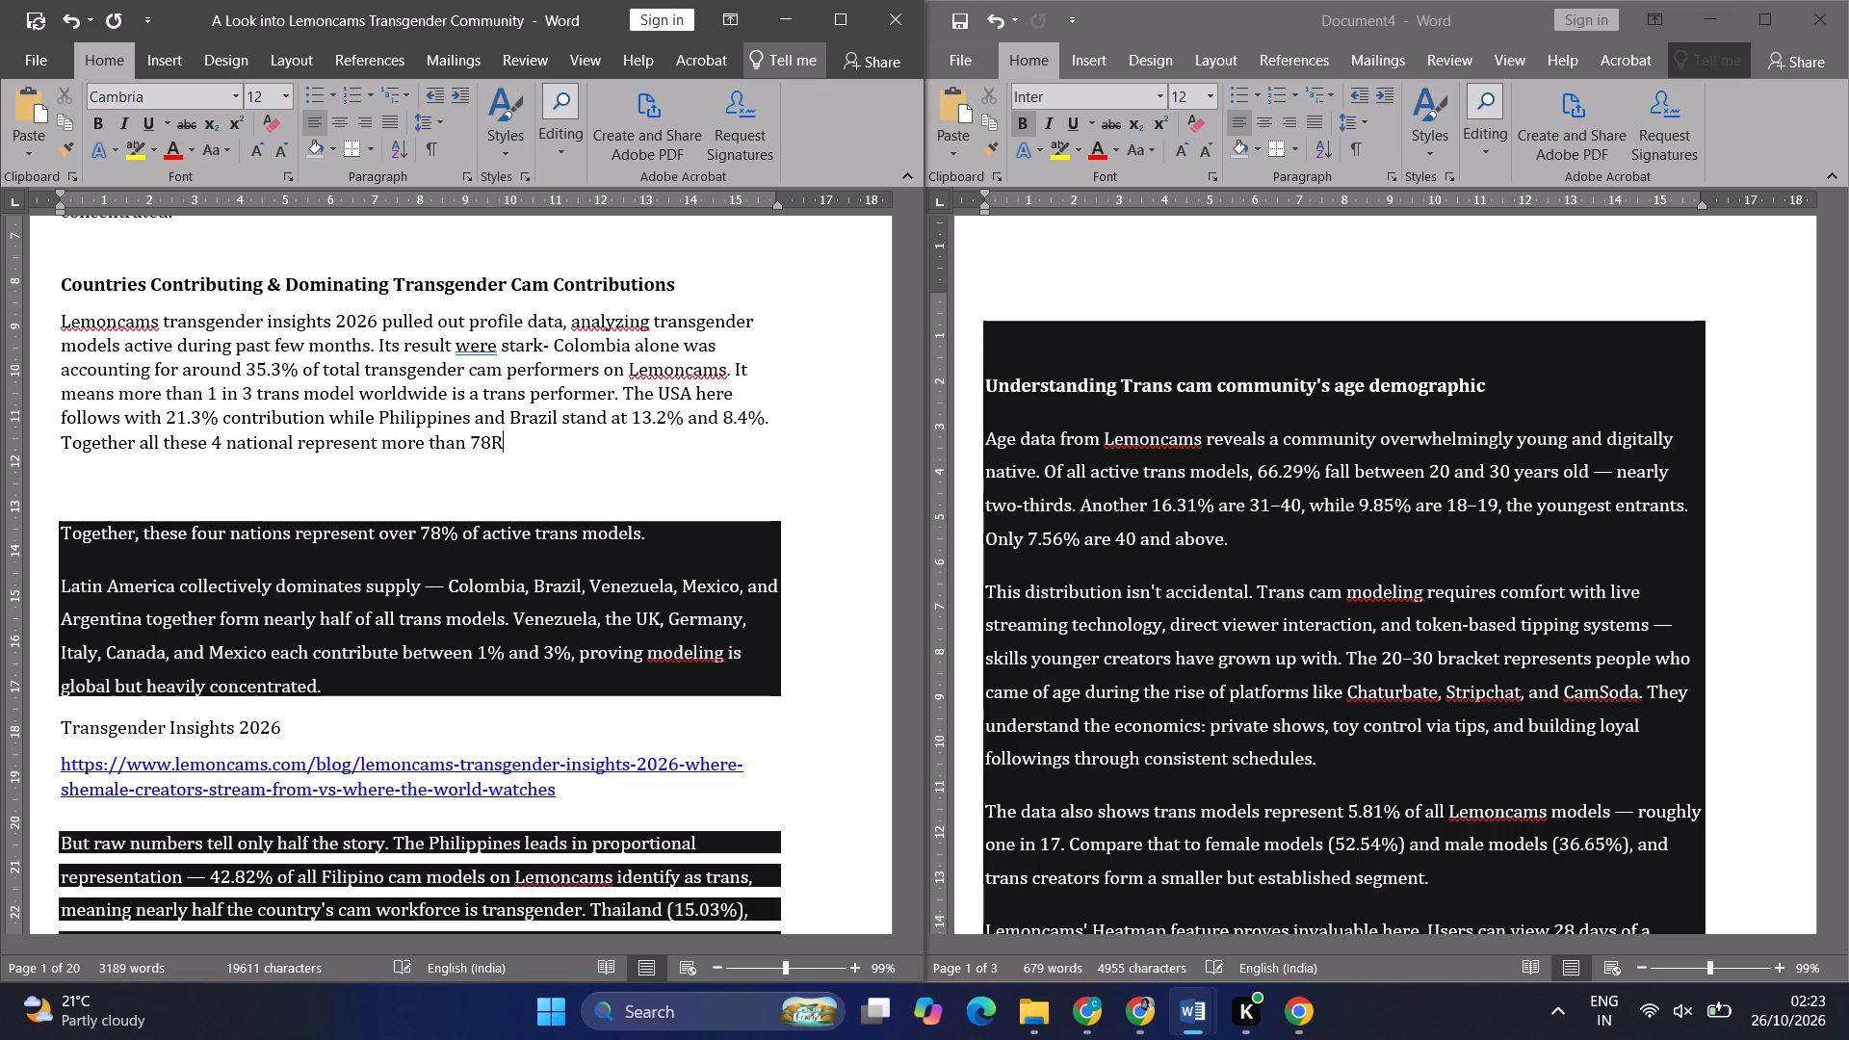
Complete the sentence after "78" with "% of total active trans models.".
key("BackSpace")
type("% of ottal")
key("space")
key("BackSpace")
key("BackSpace")
key("BackSpace")
key("BackSpace")
key("BackSpace")
key("BackSpace")
type("total ative")
key("space")
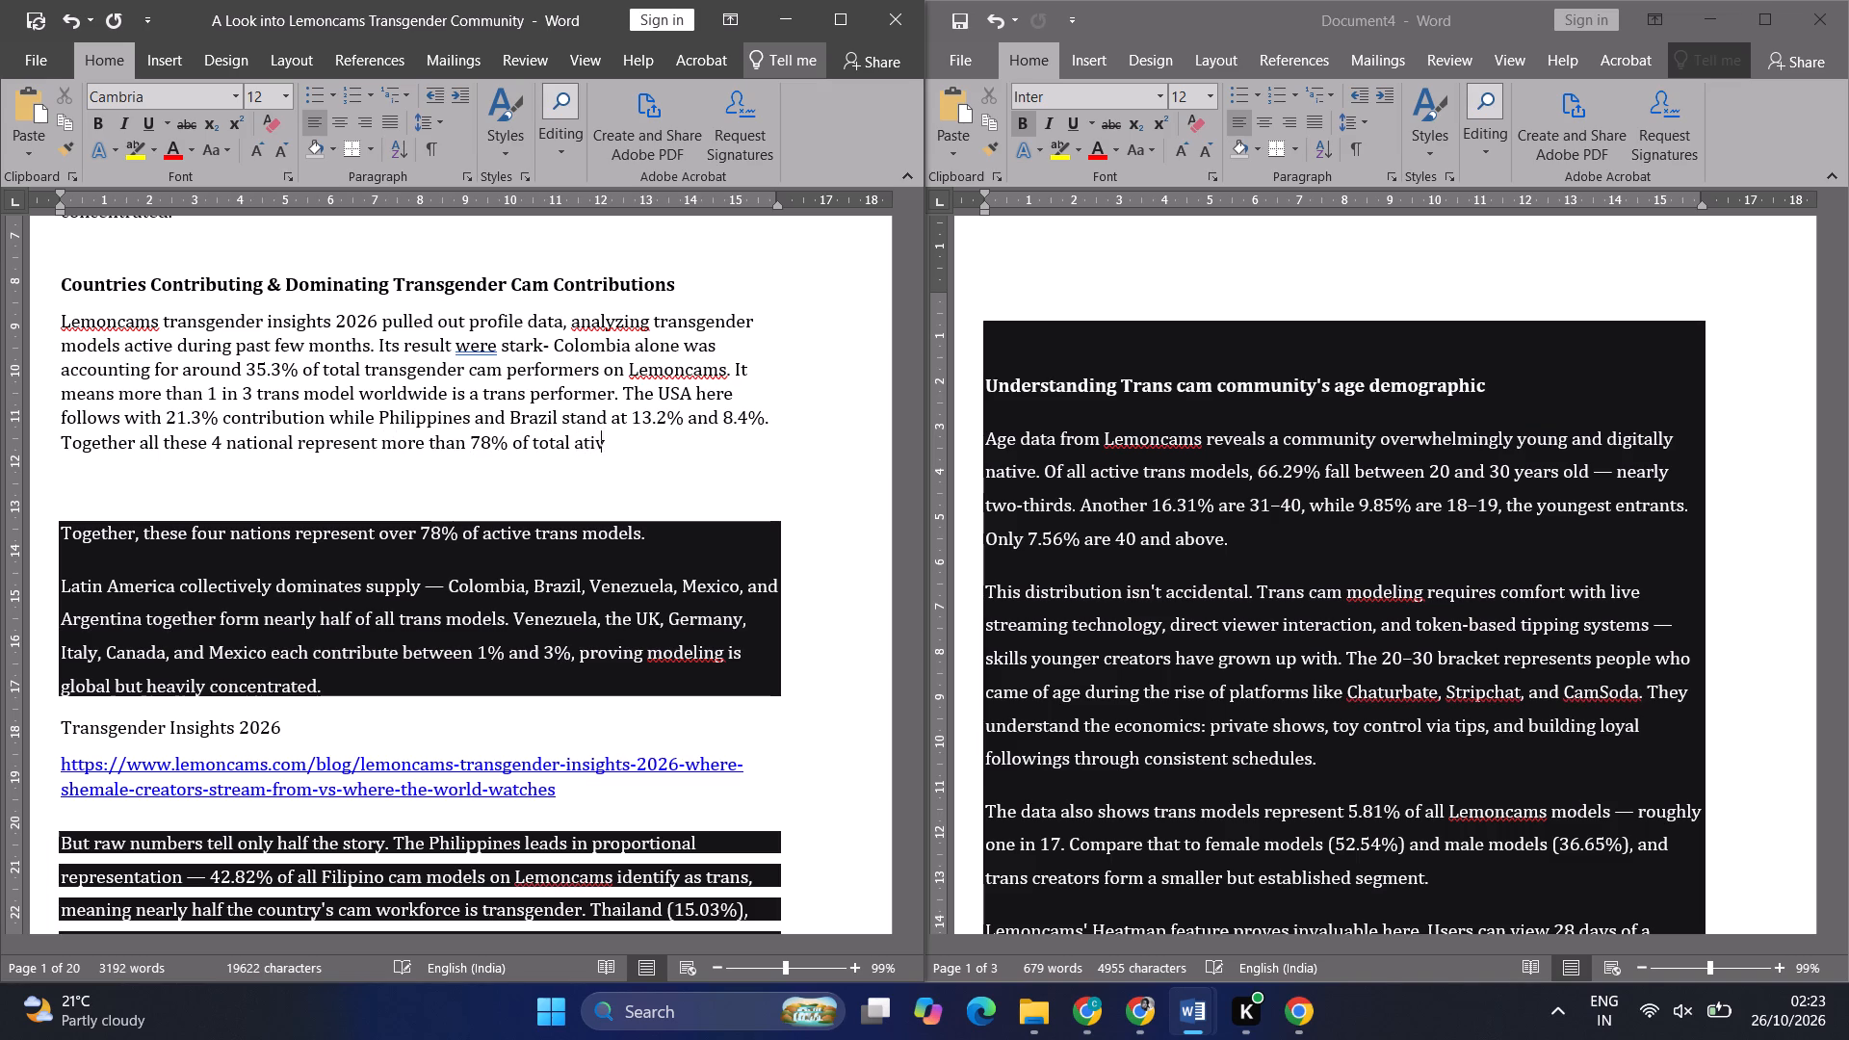
key("BackSpace")
key("BackSpace")
key("BackSpace")
key("BackSpace")
key("BackSpace")
type("ctive trans models.")
key("space")
Delete the source paragraph "Together, these four nations represent over 78% of active trans models.".
key("Right")
key("Right")
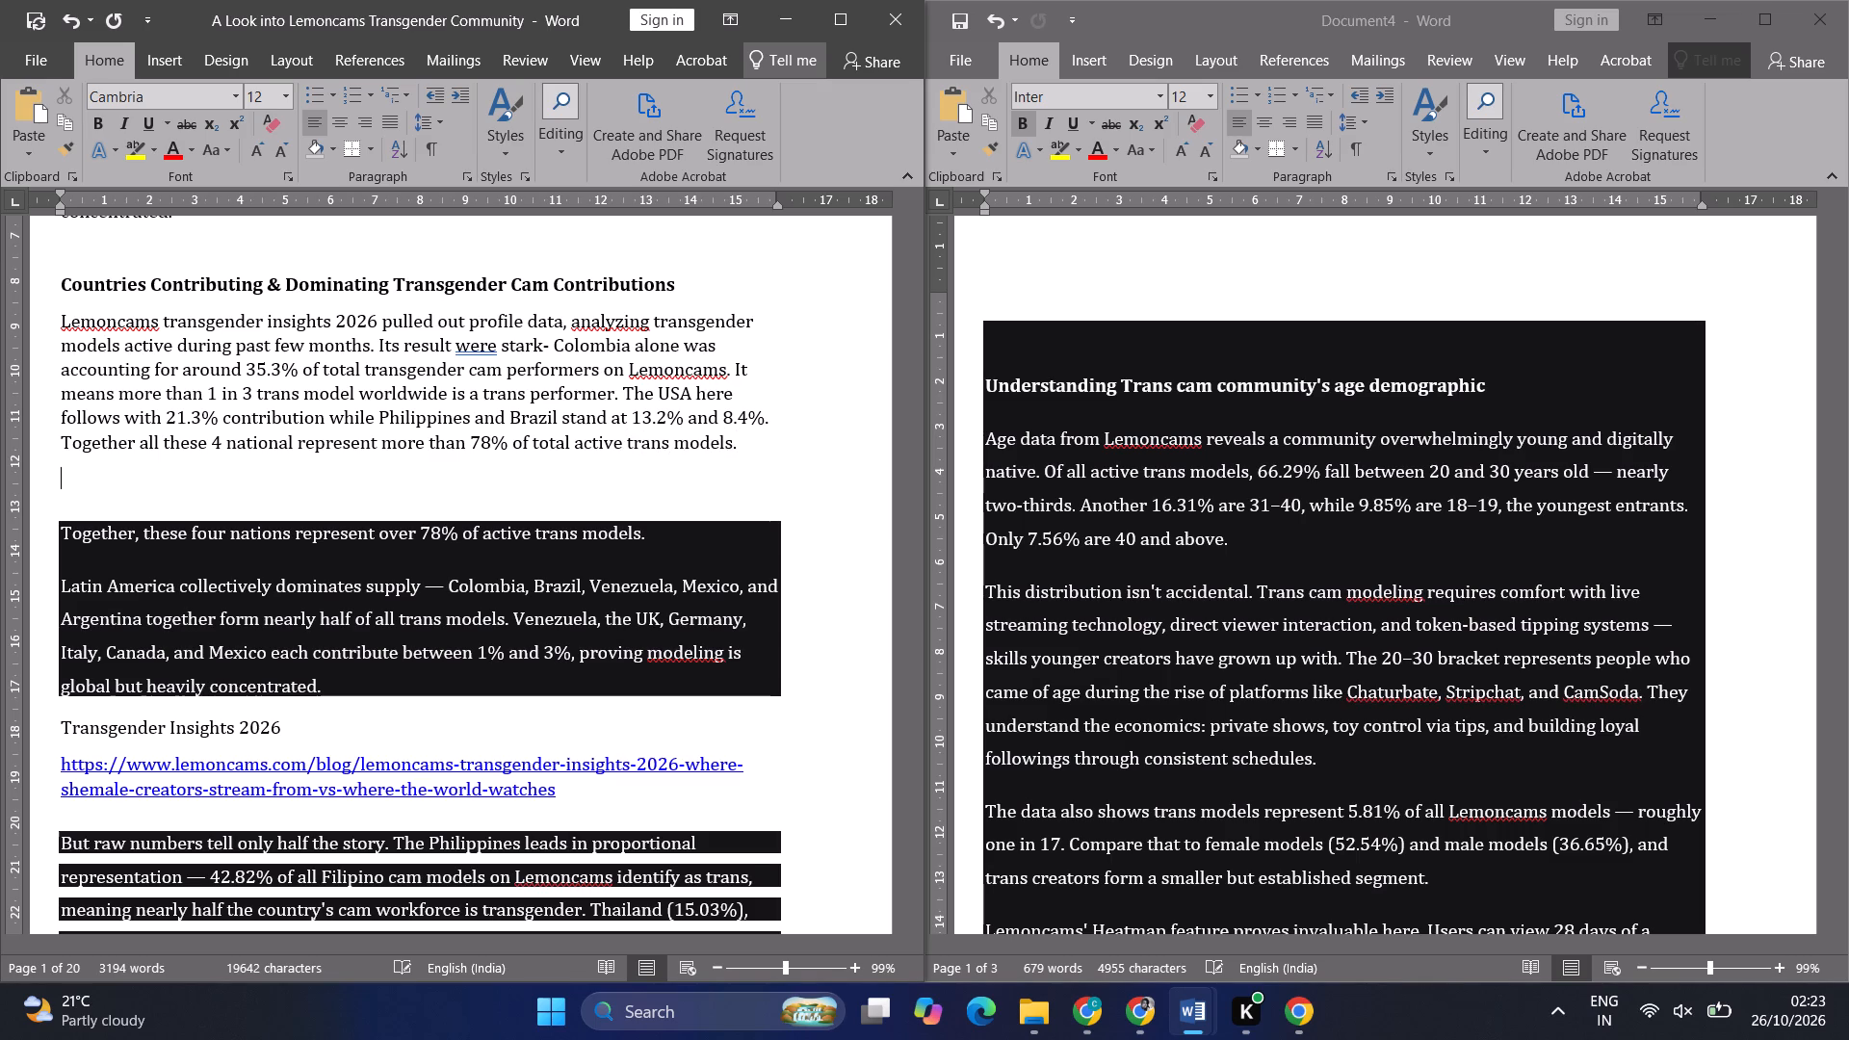
key("ctrl+shift+Down")
key("BackSpace")
Correct "national" to "nations" in the closing sentence of the first countries paragraph.
key("Left")
key("ctrl+Left")
key("ctrl+shift+Left")
key("ctrl+shift+Left")
key("ctrl+shift+Left")
key("ctrl+shift+Left")
key("ctrl+shift+Left")
key("ctrl+shift+Left")
key("ctrl+shift+Left")
key("ctrl+shift+Left")
key("ctrl+shift+Left")
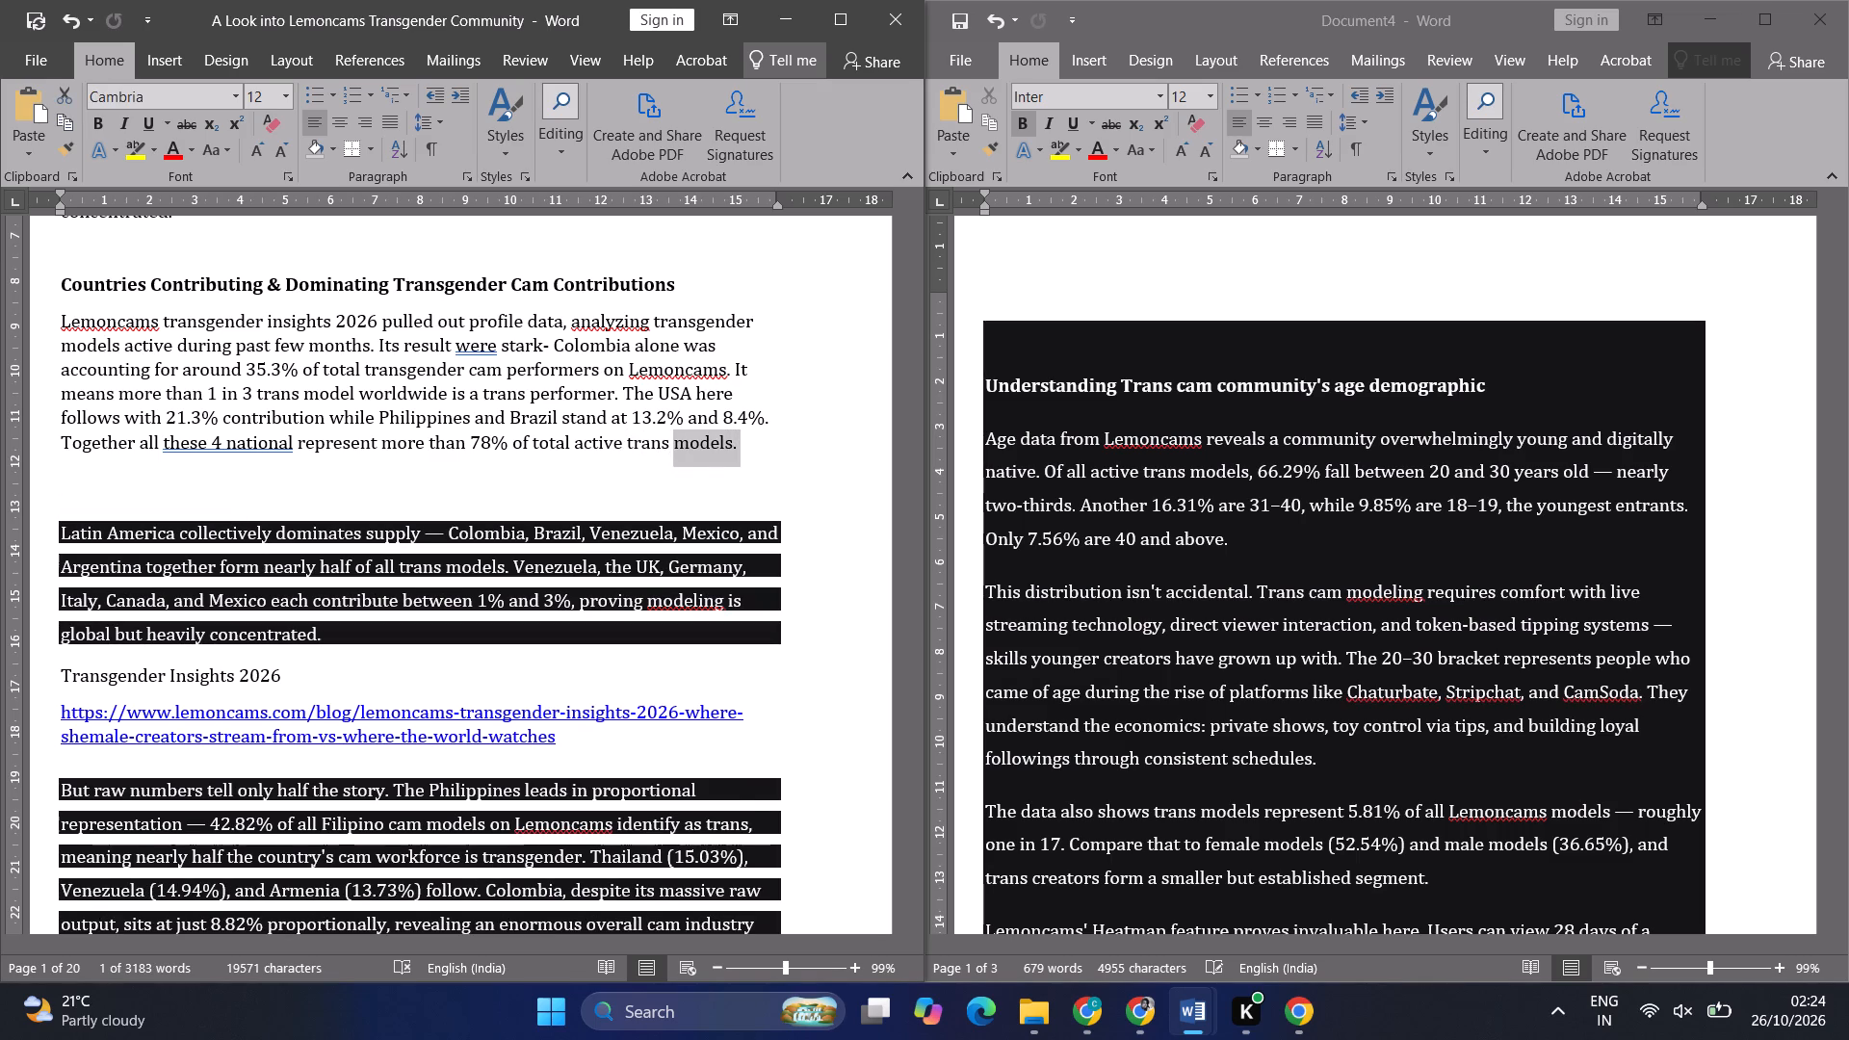
key("Left")
key("ctrl+shift+Left")
key("ctrl+shift+Left")
key("ctrl+shift+Left")
key("Left")
key("ctrl+shift+Right")
key("Right")
key("Left")
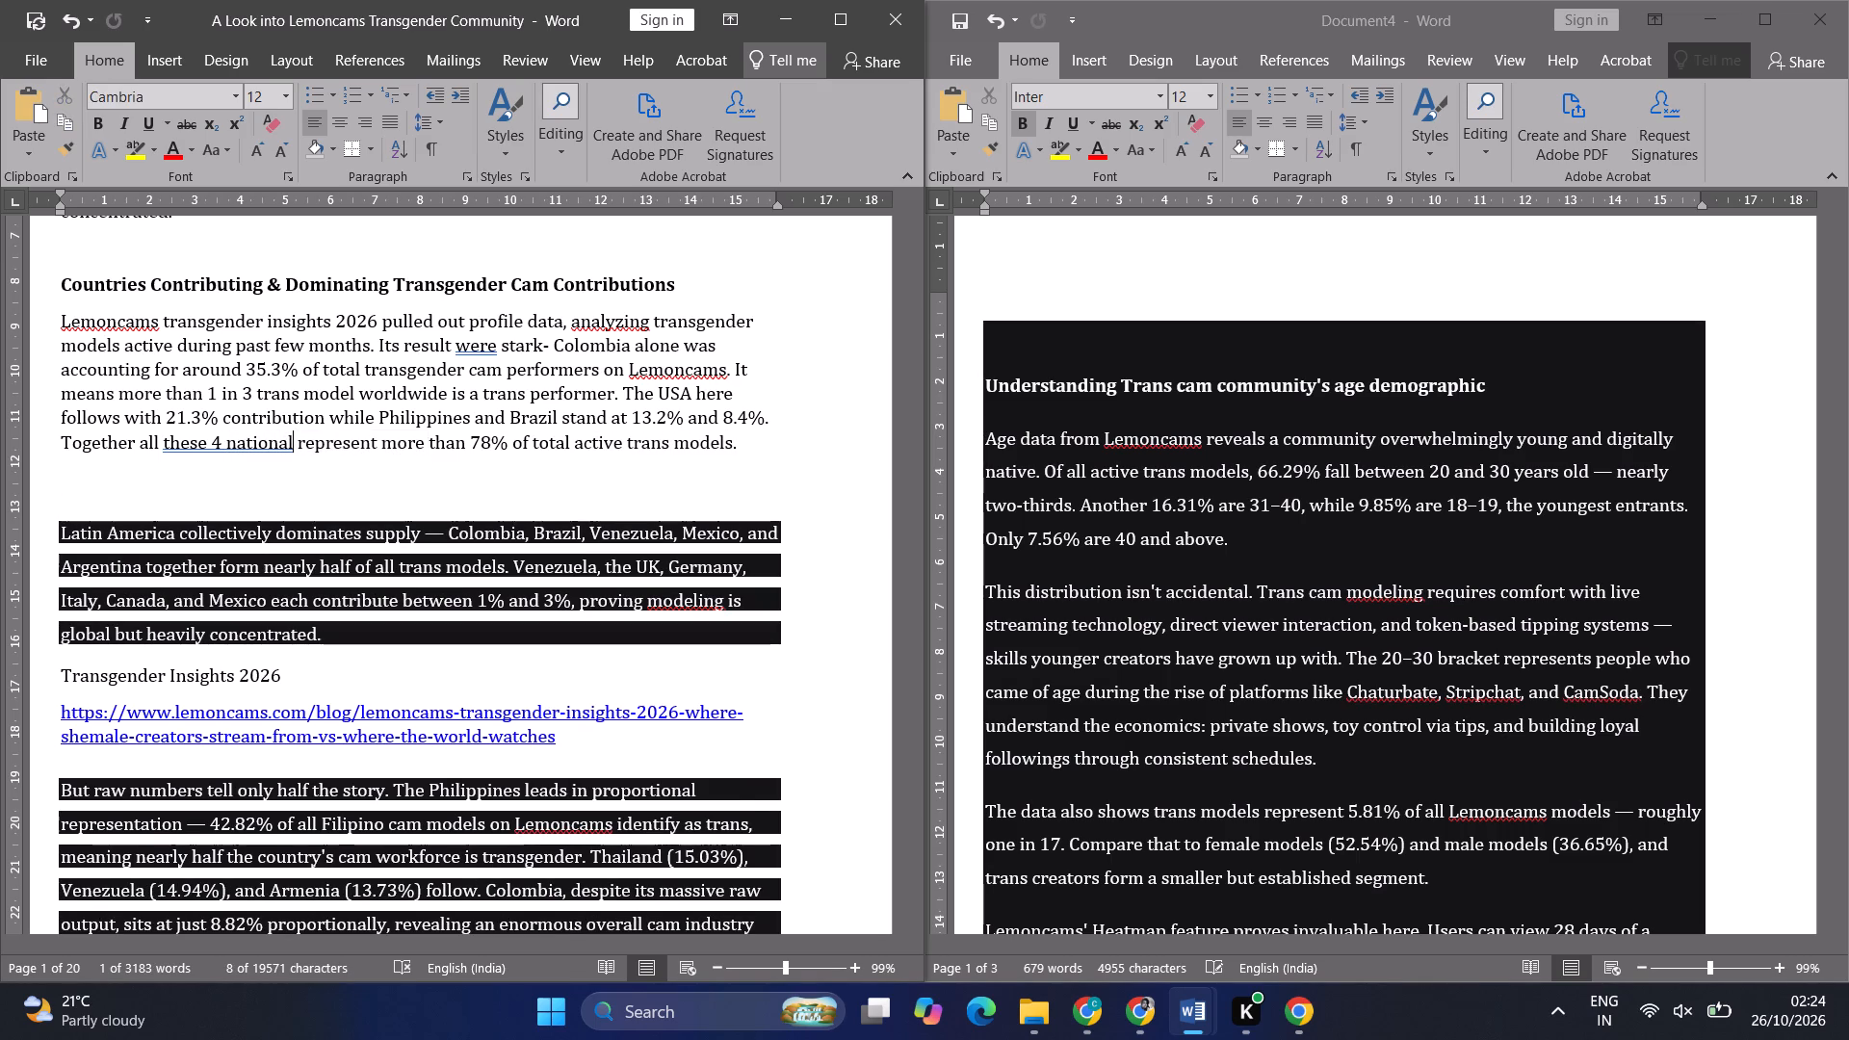
key("BackSpace")
key("BackSpace")
key("s")
Start a second countries paragraph with "Data shows that Latin American clearly dominates the supply side- Venezuela,".
key("End")
key("Return")
type("Latin a")
key("BackSpace")
type("Aermican")
key("space")
key("ctrl+shift+Left")
key("Right")
key("ctrl+shift+Left")
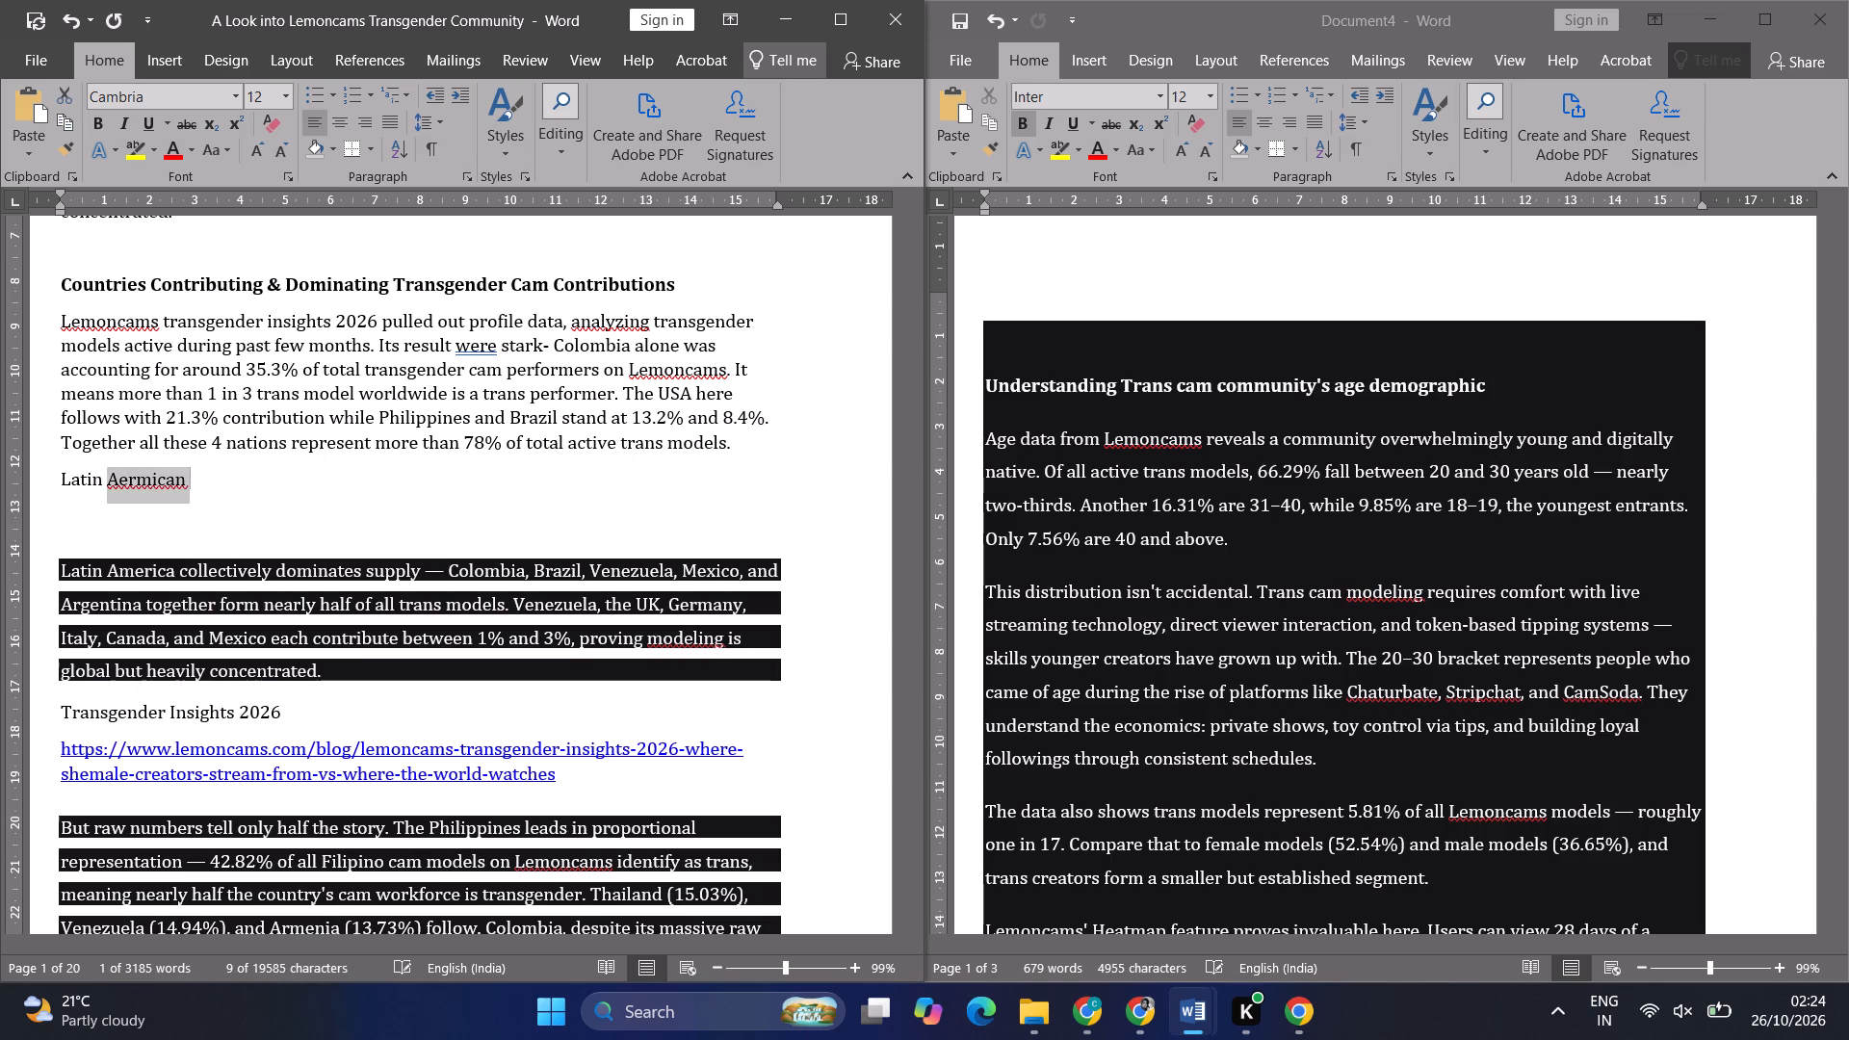
key("ctrl+shift+Left")
type("Data shows thrat l")
key("BackSpace")
key("BackSpace")
key("BackSpace")
key("BackSpace")
key("BackSpace")
type("at LAt")
key("BackSpace")
key("BackSpace")
type("atin American clearly dominates the supply side- Venezuela,")
Continue the country list with "Argentina, Mexico, Colombia, and Brazil".
key("space")
type("Argentii")
key("BackSpace")
type("na,")
key("space")
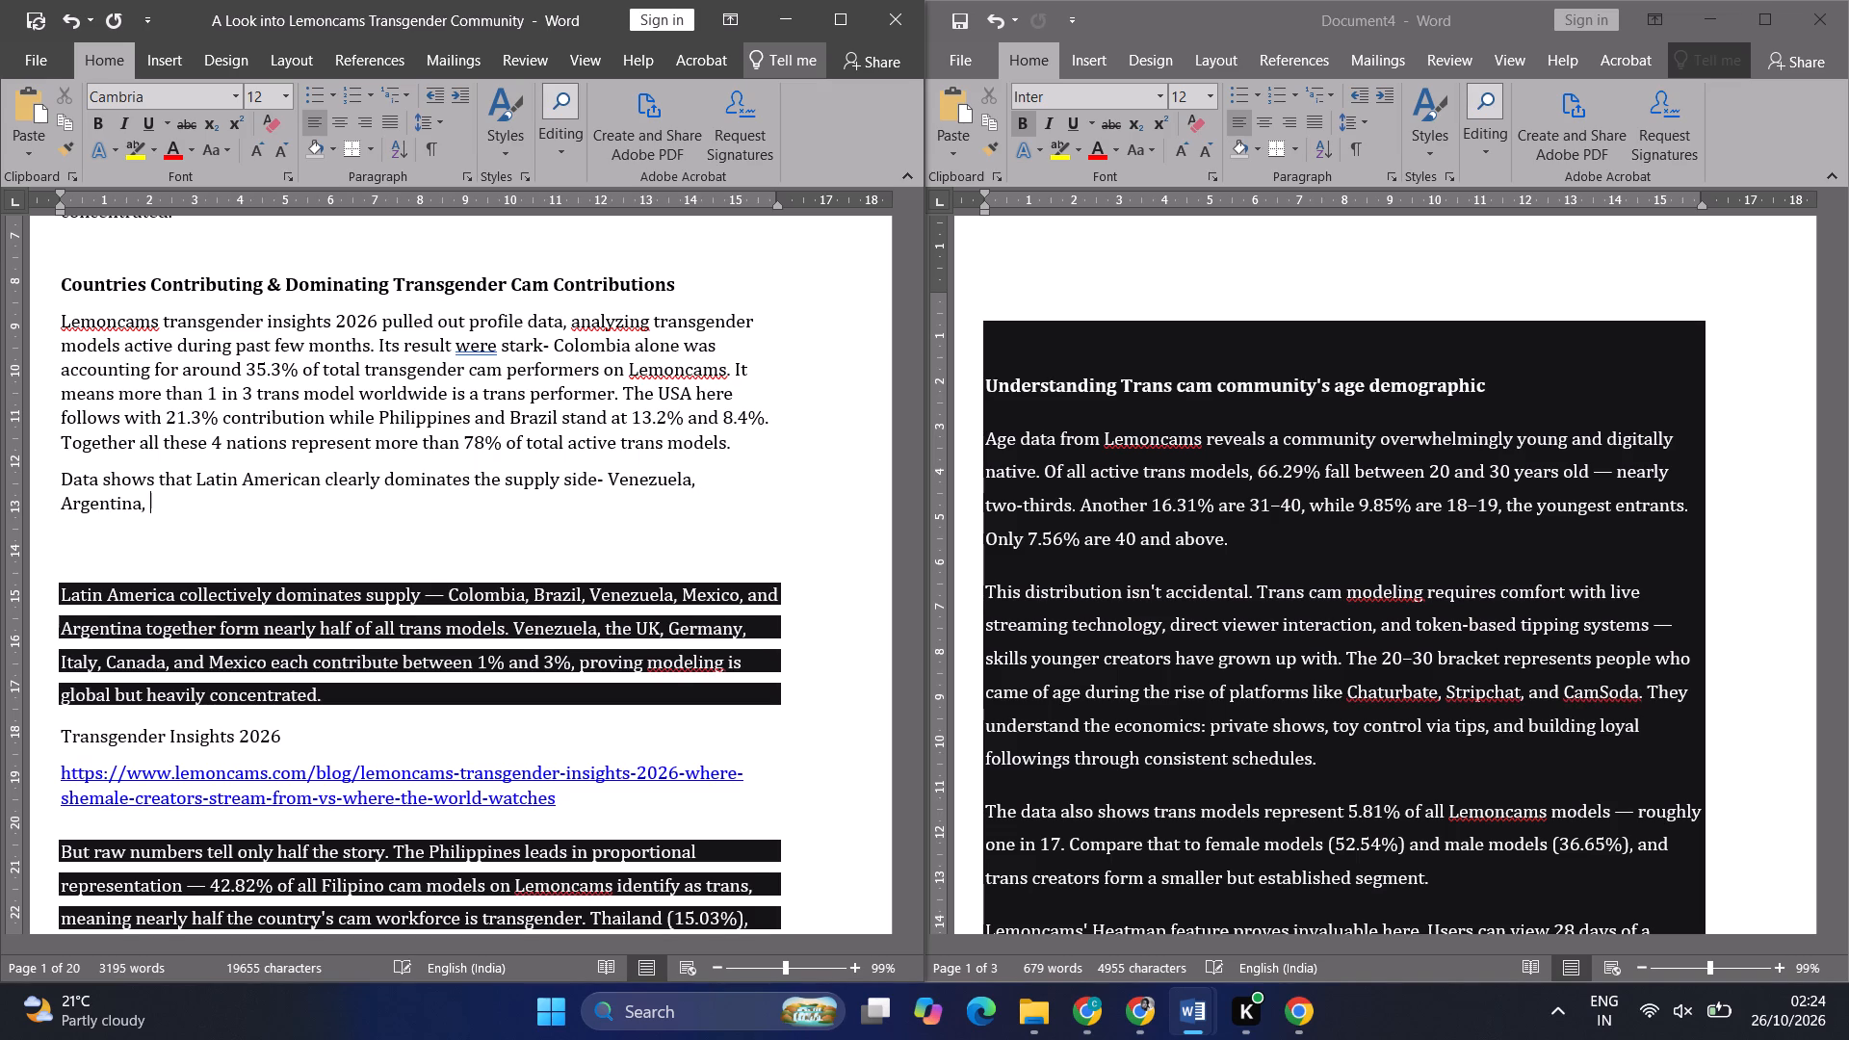
type("Maxico")
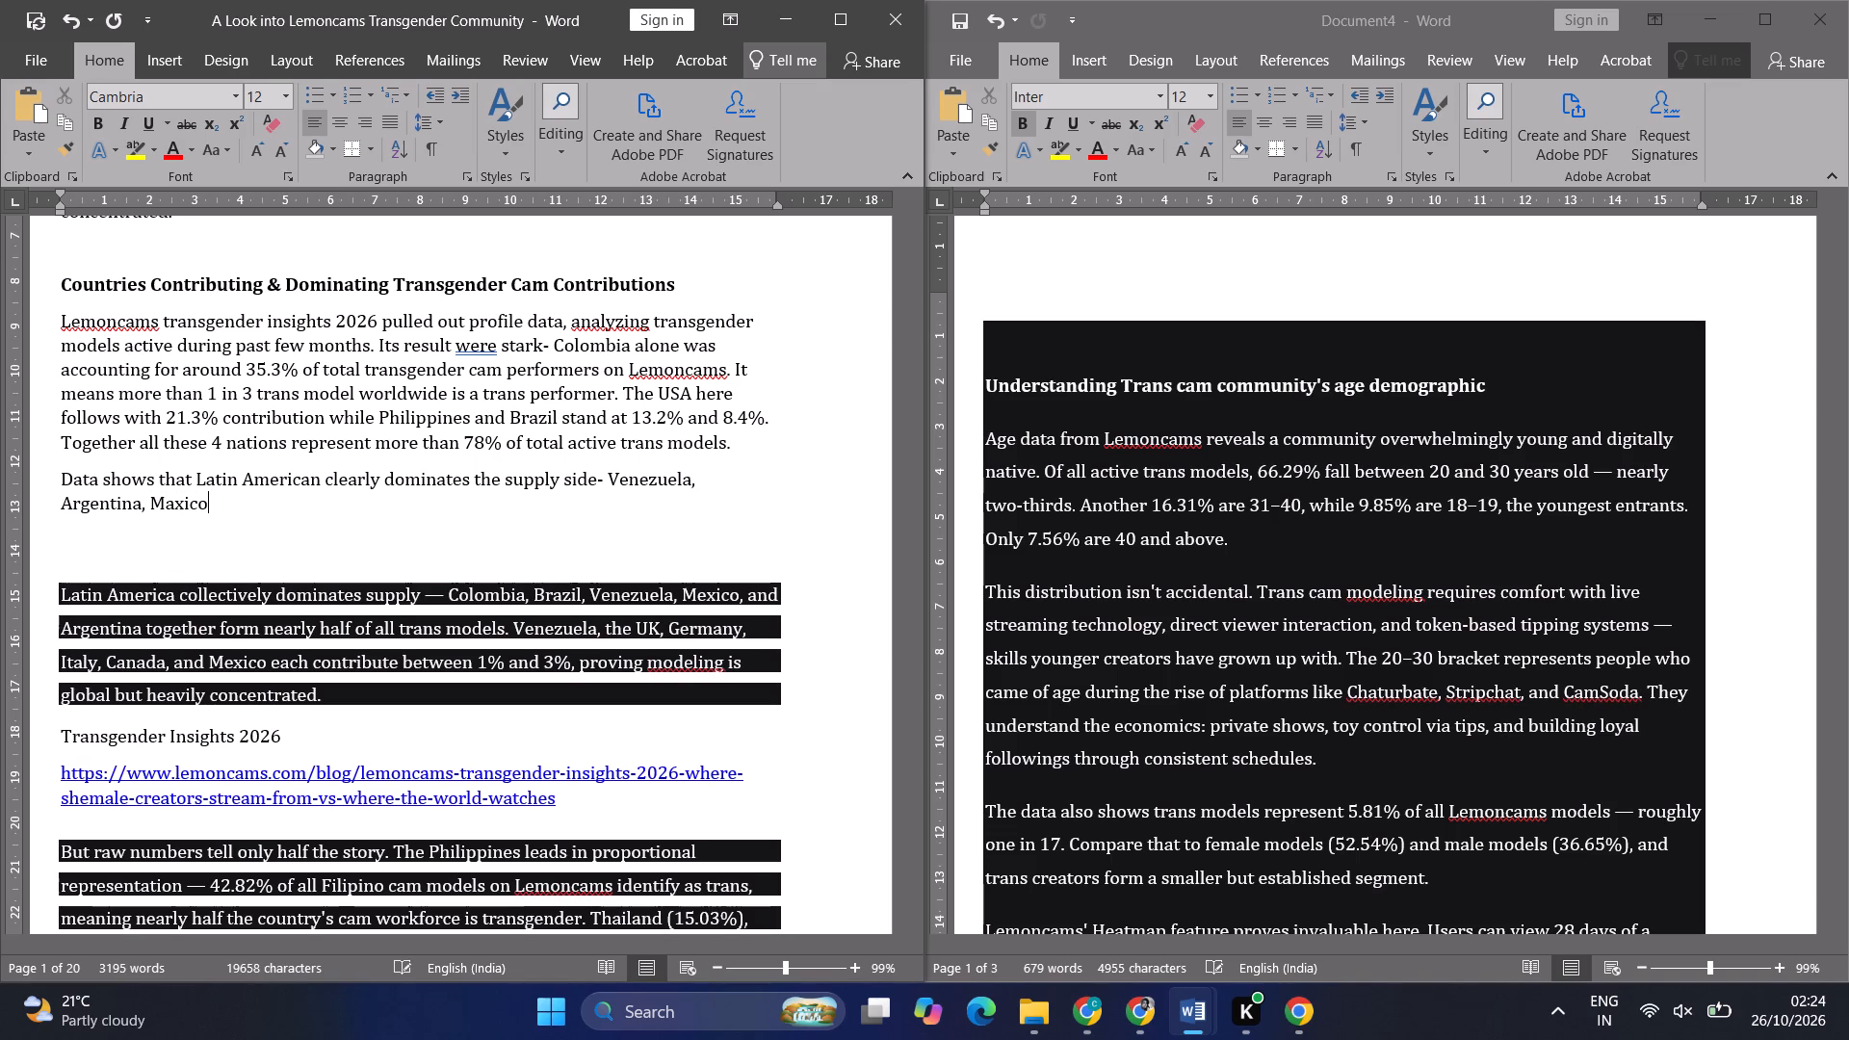
key("space")
key("BackSpace")
type(",")
key("space")
key("BackSpace")
key("BackSpace")
key("BackSpace")
key("BackSpace")
key("BackSpace")
key("BackSpace")
key("BackSpace")
type("exico, COlob")
key("BackSpace")
type("mbia, Brazil")
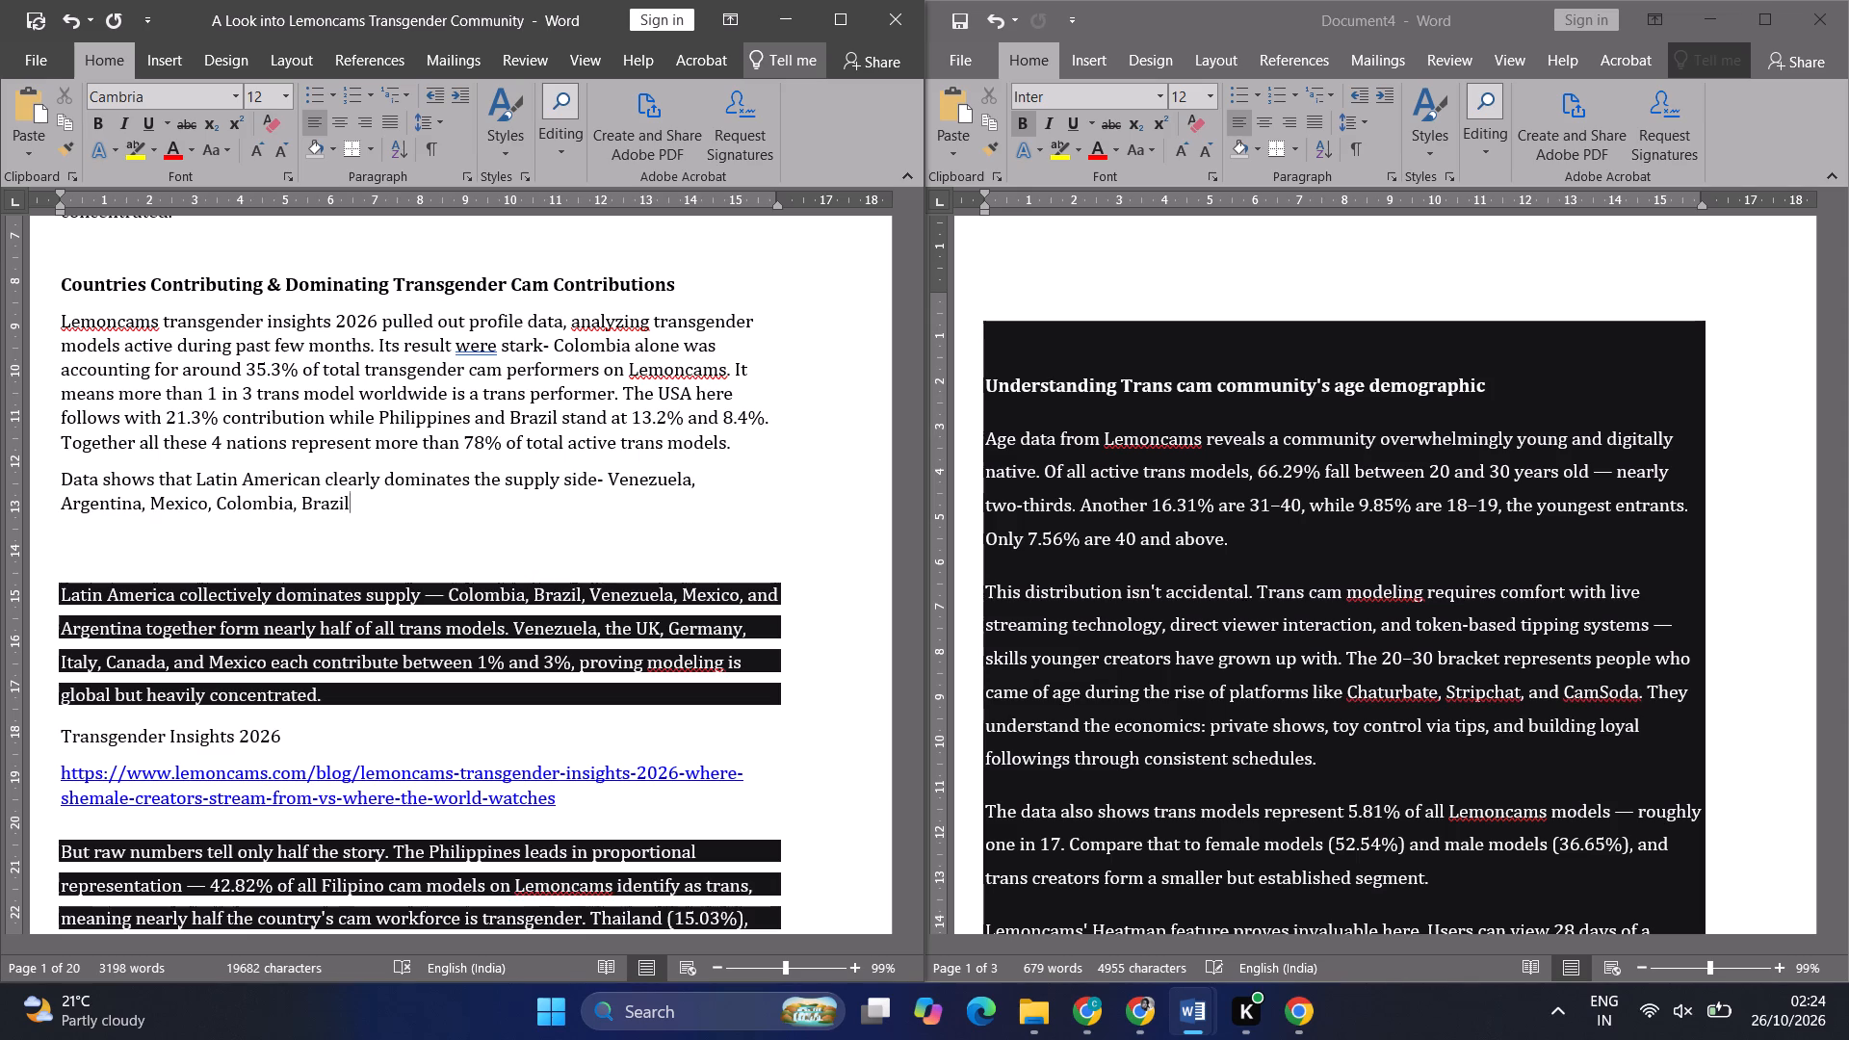
key("ctrl+shift+Left")
key("Left")
type("and")
key("space")
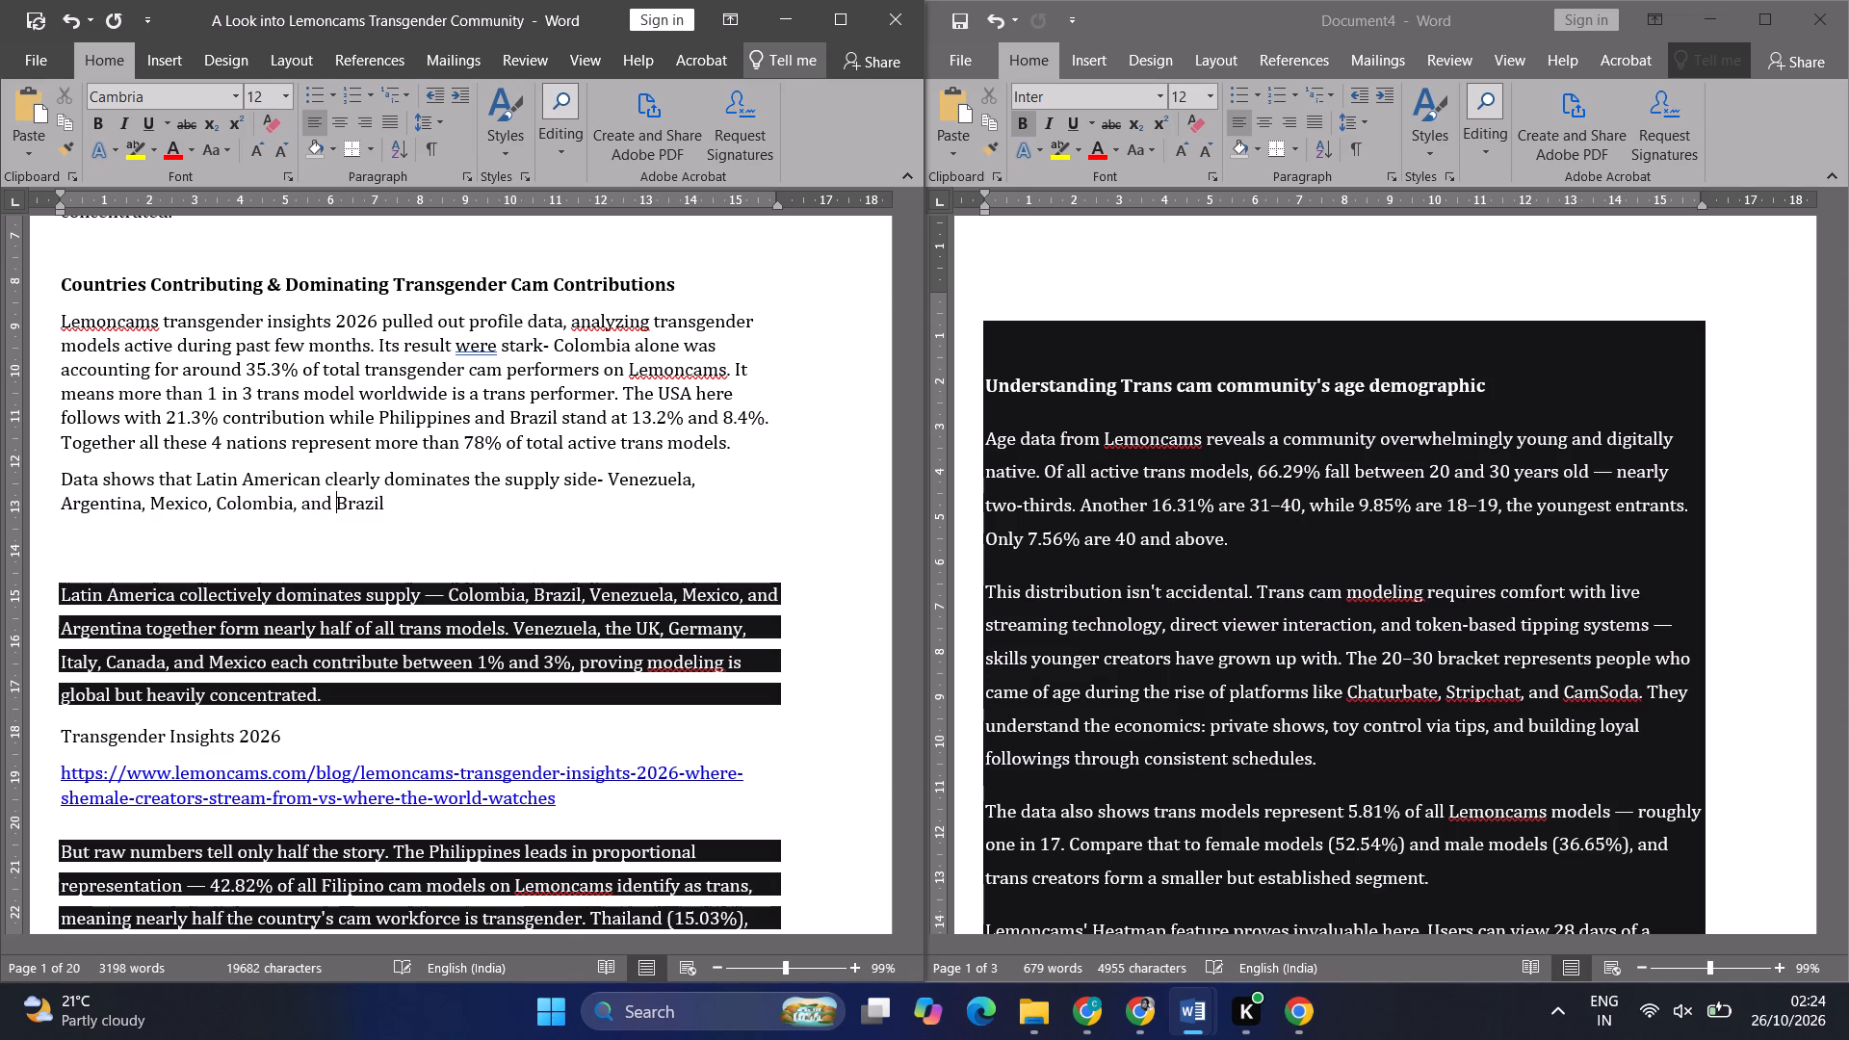
Complete the sentence after "Brazil" with "here together form around half of total trans cam models.".
key("End")
key("space")
type("here toet")
key("BackSpace")
key("BackSpace")
type("gether form around half")
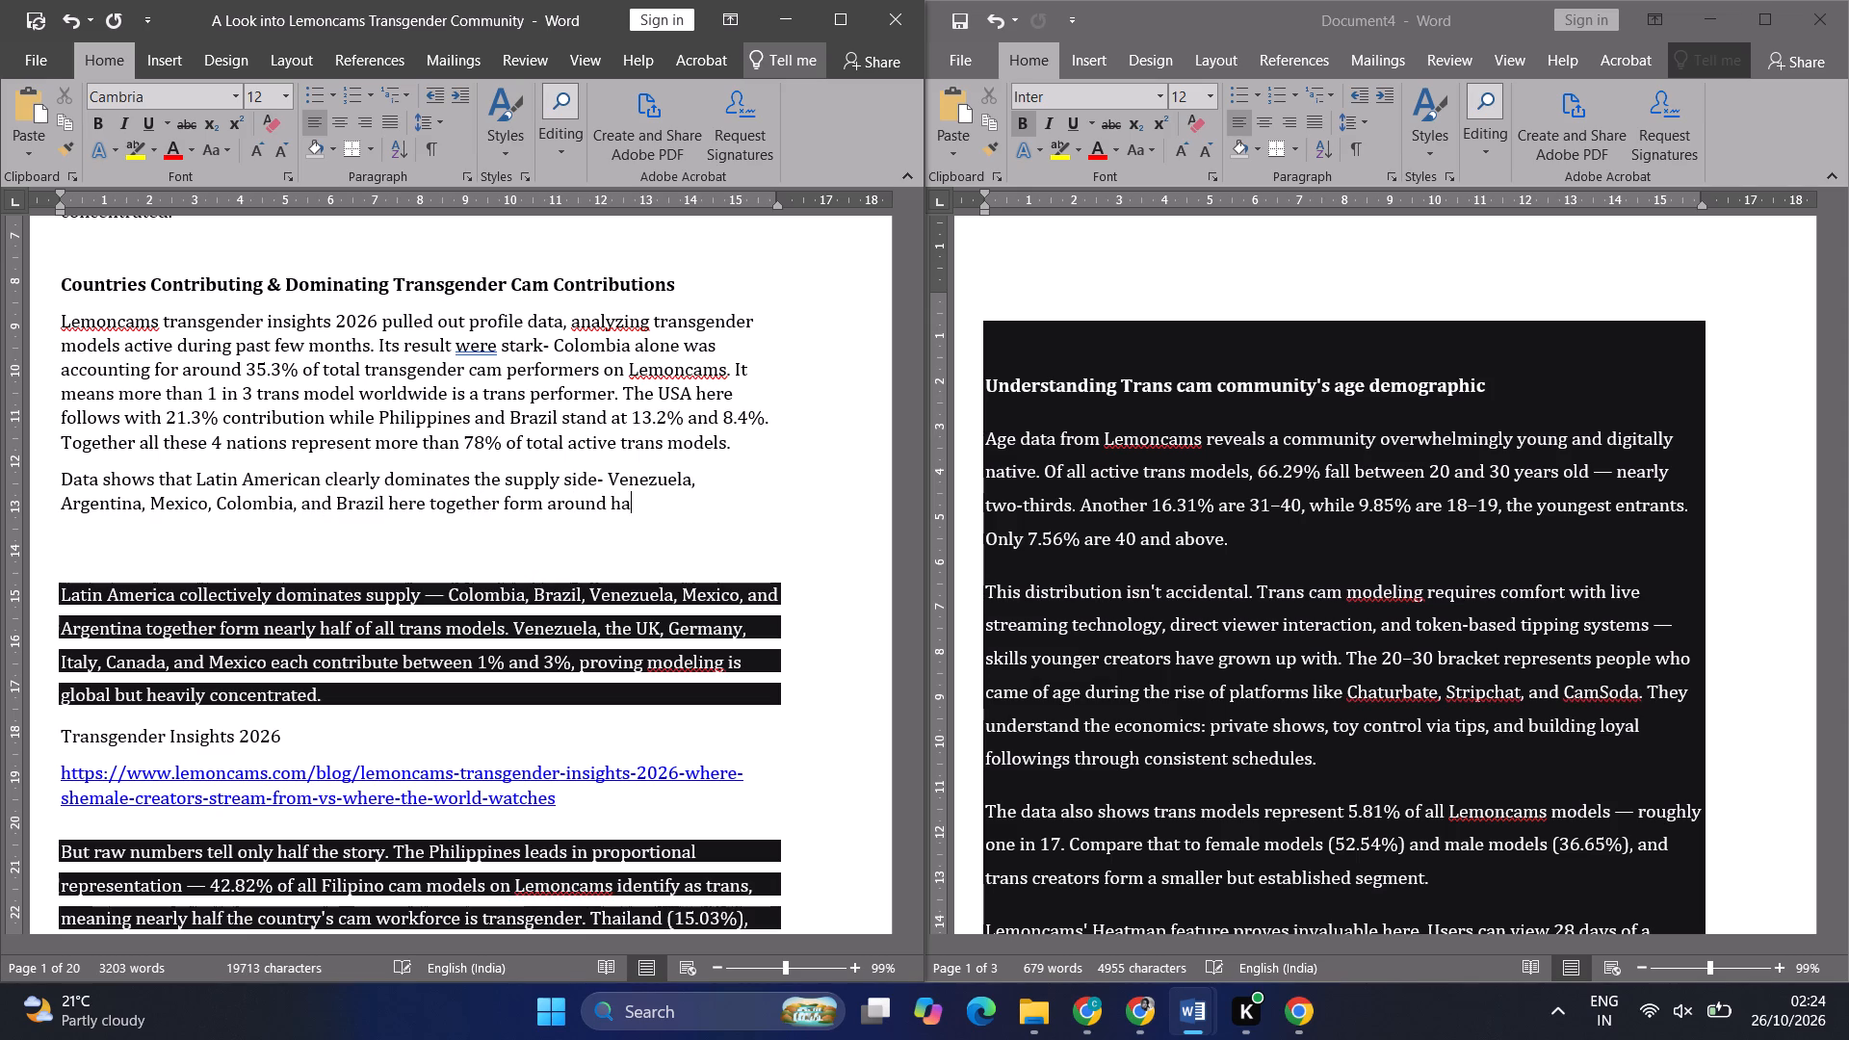
key("space")
type("of total trans cam models.")
key("space")
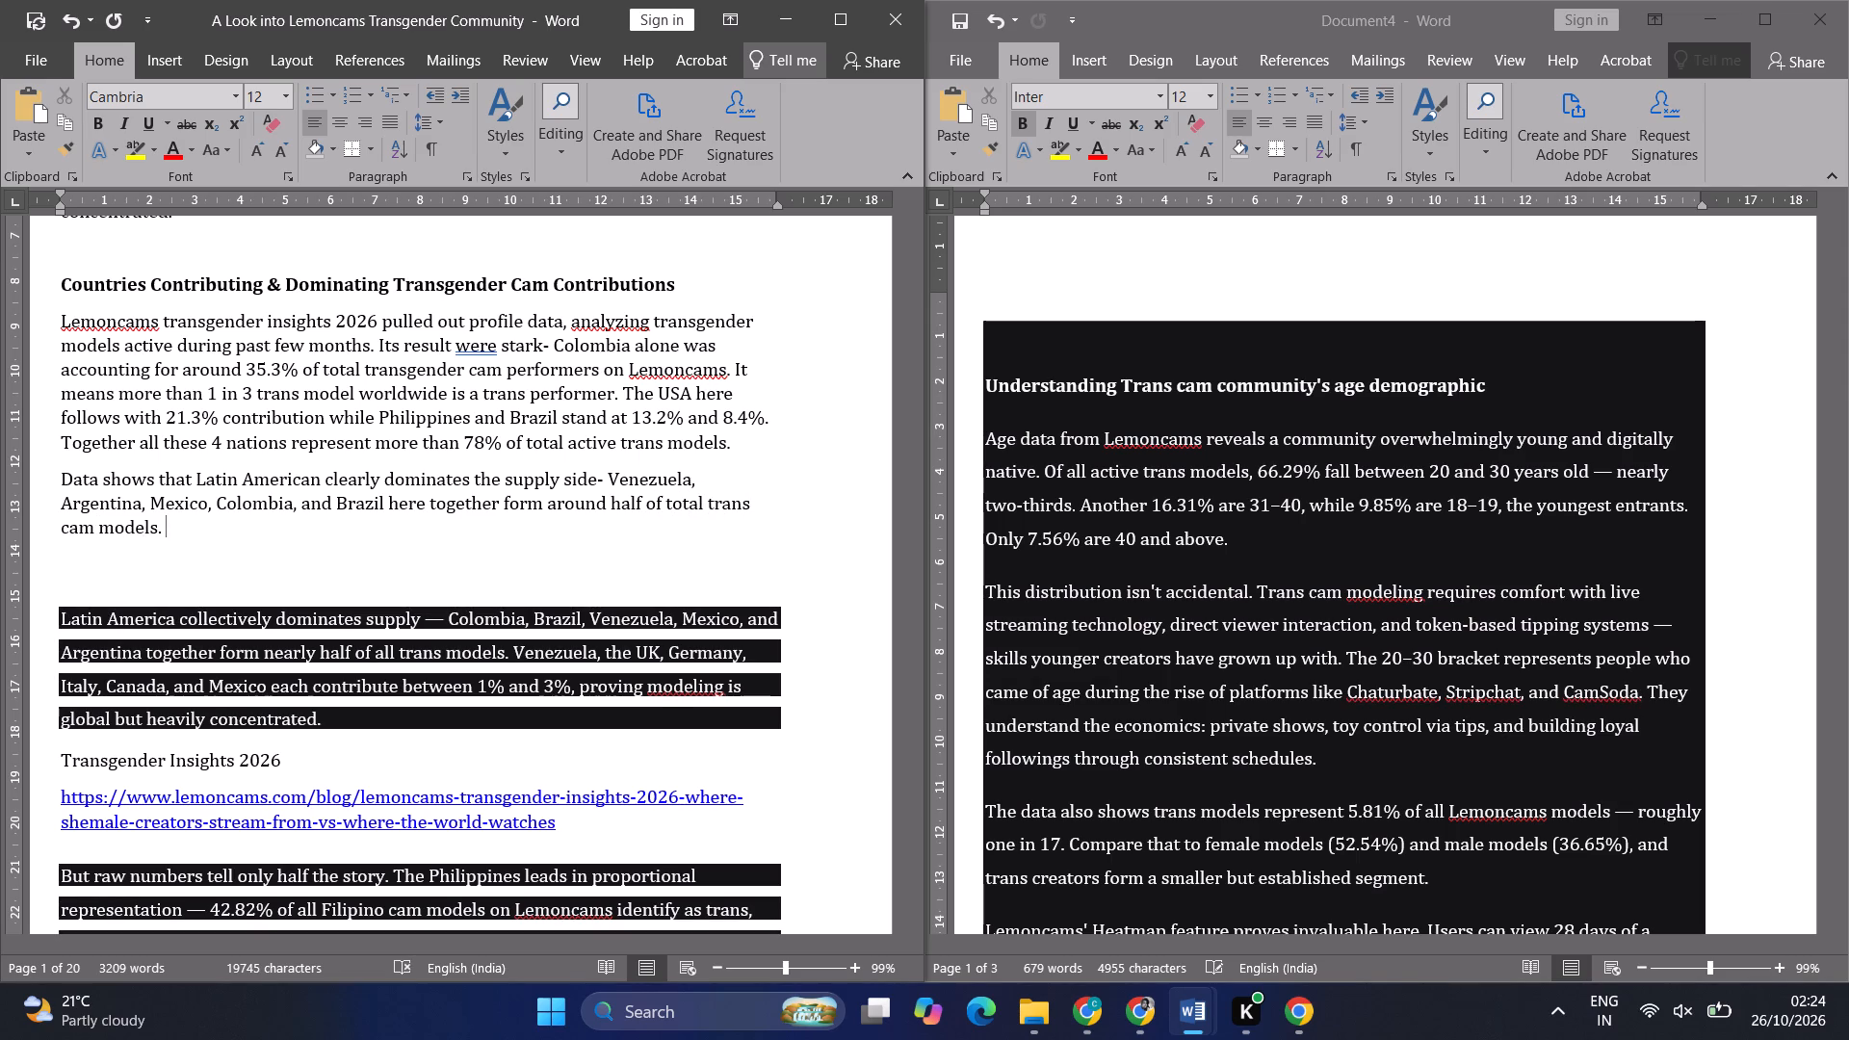
Begin the next sentence of the second countries paragraph with "Germany, the UK, Venezuela".
type("Germany, the UK")
key("space")
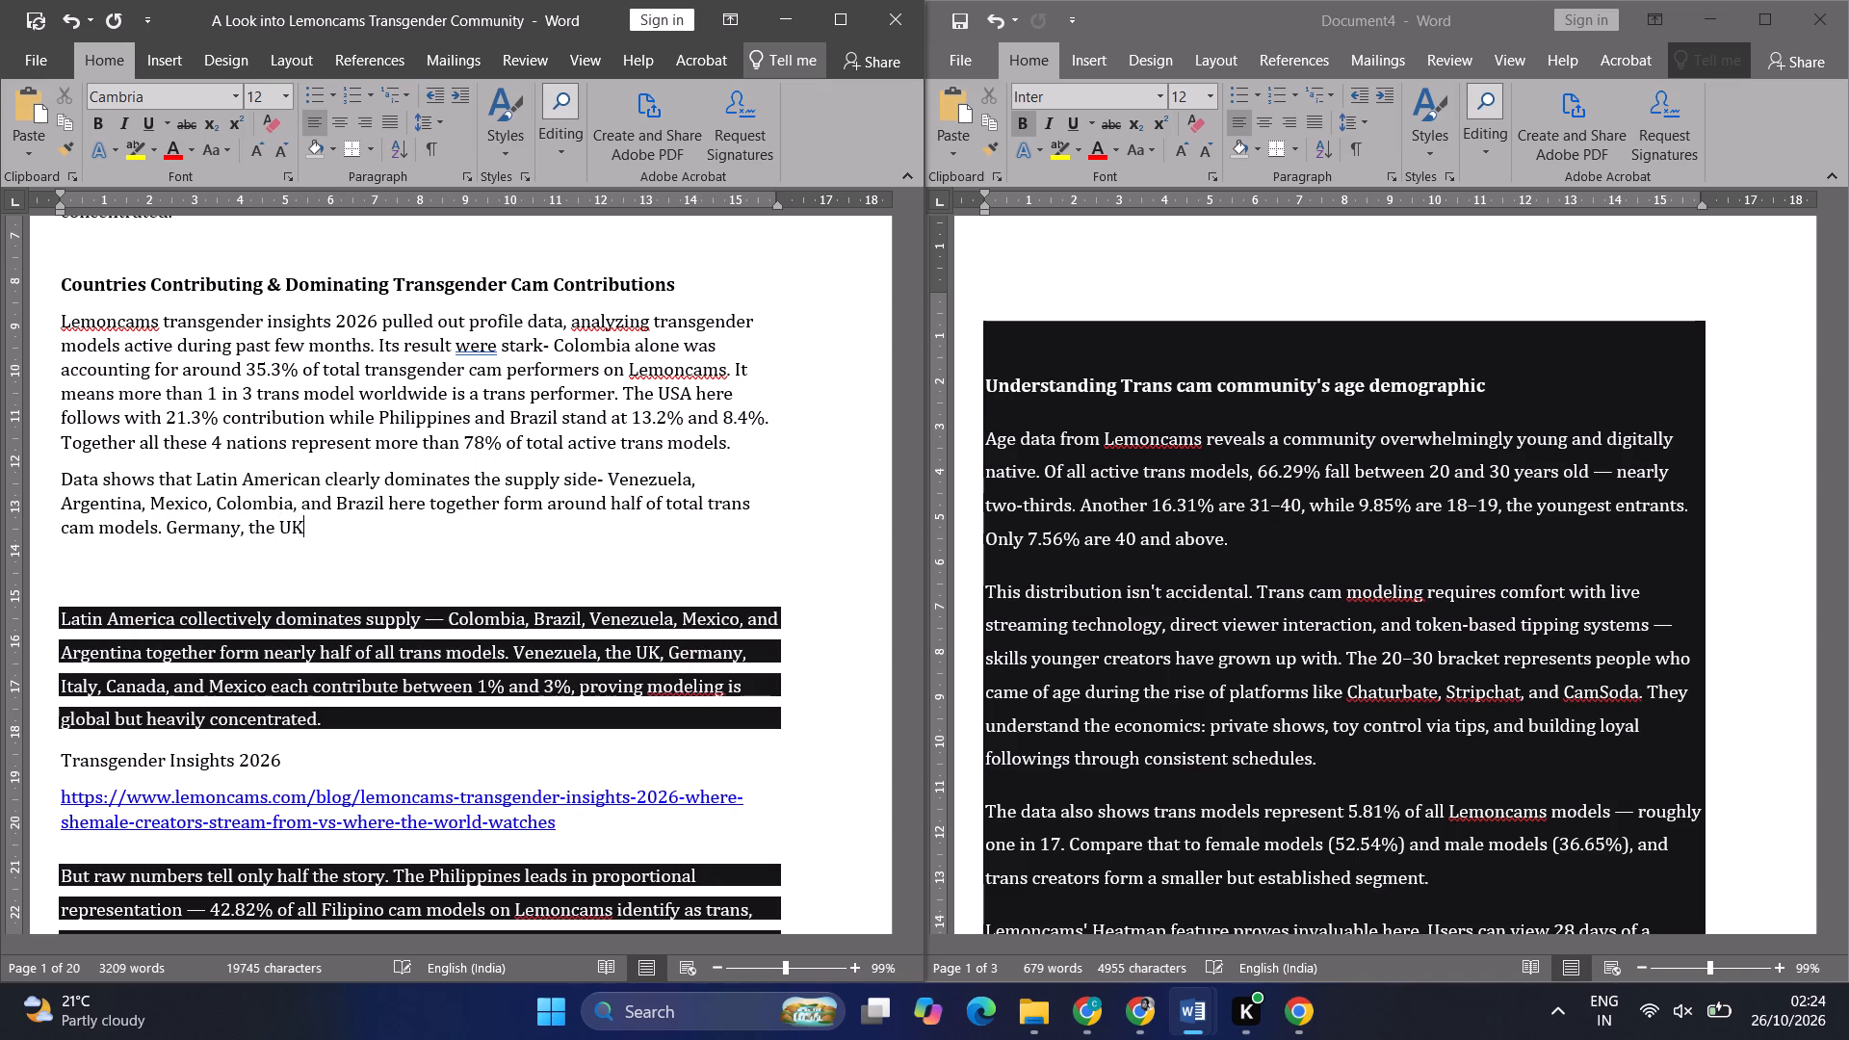
key("BackSpace")
type(". V")
key("BackSpace")
key("BackSpace")
key("BackSpace")
type(", Vne")
key("BackSpace")
key("BackSpace")
type("eneze")
key("BackSpace")
type("uela")
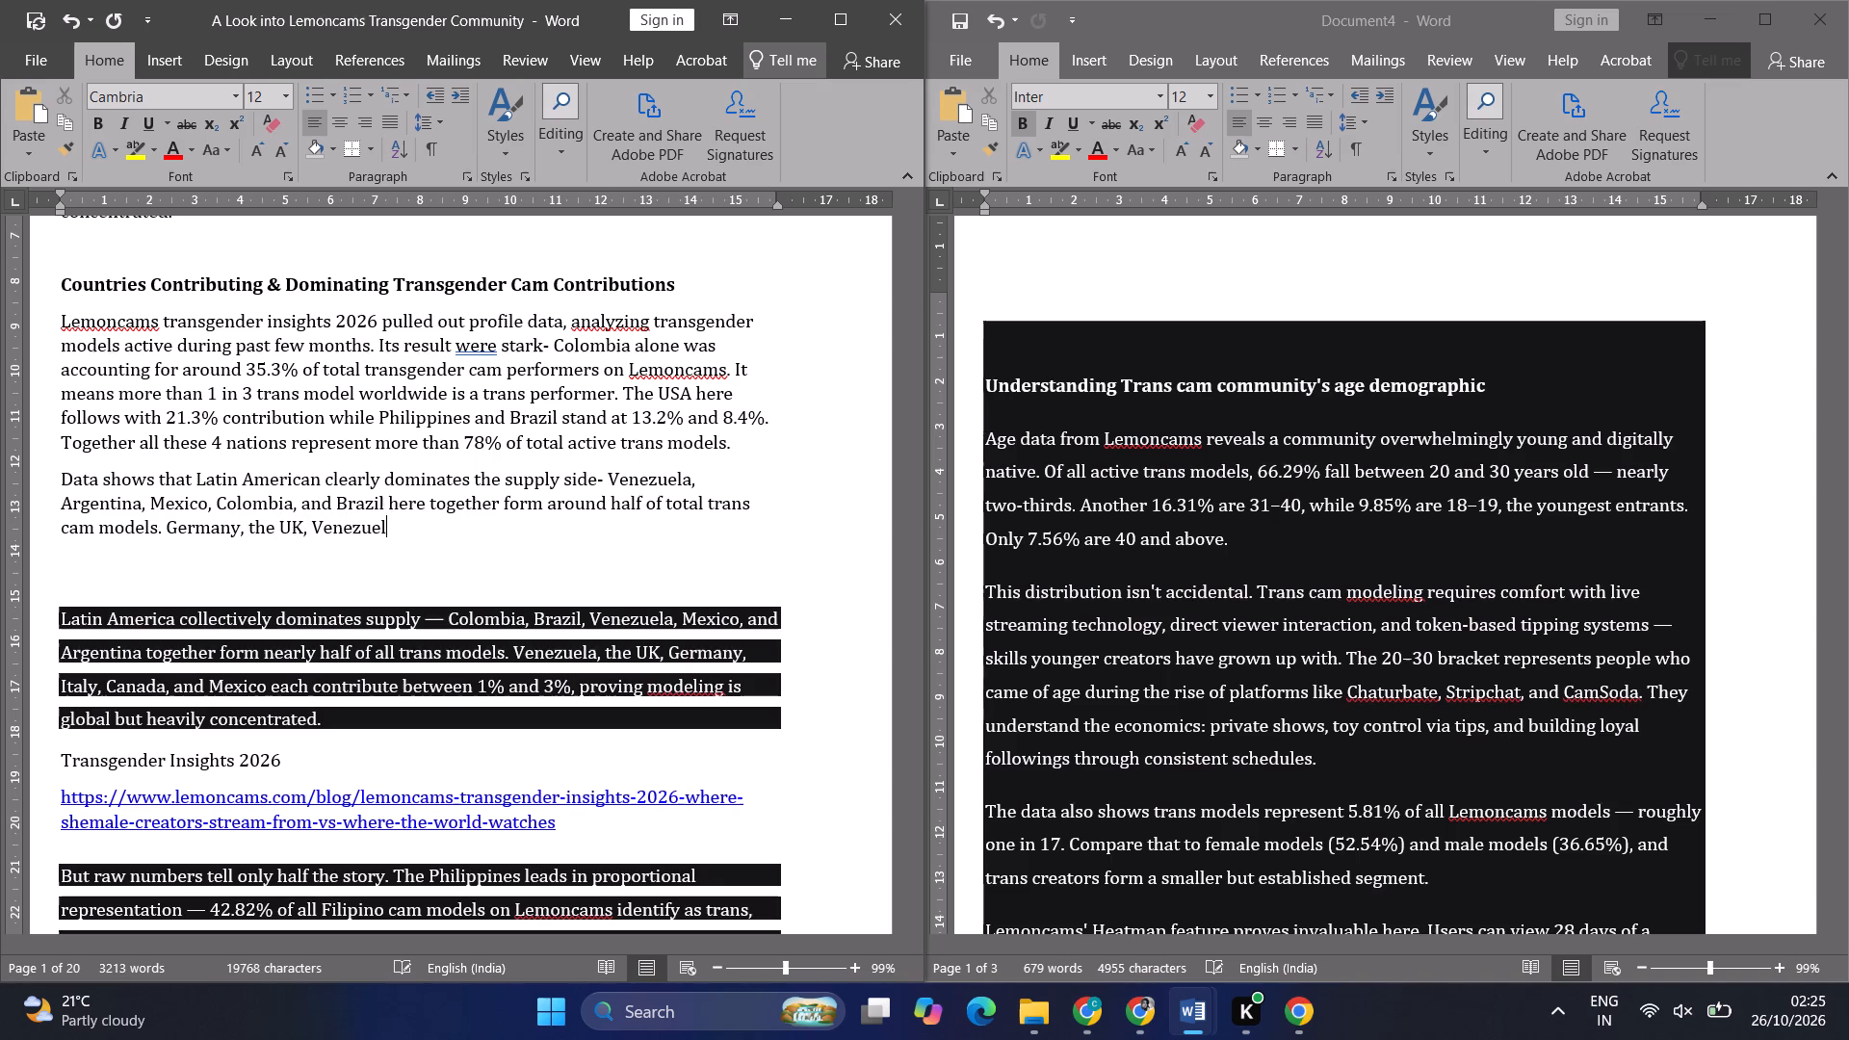
key("space")
key("BackSpace")
Extend the sentence after "Venezuela" with ", Mexico, Canada and Italy further contribute in-between 1 to 3%".
type(", Mexico, Canada and Italy further contribute in-net")
key("BackSpace")
key("BackSpace")
key("BackSpace")
type("btween 1")
key("space")
key("BackSpace")
key("BackSpace")
key("BackSpace")
key("BackSpace")
key("BackSpace")
key("BackSpace")
key("BackSpace")
key("BackSpace")
key("BackSpace")
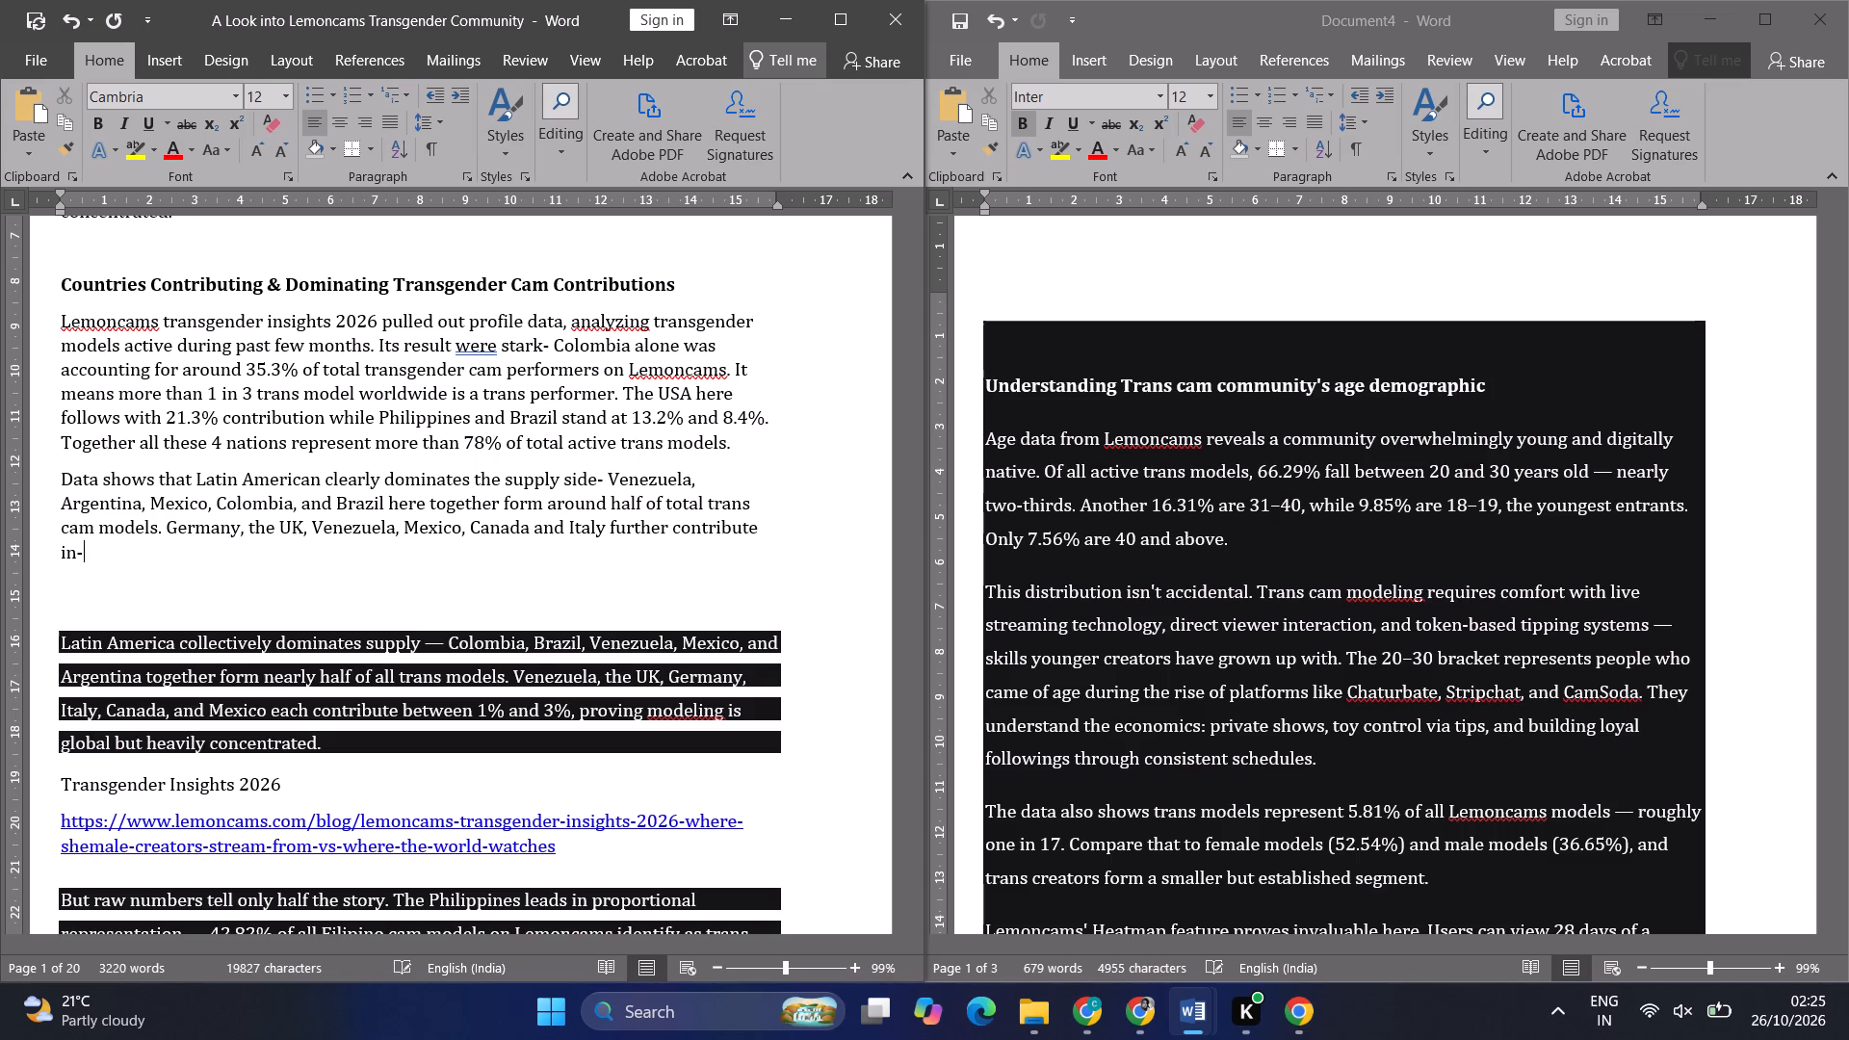
type("between 1 to 2")
key("BackSpace")
type("3%")
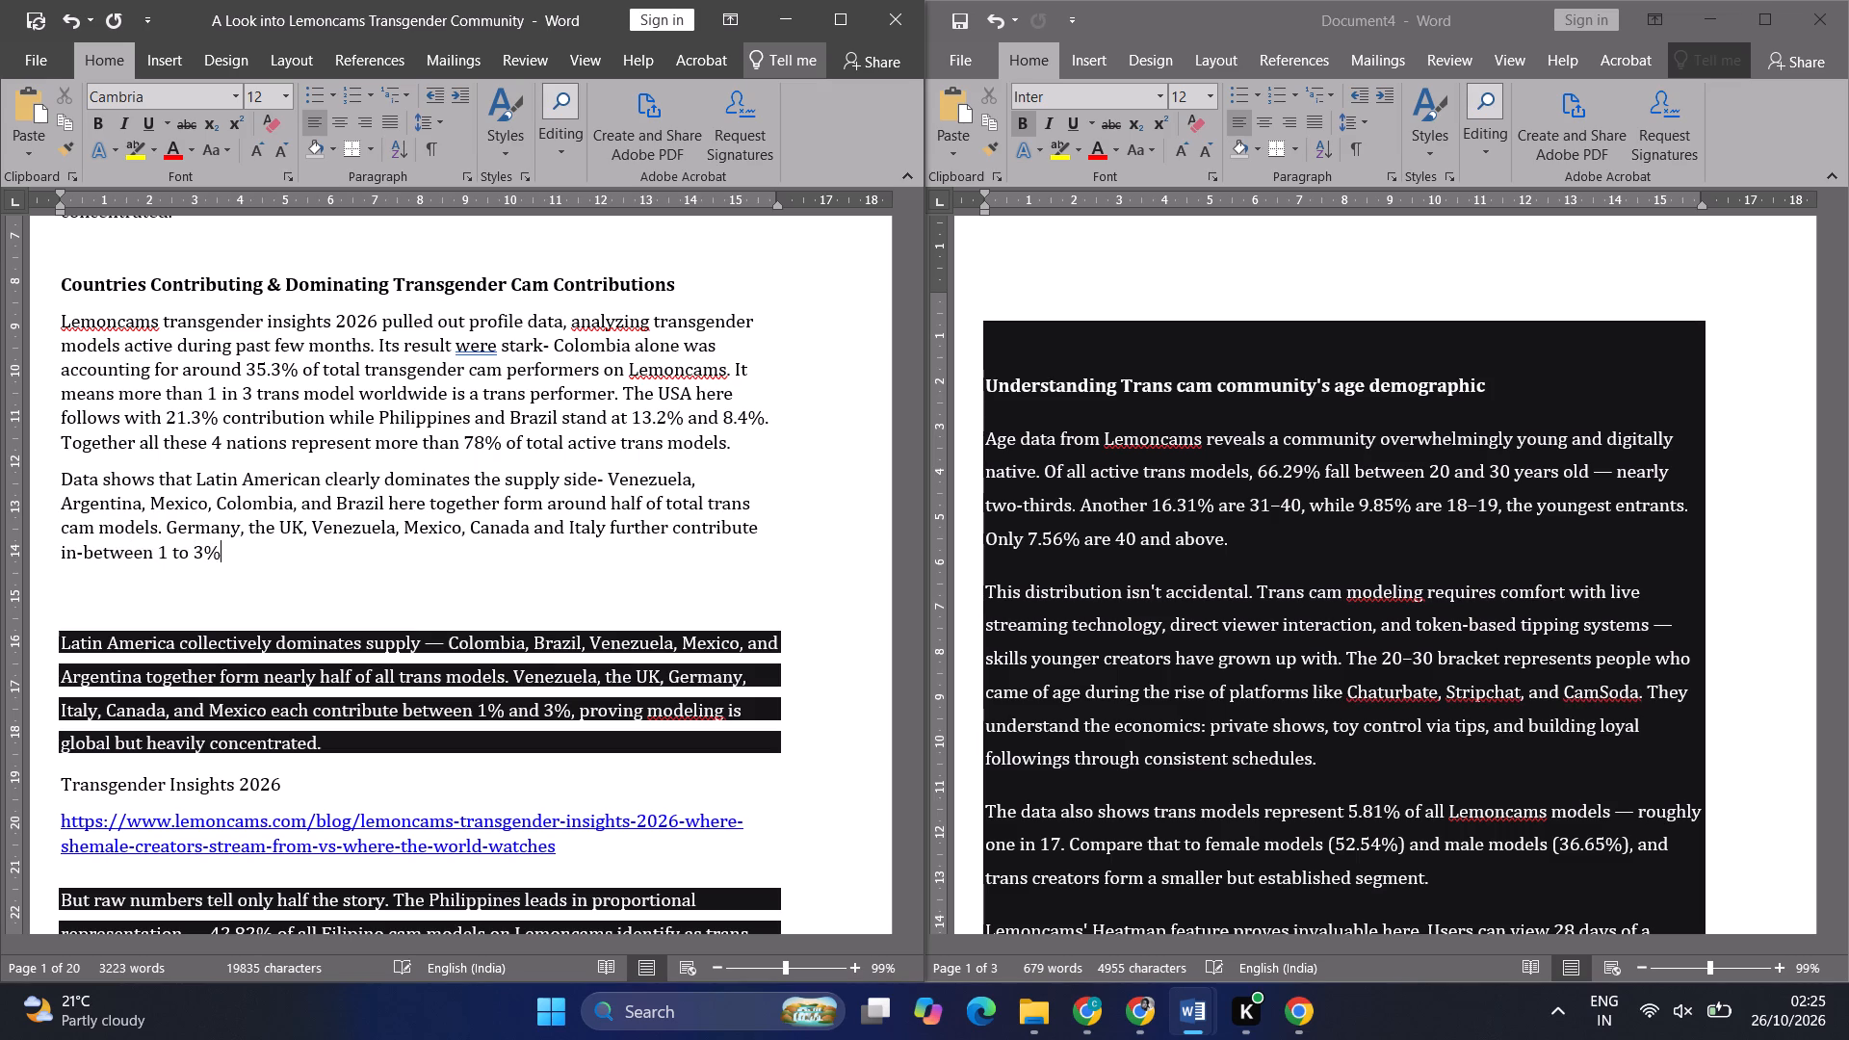
End that sentence with a period and add "It proves that cam modelling is a global and heavily concentrated.".
type(". it offers cam modeling")
key("space")
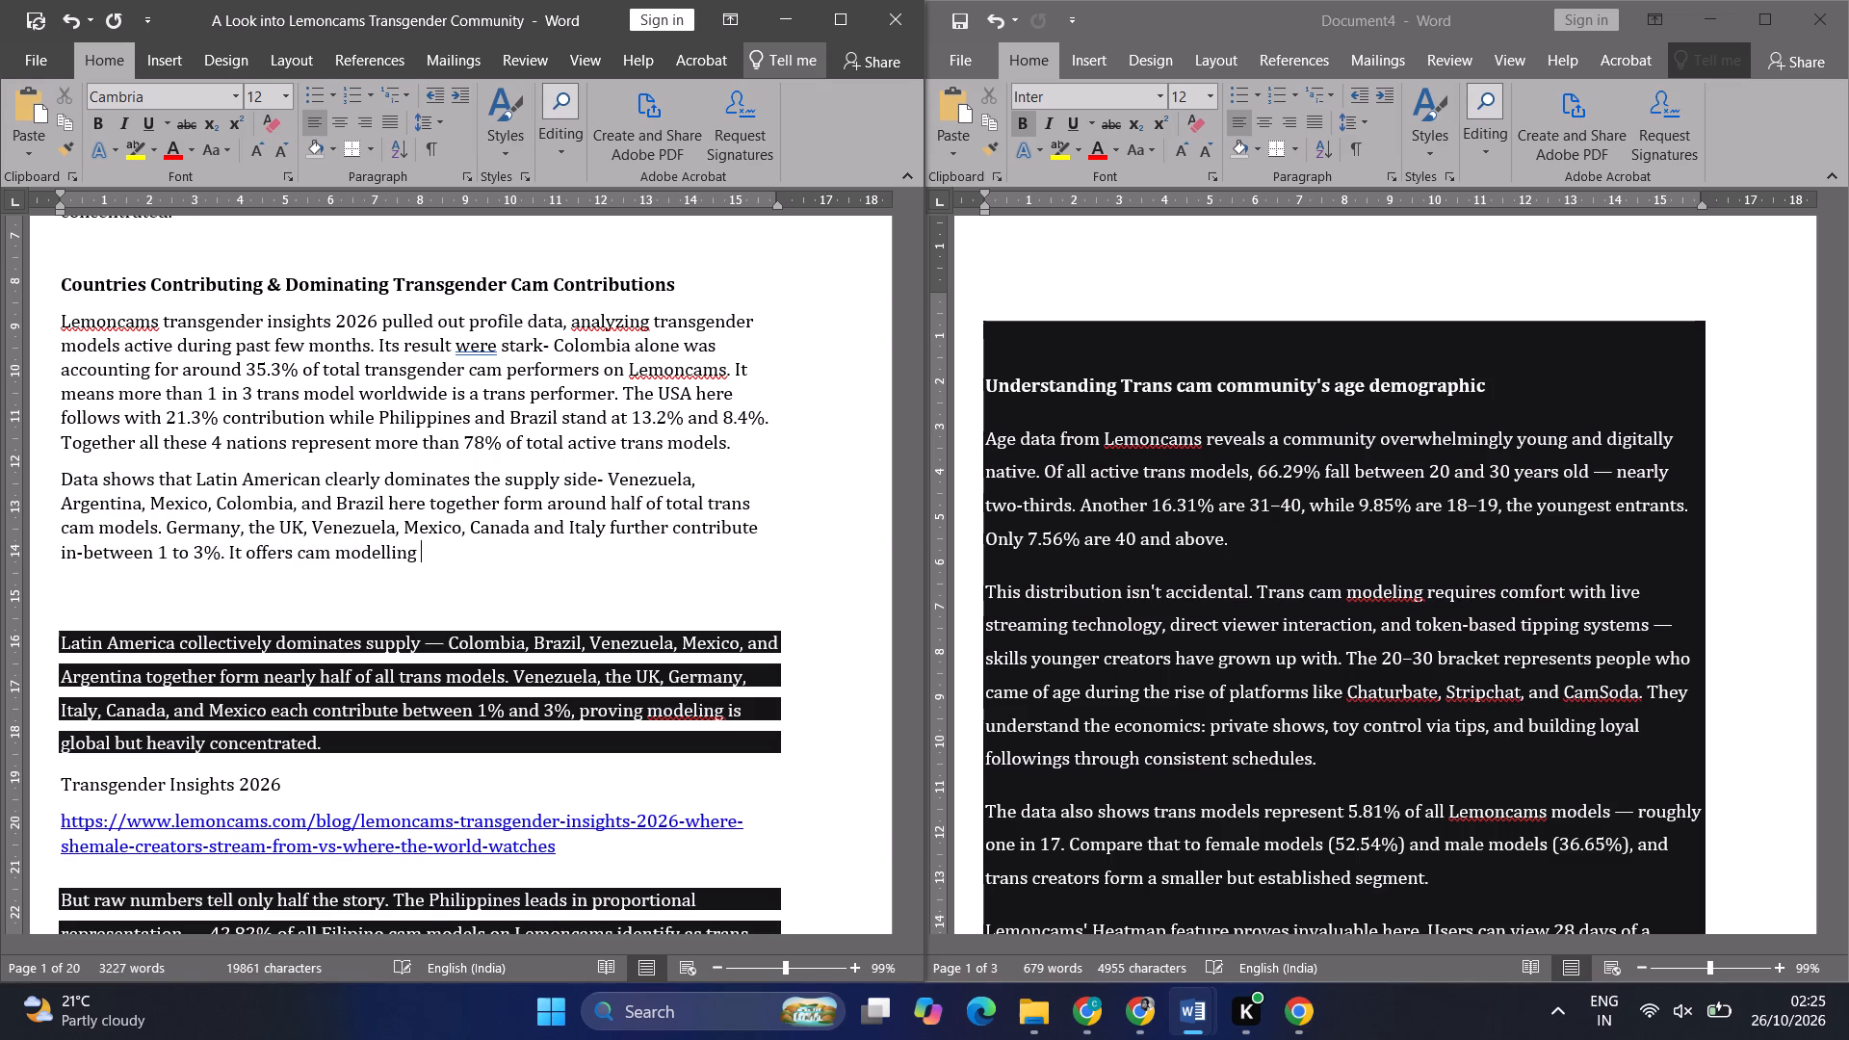
key("ctrl+shift+Left")
key("ctrl+shift+Left")
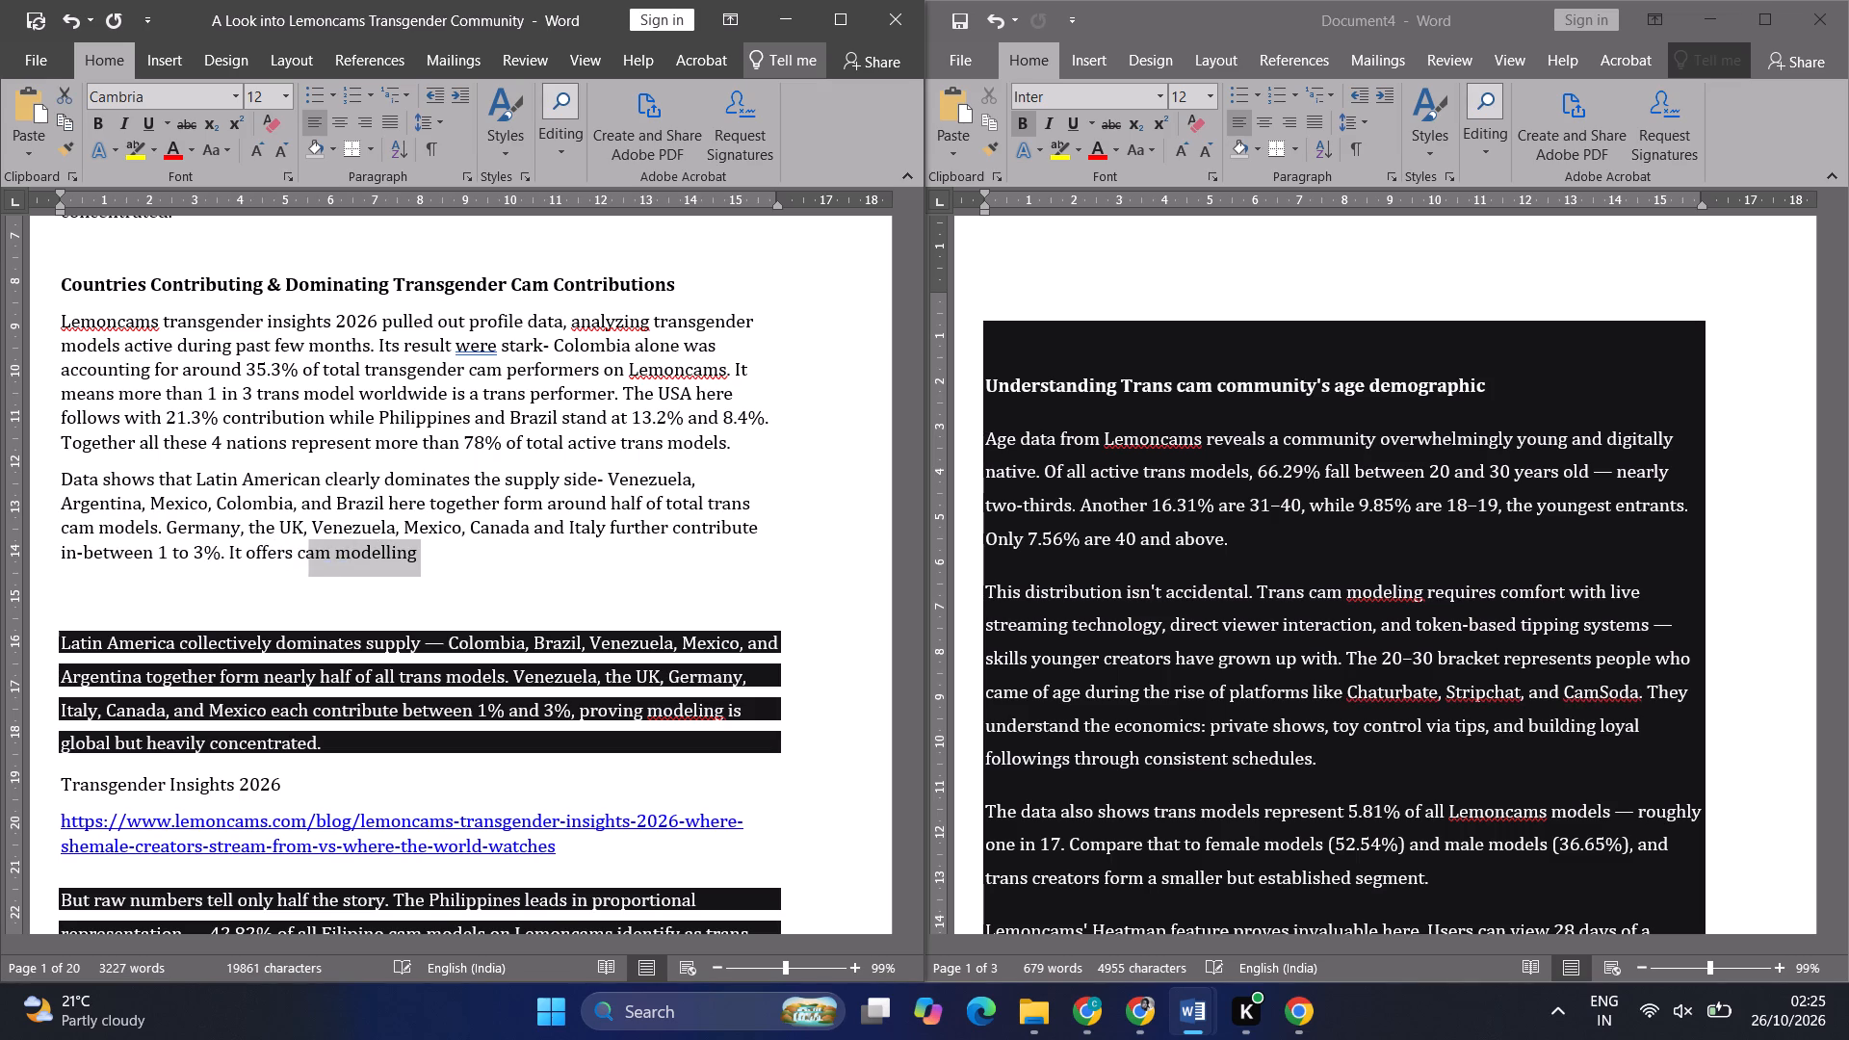
key("ctrl+shift+Left")
type("proce")
key("BackSpace")
key("BackSpace")
type("ves that cma moedl")
key("BackSpace")
key("BackSpace")
key("BackSpace")
key("BackSpace")
key("BackSpace")
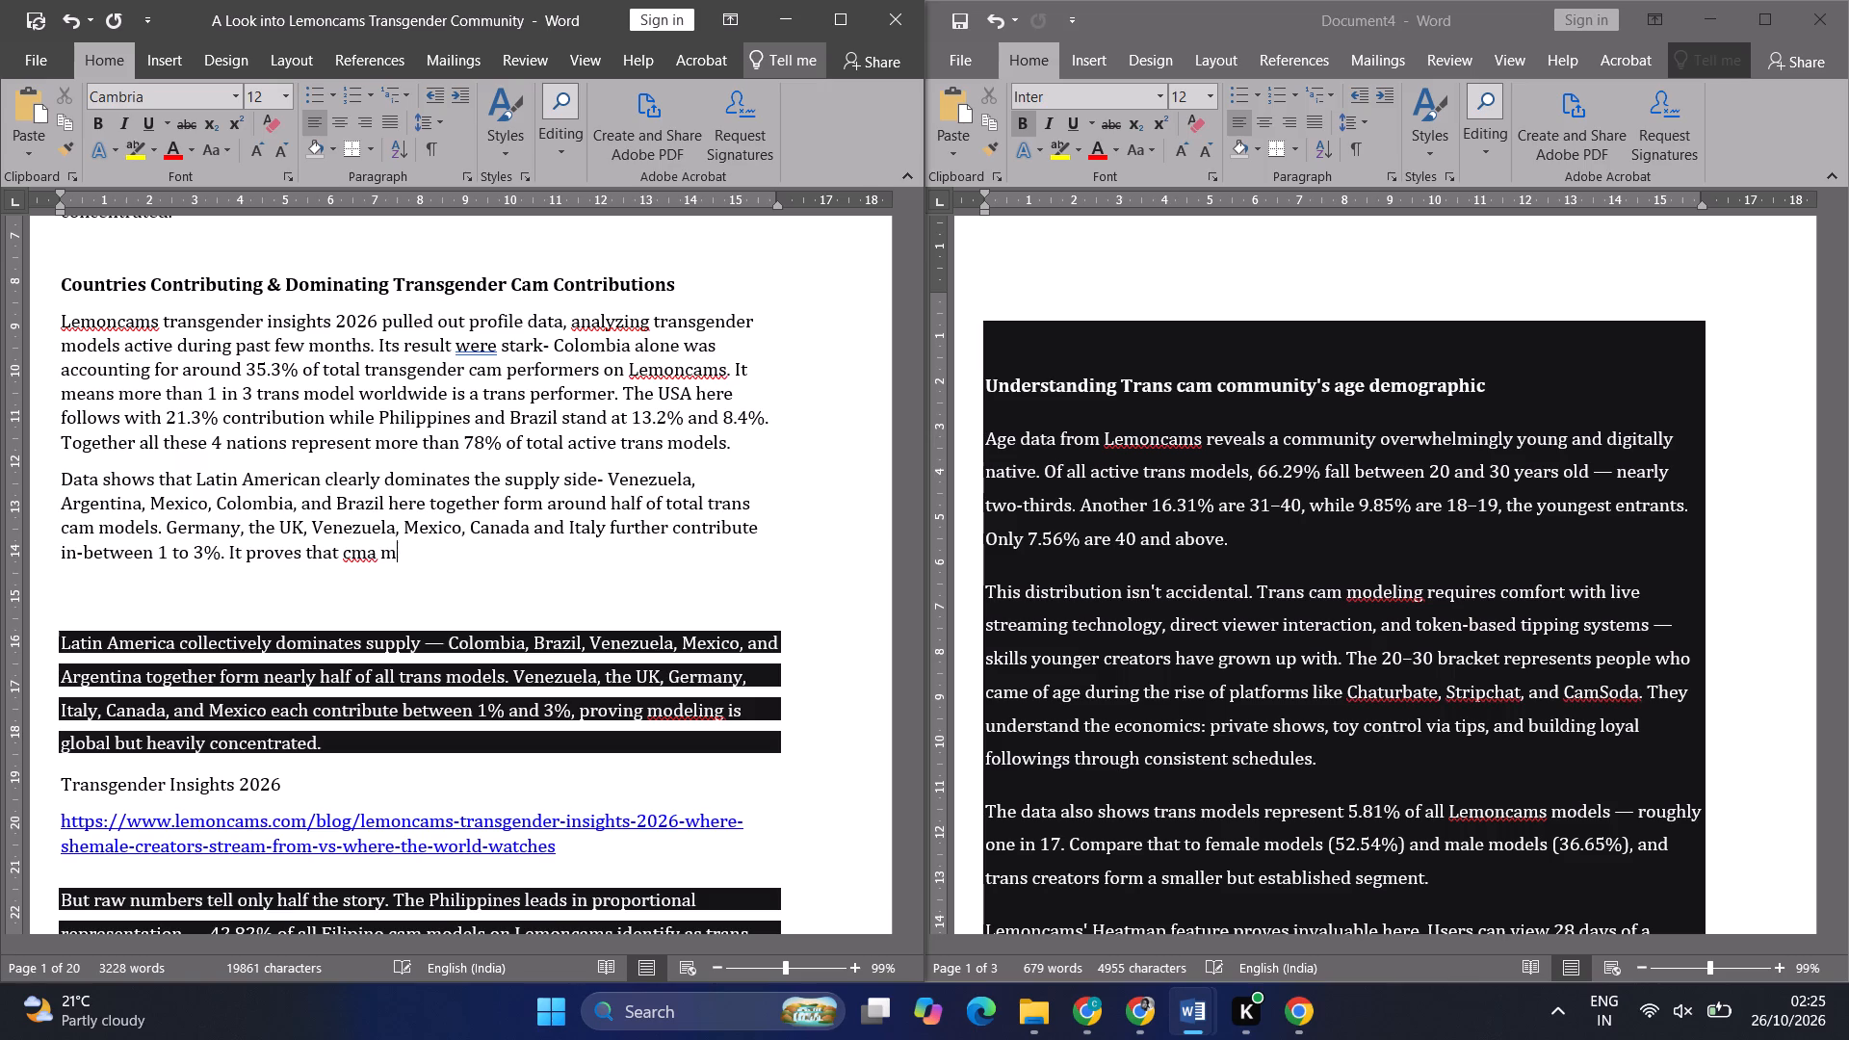
key("BackSpace")
key("BackSpace")
key("BackSpace")
type("a")
key("space")
key("BackSpace")
type("m modelin")
key("space")
key("BackSpace")
type("g is a global and hea")
key("BackSpace")
key("BackSpace")
key("BackSpace")
type("heavily concentrated.")
key("space")
Delete the rewritten source paragraph starting "Latin America collectively dominates supply".
key("Right")
key("Right")
key("ctrl+shift+Down")
key("BackSpace")
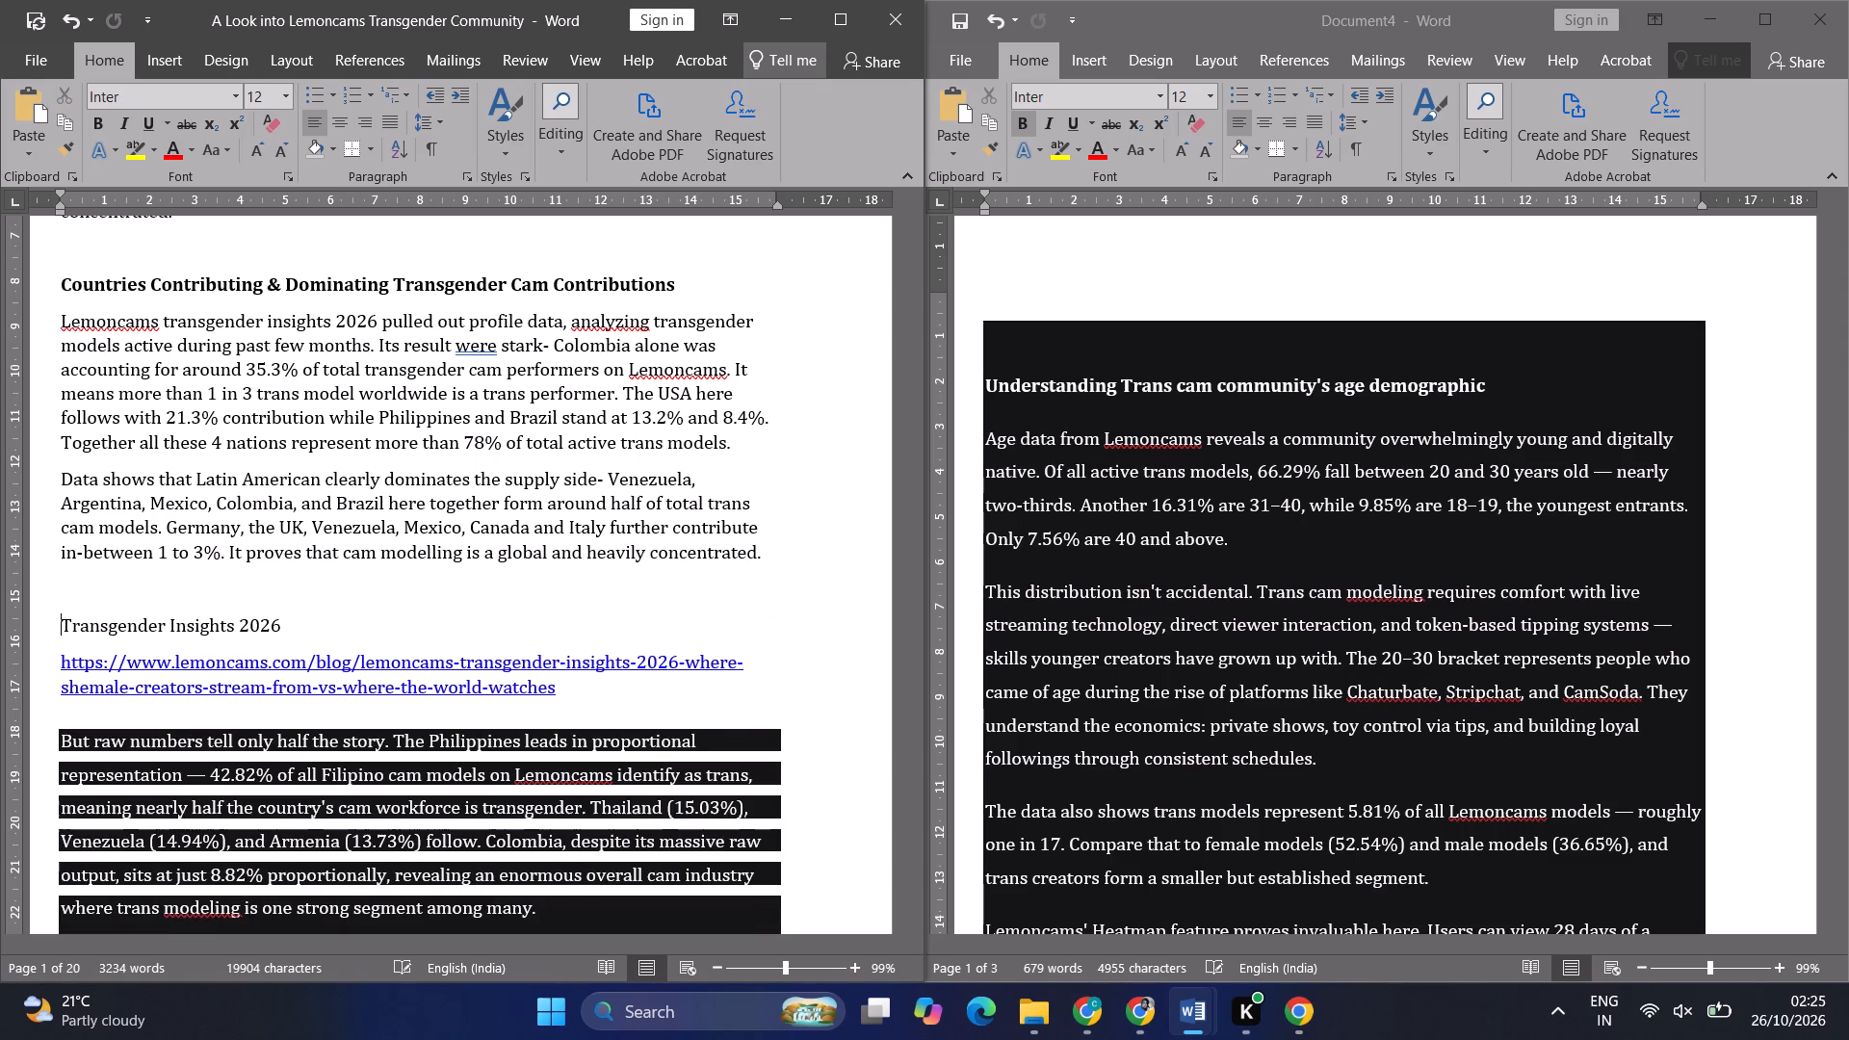
Delete the leftover "Transgender Insights 2026" source line and cut the Lemoncams blog link below it.
key("ctrl+shift+Down")
key("BackSpace")
key("ctrl+shift+Down")
key("ctrl+x")
Bold "transgender insights 2026" in the opening sentence of the first countries paragraph.
key("ctrl+shift+Up")
key("ctrl+shift+Up")
key("ctrl+shift+Up")
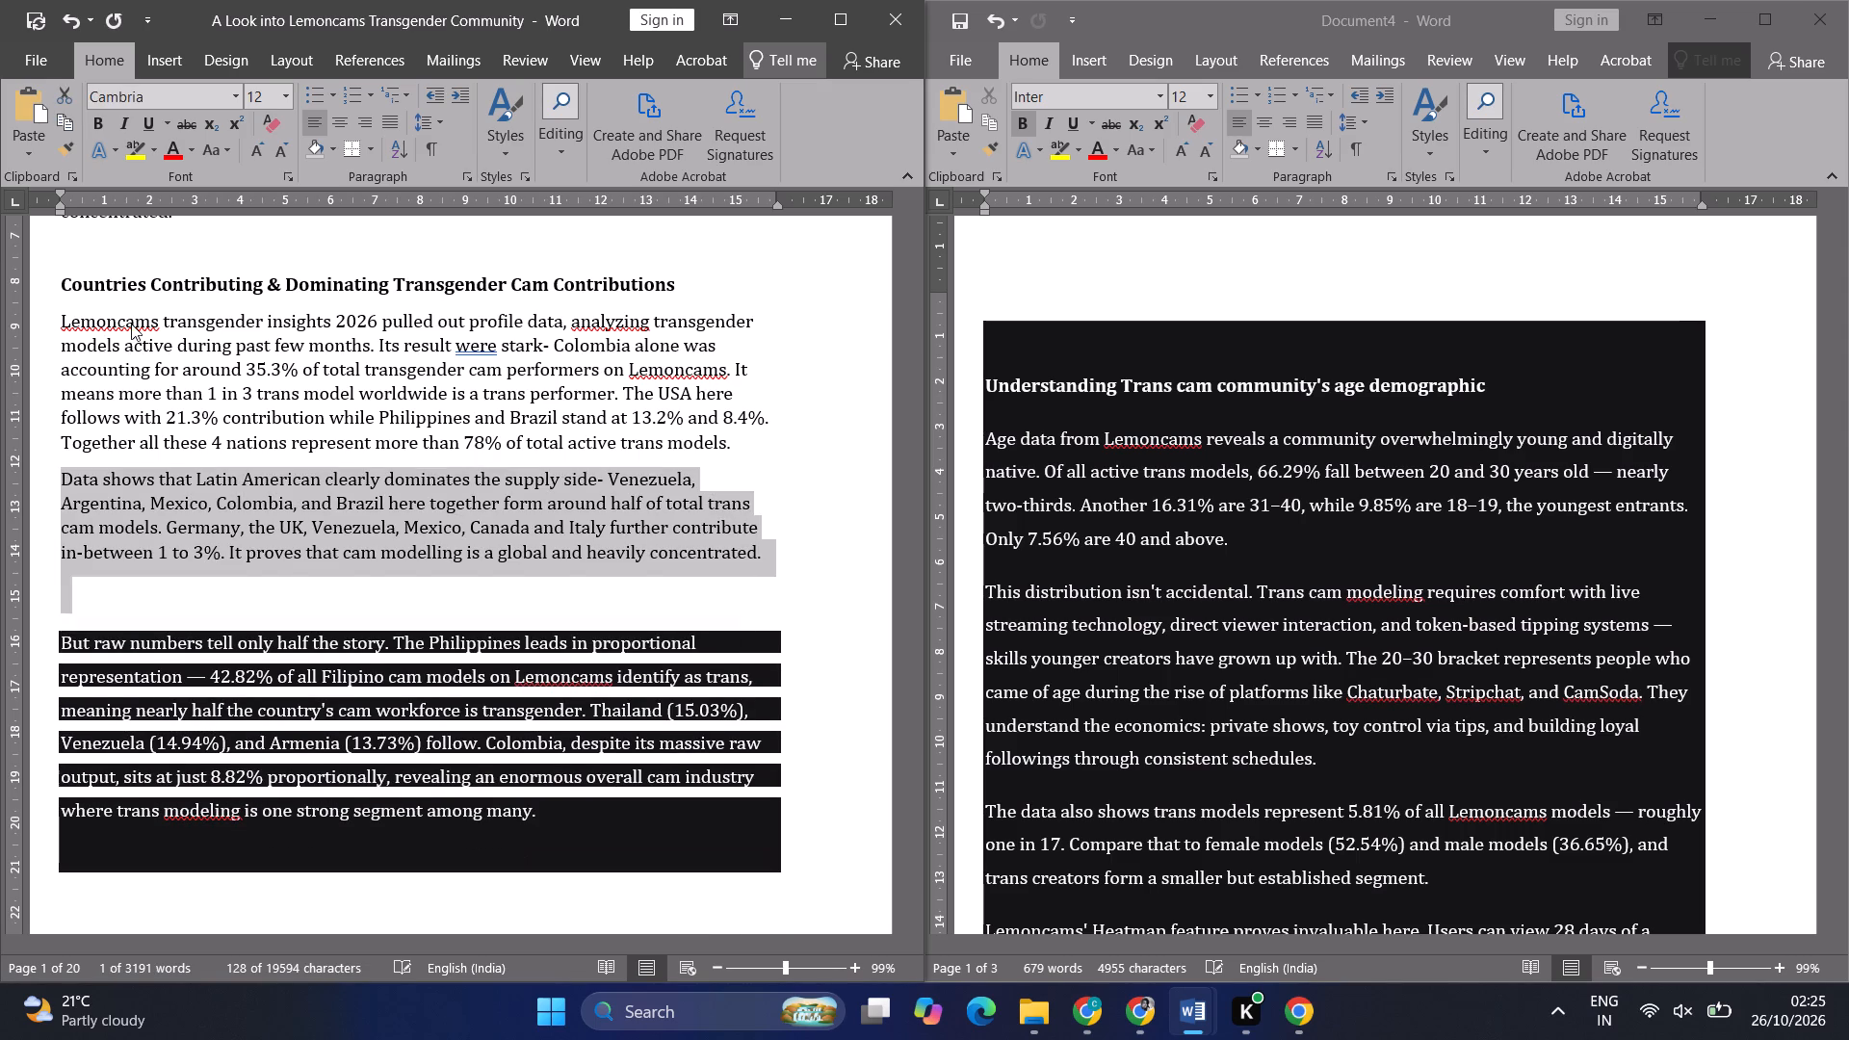
key("Left")
key("ctrl+shift+Right")
key("Right")
key("ctrl+shift+Right")
key("ctrl+shift+Right")
key("ctrl+shift+Right")
key("ctrl+b")
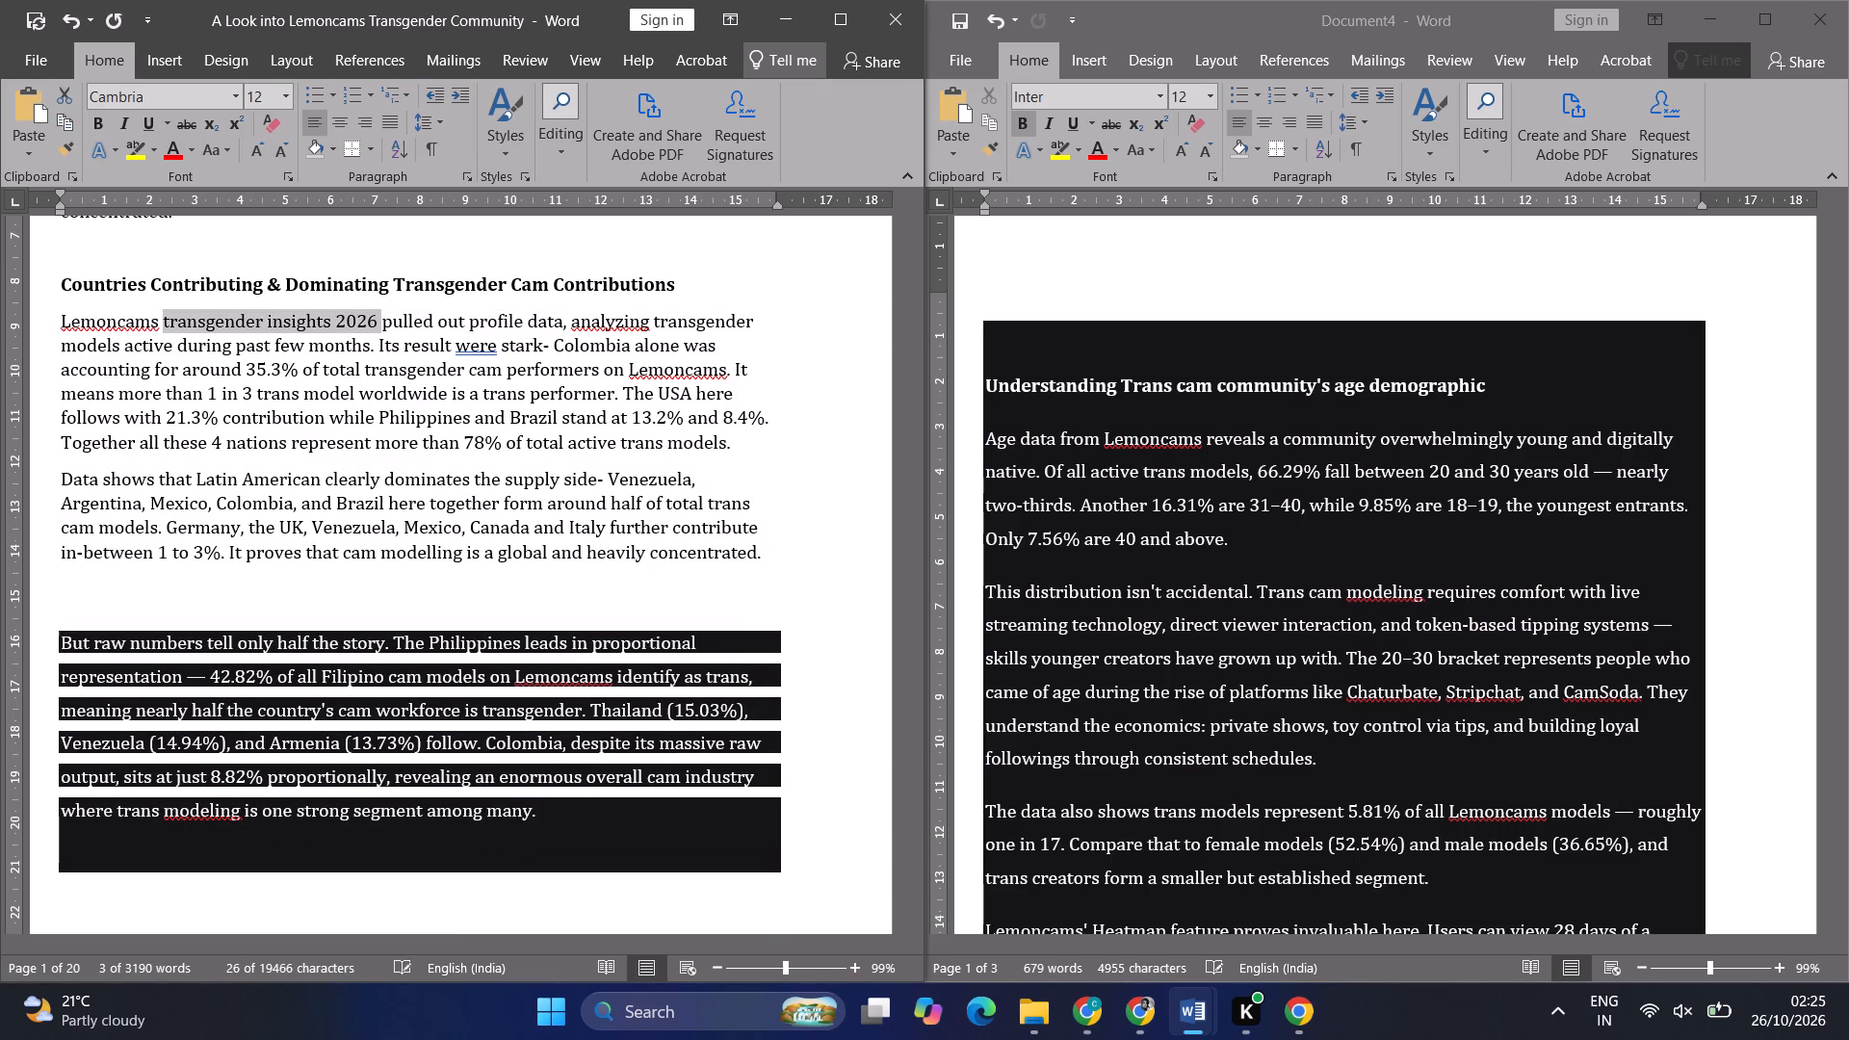
Paste the cut Lemoncams blog link right after the bold "transgender insights 2026", keeping it inline with "pulled out profile data".
key("Right")
key("ctrl+v")
key("BackSpace")
key("space")
Start a new paragraph after the Latin American one: "However, the raw numbers just tell half of the story. To say, the".
key("ctrl+shift+Down")
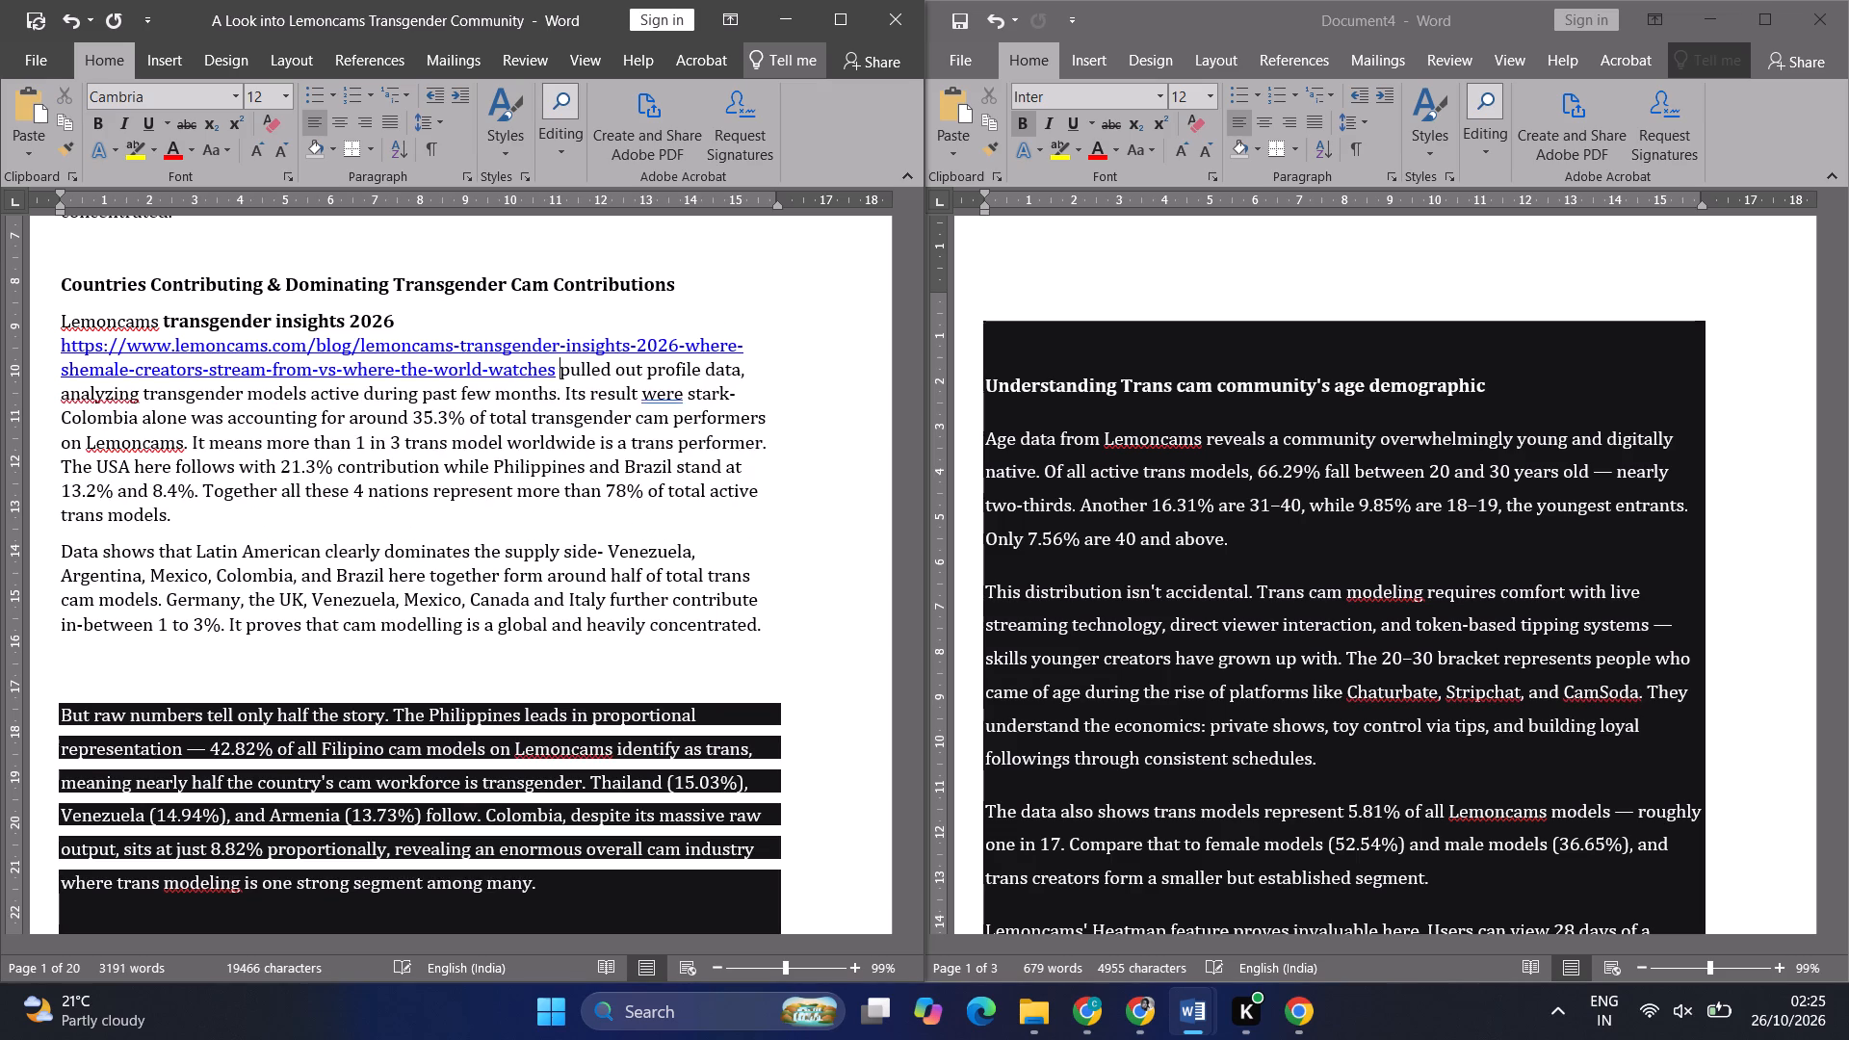
key("Down")
key("ctrl+shift+Down")
key("Right")
key("Left")
key("Return")
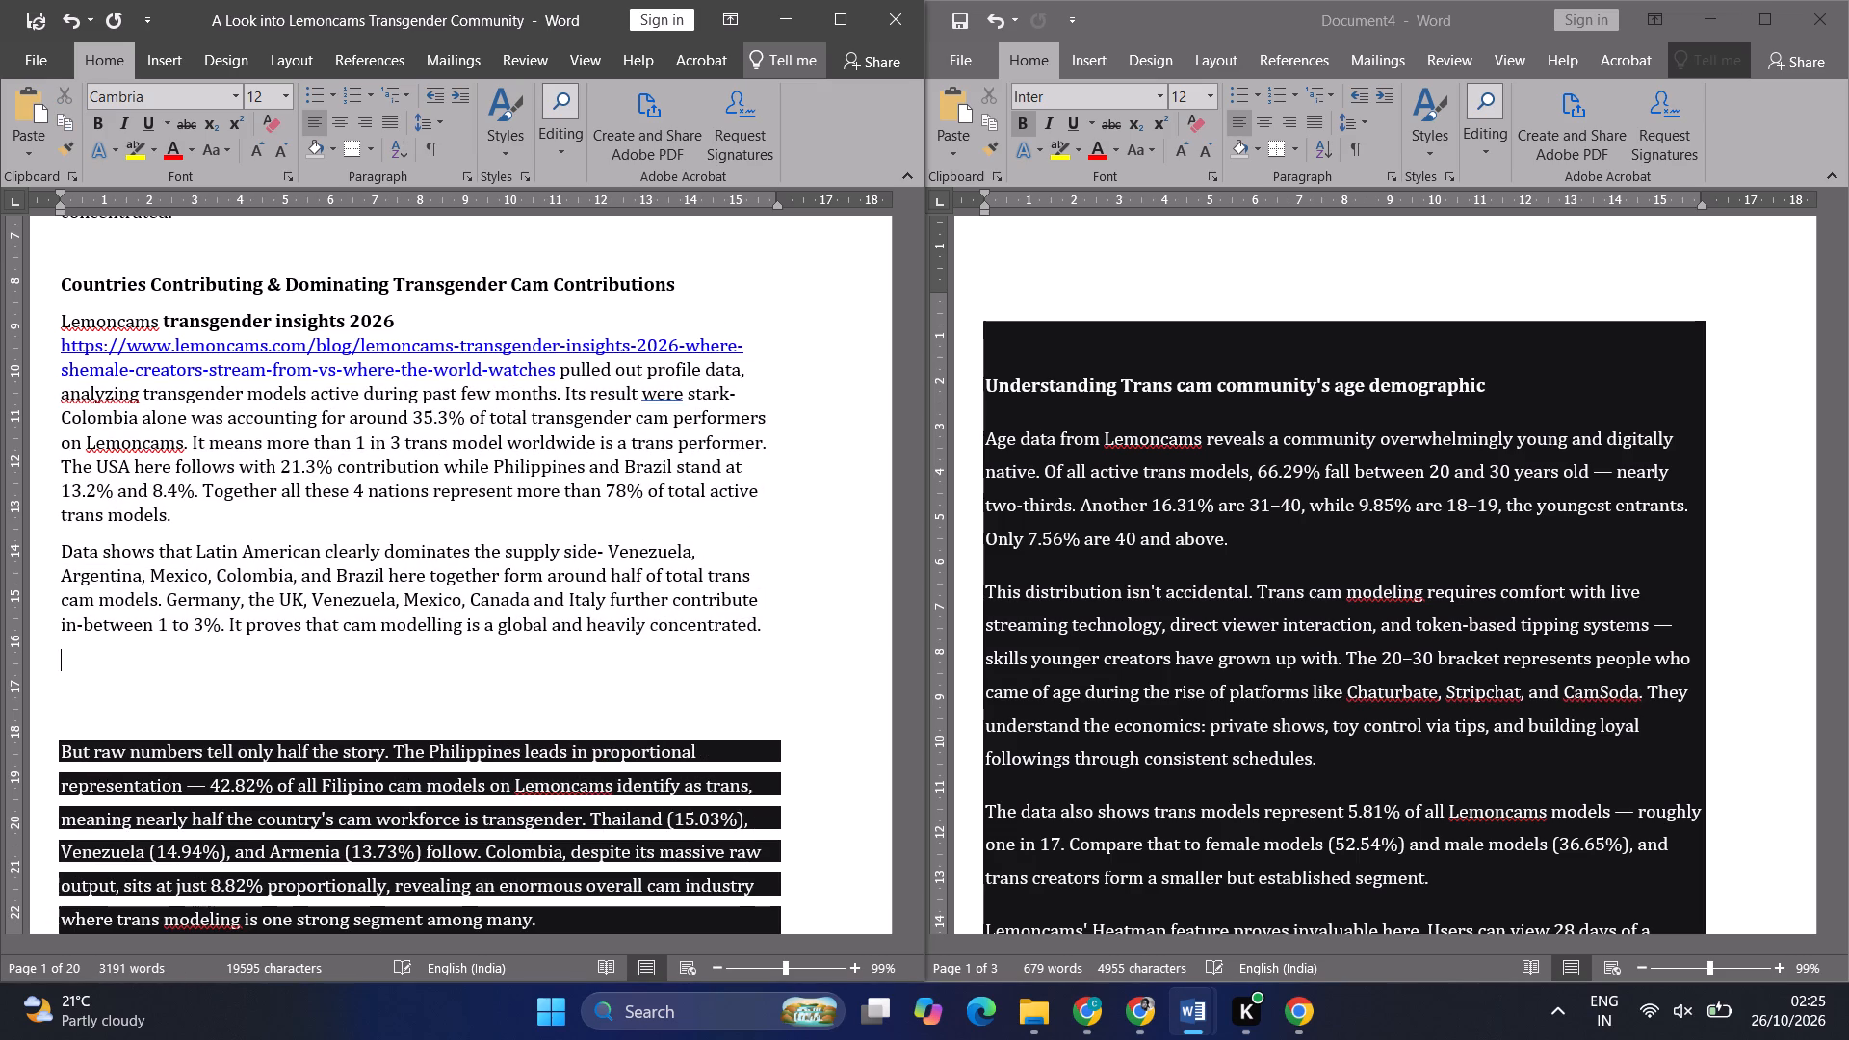
type("Hw")
key("BackSpace")
type("oweer")
key("BackSpace")
key("BackSpace")
type("ver, teh raw nume")
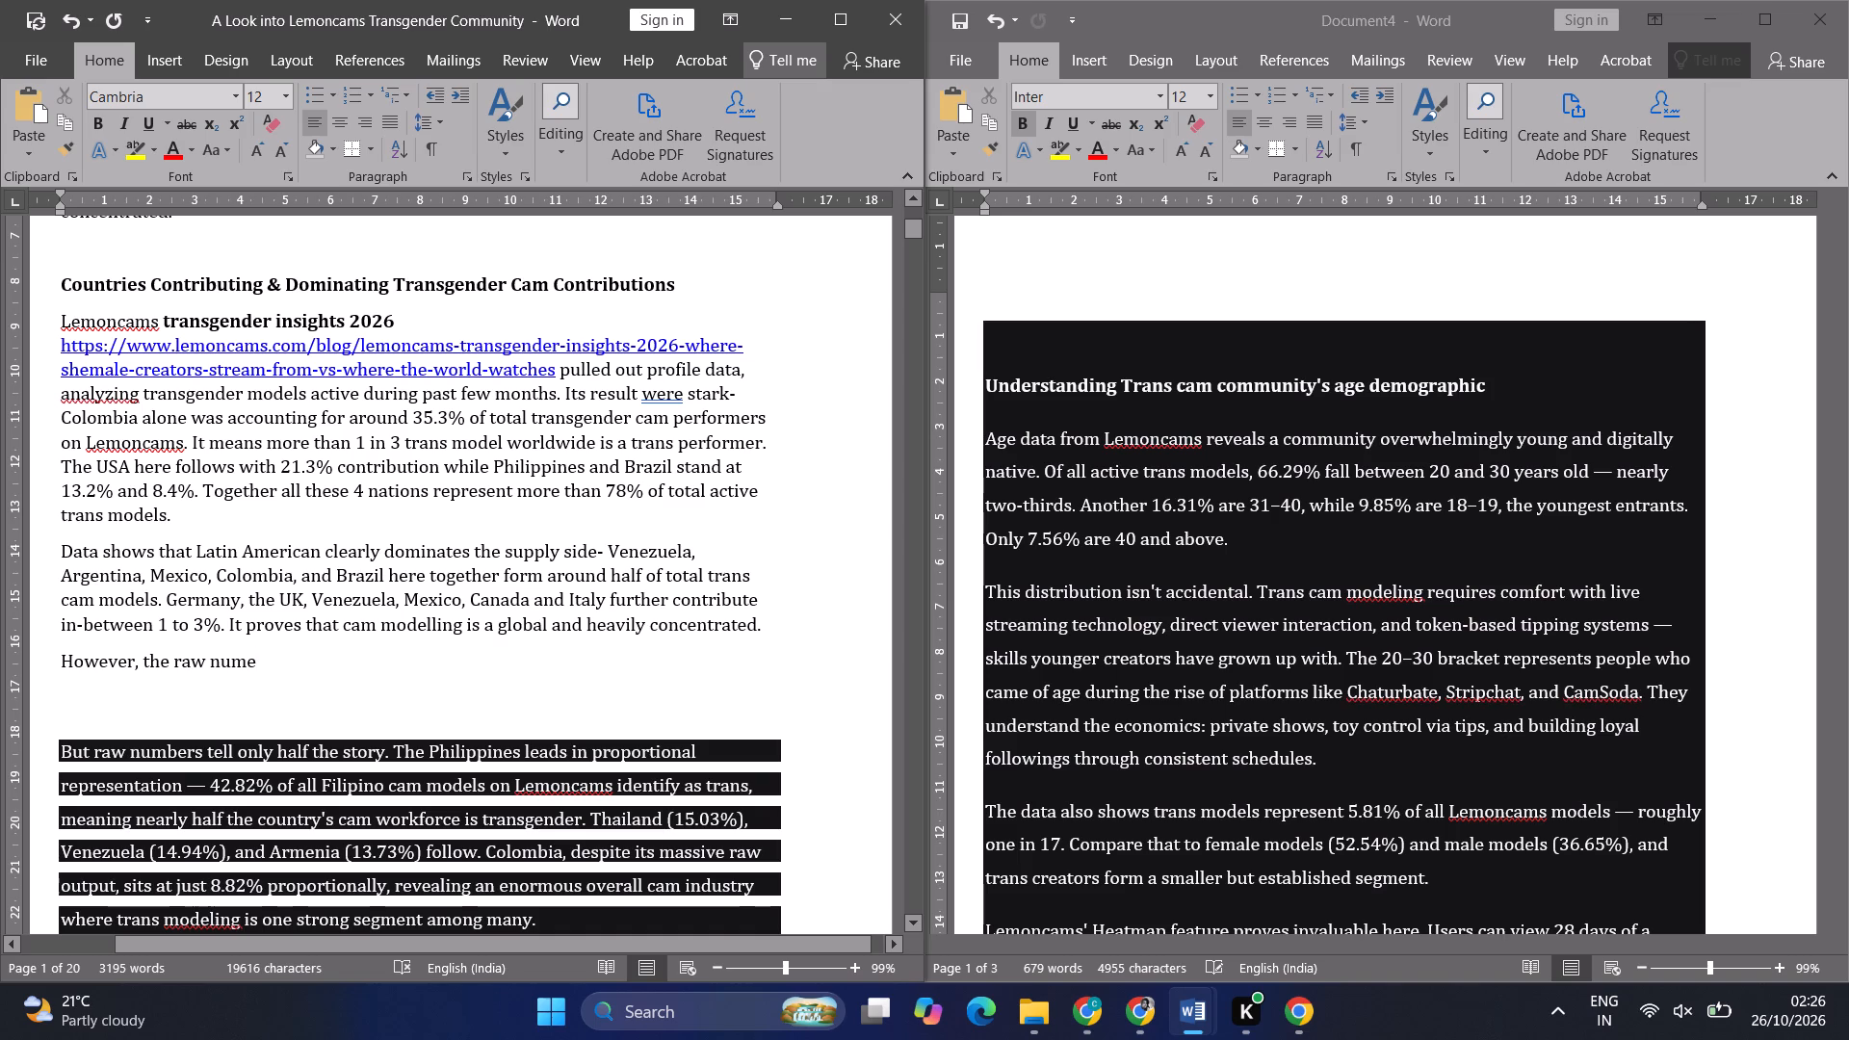
type("bers just tell half of the t")
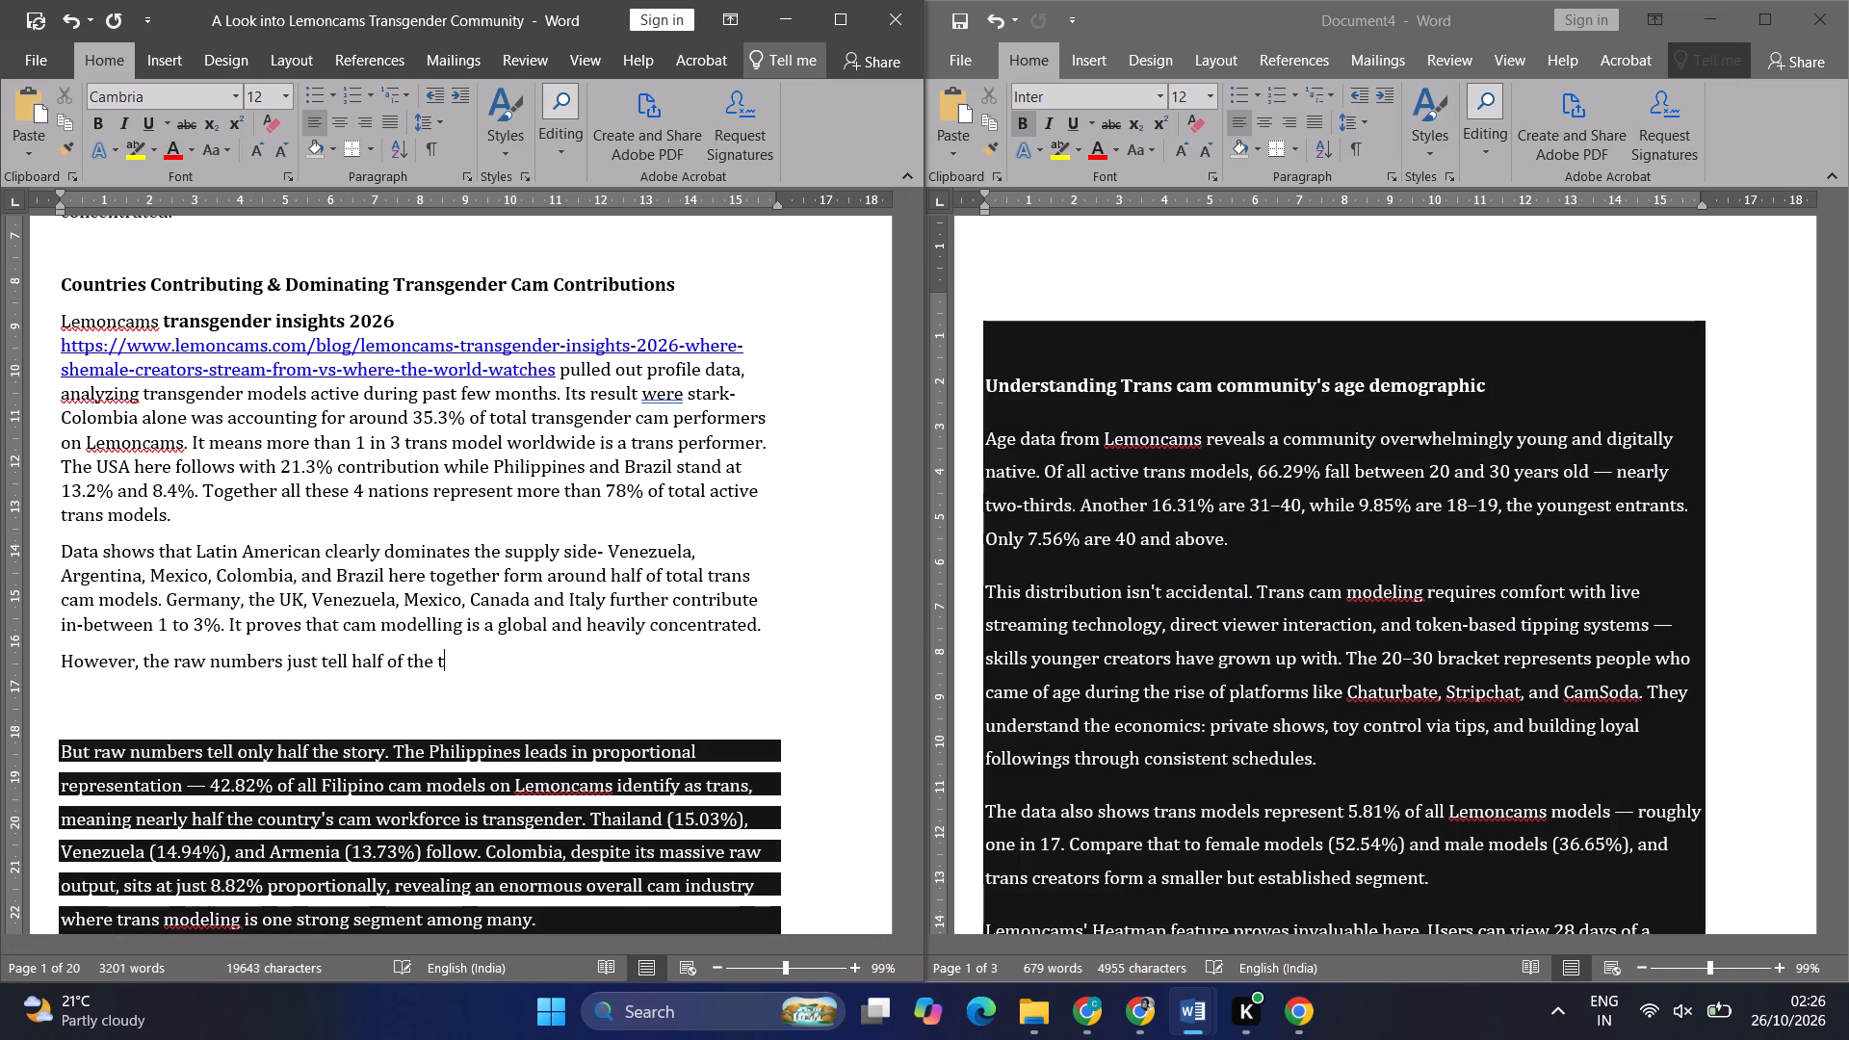
key("BackSpace")
type("story. To say, the")
Continue the sentence with "Philippines here leads in proportional representation- approximately 42.82% of total".
key("space")
type("Philippines here leads in proportioa")
key("BackSpace")
type("nal representation")
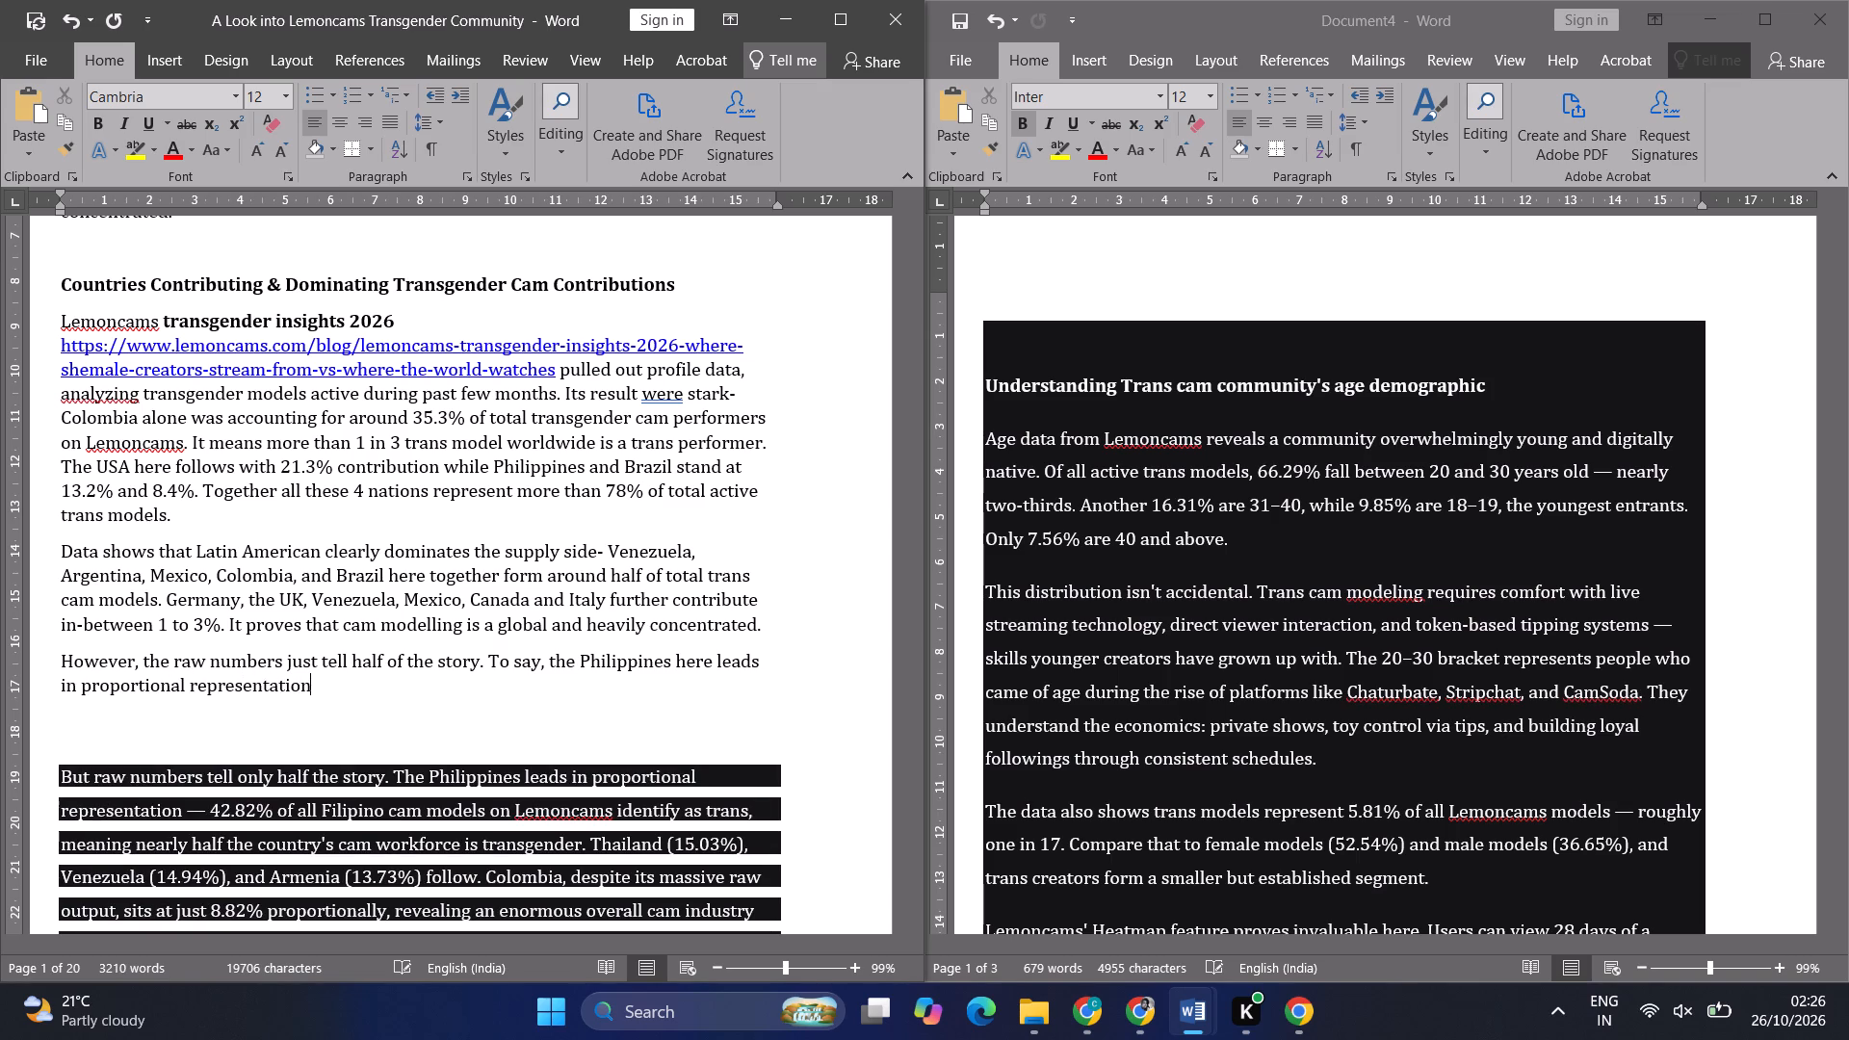
key("space")
key("BackSpace")
type("- ar")
key("BackSpace")
type("pproximately 42.82% of total")
key("space")
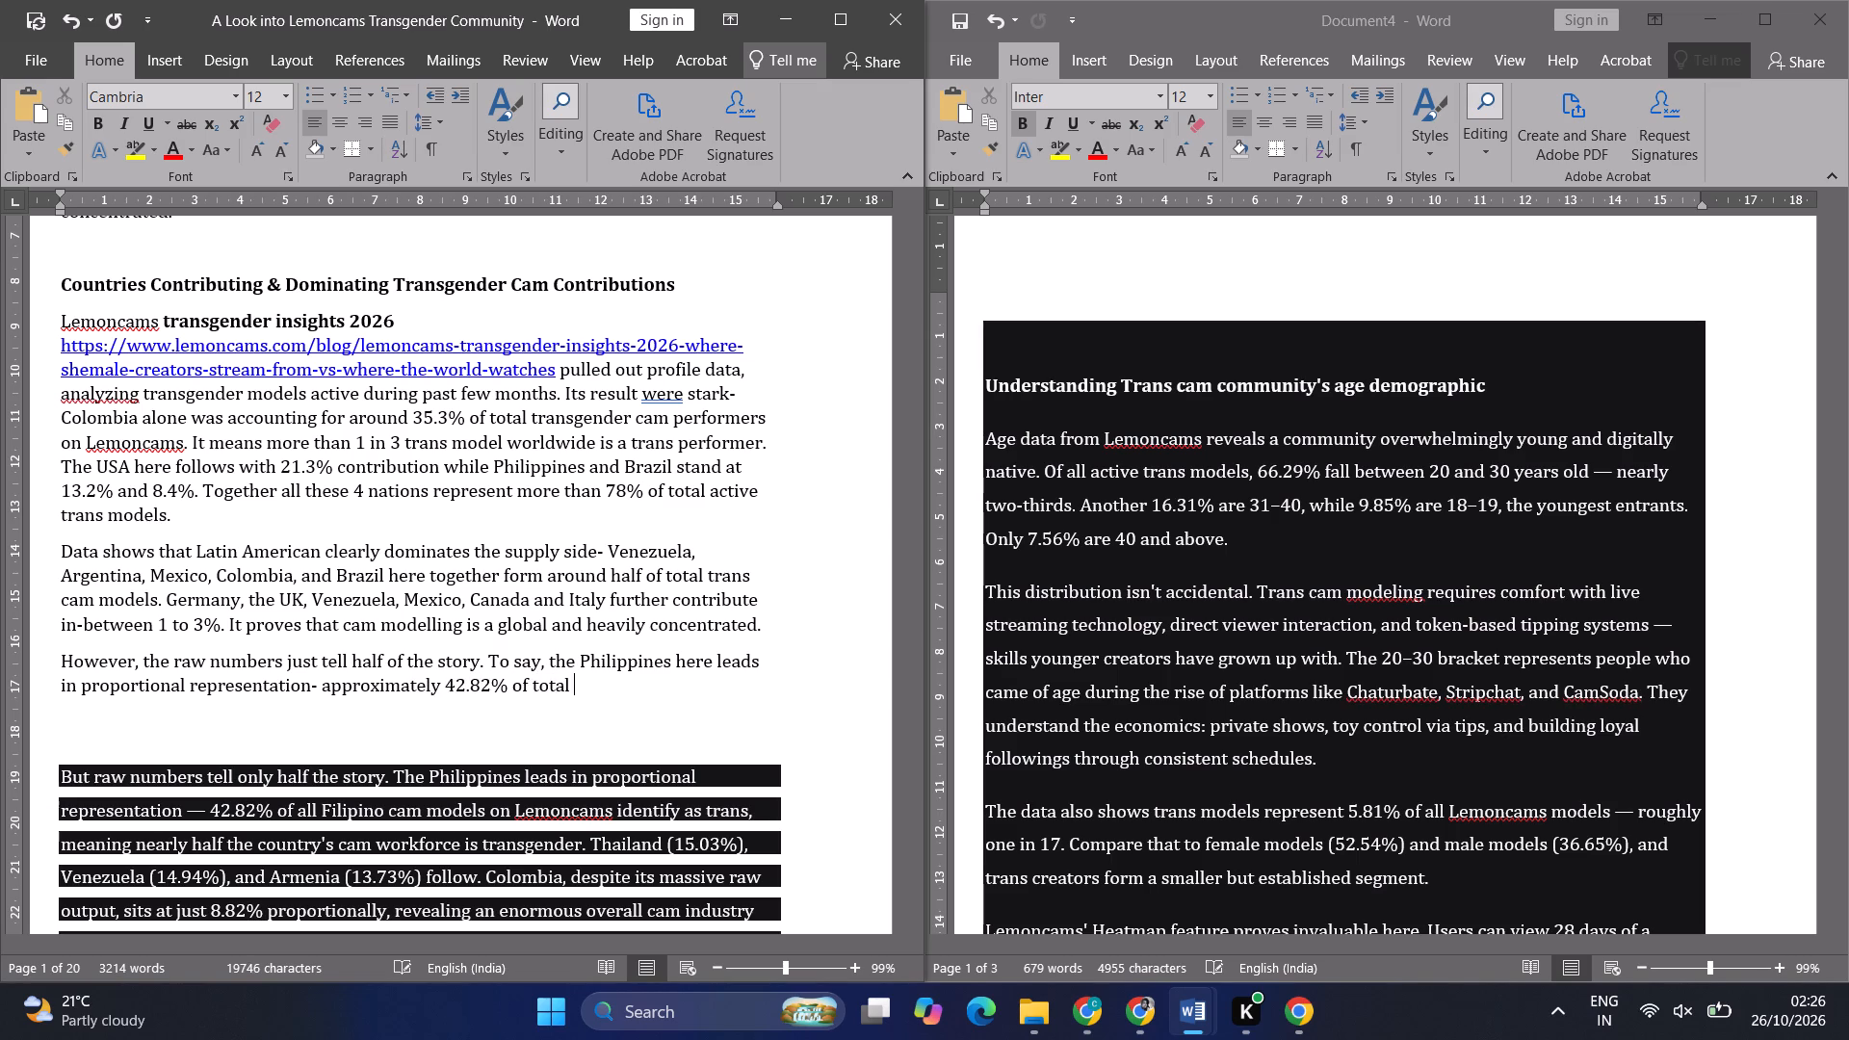
Retype "total" at the end of the new paragraph and follow it with "Filipino cam models".
key("ctrl+shift+Left")
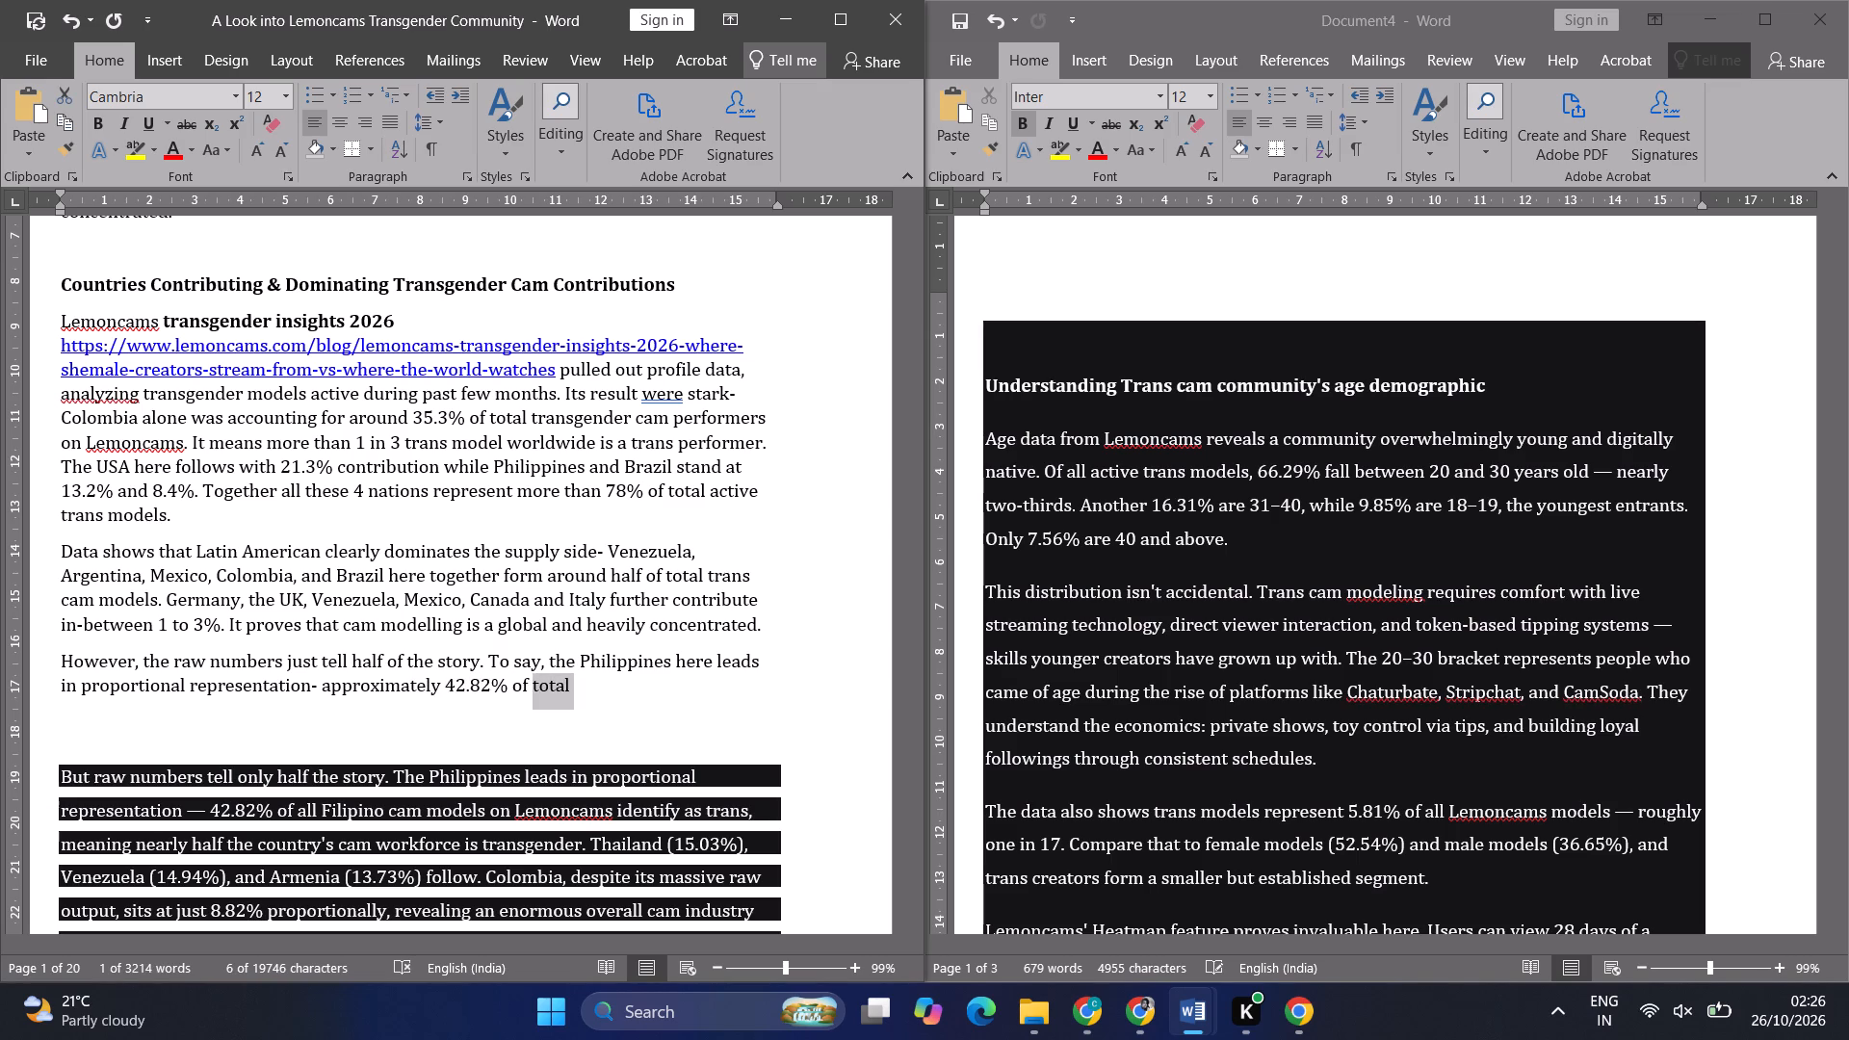
key("Left")
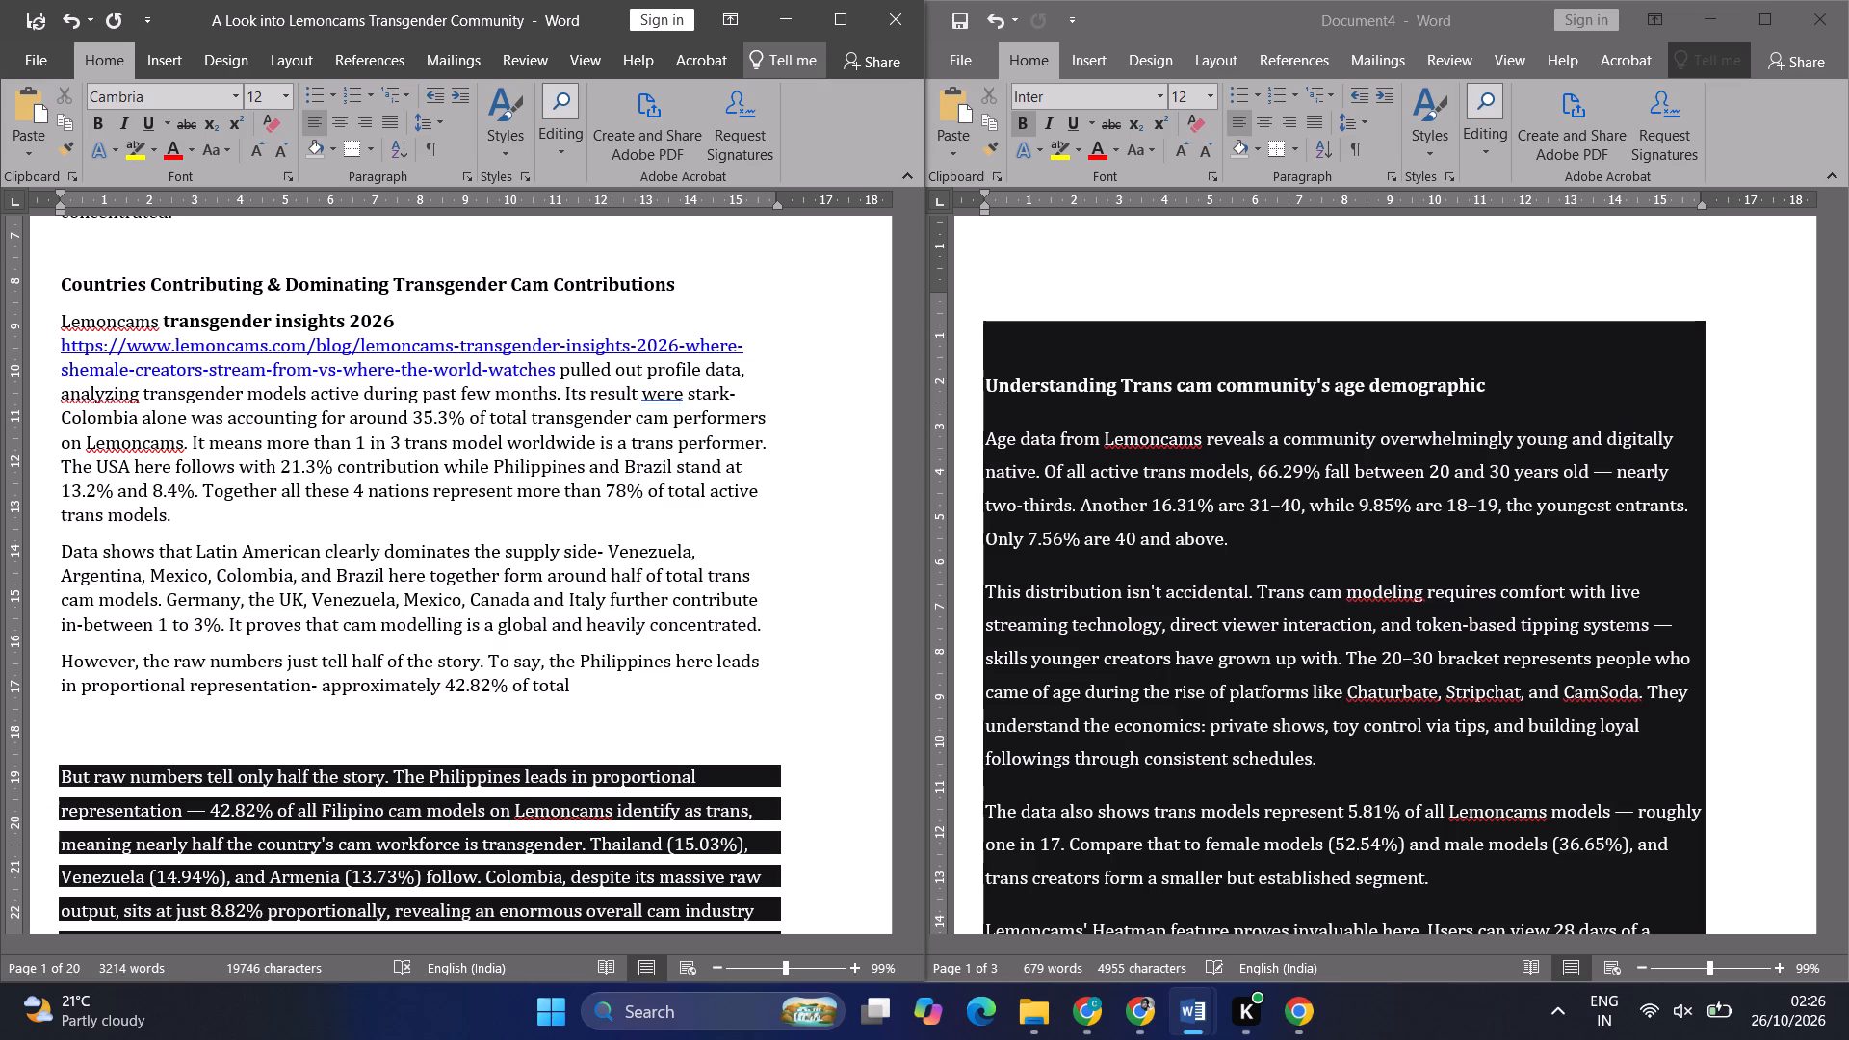
key("ctrl+shift+Right")
key("Right")
key("ctrl+shift+Left")
type("total Filu")
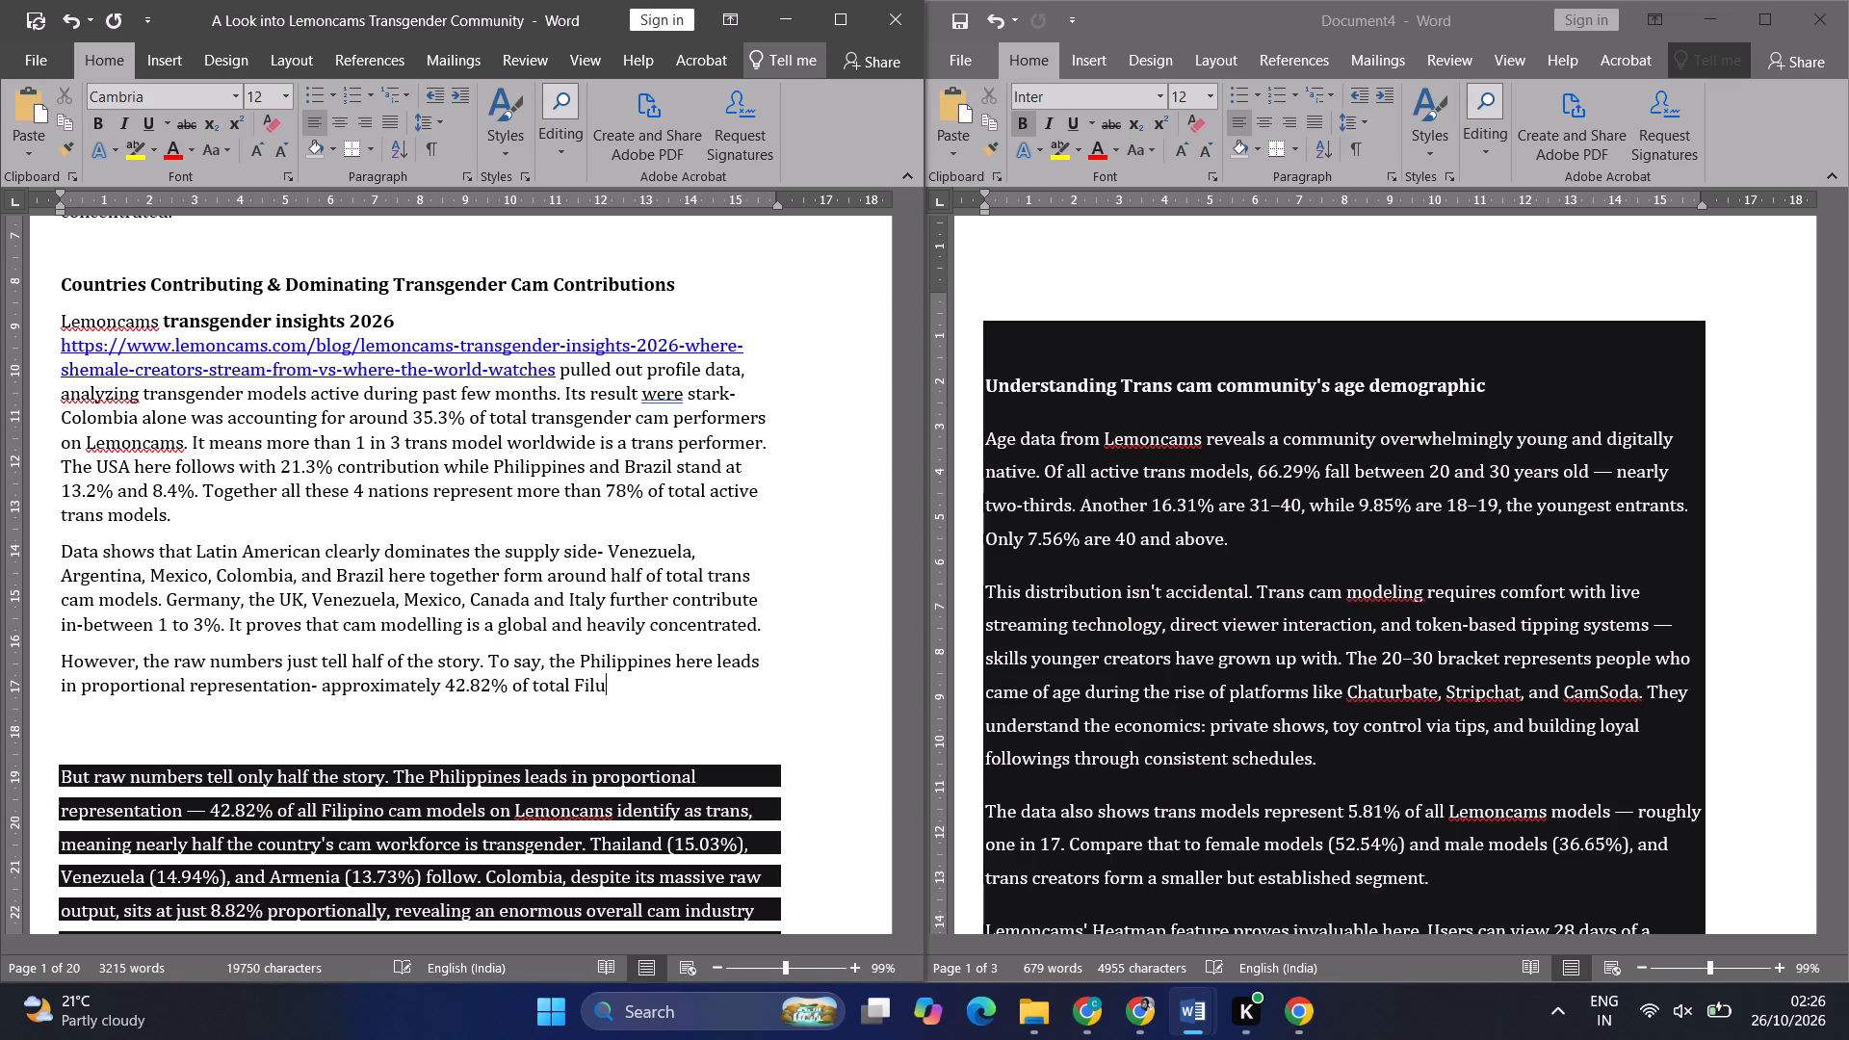
key("BackSpace")
type("ip")
type("ino cam models")
key("space")
Insert "Lemoncams" before "total Filipino cam models" in the new paragraph.
key("ctrl+shift+Left")
key("ctrl+shift+Left")
key("ctrl+shift+Left")
key("Left")
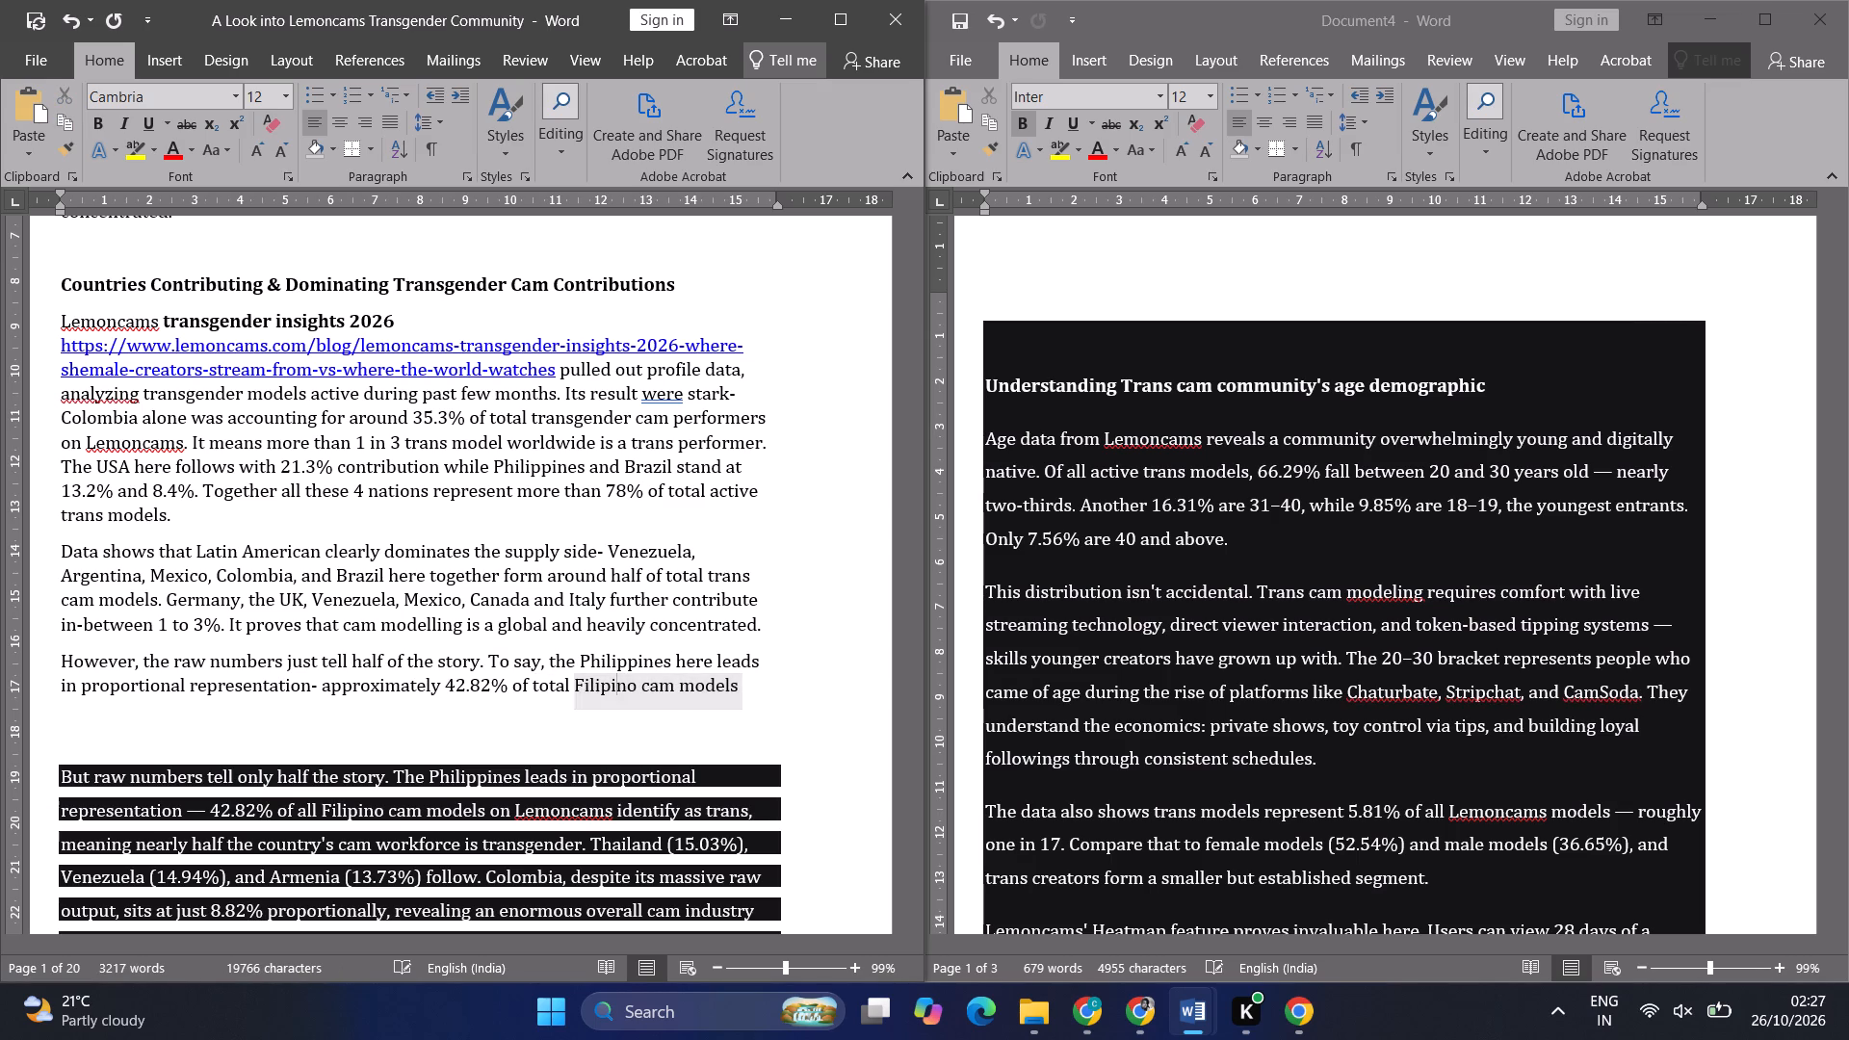
key("ctrl+shift+Left")
key("Left")
type("Lemomcams")
key("space")
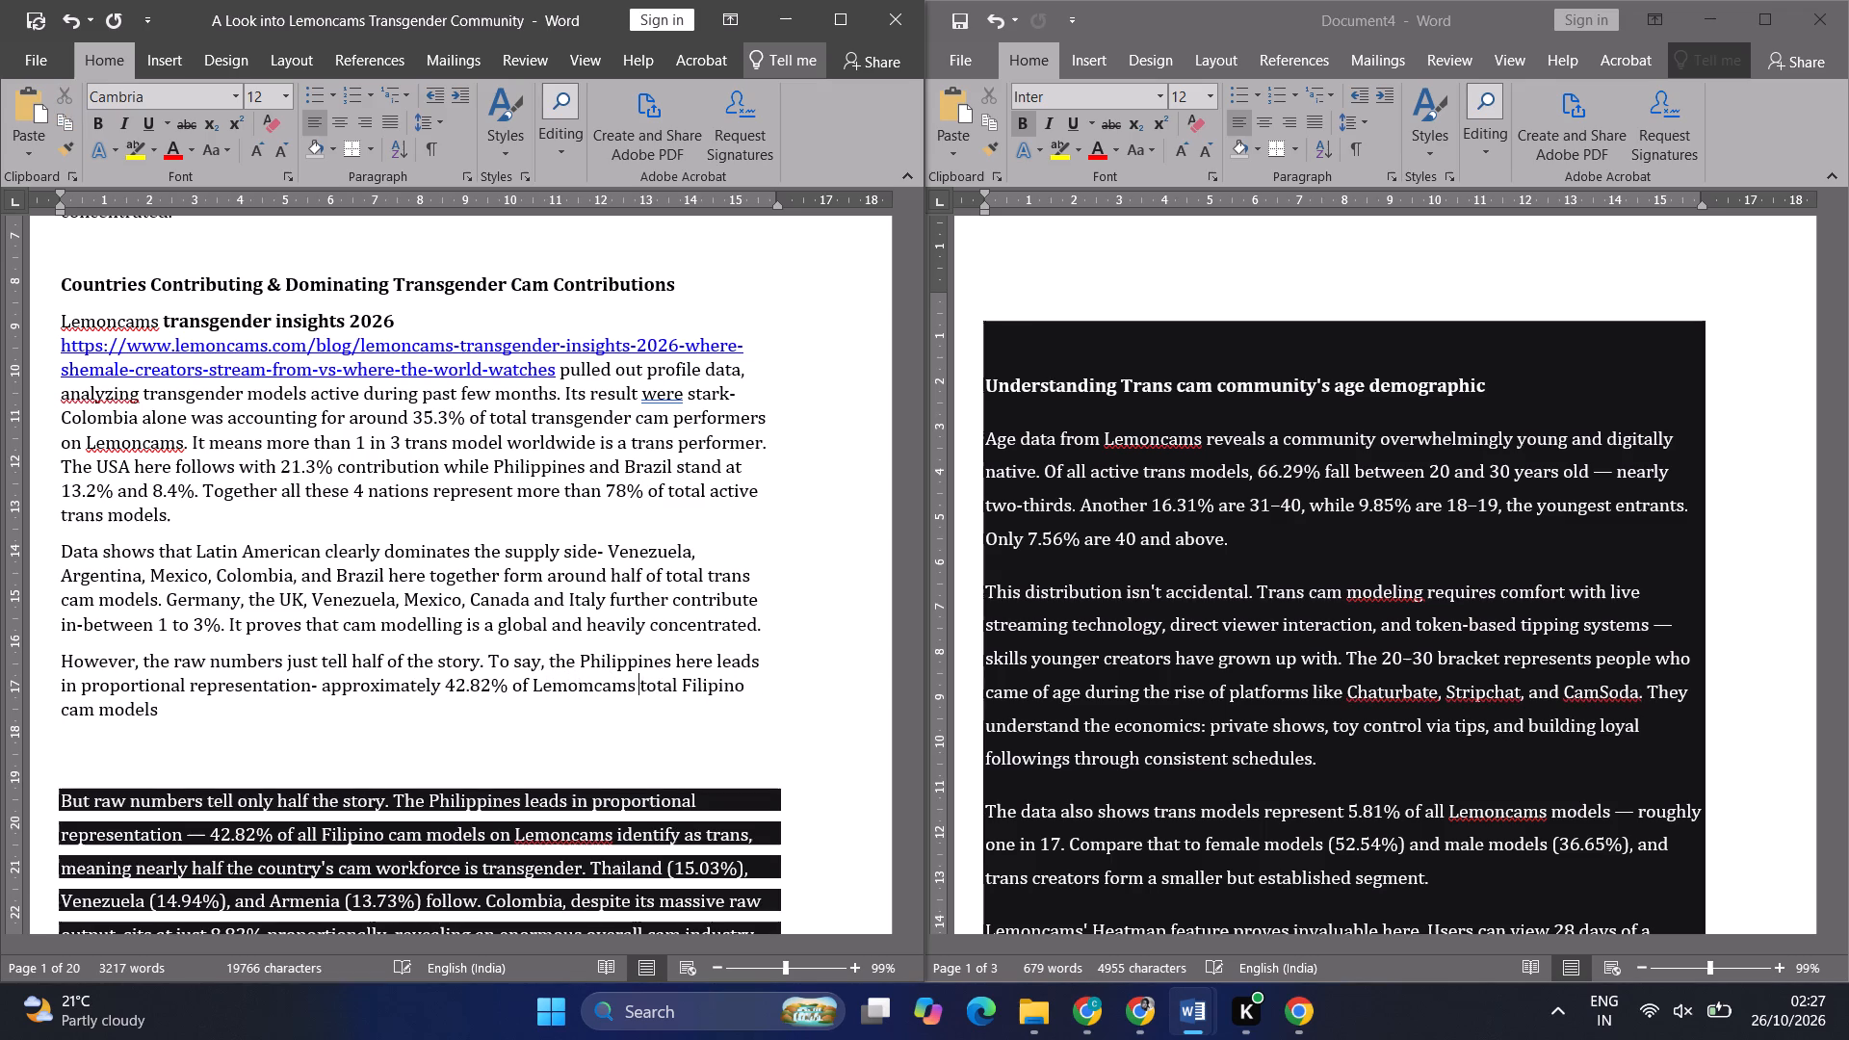
key("BackSpace")
key("BackSpace")
key("BackSpace")
key("BackSpace")
key("BackSpace")
key("BackSpace")
type("ncams")
key("space")
Continue the paragraph with "identify themselves as trans. It means around half of the country's".
key("Down")
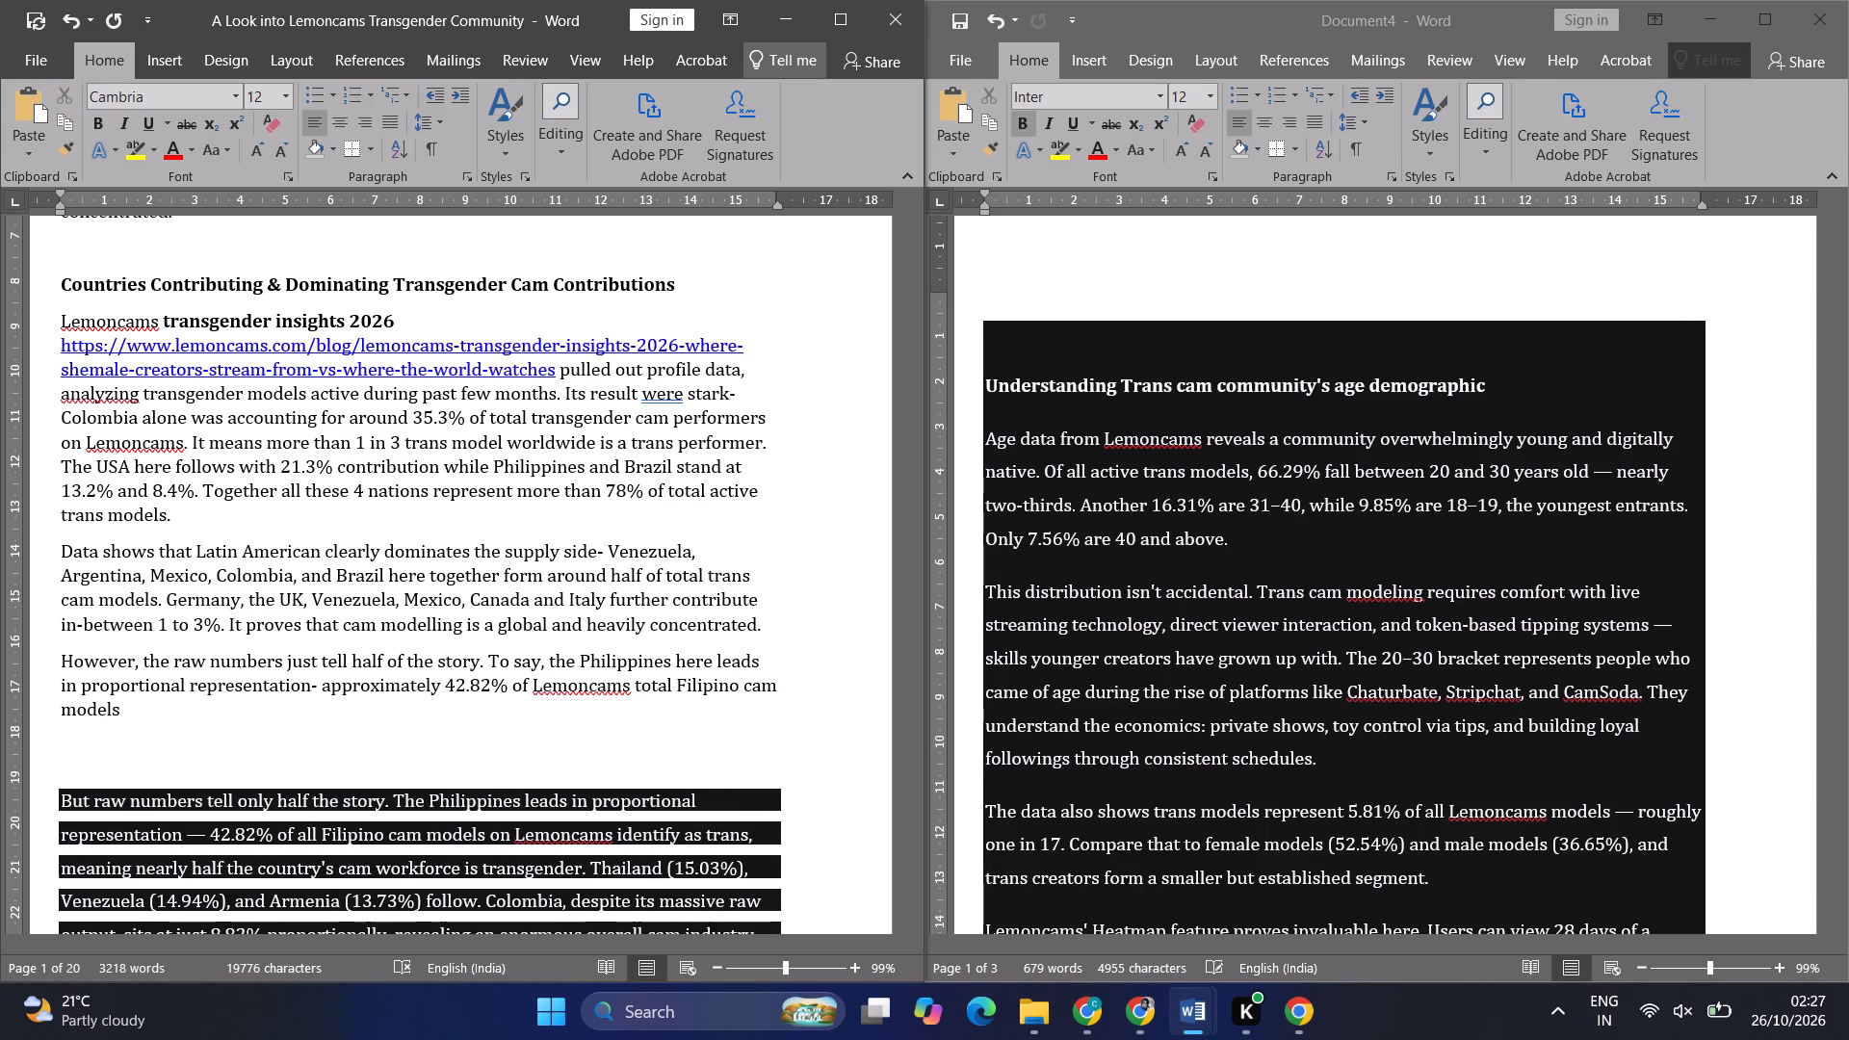
type("den")
key("BackSpace")
key("BackSpace")
key("BackSpace")
type("identify themselves as trans. it means around half of the country")
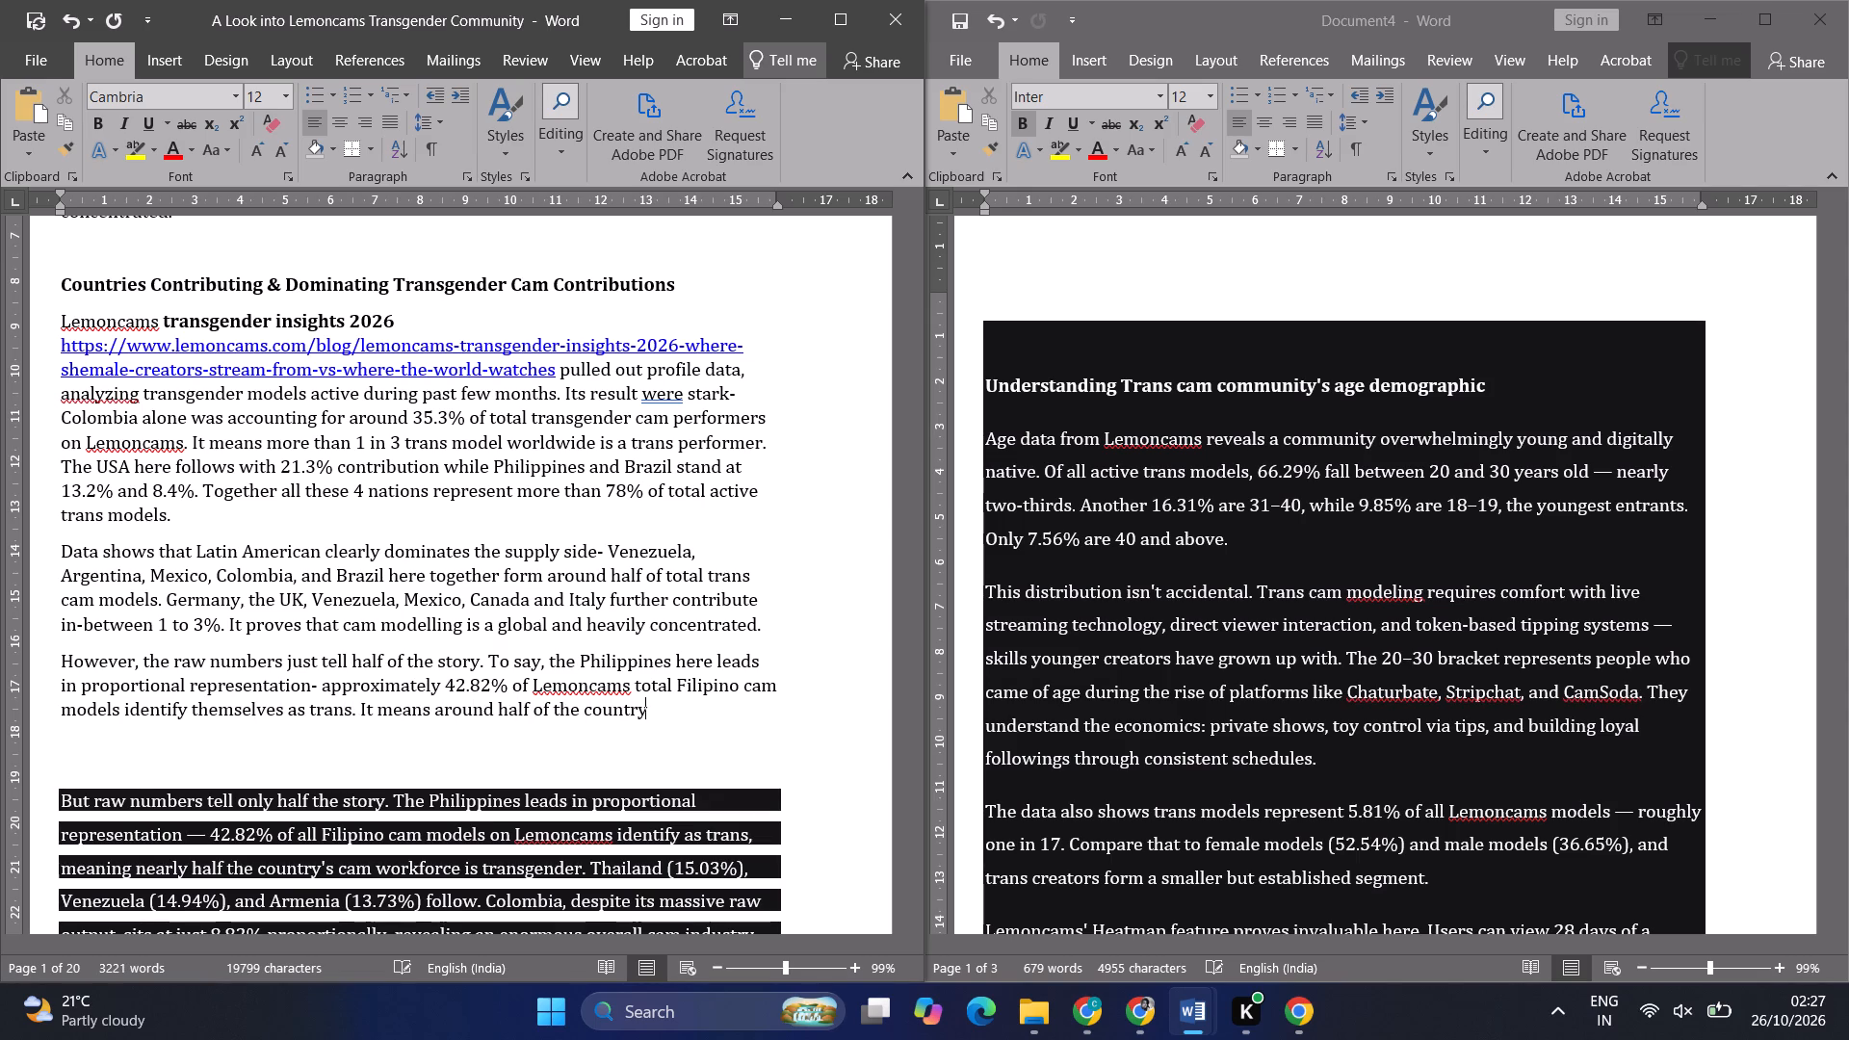
type("'s")
key("space")
Finish that sentence with "cam models are transgender.".
key("ctrl+shift+Left")
key("ctrl+shift+Left")
key("ctrl+shift+Left")
key("Left")
key("ctrl+shift+Left")
key("Left")
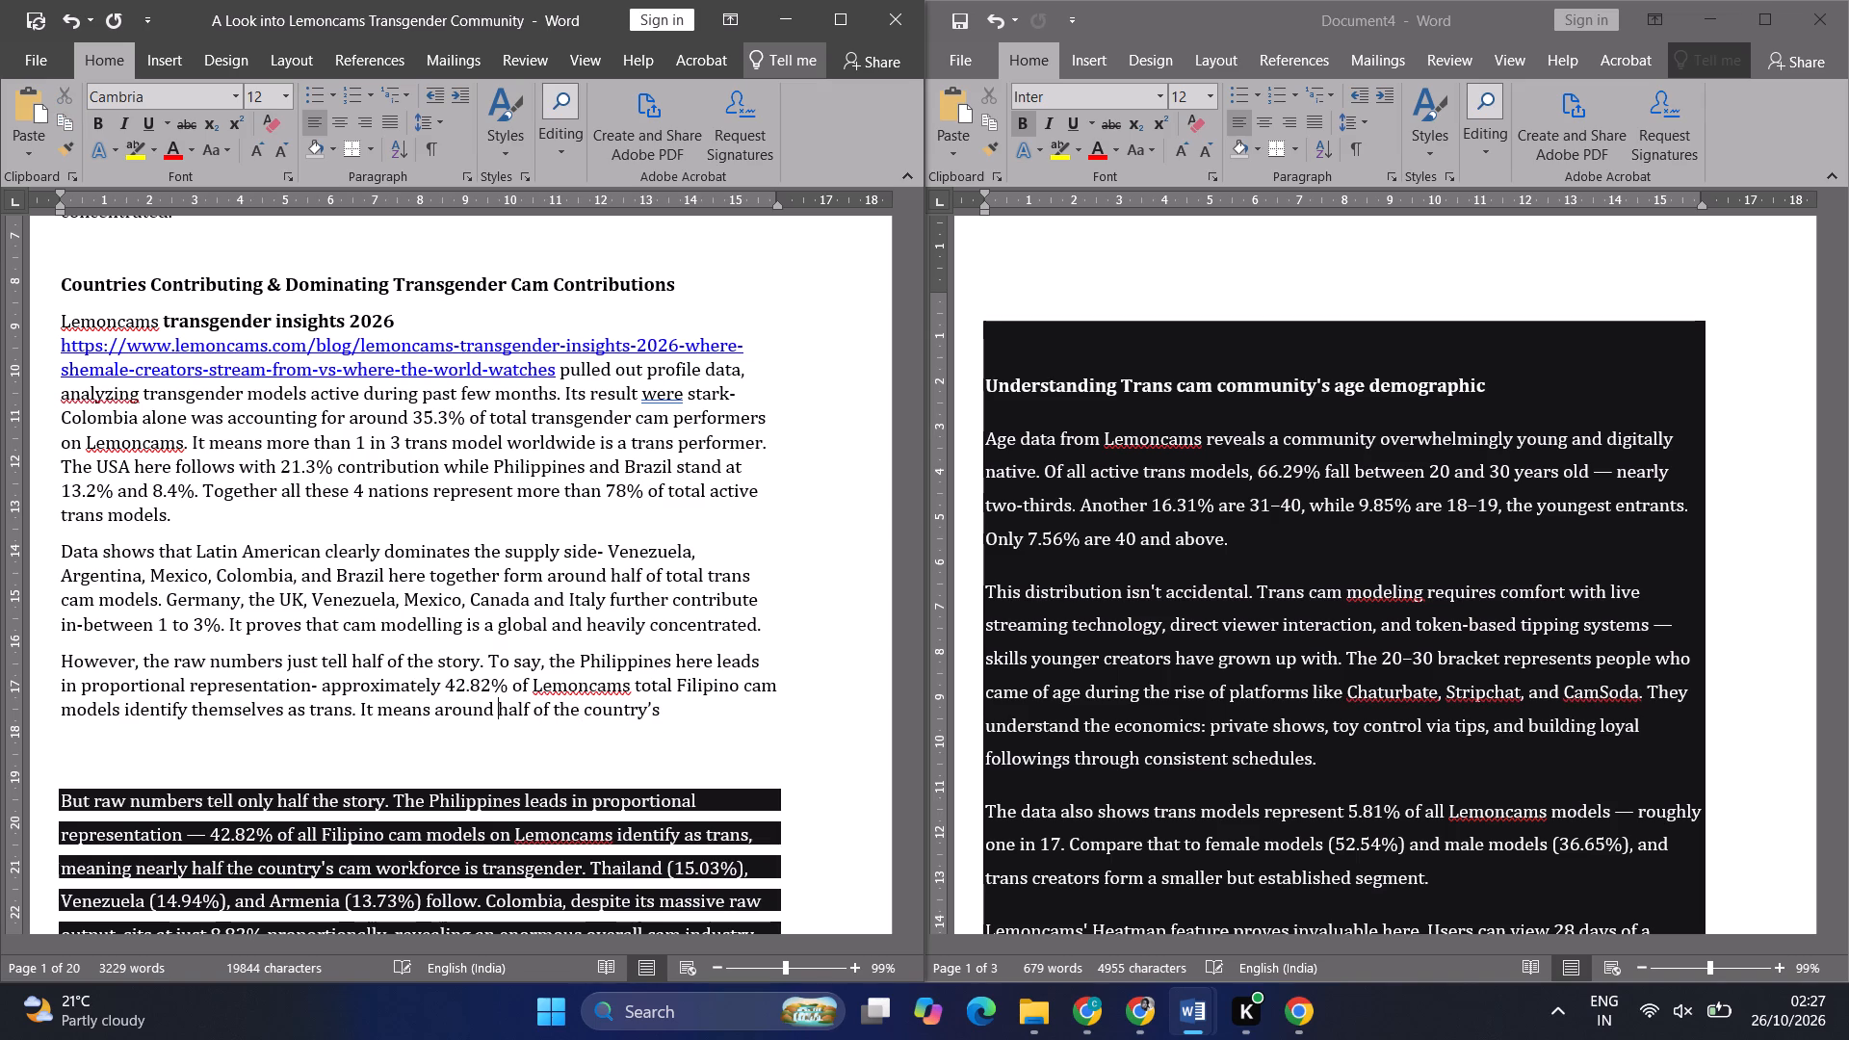
key("ctrl+shift+Left")
key("Right")
key("End")
type("cam models are transgender.")
Delete the rewritten part of the source paragraph, from "But raw numbers tell only half the story" through "cam workforce is transgender.".
key("Right")
key("Right")
key("shift+Down")
key("shift+Down")
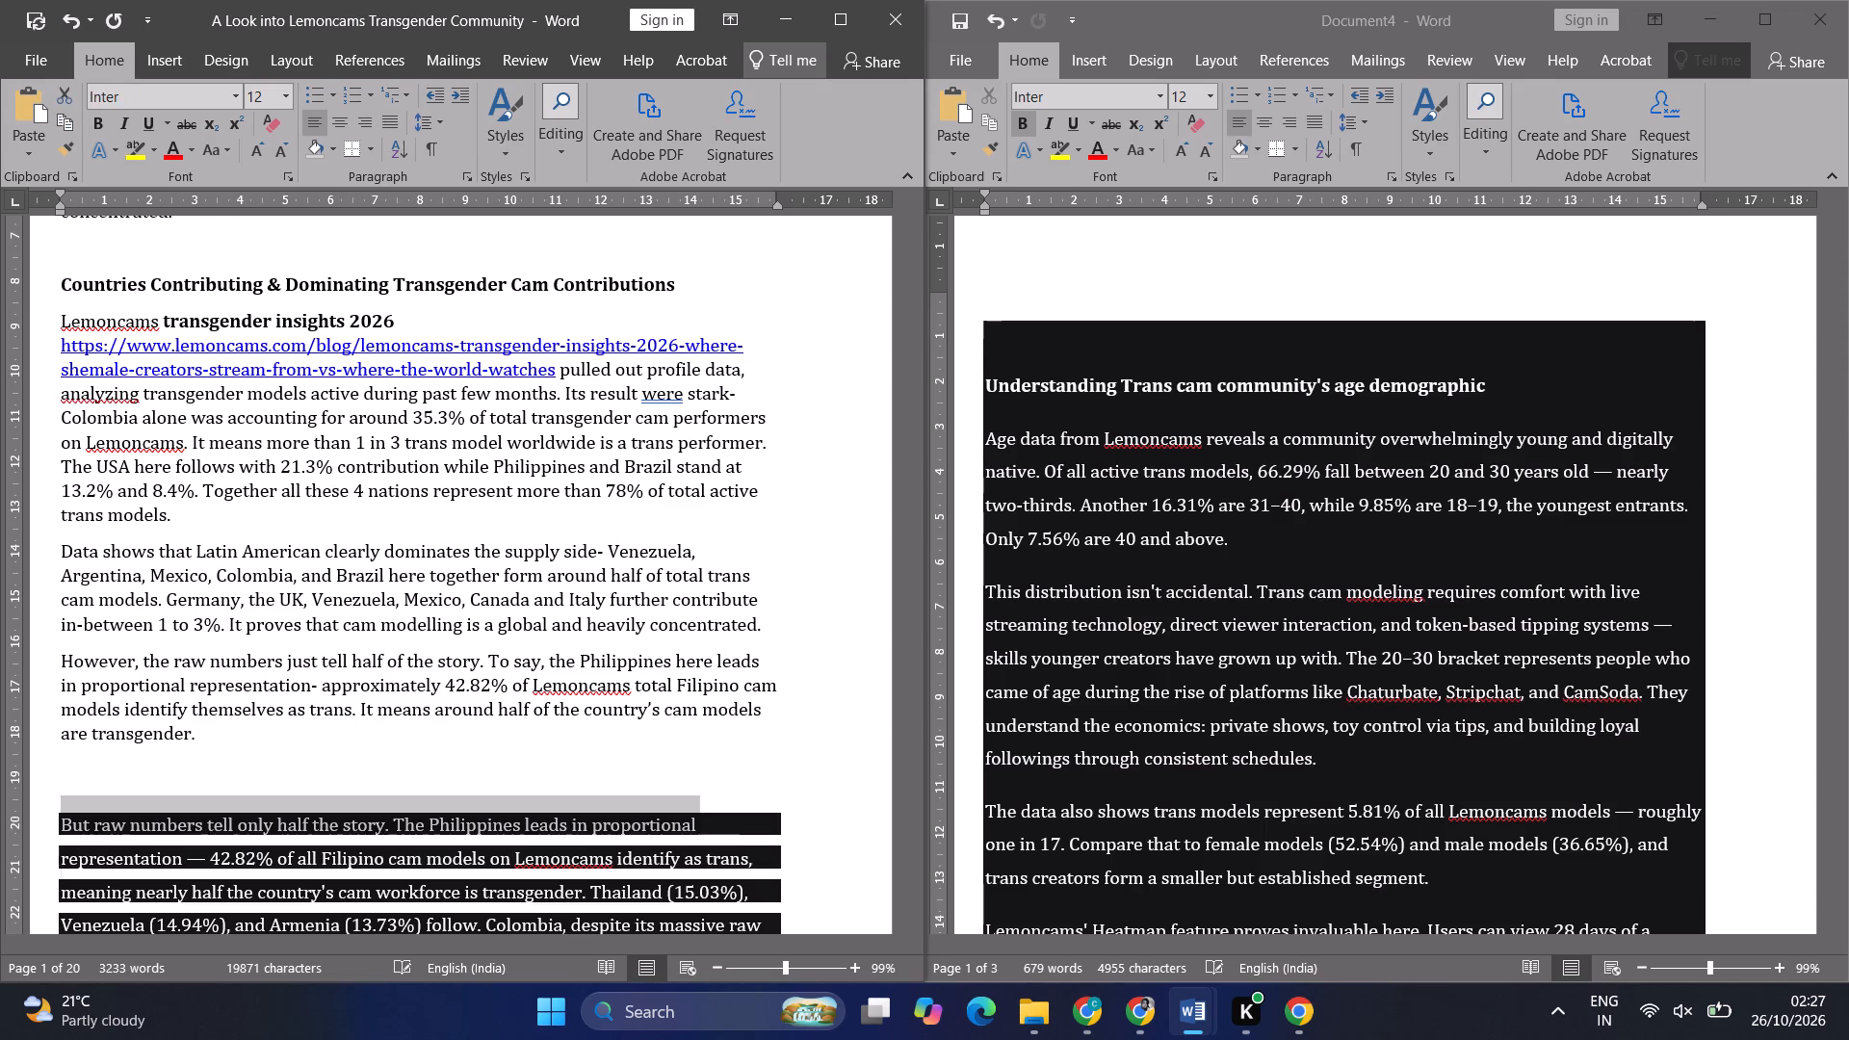
key("shift+Down")
key("shift+Up")
key("BackSpace")
key("ctrl+shift+Right")
key("ctrl+shift+Right")
key("ctrl+shift+Right")
key("ctrl+shift+Right")
key("ctrl+shift+Right")
key("ctrl+shift+Right")
key("ctrl+shift+Right")
key("ctrl+shift+Right")
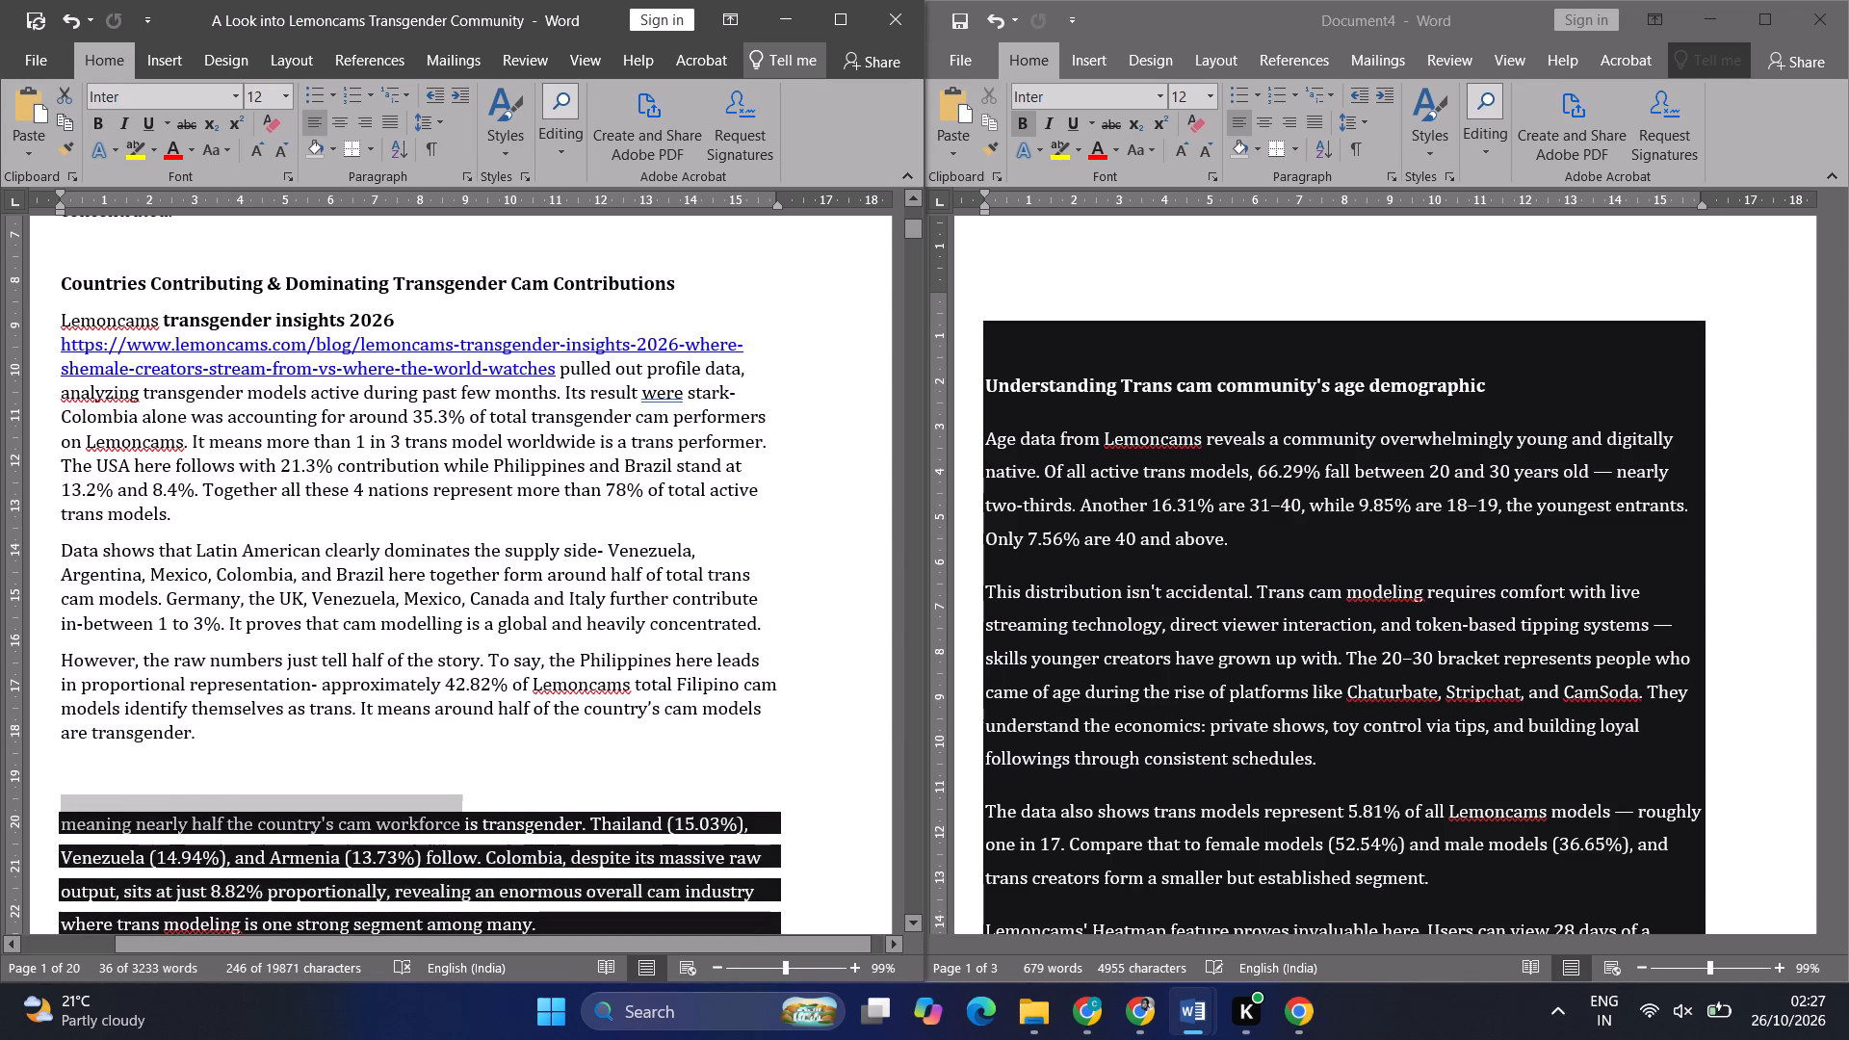
key("ctrl+shift+Right")
key("ctrl+shift+Right")
key("BackSpace")
Begin another sentence after "are transgender." with "Further following".
key("Left")
key("Left")
key("space")
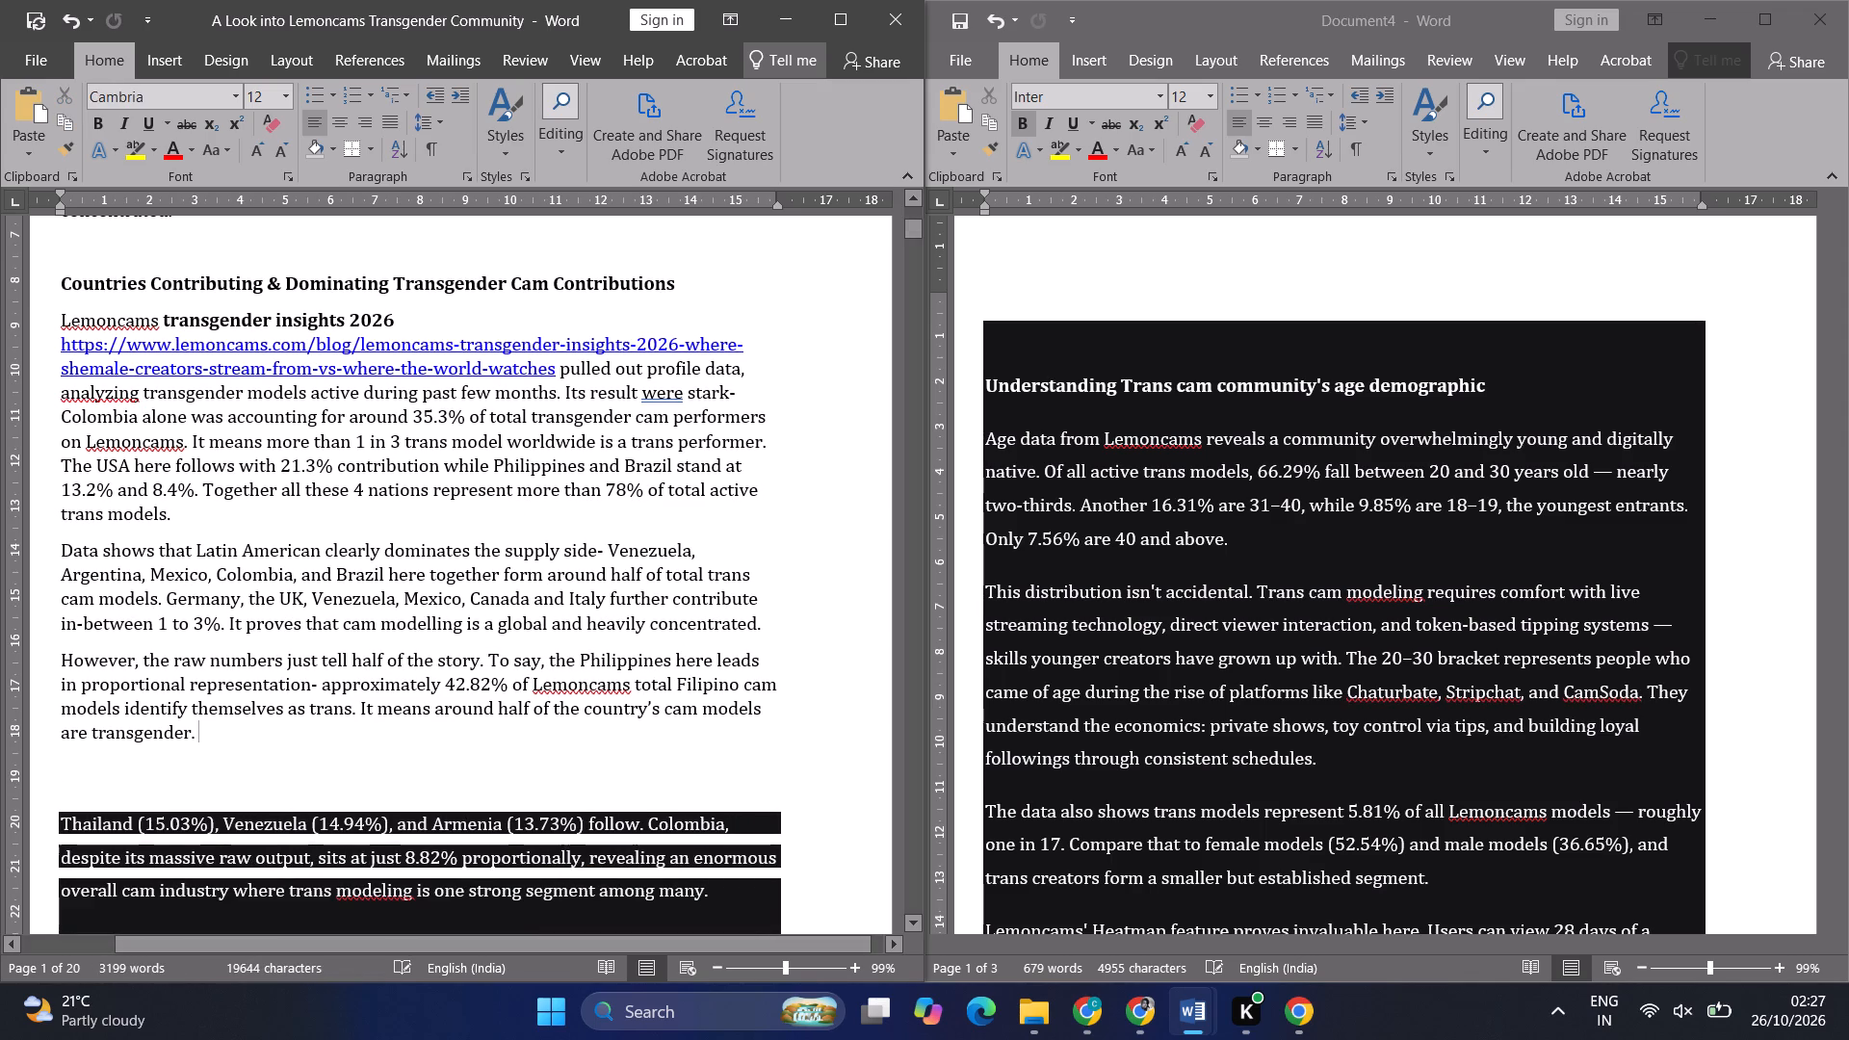
type("Further follpwi")
key("BackSpace")
key("BackSpace")
key("BackSpace")
type("own")
key("BackSpace")
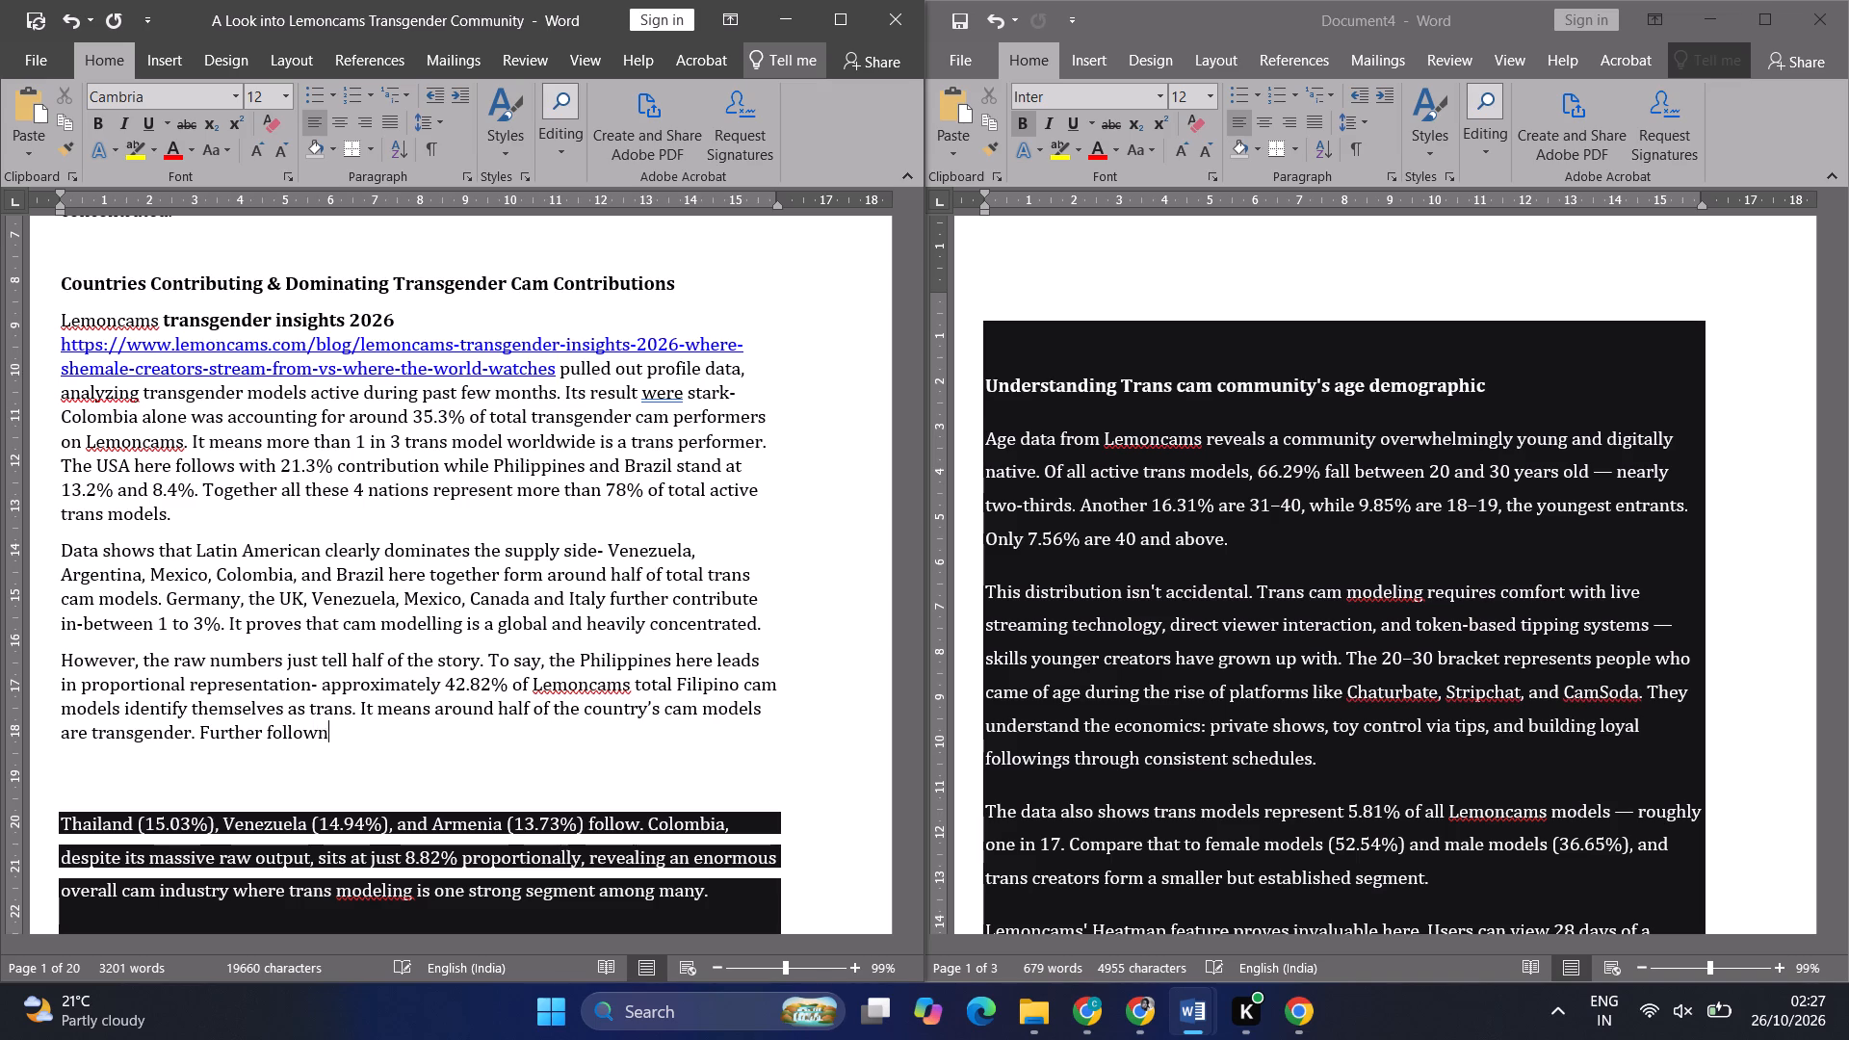
type("ing")
key("space")
Remove "Further" so that the new sentence opens with "Following".
key("ctrl+shift+Left")
key("Left")
key("Right")
key("ctrl+shift+Left")
key("ctrl+shift+Left")
key("shift+Right")
key("BackSpace")
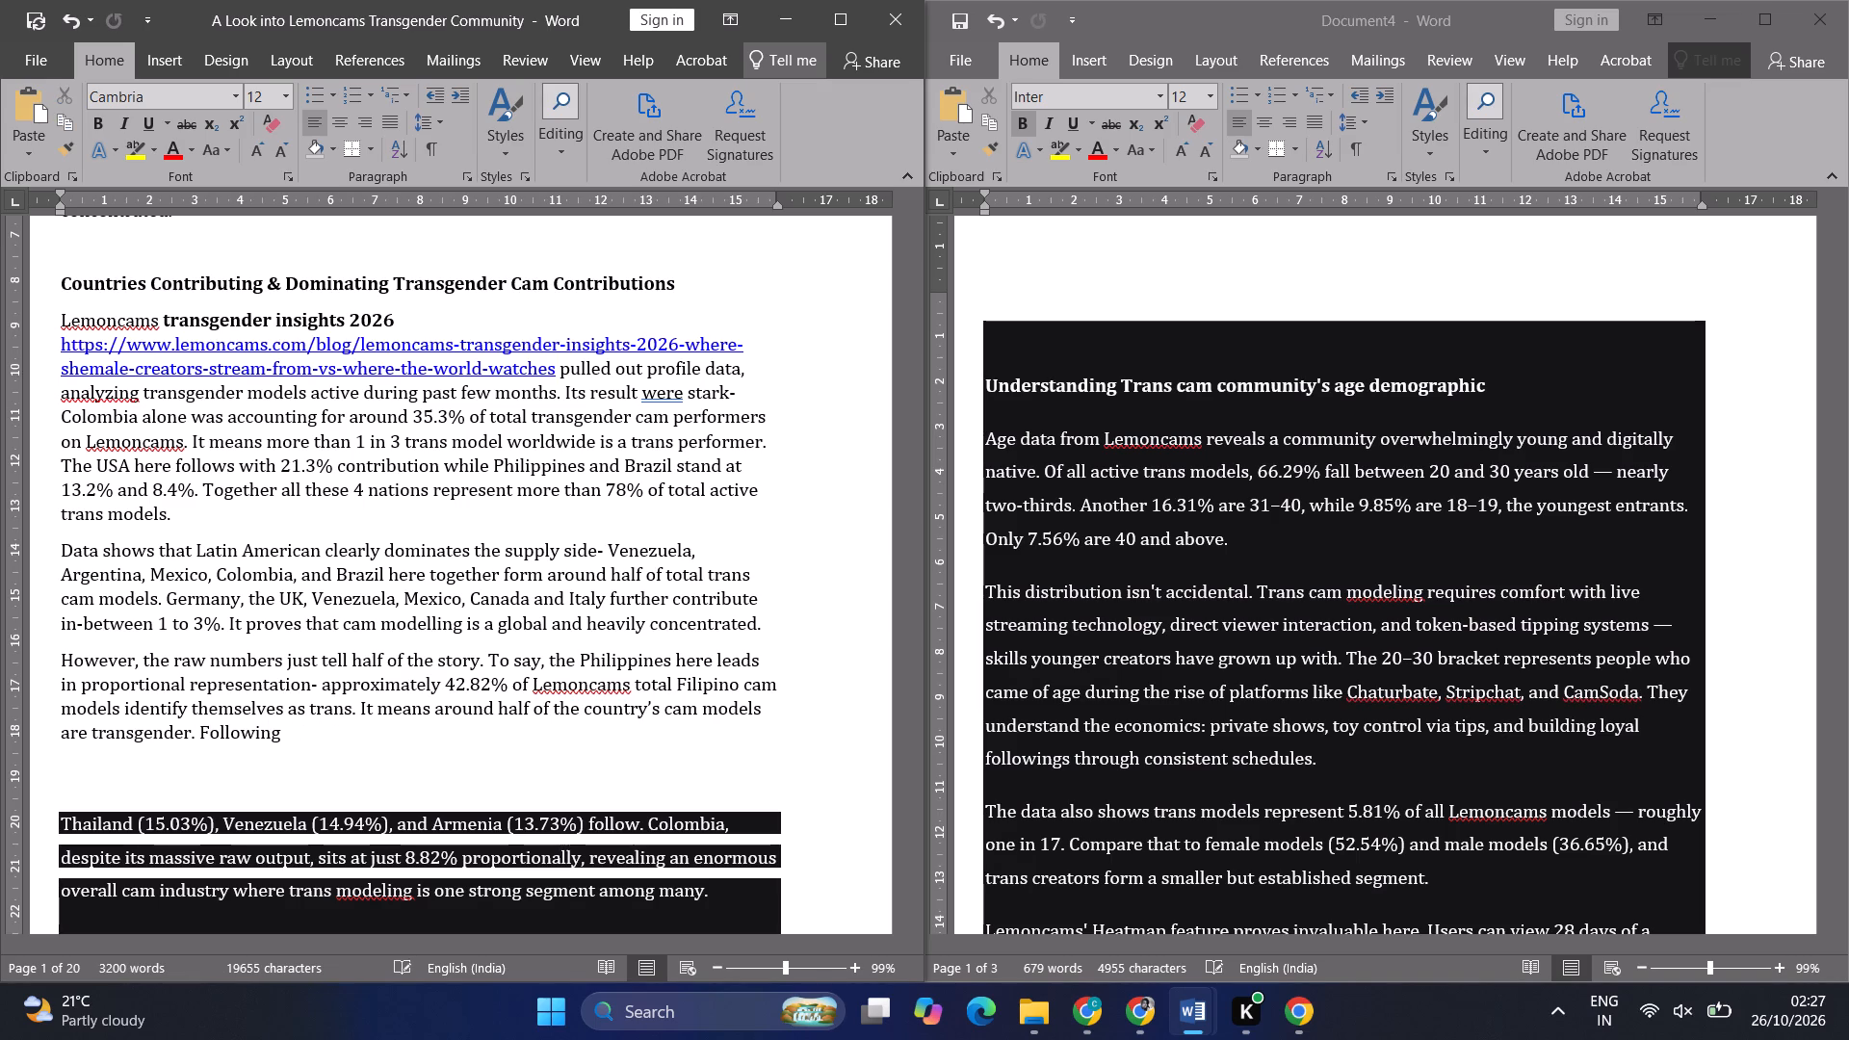
Continue the sentence after "Following" with "this are Thailand".
key("End")
type("the")
key("BackSpace")
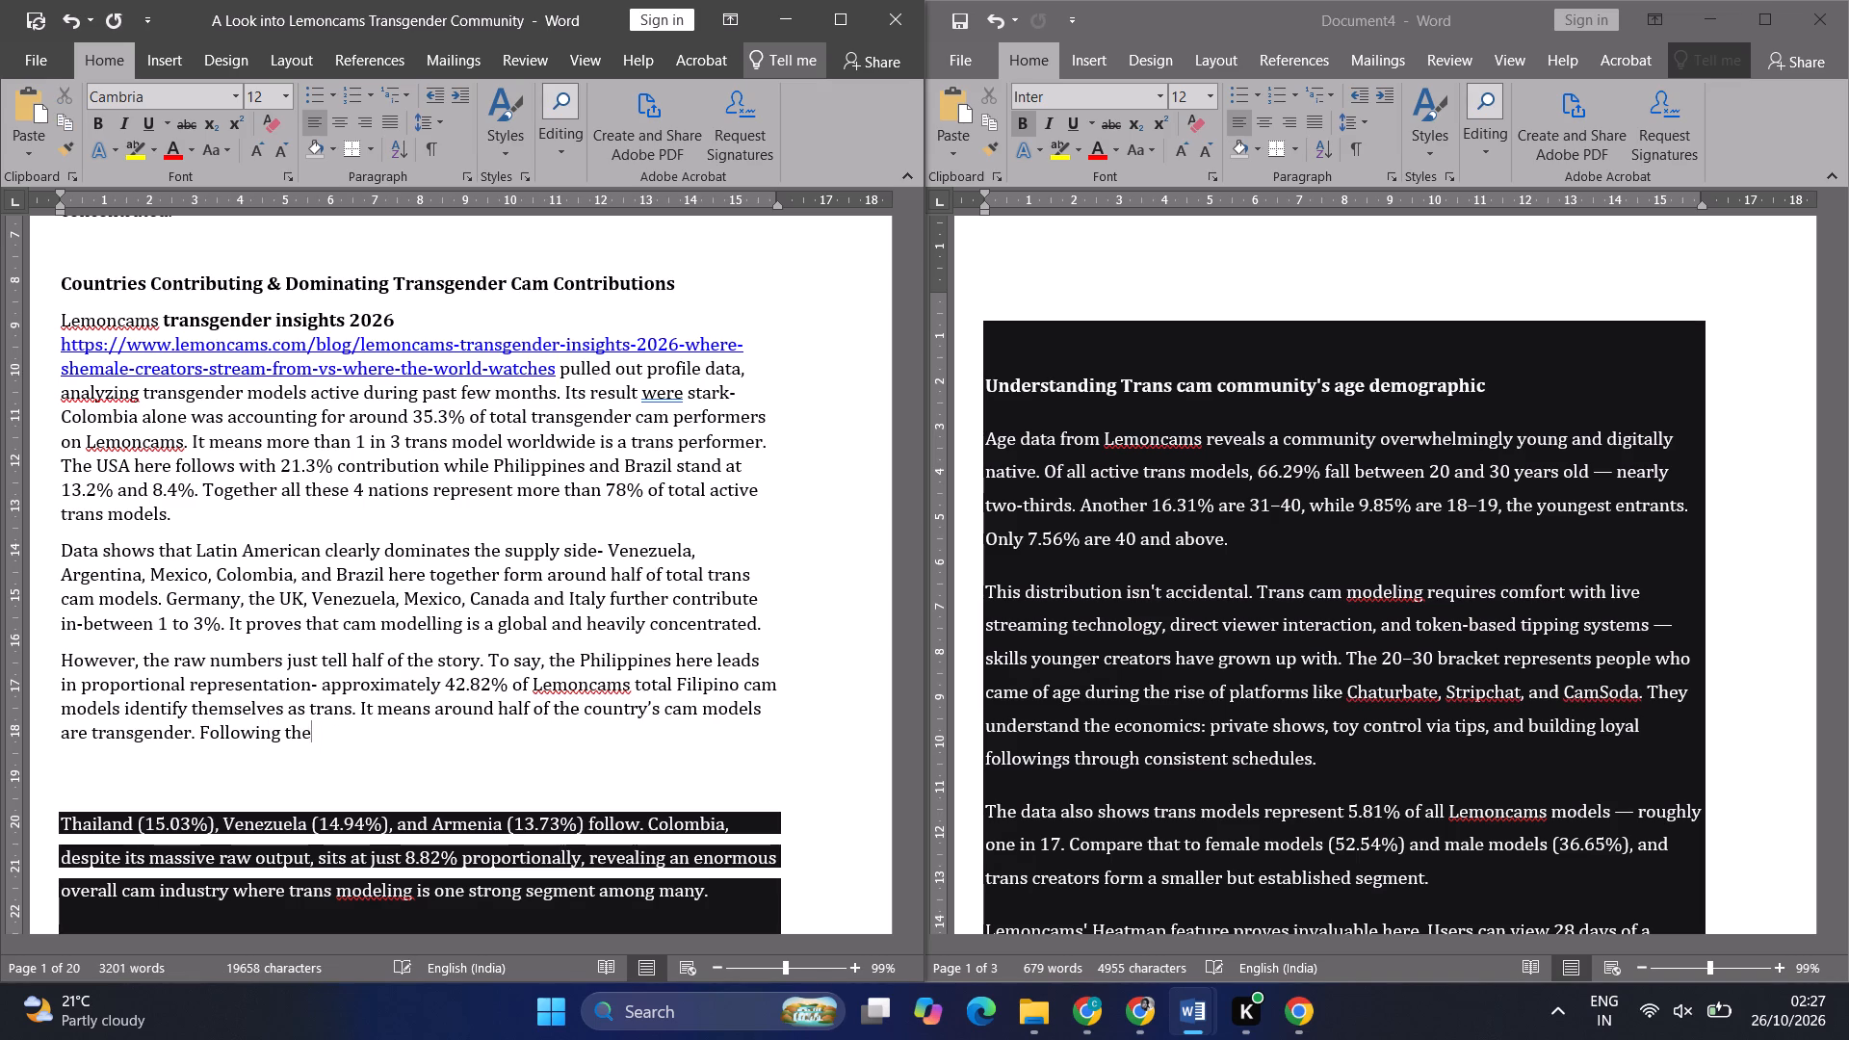
type("is are")
key("space")
key("BackSpace")
key("BackSpace")
key("BackSpace")
key("BackSpace")
type("are Thailand")
key("space")
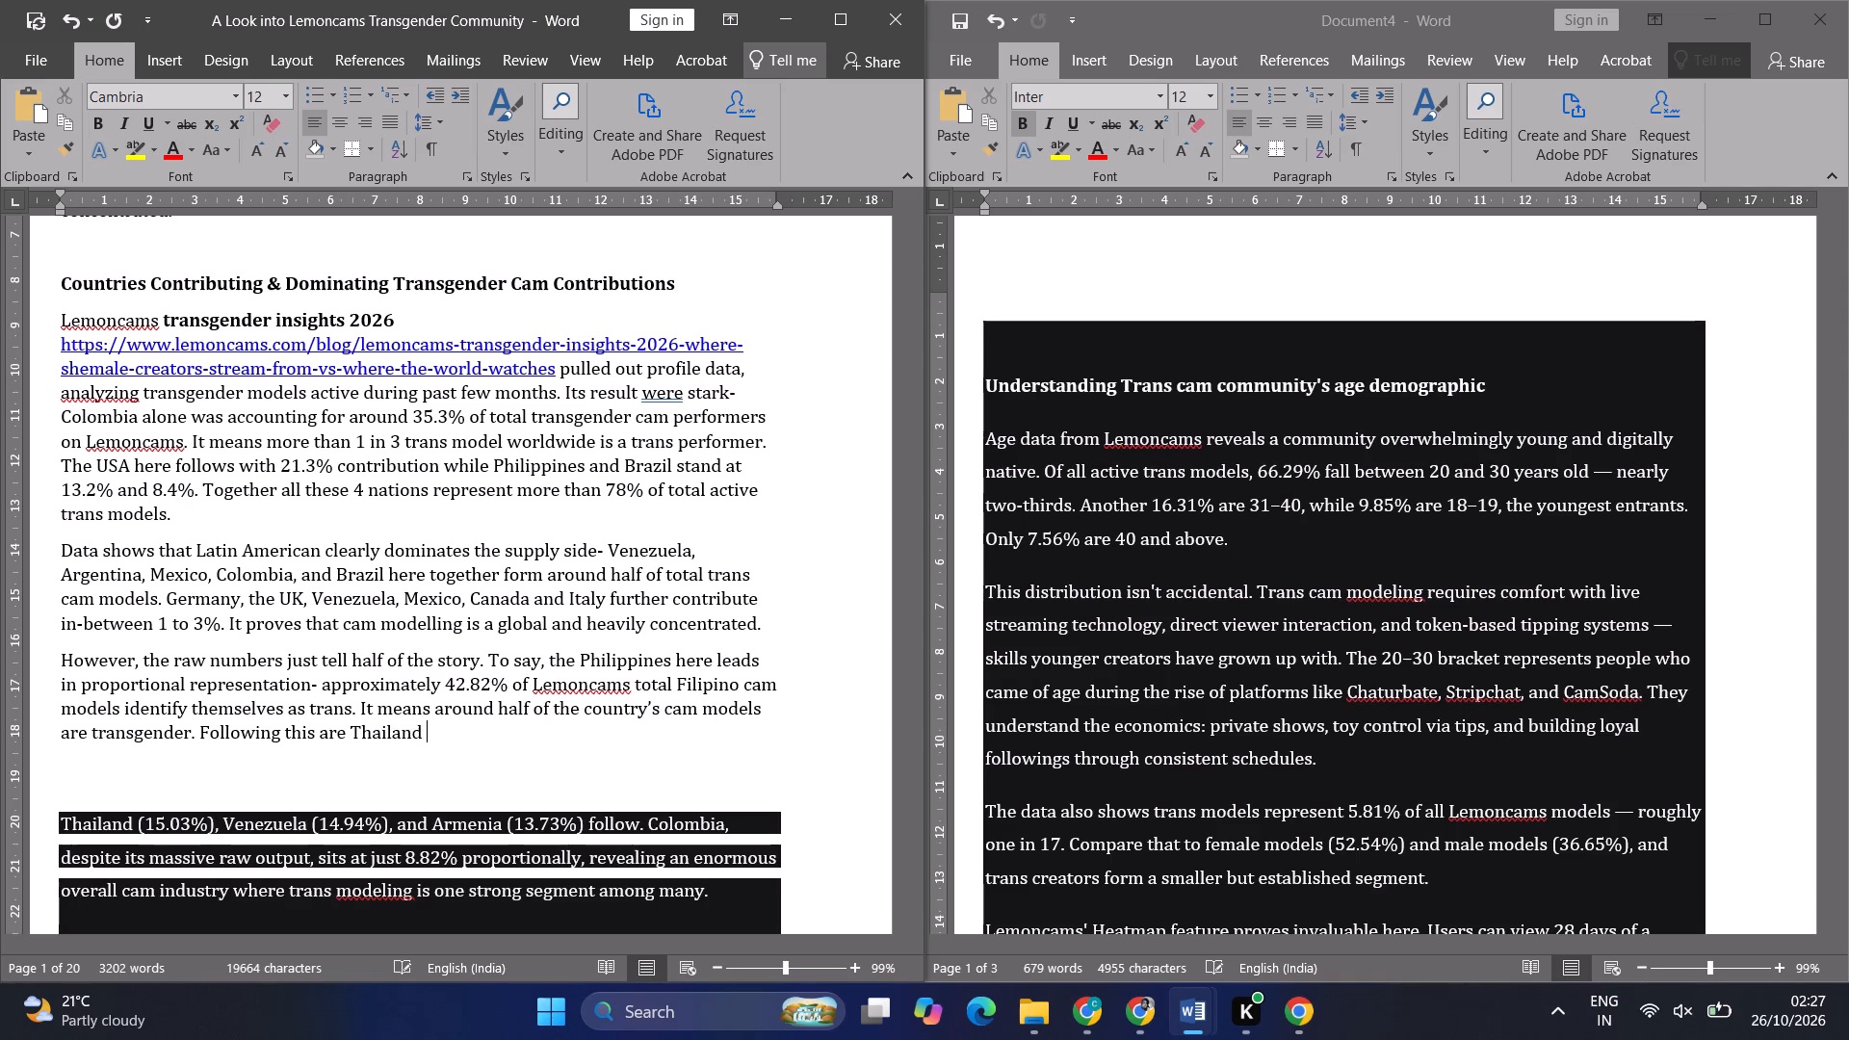
Replace "are" with "is" before "Thailand" and remove the trailing space at the sentence's end.
key("ctrl+shift+Left")
key("Left")
key("ctrl+shift+Left")
type("is")
key("space")
key("End")
key("BackSpace")
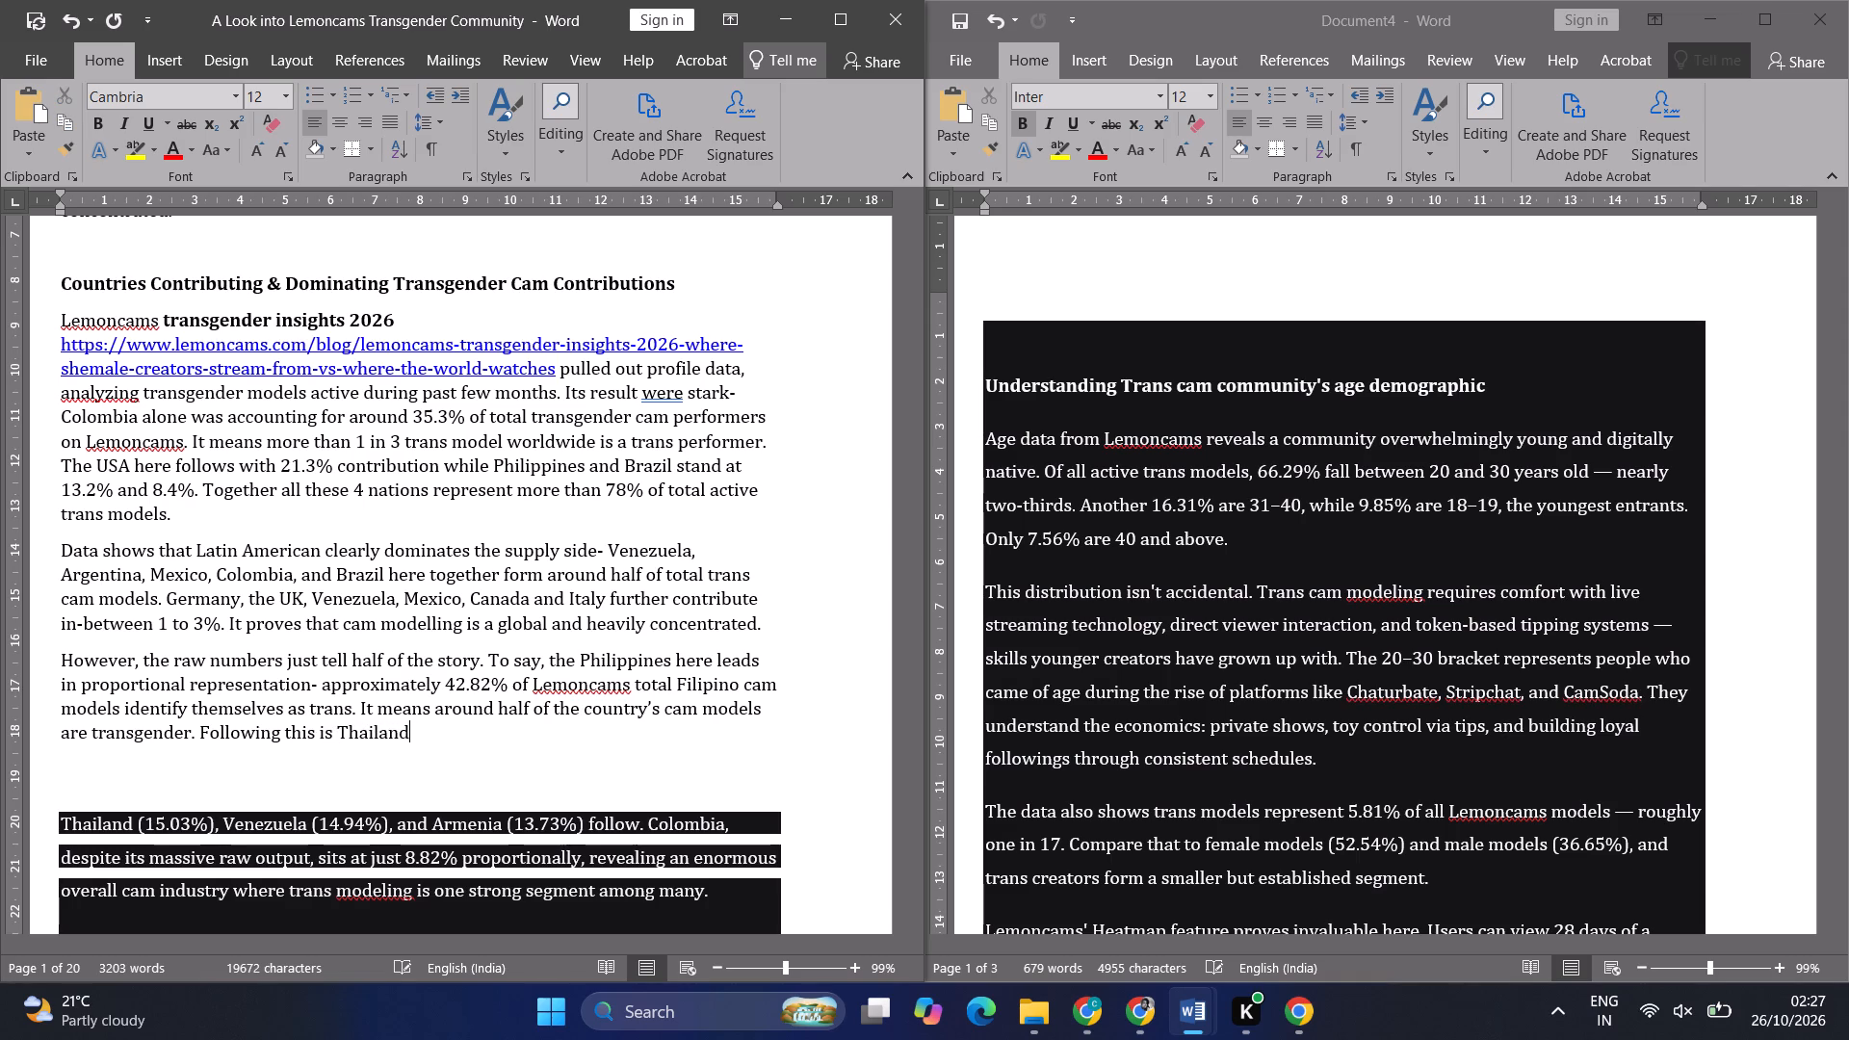
Extend the country list after "Thailand" with ", Venezuela and Armenia with their" and begin the word "contribution".
type(", A")
key("BackSpace")
type("Venezuela and")
key("space")
type("Argme")
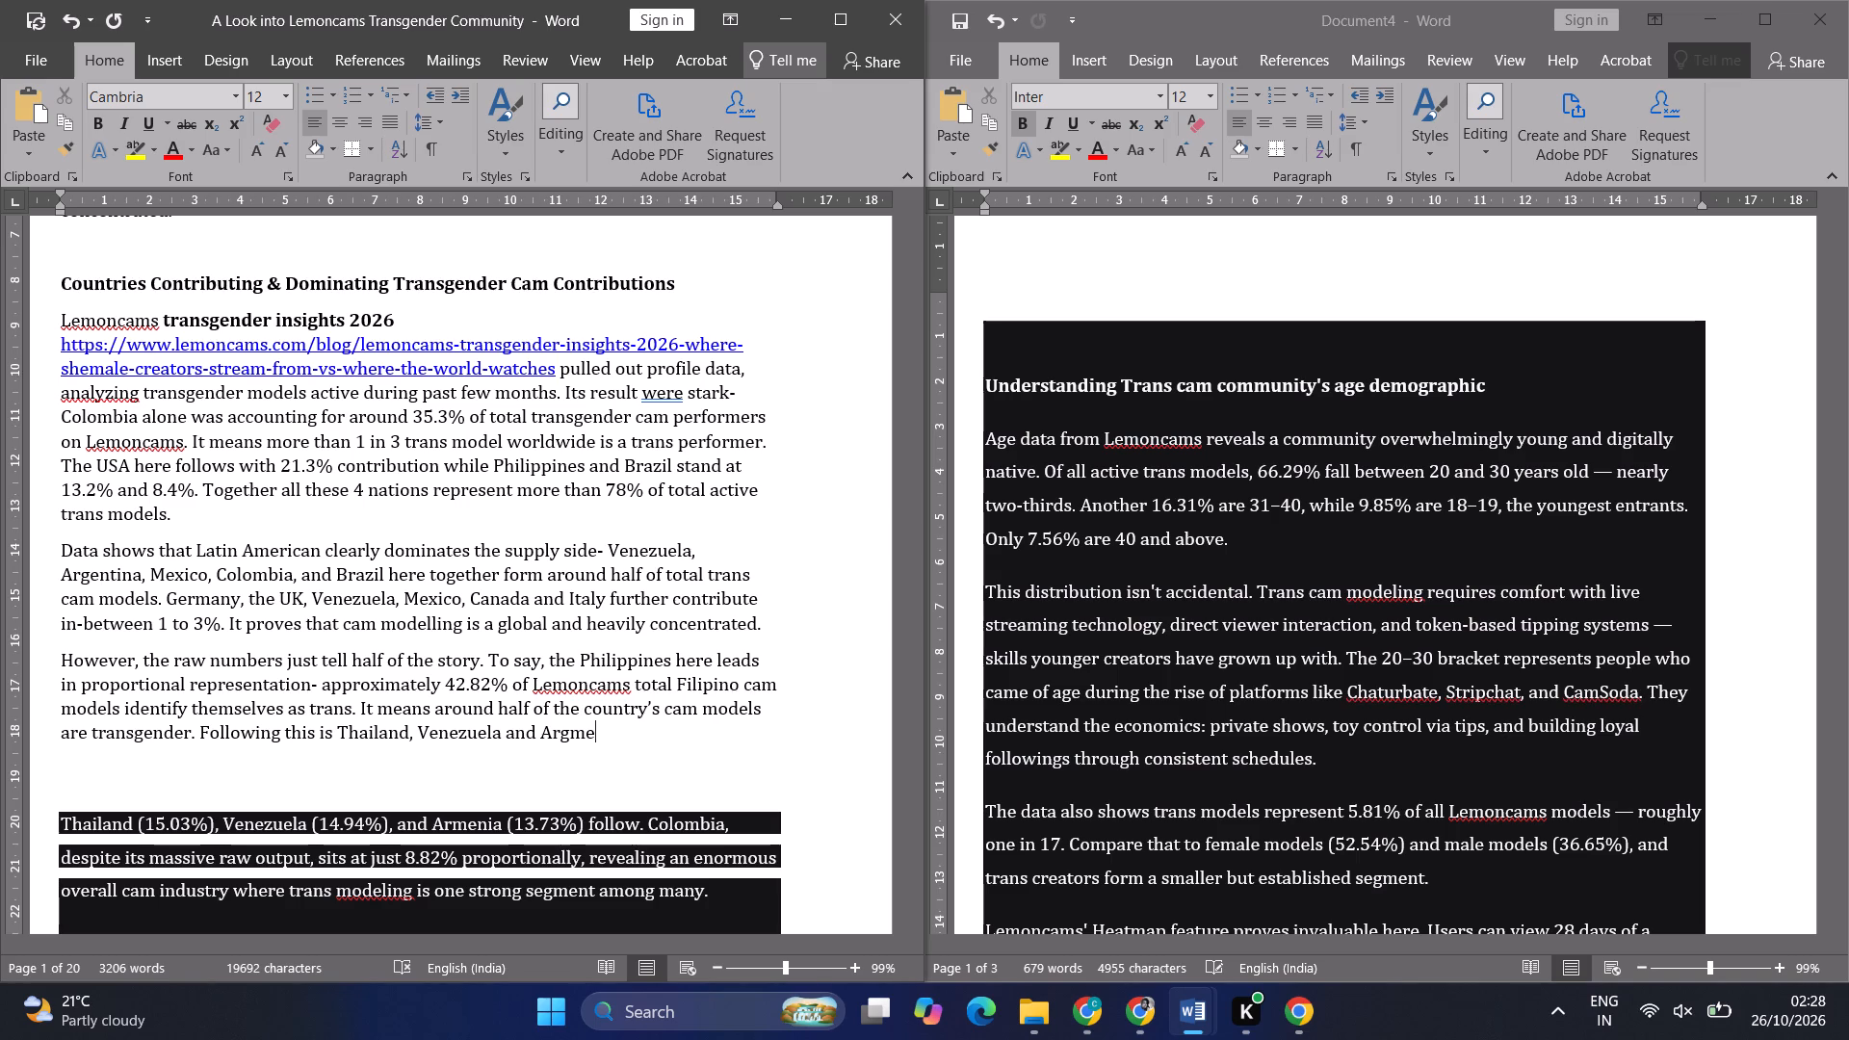
key("BackSpace")
key("BackSpace")
key("BackSpace")
type("media")
key("space")
key("BackSpace")
key("BackSpace")
key("BackSpace")
key("BackSpace")
type("nia with their contribt")
Complete the sentence's wording as "contribution to trans community as 15.03%, 14.94% and 13.73% respectively".
key("BackSpace")
key("i")
key("BackSpace")
type("ution to trans community as")
key("space")
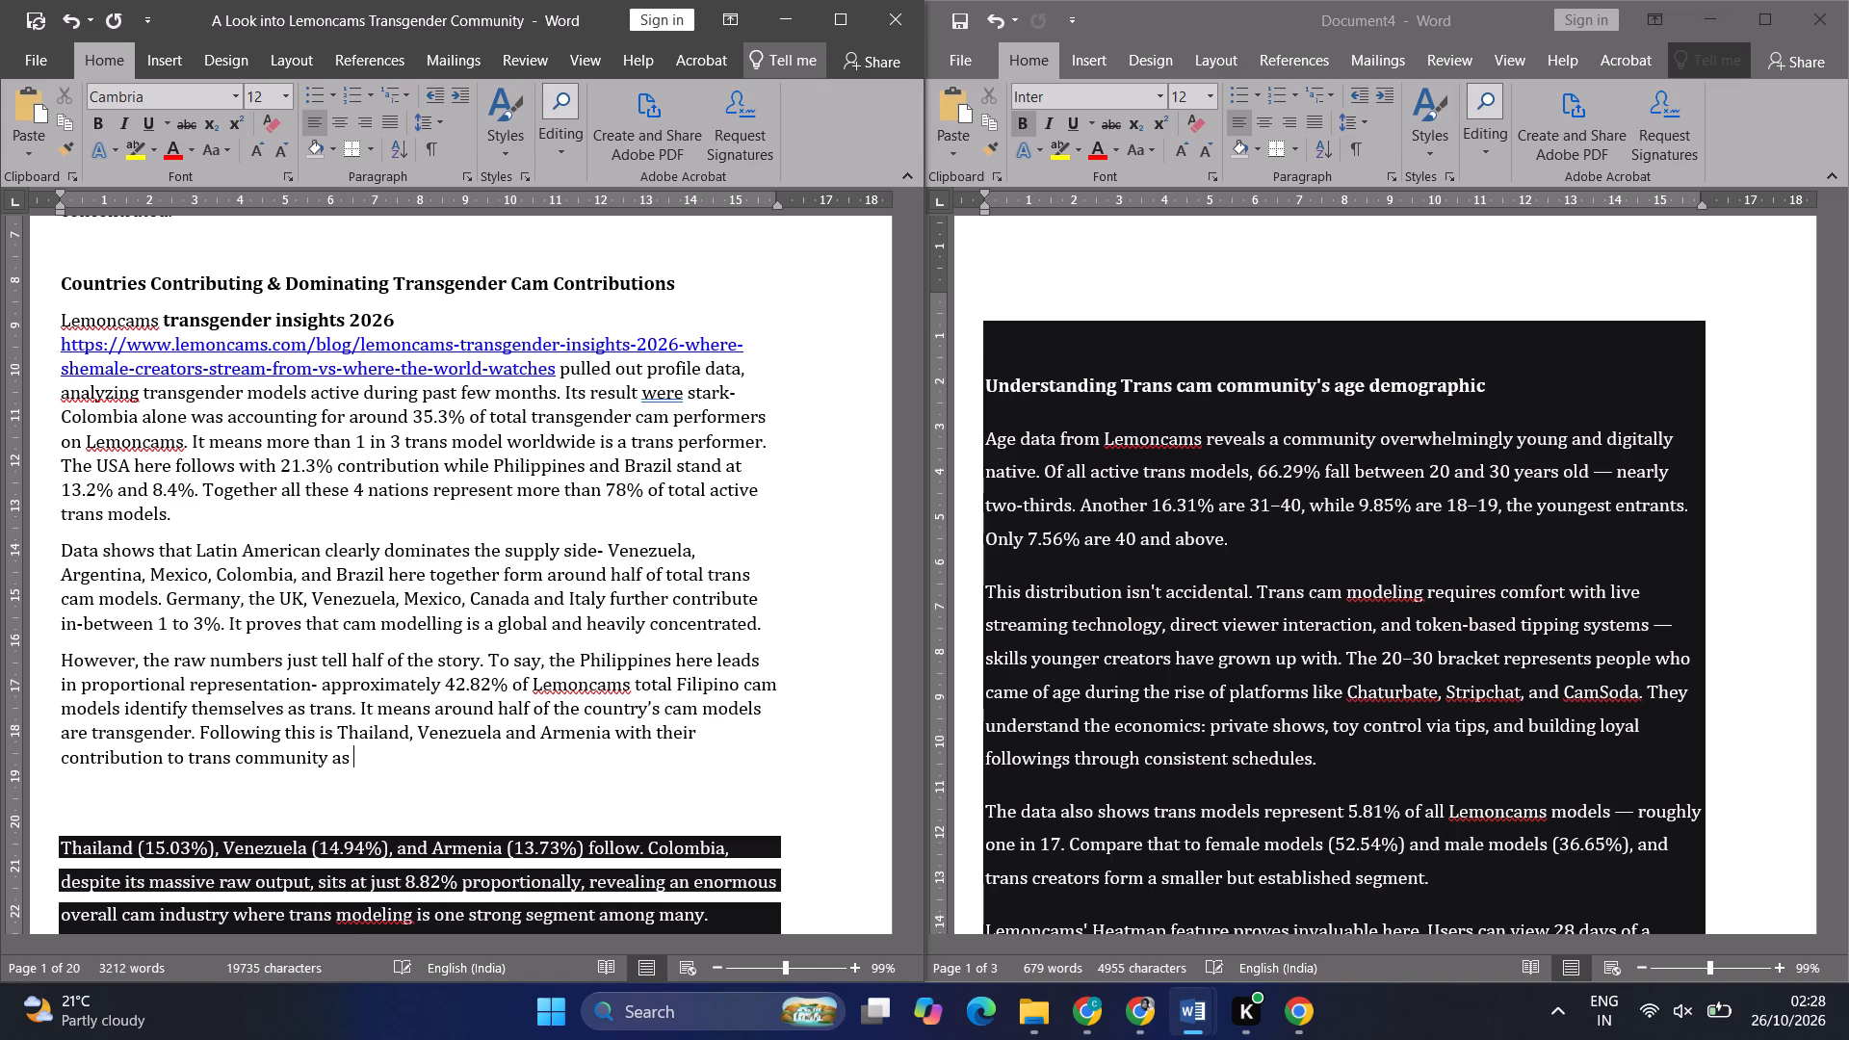
type("15.03%, 14.9")
key("Return")
key("BackSpace")
type("4% and 13.")
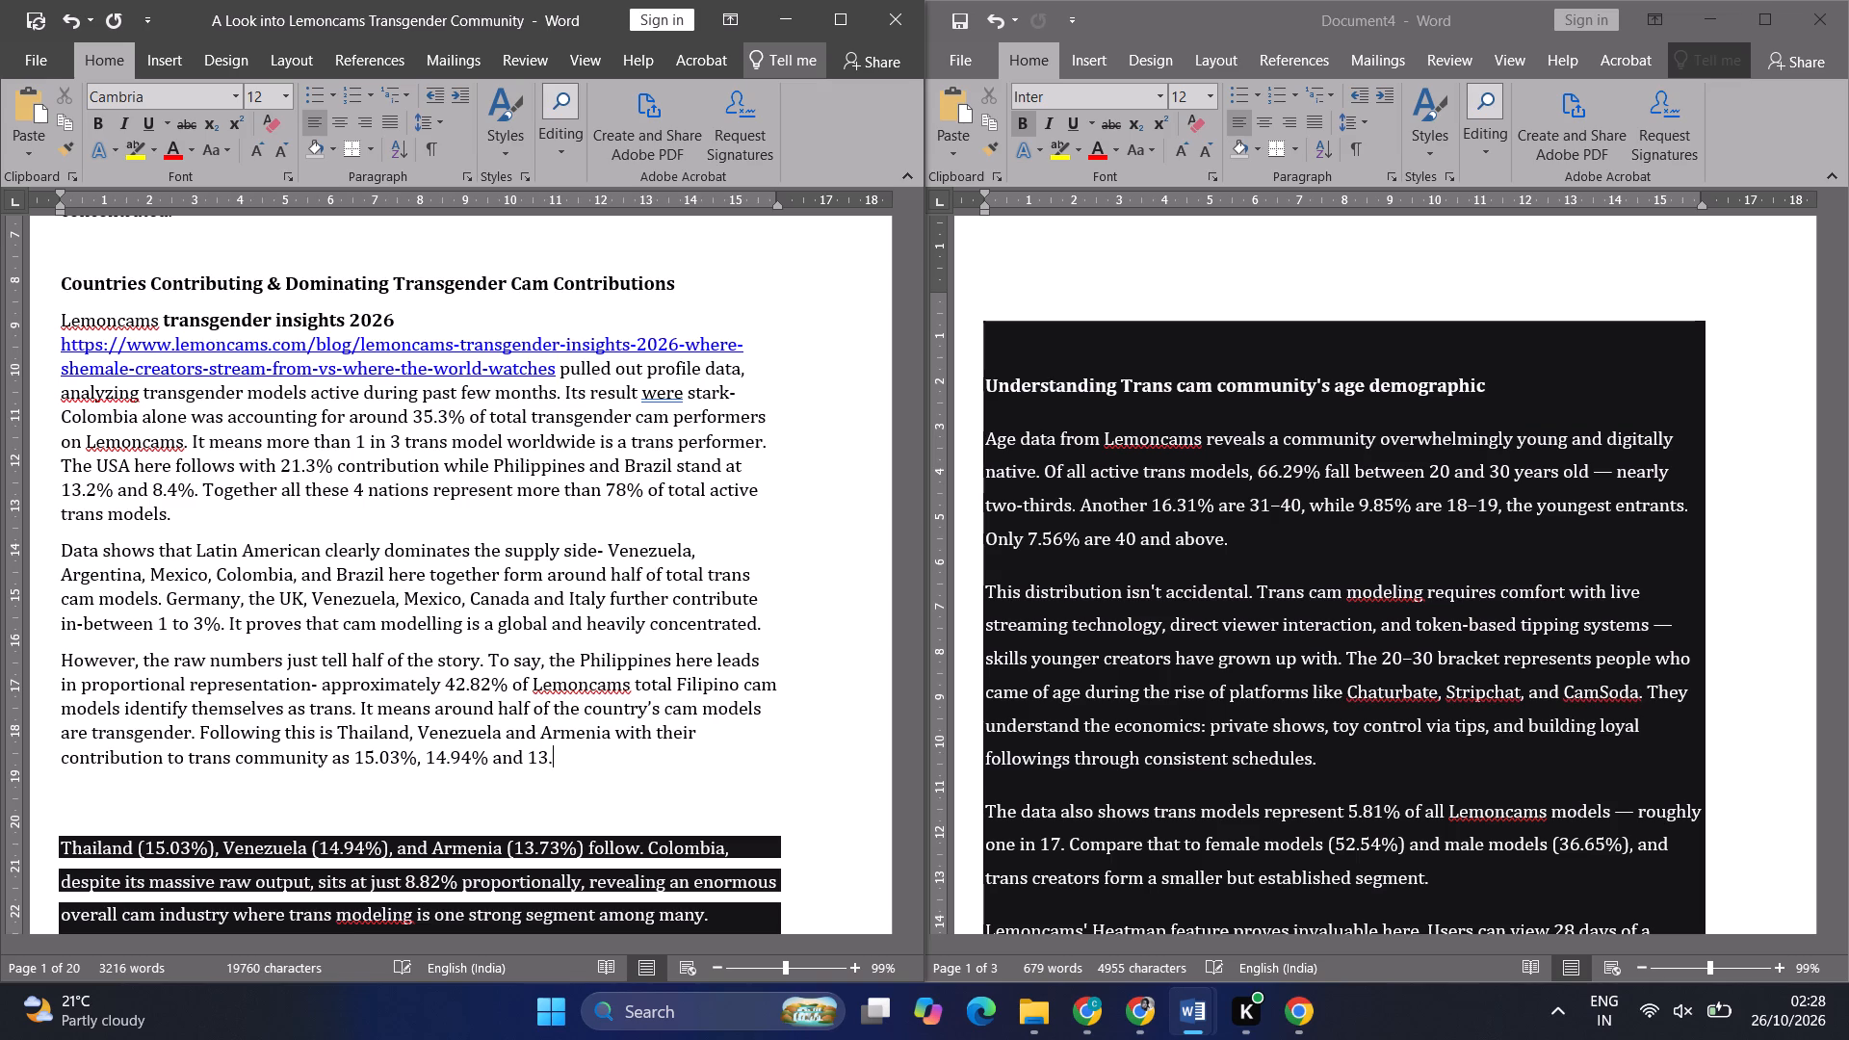
type("73% respectively")
key("space")
key("BackSpace")
End the percentages sentence with a full stop and begin the next one with "It reveals an enormous".
type(". it reveals an enc")
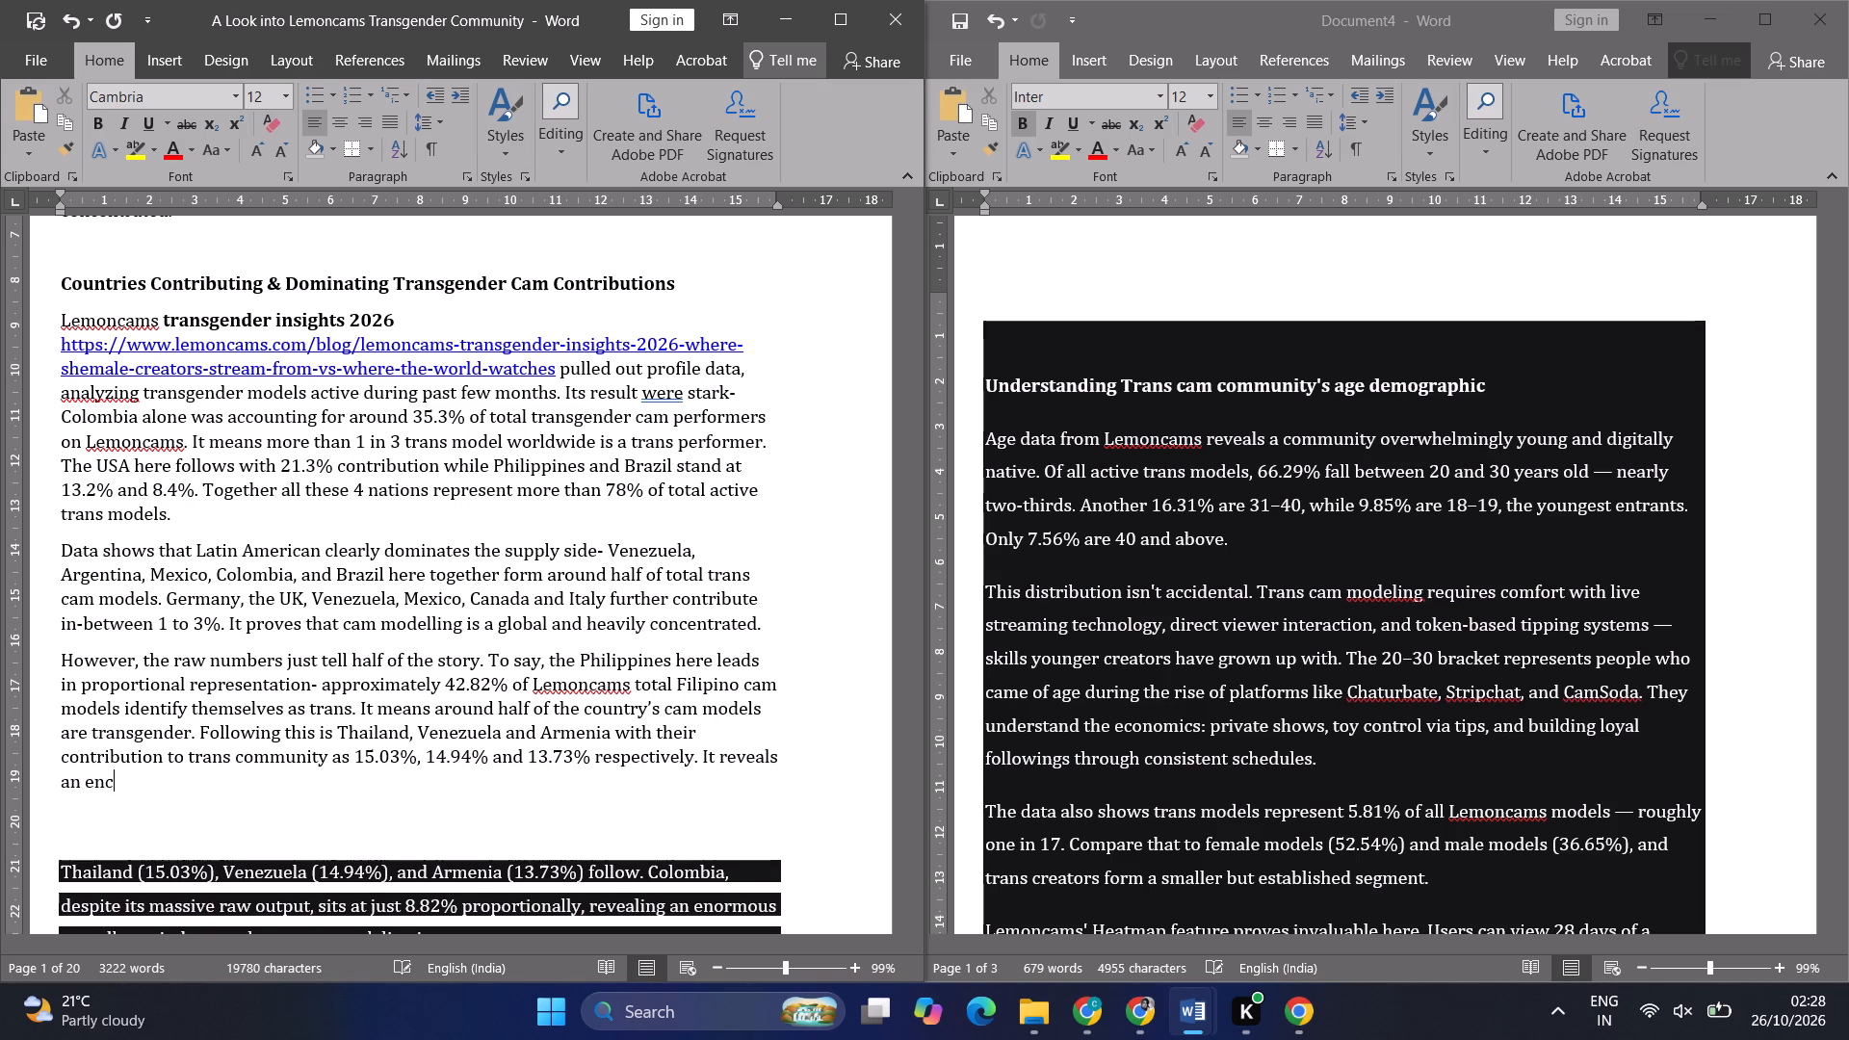
key("BackSpace")
type("ormous")
key("space")
Delete the pasted source lines from "Thailand (15.03%)" through "revealing an enormous" beneath the rewritten paragraph.
key("Right")
key("shift+Down")
key("BackSpace")
key("shift+Down")
key("BackSpace")
key("shift+Down")
key("shift+BackSpace")
key("Left")
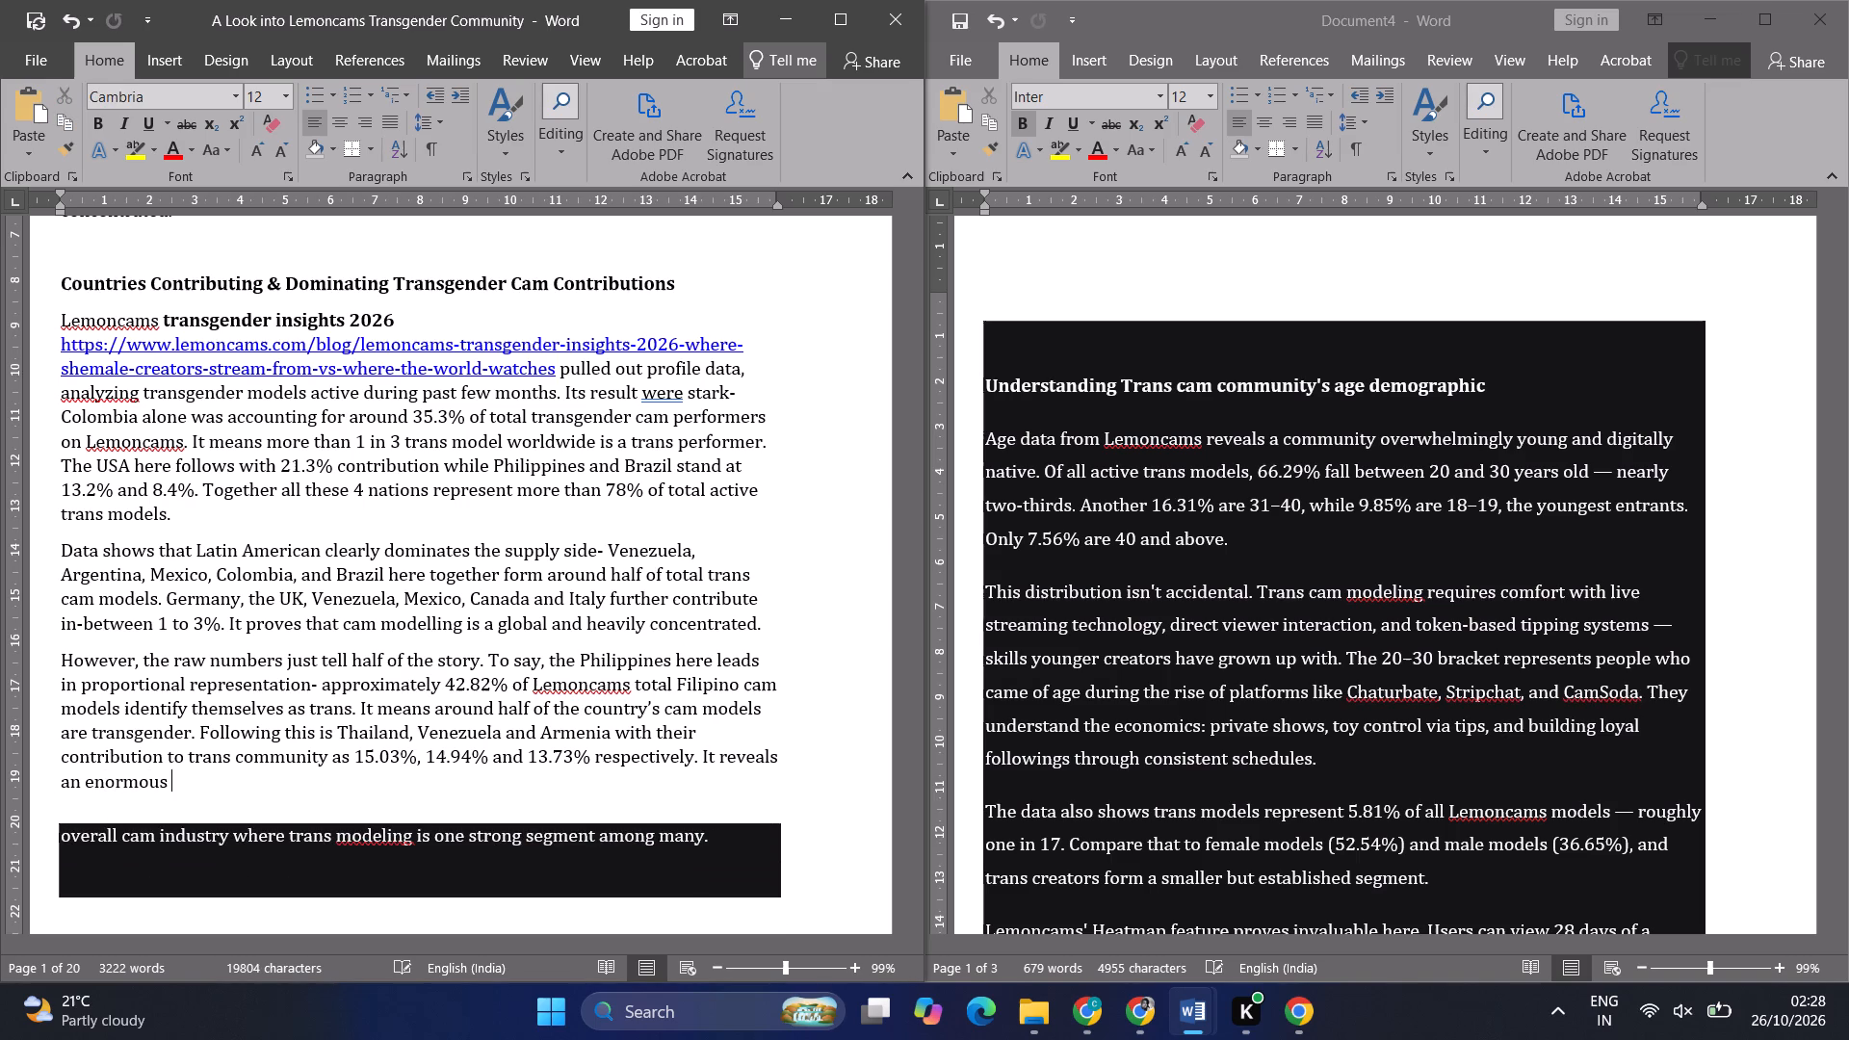
Continue the sentence after "enormous" with "cam industry where".
type("cam indst")
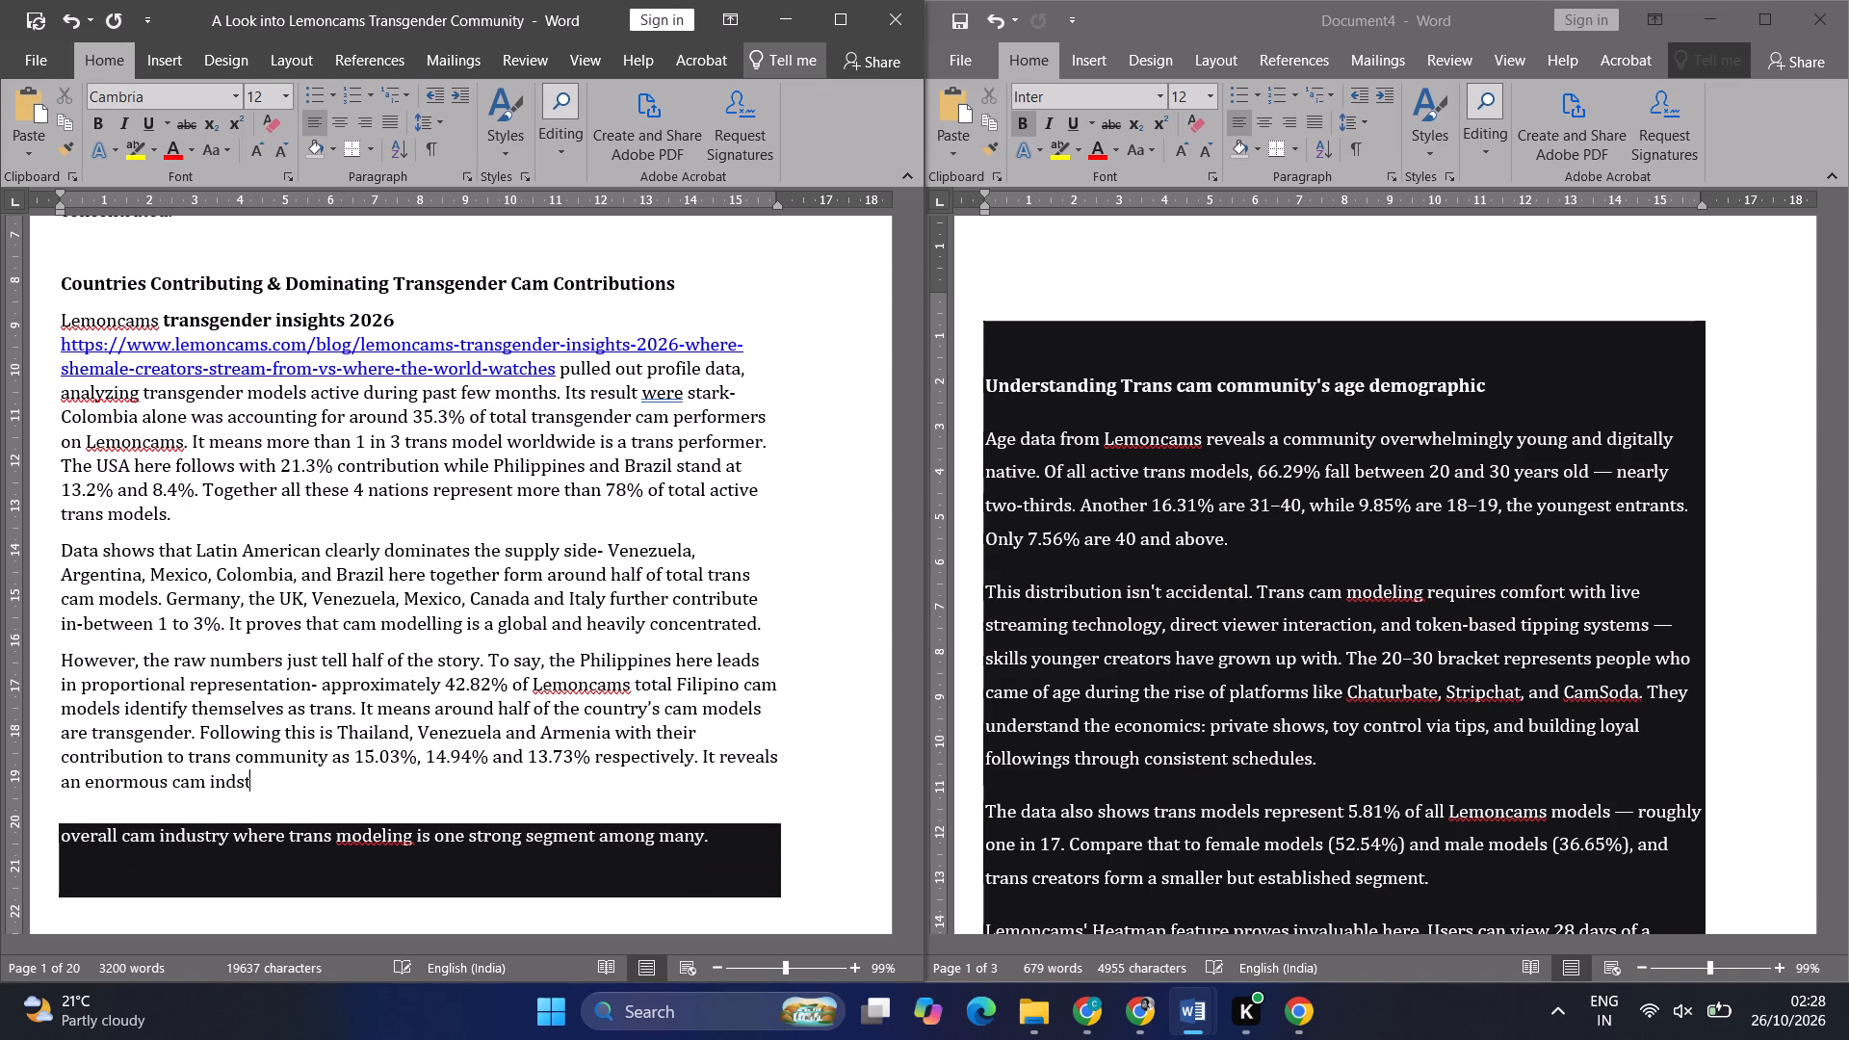
key("BackSpace")
key("BackSpace")
type("ustry where")
key("space")
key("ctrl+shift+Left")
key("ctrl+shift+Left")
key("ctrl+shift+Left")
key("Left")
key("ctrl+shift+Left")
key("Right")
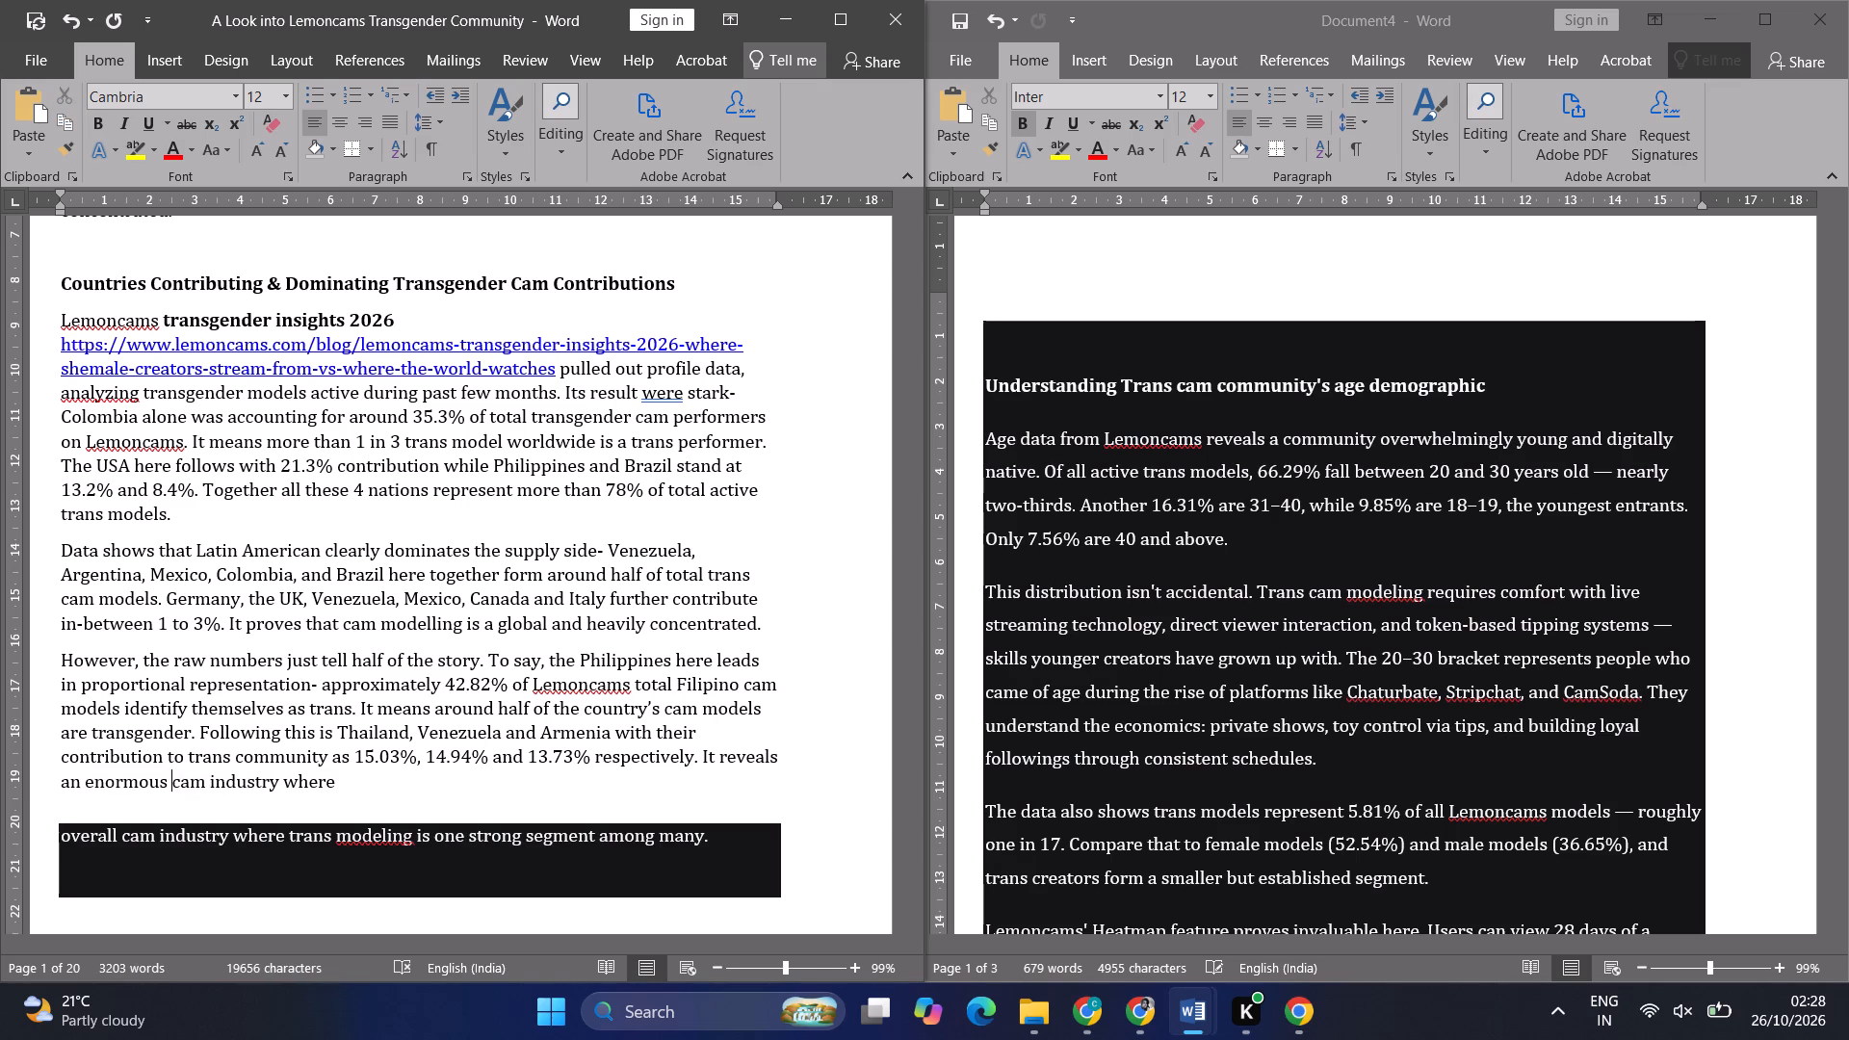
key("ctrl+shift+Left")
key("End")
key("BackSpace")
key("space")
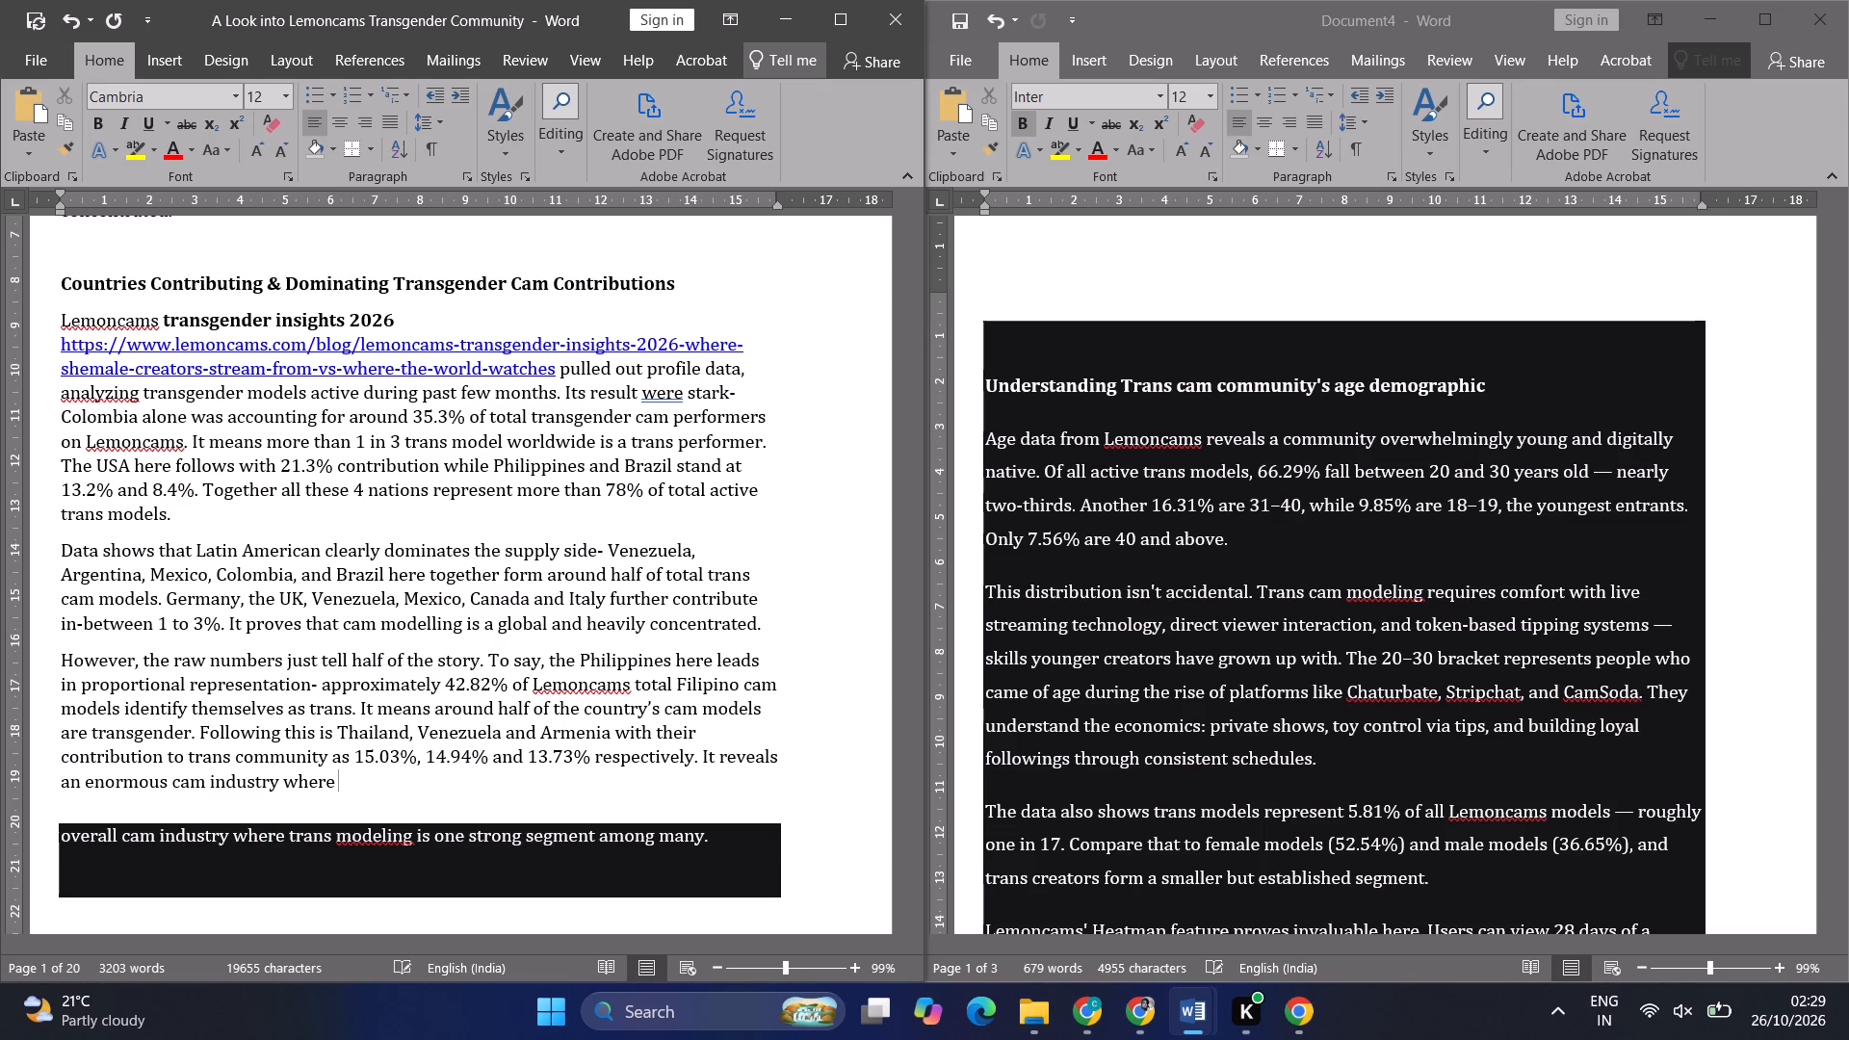
Reword the sentence by replacing "an" before "enormous" with "within the".
type("tr")
key("ctrl+shift+Left")
key("ctrl+shift+Left")
key("ctrl+shift+Left")
key("ctrl+shift+Left")
key("ctrl+shift+Left")
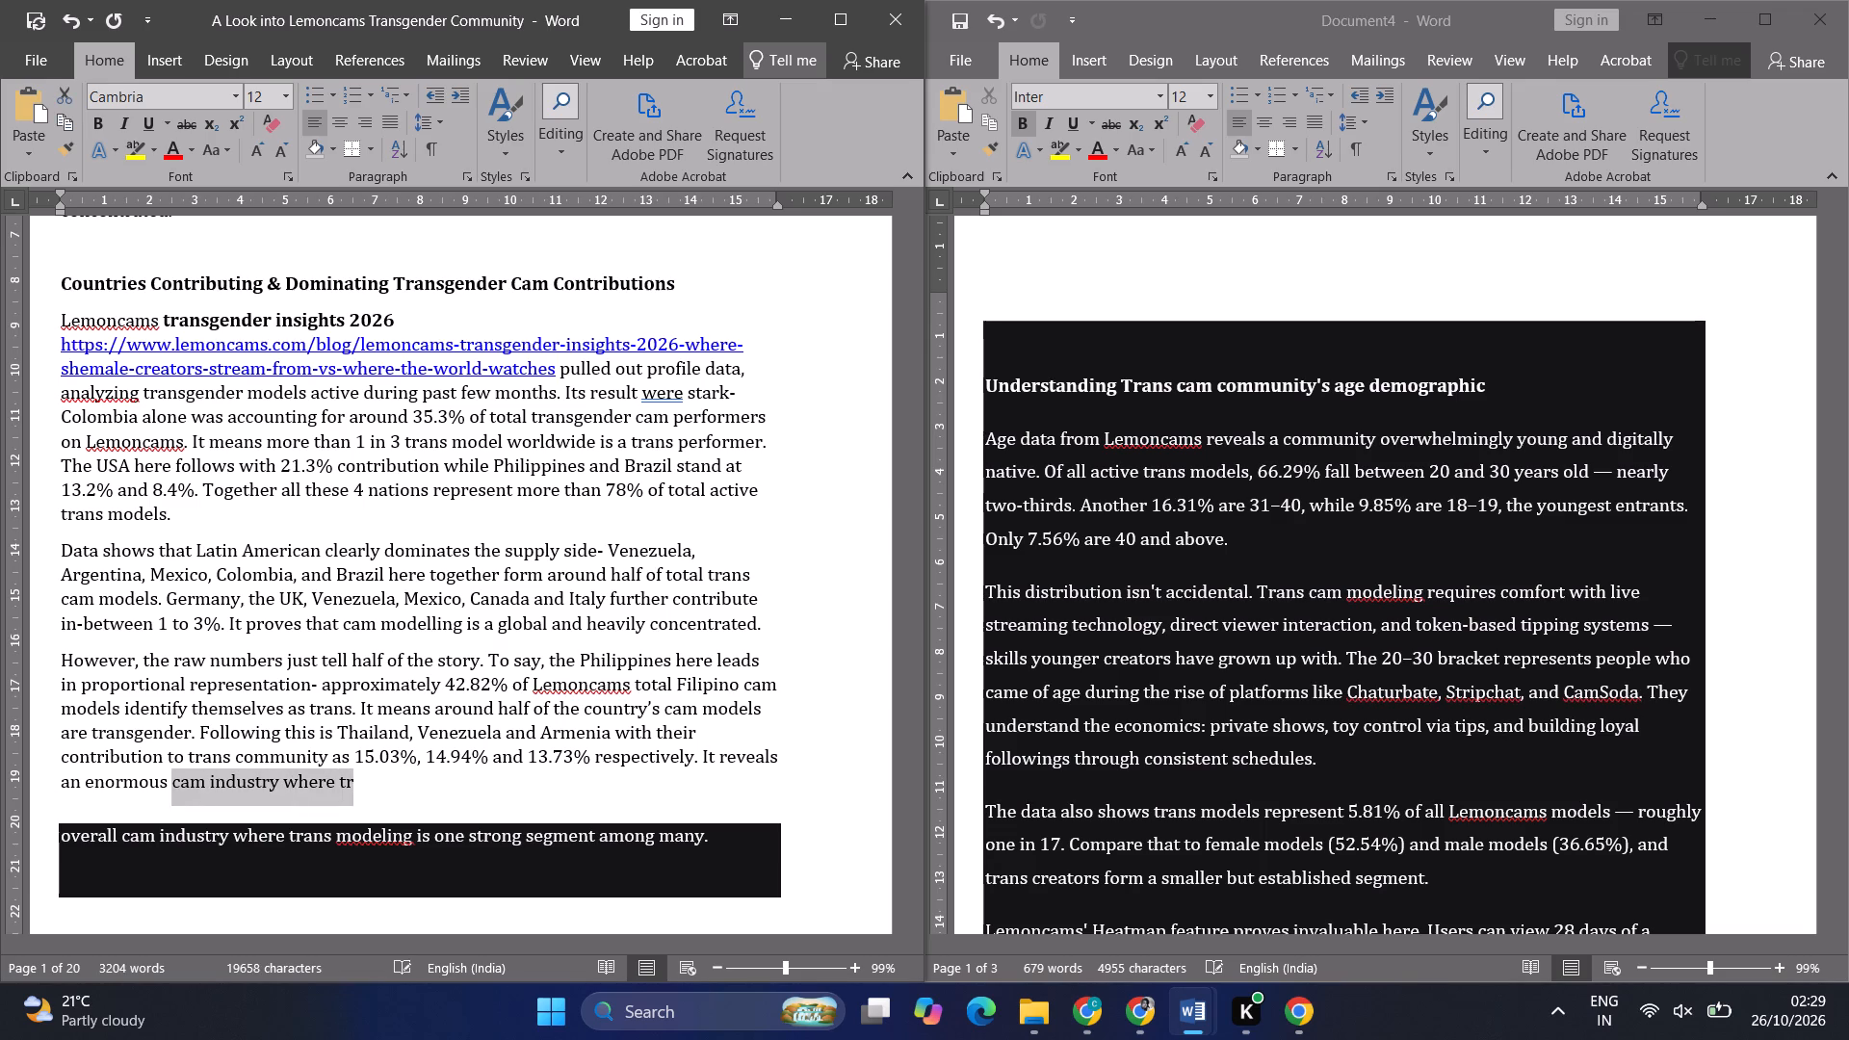
key("Left")
key("ctrl+shift+Right")
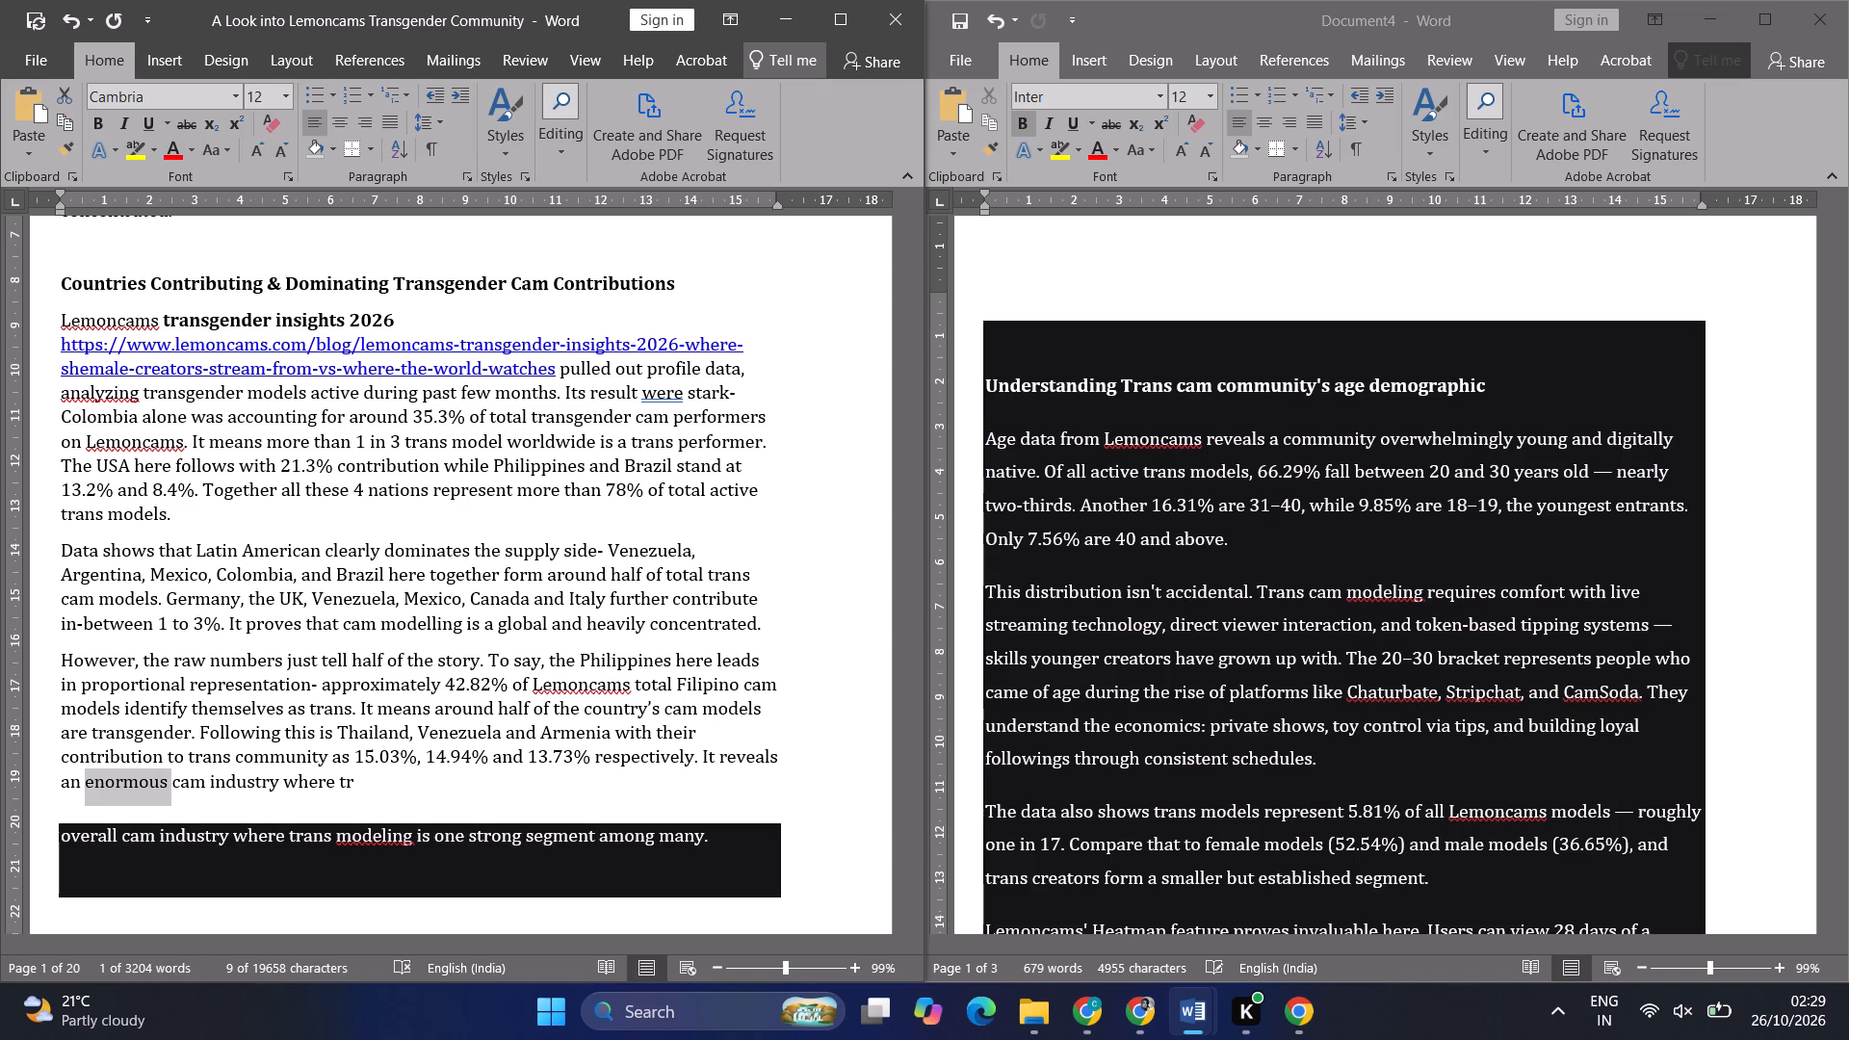
key("Right")
key("ctrl+shift+Right")
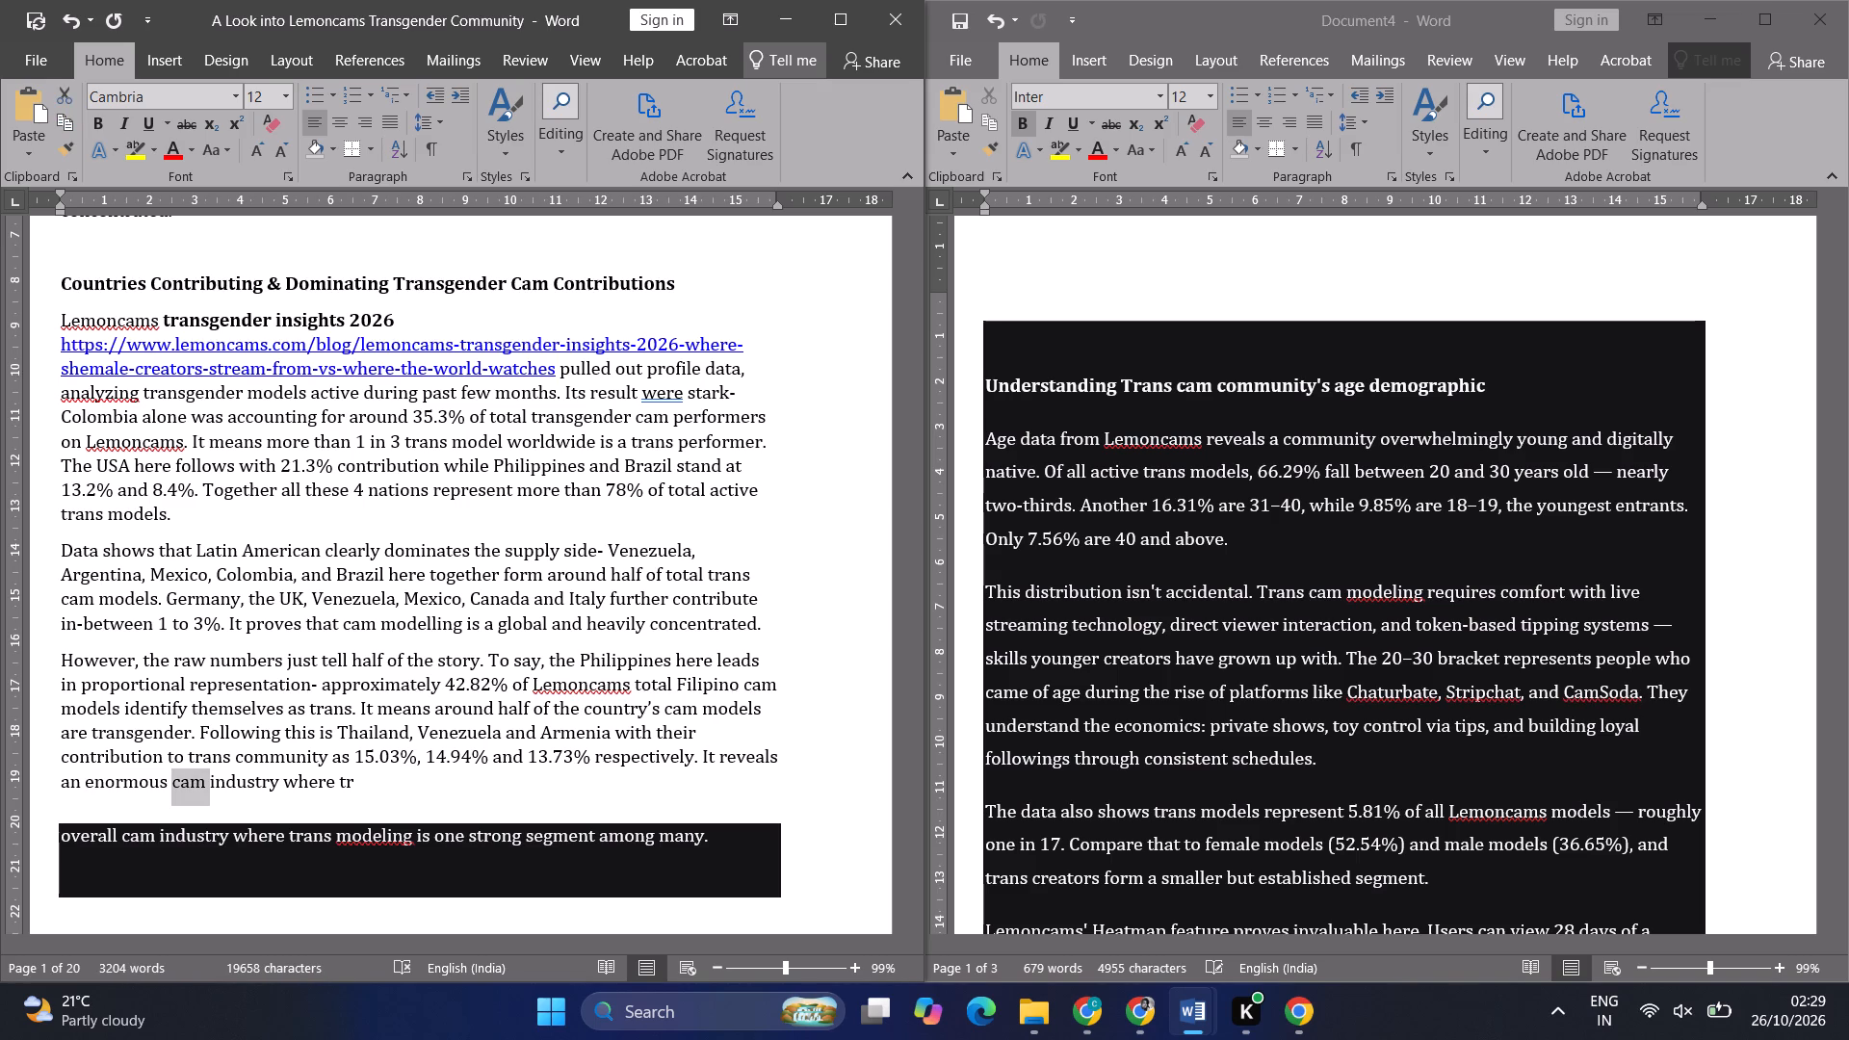
key("ctrl+shift+Right")
key("Right")
key("ctrl+shift+Left")
key("ctrl+shift+Left")
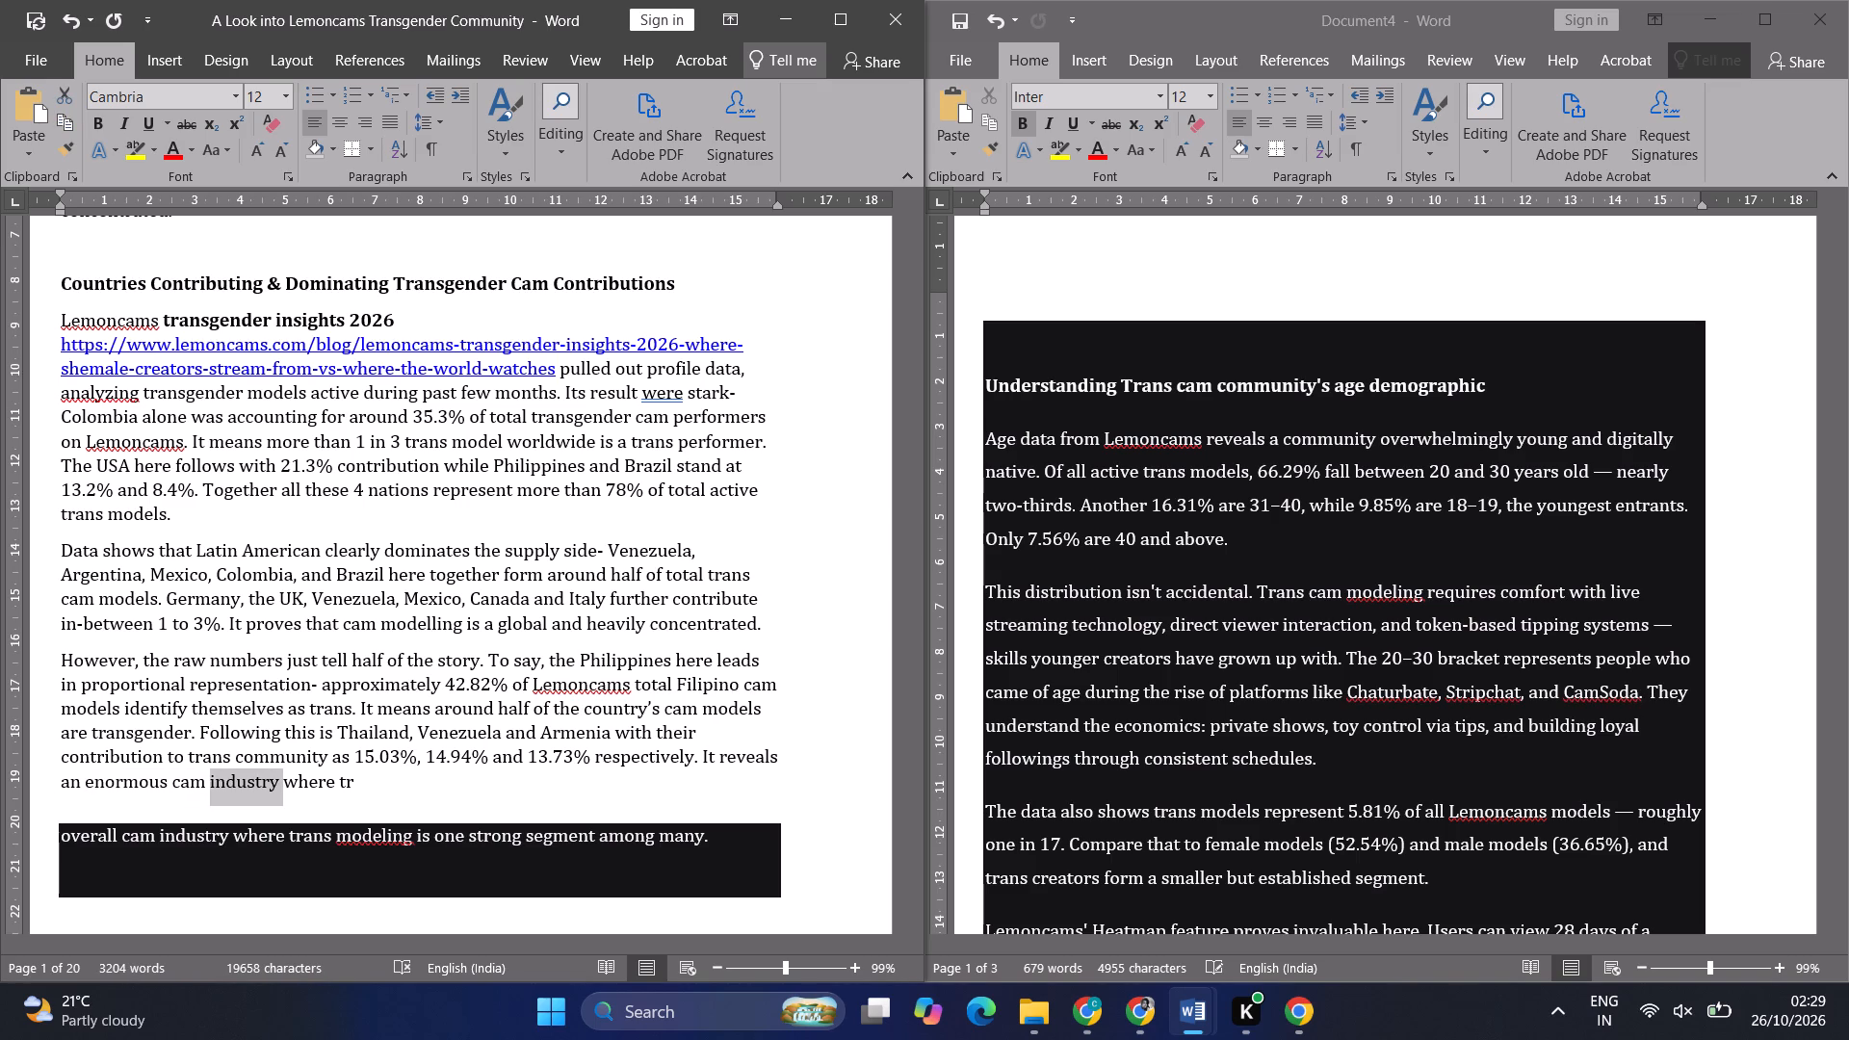
key("ctrl+shift+Left")
key("ctrl+shift+Left")
key("Left")
key("ctrl+shift+Right")
type("within the")
key("space")
Replace the ending after "cam industry" with "trans cam modelling is one of the strongest amidst many.".
key("End")
key("ctrl+shift+Left")
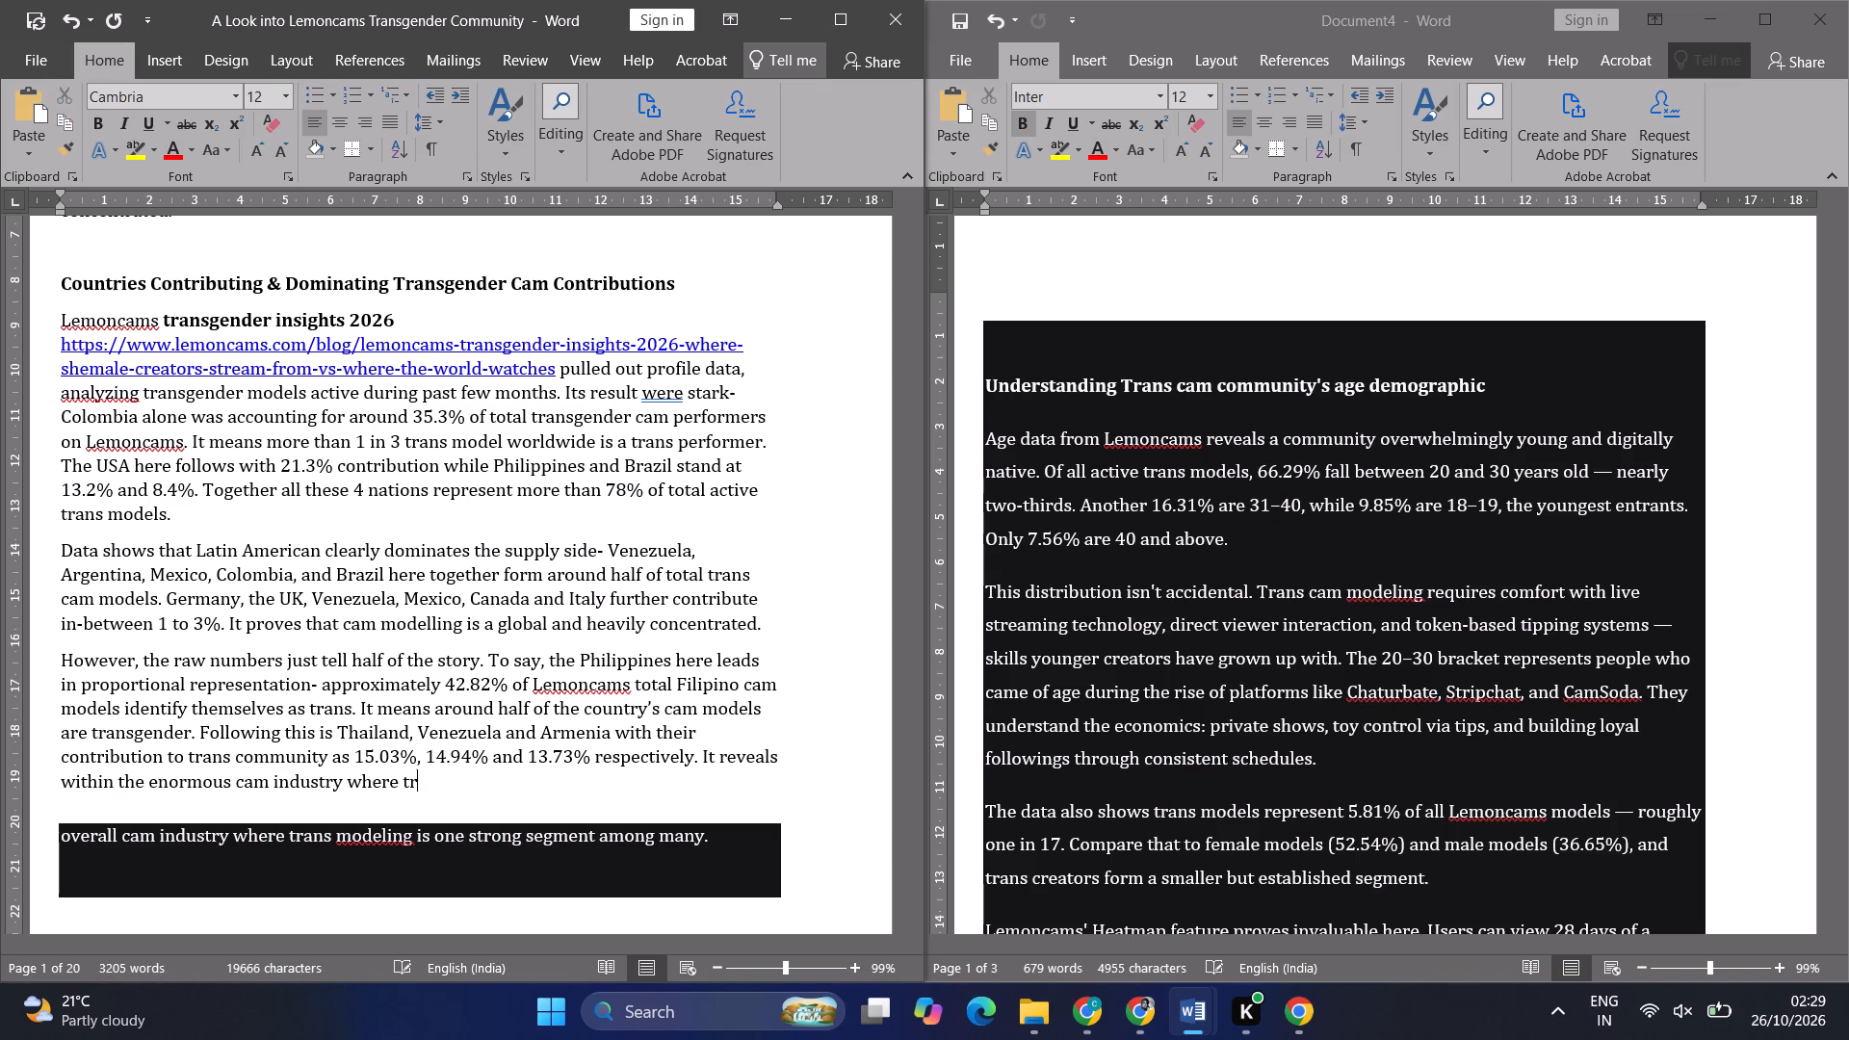
key("ctrl+shift+Left")
type("trans cam modeling is one of teh strongest amidst many.")
Delete the remaining dark-shaded source text below the finished countries paragraph.
key("Right")
key("ctrl+shift+Down")
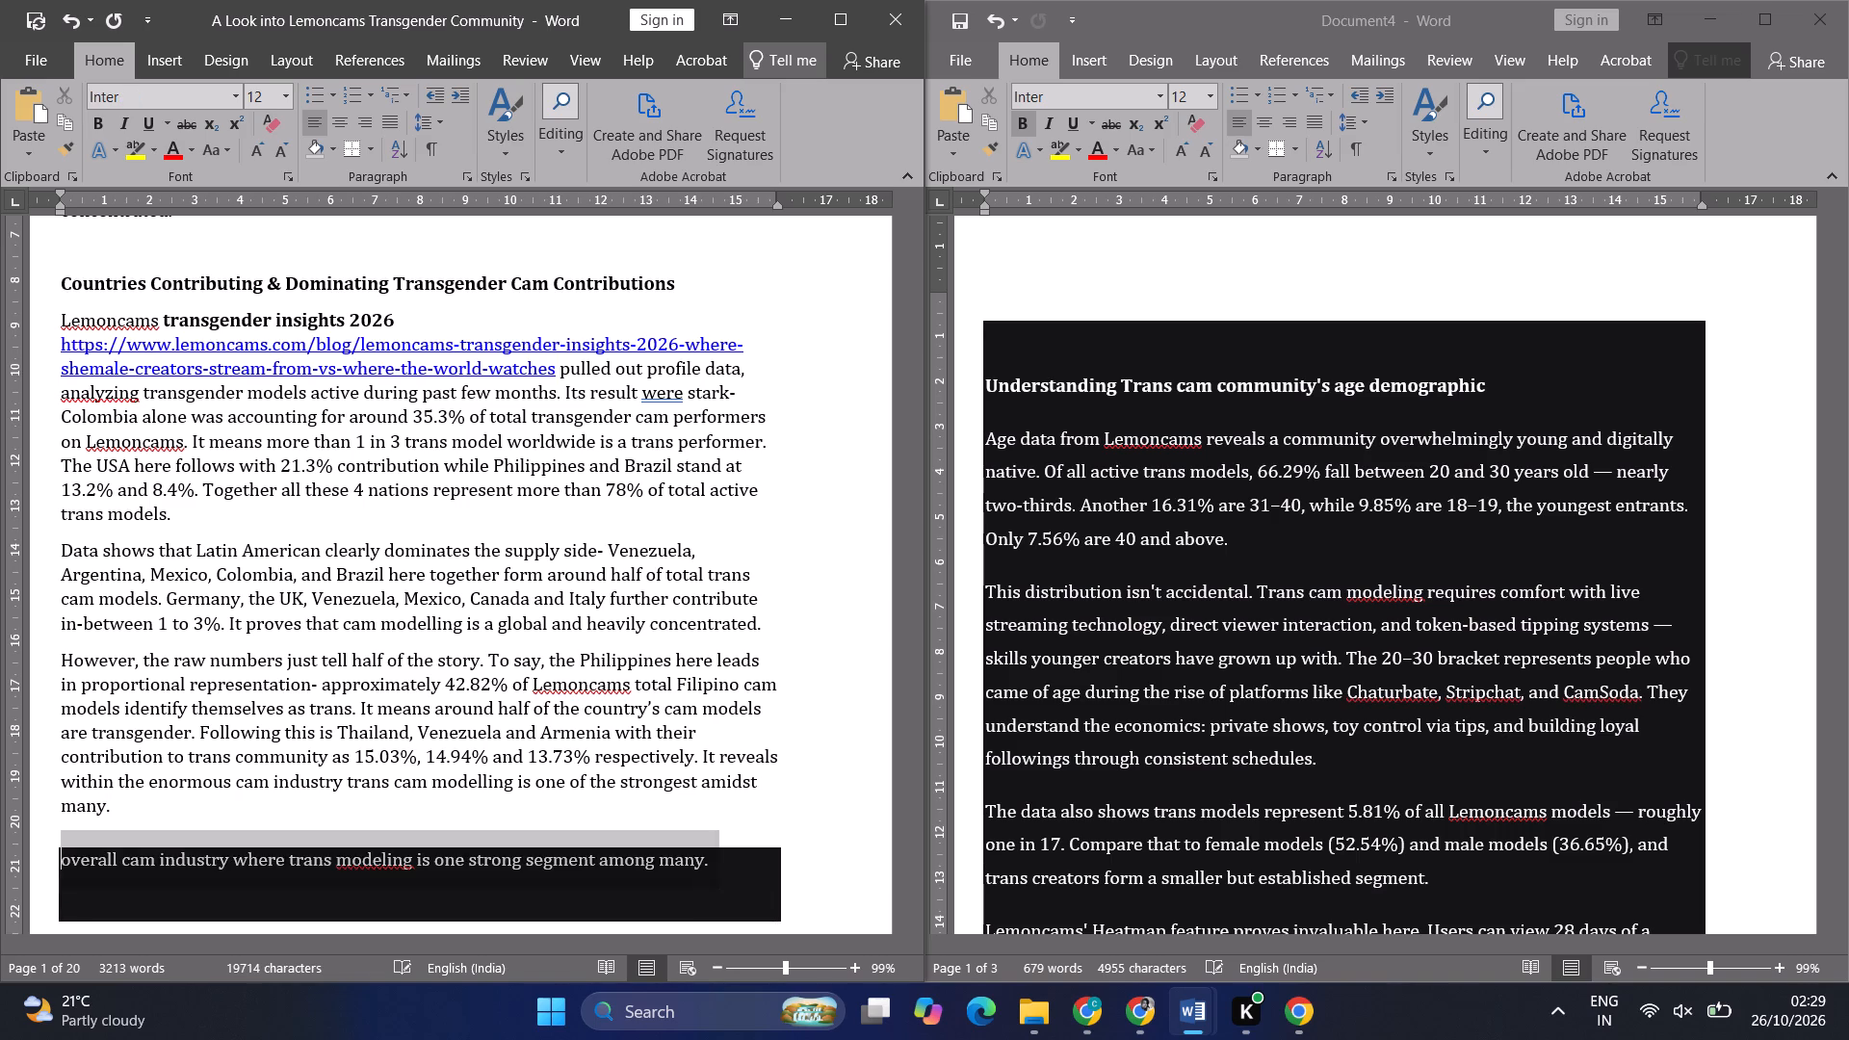
key("BackSpace")
key("ctrl+shift+Down")
key("BackSpace")
Add the bold heading "Understanding Trans Cam Community's Age Demographic" below the countries section, leaving a blank line before it.
key("Left")
key("Return")
key("Return")
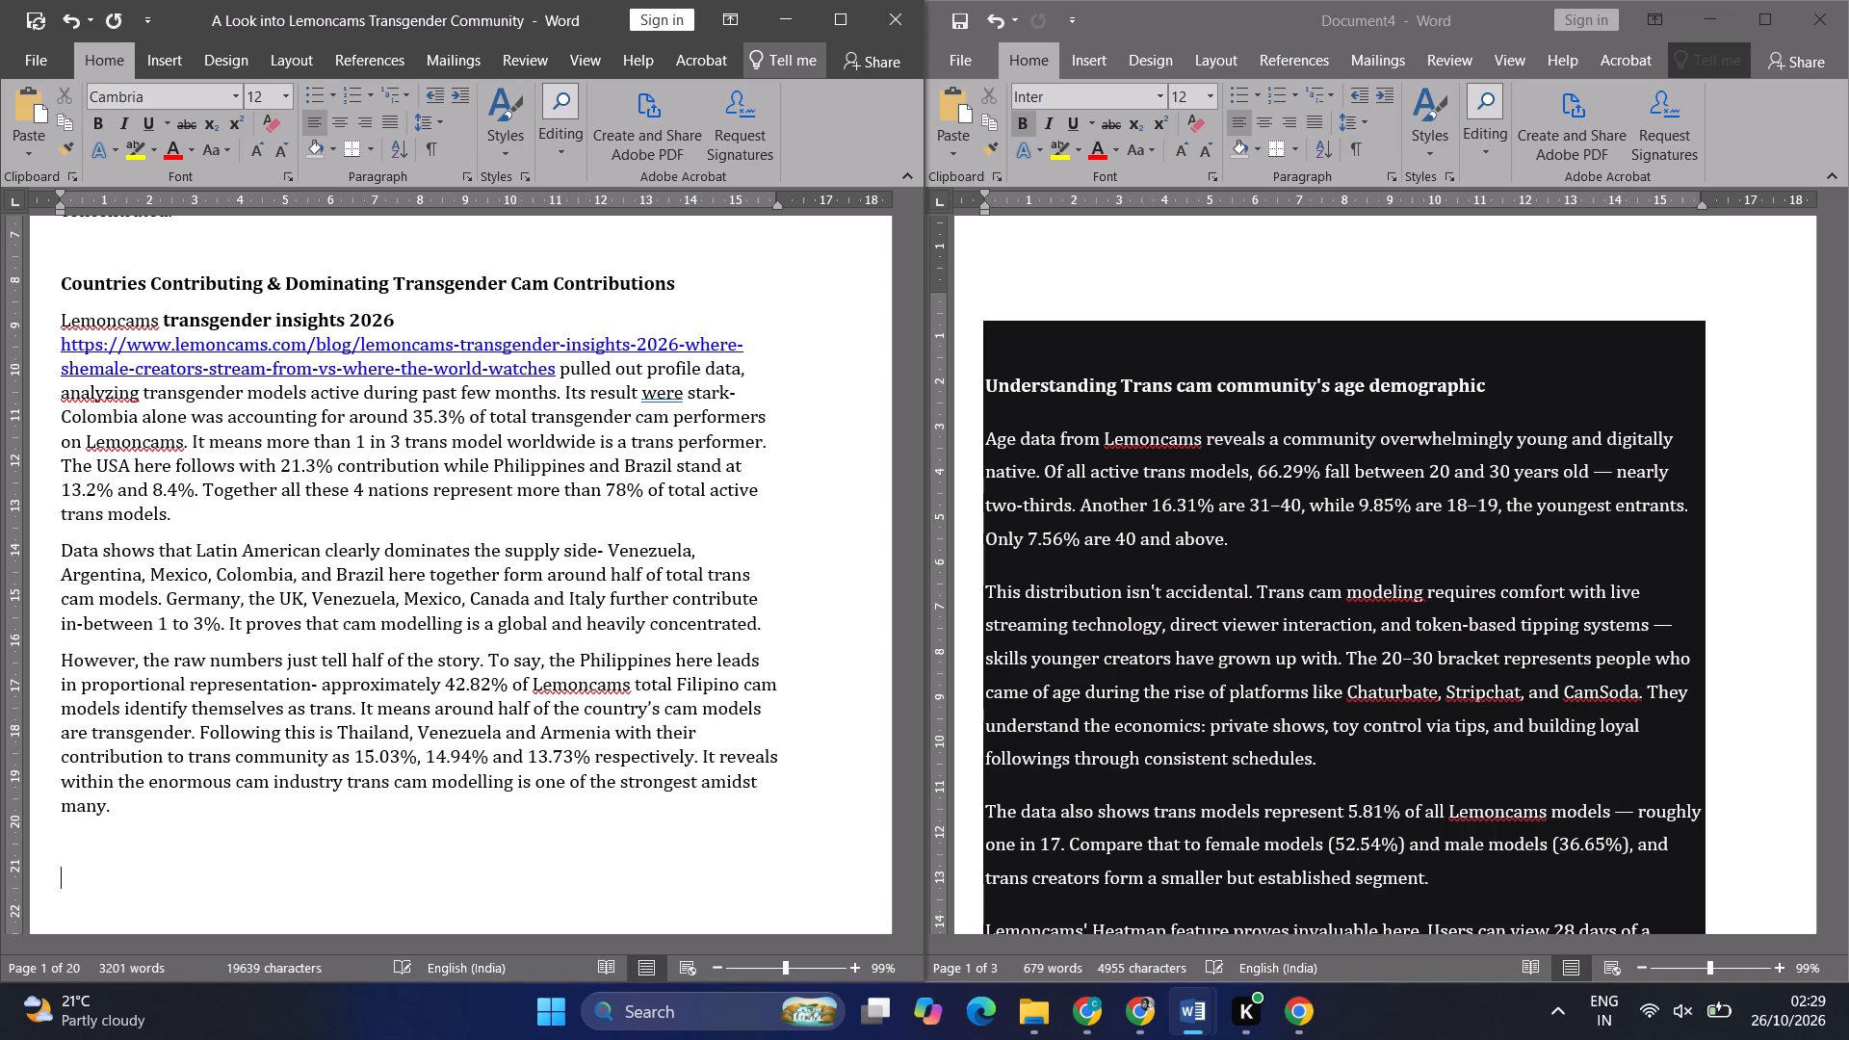
type("Understanding Trans Cam Community's Age Demographoc")
key("Return")
key("ctrl+shift+Up")
key("ctrl+b")
key("End")
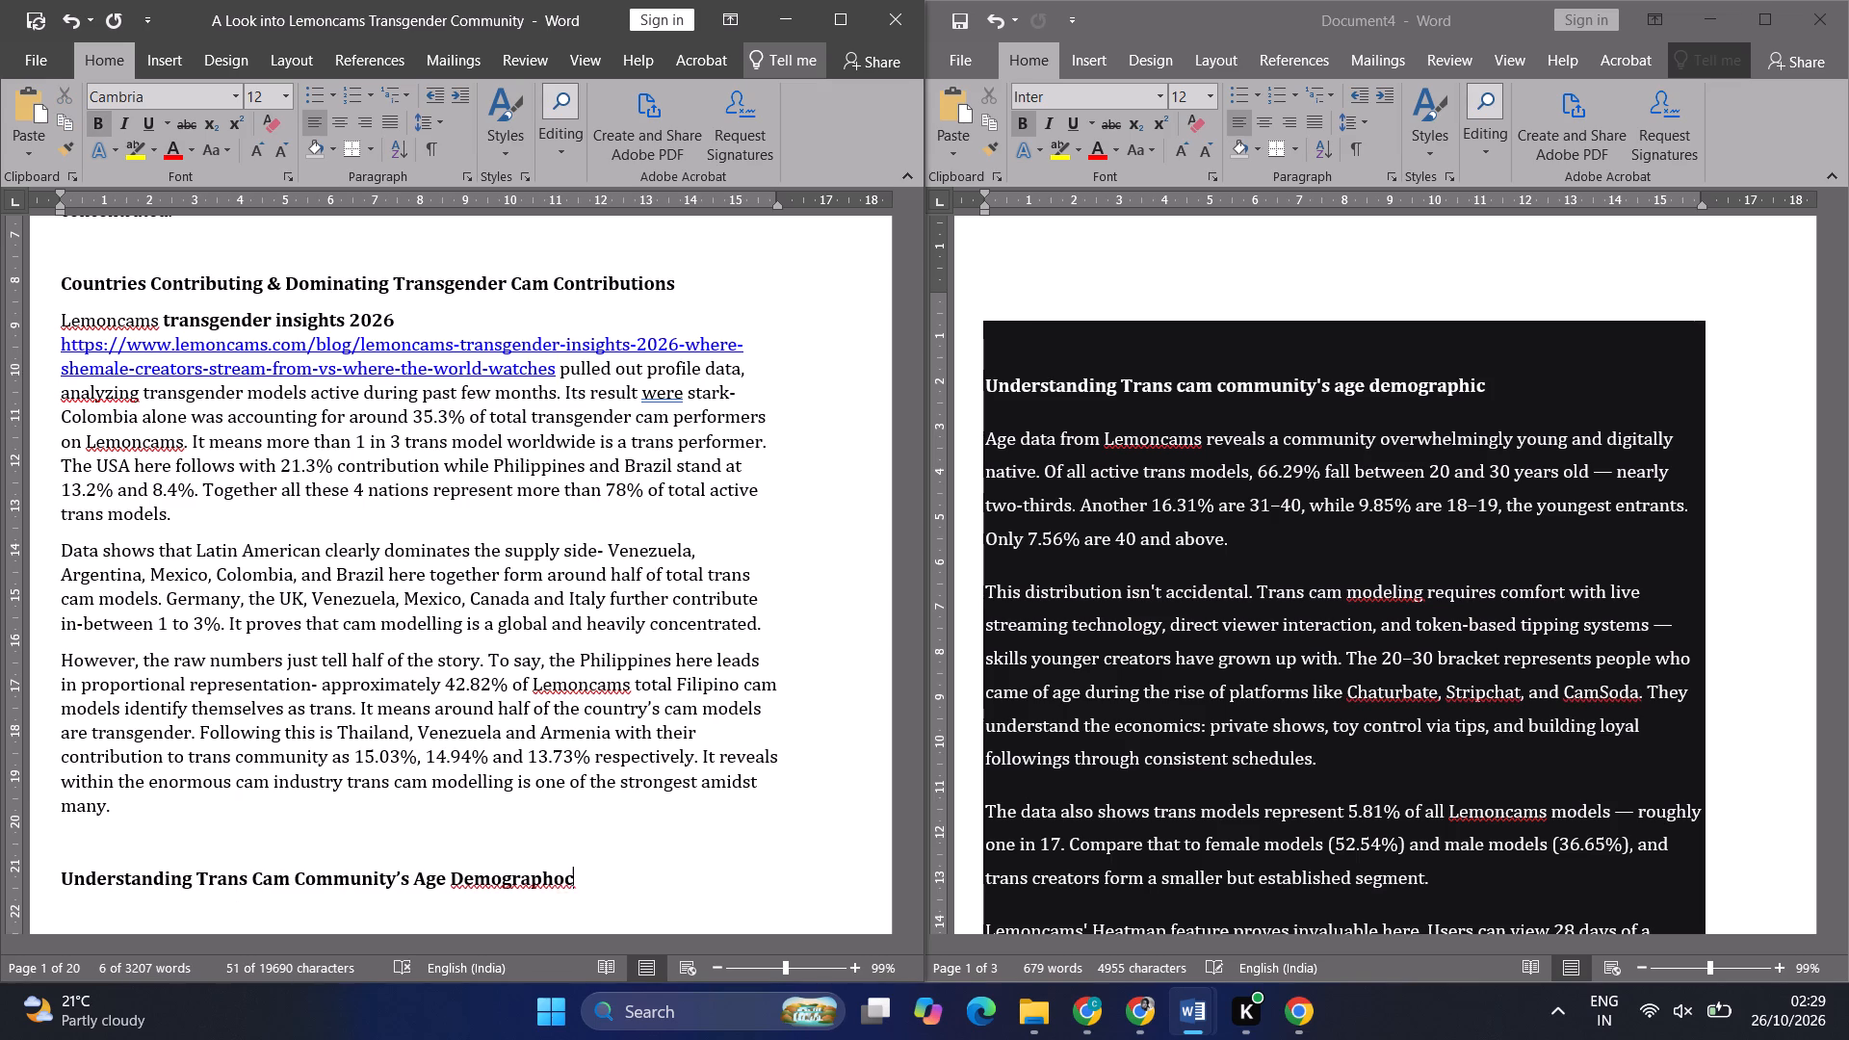
key("BackSpace")
key("BackSpace")
type("ic")
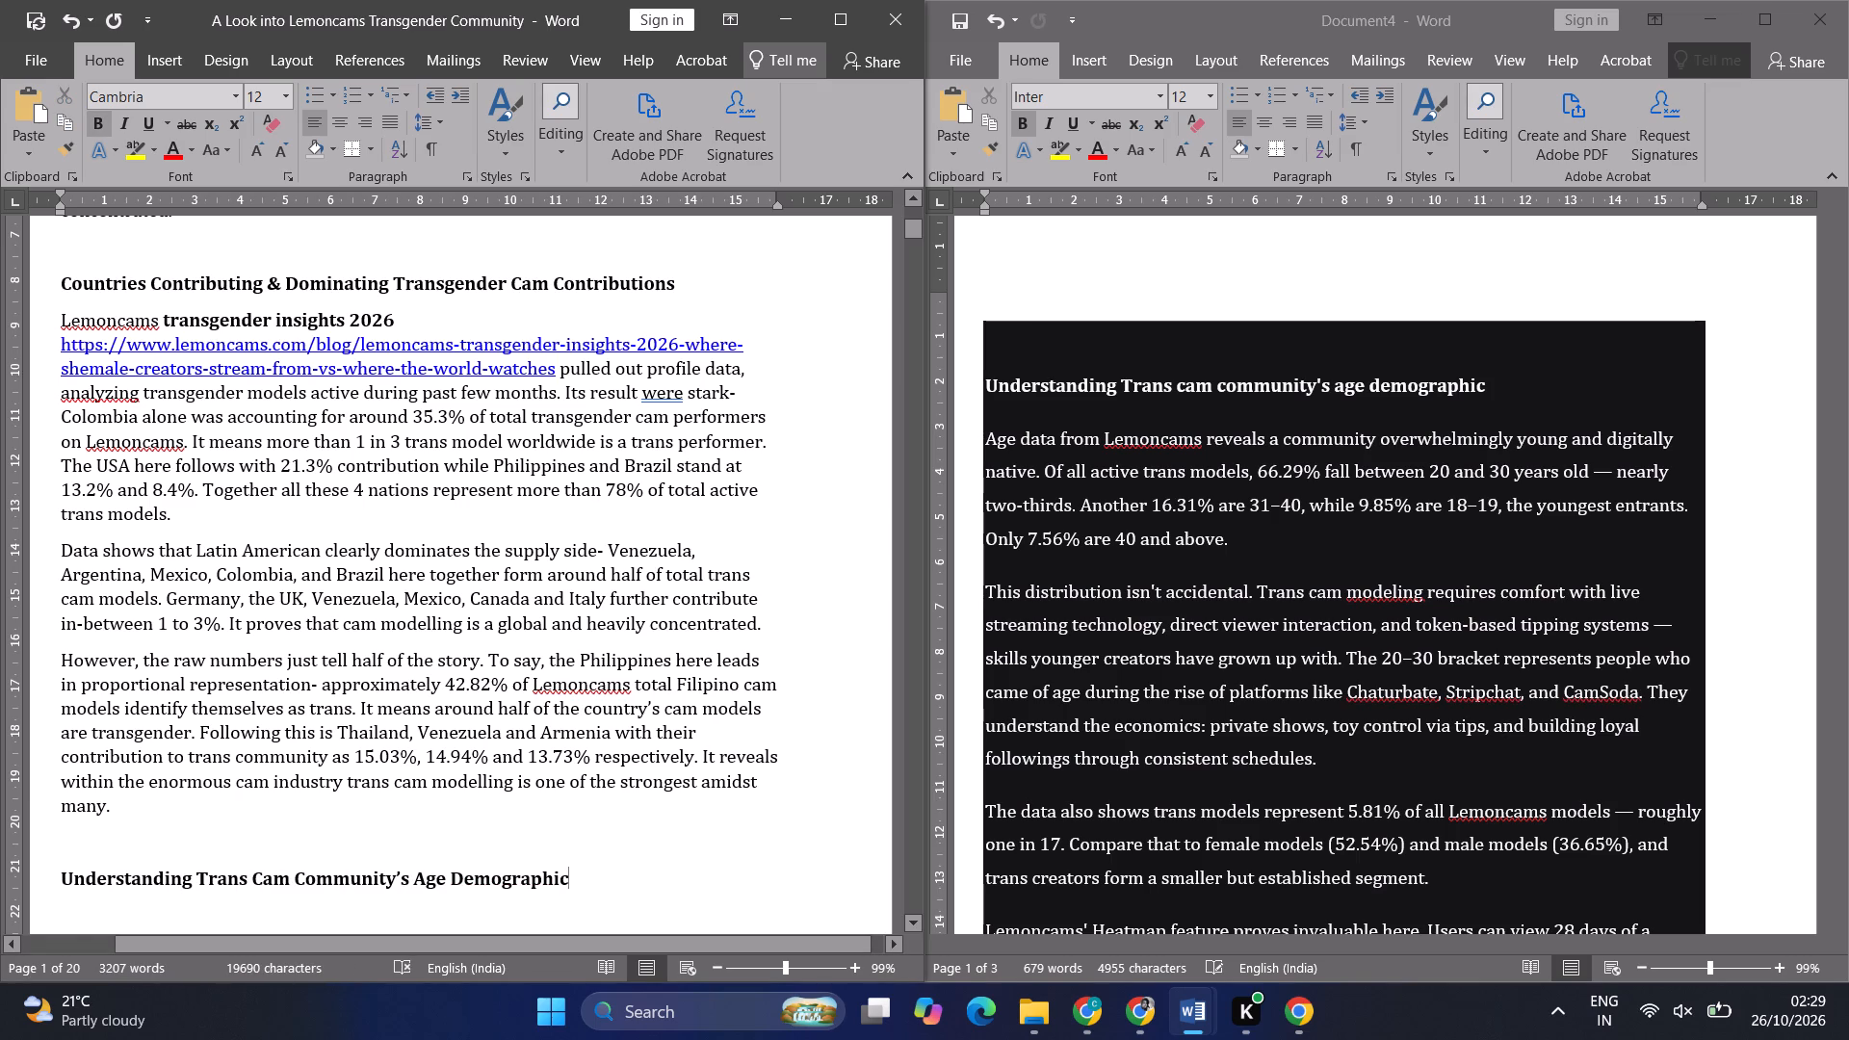
Start a non-bold body line under the age demographic heading.
key("shift+Down")
key("Left")
key("Return")
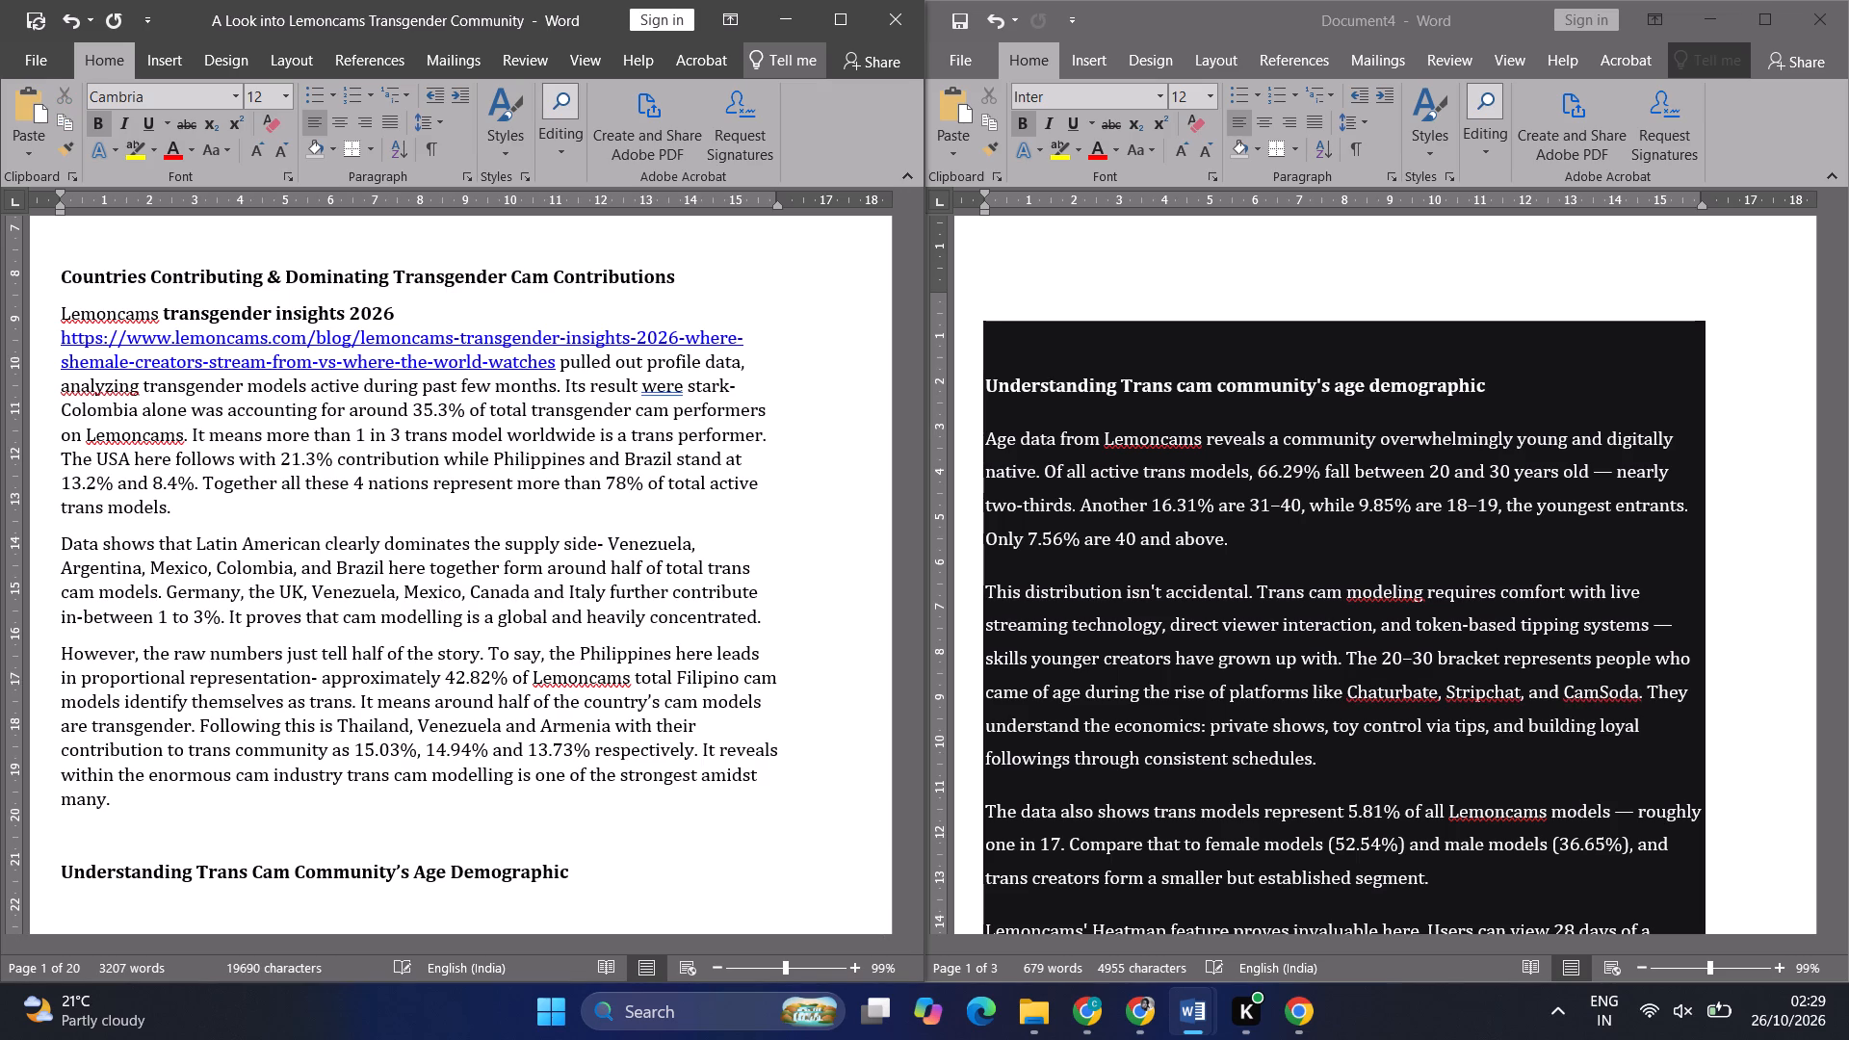
key("ctrl+b")
Delete the blank line and the age demographic heading at the start of the source text in Document4.
left_click(1522, 349)
key("shift+Down")
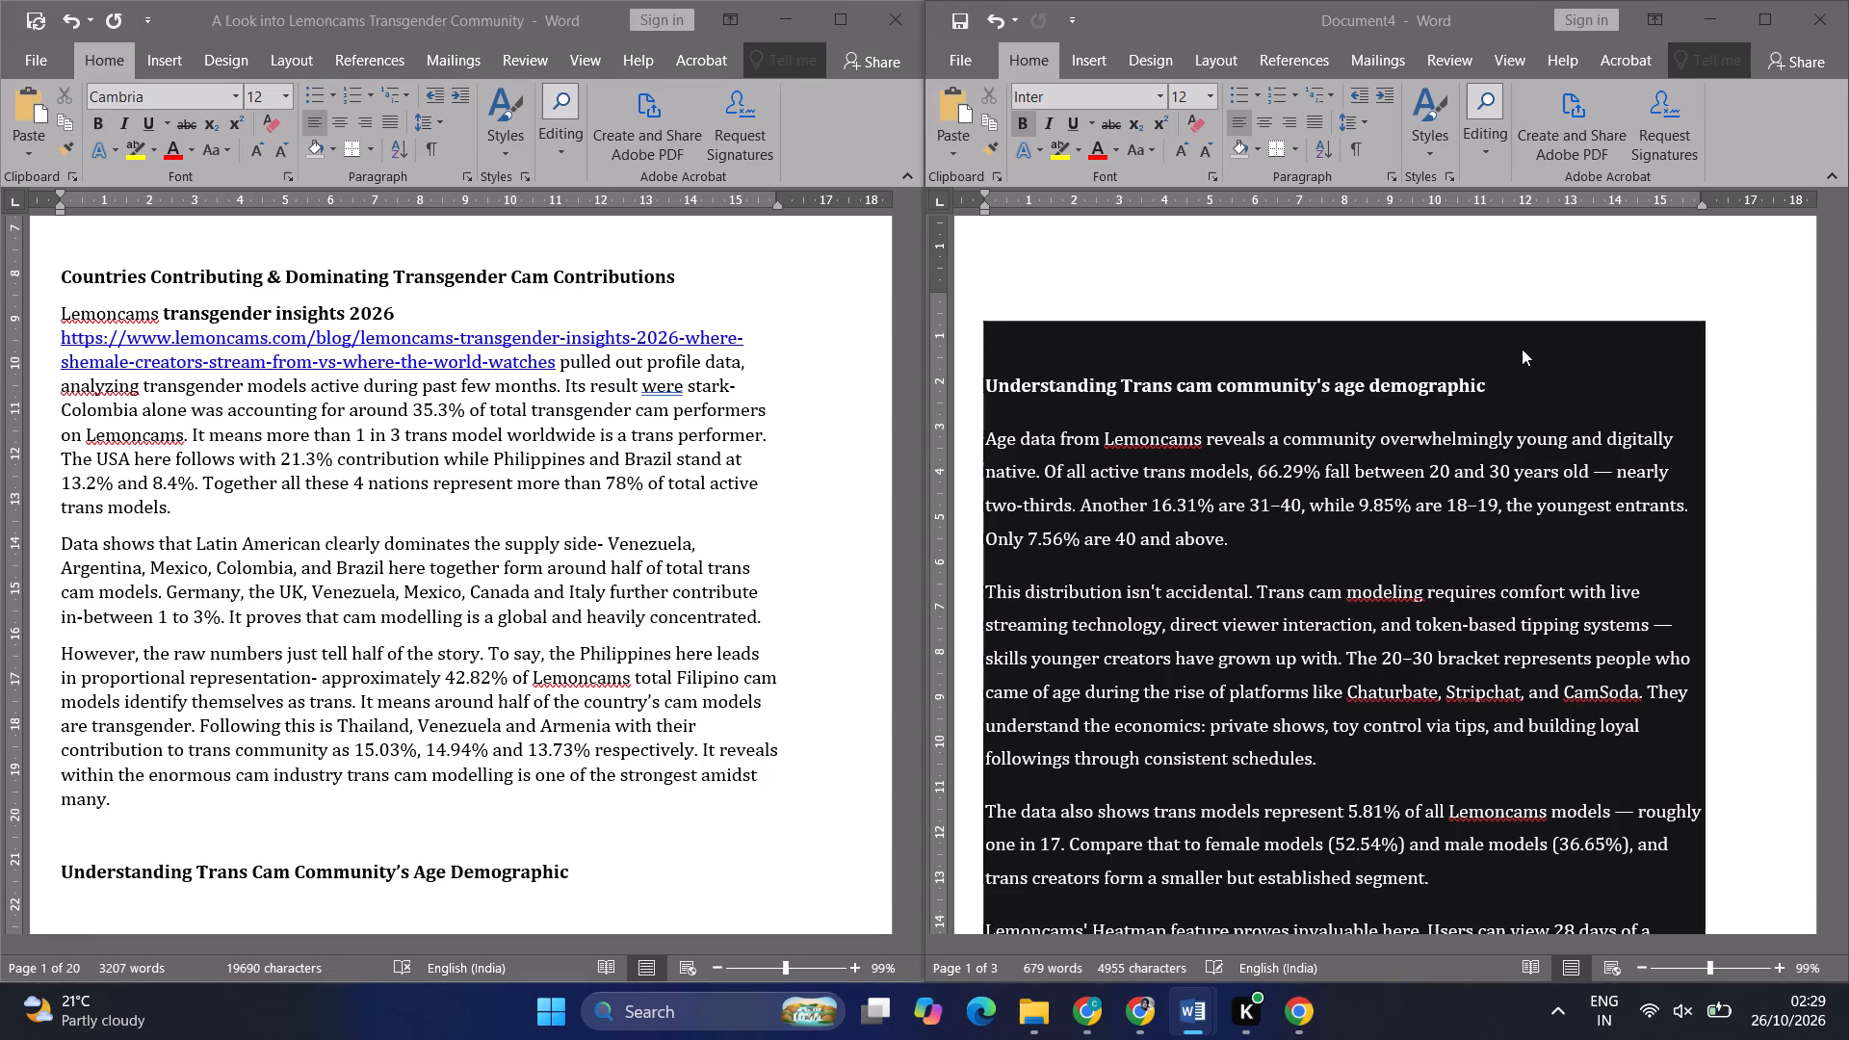
key("BackSpace")
key("shift+Down")
key("BackSpace")
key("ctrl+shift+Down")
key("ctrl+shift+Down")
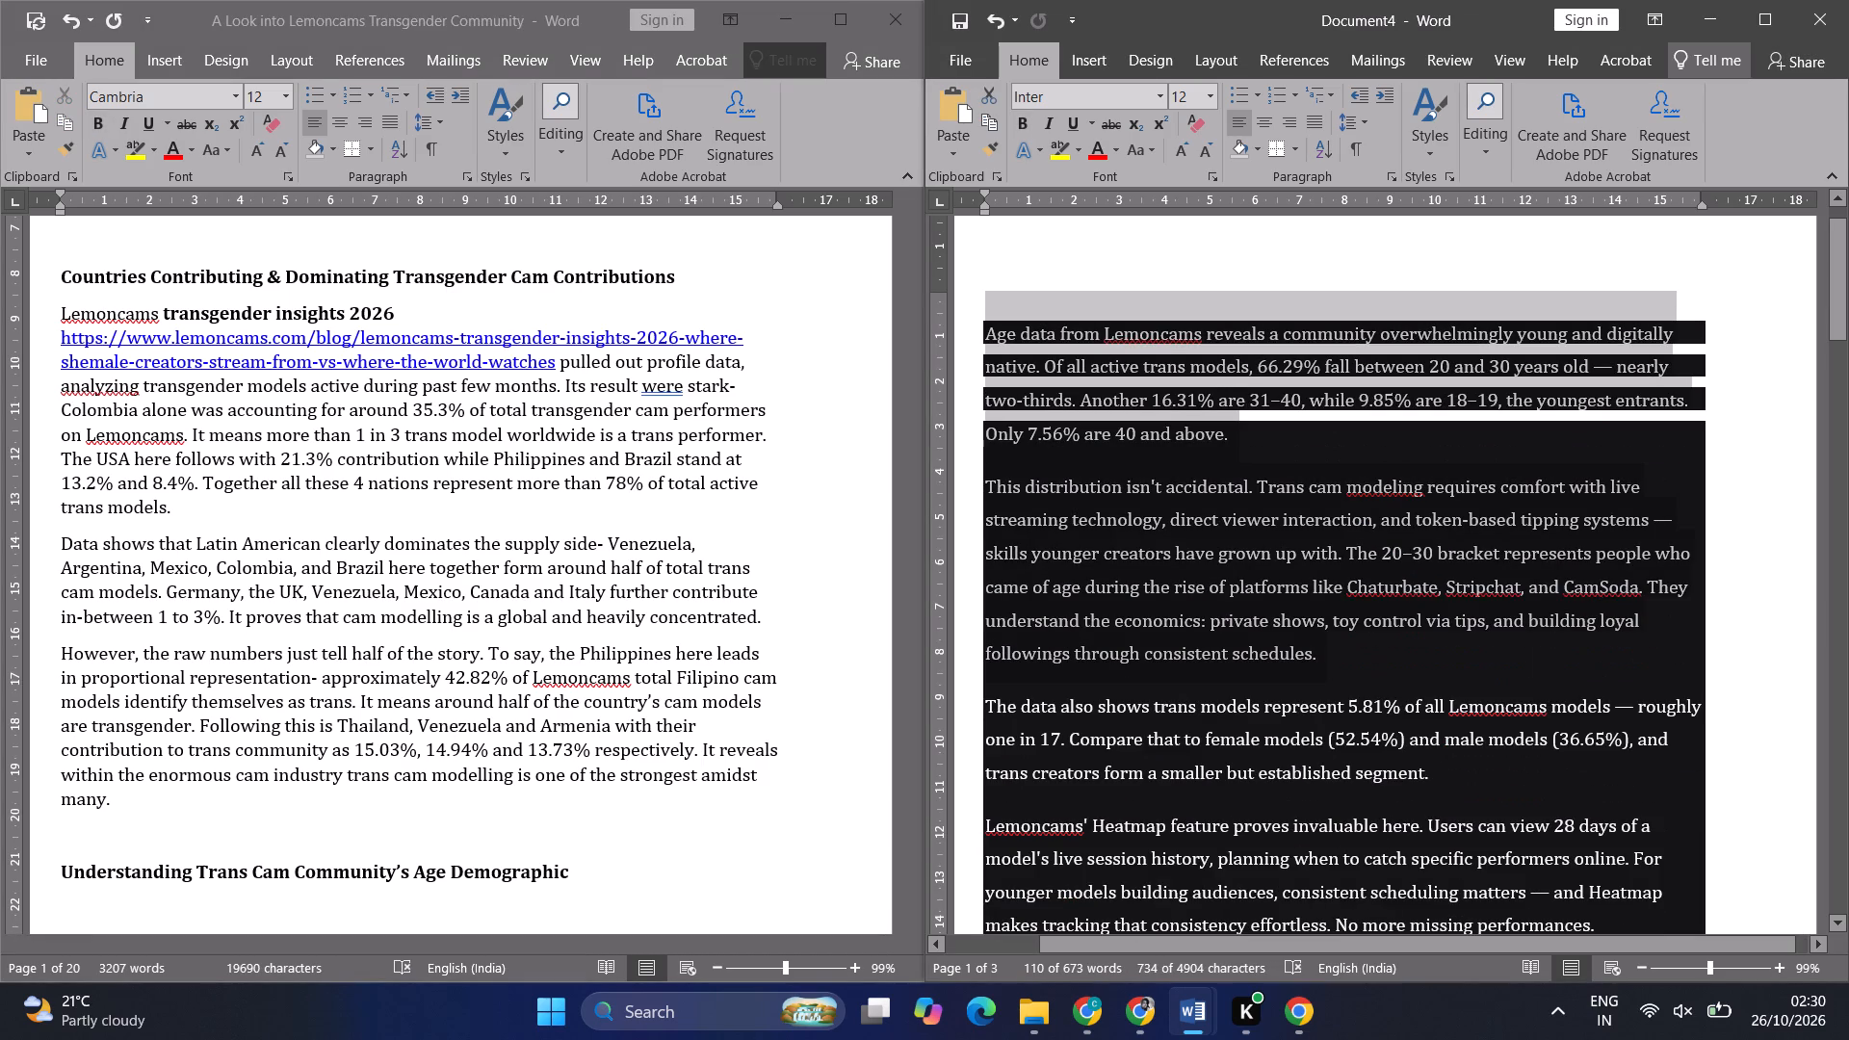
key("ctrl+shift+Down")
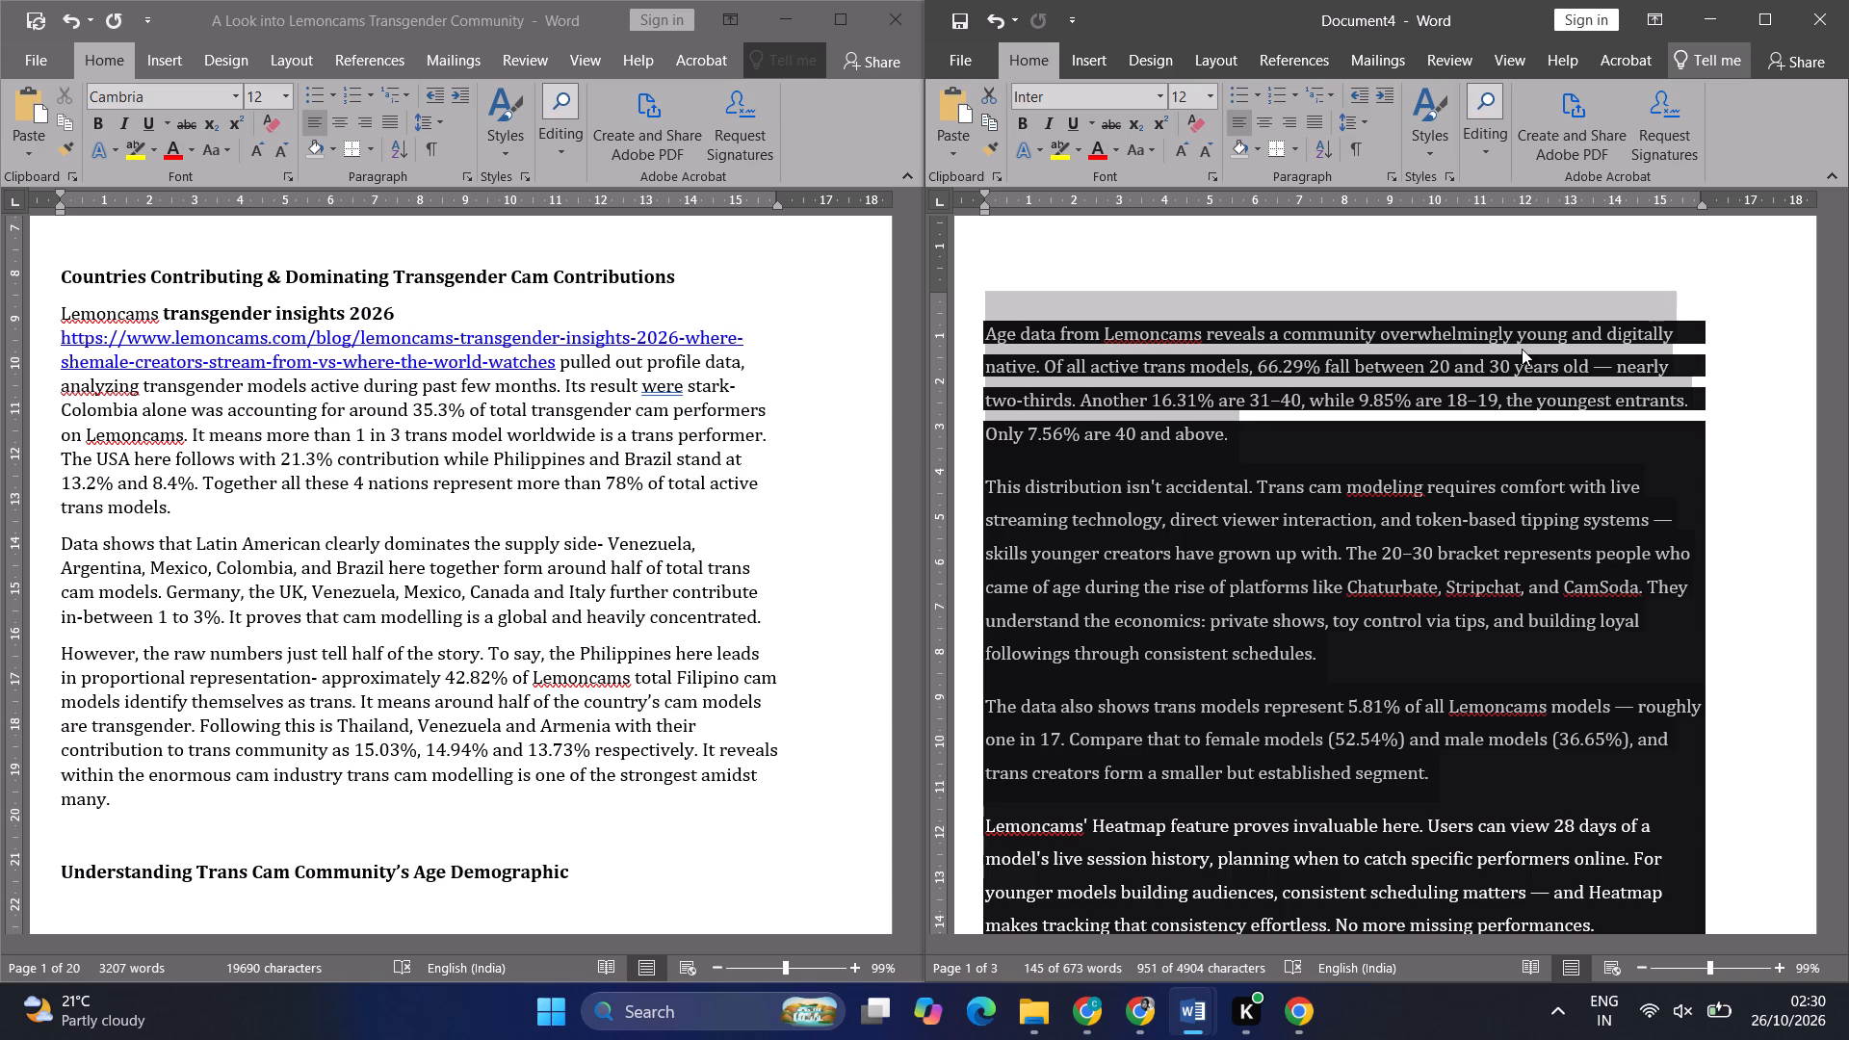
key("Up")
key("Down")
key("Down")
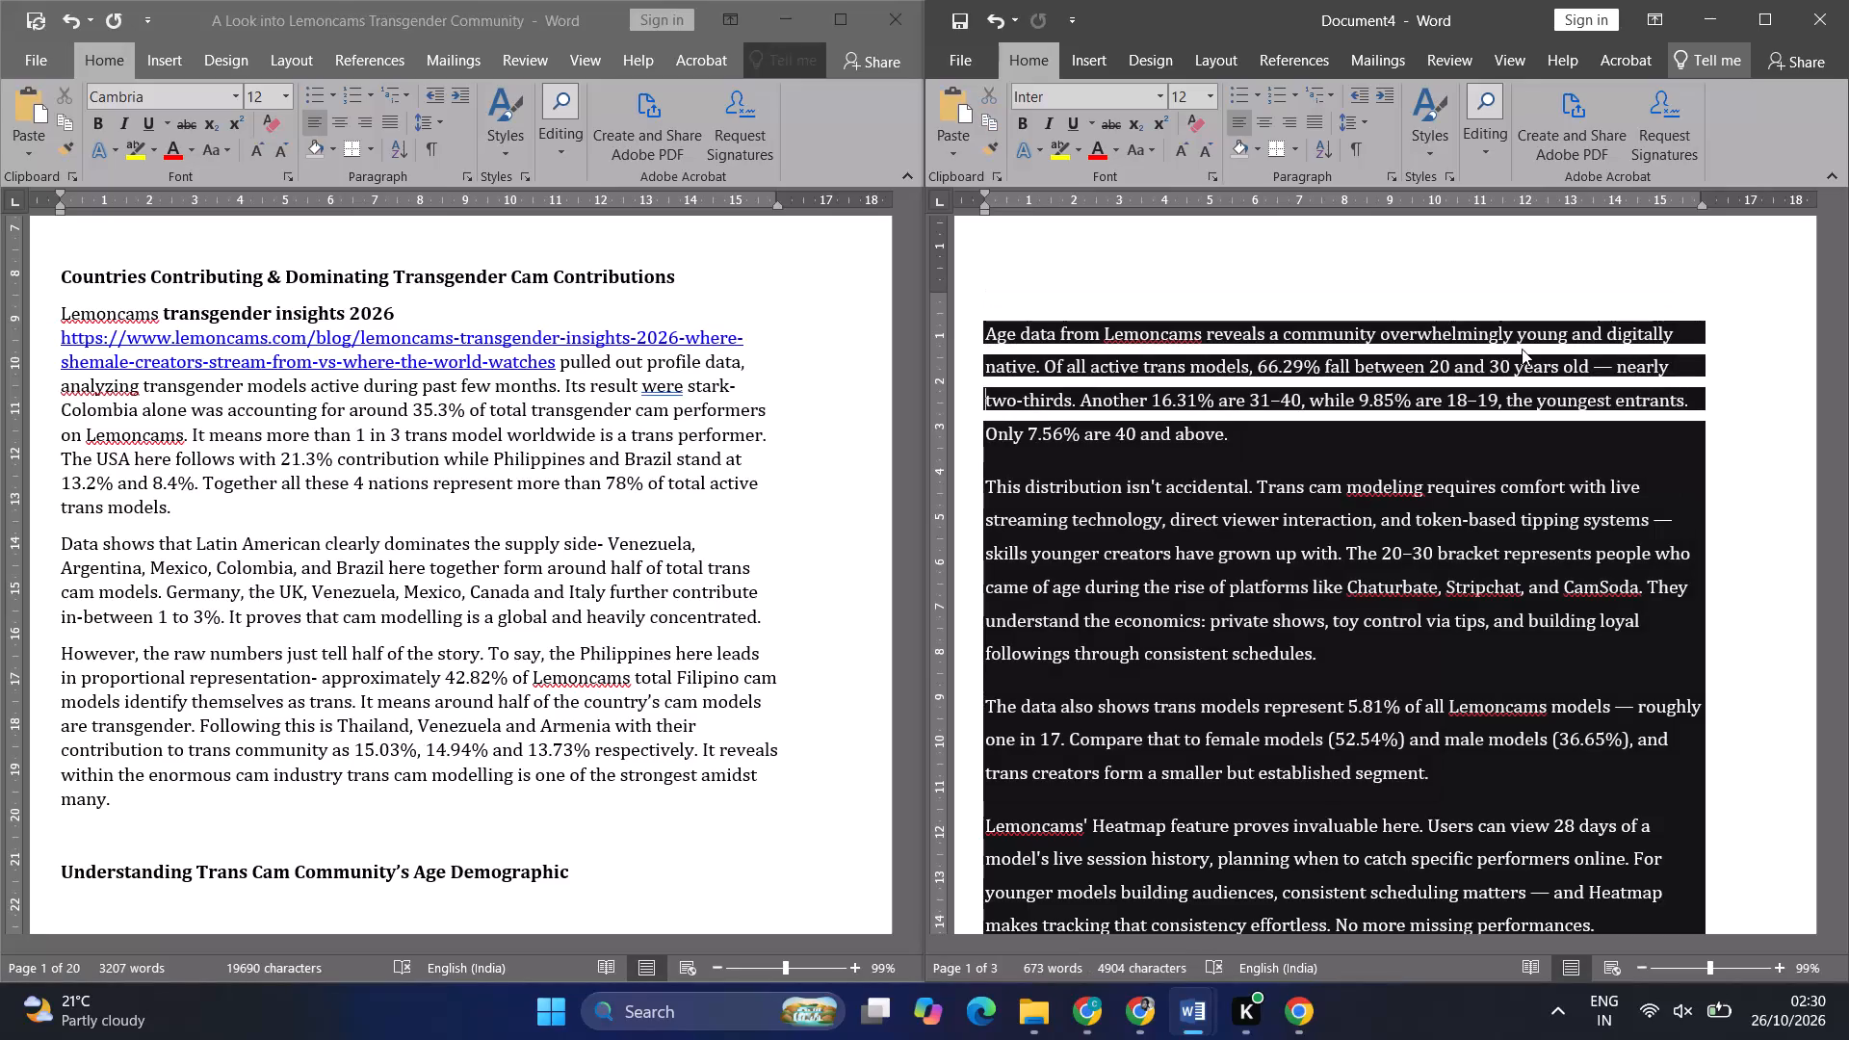
Move the age demographic source paragraphs, through the Heatmap one, from Document4 to below the new heading in the article.
scroll(696, 483, "down", 1)
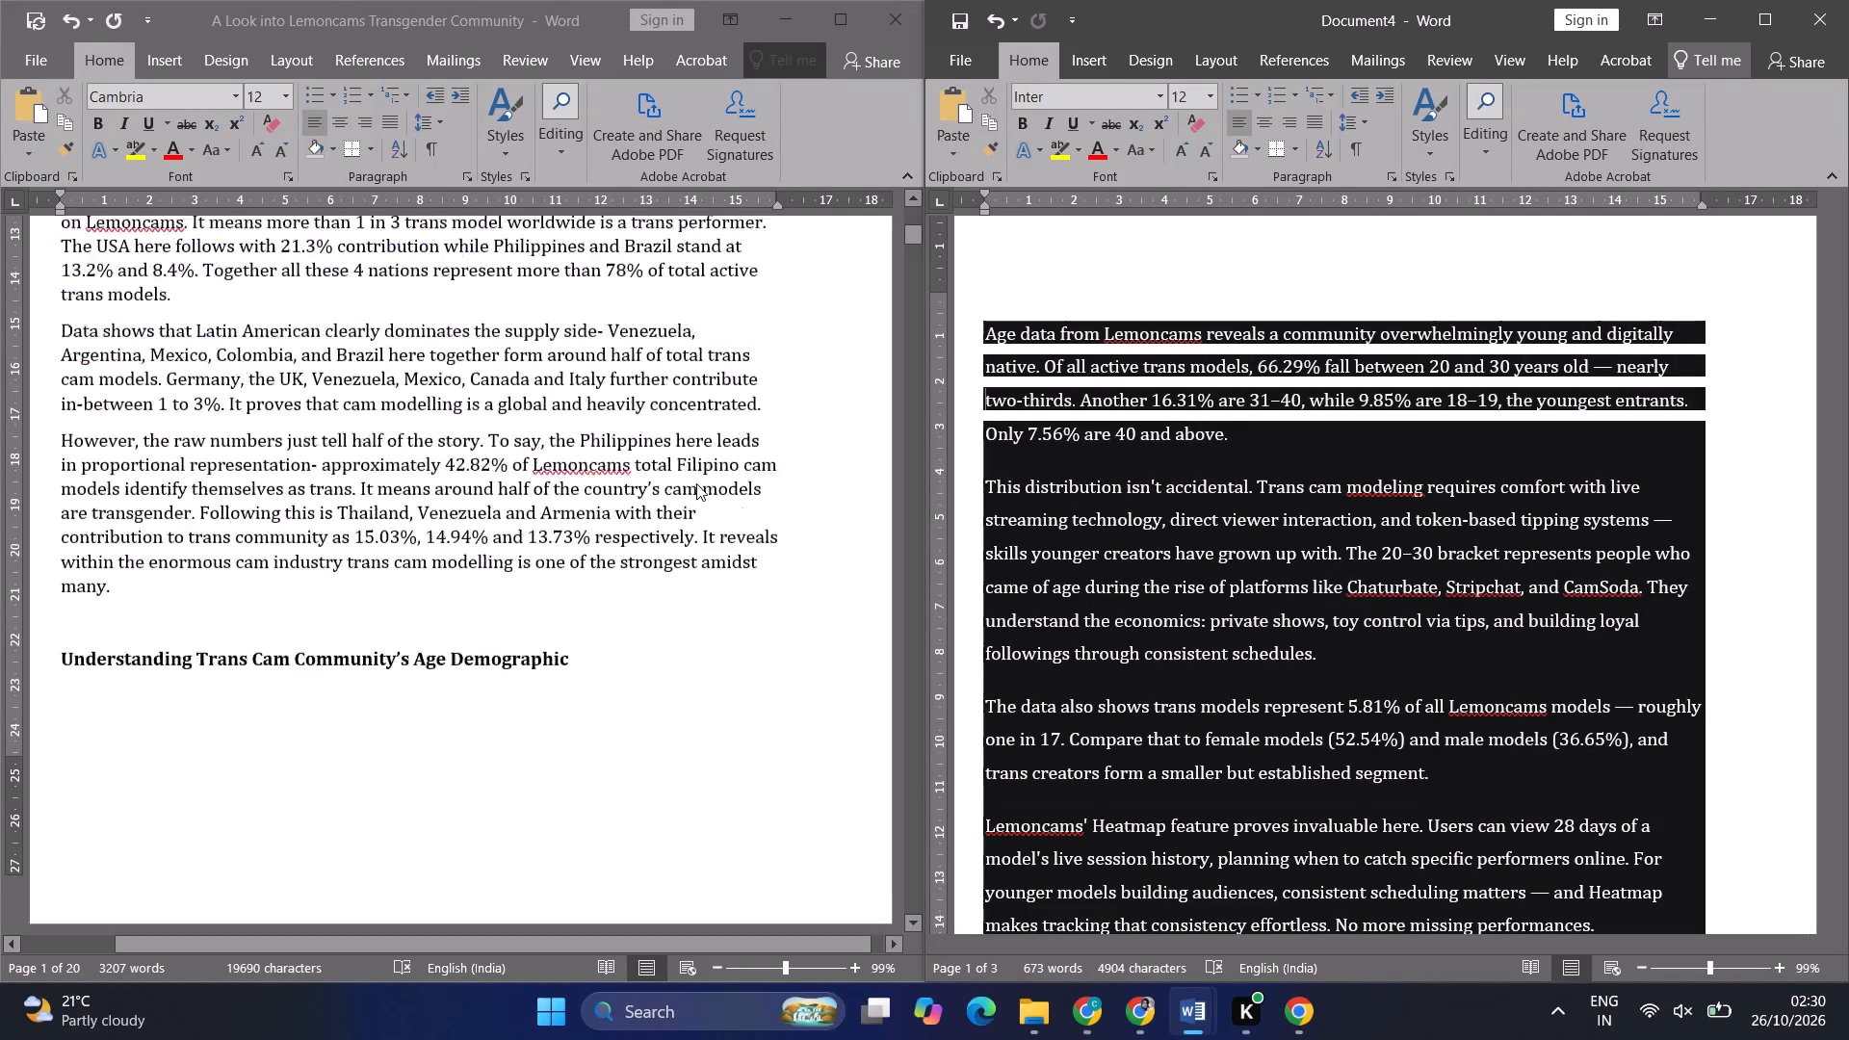
left_click(1263, 406)
key("ctrl+a")
key("Left")
key("ctrl+shift+Down")
key("ctrl+shift+Down")
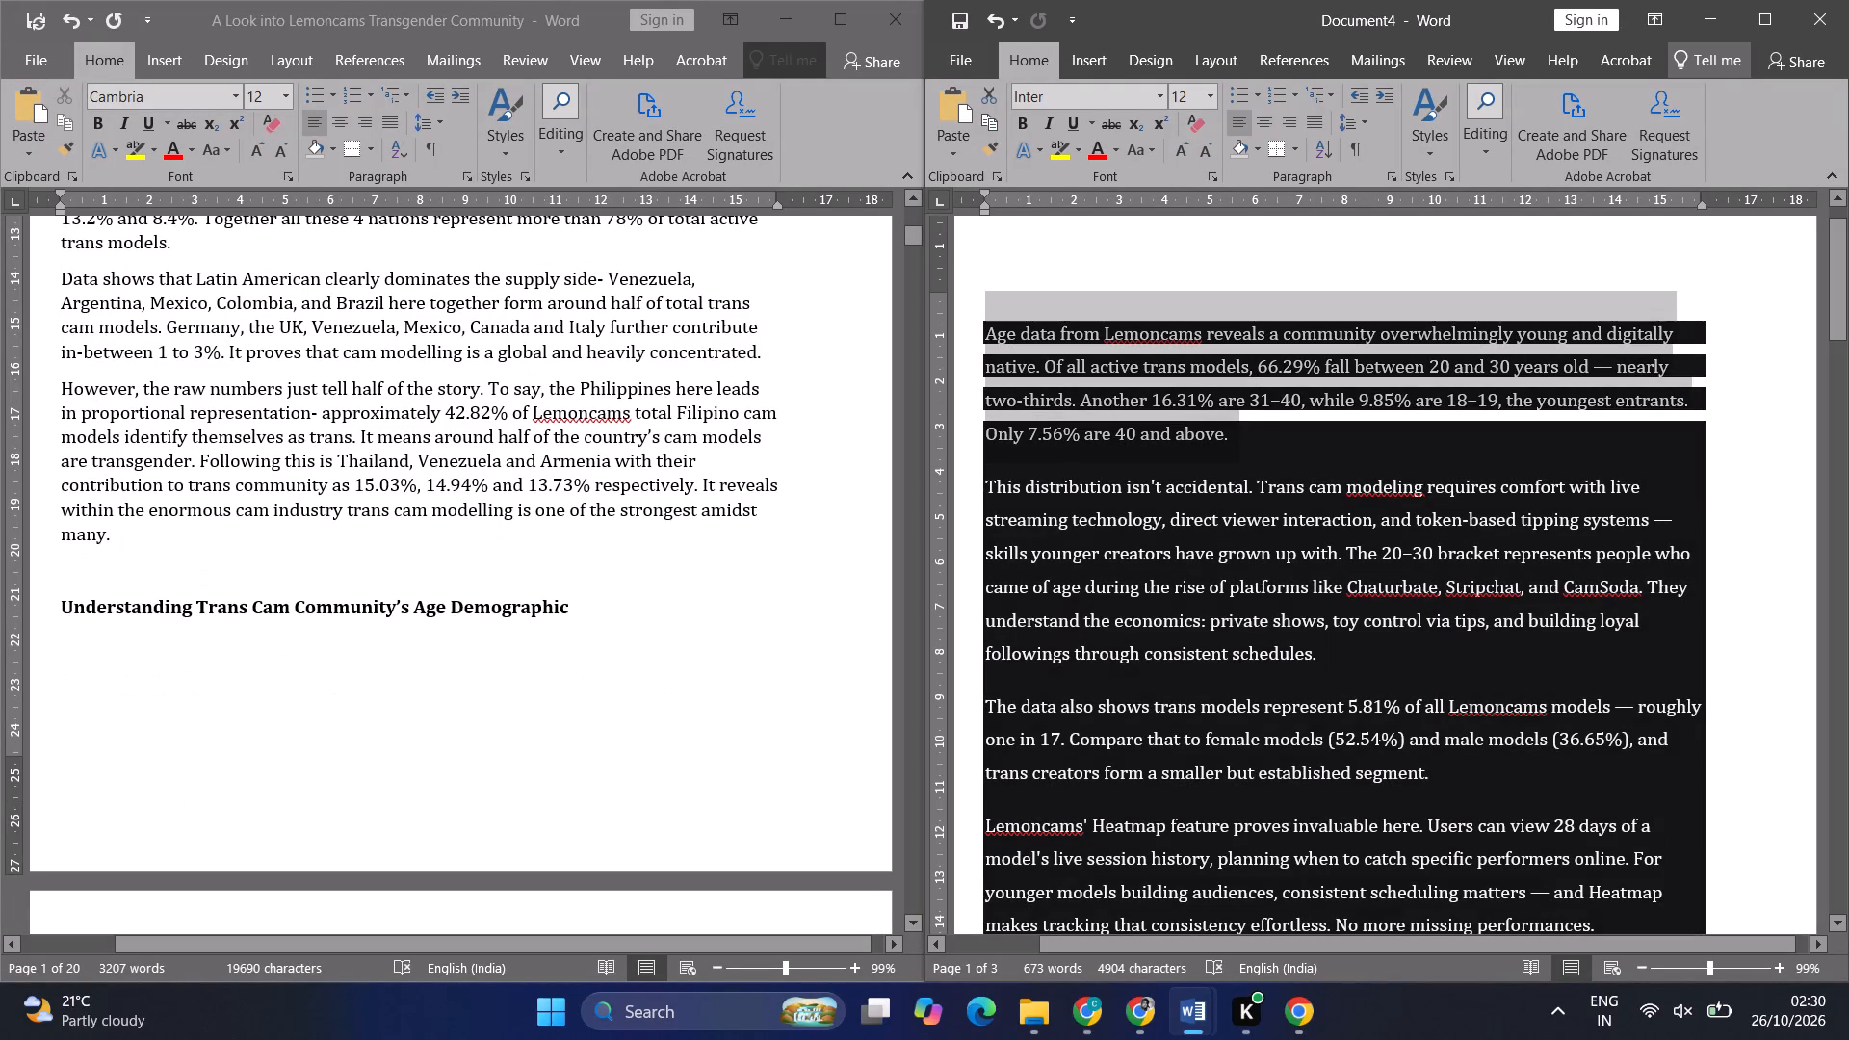
key("ctrl+shift+Down")
key("ctrl+shift+Down")
key("ctrl+shift+Down")
key("ctrl+x")
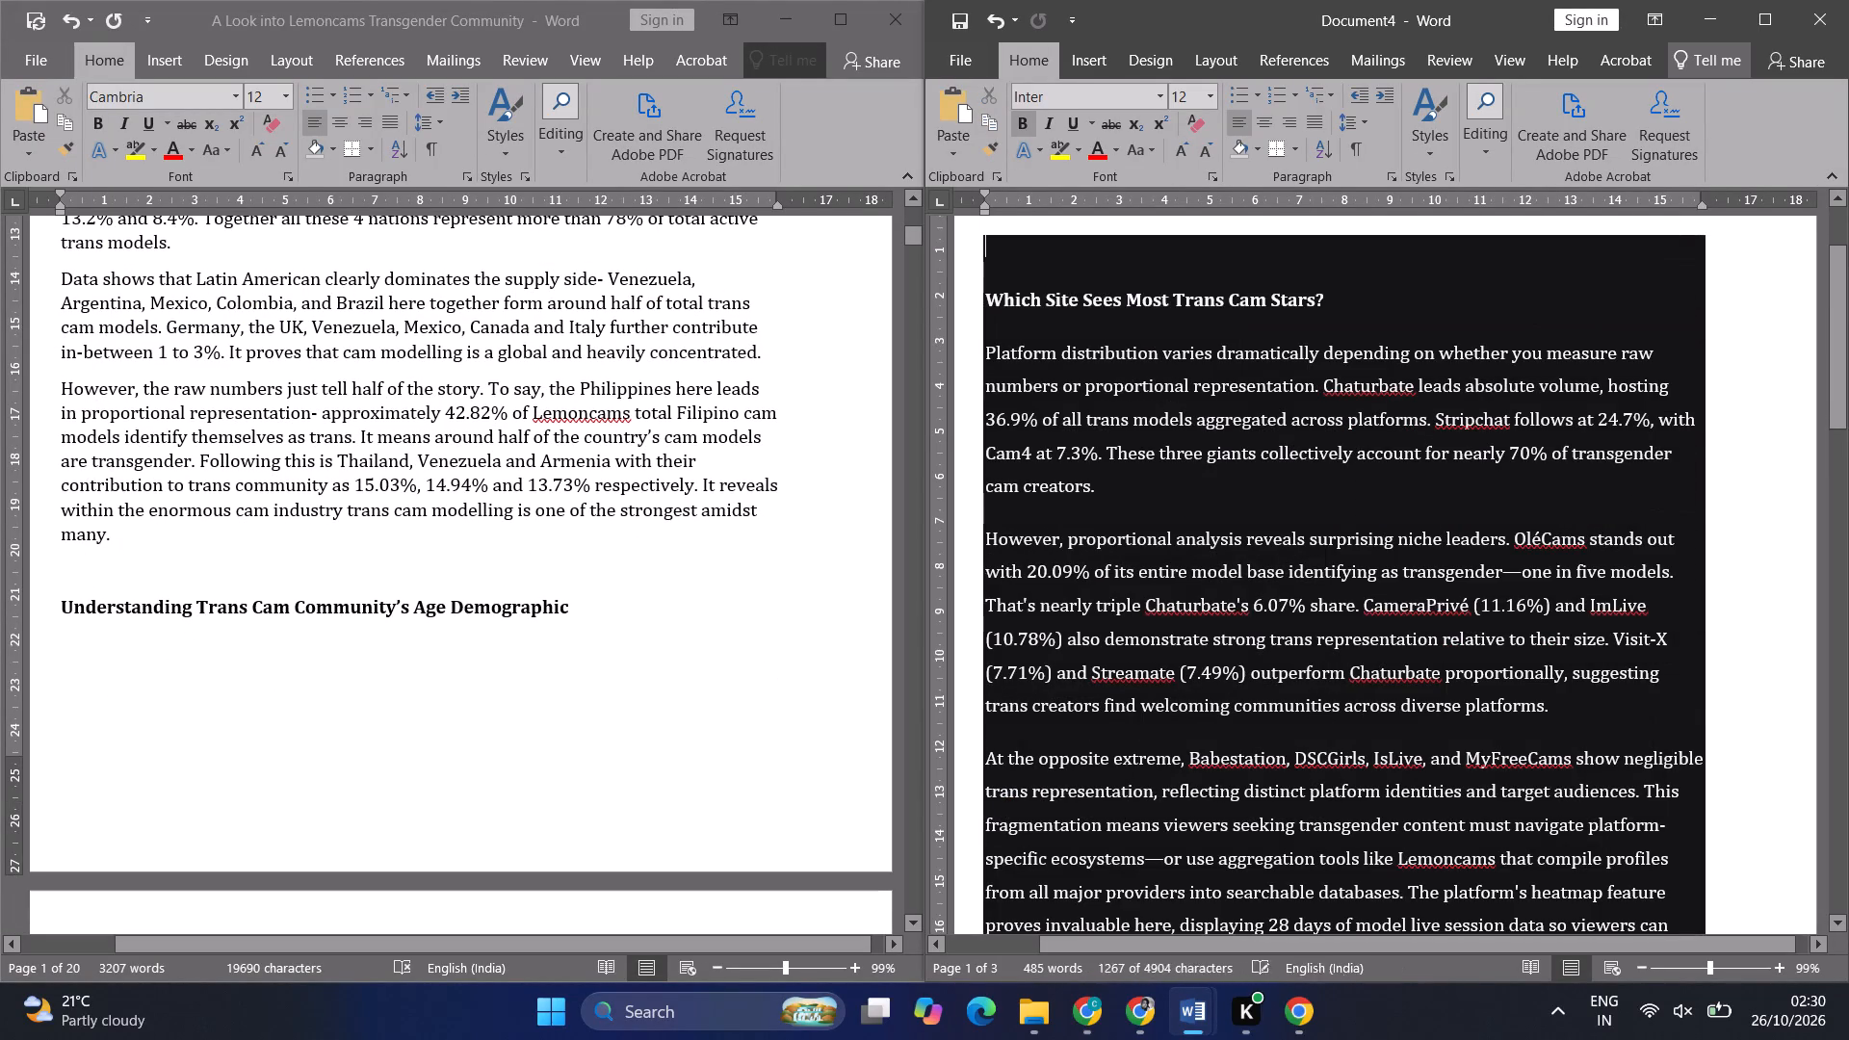
left_click(383, 601)
key("Right")
key("ctrl+v")
Begin the rewritten paragraph above the pasted source with "Age data coming through Lemoncams".
key("ctrl+shift+Up")
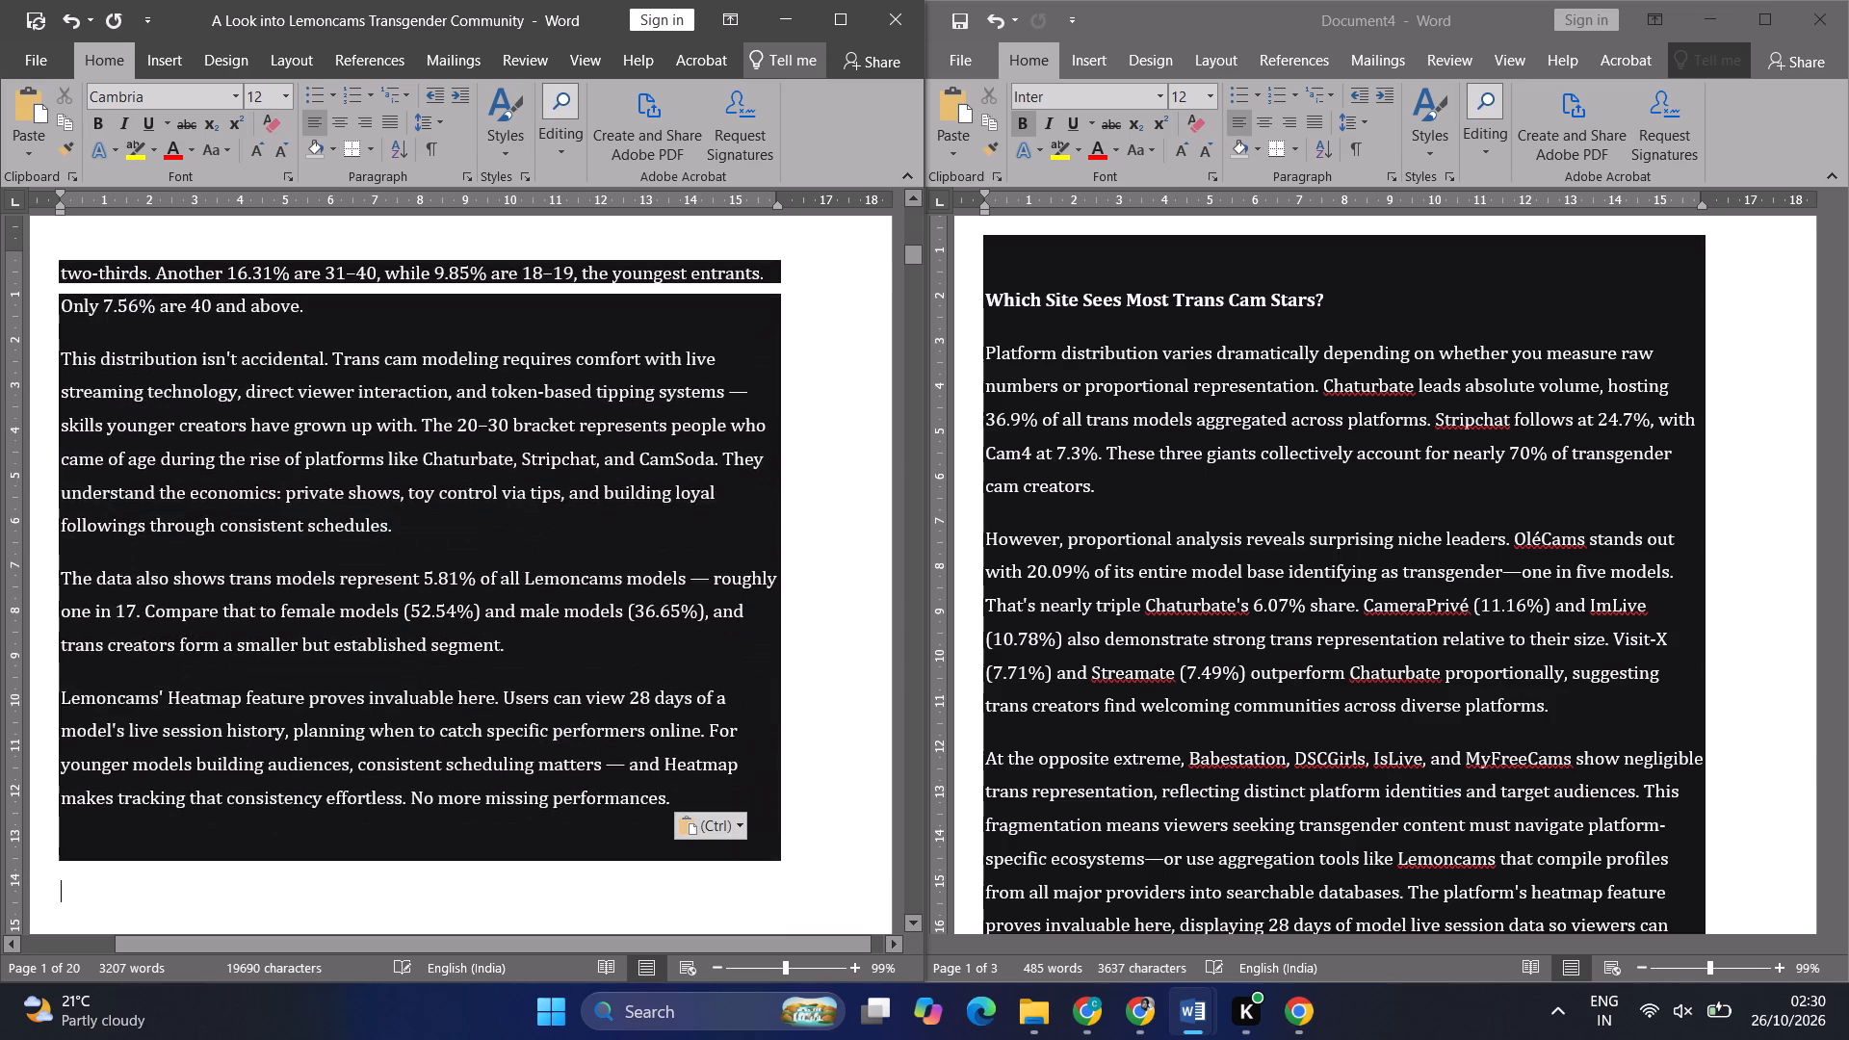
key("ctrl+shift+Up")
key("ctrl+shift+Up")
key("ctrl+shift+Up")
key("ctrl+shift+Up")
key("Up")
key("Up")
key("Down")
type("Ae")
key("BackSpace")
type("ge data coming through Lemoncams")
key("space")
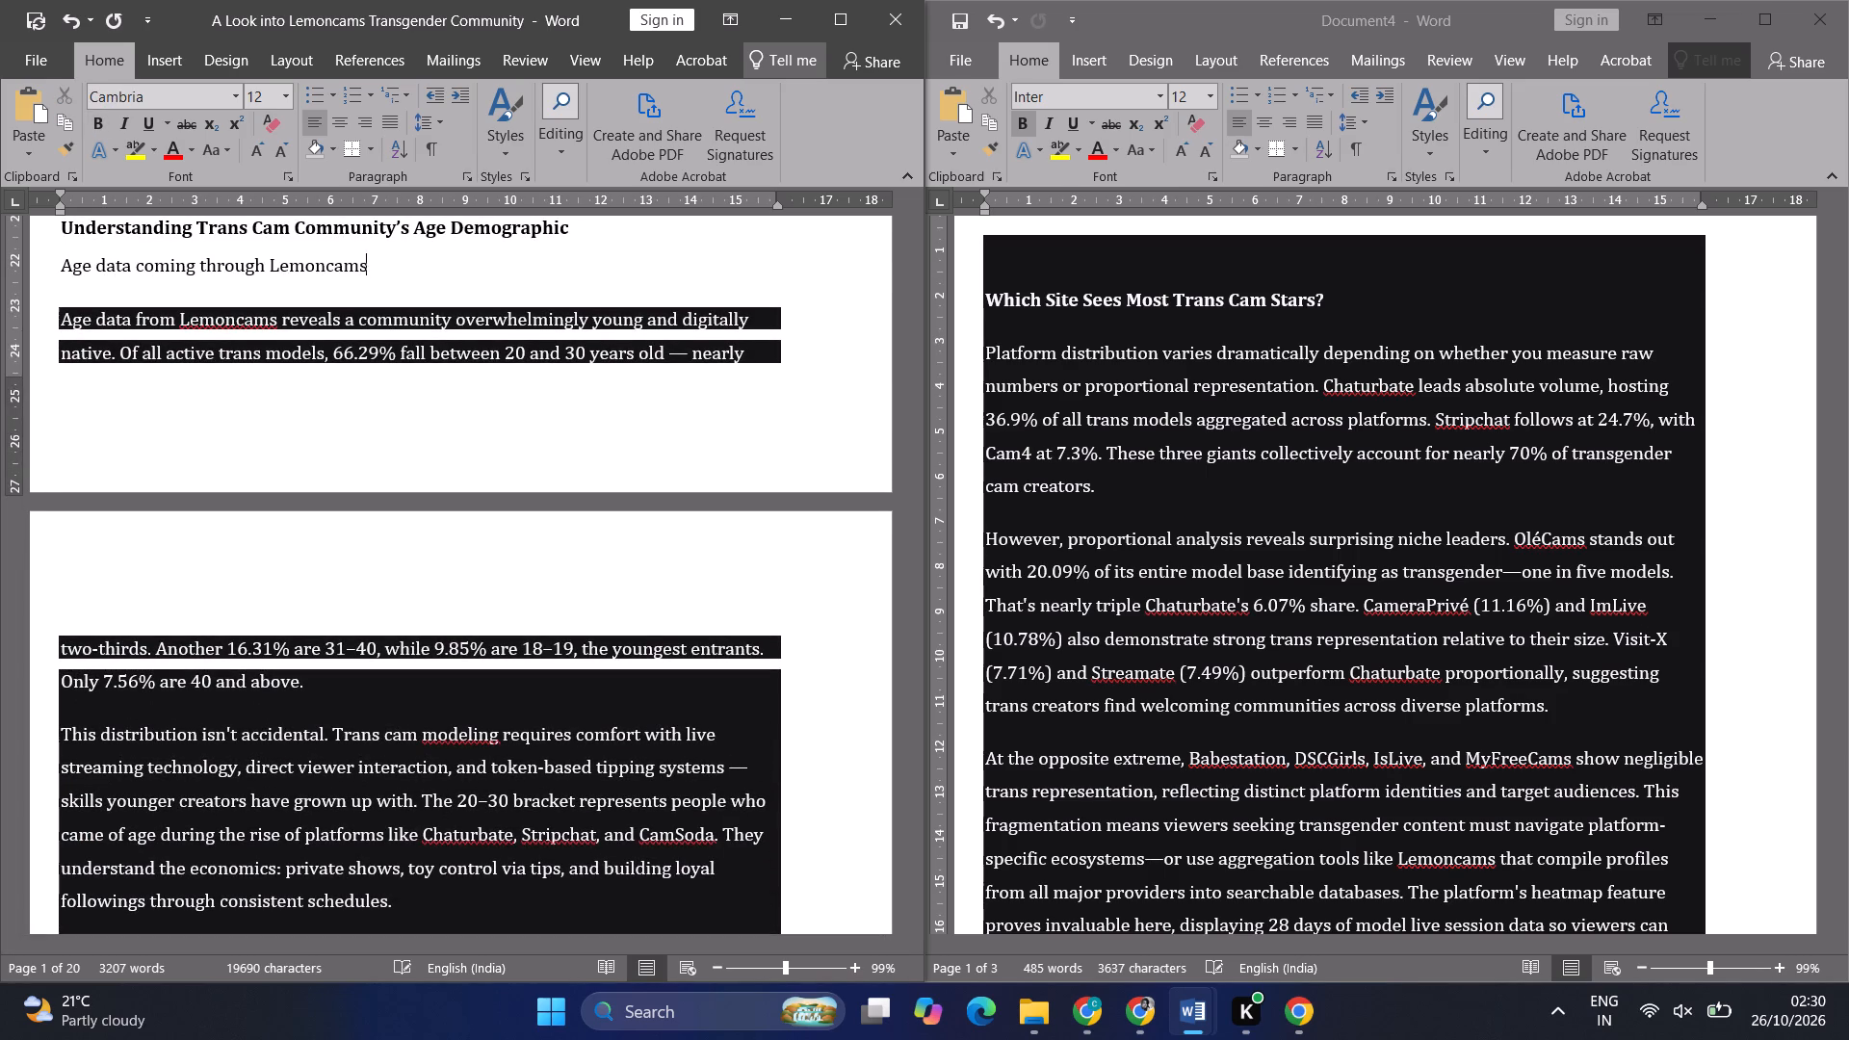
Continue the sentence with "insights reveal a community that overwhelmingly" and begin the word "digitally".
type("isnights reveal")
key("ctrl+shift+Left")
key("ctrl+shift+Left")
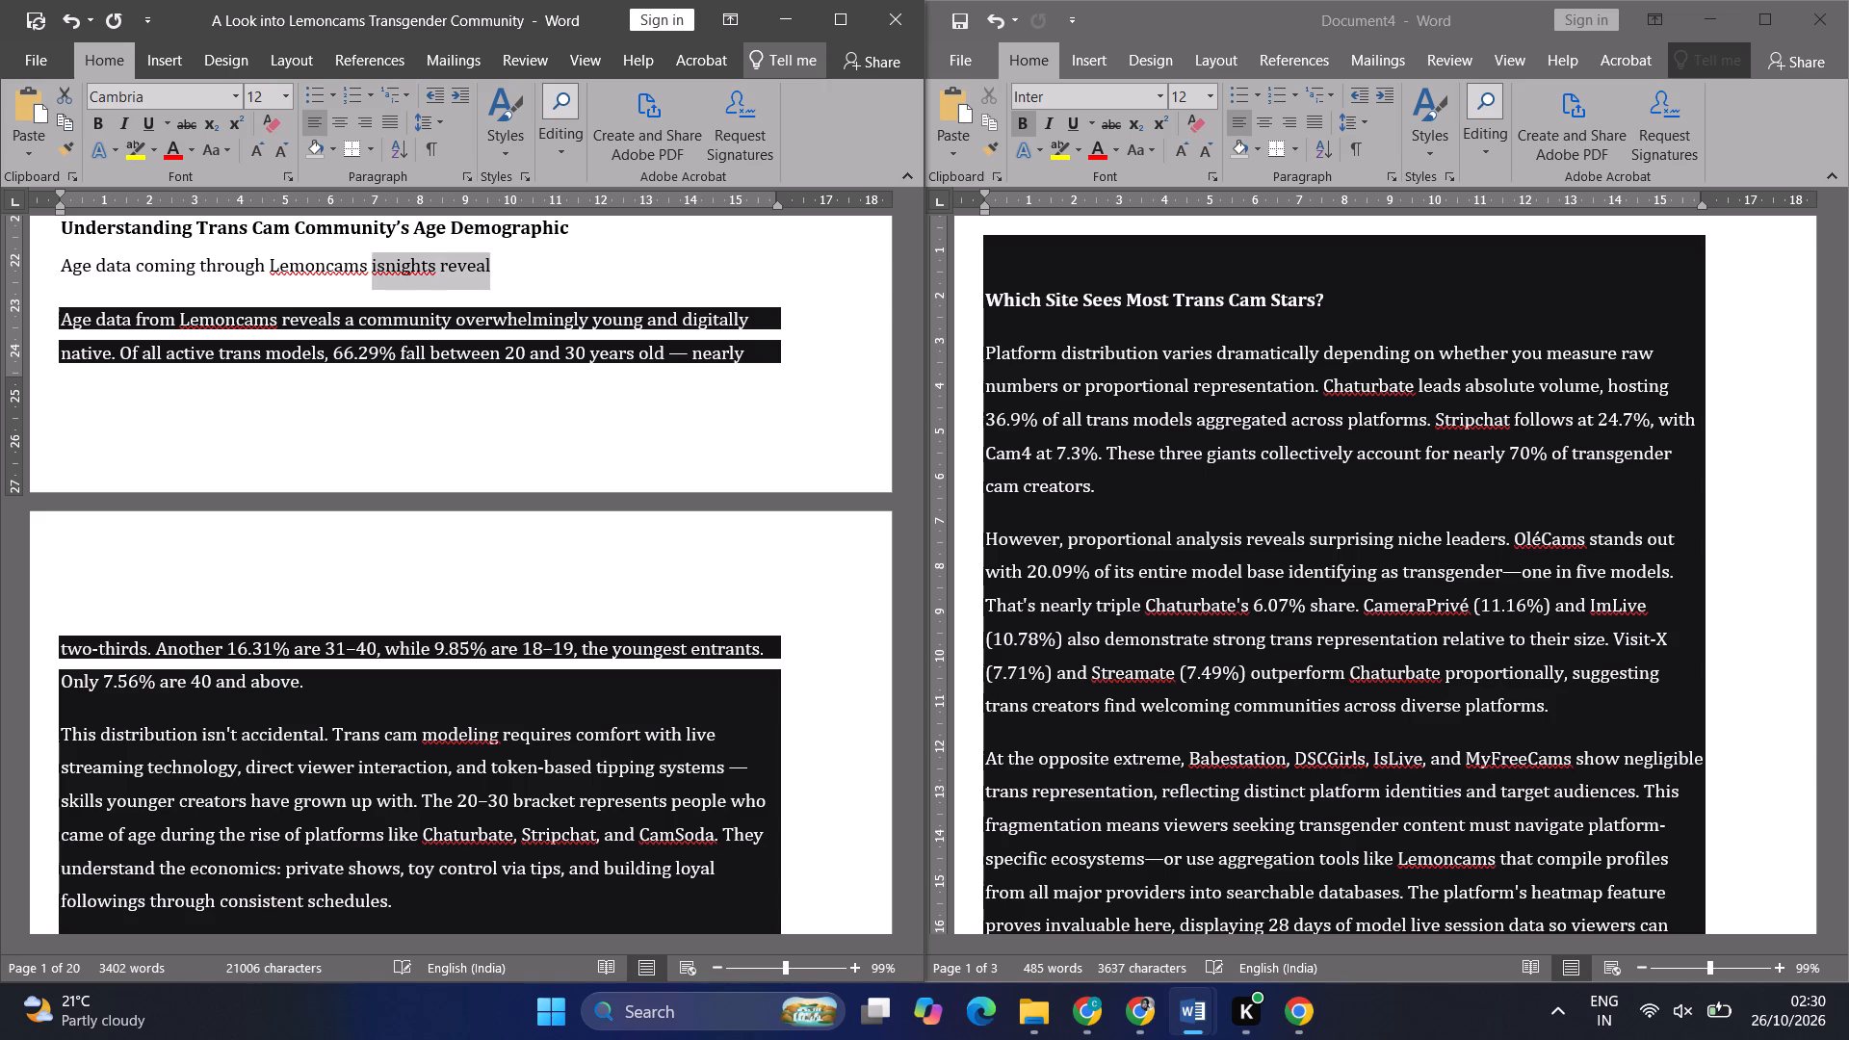
type("insights reveal a community that ovewhe")
key("BackSpace")
key("BackSpace")
key("BackSpace")
key("BackSpace")
key("r")
key("BackSpace")
type("erwhelmingly digitall")
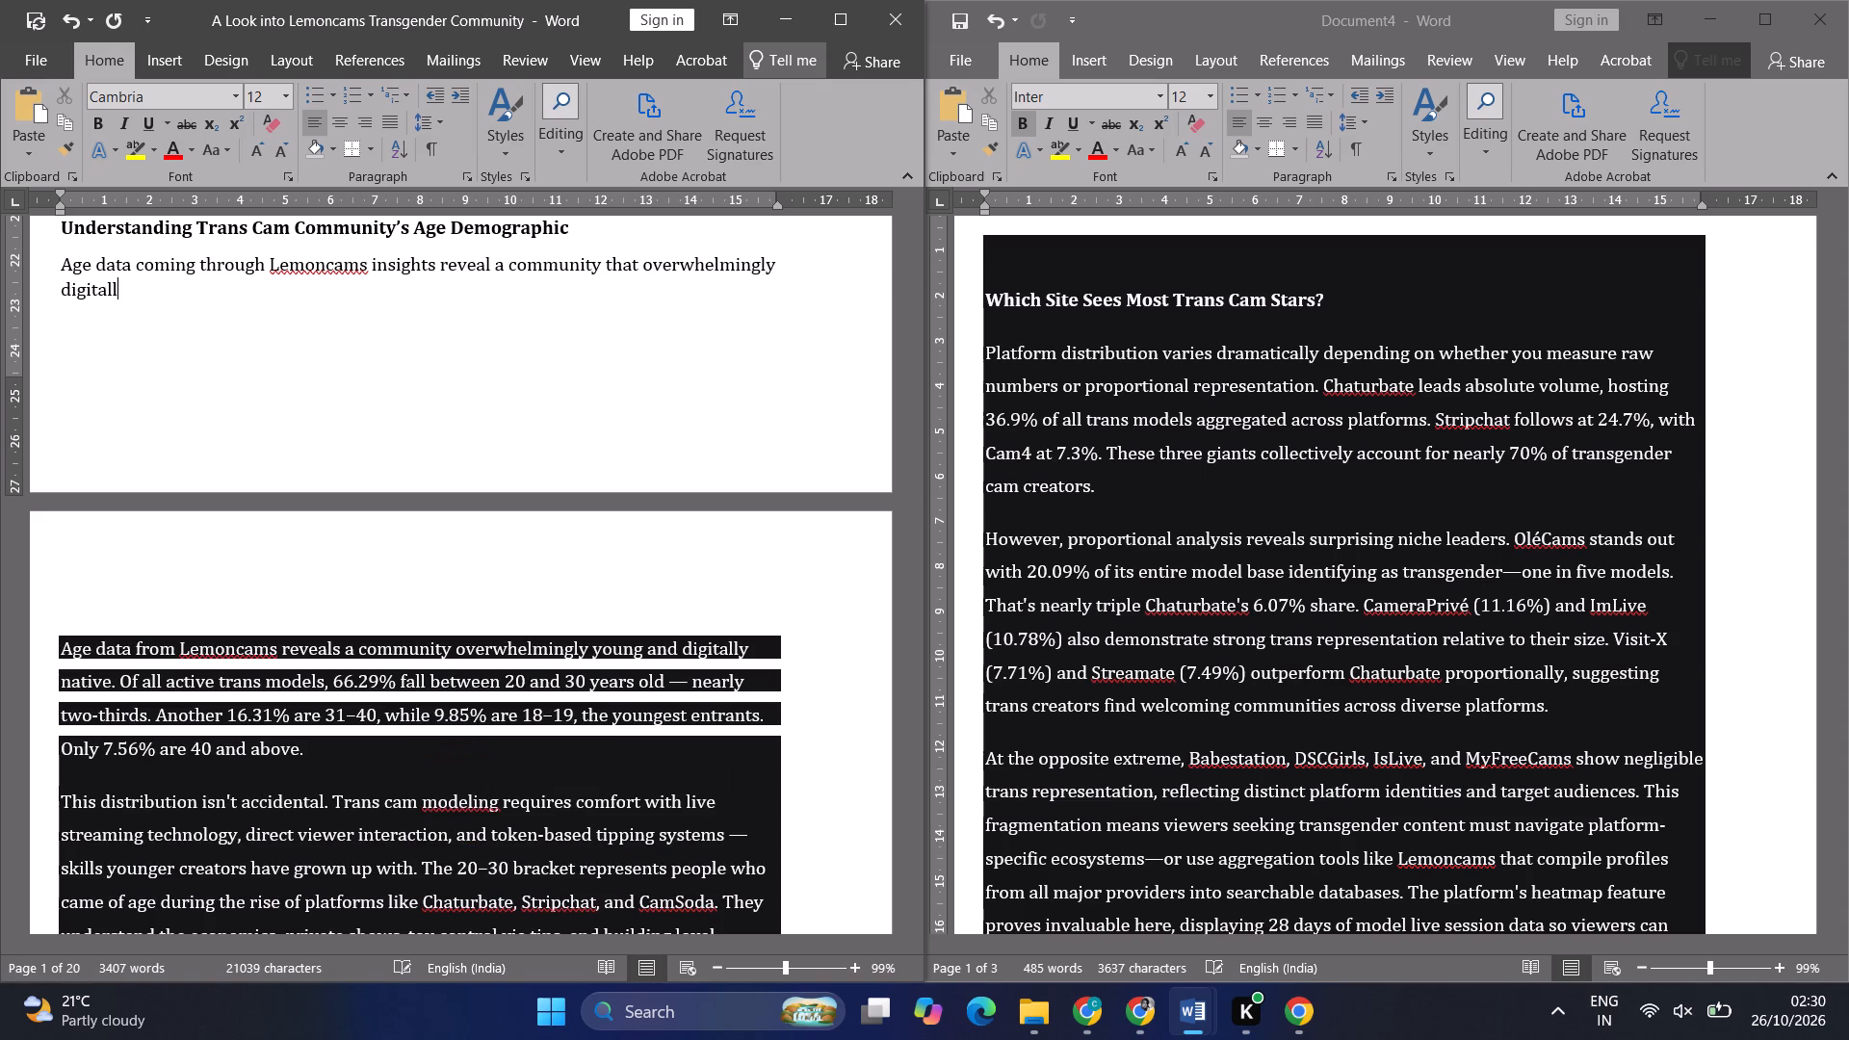
Insert "young and also" before "digitally" and finish the sentence with "digitally native.".
key("ctrl+shift+Left")
key("Left")
type("younga nd also")
key("space")
key("End")
type("y native.")
key("space")
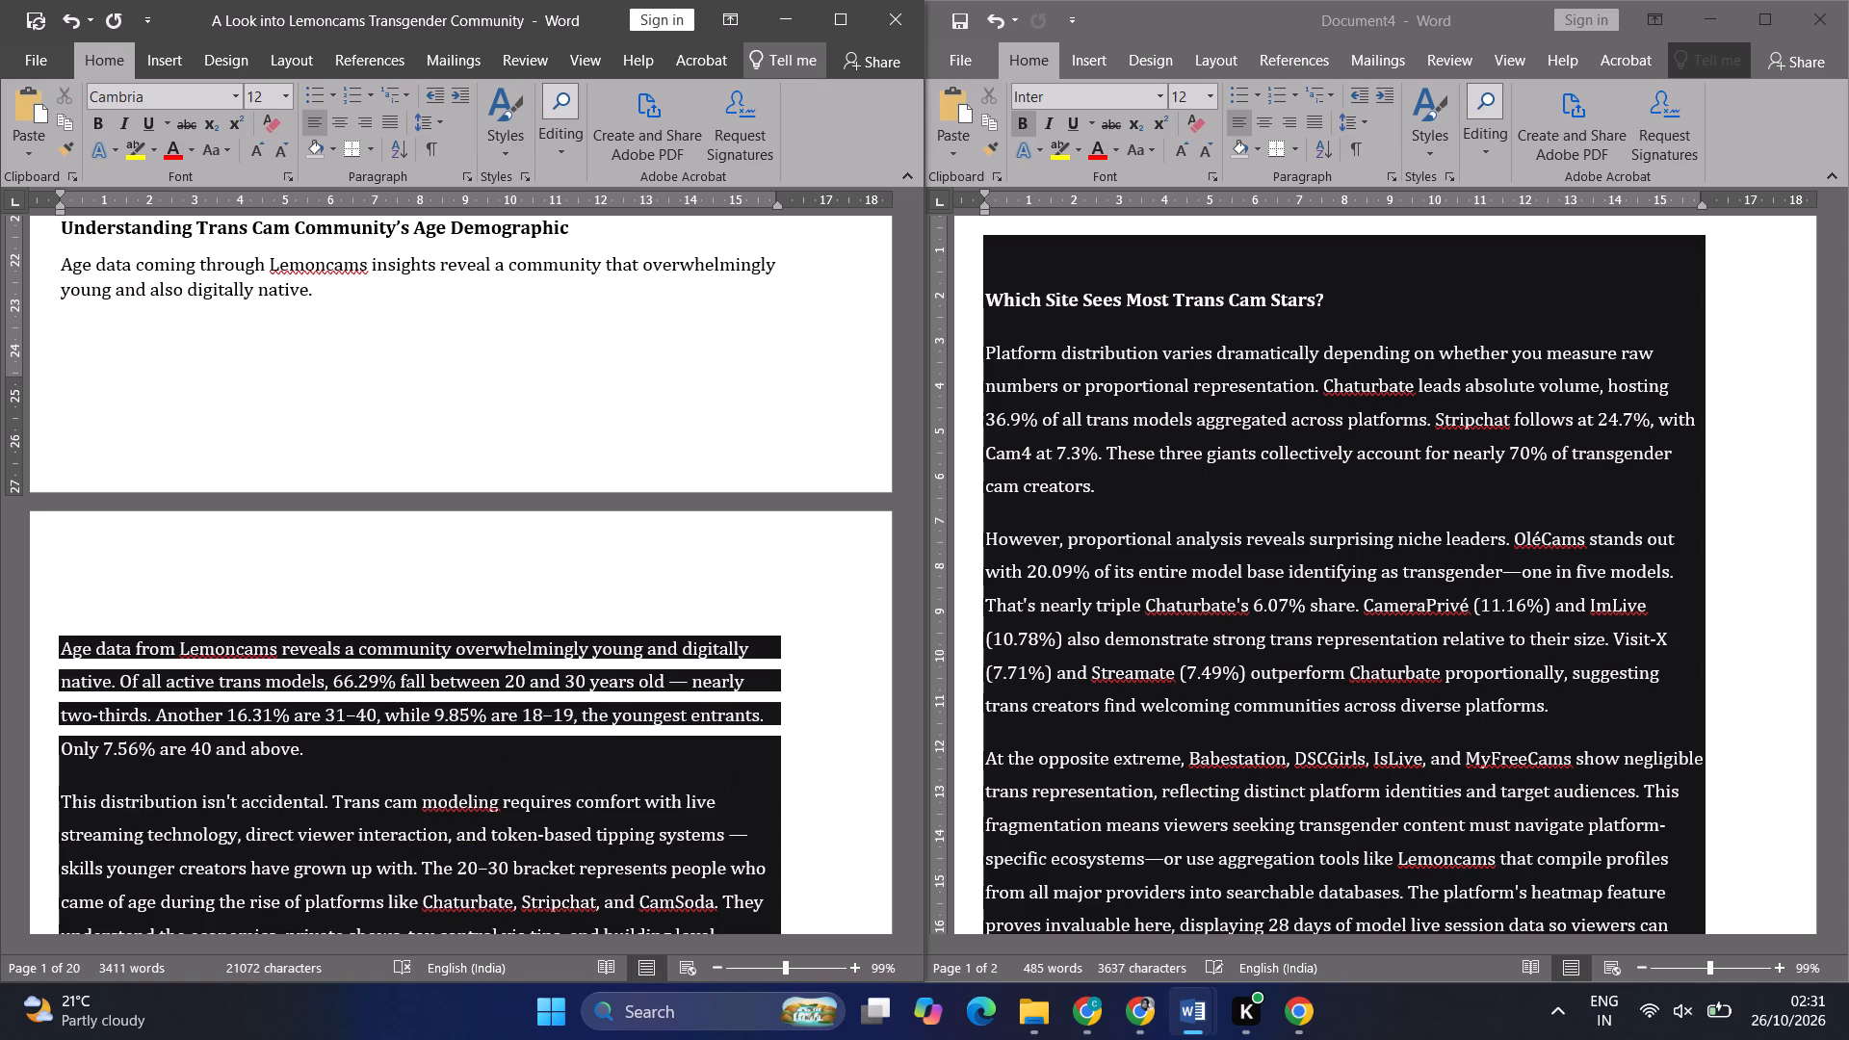
Add the sentence opening "Of total active trans cam models, around 66.29% of them are in-between".
type("of total active trans cam models, around 66.29%")
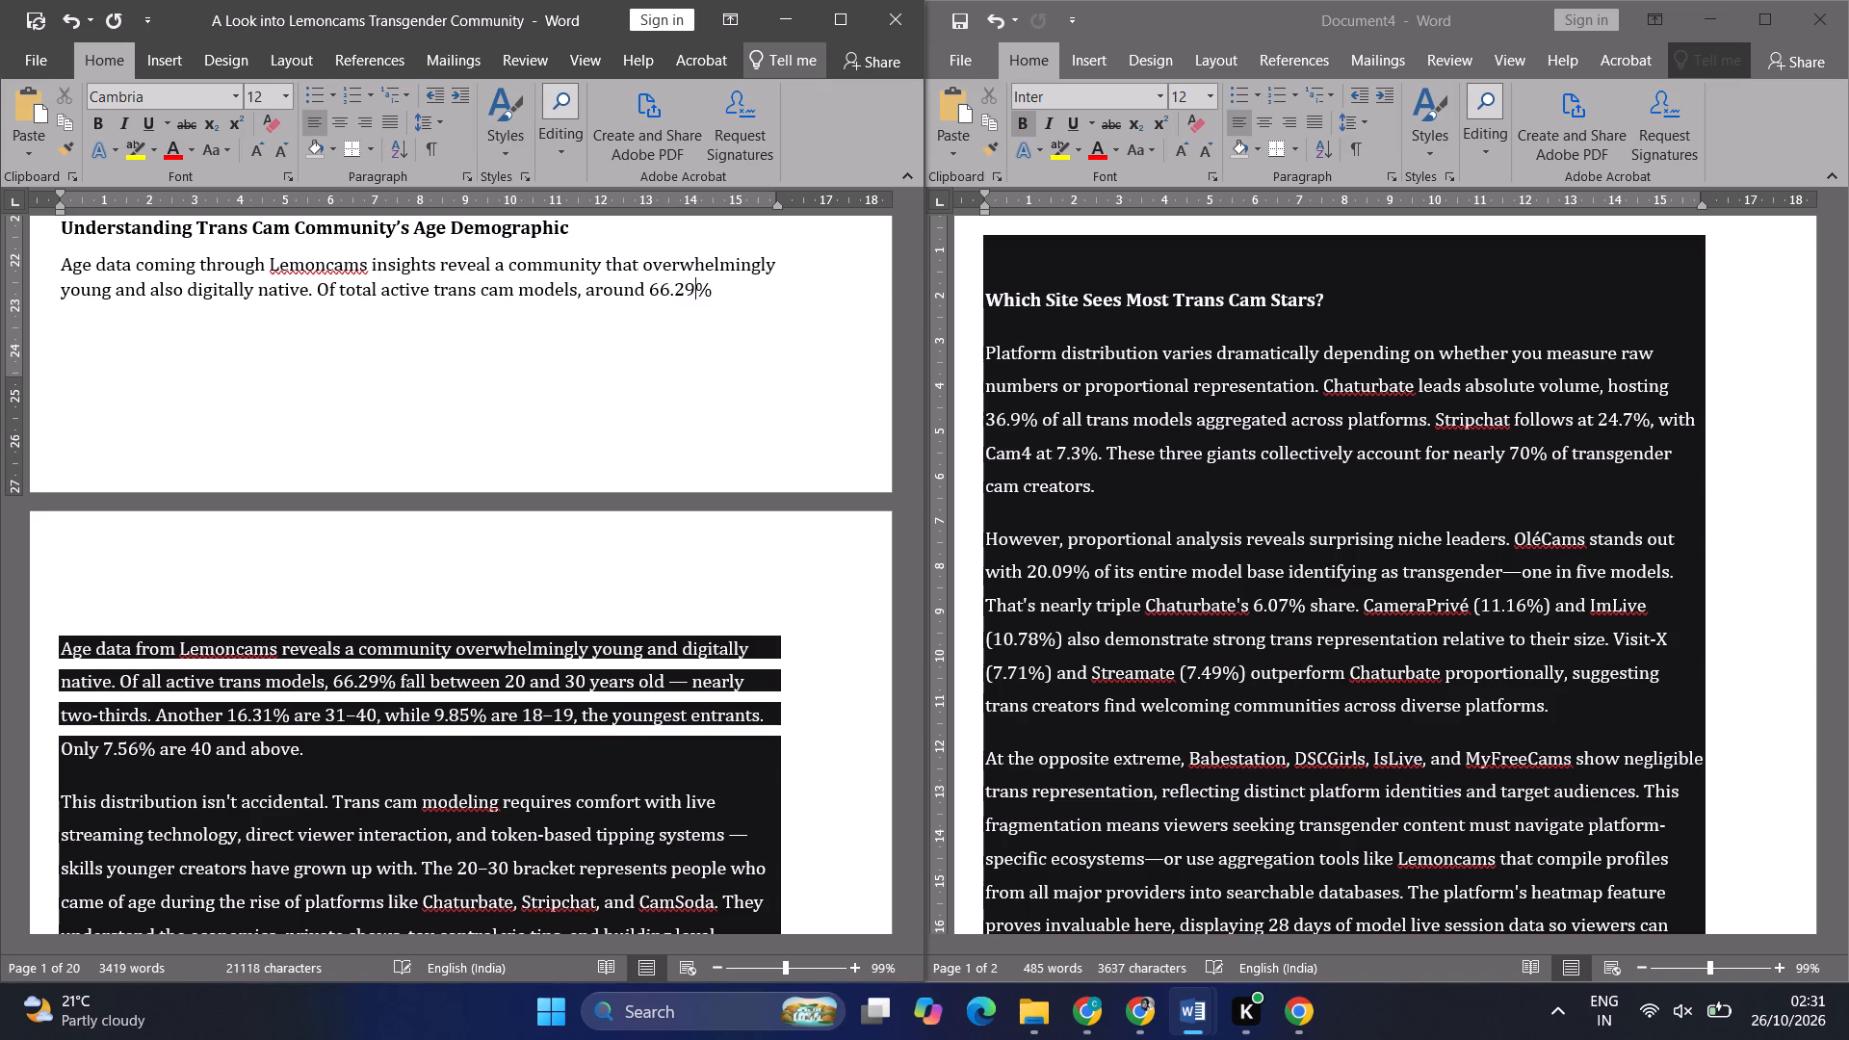
key("space")
type("of them are in-netwee")
key("BackSpace")
key("BackSpace")
key("BackSpace")
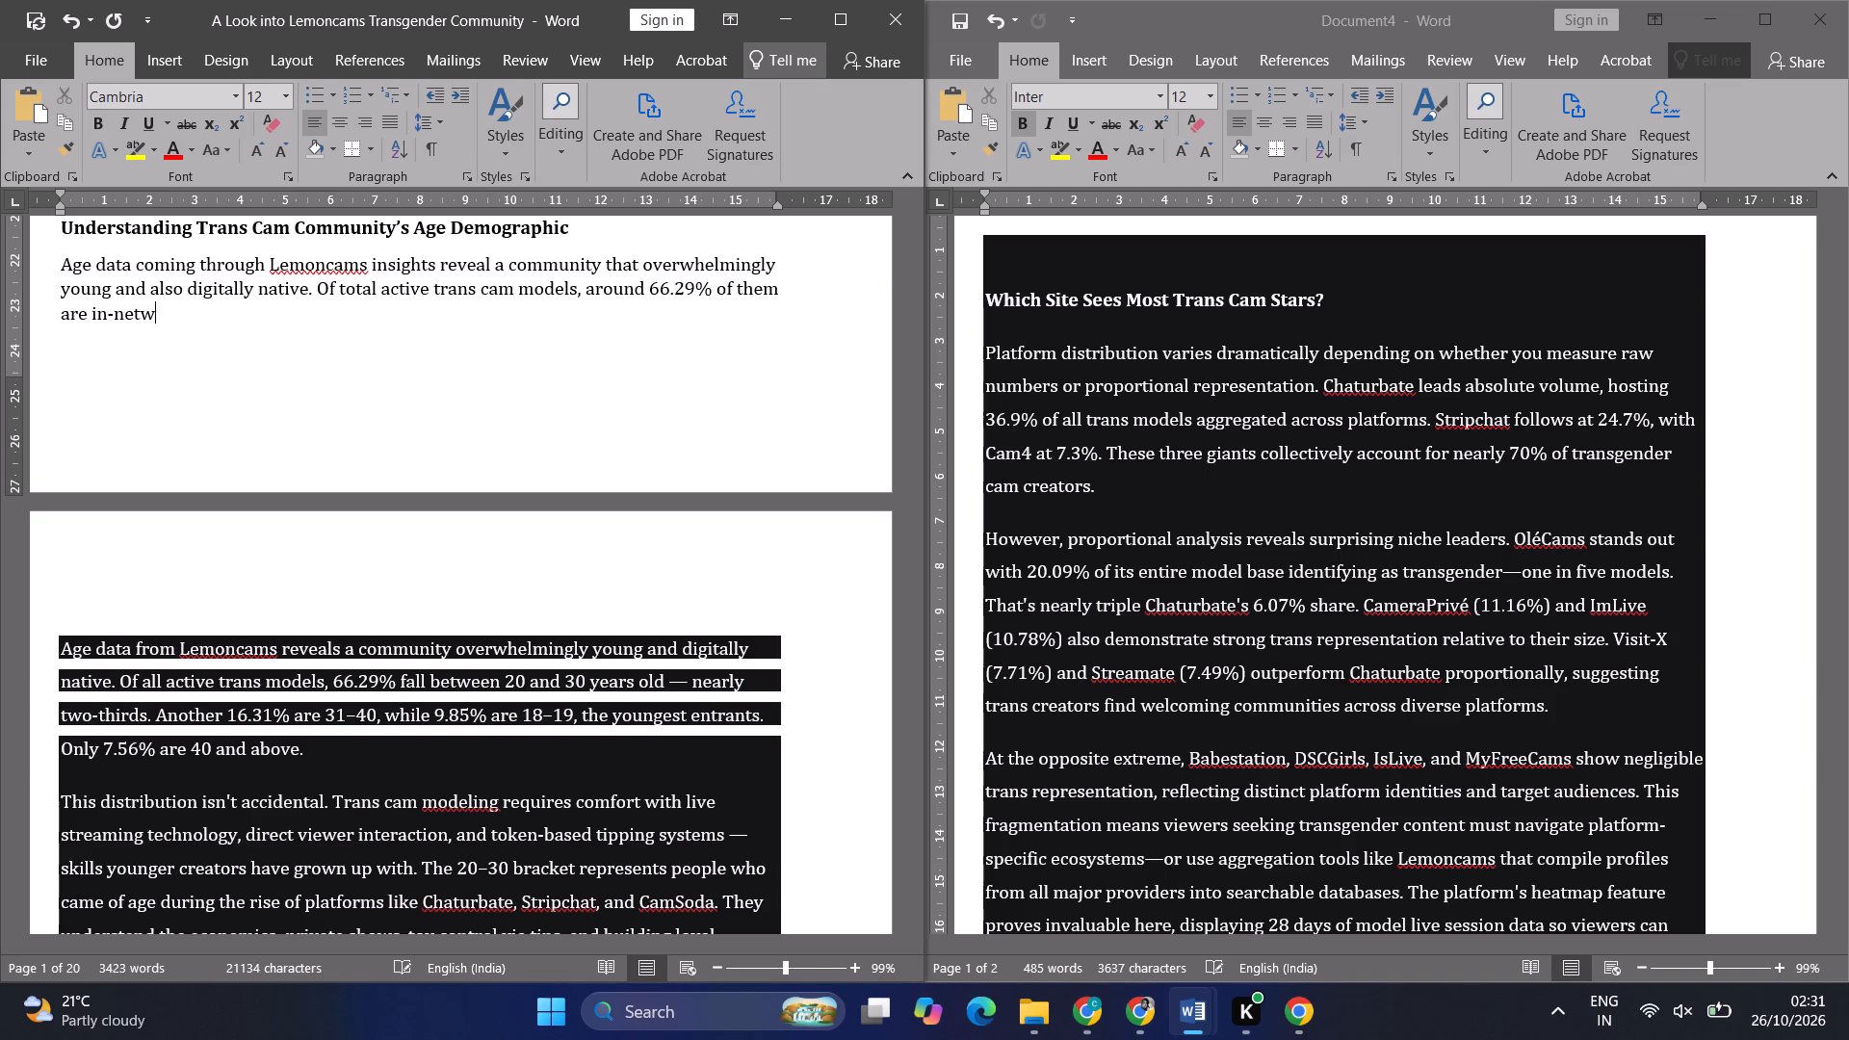
key("BackSpace")
key("BackSpace")
key("BackSpace")
type("between 0")
Finish the 66.29% sentence with "20 to 30 years old- which is almost 2/3rd.".
key("BackSpace")
type("0 to")
key("space")
key("BackSpace")
key("BackSpace")
key("BackSpace")
key("BackSpace")
key("BackSpace")
key("w")
key("BackSpace")
type("20 to 30 years old- which is almost 2/4e")
key("BackSpace")
key("BackSpace")
type("3e")
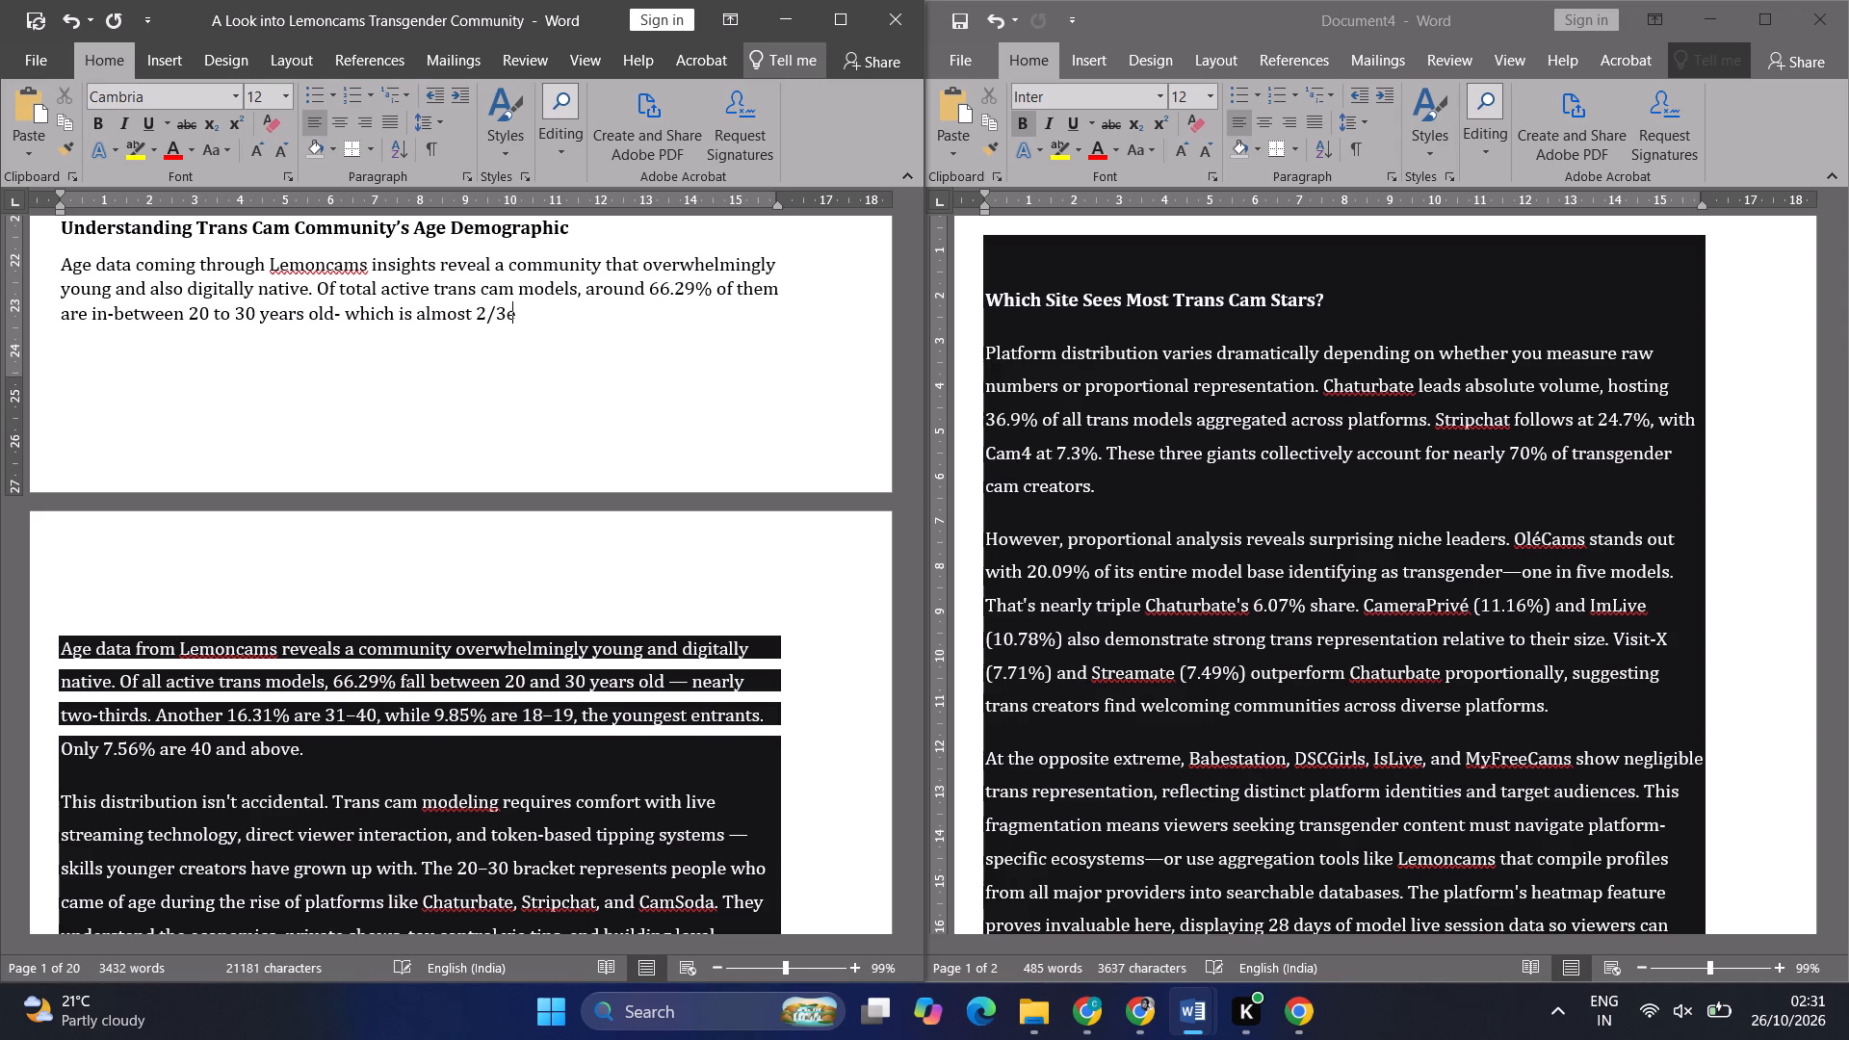
key("BackSpace")
type("rd/0")
key("BackSpace")
key("BackSpace")
key("period")
Delete the rewritten part of the pasted source, from "Age data from Lemoncams" through "Another".
key("Right")
key("shift+Down")
key("shift+Down")
key("BackSpace")
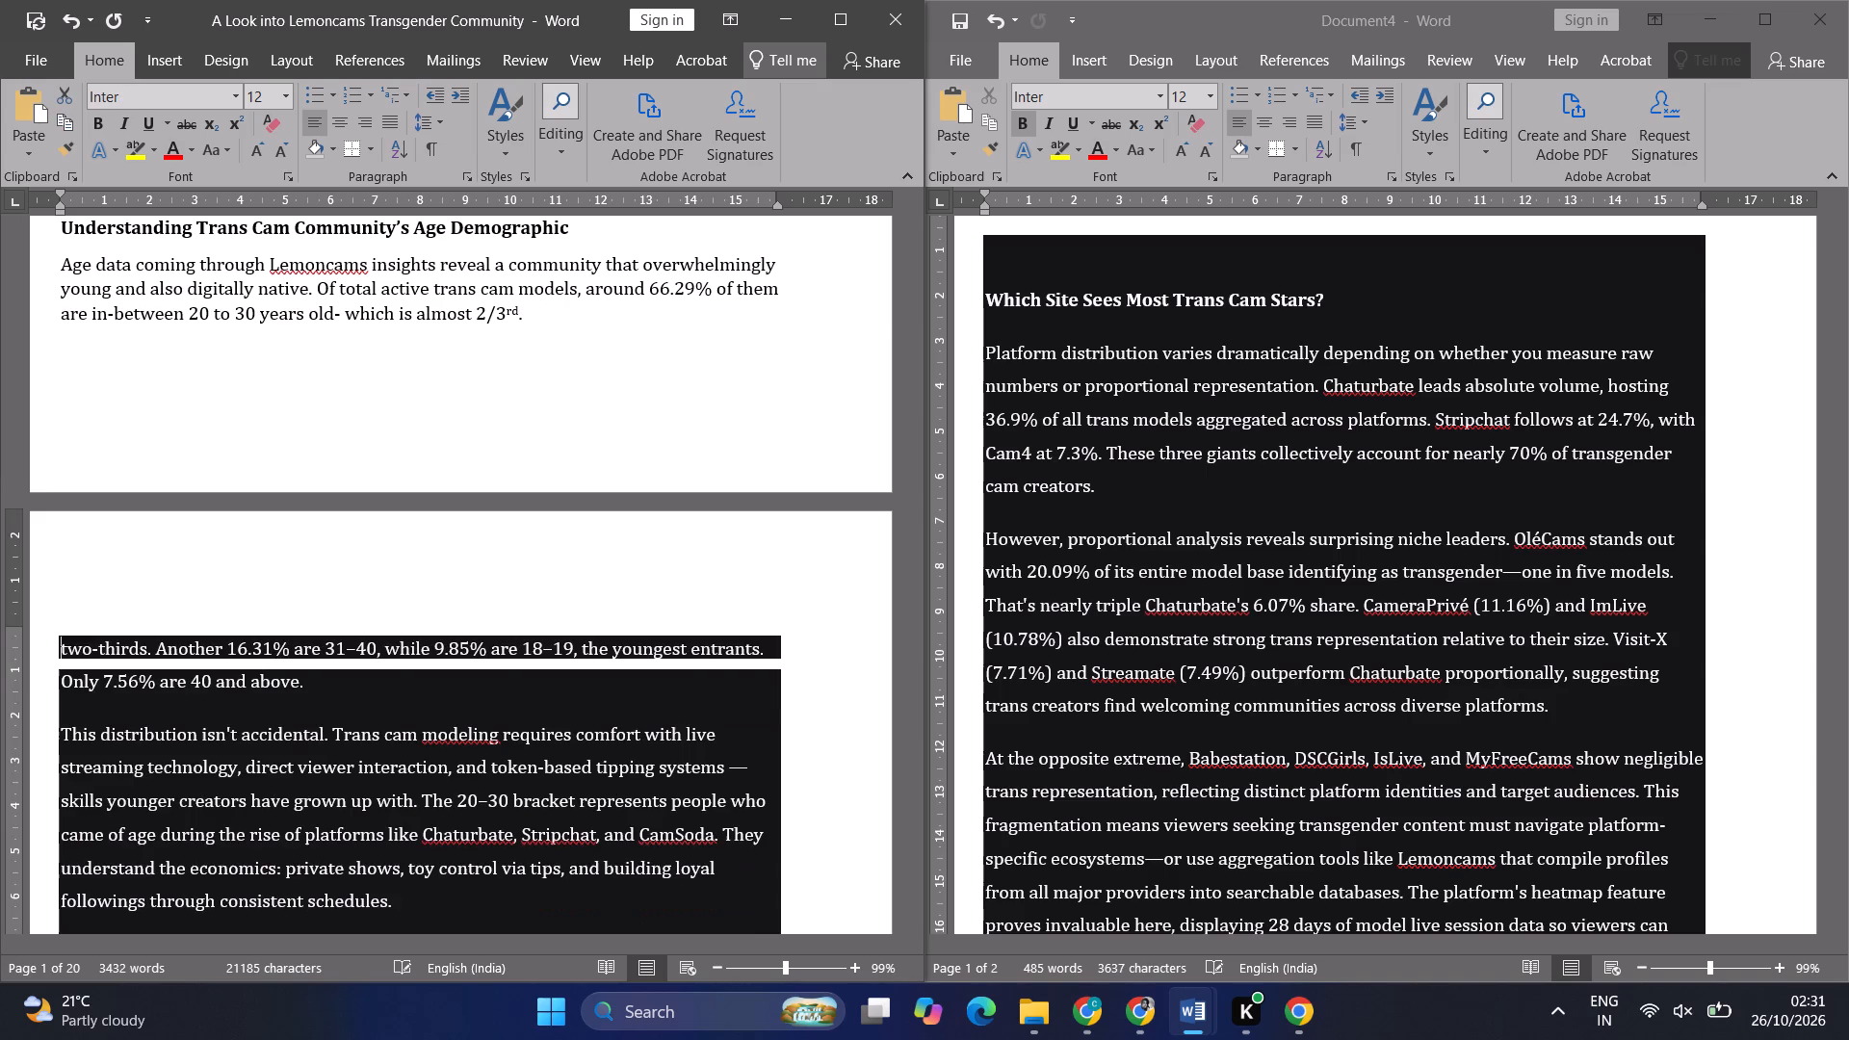
key("ctrl+shift+Right")
key("ctrl+shift+Right")
key("ctrl+shift+Right")
key("ctrl+shift+Right")
key("ctrl+shift+Right")
key("BackSpace")
Start the following sentence of the rewritten paragraph with a capitalised "Further,".
key("Left")
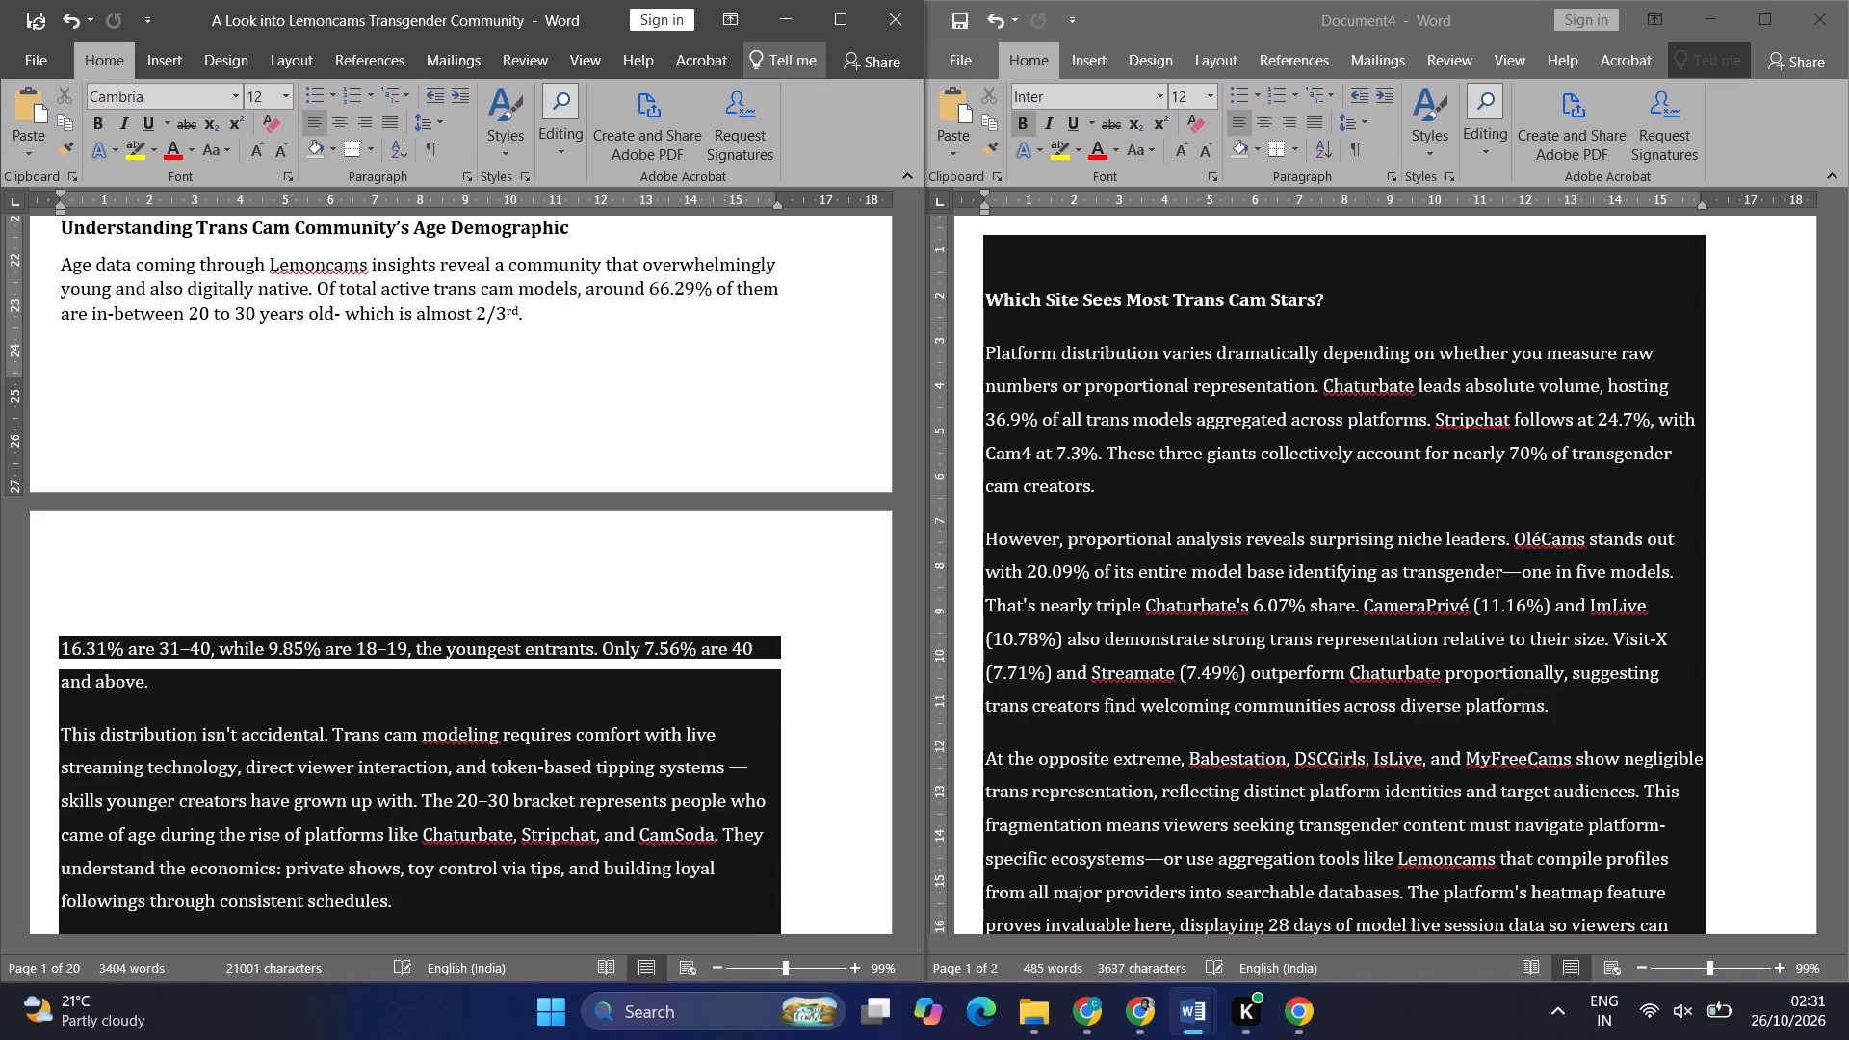
key("space")
type("15")
key("BackSpace")
key("BackSpace")
type("further,")
key("space")
key("ctrl+shift+Left")
key("ctrl+shift+Left")
key("Left")
key("Right")
key("shift+f")
key("Left")
key("BackSpace")
key("End")
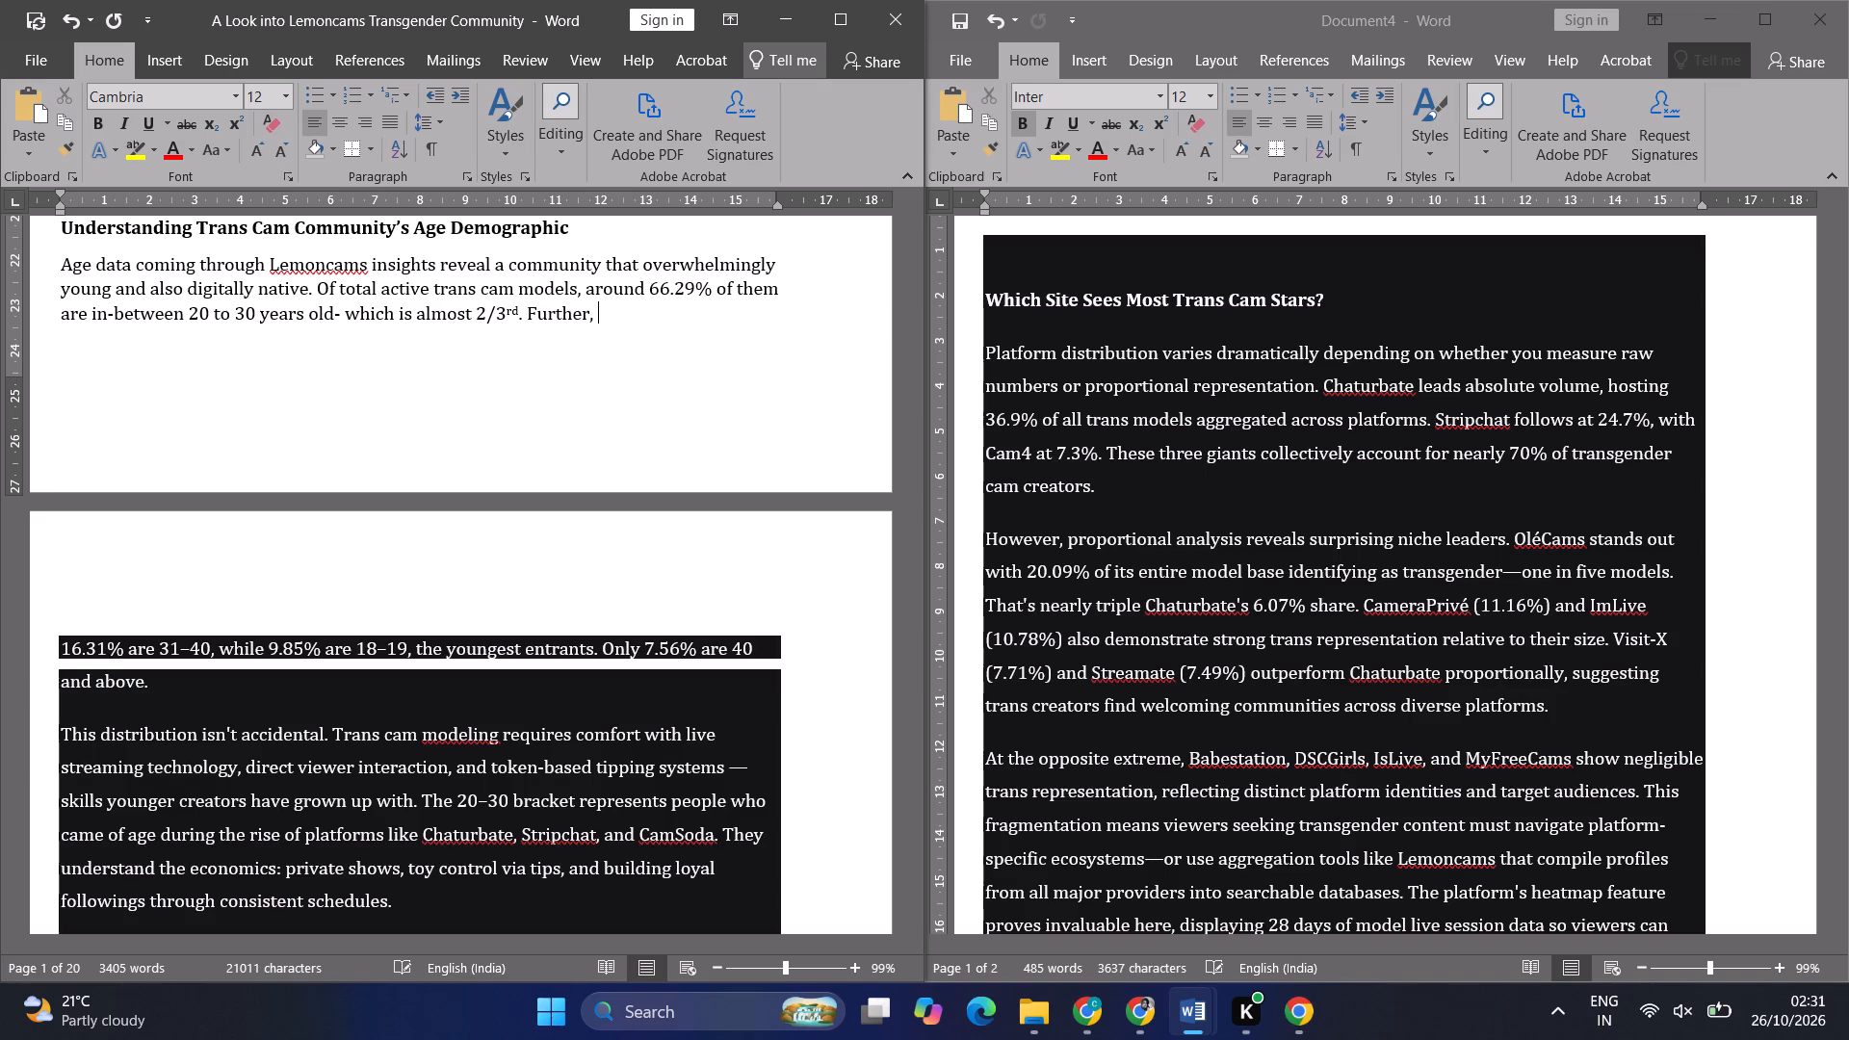
Continue the sentence with "31 to 40 year age group occupied 16.31%,".
key("5")
key("BackSpace")
type("31 to 30")
key("space")
key("BackSpace")
key("BackSpace")
key("BackSpace")
type("50")
key("BackSpace")
key("BackSpace")
type("40 year age group occupied")
key("space")
key("1")
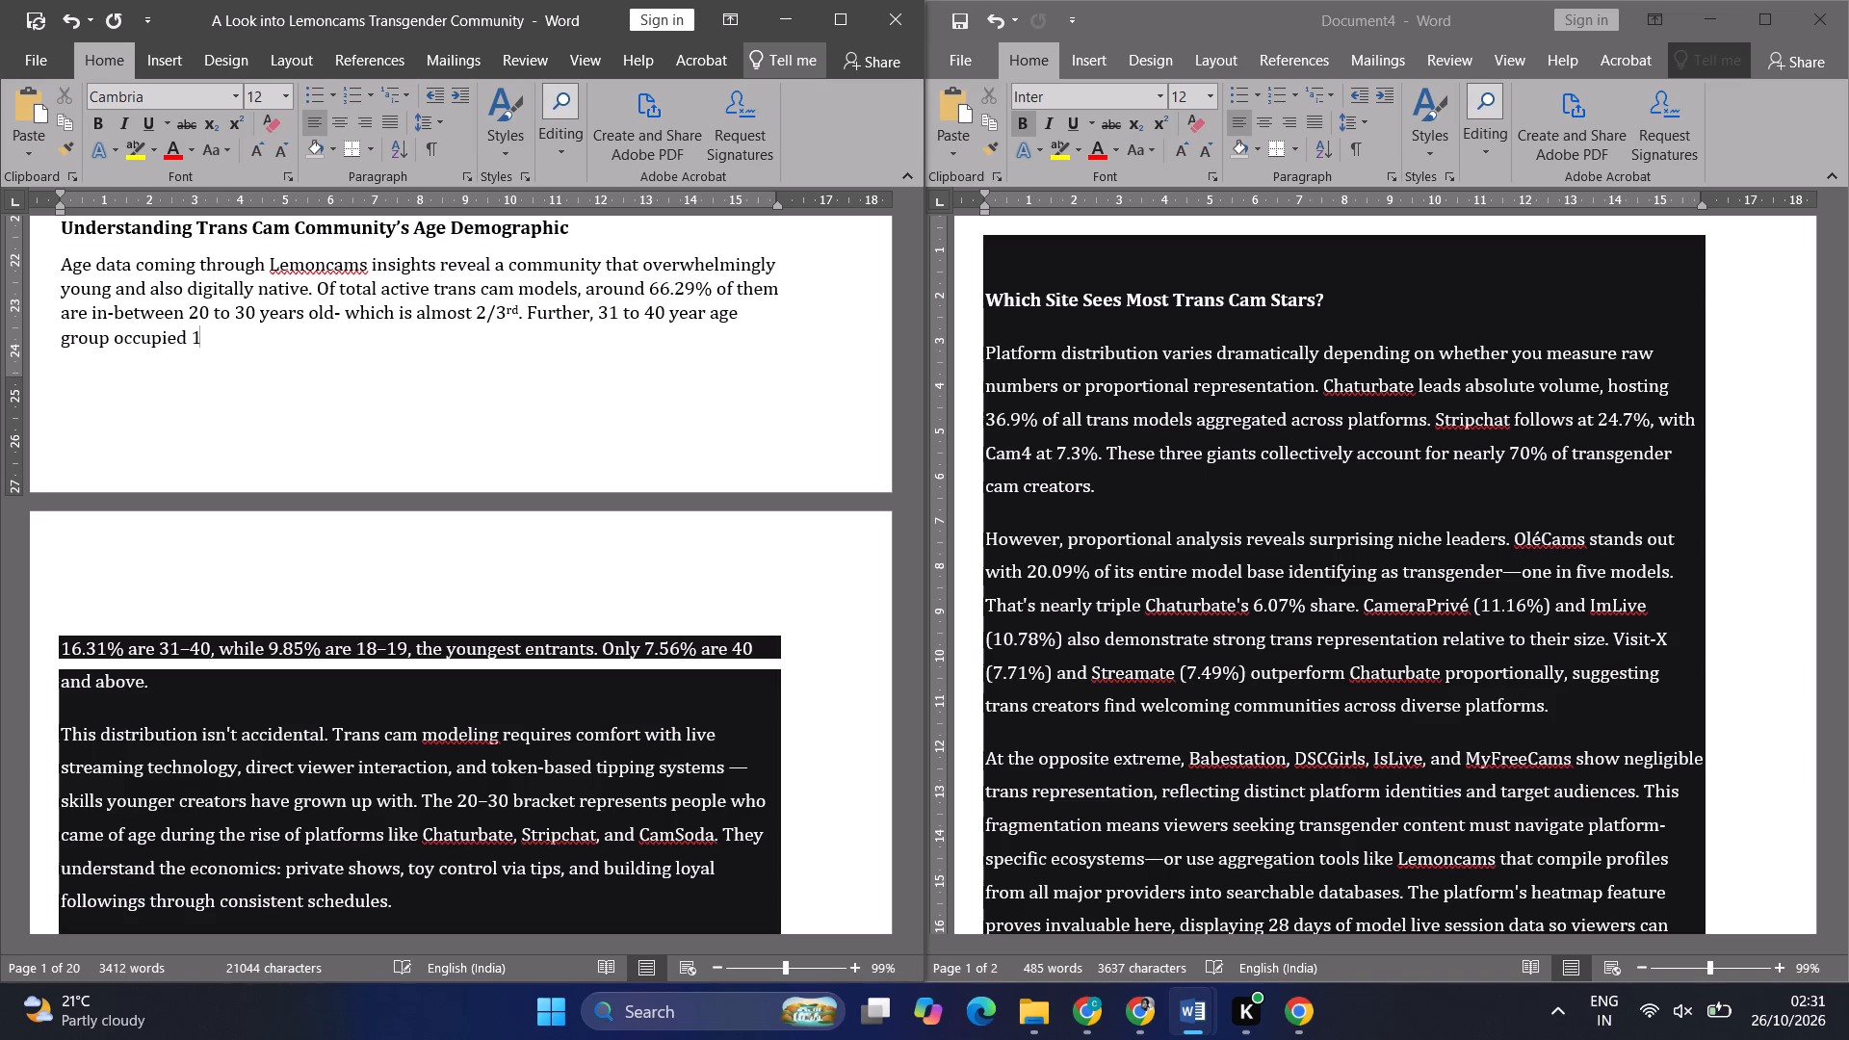
type("6.31%,")
key("space")
key("BackSpace")
type(", h")
key("BackSpace")
key("BackSpace")
key("BackSpace")
key("space")
Add the second clause "while 18 to 19 year age group were 9.85" to the sentence.
type("while the 9.85")
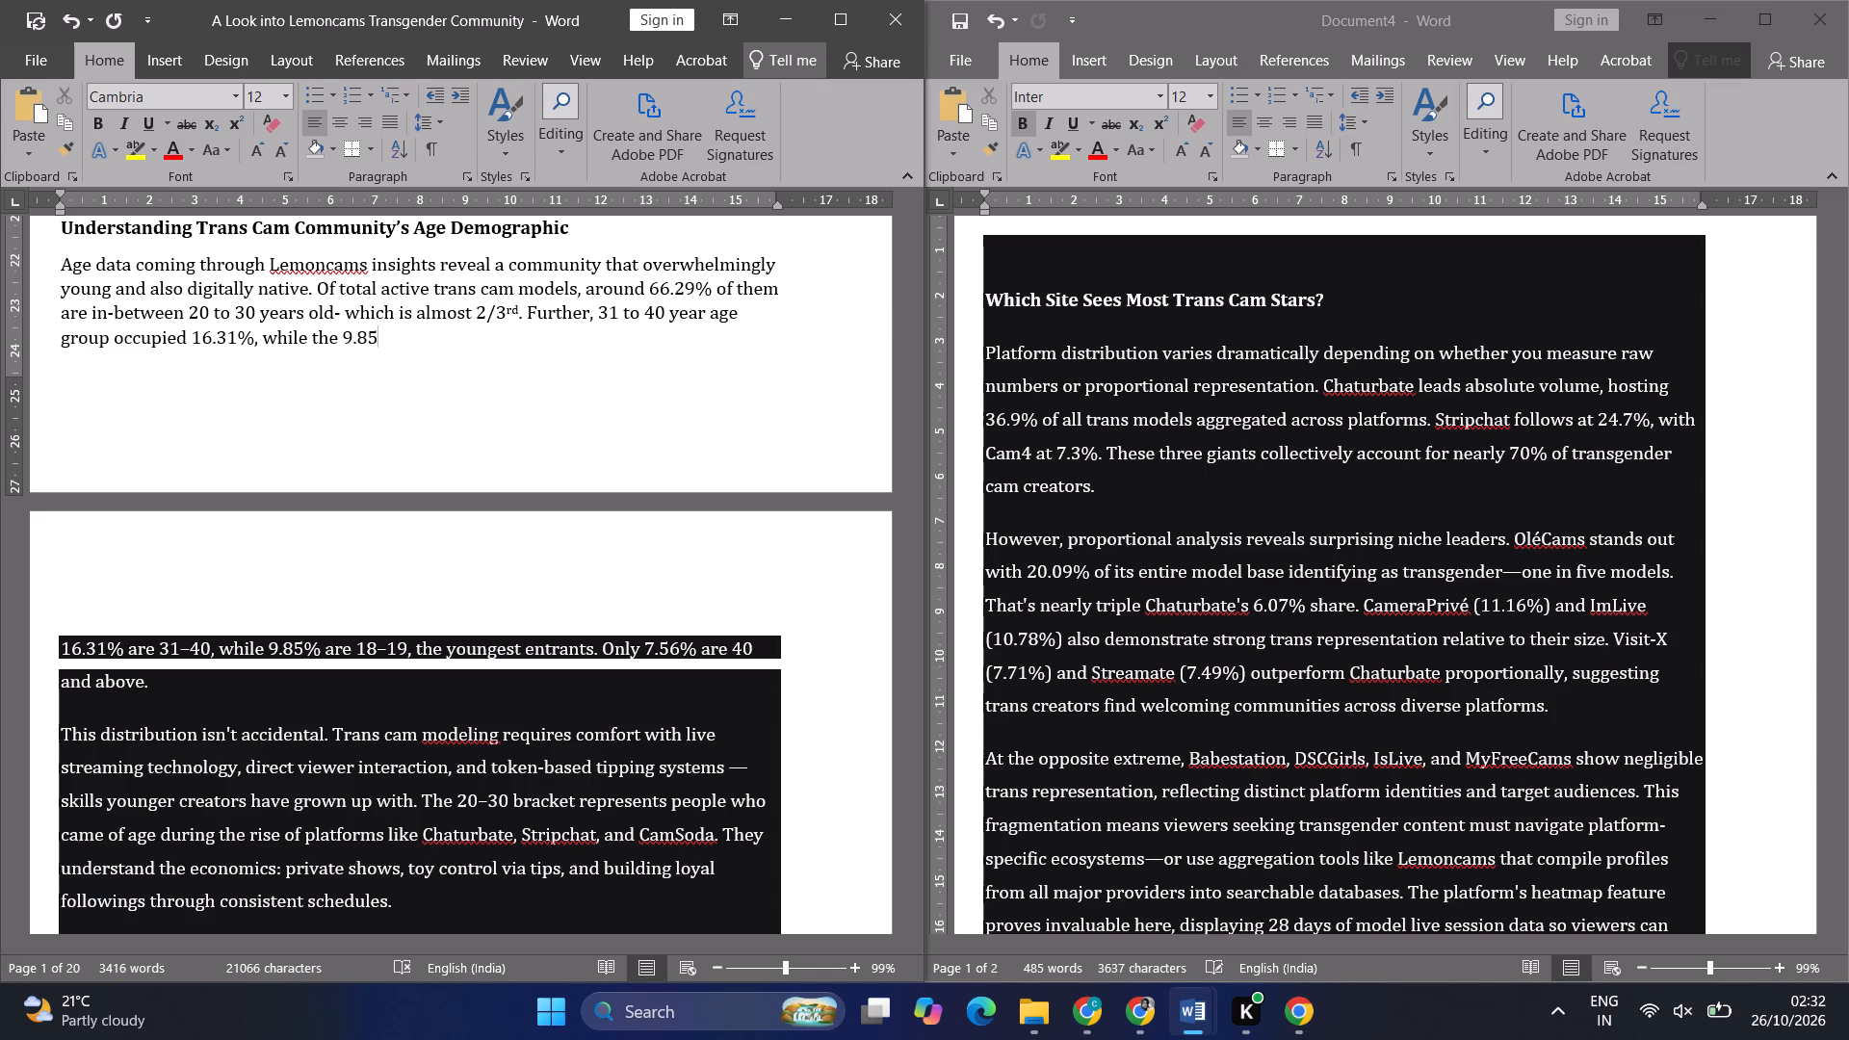
key("ctrl+shift+Left")
key("ctrl+shift+Left")
key("ctrl+shift+Left")
key("Left")
key("ctrl+shift+Left")
key("Left")
key("ctrl+shift+Right")
type("15")
key("space")
key("BackSpace")
key("BackSpace")
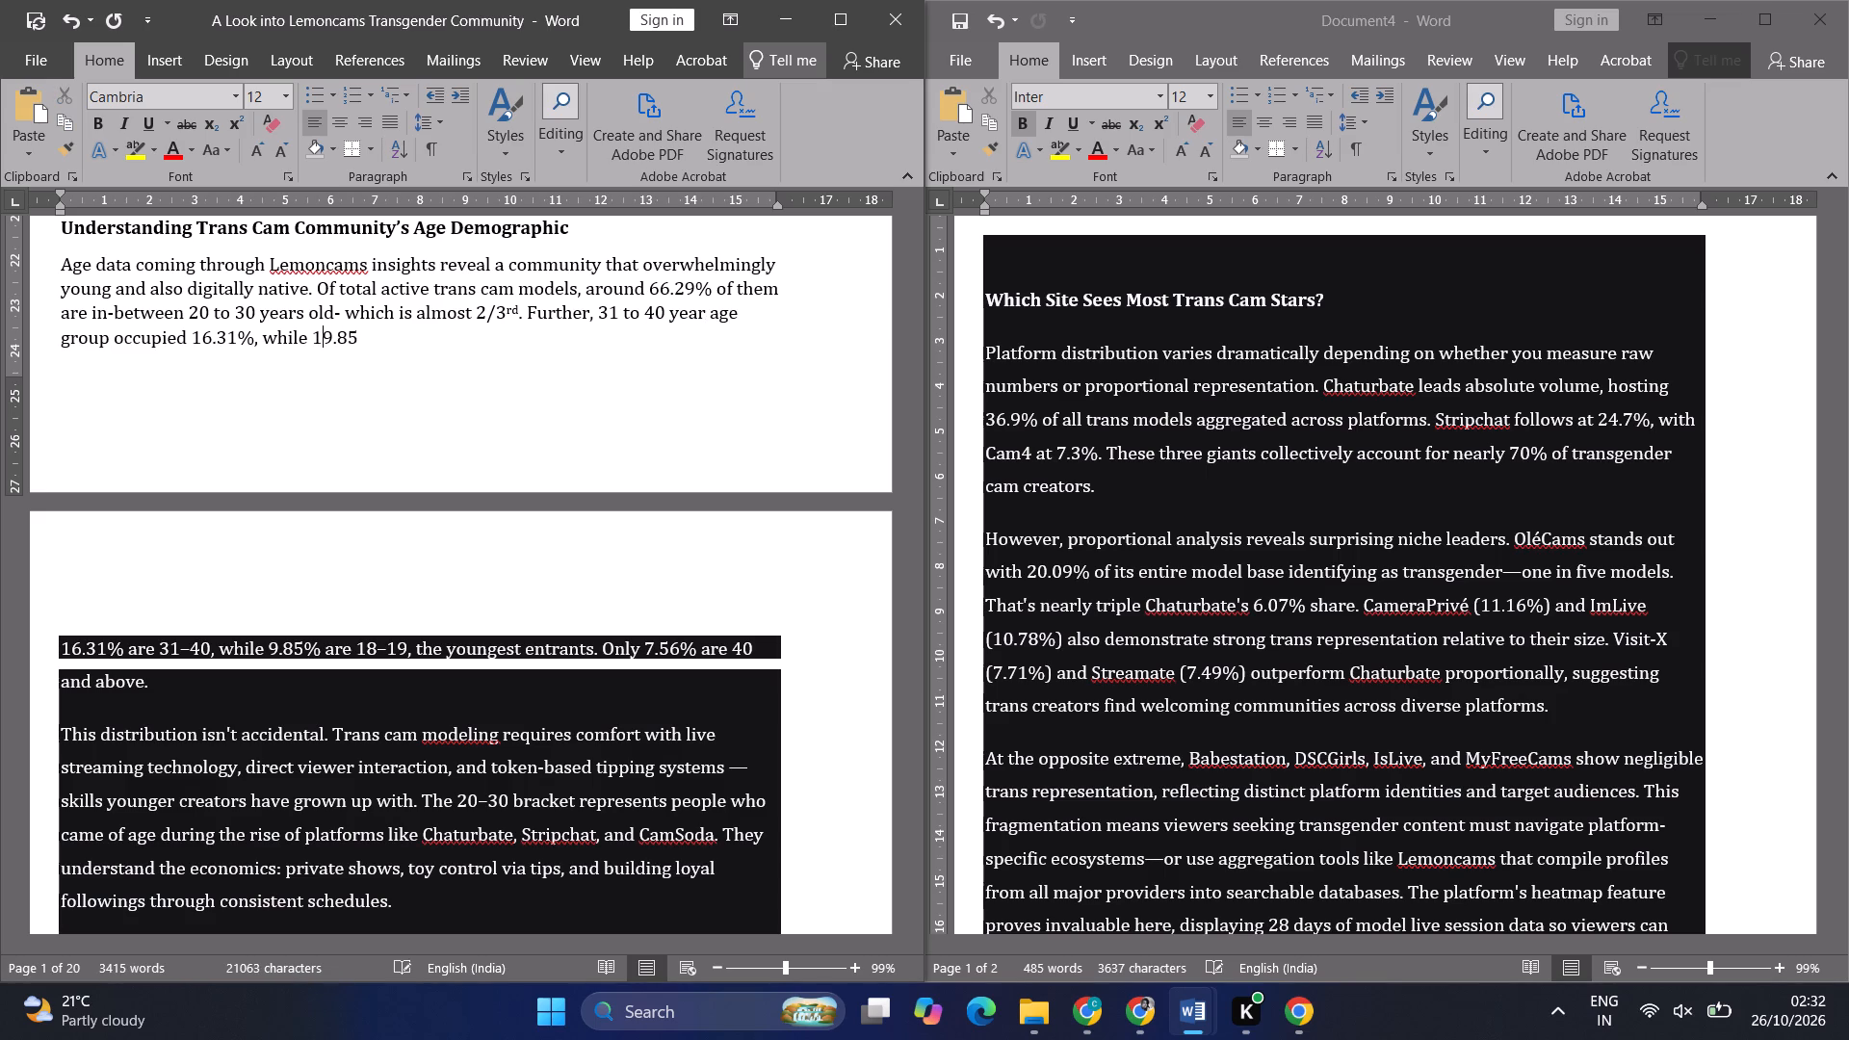
type("8 to 19 year agr")
key("BackSpace")
type("e gorup")
key("space")
type("ha")
key("BackSpace")
key("w")
key("BackSpace")
key("BackSpace")
type("were")
key("space")
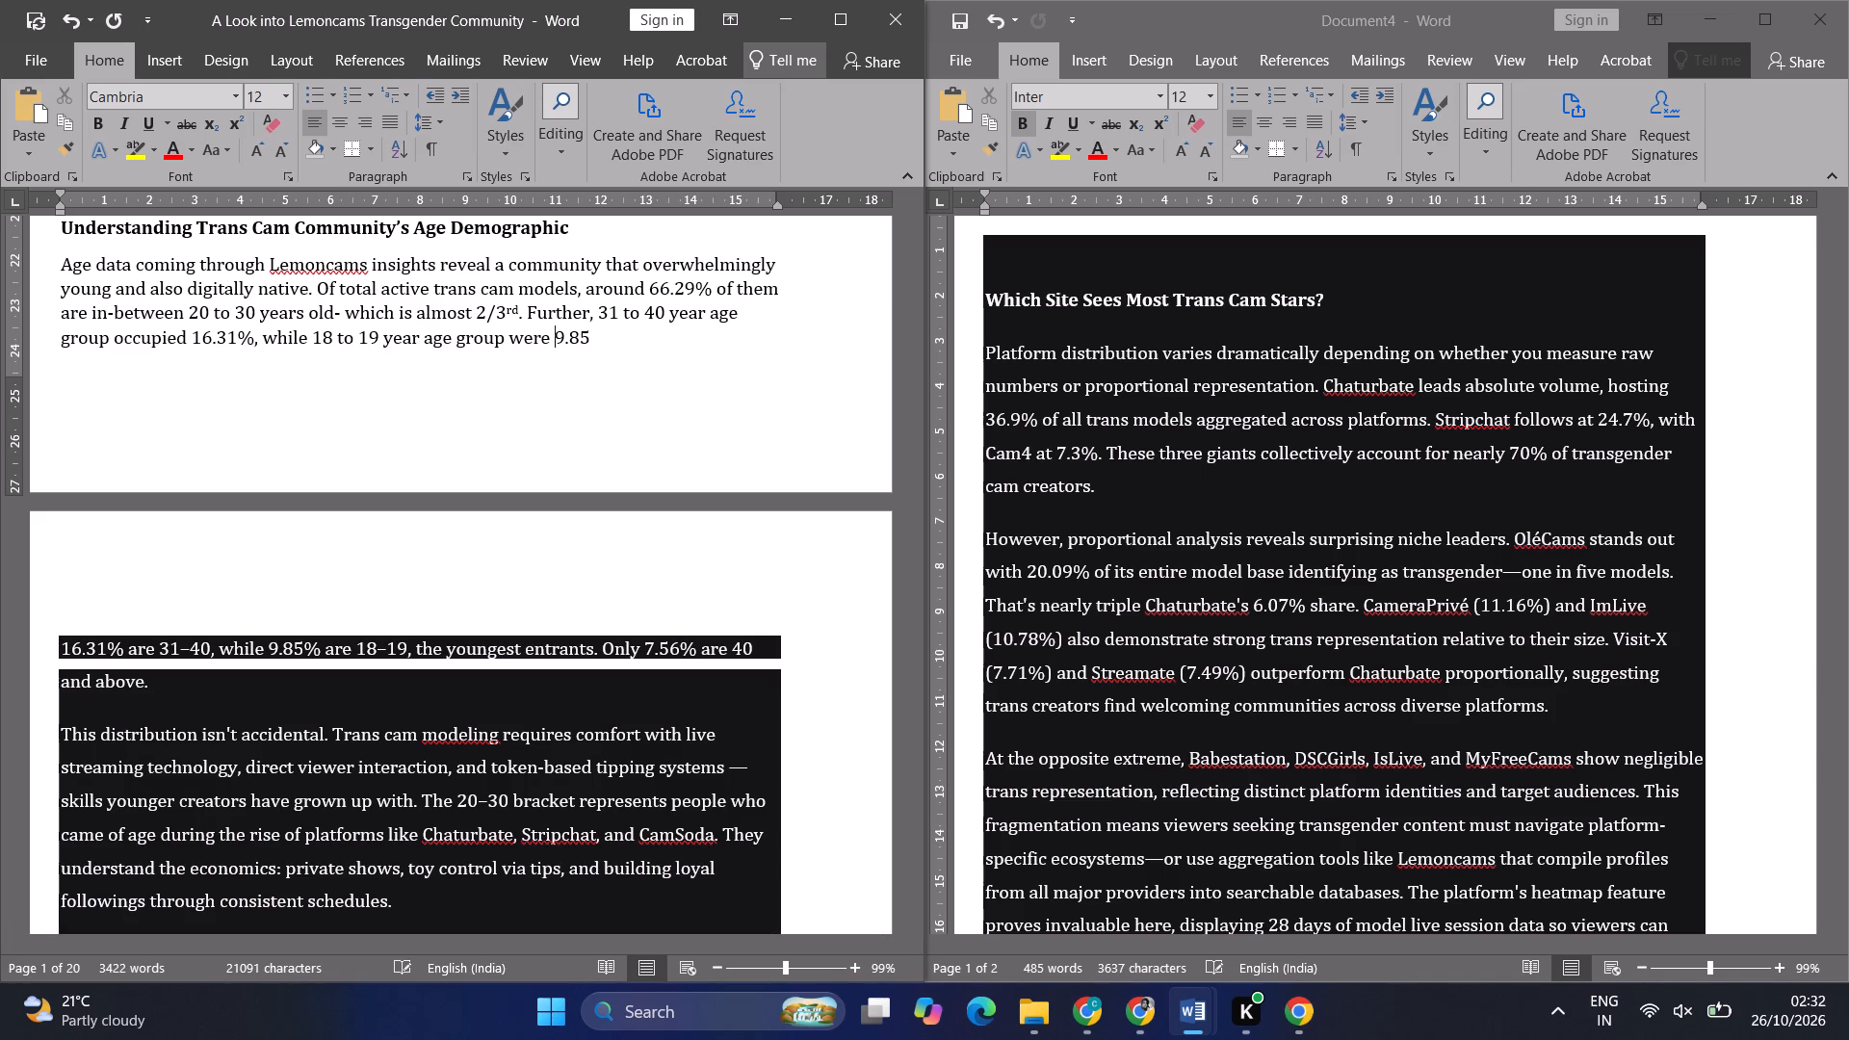
Close the sentence by adding a percent sign after 9.85 and "- the youngest entrants.".
key("End")
key("shift+percent")
type("- the youngest entrants.")
key("space")
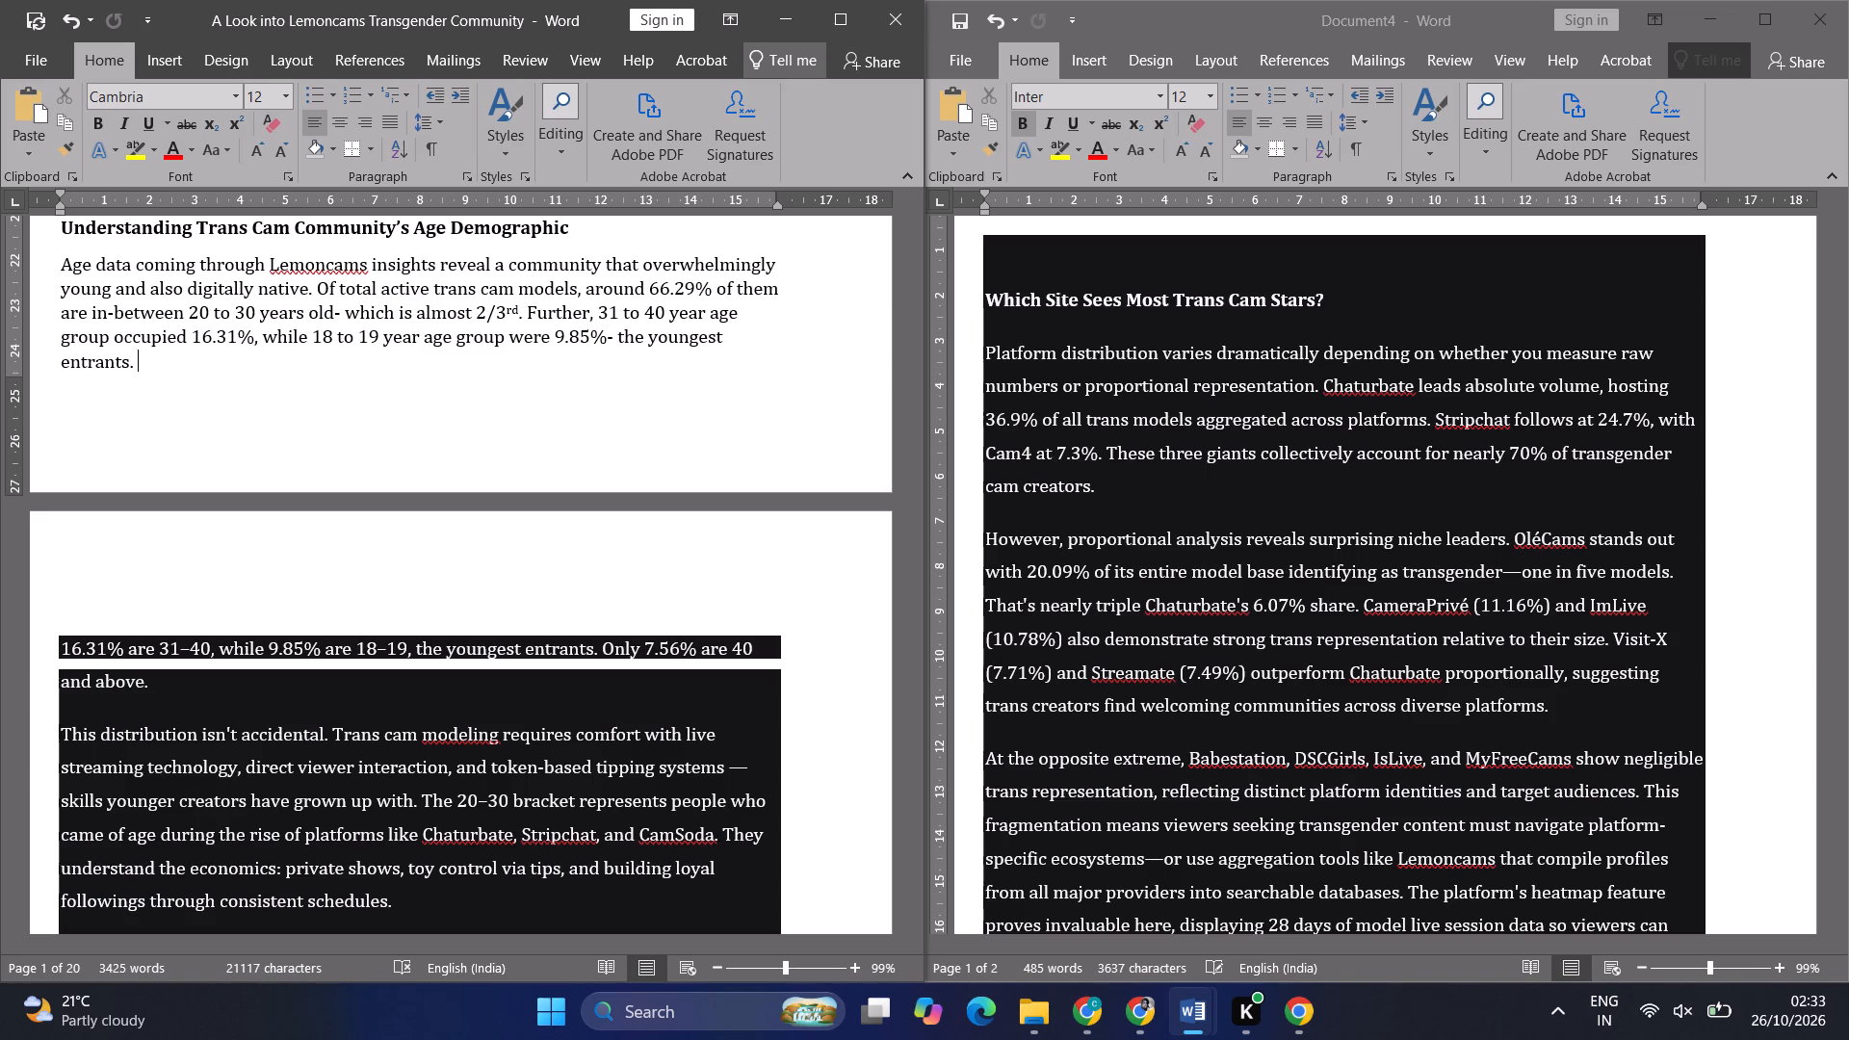
Add the closing sentence "The 40 and 40+ crowd just occupied 7.56% share.".
type("It")
key("BackSpace")
key("BackSpace")
type("the 1")
key("BackSpace")
type("40")
key("space")
type("and 40_")
key("BackSpace")
key("shift+underscore")
key("BackSpace")
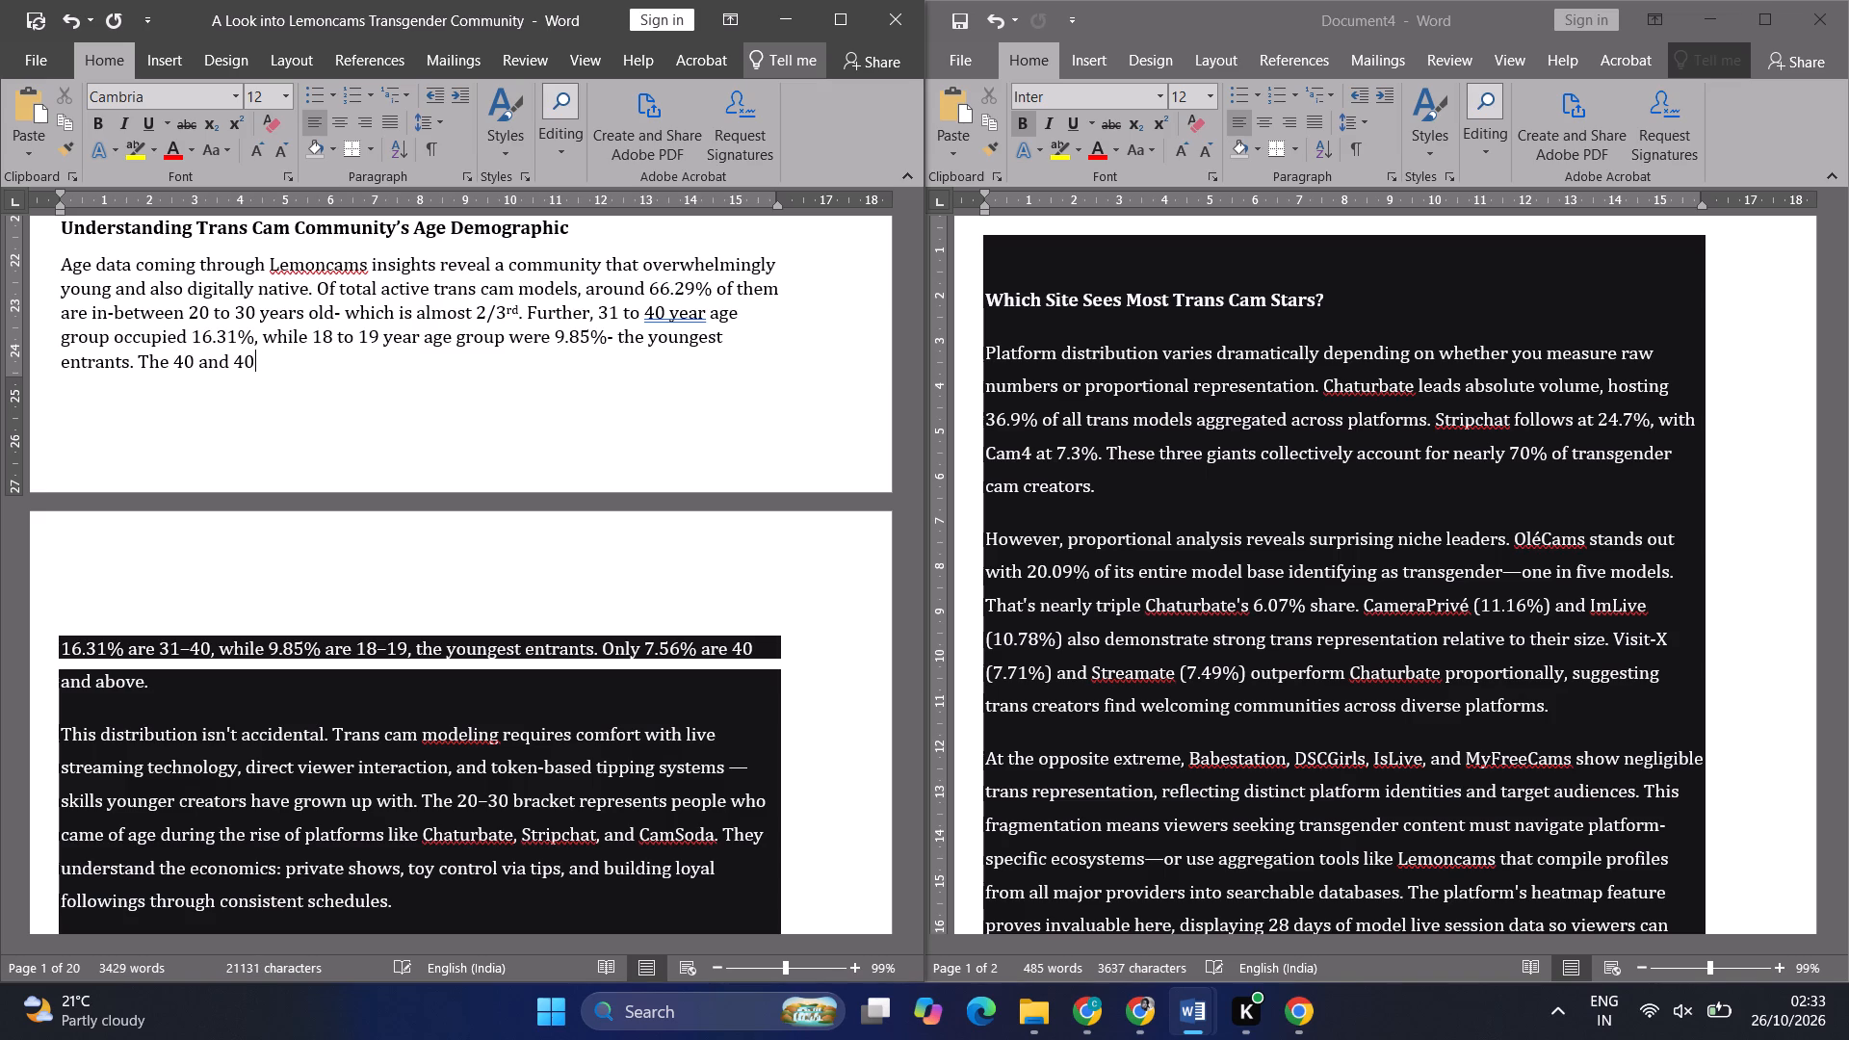
type("+c")
key("BackSpace")
key("space")
type("crowd just occupied 7.56% sa")
key("BackSpace")
type("hare.")
Delete the rest of the first pasted source paragraph, from "16.31% are 31–40" through "40 and above.".
key("Right")
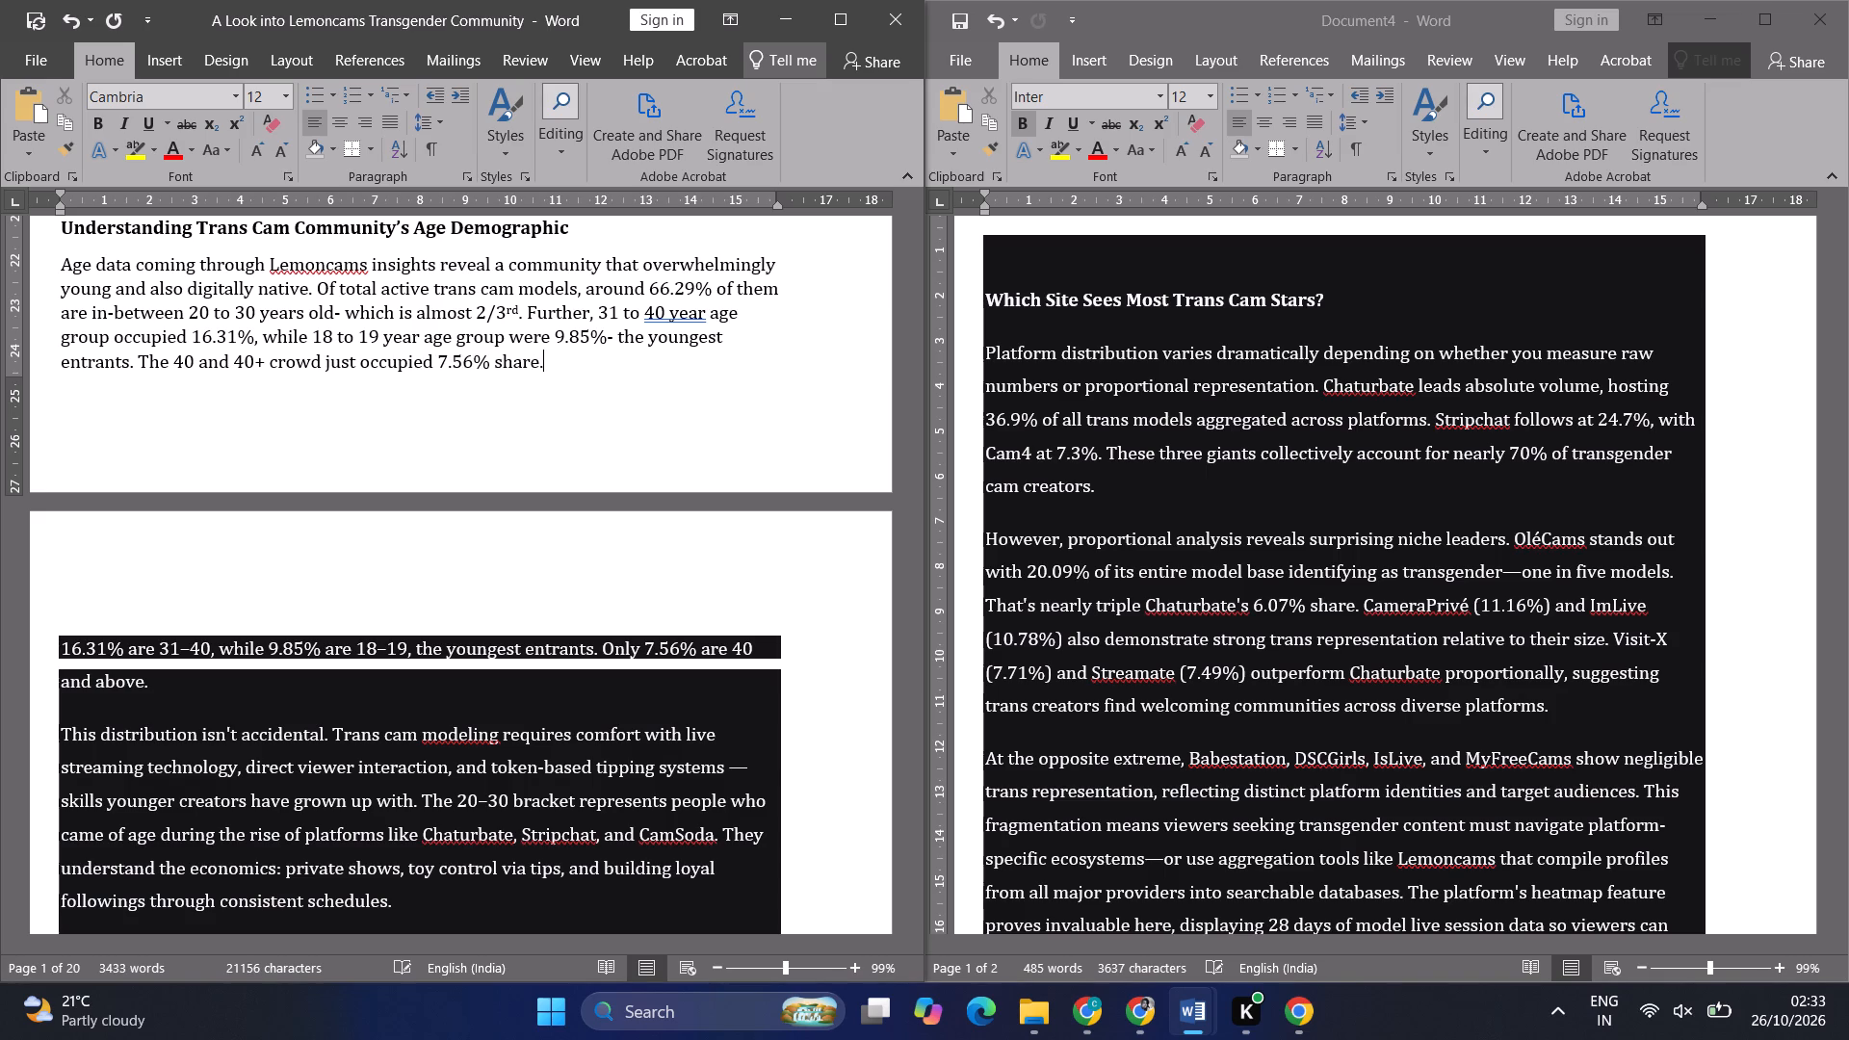
key("ctrl+shift+Down")
key("BackSpace")
Start a second paragraph with "The distribution explained is not accidental. Trans cam modelling needs comfort with live" and begin "streaming tech".
key("Left")
key("Return")
type("the distribution explained is not acid")
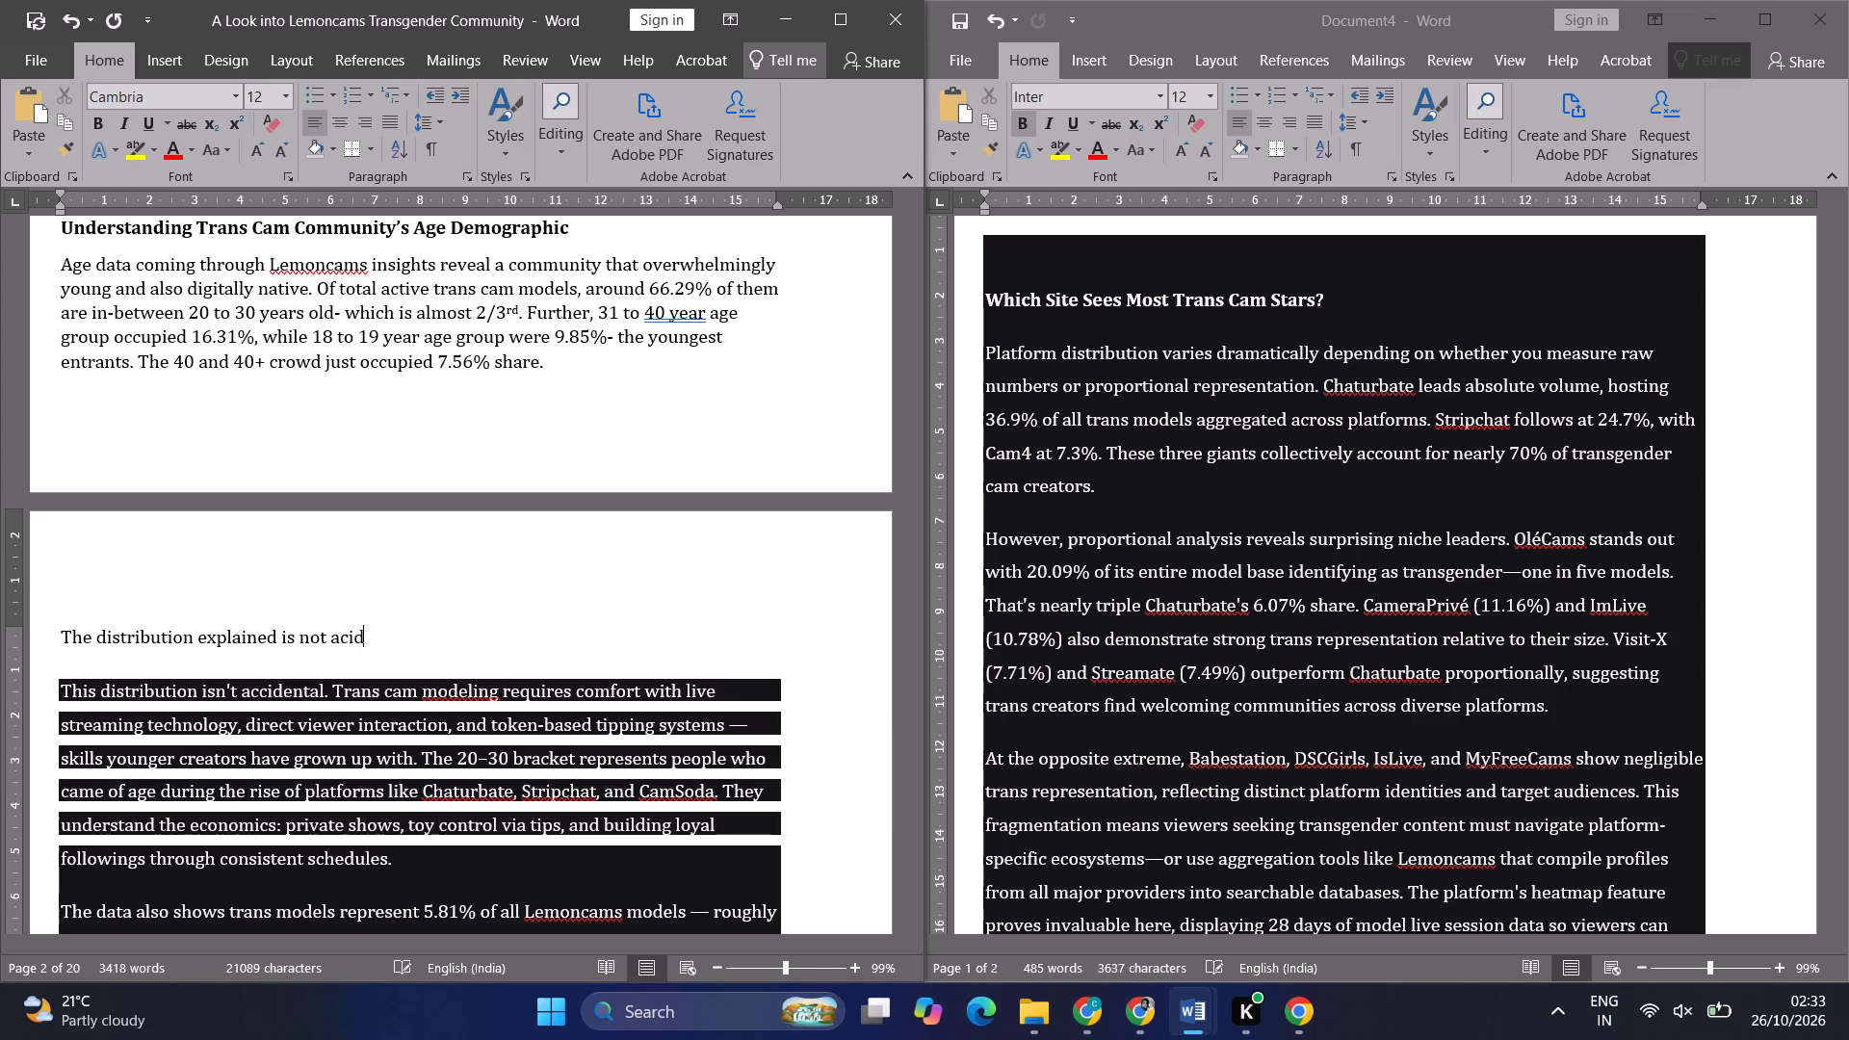
key("BackSpace")
key("BackSpace")
key("d")
key("BackSpace")
type("cidental. trans cam modeling needs comfort with live streamsing tec")
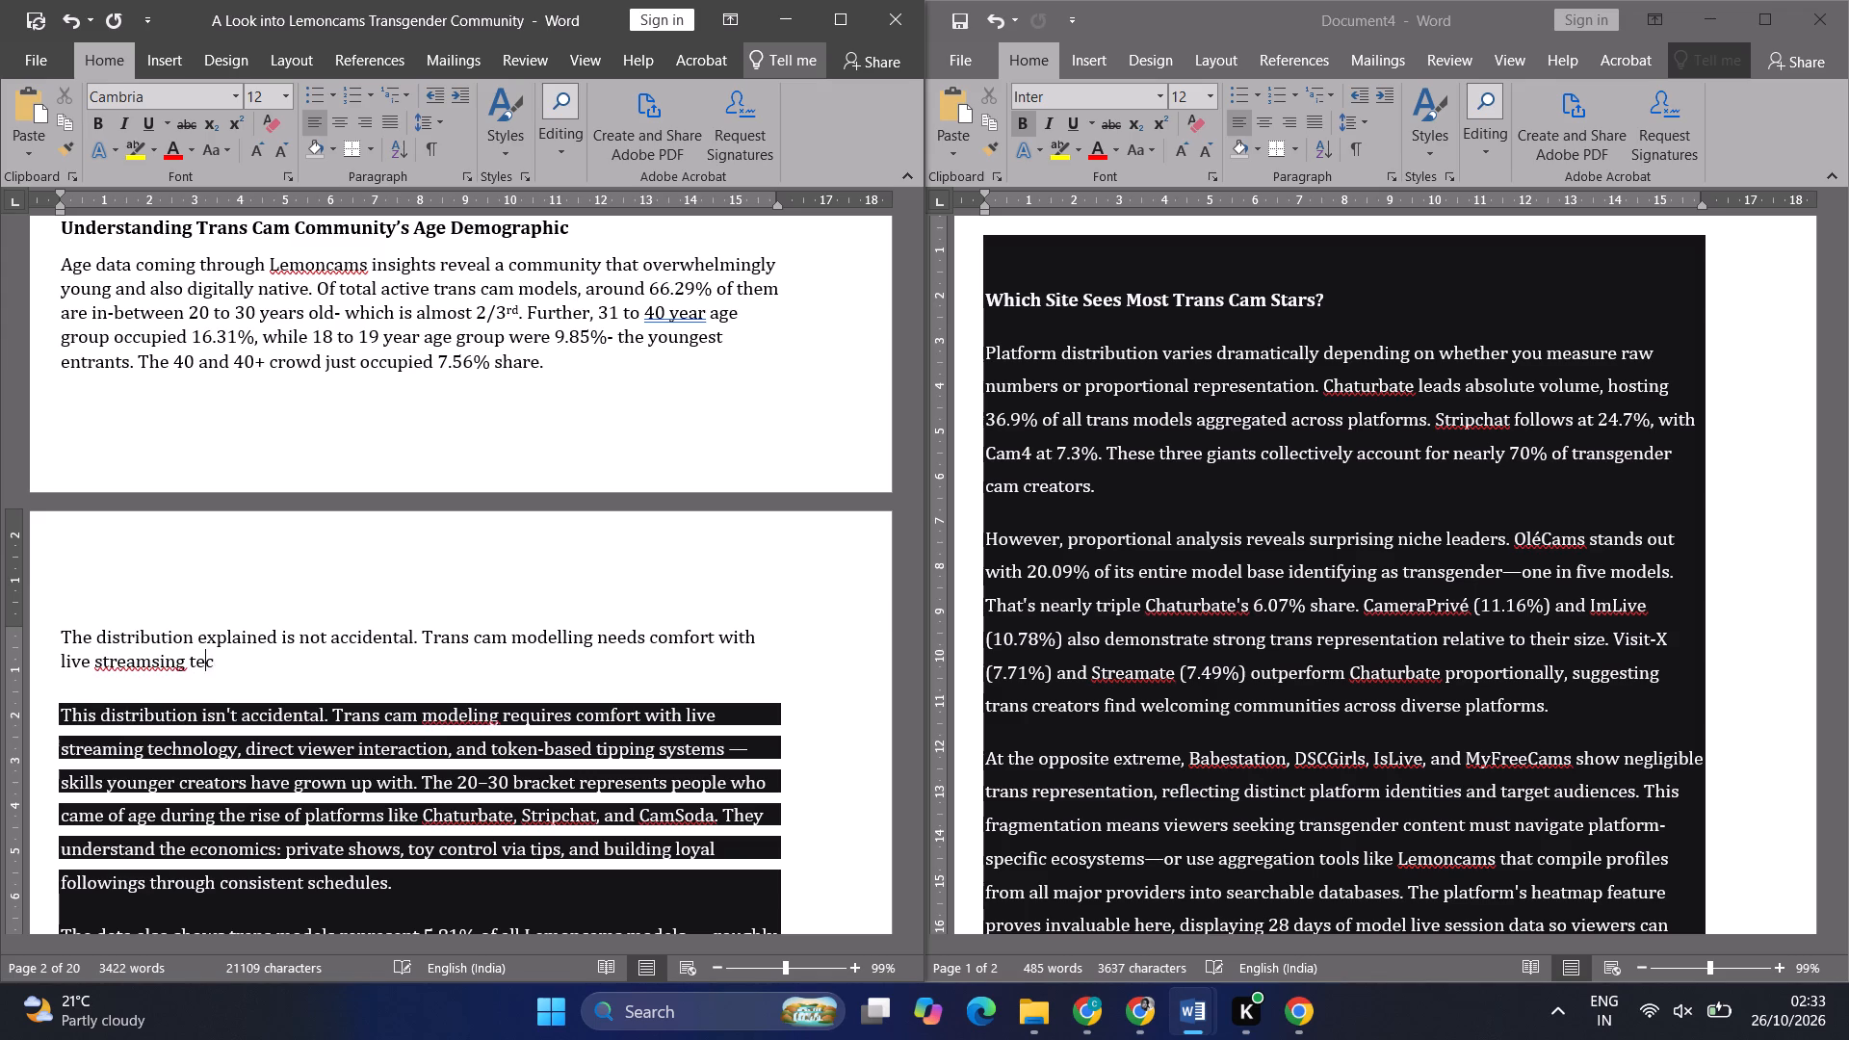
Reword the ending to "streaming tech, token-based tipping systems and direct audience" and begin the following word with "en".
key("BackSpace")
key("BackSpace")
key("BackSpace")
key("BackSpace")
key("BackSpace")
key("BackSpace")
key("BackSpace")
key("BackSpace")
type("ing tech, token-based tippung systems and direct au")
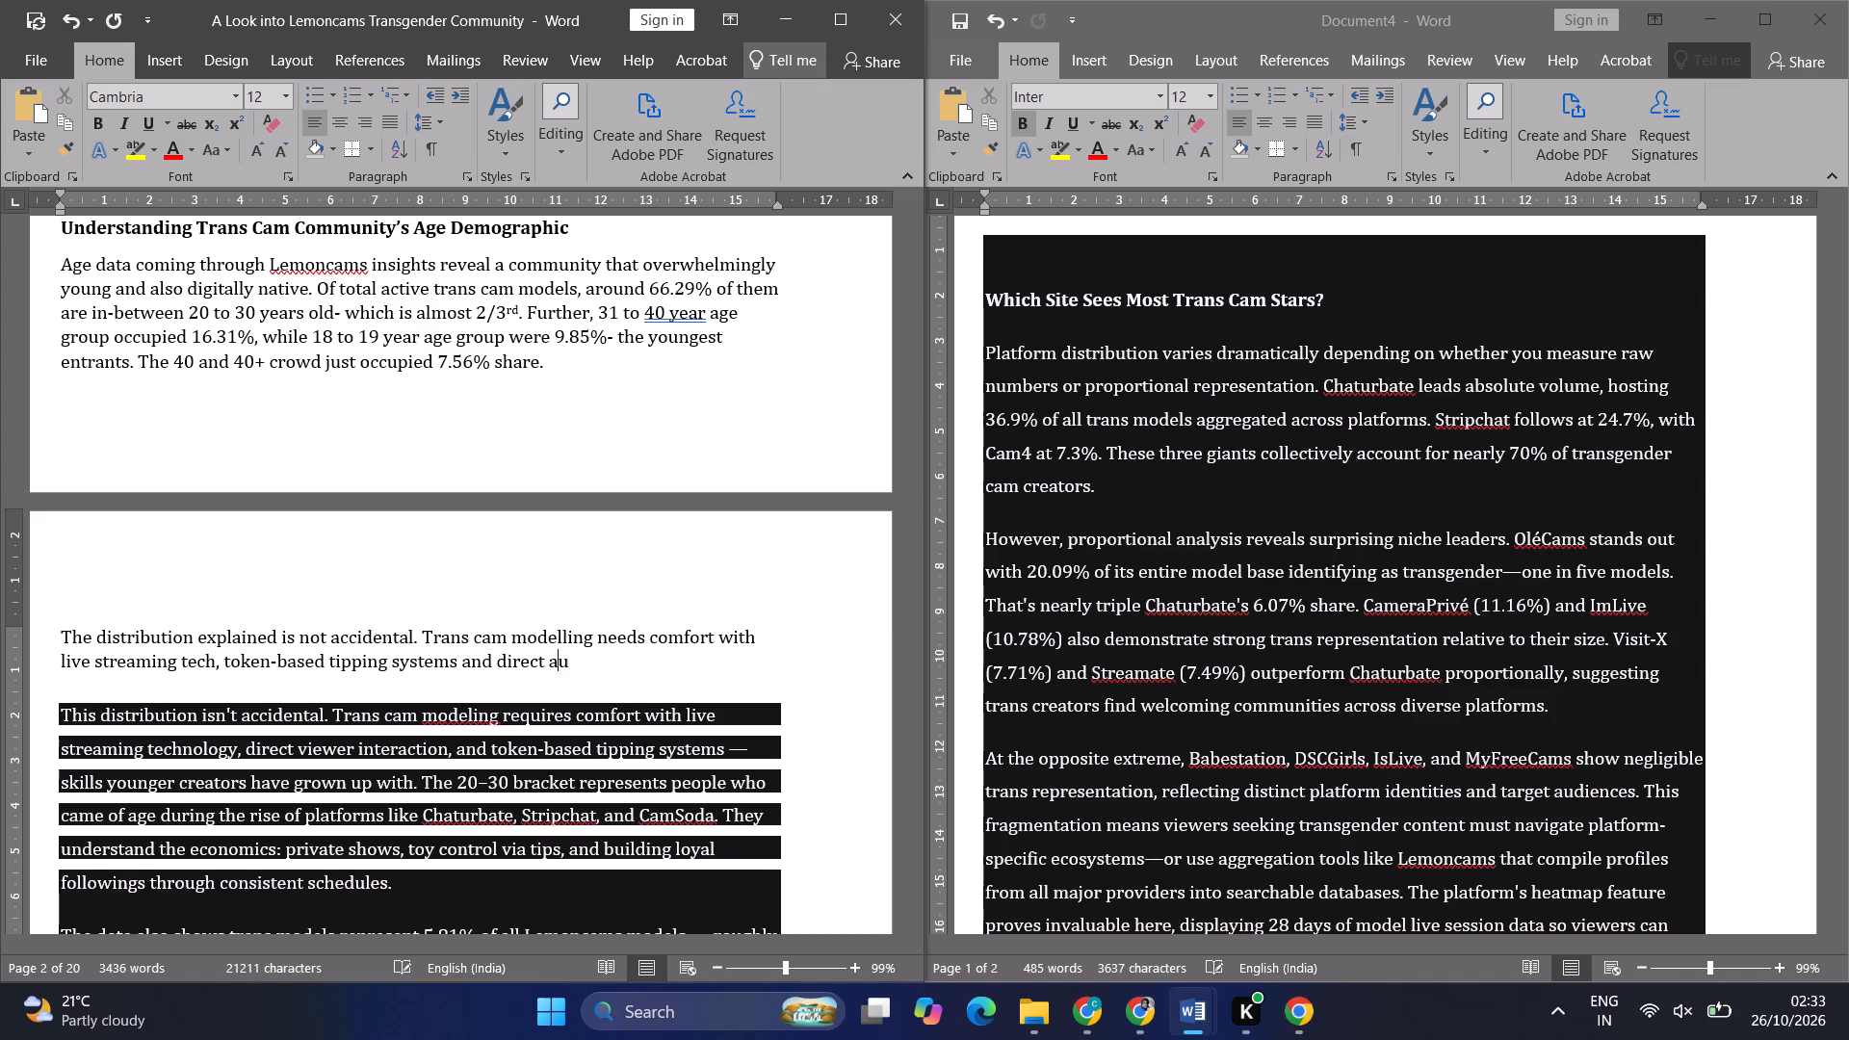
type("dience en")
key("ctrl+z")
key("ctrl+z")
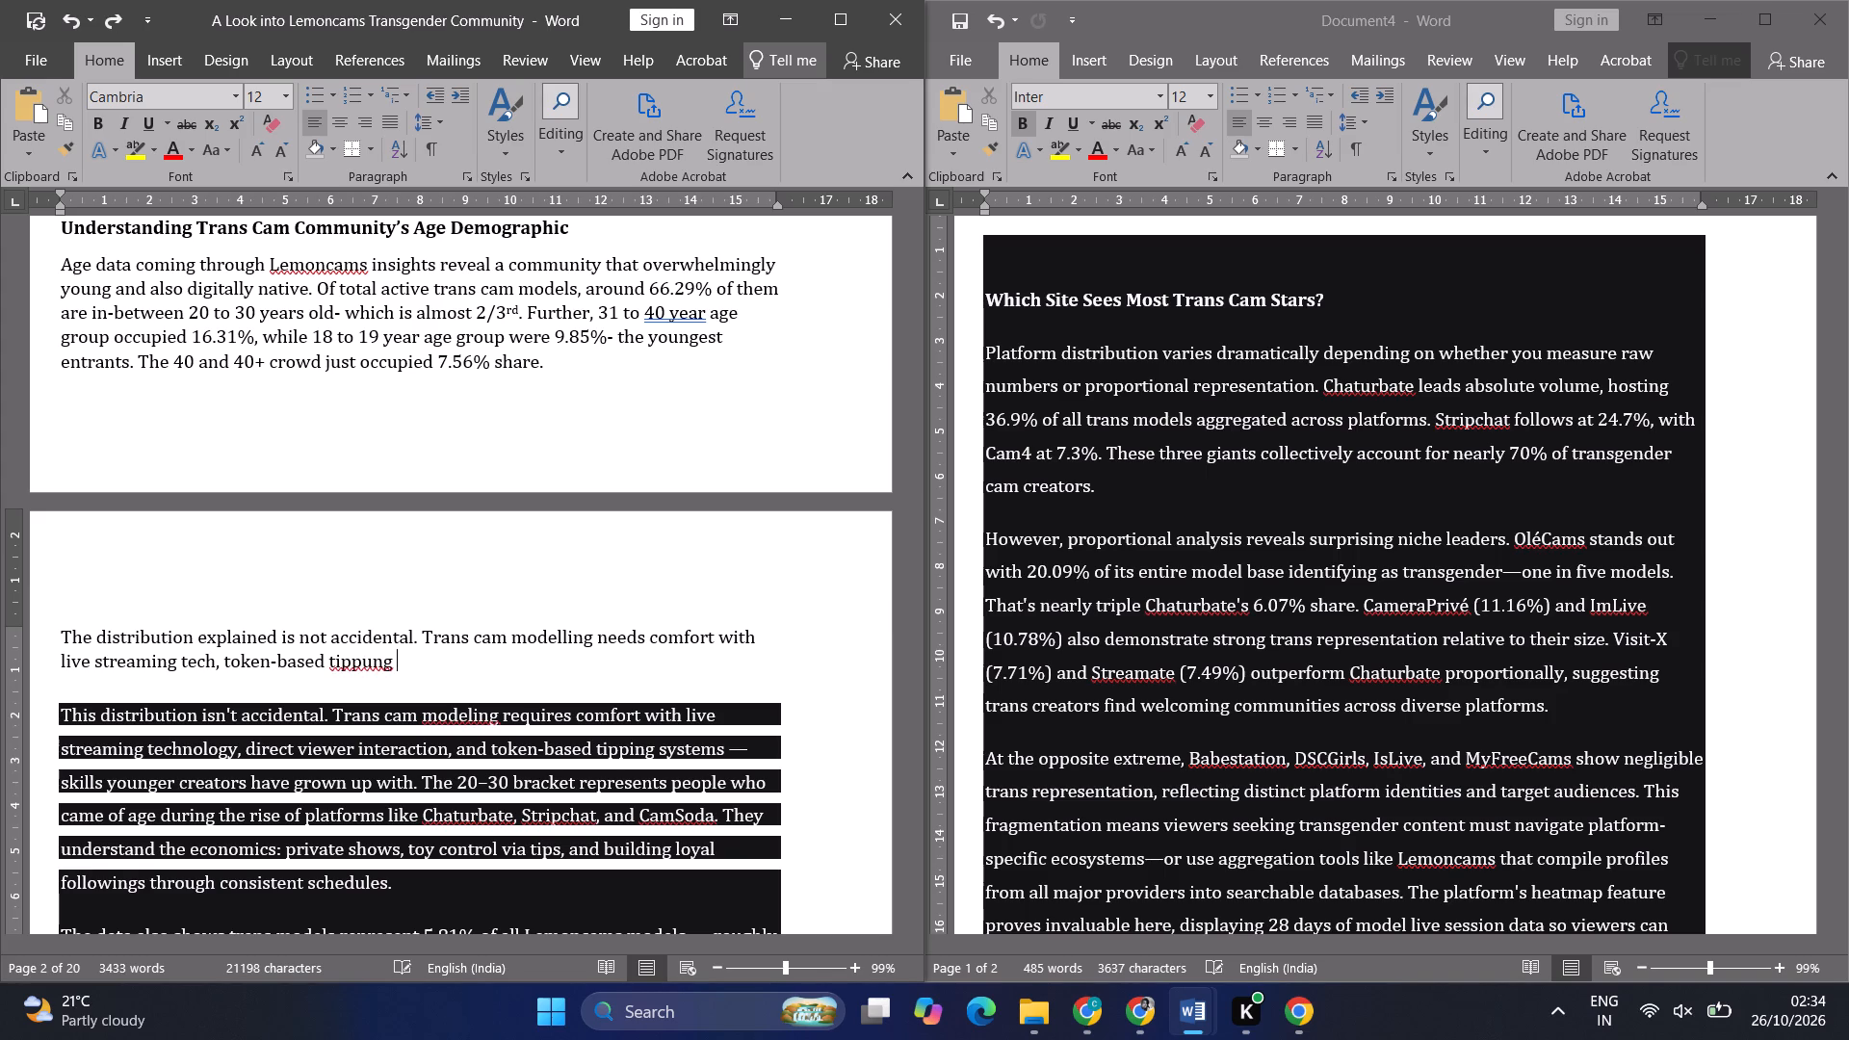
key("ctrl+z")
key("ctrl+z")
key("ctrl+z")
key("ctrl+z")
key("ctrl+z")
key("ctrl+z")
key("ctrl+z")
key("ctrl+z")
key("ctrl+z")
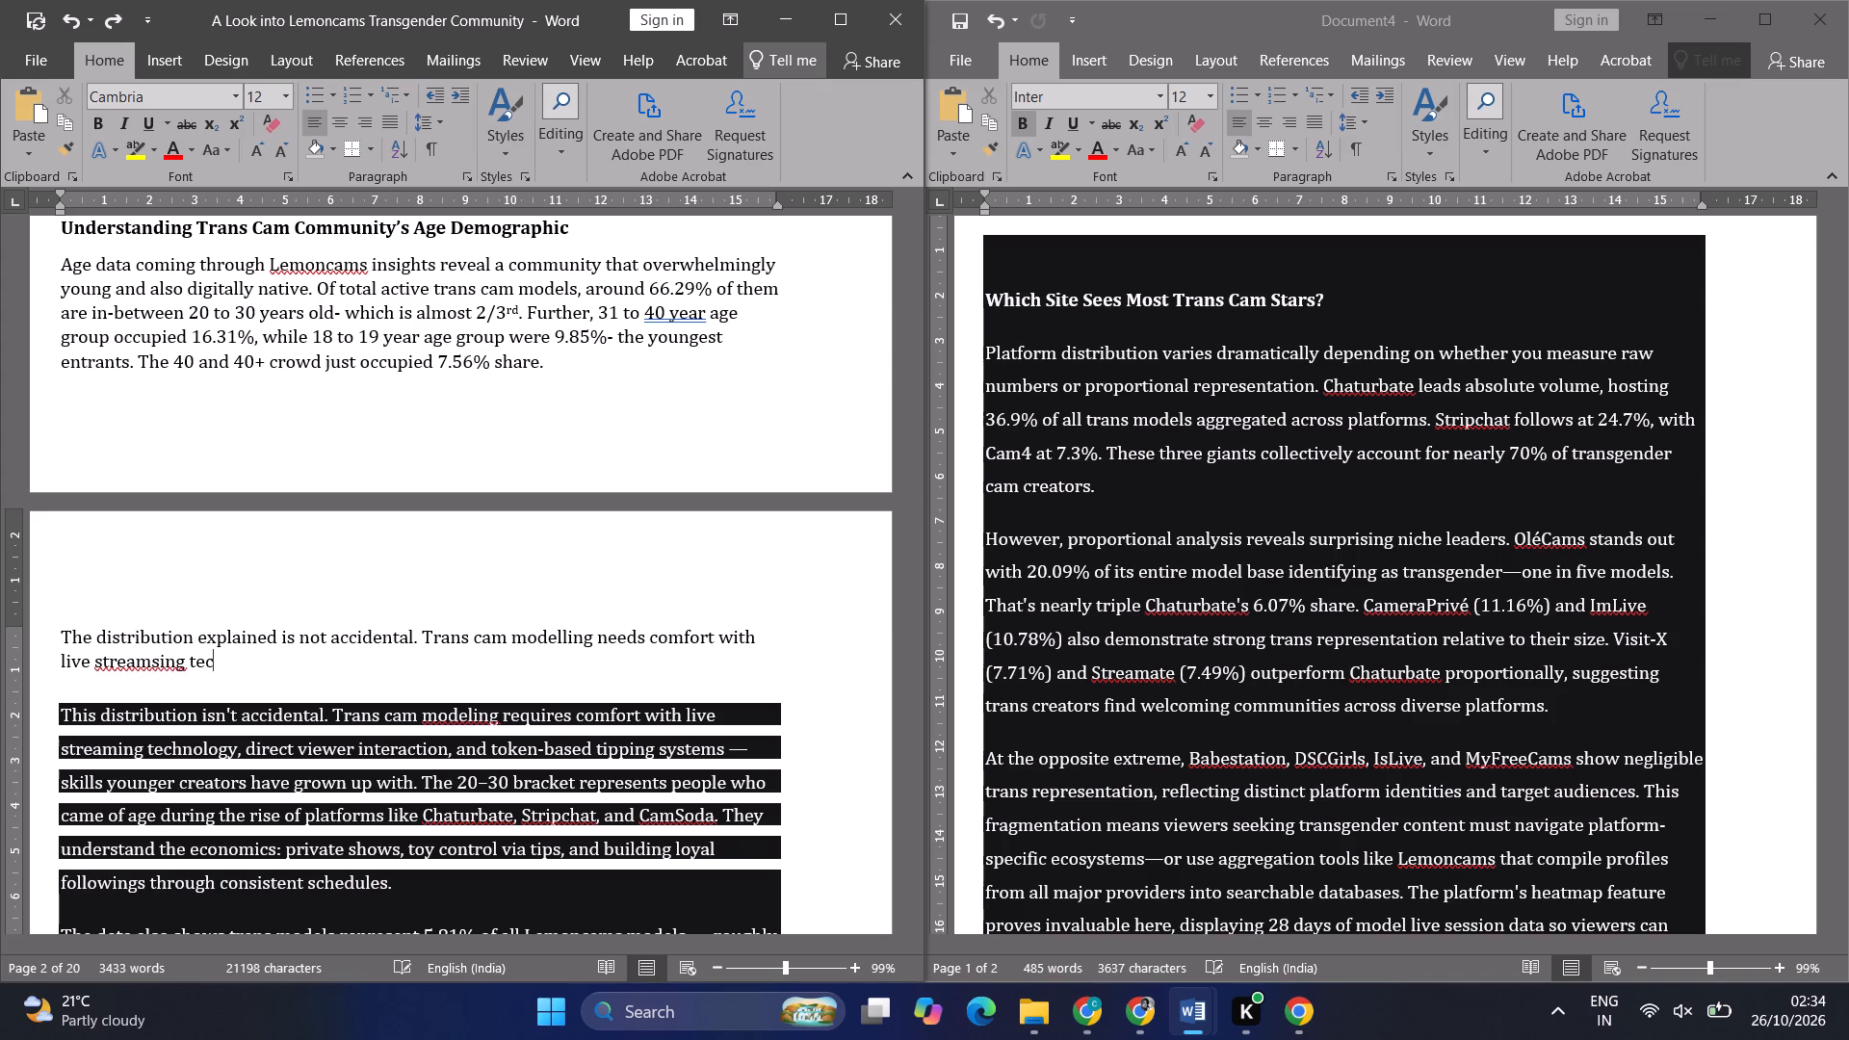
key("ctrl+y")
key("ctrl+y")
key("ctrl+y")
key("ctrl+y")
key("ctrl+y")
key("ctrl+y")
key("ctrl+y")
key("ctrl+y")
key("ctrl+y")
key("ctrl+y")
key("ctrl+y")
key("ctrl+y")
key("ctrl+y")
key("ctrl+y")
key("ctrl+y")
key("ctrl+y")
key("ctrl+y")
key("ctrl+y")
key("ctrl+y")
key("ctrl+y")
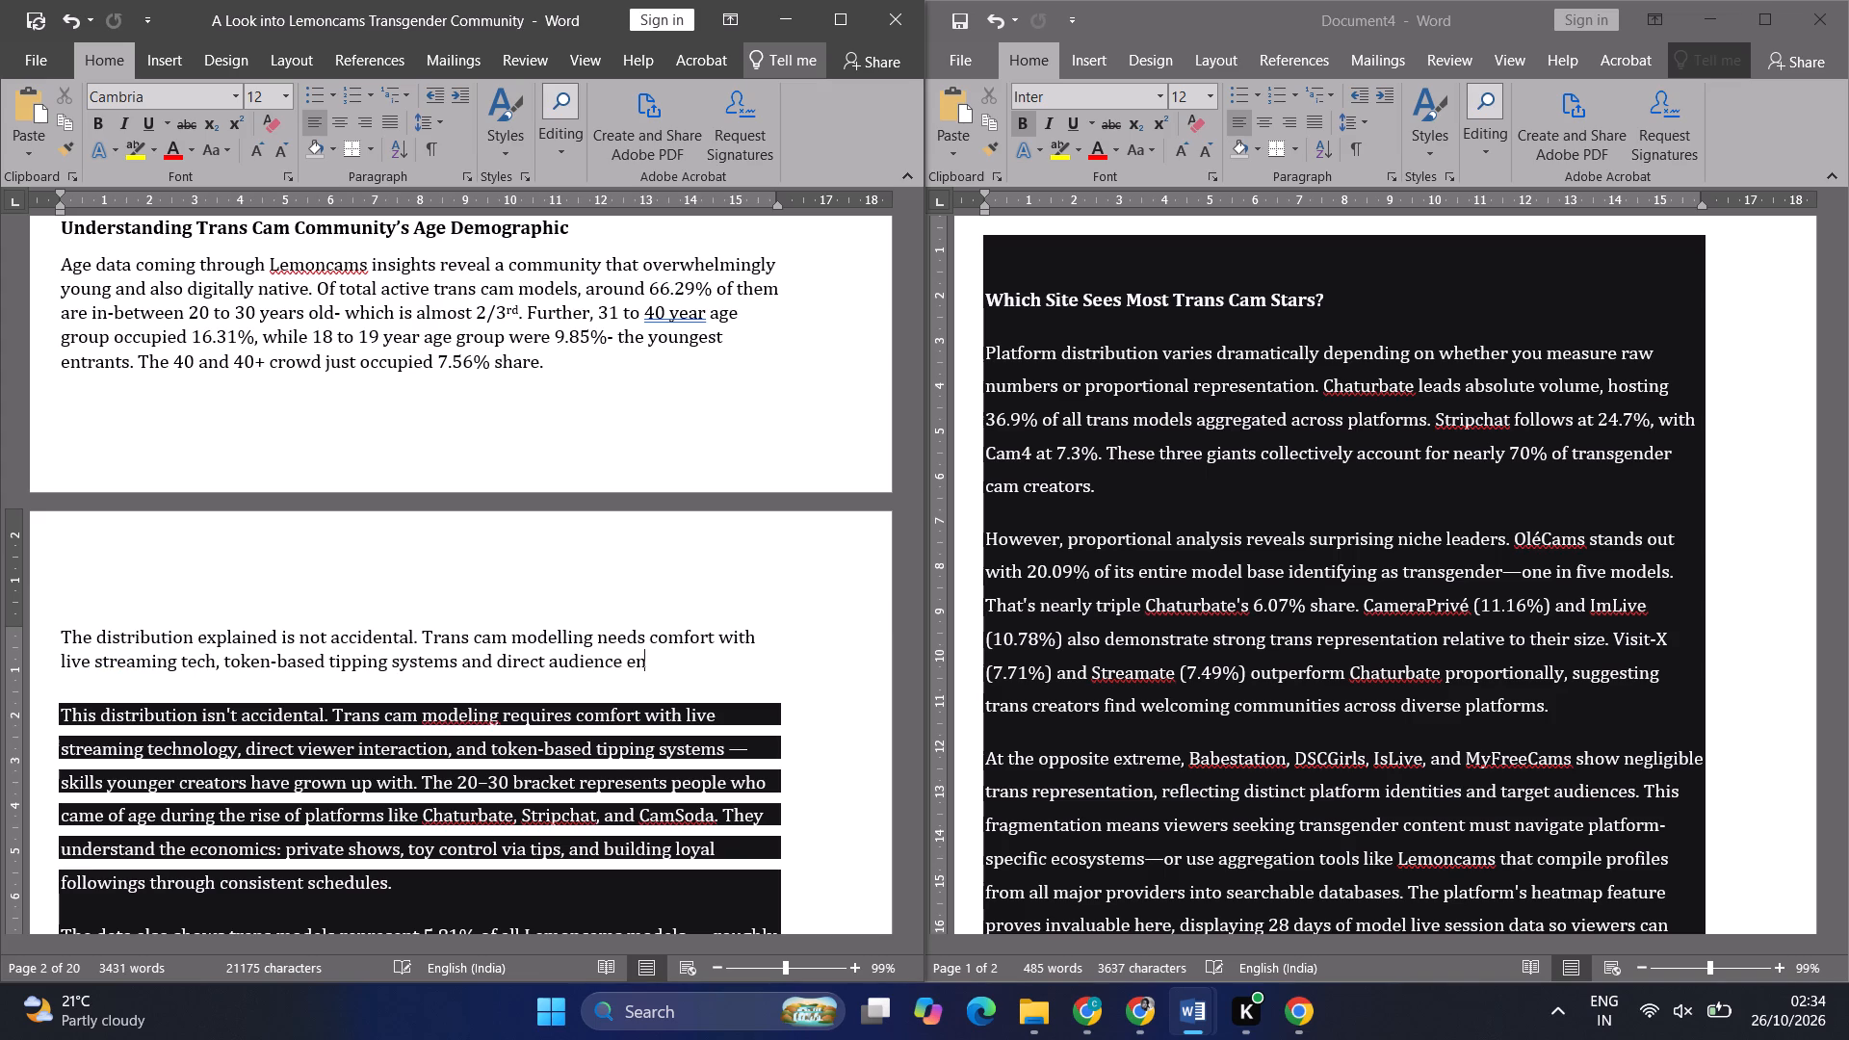
Replace the unfinished "en" after "direct audience" with "interactions".
key("BackSpace")
key("BackSpace")
key("BackSpace")
key("BackSpace")
type("in")
type("teracti")
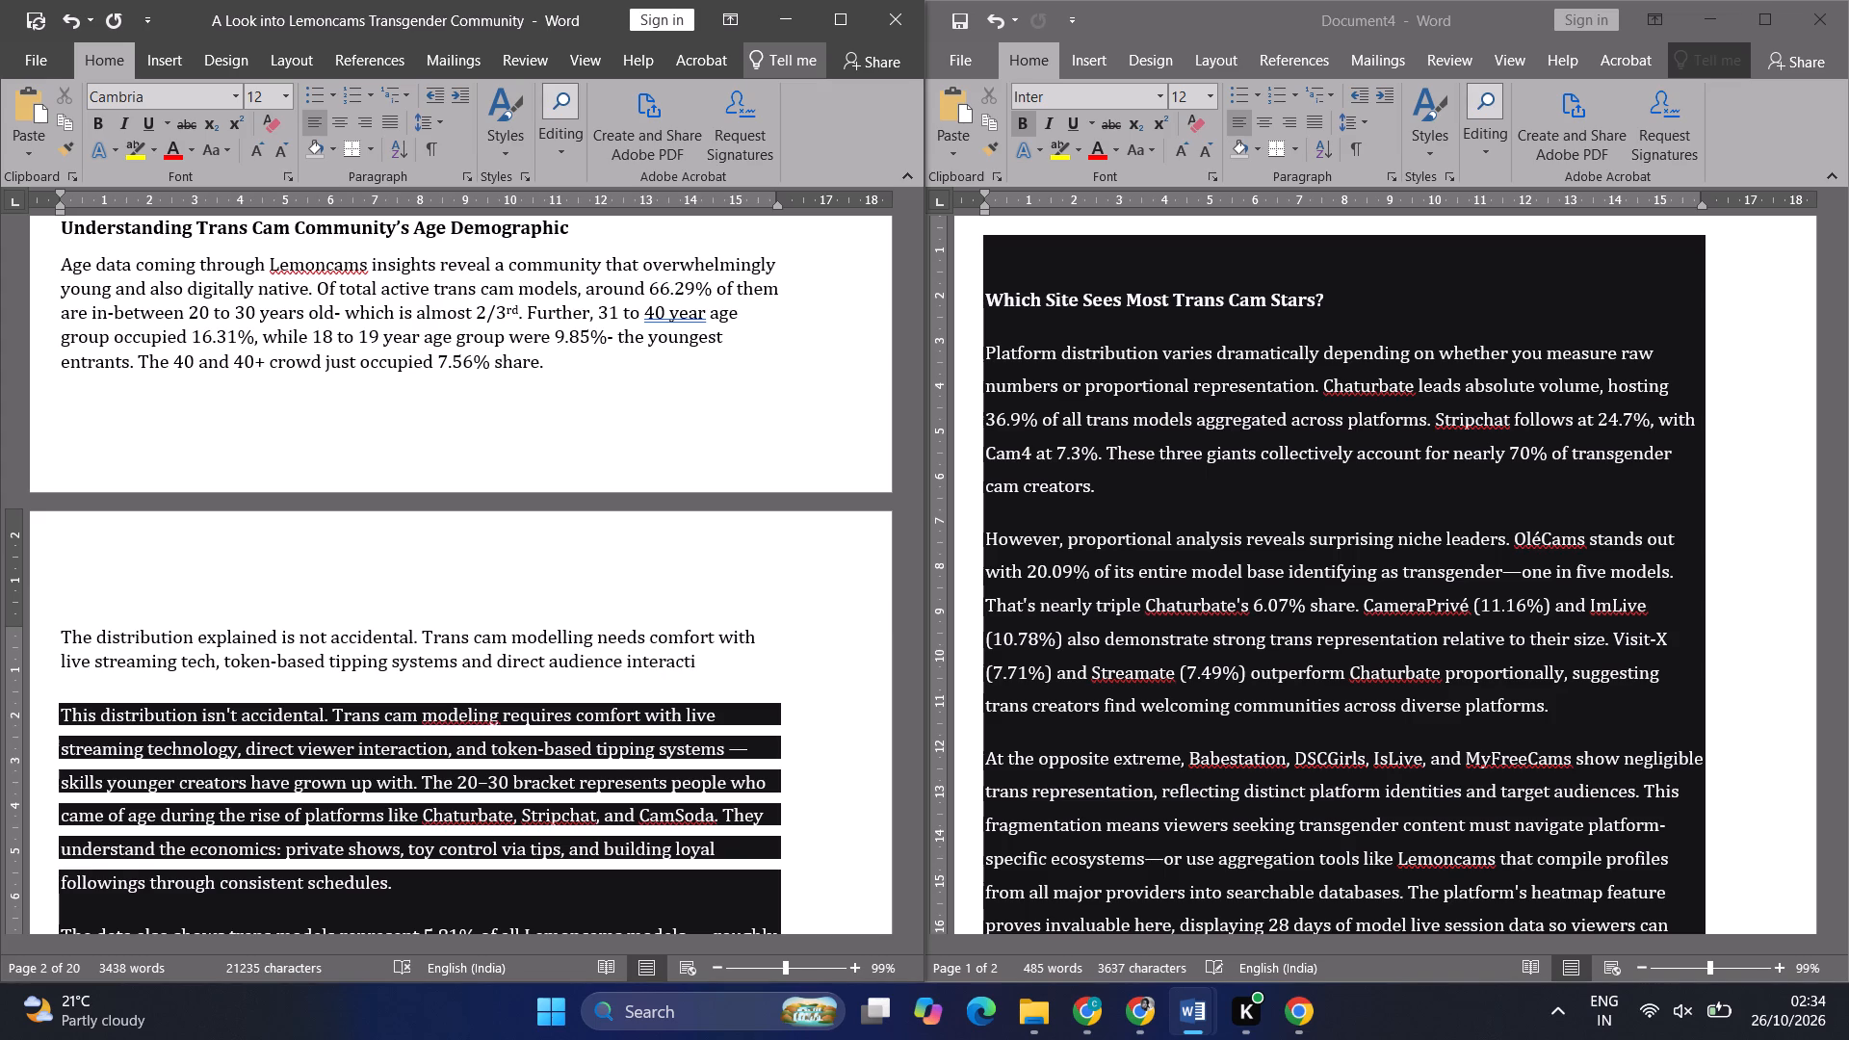
type("ons")
Finish the sentence with "- skills that young creators have already grown up with.".
type("- skills that yo")
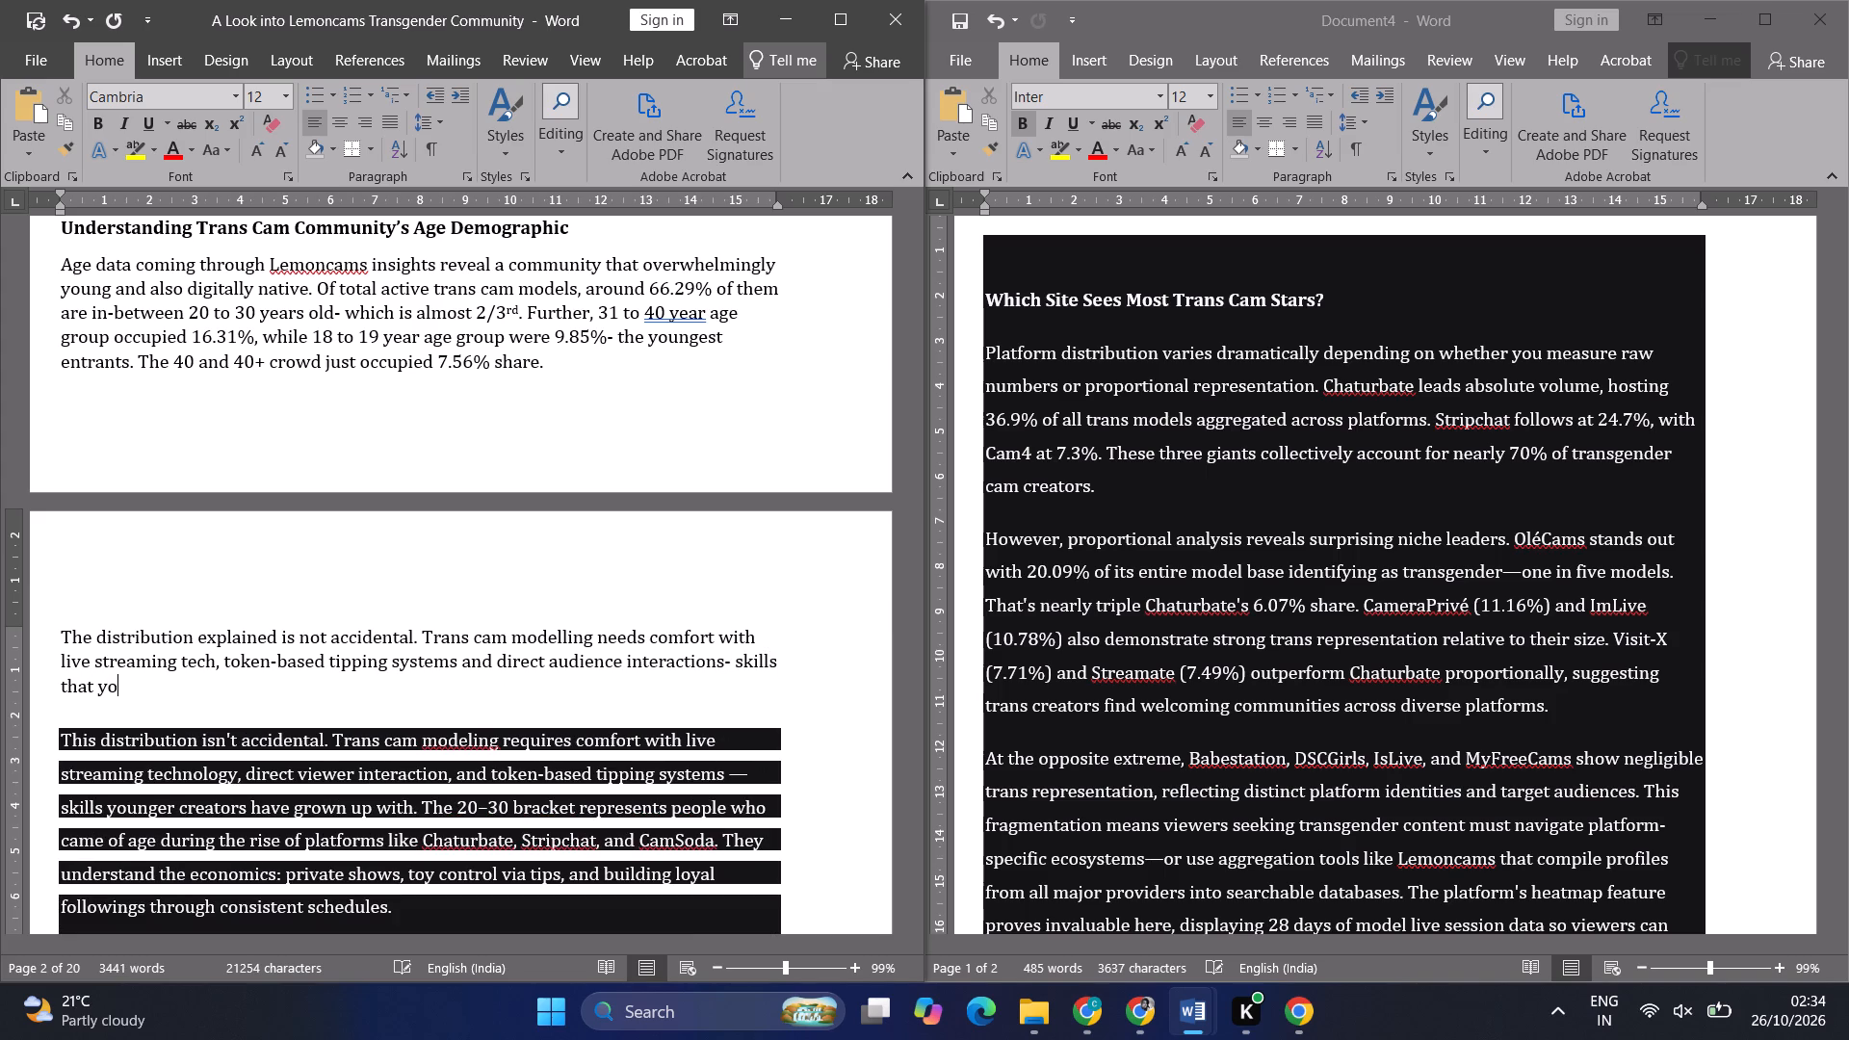
type("ung creators have")
key("space")
type("already groun")
key("space")
key("BackSpace")
key("BackSpace")
key("w")
key("BackSpace")
key("BackSpace")
type("wn up with.")
key("space")
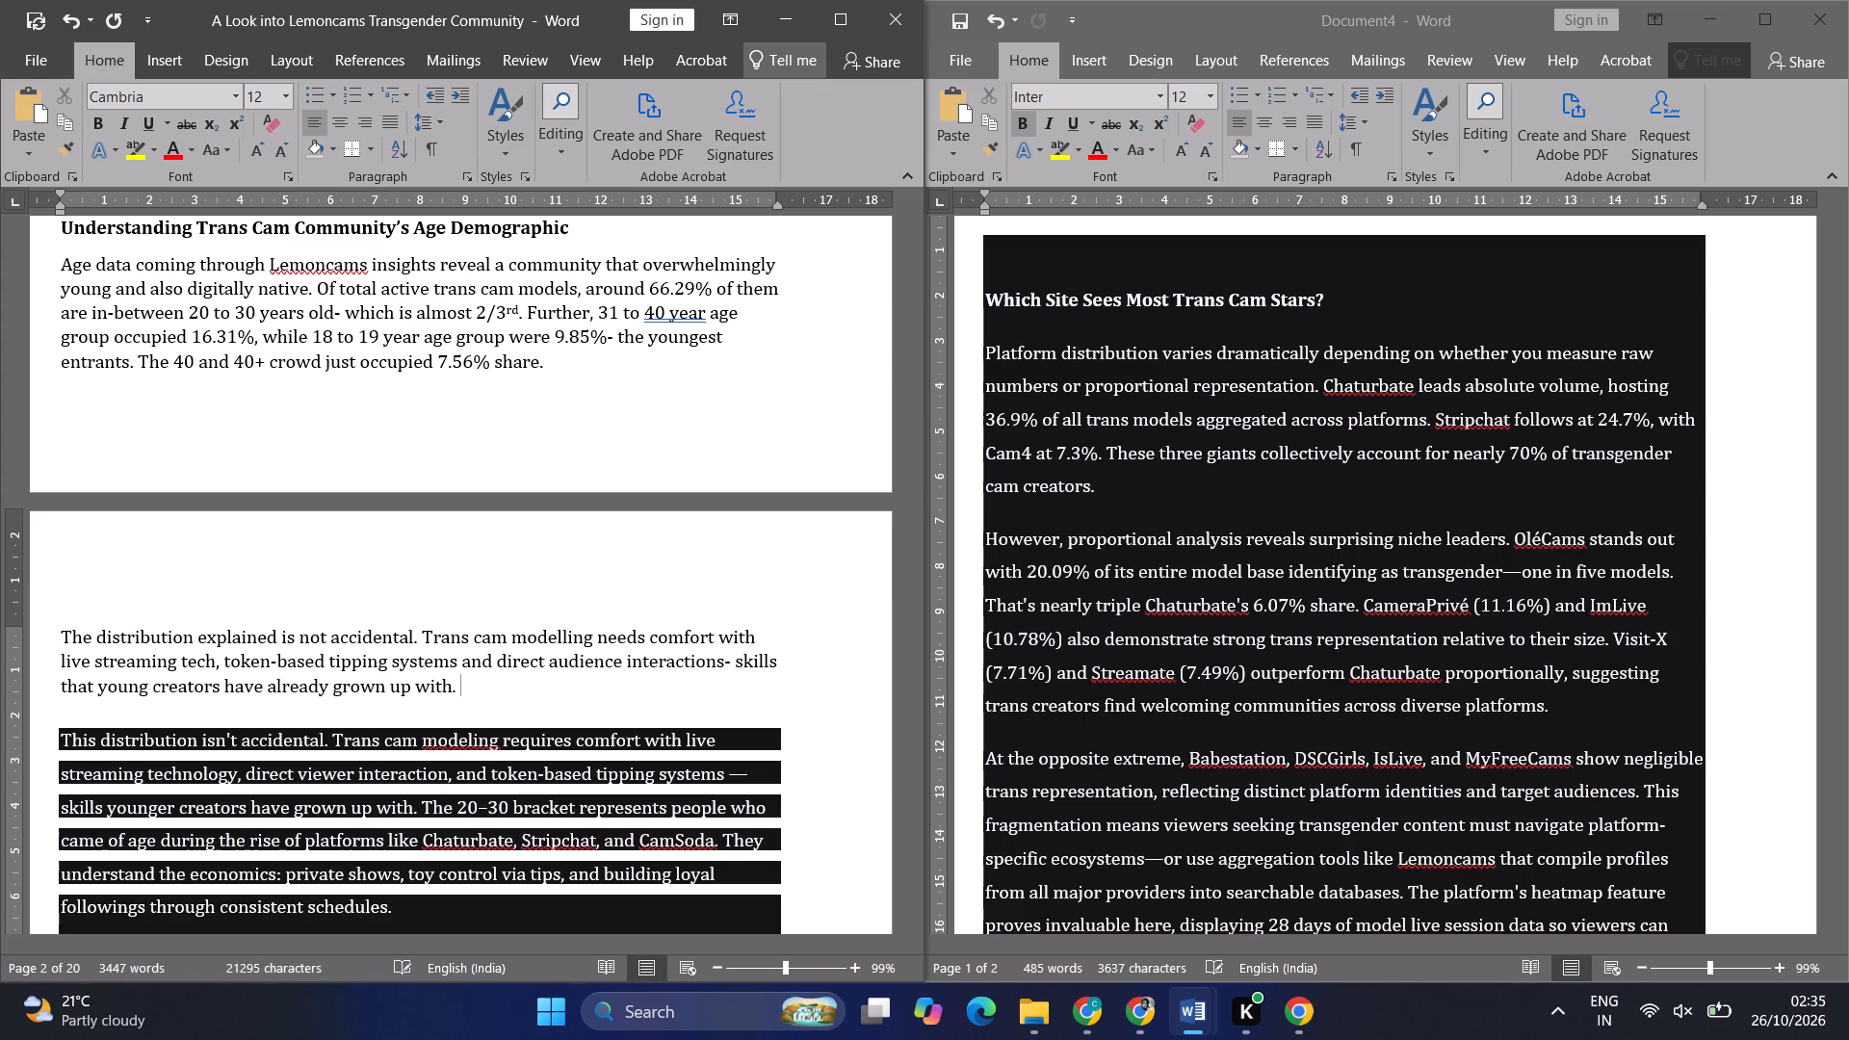
Start the following sentence in the same paragraph with "The age bracket of 20 to 30 year old".
type("the bracket")
key("space")
key("ctrl+shift+Left")
key("Left")
type("age bra")
key("BackSpace")
key("BackSpace")
key("BackSpace")
key("End")
type("of 20 to 20")
key("BackSpace")
key("BackSpace")
type("30 year old")
key("space")
key("BackSpace")
Make "old" plural and continue the sentence with "here represents people who".
type("s ere")
key("BackSpace")
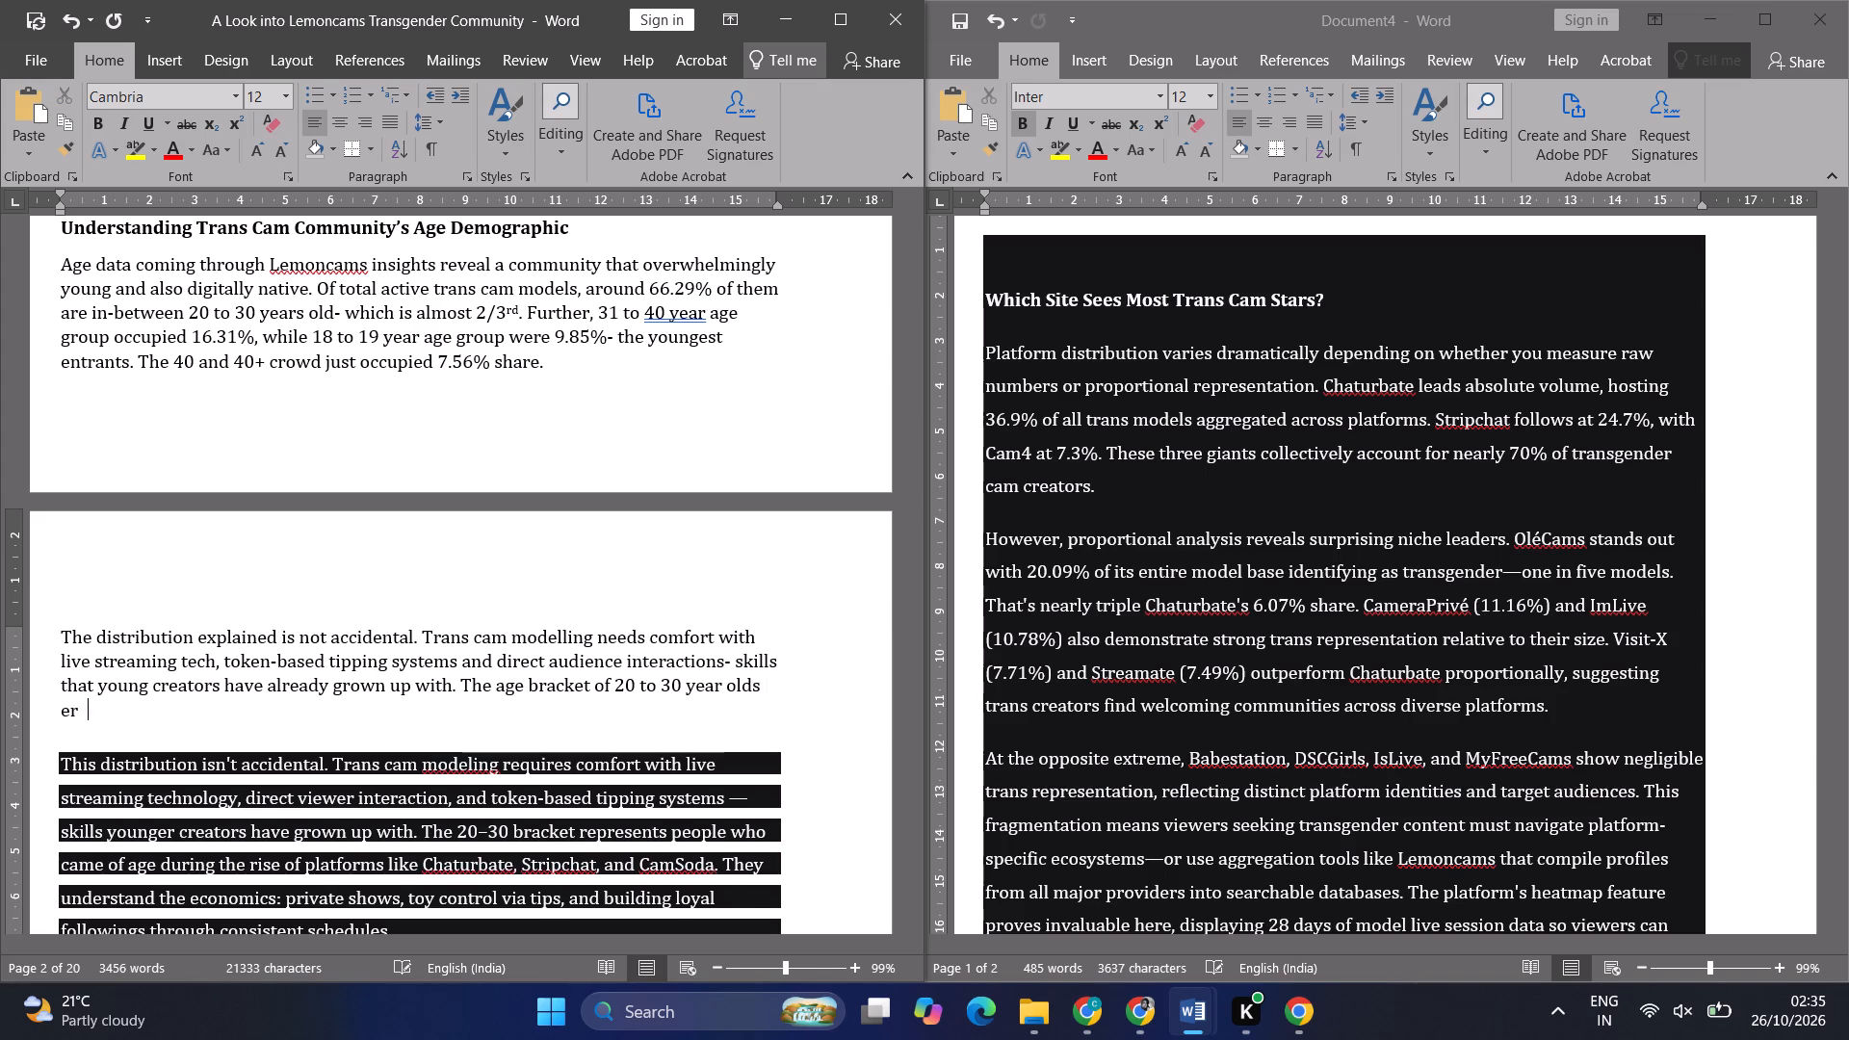
key("BackSpace")
key("BackSpace")
type("here represents speopel who")
key("space")
key("ctrl+shift+Left")
key("ctrl+shift+Left")
key("Left")
key("ctrl+shift+Right")
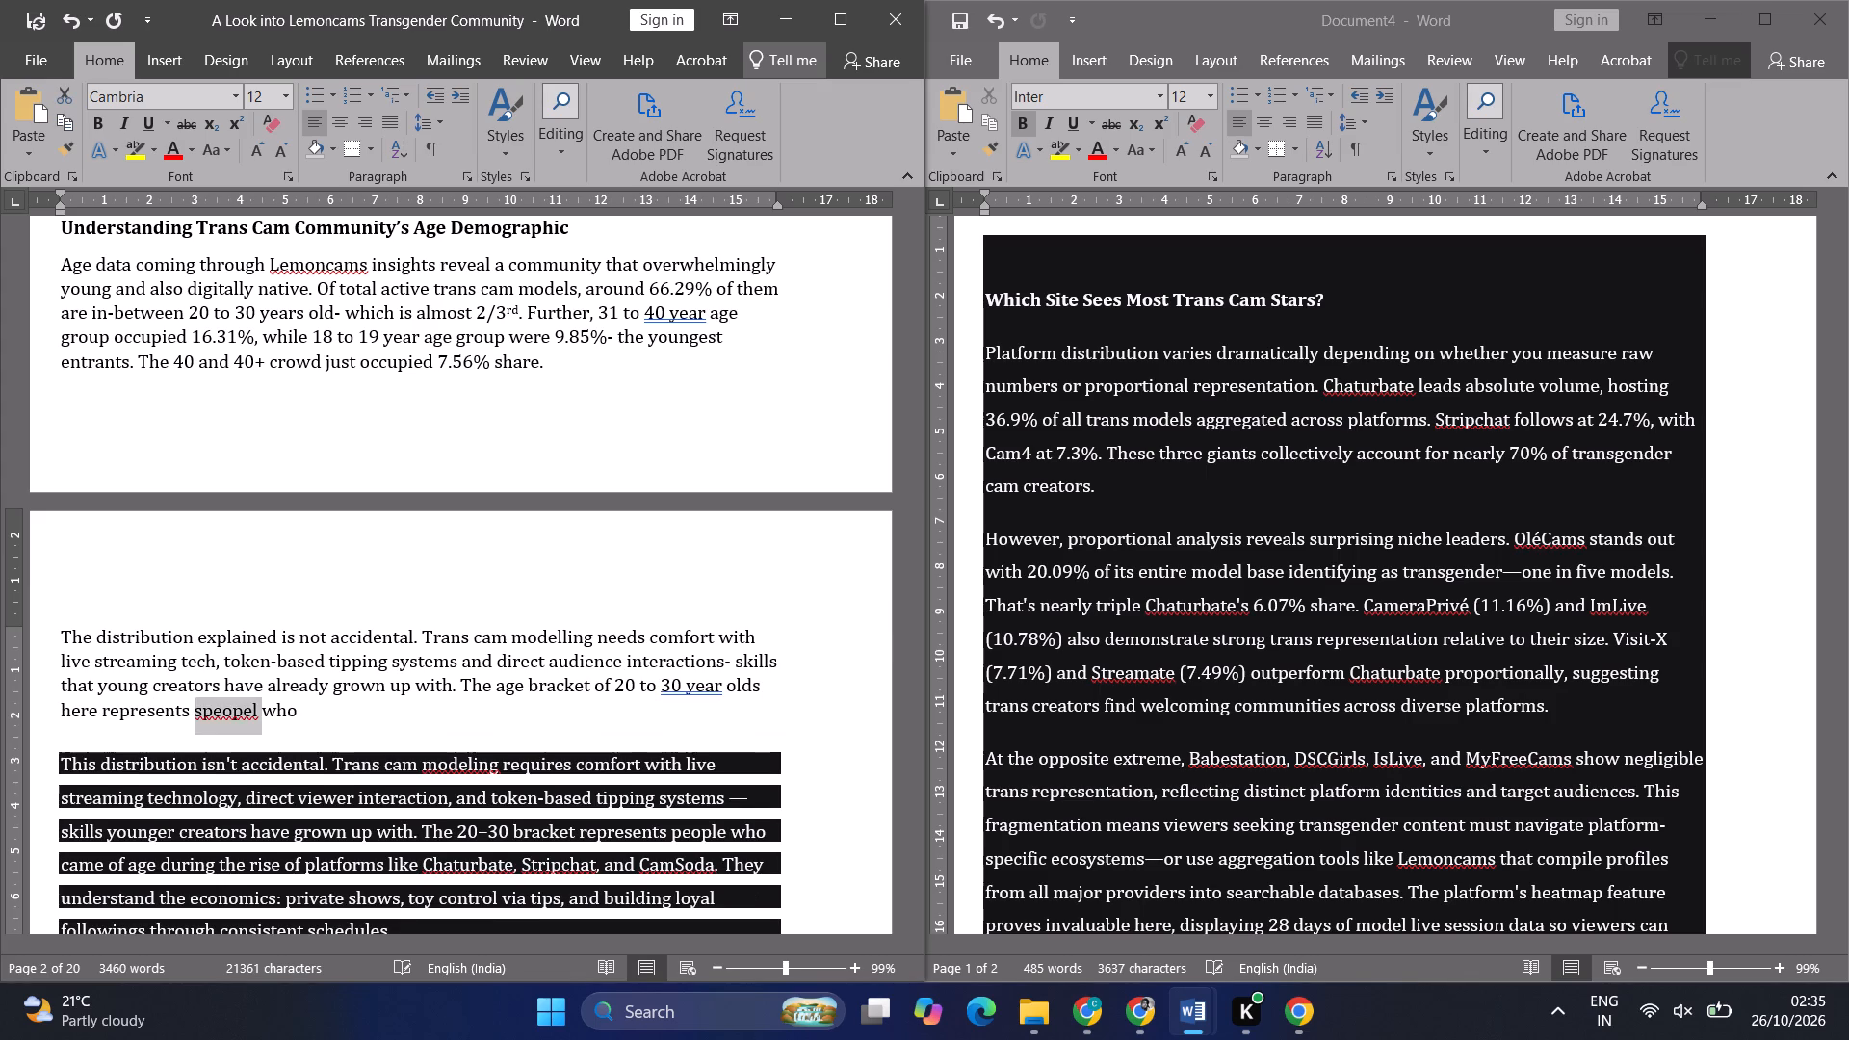
type("people")
key("space")
key("End")
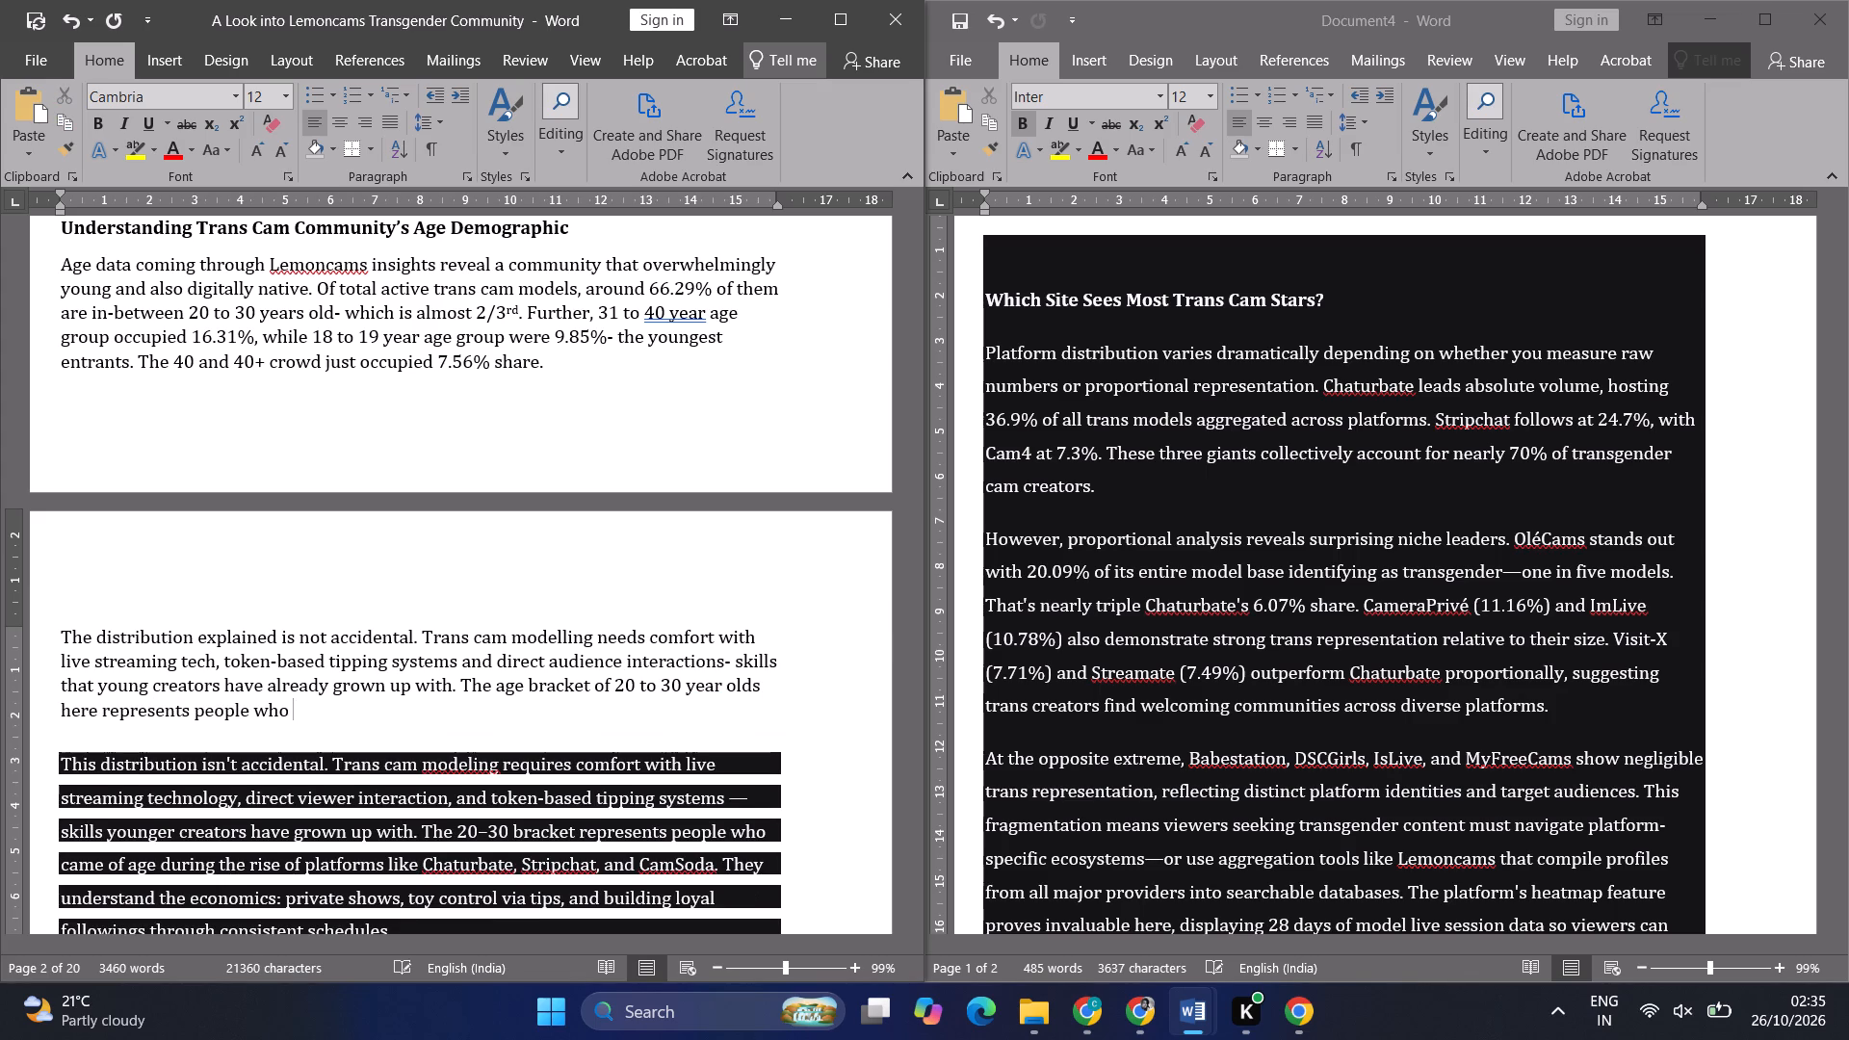
Continue the sentence with "came of age during the rise of cam sites like Lemoncams".
type("came of age dr")
key("BackSpace")
type("uring the")
key("space")
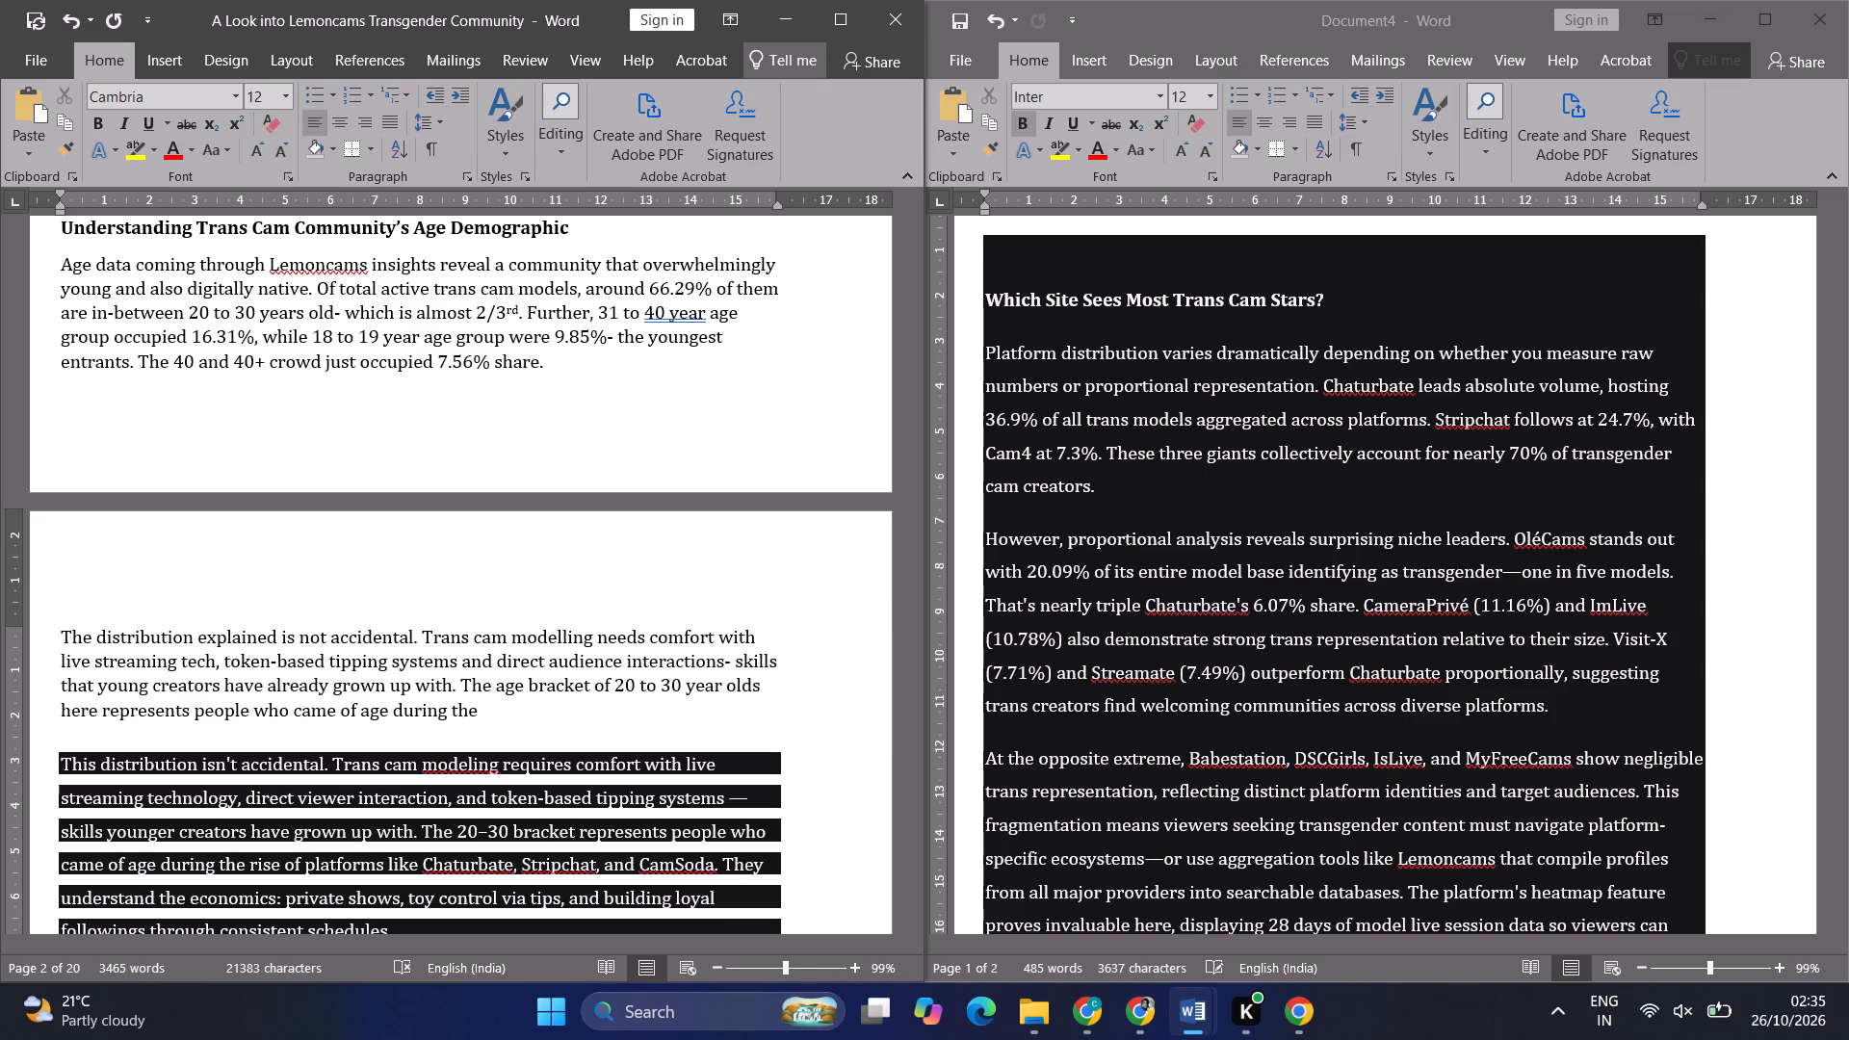
type("rise of cam sites liek Lemoncas")
key("BackSpace")
type("ms")
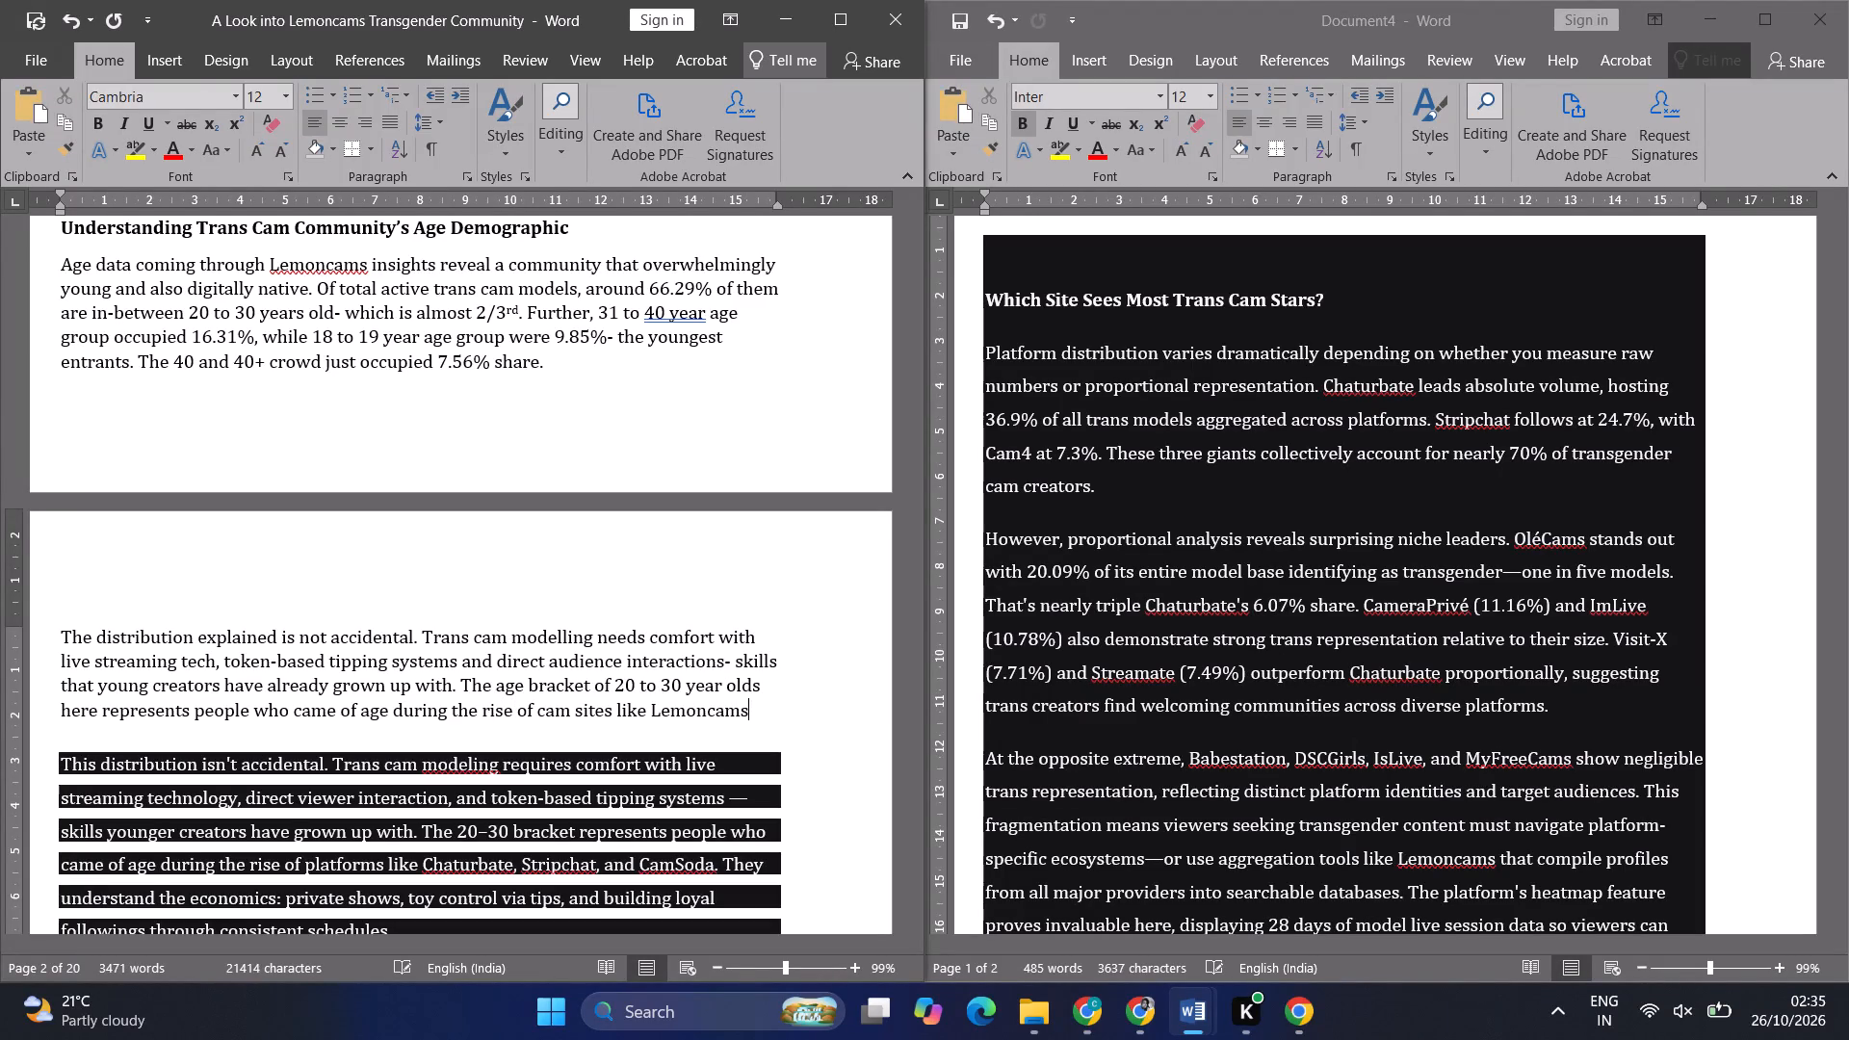
End the sentence with a full stop and begin another with "They understand the economics,".
type(". they unerst")
key("BackSpace")
key("BackSpace")
key("BackSpace")
key("BackSpace")
type("derstand the economics,")
key("space")
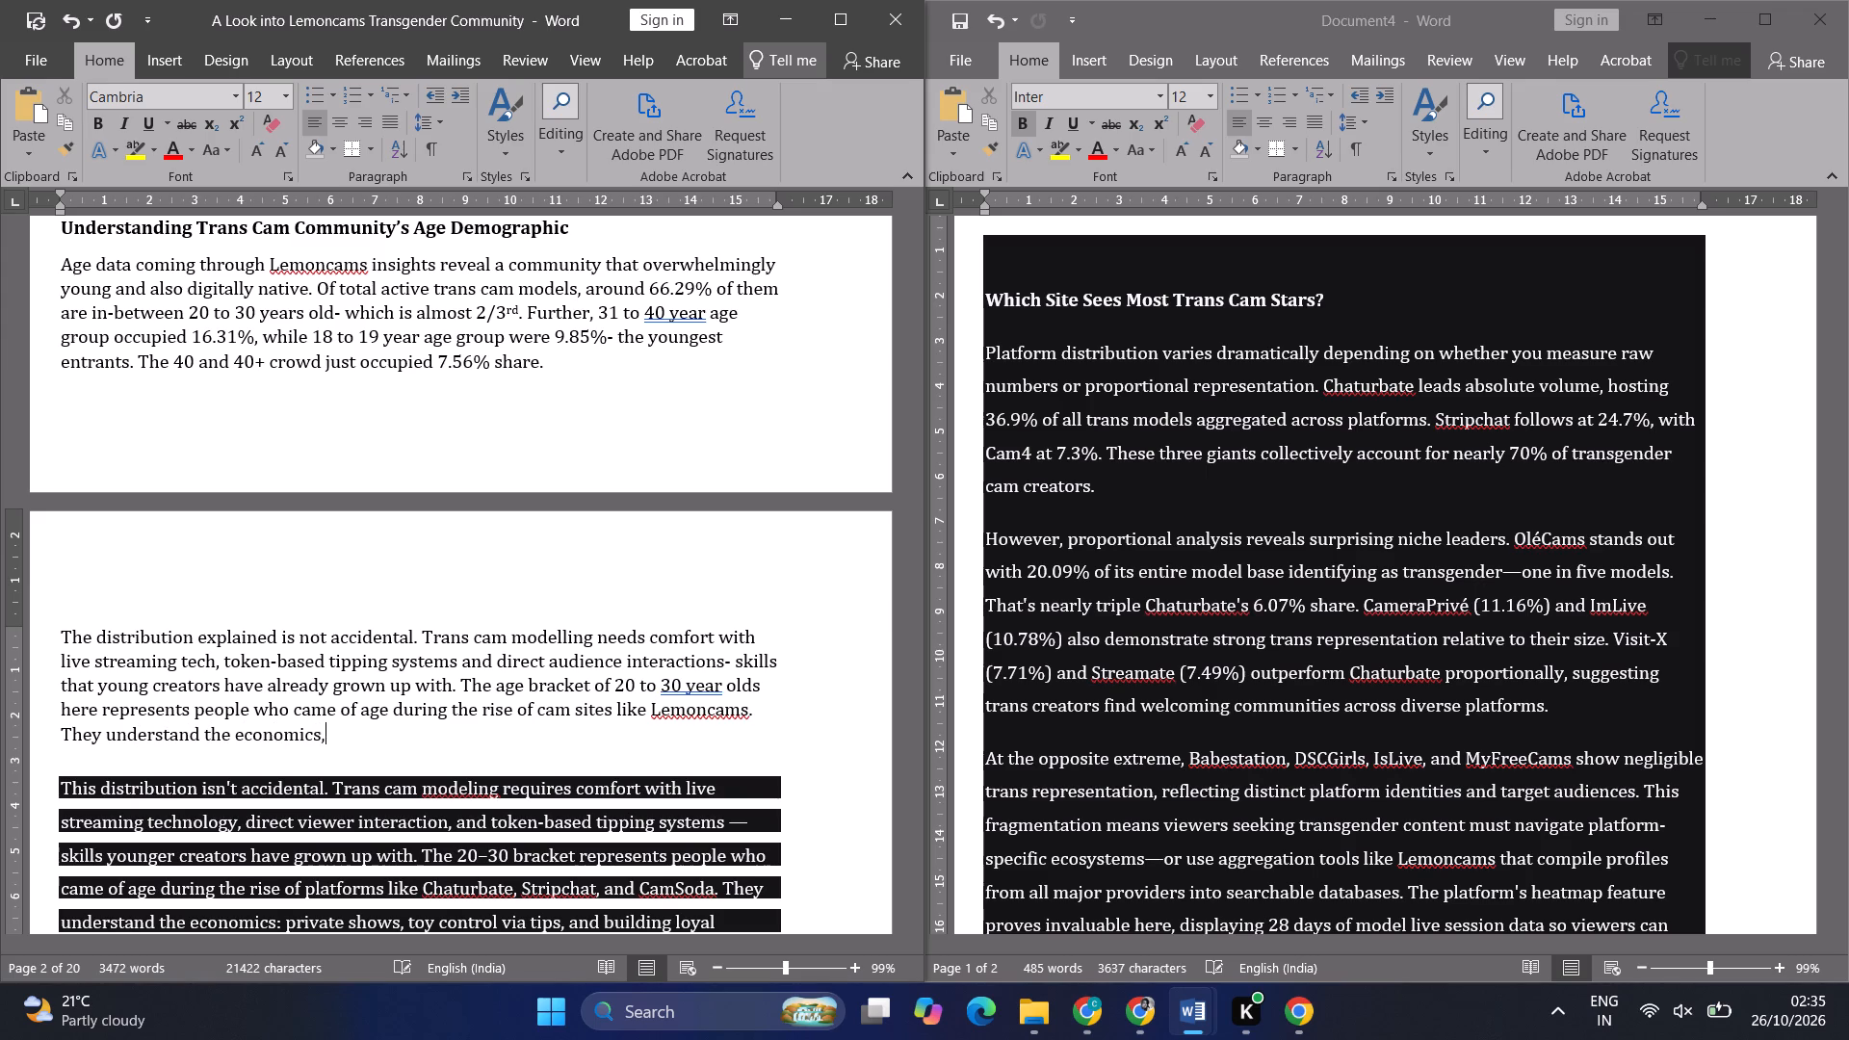
Continue the sentence with "toy controlled through tips, private cam shows and building loyal".
type("toy controlled via")
key("BackSpace")
key("BackSpace")
key("BackSpace")
type("throug")
type("h tips, private cam showsa")
key("BackSpace")
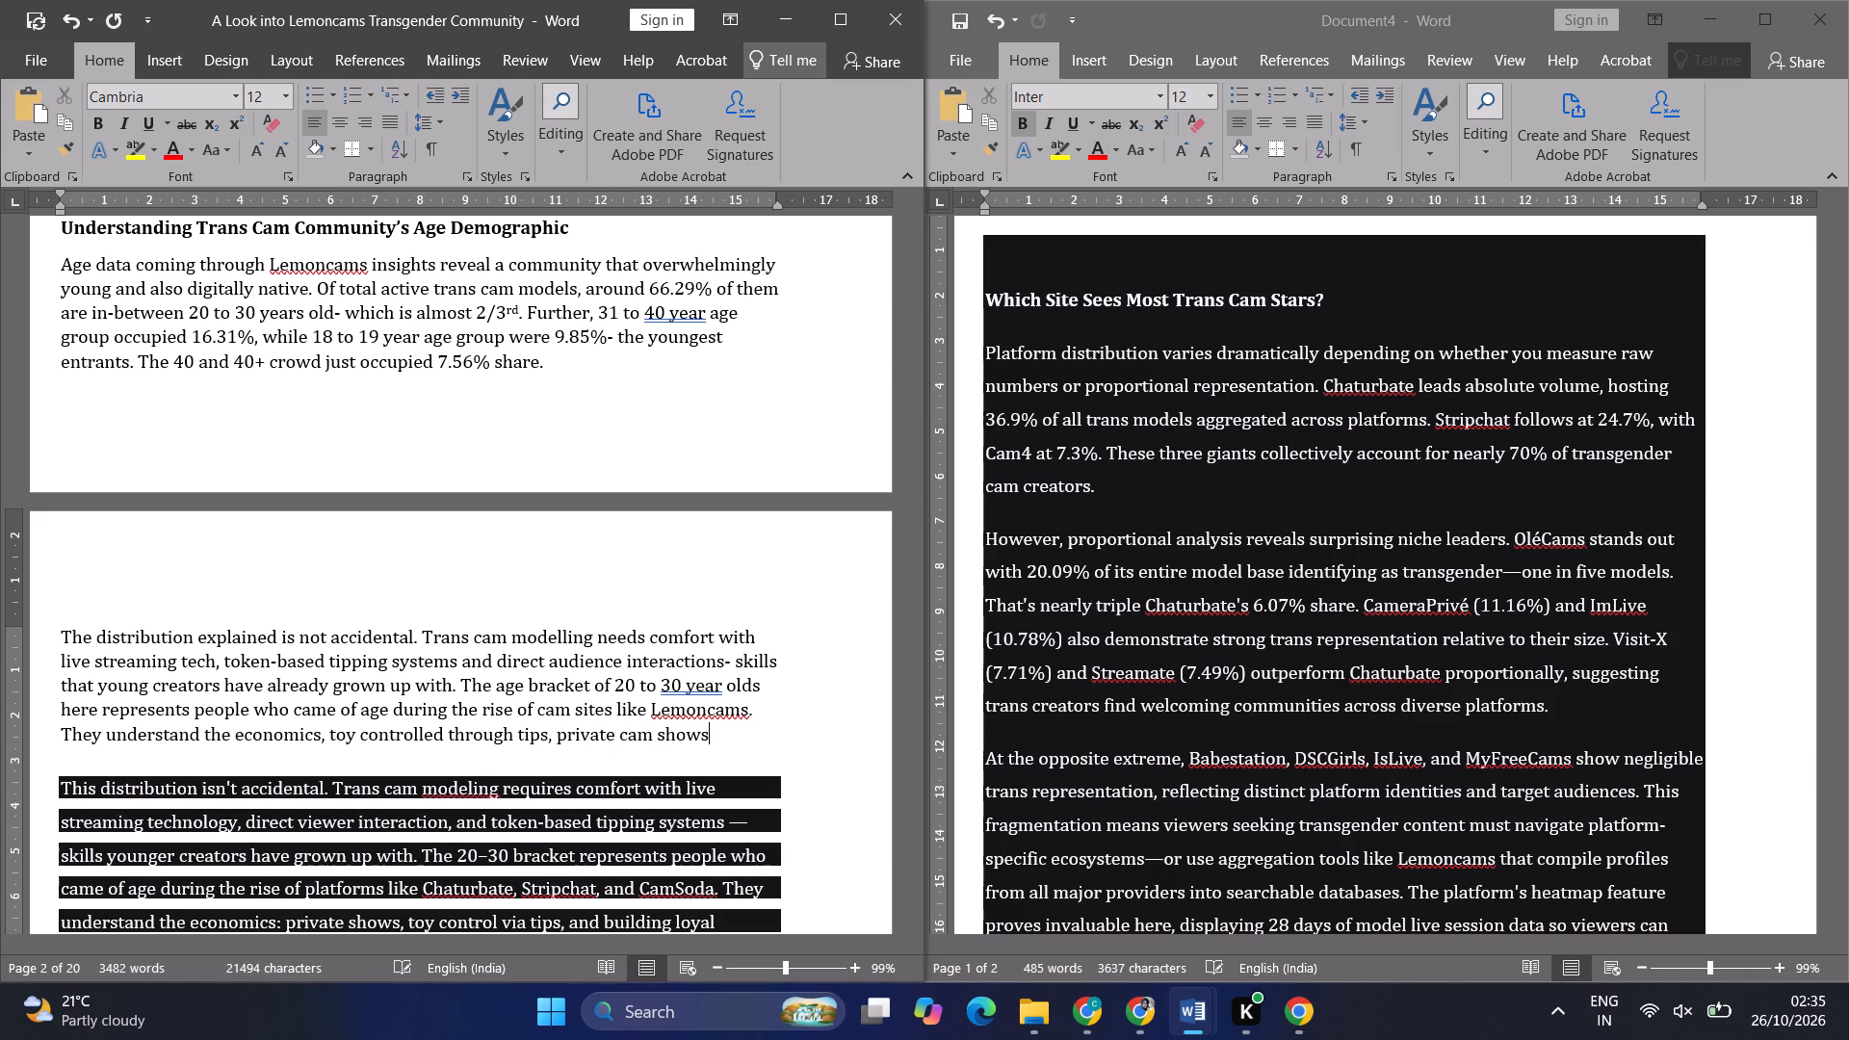
key("space")
type("and building loyal")
key("space")
Delete the rewritten source lines below, from "This distribution isn't accidental" through "building loyal".
key("Right")
key("shift+Down")
key("shift+Down")
key("shift+Down")
key("BackSpace")
key("shift+Down")
key("BackSpace")
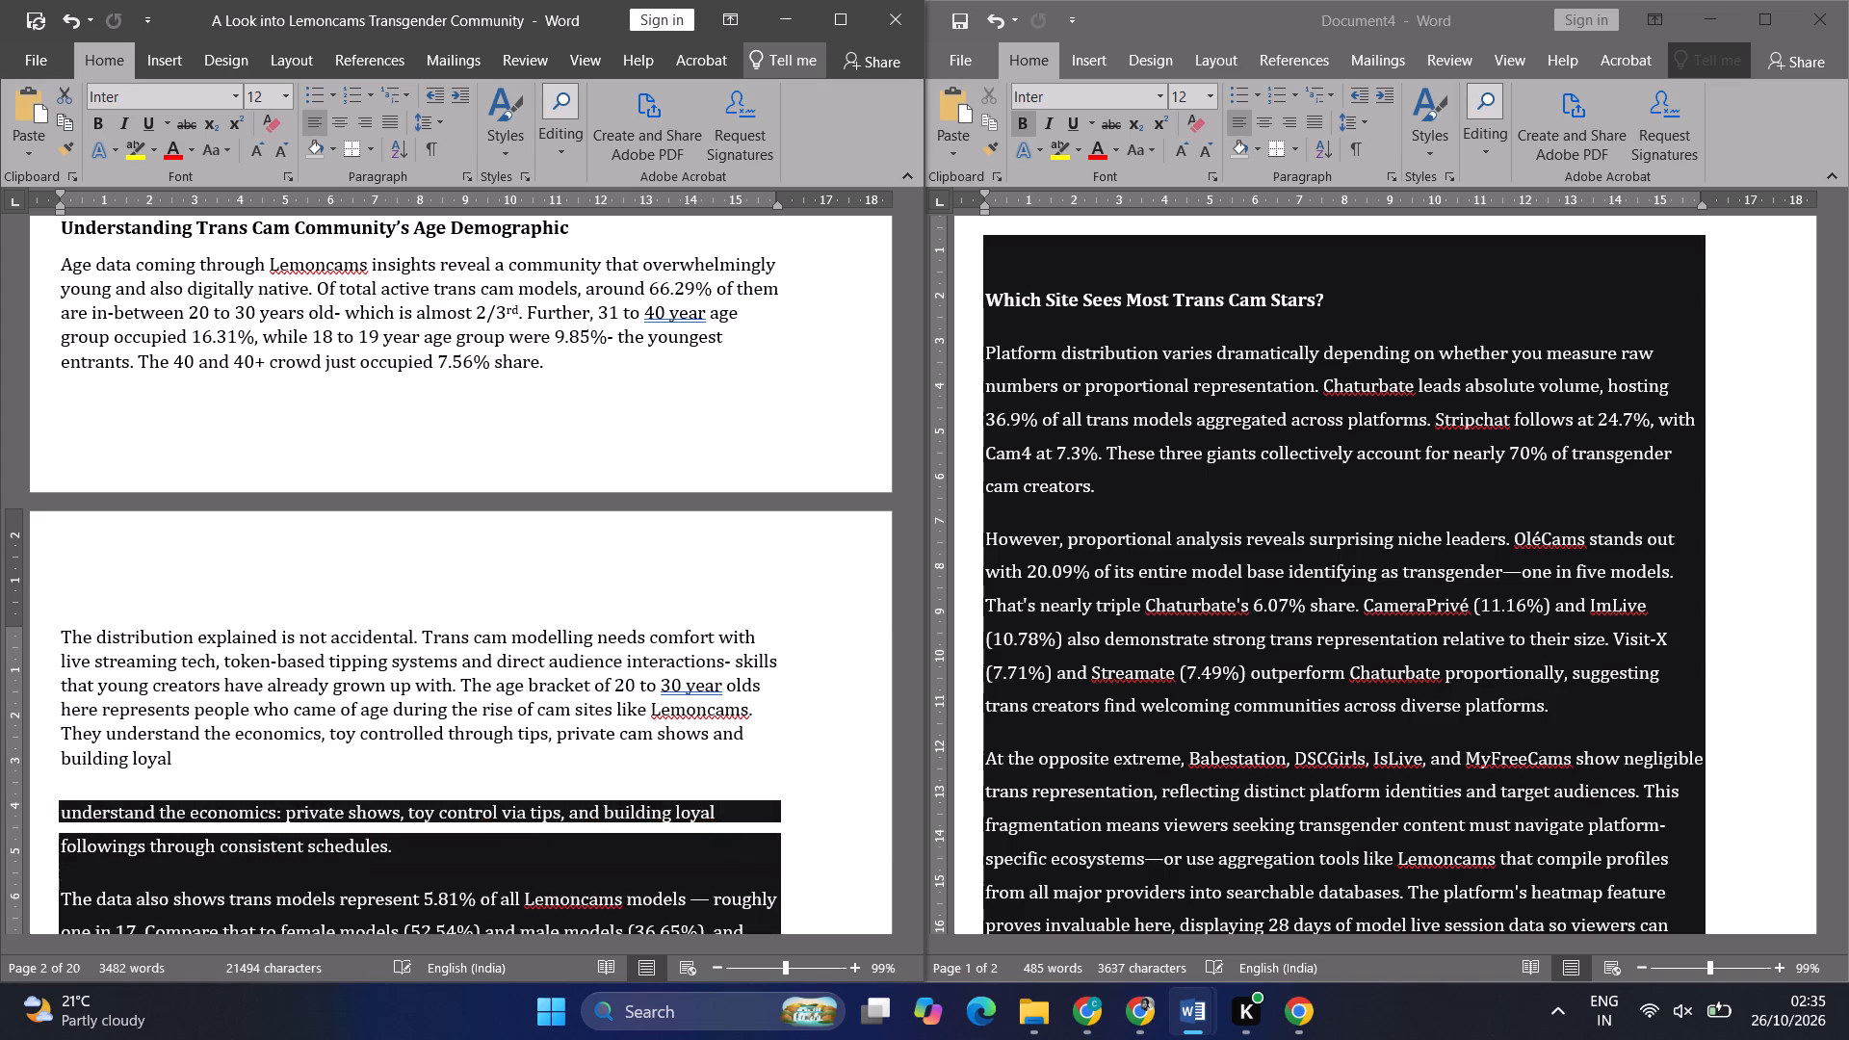
key("shift+Down")
key("BackSpace")
Complete the second paragraph with "following with consistent schedules.".
key("Left")
type("following with consisntet s")
key("BackSpace")
key("BackSpace")
key("BackSpace")
key("BackSpace")
key("BackSpace")
key("BackSpace")
type("tent schedules.")
key("space")
Delete the leftover source line "followings through consistent schedules.".
key("Right")
key("ctrl+shift+Down")
key("BackSpace")
Start a third paragraph with "The data shows that trans cam models represent".
key("Left")
key("Return")
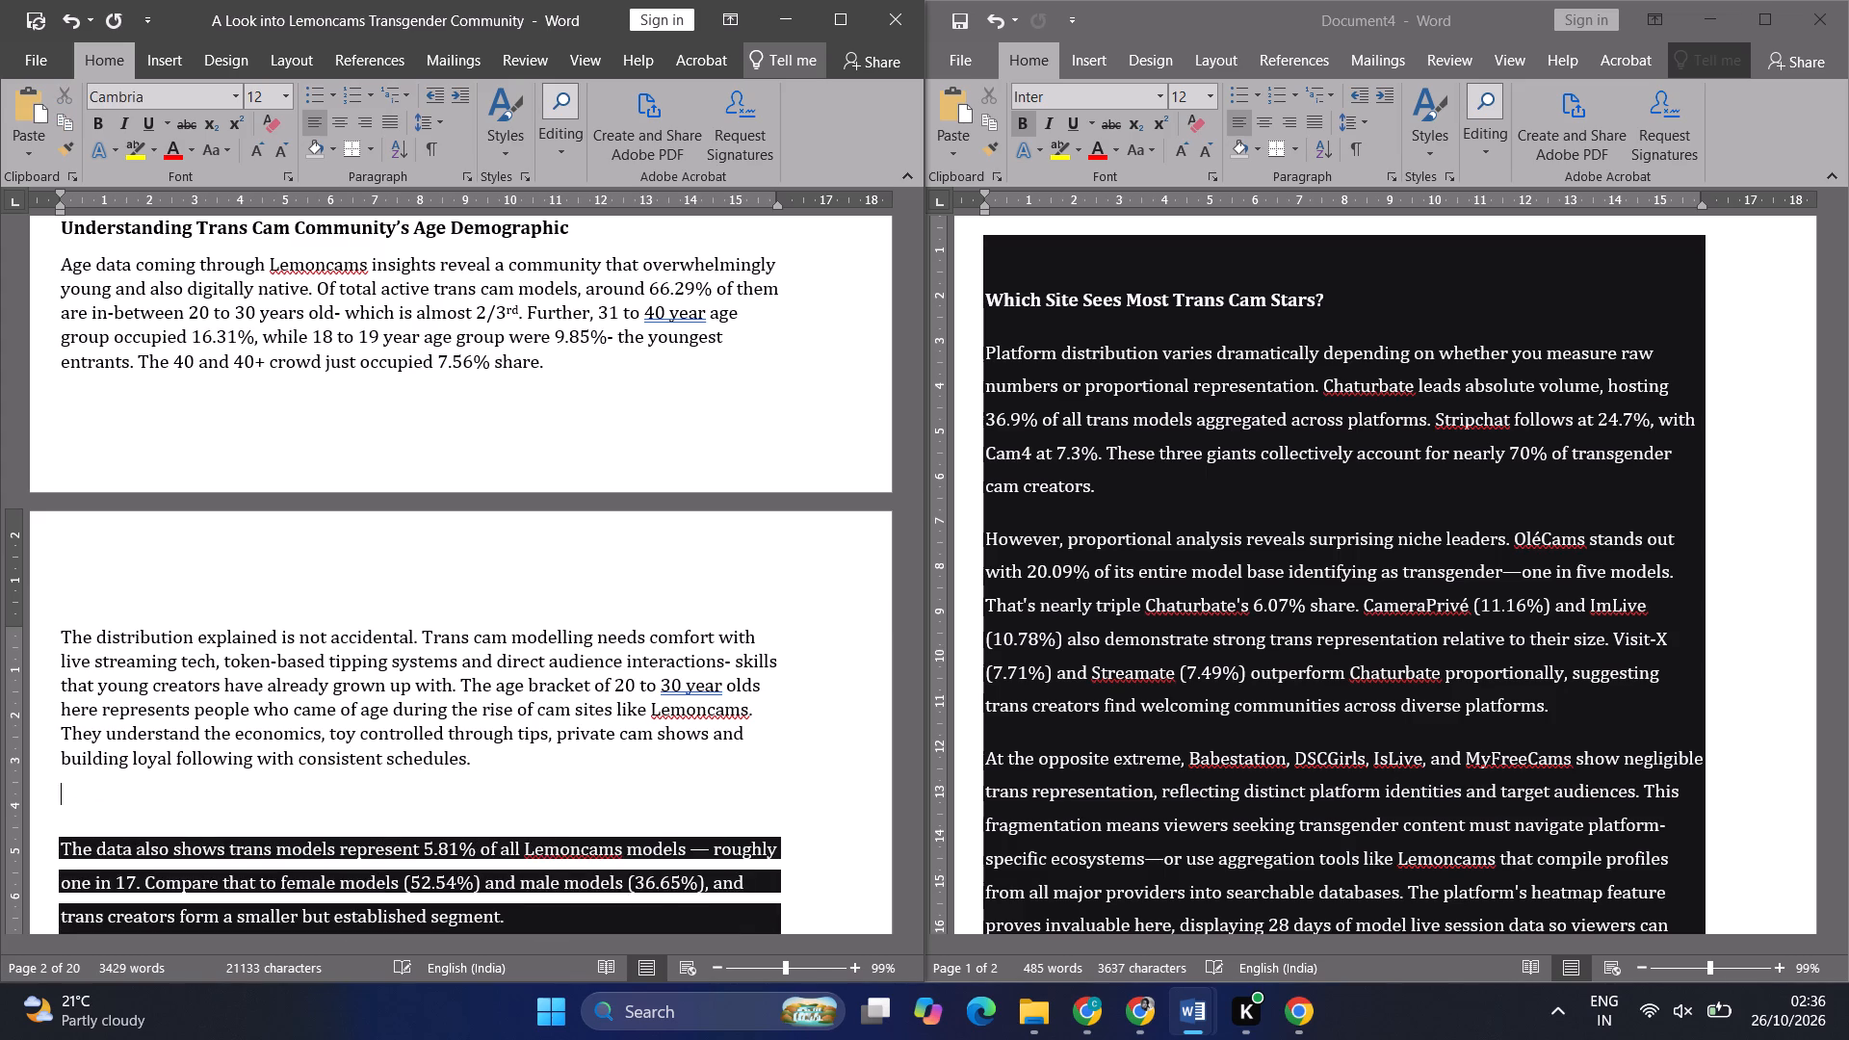
type("the sh")
key("BackSpace")
key("BackSpace")
type("data so")
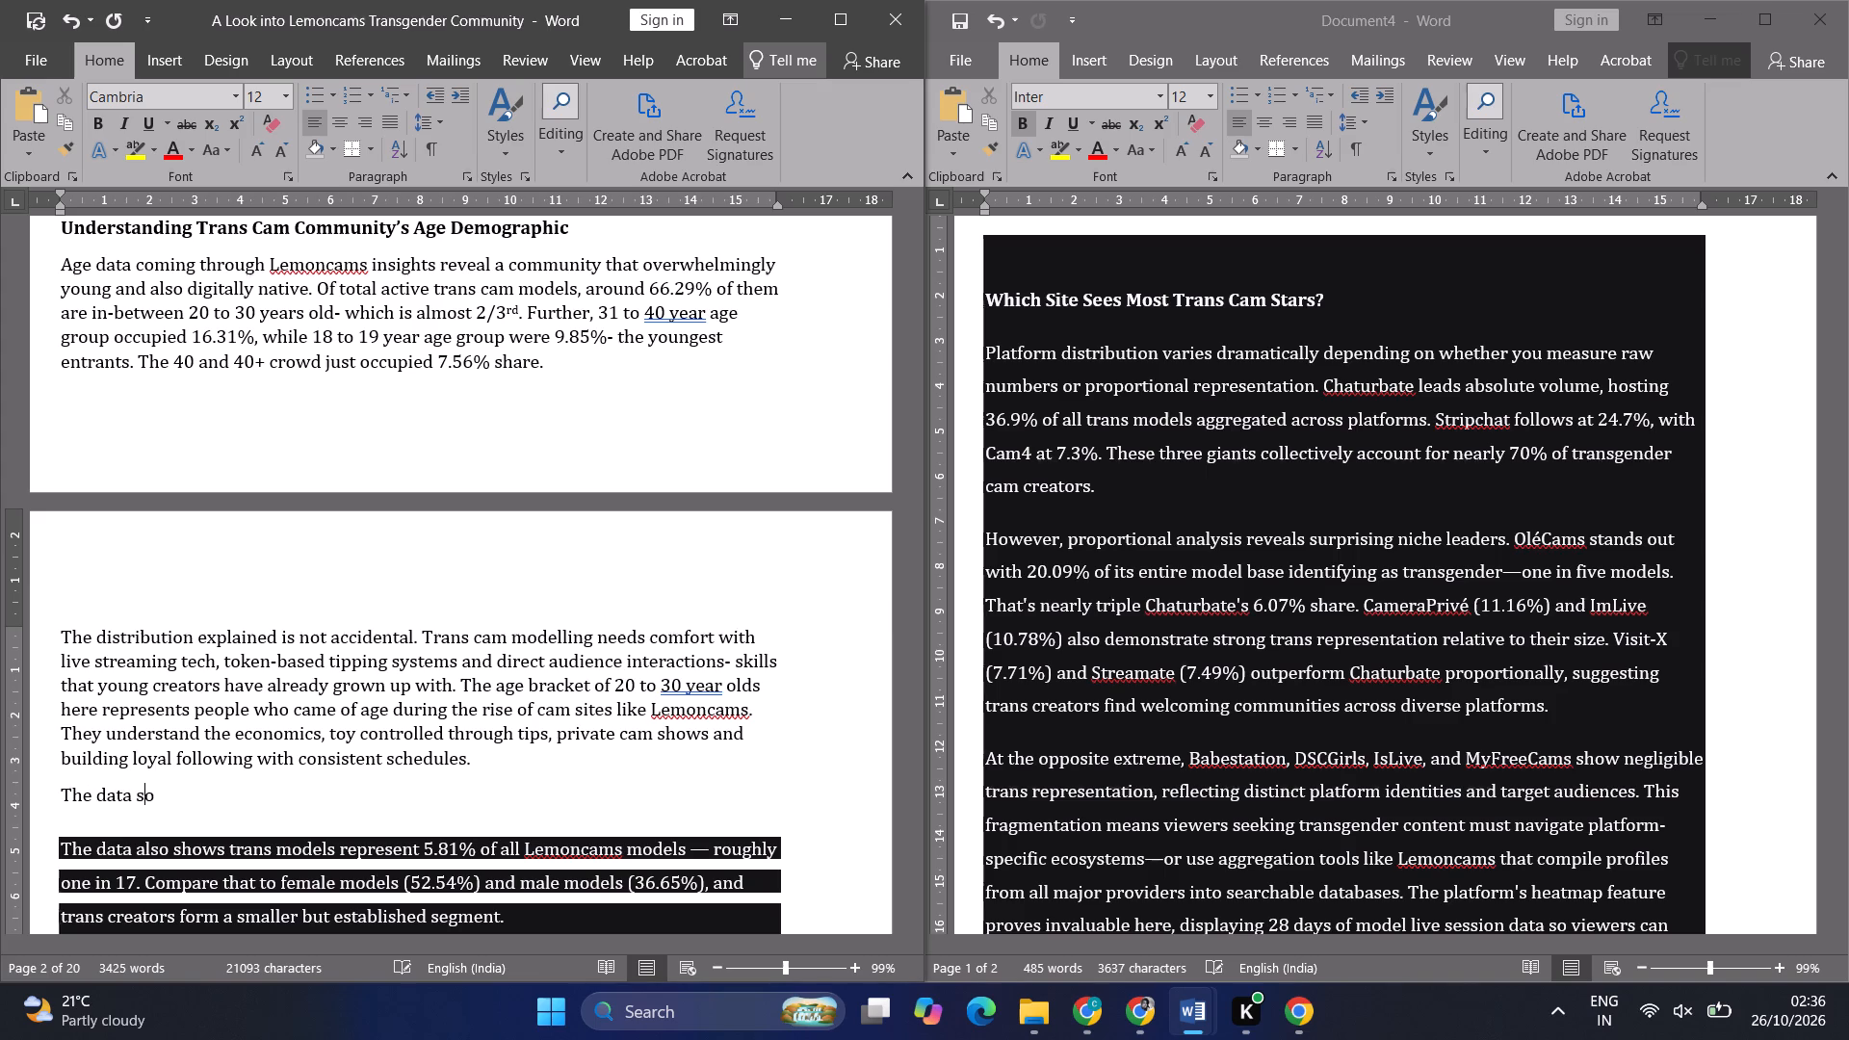
key("BackSpace")
type("hows that ran")
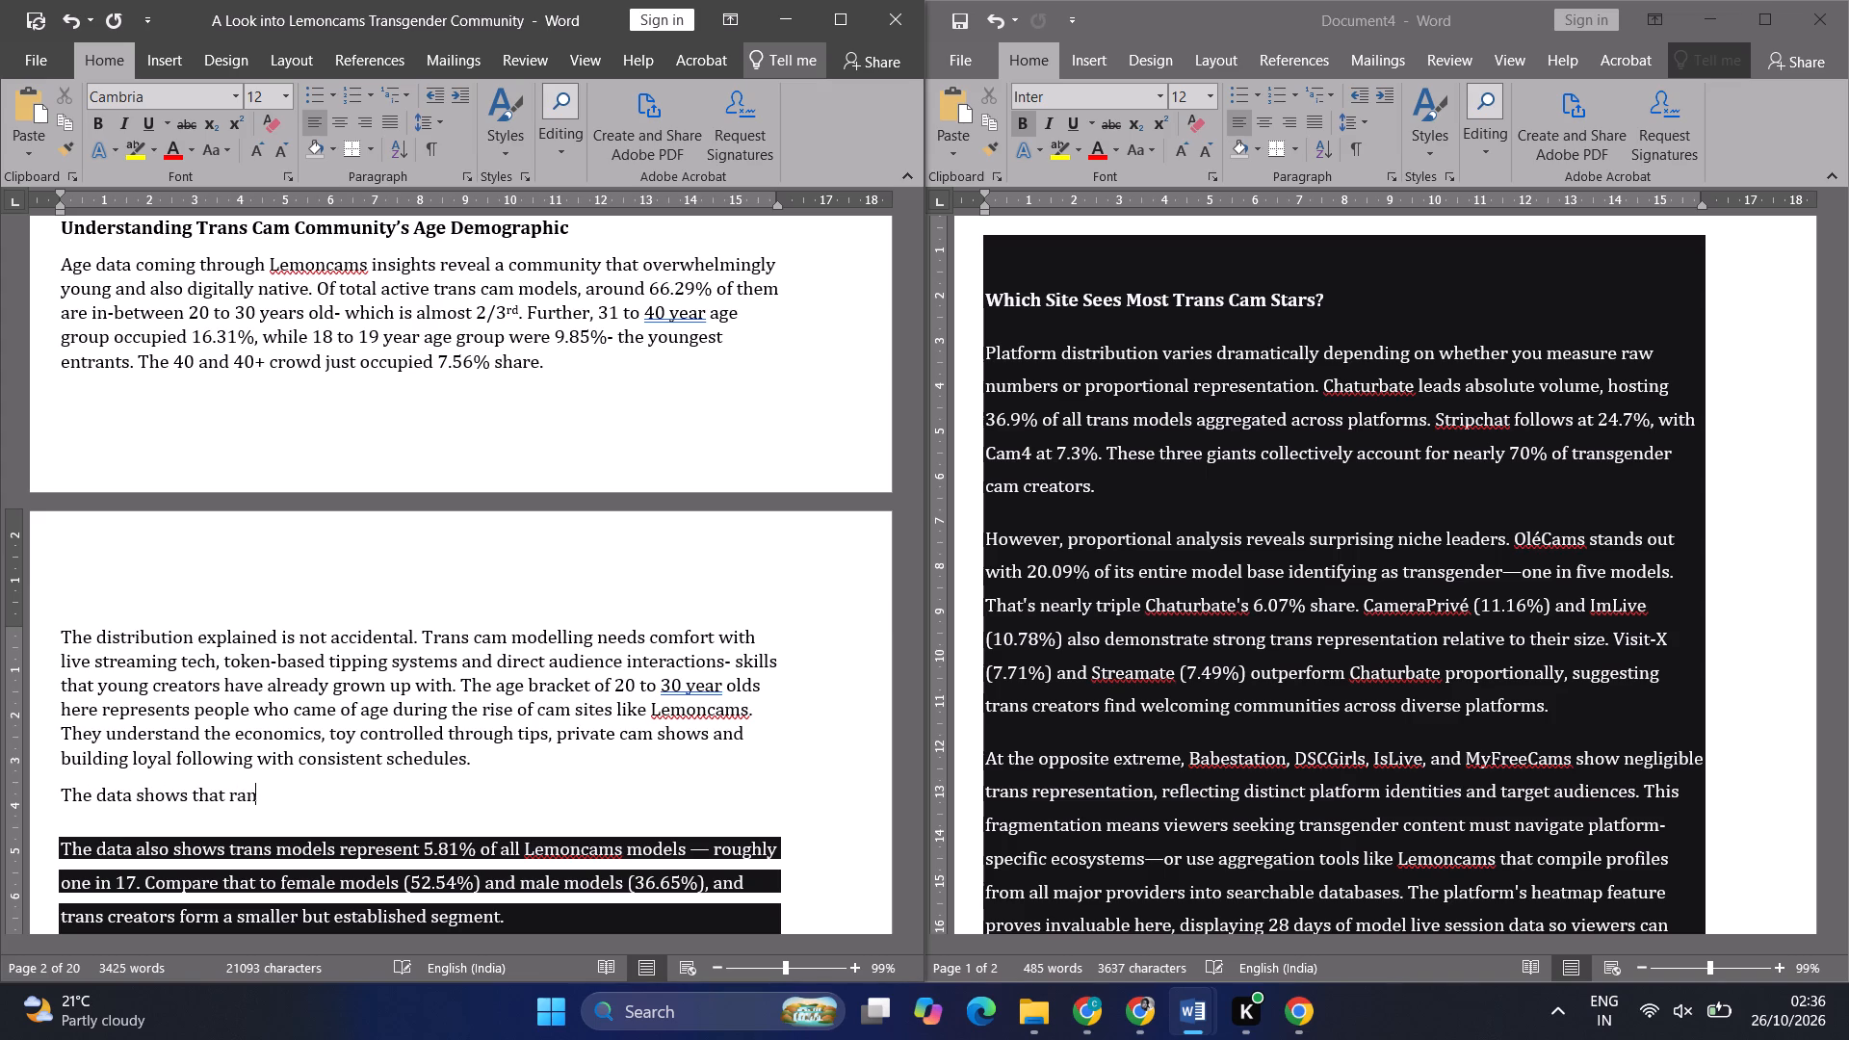
key("BackSpace")
key("BackSpace")
key("BackSpace")
type("trans cam models represent")
key("space")
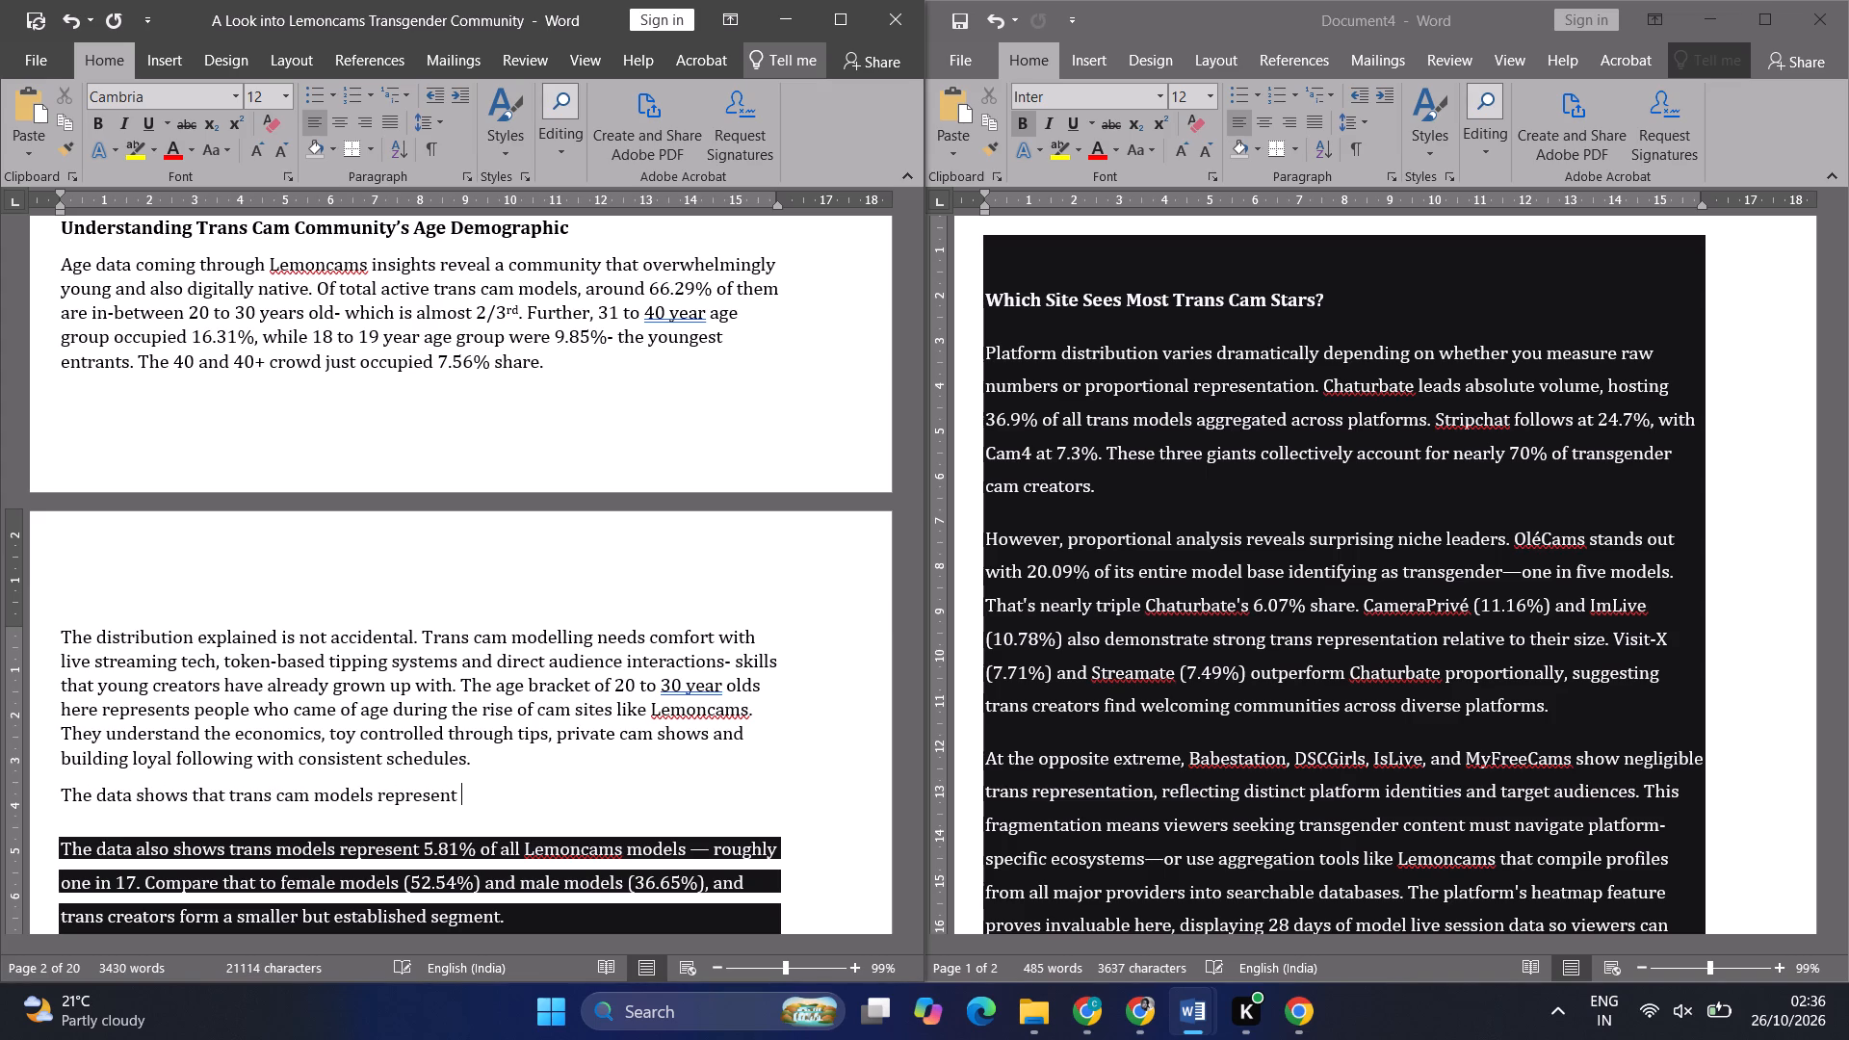
Continue the sentence with "5.81% of total Lemoncams models- which is".
type("5.81")
type("% of total T")
key("shift+BackSpace")
type("Lemonam")
key("BackSpace")
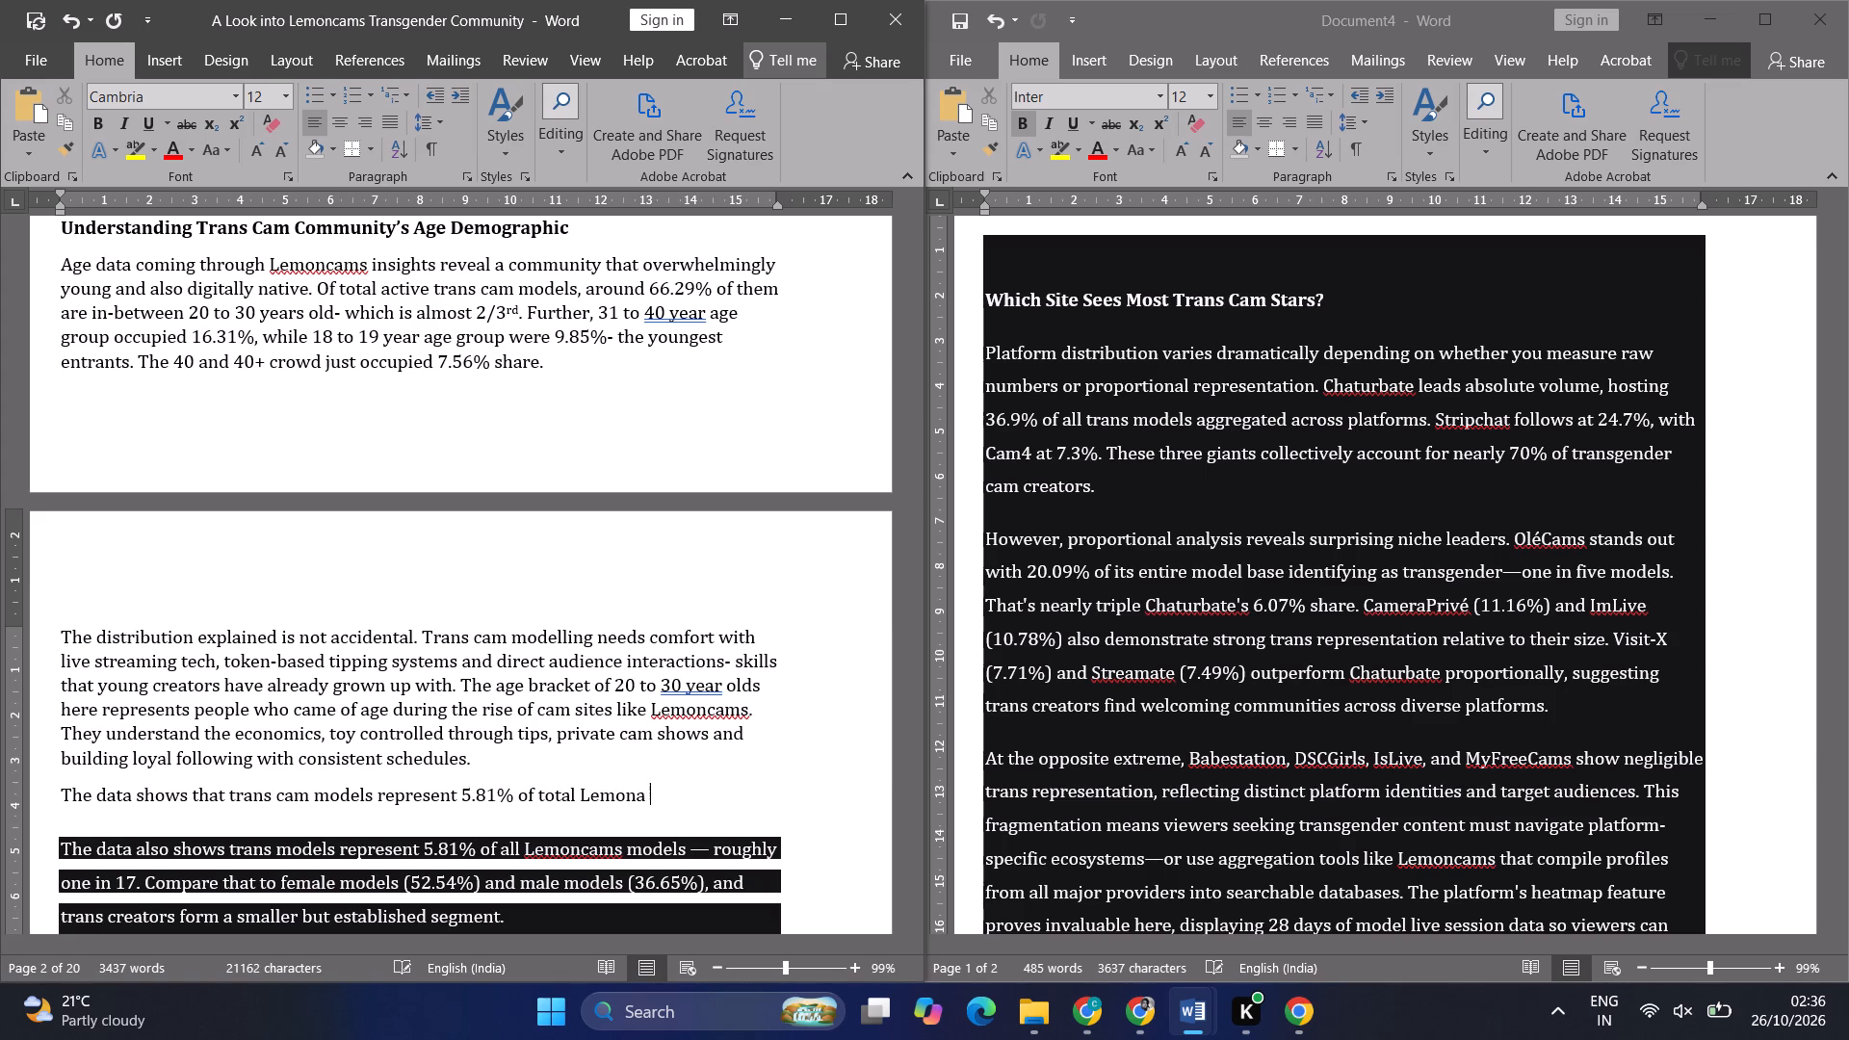
key("BackSpace")
type("cams models- which is a")
key("BackSpace")
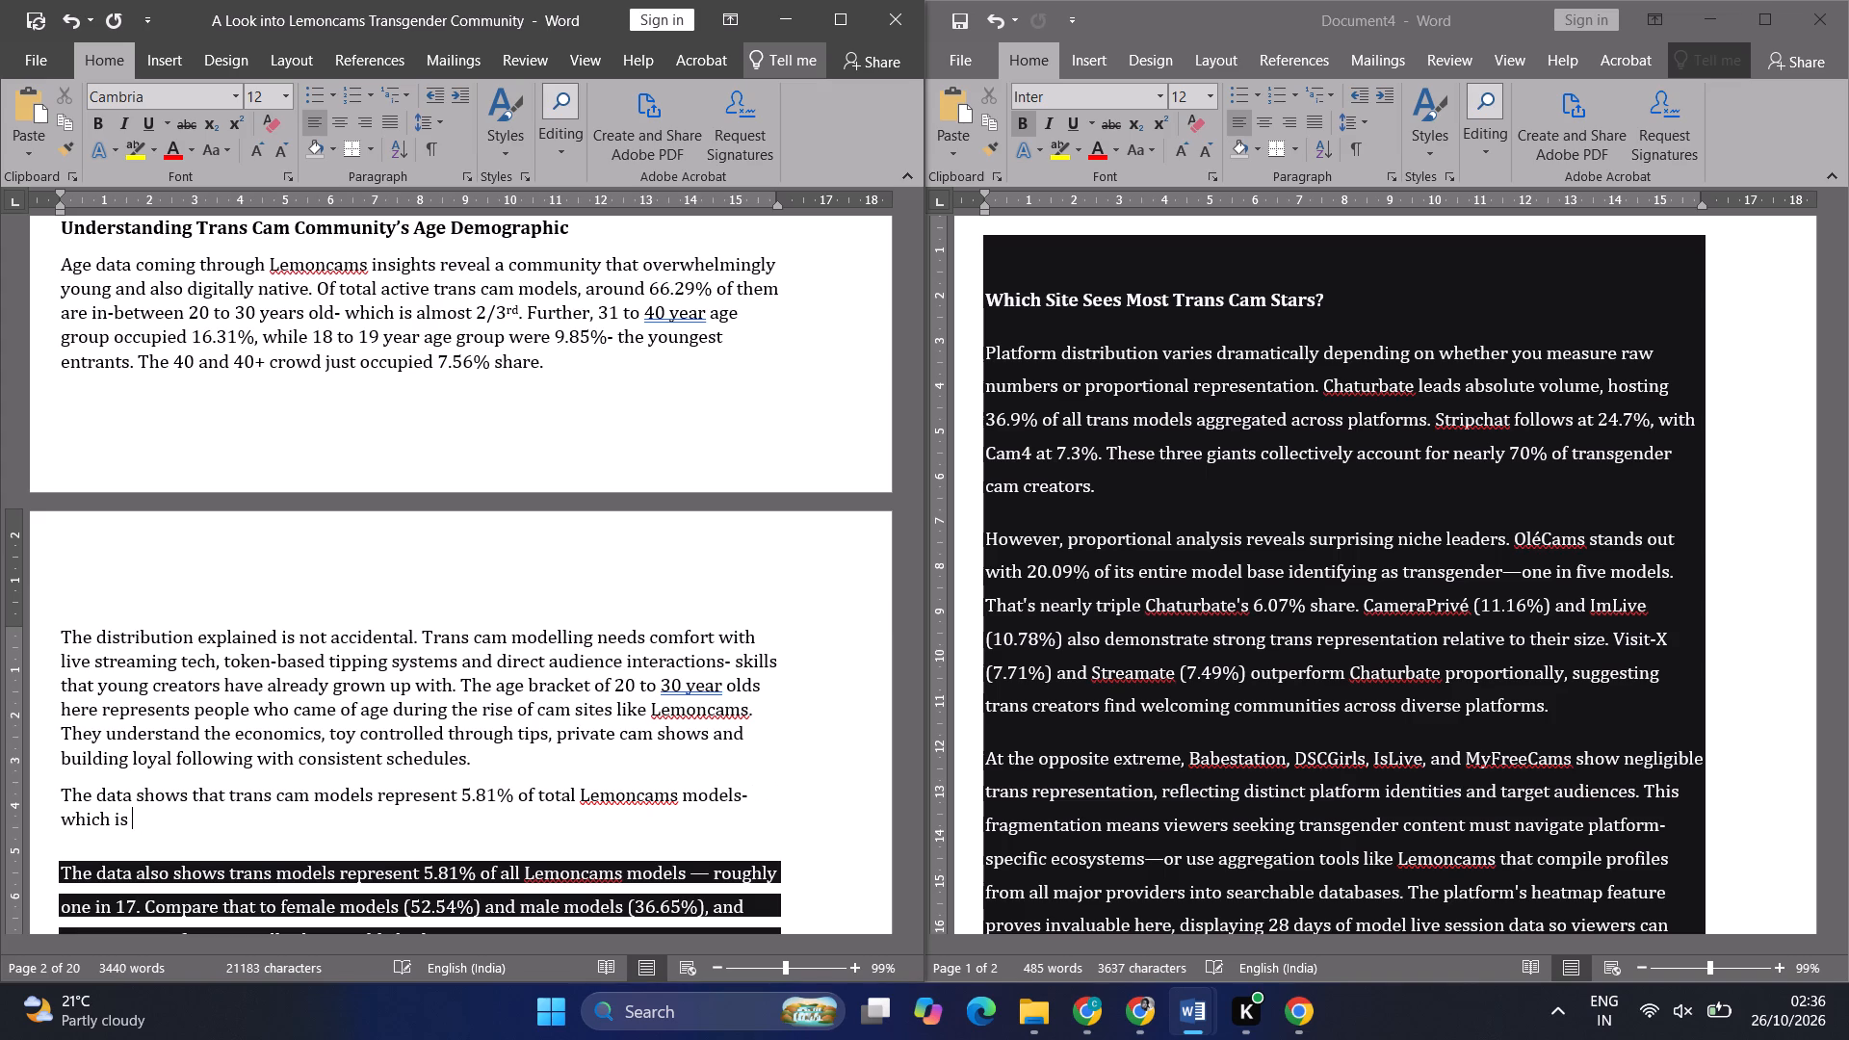
Finish the sentence with "roughly 1 in 17 models.".
type("roughly 18")
key("BackSpace")
key("BackSpace")
type("1 in 17")
key("space")
key("ctrl+shift+Left")
key("ctrl+shift+Left")
key("Left")
key("End")
type("models.")
key("space")
Delete the rewritten source sentence about trans models representing 5.81%, or one in 17, below the third paragraph.
key("Right")
key("shift+Down")
key("BackSpace")
key("ctrl+shift+Right")
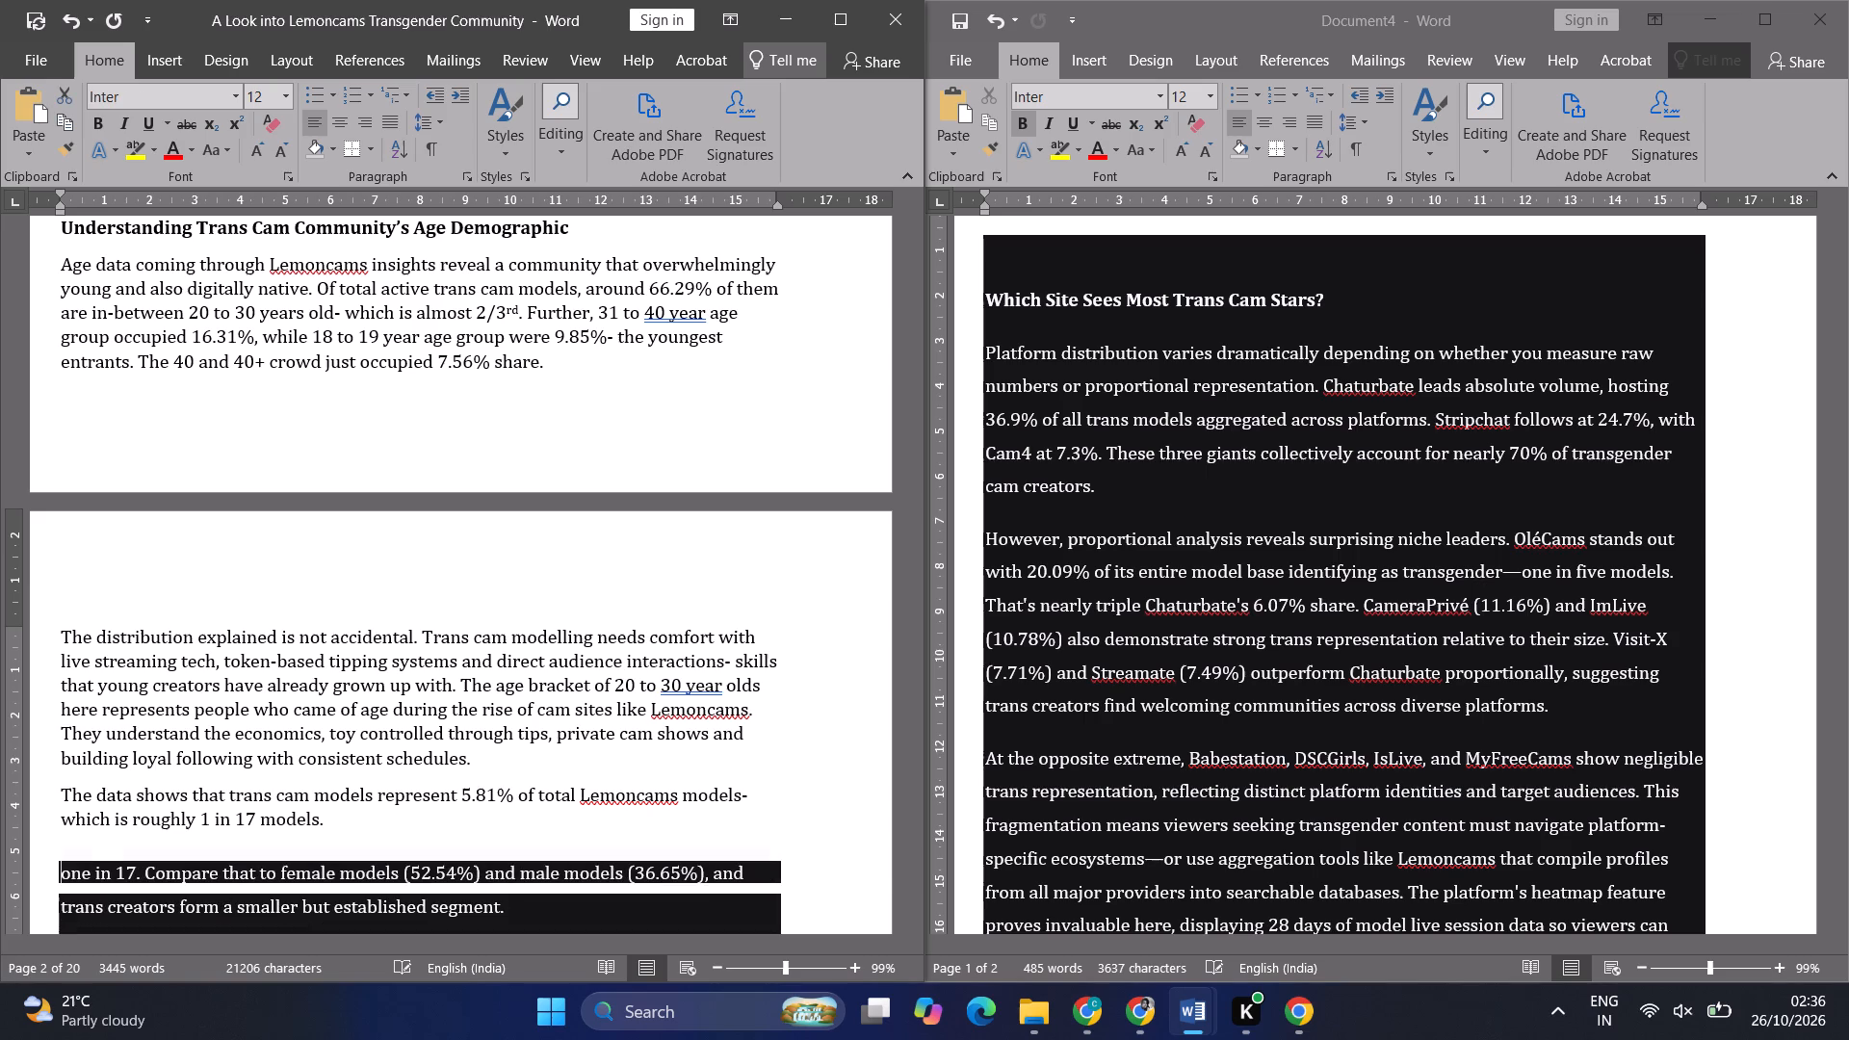
key("ctrl+shift+Right")
key("ctrl+shift+Right")
key("ctrl+shift+BackSpace")
key("ctrl+shift+Right")
key("BackSpace")
Start the third paragraph's next sentence with "Comparing this to male".
key("ctrl+shift+Down")
key("ctrl+shift+Down")
key("ctrl+shift+Down")
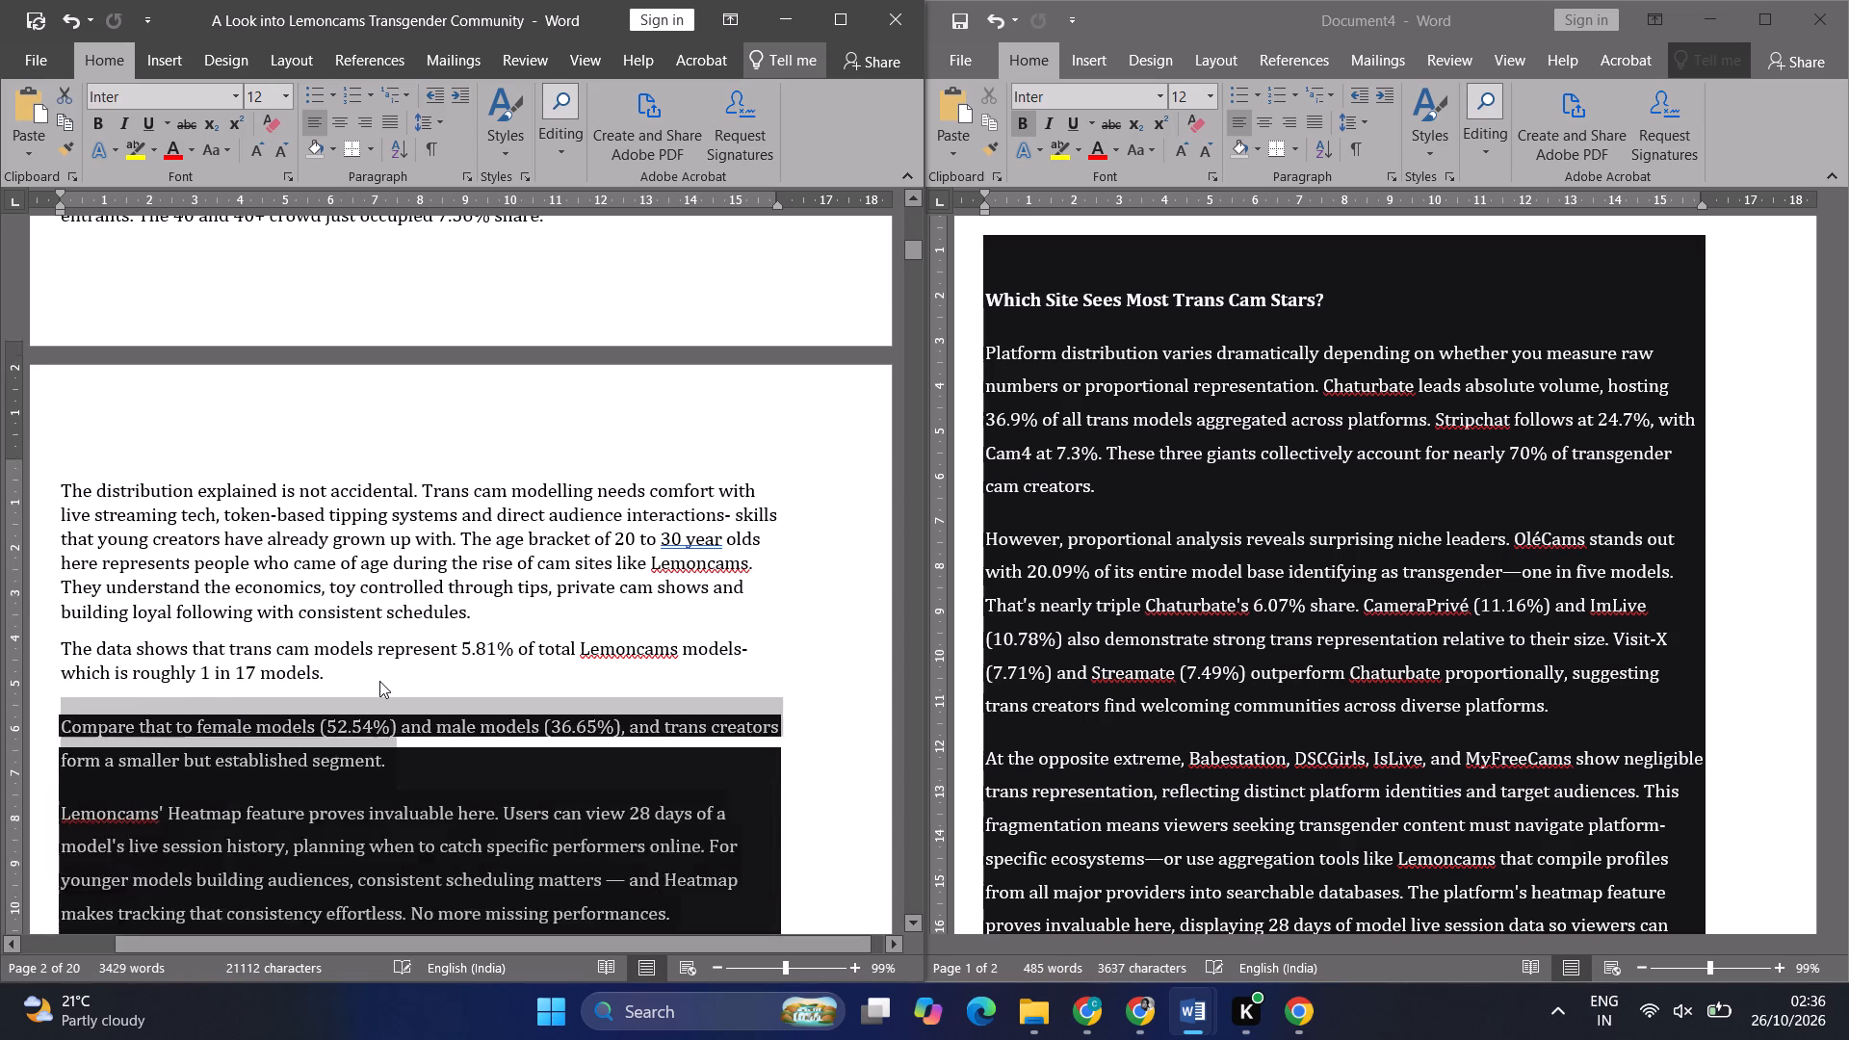
key("Left")
key("Left")
key("Left")
key("space")
type("COmparing this to m")
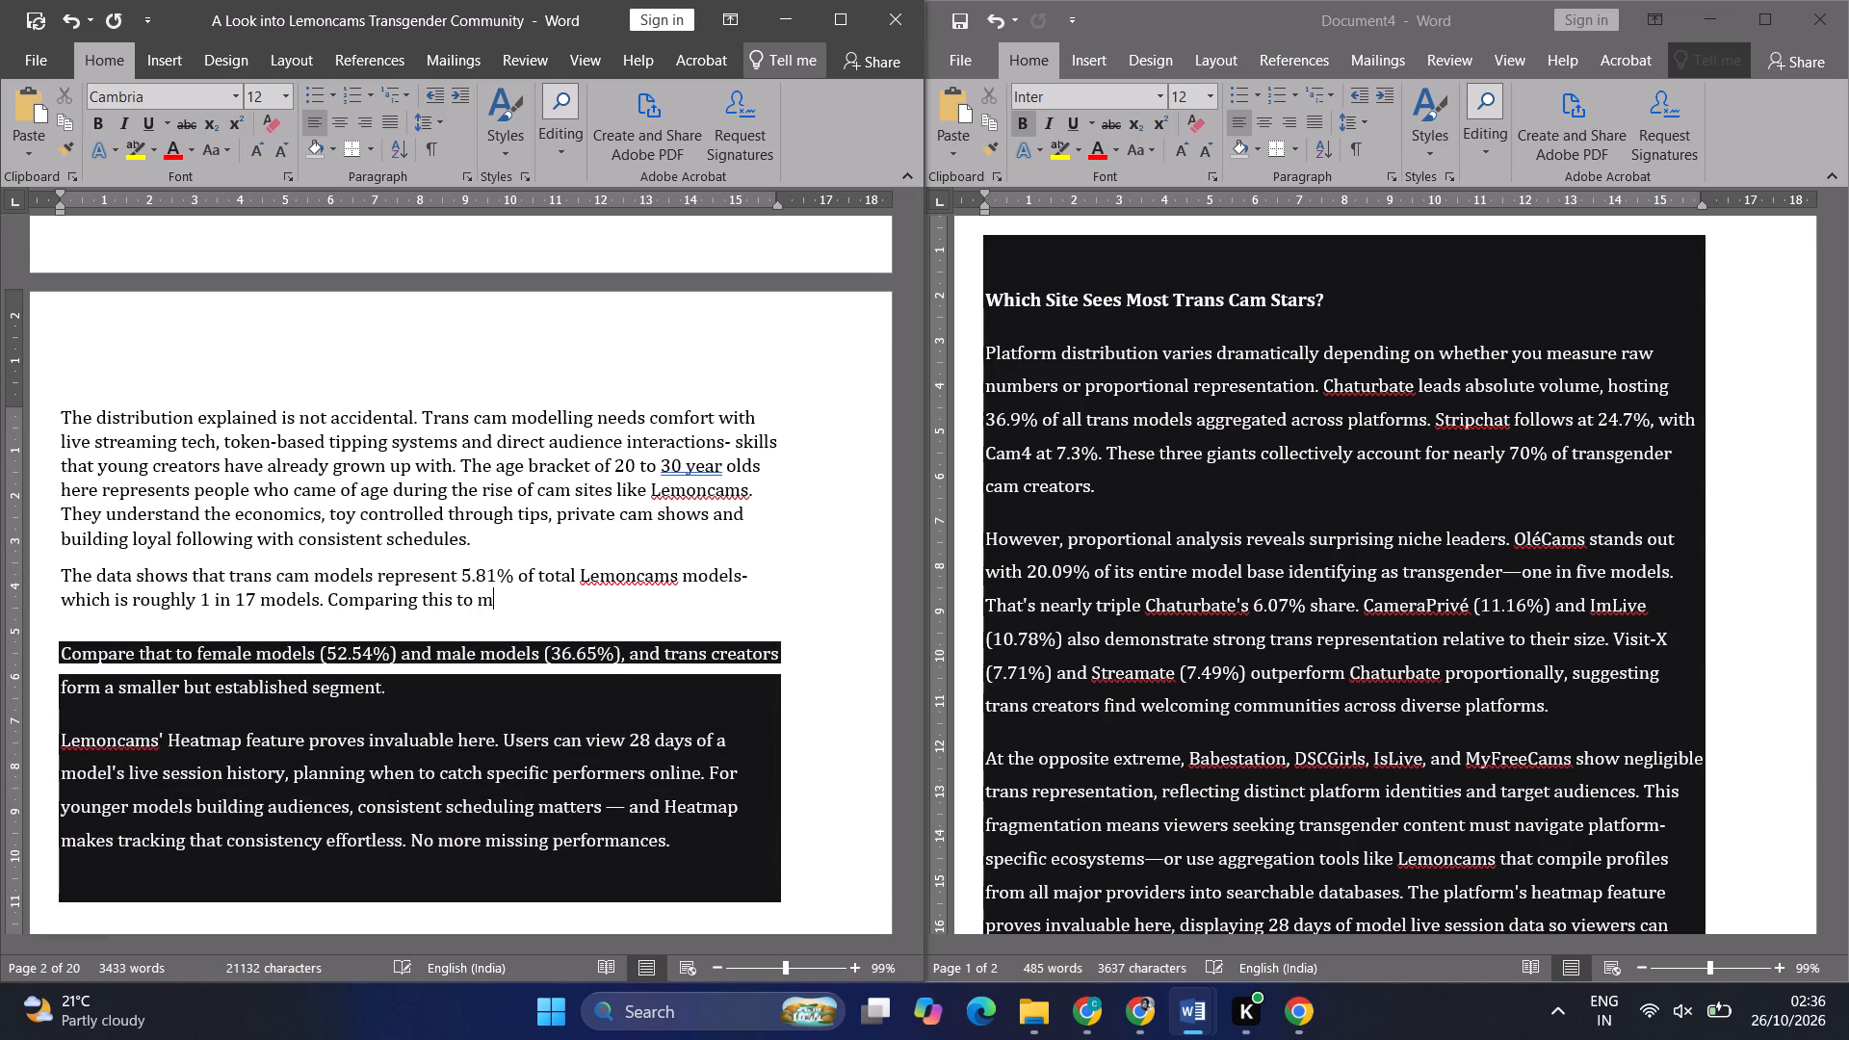
key("BackSpace")
type("mae")
key("BackSpace")
type("le")
Continue the comparison sentence with "and female performers 36.65% and".
key("space")
type("and dema")
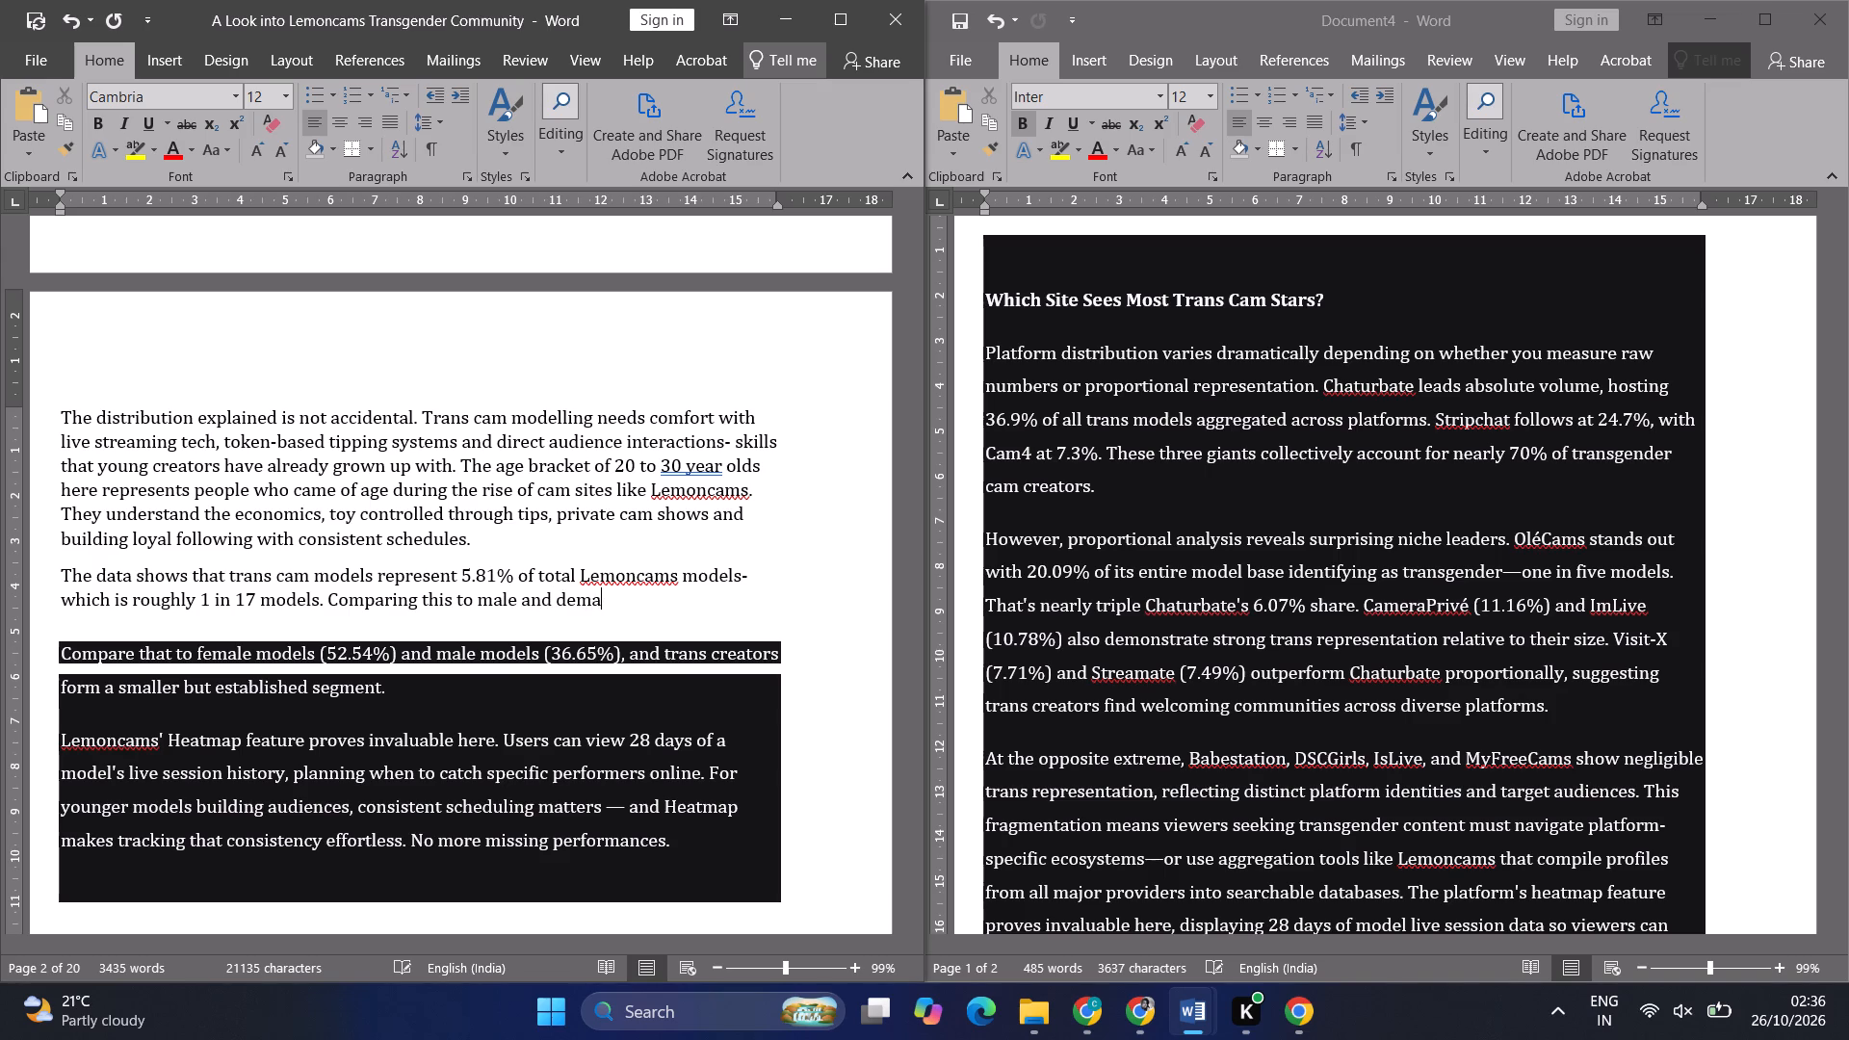
key("BackSpace")
key("BackSpace")
key("BackSpace")
key("BackSpace")
type("felamle")
key("space")
key("BackSpace")
key("BackSpace")
key("BackSpace")
key("BackSpace")
key("BackSpace")
key("BackSpace")
type("ale")
key("space")
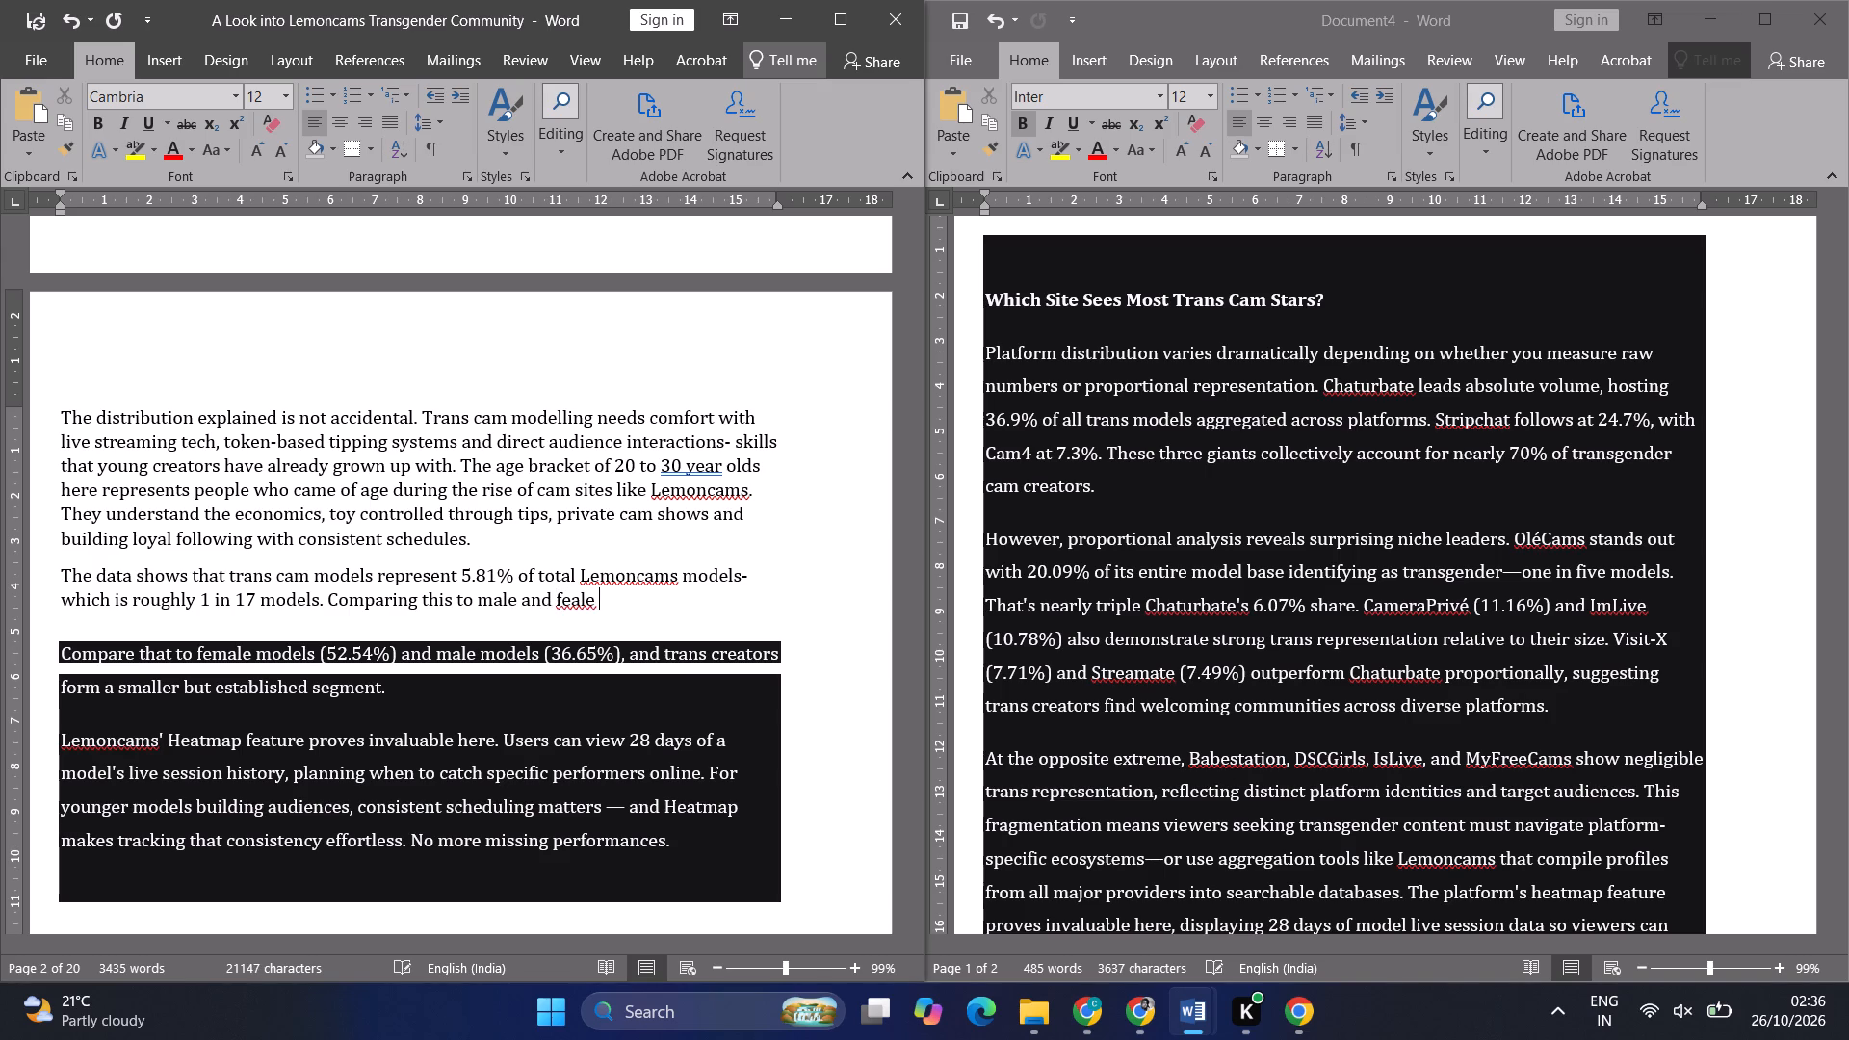
key("BackSpace")
key("BackSpace")
key("BackSpace")
key("BackSpace")
type("male perfomrer")
key("space")
key("BackSpace")
type("s 36.65% and")
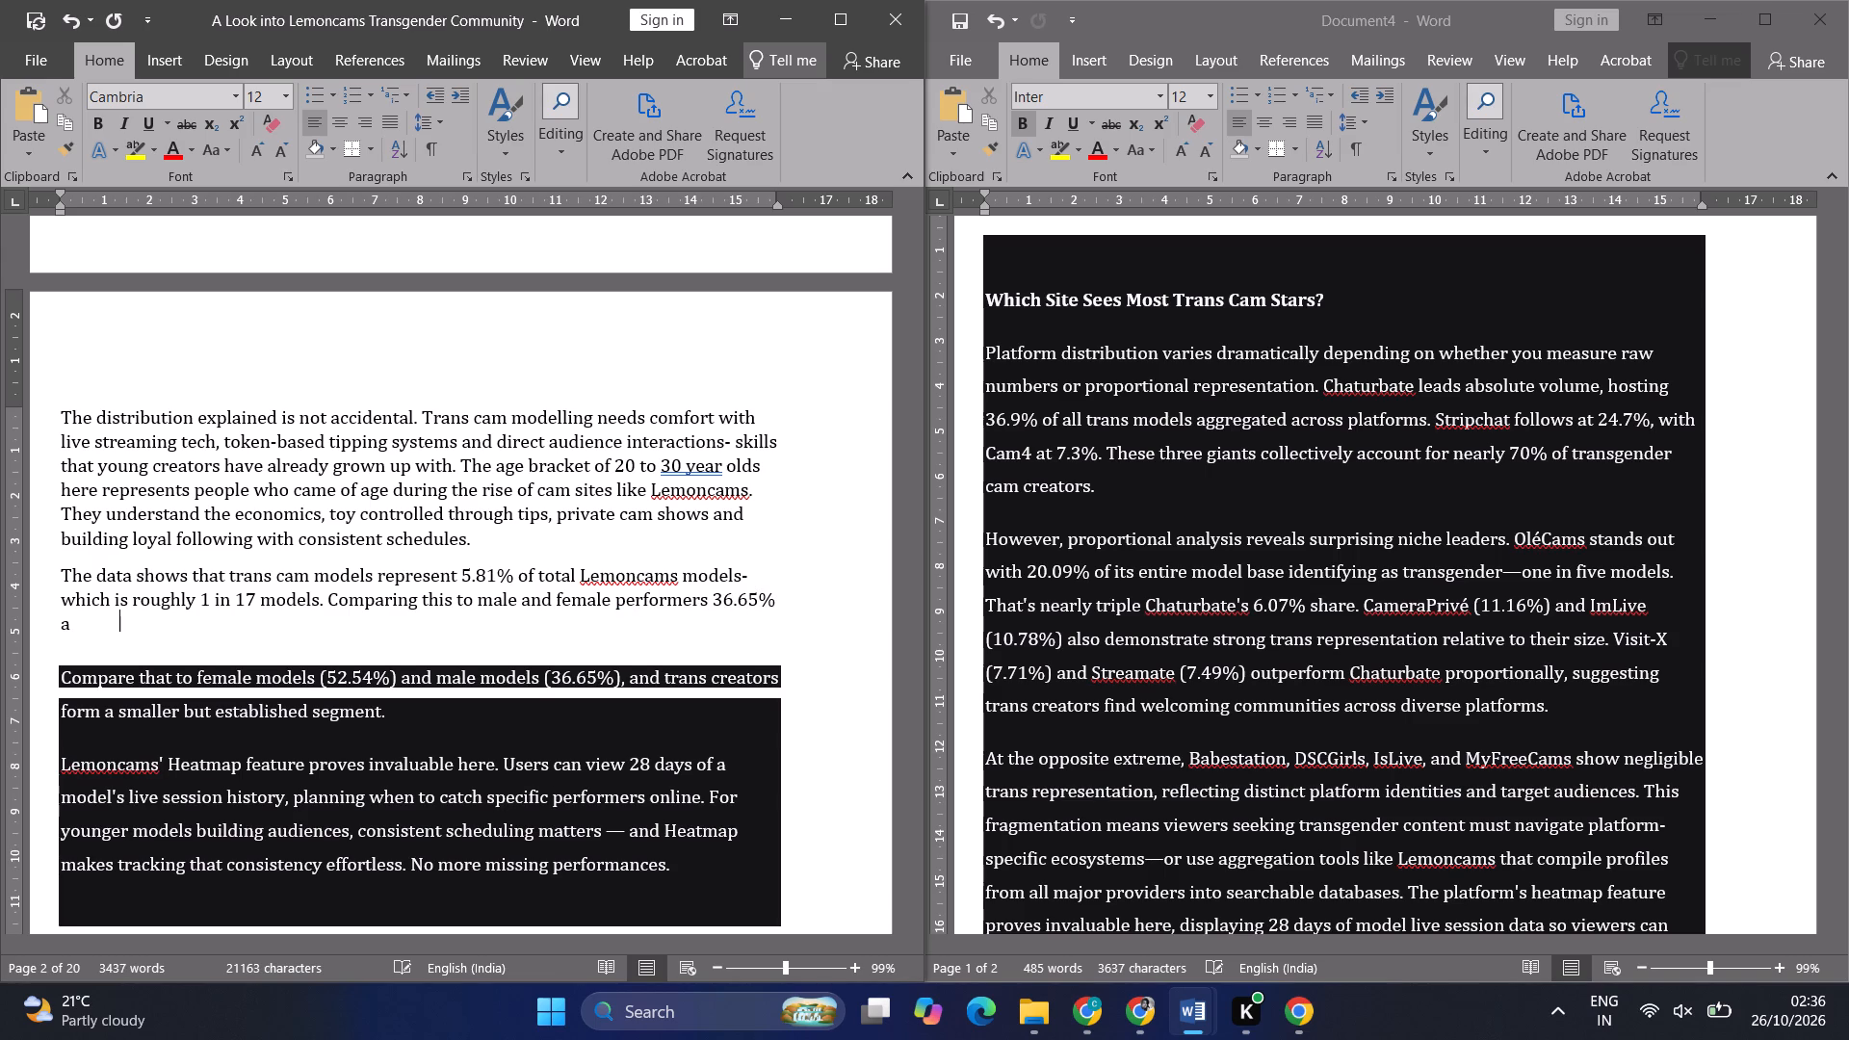
Add "52.54% contribution," to the comparison sentence.
key("space")
type("52.54% contribution")
key("space")
key("BackSpace")
type(",")
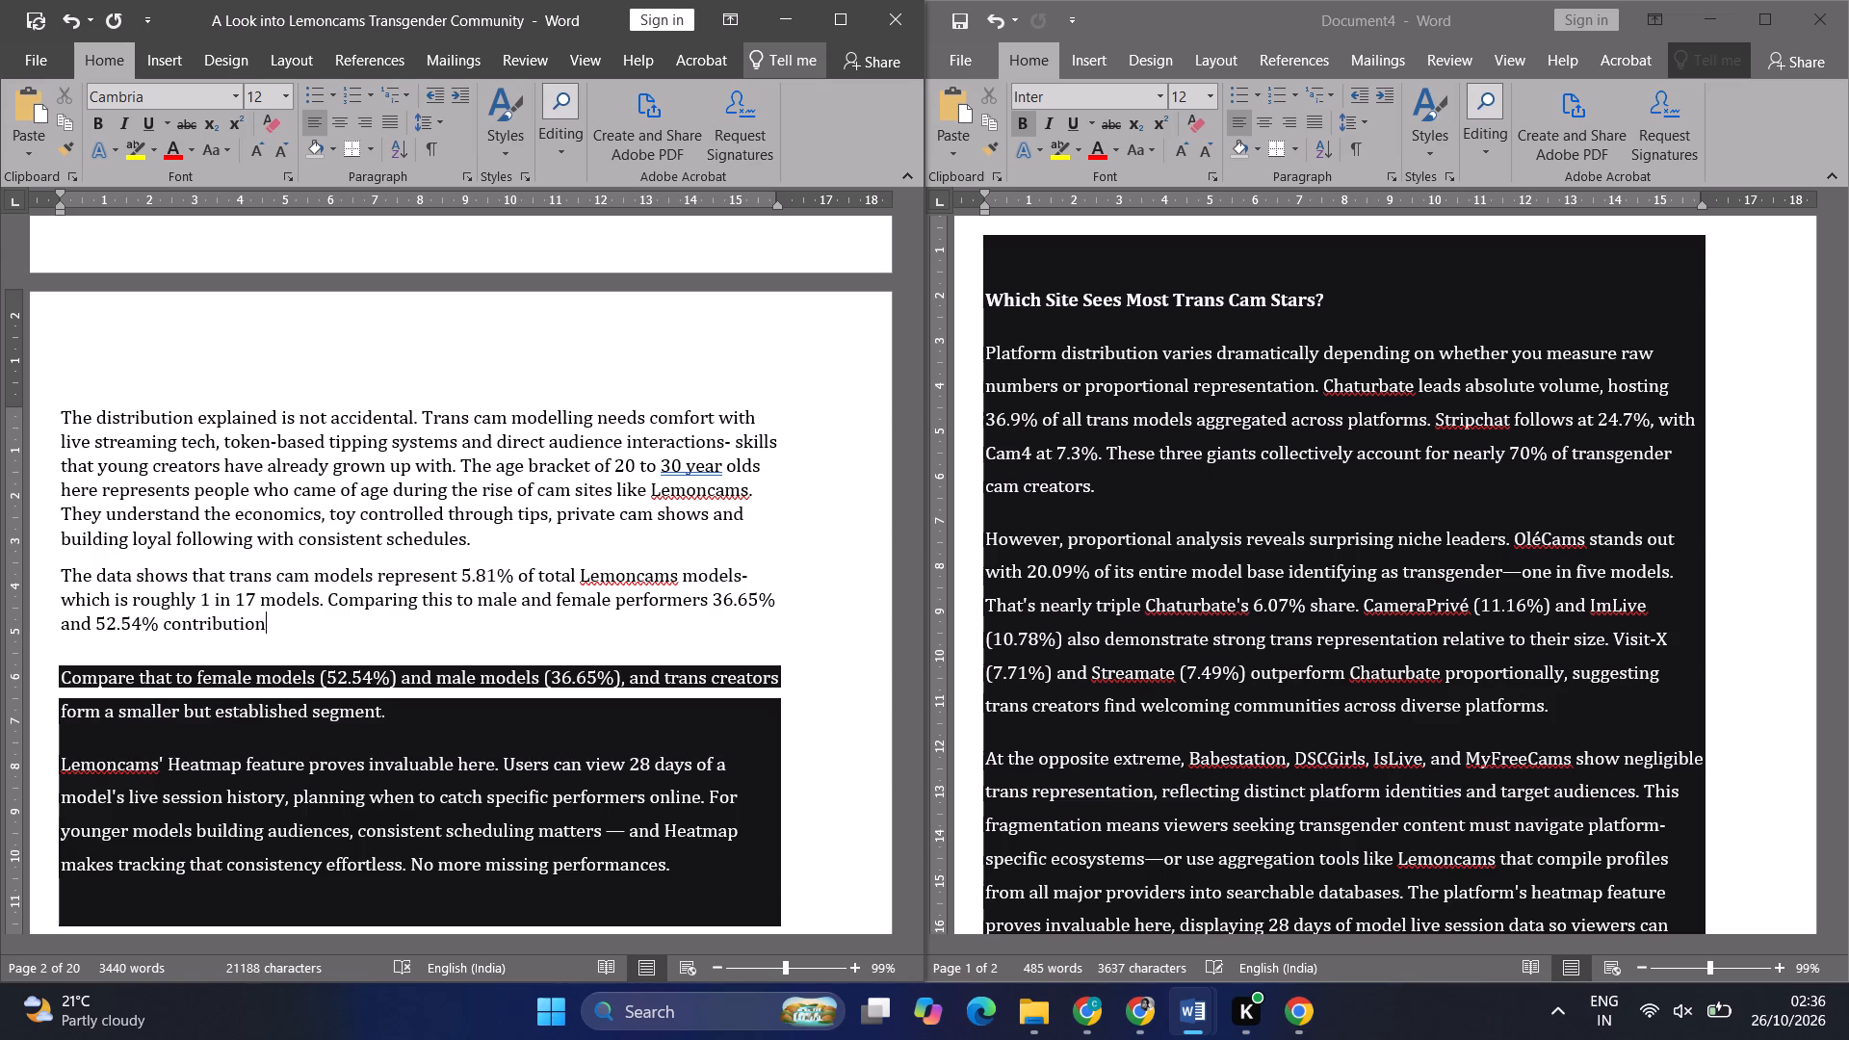
Finish the sentence with "trans cam creators occupy just a small and yet established segment in the industry.".
key("space")
key("Up")
key("Down")
type("trans cam creators h")
key("BackSpace")
type("occupy u")
key("BackSpace")
type("just a")
key("space")
key("BackSpace")
key("s")
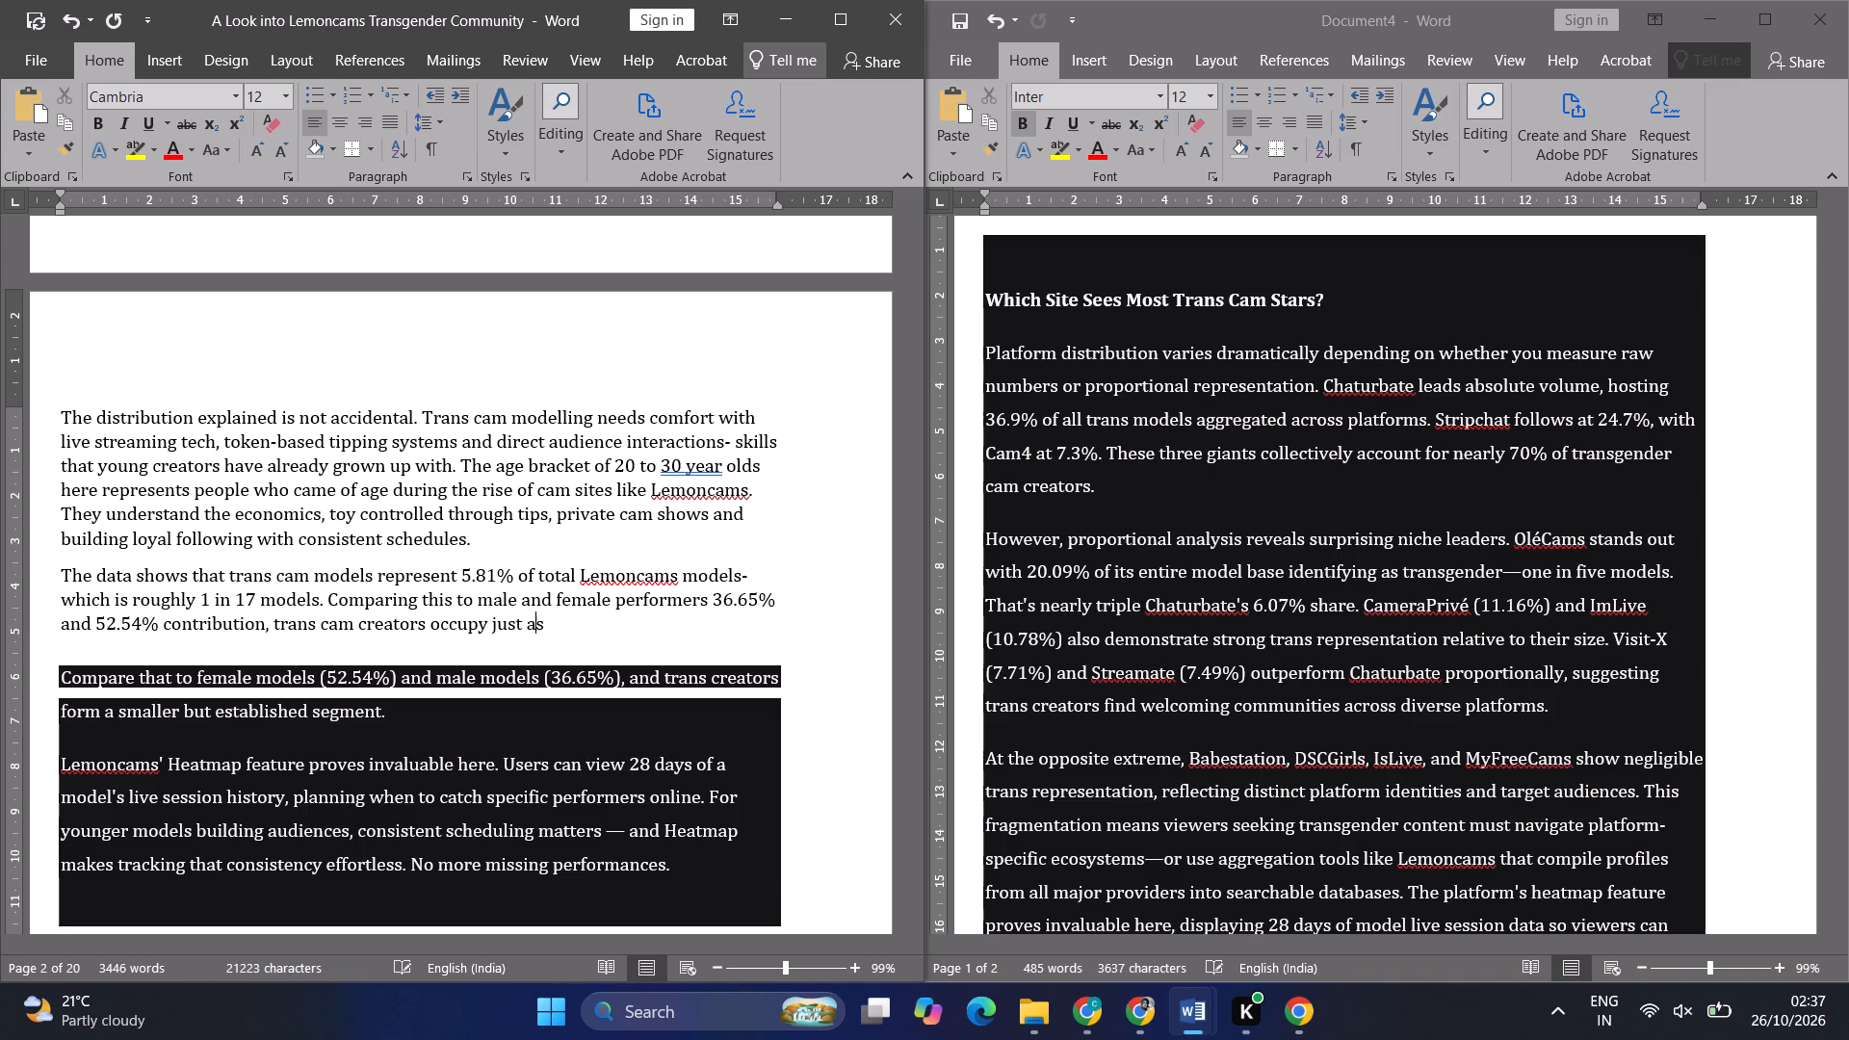
key("BackSpace")
key("space")
type("small and yet s")
key("BackSpace")
type("established segment in the indsutry")
key("space")
key("BackSpace")
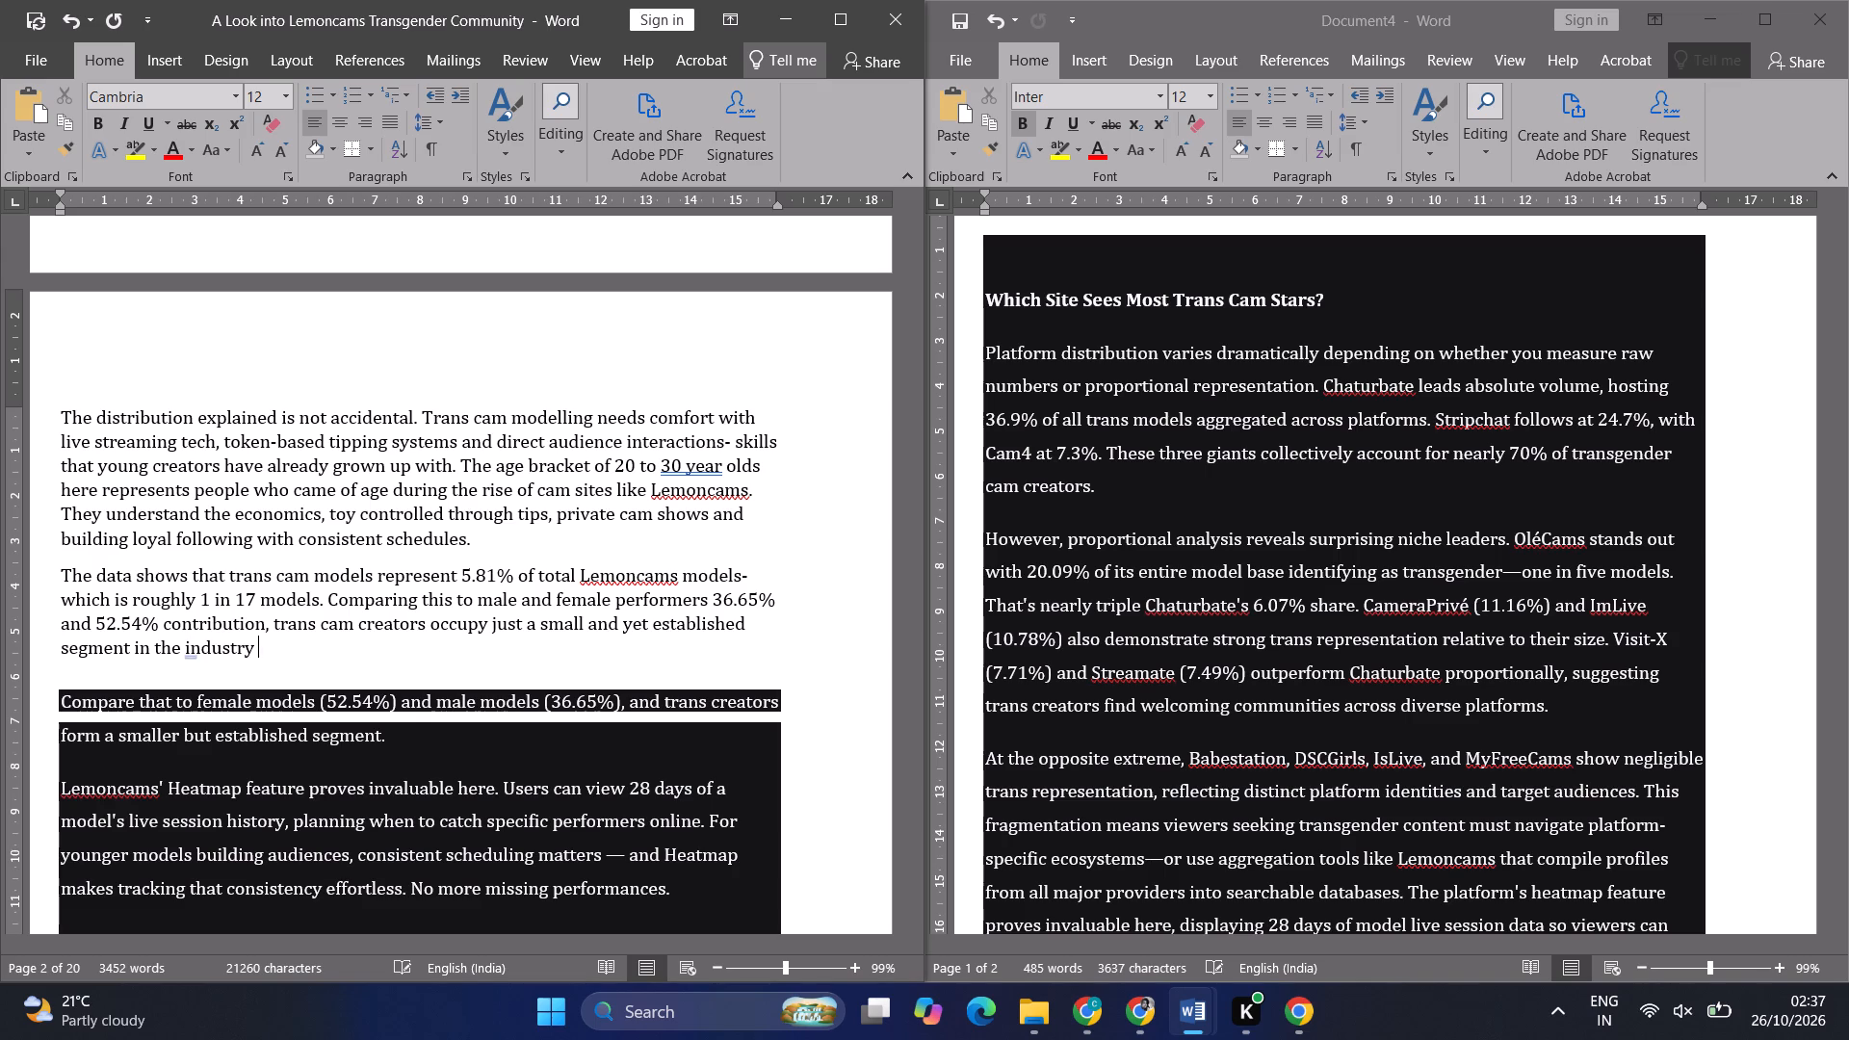
key("period")
Delete the rewritten source sentence beginning "Compare that to female models" below the paragraph.
key("Right")
key("ctrl+shift+Down")
key("shift+BackSpace")
key("ctrl+z")
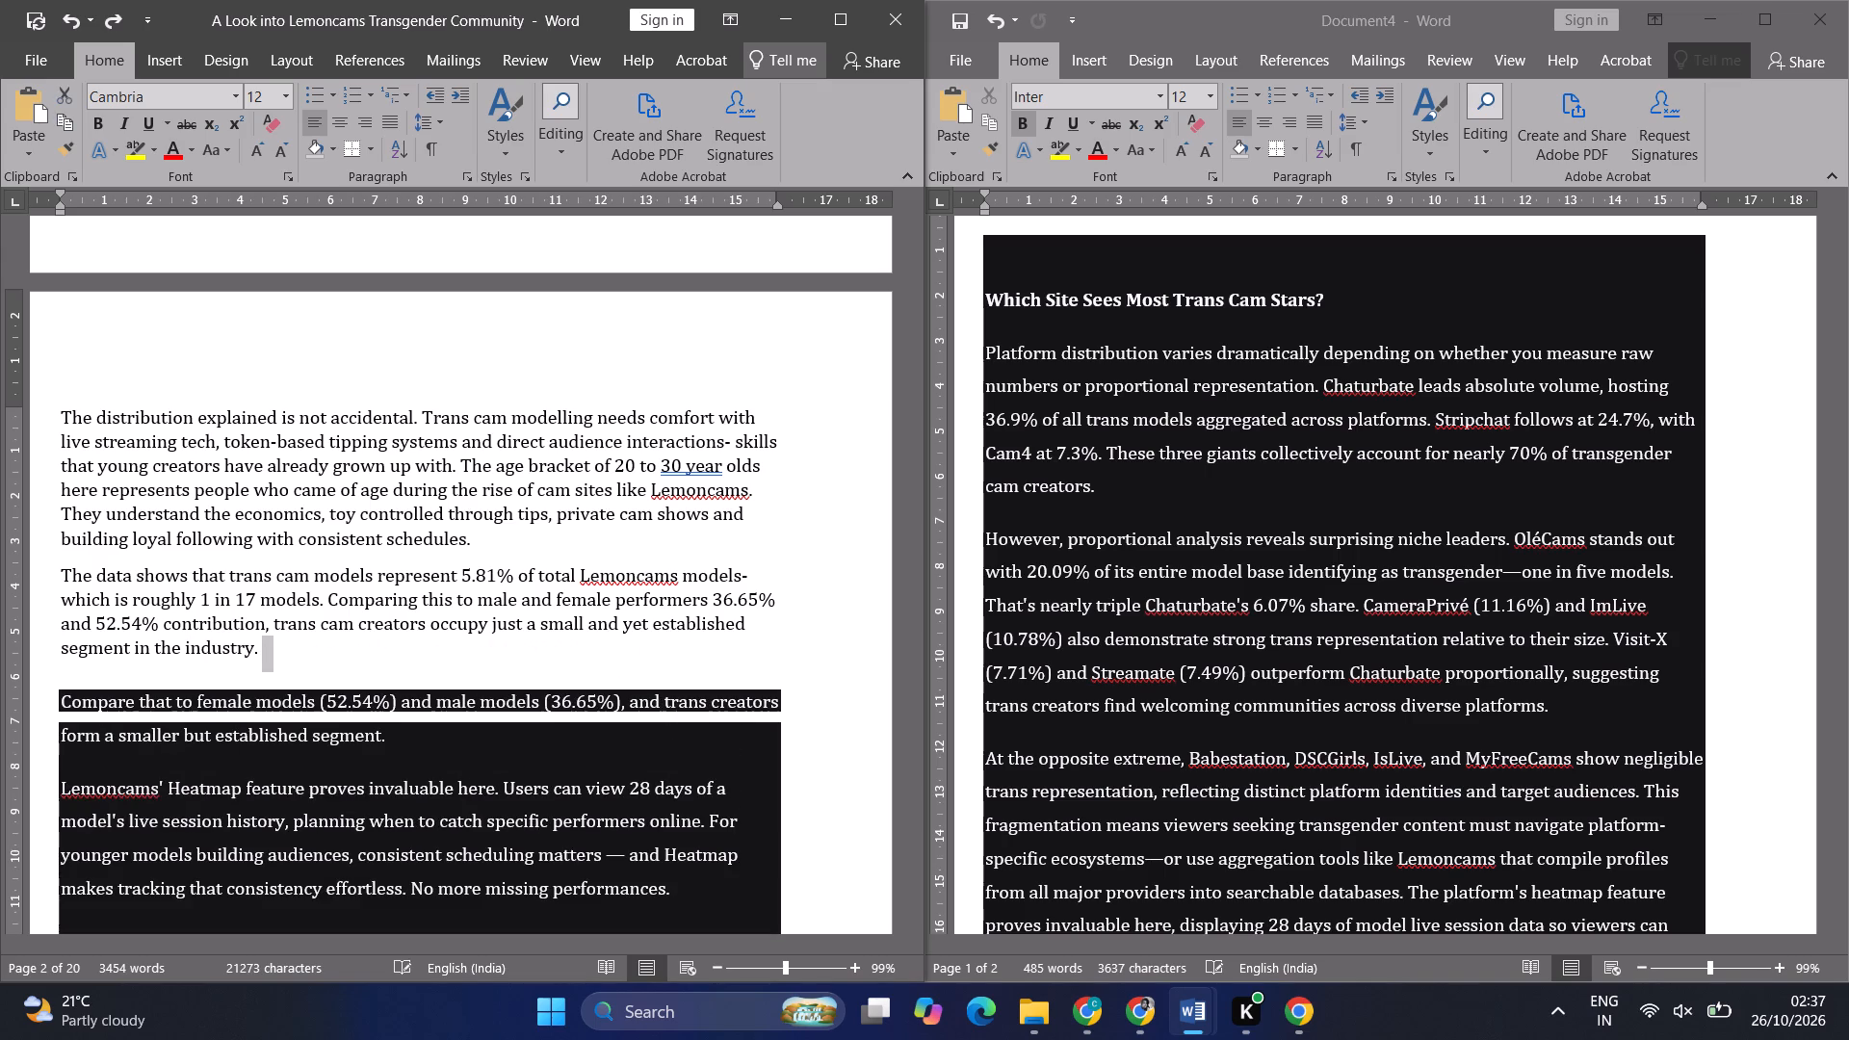
key("Right")
key("ctrl+shift+Down")
key("BackSpace")
key("Left")
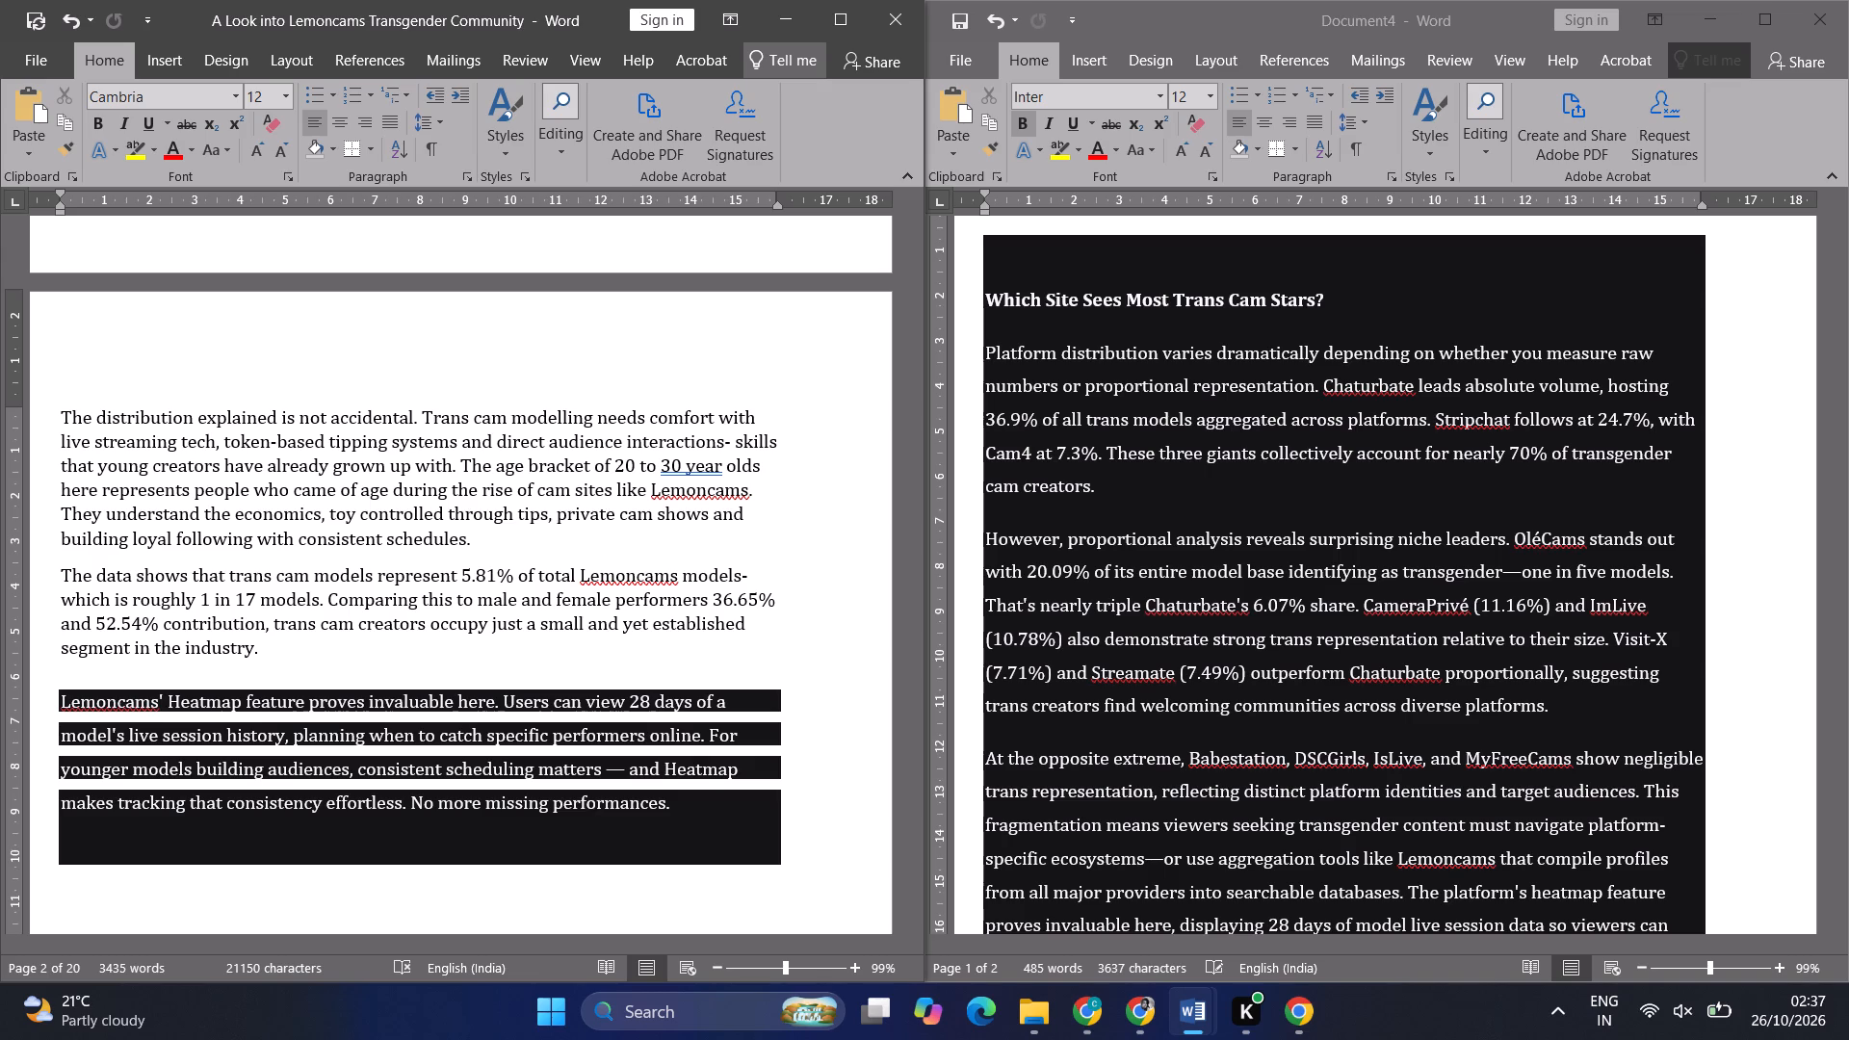
Delete the remaining source paragraph about Lemoncams' Heatmap feature and the empty source line below it.
key("Right")
key("ctrl+shift+Down")
key("BackSpace")
key("ctrl+shift+Down")
key("BackSpace")
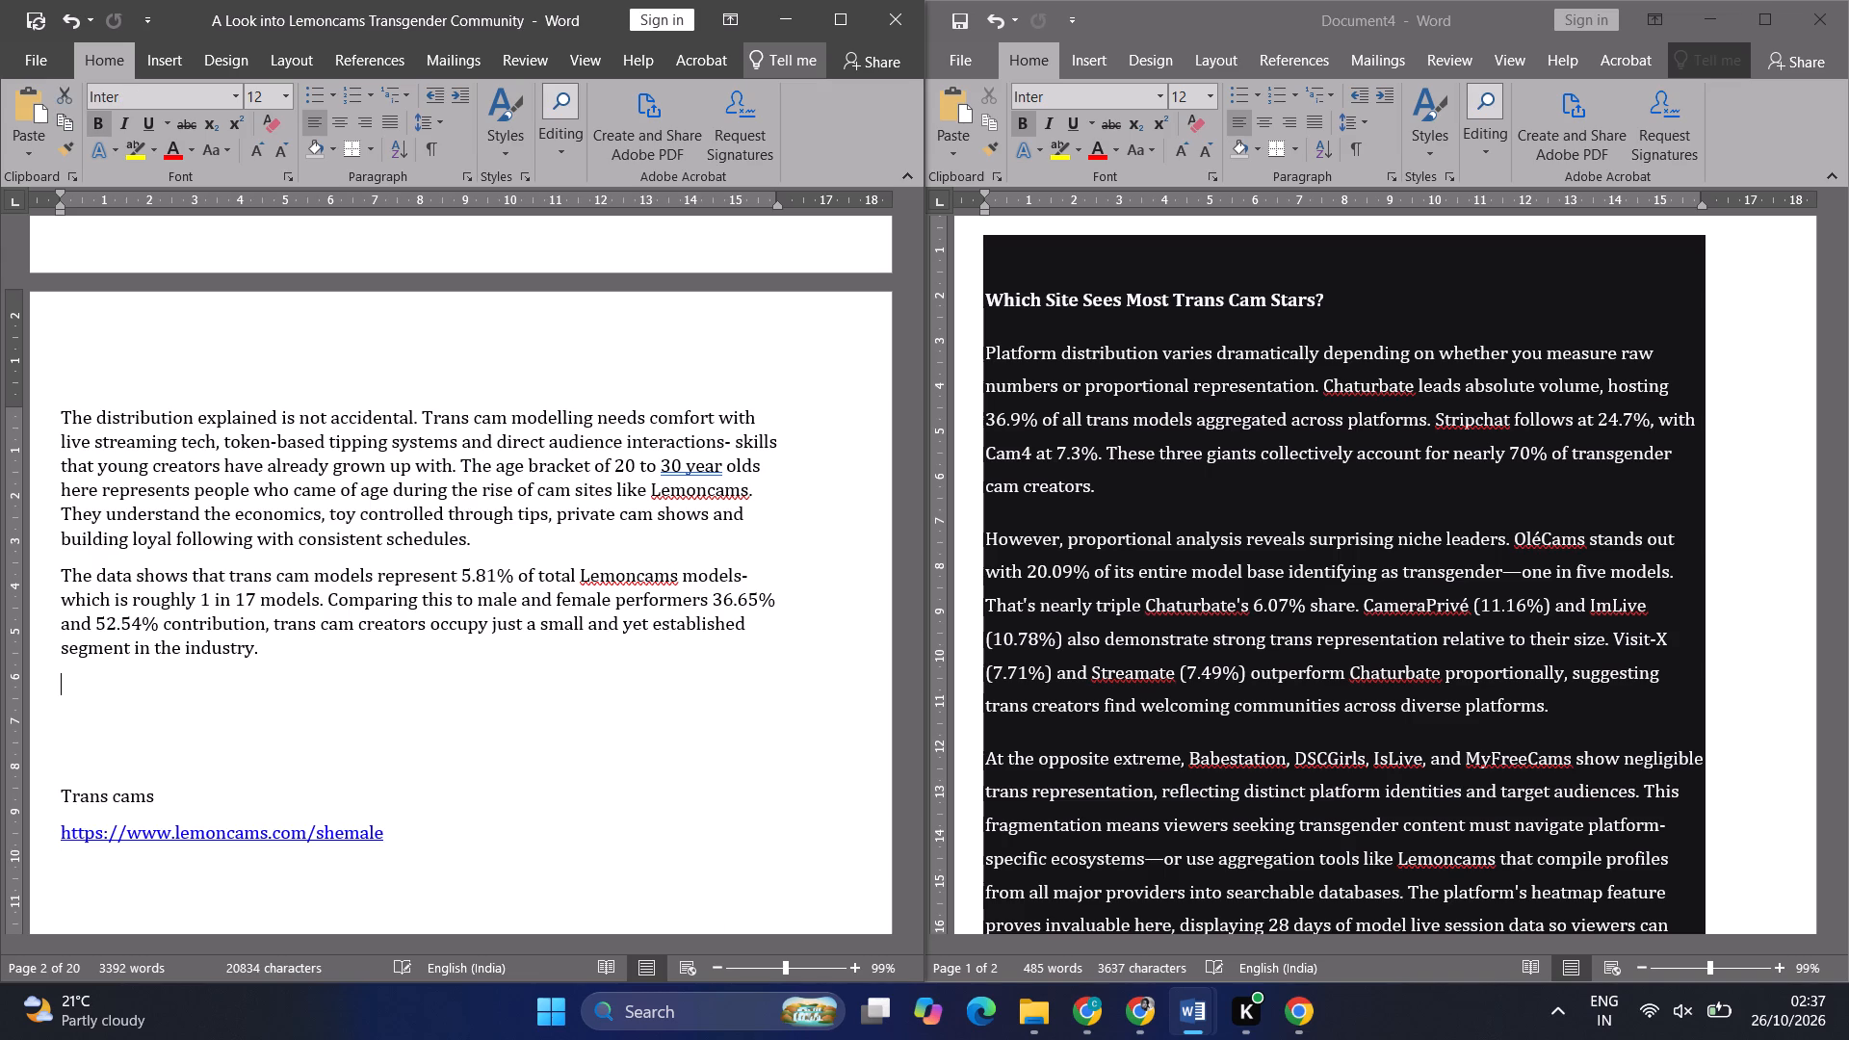
Add the heading "Which Cam Sites Sees Most Trans Cam Stars?" below the age demographic section, separated by a blank line.
key("Left")
key("Return")
key("Return")
type("Whit")
key("BackSpace")
type("ch Sit")
key("BackSpace")
key("BackSpace")
key("BackSpace")
type("Cam Sites Sees Most Trans Cam Strs?")
key("BackSpace")
key("BackSpace")
key("BackSpace")
type("ars?")
Change "Trans" to "Transgender" in the new heading.
key("ctrl+shift+Left")
key("ctrl+shift+Left")
key("ctrl+shift+Left")
key("Left")
key("BackSpace")
type("gender")
key("space")
Add a line after the new heading and make the heading bold.
key("End")
key("Return")
key("ctrl+shift+Up")
key("ctrl+b")
key("Right")
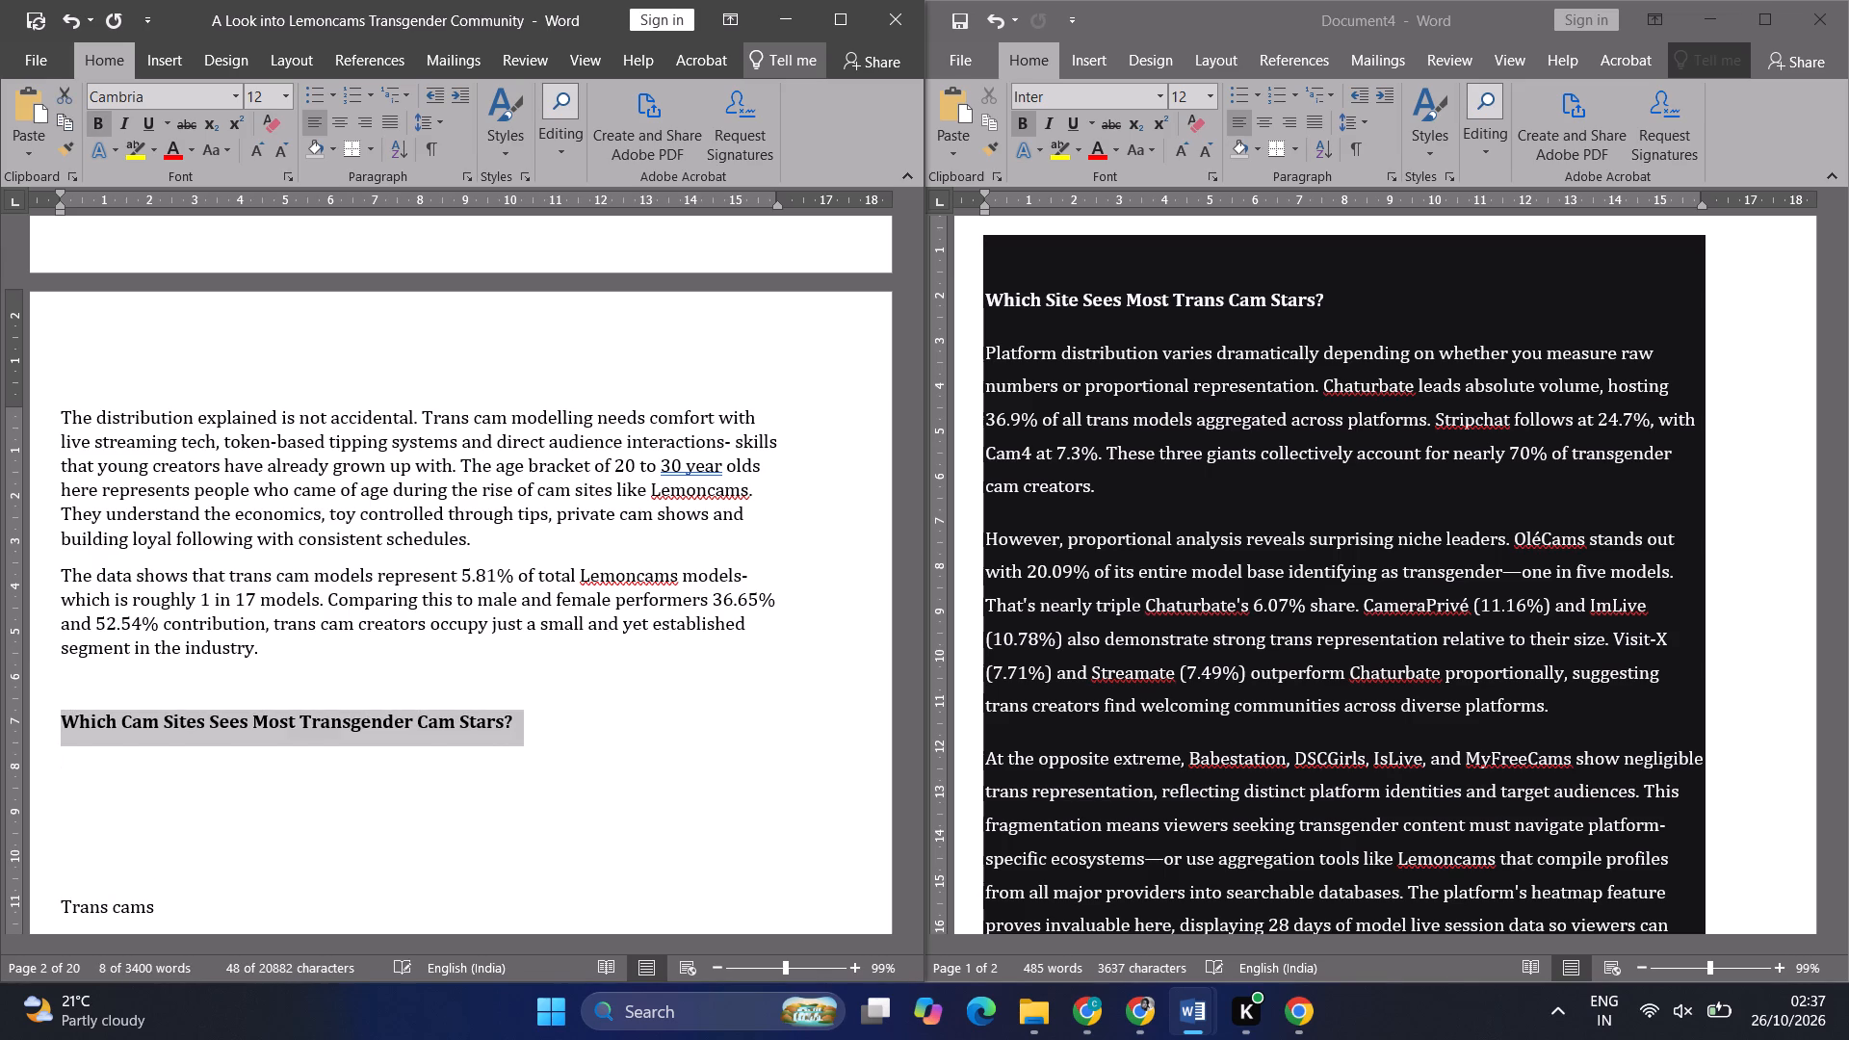
Remove the extra blank lines below the new heading.
key("Right")
key("Down")
key("Down")
key("BackSpace")
key("BackSpace")
Replace "Sees Most" with "is More" in the new heading.
key("Up")
key("Up")
key("ctrl+shift+Right")
key("ctrl+shift+Right")
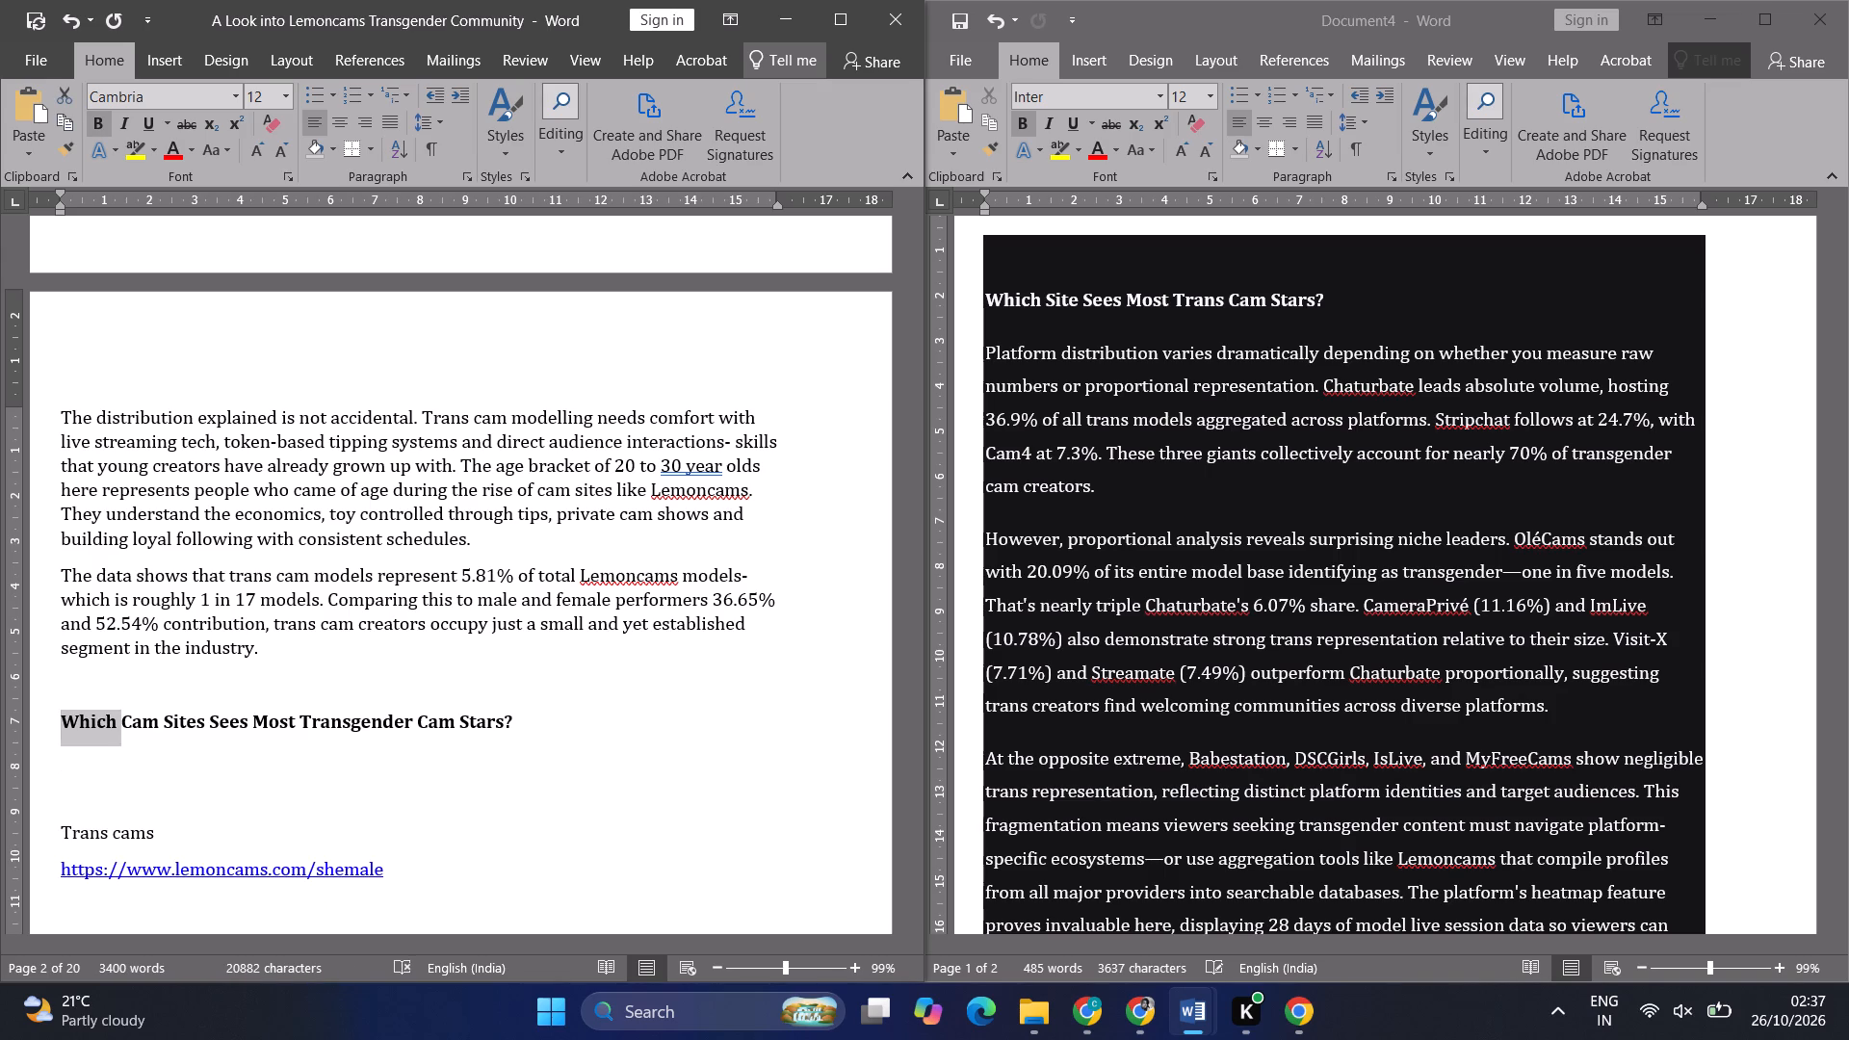
key("ctrl+shift+Right")
key("Right")
key("ctrl+shift+Right")
type("is More")
key("space")
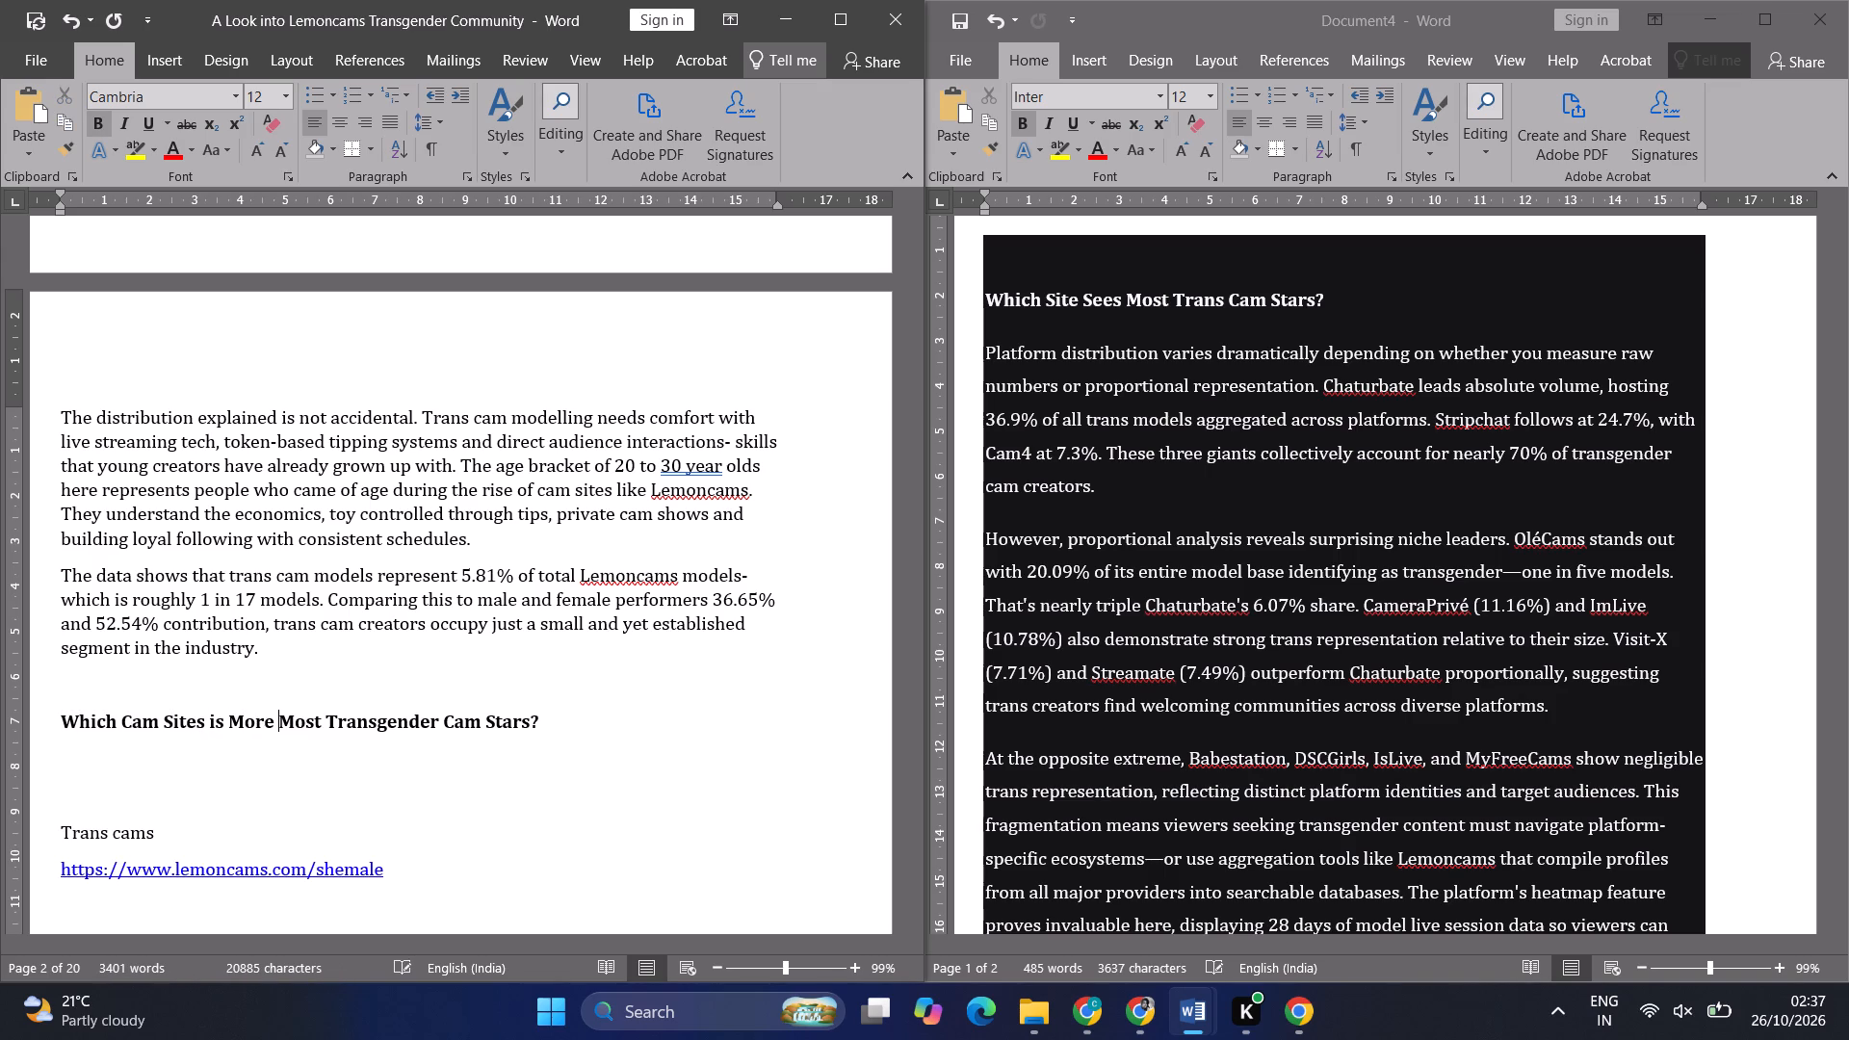
key("ctrl+shift+Right")
key("BackSpace")
Replace "Cam Stars" with "-Friendly" in the heading so it ends "Transgender-Friendly?".
key("ctrl+shift+Right")
key("Right")
key("ctrl+shift+Right")
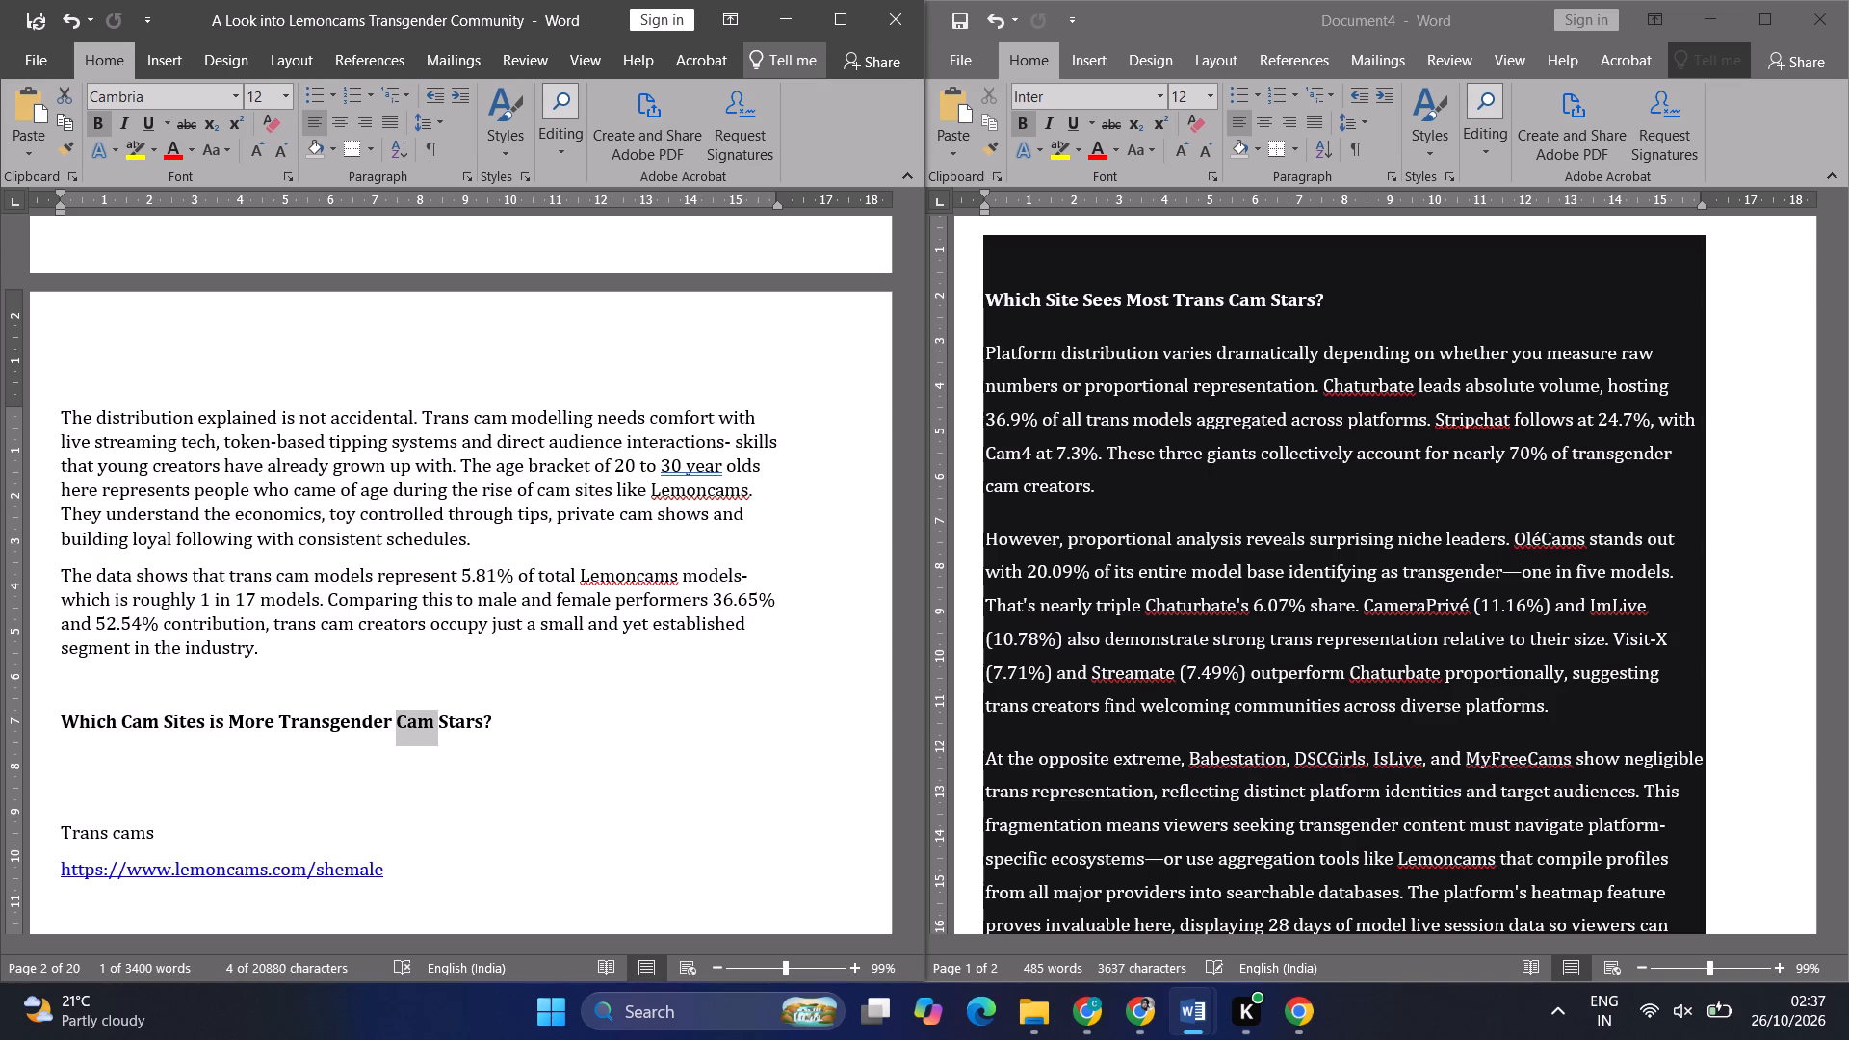
key("ctrl+shift+Right")
key("BackSpace")
type("-Friendly")
In the Document4 source, delete the blank line above the "Which Site Sees Most Trans Cam Stars?" heading.
left_click(1301, 643)
key("shift+Down")
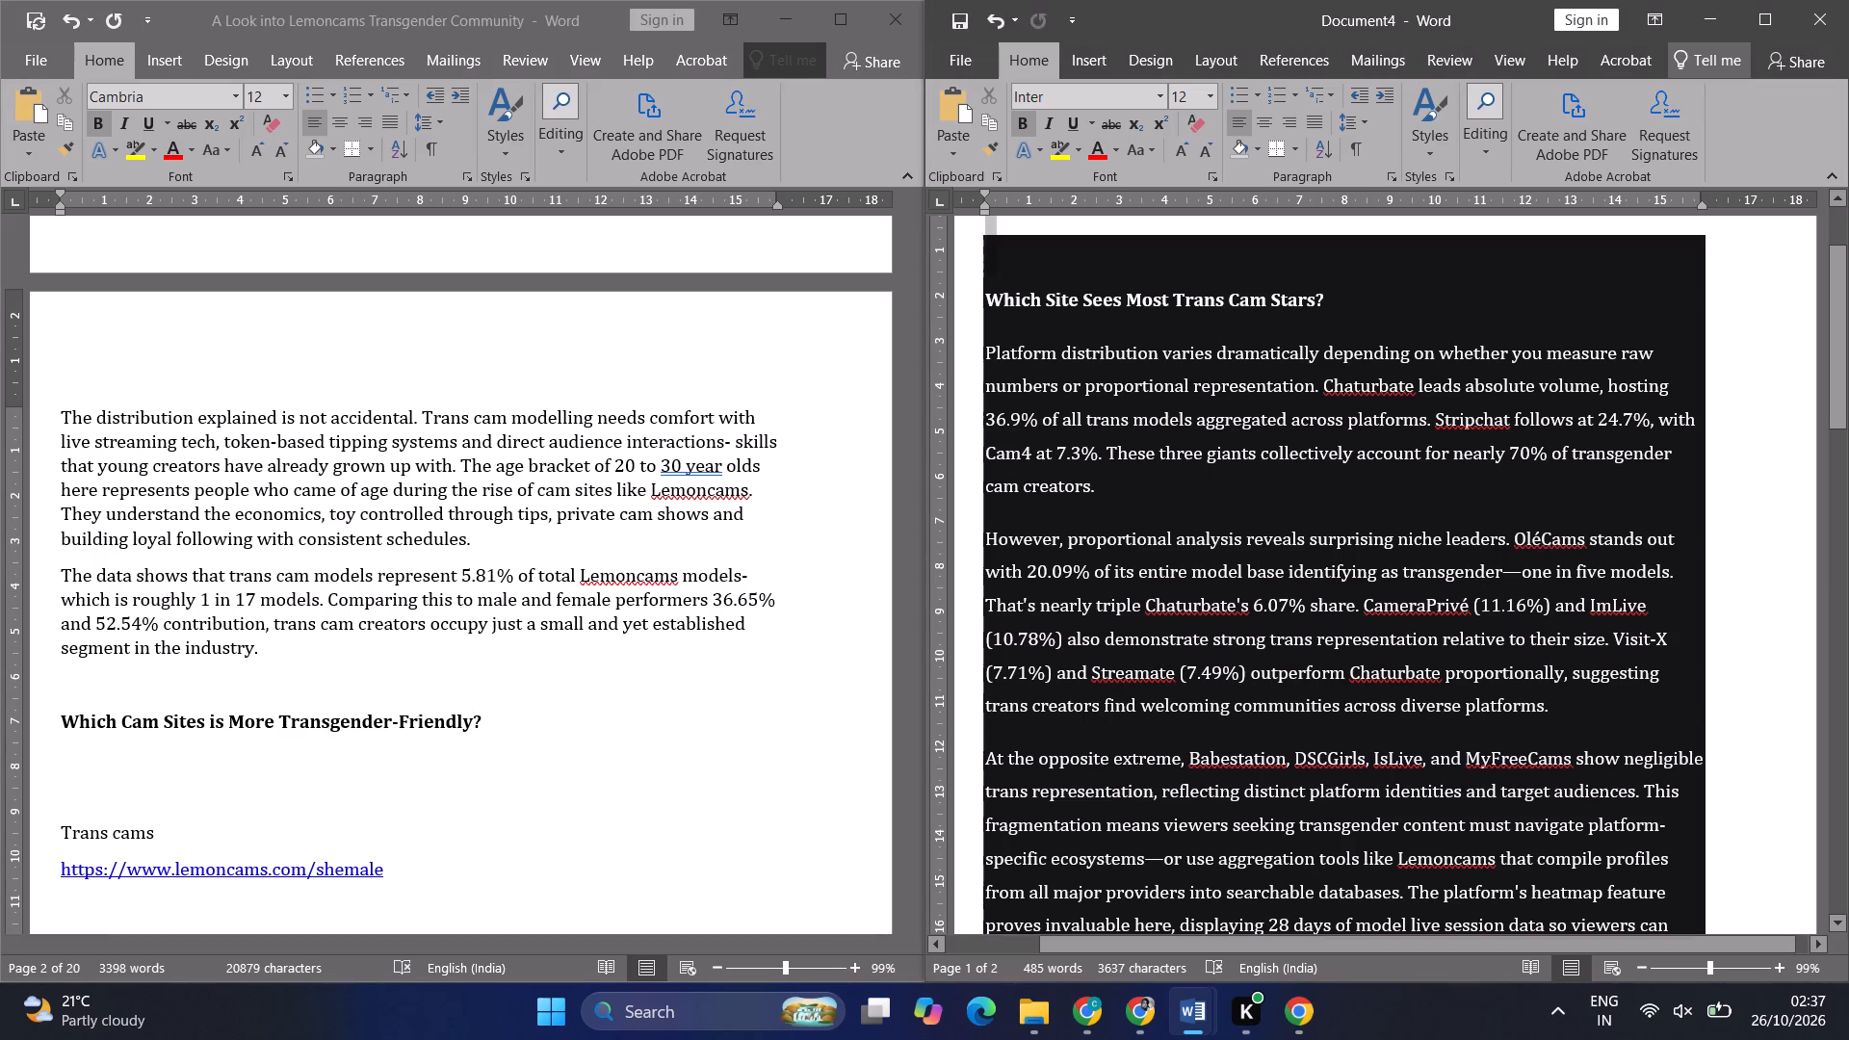
key("BackSpace")
In the article's new heading, change "is" to "Are" so it reads "Which Cam Sites Are More Transgender-Friendly?".
left_click(431, 609)
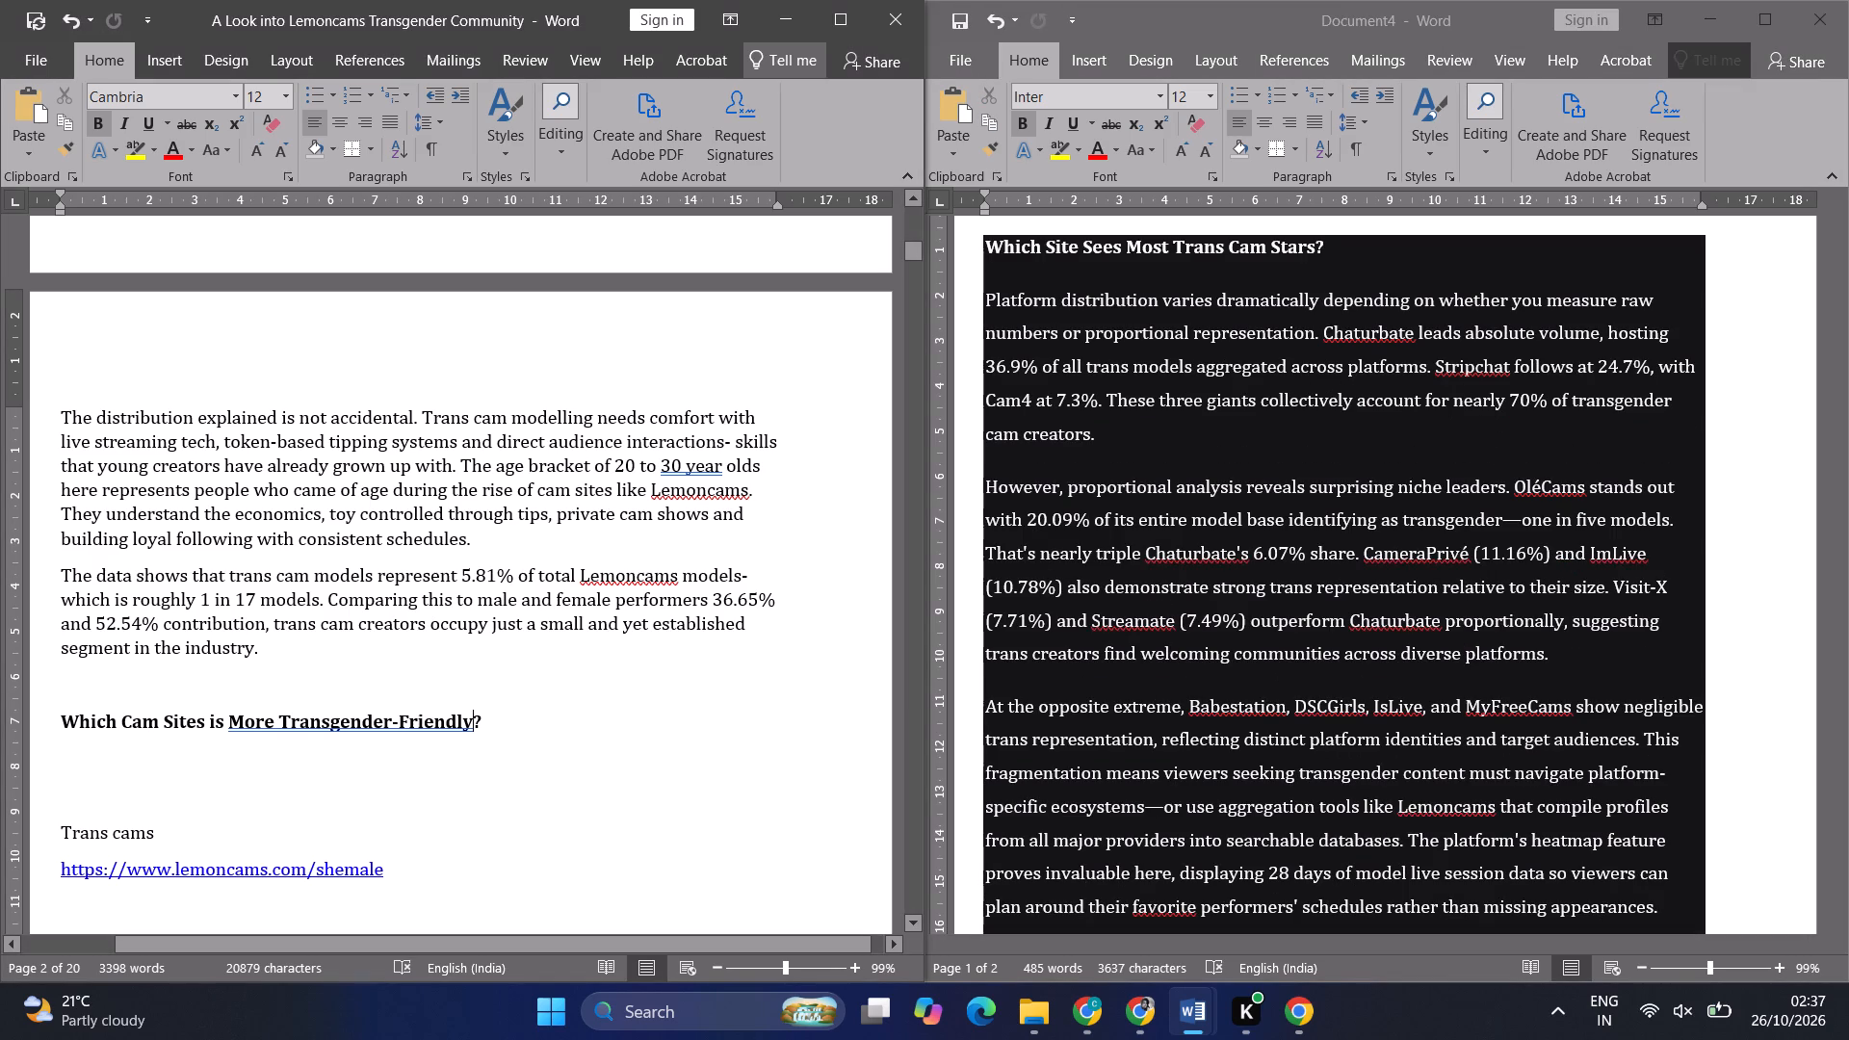
key("Down")
key("Up")
key("ctrl+shift+Left")
key("ctrl+shift+Left")
key("ctrl+shift+Left")
key("ctrl+shift+Left")
key("ctrl+shift+Left")
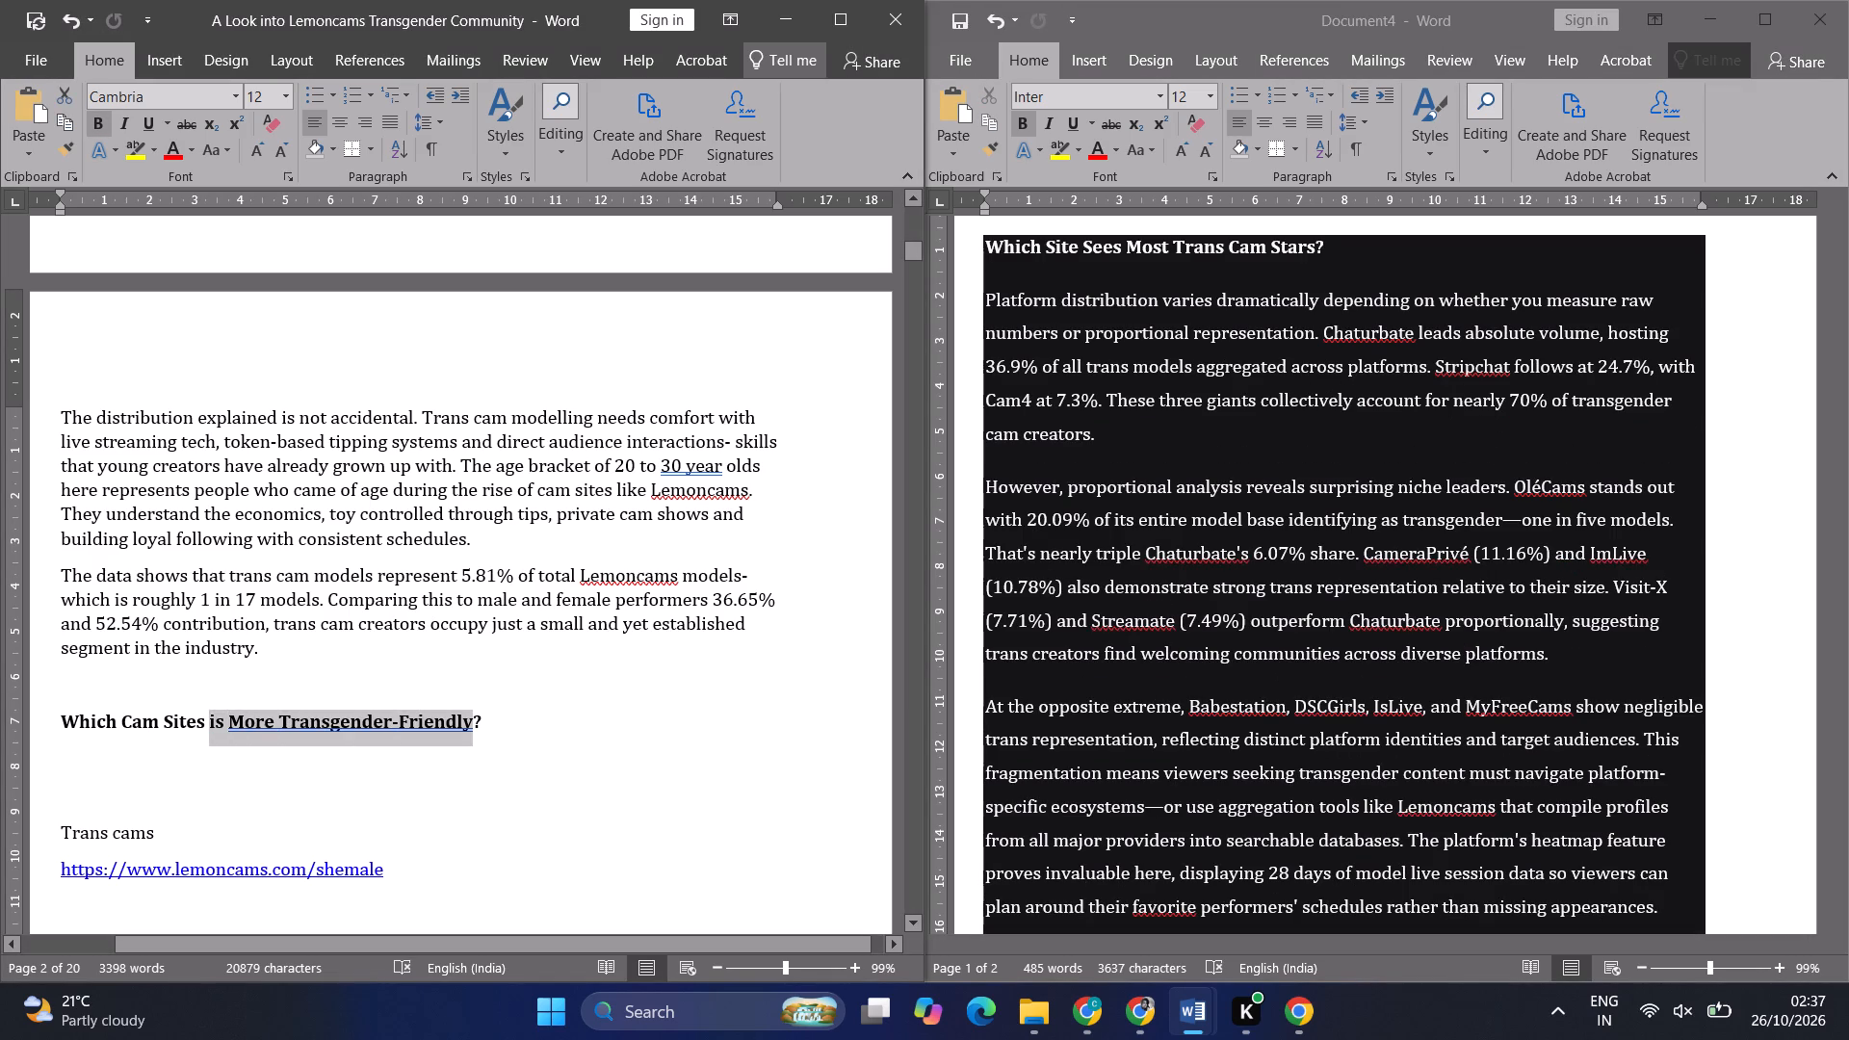
key("Left")
key("ctrl+shift+Right")
type("Are")
key("space")
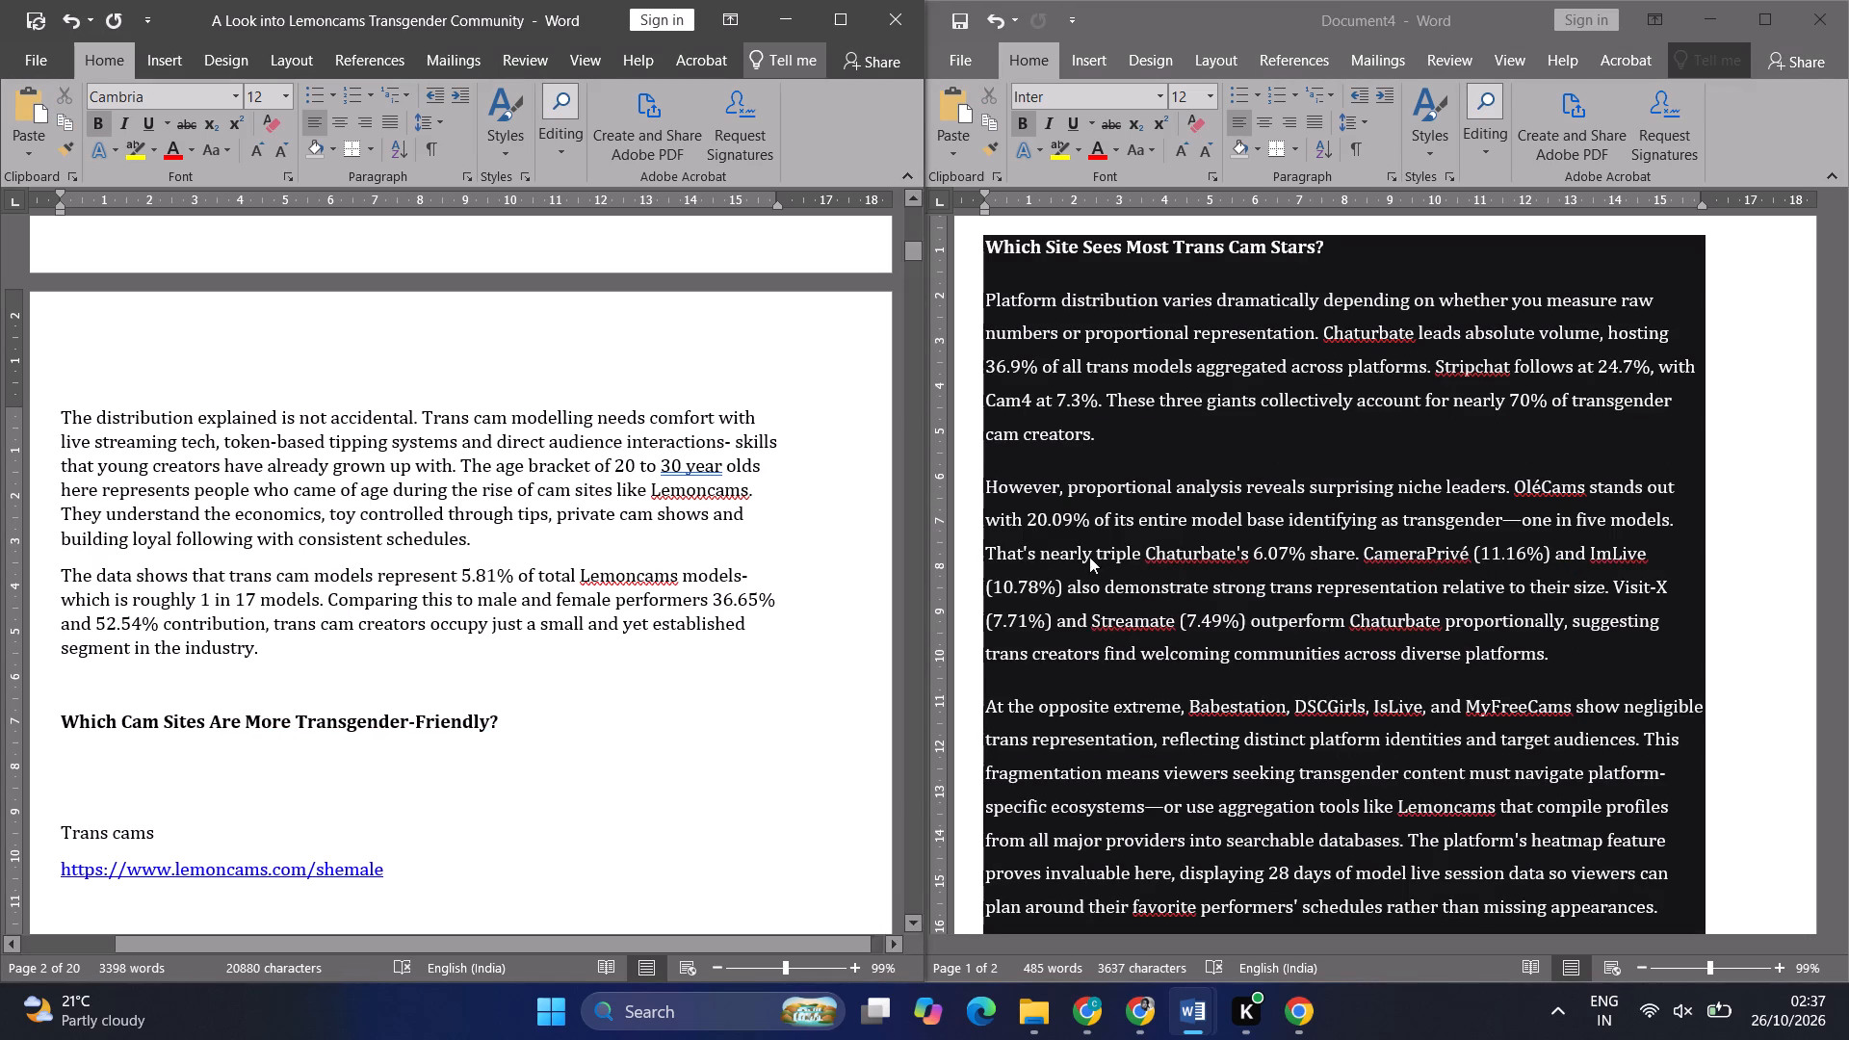
Delete the heading "Which Site Sees Most Trans Cam Stars?" from the Document4 source.
left_click(1217, 559)
key("ctrl+a")
key("Left")
key("shift+Down")
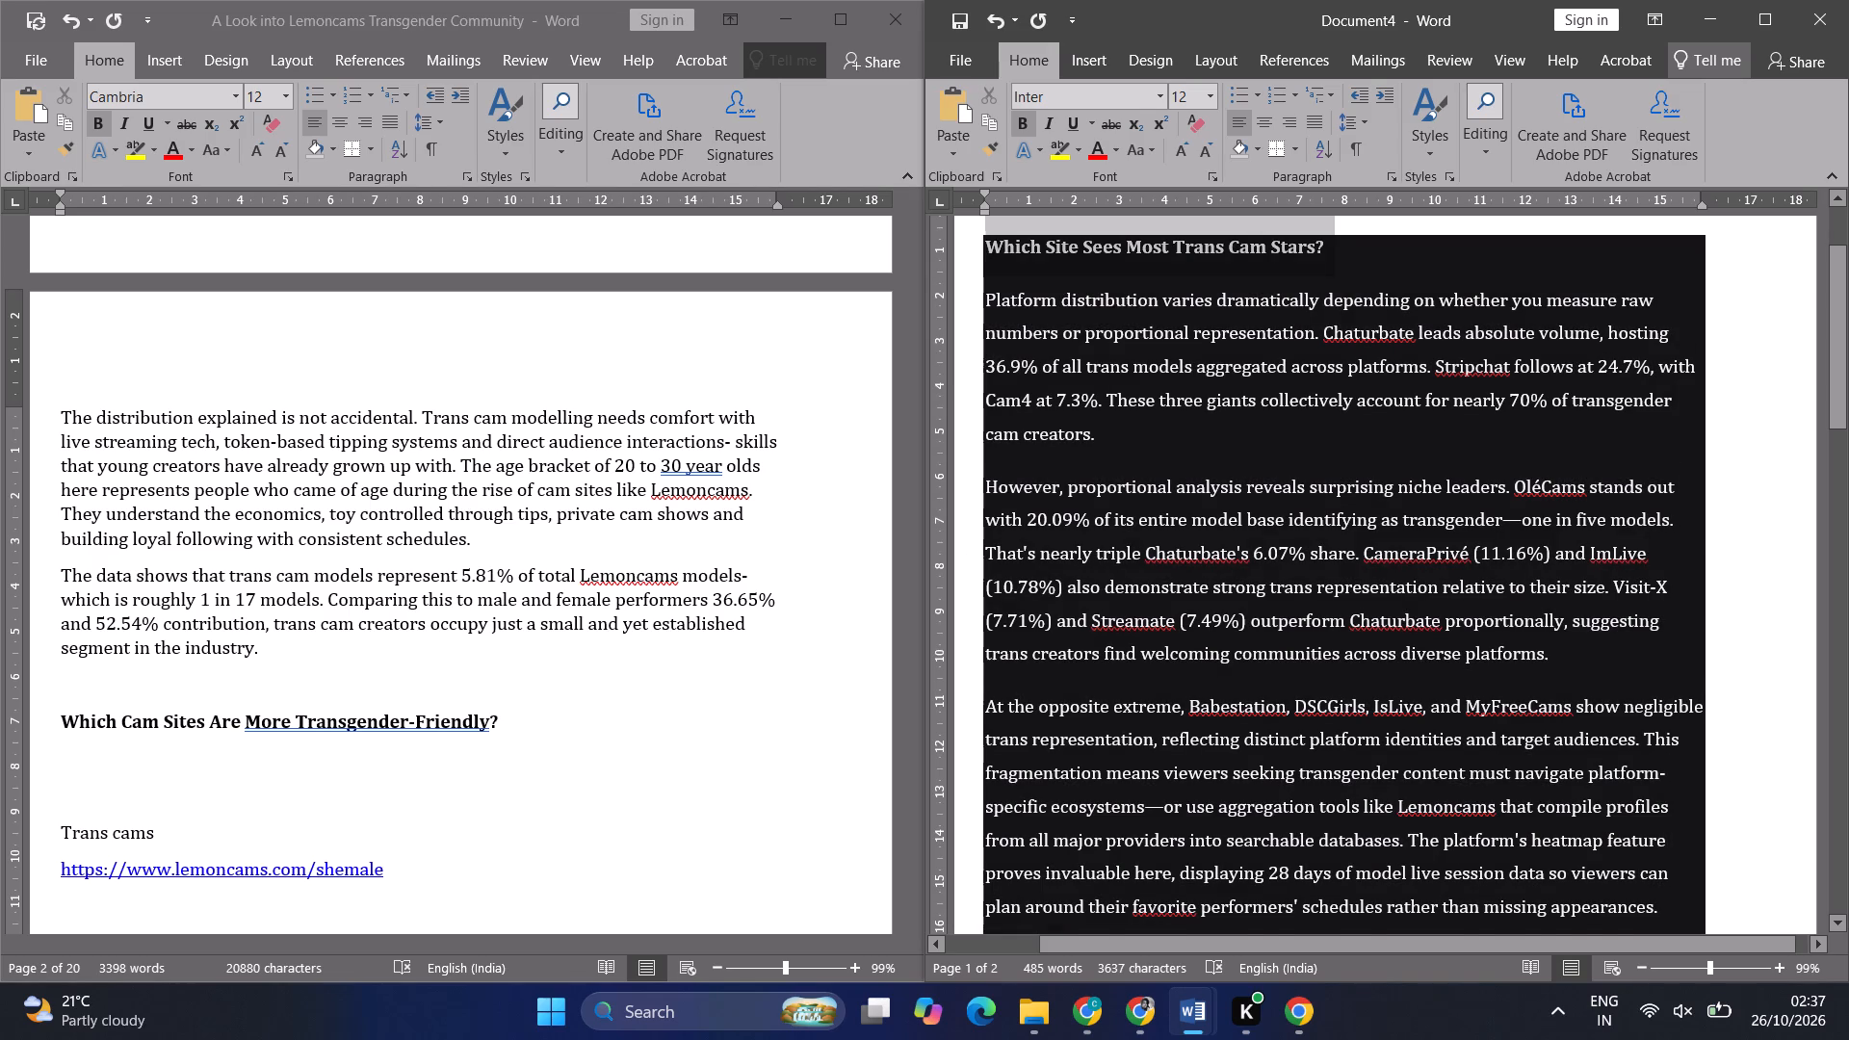
key("BackSpace")
Cut the three platform distribution paragraphs, from "Platform distribution varies dramatically" to "missing appearances.", out of the source document.
key("ctrl+shift+Down")
key("ctrl+shift+Down")
key("ctrl+shift+Down")
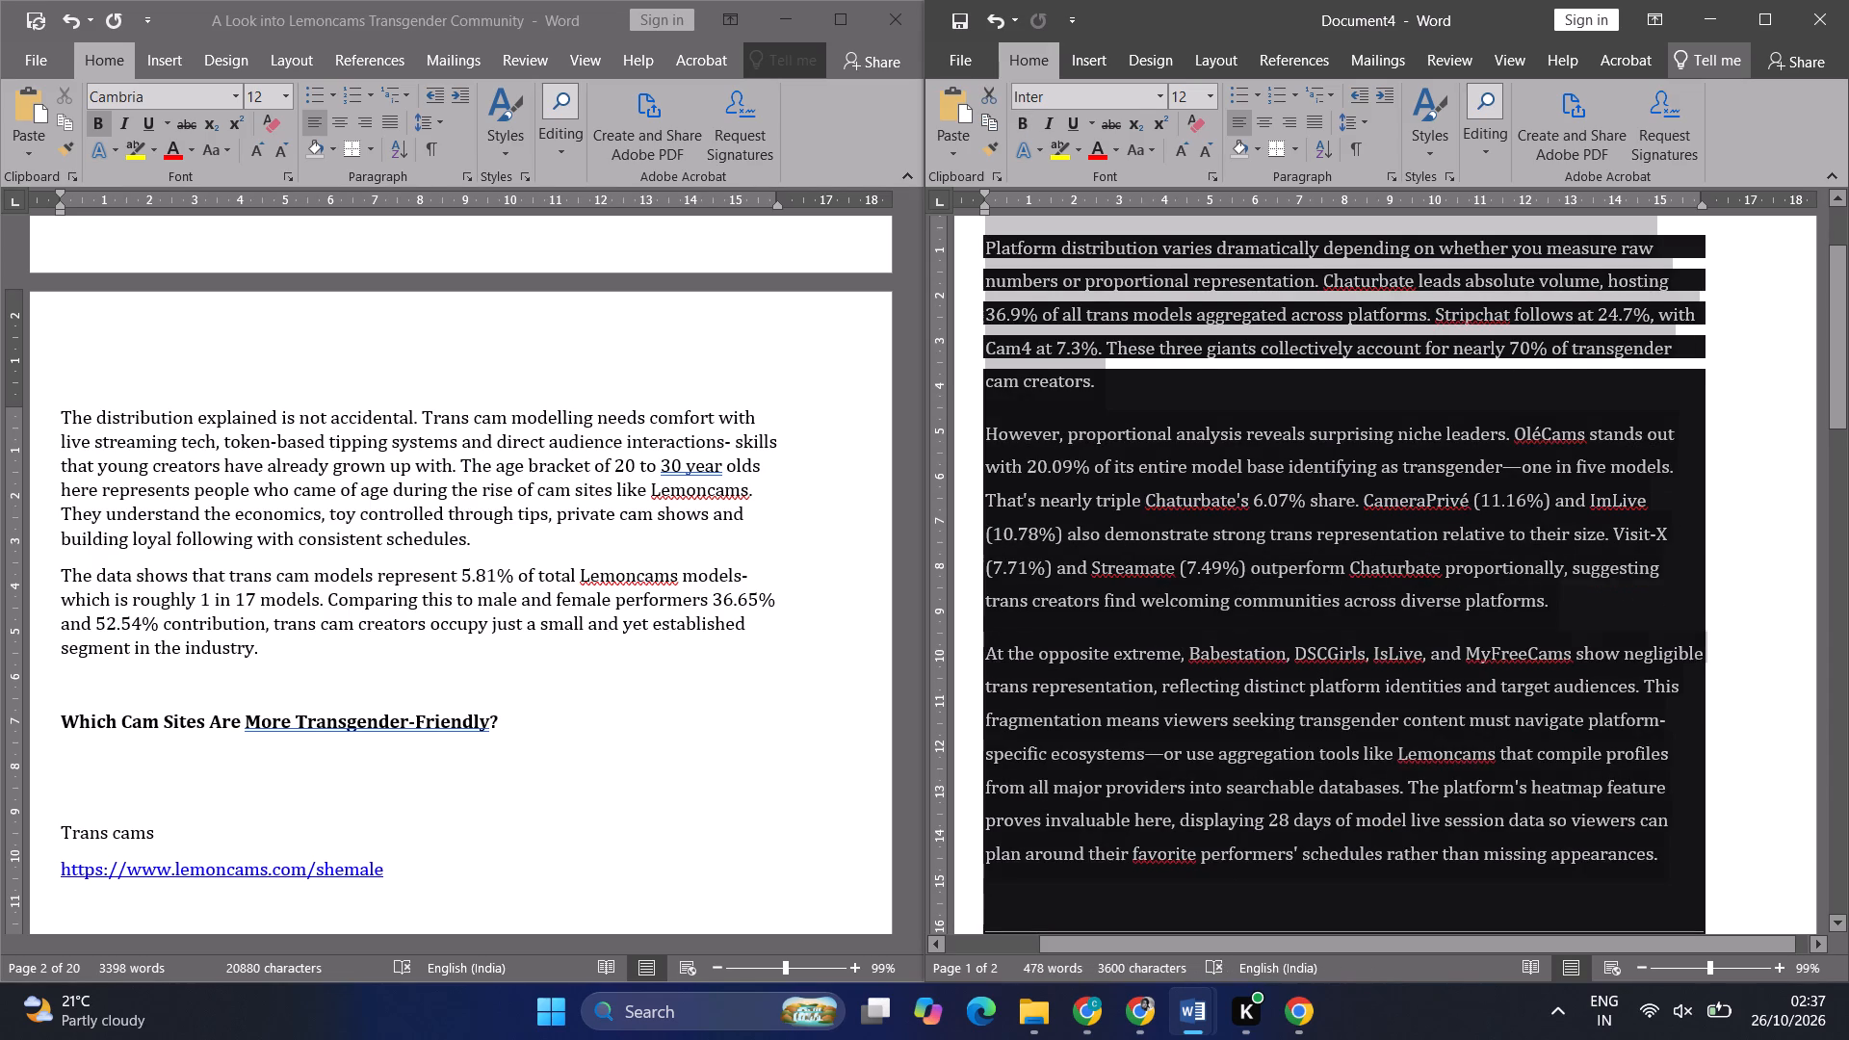
key("ctrl+shift+Down")
key("ctrl+shift+Up")
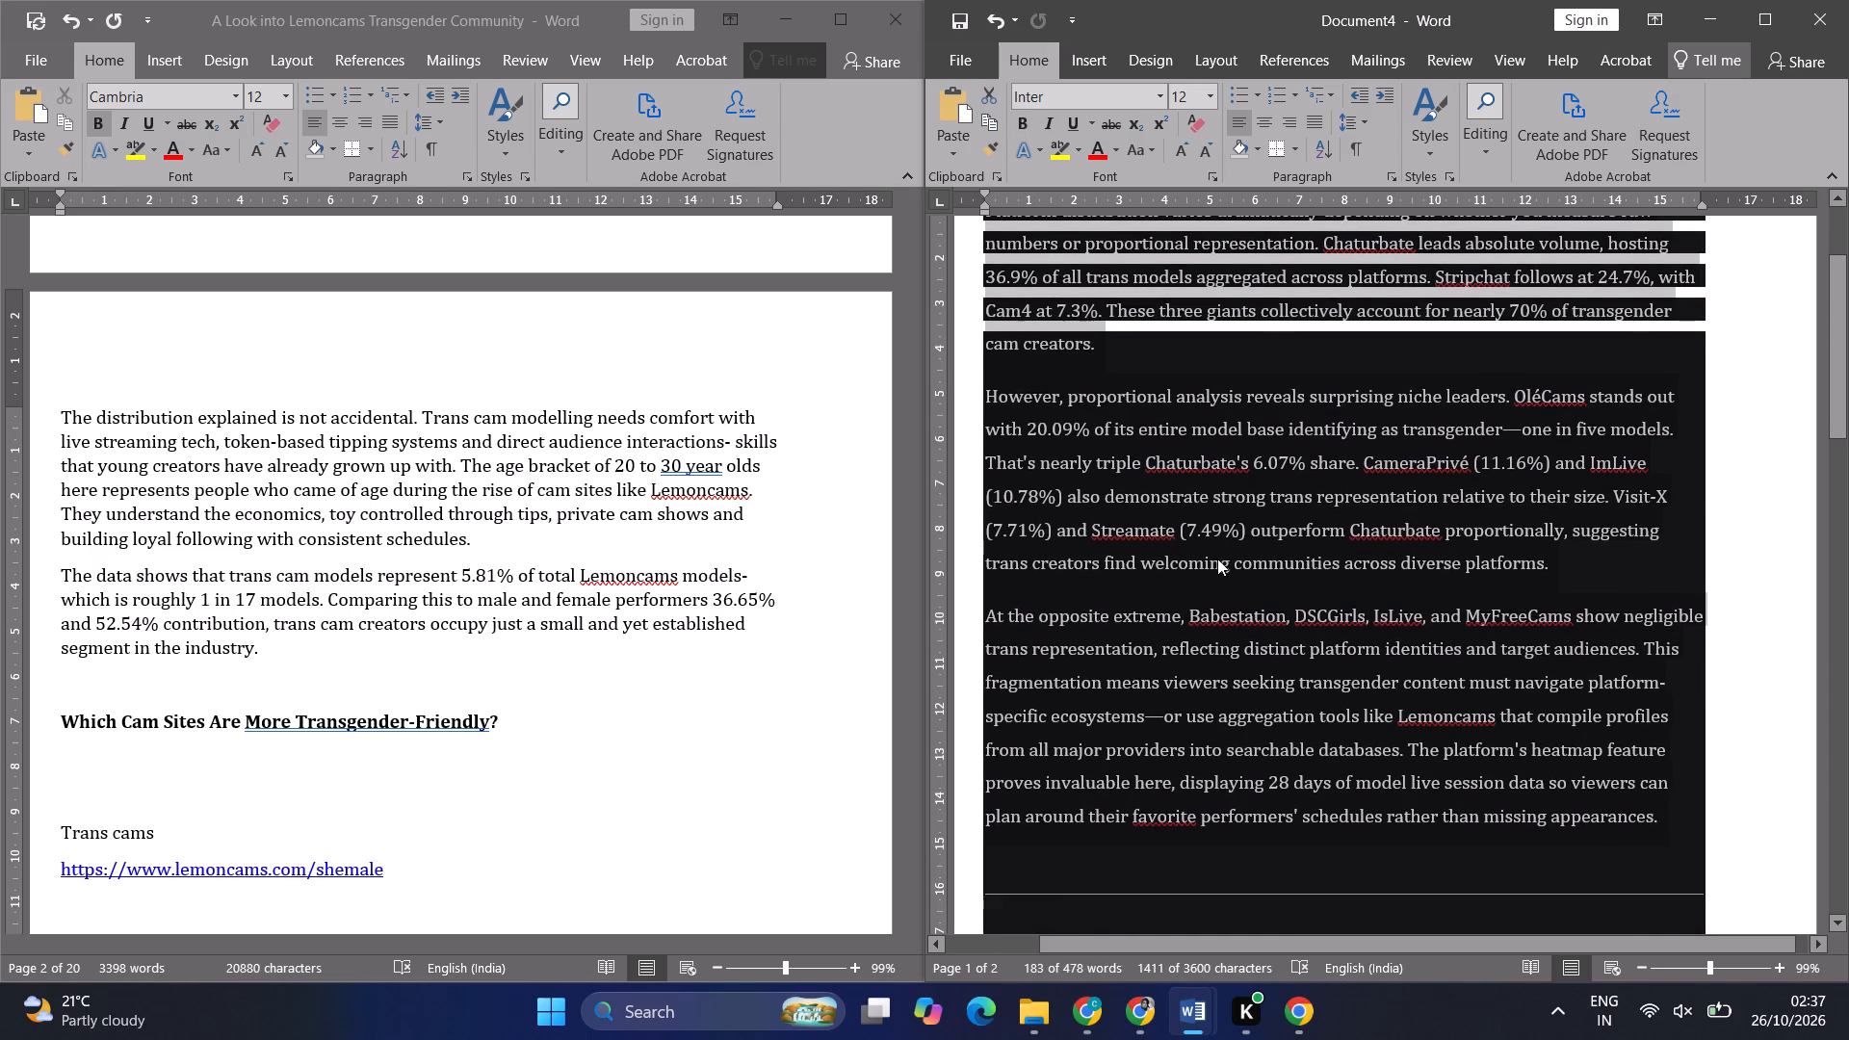
key("ctrl+x")
Delete the leftover line above the source's "Who Is Watching Trans Cams" heading.
key("ctrl+shift+Down")
key("BackSpace")
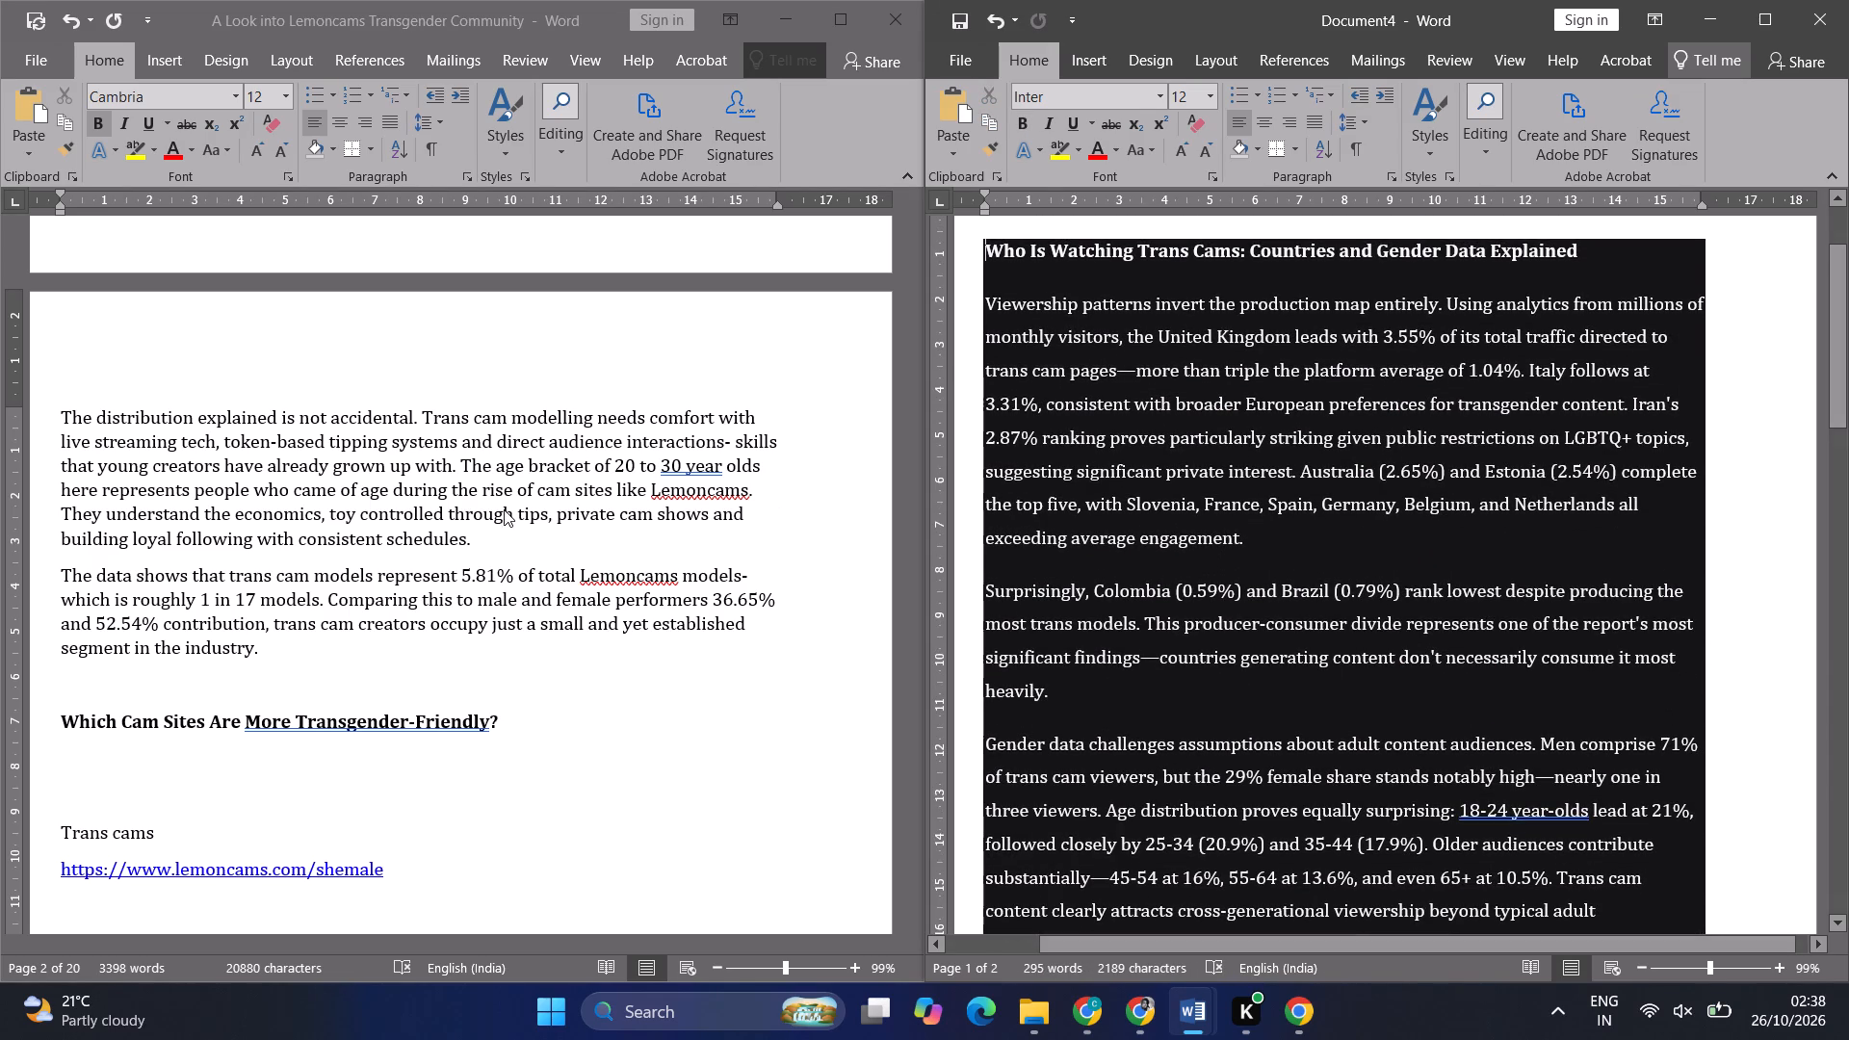
Paste the three cut platform distribution paragraphs into the Lemoncams article below the heading "Which Cam Sites Are More Transgender-Friendly?".
left_click(369, 531)
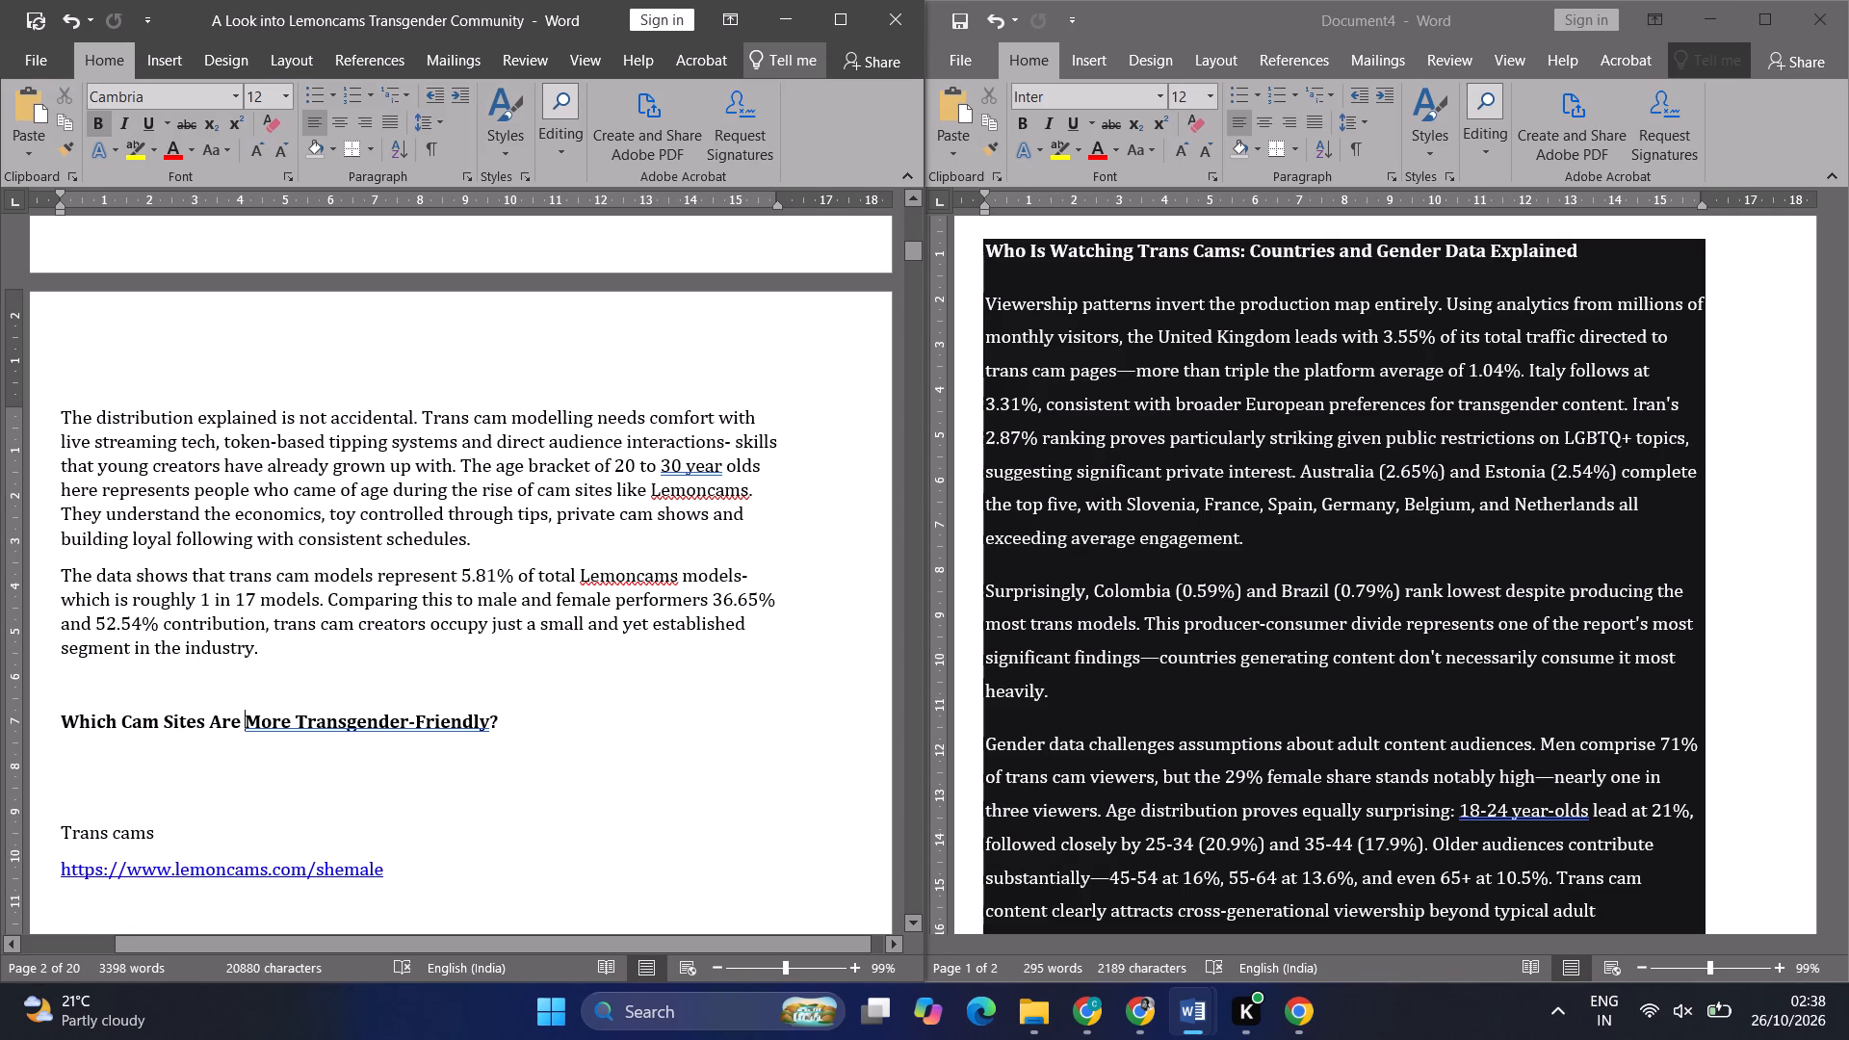
left_click(410, 804)
key("ctrl+v")
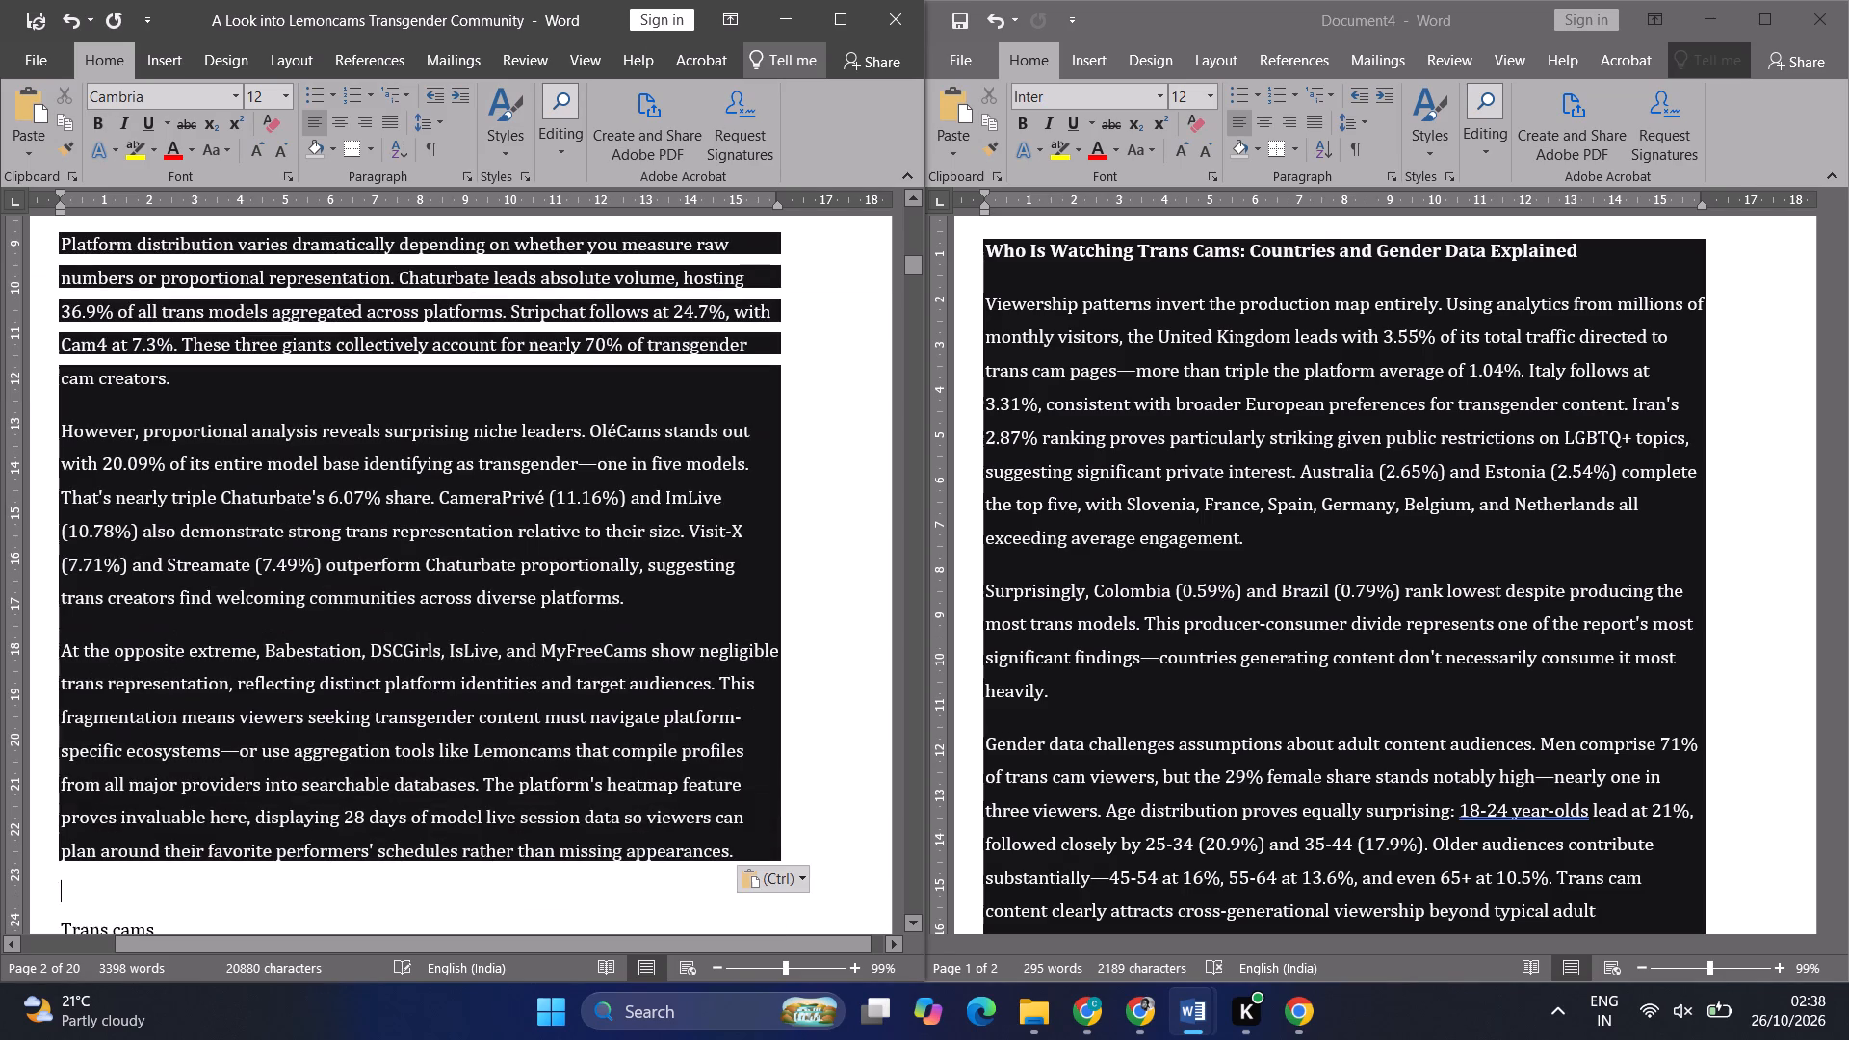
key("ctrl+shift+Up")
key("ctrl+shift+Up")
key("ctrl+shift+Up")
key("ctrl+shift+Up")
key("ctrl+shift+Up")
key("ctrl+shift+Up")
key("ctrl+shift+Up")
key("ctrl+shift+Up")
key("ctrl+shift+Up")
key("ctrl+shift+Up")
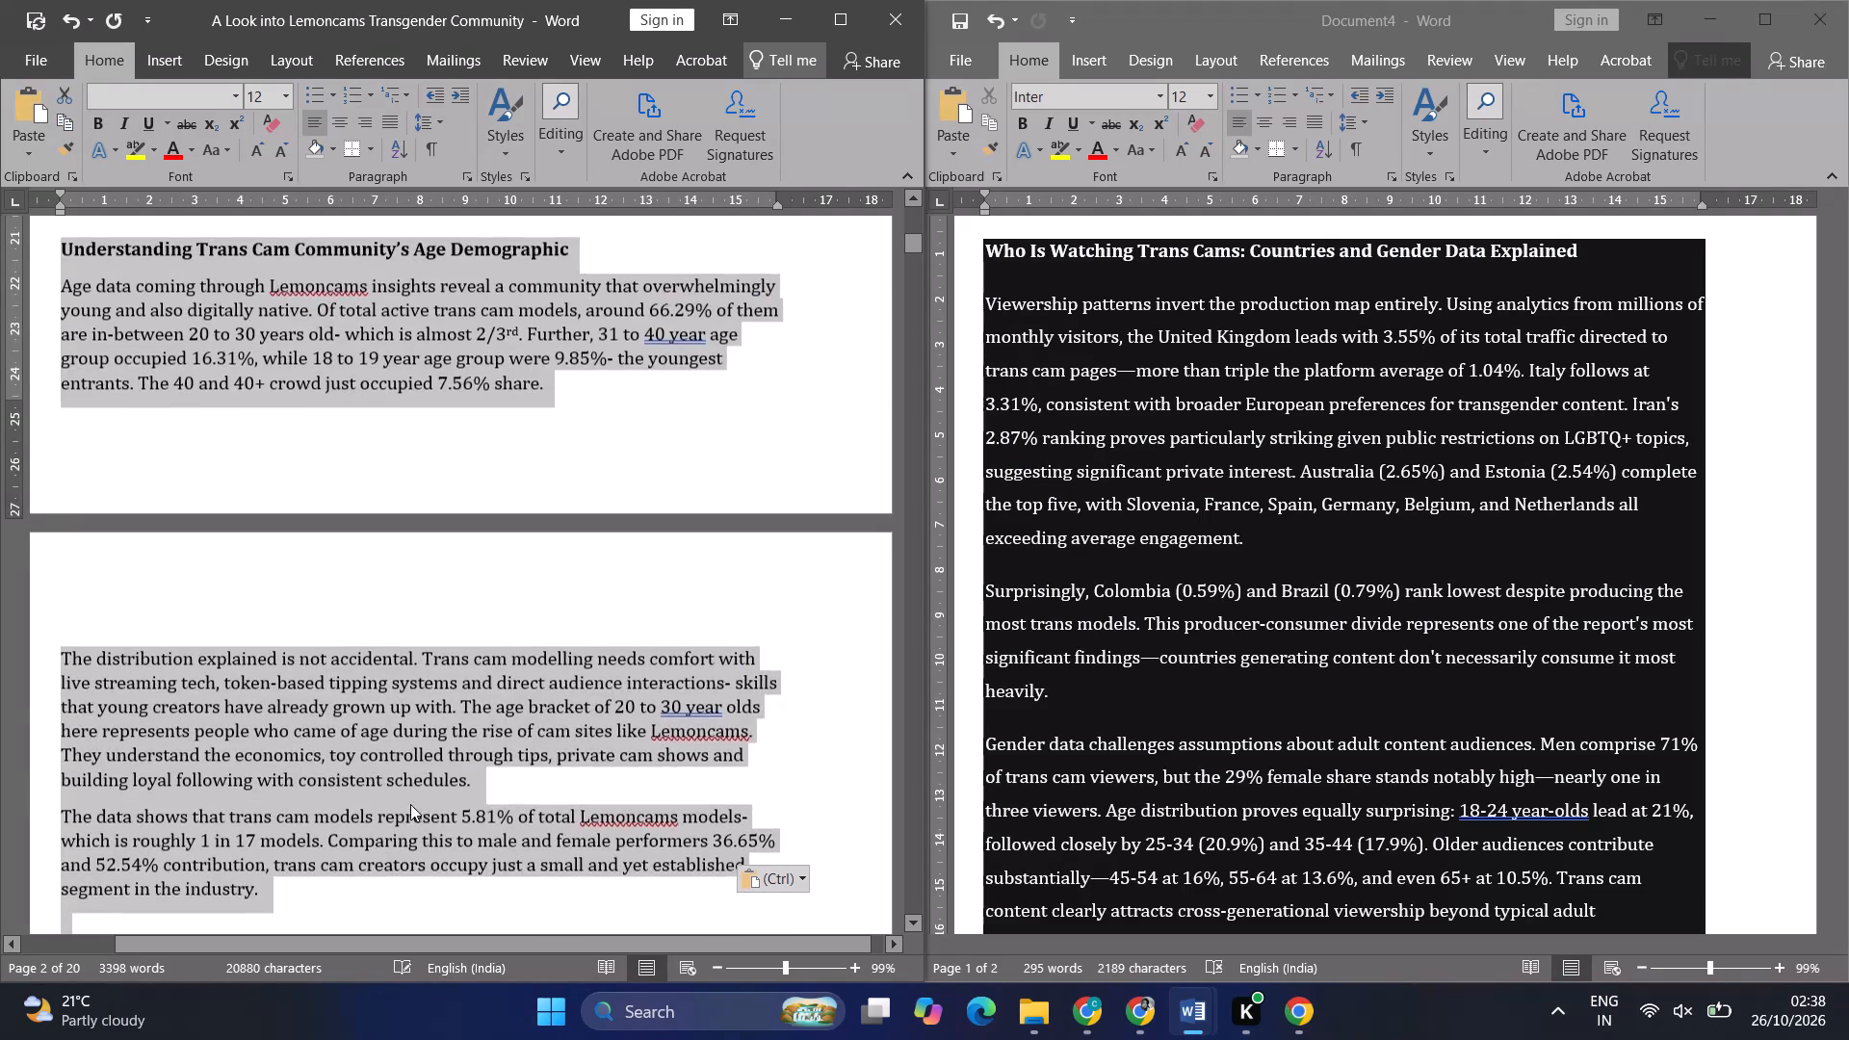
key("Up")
Remove the word "More" from the article heading so it reads "Which Cam Sites Are Transgender-Friendly?".
scroll(410, 804, "down", 3)
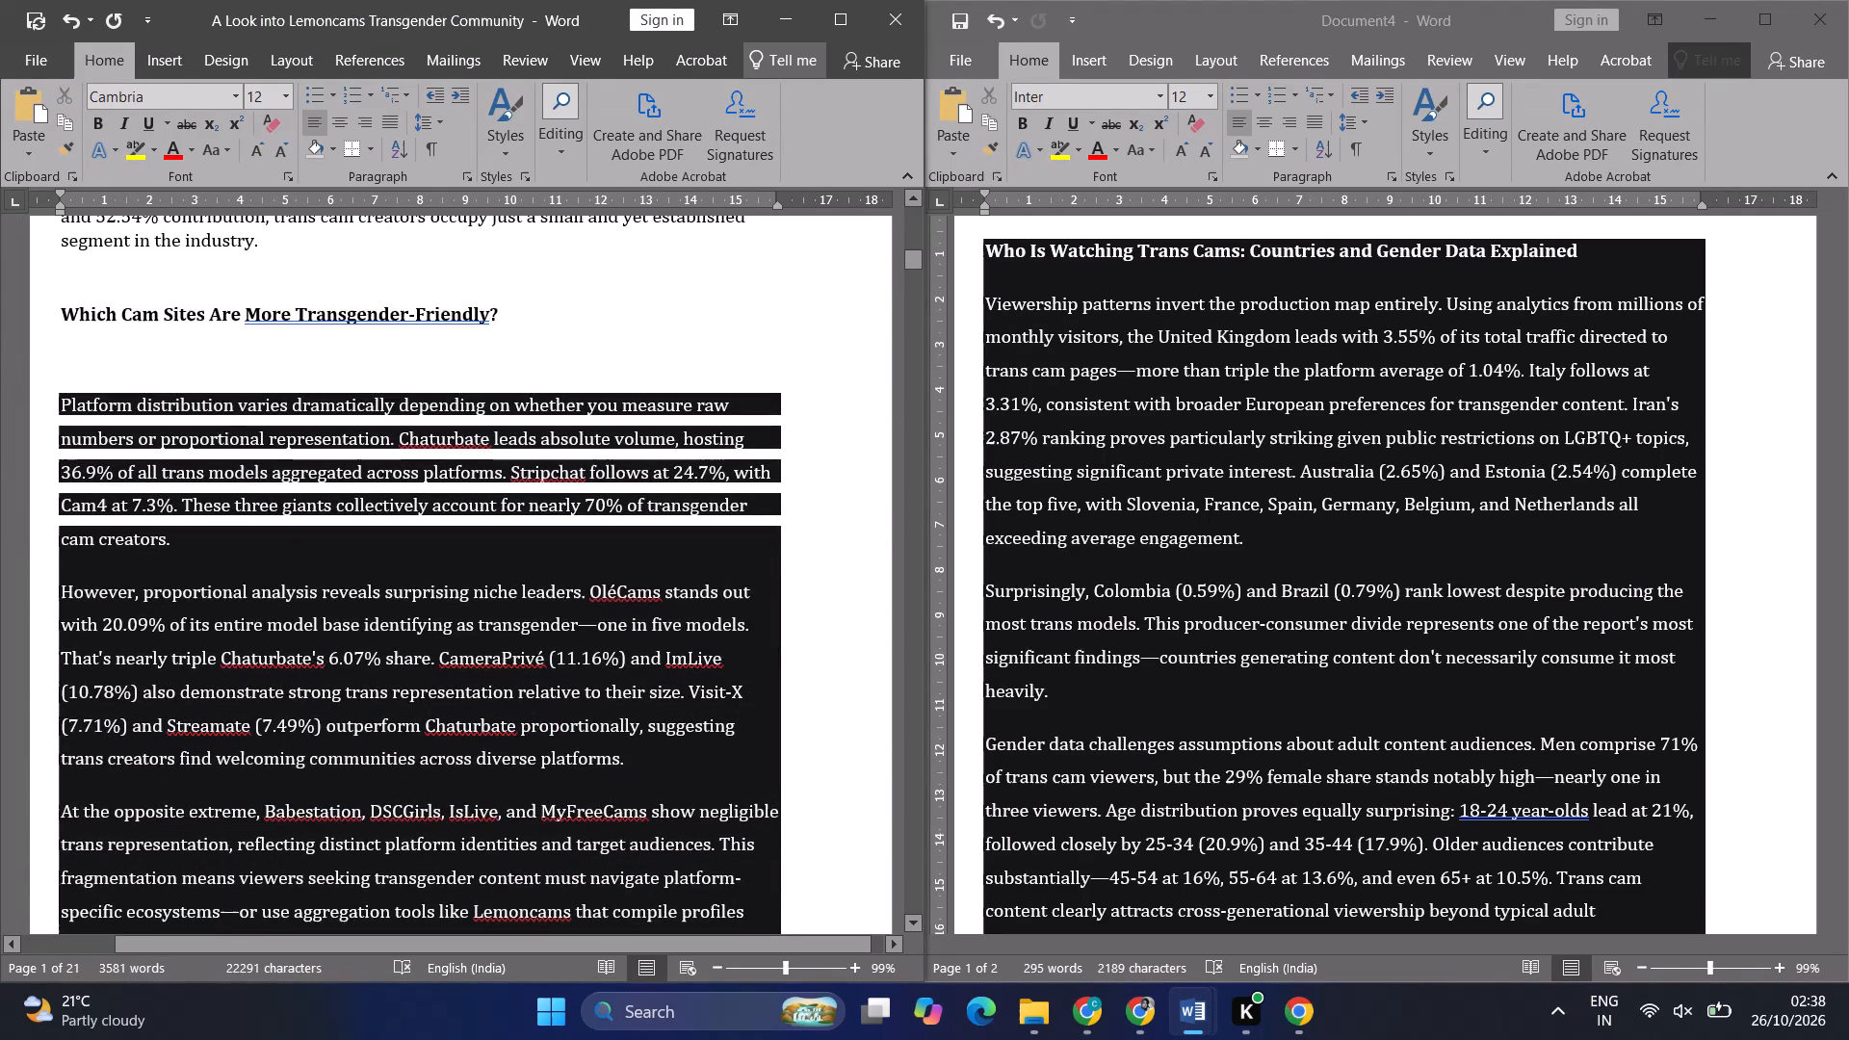
left_click(294, 309)
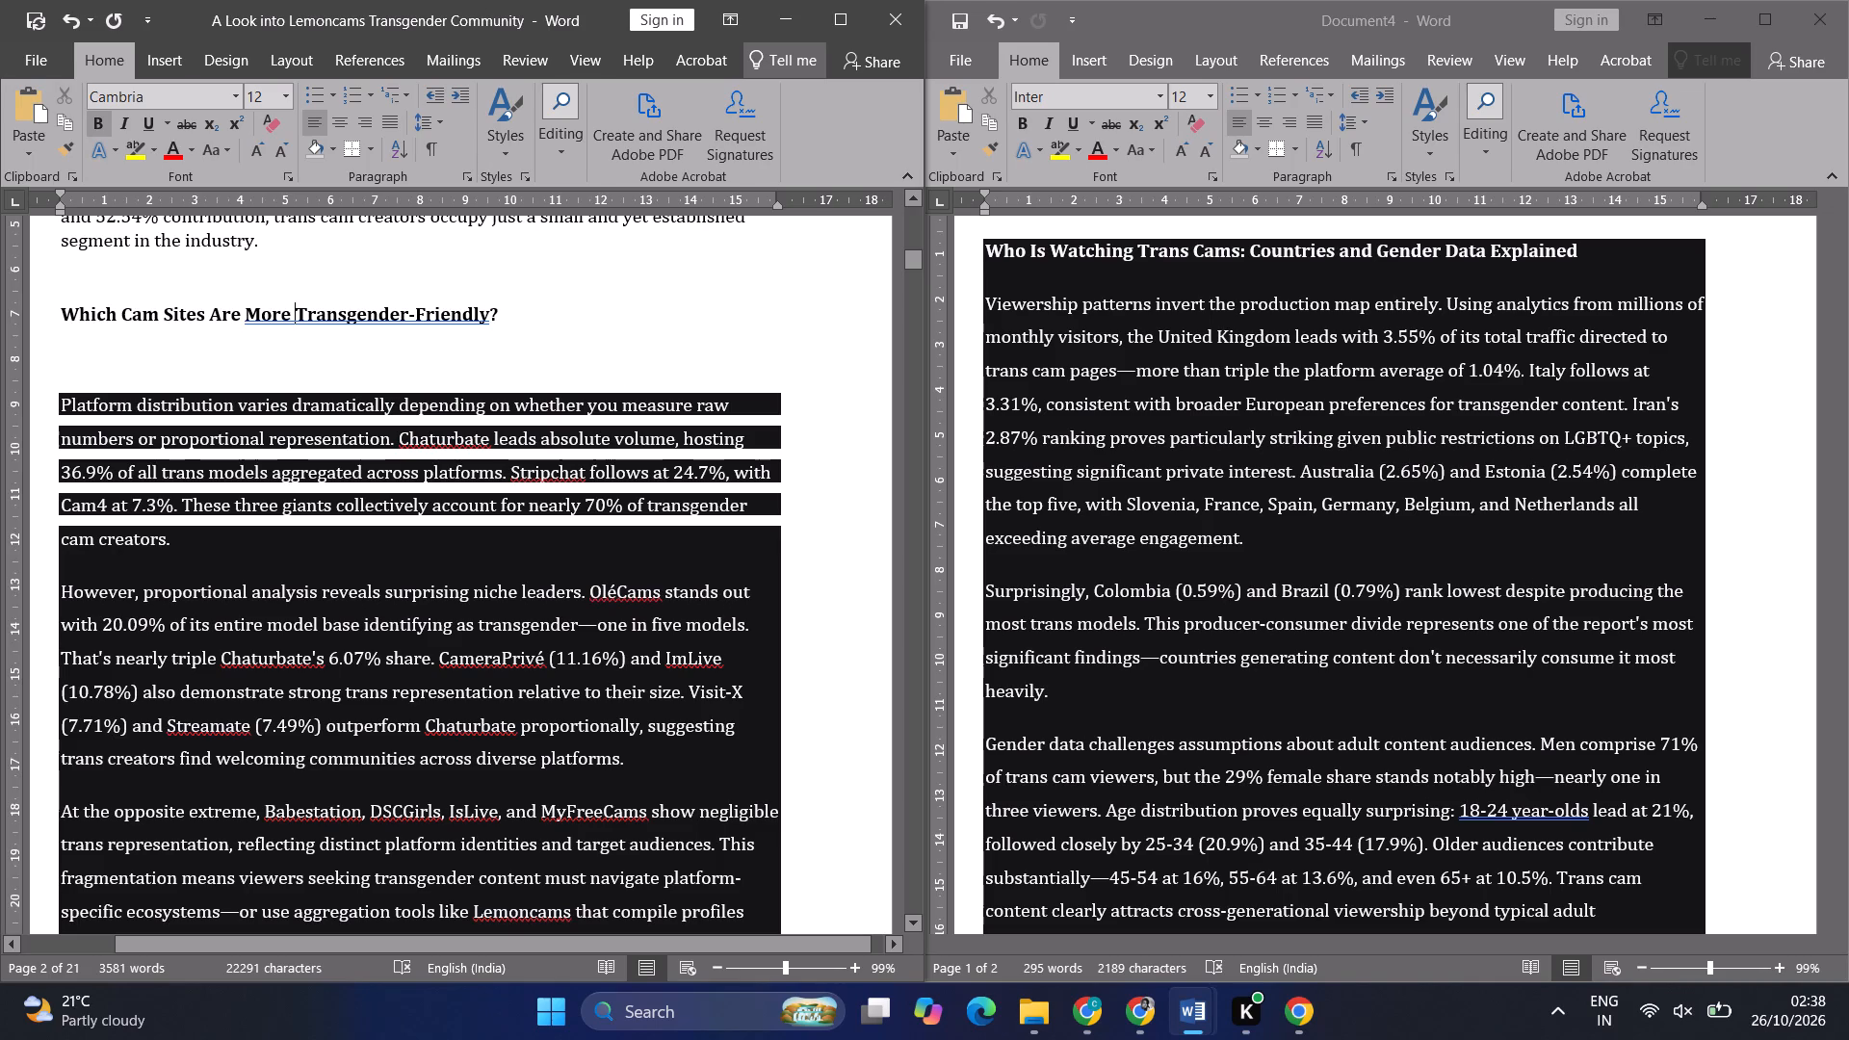
key("ctrl+shift+Left")
key("BackSpace")
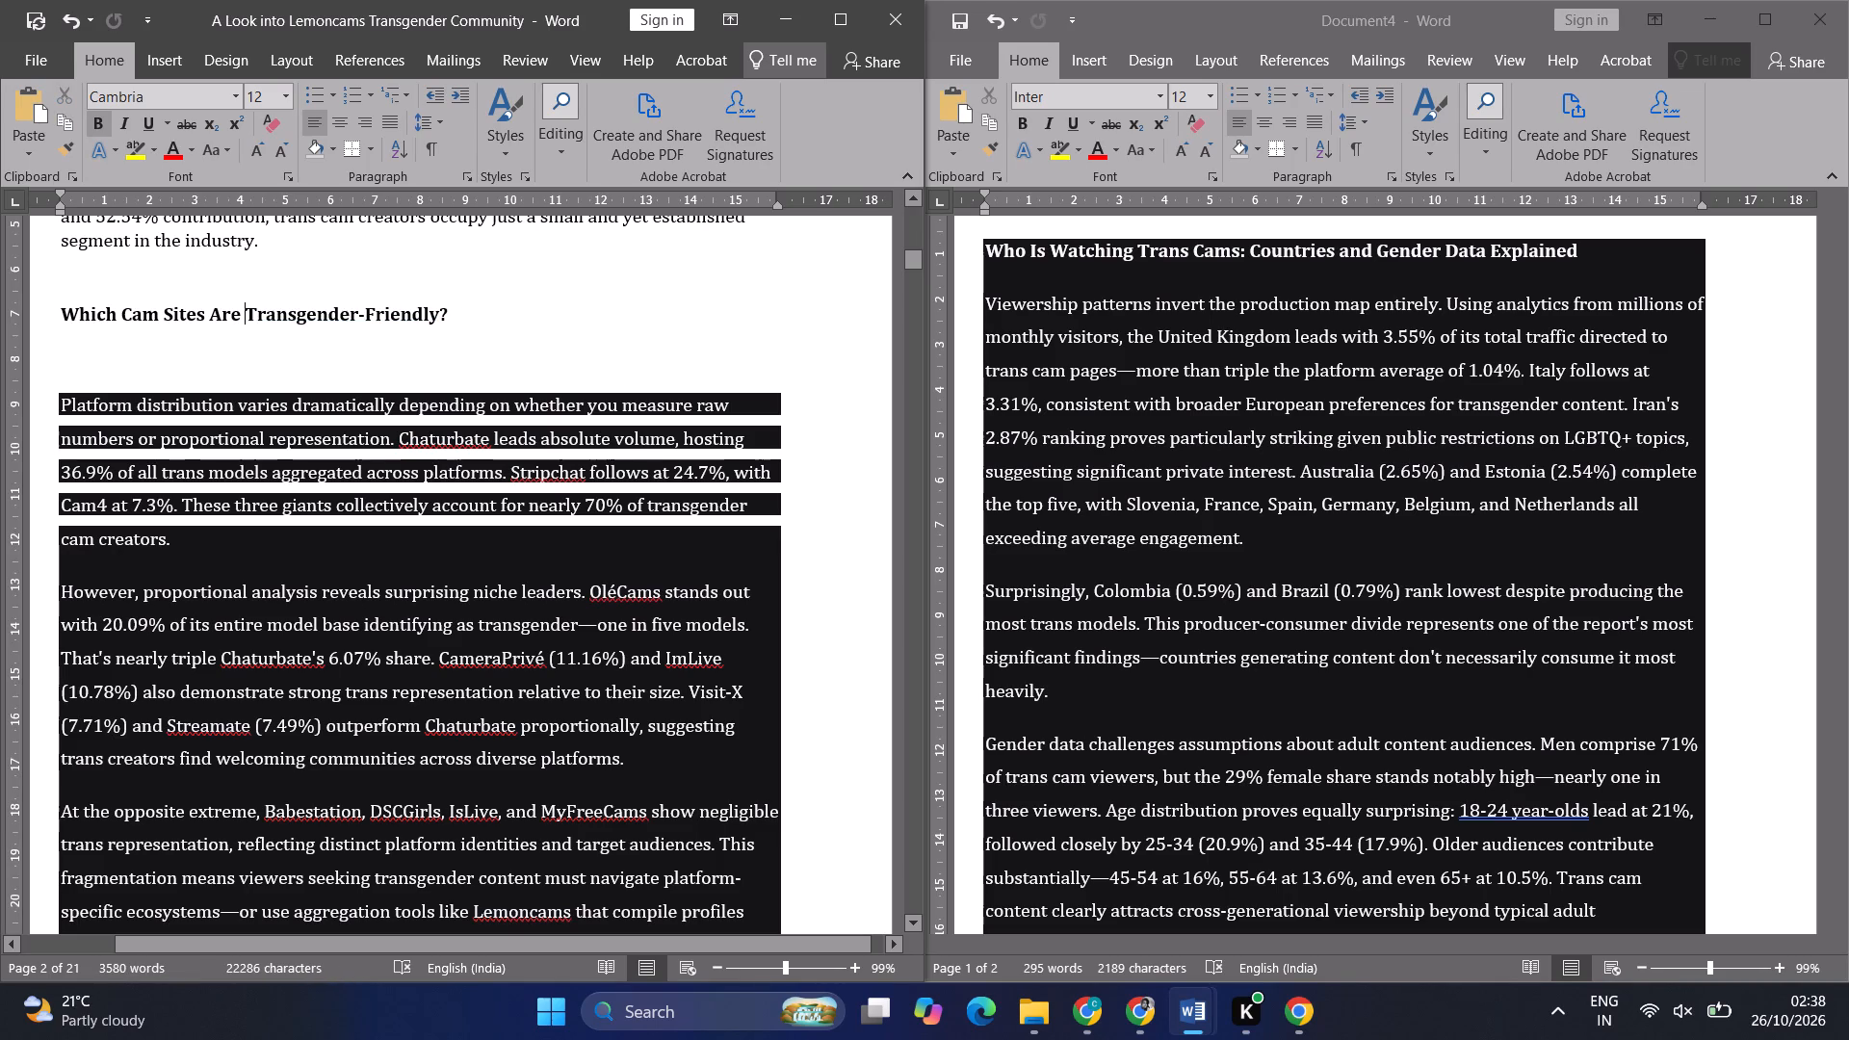
key("ctrl+shift+Left")
key("Right")
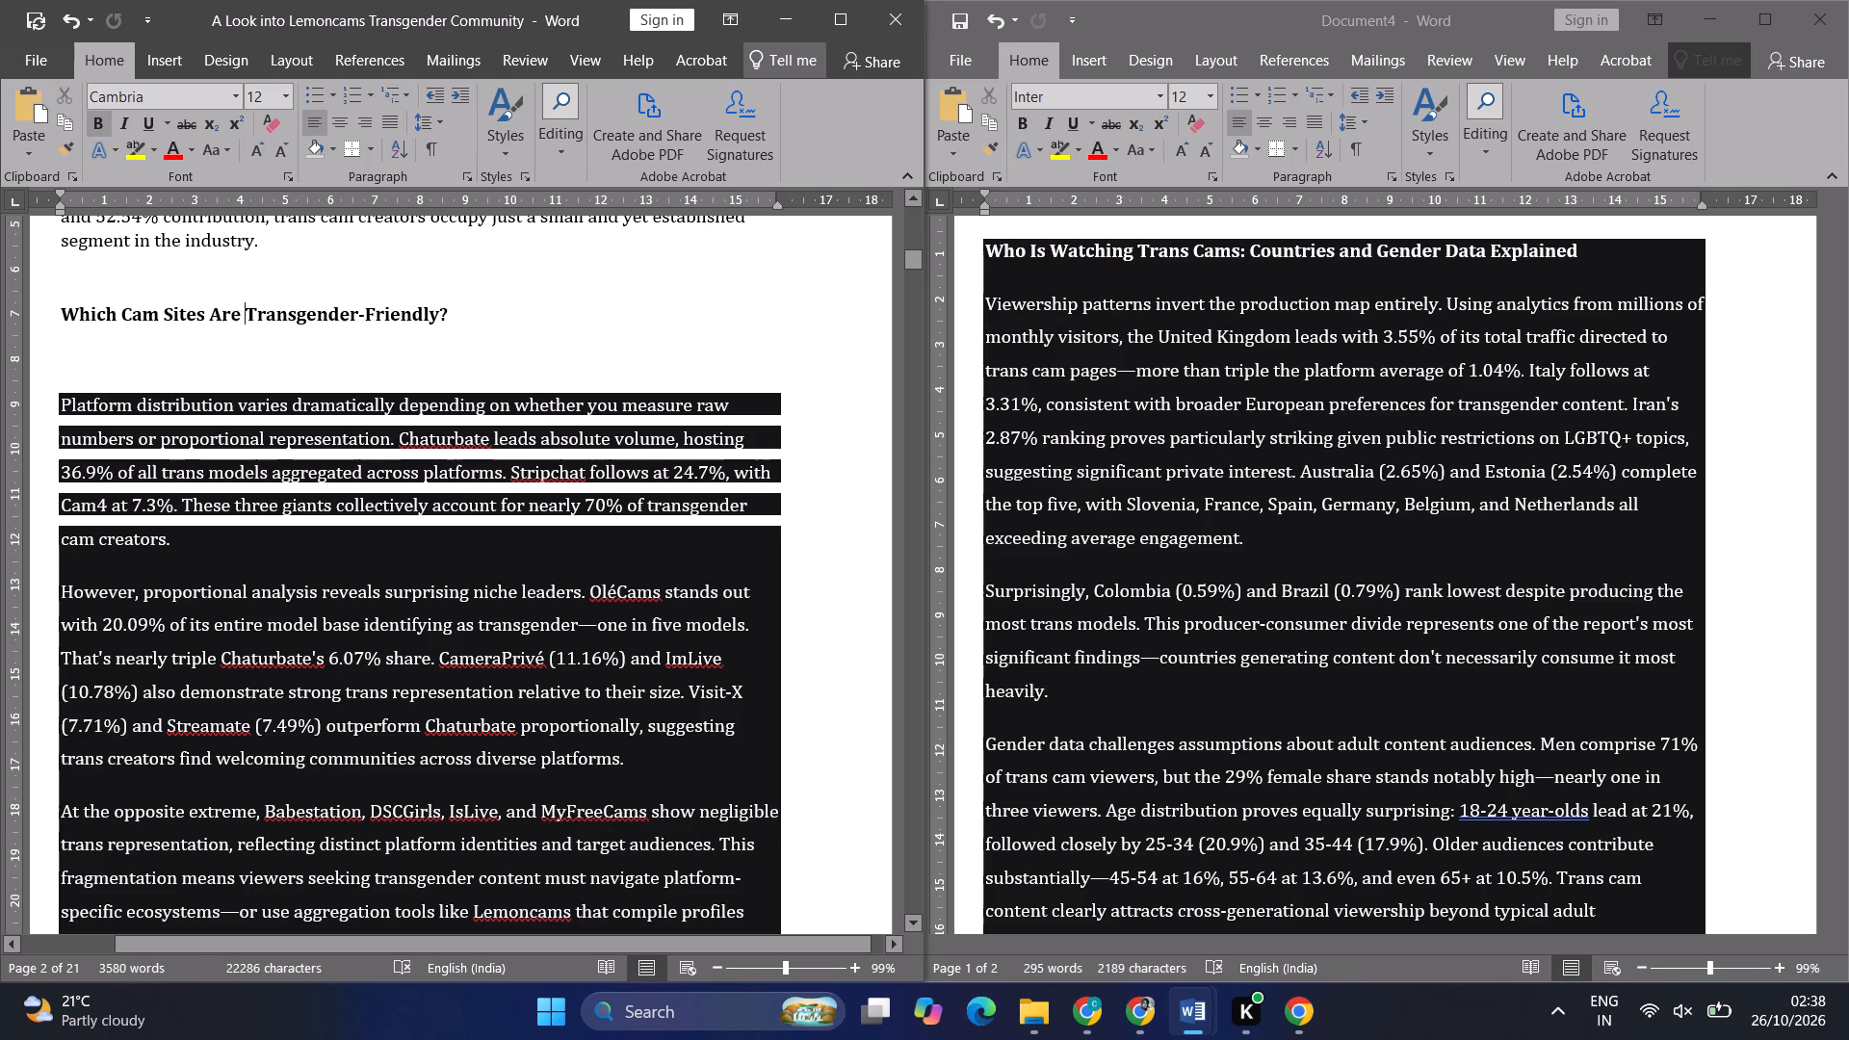
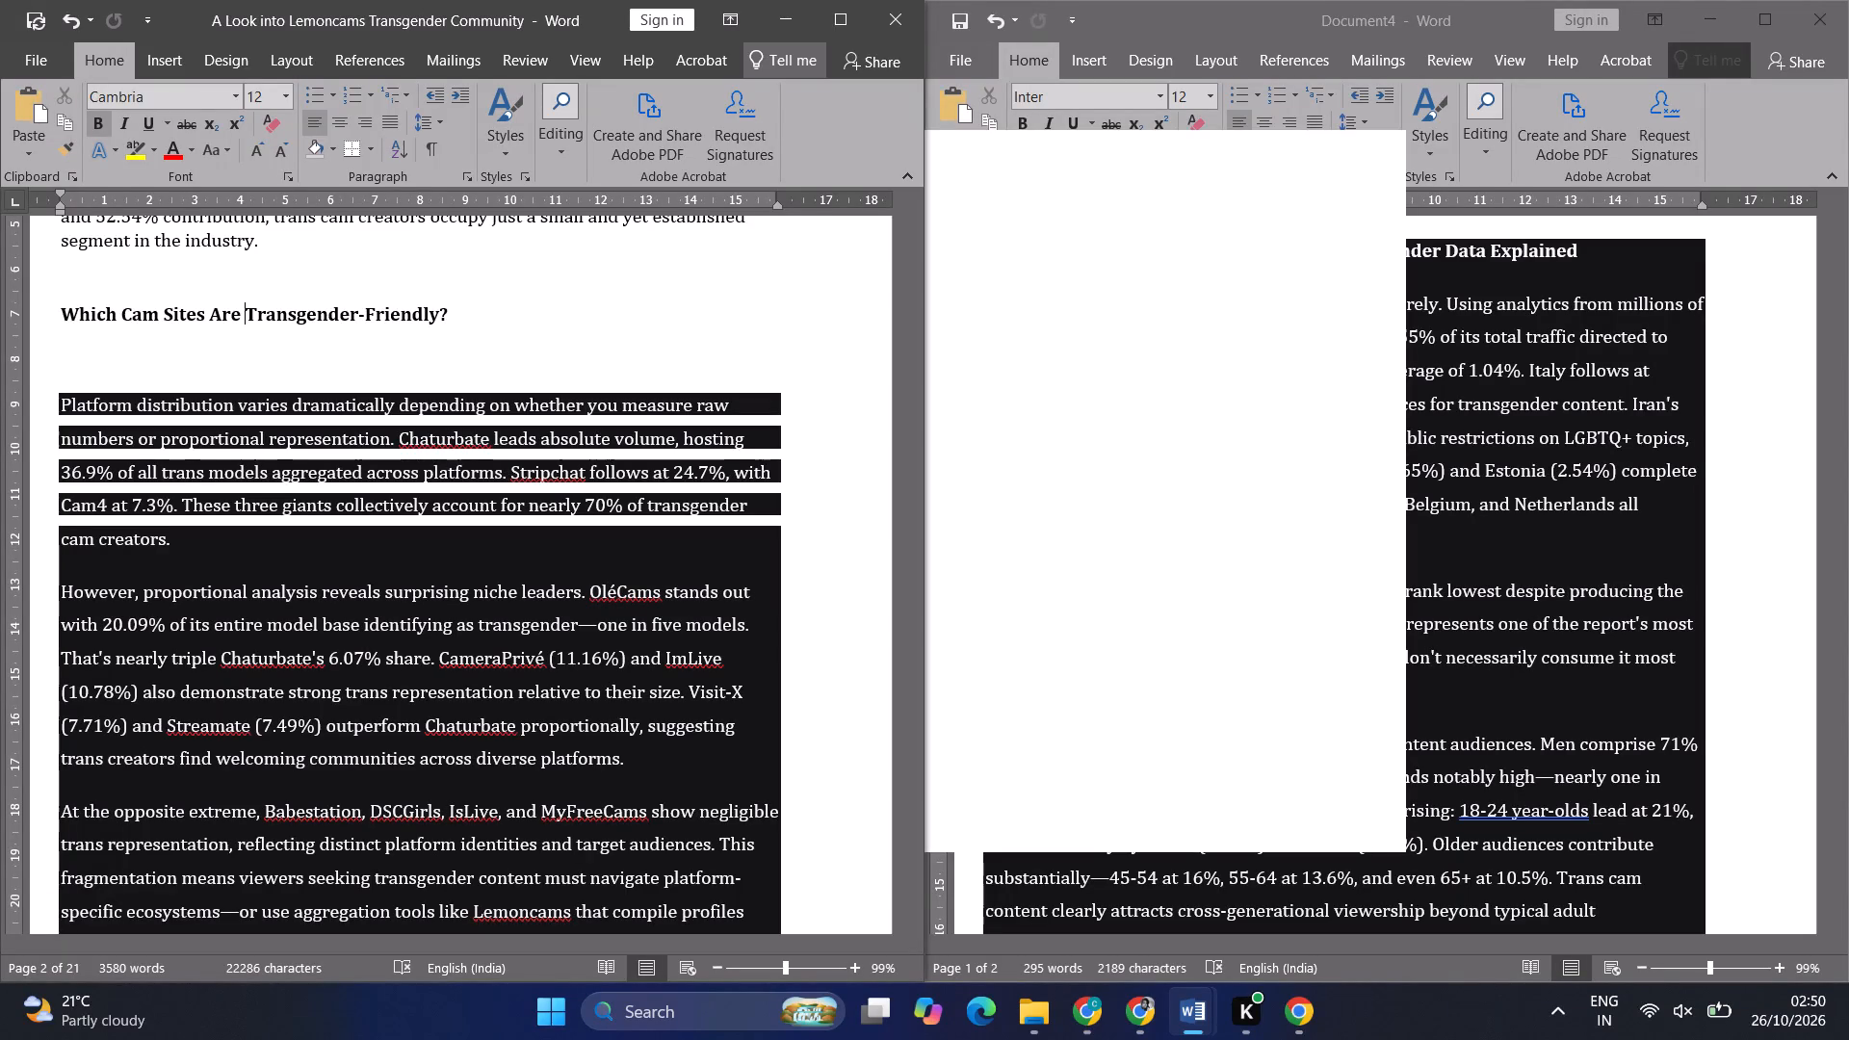
Write below the heading: "Platform distribution here varies quite dramatically. It is dependent on whether one measures raw numbers or a proportional representation".
left_click(189, 13)
left_click(278, 263)
left_click(321, 357)
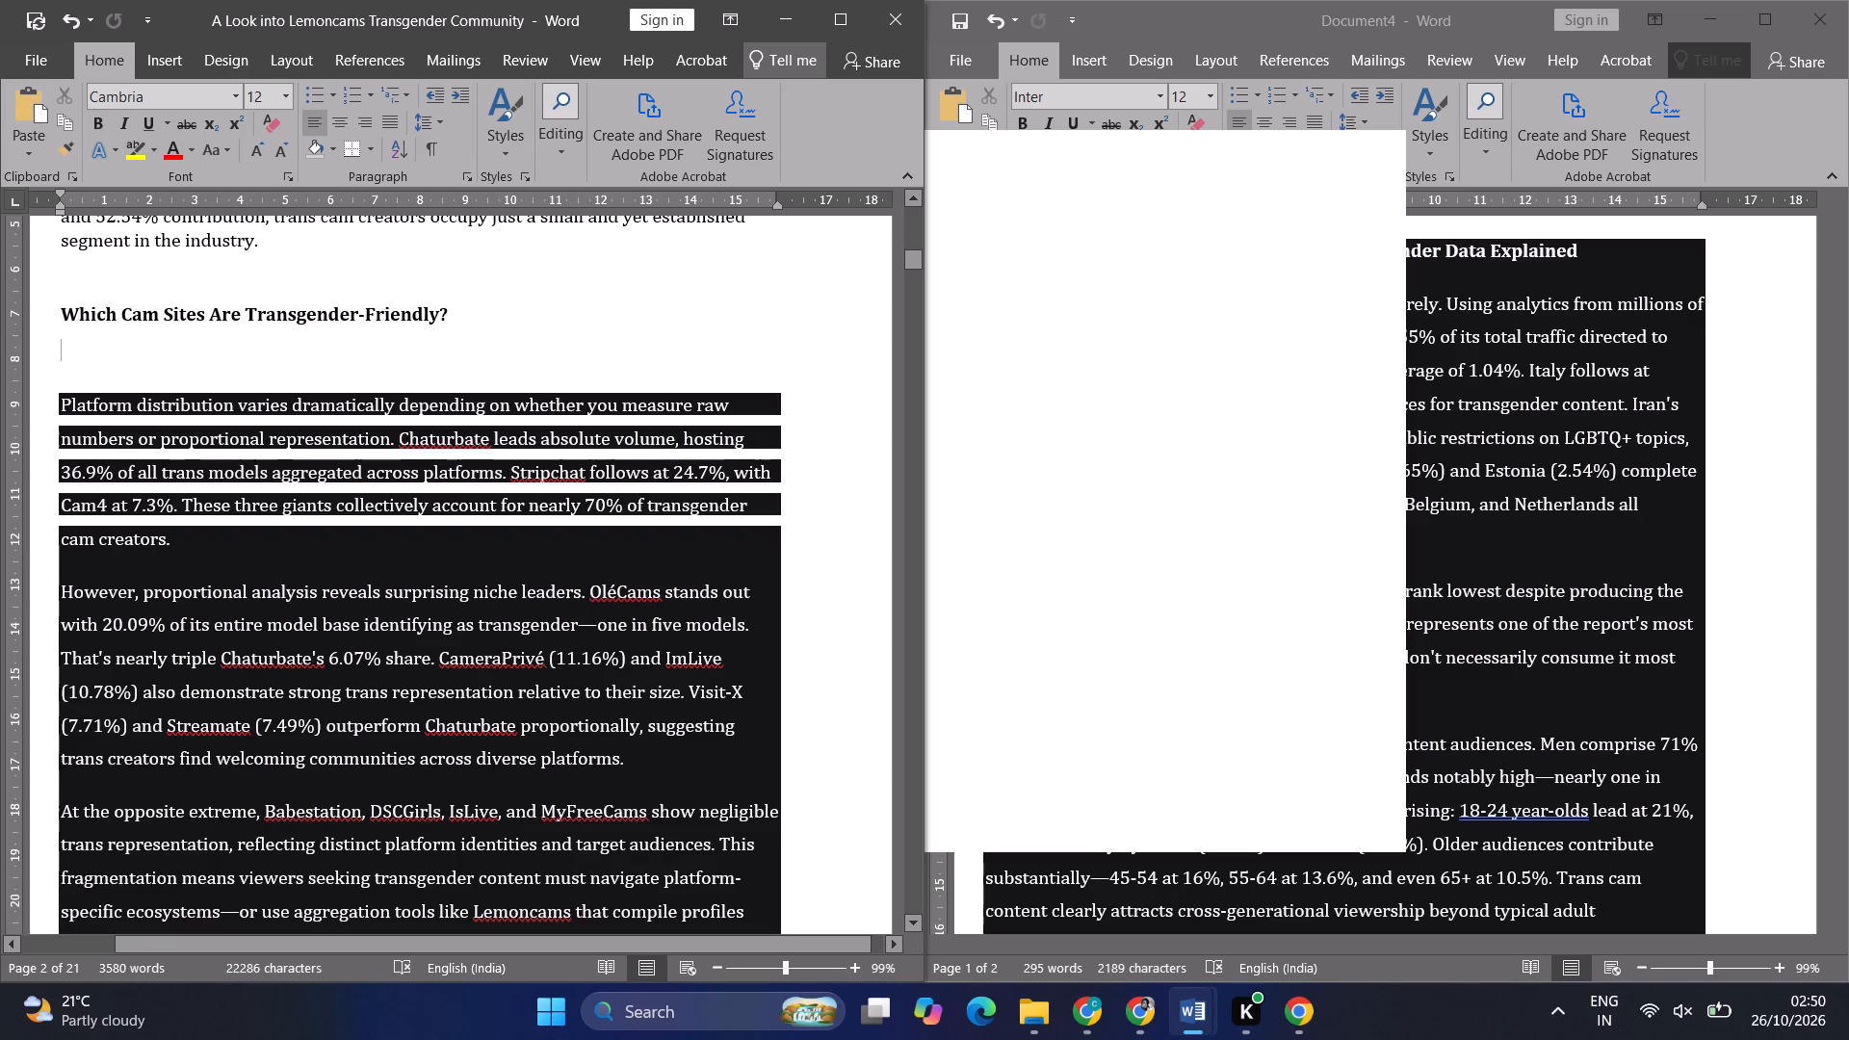
type("Platform distributo")
key("BackSpace")
type("ion here varies quite dramatically. it is dependnt on")
key("space")
key("BackSpace")
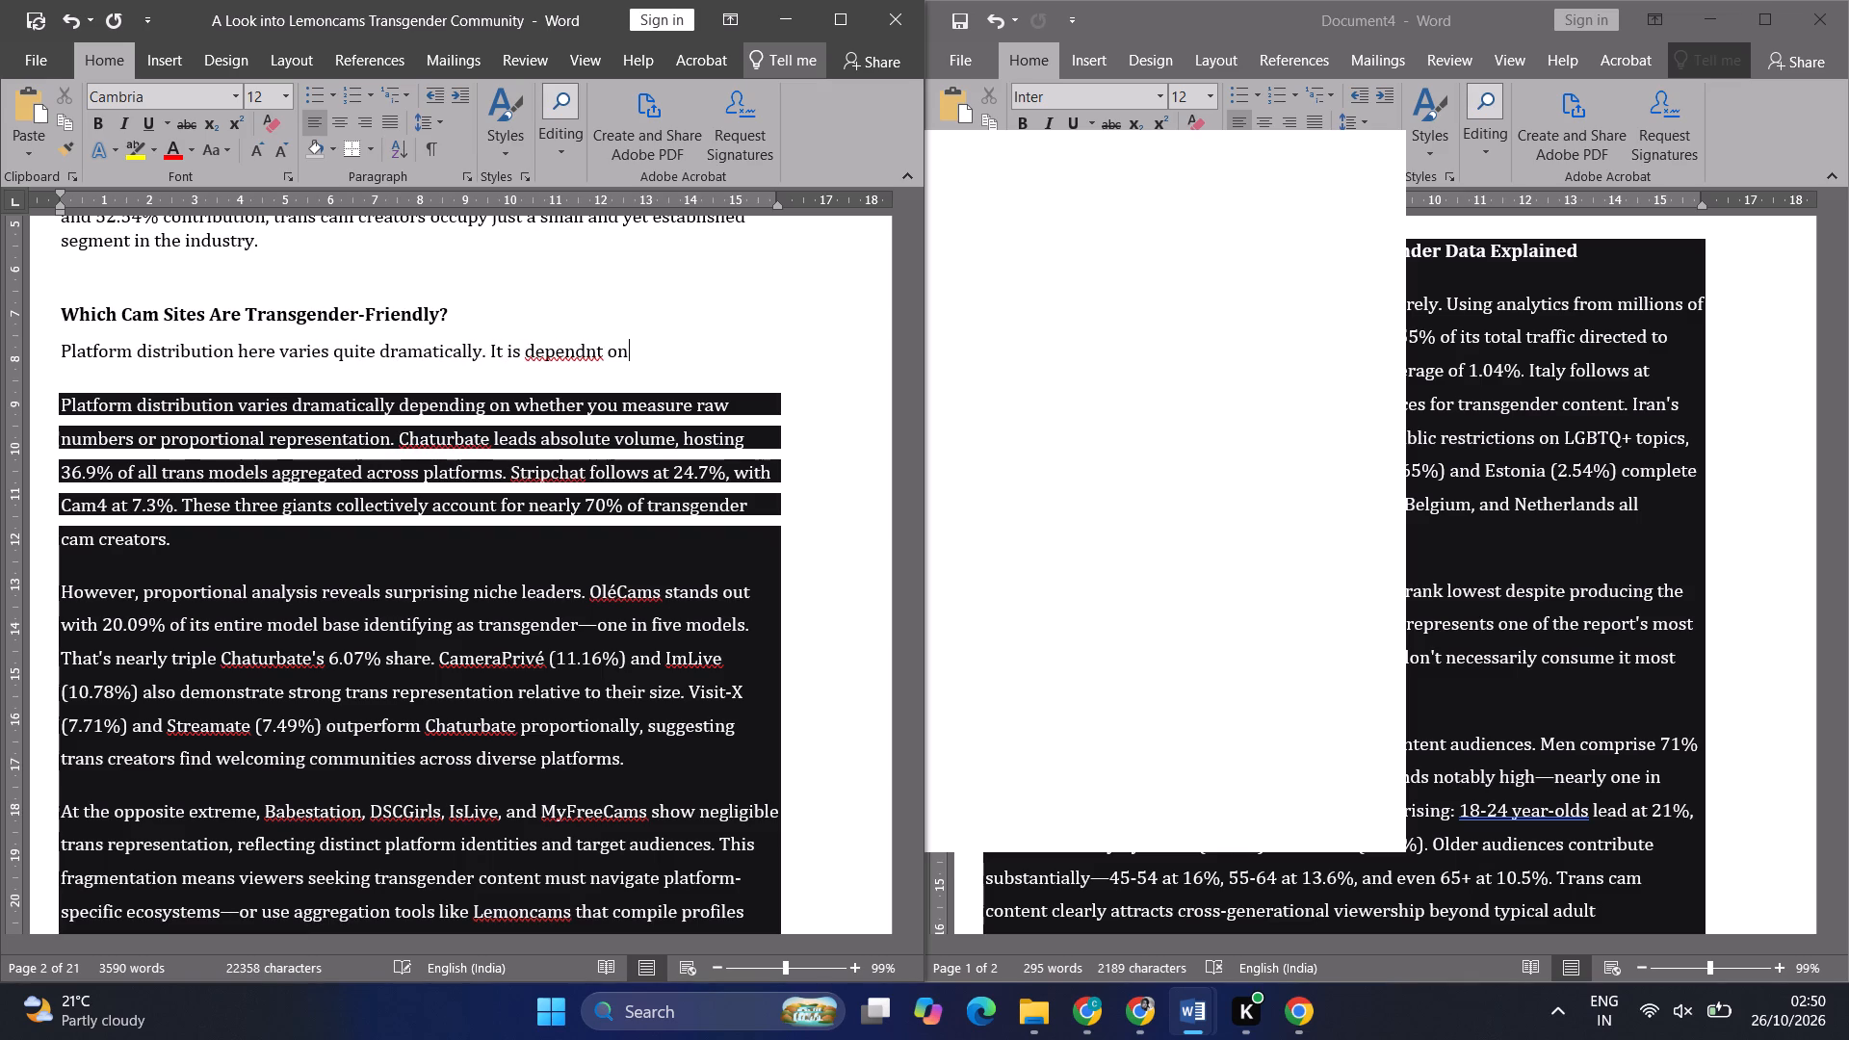
key("BackSpace")
key("BackSpace")
key("BackSpace")
key("BackSpace")
key("BackSpace")
type("ent on whether one measures raw numbers or a pro")
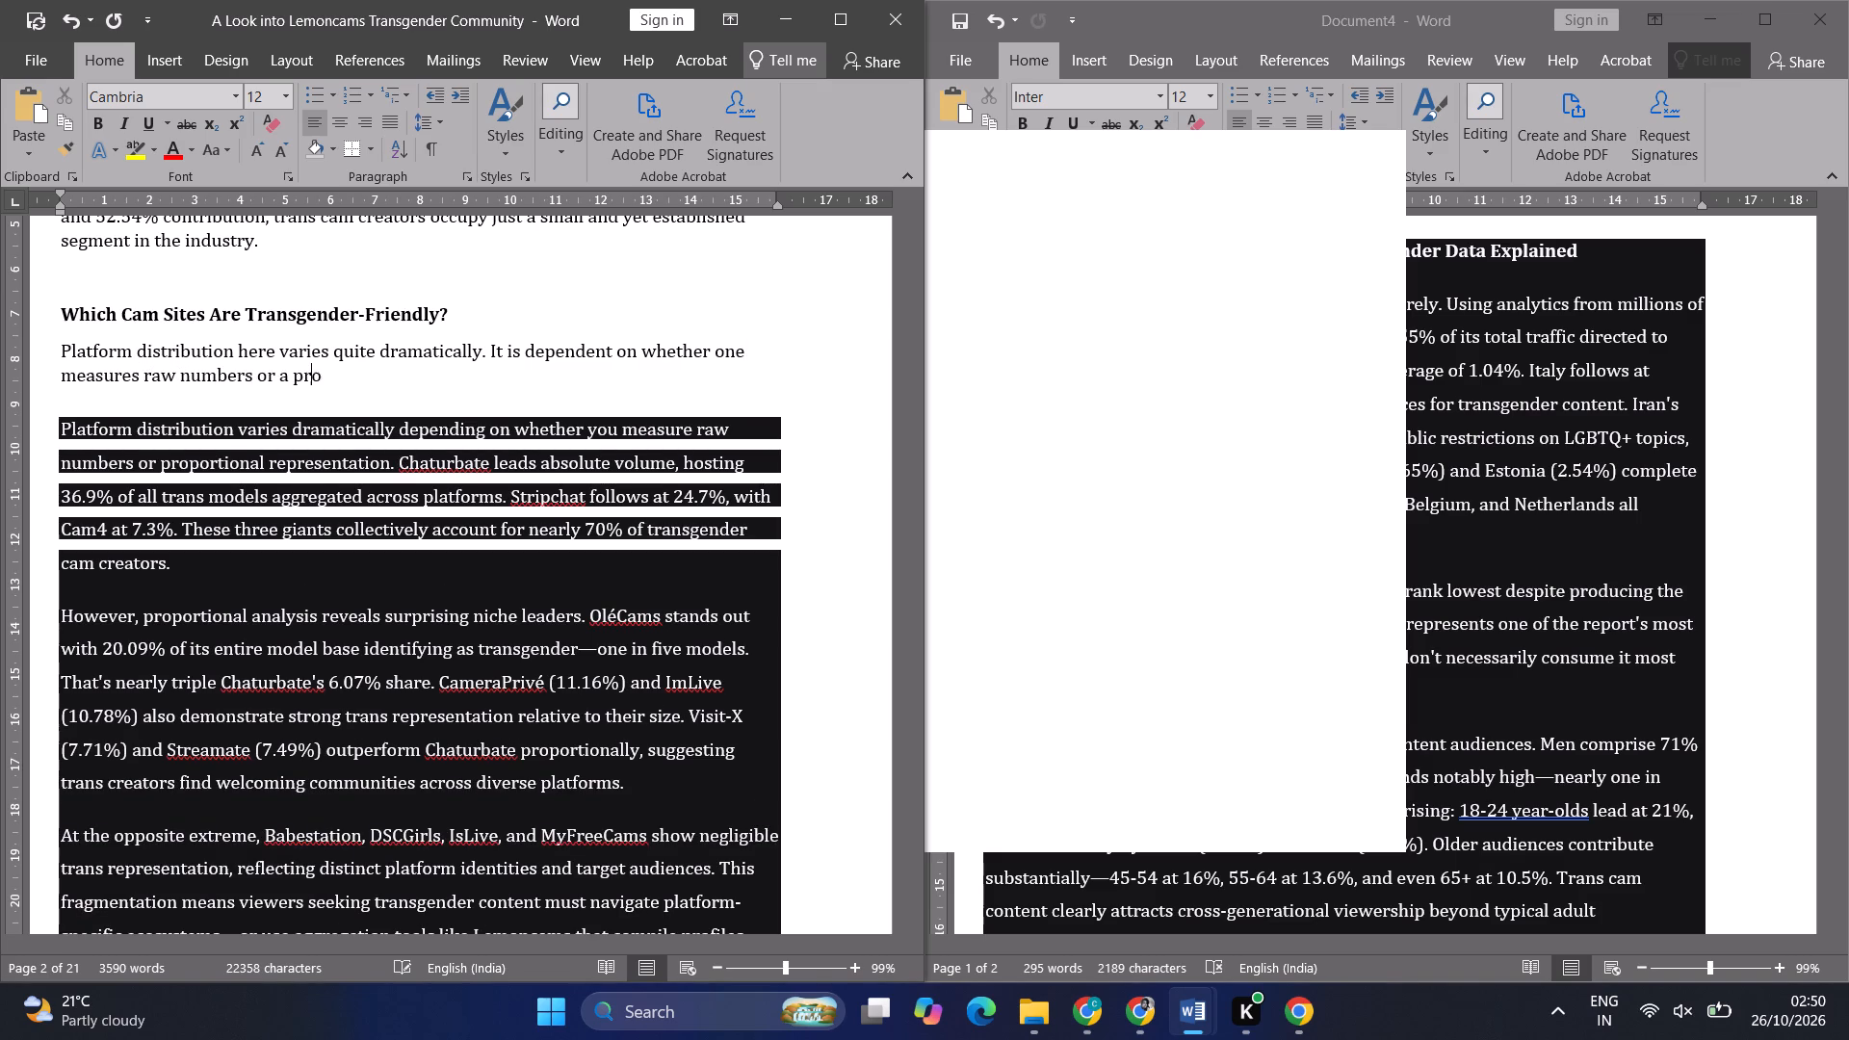
type("portional represenation")
key("space")
key("BackSpace")
Continue the paragraph with "To say, Chaturbate here leads absolute volume, hosting around 36.9% of total trans cam models, aggregated across cam sites.".
type(". To c")
key("BackSpace")
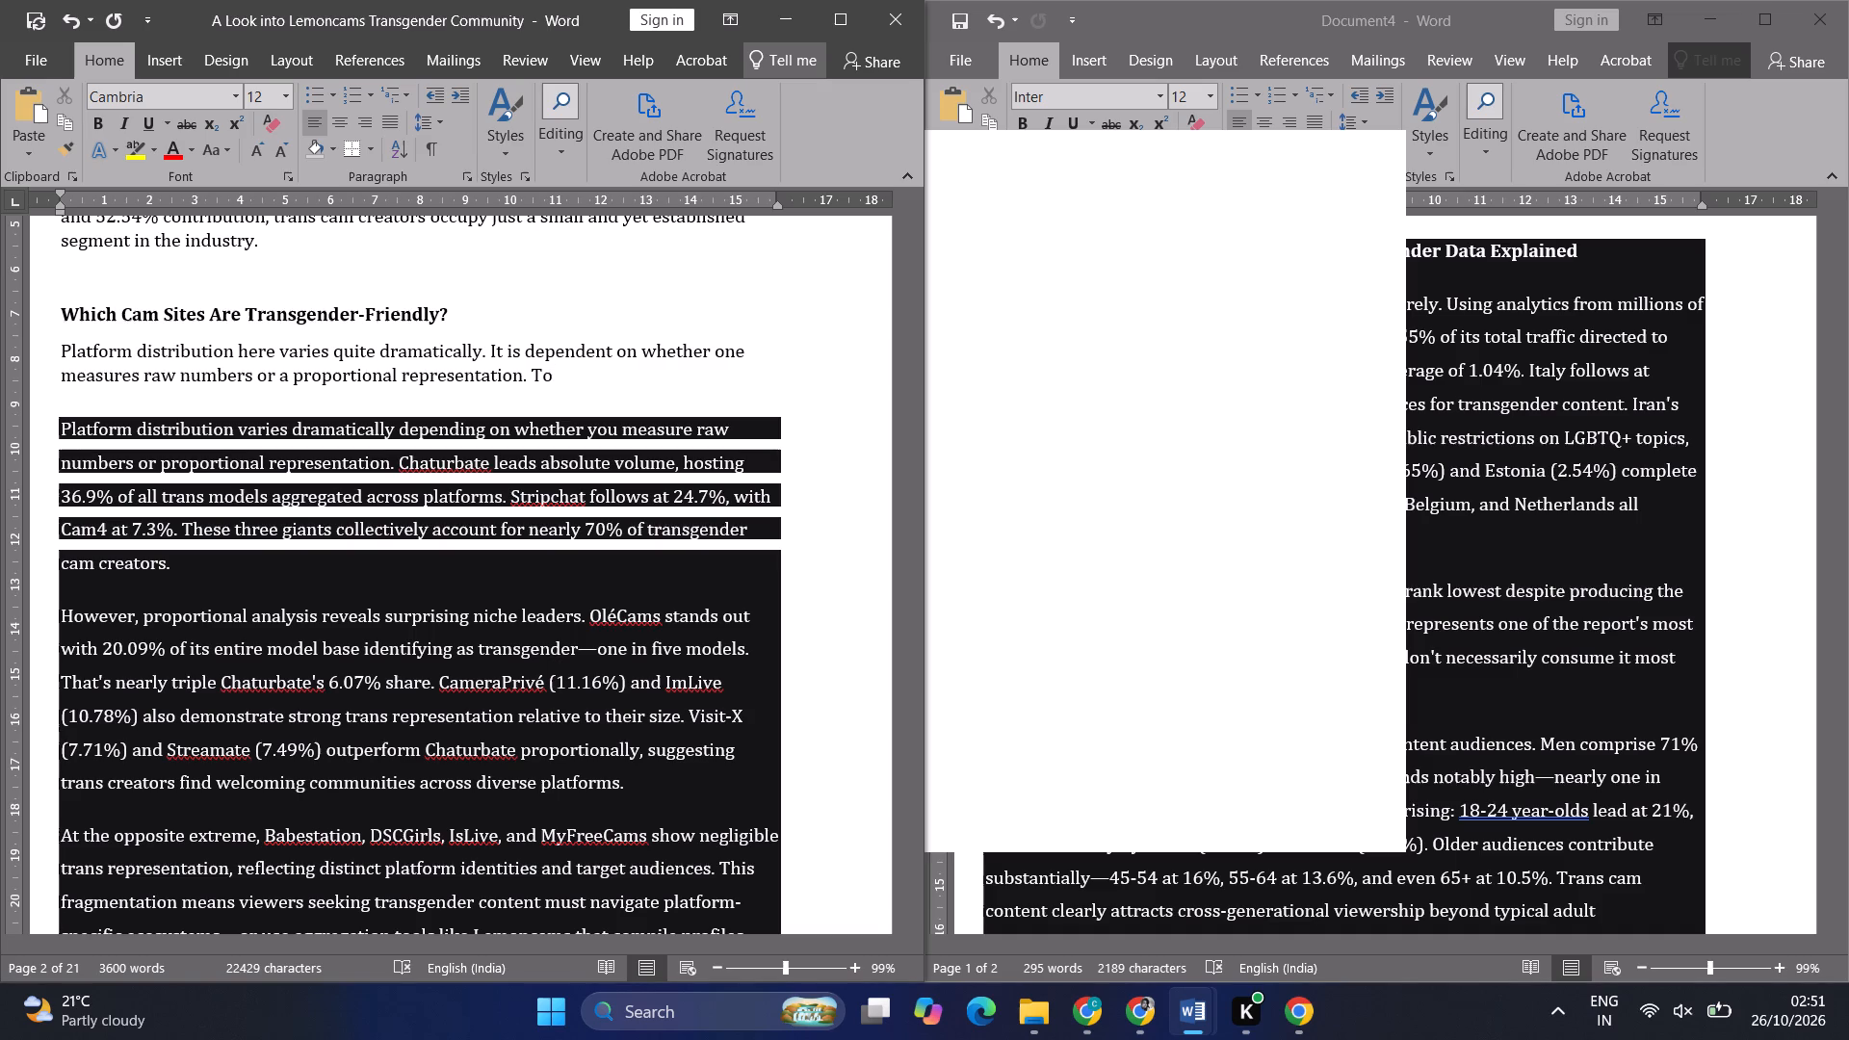
type("say, Chaturbate here elads")
key("space")
key("BackSpace")
key("BackSpace")
key("BackSpace")
key("BackSpace")
key("BackSpace")
key("BackSpace")
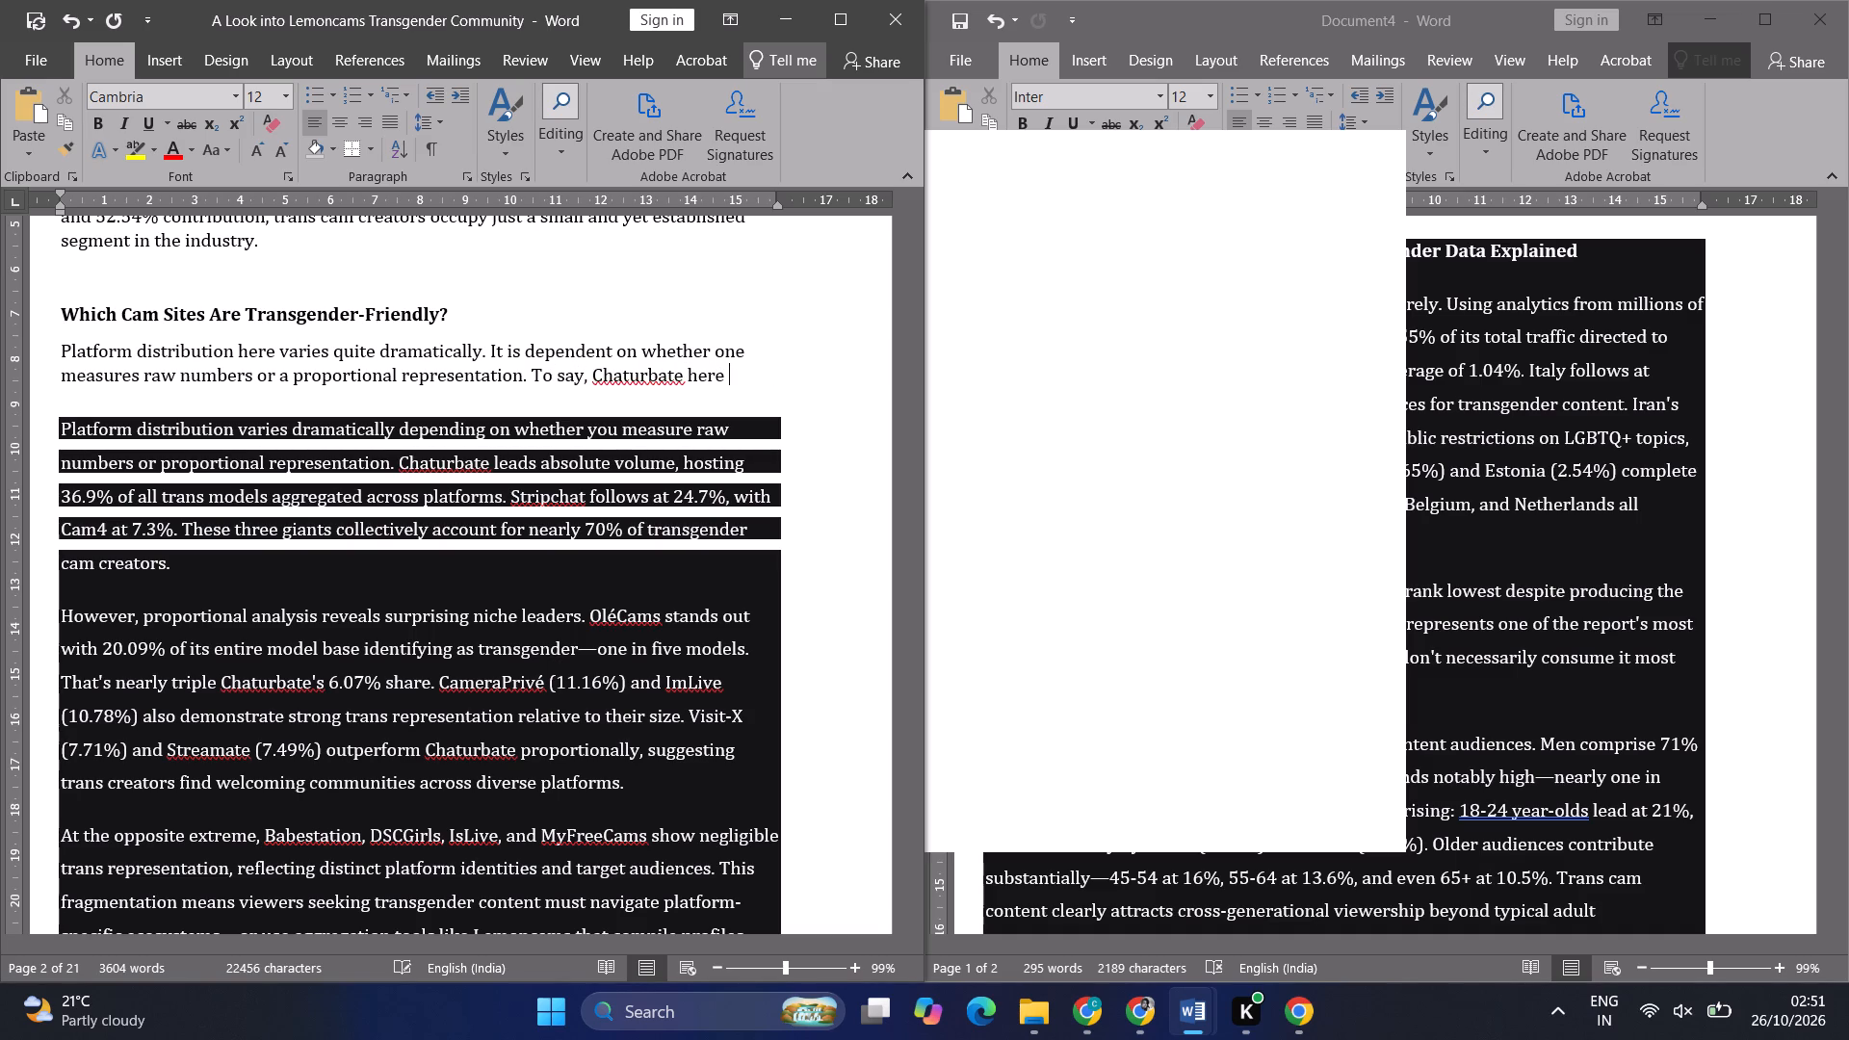
type("leads absolute volume, hosting around 36.9% of total rtr")
key("BackSpace")
key("BackSpace")
key("BackSpace")
type("trans cam models")
key("space")
key("BackSpace")
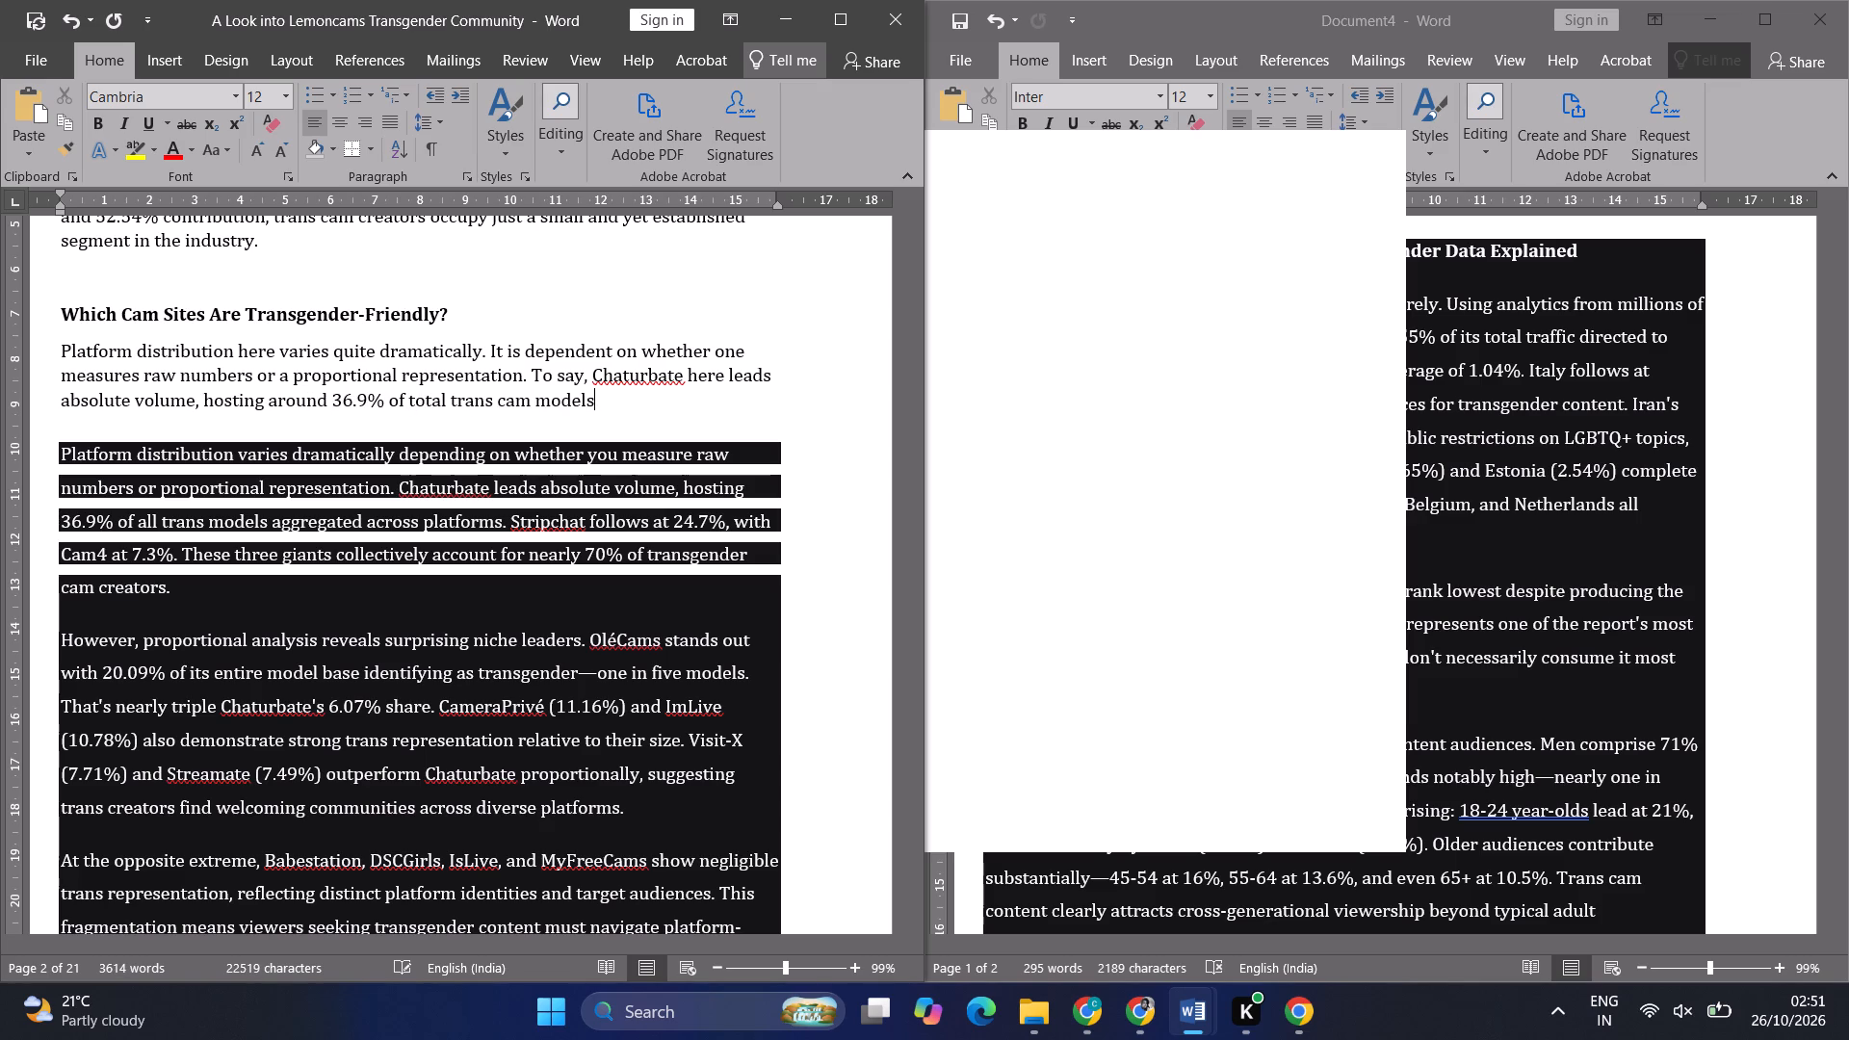
type(", aggregated across cam sites.")
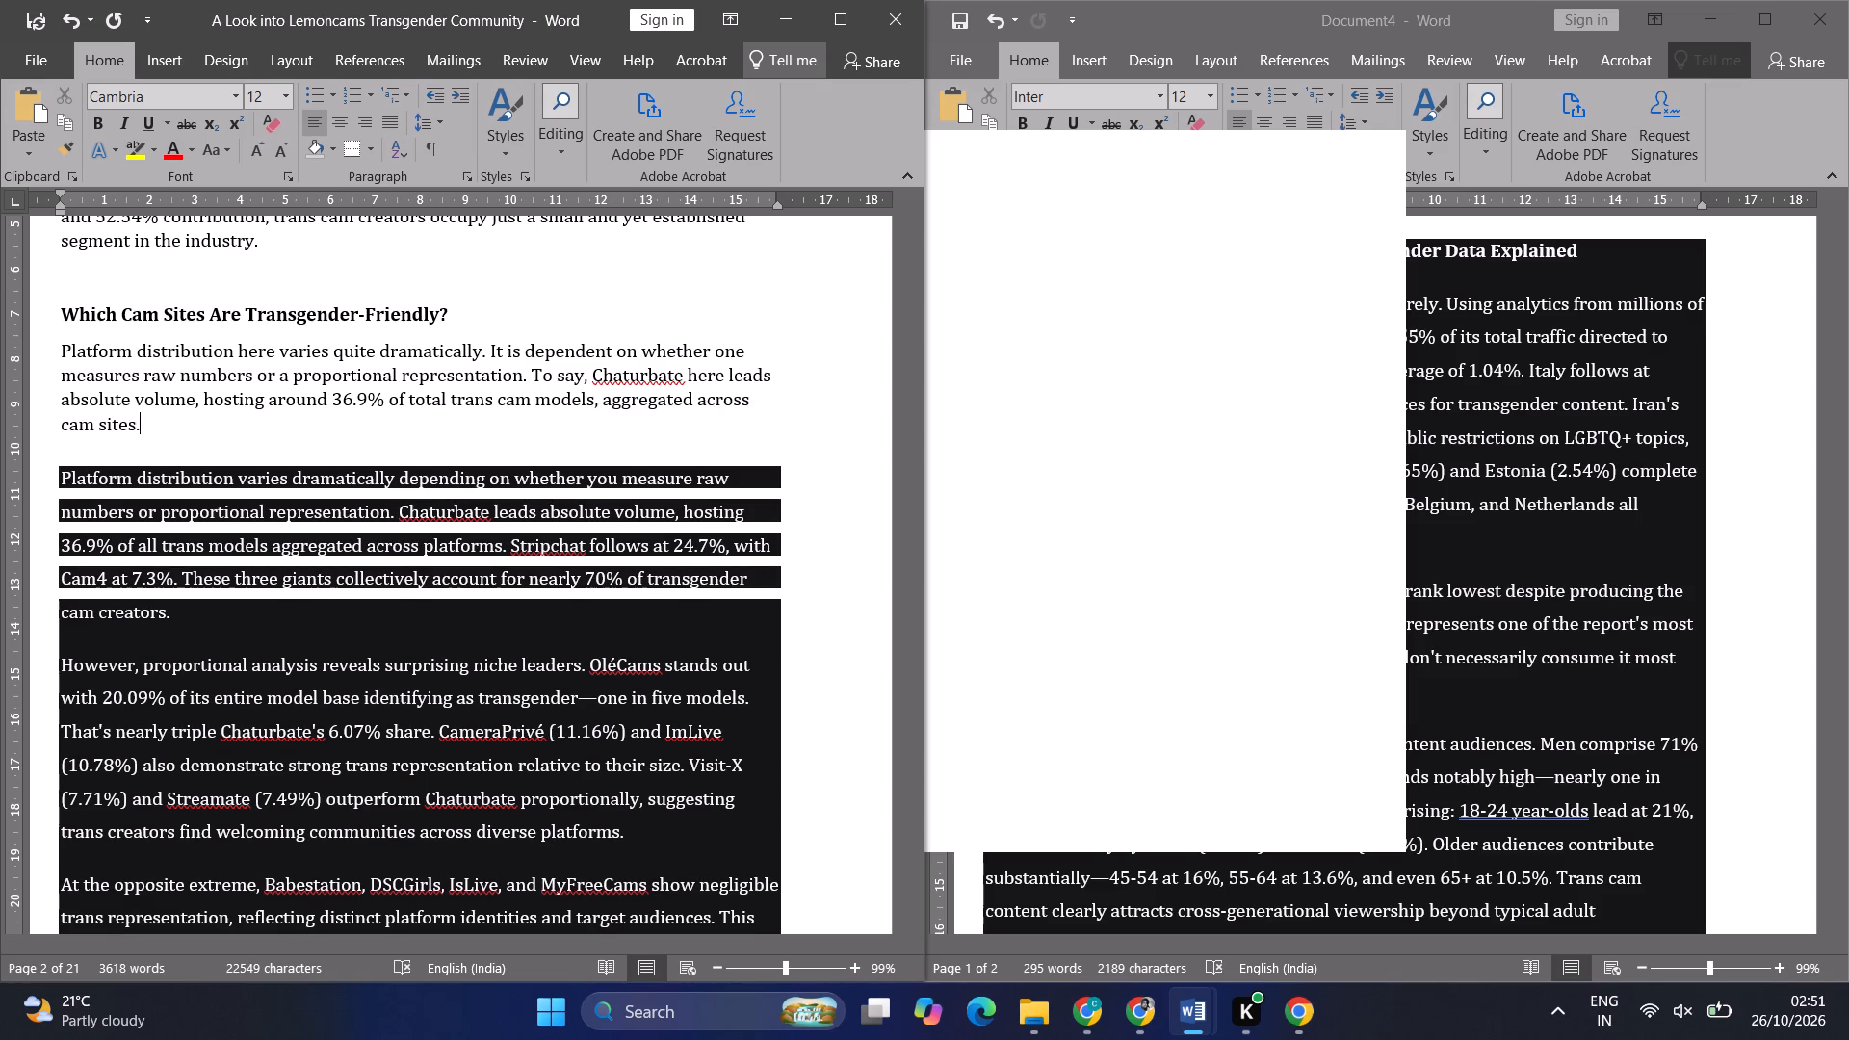
Add the sentence opening "Stripchat follows it at 24.7%, with" after "cam sites.".
type("Str")
key("BackSpace")
key("BackSpace")
key("BackSpace")
key("space")
type("Stripchat follows it at")
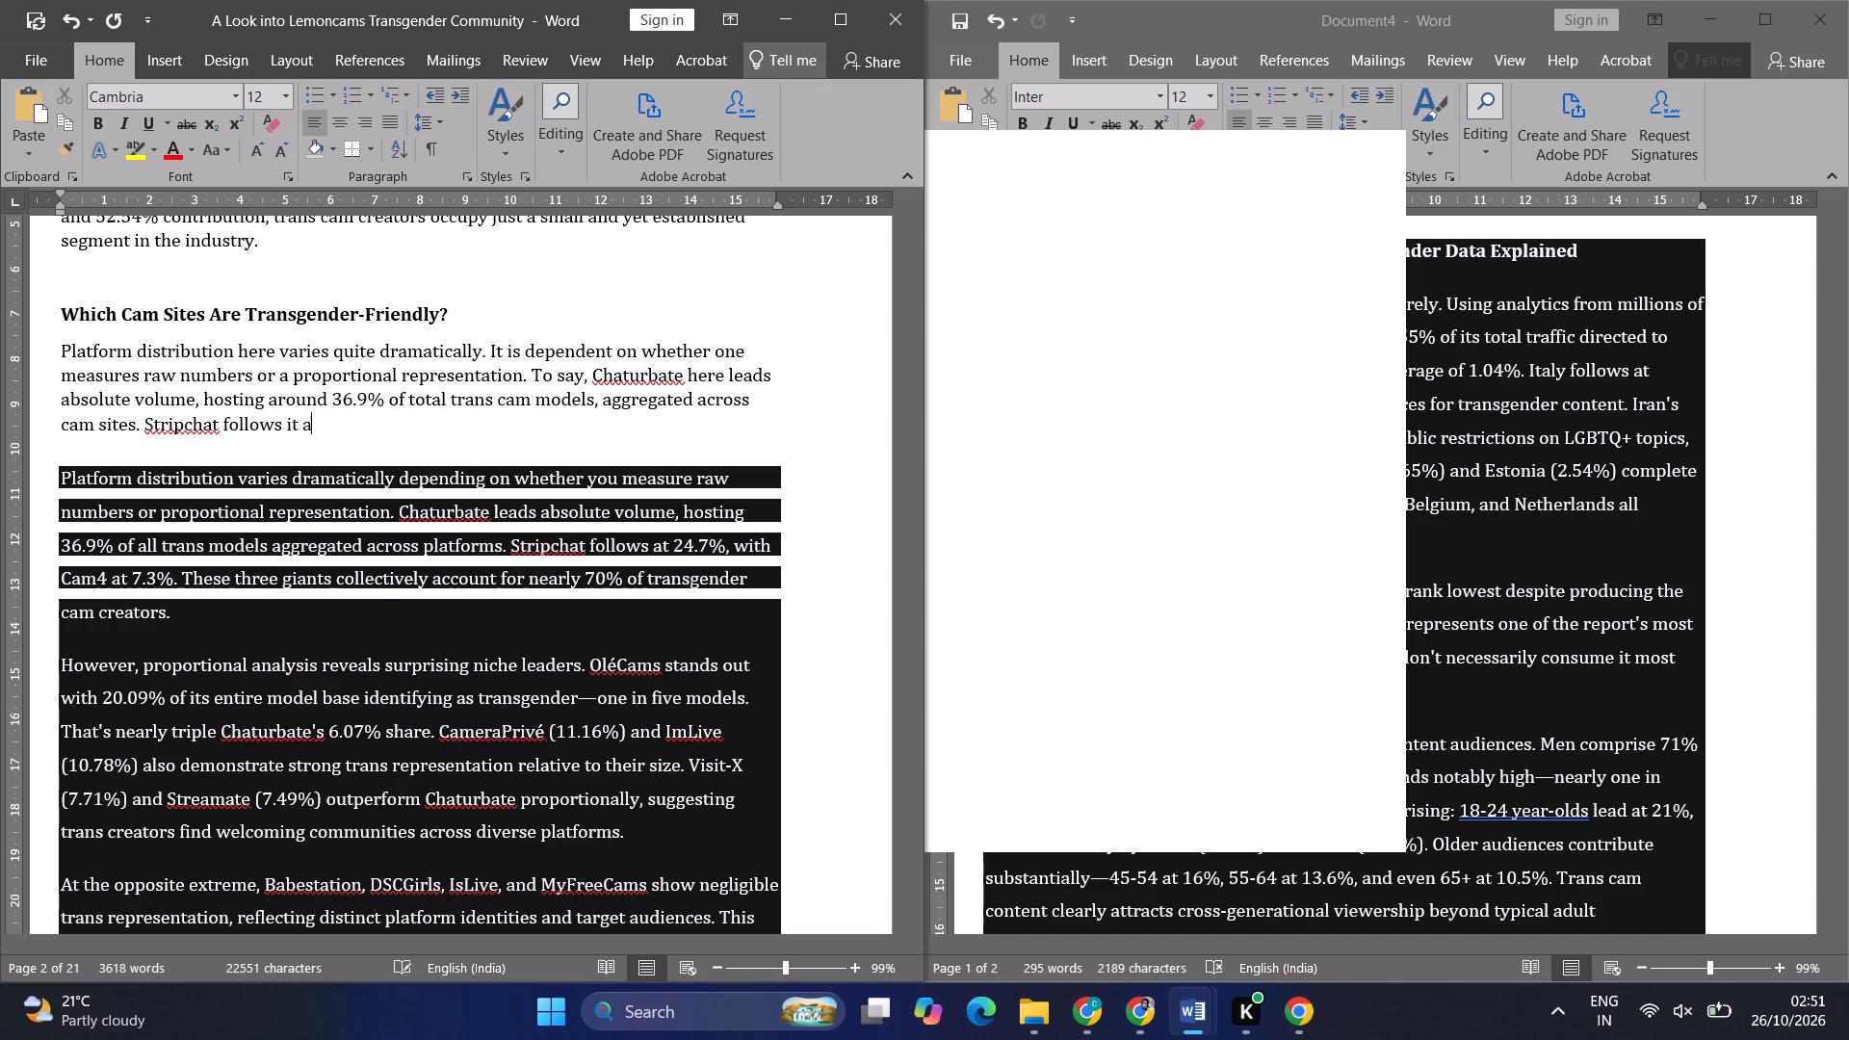
key("space")
type("24.7")
type("%, with ca")
key("ctrl+shift+Left")
key("BackSpace")
Insert "and Cam4" after "Stripchat" and change "follows" to "follow".
key("ctrl+shift+Left")
key("ctrl+shift+Left")
key("ctrl+shift+Left")
key("ctrl+shift+Left")
key("ctrl+shift+Left")
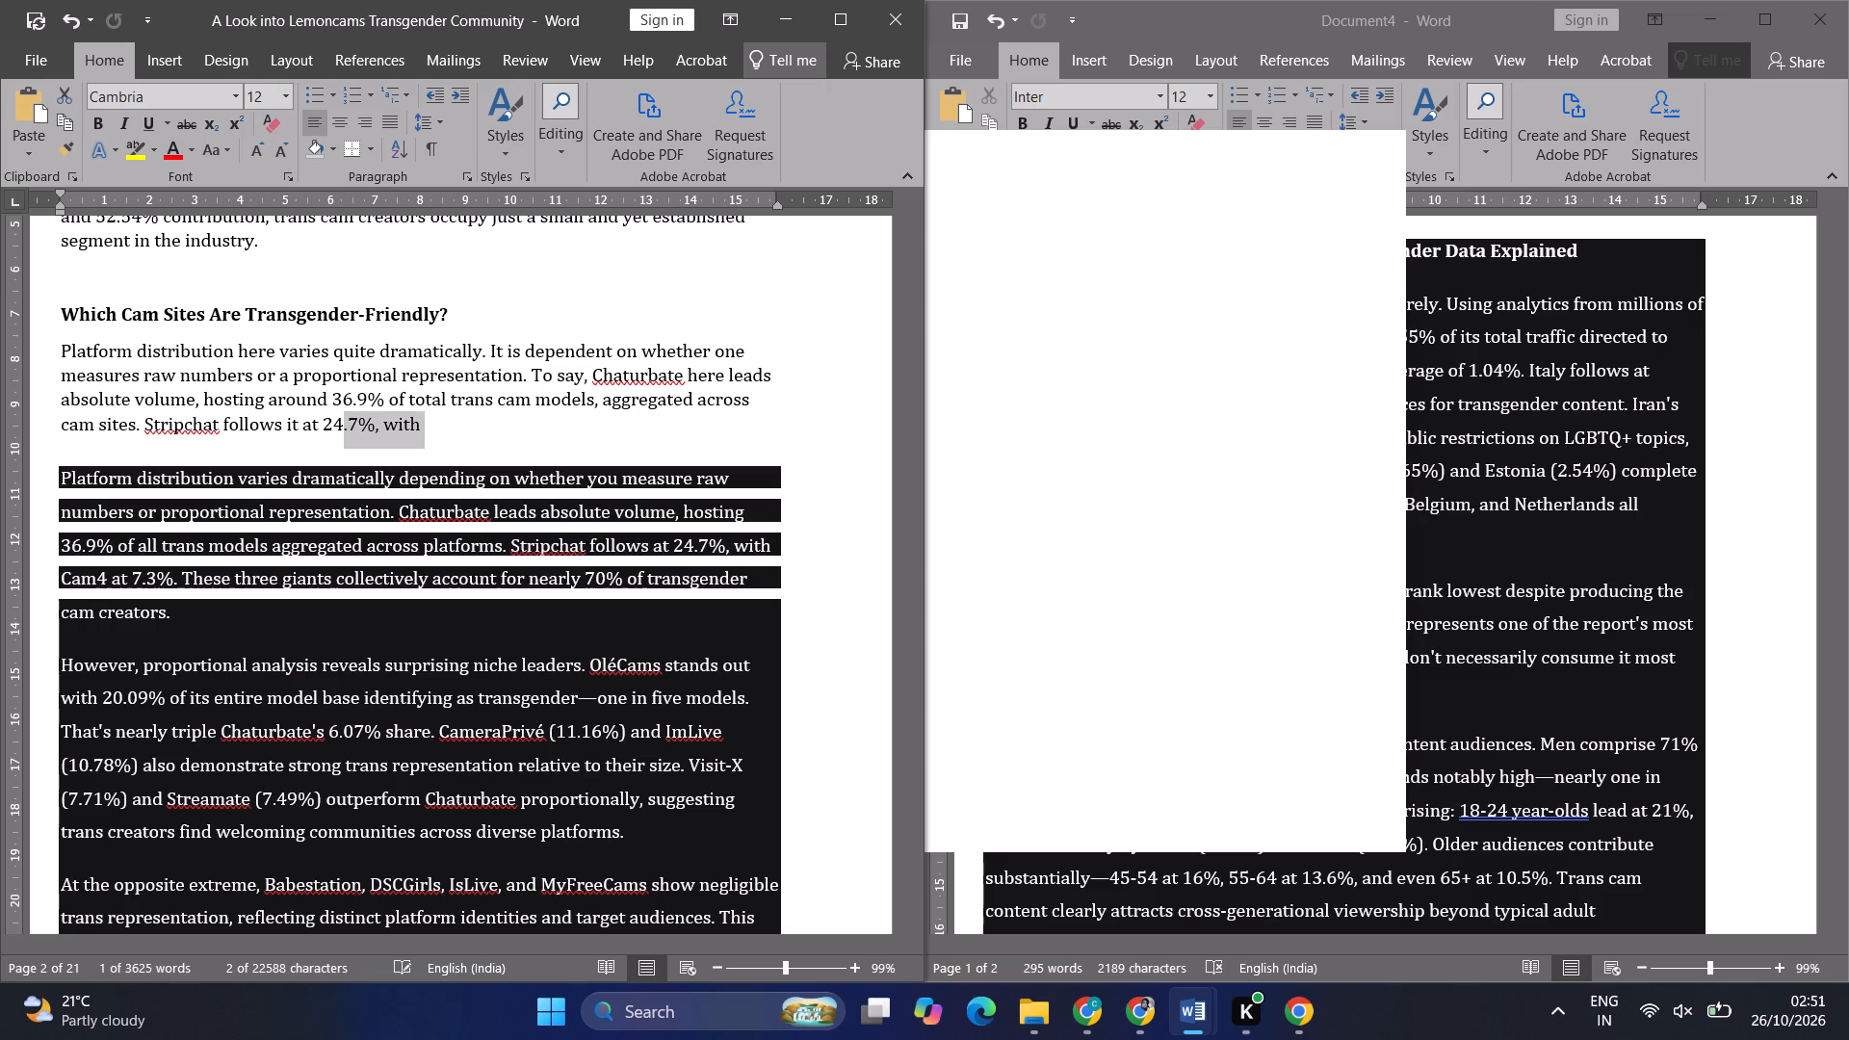
key("ctrl+shift+Left")
key("ctrl+shift+Left")
key("Left")
key("ctrl+shift+Left")
key("Left")
type("and Cam4")
key("space")
key("ctrl+shift+Right")
key("Right")
key("Left")
key("BackSpace")
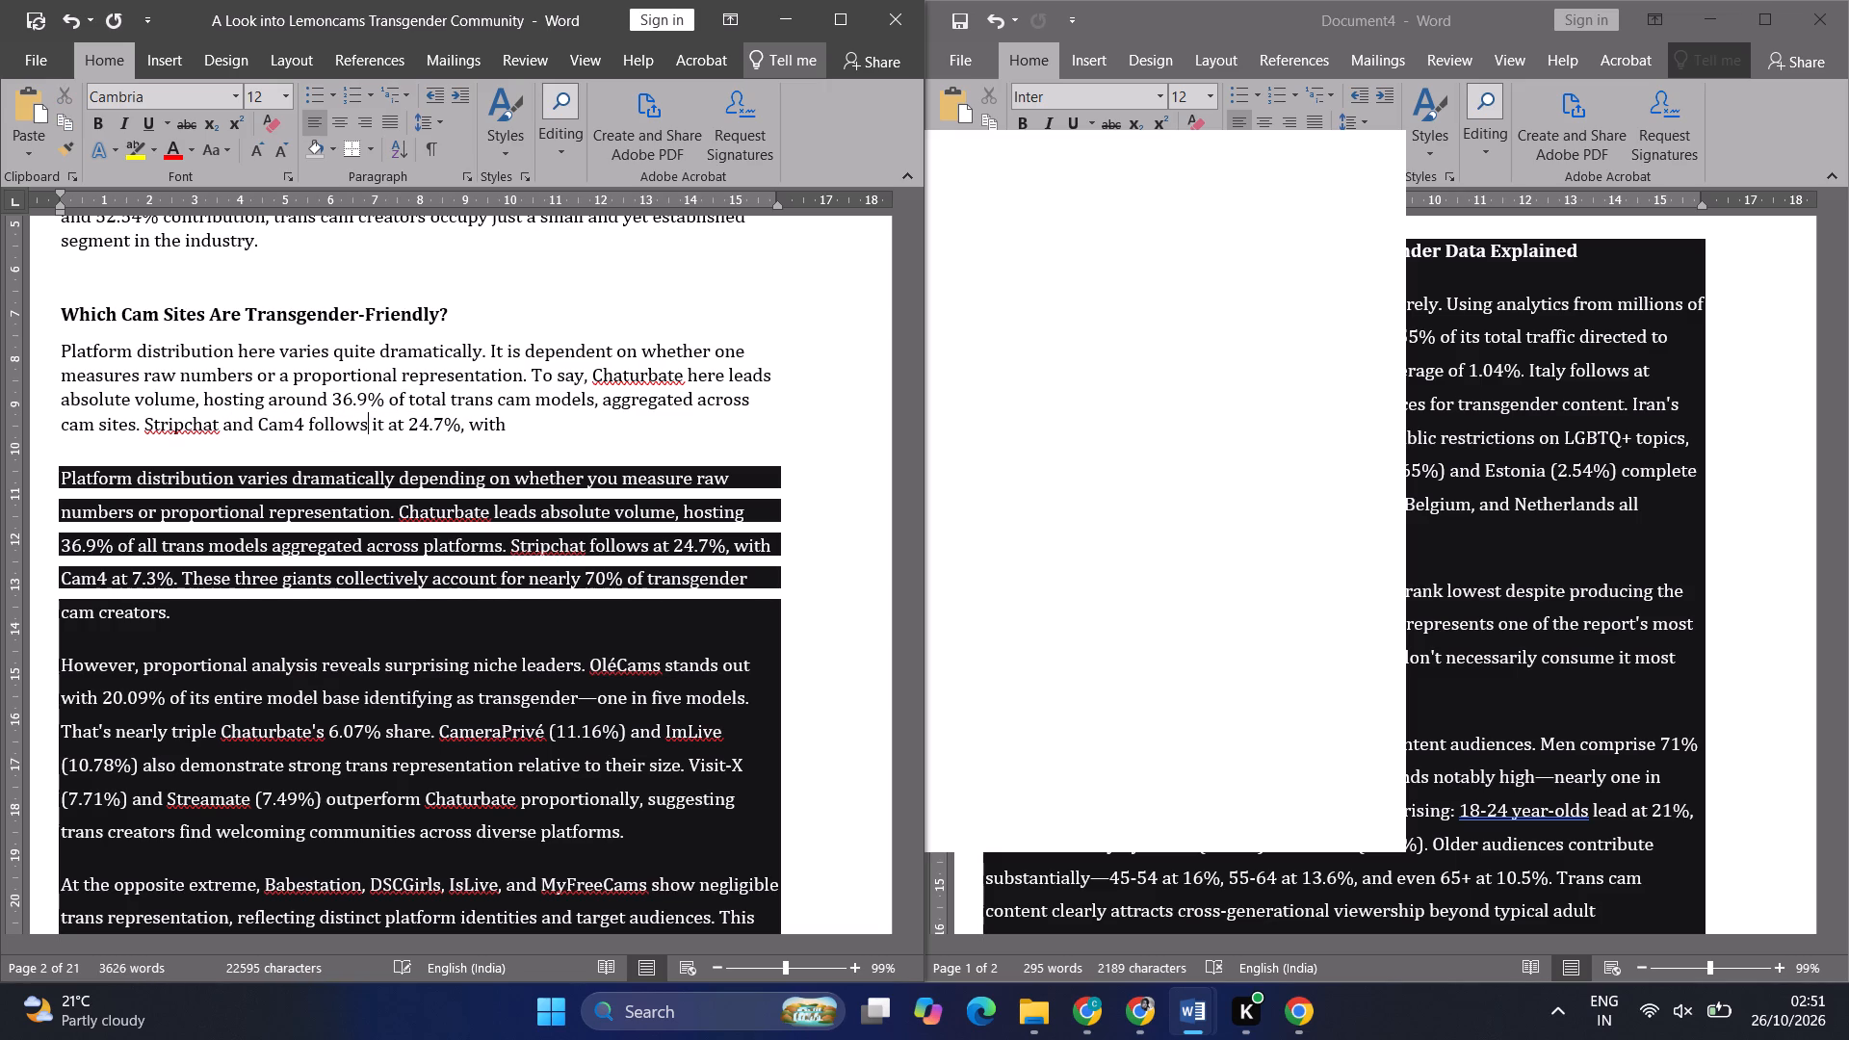
Replace "with" at the end of the Stripchat sentence with "and 7.3%.".
key("End")
key("ctrl+shift+Left")
key("BackSpace")
type("and 7.3% r")
key("BackSpace")
key("BackSpace")
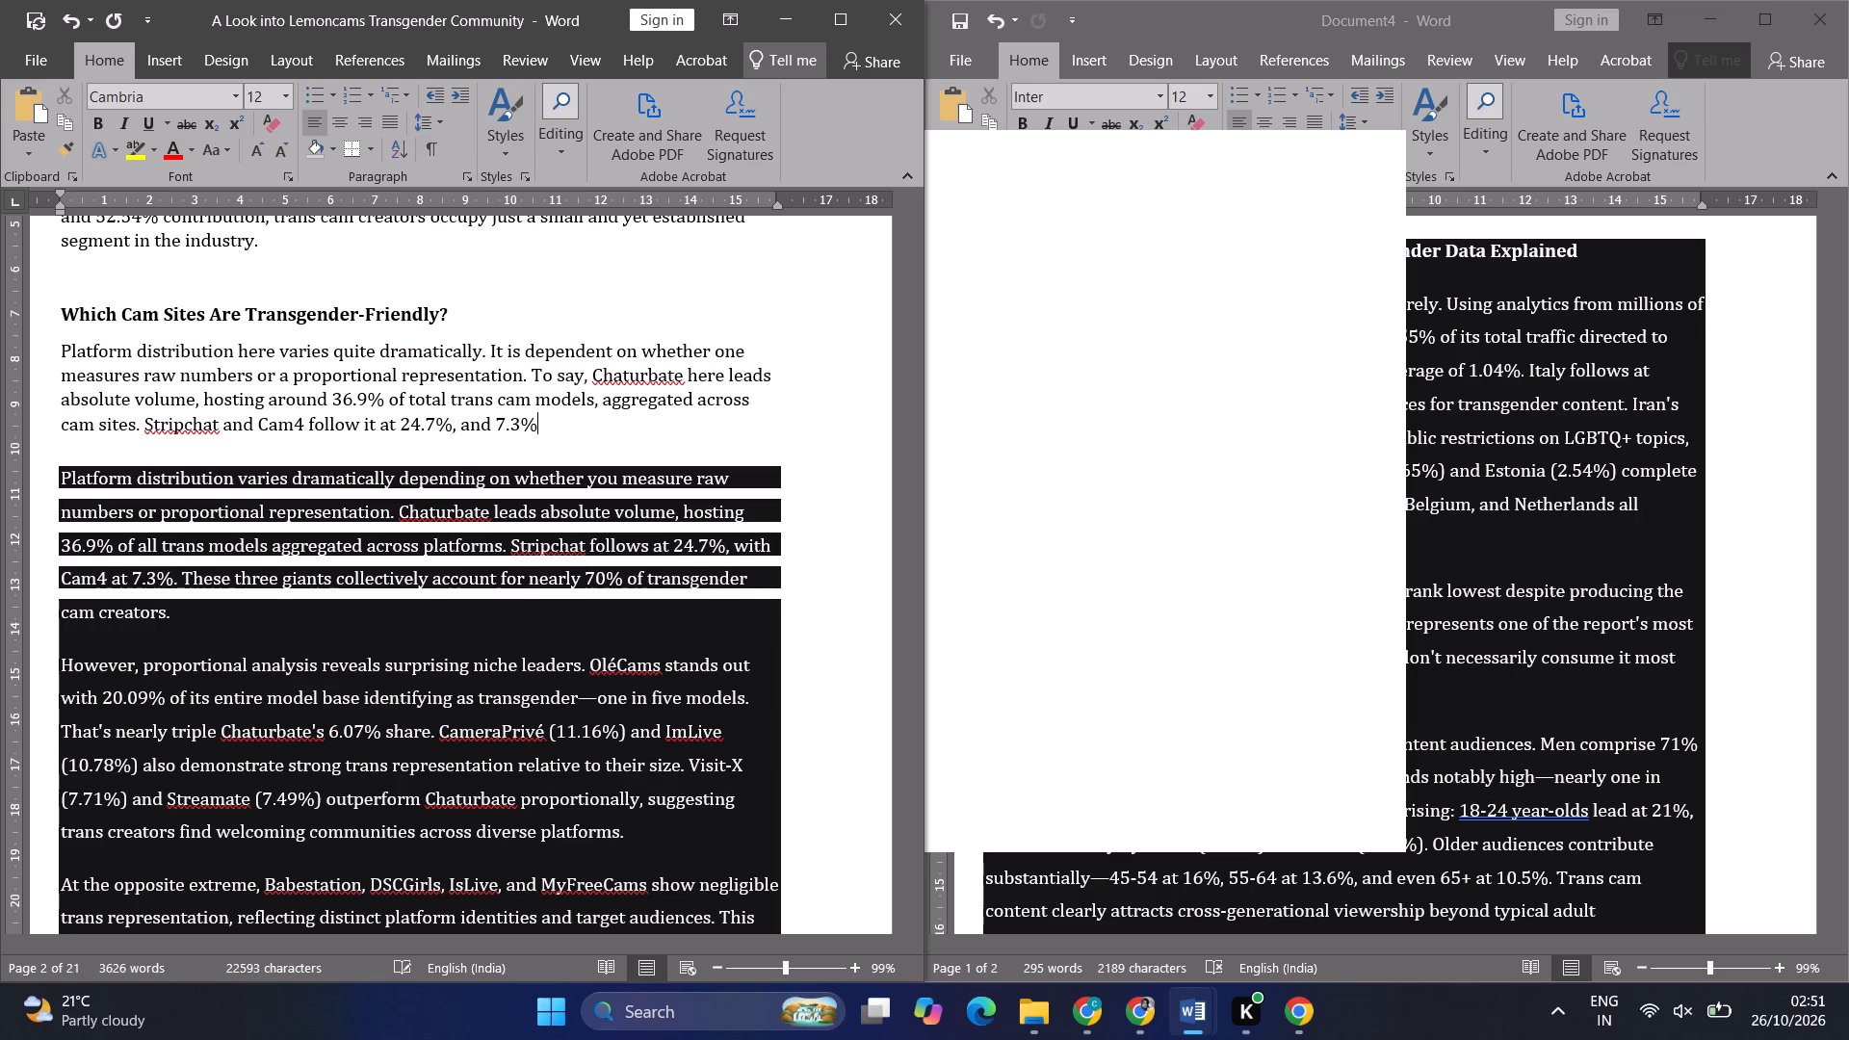
type(".")
Open a new sentence after "7.3%." with "Together these 3 giants".
key("space")
type("These thre")
key("ctrl+shift+Left")
key("ctrl+shift+Left")
key("ctrl+shift+Left")
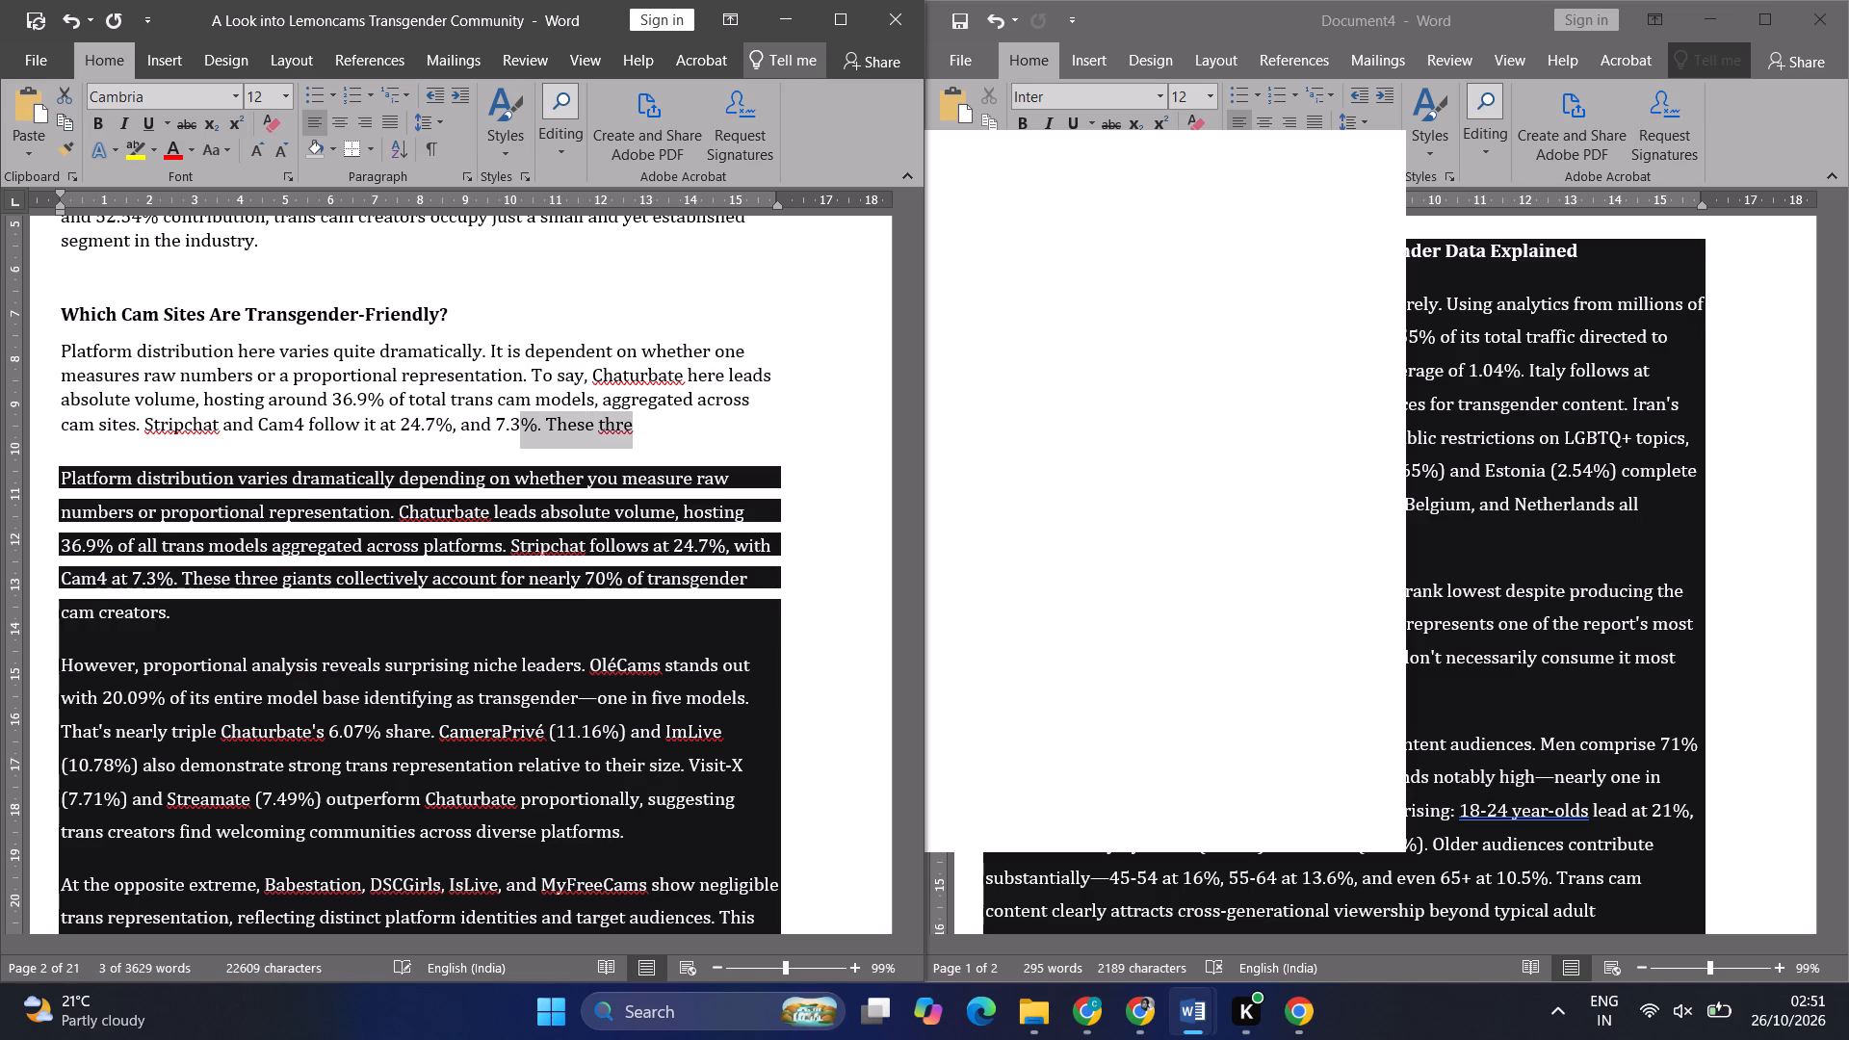
key("ctrl+shift+Right")
type("Toe")
key("BackSpace")
type("gether three")
key("BackSpace")
key("BackSpace")
key("BackSpace")
key("BackSpace")
key("e")
key("BackSpace")
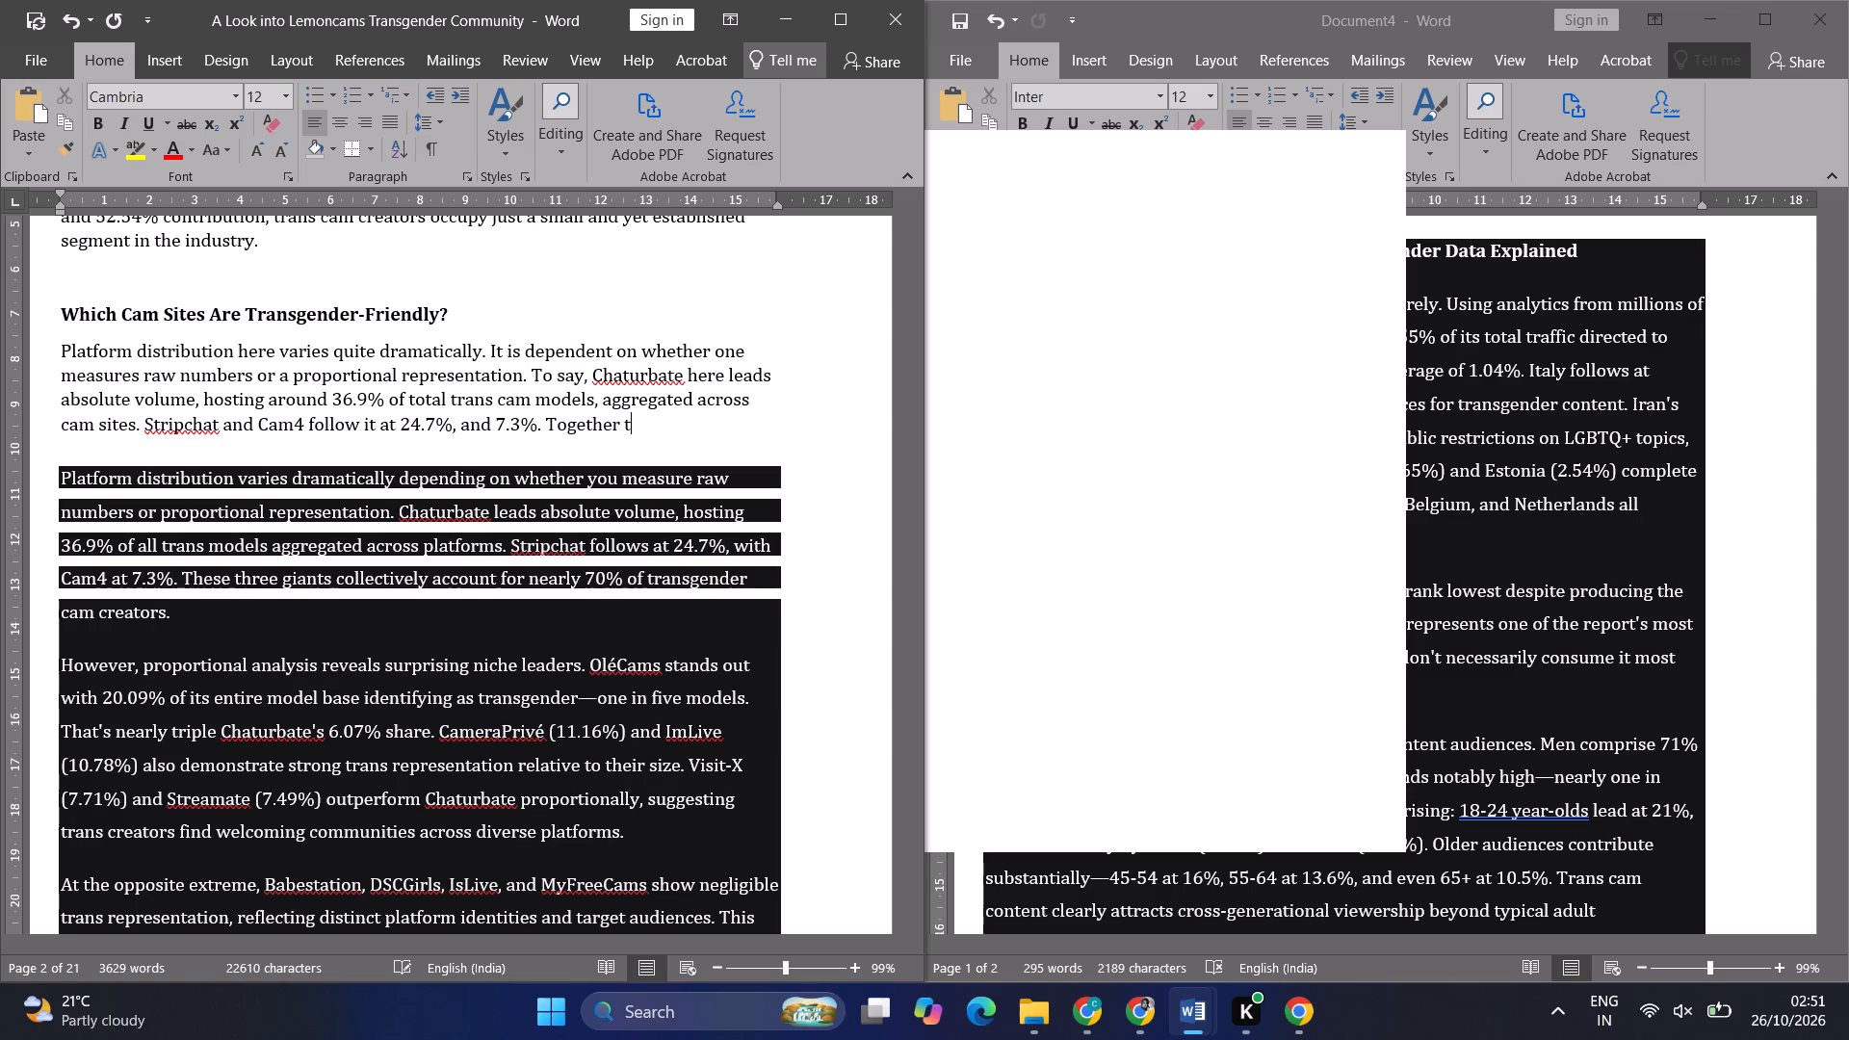
key("e")
key("BackSpace")
type("hese 3 giants a")
Complete the sentence with "collectively account for around 70% of total transgender cam creators.".
key("BackSpace")
type("collectivenly")
key("space")
key("BackSpace")
key("BackSpace")
key("BackSpace")
key("BackSpace")
type("la")
key("space")
key("BackSpace")
key("BackSpace")
type("y accountf")
key("BackSpace")
key("space")
type("fro")
key("BackSpace")
key("BackSpace")
type("or around 70% of ot")
key("BackSpace")
key("BackSpace")
type("total transgender cam creators")
key("space")
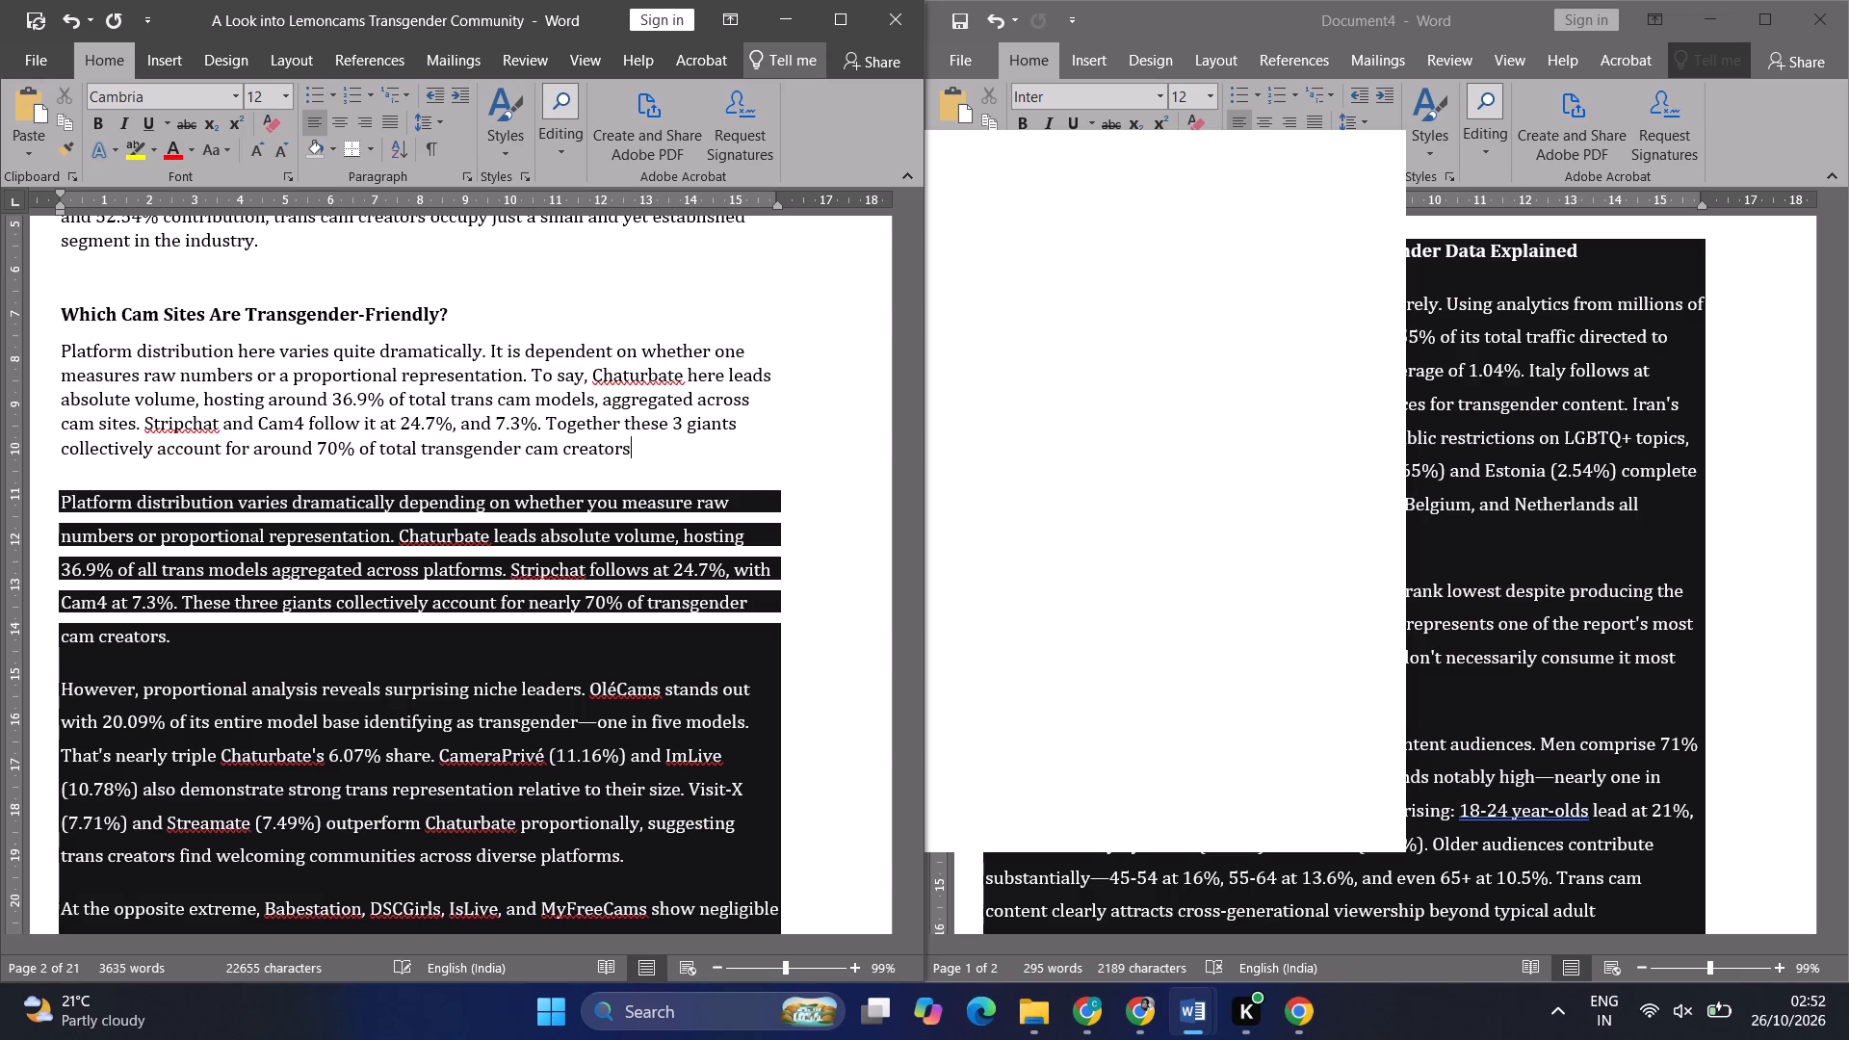
key("BackSpace")
key("period")
Delete the pasted "Platform distribution varies dramatically" source paragraph and start a new paragraph below the rewritten one.
key("Right")
key("ctrl+shift+Down")
key("BackSpace")
key("Left")
key("Return")
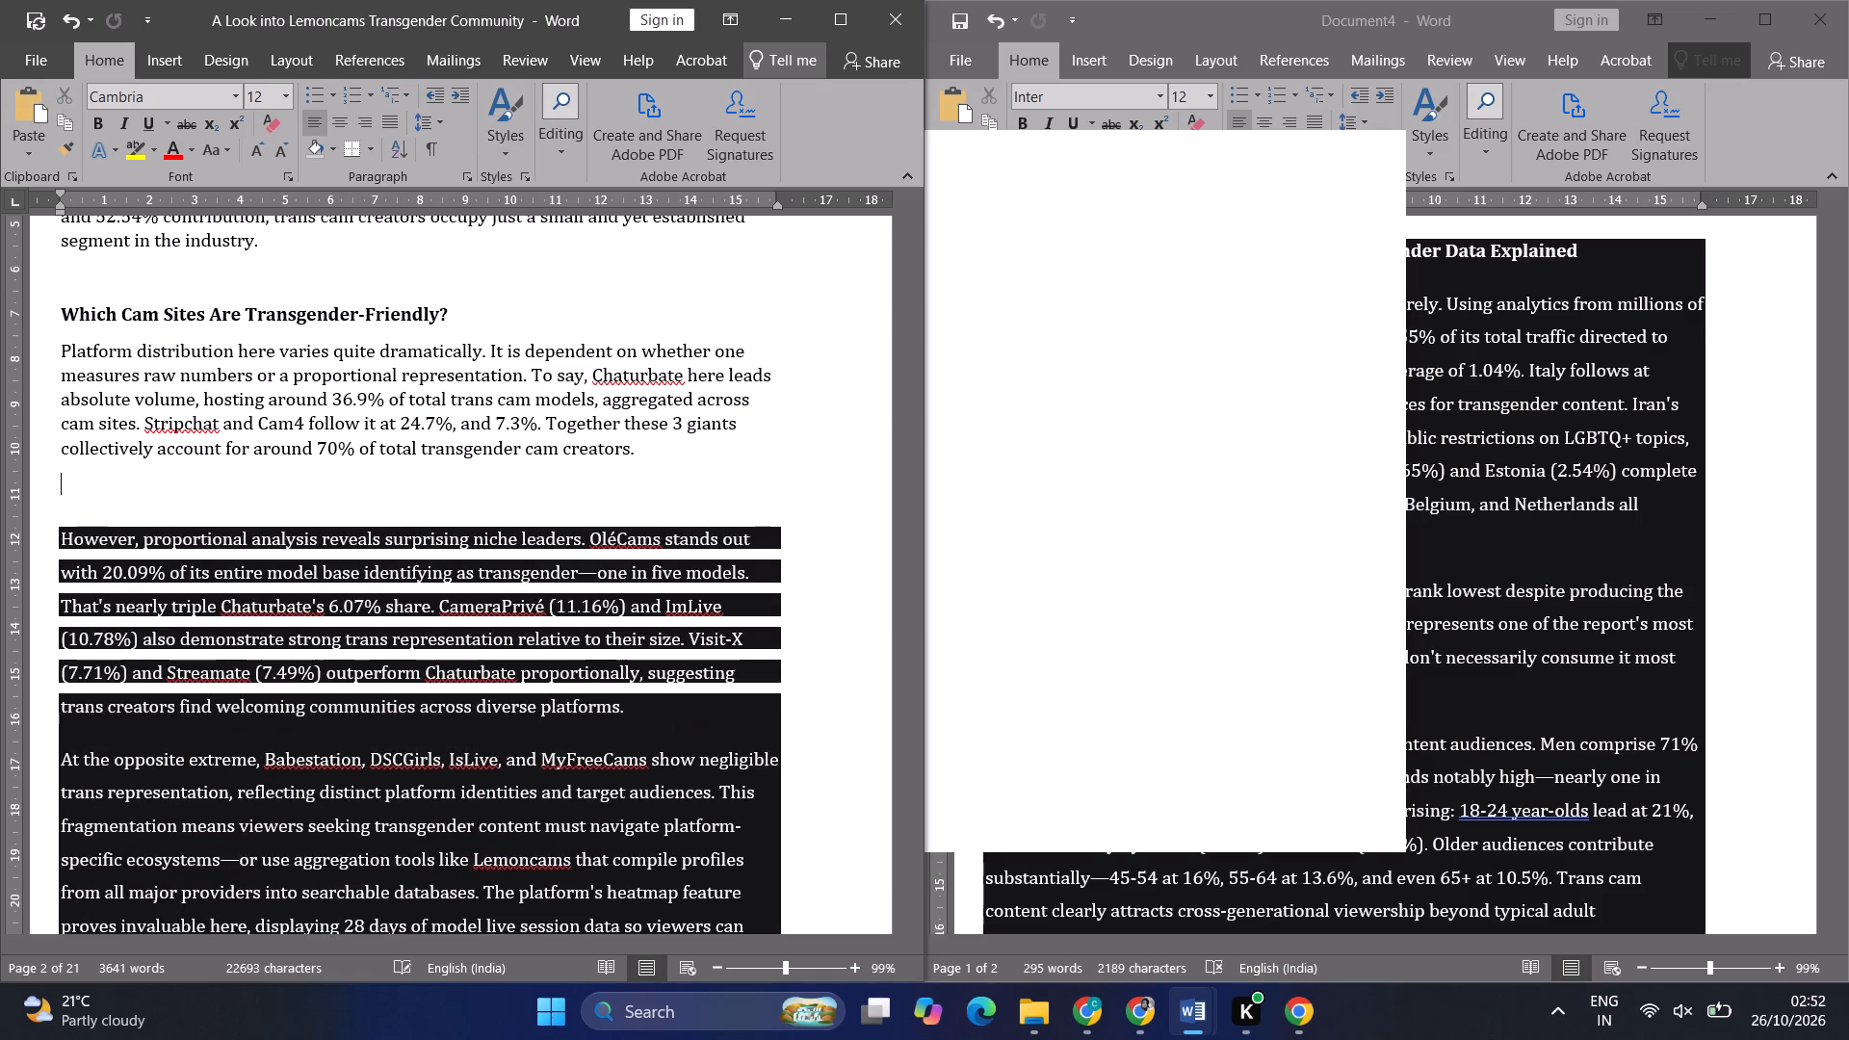
Write "The proportional analysis here though reveals some surprising niche leaders." as the opening of the second paragraph.
type("The proportiaonl")
key("space")
key("BackSpace")
key("BackSpace")
key("BackSpace")
key("BackSpace")
key("BackSpace")
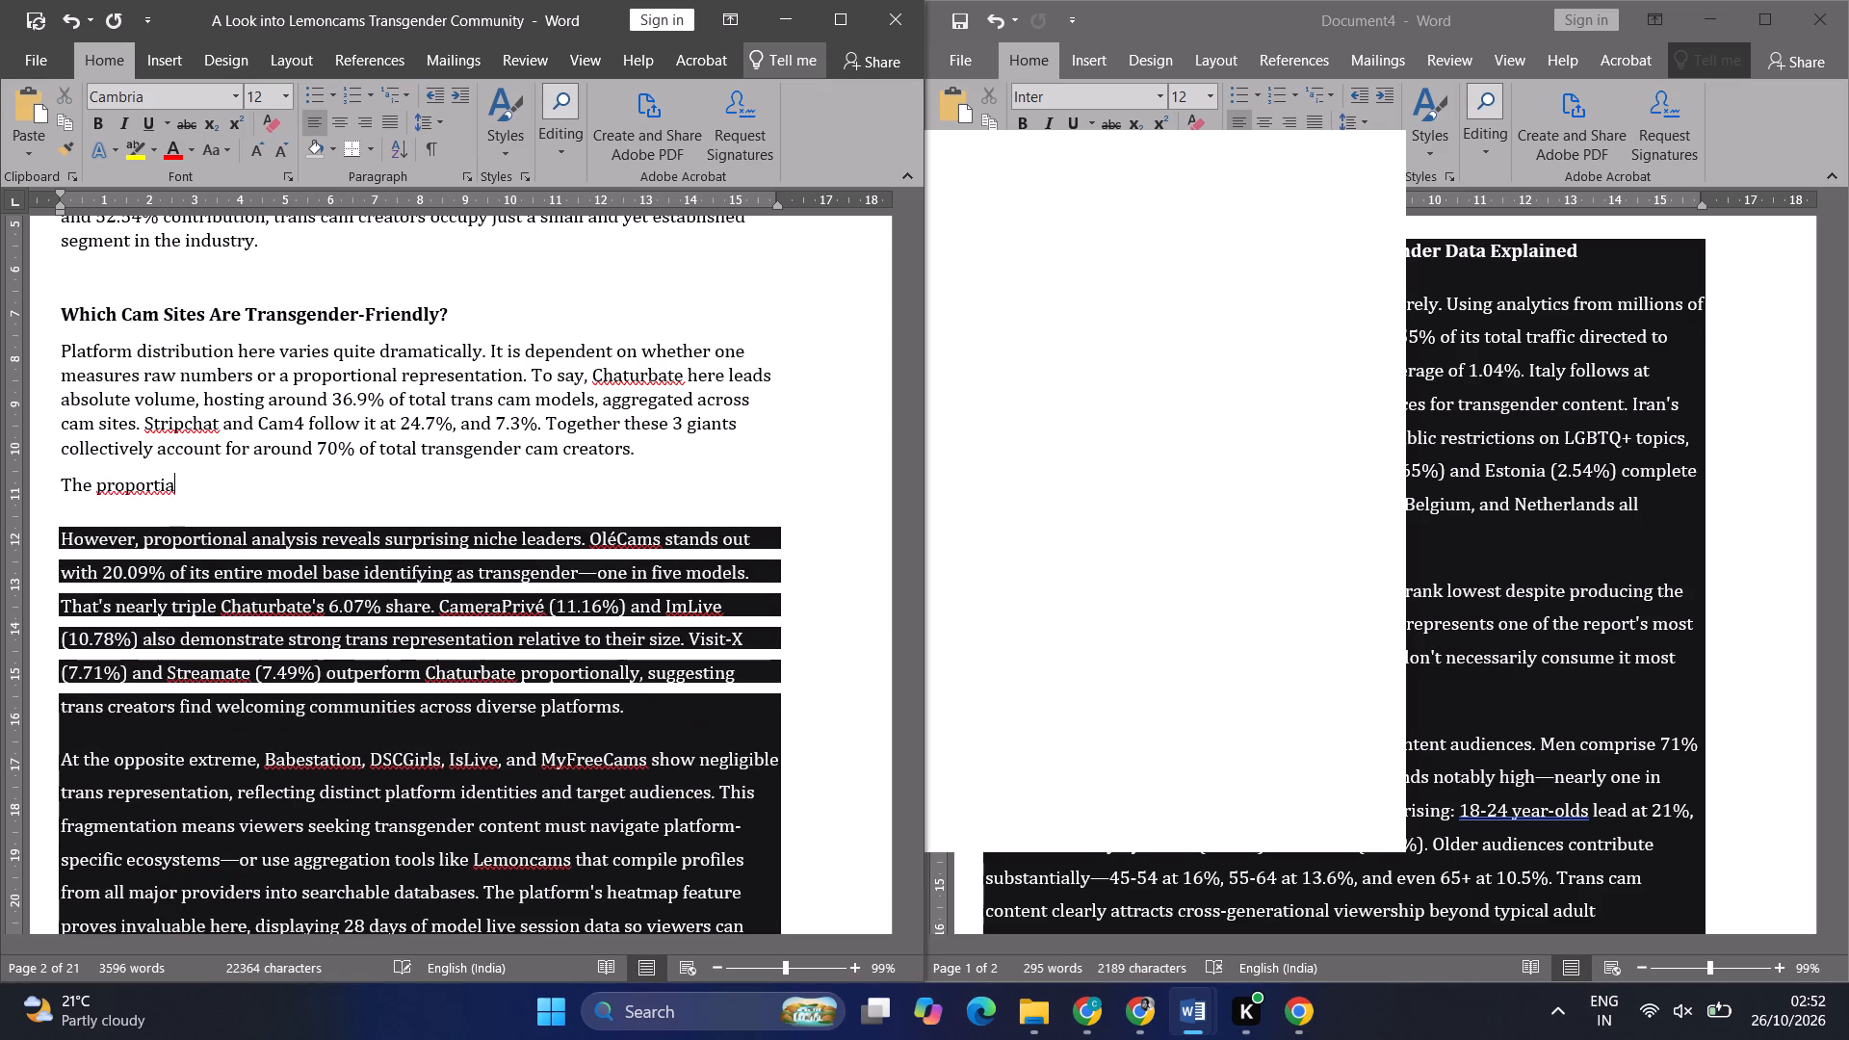
type("onal analysis here r")
key("BackSpace")
type("though revealsa")
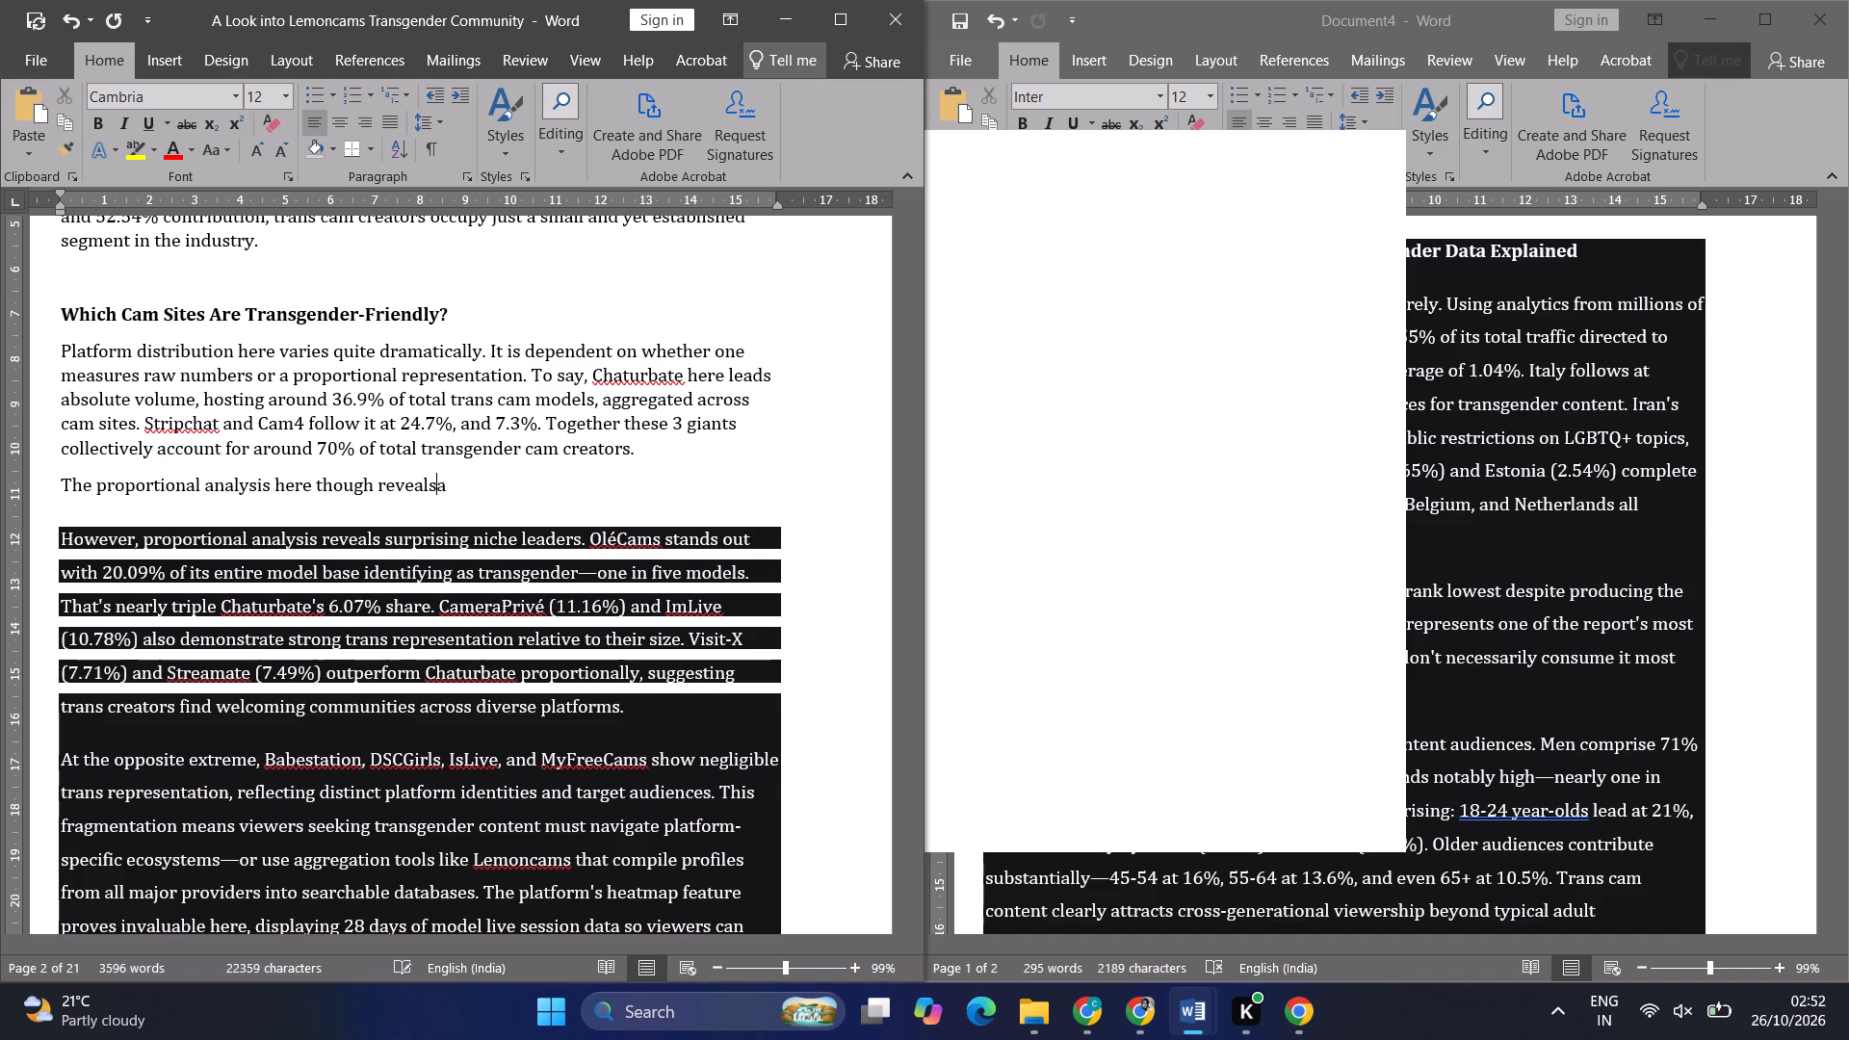
key("BackSpace")
key("space")
type("some surprising niche leads")
key("space")
key("BackSpace")
key("BackSpace")
type("ers.")
key("space")
Delete the pasted source sentence "However, proportional analysis reveals surprising niche leaders.".
key("Right")
key("ctrl+shift+Right")
key("ctrl+shift+Right")
key("ctrl+shift+Right")
key("ctrl+shift+Right")
key("ctrl+shift+Right")
key("ctrl+shift+Right")
key("ctrl+shift+Right")
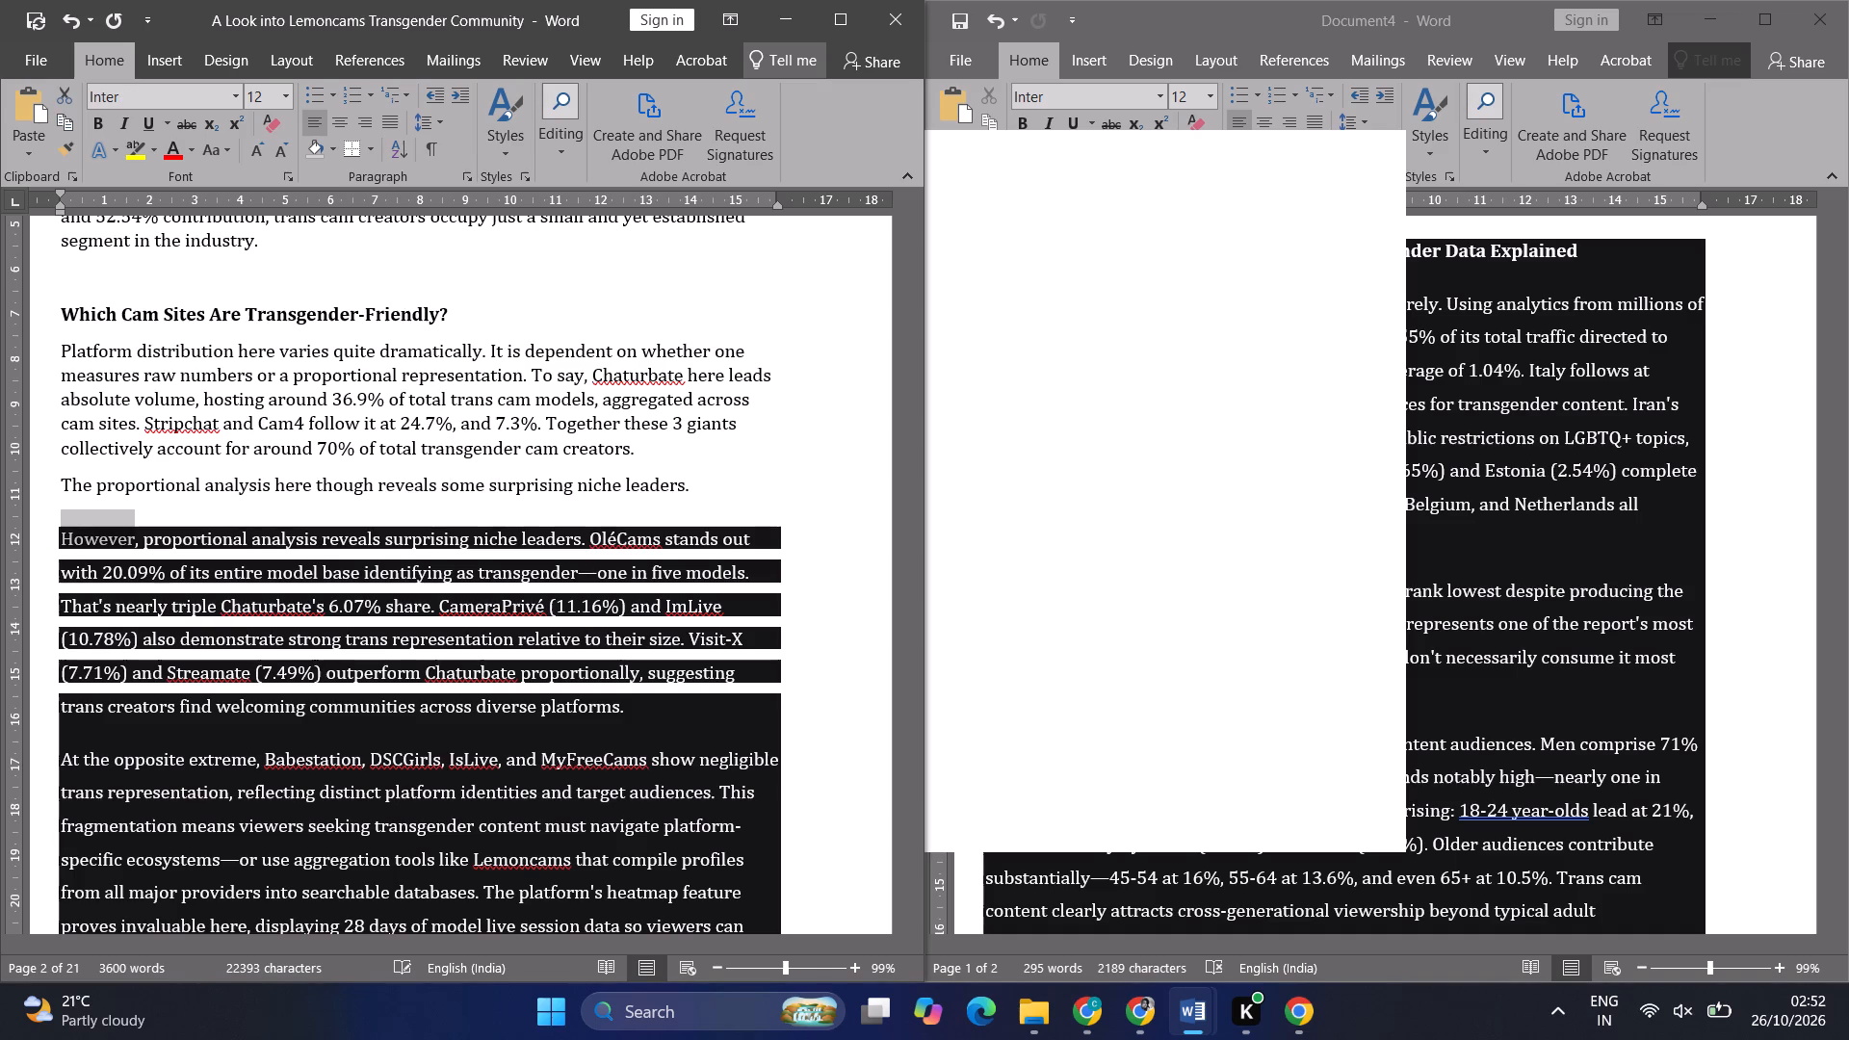
key("ctrl+shift+Right")
key("ctrl+shift+Right")
key("BackSpace")
Move the name "OléCams" from the source text to after "niche leaders.", matching the surrounding article formatting.
key("ctrl+shift+Right")
key("ctrl+x")
key("Left")
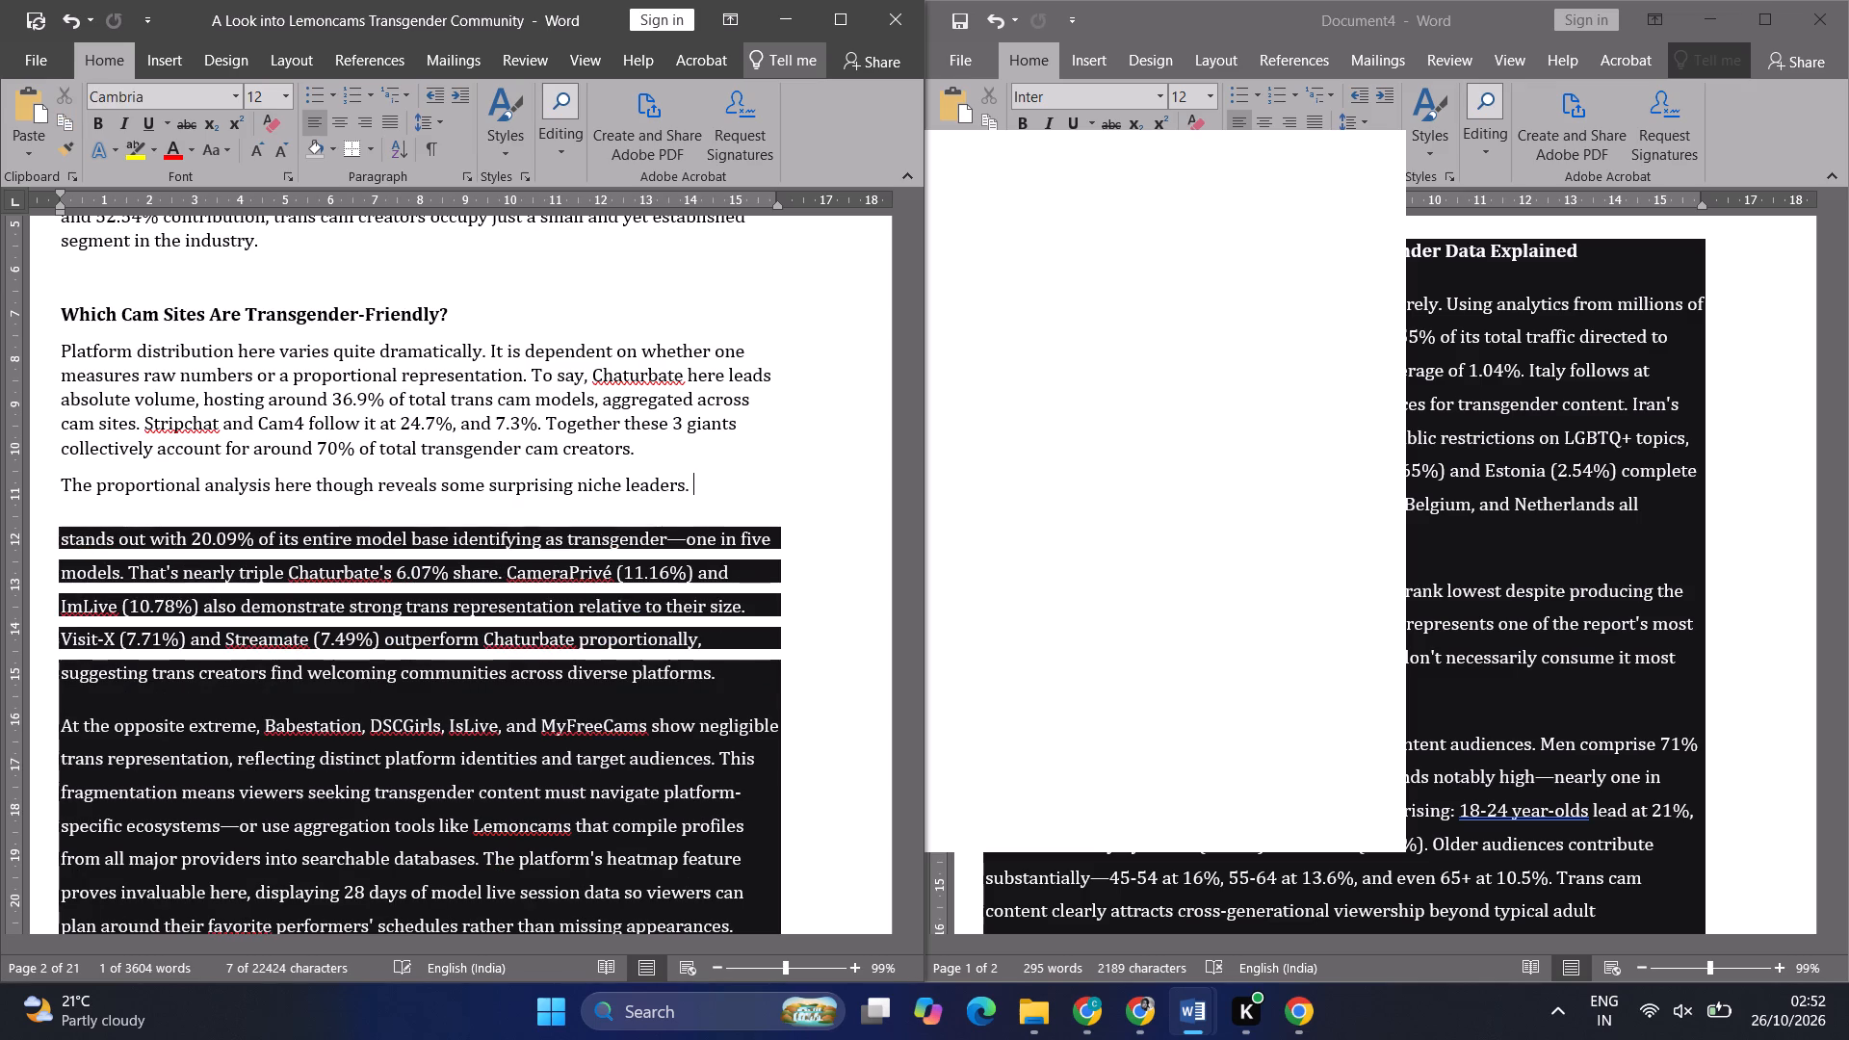
key("ctrl+v")
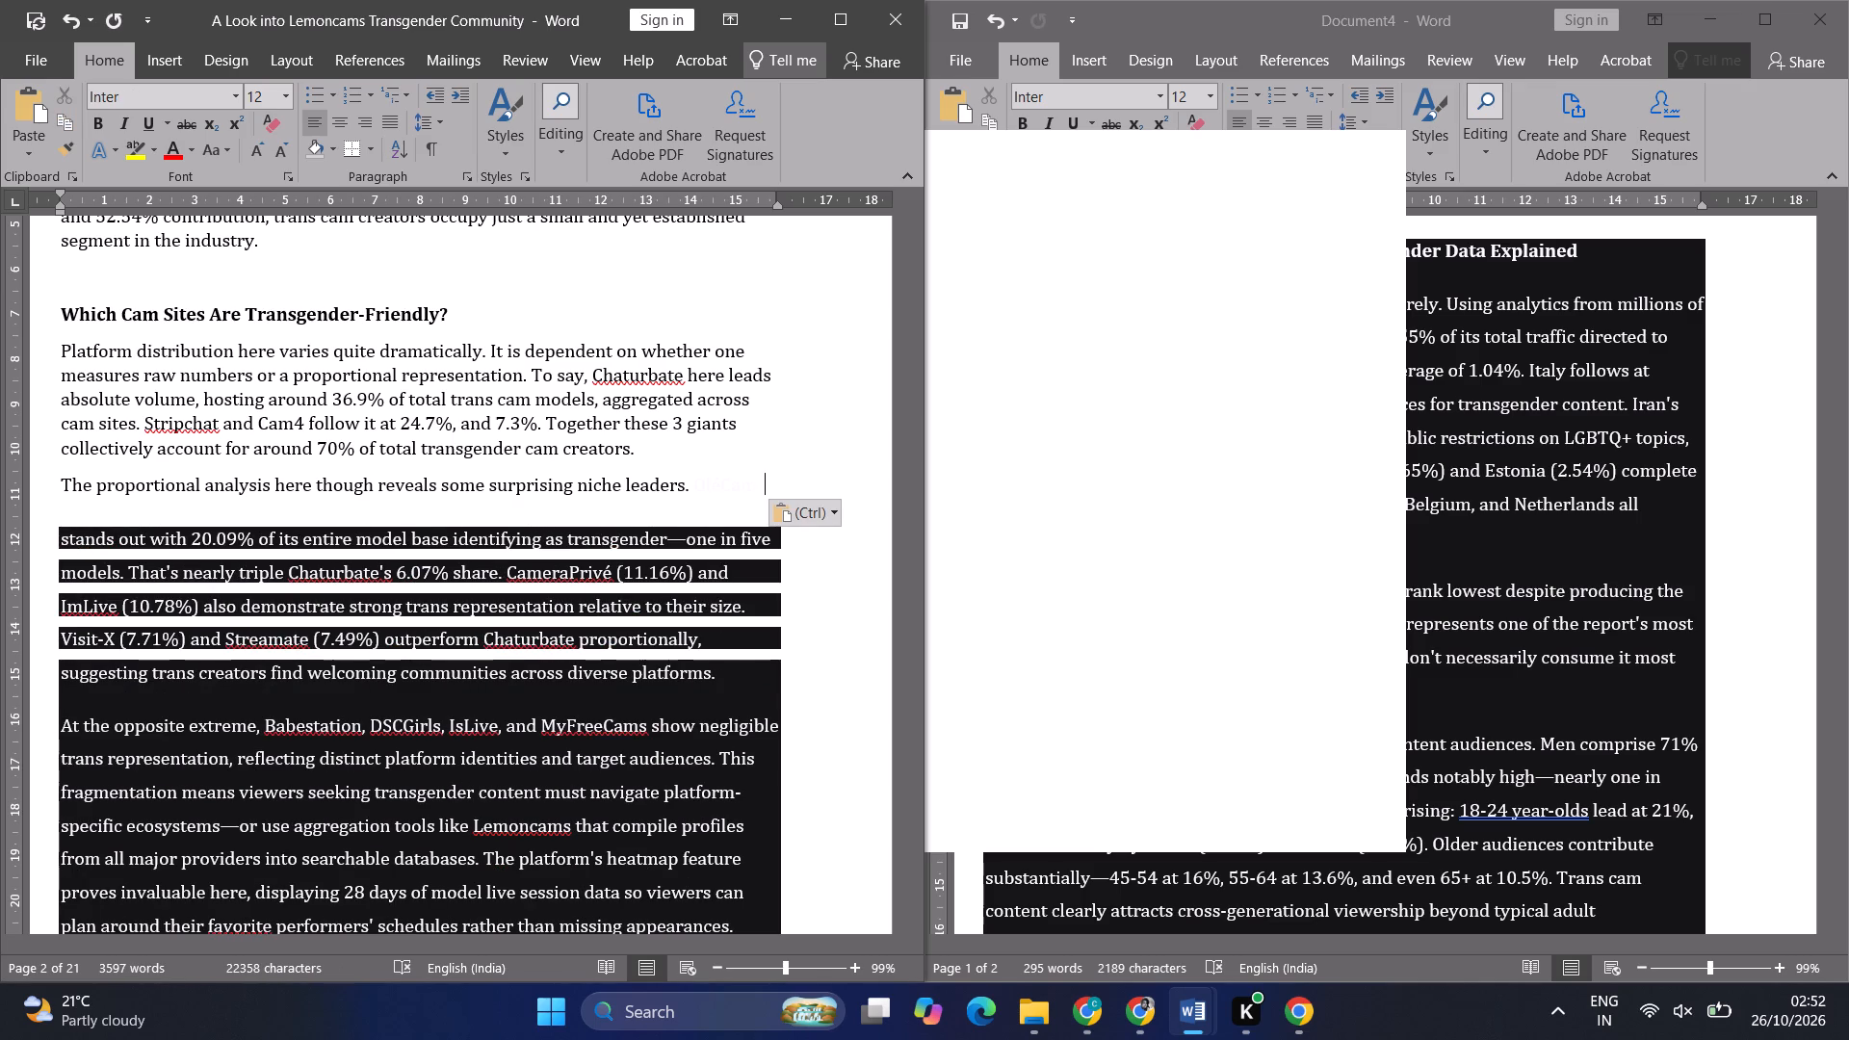
left_click(829, 519)
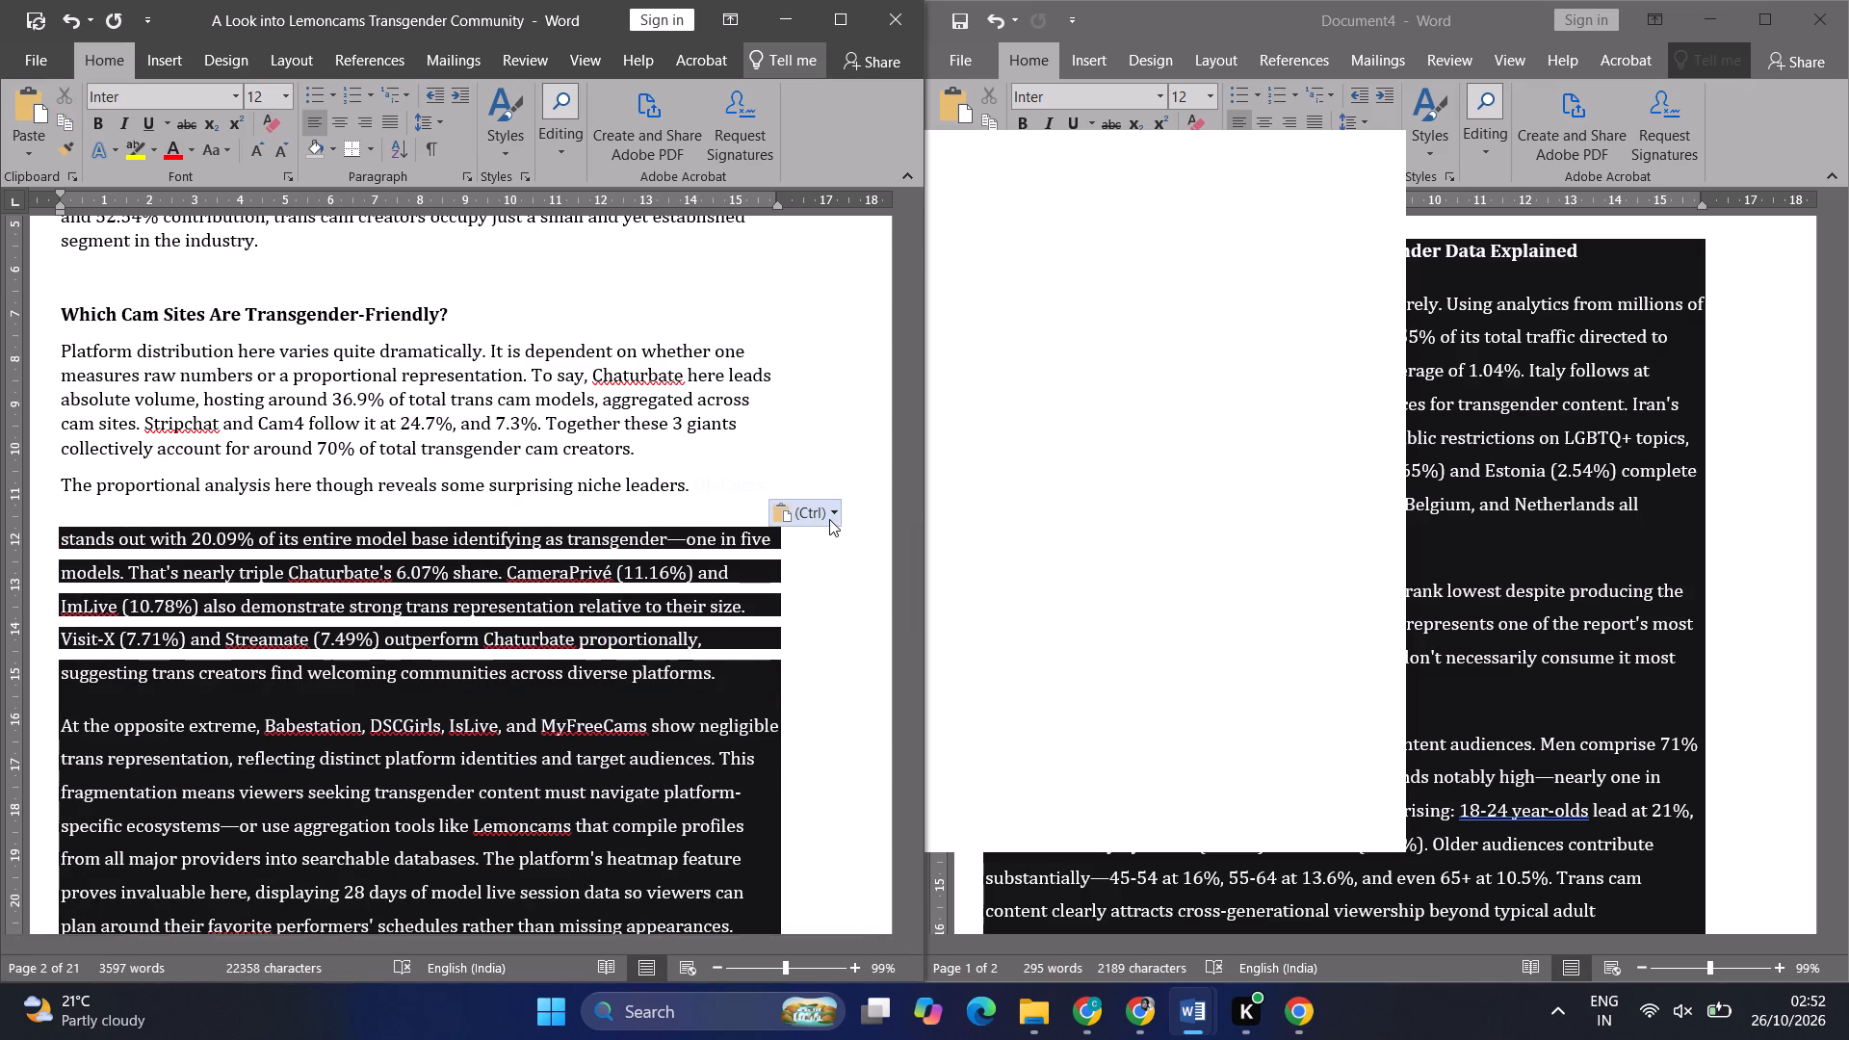
left_click(890, 567)
key("space")
key("space")
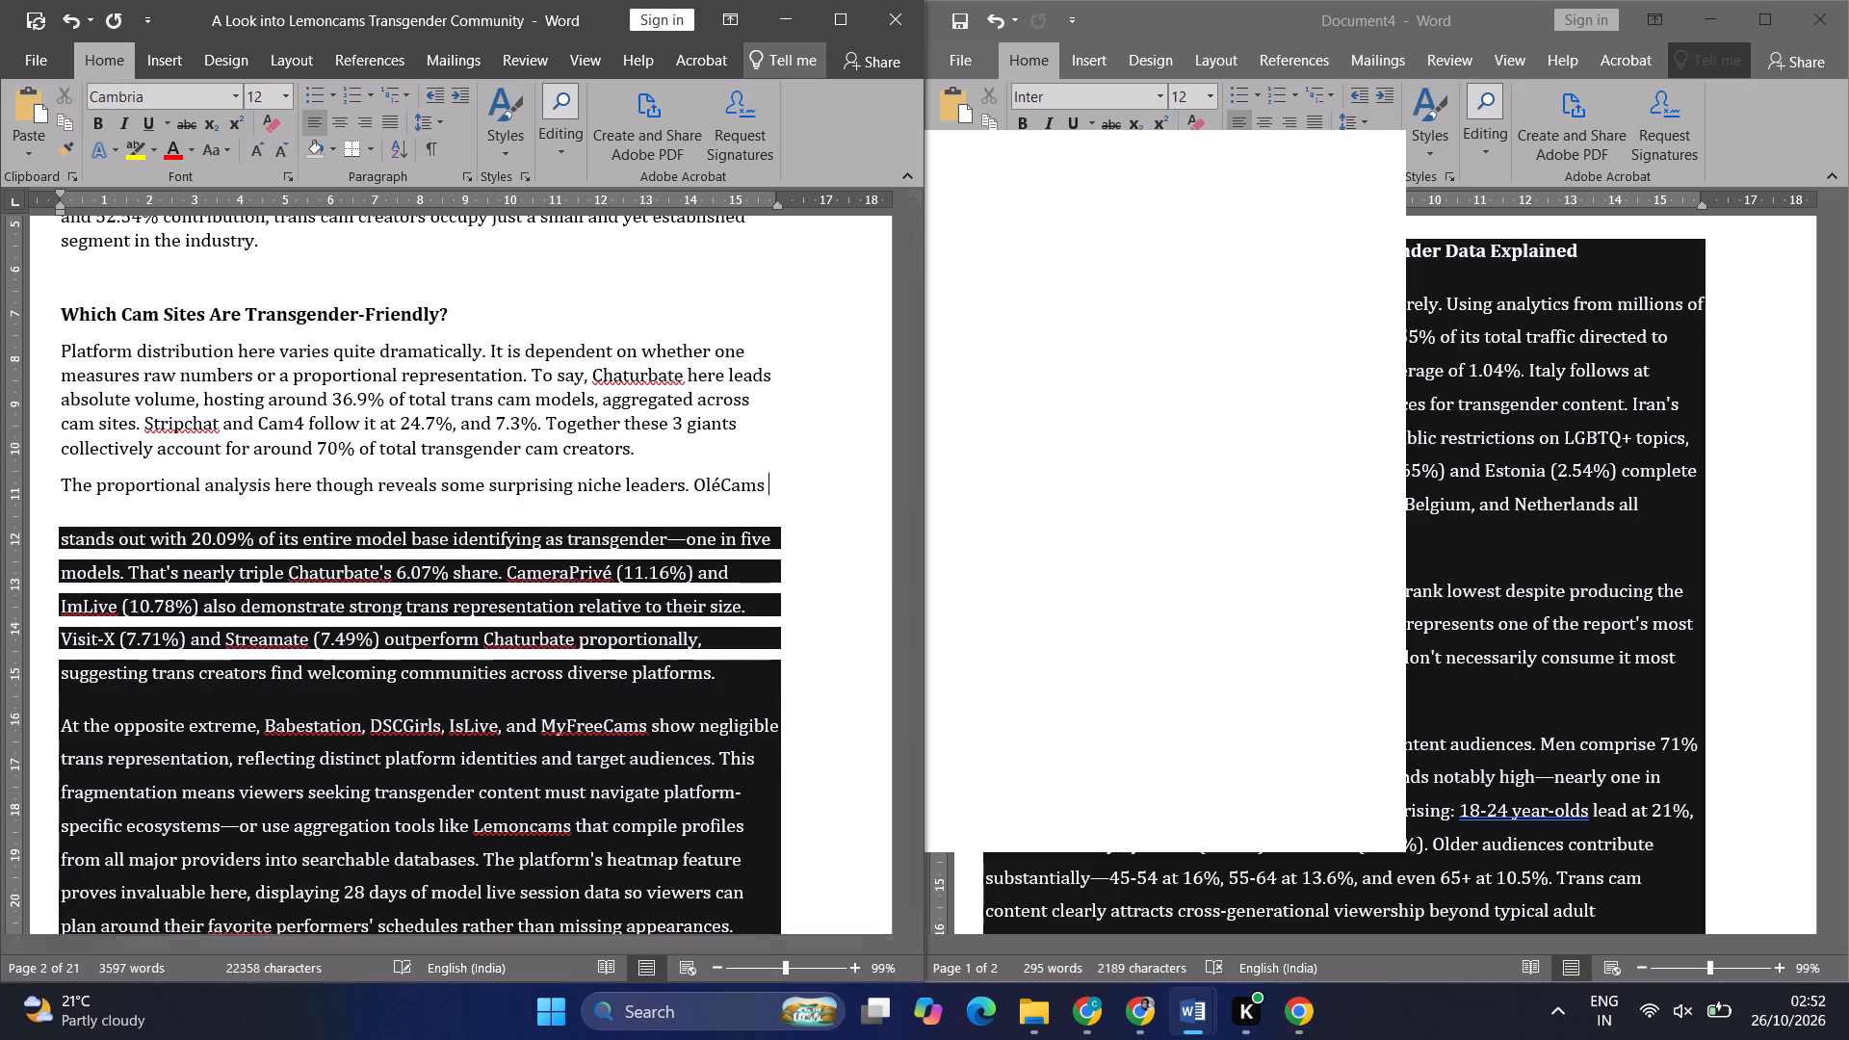
Continue the OléCams sentence with "reportedly stands out with around 20.09% of total entire model base, identifying".
type("reportedly")
key("space")
key("Left")
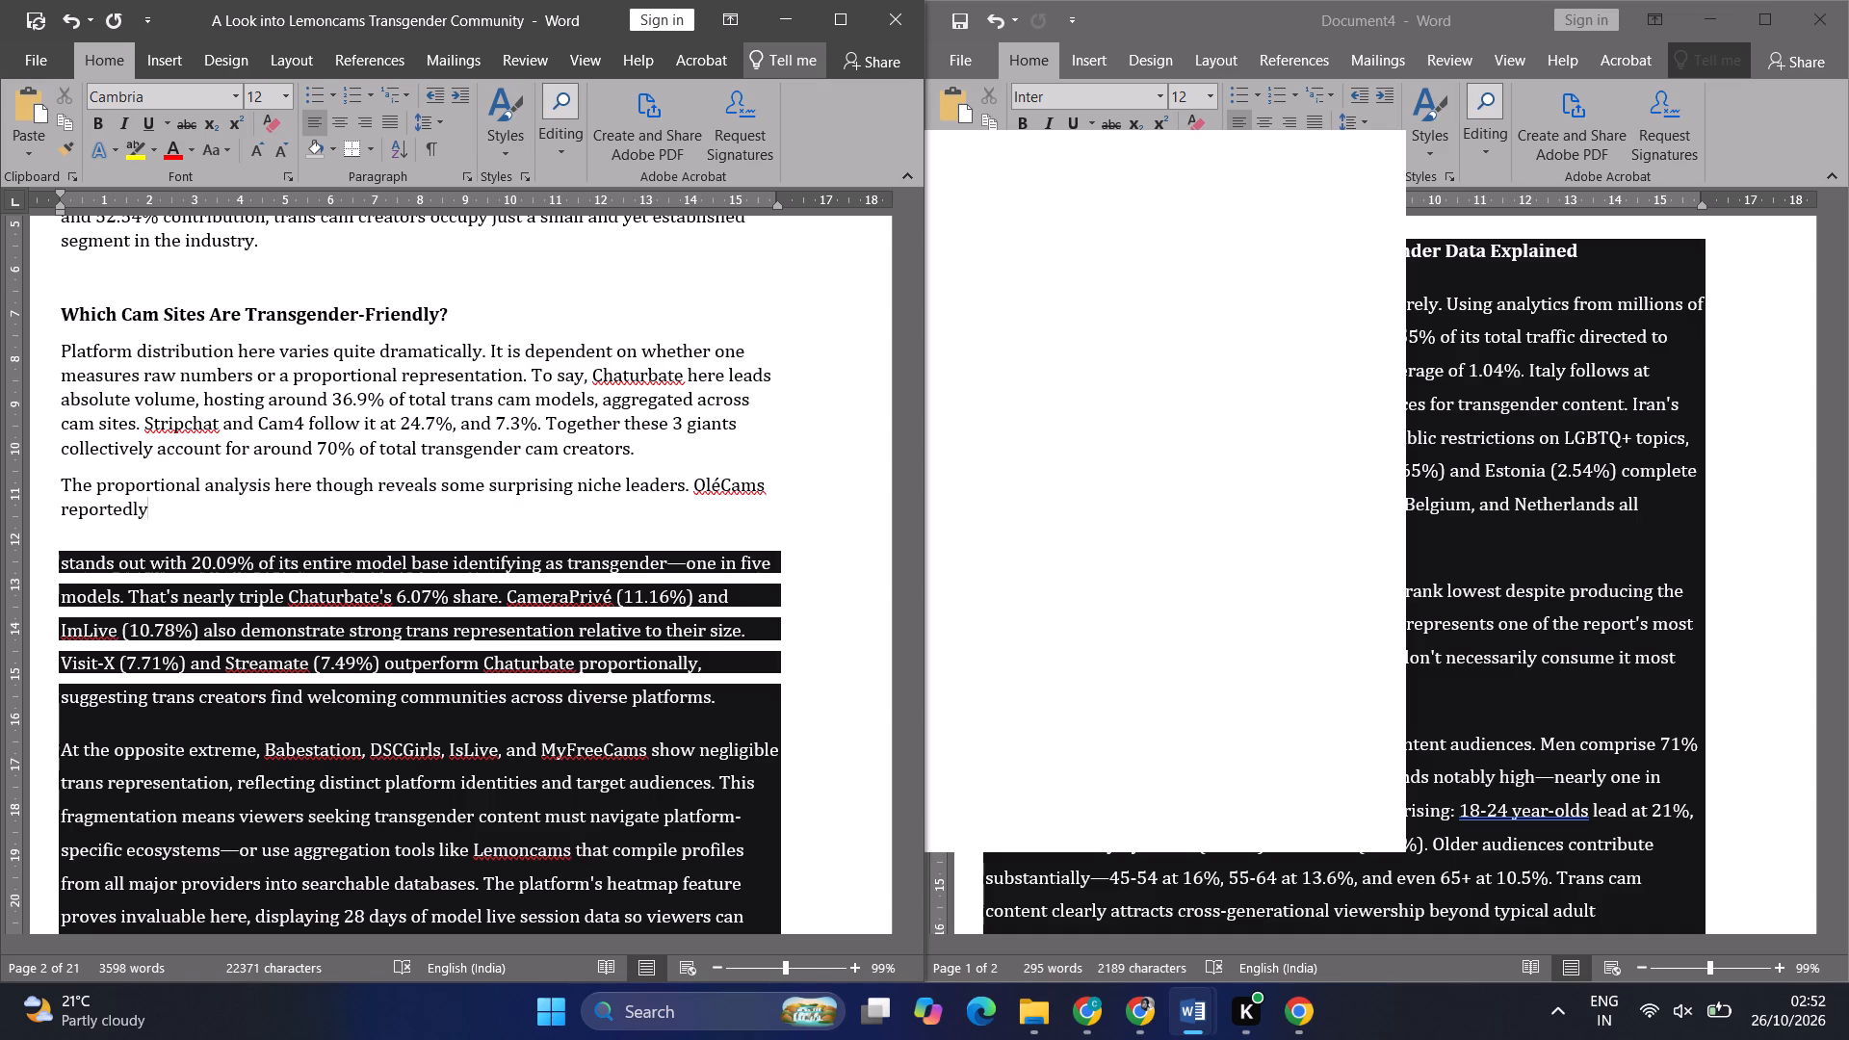
key("ctrl+shift+Left")
key("Left")
key("BackSpace")
key("End")
type("stands out iwht its")
key("space")
type("20")
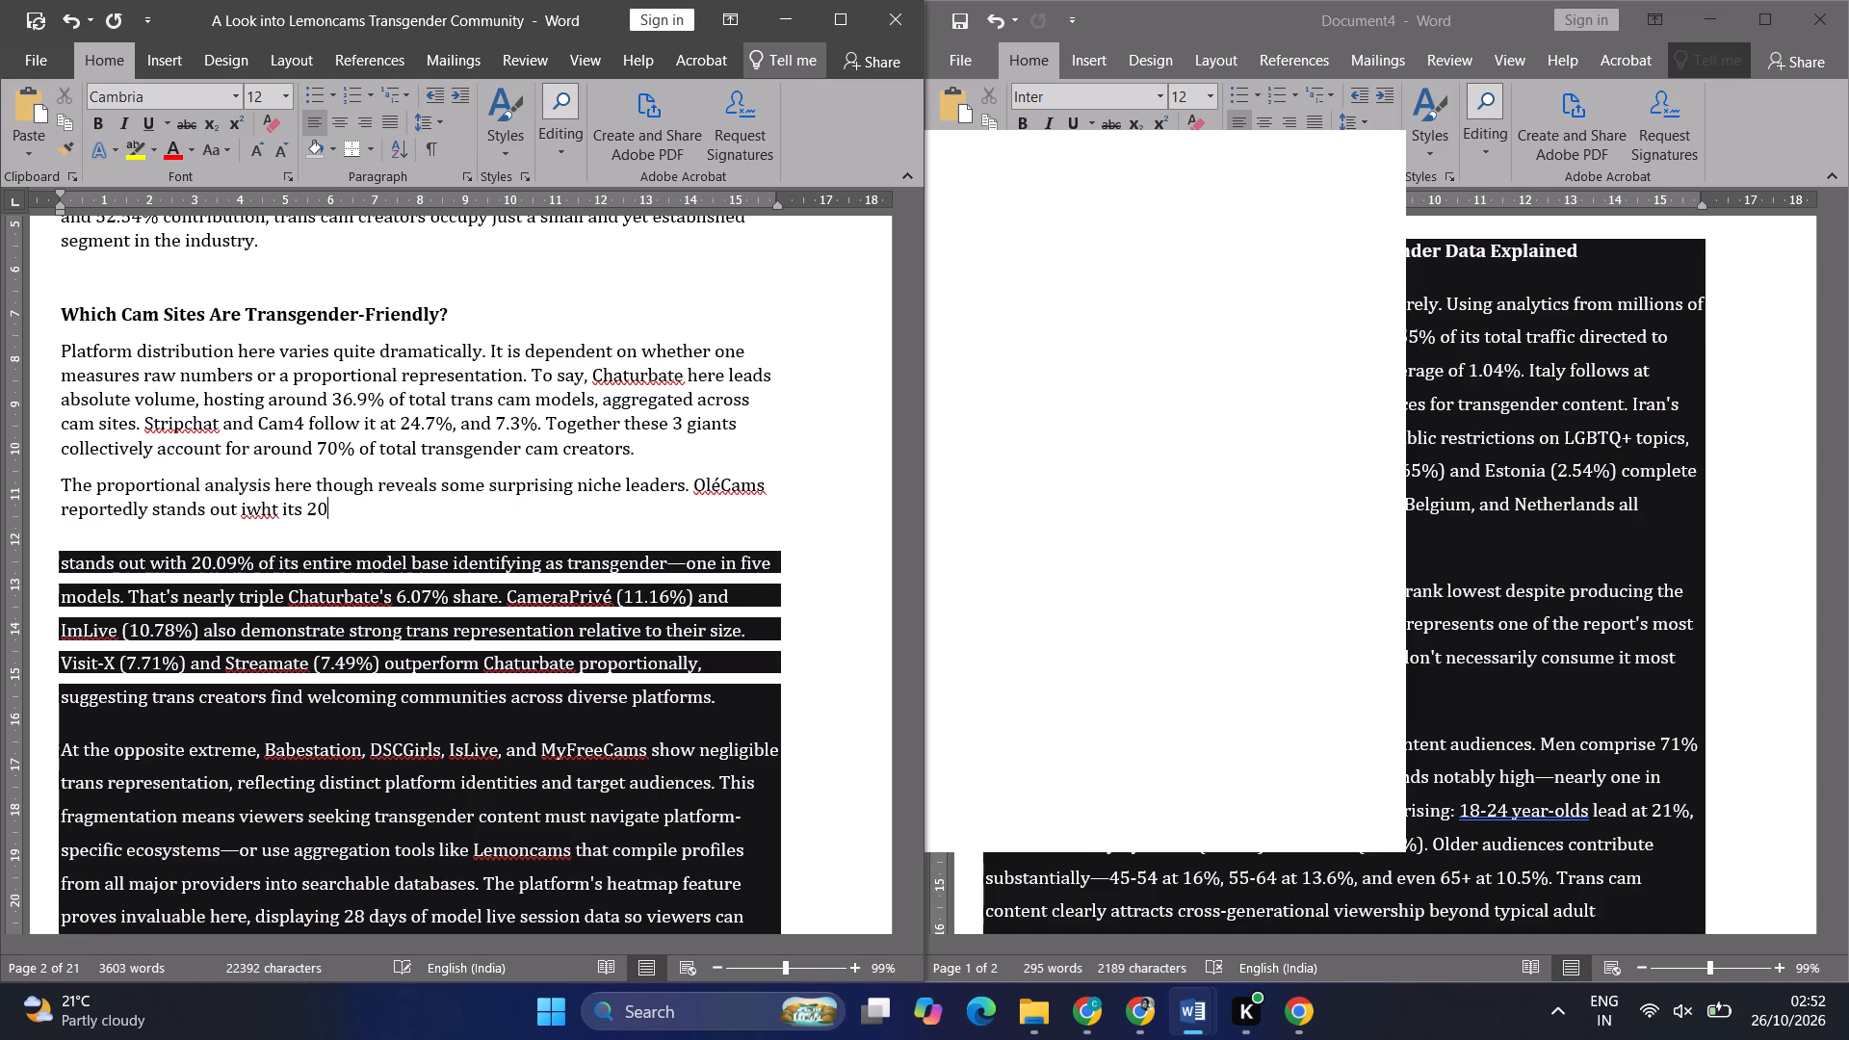
key("ctrl+shift+Left")
key("ctrl+shift+Left")
key("ctrl+shift+Left")
type("with aorund 20.")
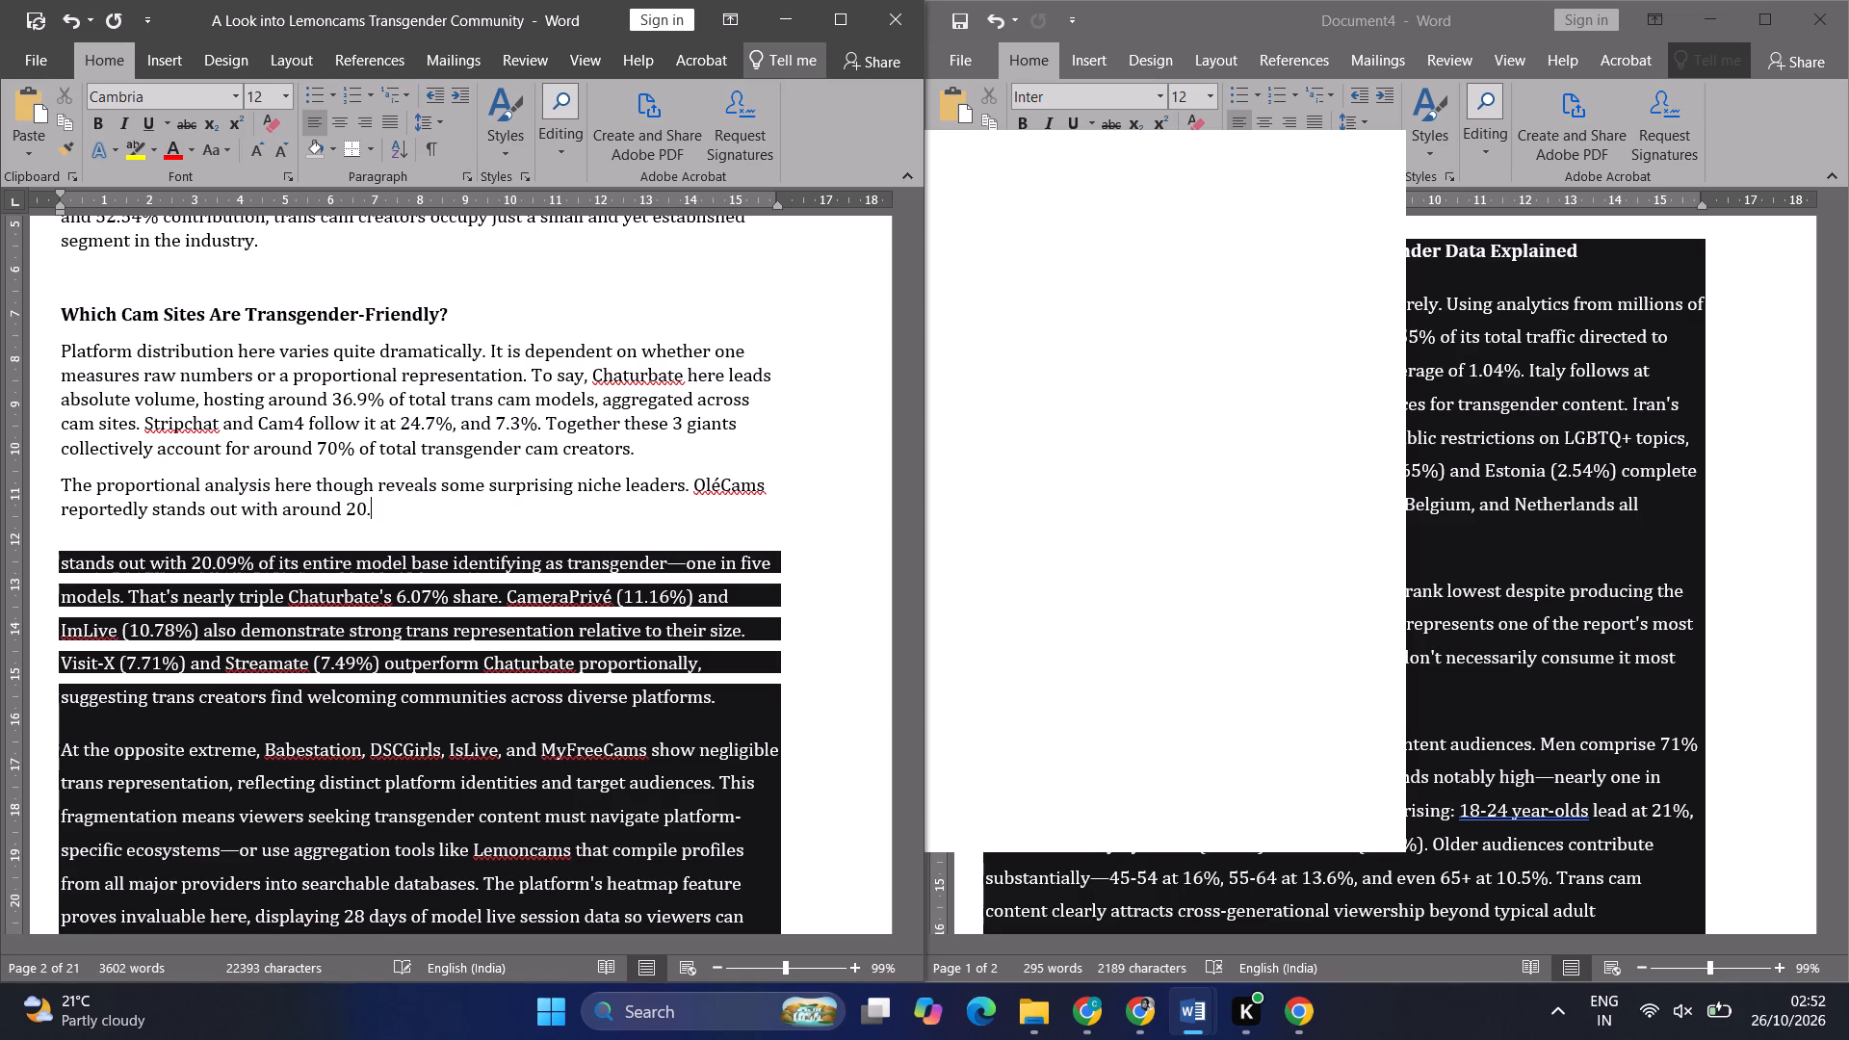
type("09")
type("% of total entire model base, identifying")
key("space")
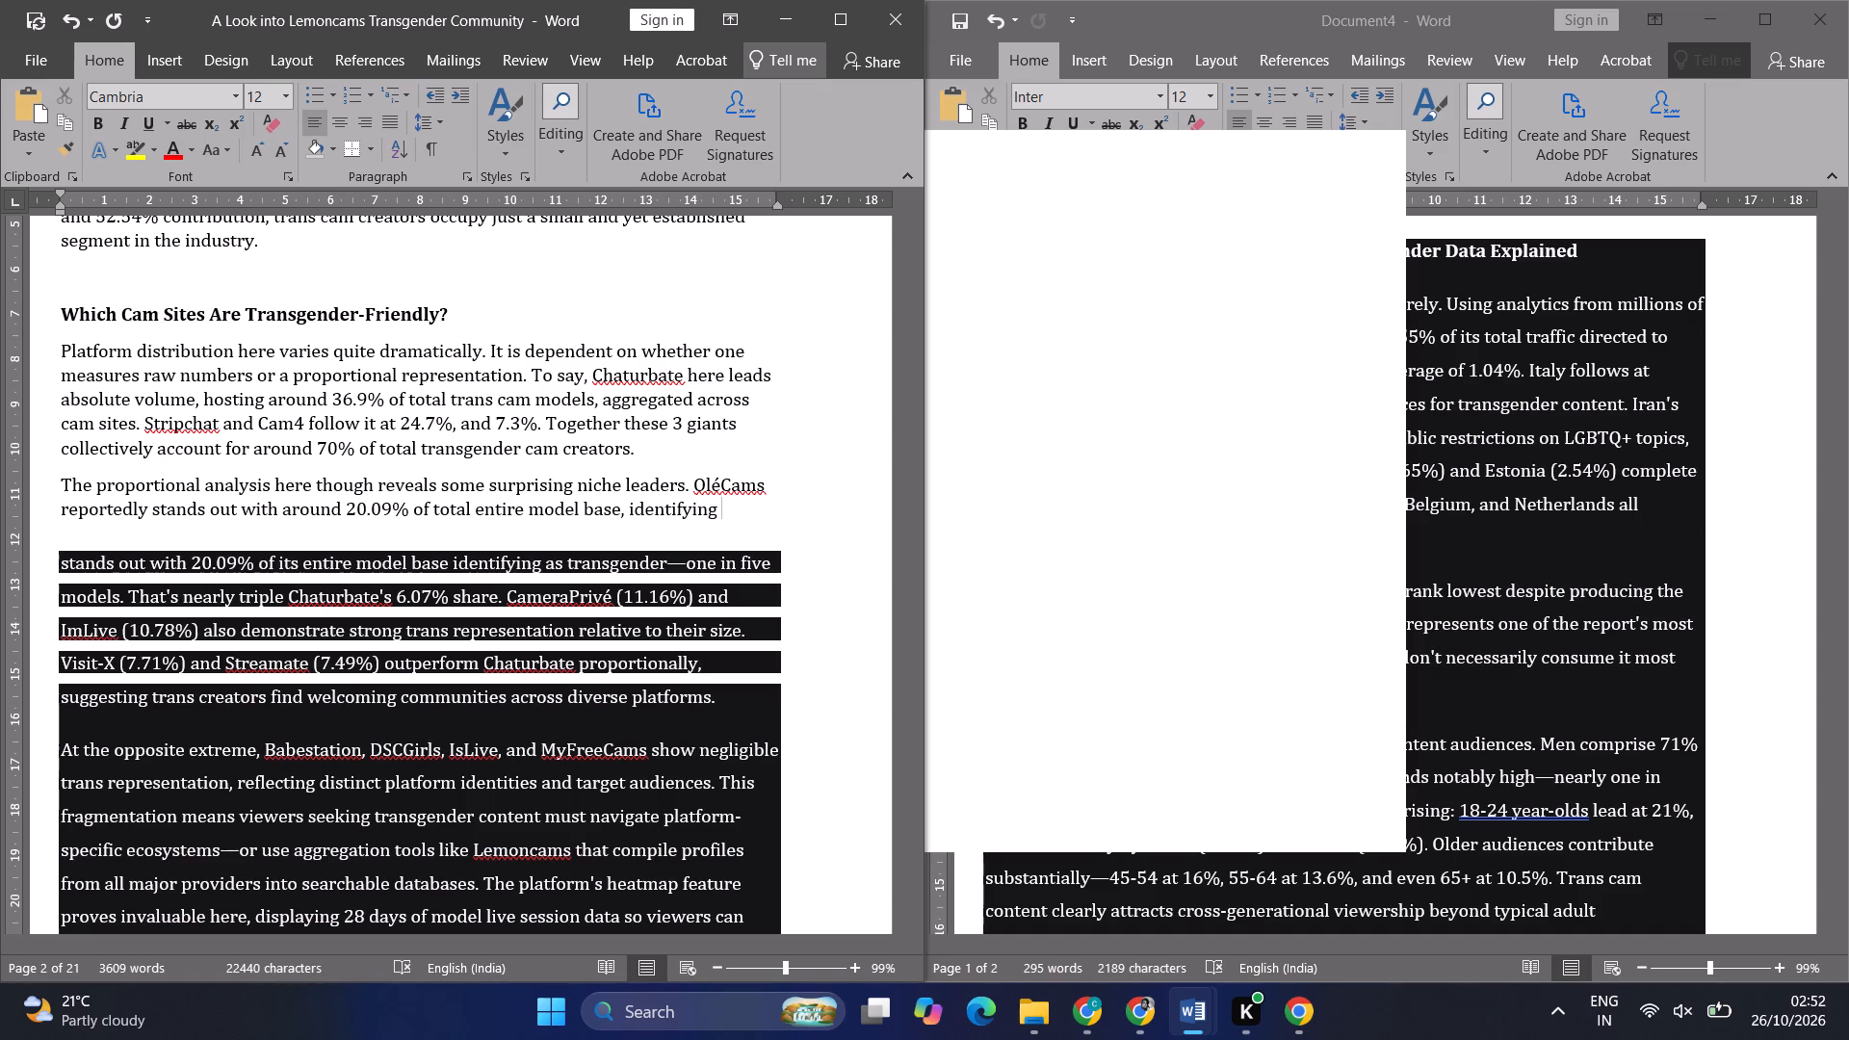
Extend the OléCams sentence with "themselves as transgenders- it means 1 in 5 models are".
type("theseles")
key("space")
key("BackSpace")
key("BackSpace")
key("BackSpace")
key("BackSpace")
key("BackSpace")
key("BackSpace")
type("mselves as transgenders- it means 1 in")
key("space")
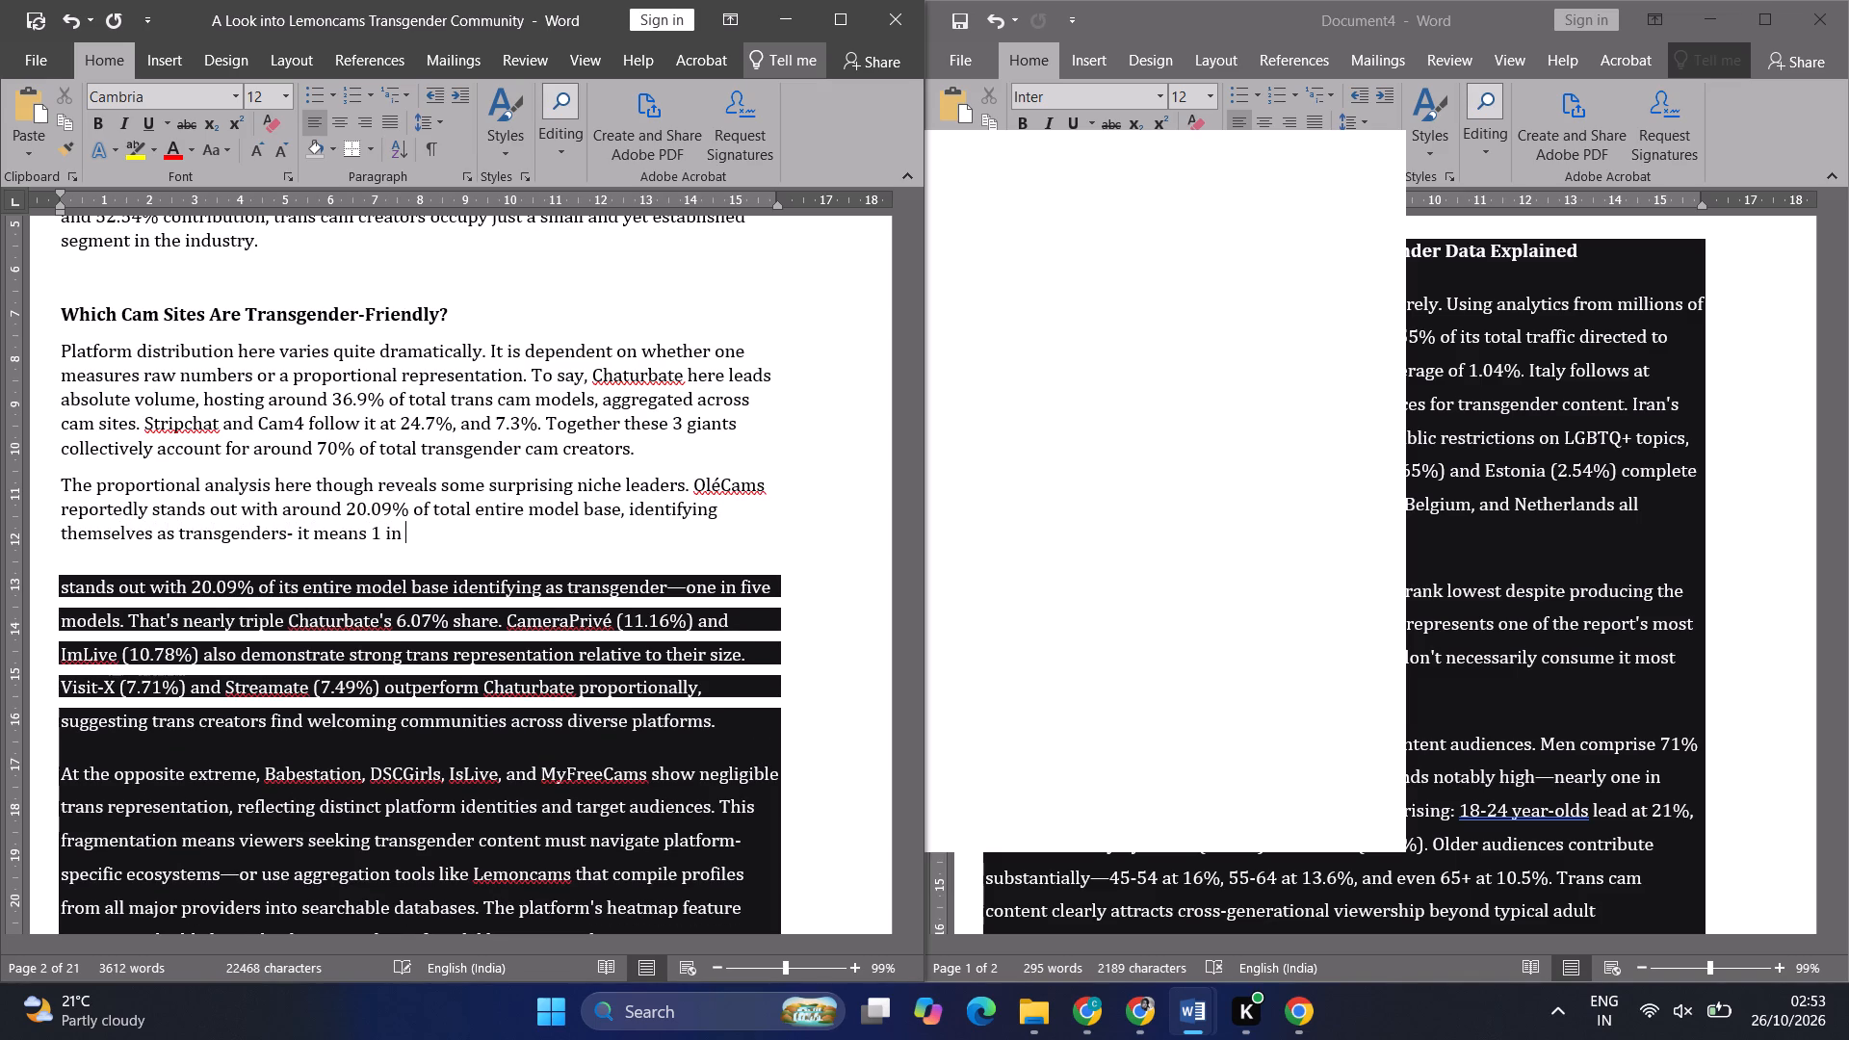
type("3")
key("BackSpace")
type("5 models are trnas. t")
key("BackSpace")
key("BackSpace")
key("BackSpace")
key("BackSpace")
key("BackSpace")
key("BackSpace")
type("ans. Now this is nearly t")
key("BackSpace")
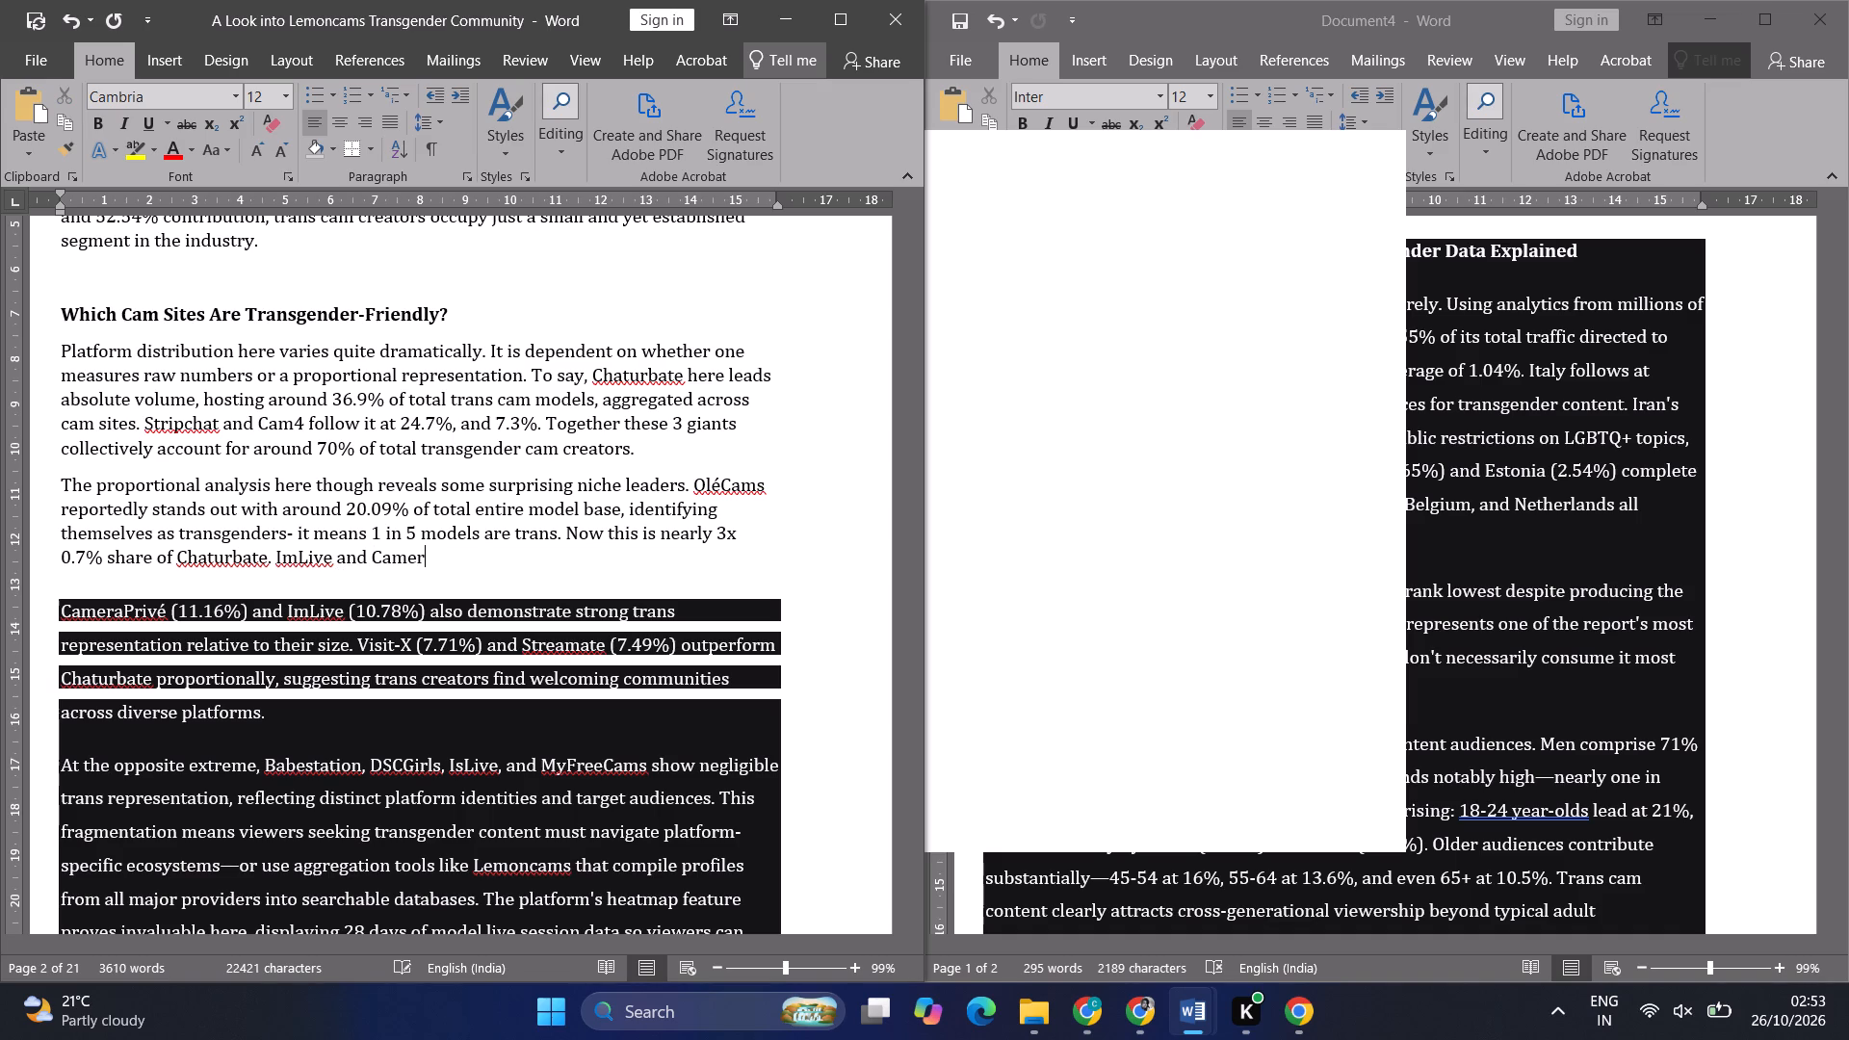
key("ctrl+shift+Left")
key("BackSpace")
Move the name "CameraPrivé" from the source text to after "ImLive and", matching the surrounding article formatting.
key("Right")
key("ctrl+shift+Right")
key("ctrl+x")
key("Left")
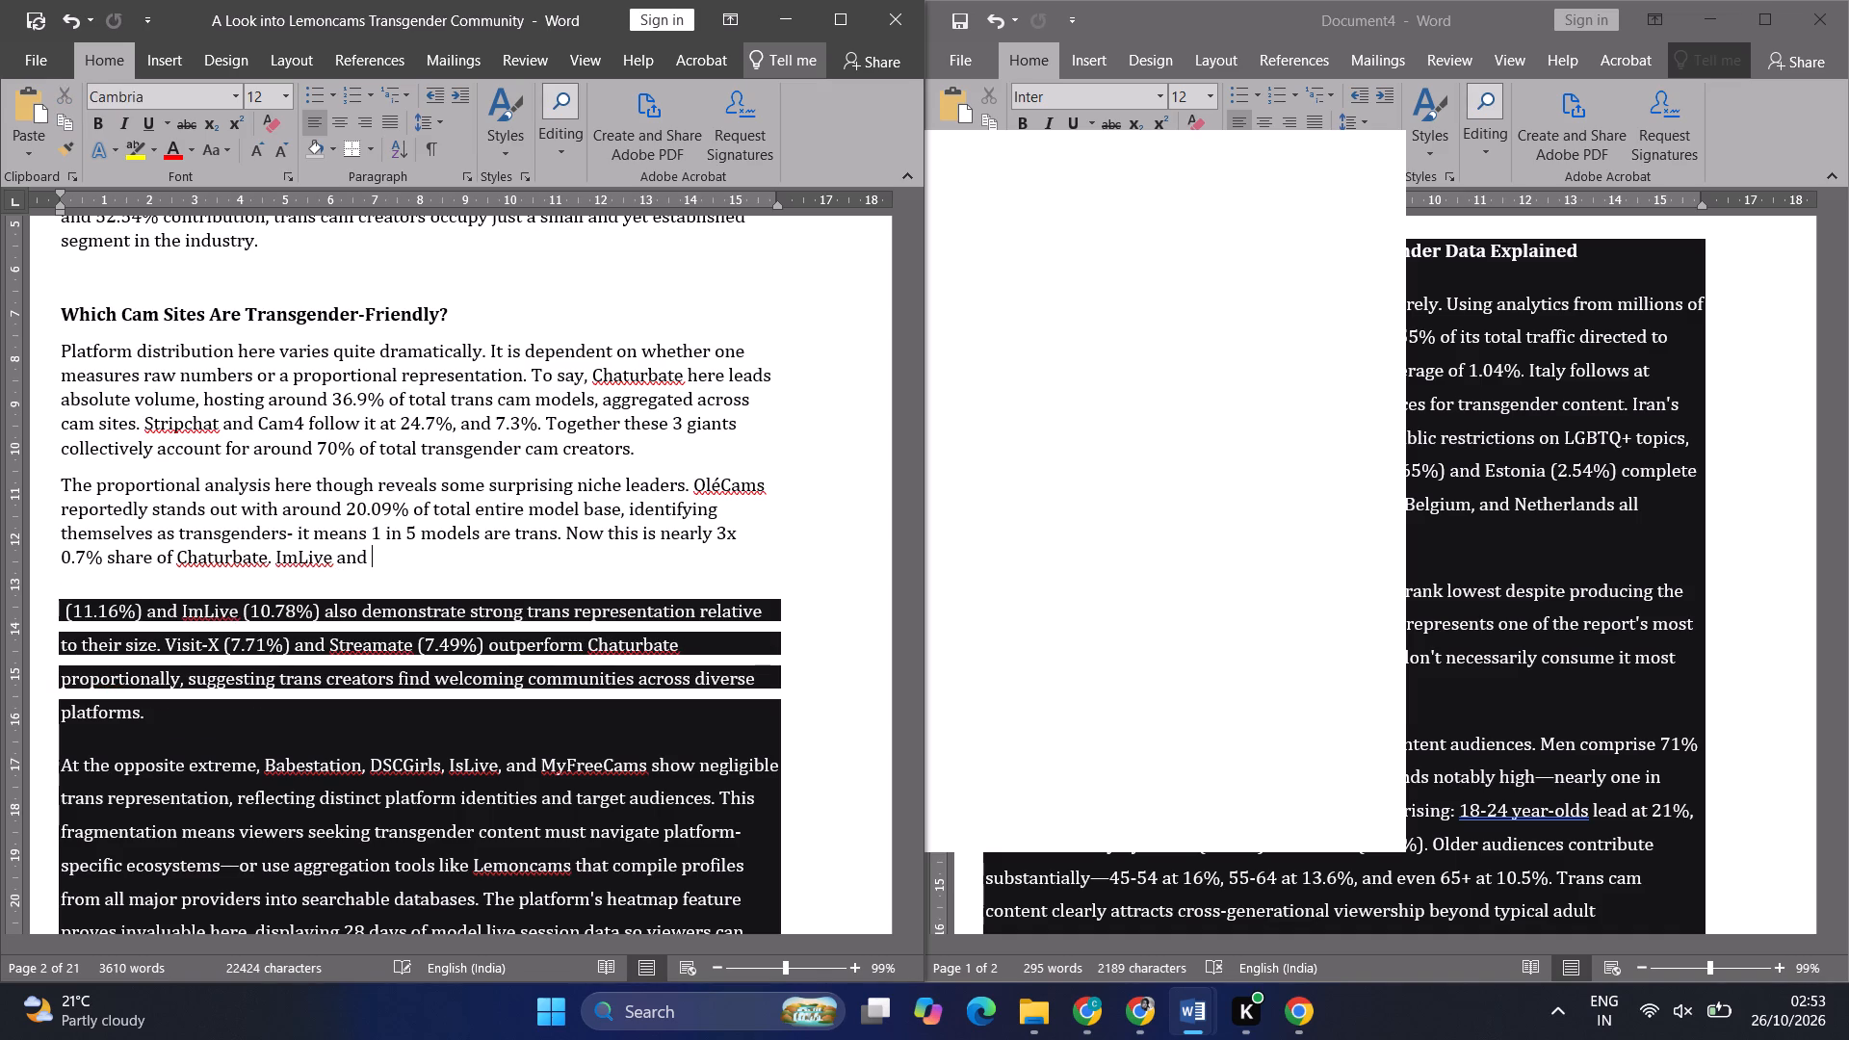
key("ctrl+v")
left_click(510, 582)
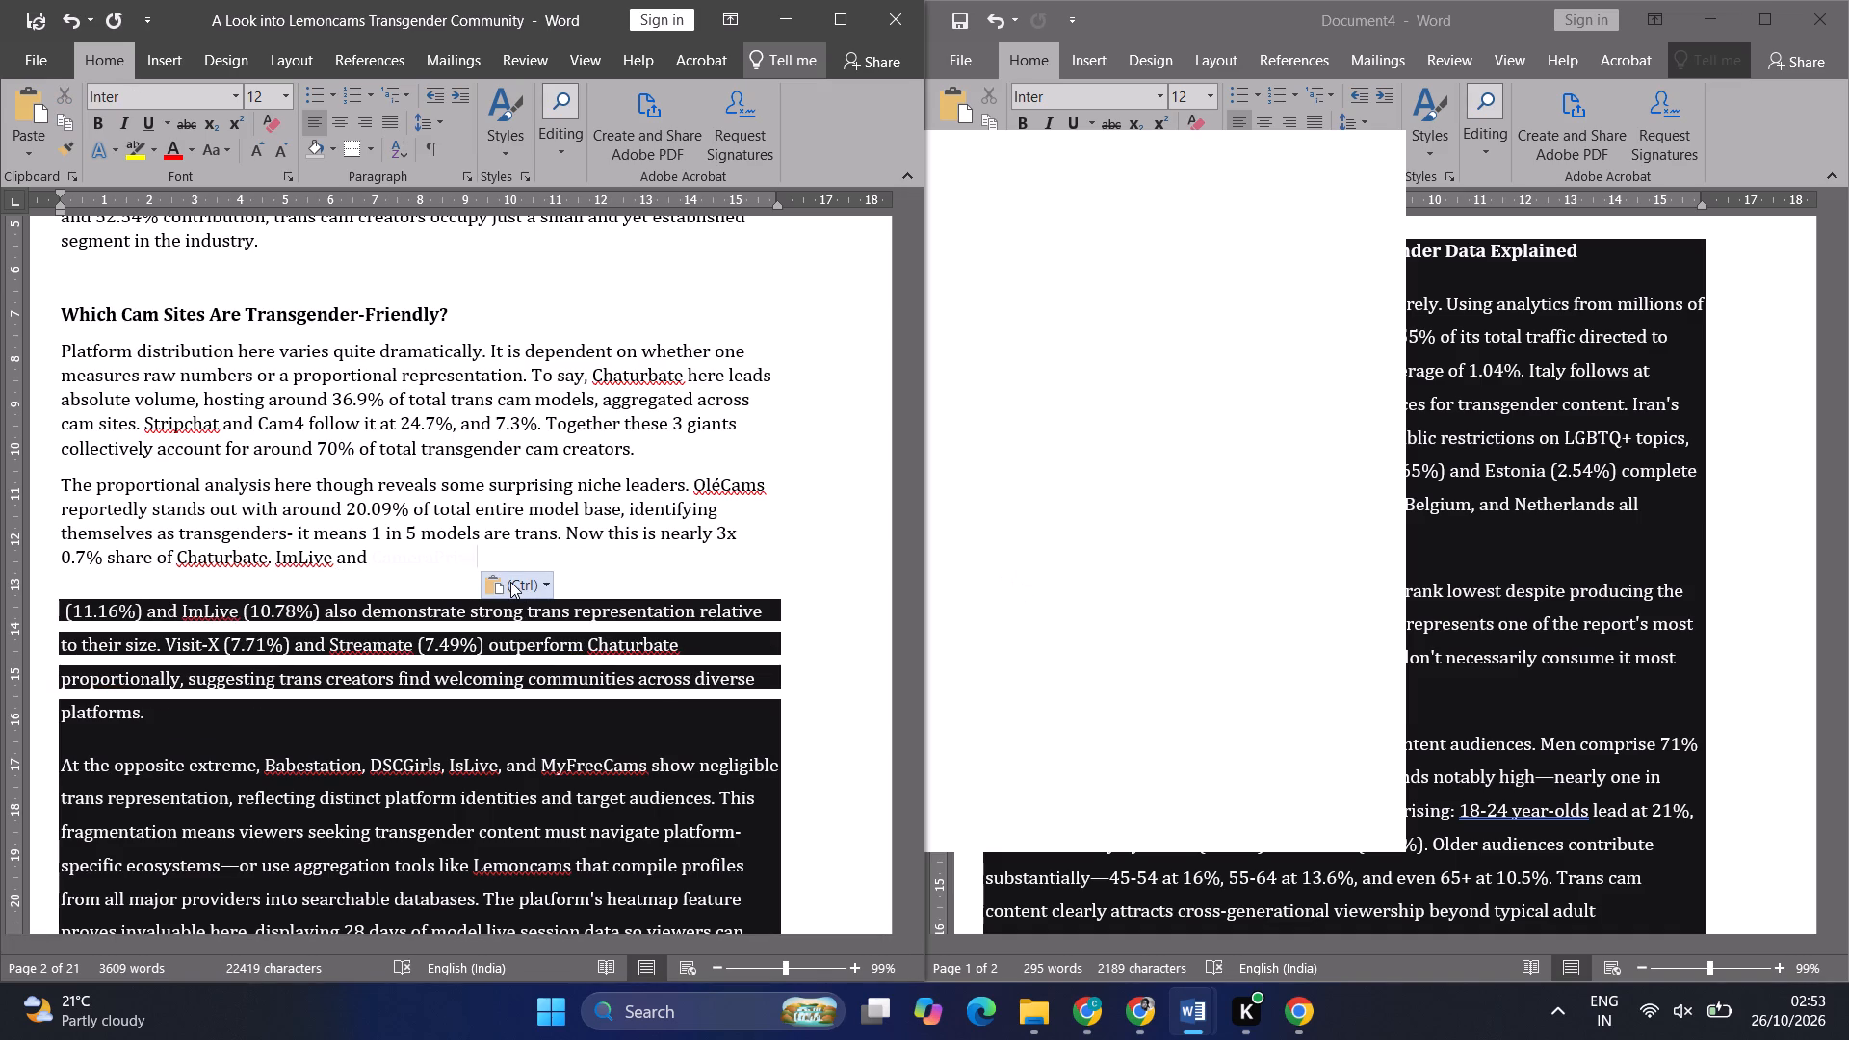
left_click(616, 637)
Complete the sentence with "here with 10.78% and 11.16% share further show strong trans representation that is relative to their size.".
key("space")
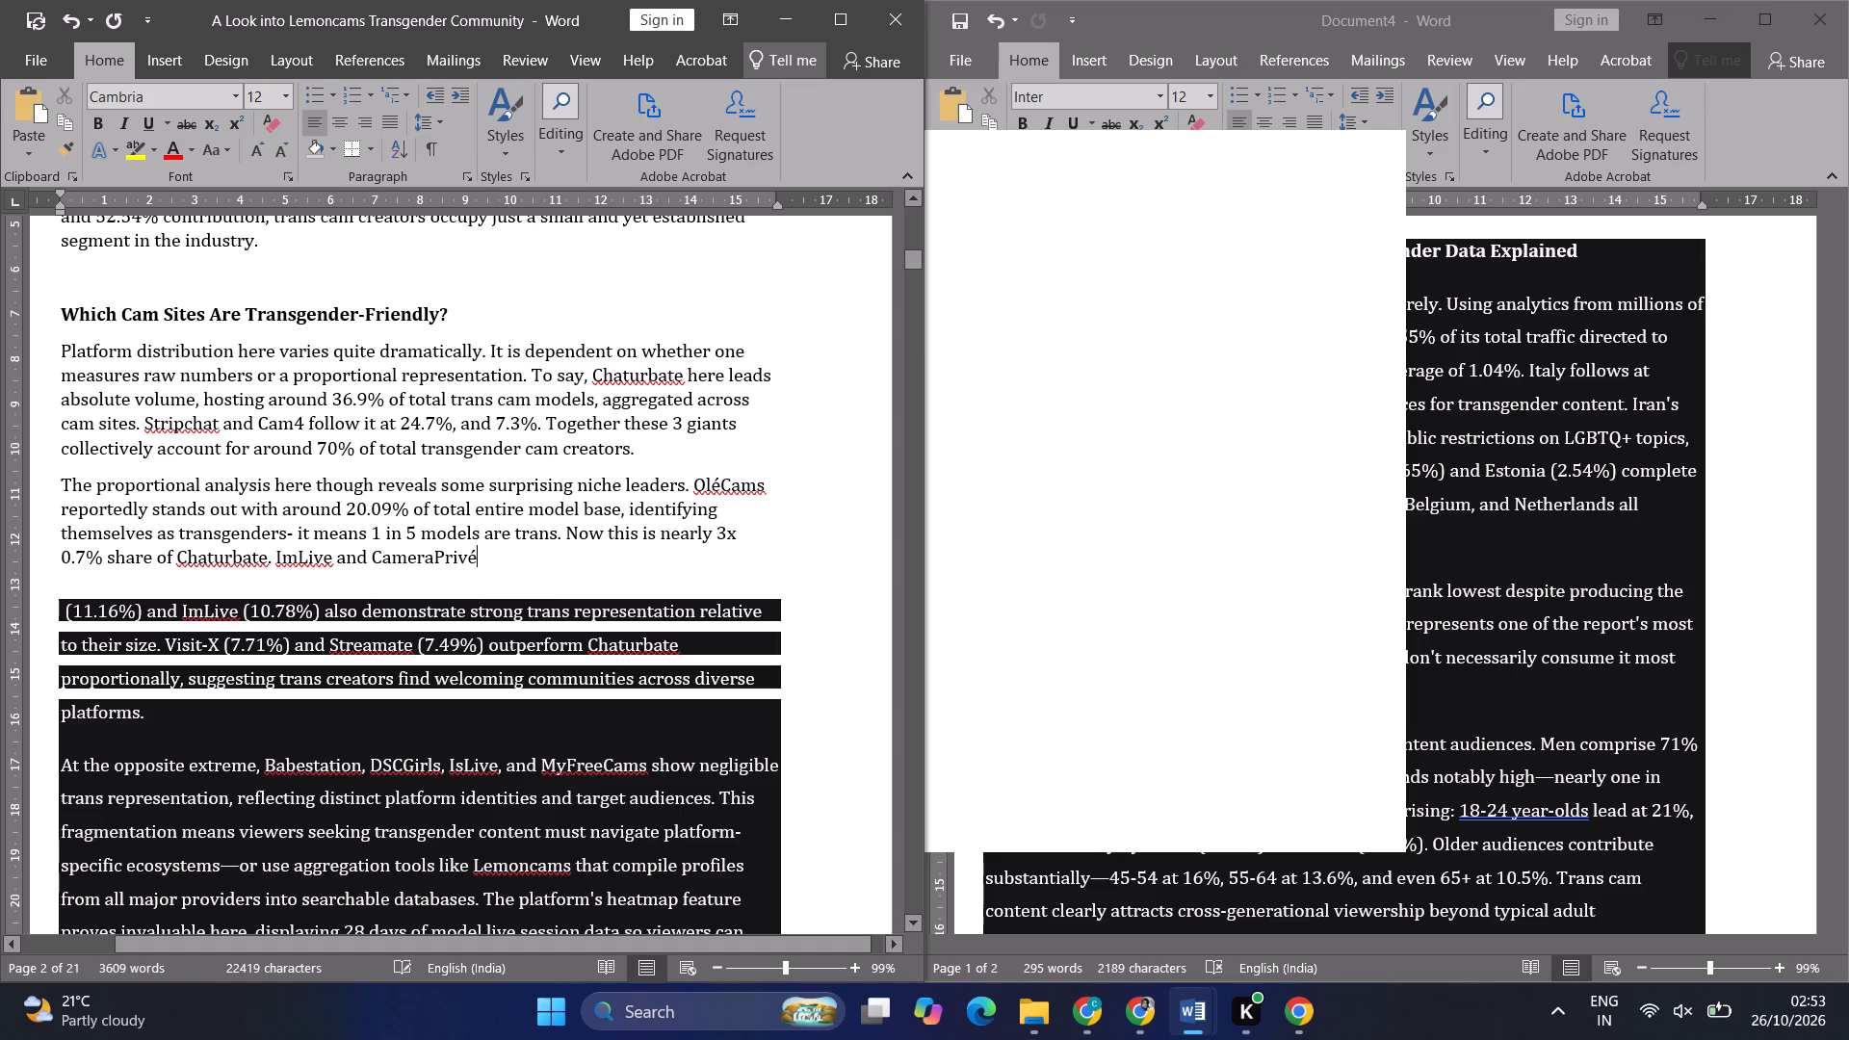
type("here with 11")
key("BackSpace")
key("BackSpace")
type("10.76")
key("BackSpace")
type("8% and")
key("space")
type("11.16% contrin")
key("BackSpace")
type("btion")
key("space")
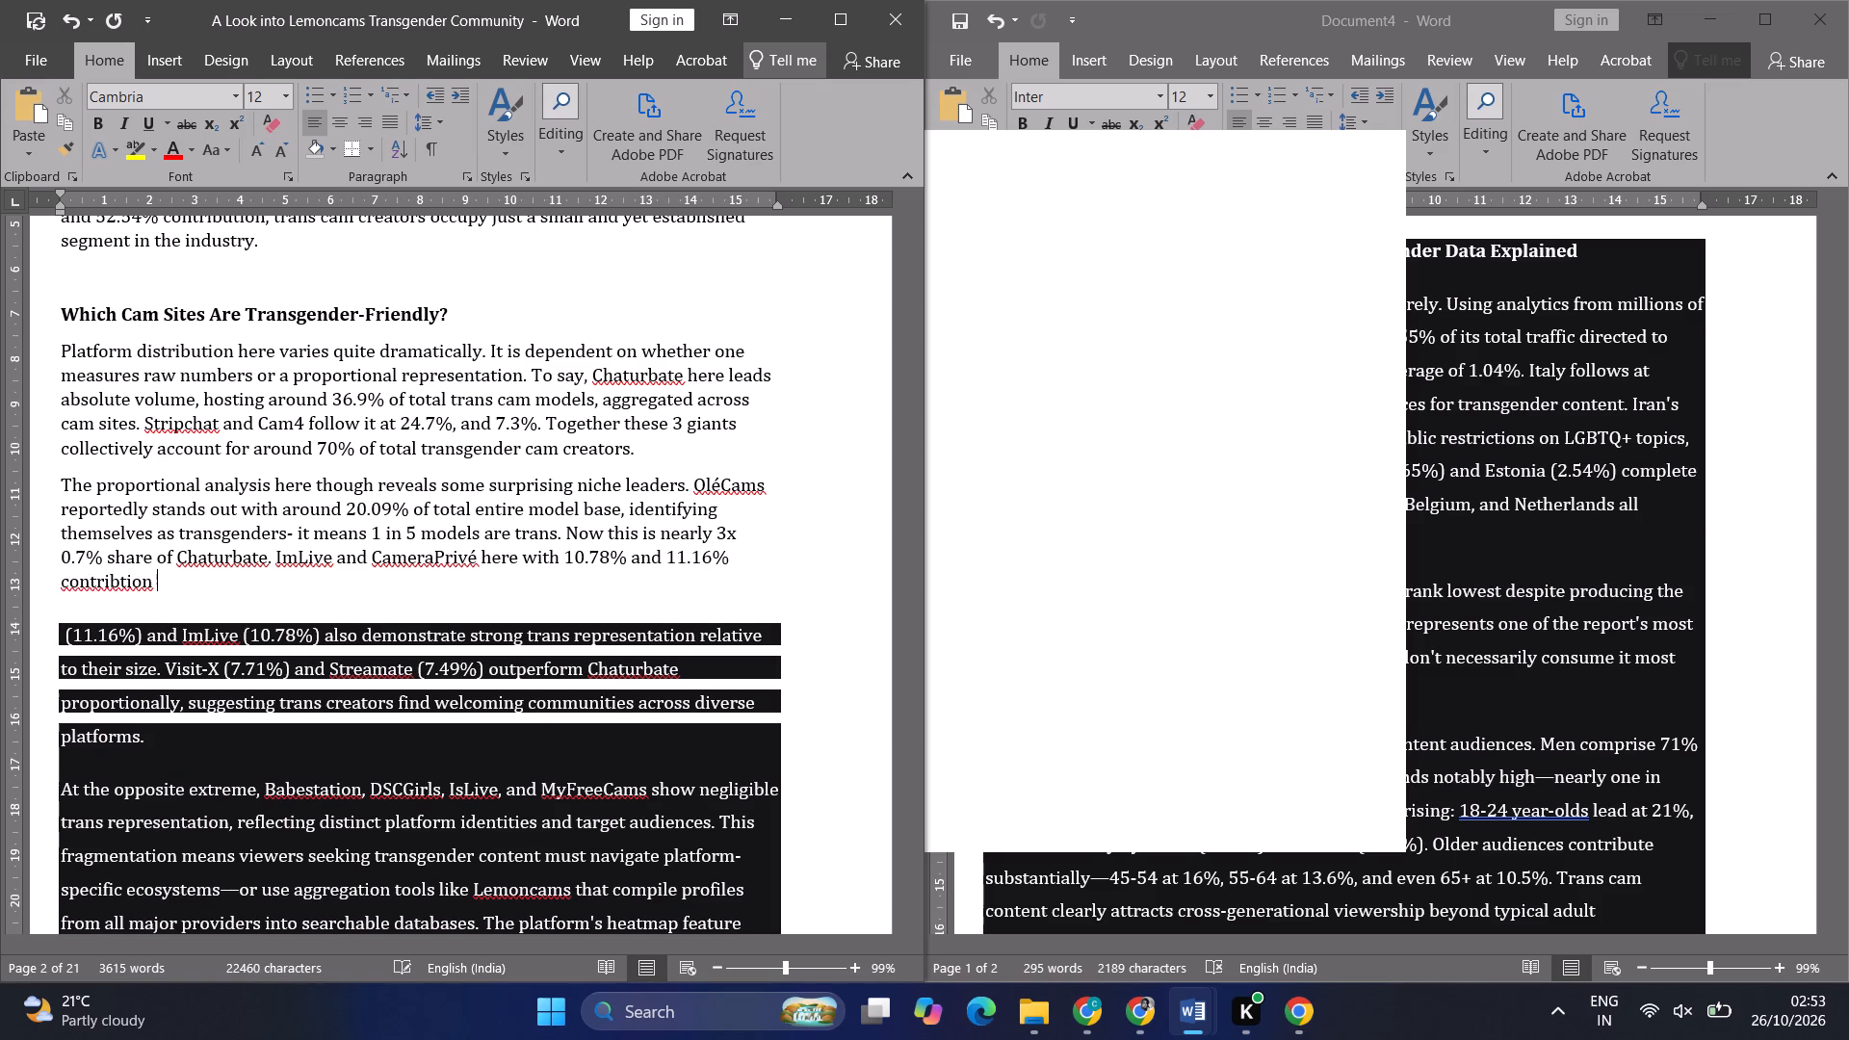
key("BackSpace")
key("ctrl+shift+Left")
type("share further show strong trans representation re")
key("BackSpace")
key("BackSpace")
type("that is relative to their size.")
key("space")
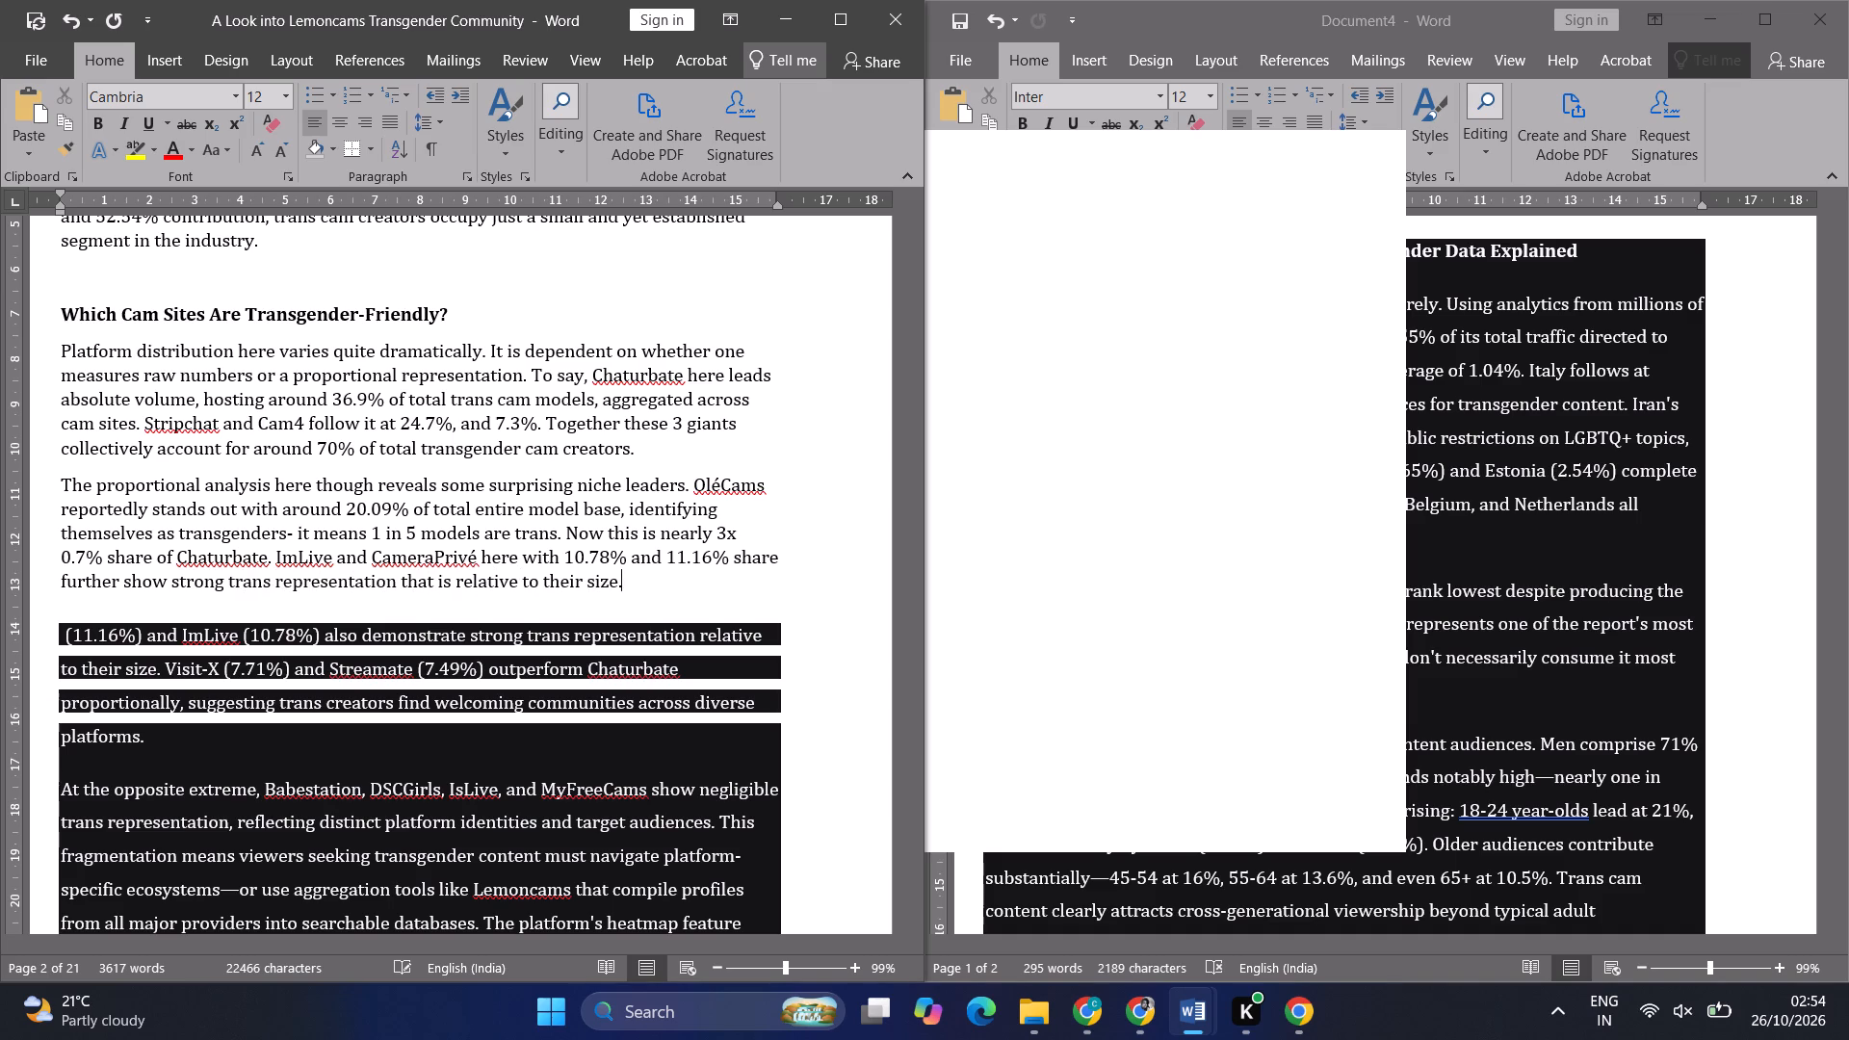
Delete the remaining source text from "(11.16%) and ImLive" through "relative to their size.".
key("Right")
key("shift+Down")
key("BackSpace")
key("ctrl+shift+Right")
key("ctrl+shift+Right")
key("ctrl+shift+Right")
key("ctrl+shift+Right")
key("BackSpace")
Begin the next sentence of the rewritten paragraph with "Streamate, and Visit-X".
key("Left")
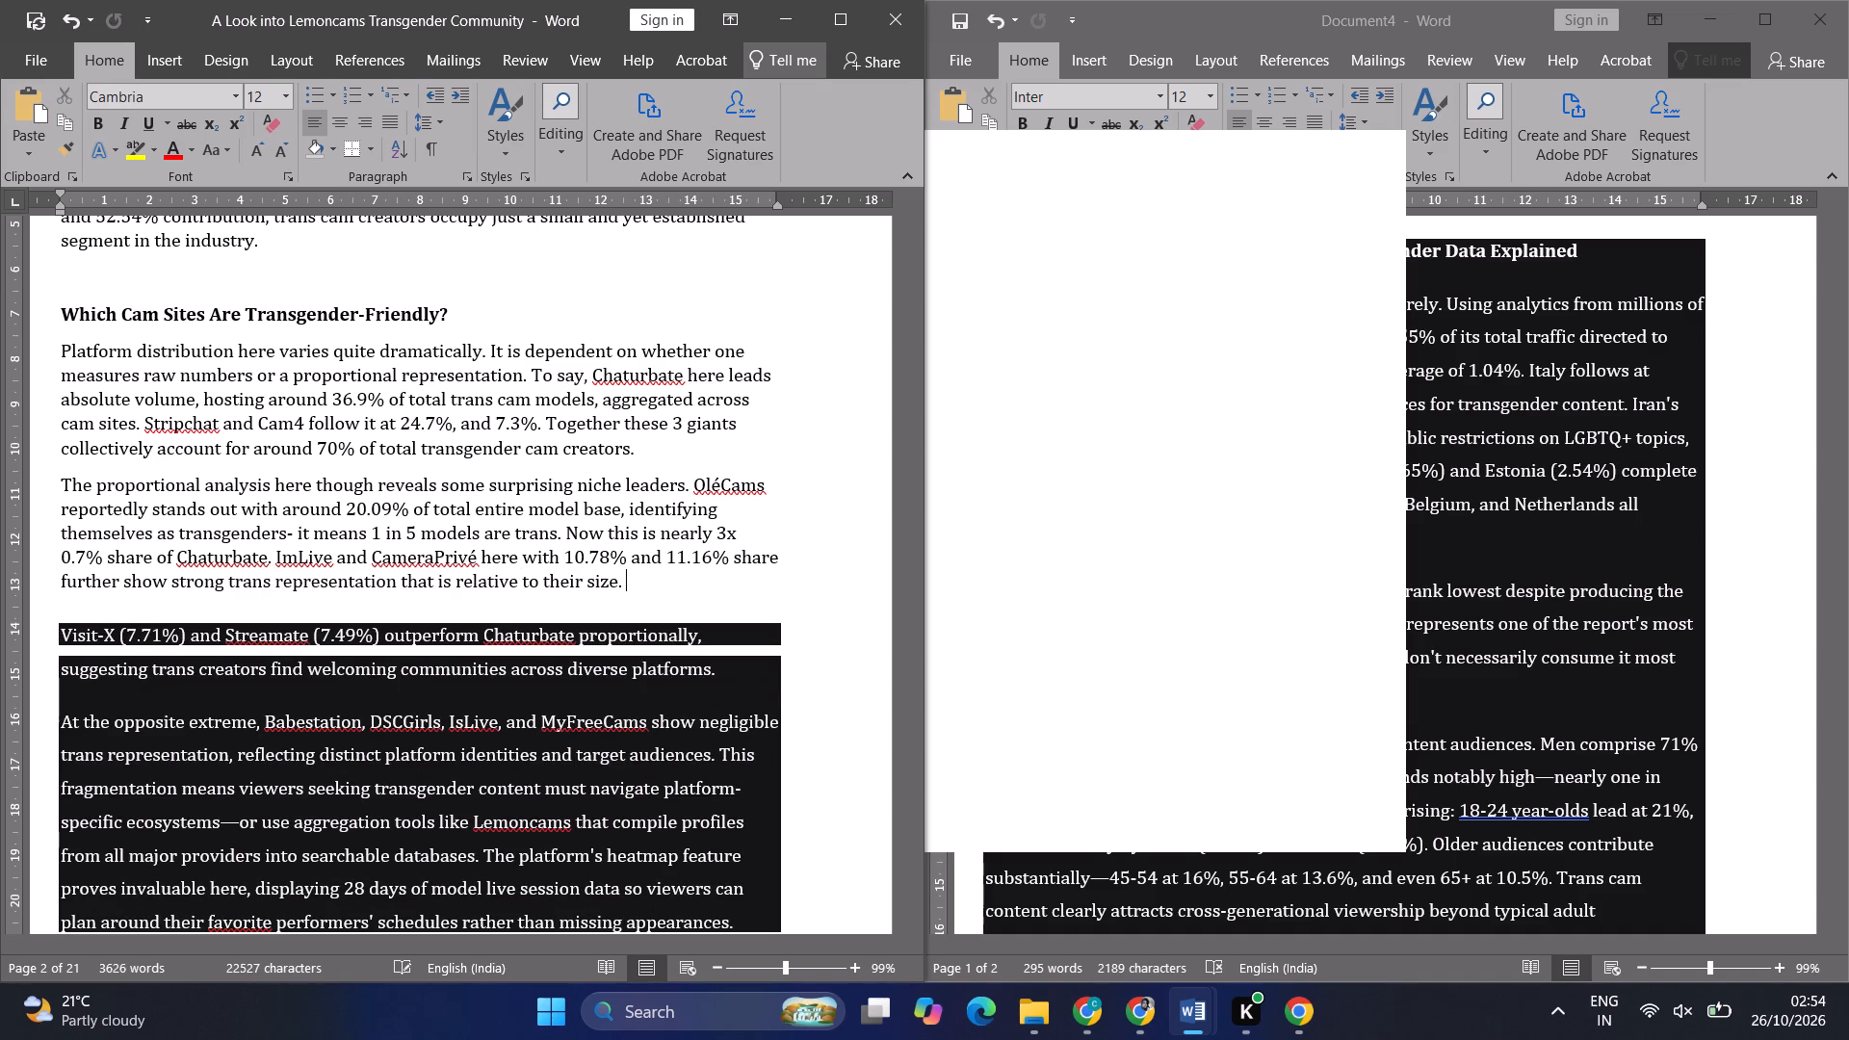
type("Strae")
key("BackSpace")
key("BackSpace")
type("eamate")
key("space")
key("BackSpace")
type(", Visit-X an")
key("BackSpace")
key("BackSpace")
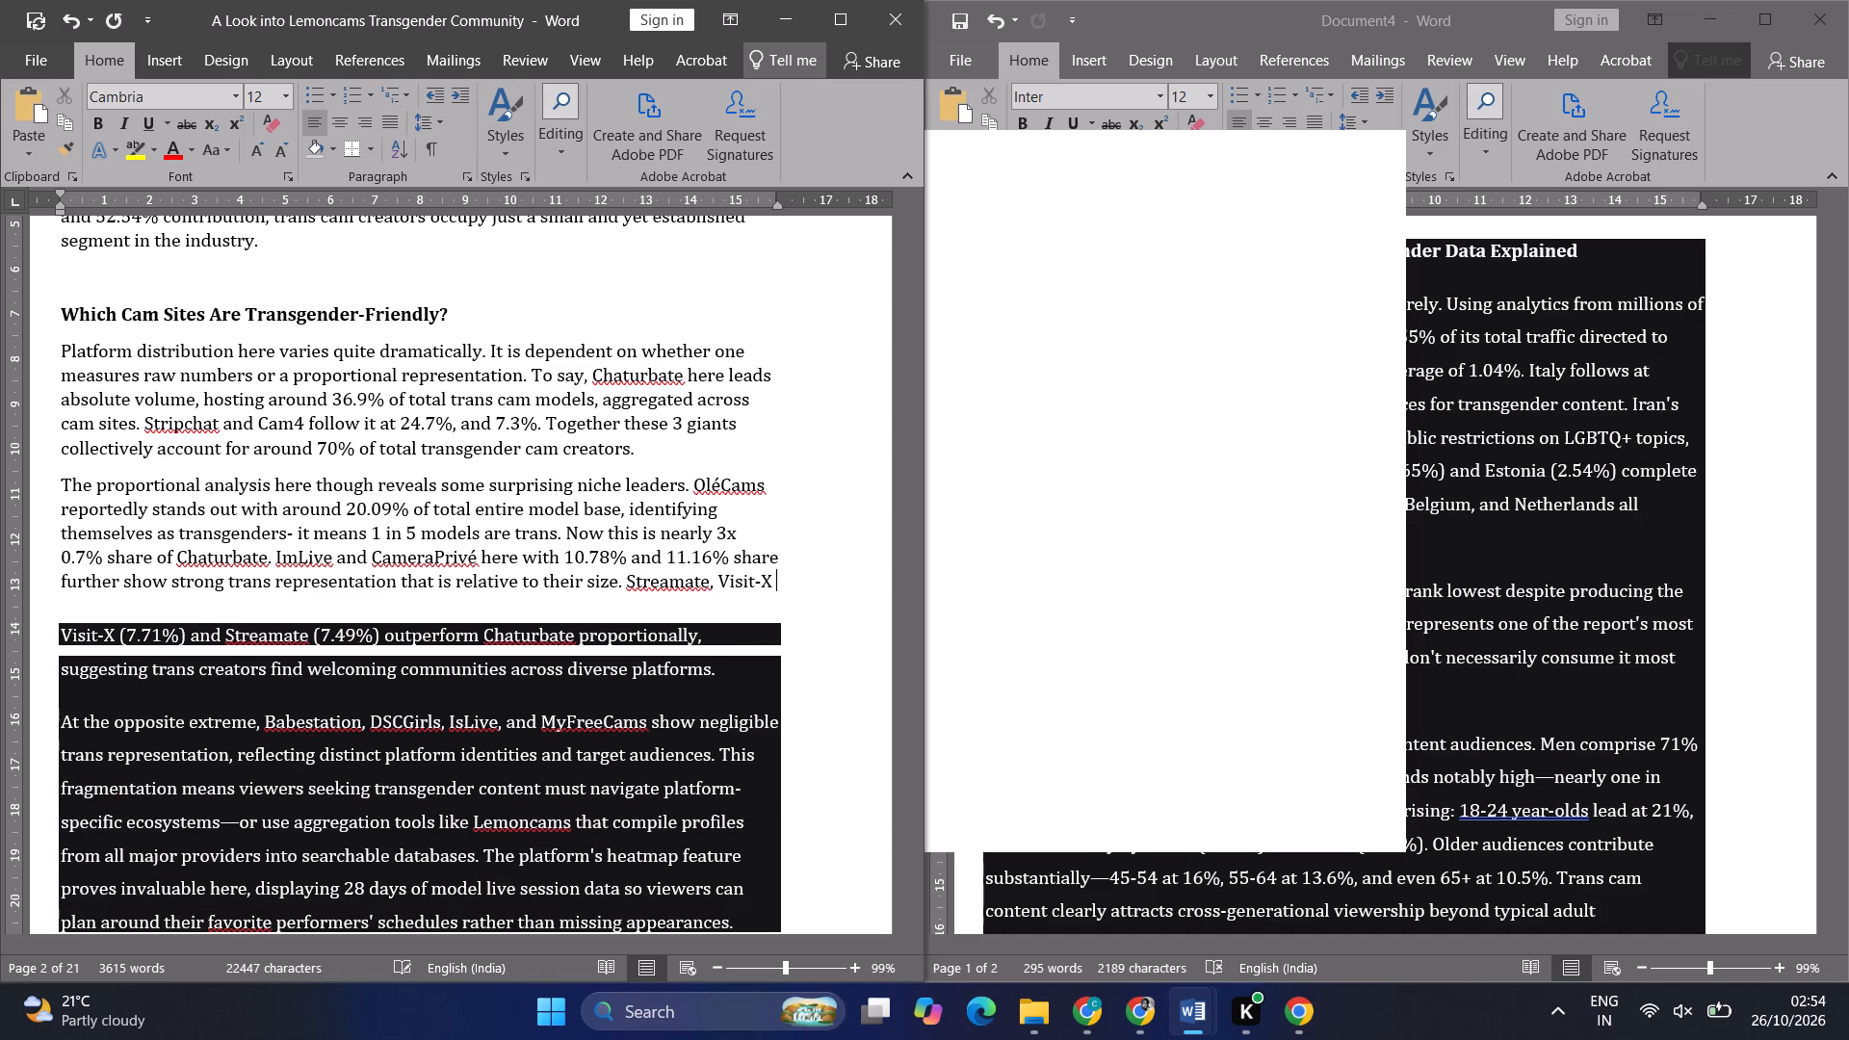
key("ctrl+shift+Left")
key("Left")
key("ctrl+Left")
key("ctrl+shift+Left")
key("Left")
type("and")
key("space")
key("End")
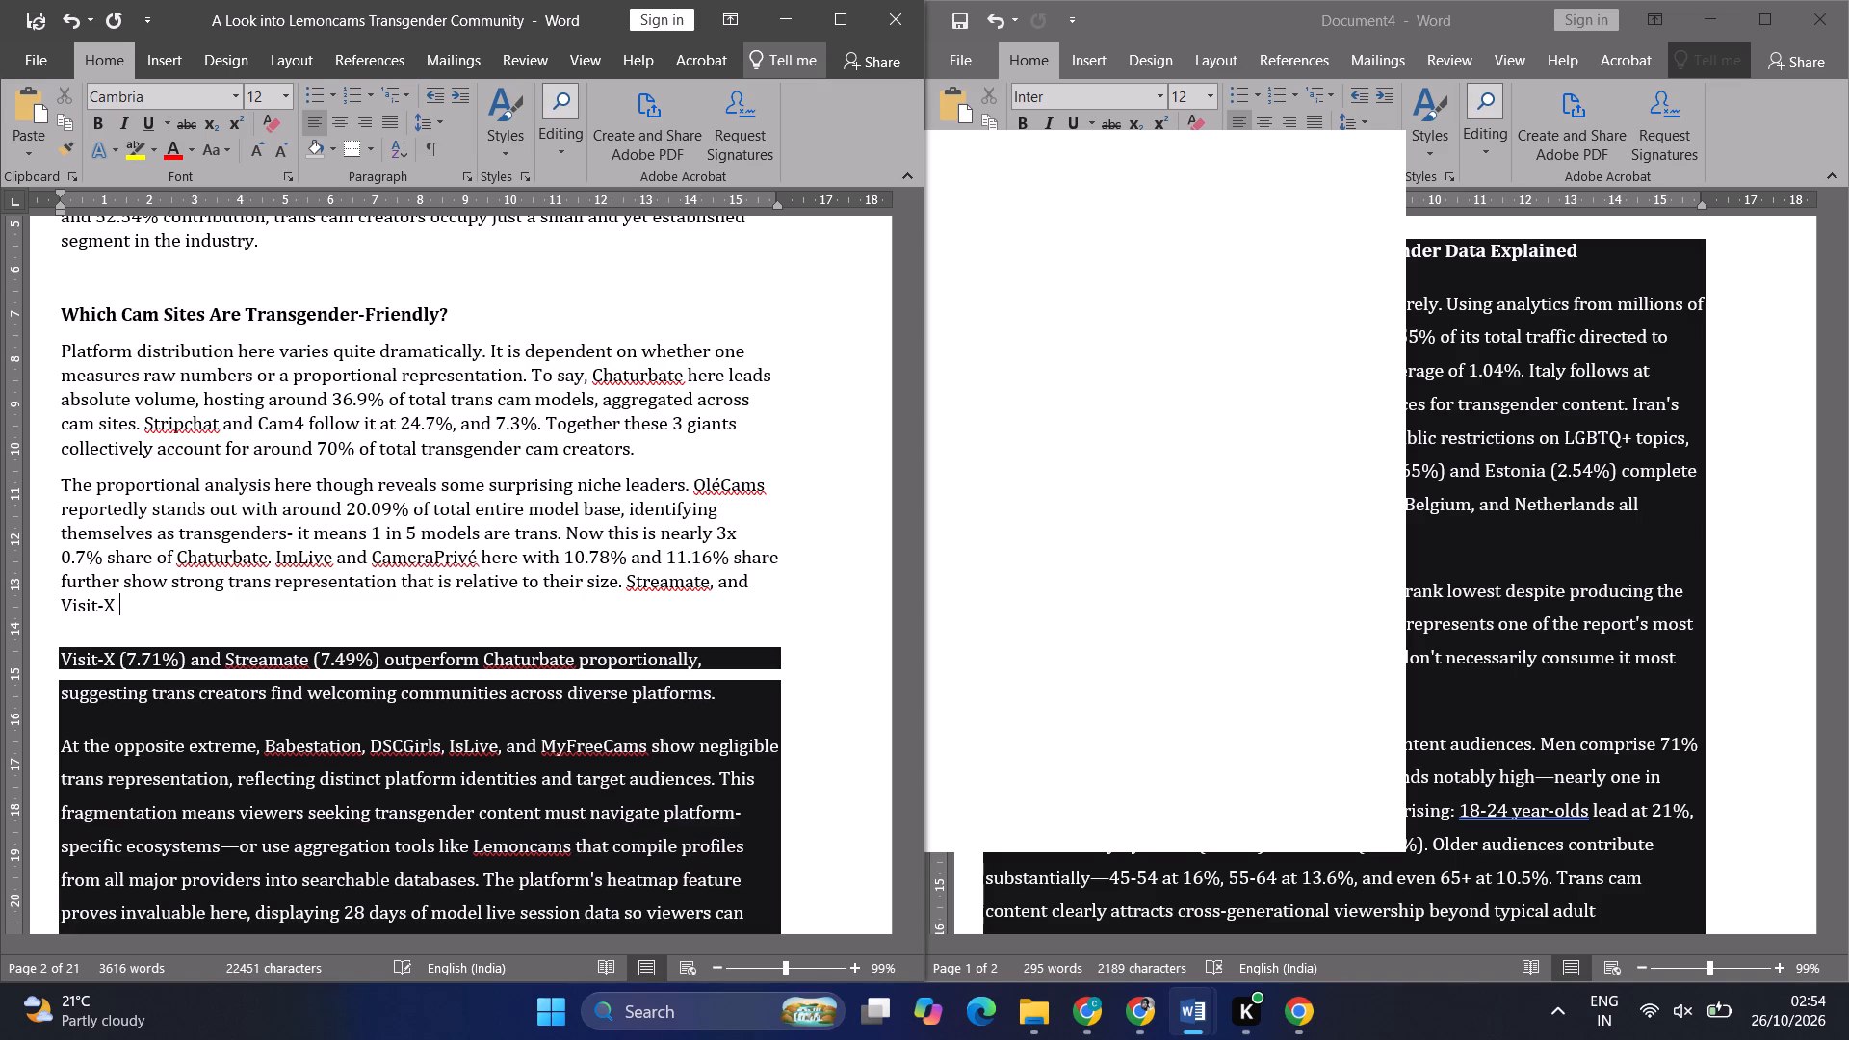
Continue the Streamate and Visit-X sentence with "with 7.49% and 7.71% share outperform".
type("with")
key("space")
type("7.49% and 7.71% contr")
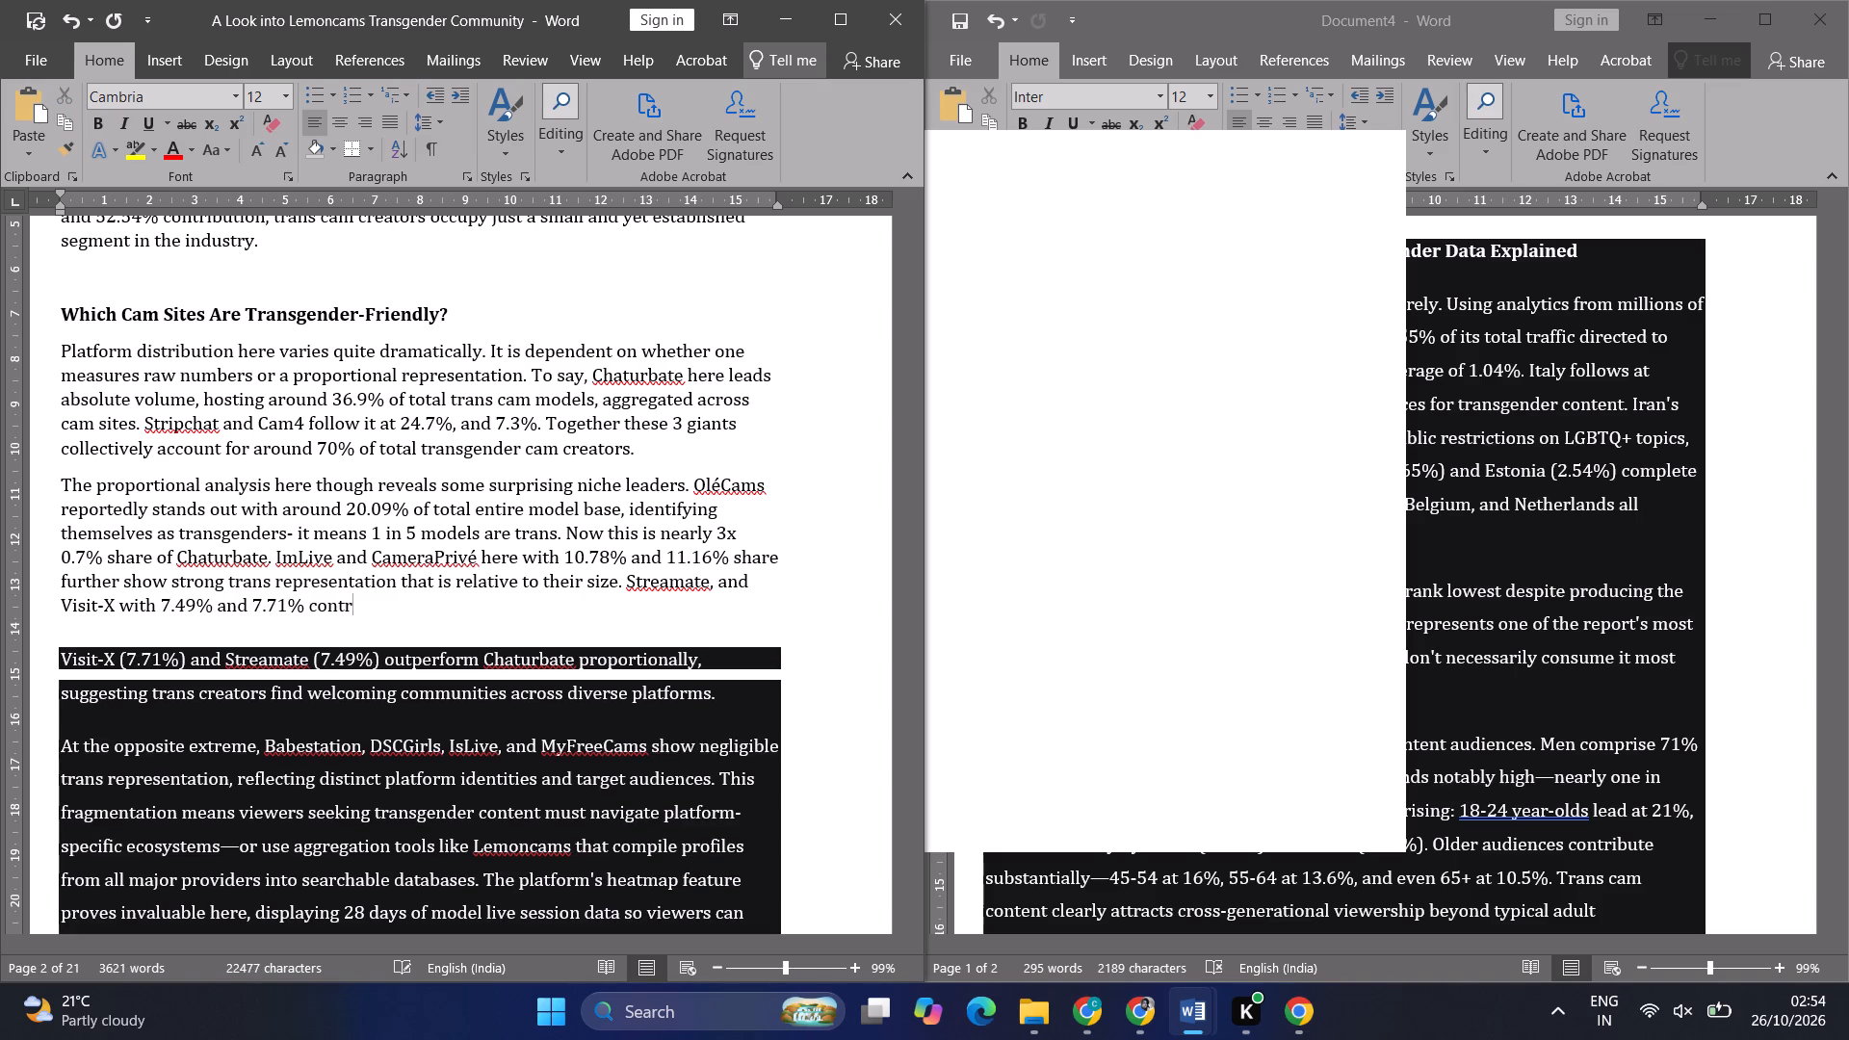
key("ctrl+shift+Left")
type("share further")
key("space")
key("ctrl+shift+Left")
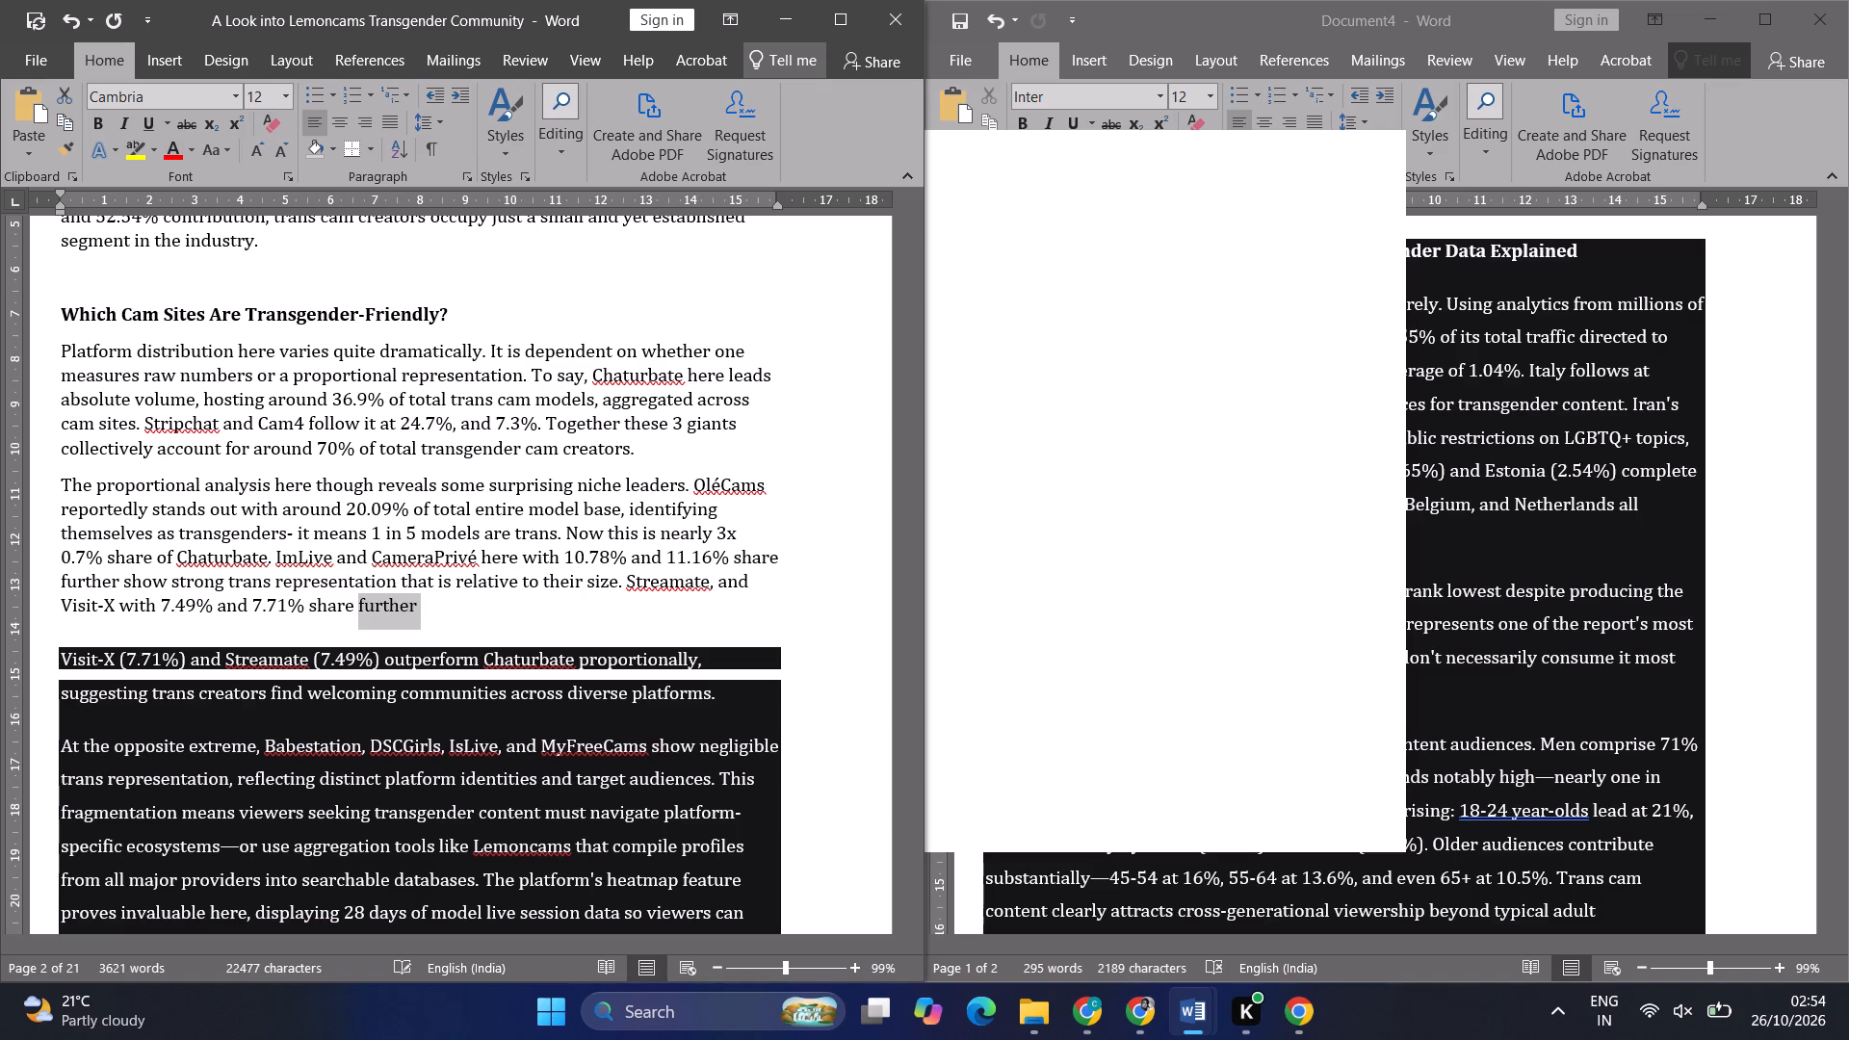
type("outfr")
key("BackSpace")
key("BackSpace")
type("perform")
key("space")
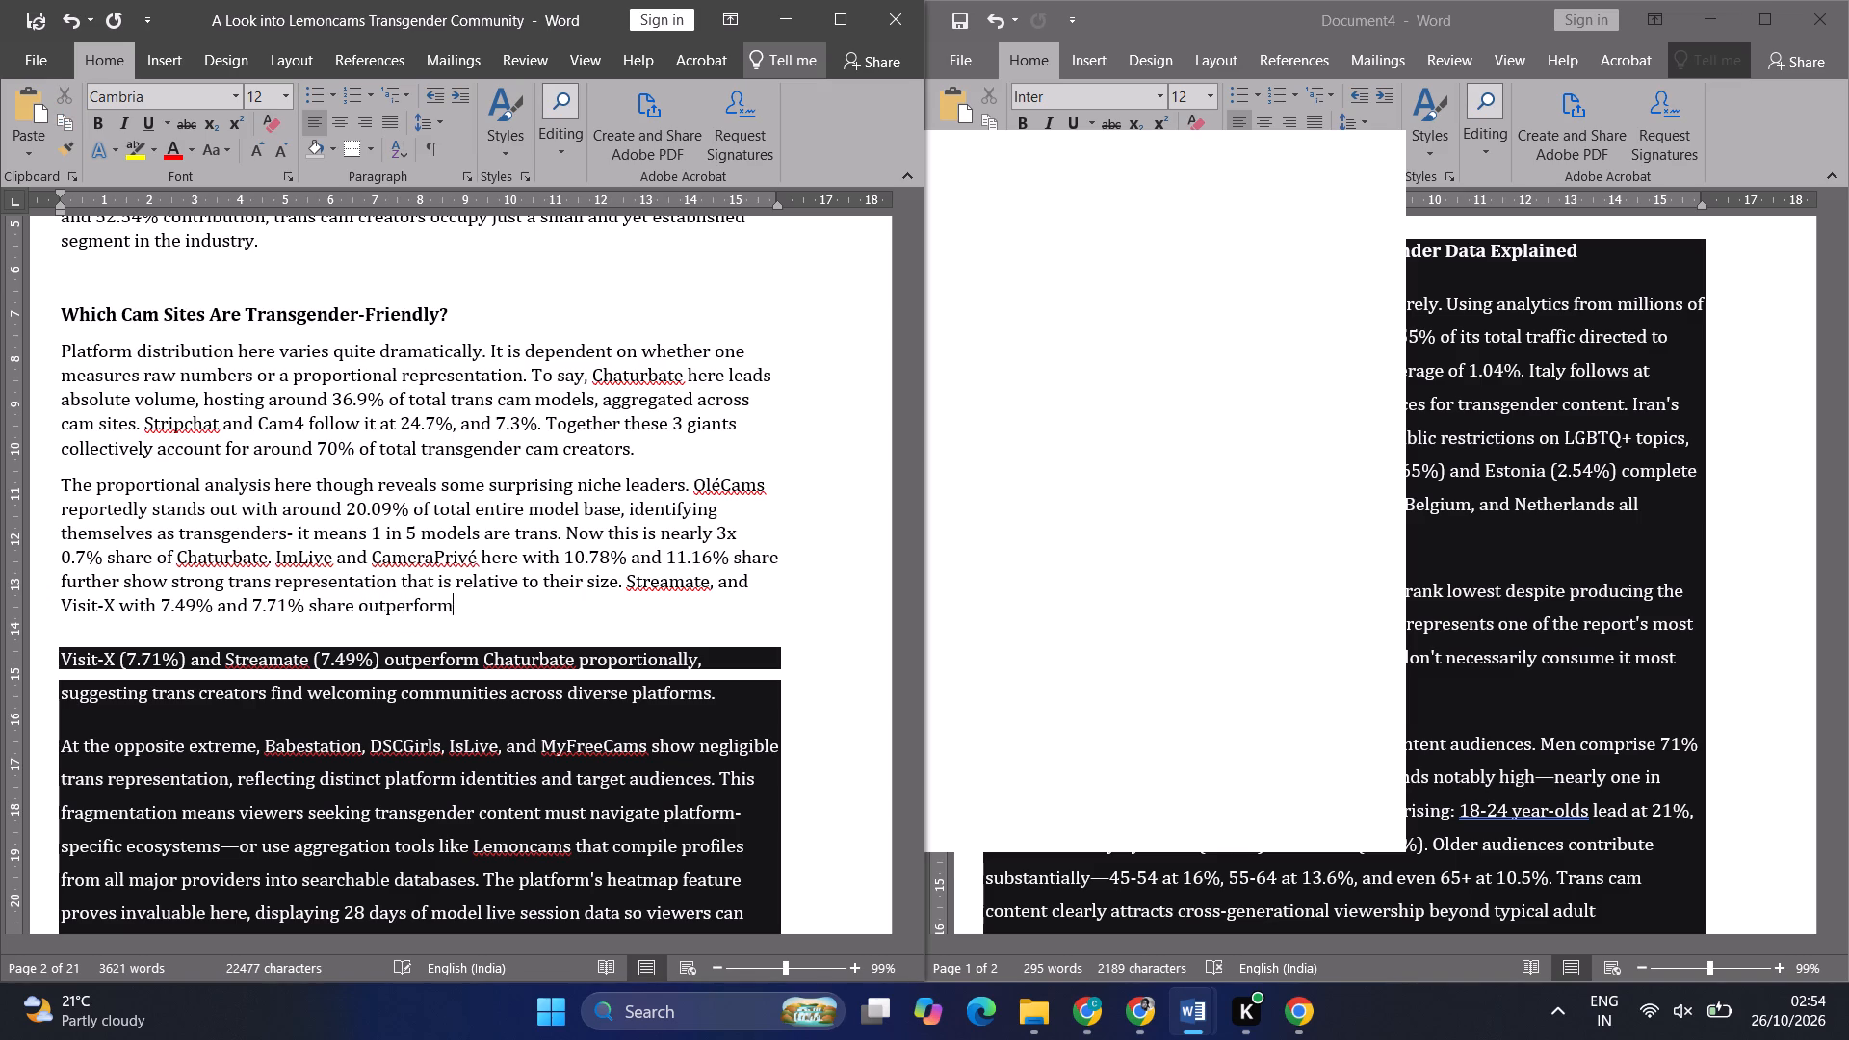
Complete the sentence with "Chaturbate proporitionally." and start the following one with "It s".
type("CHaturbate")
key("space")
key("ctrl+shift+Left")
type("chat")
key("BackSpace")
key("BackSpace")
key("BackSpace")
key("BackSpace")
key("BackSpace")
key("shift+c")
key("BackSpace")
key("space")
type("Char")
key("BackSpace")
type("turbate propr")
key("BackSpace")
type("oritionally. it s")
Correct the misspelled "proporitionally" to "proportionally" and return to the end of the paragraph.
key("ctrl+shift+Left")
key("ctrl+shift+Left")
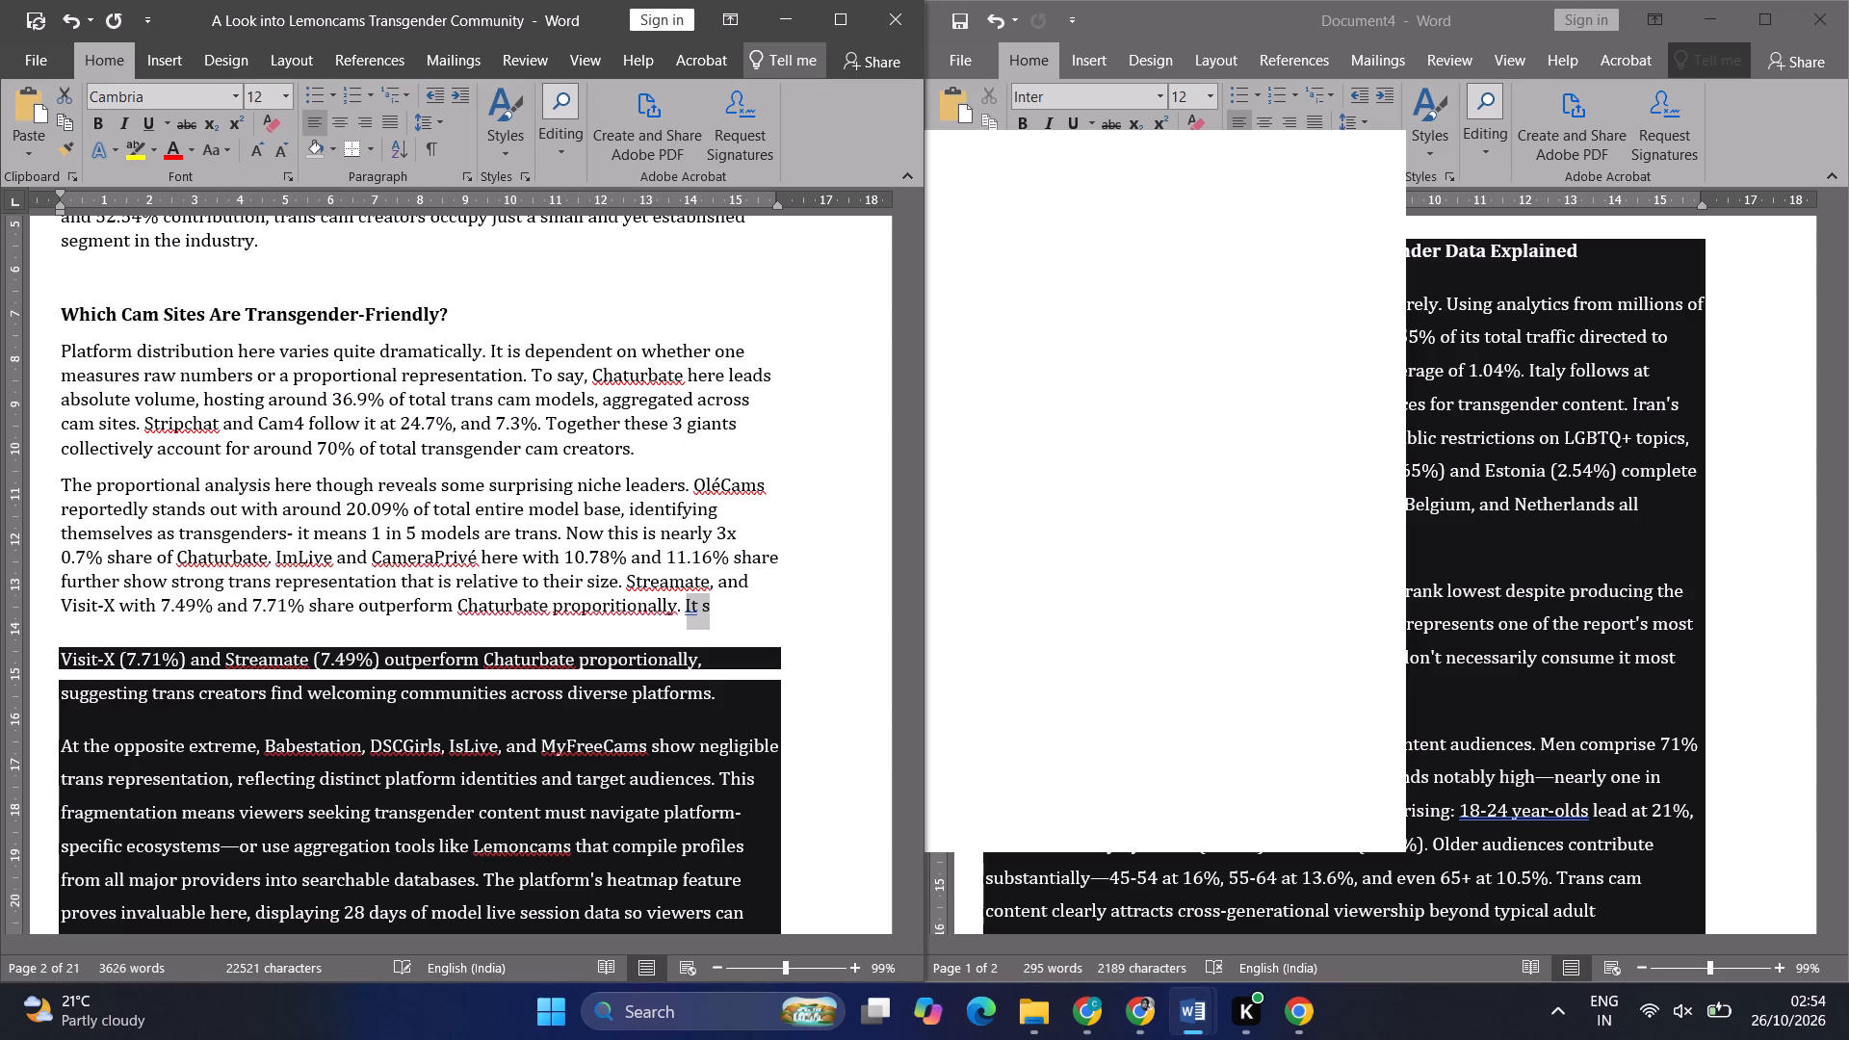
key("Left")
key("ctrl+shift+Left")
key("Left")
key("Right")
key("ctrl+shift+Left")
key("Left")
key("ctrl+shift+Left")
key("Left")
key("Right")
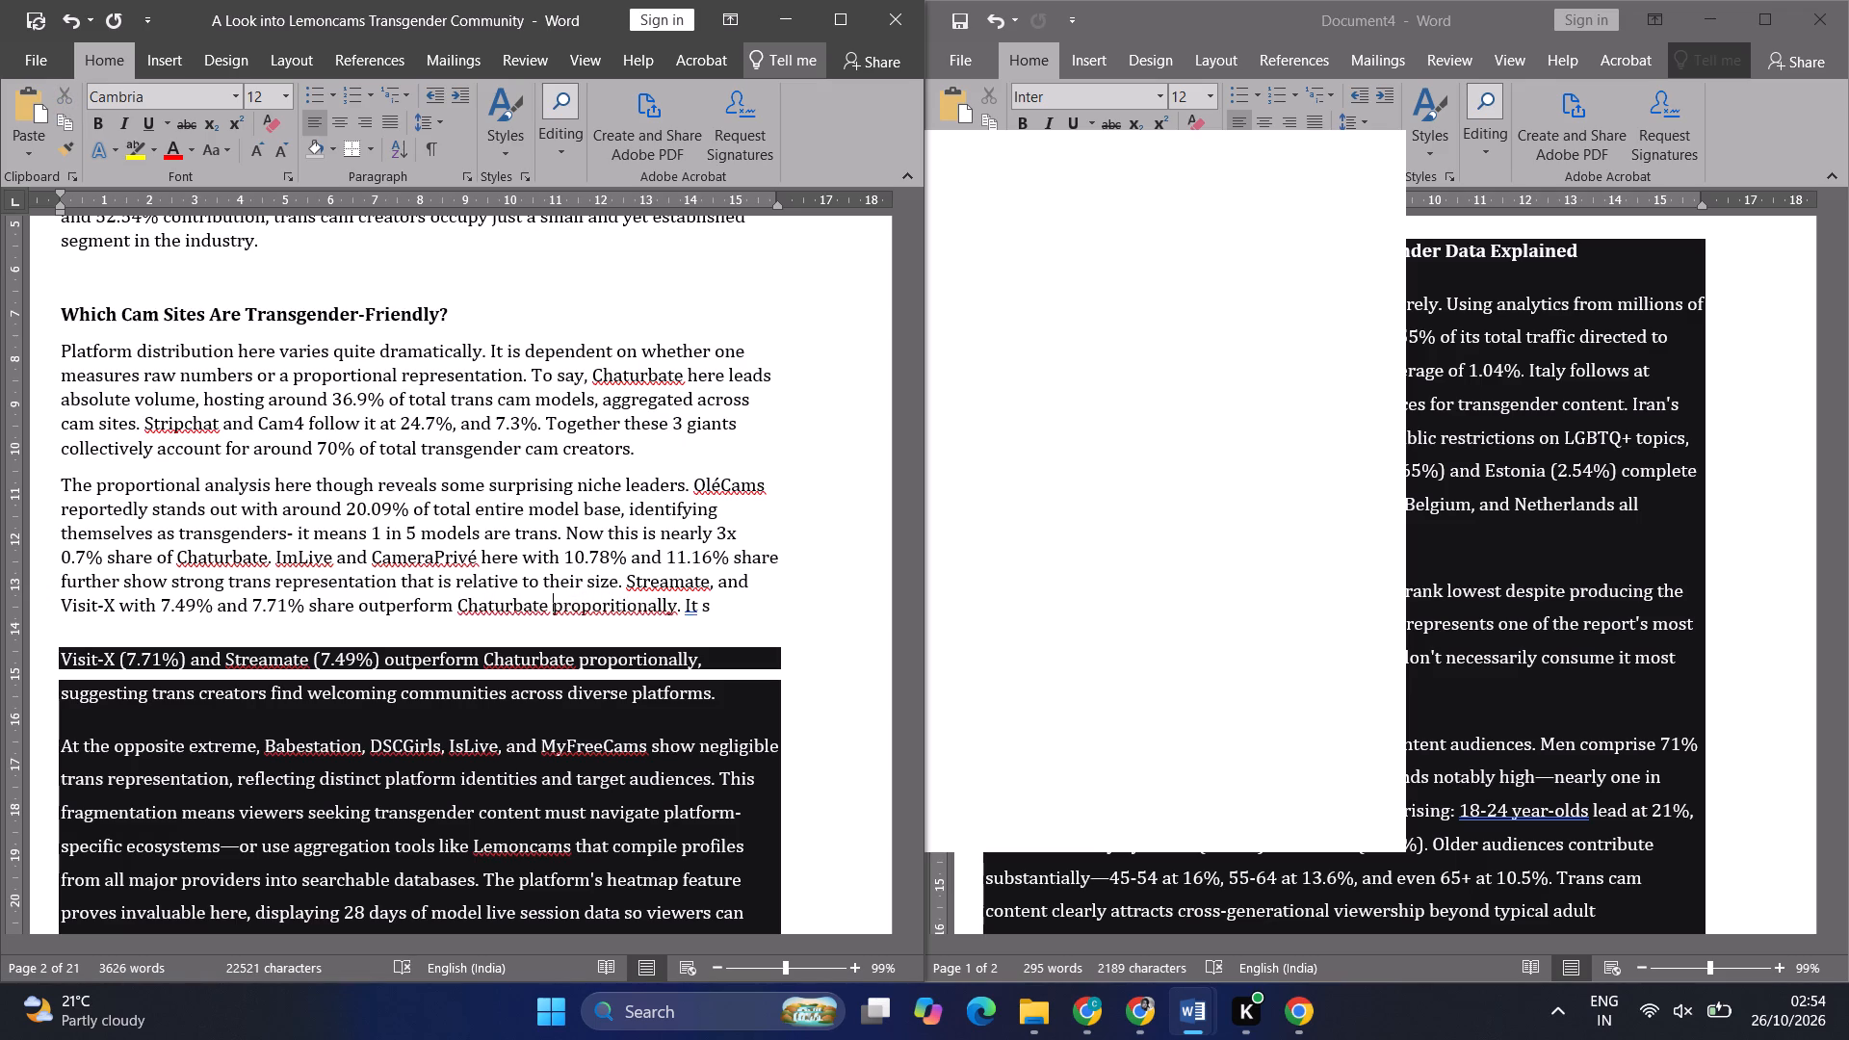
key("Right")
key("Right")
key("Right")
key("Right")
key("Right")
key("Right")
key("Right")
key("Left")
key("BackSpace")
key("End")
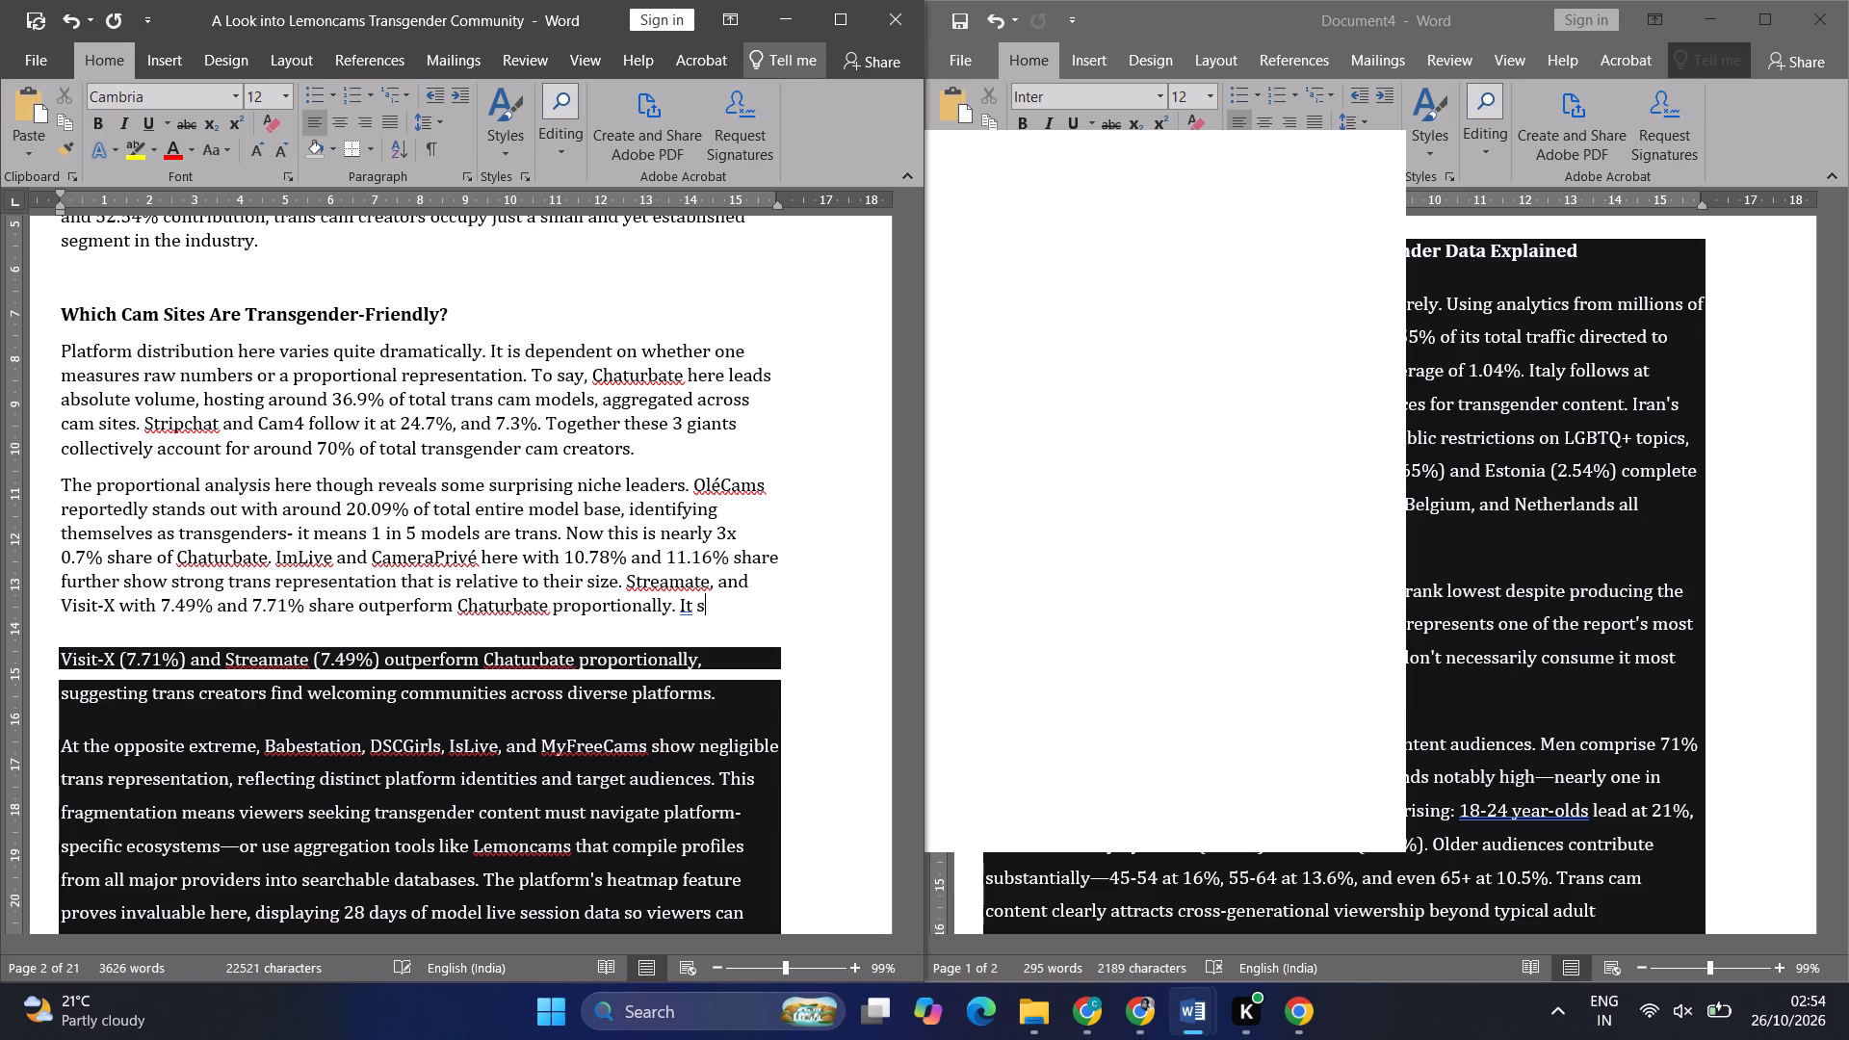
Continue the new sentence so that it reads "It suggests that trans creators find".
type("uggests tht")
key("space")
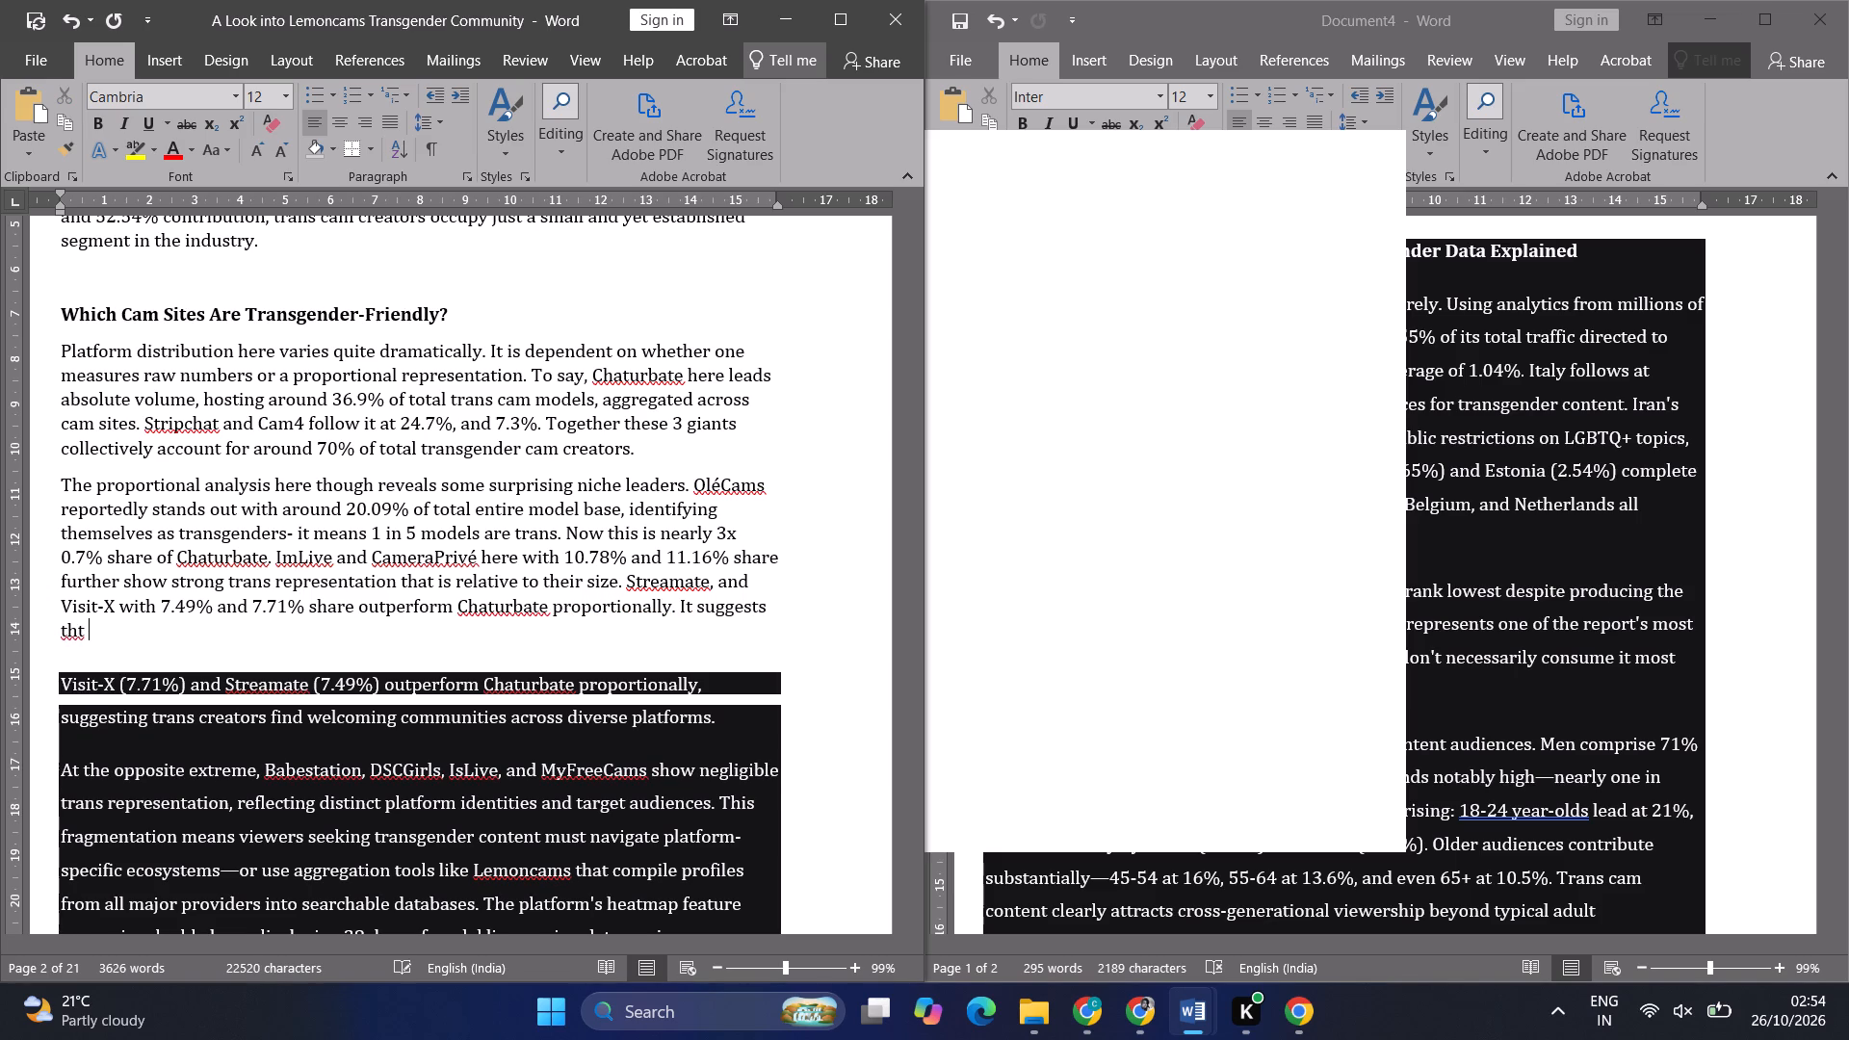
key("BackSpace")
key("BackSpace")
type("at trans creators find")
key("space")
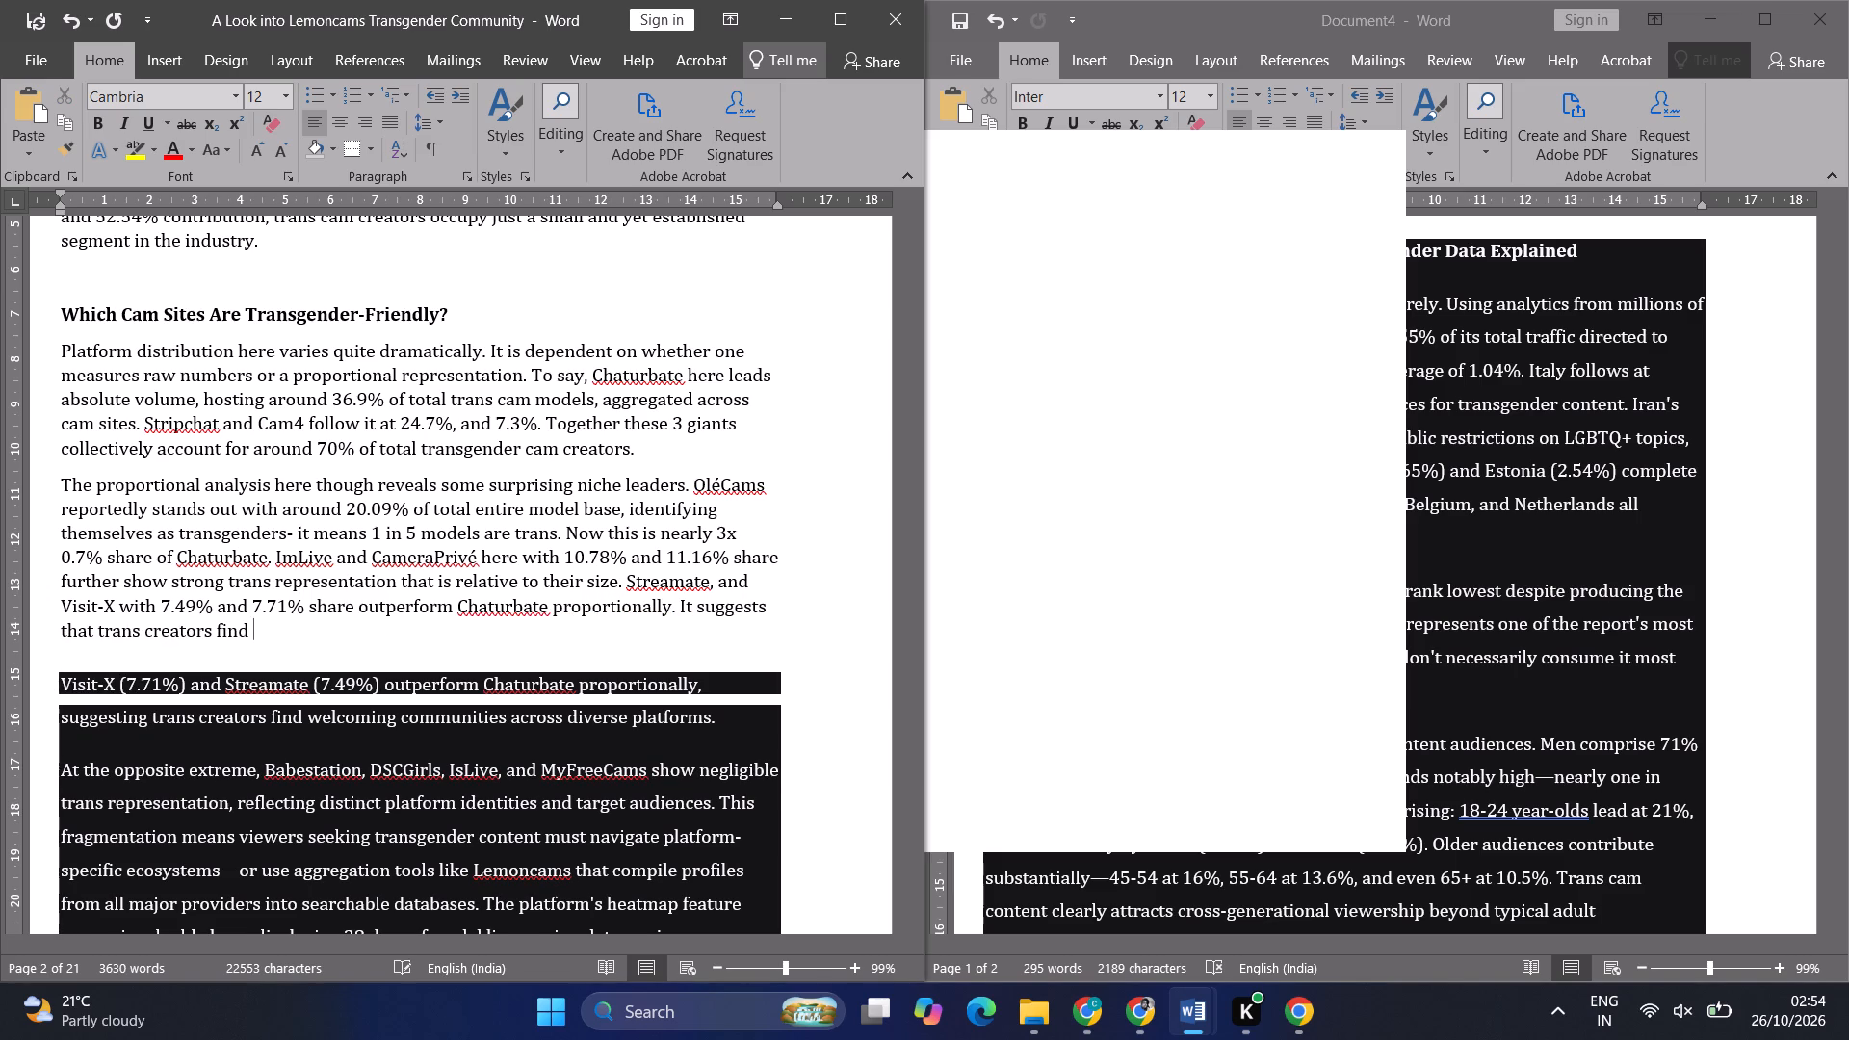
Delete the source text from "Visit-X (7.71%) and Streamate" through "suggesting trans".
key("Right")
key("shift+Down")
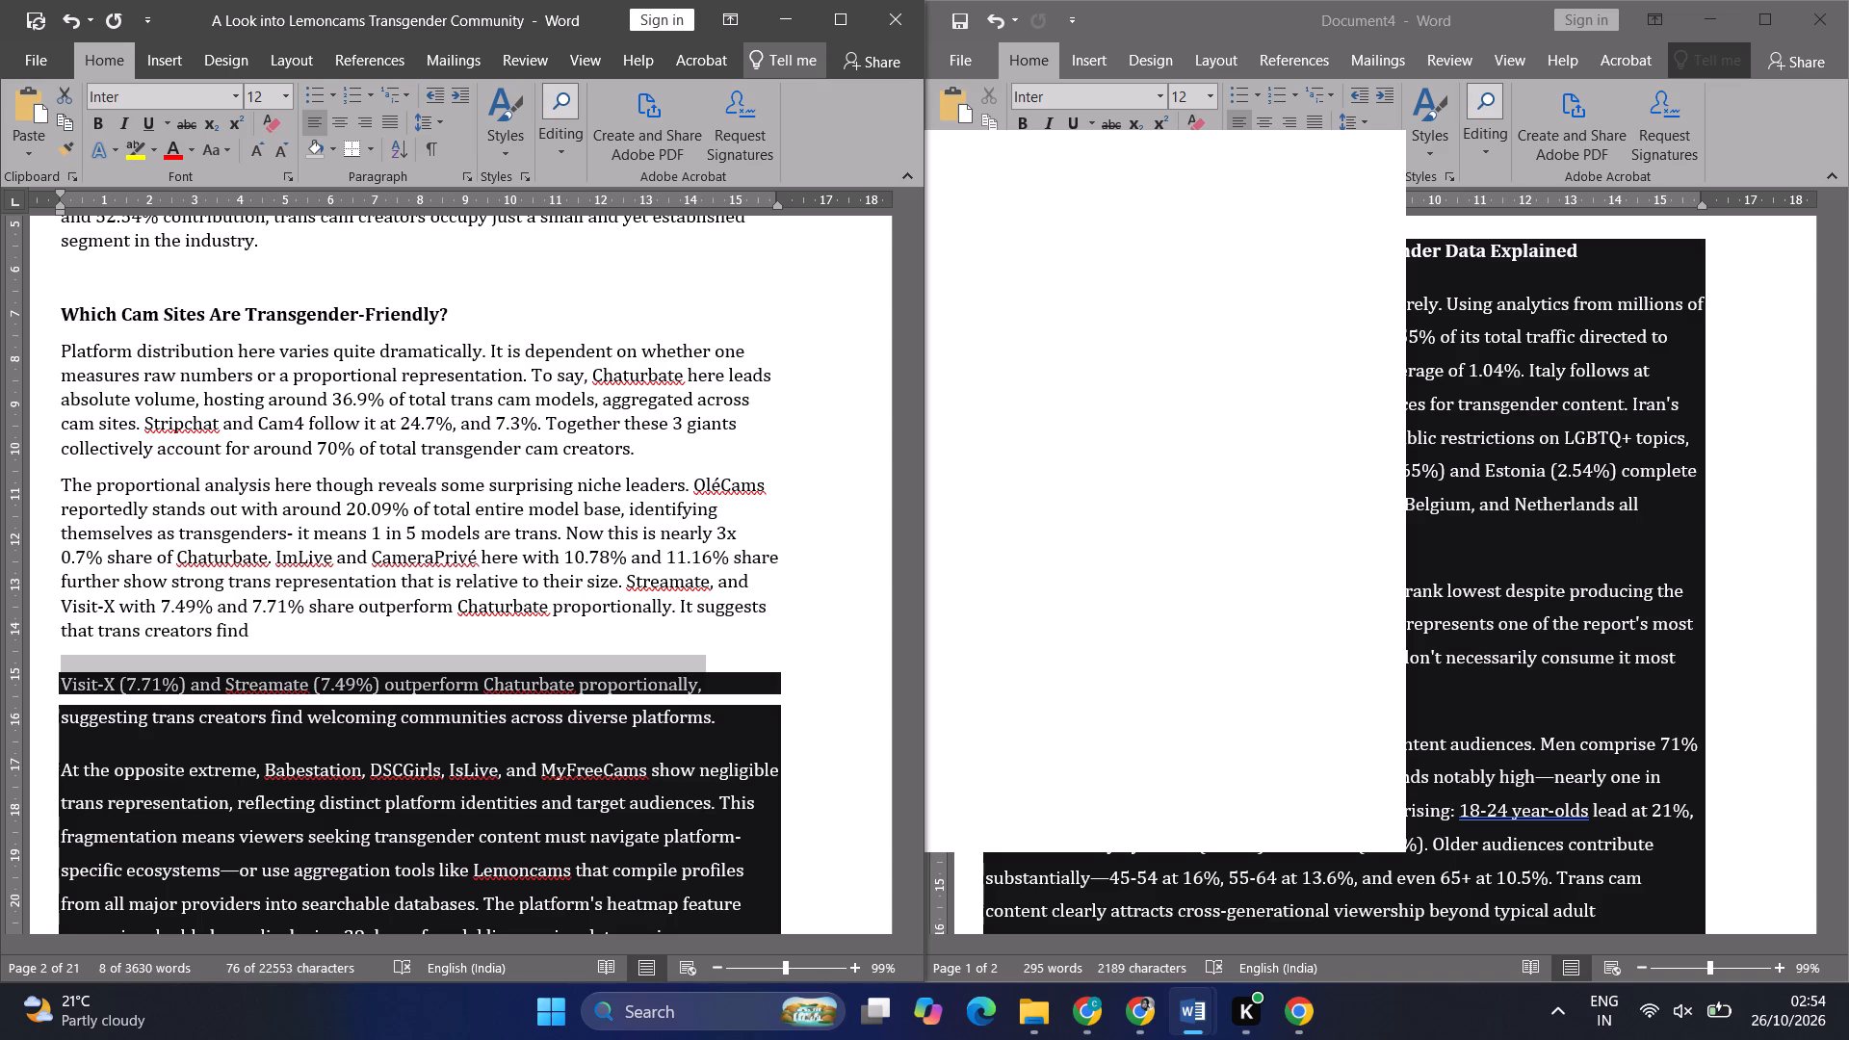
key("BackSpace")
key("ctrl+shift+Right")
key("ctrl+shift+Right")
key("BackSpace")
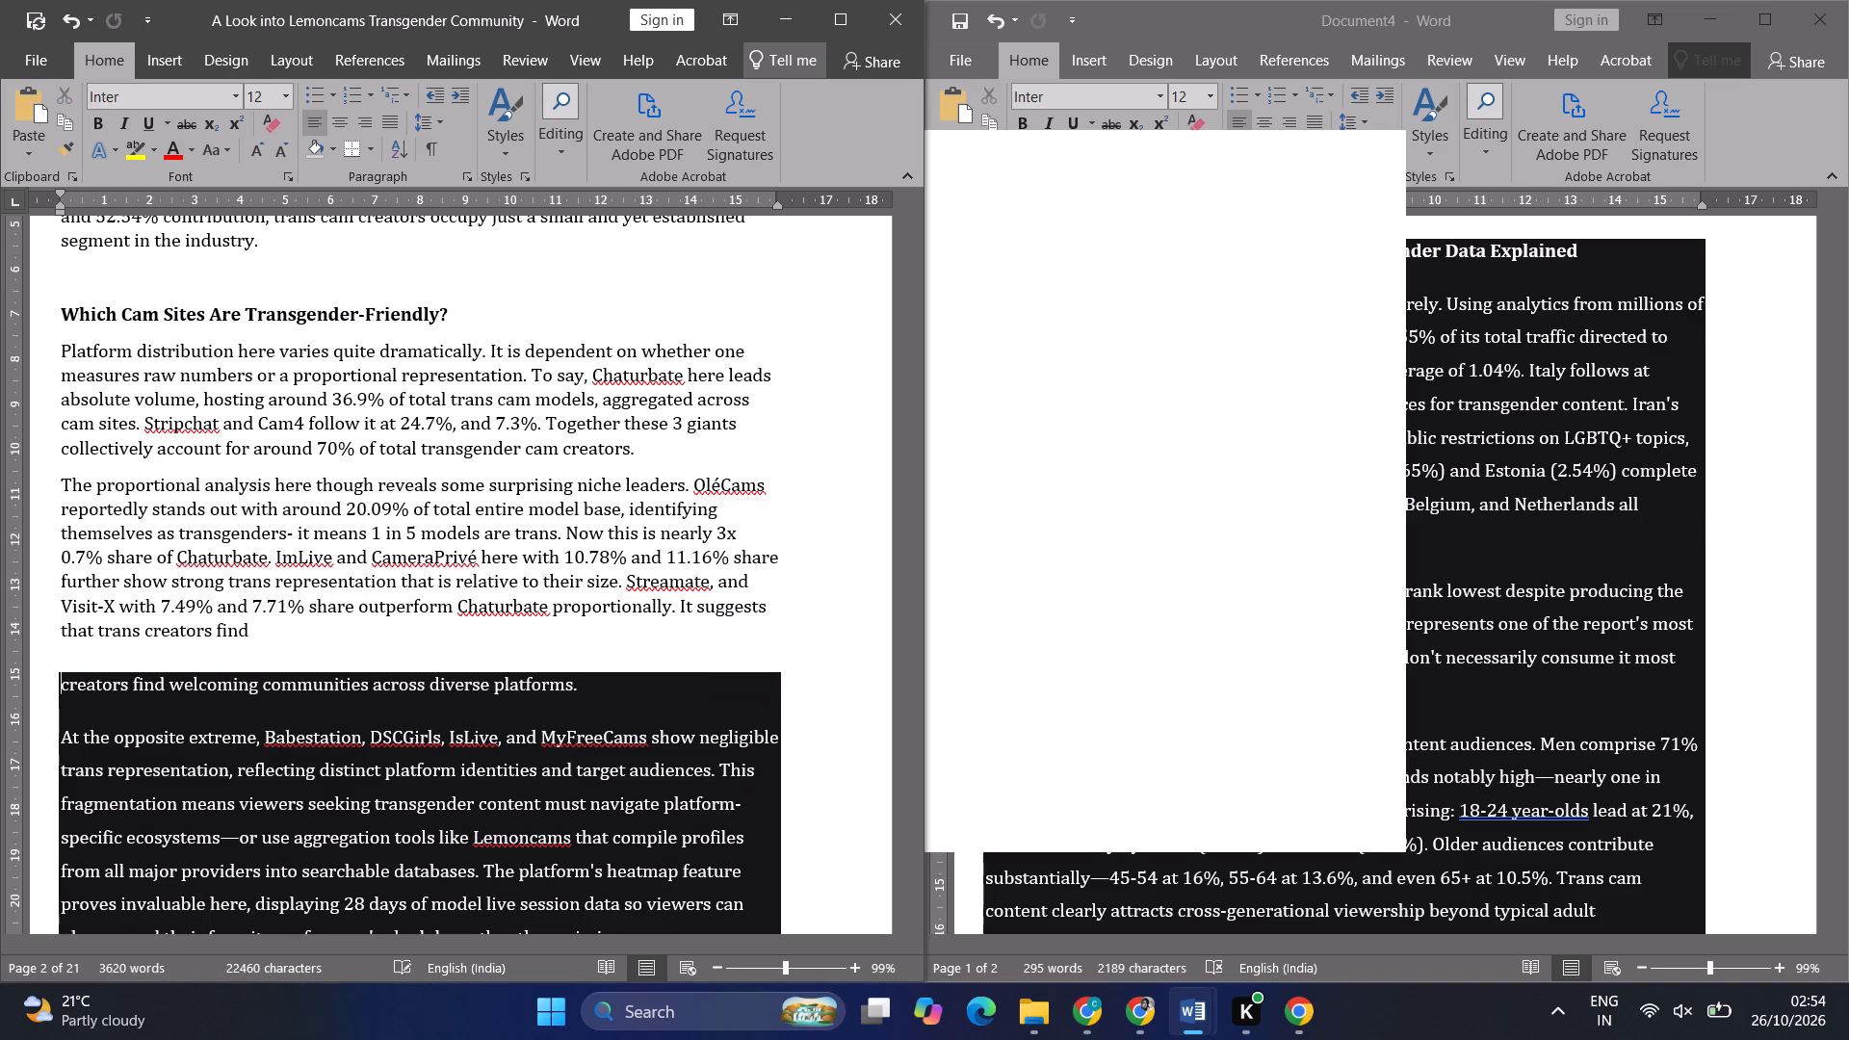
Finish the rewritten paragraph's last sentence with "welcoming communities across varied cam sites.".
key("Up")
key("End")
key("a")
key("BackSpace")
type("welcoming comu")
key("BackSpace")
type("municaro")
key("BackSpace")
key("BackSpace")
key("BackSpace")
key("BackSpace")
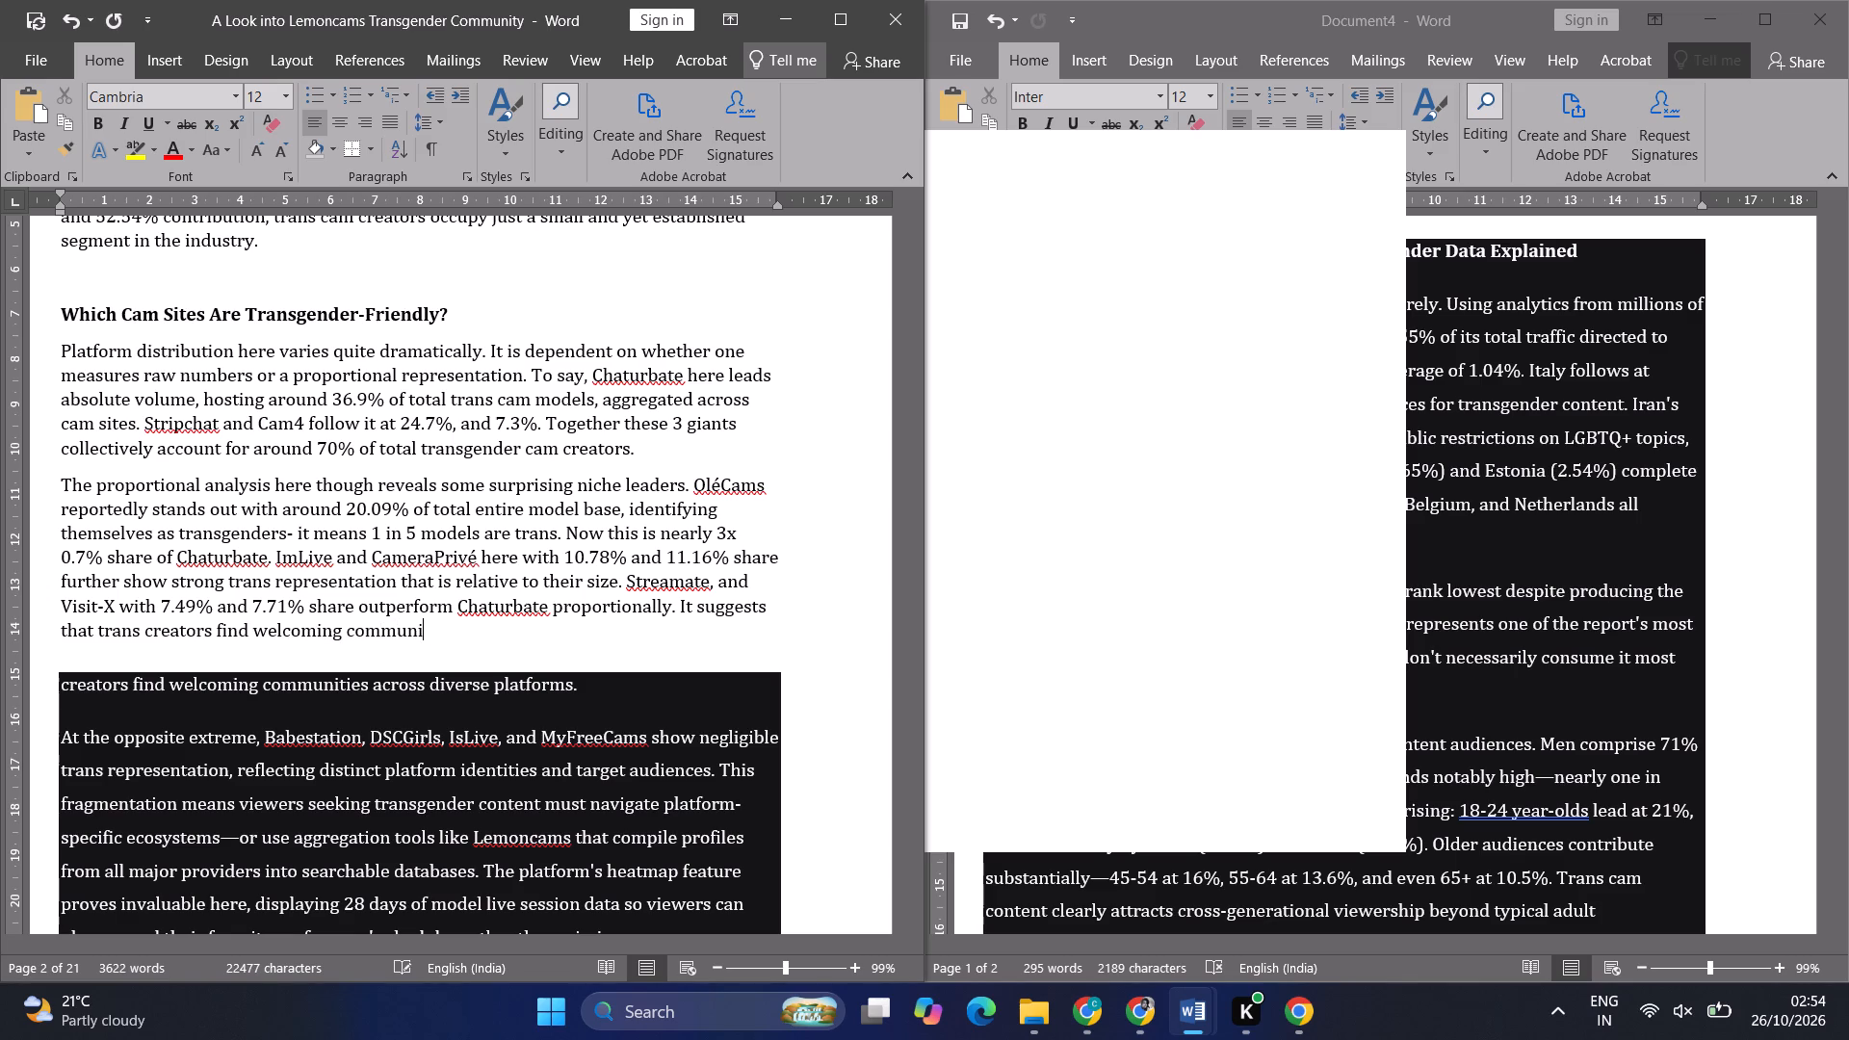
type("ties across varied ca site")
key("BackSpace")
key("BackSpace")
key("BackSpace")
key("BackSpace")
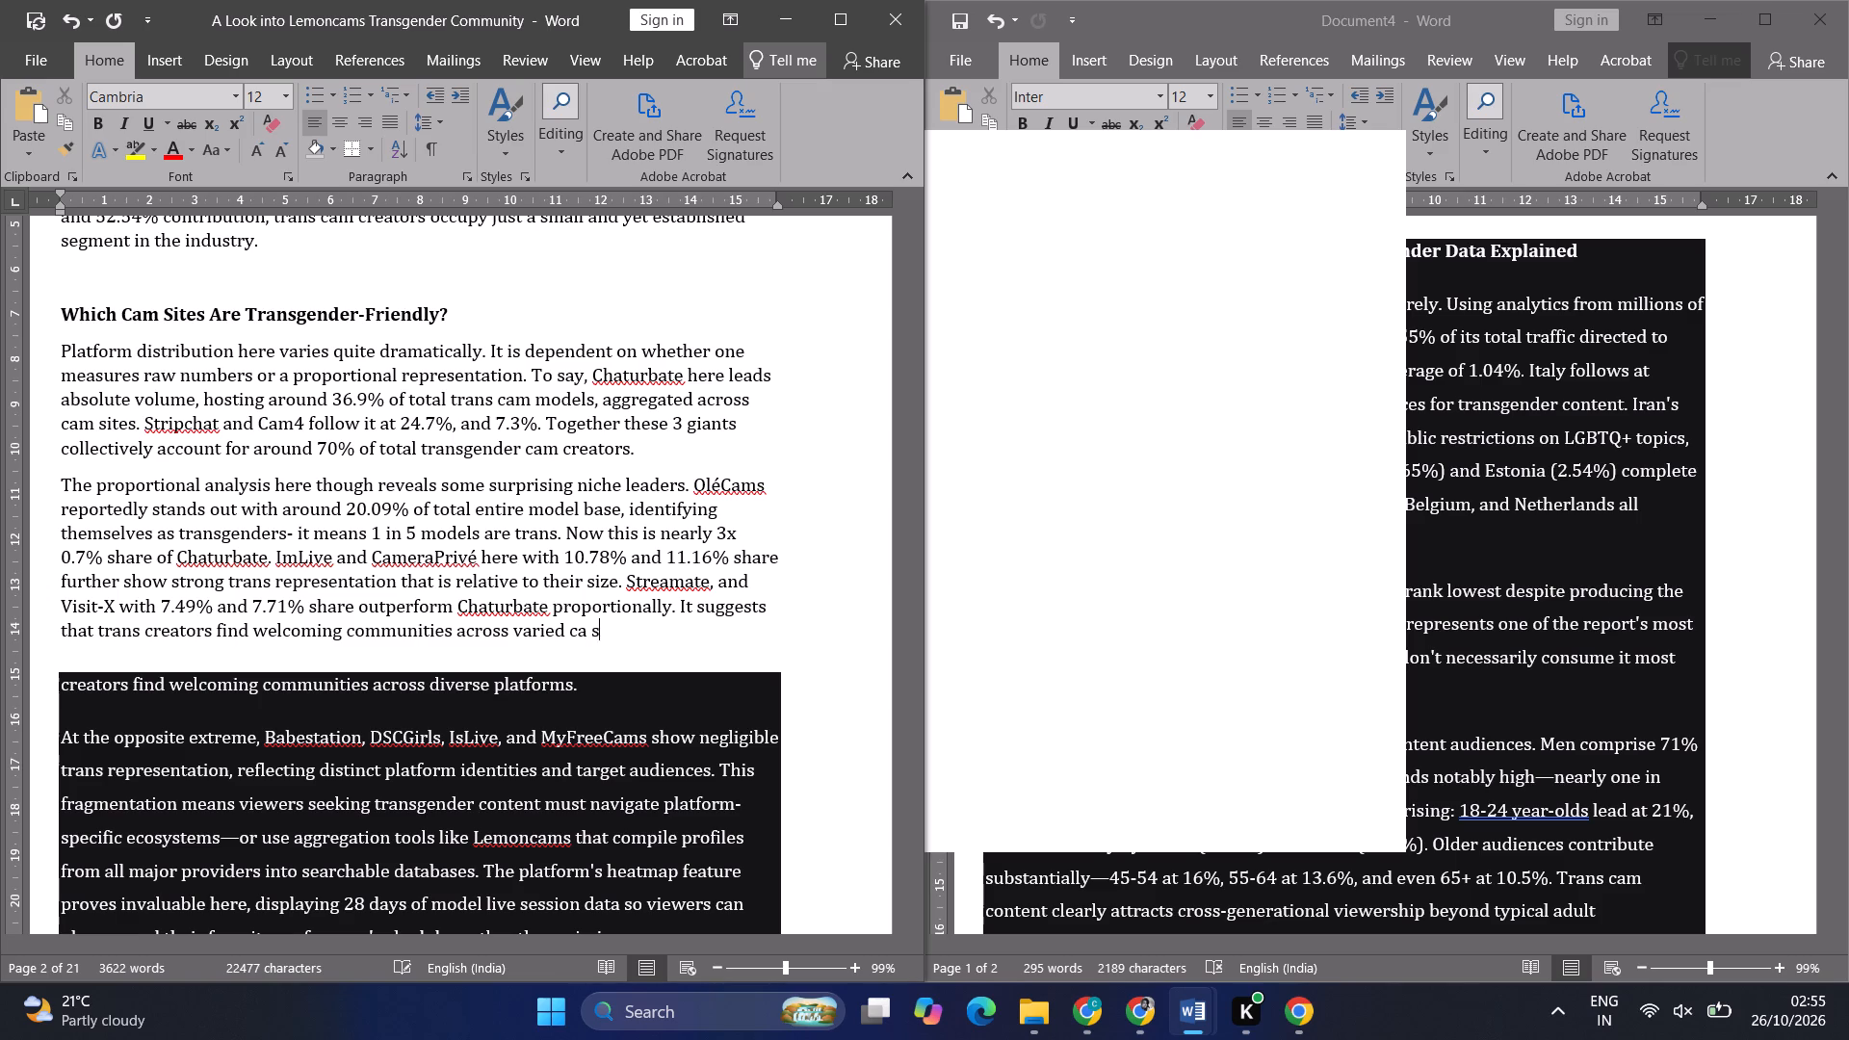
key("BackSpace")
key("space")
key("BackSpace")
type("m sites.")
Delete the leftover source line "creators find welcoming communities across diverse platforms.".
key("Right")
key("ctrl+shift+Down")
key("BackSpace")
key("ctrl+shift+Down")
key("Left")
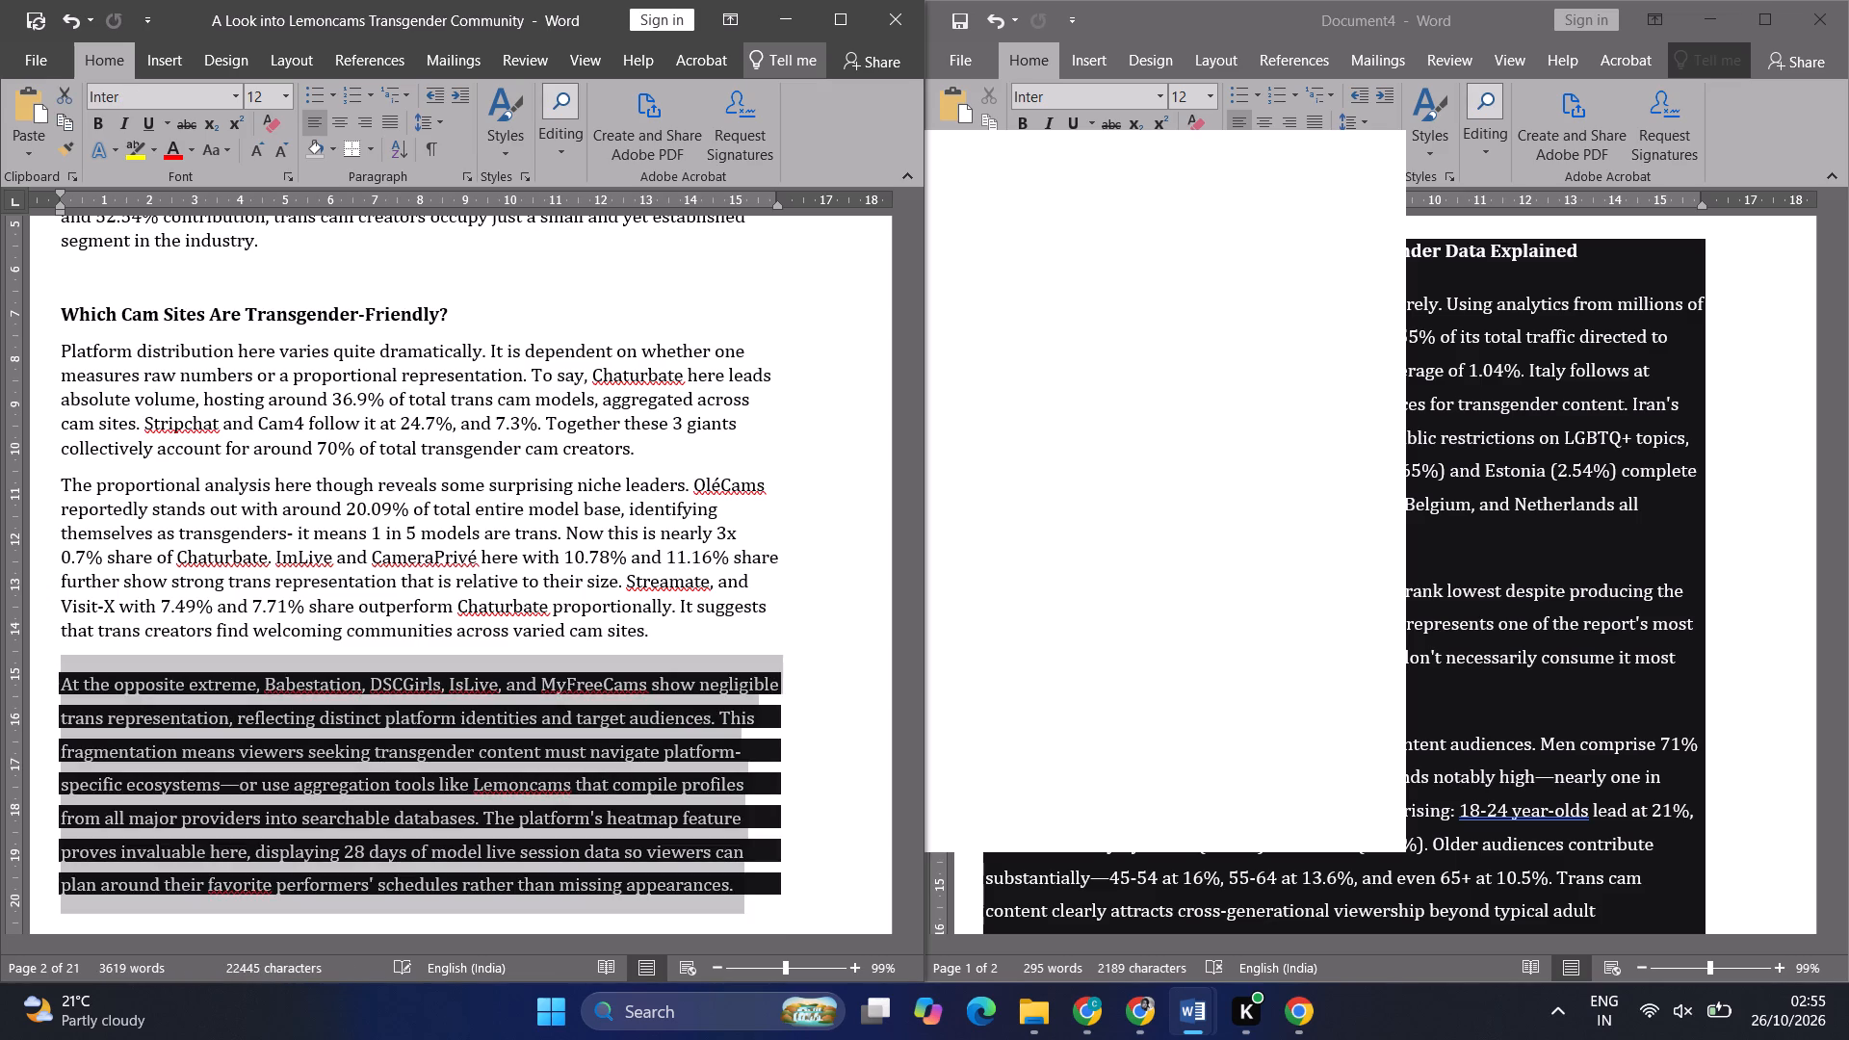
Start a new rewritten paragraph above the remaining source text with "At an opposite extreme".
key("Left")
key("Return")
type("At an oppor")
key("BackSpace")
type("site s")
key("BackSpace")
type("extre")
key("BackSpace")
type("eme")
key("space")
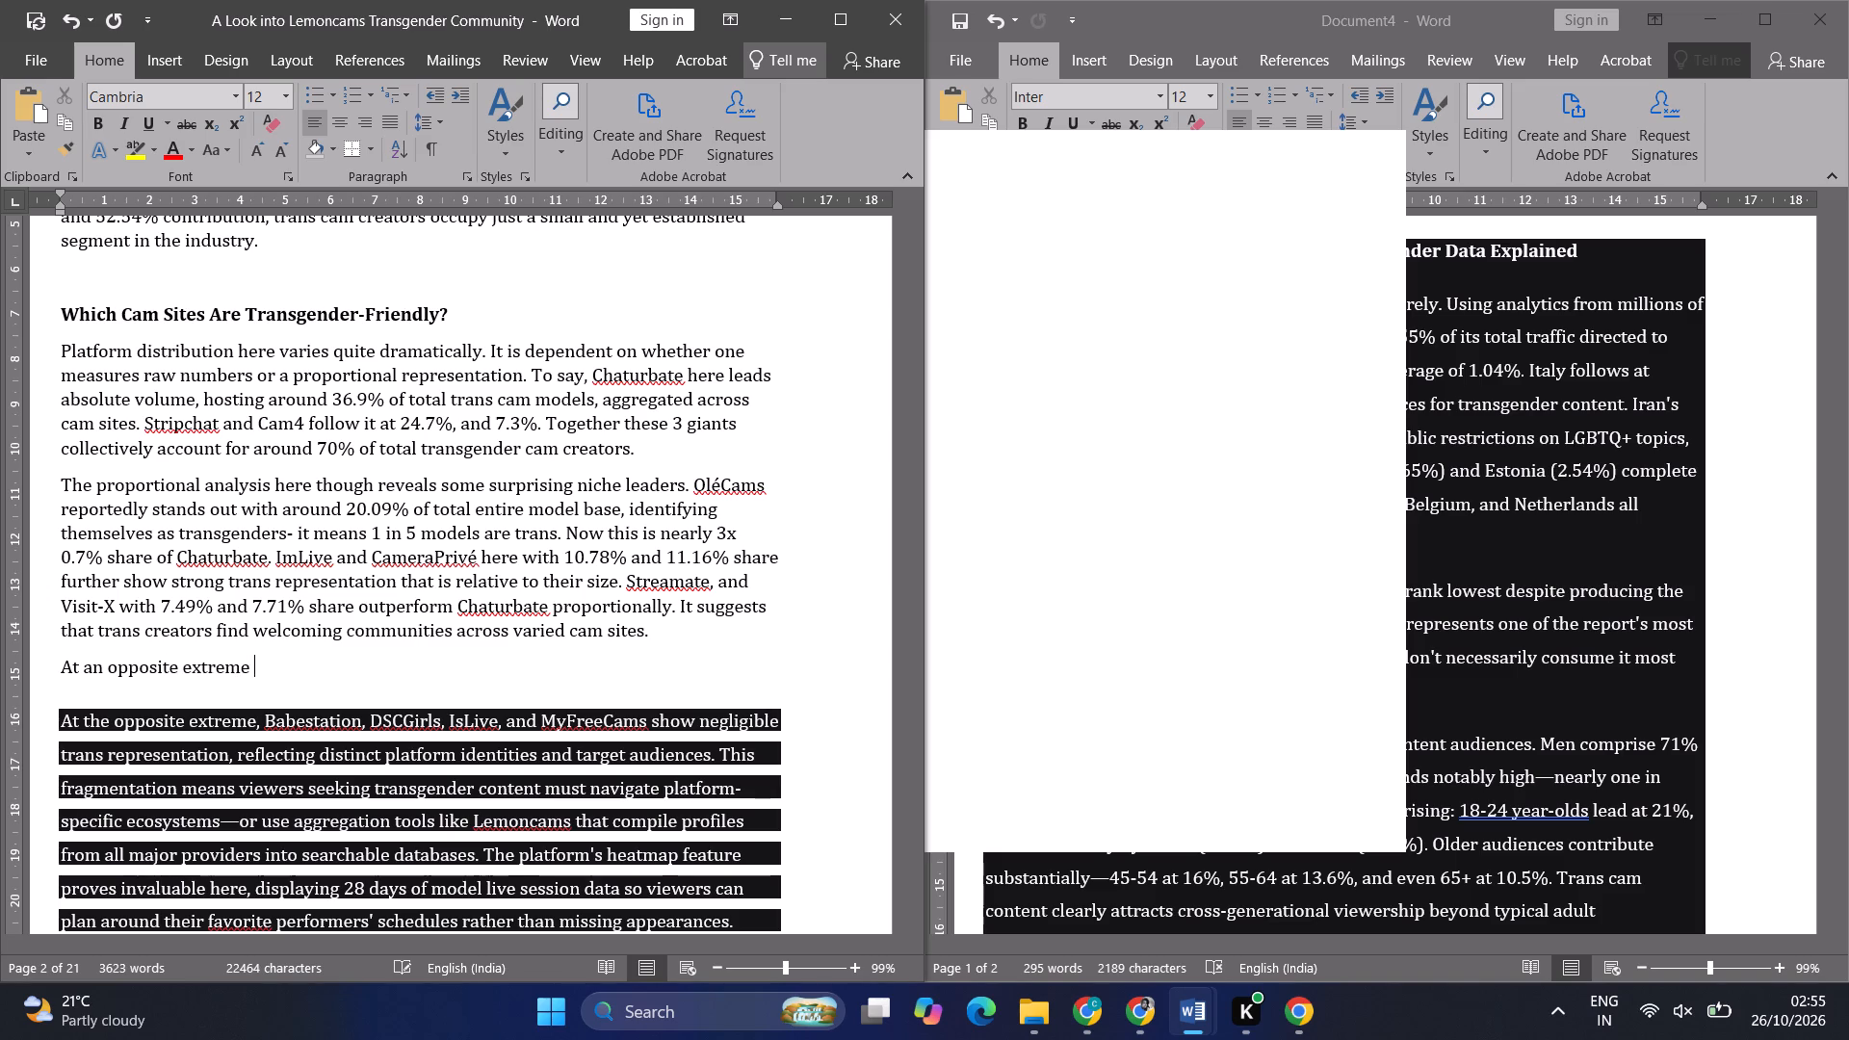
Continue the opening sentence with the site names ", MyFreeCams, DSCGirls, IsLive,".
key("BackSpace")
type(", Myr")
key("BackSpace")
type("Freec")
key("BackSpace")
type("Cams, DSC")
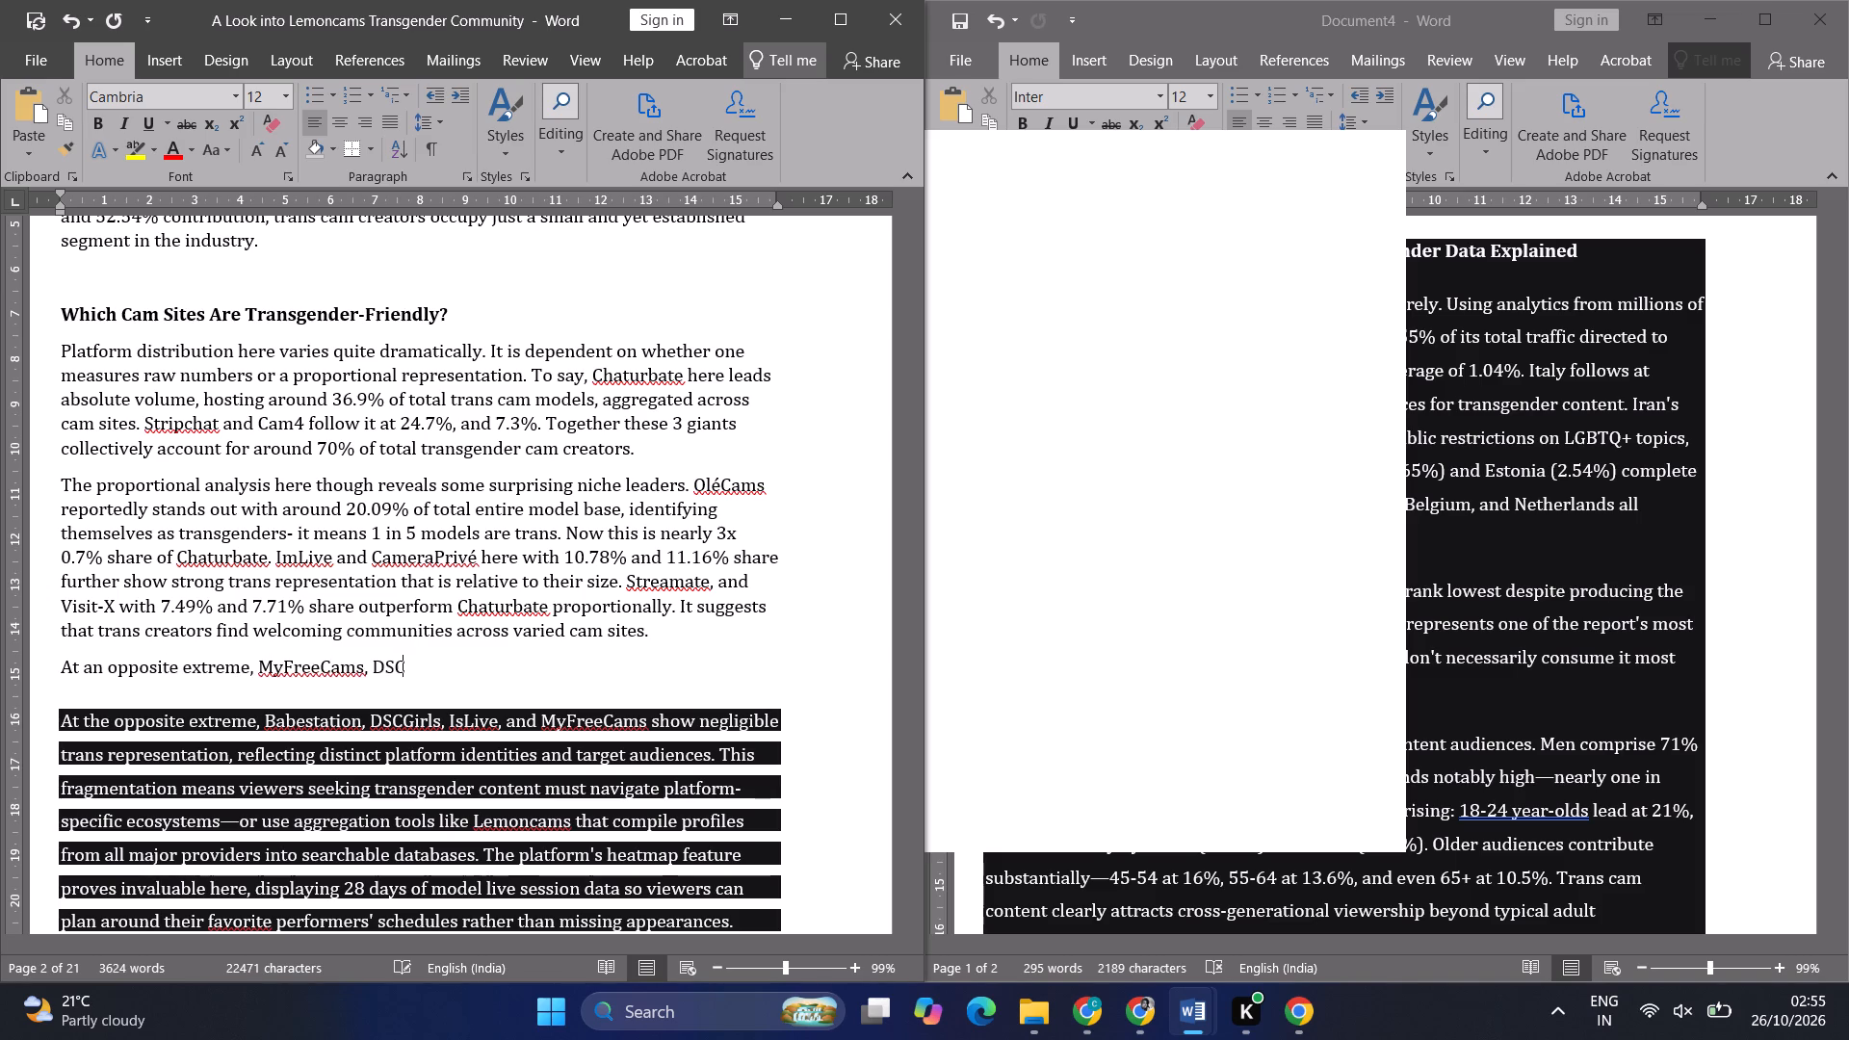
type("Girls")
key("space")
key("BackSpace")
key("space")
key("BackSpace")
type(", IS")
key("BackSpace")
type("sl")
key("BackSpace")
type("Live,")
key("space")
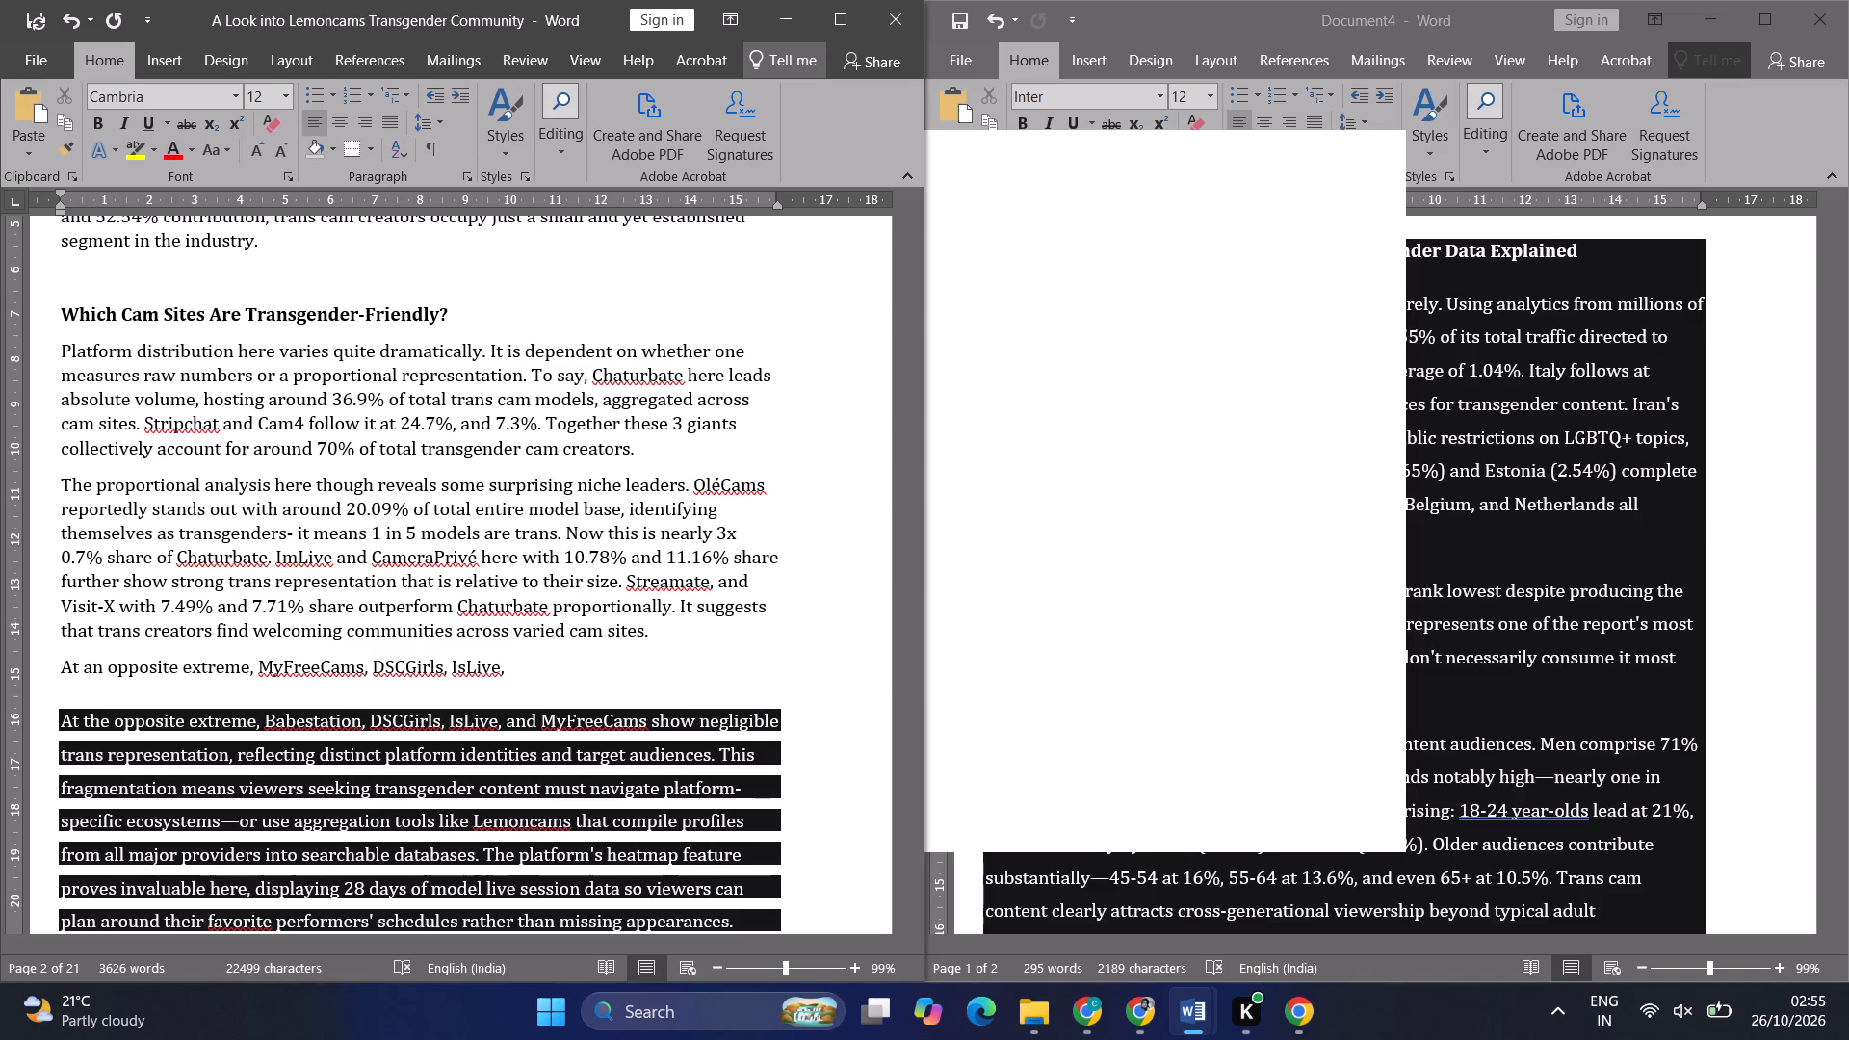
Complete the opening sentence with "and Babestation show negligible trans representation.".
key("shift+b")
key("BackSpace")
type("and Babestation show neglii")
key("BackSpace")
type("gible trans representation. it")
key("space")
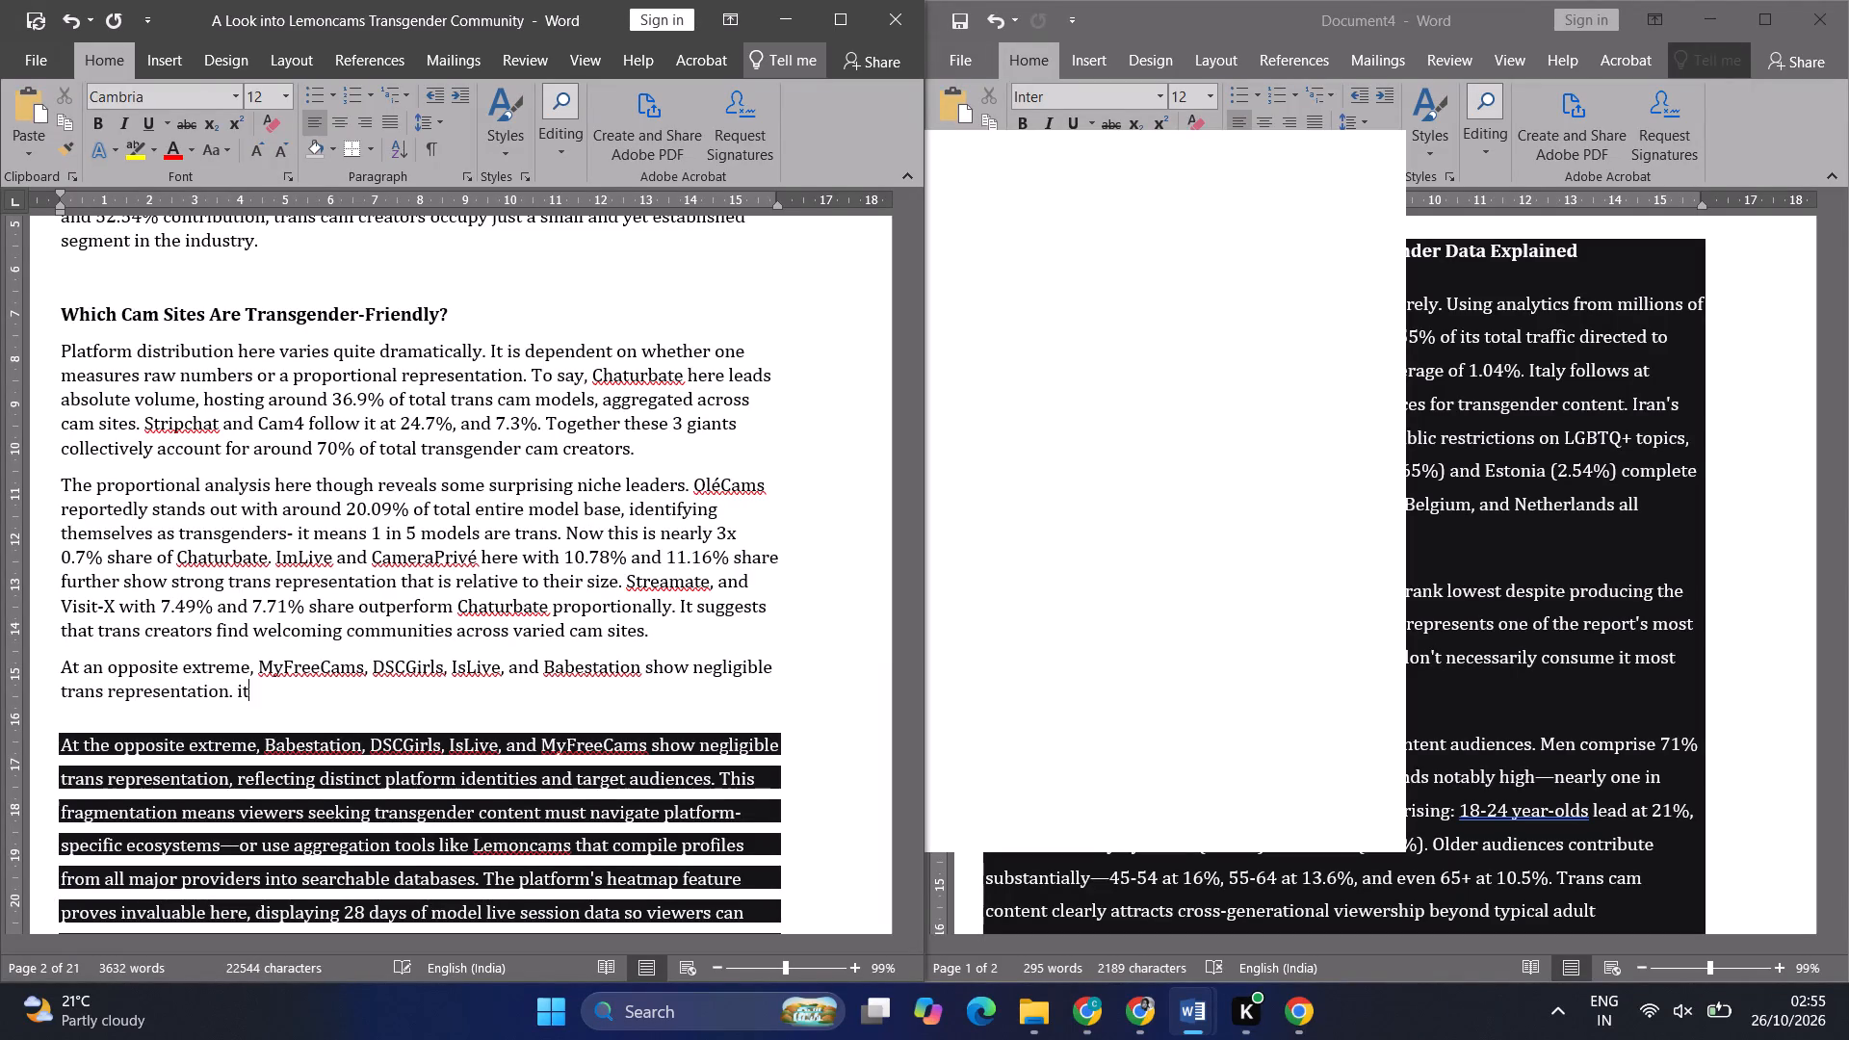
Add the sentence "They reflect upon district platform identities and targeted audiences." to the new paragraph.
key("BackSpace")
key("BackSpace")
key("BackSpace")
type("they reflect upon ds")
key("BackSpace")
type("istrict")
key("space")
key("ctrl+shift+Left")
key("Left")
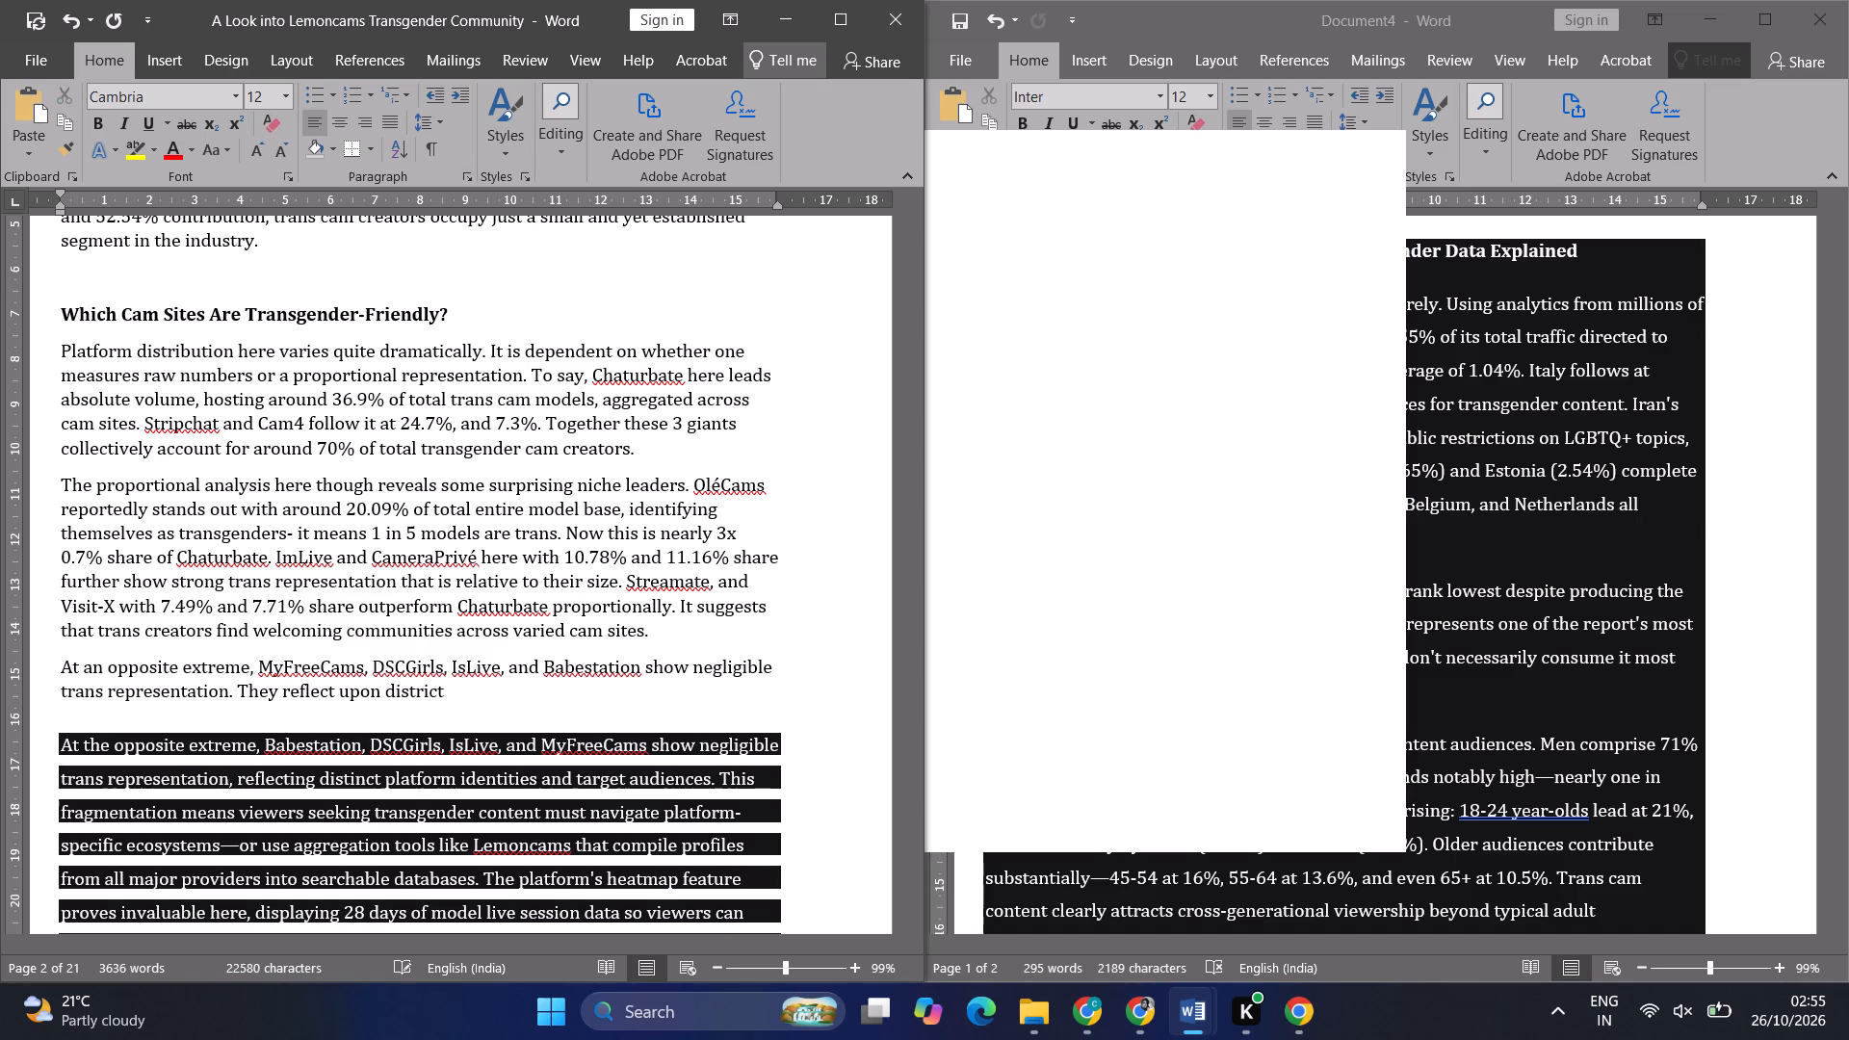
key("End")
type("platform identiteis and targ")
key("BackSpace")
key("BackSpace")
key("BackSpace")
type("argetted audiences.")
key("space")
Delete the source sentence from "At the opposite extreme, Babestation" through "target audiences.".
key("Right")
key("shift+Down")
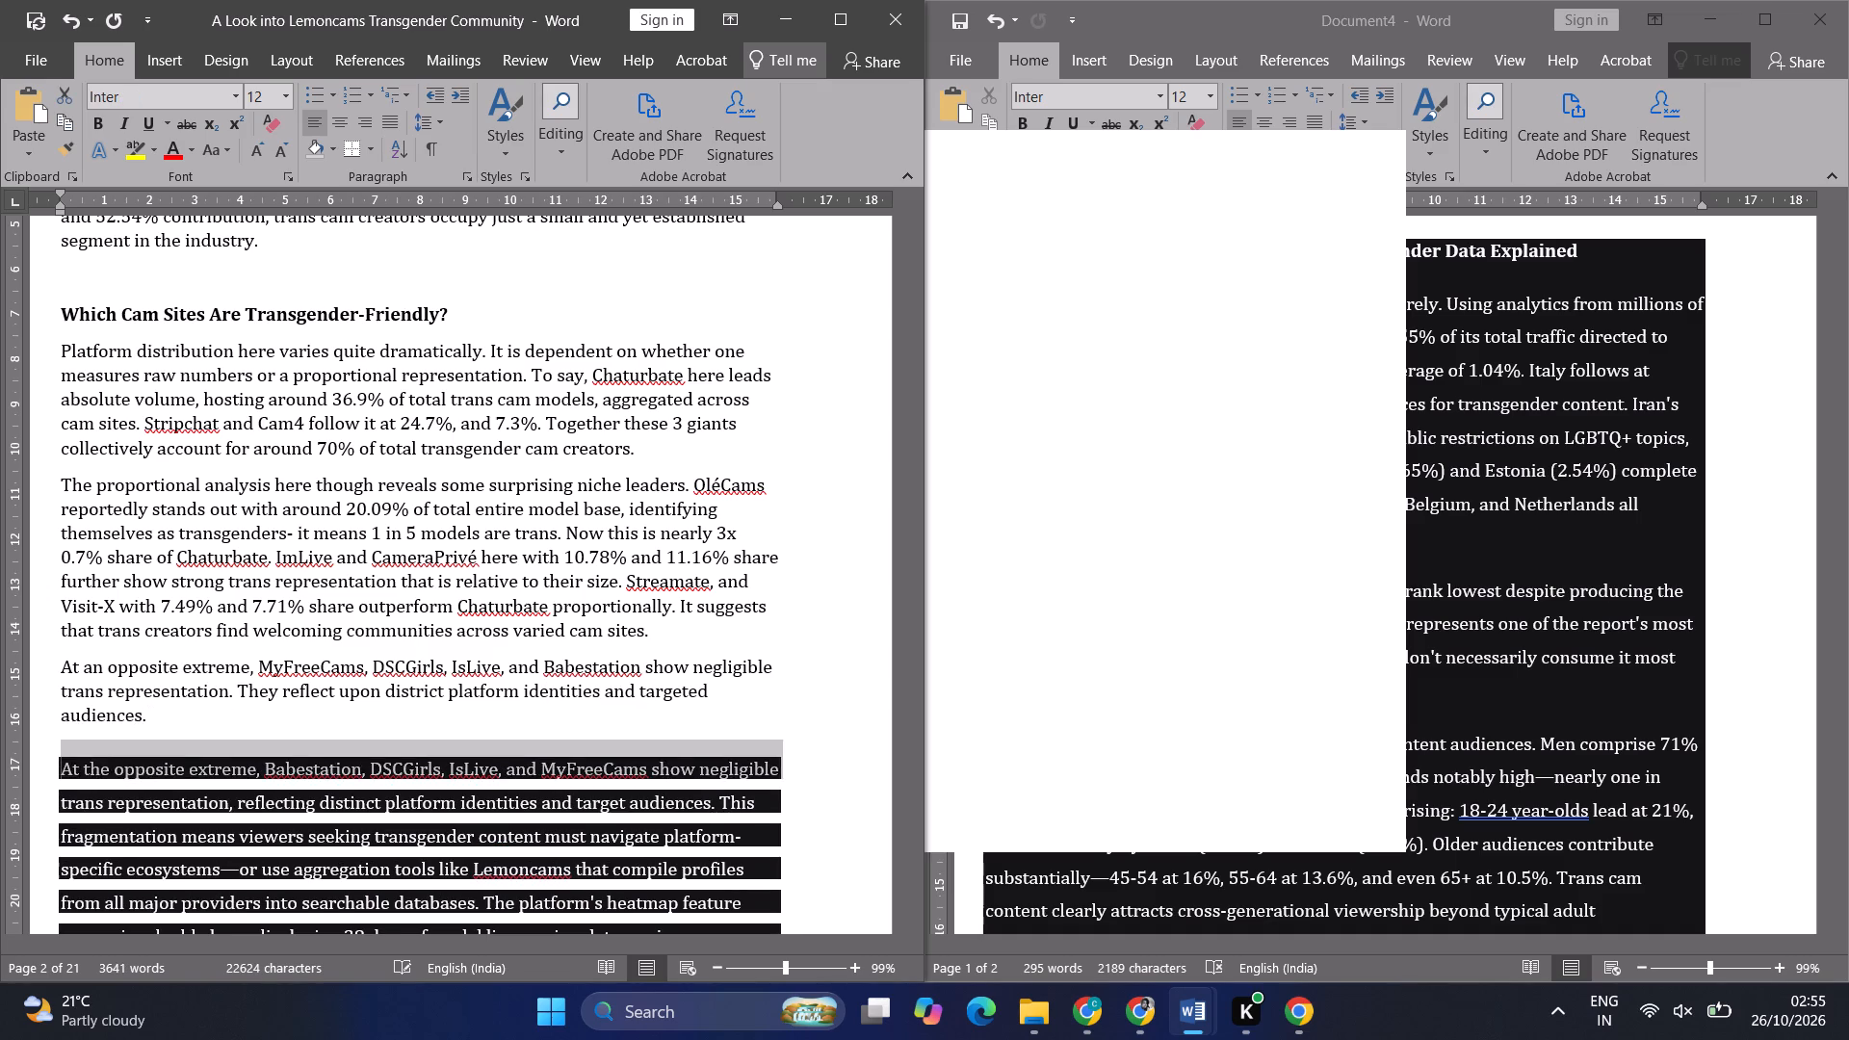
key("BackSpace")
key("shift+Down")
key("ctrl+shift+Left")
key("BackSpace")
Begin a sentence after "targeted audiences." with "This fragmentation means, audiences who seek transgender content".
key("Left")
key("space")
type("t")
key("BackSpace")
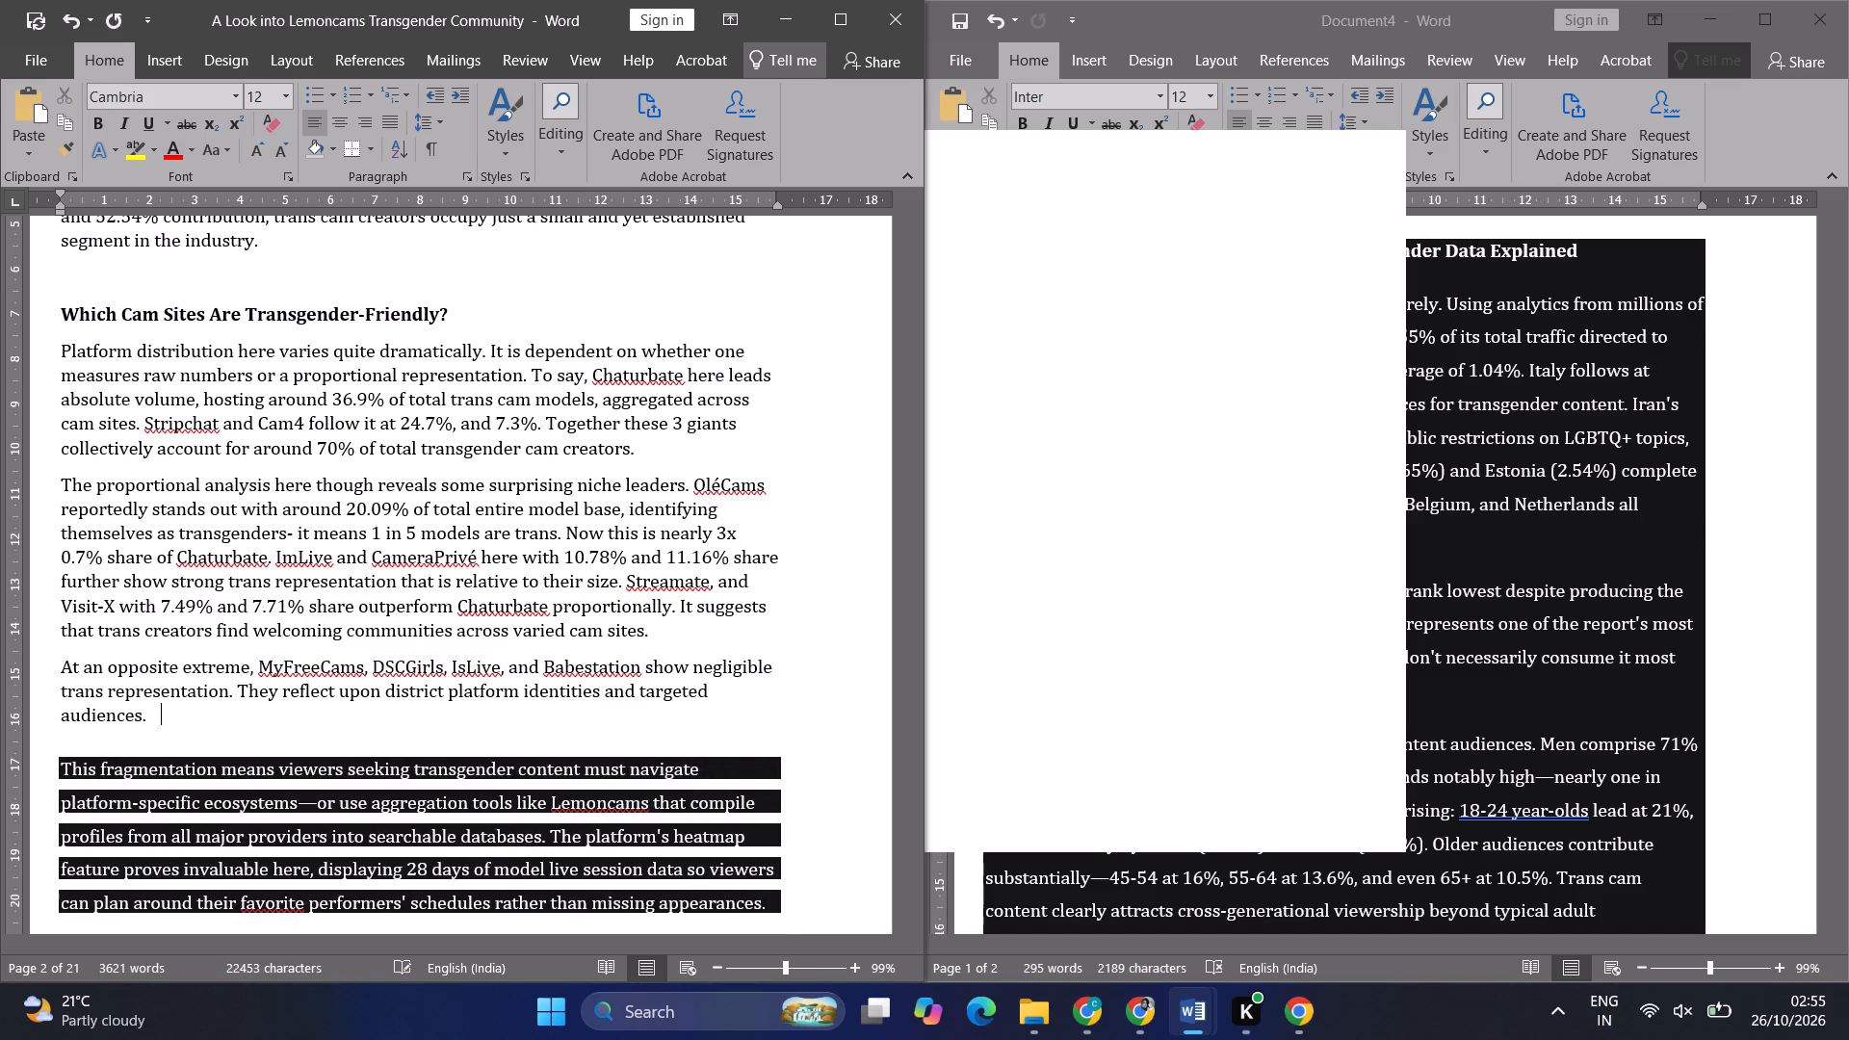
key("BackSpace")
type("this fragmentation")
key("space")
type("means, audiences who seek transgender content")
key("space")
key("BackSpace")
key("space")
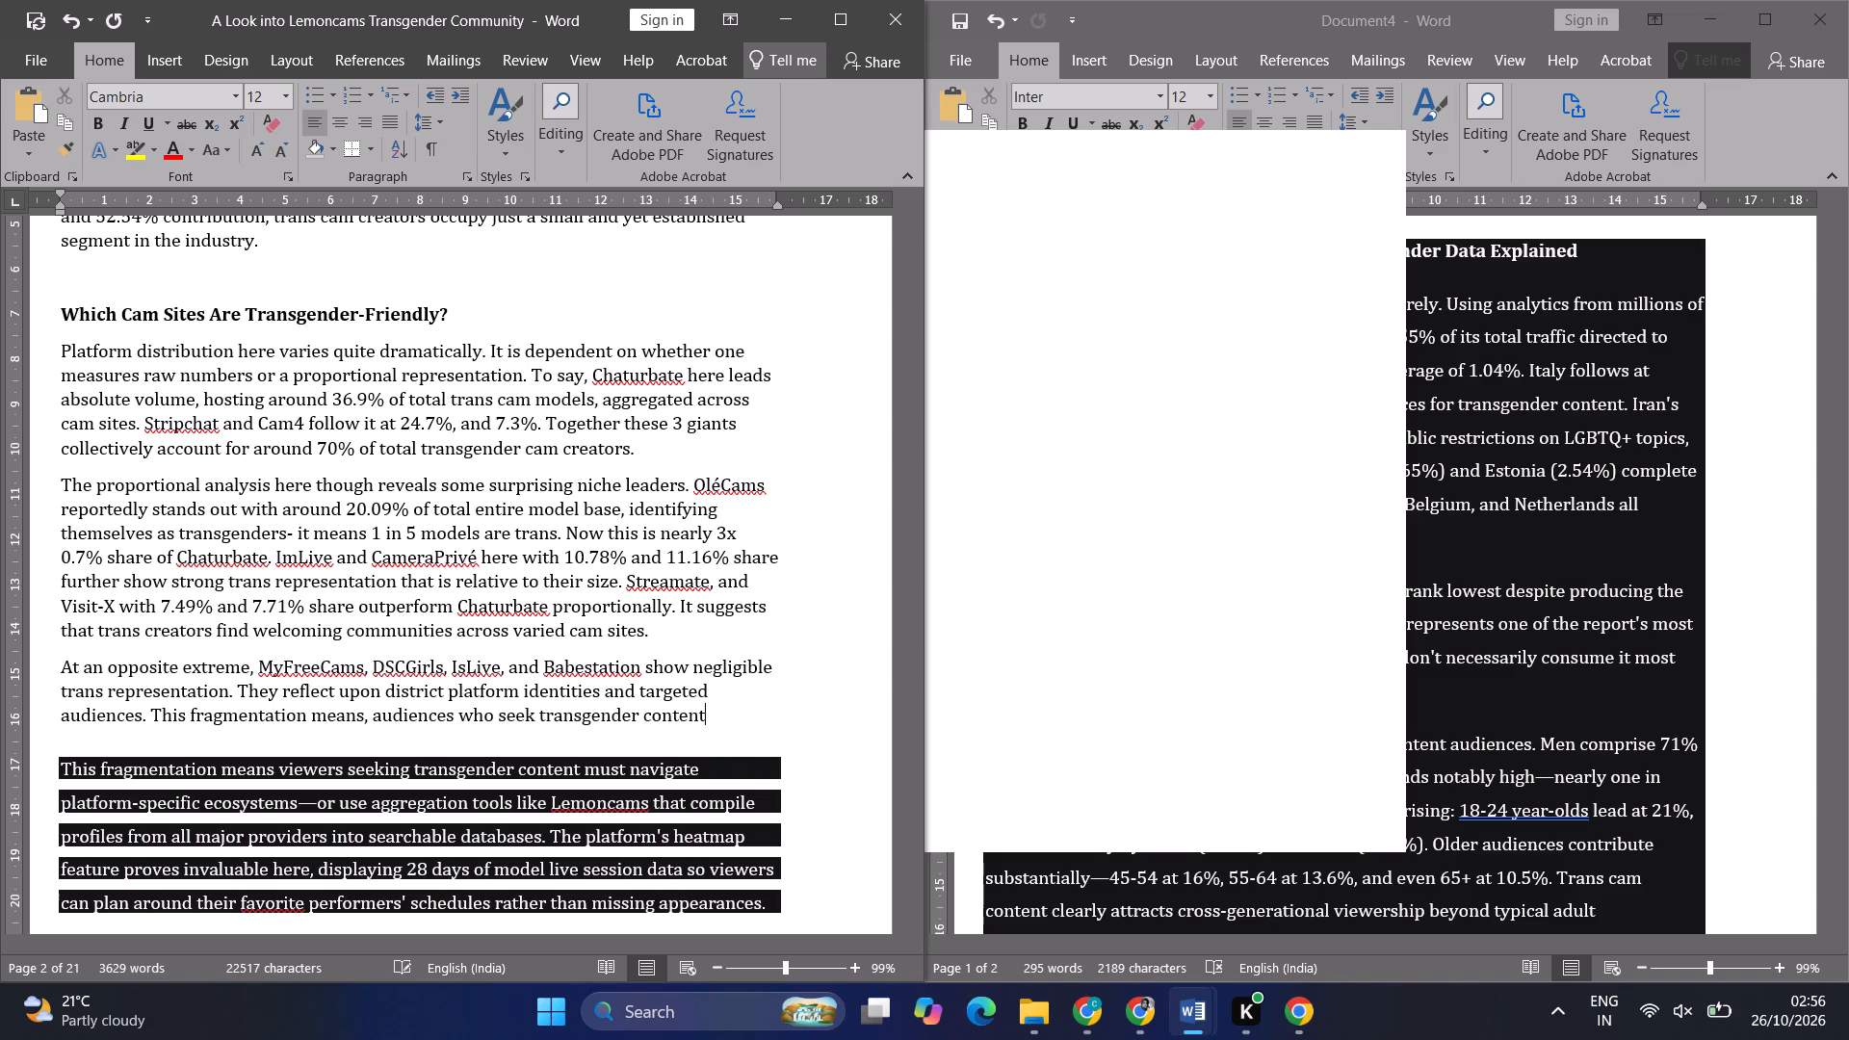
Continue the sentence with "are to navigate platform-specific ecosystems or choose".
type("are to a")
key("BackSpace")
type("navigate platform- s")
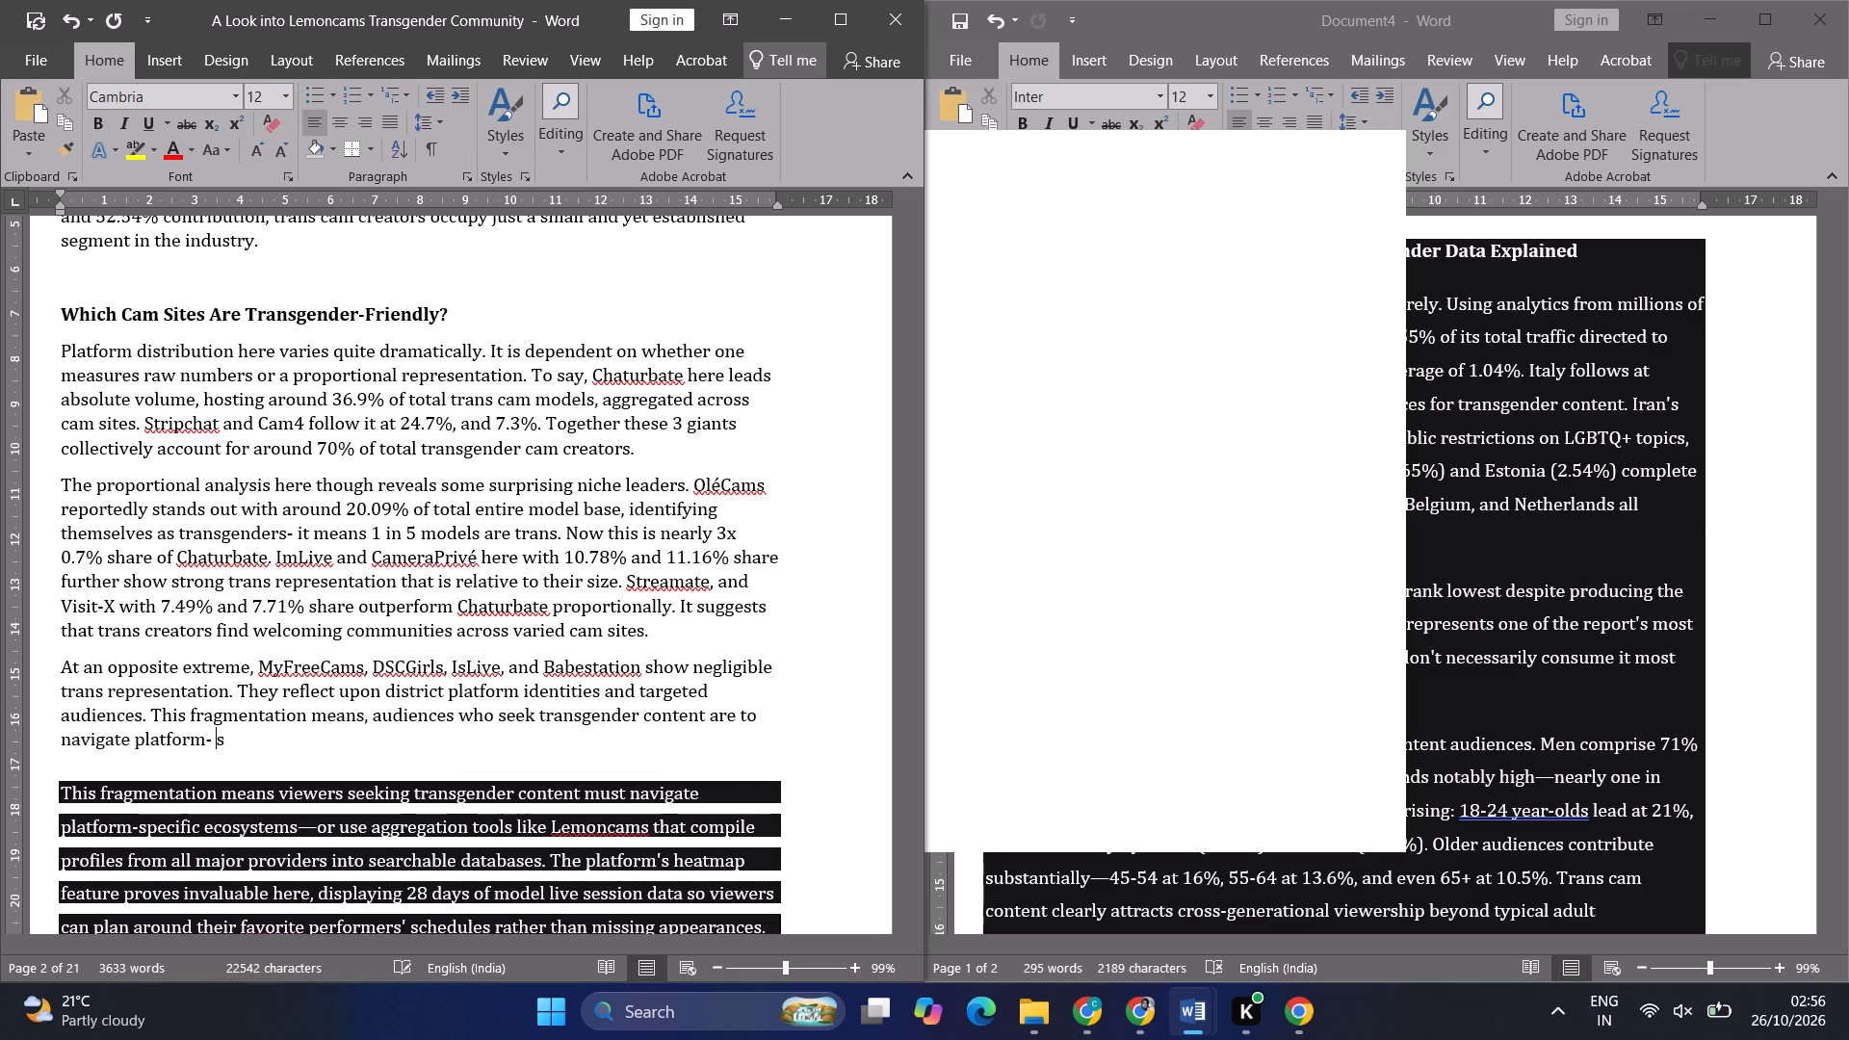
key("BackSpace")
key("BackSpace")
type("specific ecosystes")
key("BackSpace")
type("ms or choose ot use aggregation")
key("space")
Reword the wording after "or choose" as "to use cam sites like".
key("ctrl+shift+Left")
key("ctrl+shift+Left")
key("ctrl+shift+Left")
type("or us")
key("BackSpace")
key("BackSpace")
key("BackSpace")
key("BackSpace")
key("BackSpace")
type("to use plafo")
key("BackSpace")
key("BackSpace")
key("BackSpace")
key("BackSpace")
key("BackSpace")
type("cam sites like")
key("space")
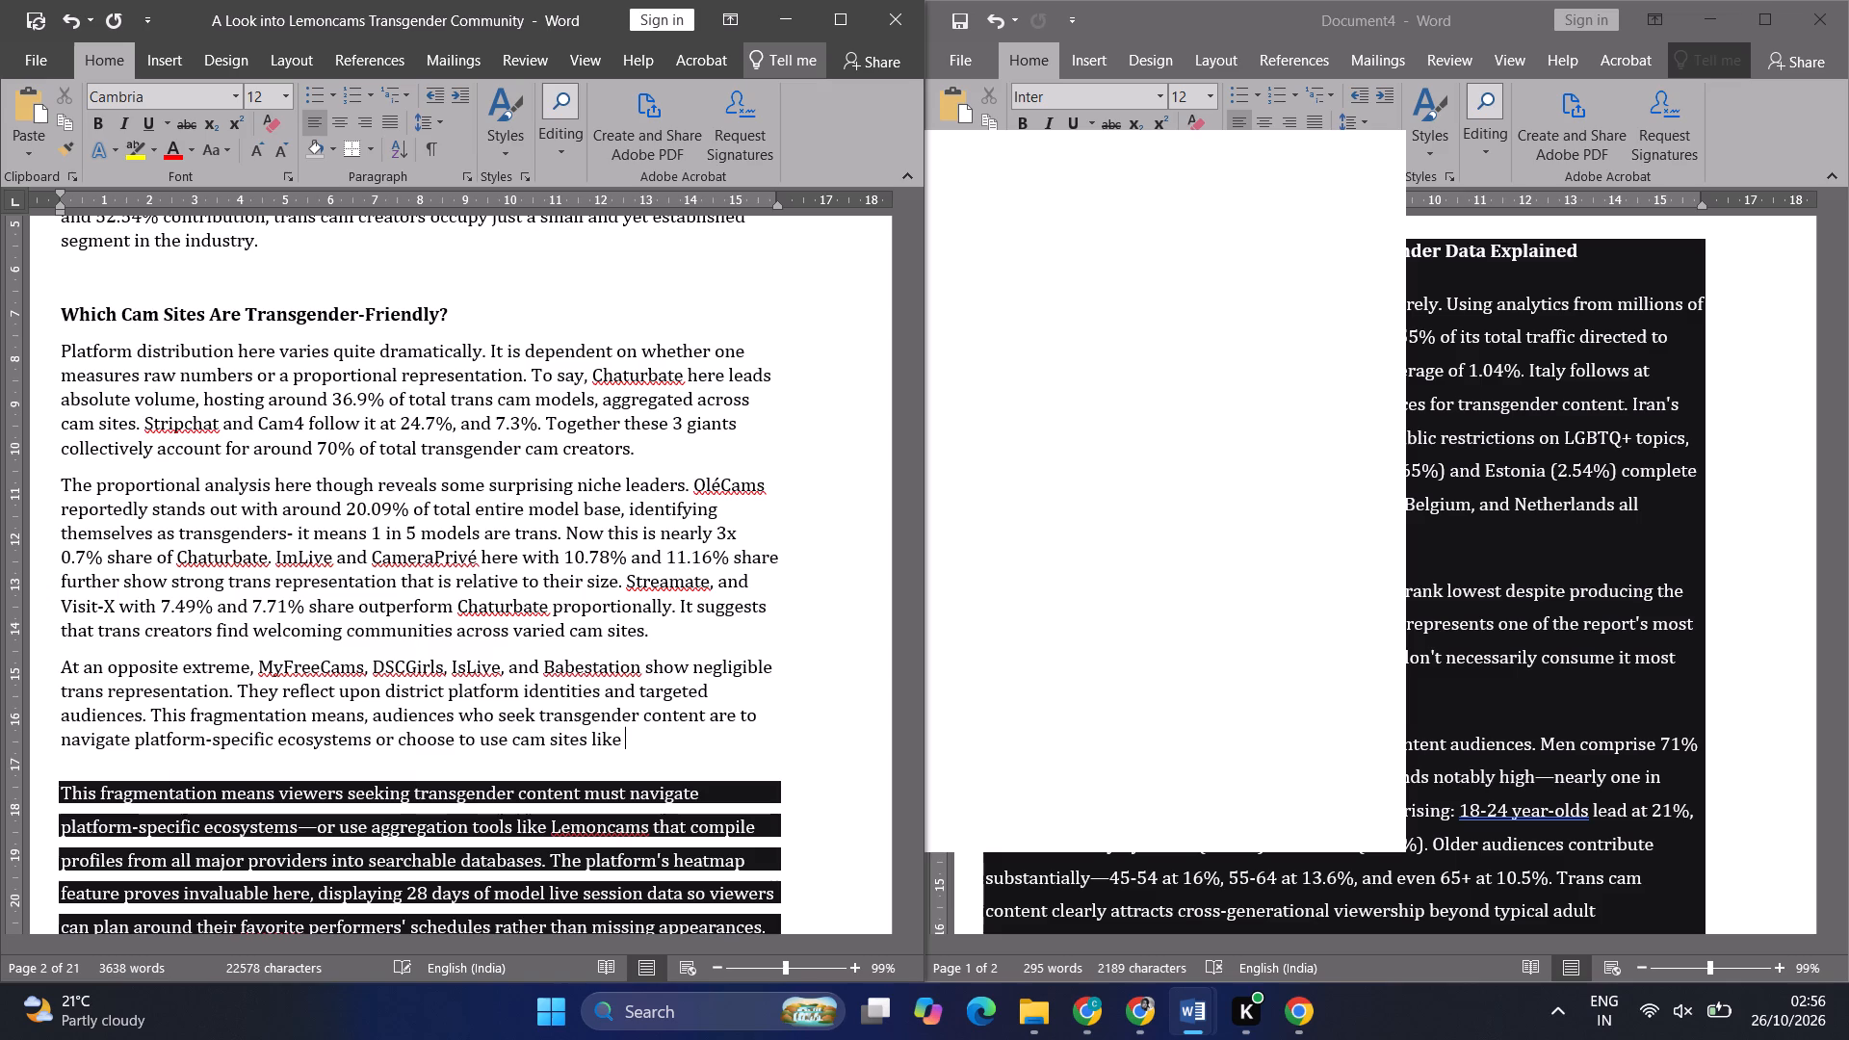
Complete the sentence with "Lemoncams that brings together millions of profiles from major cam provides, within its searchable database.".
type("Lemoncams that brings together millions of profiles from major cam")
key("space")
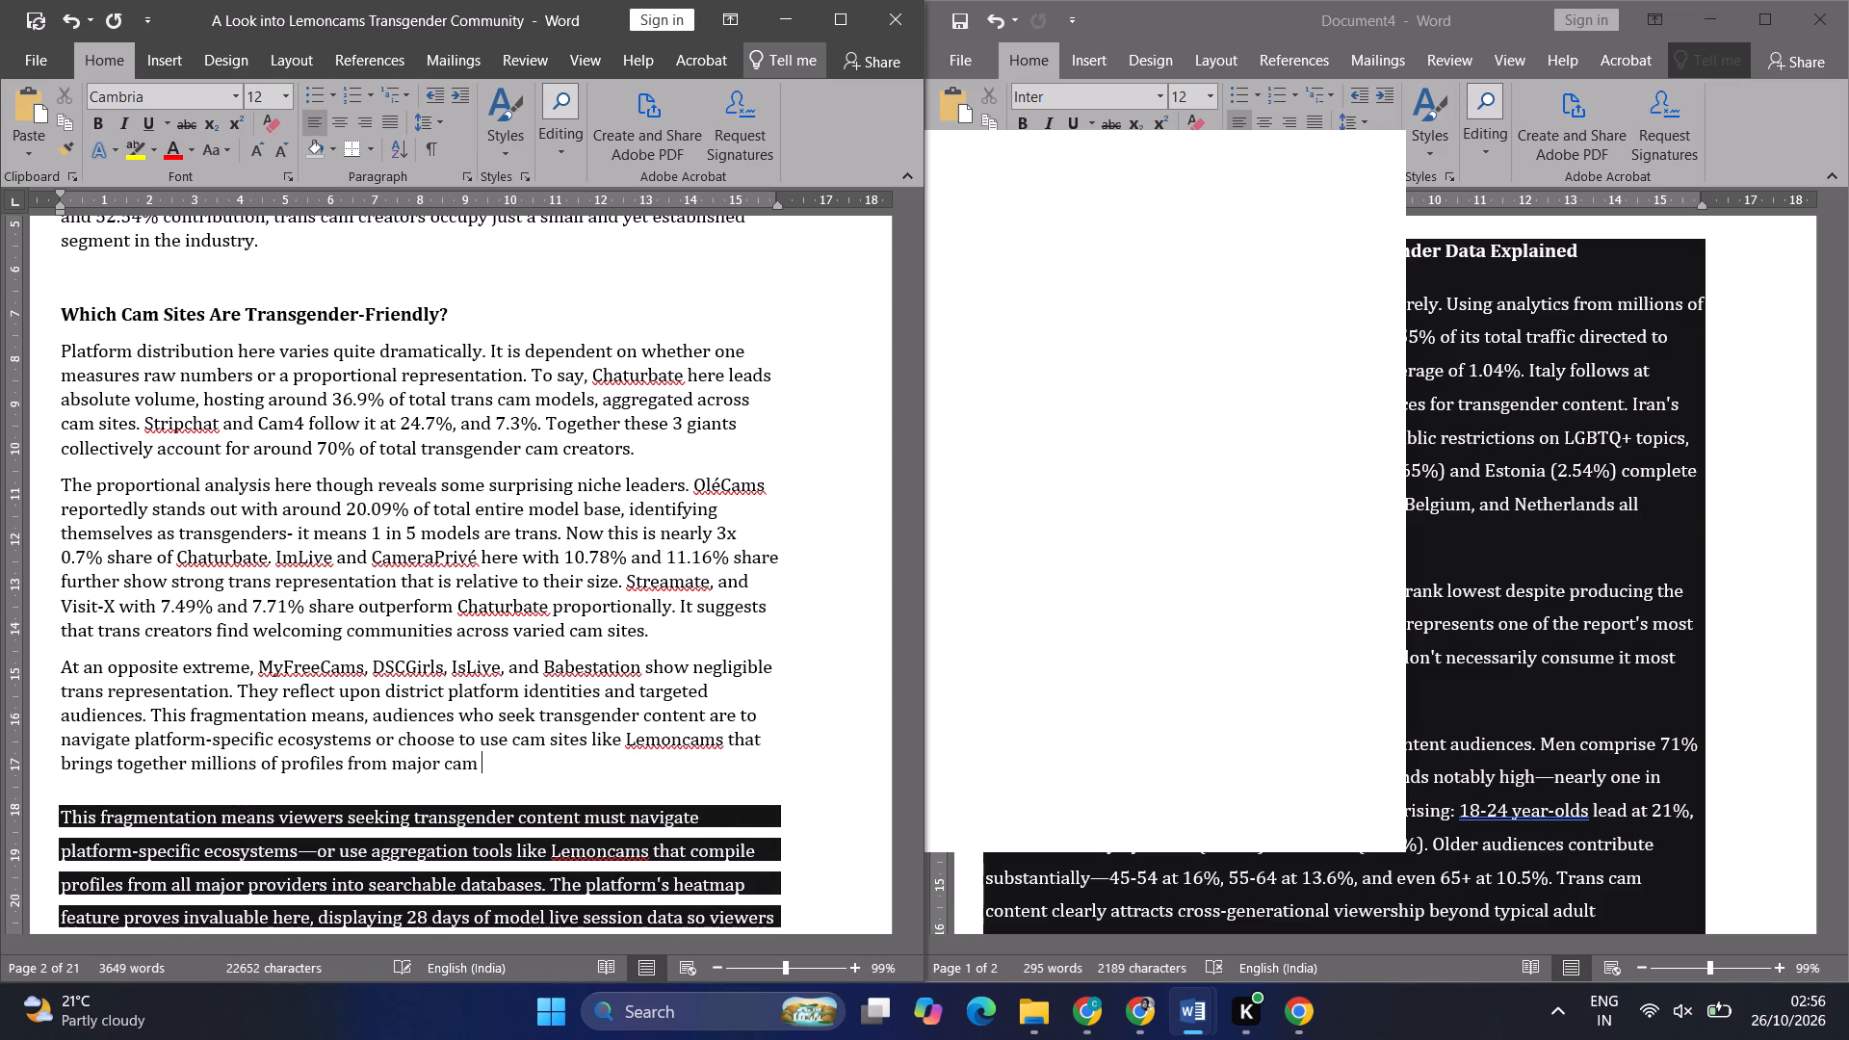
type("provides, within its searchable")
key("space")
key("ctrl+shift+Left")
key("Left")
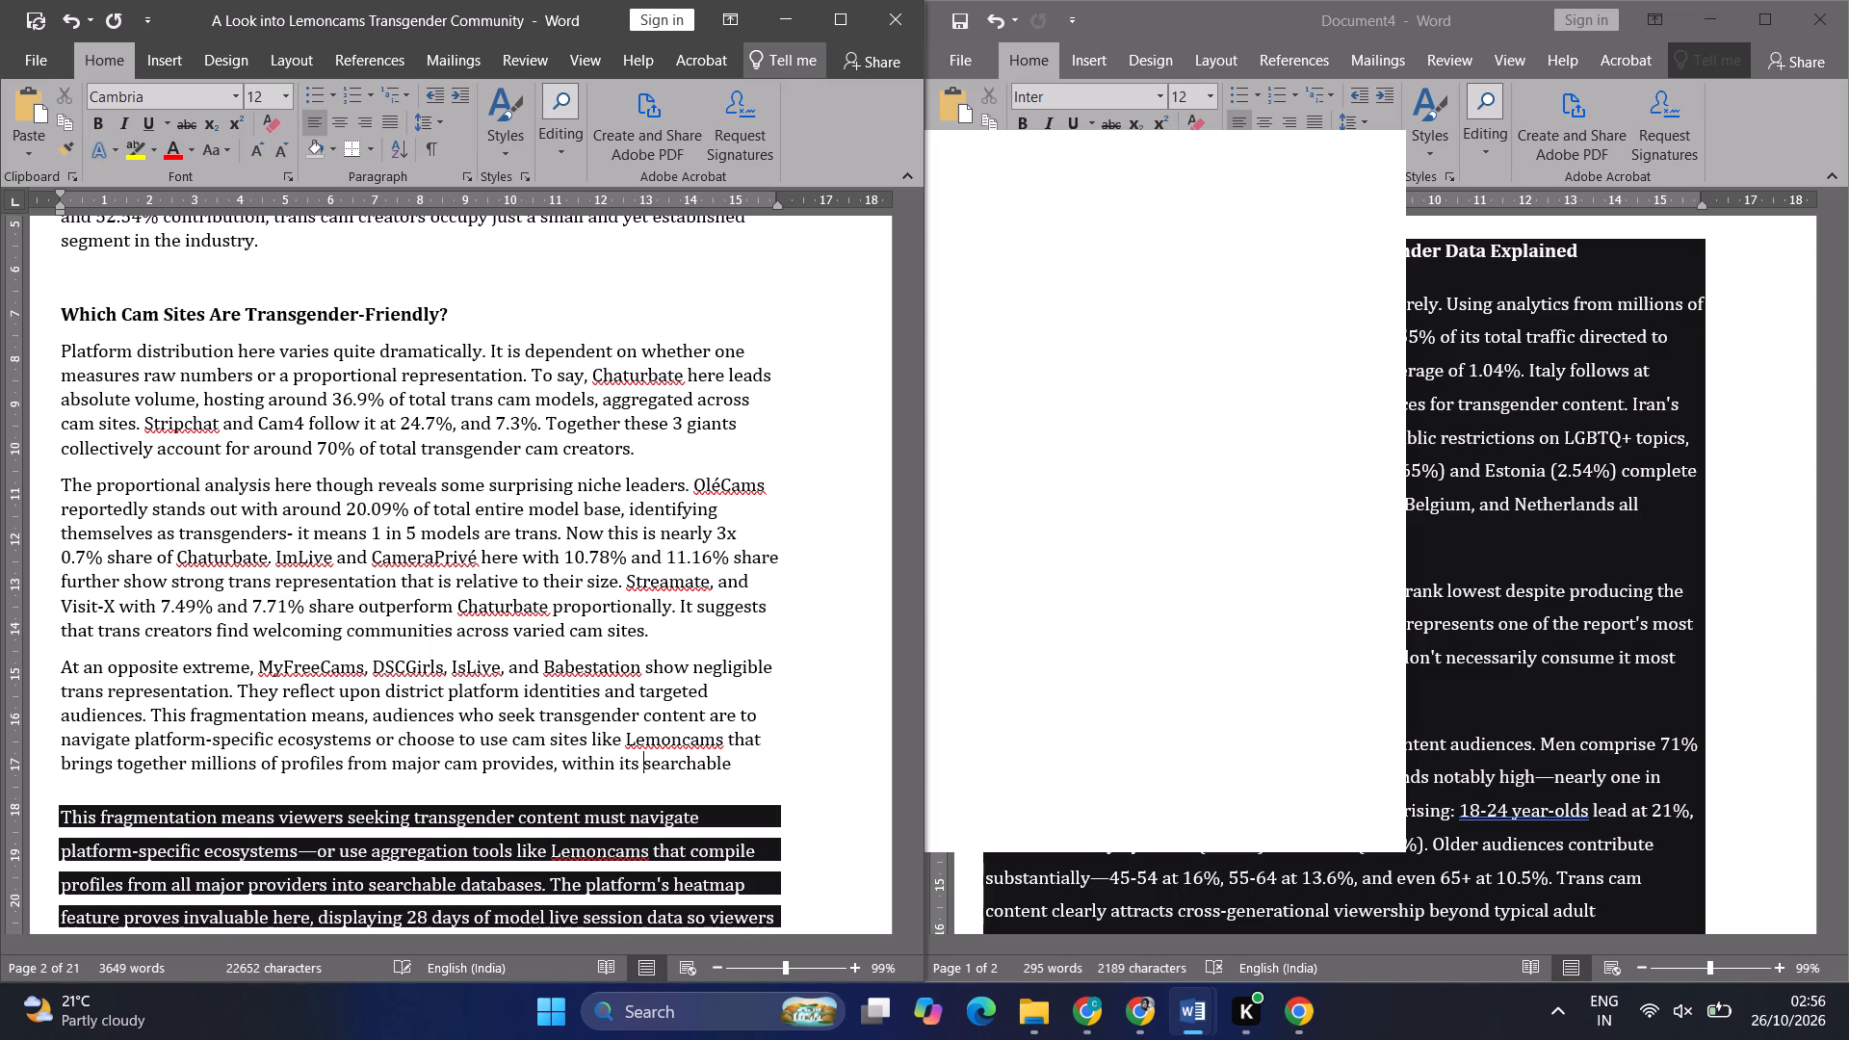
key("End")
type("database.")
key("space")
Delete the source sentence from "This fragmentation means viewers" through "searchable databases.".
key("Right")
key("shift+Down")
key("shift+Down")
key("shift+Down")
key("shift+Up")
key("BackSpace")
key("ctrl+shift+Right")
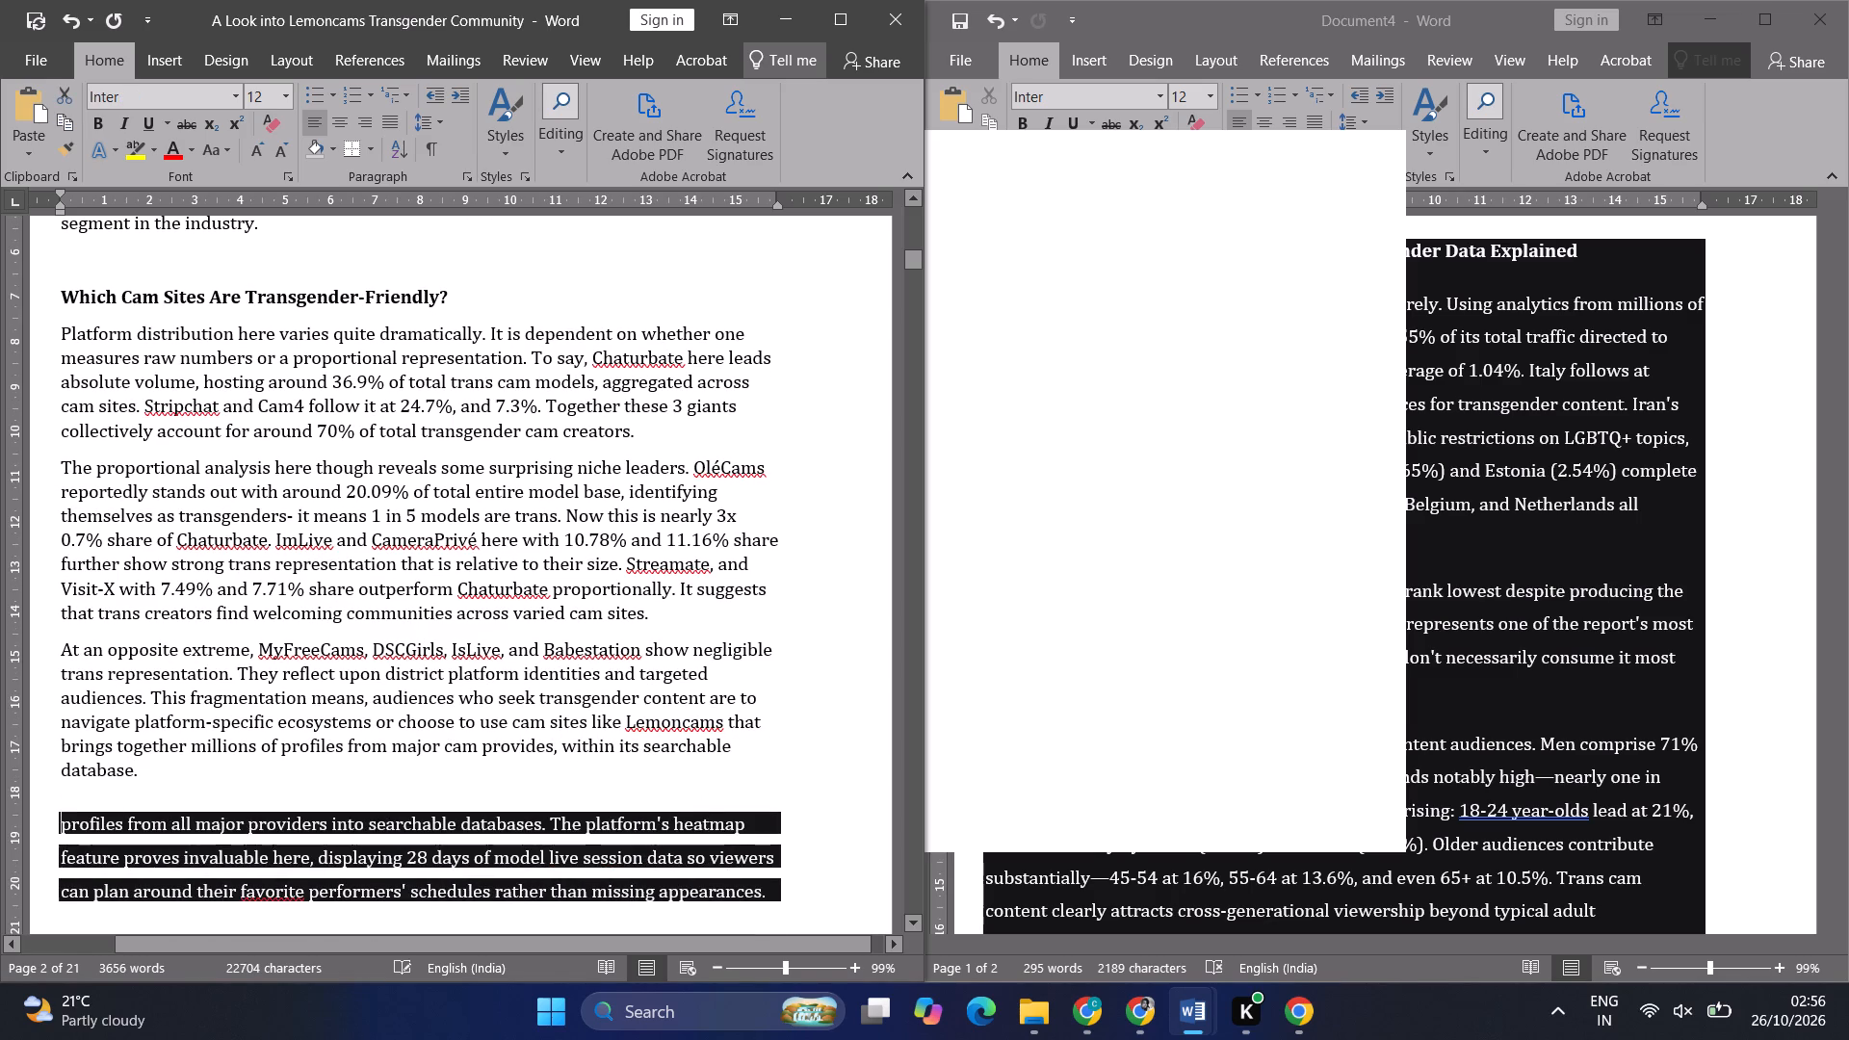
key("ctrl+shift+Right")
key("ctrl+shift+Right")
key("ctrl+shift+Right")
key("ctrl+shift+Right")
key("ctrl+shift+Right")
key("ctrl+shift+Right")
key("ctrl+shift+Right")
key("ctrl+shift+Right")
key("ctrl+shift+Right")
key("ctrl+shift+Left")
key("BackSpace")
key("Left")
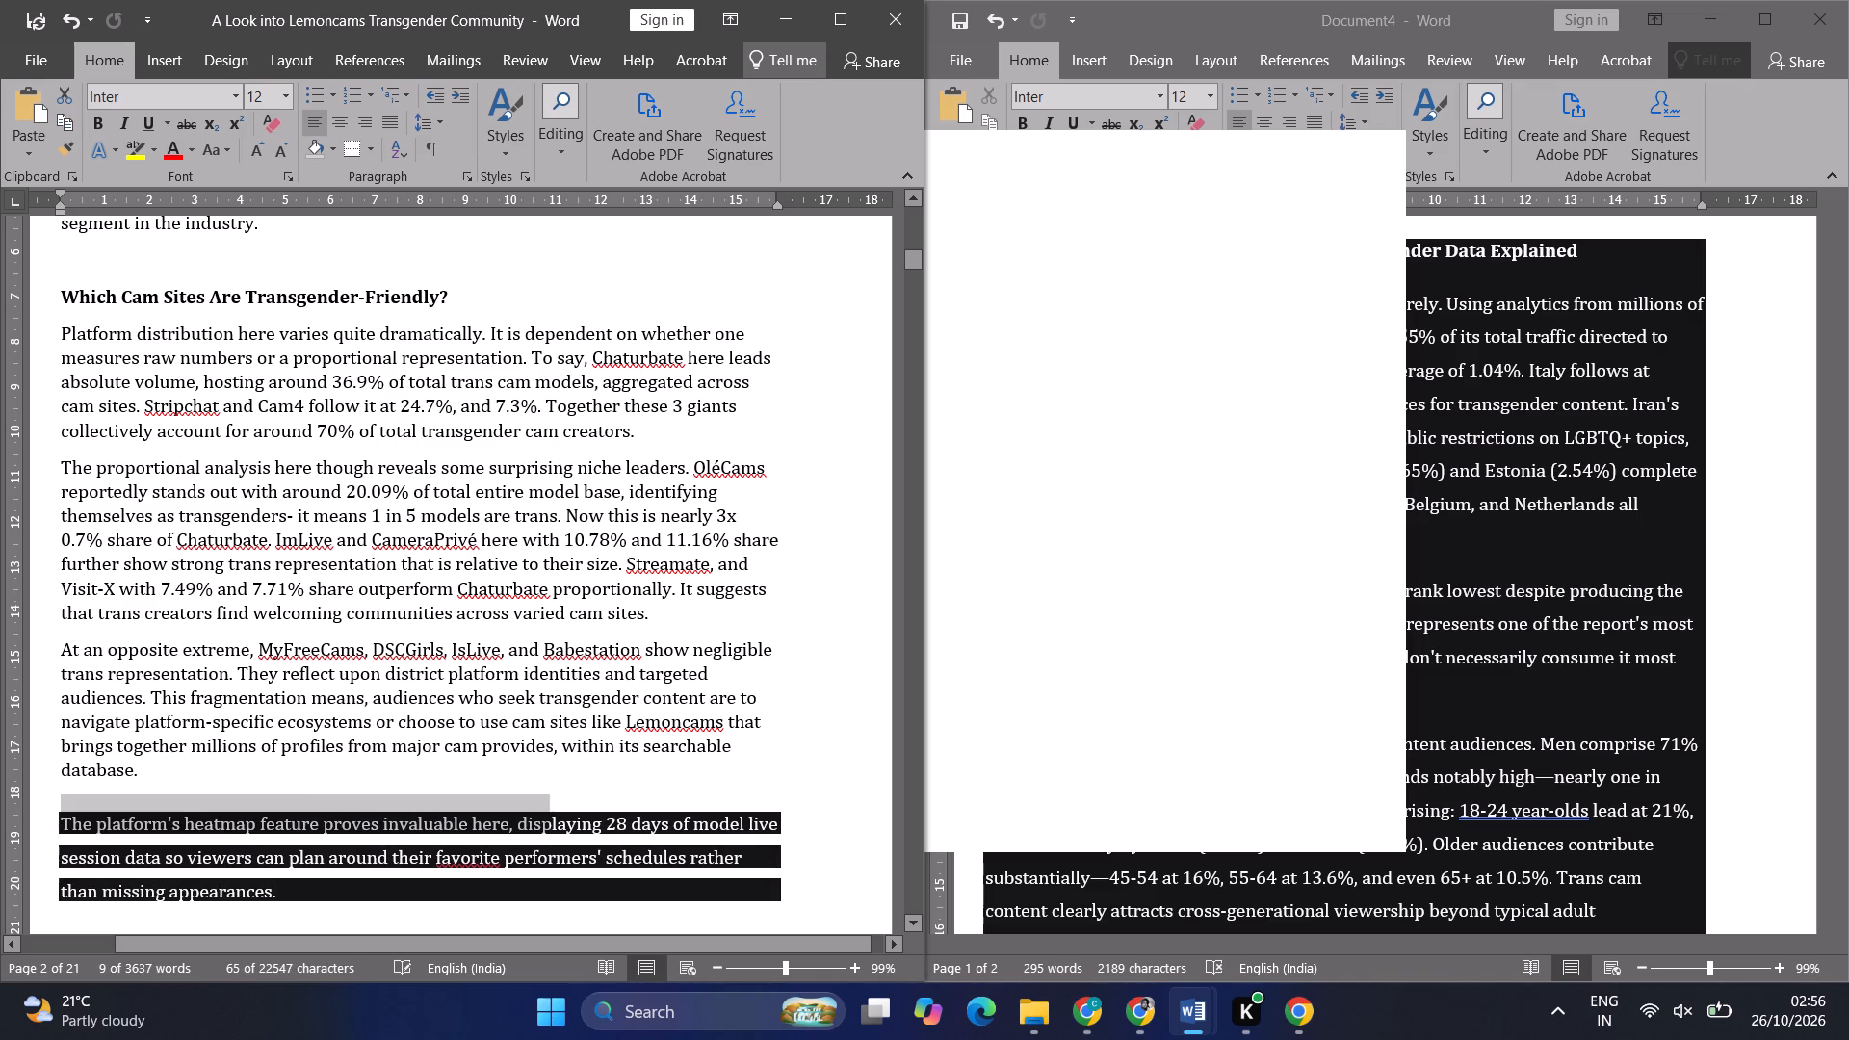
Begin a new sentence in the rewritten paragraph with "The heatmap feature".
type("teh")
key("space")
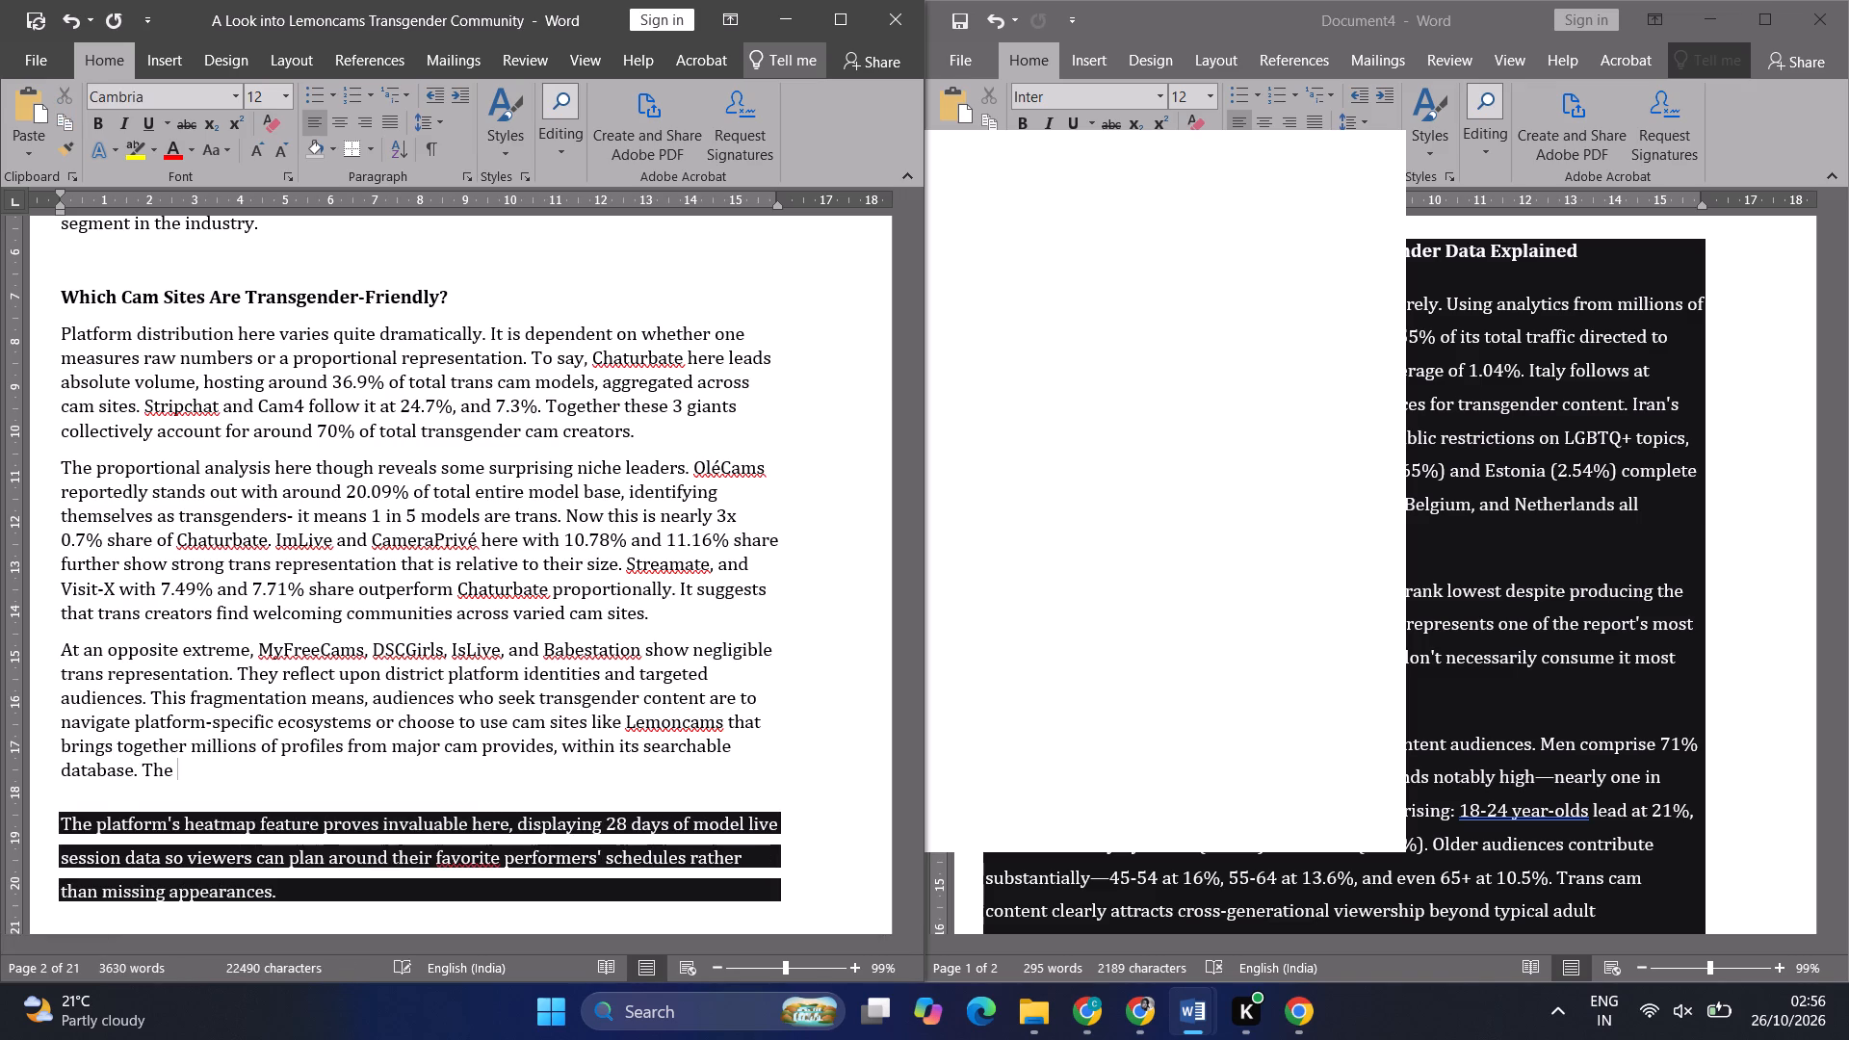
type("heatmao f")
key("BackSpace")
type("feature")
key("ctrl+shift+Left")
key("Left")
key("Left")
key("BackSpace")
key("p")
key("End")
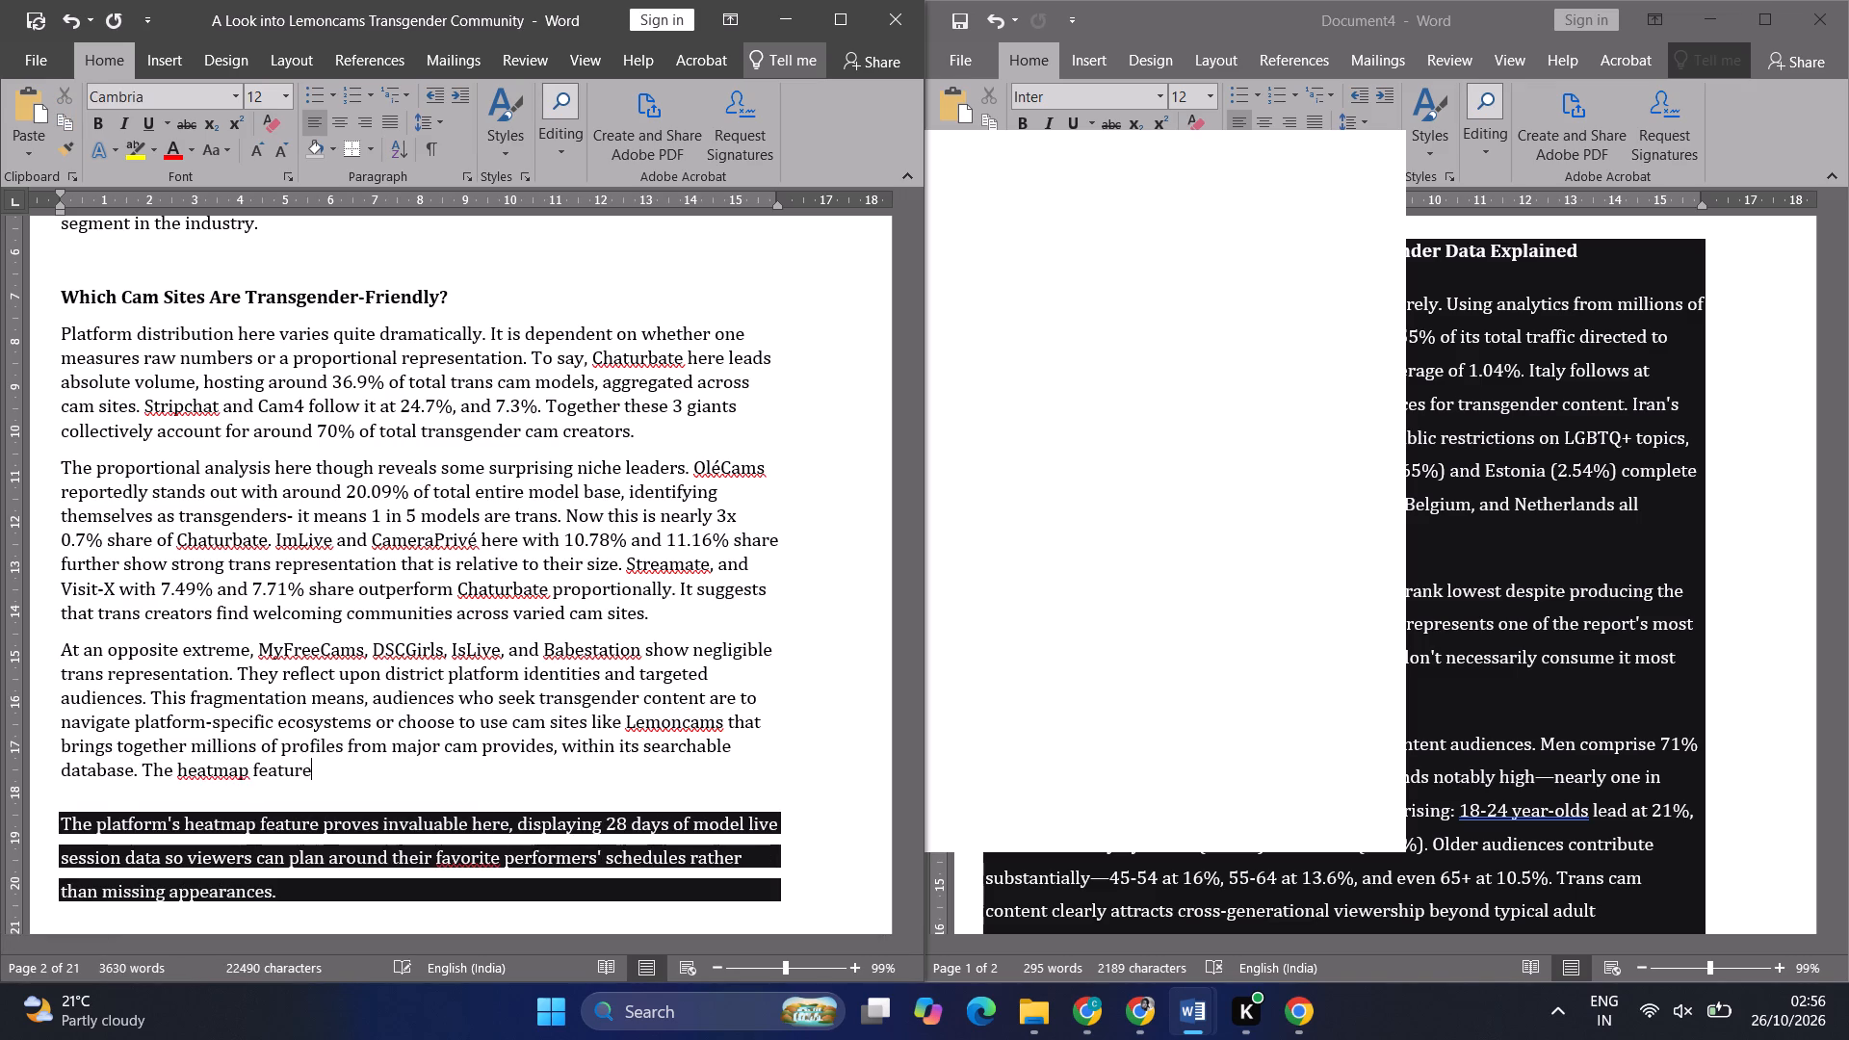
Continue the heatmap sentence with "of Lemoncams further help audiences to".
key("o")
key("BackSpace")
key("space")
type("of Lemoncams further help")
key("space")
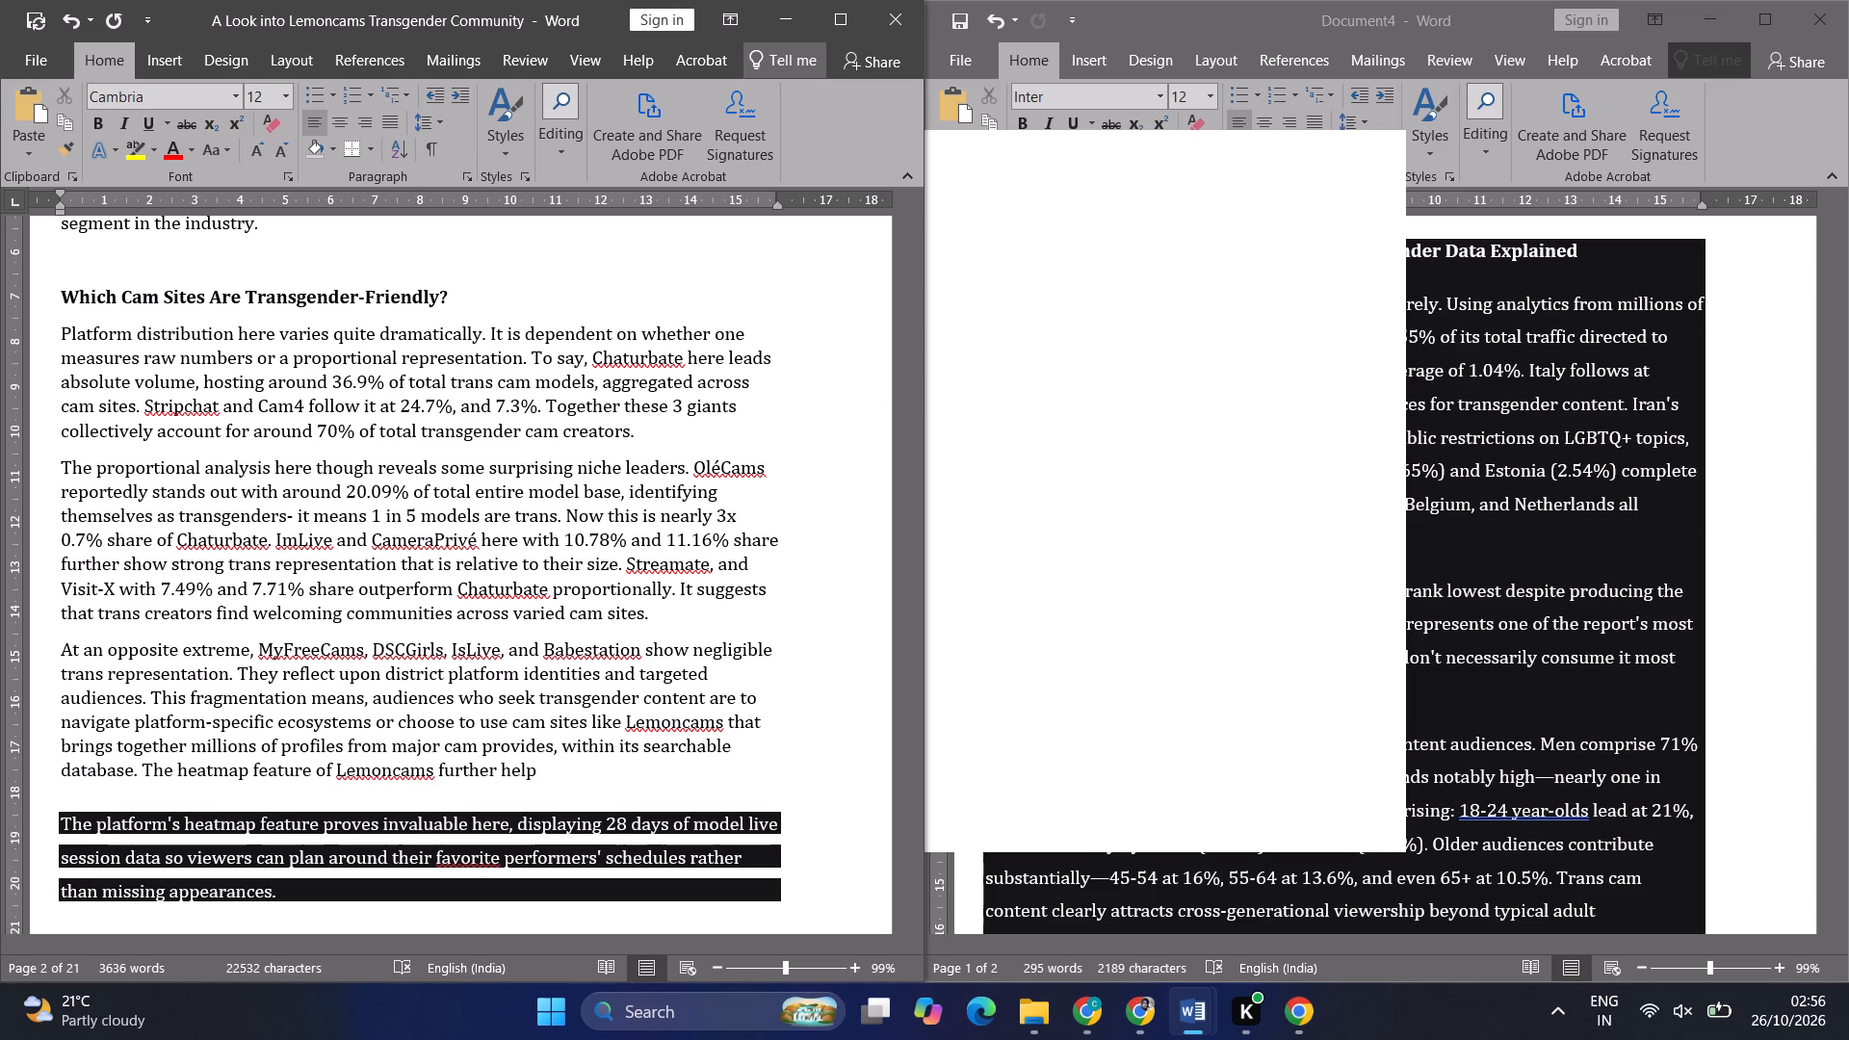
type("audiences to")
key("space")
Complete the heatmap sentence with "find models who are doing well within their niche.".
type("find a")
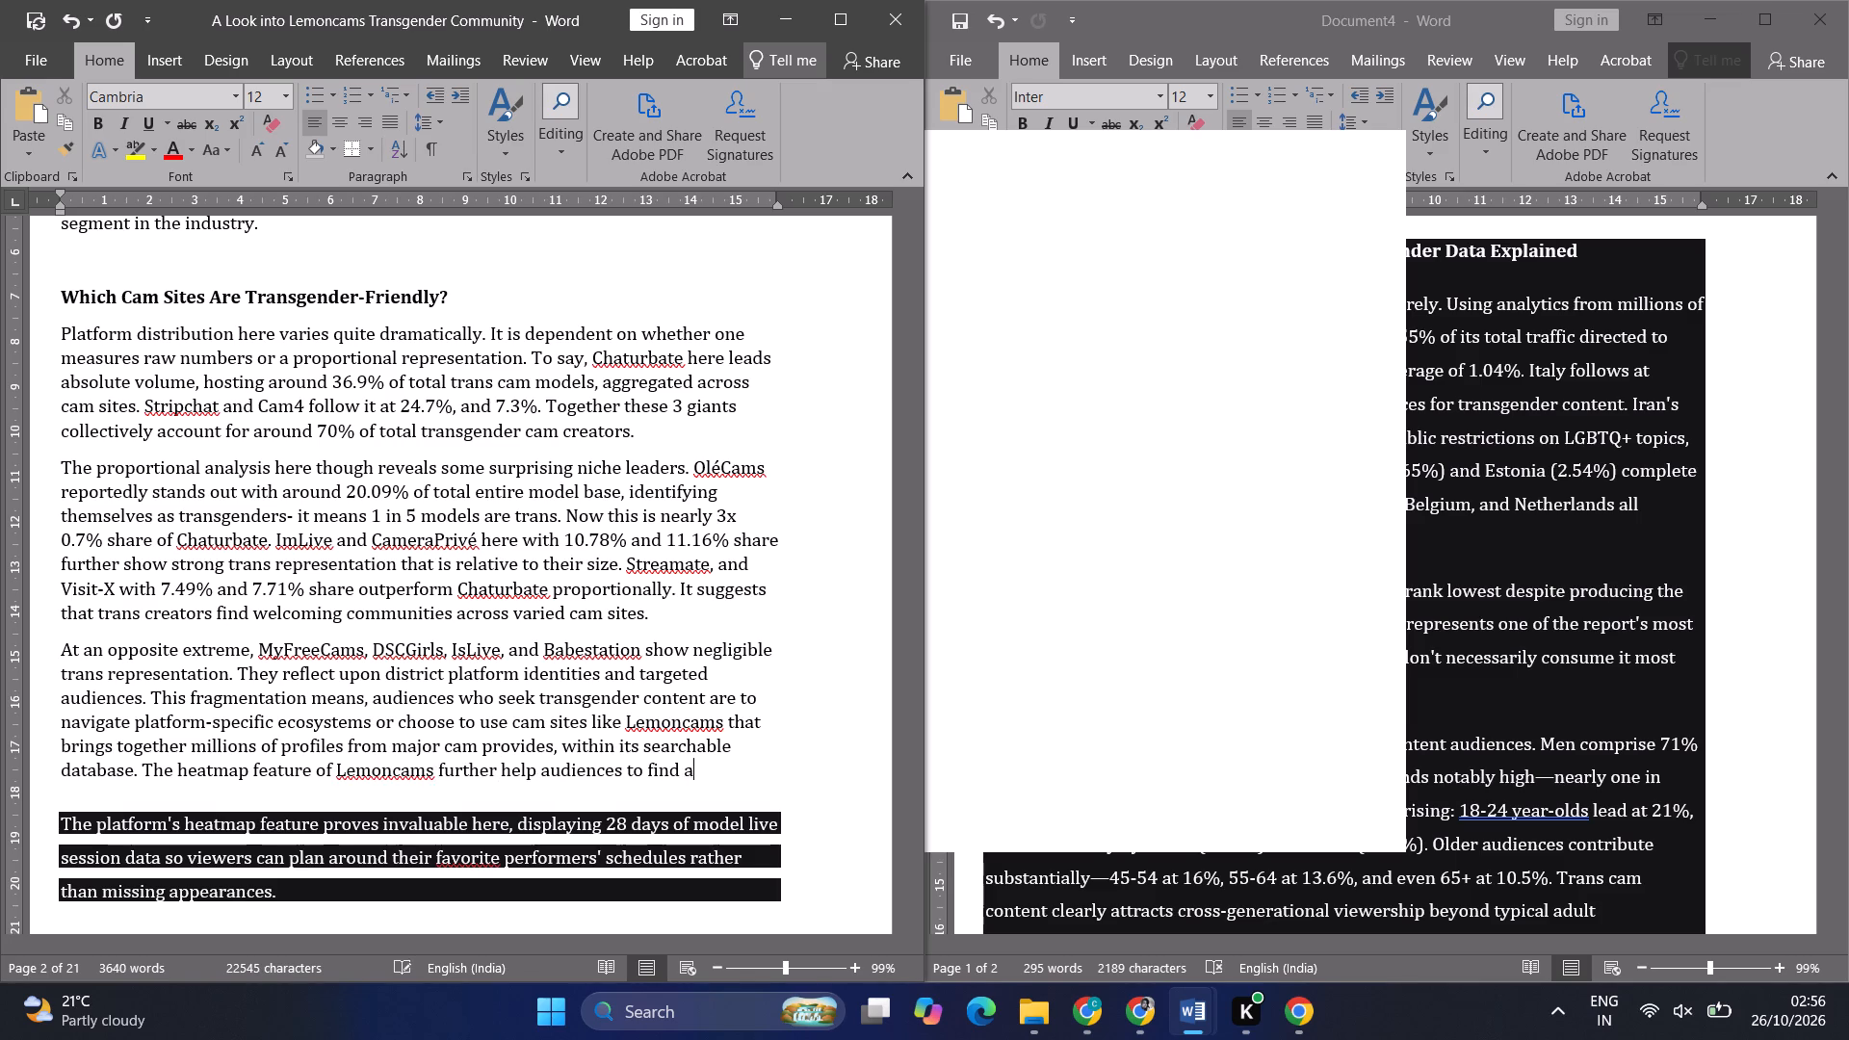
key("BackSpace")
key("v")
key("BackSpace")
type("models")
key("space")
type("who are")
key("space")
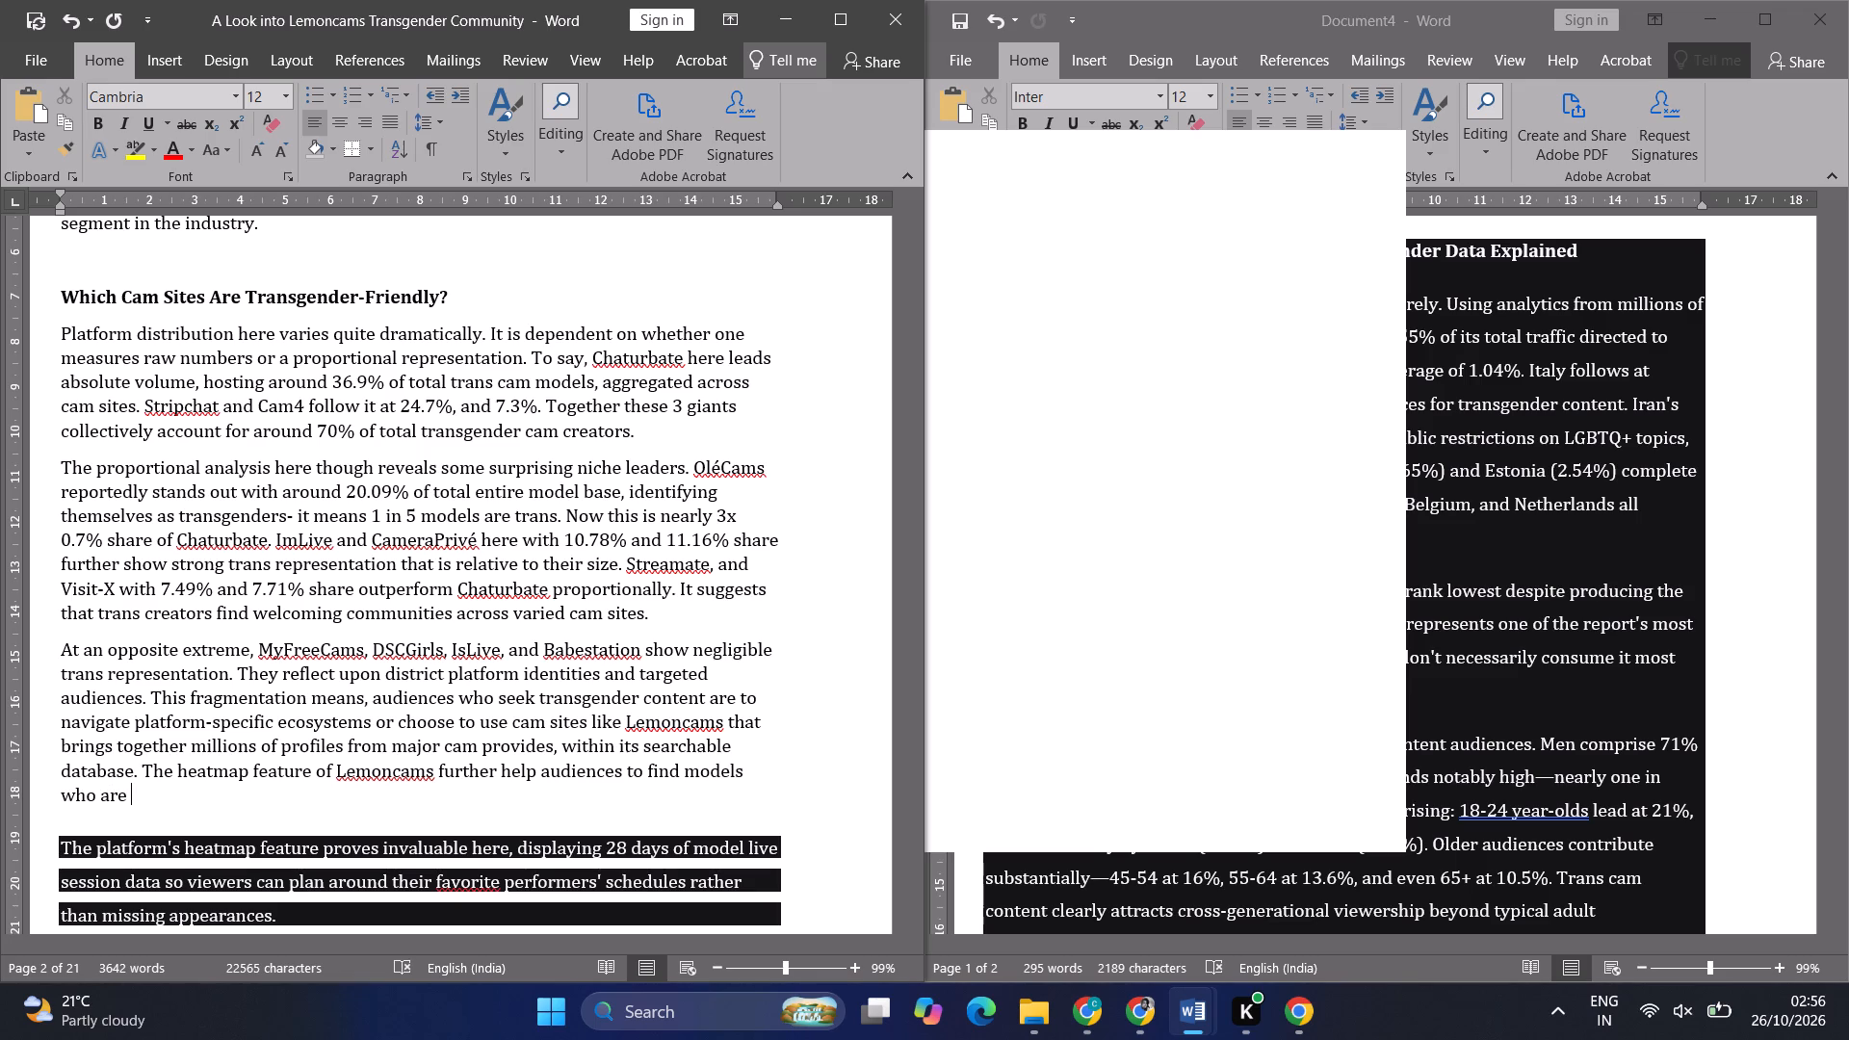
type("doing well wth")
key("BackSpace")
key("BackSpace")
type("ithin their niche.")
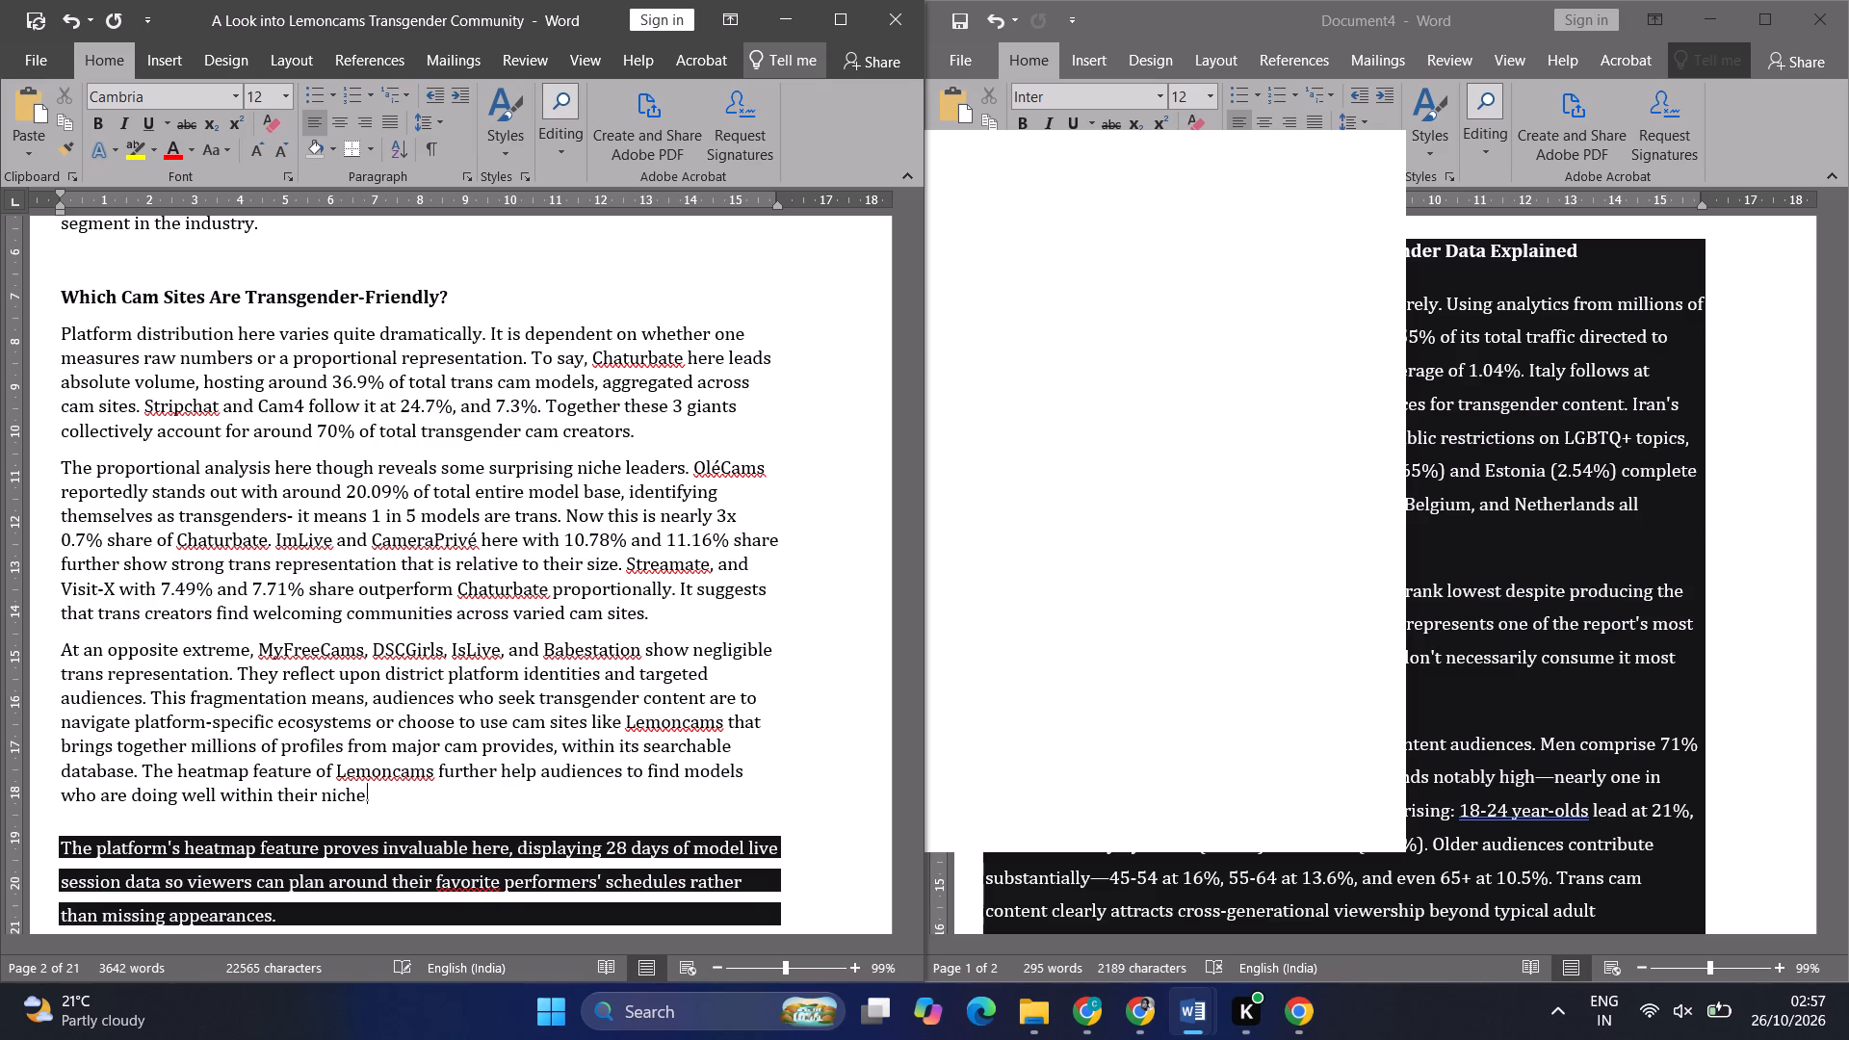
Insert "trans cam" before "models" in the heatmap sentence.
key("ctrl+shift+Left")
key("Up")
key("End")
key("ctrl+shift+Left")
key("ctrl+shift+Left")
key("Left")
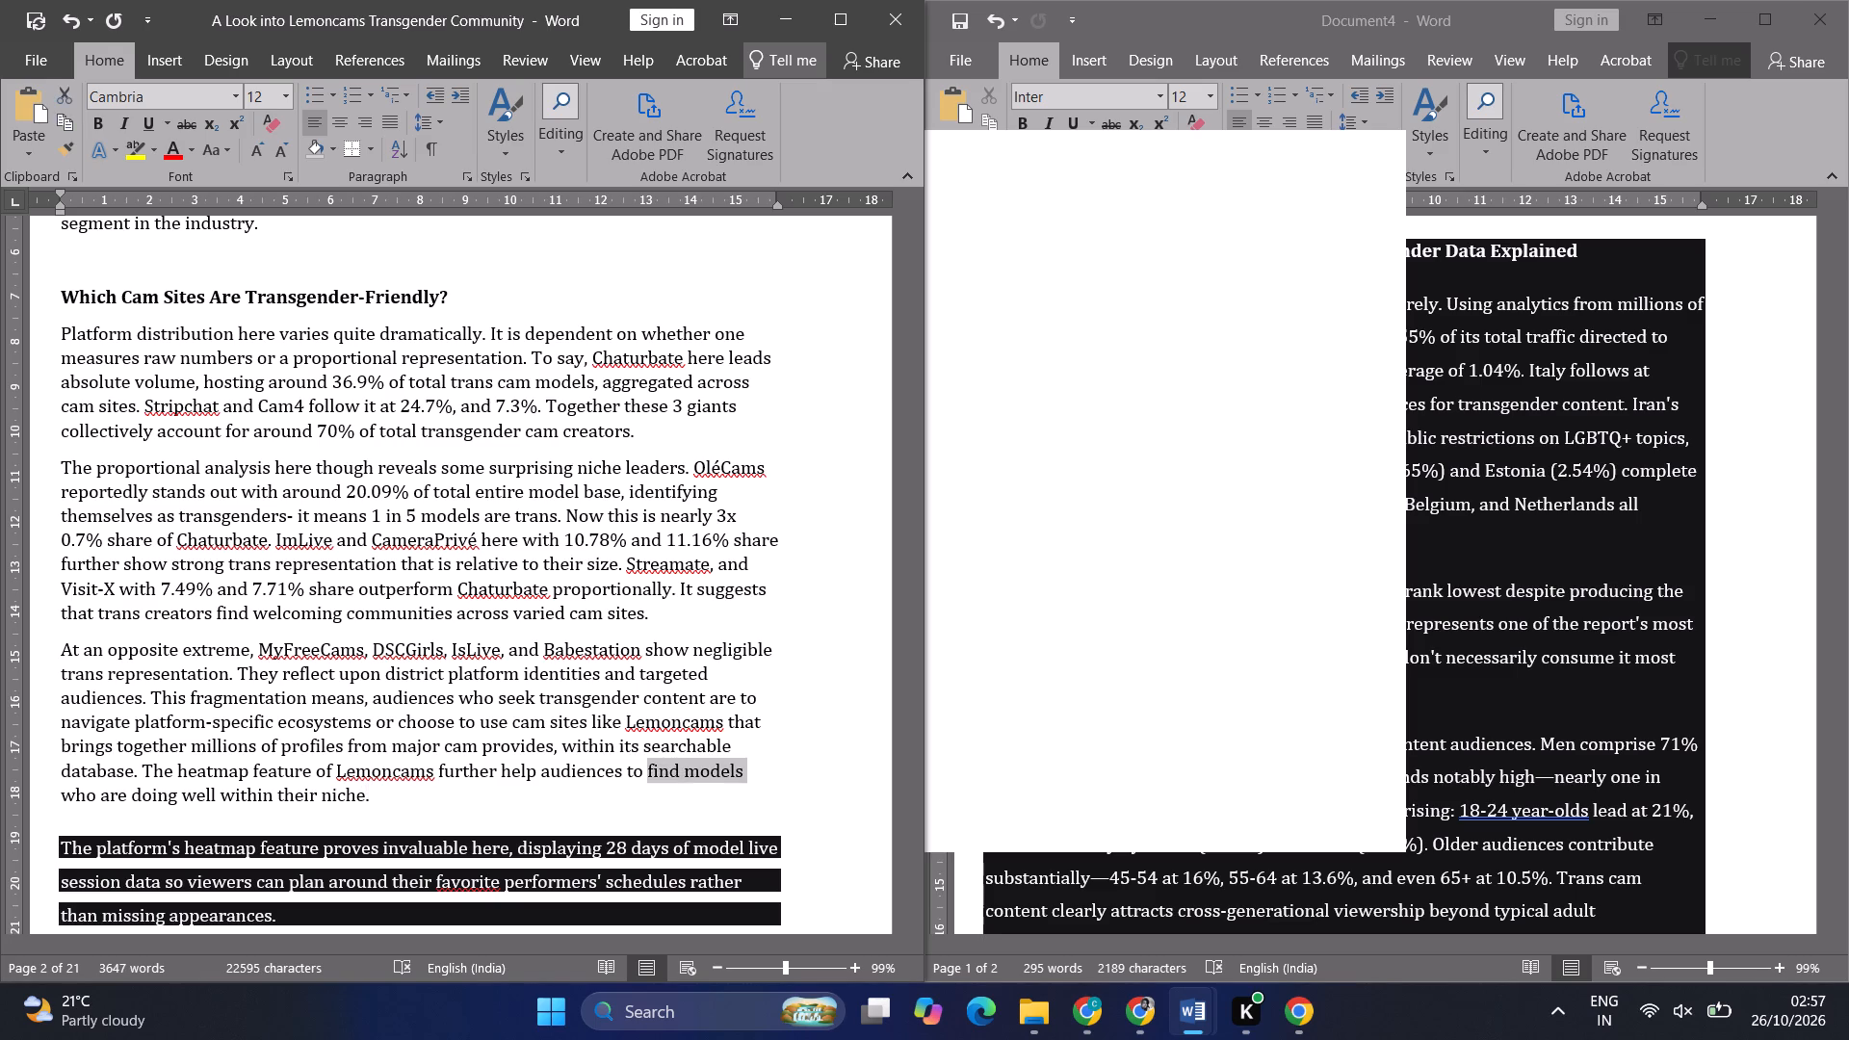
key("ctrl+shift+Right")
key("Right")
type("trans cam mdoels")
key("BackSpace")
key("BackSpace")
key("BackSpace")
key("BackSpace")
key("BackSpace")
key("BackSpace")
key("BackSpace")
key("space")
key("End")
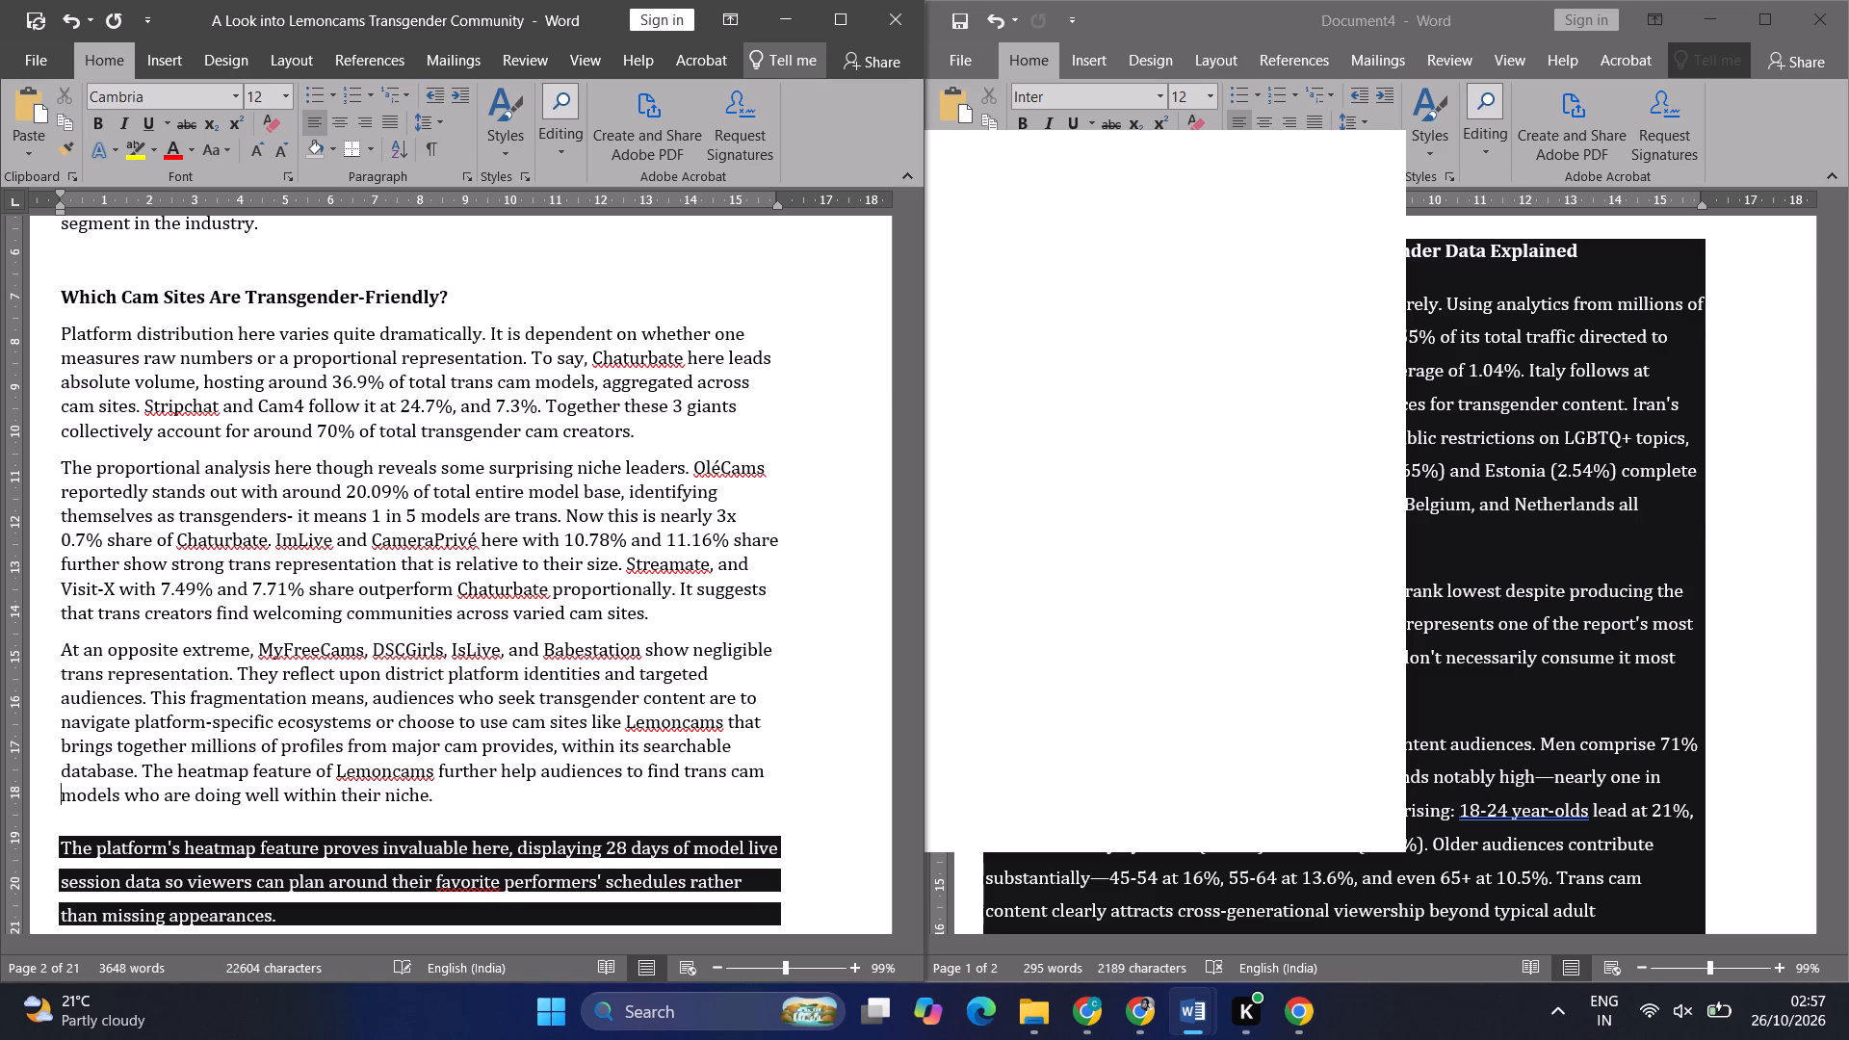
Delete the remaining source text about the platform's heatmap feature below the rewritten paragraph.
key("Right")
key("ctrl+shift+Down")
key("BackSpace")
key("Left")
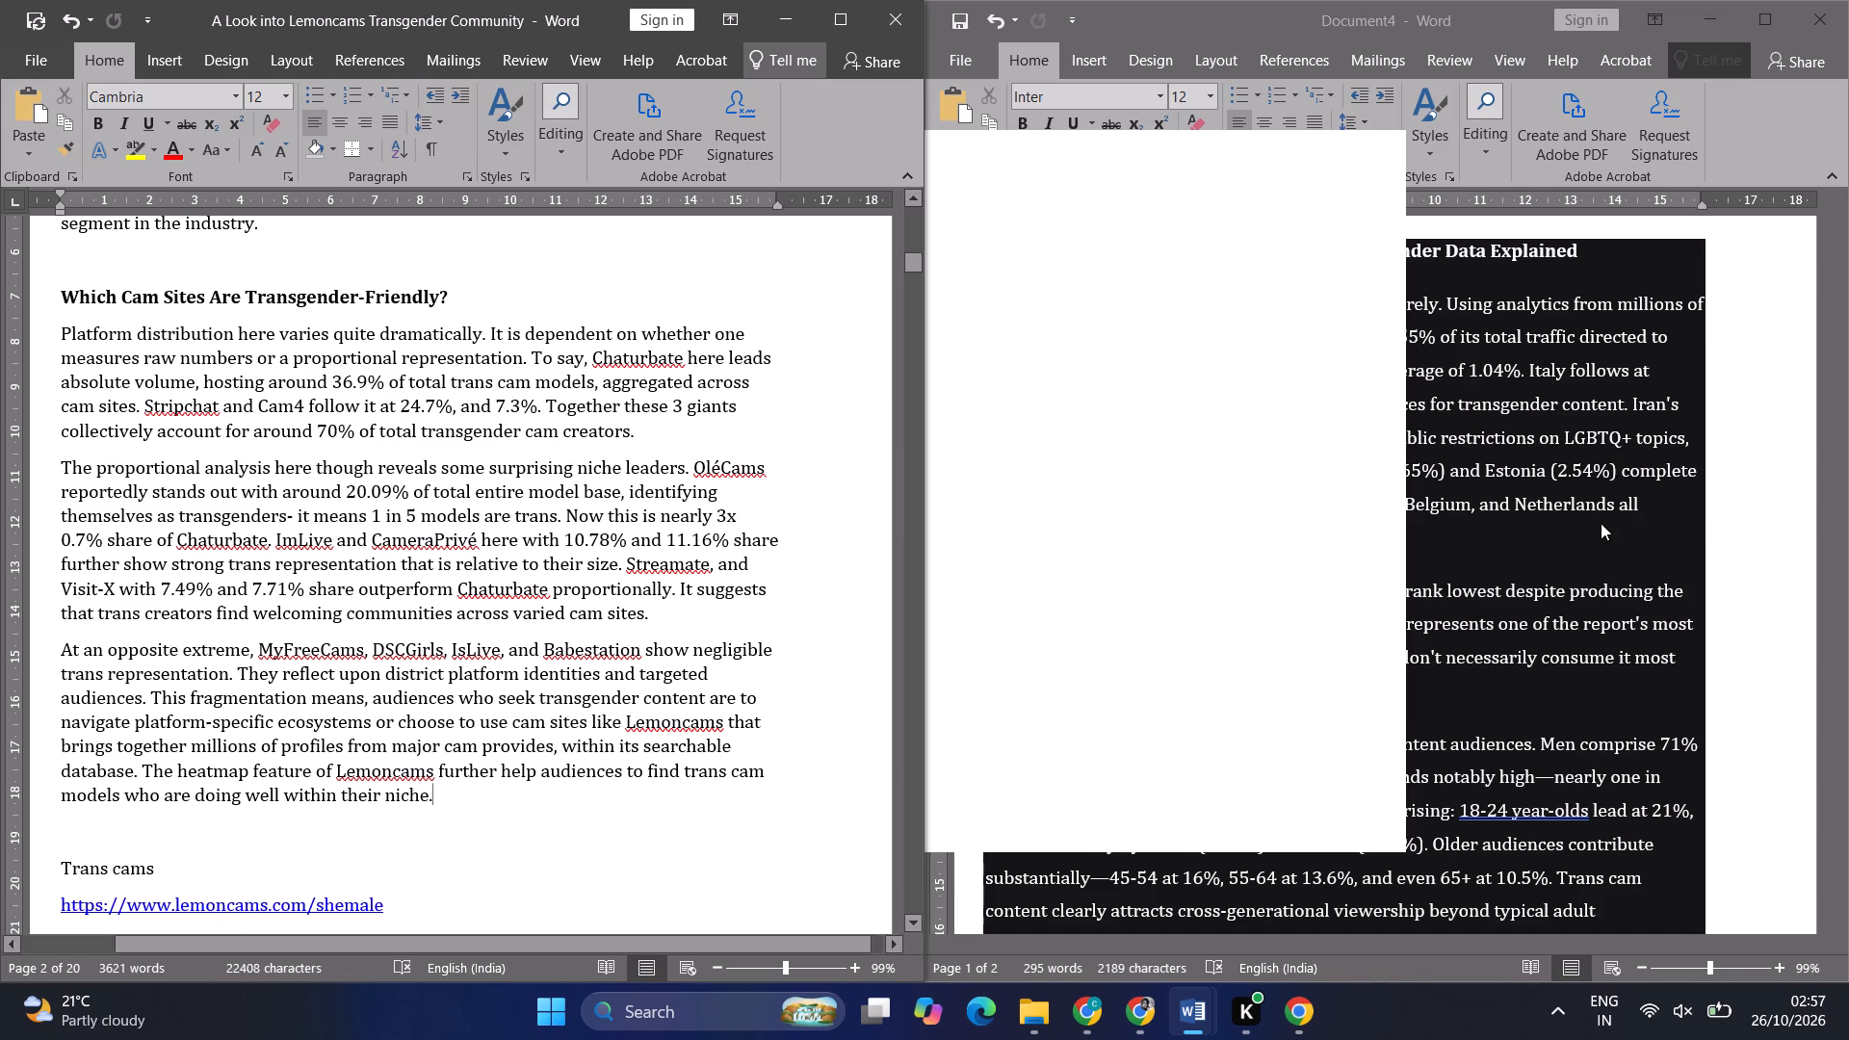
Cut the "Who Is Watching Trans Cams: Countries and Gender Data Explained" section from Document4, leaving the Conclusion section there.
left_click(1558, 438)
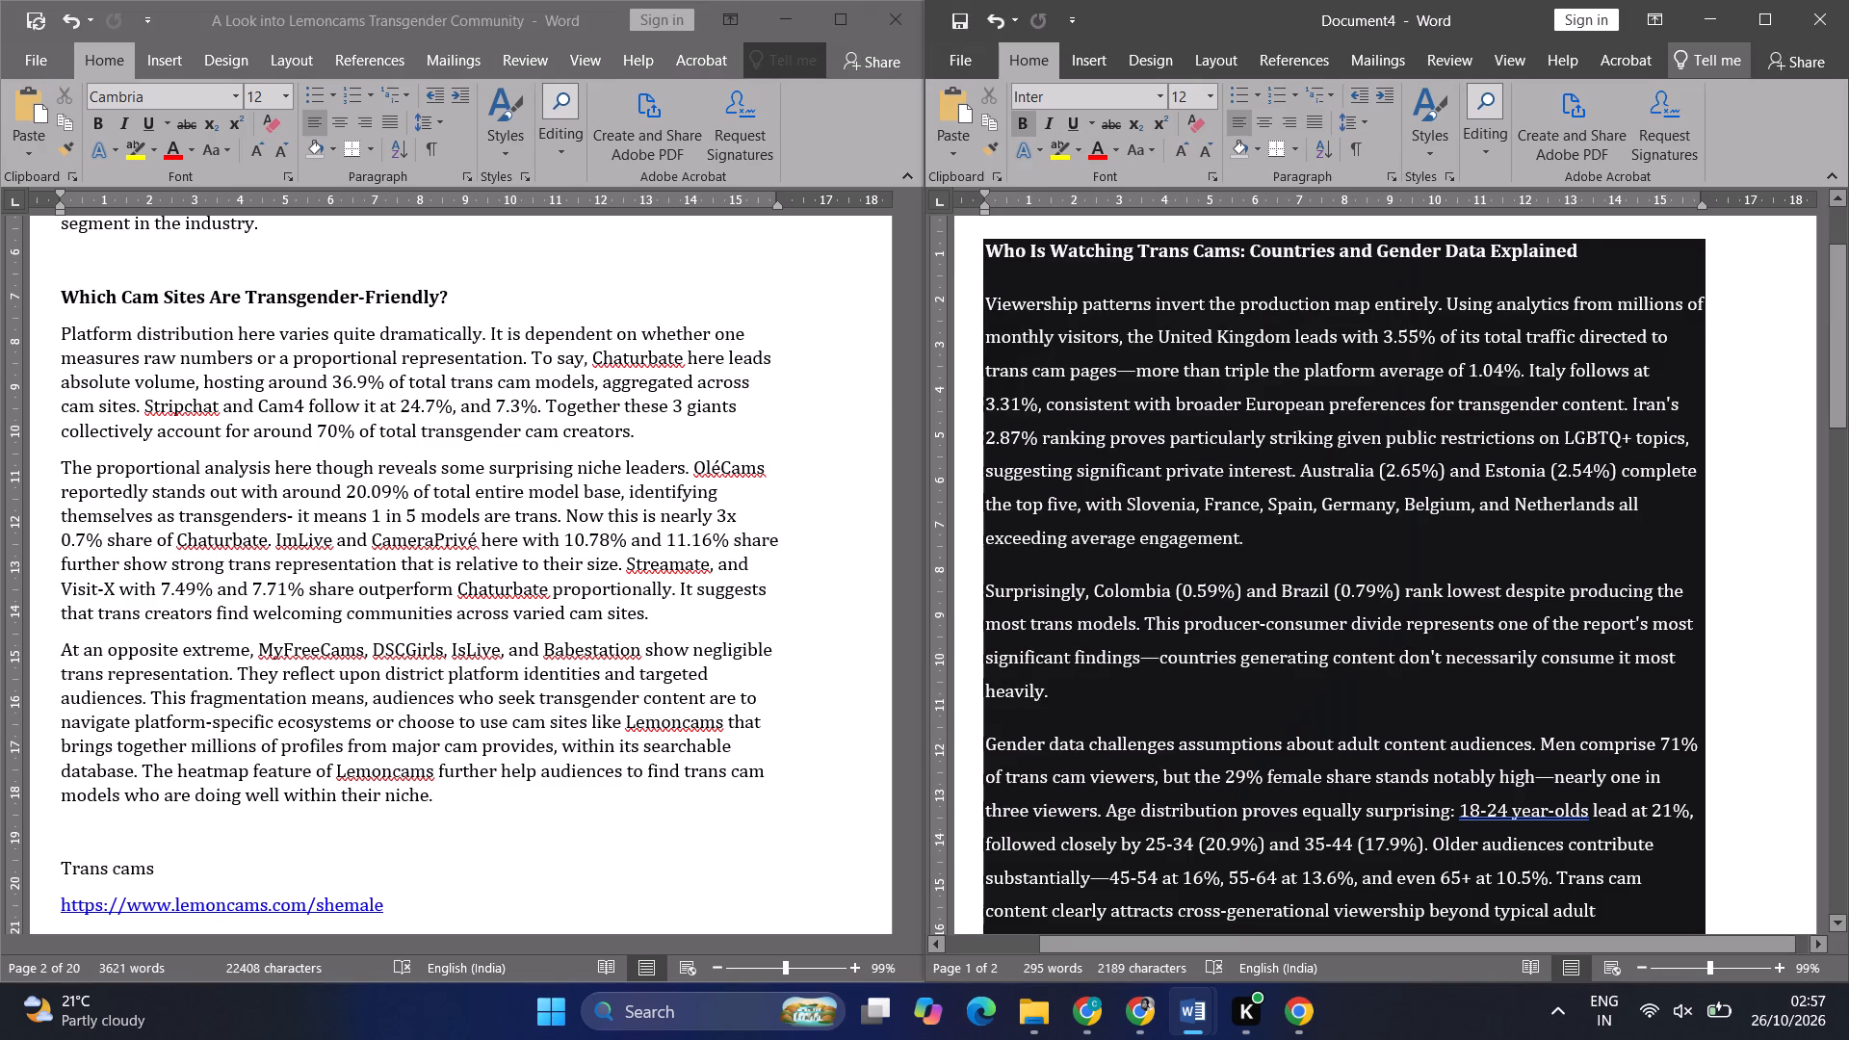
key("ctrl+shift+Down")
key("ctrl+shift+Down")
key("ctrl+shift+Down")
key("ctrl+shift+Down")
key("ctrl+shift+Down")
key("ctrl+shift+Up")
key("ctrl+x")
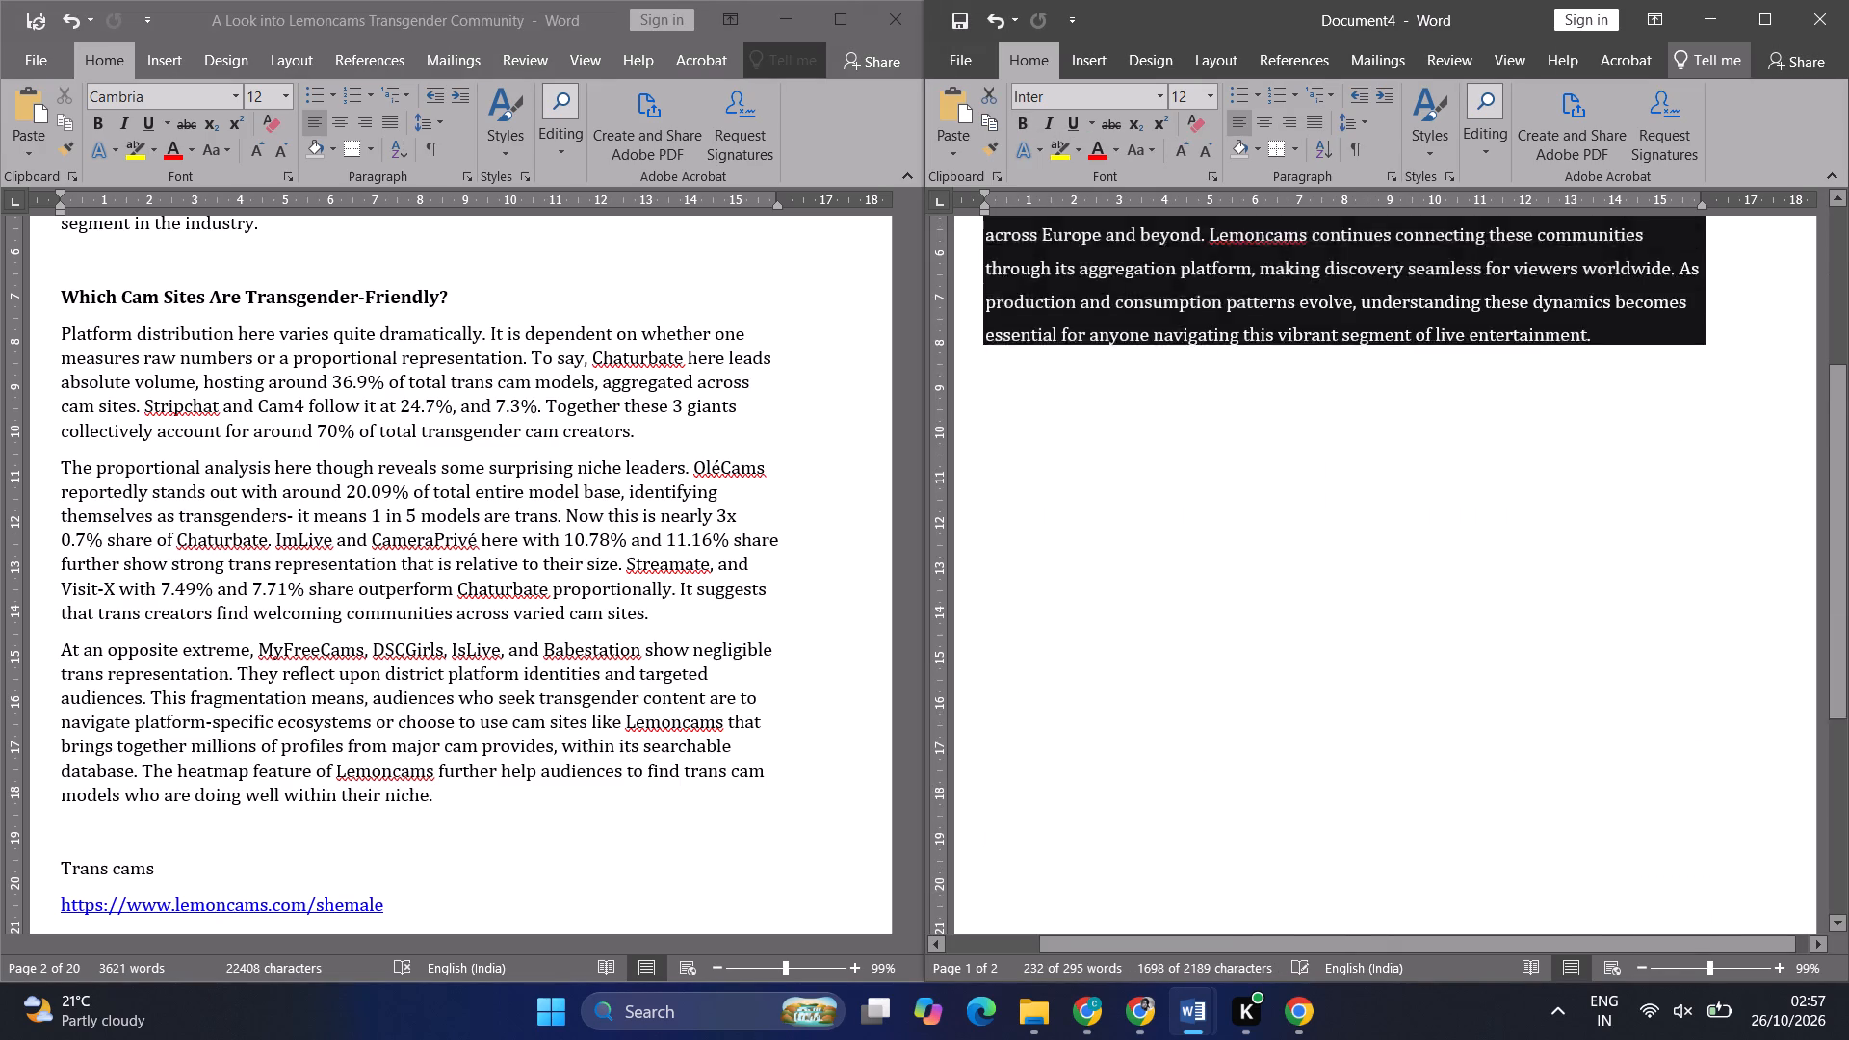
key("ctrl+shift+Down")
Paste the cut section into the Lemoncams article below the rewritten opposite-extreme paragraph.
left_click(397, 537)
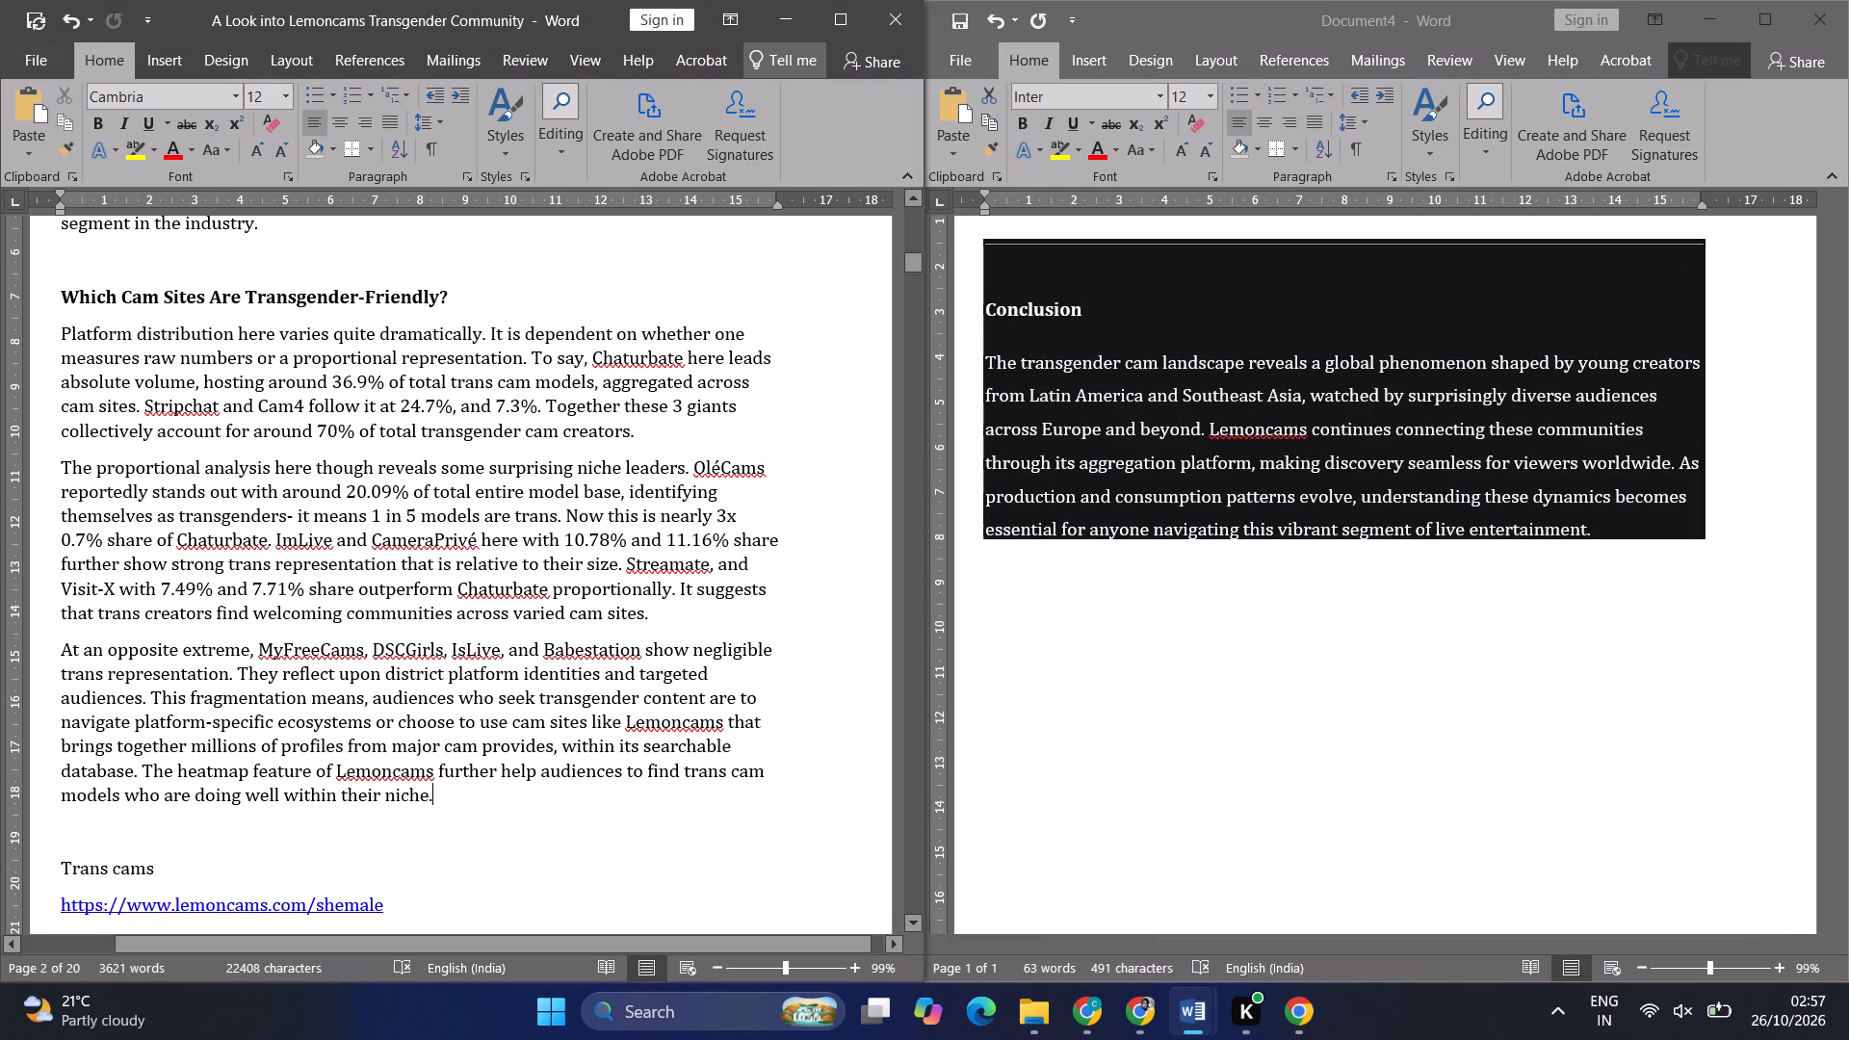
key("Return")
key("Return")
key("ctrl+v")
Add the heading "Who is Watching Lemoncams Trans Cams: Countries & Gender Data Explored" above the pasted source section.
key("ctrl+shift+Up")
key("ctrl+shift+Up")
key("ctrl+shift+Up")
key("ctrl+shift+Up")
key("ctrl+shift+Up")
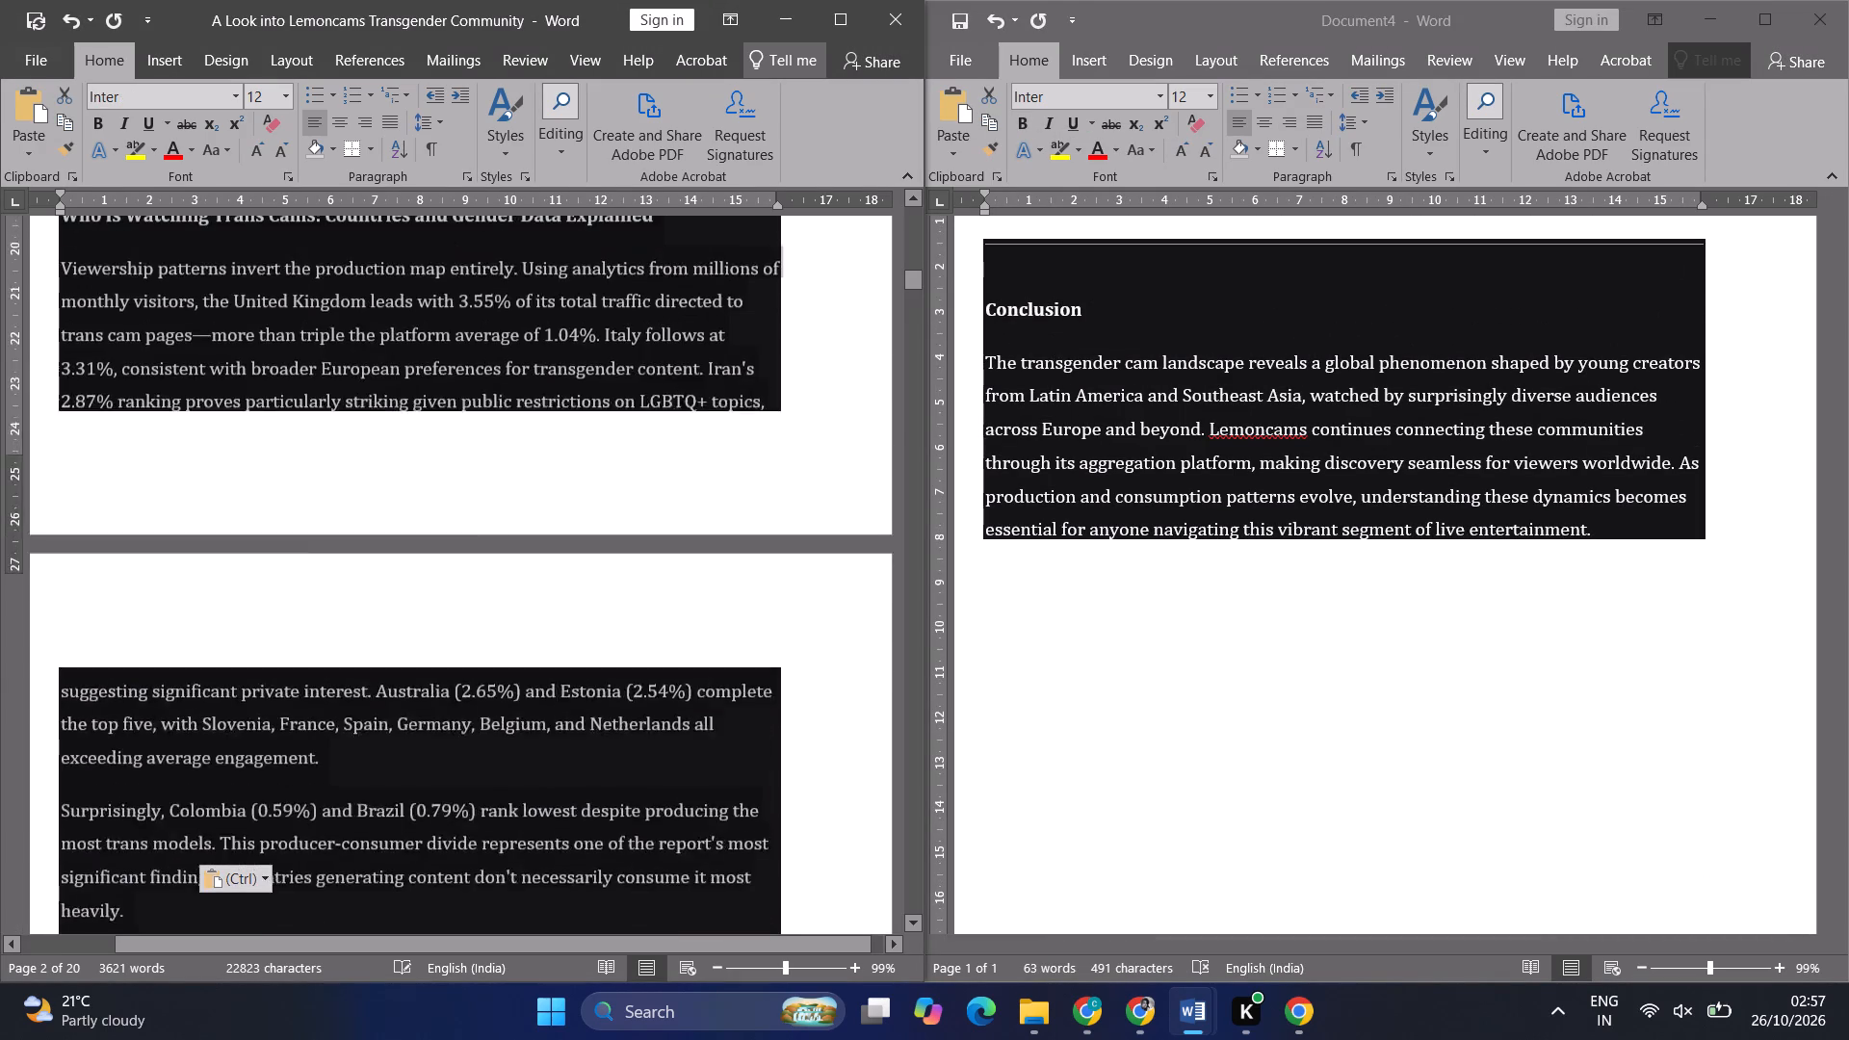
key("ctrl+shift+Up")
key("Left")
key("ctrl+shift+Down")
key("Right")
key("Left")
key("Return")
key("Return")
type("Who is Watching Lemoncams Trans Cams: Countries a")
key("BackSpace")
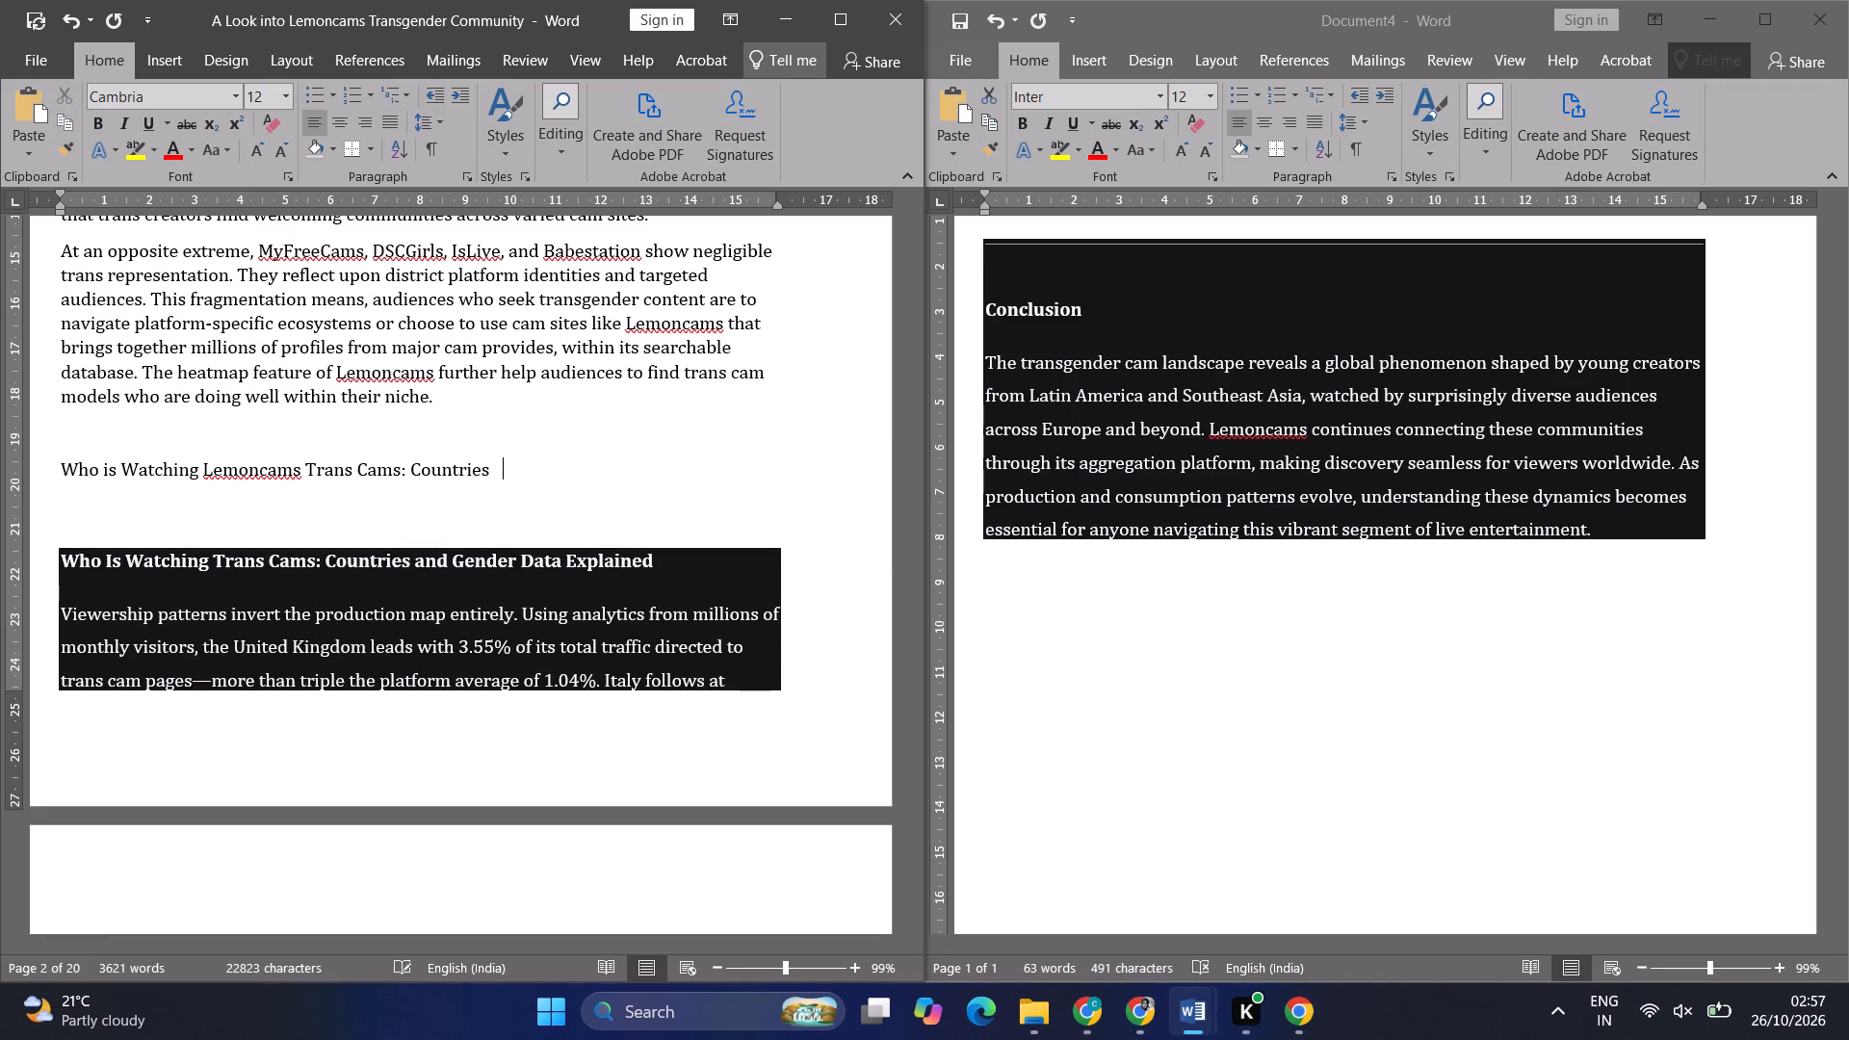
type("&")
key("space")
type("GEnder Data Explored")
Make the new viewership heading bold, with an empty line below it for the body text.
key("Return")
key("ctrl+shift+Up")
key("ctrl+b")
key("Right")
key("Right")
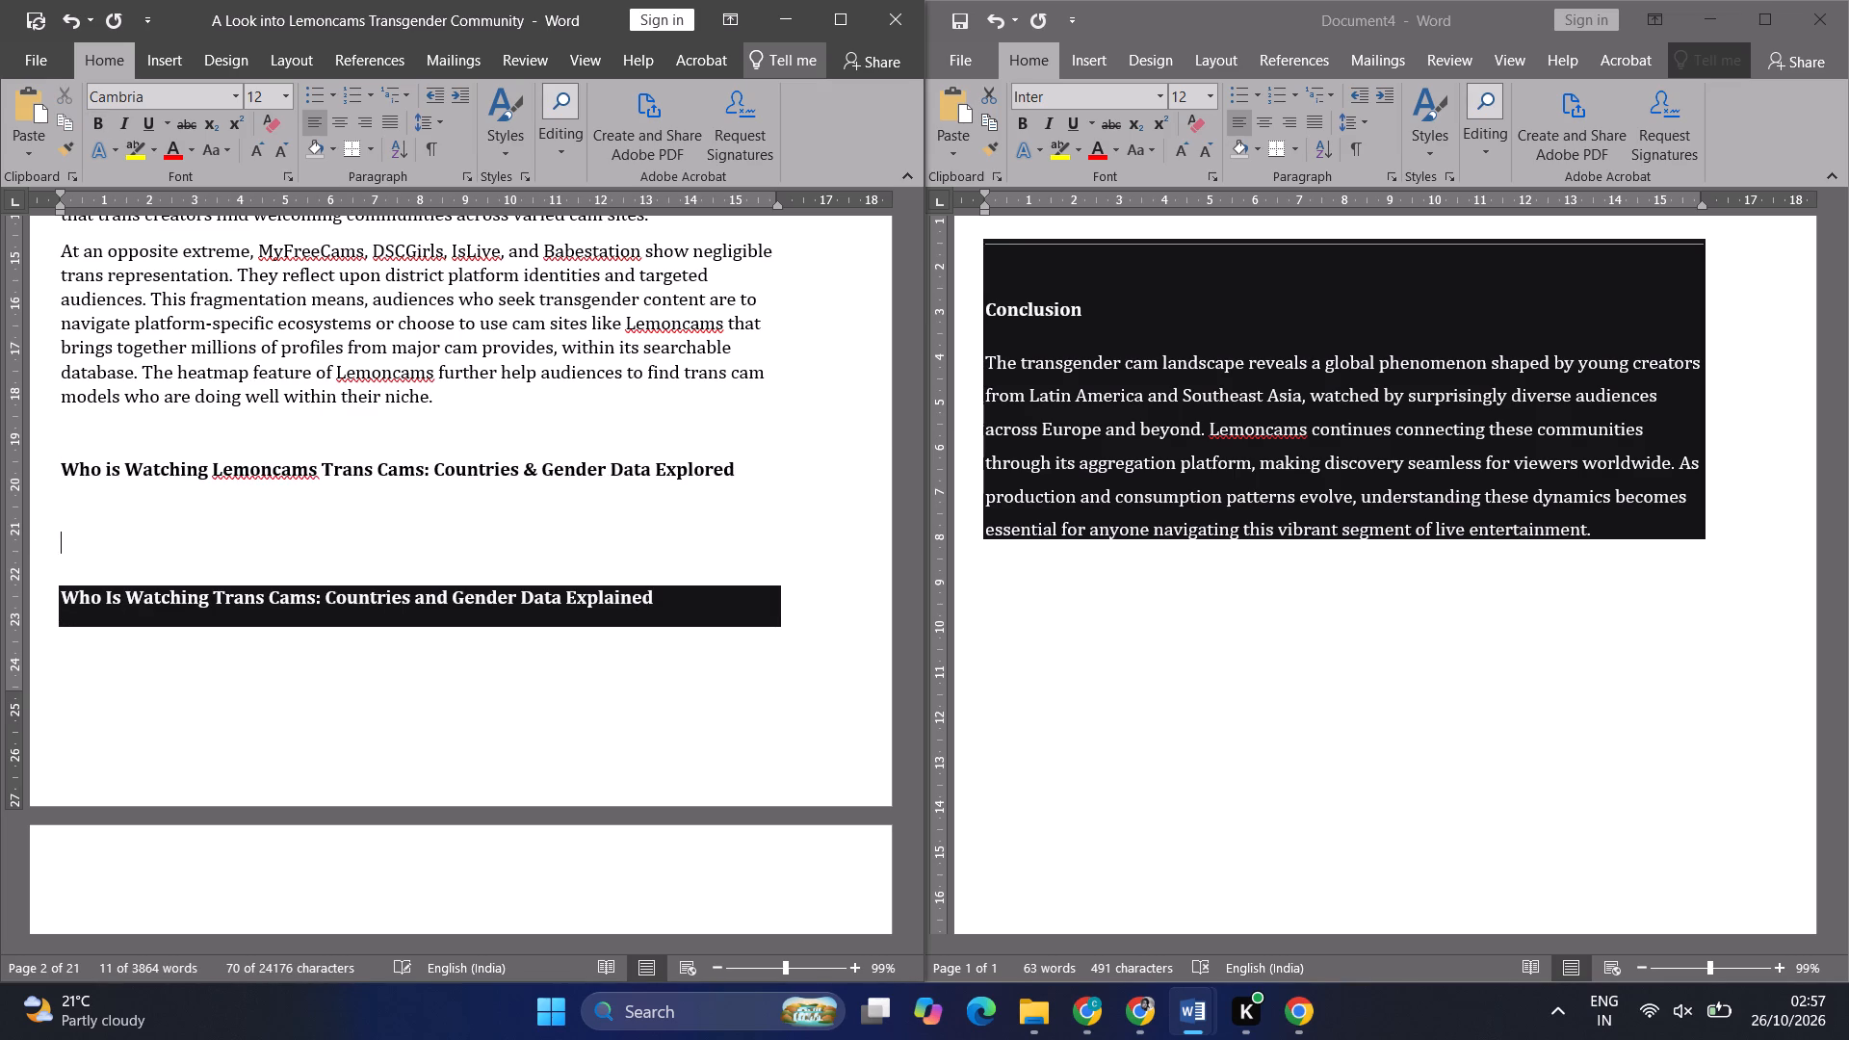
Delete the pasted source heading "Who Is Watching Trans Cams: Countries and Gender Data Explained".
key("ctrl+shift+Down")
key("ctrl+shift+Down")
key("BackSpace")
Under the new heading, write "Lemoncams data brings forward an interesting viewership pattern. It inverts the production map totally.".
key("Up")
key("t")
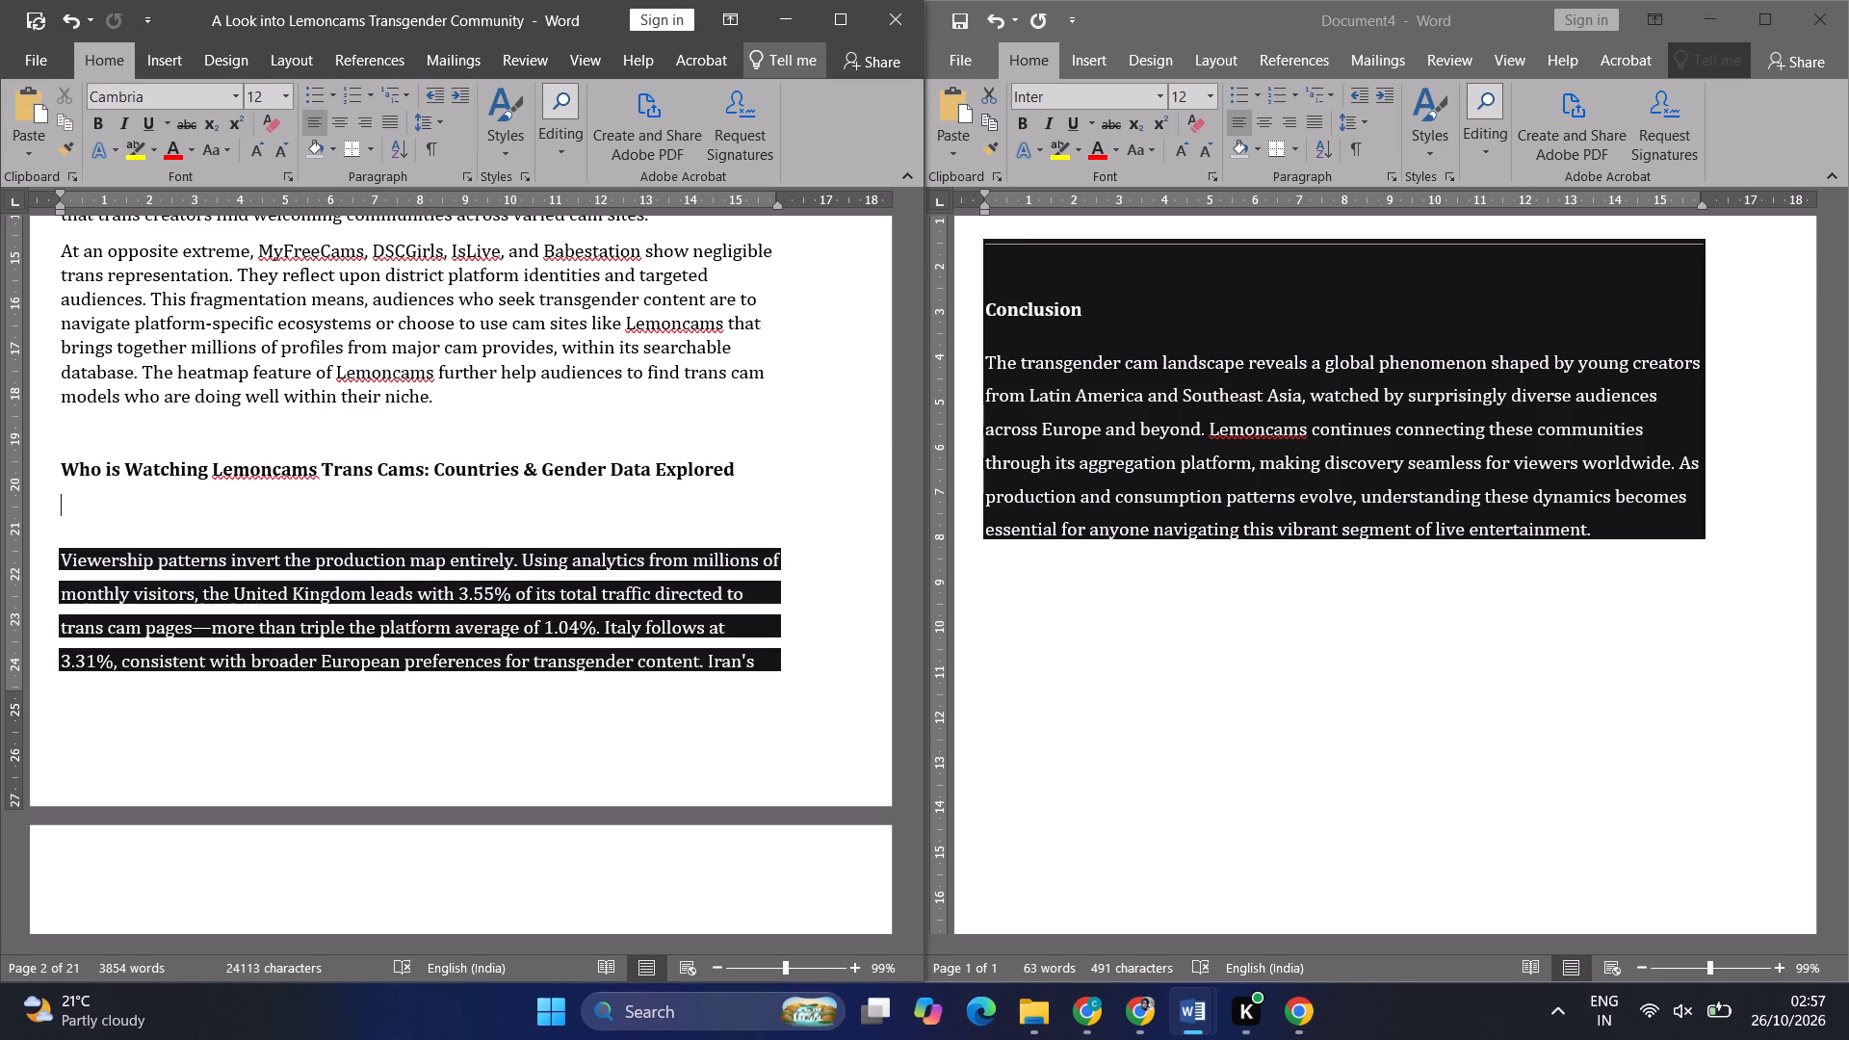
key("BackSpace")
type("Lemoncams")
key("space")
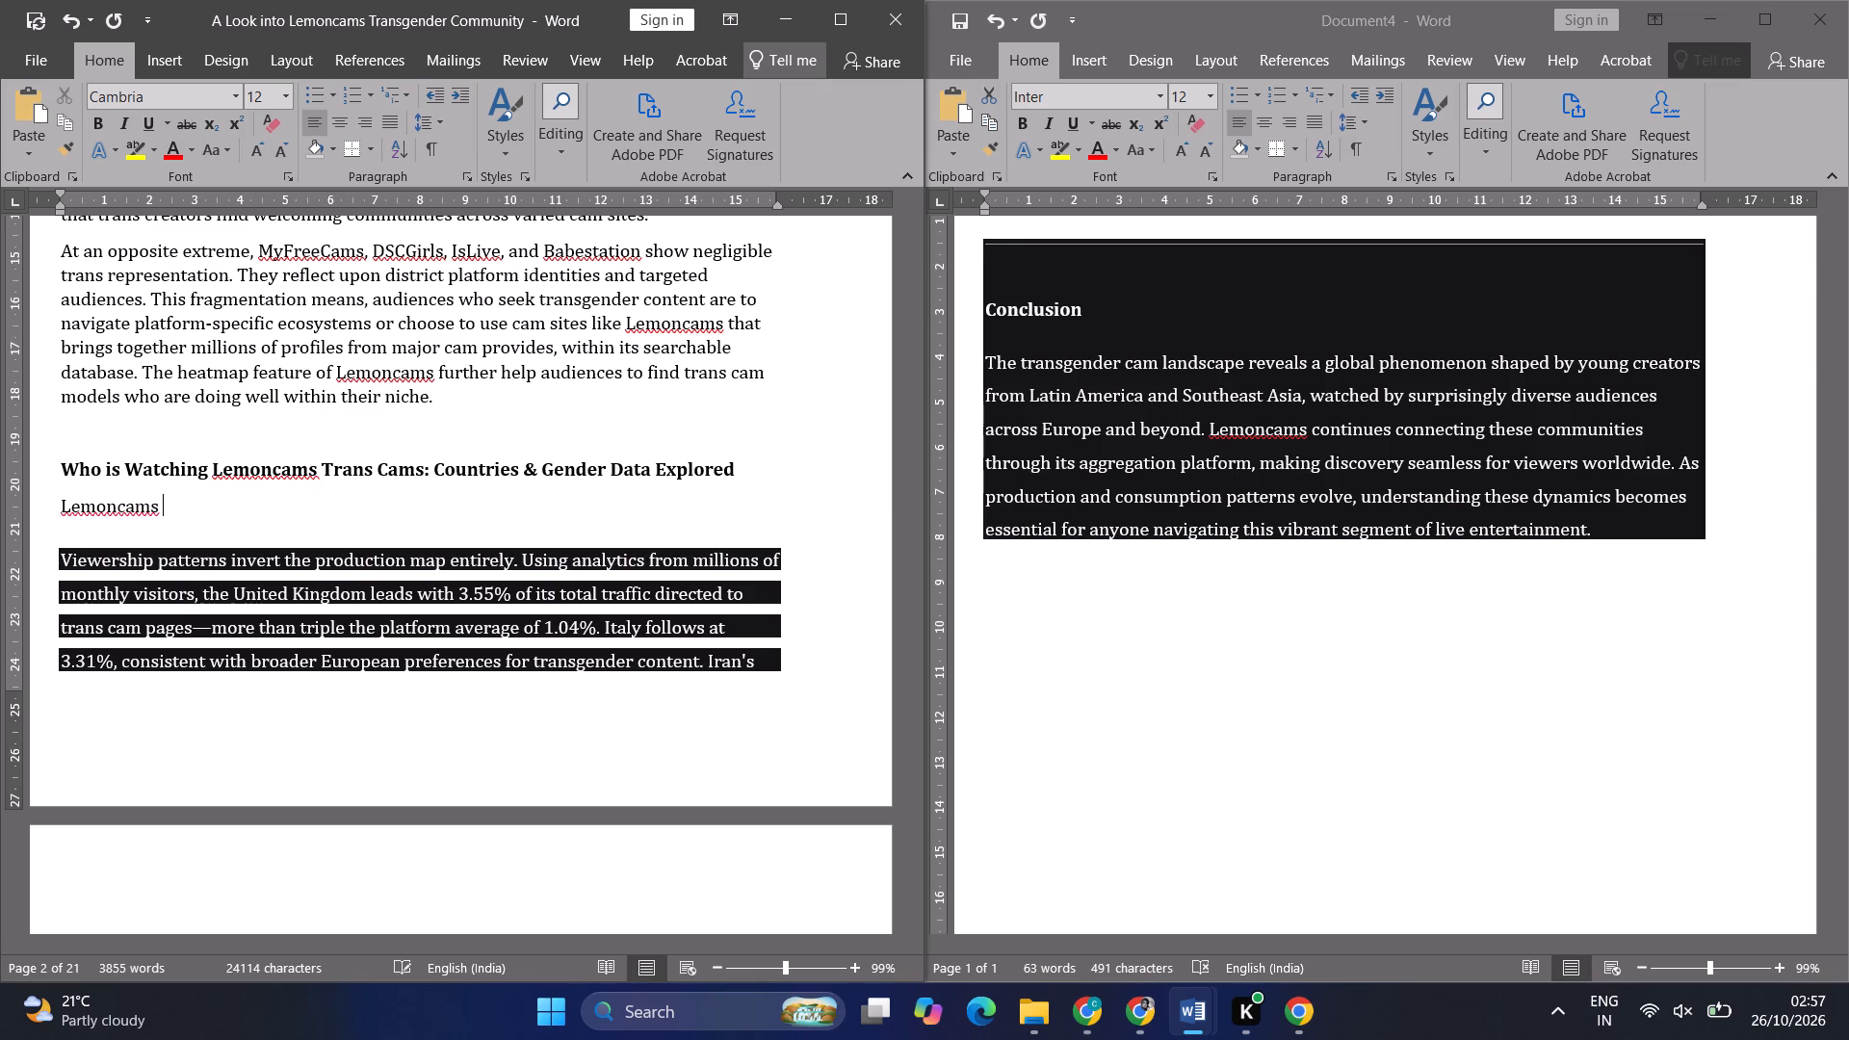
type("data re")
key("BackSpace")
key("BackSpace")
type("brings forward an interesting viewership")
key("space")
type("pattern. it inverts the prpdict")
key("BackSpace")
key("BackSpace")
key("BackSpace")
key("BackSpace")
key("BackSpace")
key("BackSpace")
key("d")
key("BackSpace")
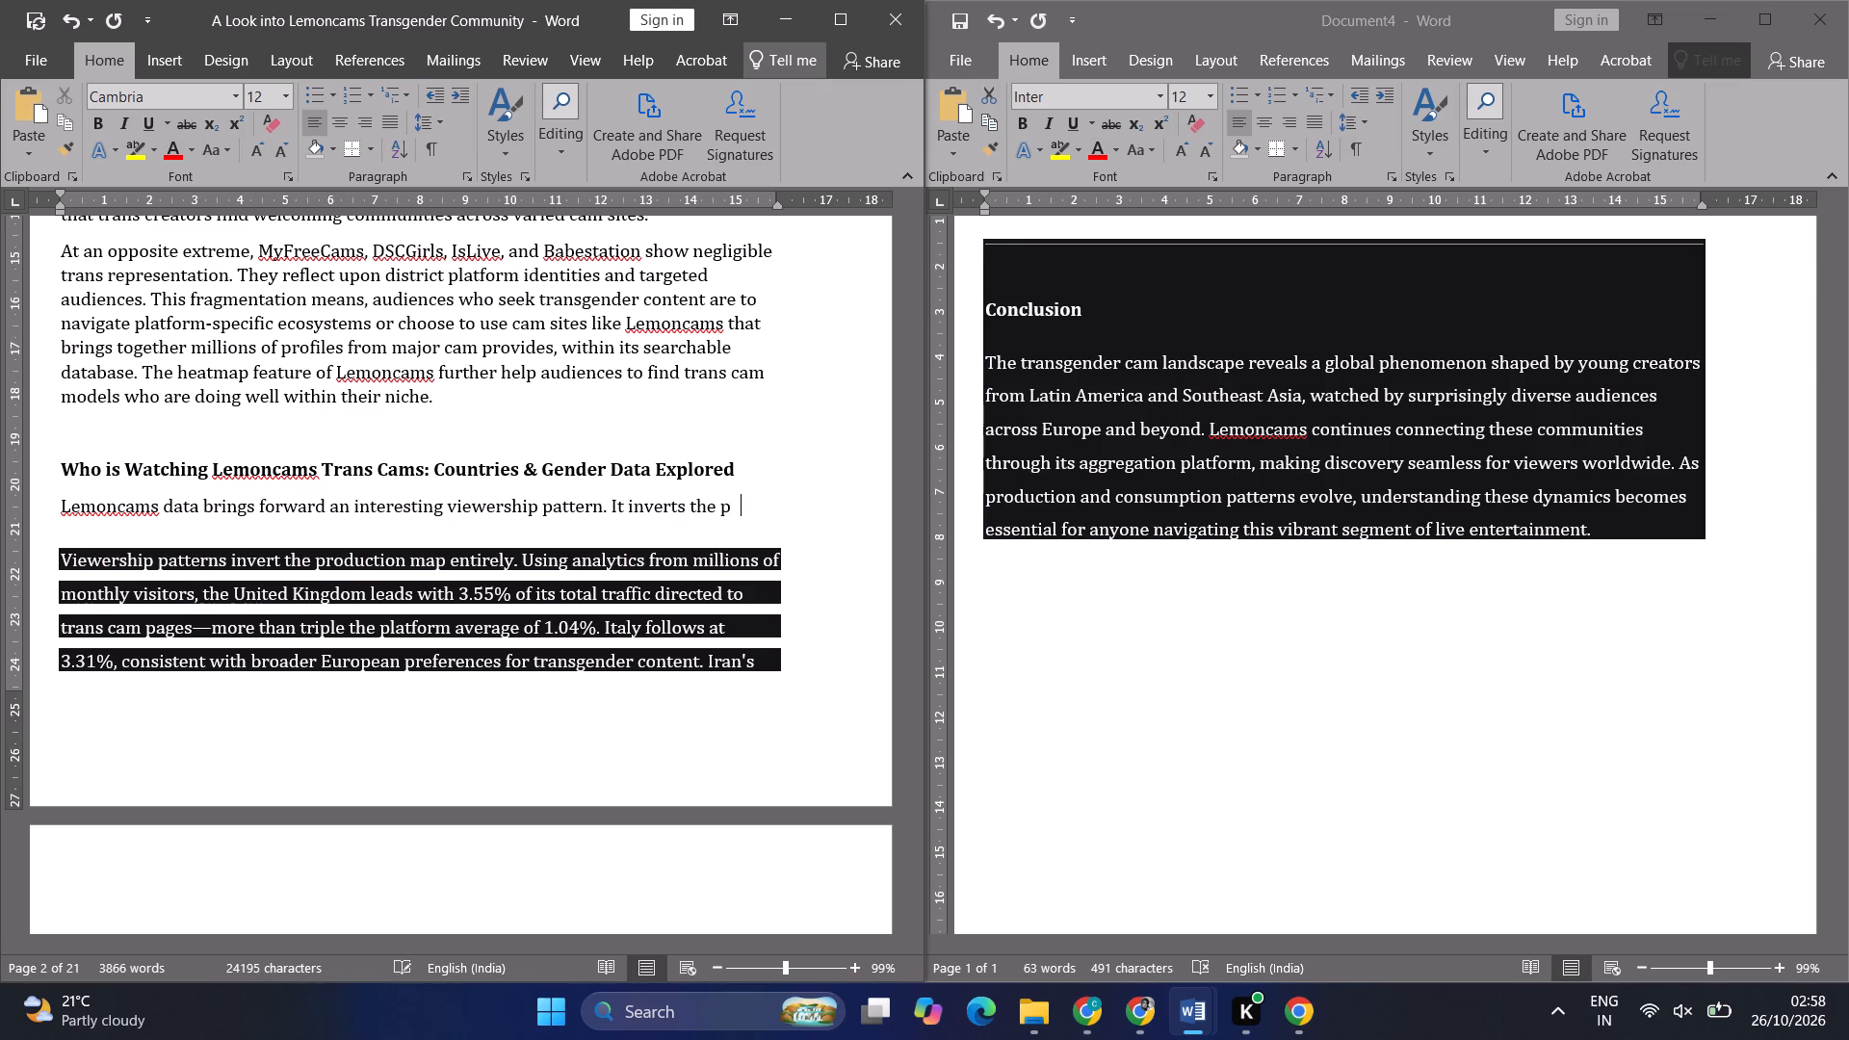
type("roduction map totally. sing")
Add "Using analytics coming from millions of monthly cam users, the UK leads here with 3.55% of total traffic that is directed to trans cam page- 3x".
key("space")
key("BackSpace")
key("BackSpace")
key("BackSpace")
key("BackSpace")
key("BackSpace")
type("Using na")
key("BackSpace")
key("BackSpace")
type("analytics coming from millions of monthly cam users, the UK leads here with 3.")
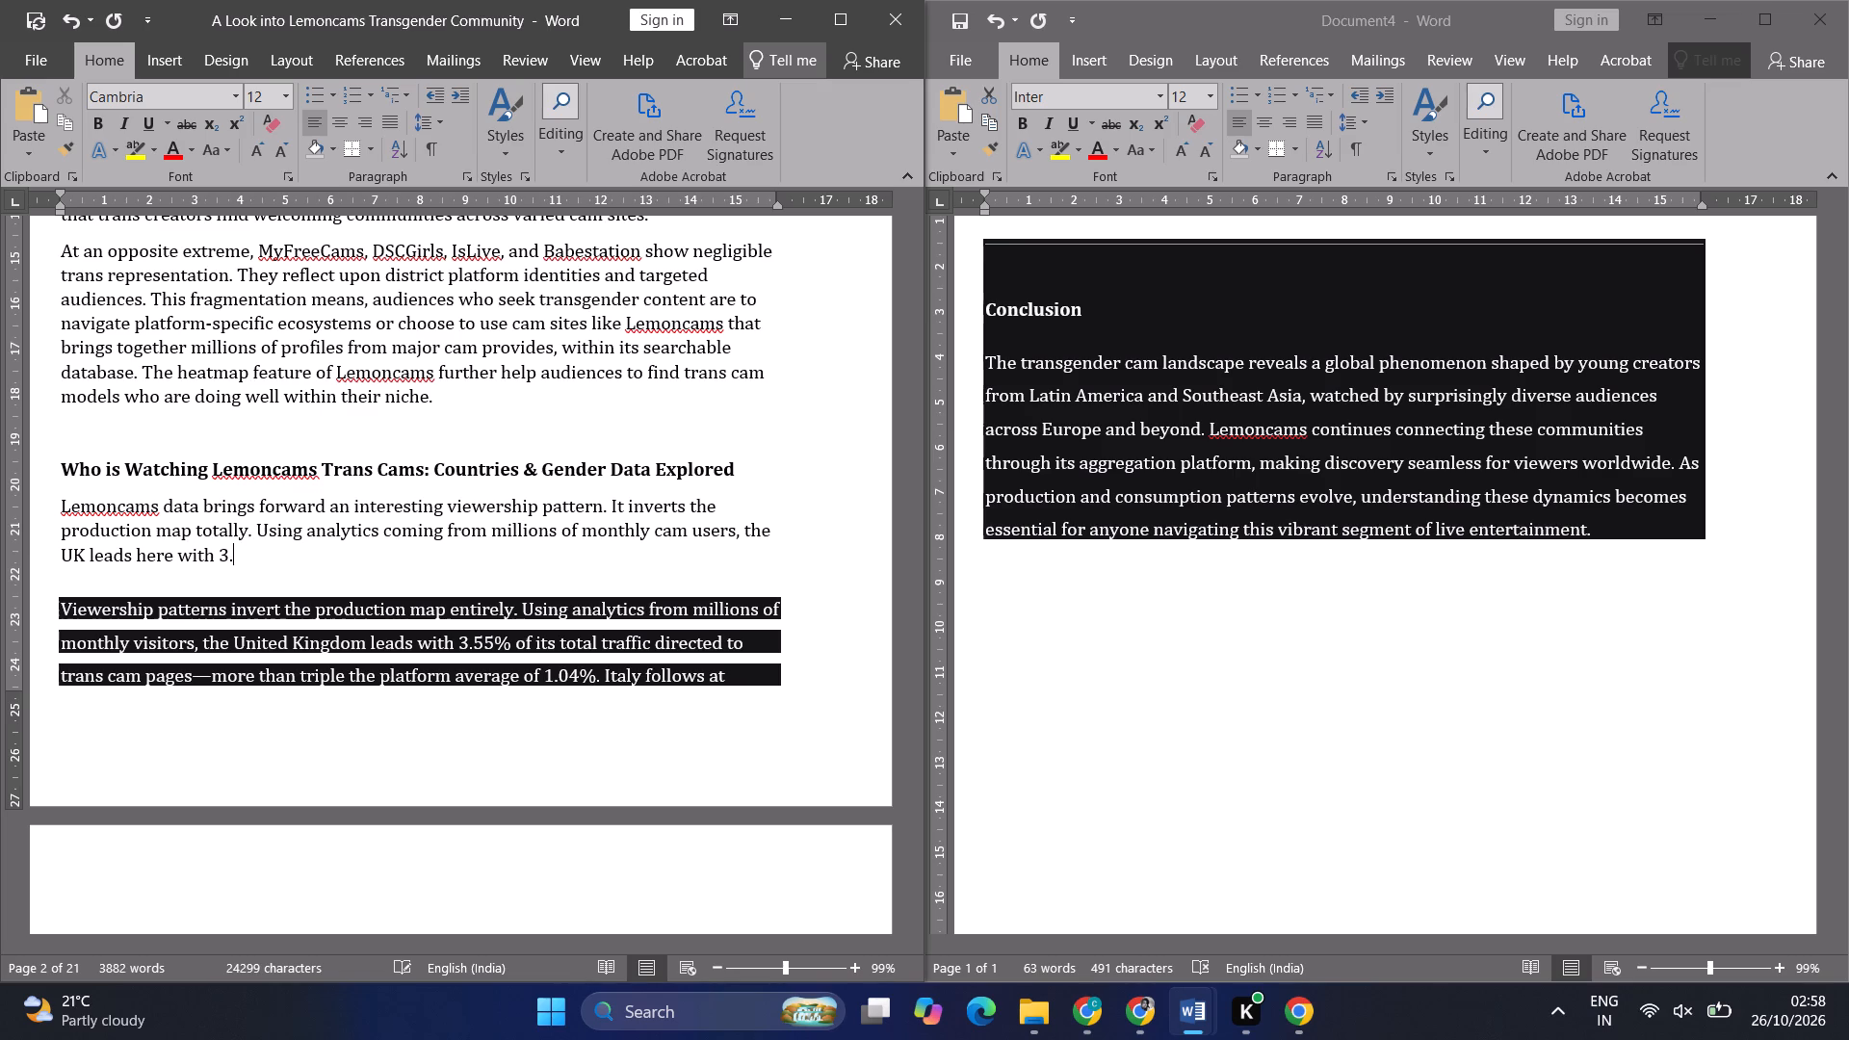
type("55% of total traffic that is directed to trans cam pa")
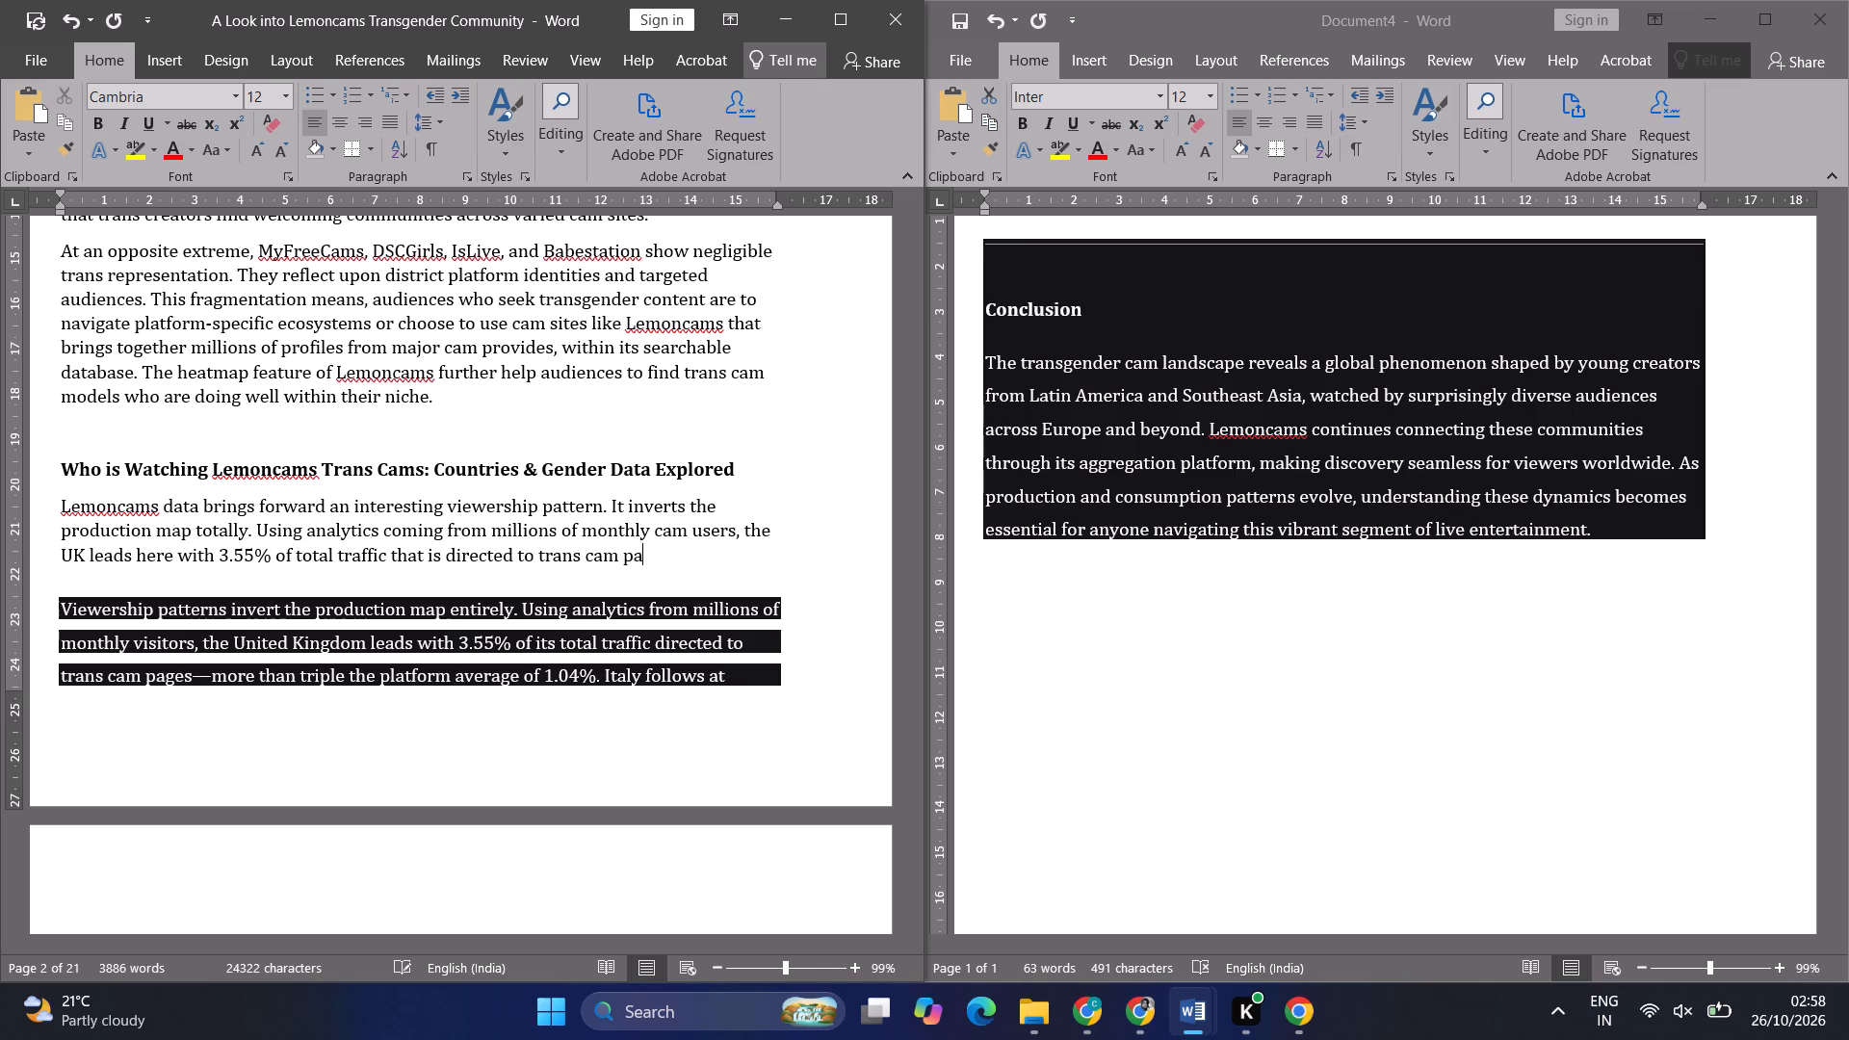
type("ge- mode")
key("BackSpace")
key("BackSpace")
type("re than tripple a")
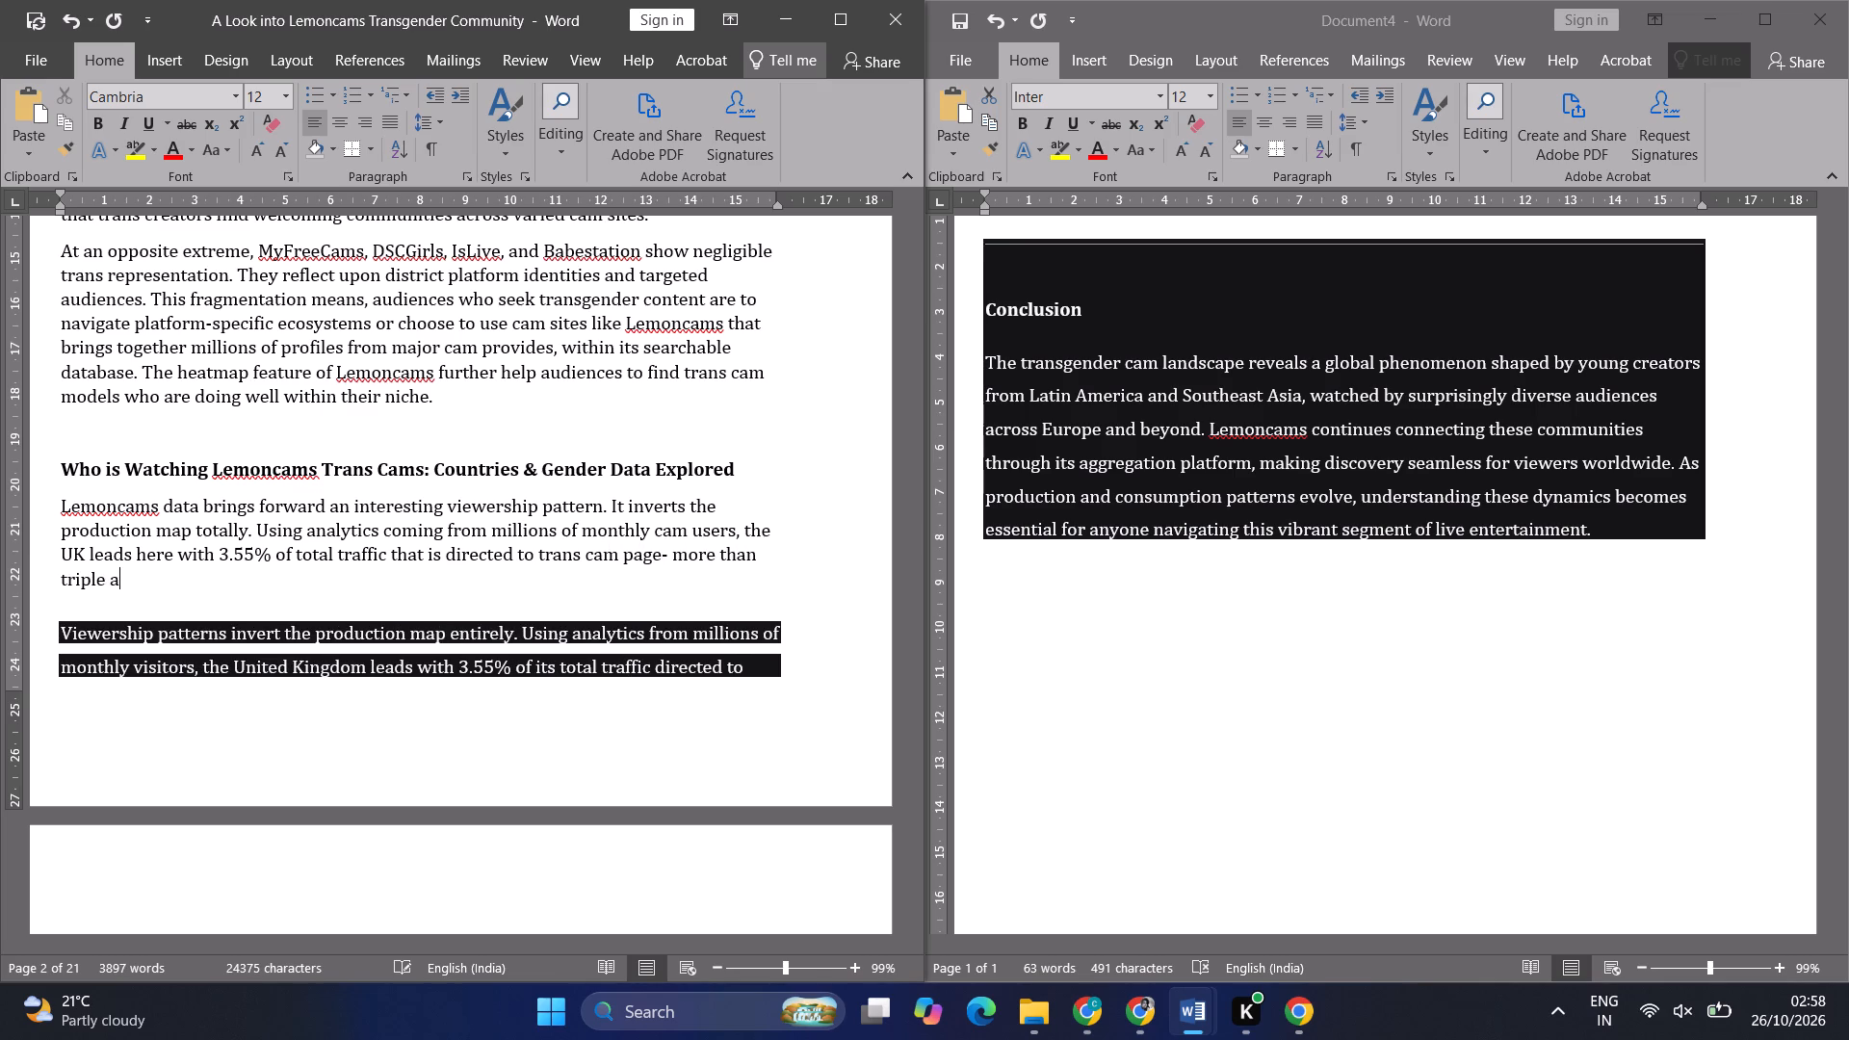
key("ctrl+shift+Left")
key("ctrl+shift+Left")
key("ctrl+shift+Left")
key("ctrl+shift+Left")
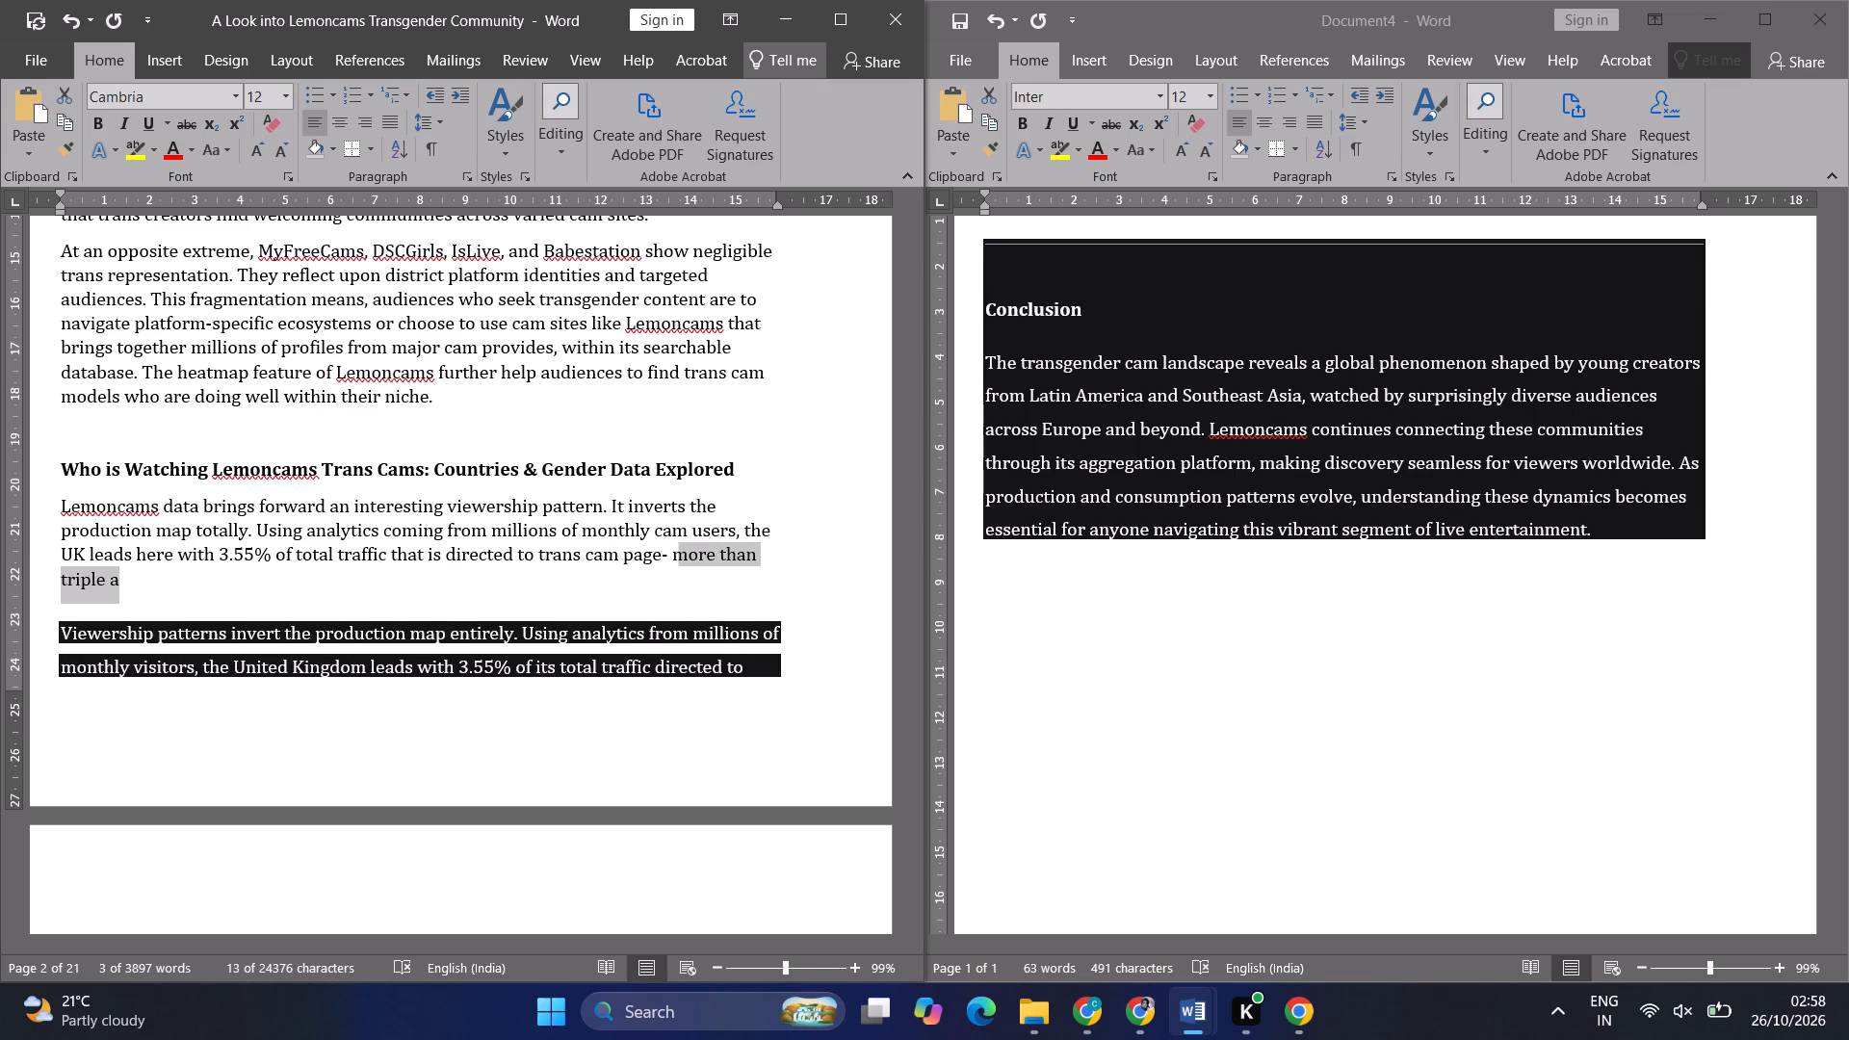
type("3x")
key("space")
Delete the already rewritten source text from "Viewership patterns invert" through "trans cam pages" and its dash.
key("Right")
key("shift+Down")
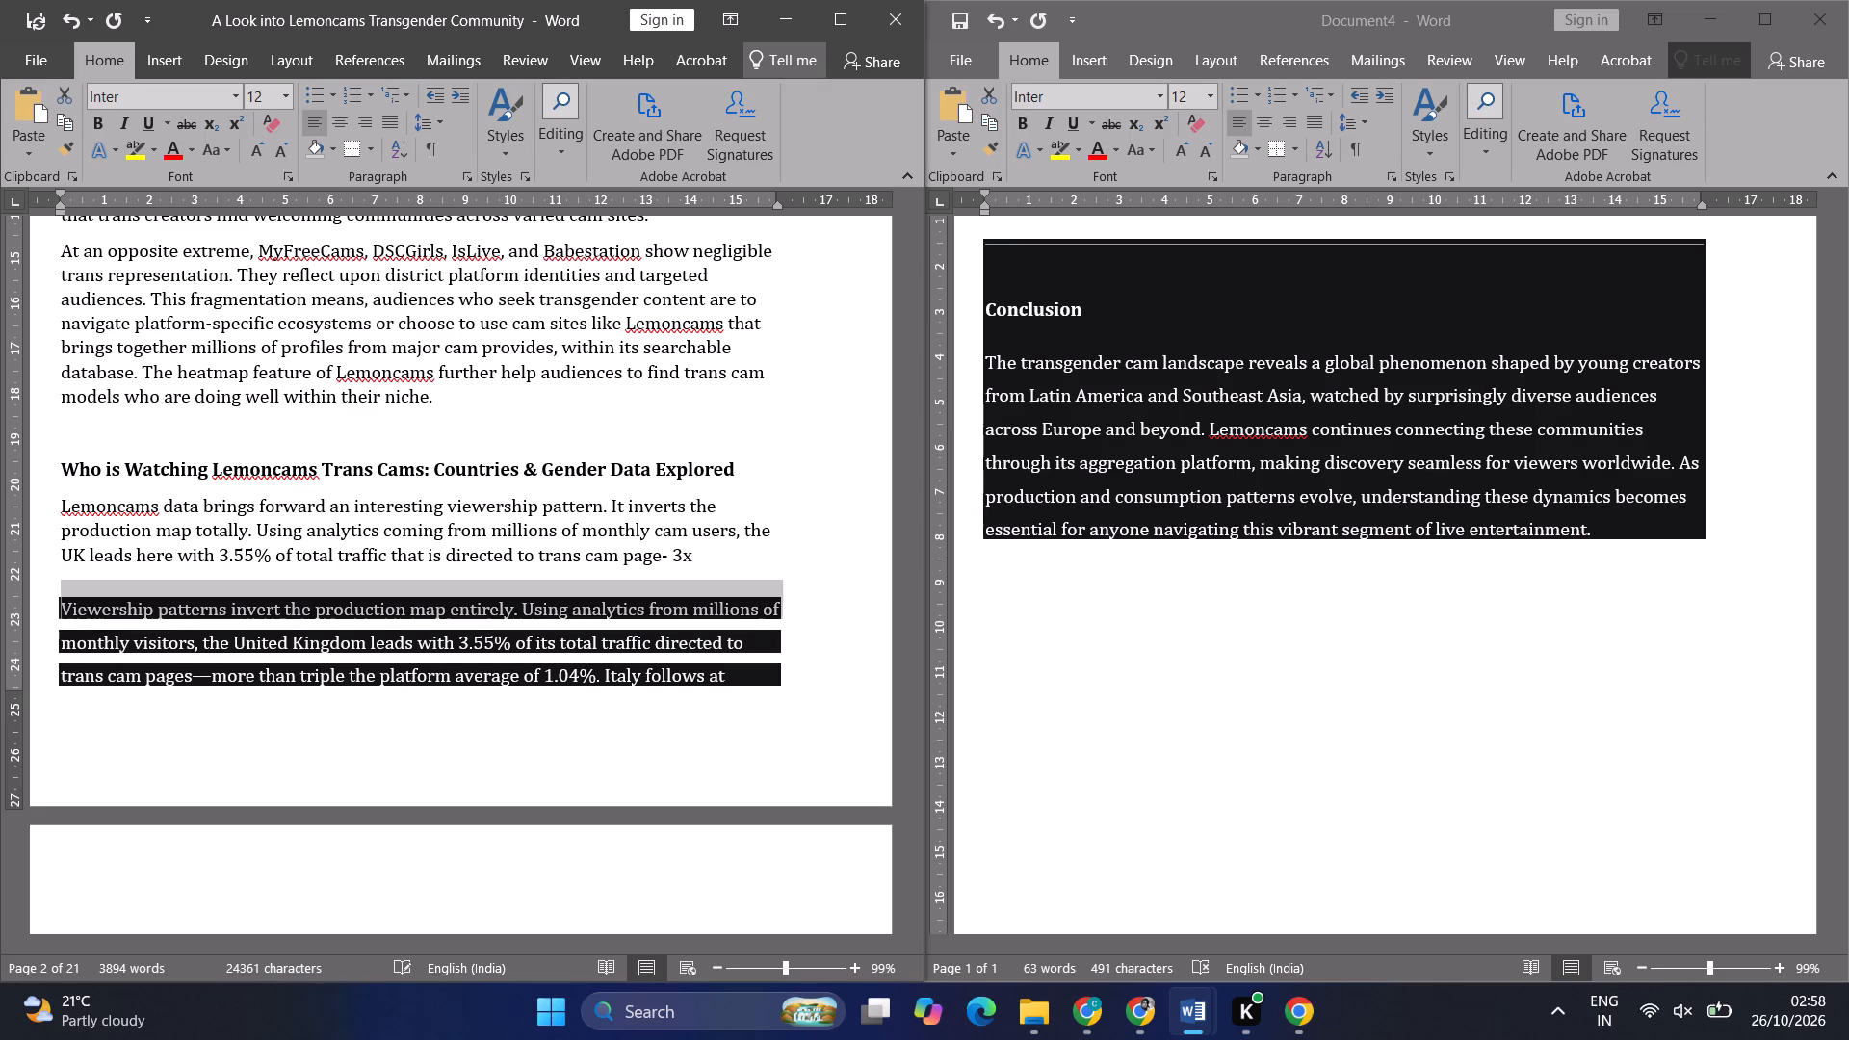
key("shift+Down")
key("BackSpace")
key("ctrl+shift+Right")
key("ctrl+shift+Right")
key("ctrl+shift+Right")
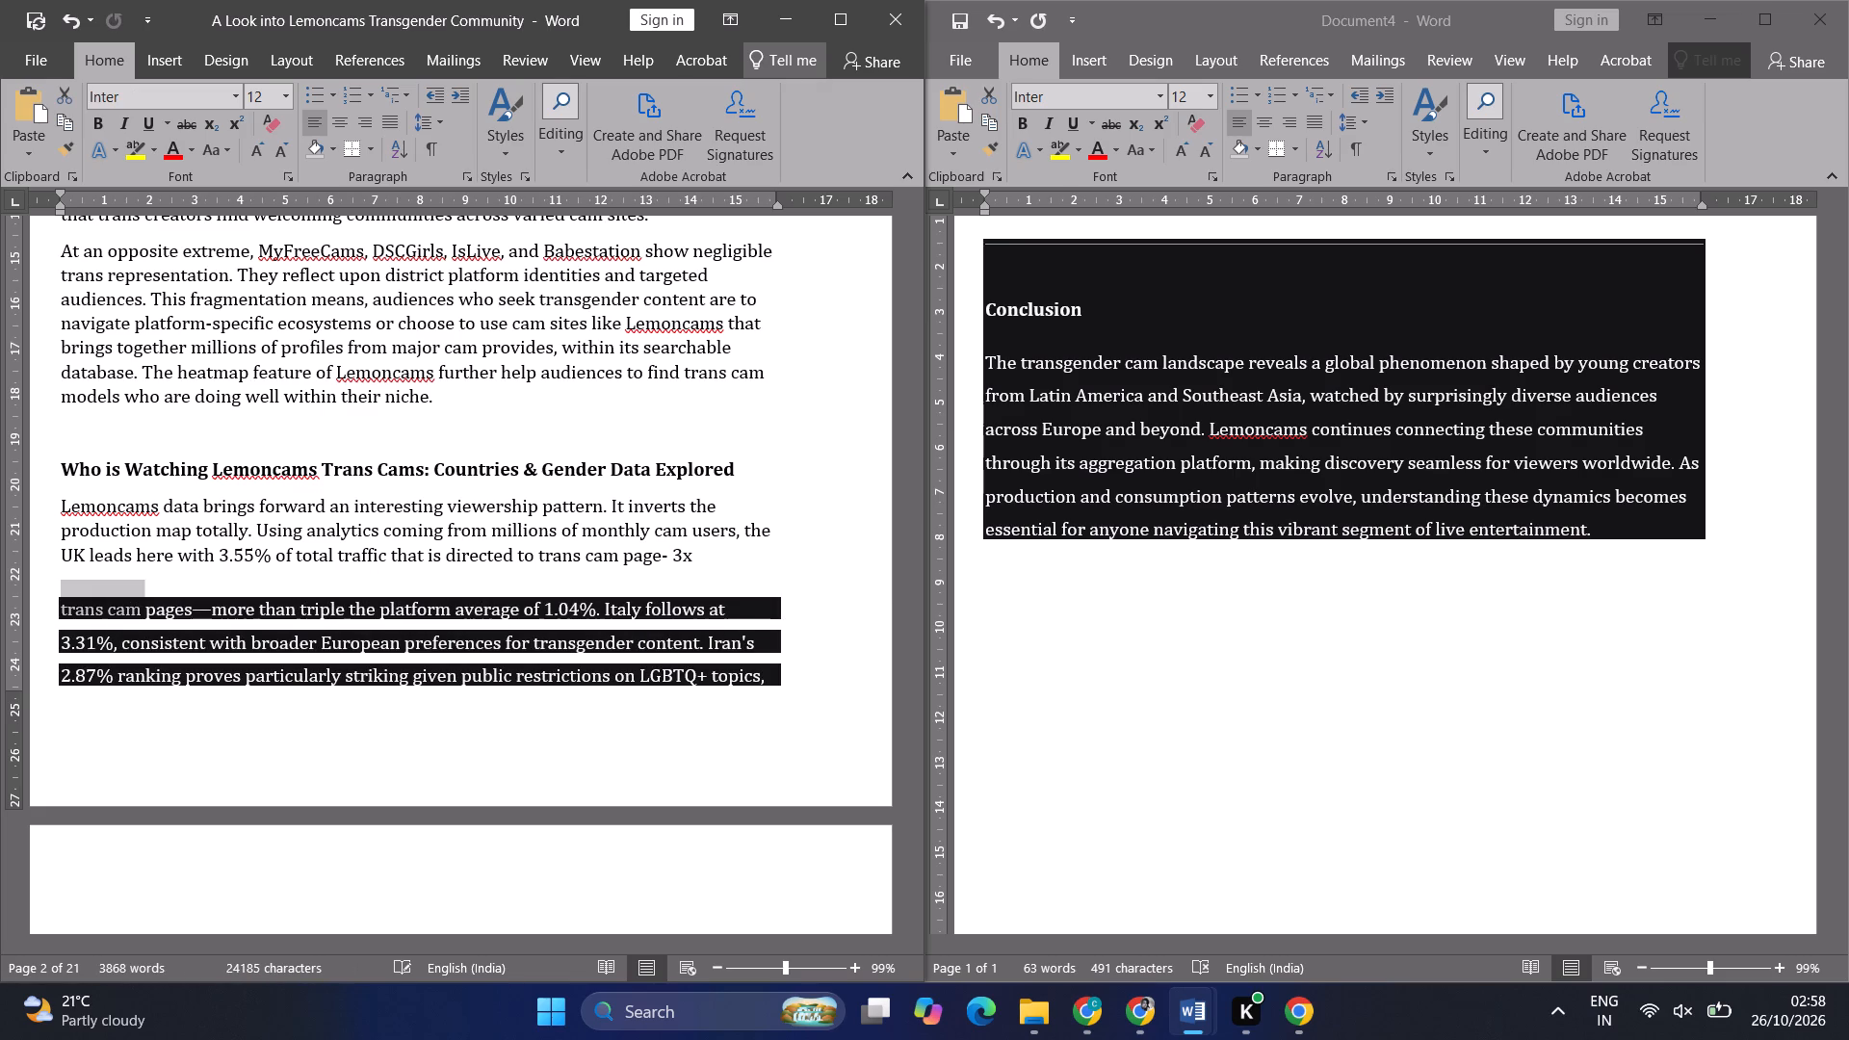
key("ctrl+shift+Right")
key("BackSpace")
Complete the UK sentence with "the platform average which stands at 1.04%.".
key("Left")
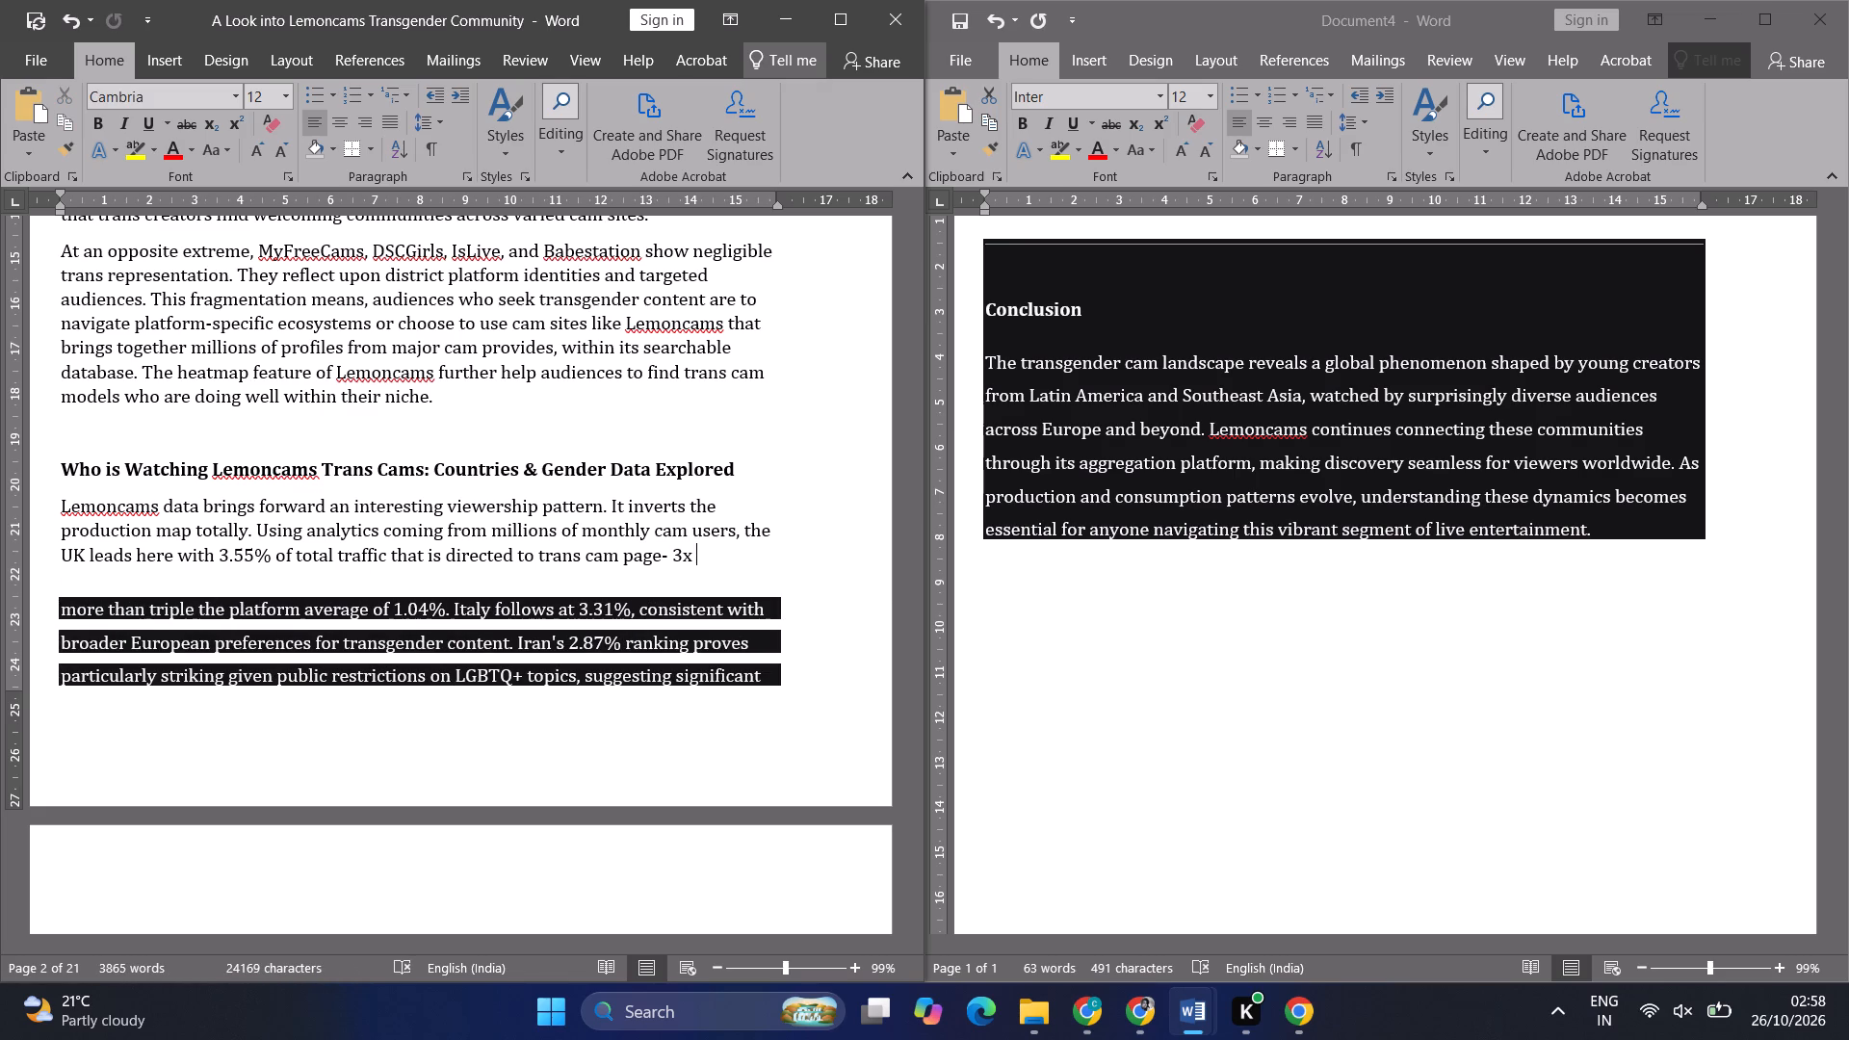
type("the")
key("space")
key("BackSpace")
key("BackSpace")
type("e platofm")
key("BackSpace")
key("BackSpace")
key("BackSpace")
type("form averga ewhi")
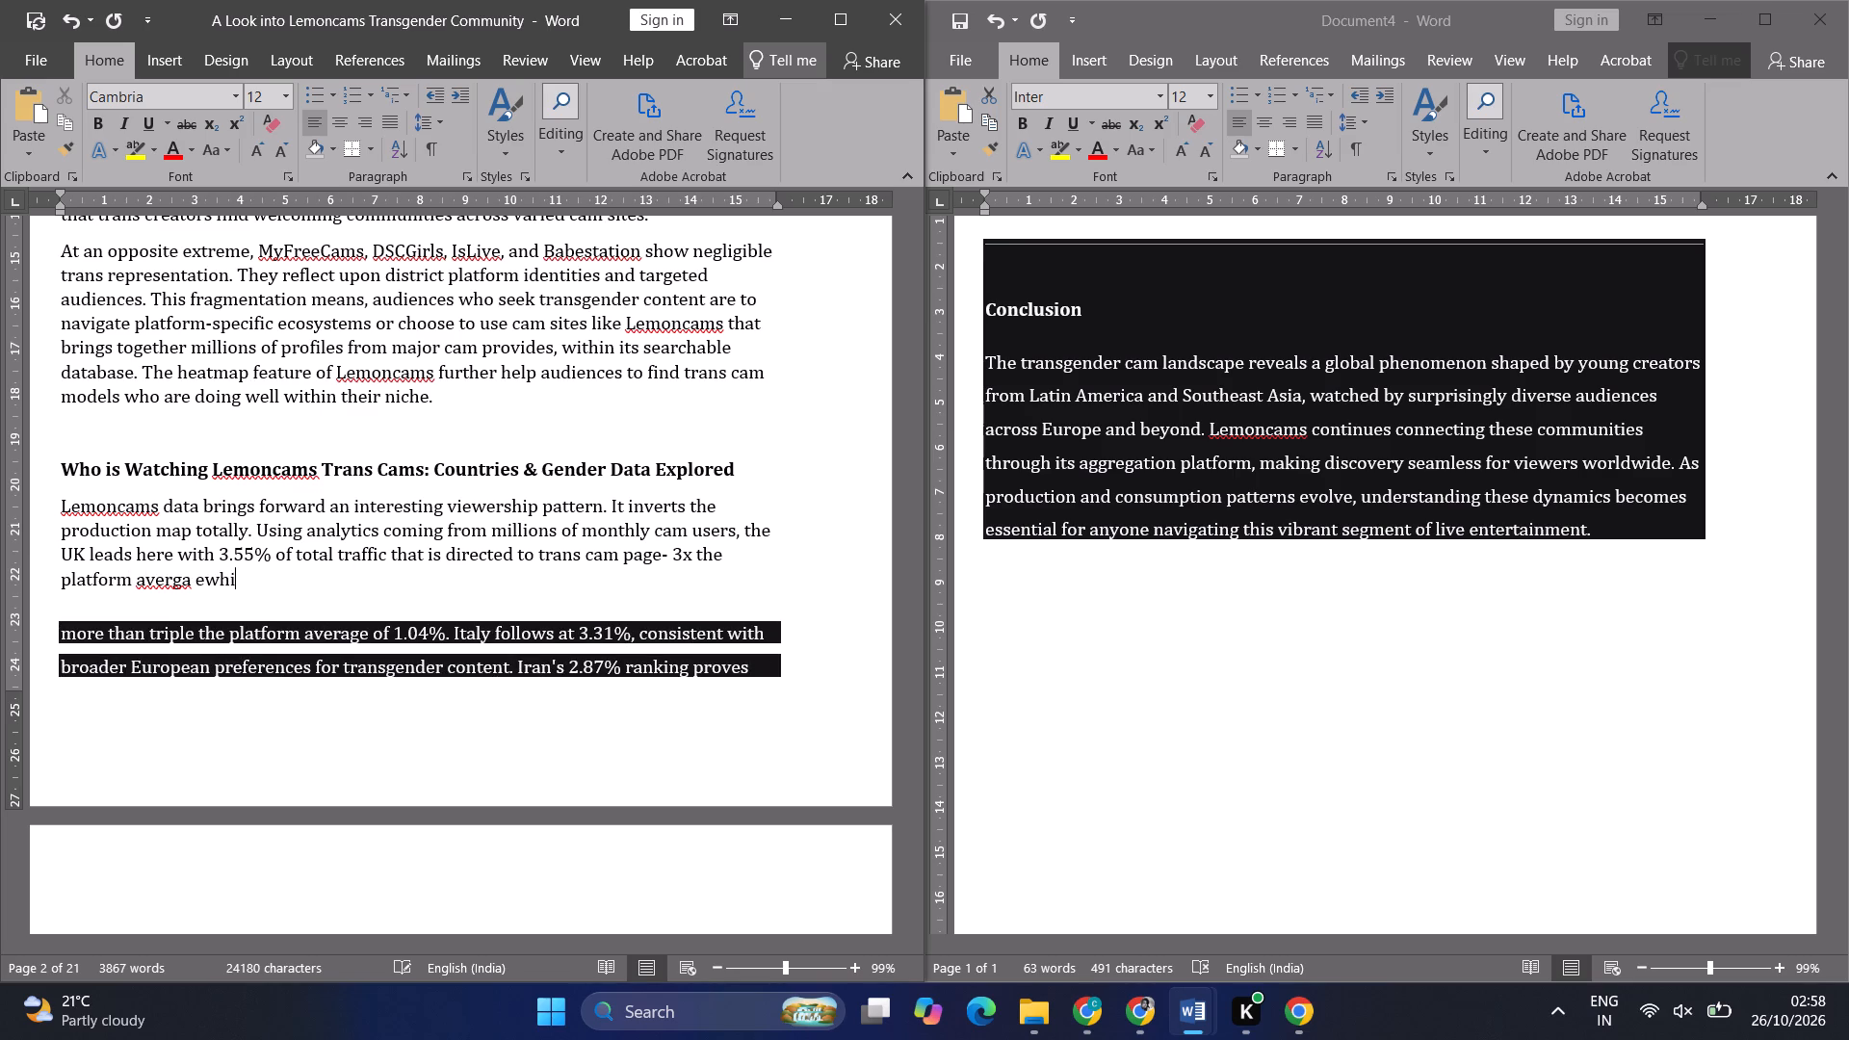
key("BackSpace")
key("BackSpace")
key("BackSpace")
key("BackSpace")
key("BackSpace")
key("BackSpace")
type("e which")
key("space")
key("ctrl+shift+Left")
key("Left")
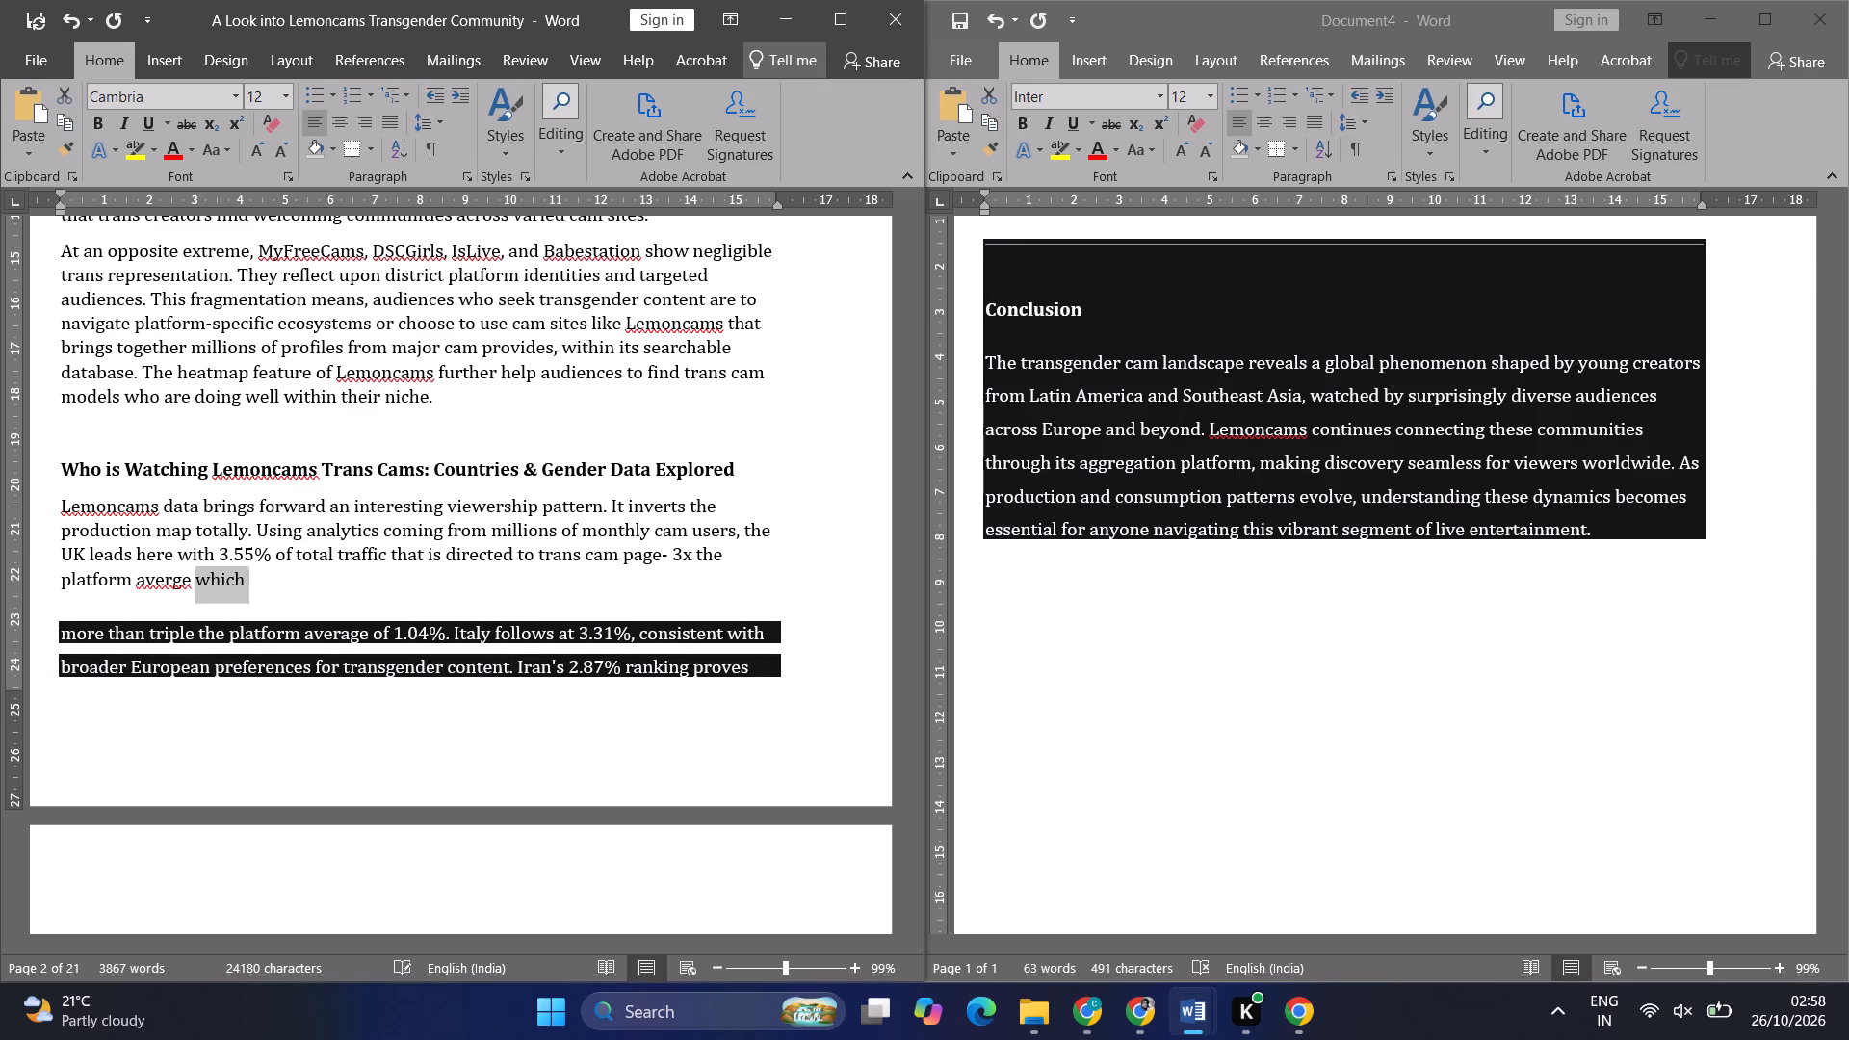
key("Left")
key("Left")
key("Left")
key("a")
key("End")
type("stands at 1.04%.")
Delete the leftover source phrase "more than triple the platform average of 1.04%." before the Italy sentence.
key("Right")
key("ctrl+shift+Right")
key("ctrl+shift+Right")
key("ctrl+shift+Right")
key("ctrl+shift+Right")
key("ctrl+shift+Right")
key("ctrl+shift+Right")
key("ctrl+shift+Right")
key("ctrl+shift+Right")
key("ctrl+shift+Right")
key("ctrl+shift+Right")
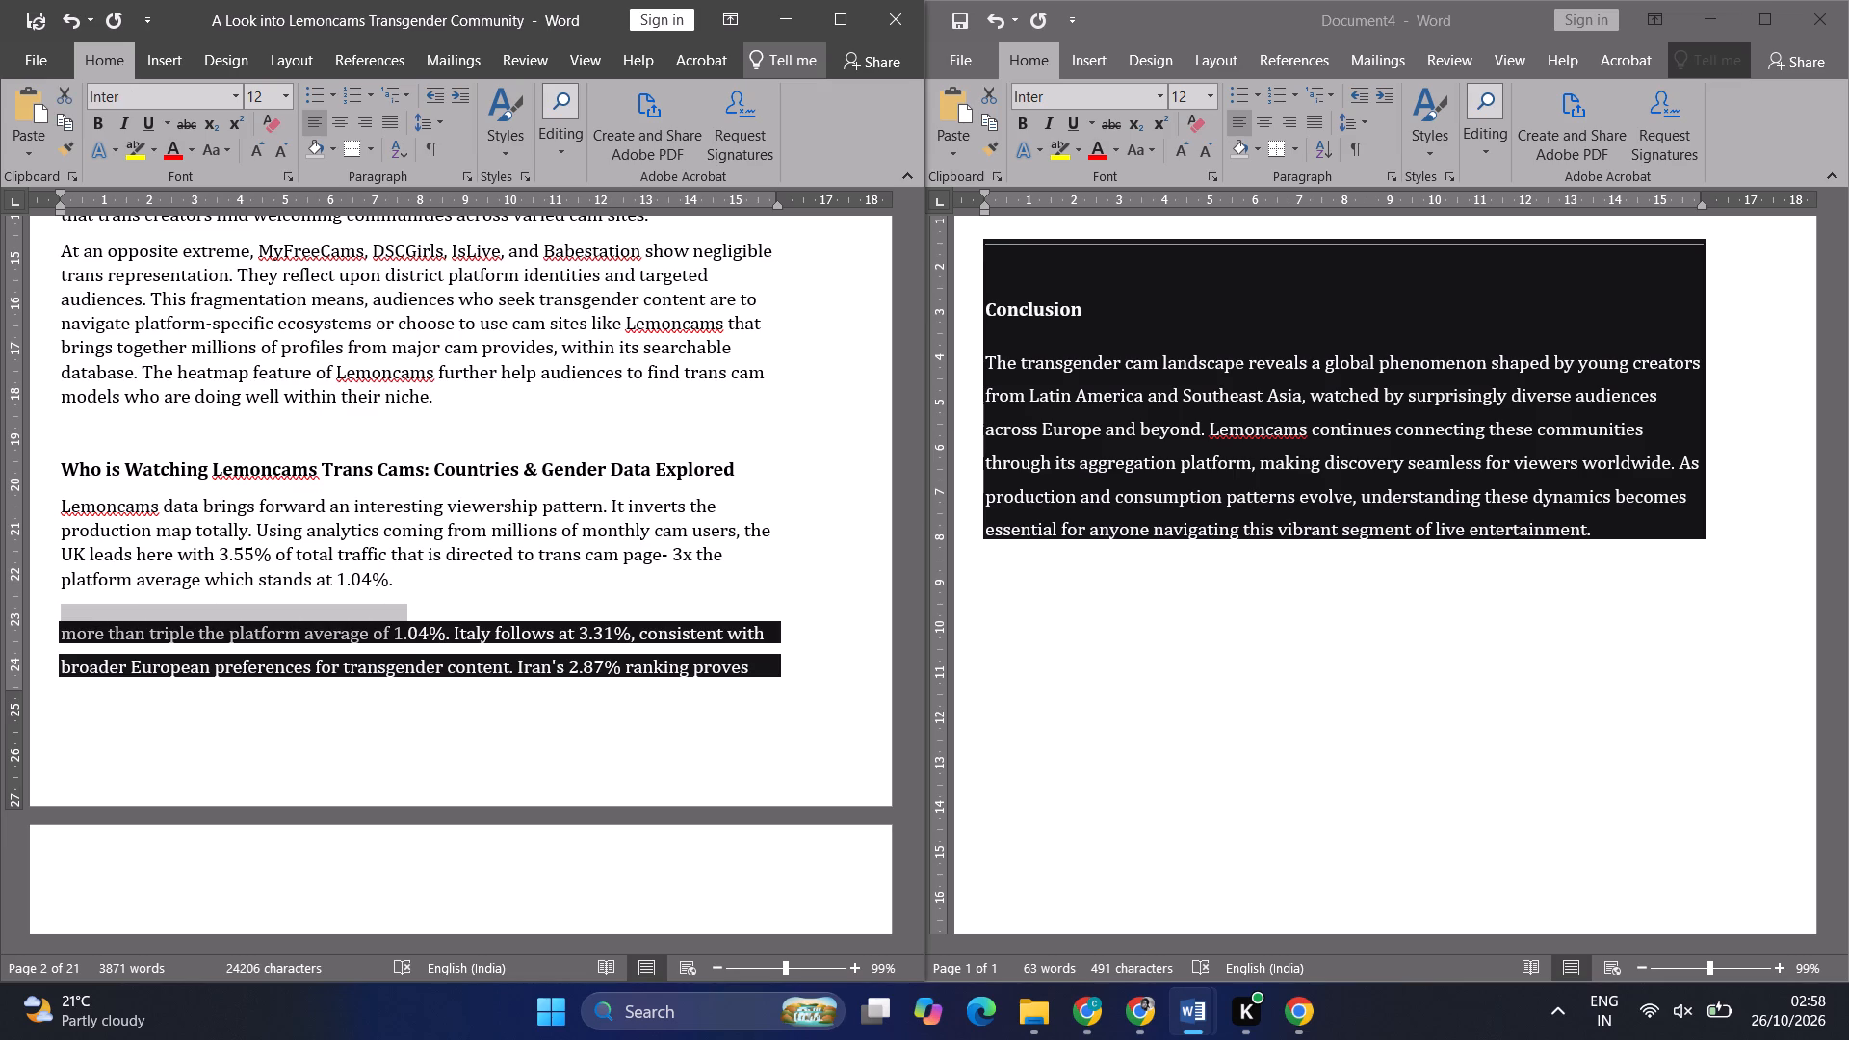
key("ctrl+shift+Right")
key("BackSpace")
Continue the rewritten paragraph with "Following it is Italy with 3.31%".
key("Left")
key("space")
type("Fl")
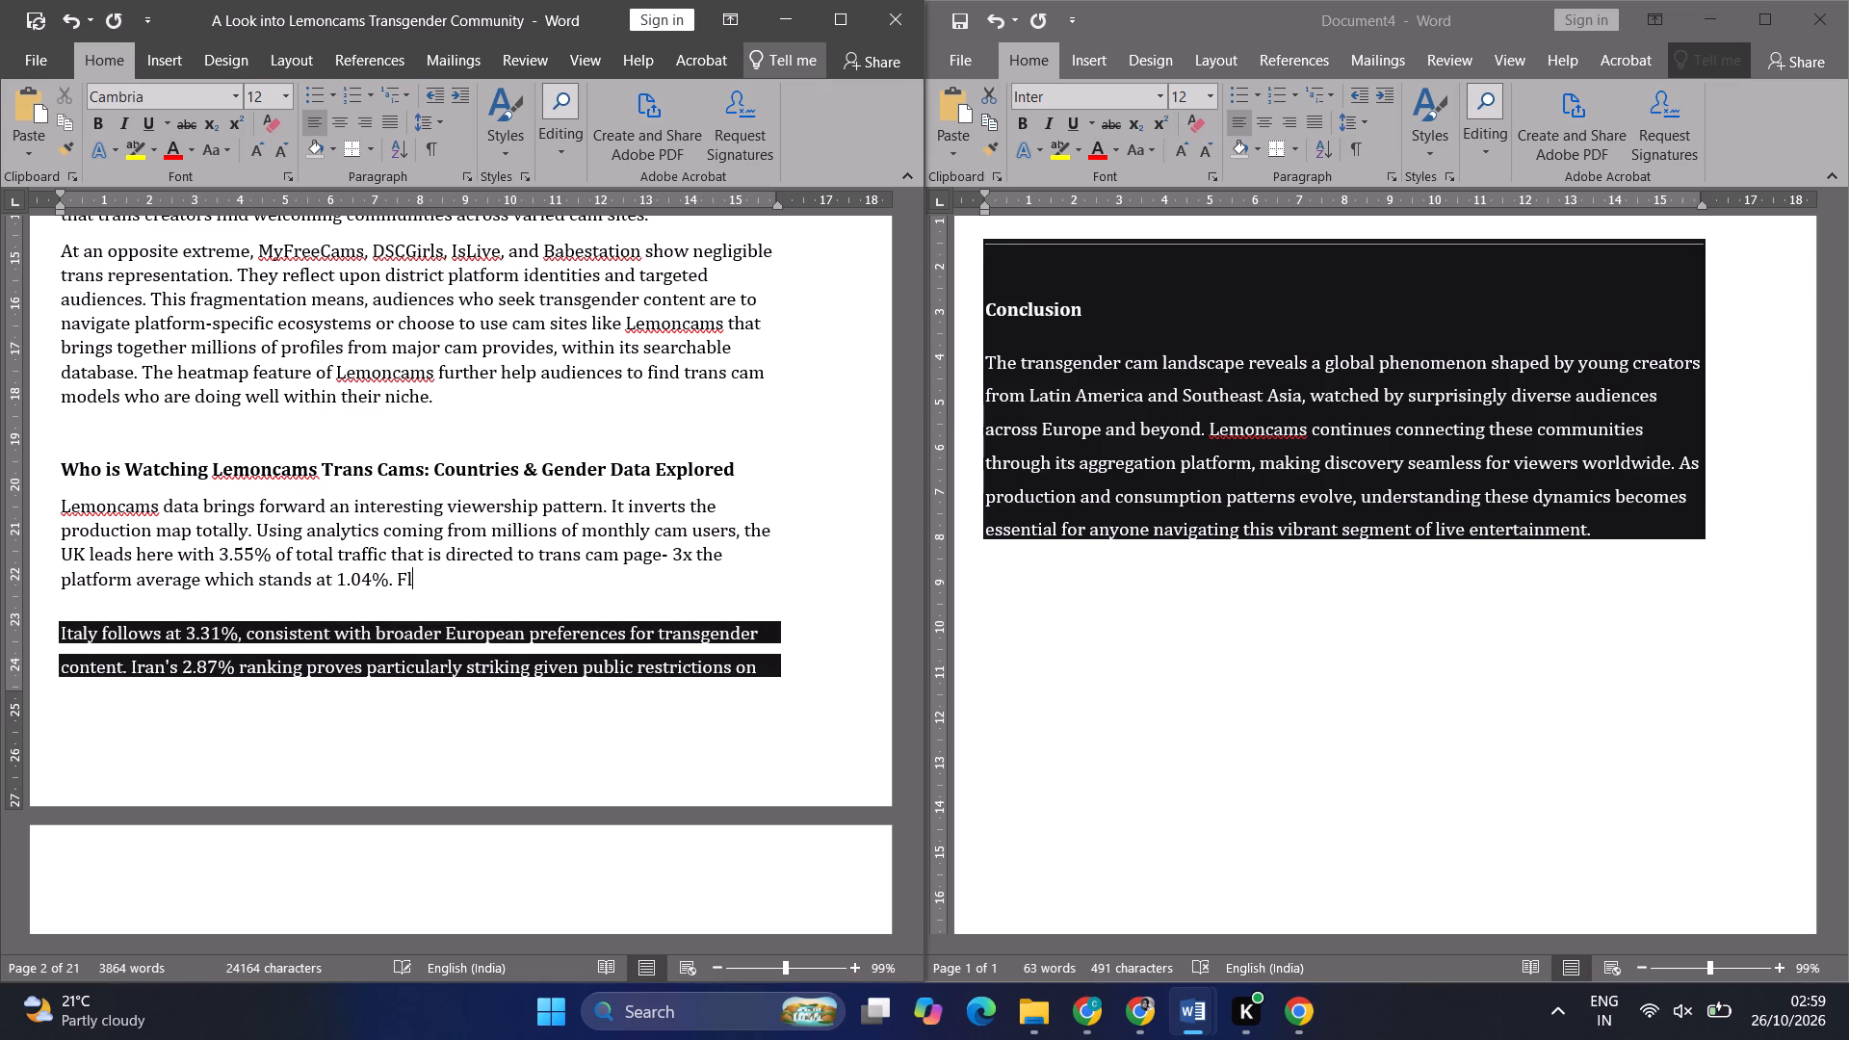
key("BackSpace")
type("ollowing it is Itali")
key("BackSpace")
type("y with 3.31%")
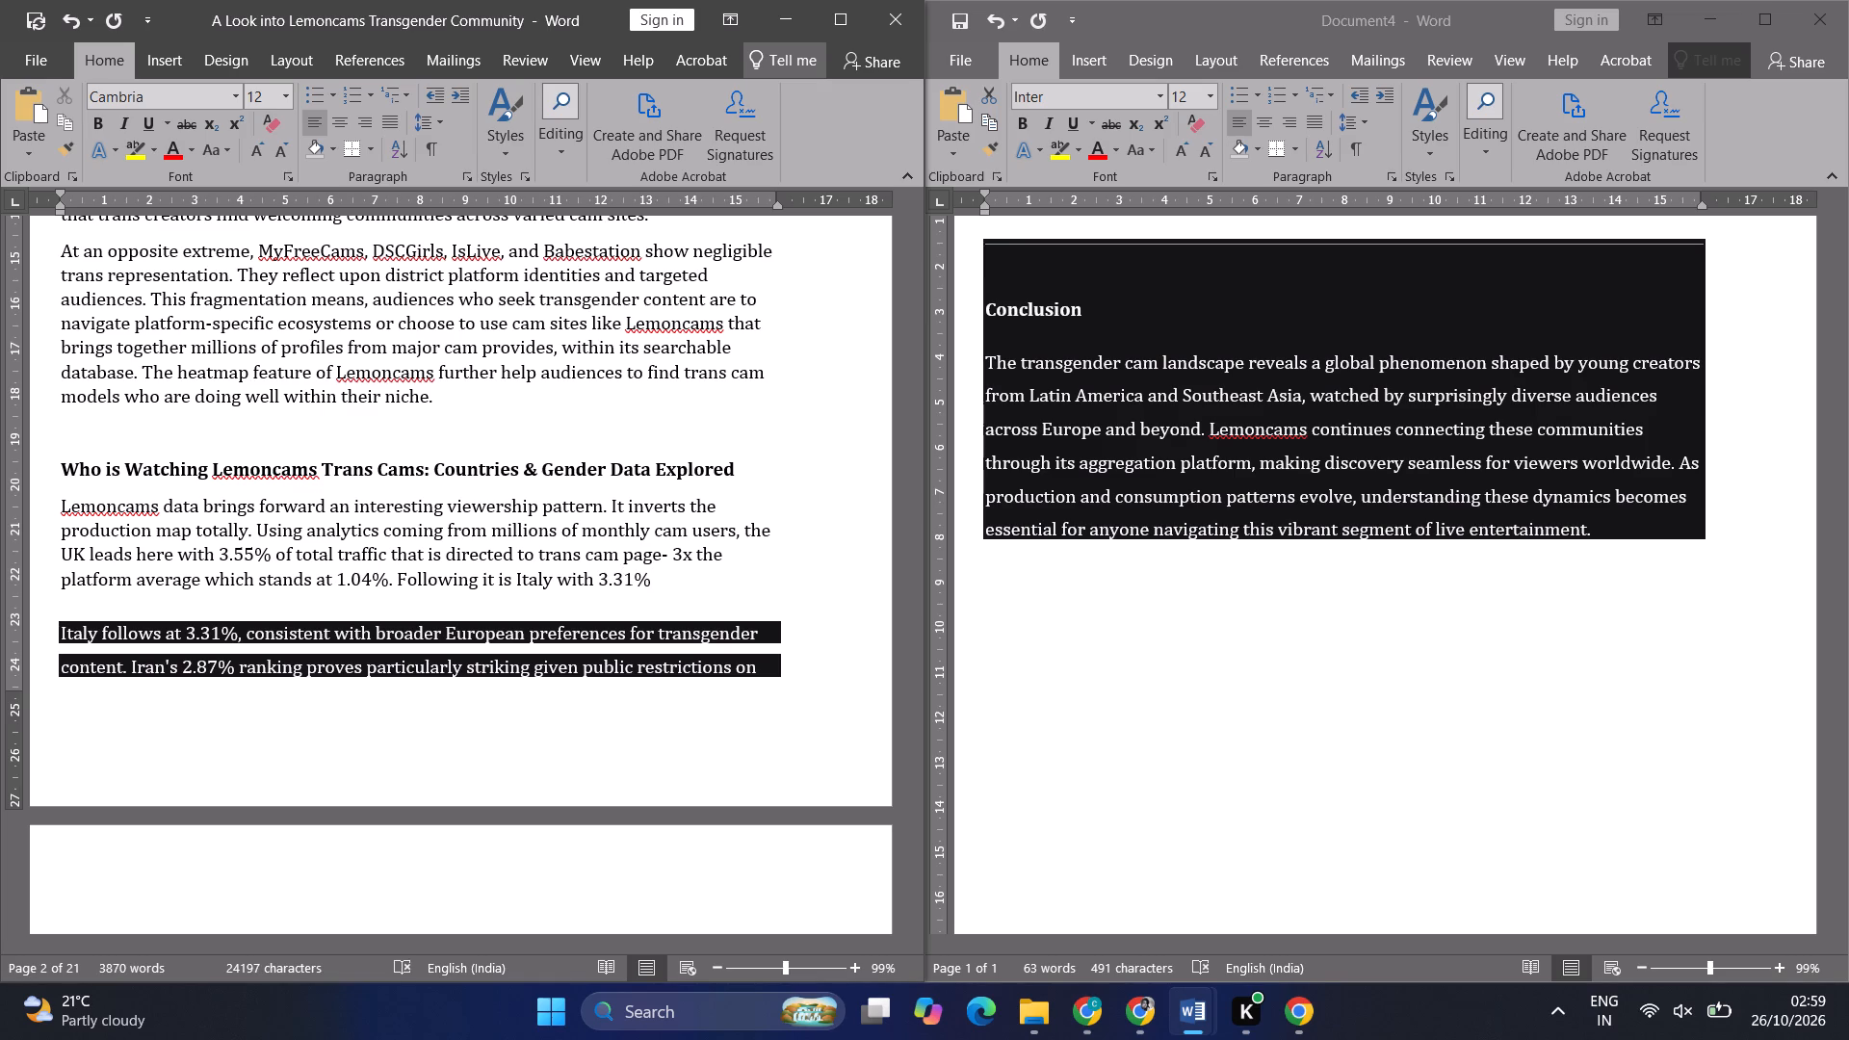
Extend the Italy sentence with "- it shows consistency with broad European preferences for the transgender cam.".
type("- it shows consistent")
key("space")
scroll(397, 537, "down", 1)
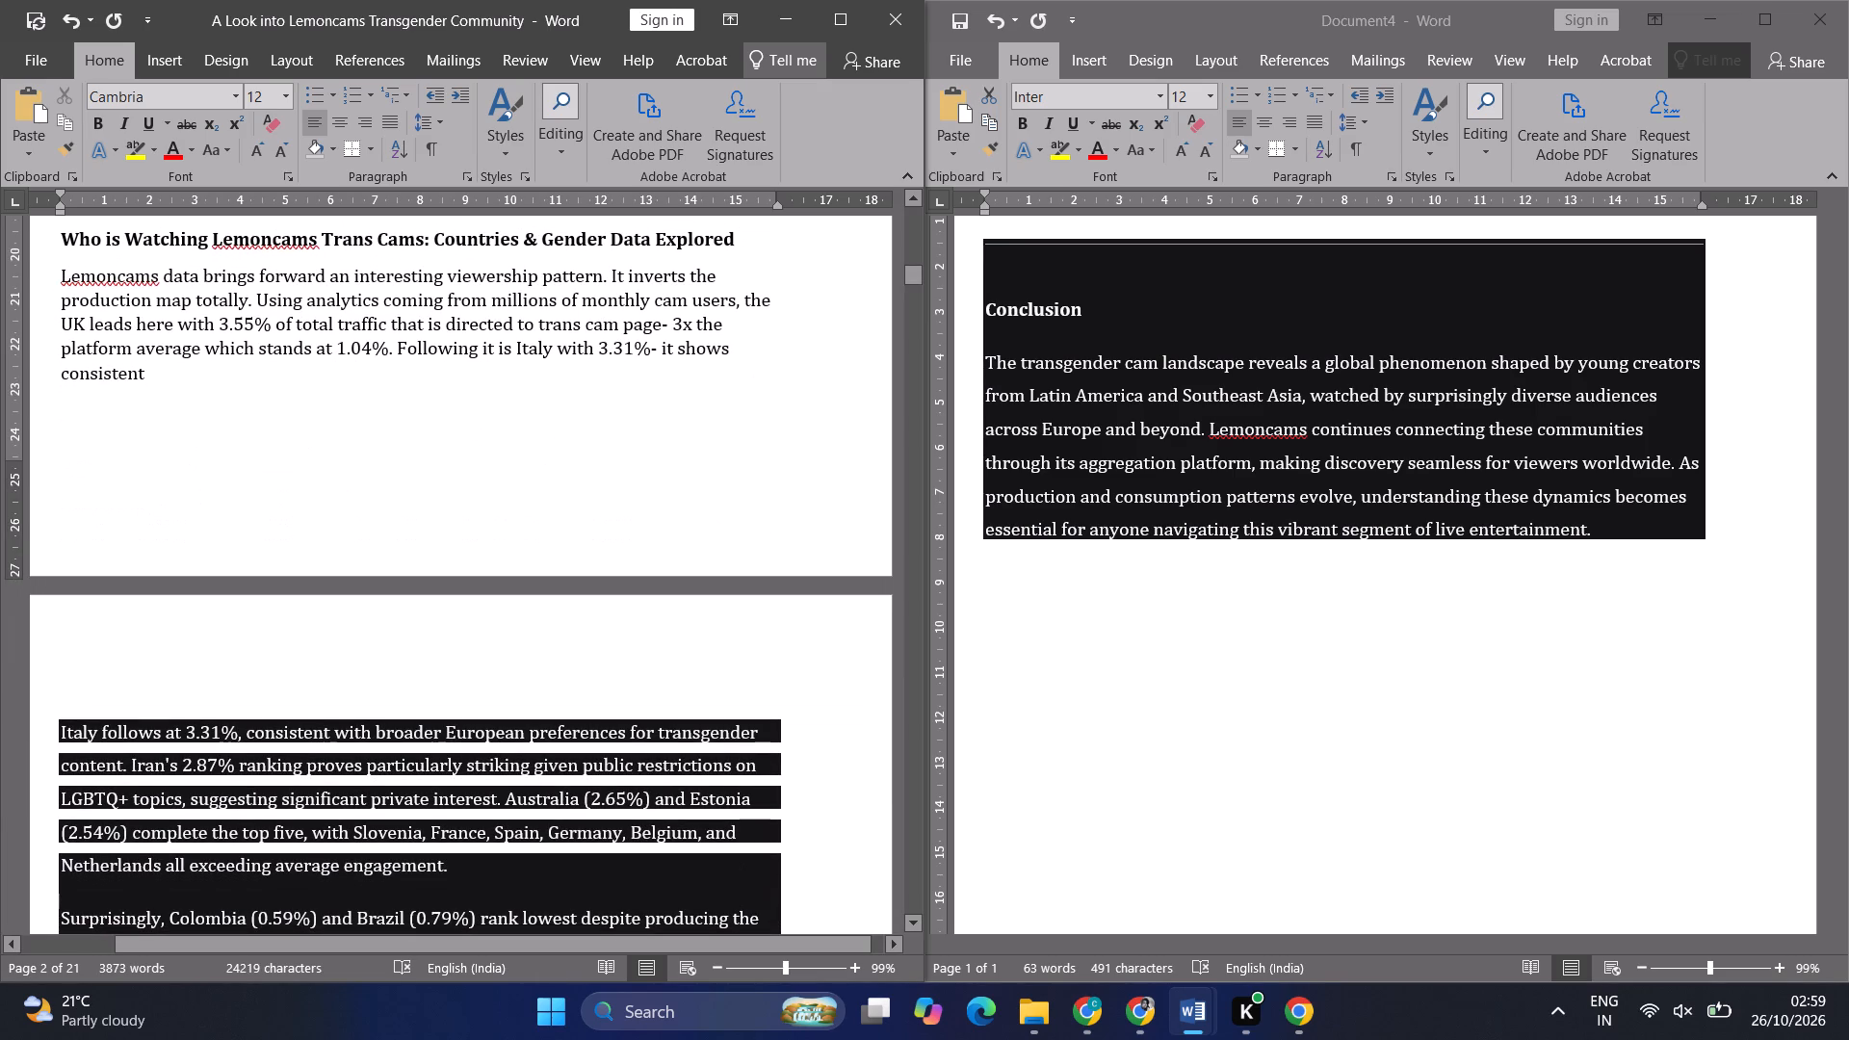
key("BackSpace")
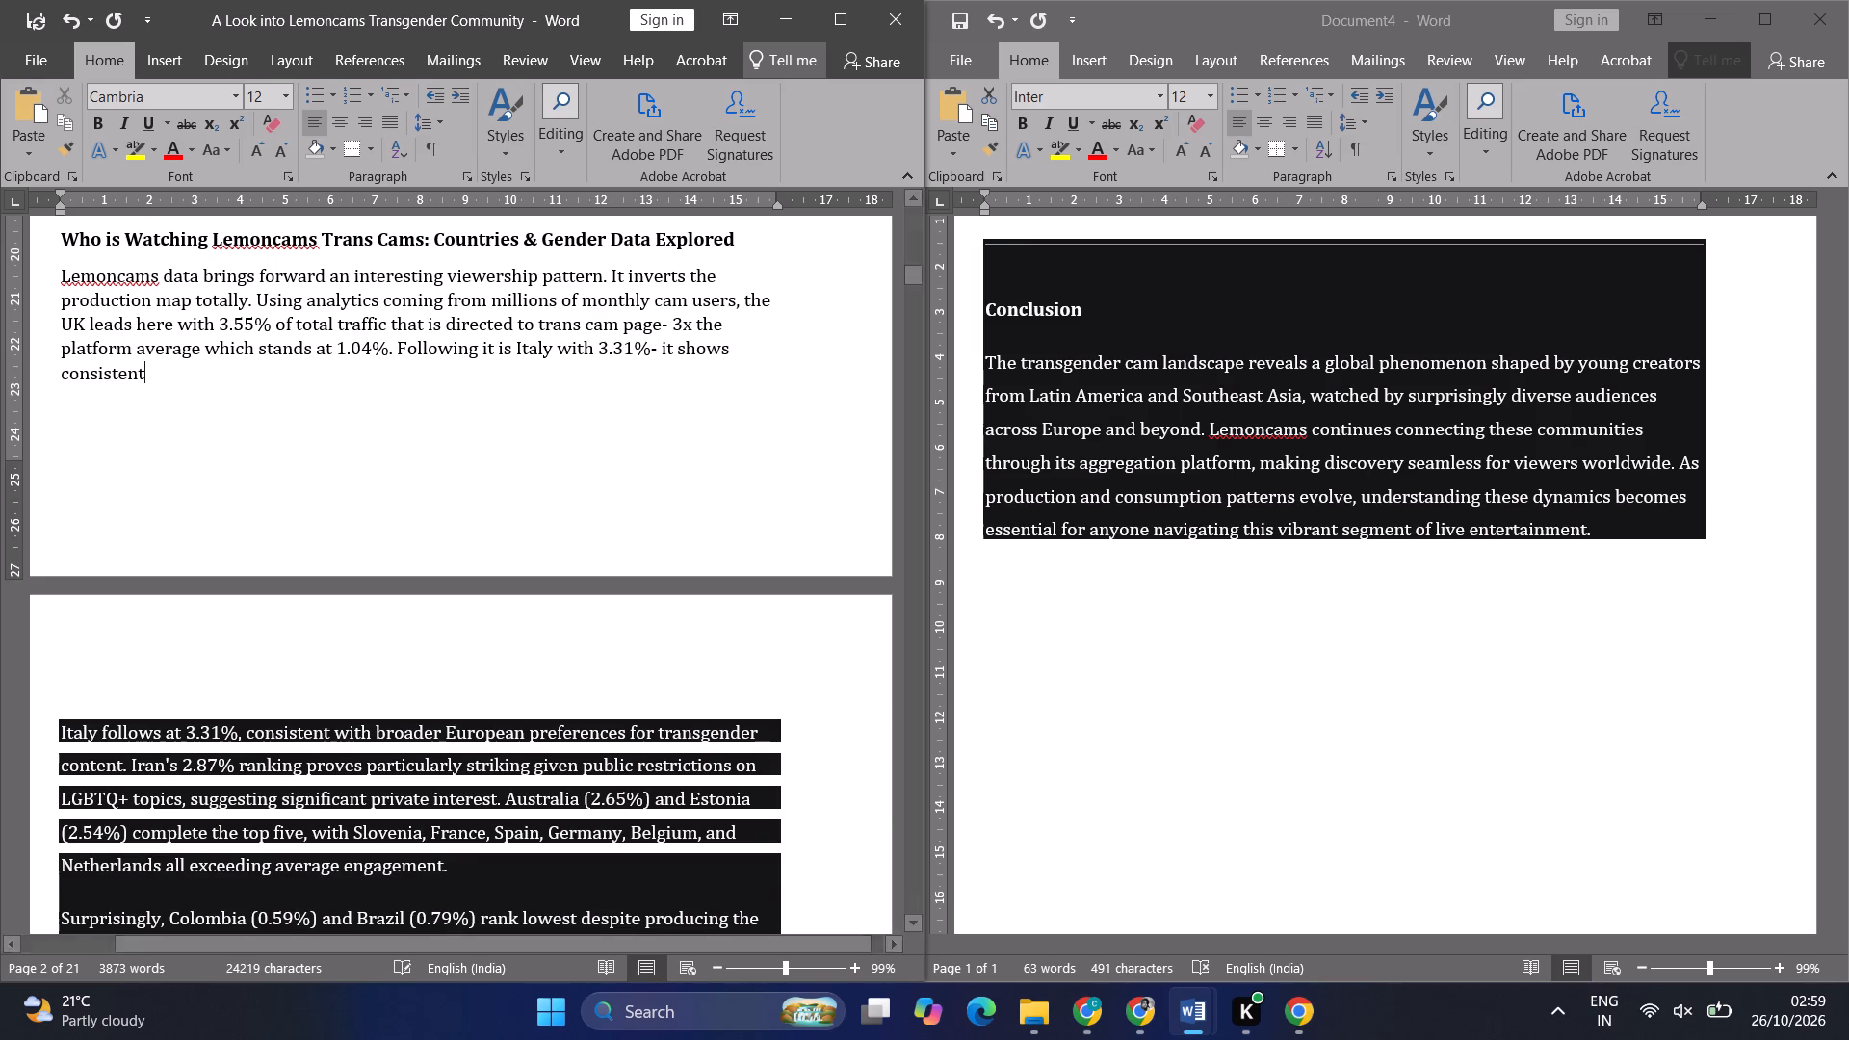
type("cy with broad")
key("space")
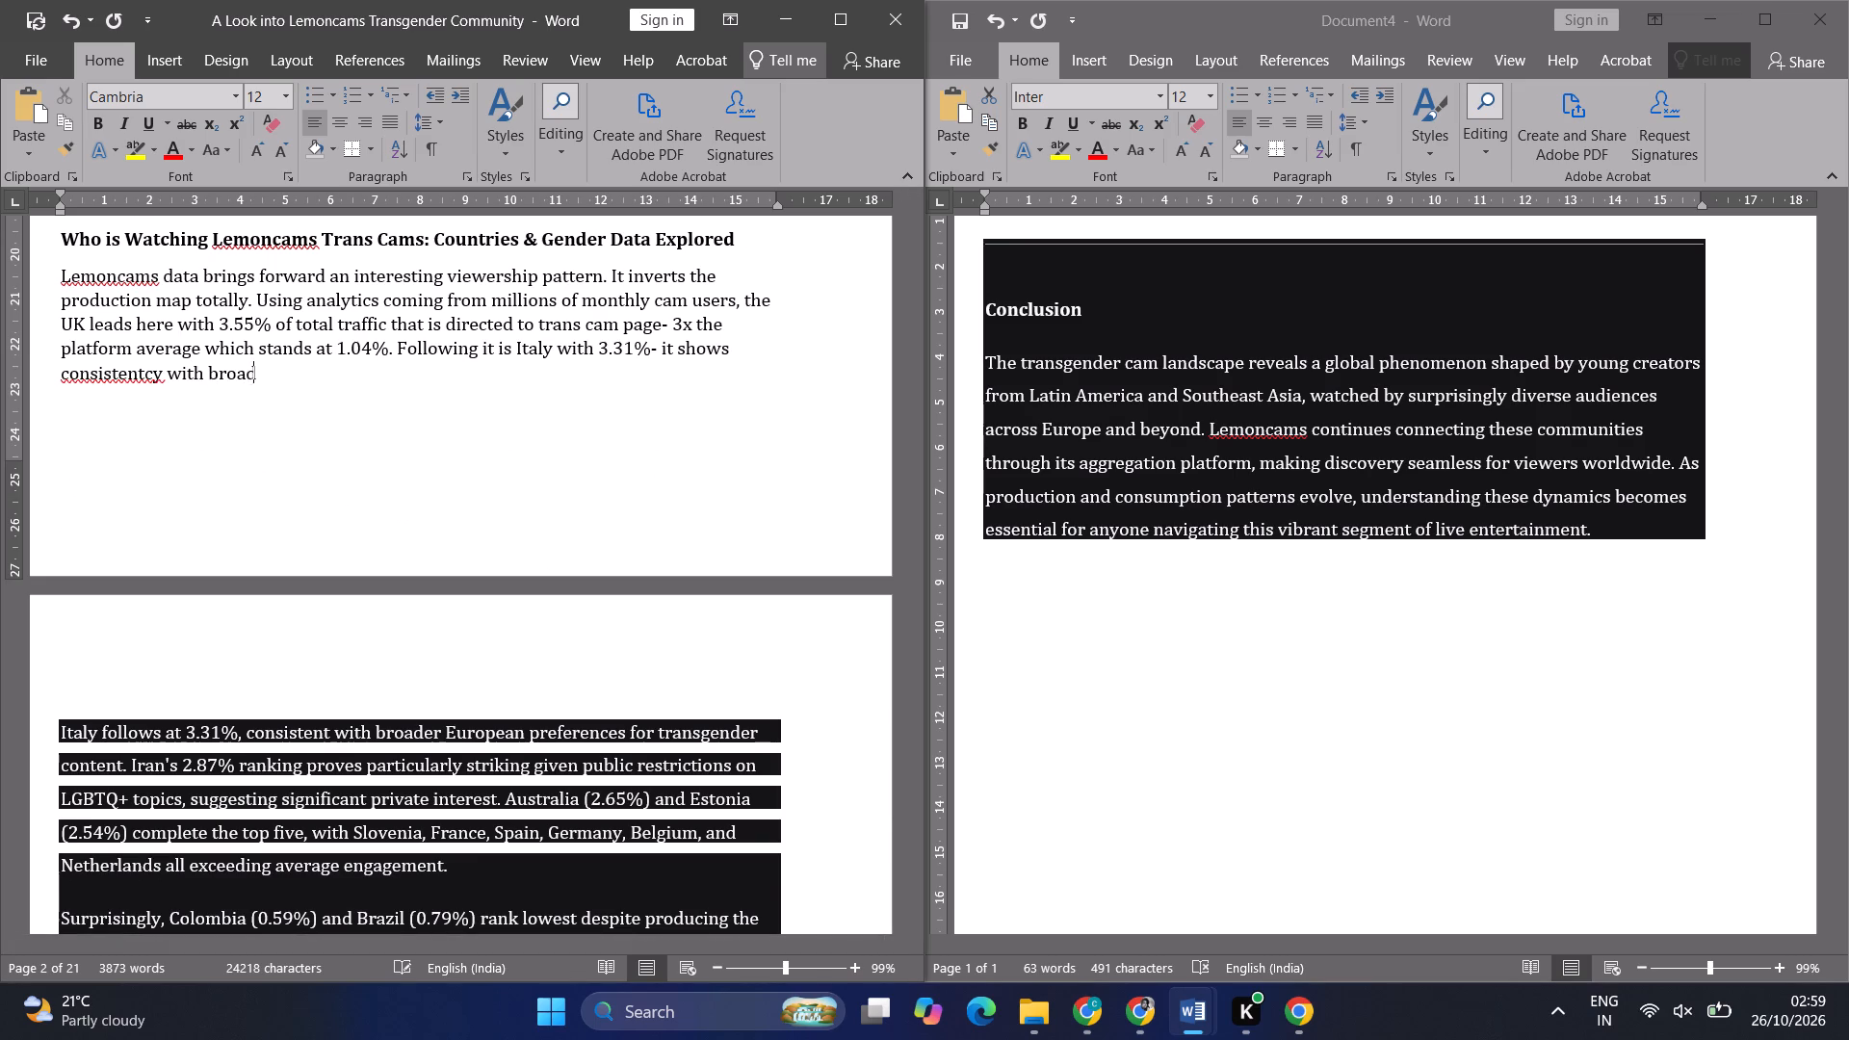
key("ctrl+shift+Left")
key("ctrl+shift+Left")
key("Left")
key("Left")
key("Left")
key("Left")
key("BackSpace")
key("End")
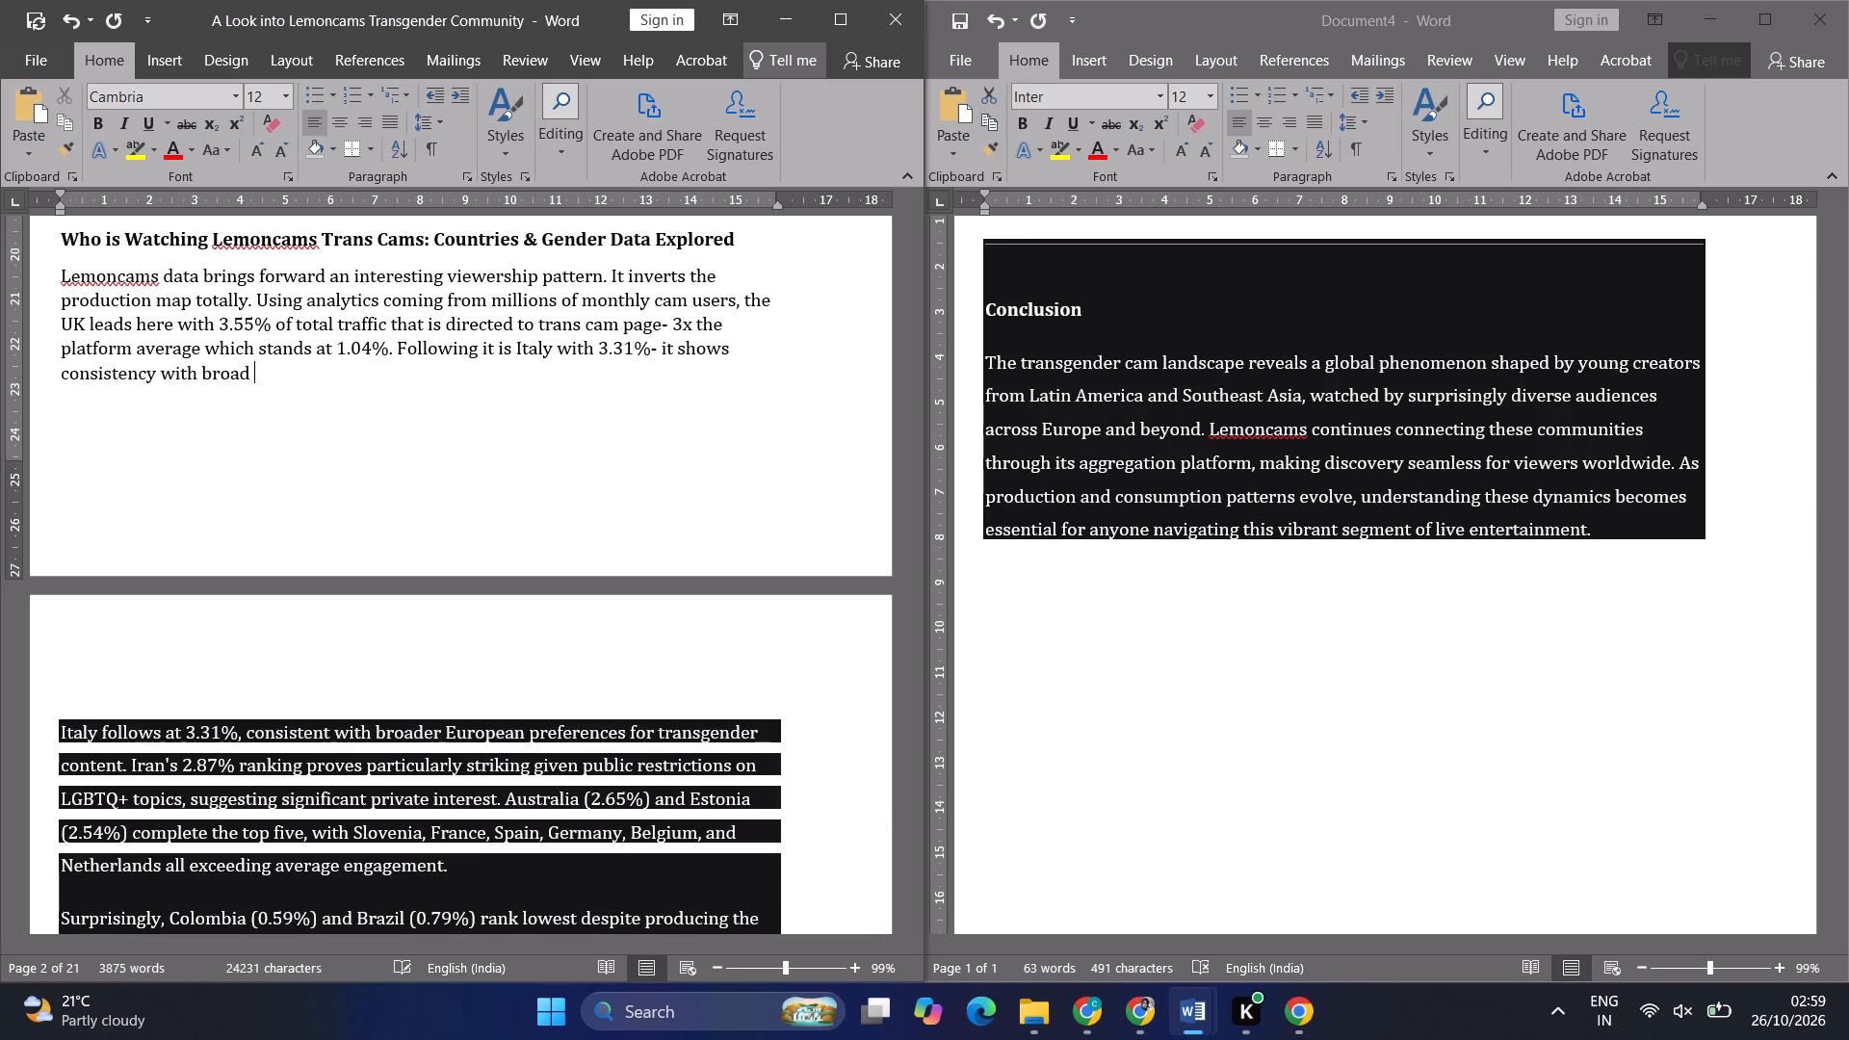
type("European preferences for the trans")
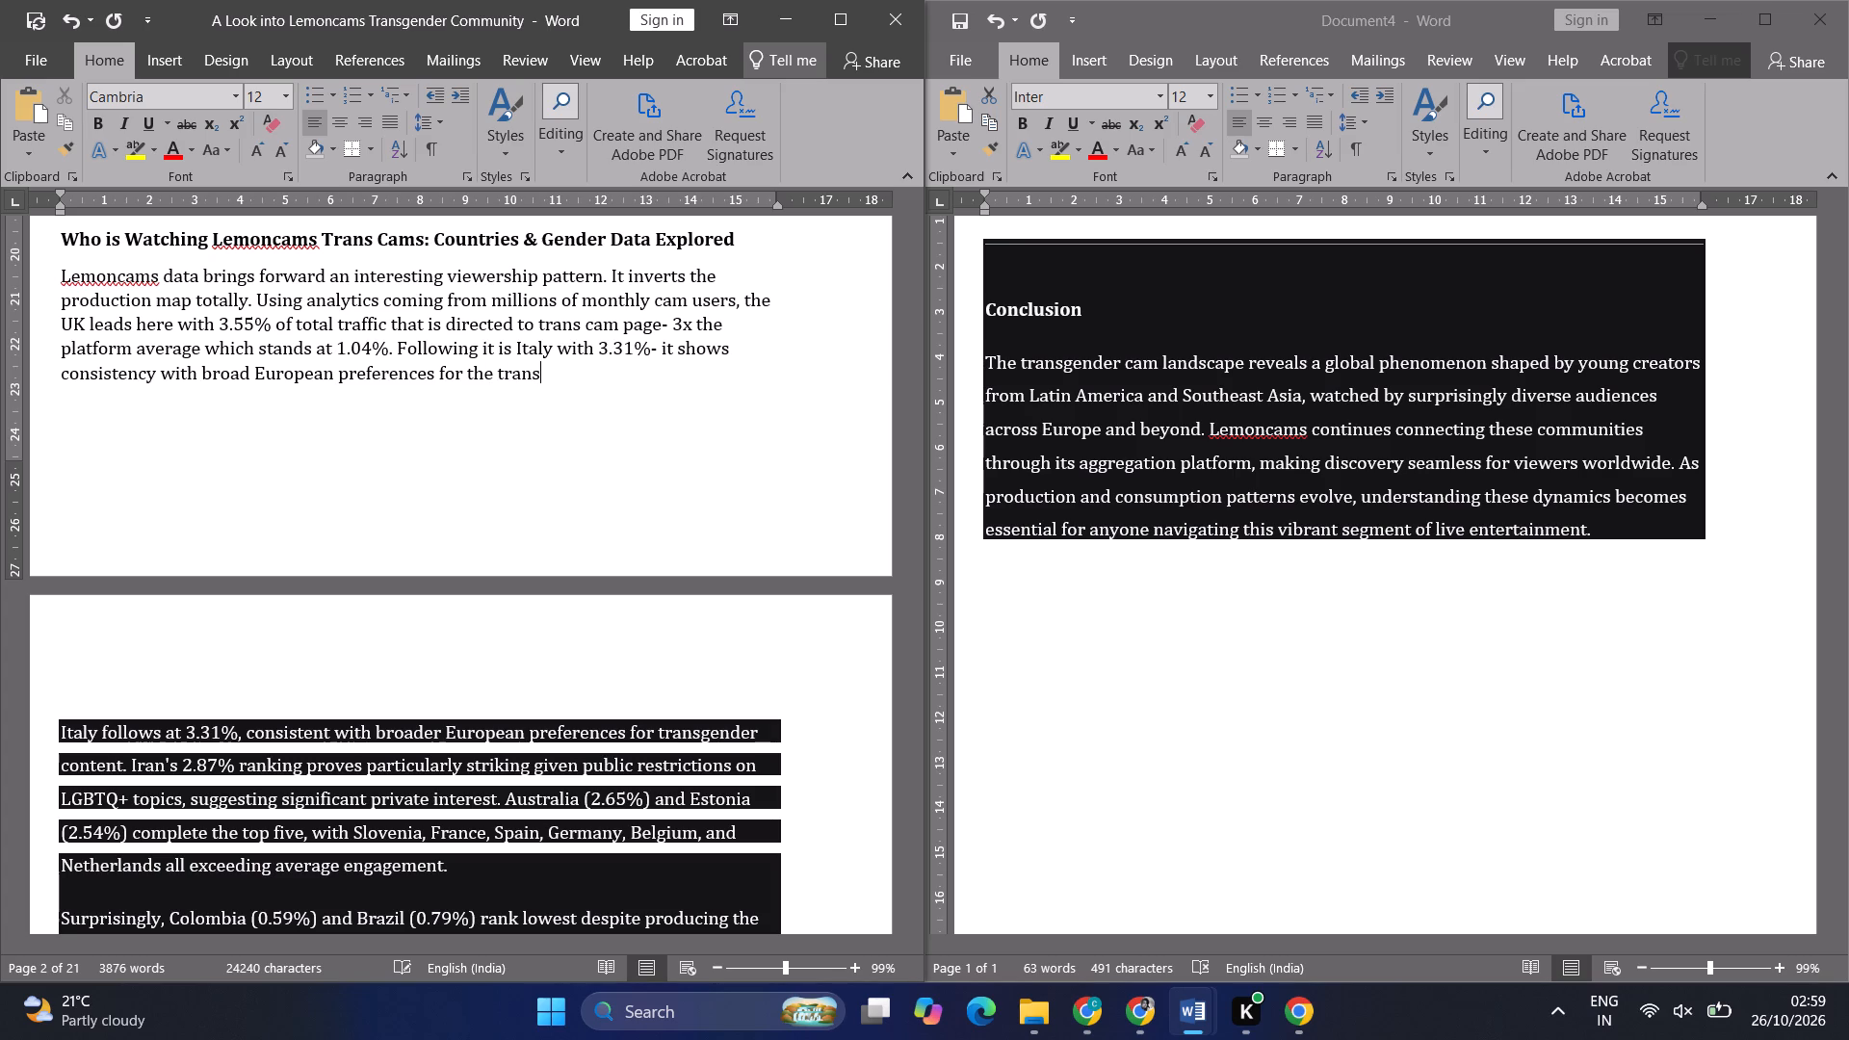
type("gedner cam.")
Delete the source sentence about Italy so the source text starts at Iran's ranking.
key("Right")
key("shift+Down")
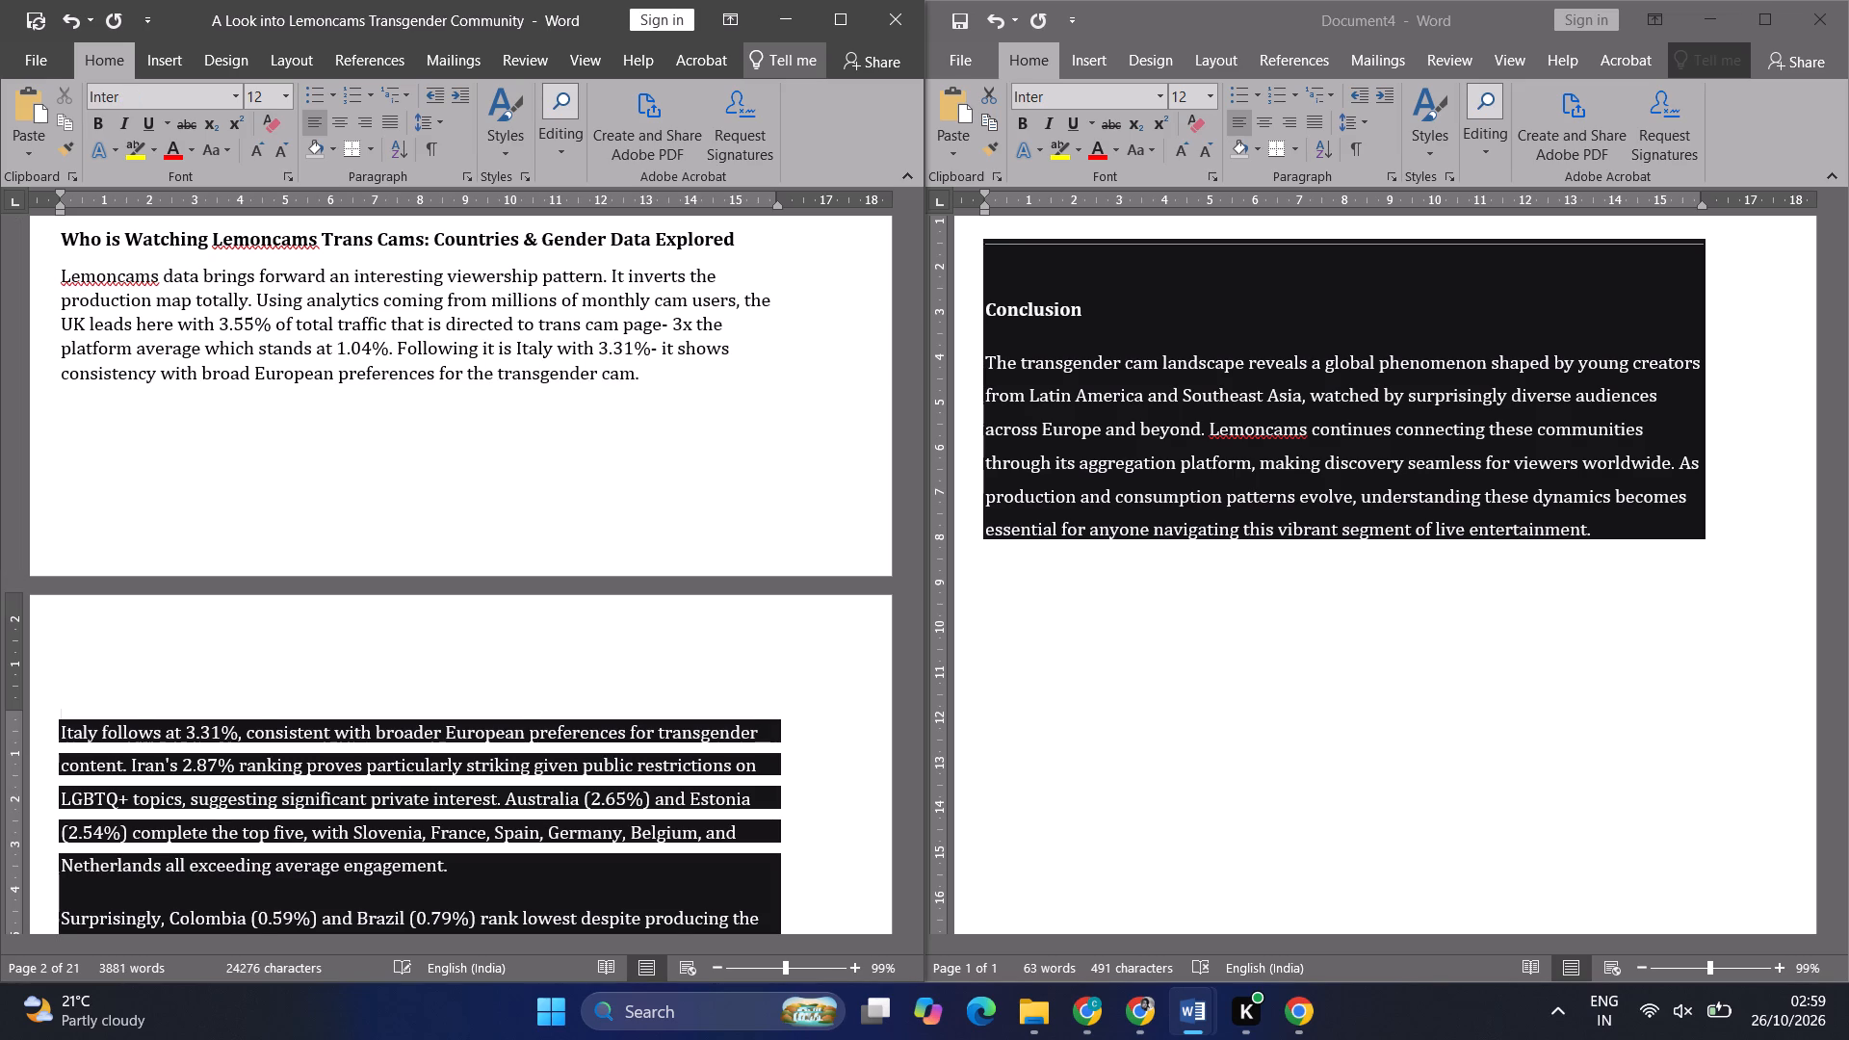
key("BackSpace")
key("ctrl+shift+Right")
key("ctrl+shift+Right")
key("BackSpace")
Start a new paragraph after the rewritten UK and Italy paragraph, above the remaining source text.
key("ctrl+shift+Down")
key("ctrl+shift+Down")
key("ctrl+shift+Down")
key("ctrl+shift+Down")
key("ctrl+shift+Down")
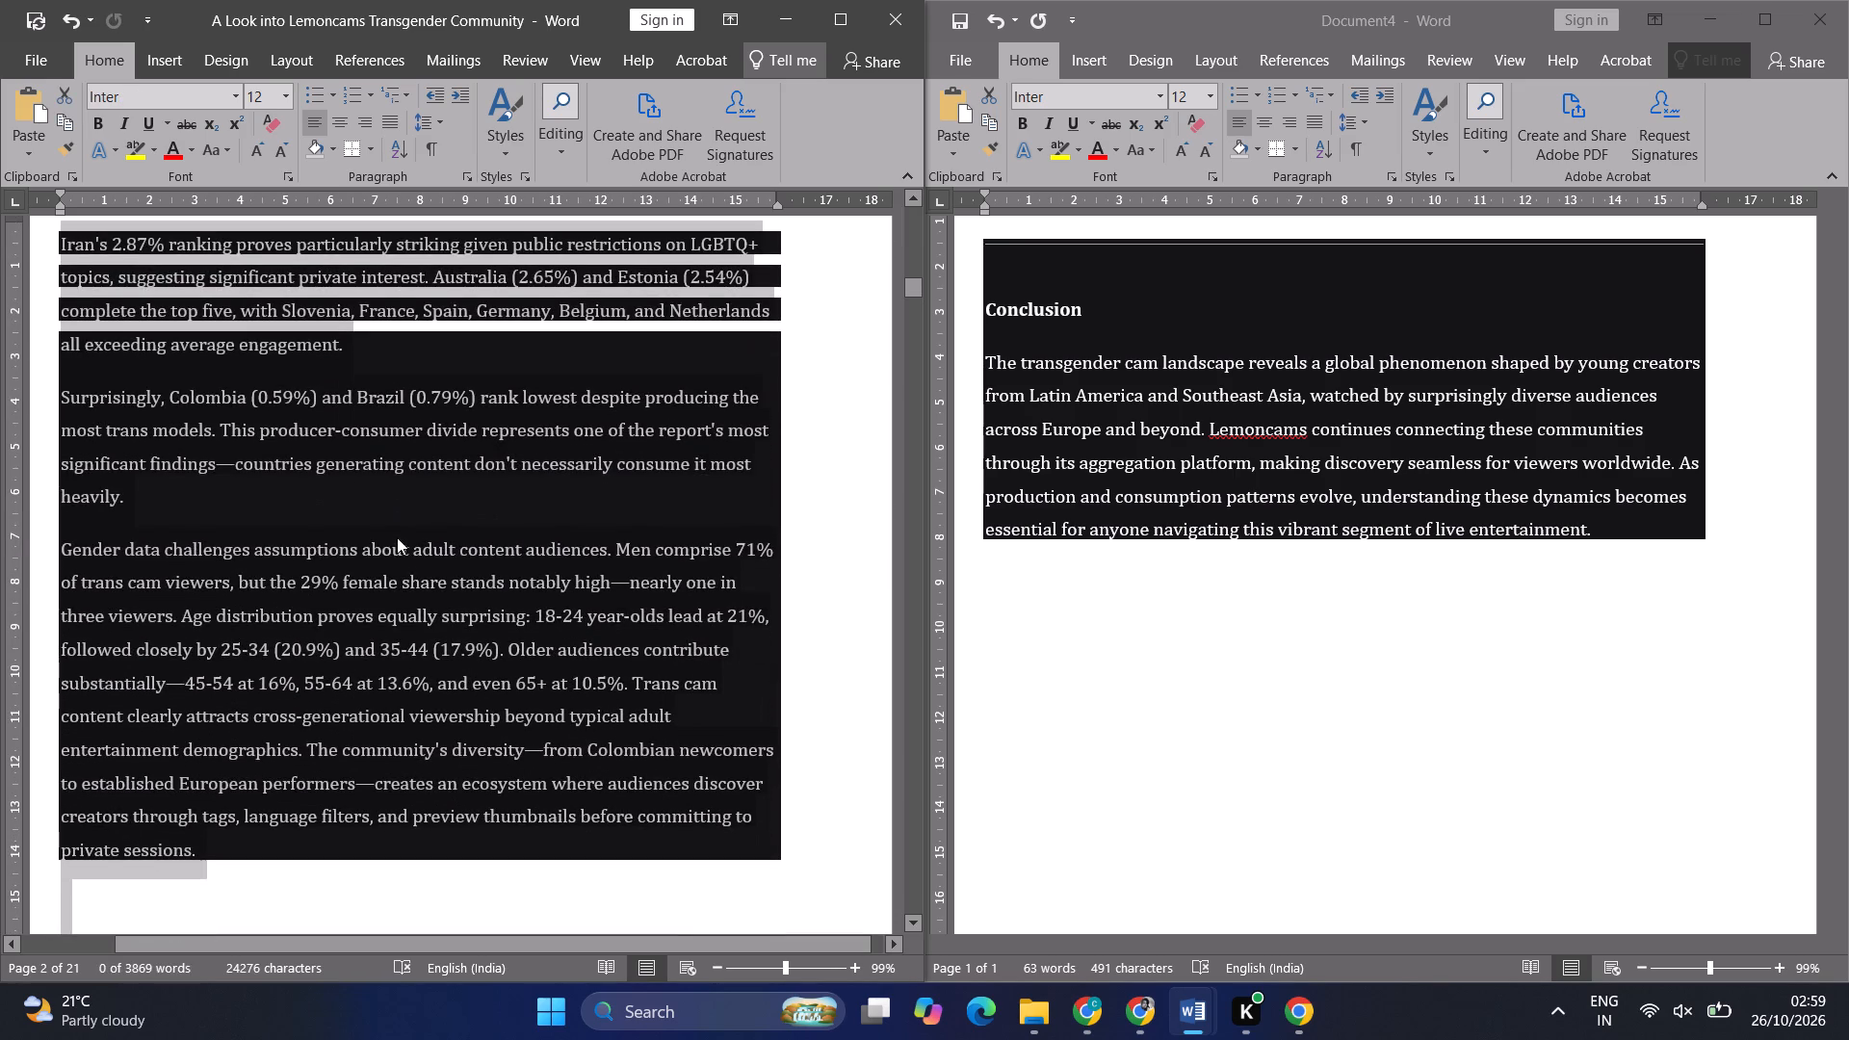
key("Left")
key("Left")
key("Left")
key("Left")
key("ctrl+shift+Up")
key("Left")
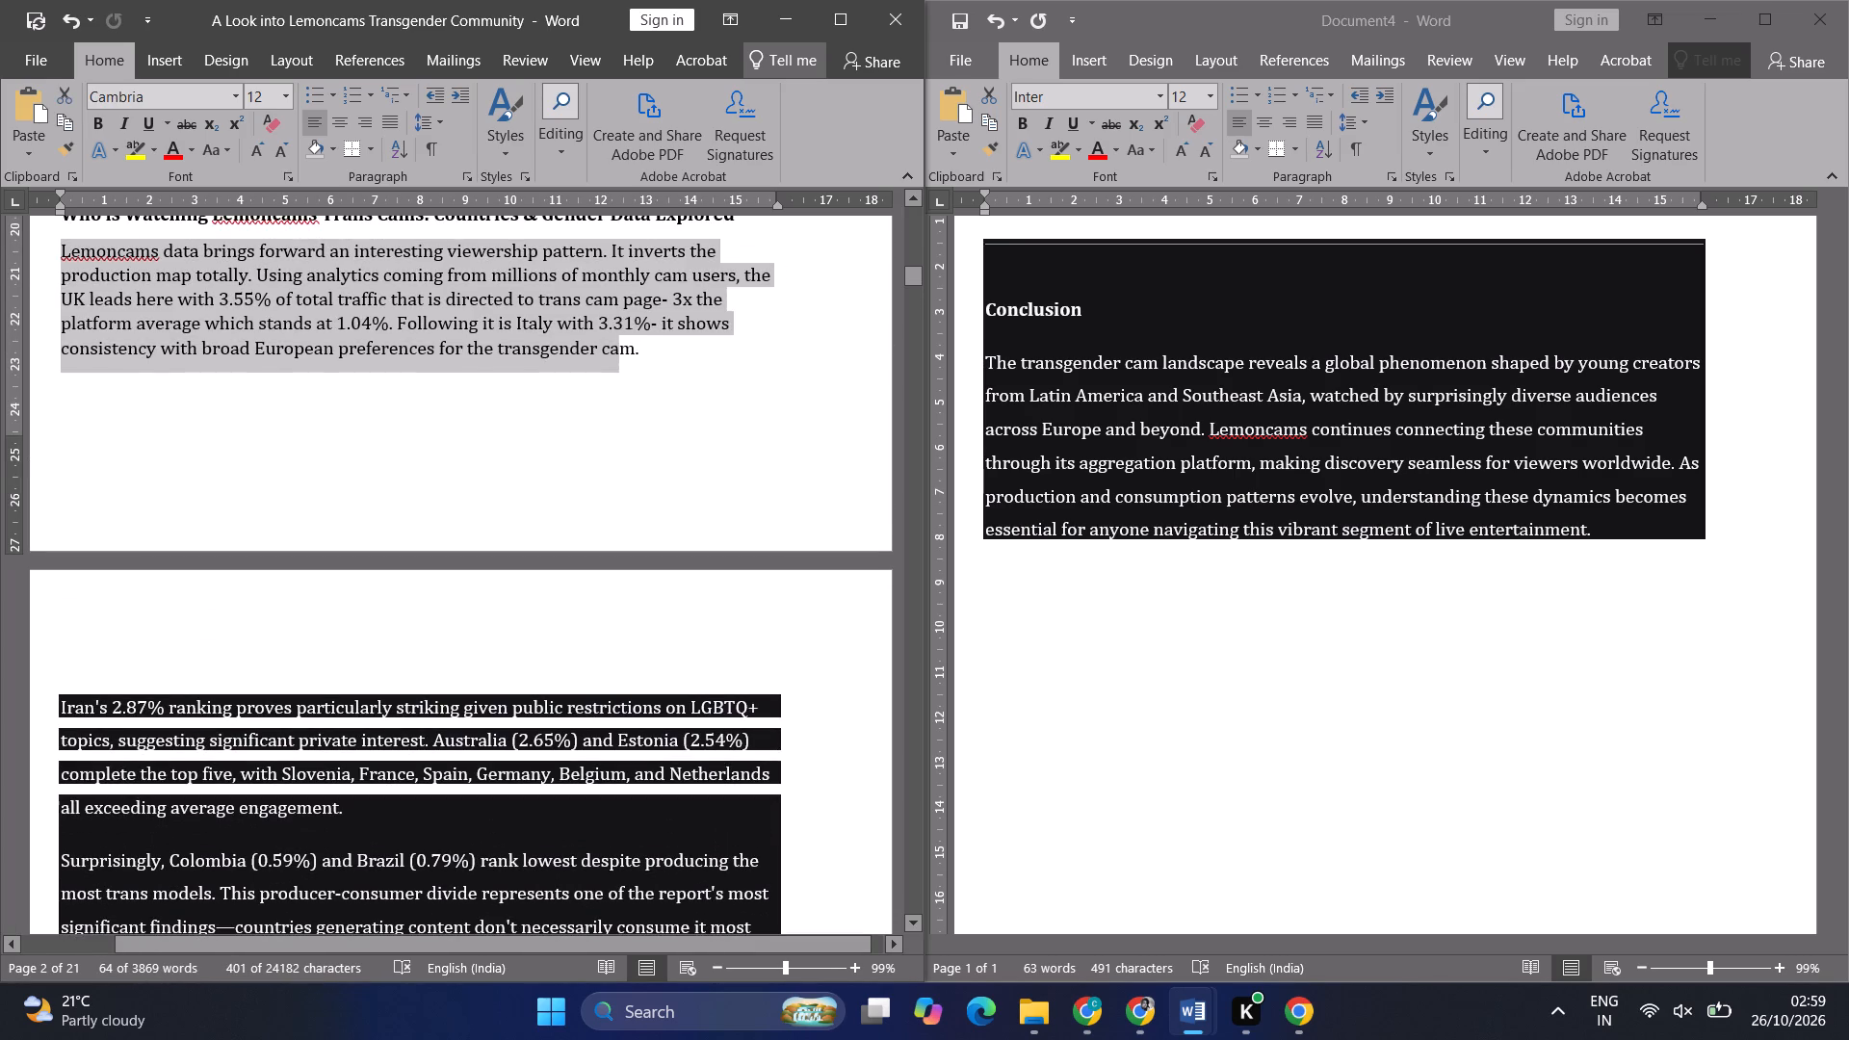
key("ctrl+shift+Down")
key("Right")
key("Left")
key("Return")
Open the new paragraph with "2.87% viewership coming from Iran".
type("Iran")
key("space")
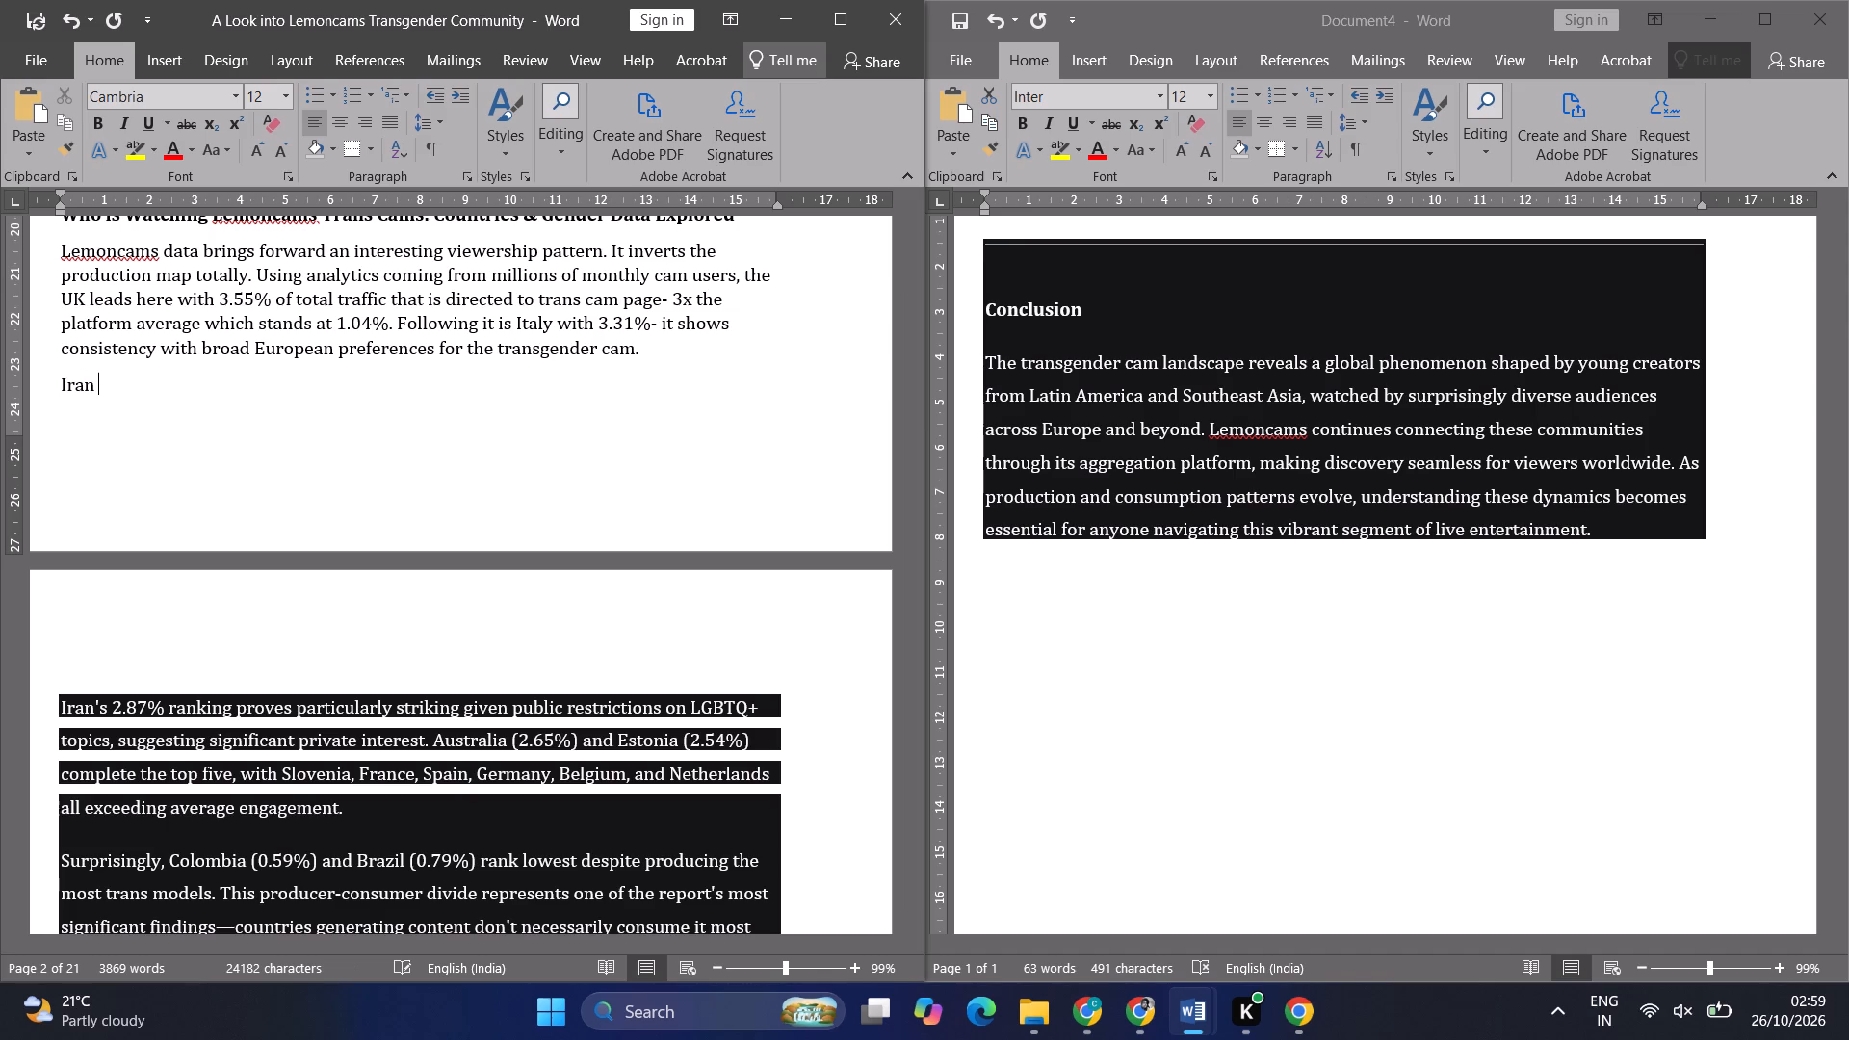
key("BackSpace")
key("Left")
key("ctrl+shift+Left")
key("Left")
type("2.87$")
key("shift+BackSpace")
type("% ranking")
key("space")
key("ctrl+shift+Left")
key("c")
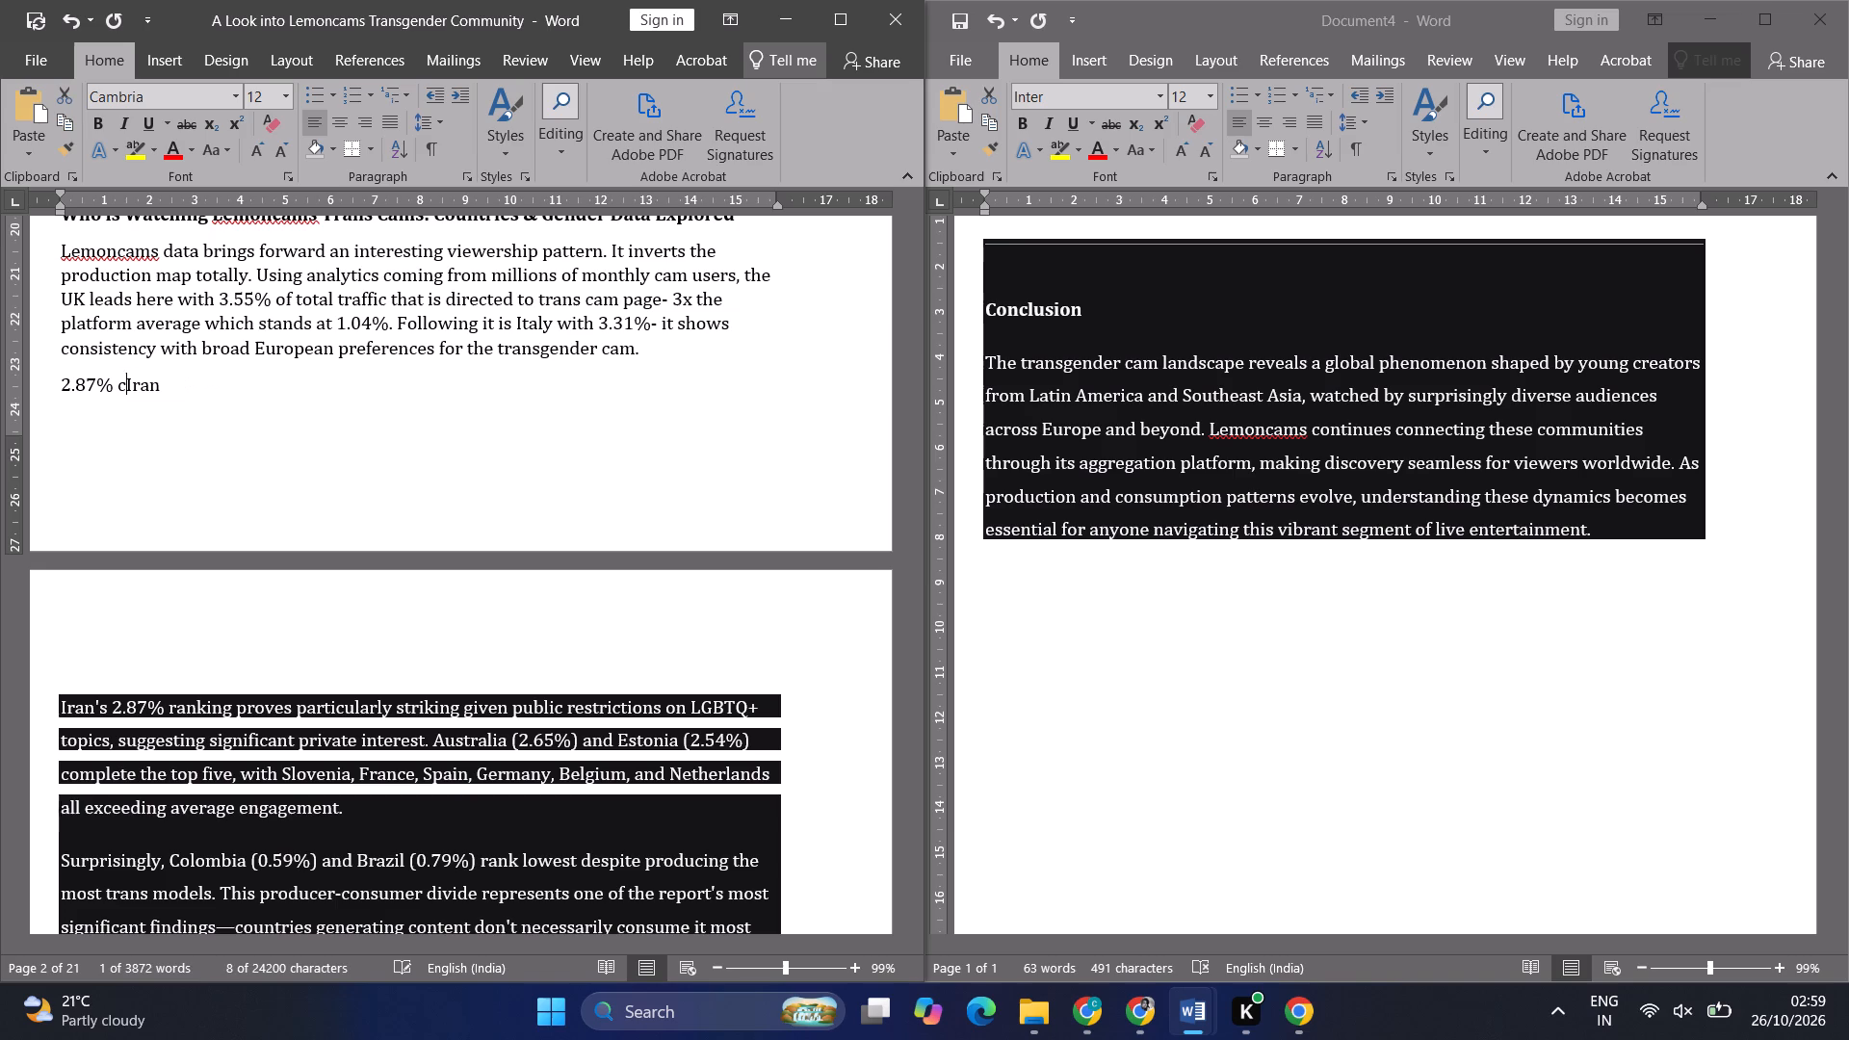
key("BackSpace")
type("viewershop co")
key("BackSpace")
key("BackSpace")
key("BackSpace")
key("BackSpace")
key("BackSpace")
type("ip coming from")
key("space")
Continue the Iran sentence with "is quite striking considering the public restrictions existing on LGBTQ+ topics".
key("End")
type("pro")
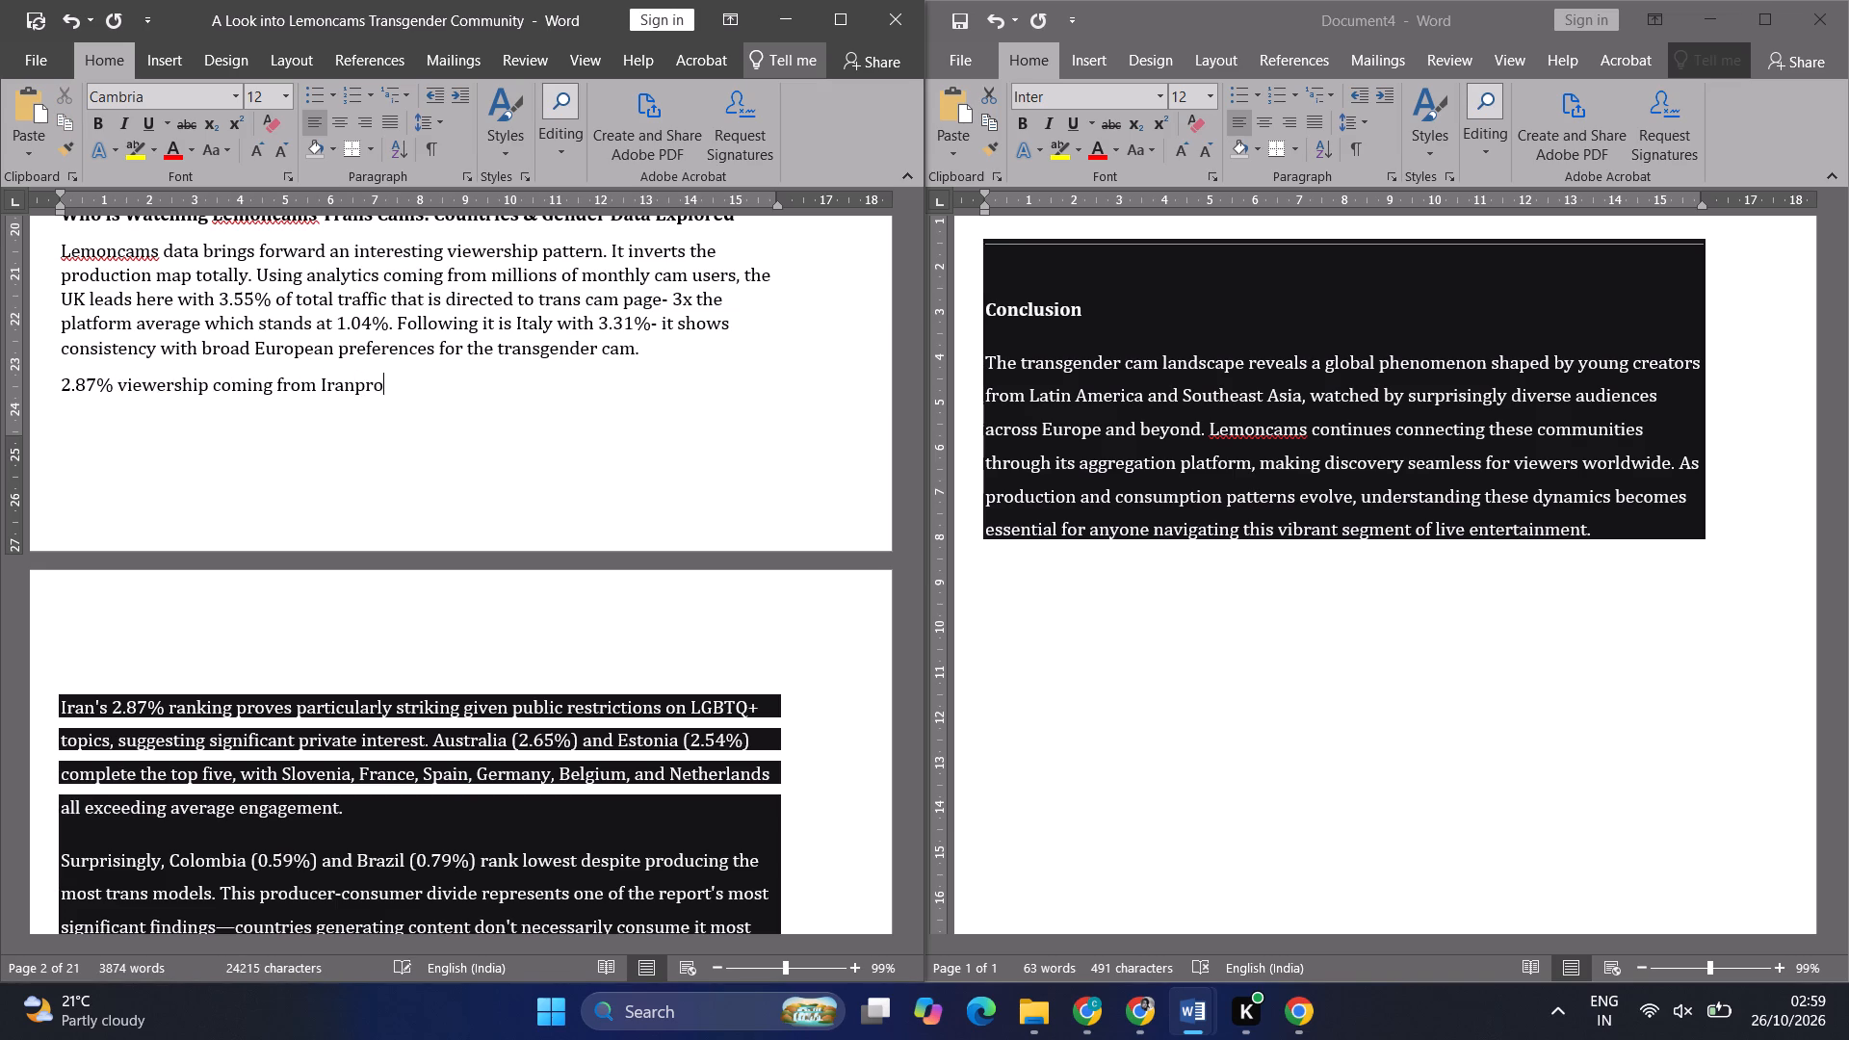
key("BackSpace")
key("BackSpace")
key("BackSpace")
key("space")
type("proves that")
key("space")
key("ctrl+shift+Left")
key("BackSpace")
key("ctrl+shift+Left")
type("is quite striking consdering the public restrc")
key("BackSpace")
type("ictin")
key("BackSpace")
type("one")
key("BackSpace")
type("s exisitng on LGBTQ")
key("shift+plus")
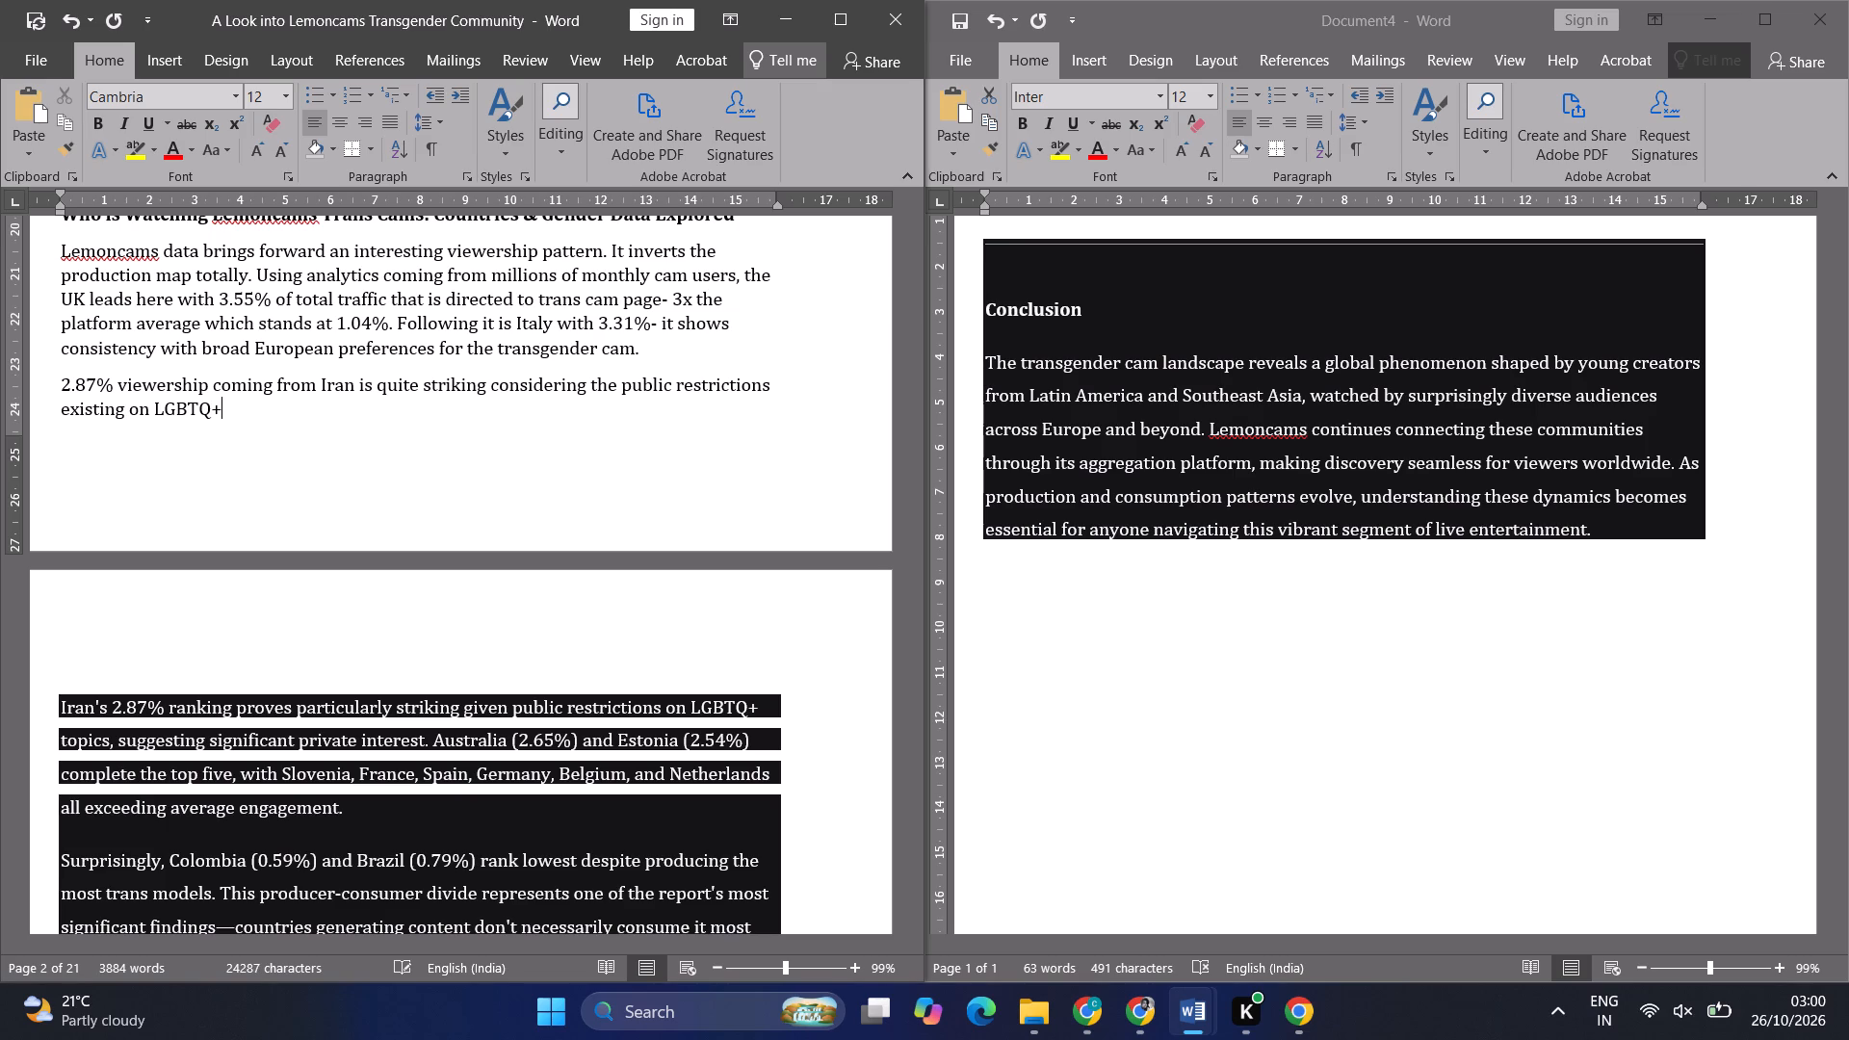
key("space")
type("topics")
Extend the Iran sentence after "topics" with "- suggests a private interest".
type(".")
key("space")
key("BackSpace")
key("BackSpace")
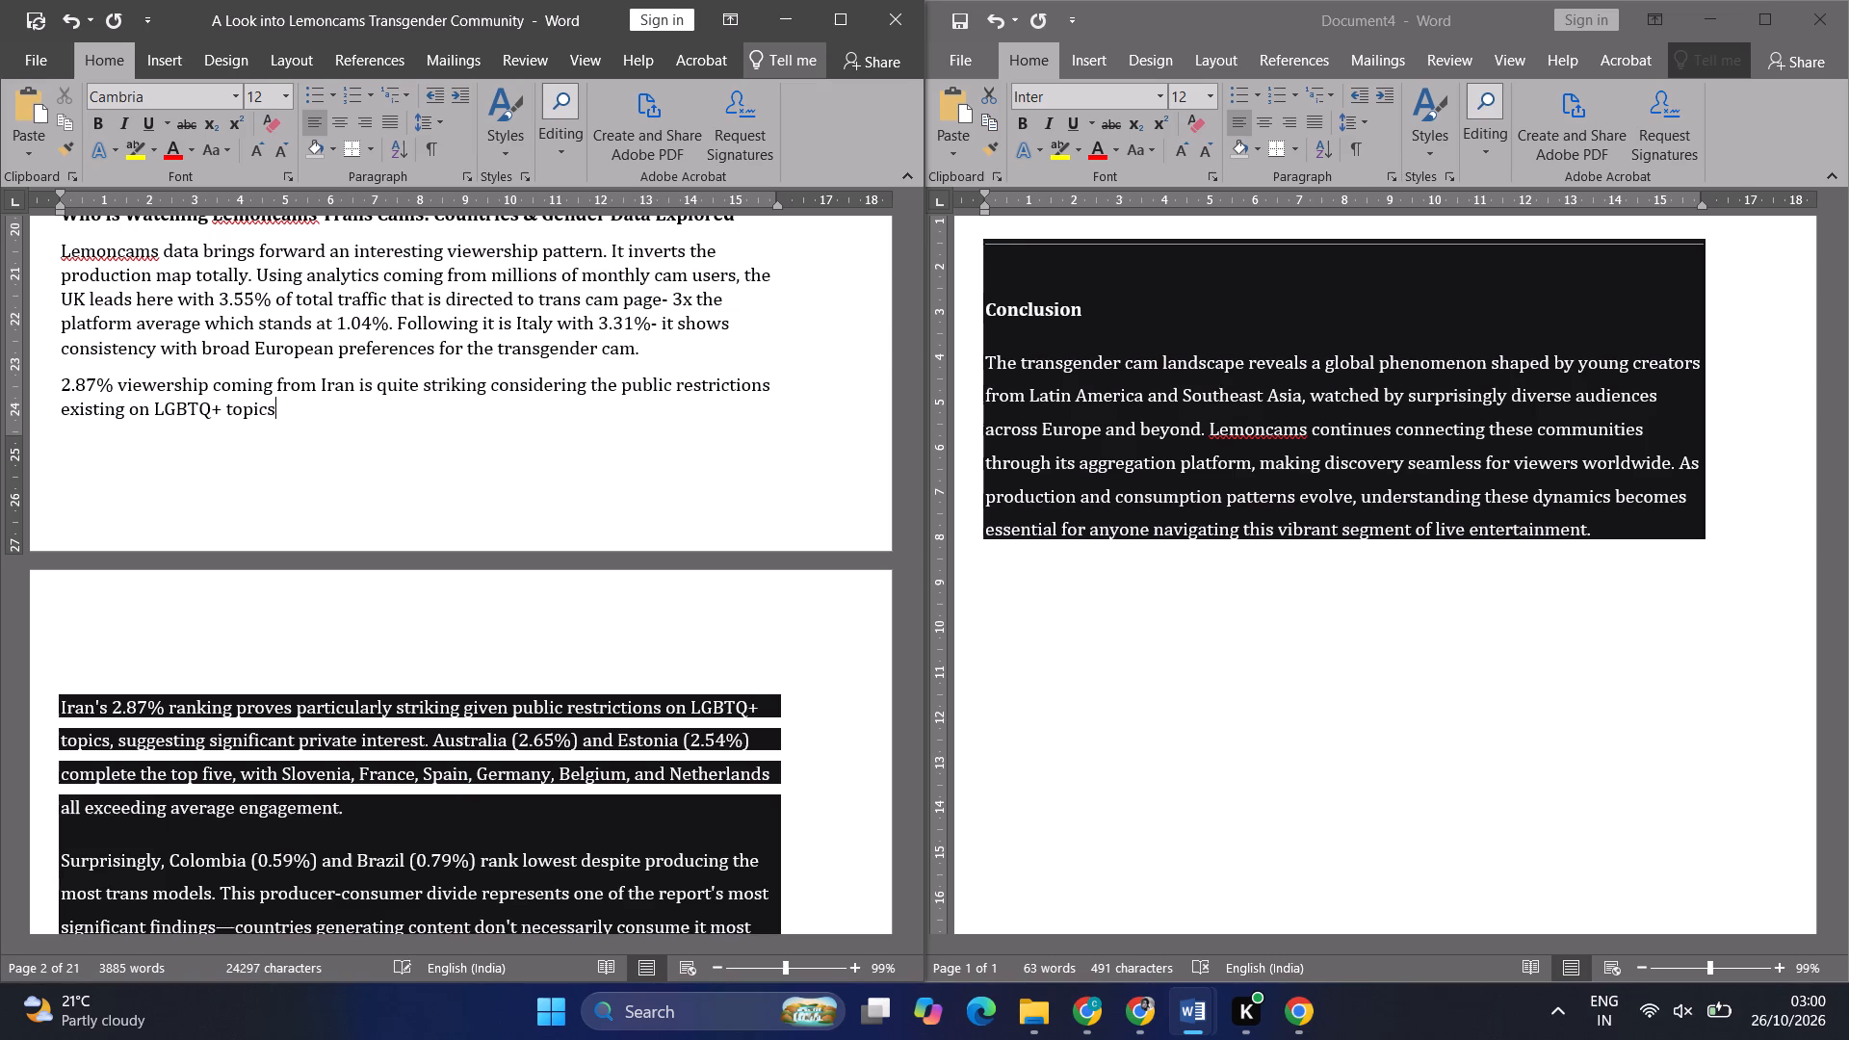
key("space")
key("BackSpace")
type(",")
key("space")
key("BackSpace")
key("BackSpace")
type("- suggest a")
key("BackSpace")
key("BackSpace")
type("s a privae in")
key("BackSpace")
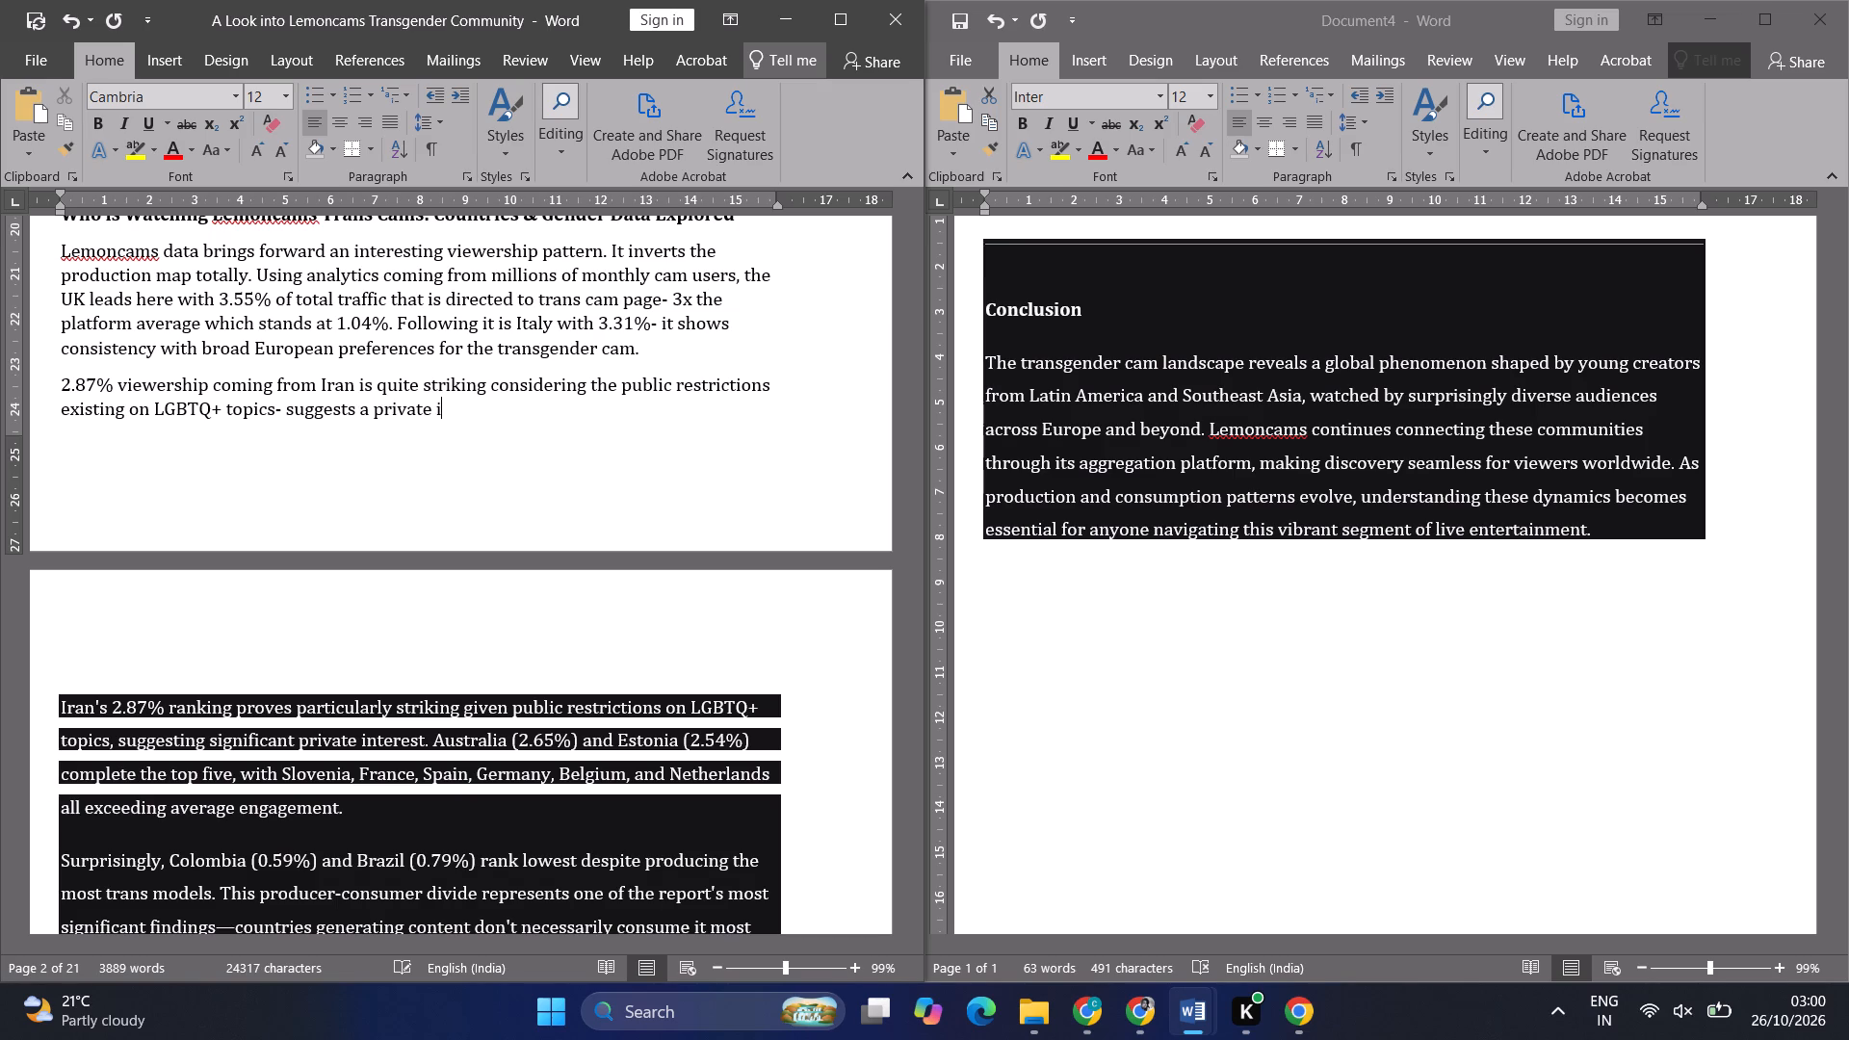
type("ntersts.")
key("space")
key("BackSpace")
key("BackSpace")
key("BackSpace")
key("BackSpace")
key("BackSpace")
type("es.")
key("space")
key("BackSpace")
key("BackSpace")
Close the Iran sentence and add "Estonia and Australia with 2.54% and 2.65% contribution to viewership complete here top 5 countries list.".
type("t. Estonia and Australia with 2.54")
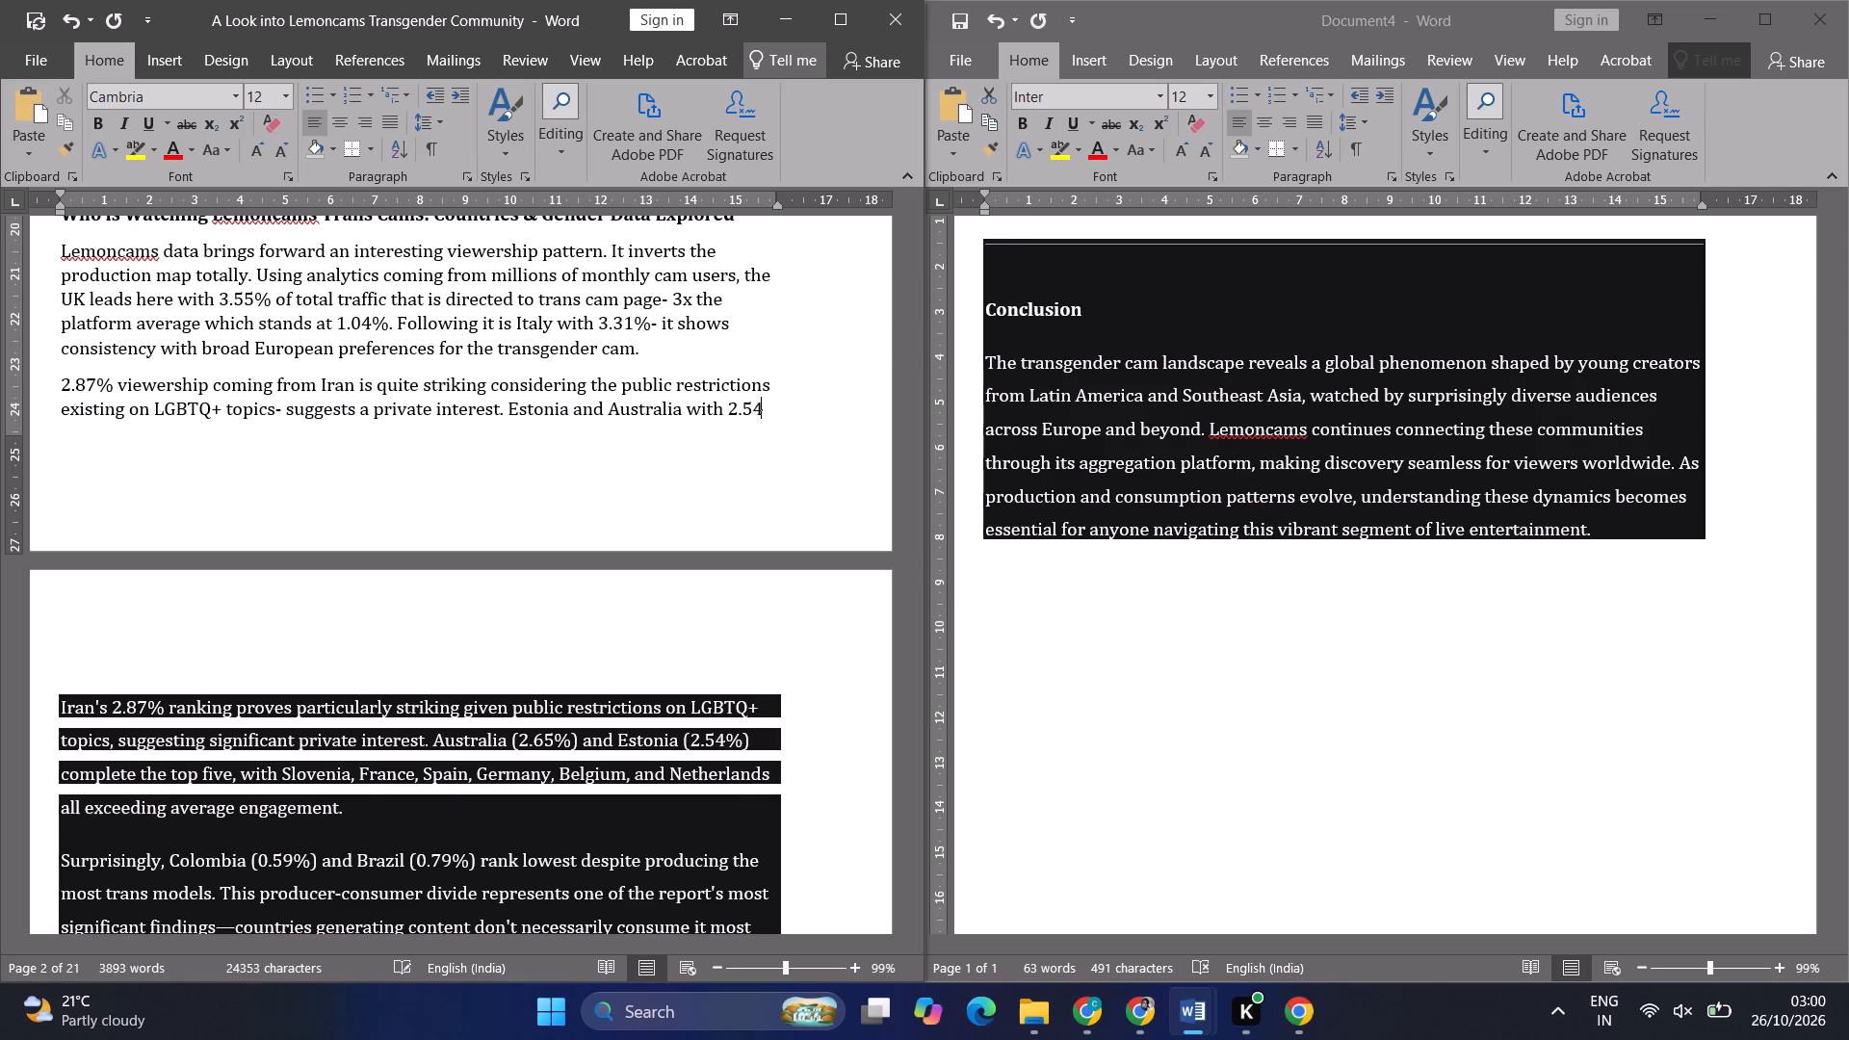
type("% and")
key("space")
type("2.65% contribution to viewership")
key("space")
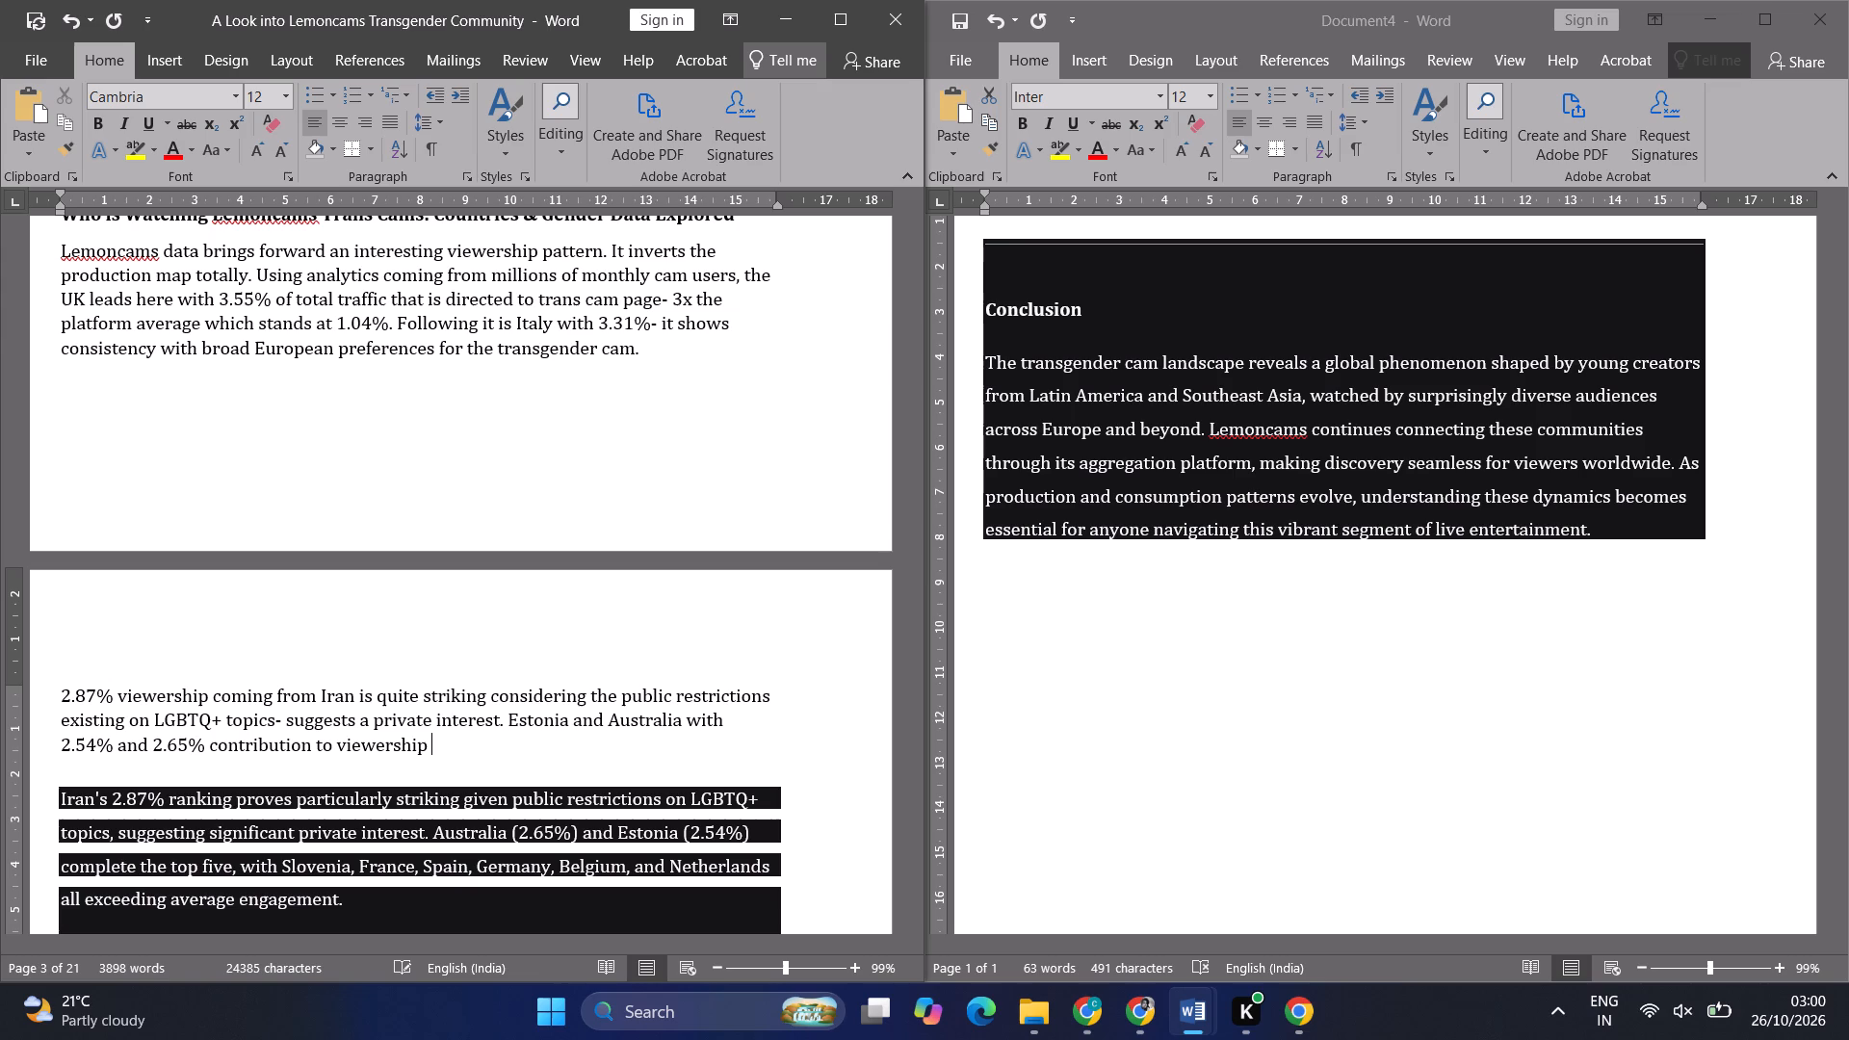
type("conok")
key("BackSpace")
key("BackSpace")
type("plete")
key("space")
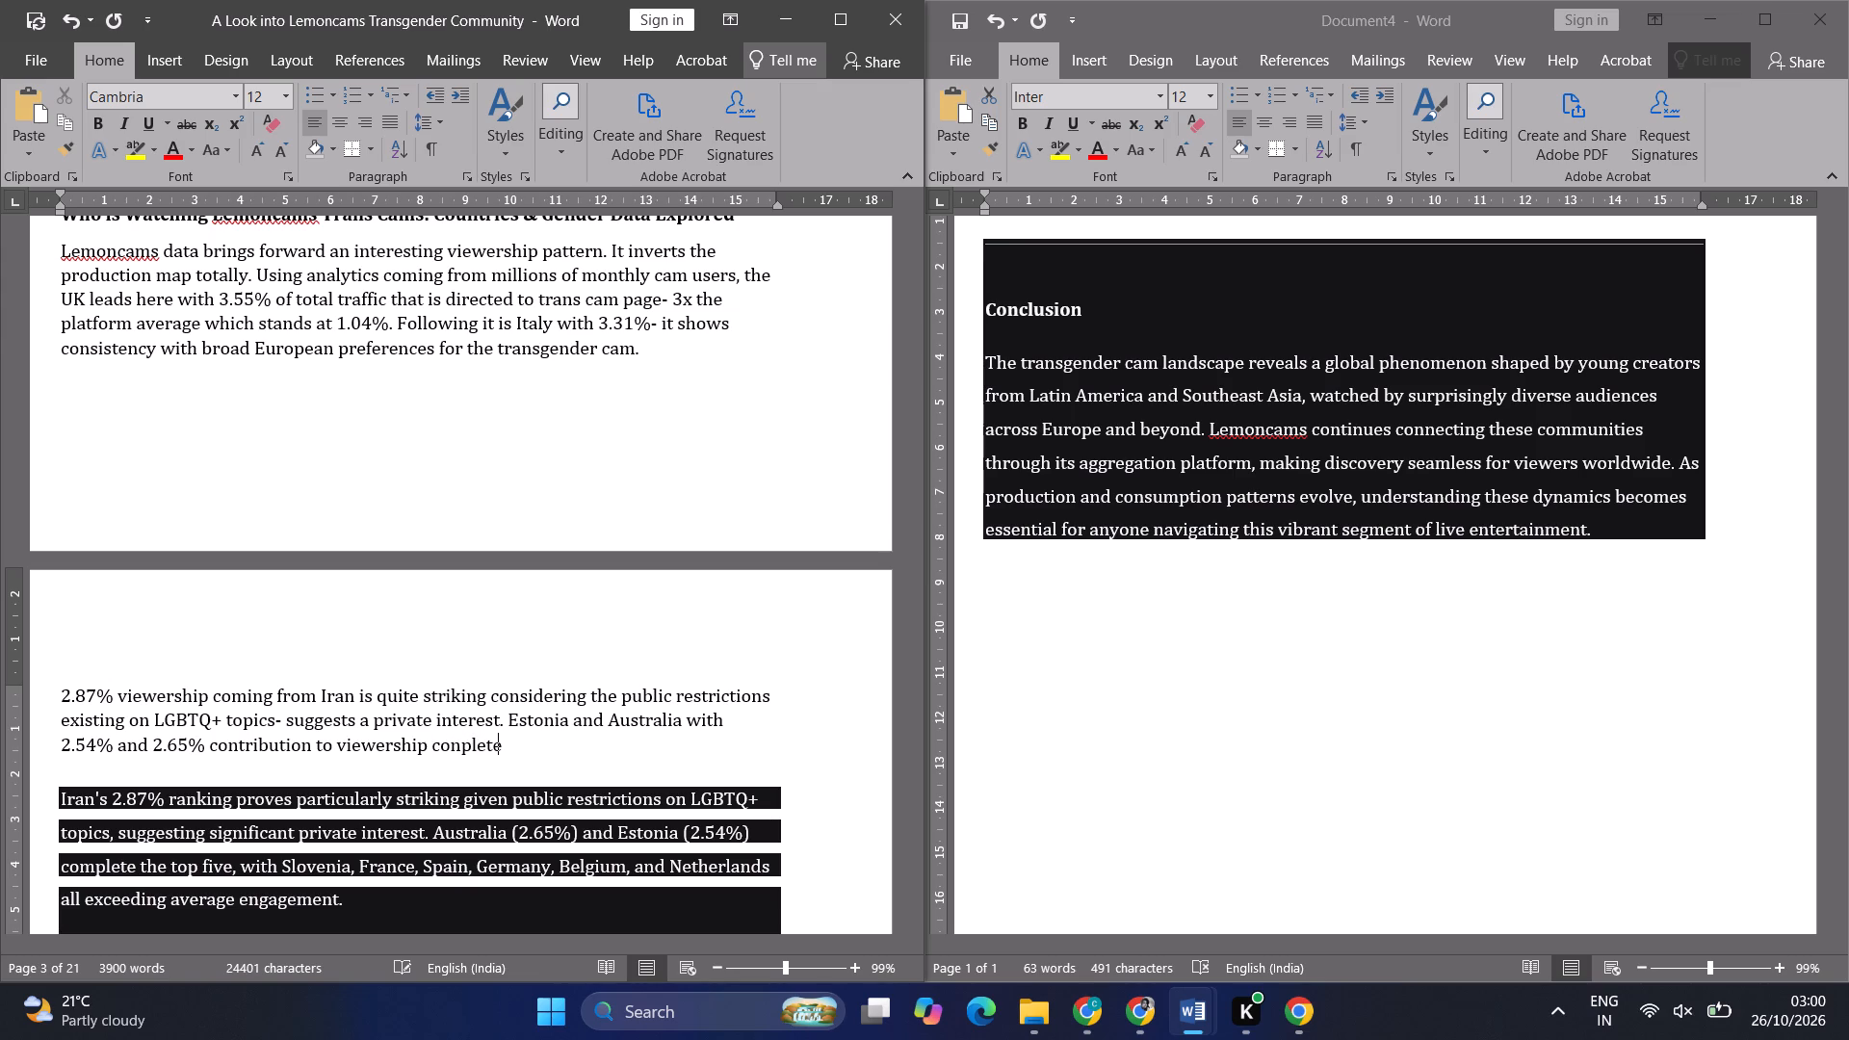
type("here top 4")
key("BackSpace")
type("5 countries list")
key("space")
key("BackSpace")
type(".")
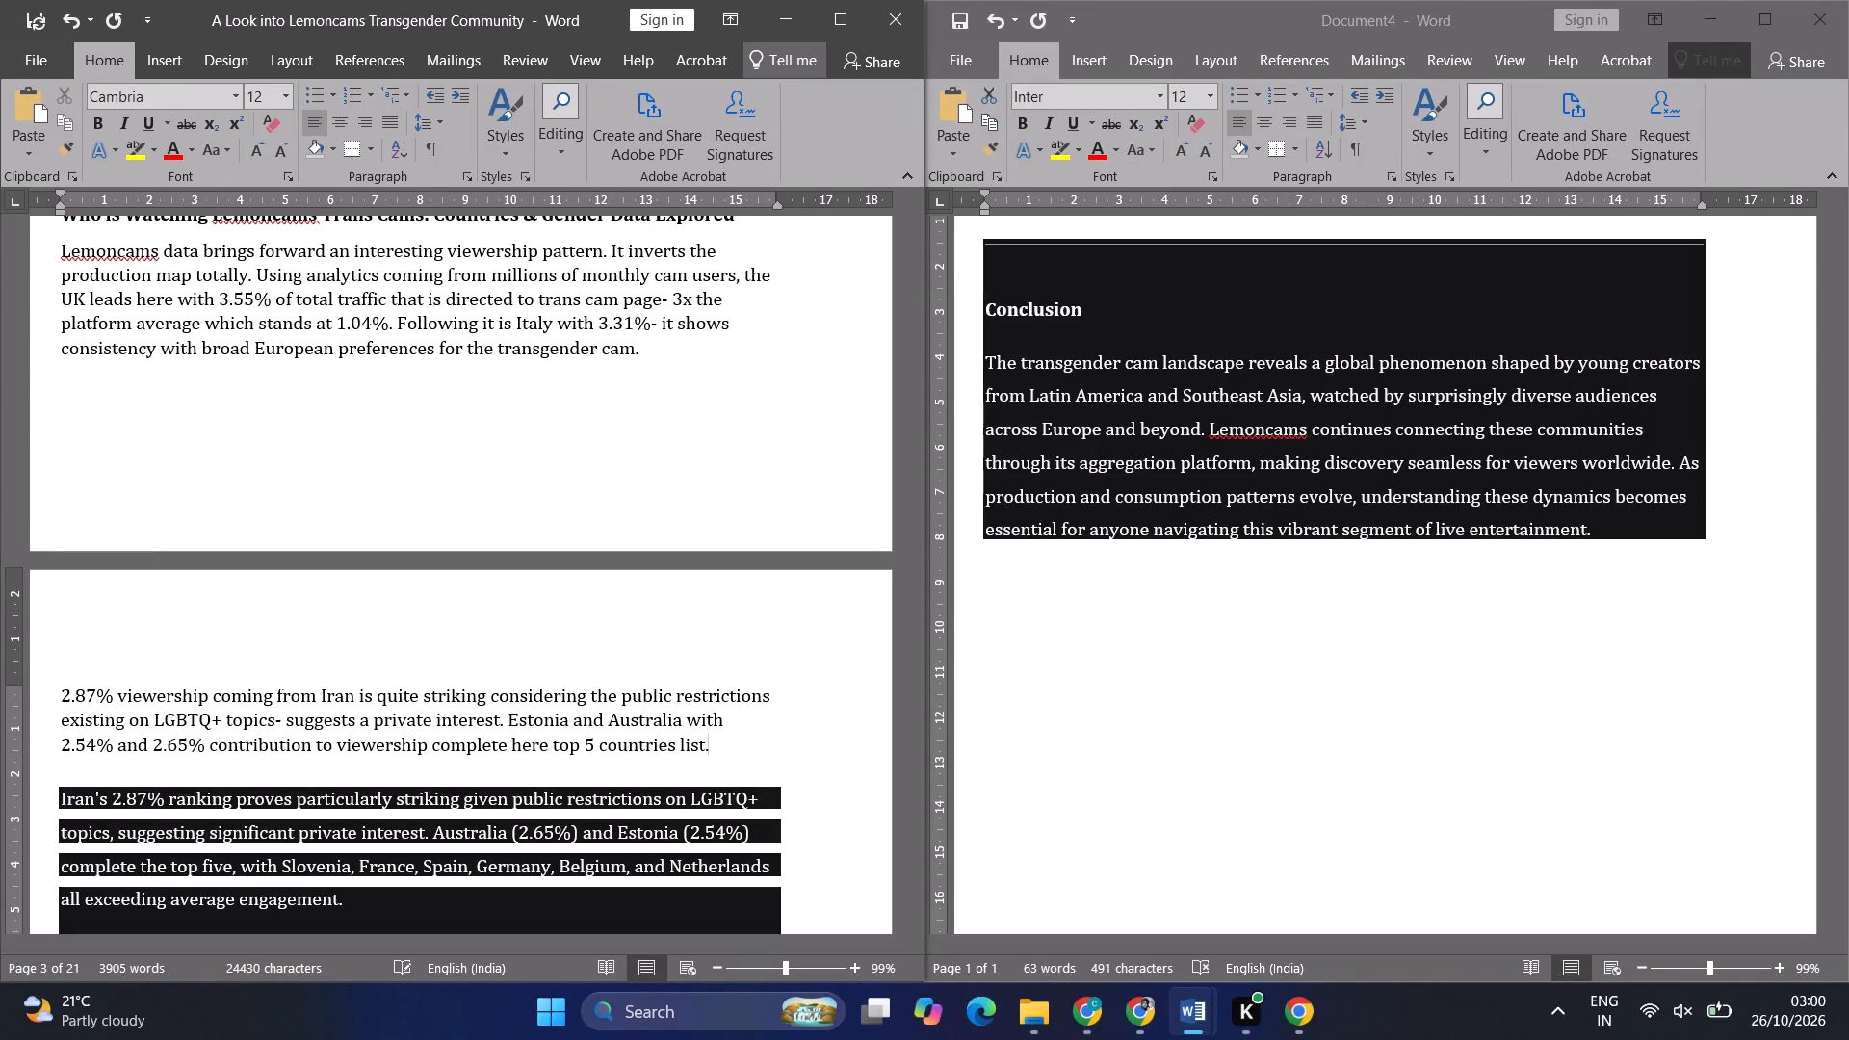
Begin the following sentence with "Slovenia, Belgium, Netherlands, Germany, Spain, France, etc., here".
key("space")
type("Slovenia, Beli")
key("BackSpace")
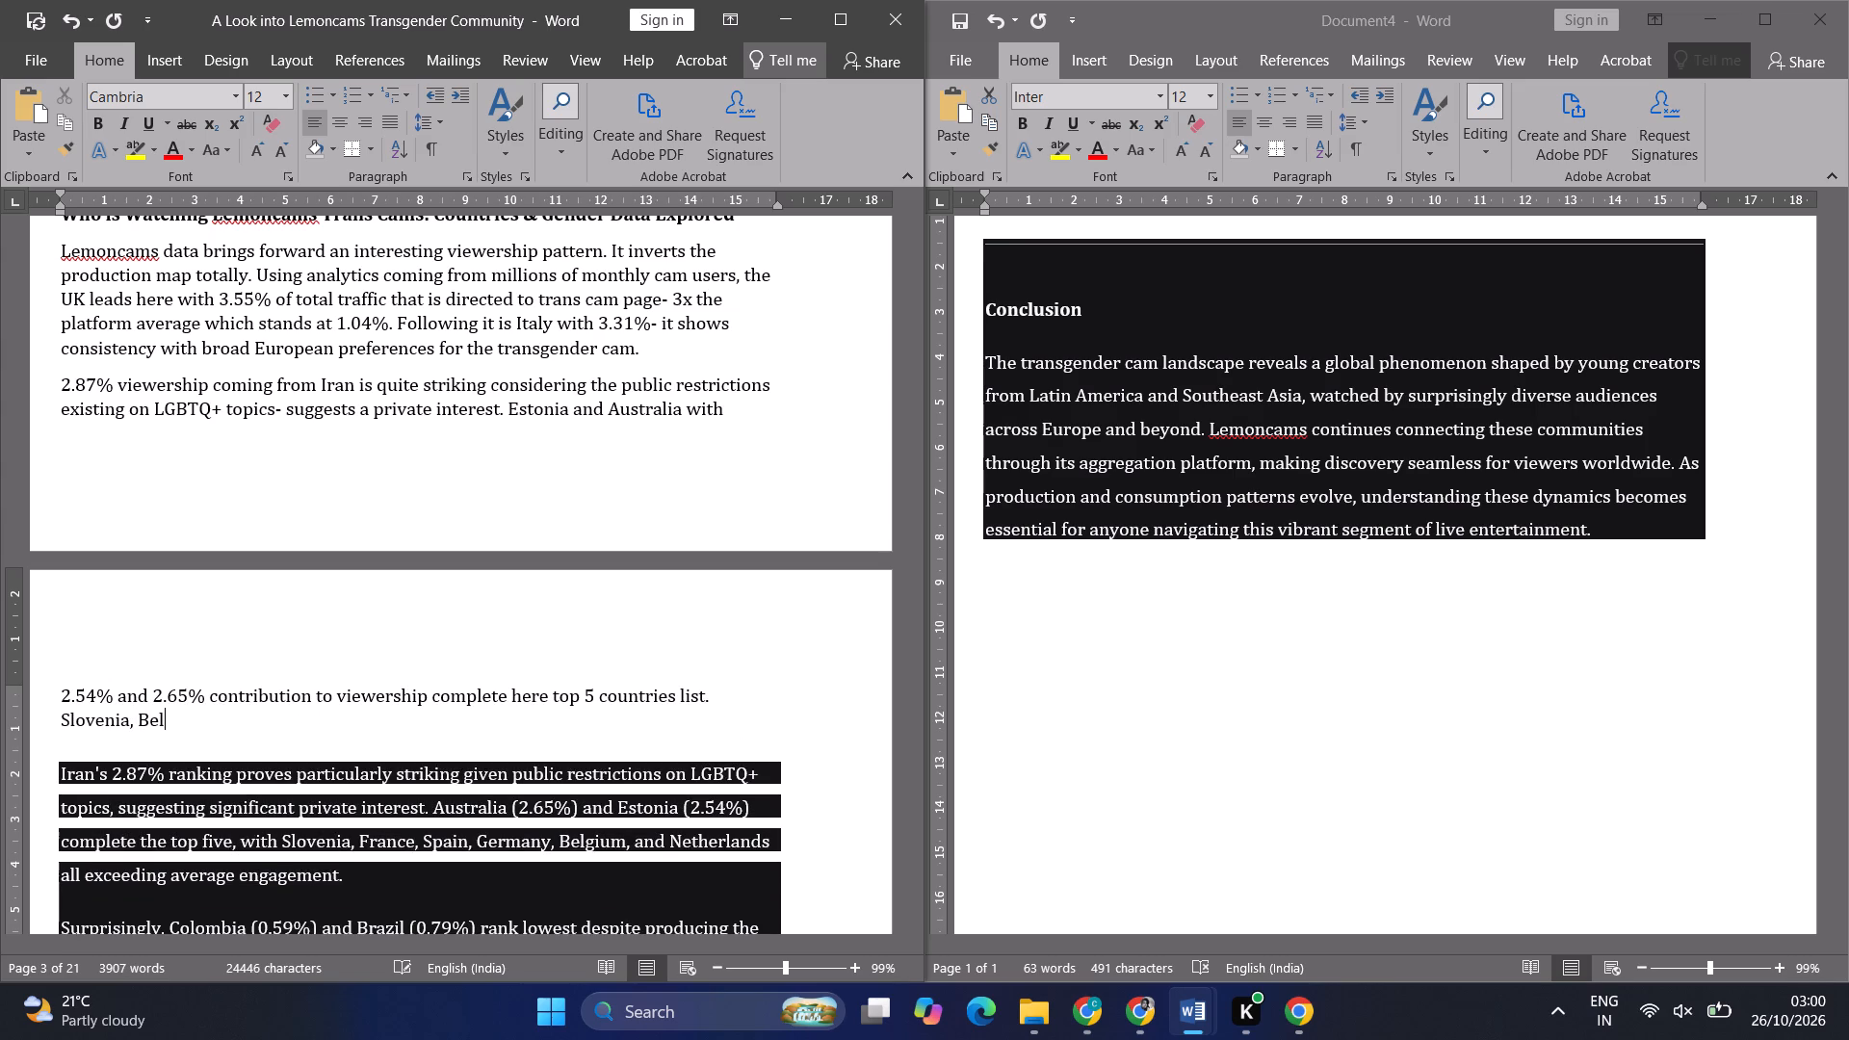
type("gium, Netherlands, Germany, Spain")
key("space")
key("BackSpace")
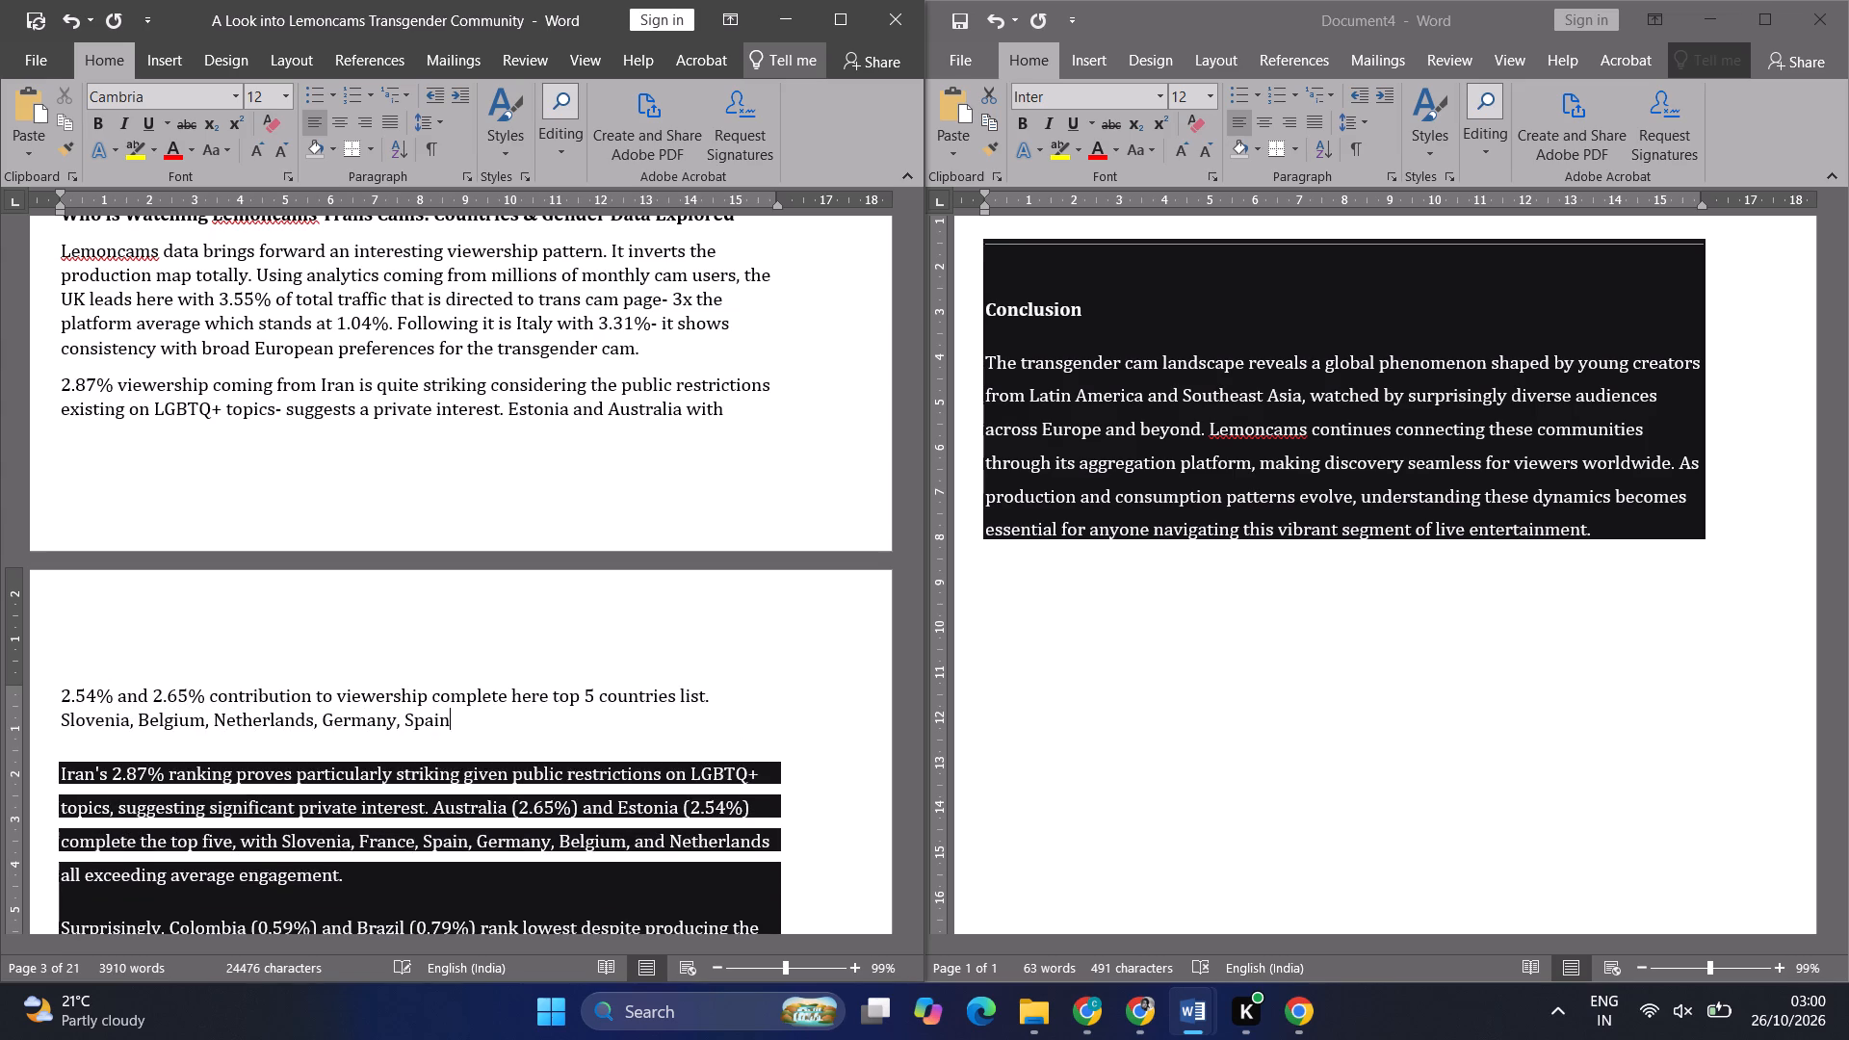
type(", France,")
key("space")
type("etc., hre")
key("BackSpace")
key("BackSpace")
type("ere")
key("space")
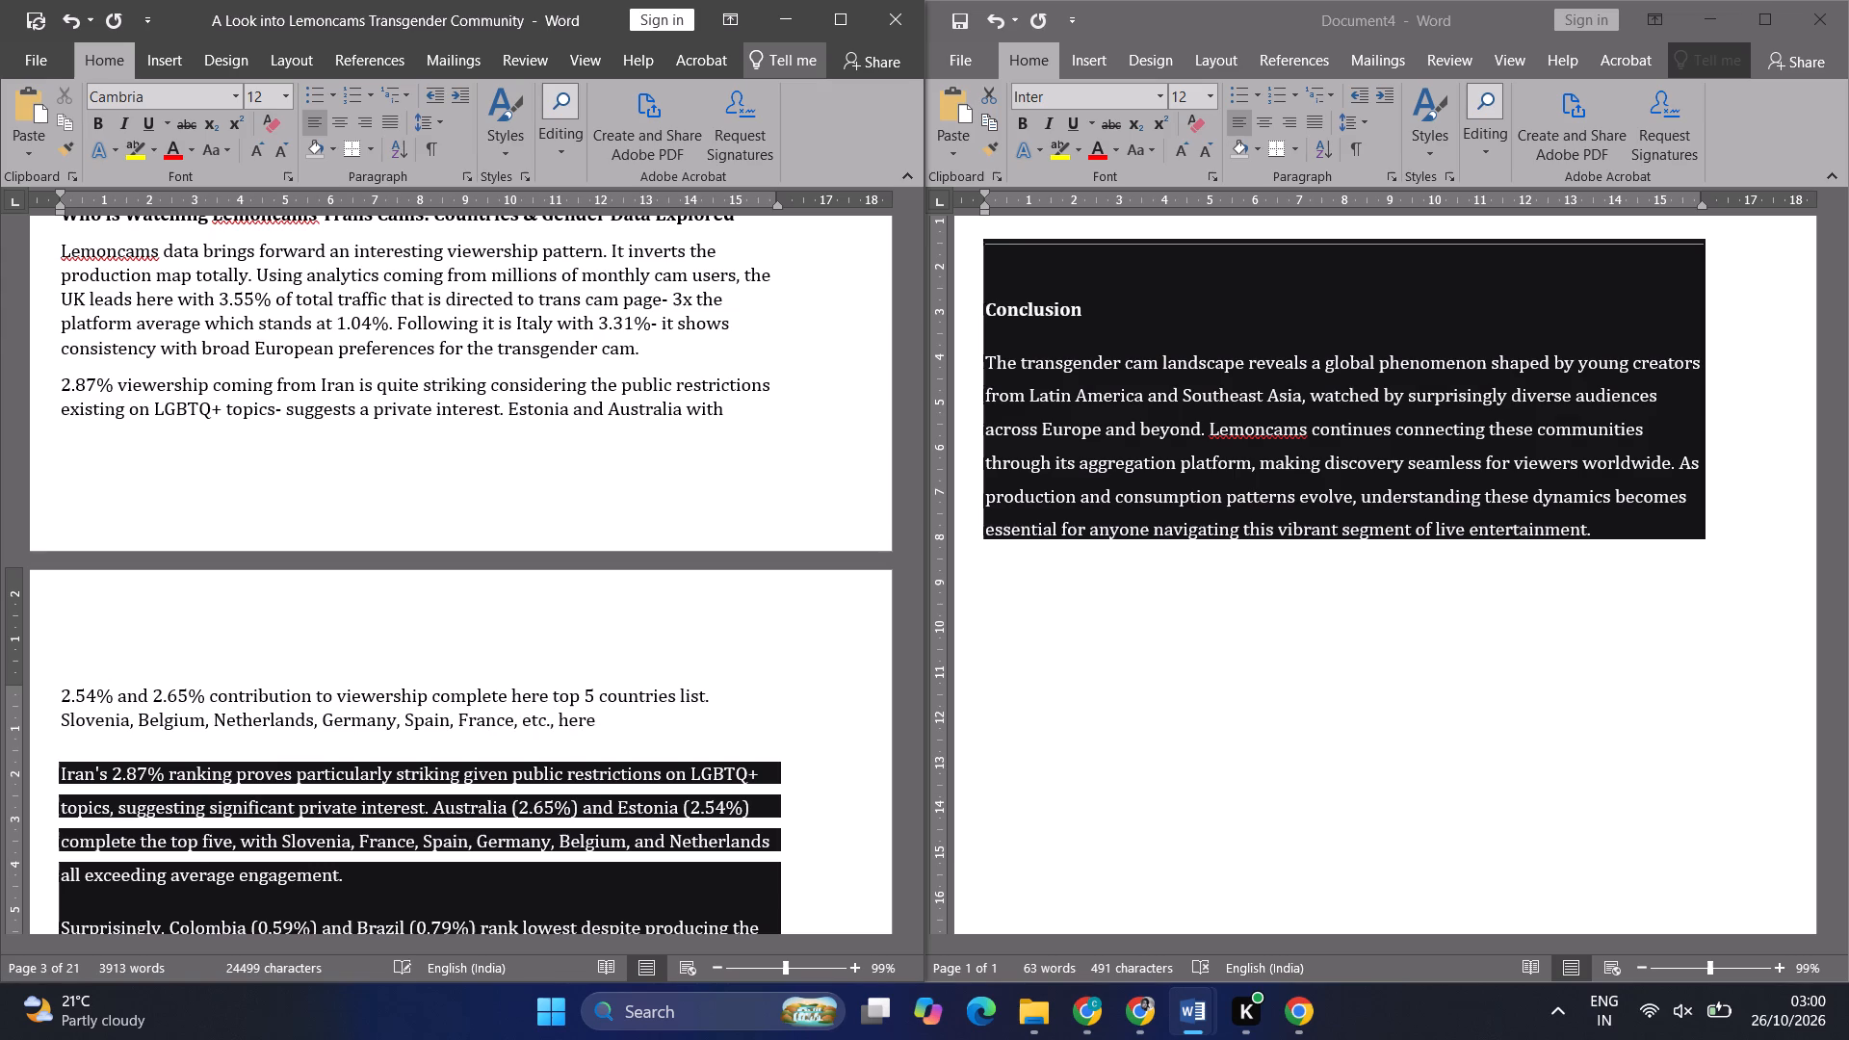
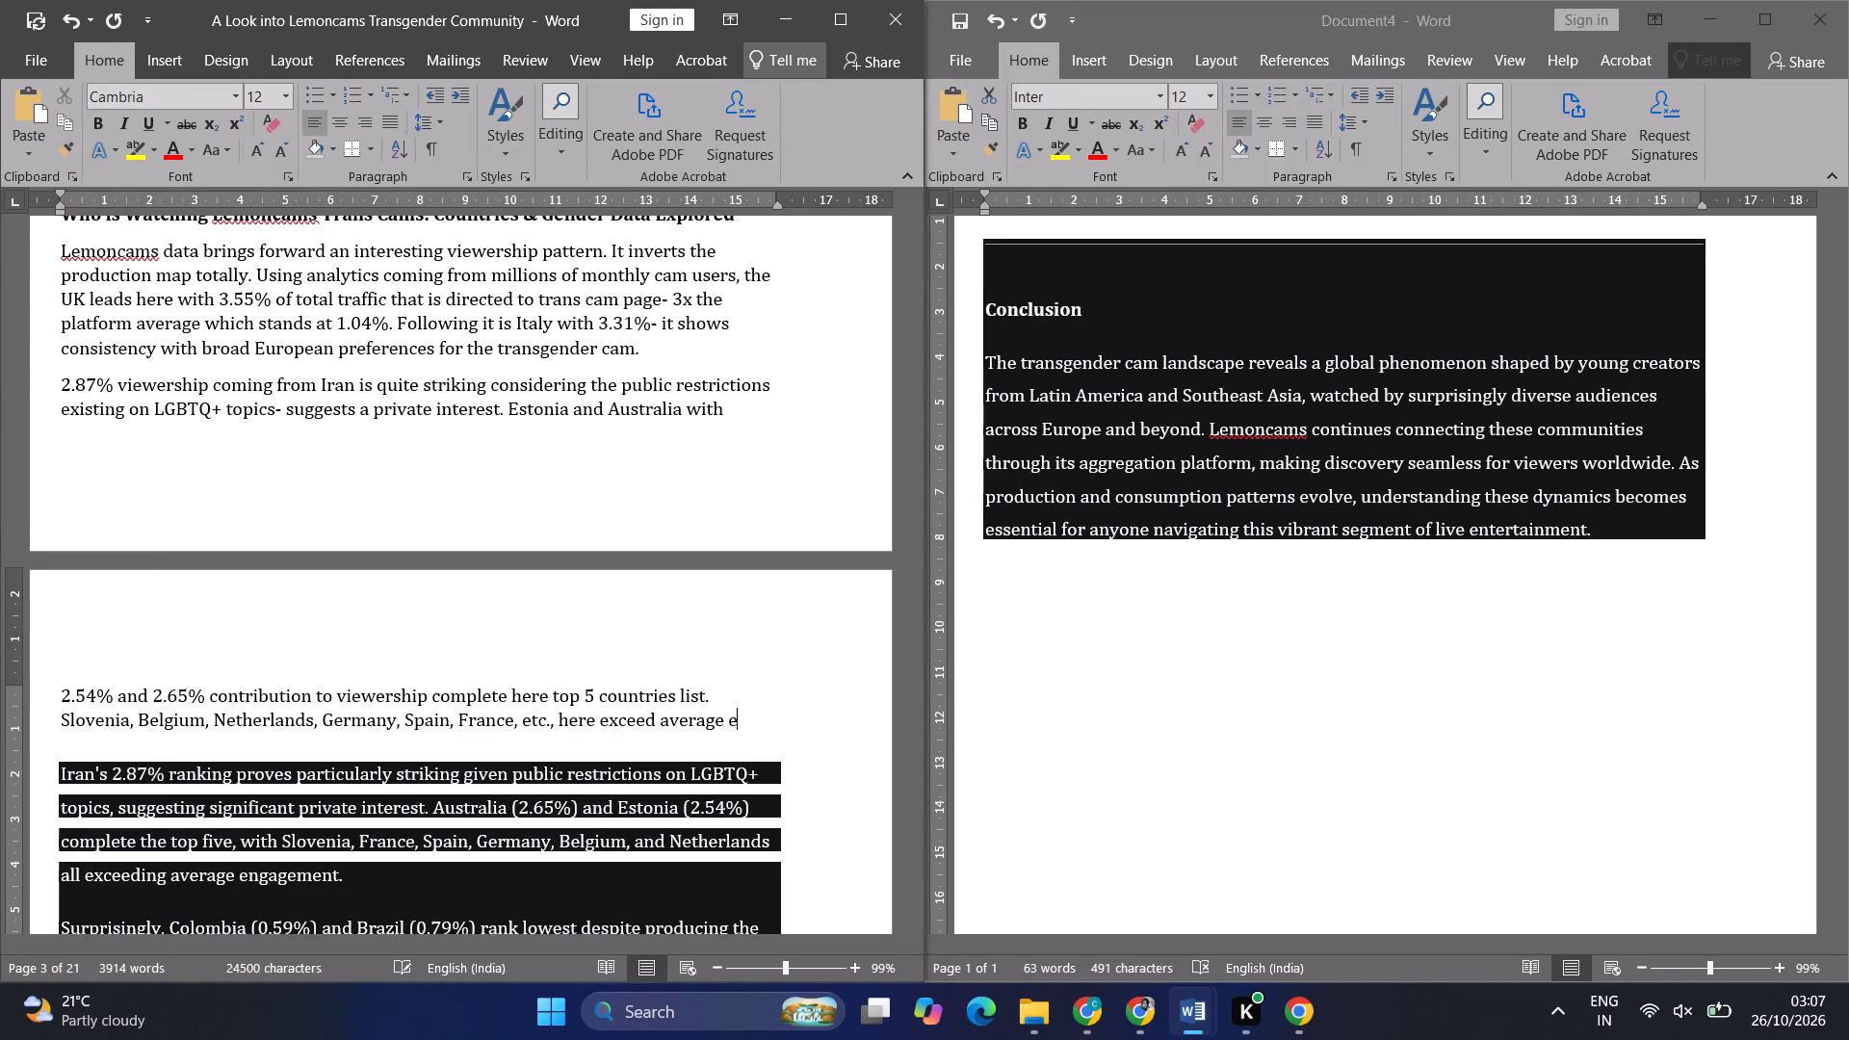
Delete the pasted source paragraph about Iran's 2.87% ranking below the rewritten version.
key("Right")
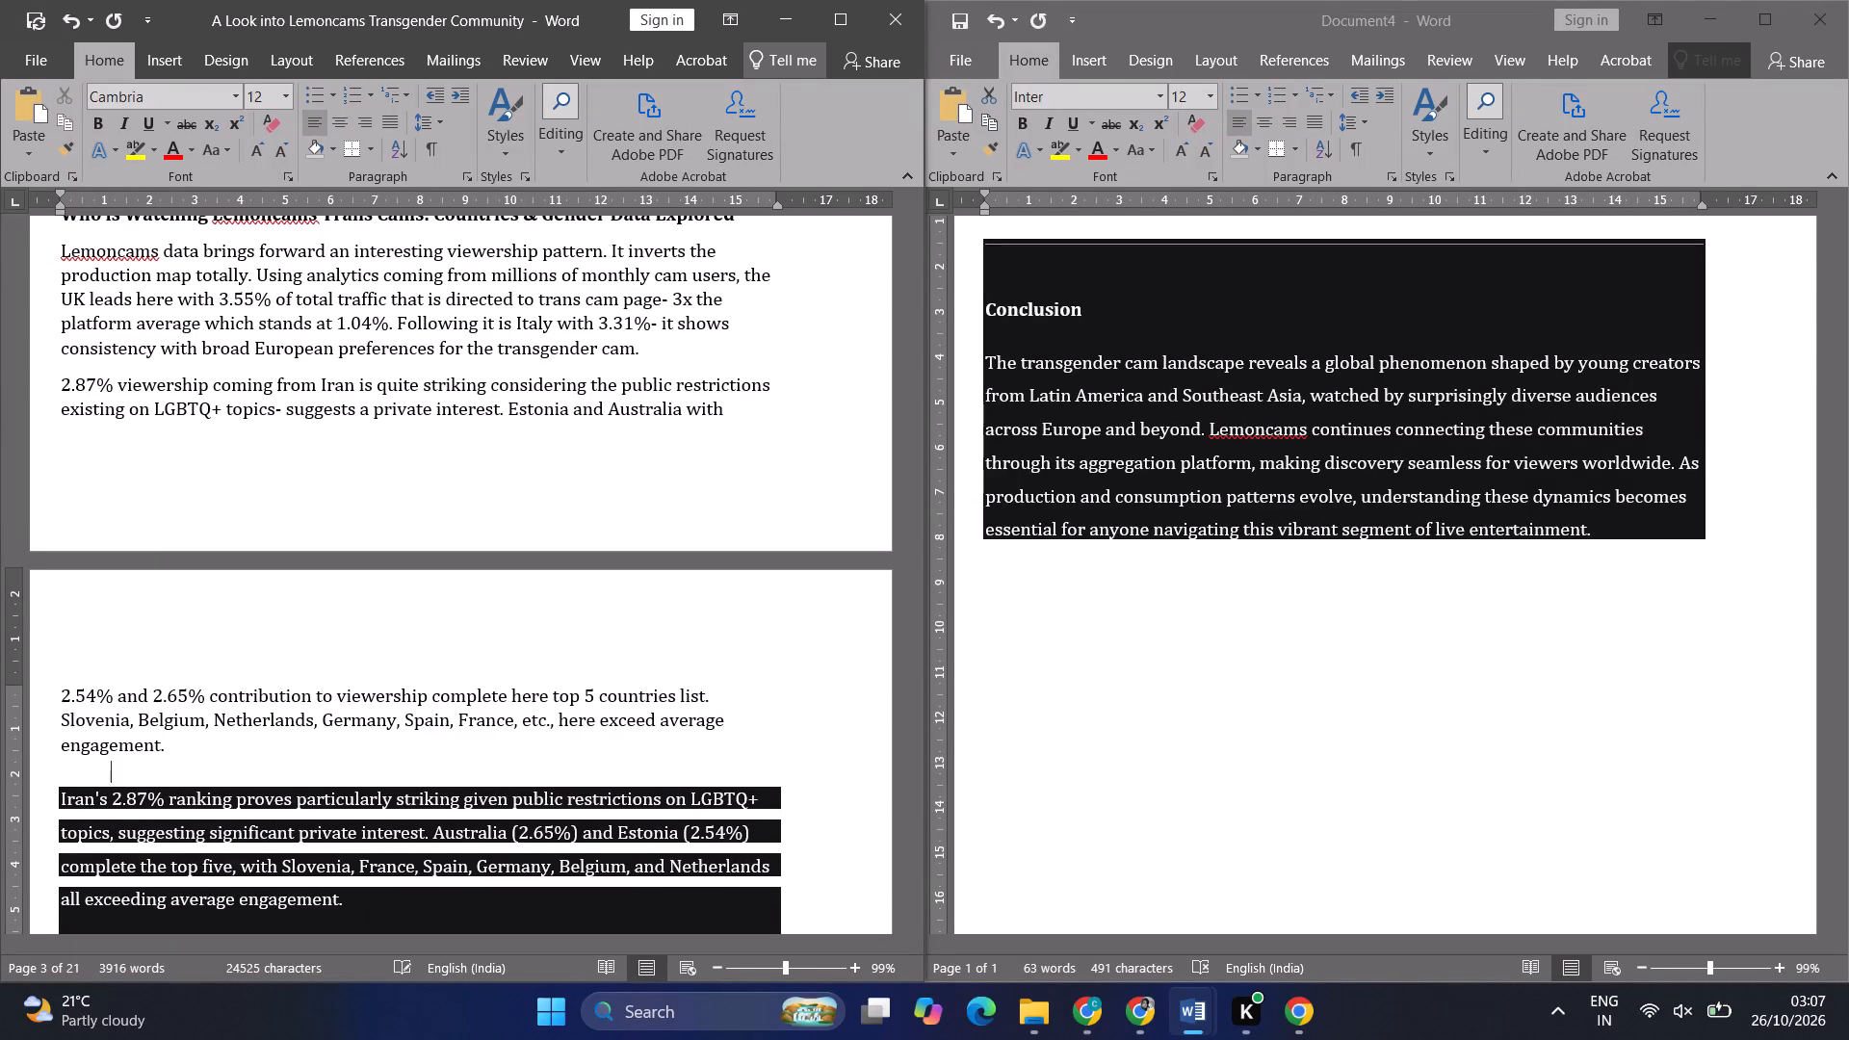
key("shift+Down")
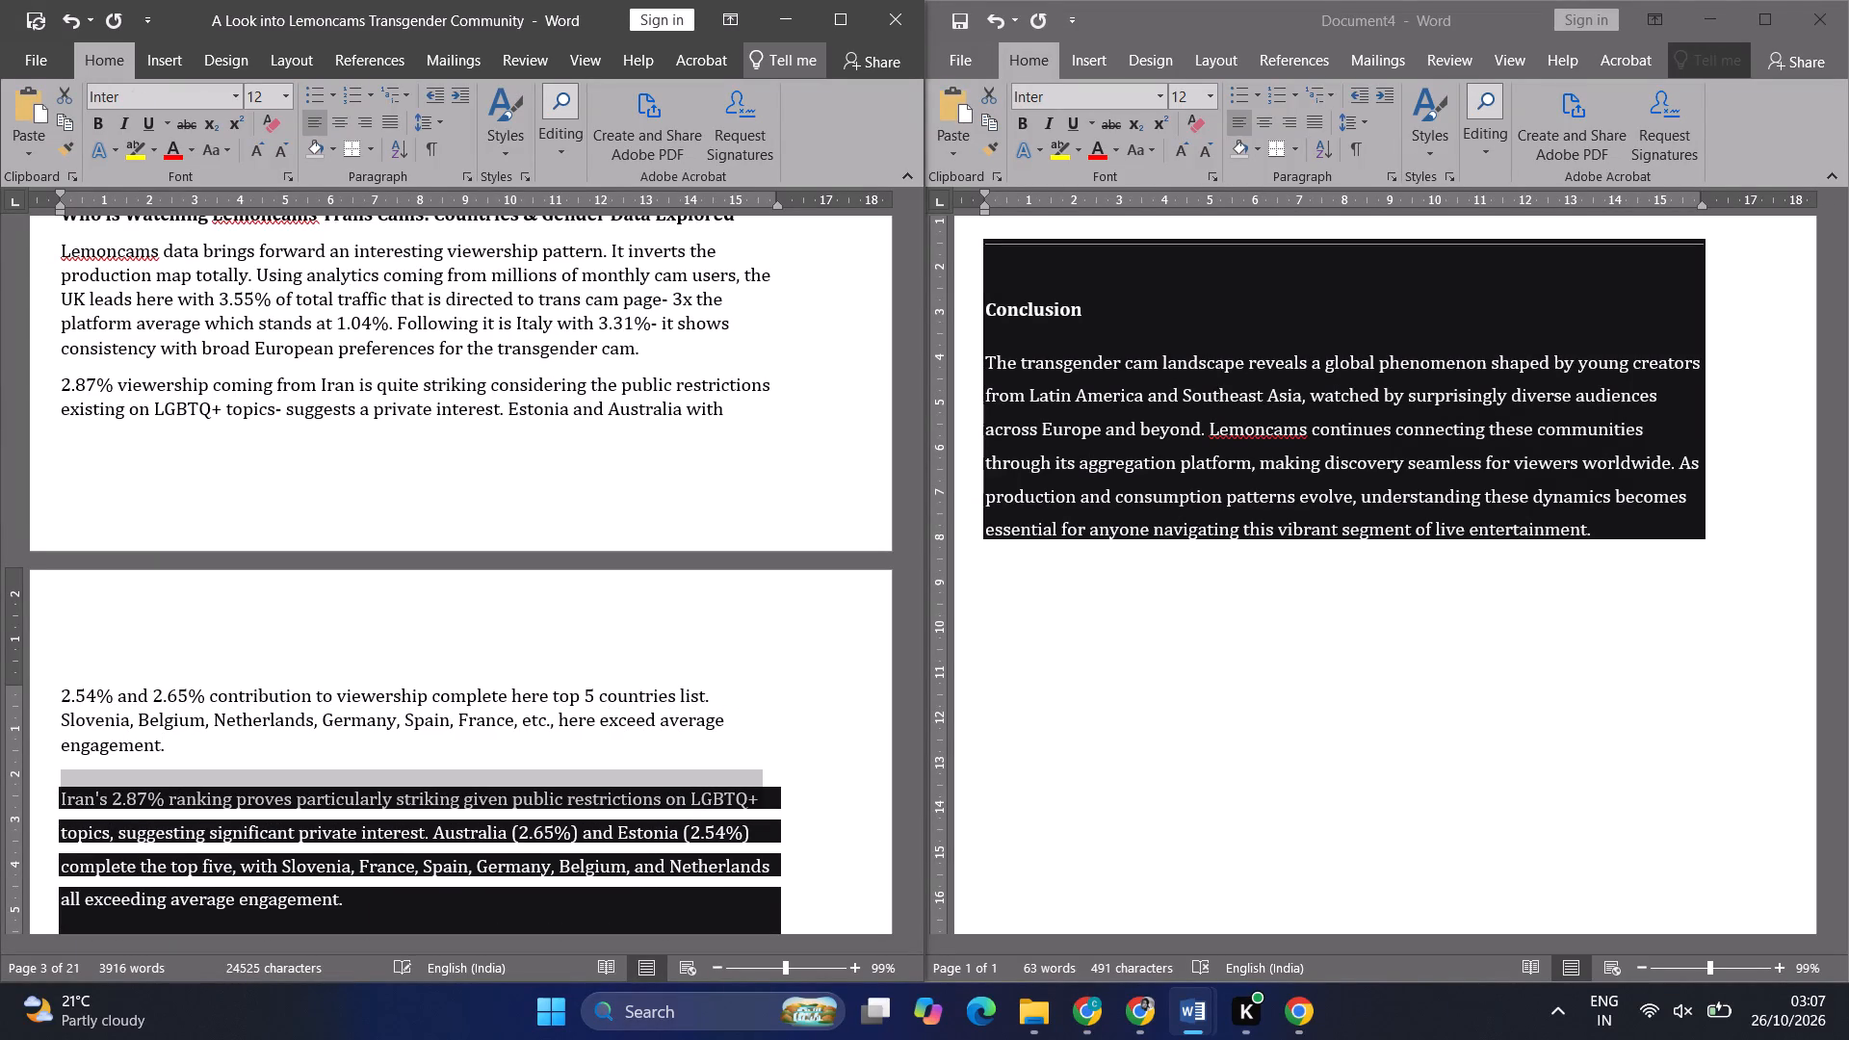
key("shift+Down")
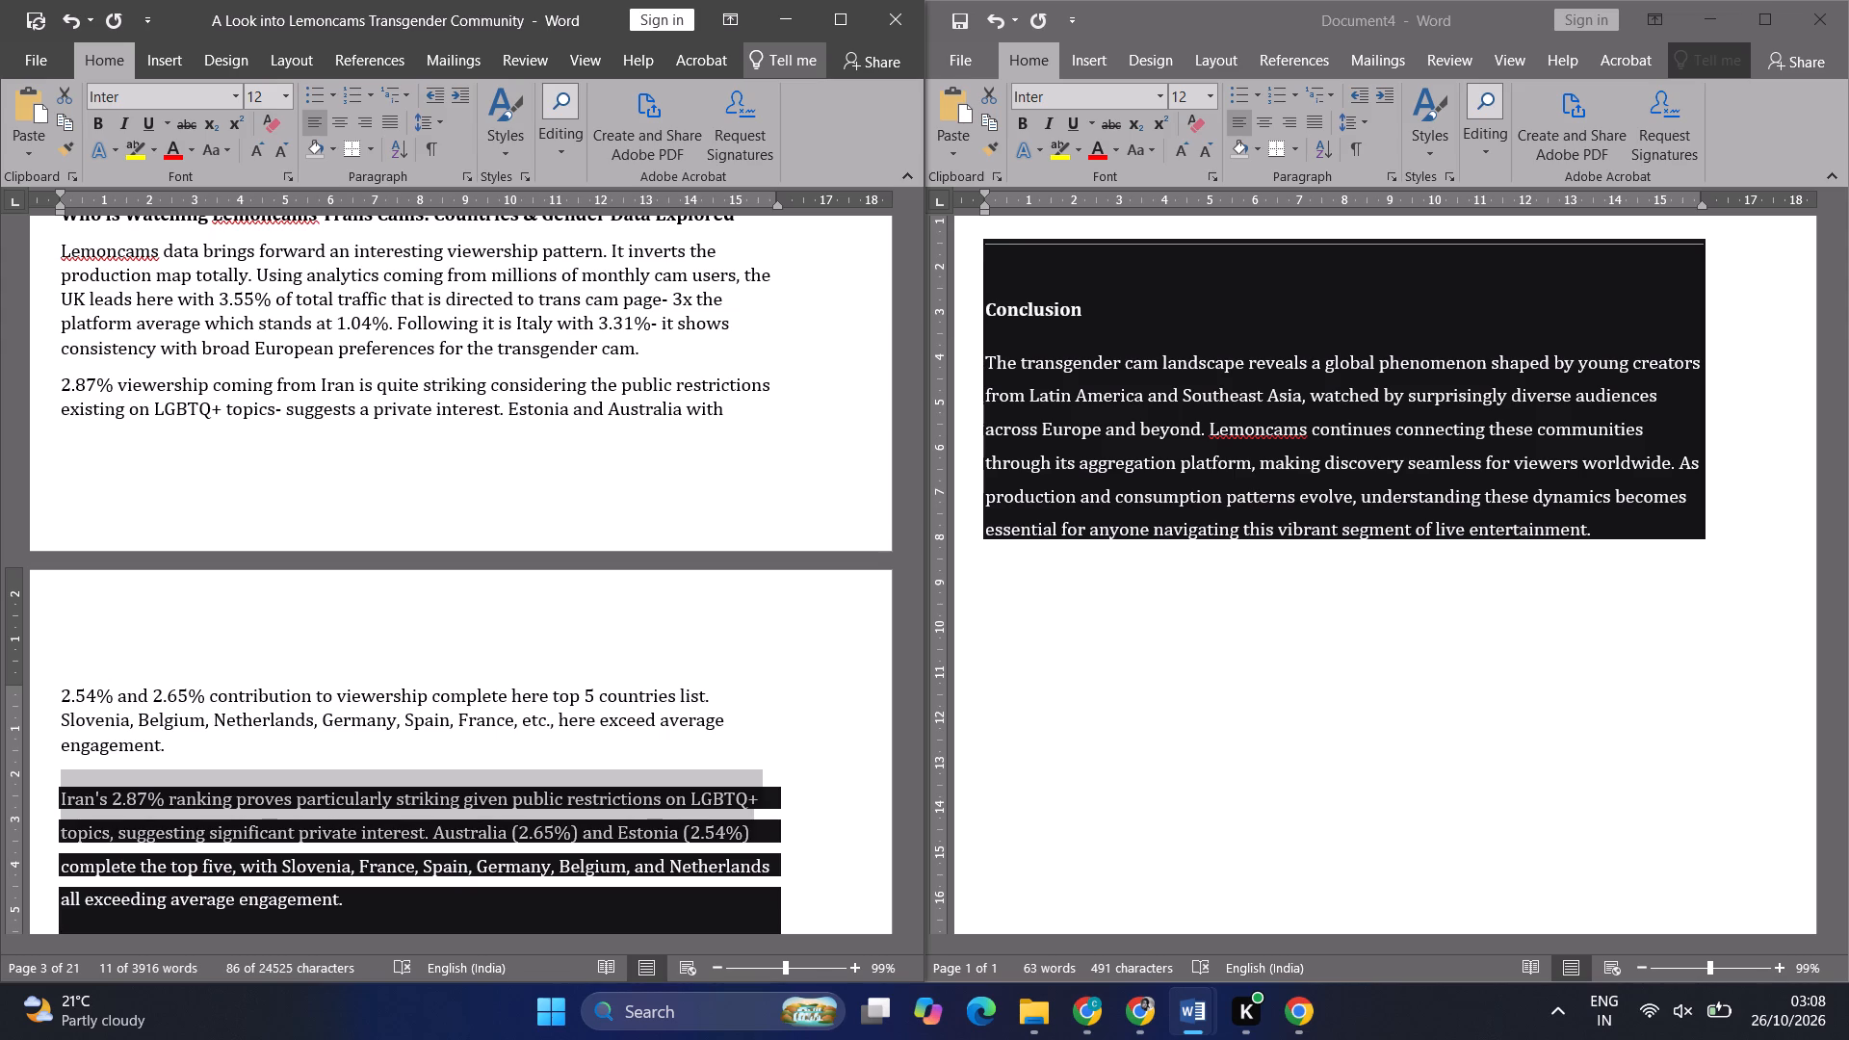
key("BackSpace")
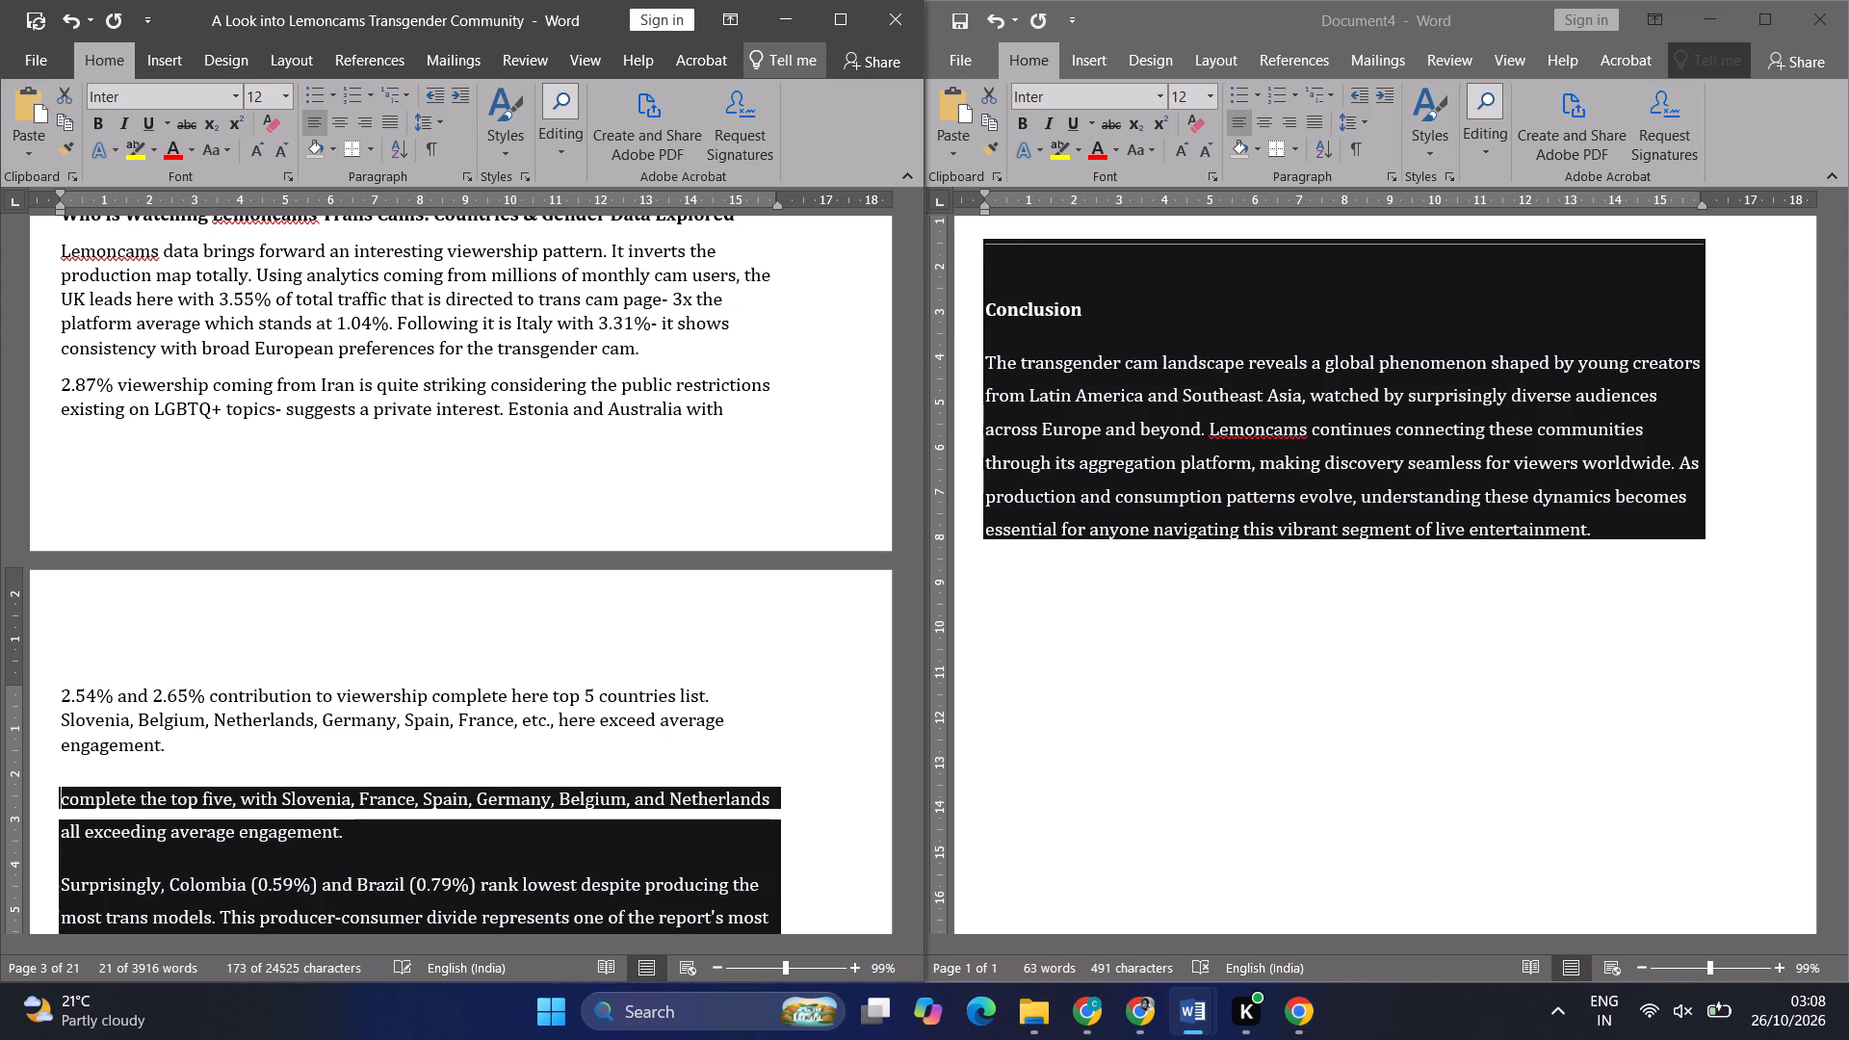
key("ctrl+shift+Down")
key("BackSpace")
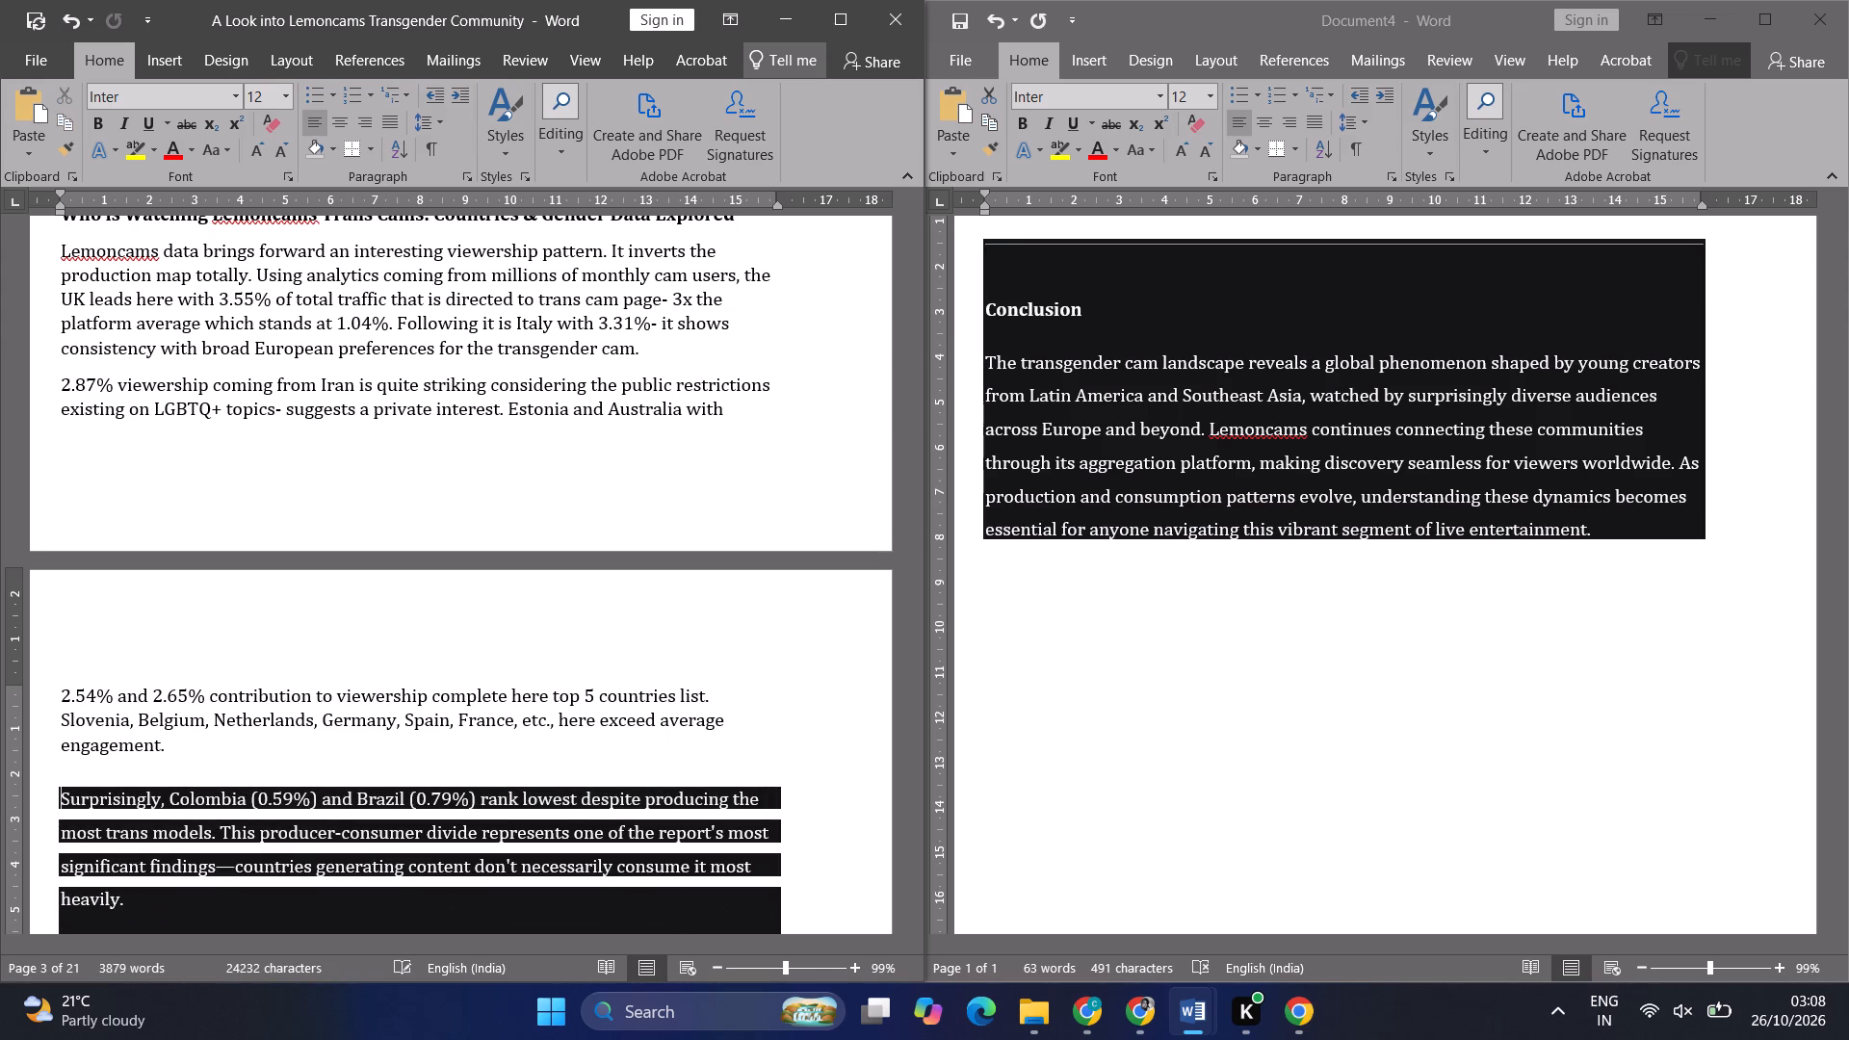
Start a new paragraph after "exceed average engagement." with "Quite surprisingly,".
key("Left")
key("Return")
type("Quite sr")
key("BackSpace")
type("urprs")
key("BackSpace")
type("ins")
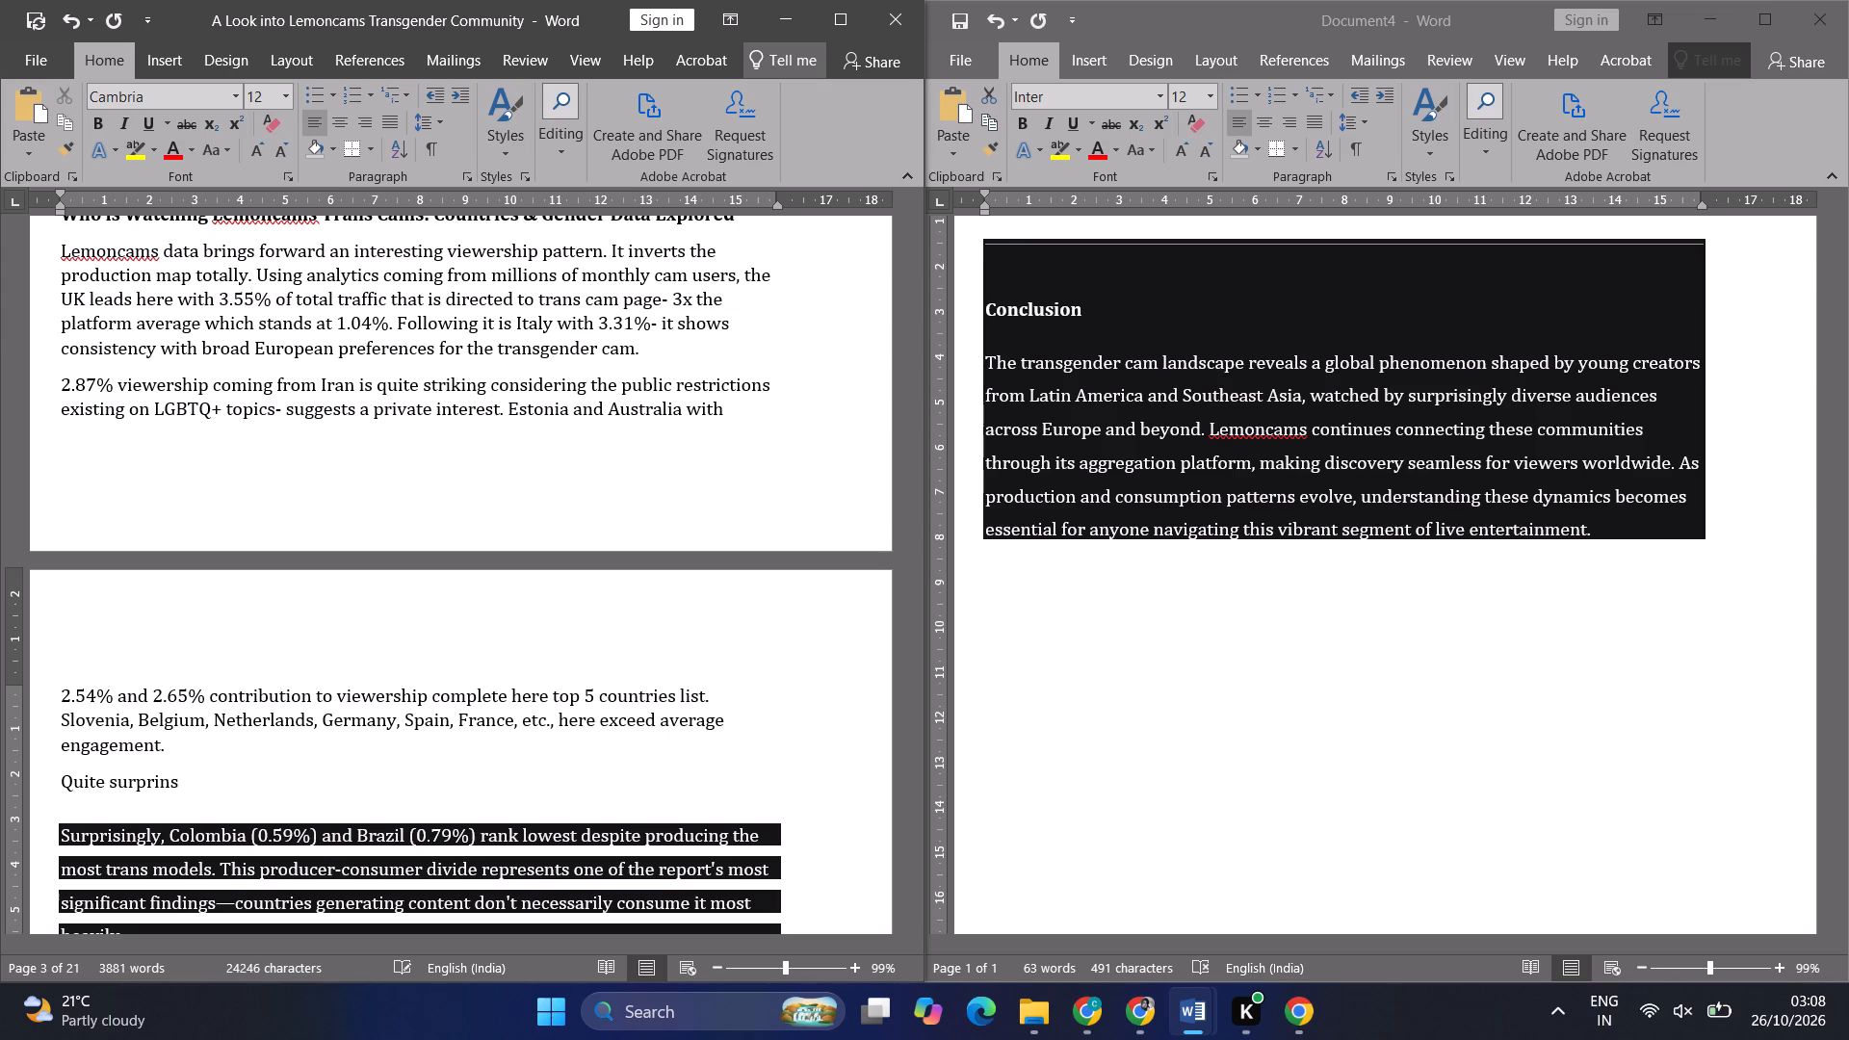
key("BackSpace")
type("gl")
key("space")
key("BackSpace")
type("y")
key("space")
key("BackSpace")
key("BackSpace")
key("BackSpace")
key("BackSpace")
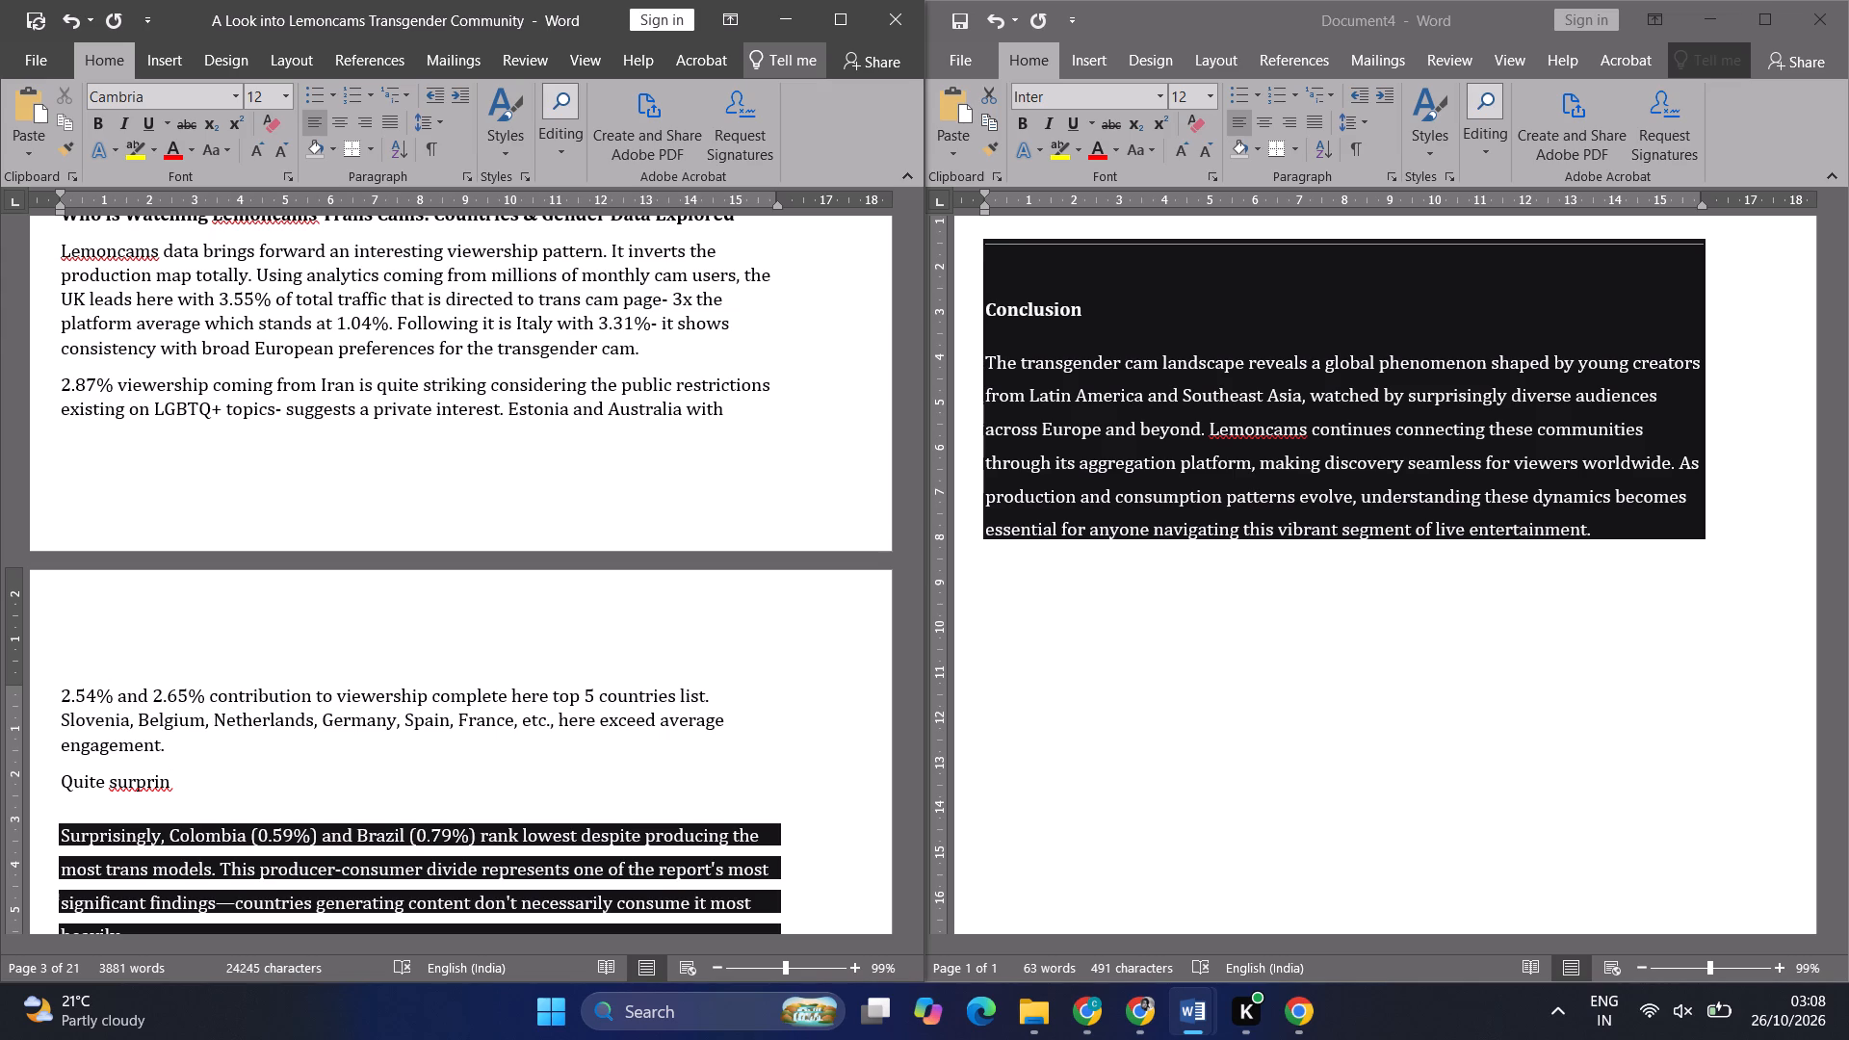
type("gly")
key("space")
key("ctrl+shift+Left")
key("Left")
key("Right")
key("Right")
key("Right")
key("Right")
key("Right")
key("Right")
type("si")
key("End")
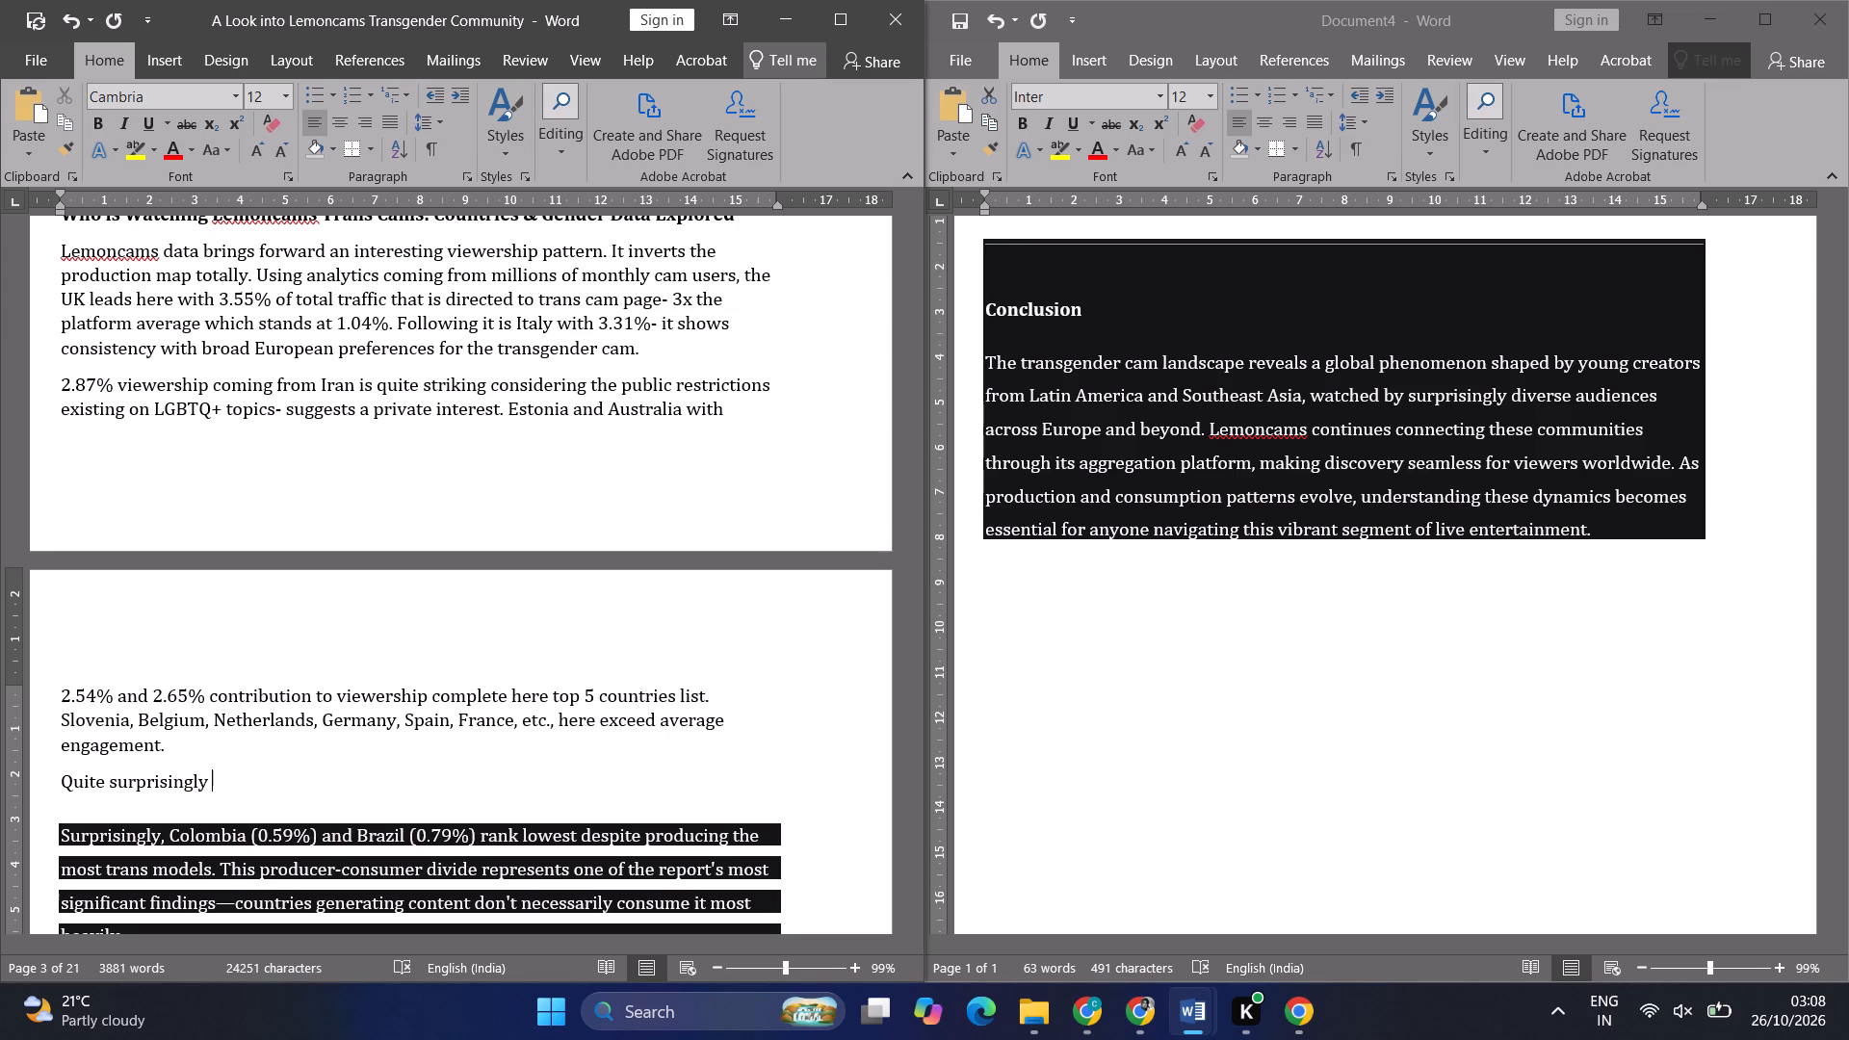
key("BackSpace")
type(",")
key("space")
Continue the new paragraph with "Colombia and Brazil here contribute 0.59% and 0.79%-".
type("Colombo")
key("BackSpace")
key("a")
key("BackSpace")
type("i a")
key("BackSpace")
key("BackSpace")
type("a and Brazil here")
key("space")
type("co")
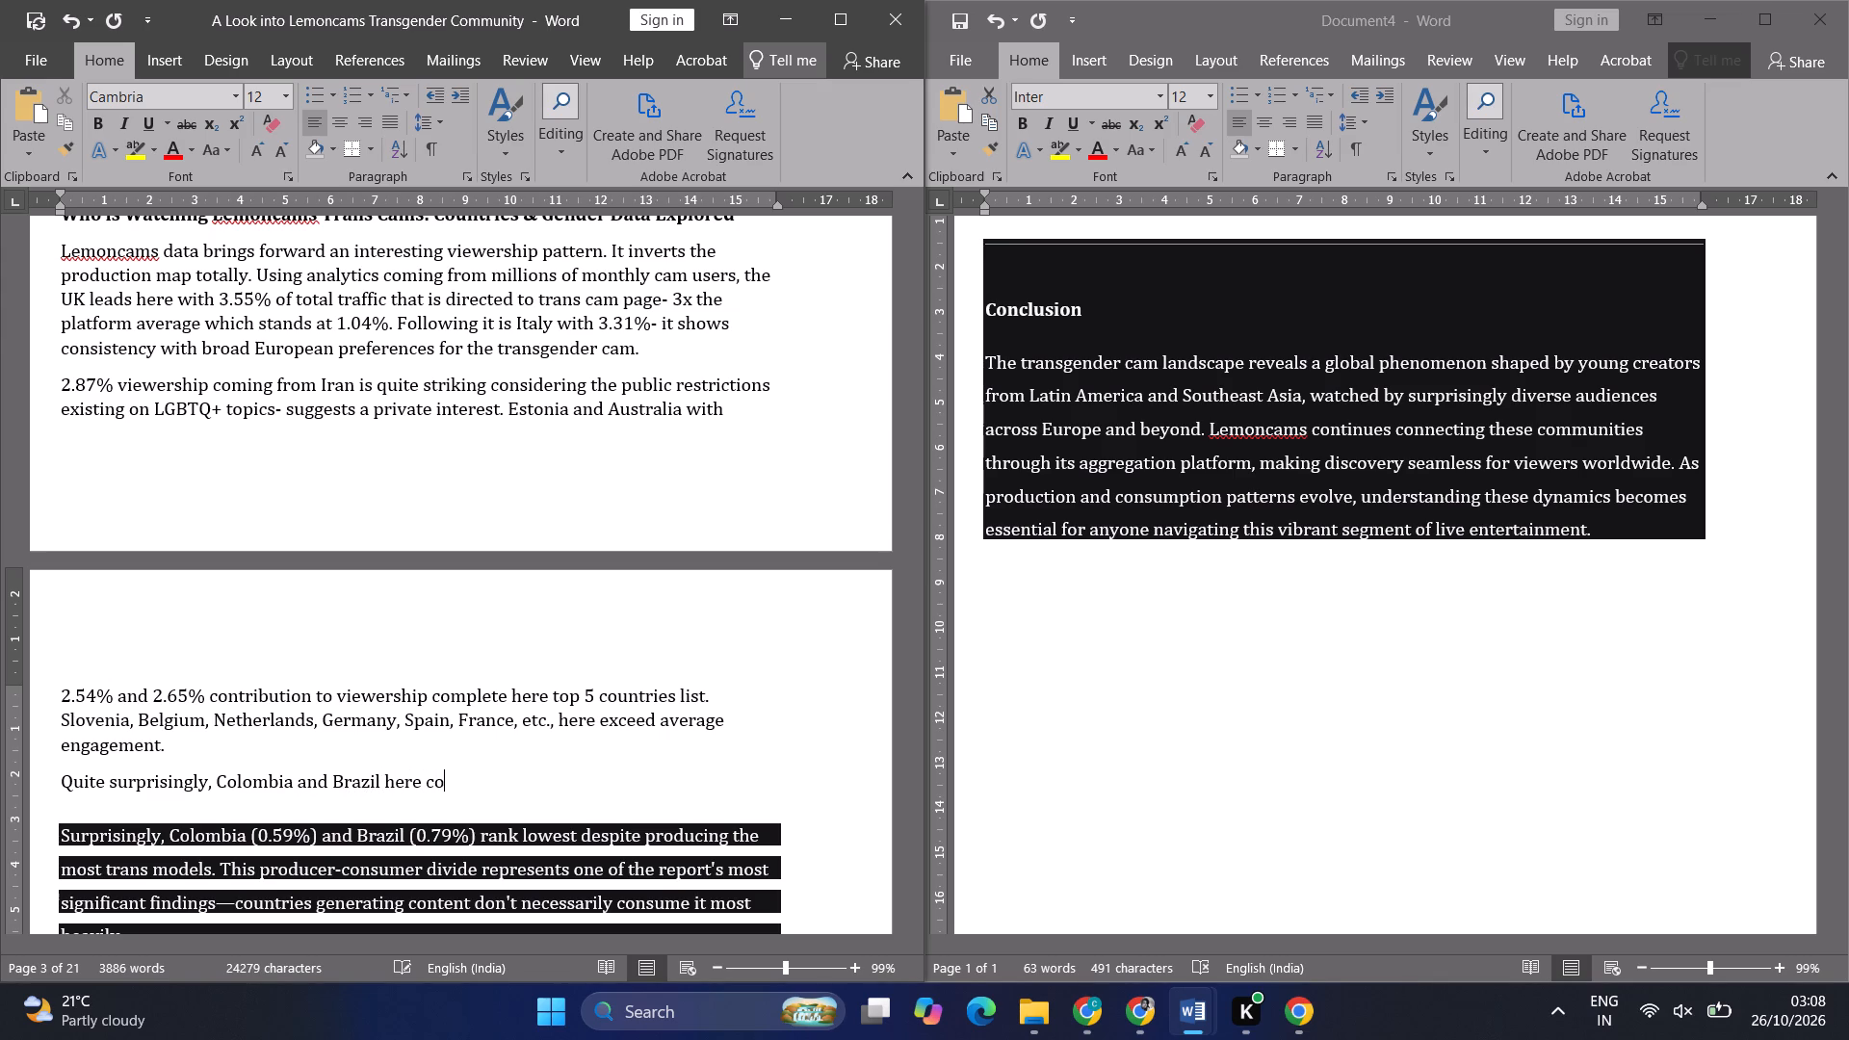
key("BackSpace")
key("BackSpace")
type("contrbute 0.59% and 0.79%")
type("-")
key("space")
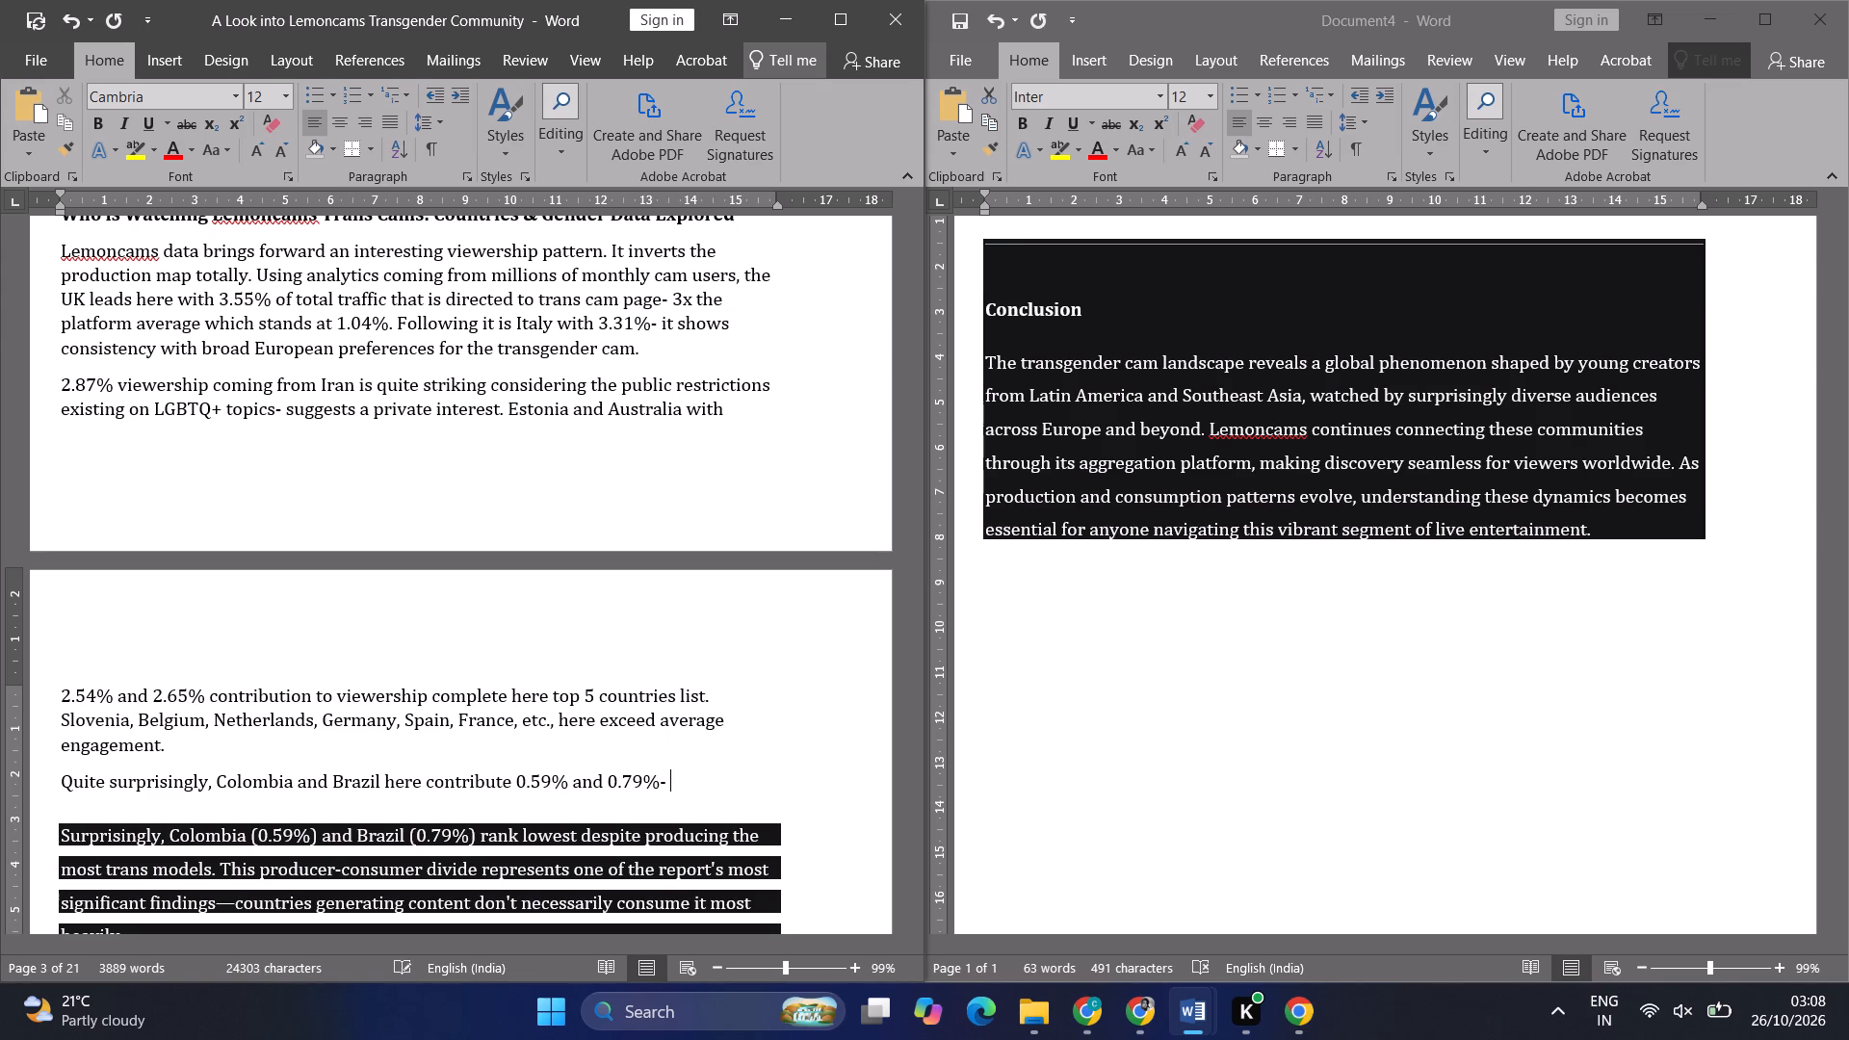
Complete the Colombia and Brazil sentence with "this is lowest despite these countries producing most trans cam models.".
type("this is lowest despite")
key("space")
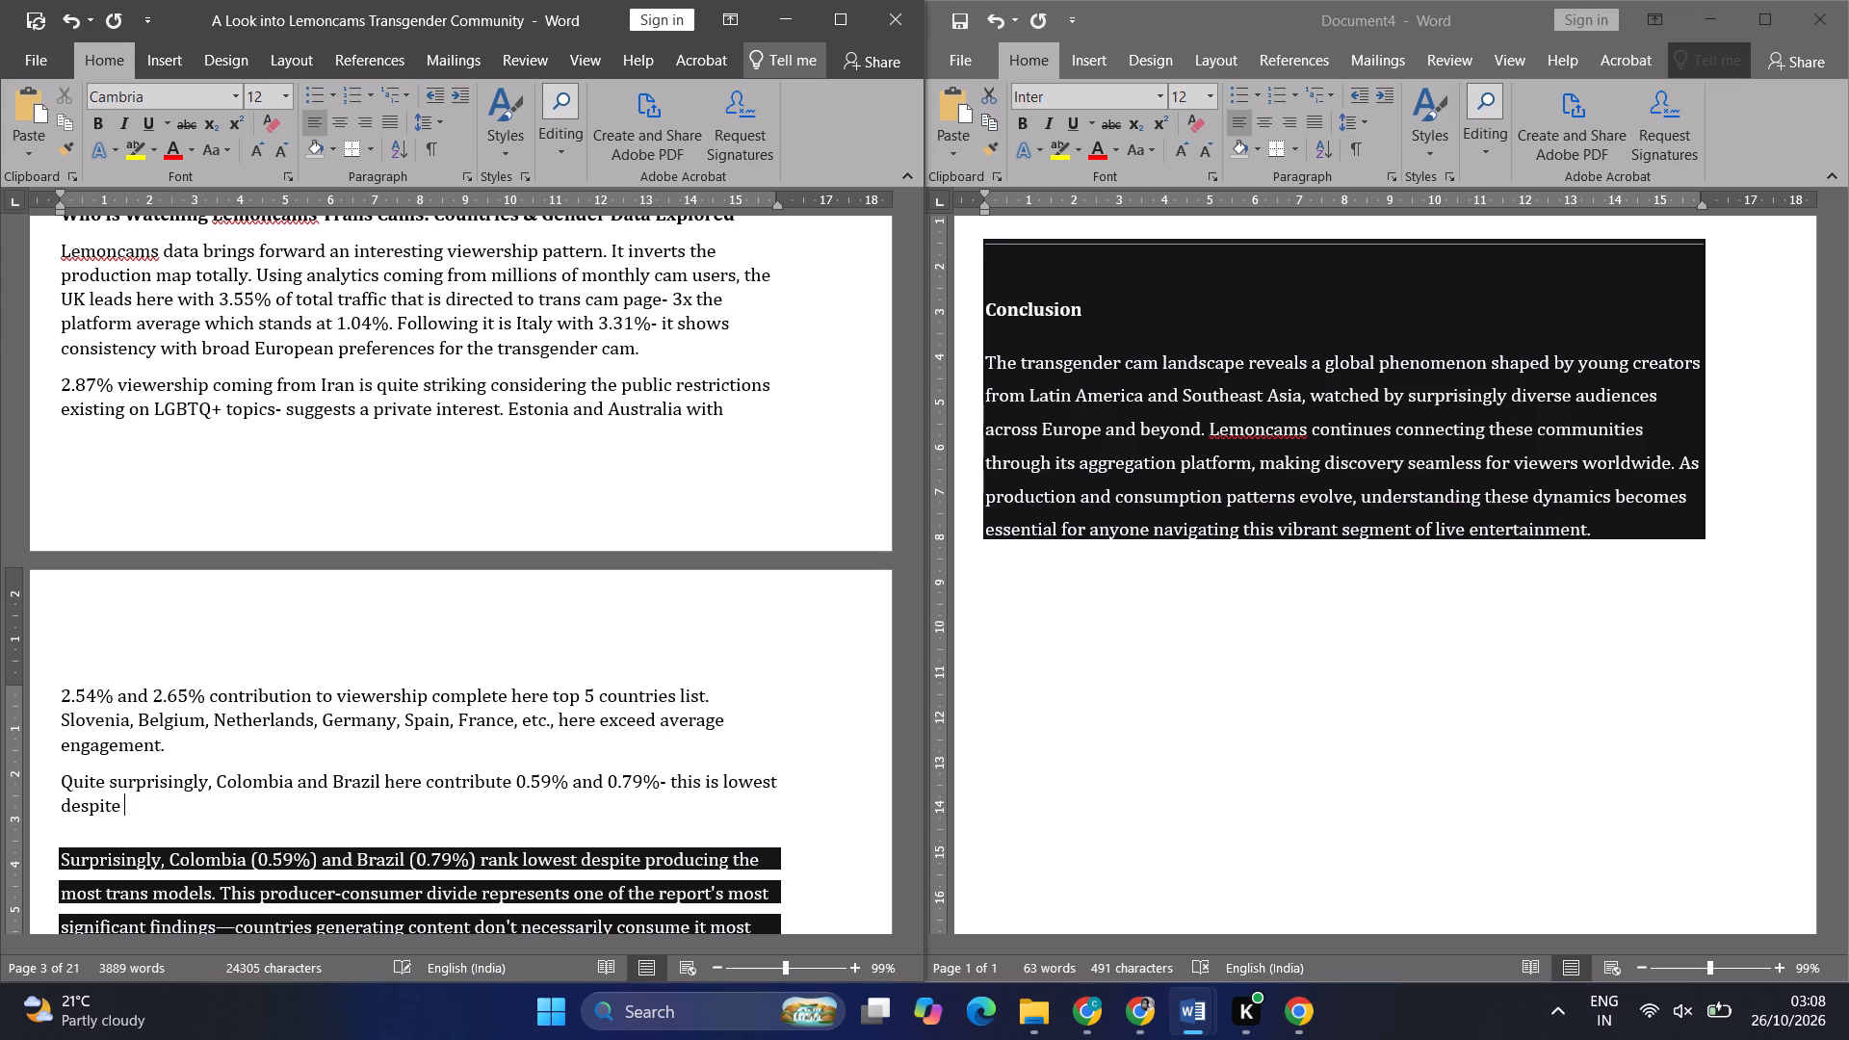
type("pro")
key("BackSpace")
key("BackSpace")
key("BackSpace")
type("these countries producing most trans cam models.")
Delete the pasted source sentence about Colombia and Brazil, up to "This producer-consumer divide".
key("Right")
key("shift+Down")
key("BackSpace")
key("ctrl+shift+Right")
key("ctrl+shift+Right")
key("ctrl+shift+Right")
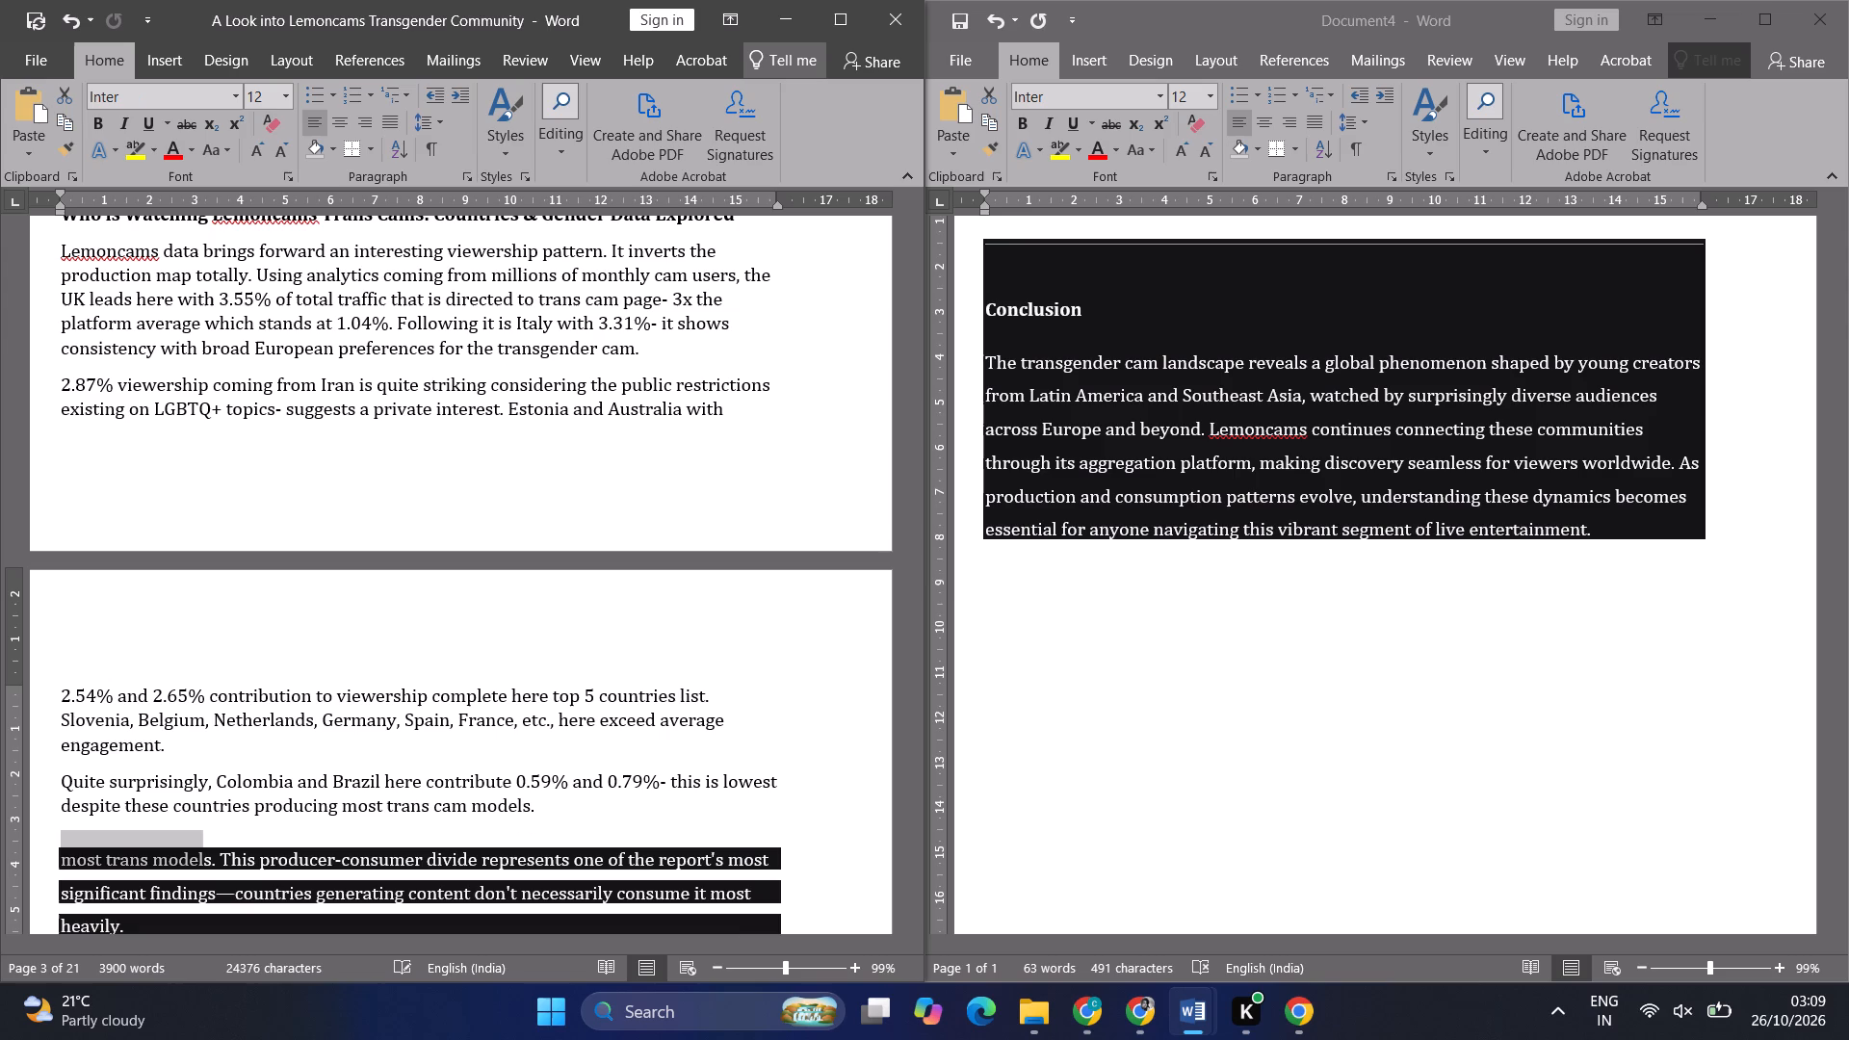
key("ctrl+shift+Right")
key("ctrl+shift+Right")
key("ctrl+shift+Left")
key("BackSpace")
Add after "trans cam models." the text "This producer-consumer divide here represents most significant findings-".
key("Left")
key("space")
type("THs")
key("space")
key("BackSpace")
key("BackSpace")
type("is consuner")
key("BackSpace")
key("BackSpace")
key("ctrl+shift+Left")
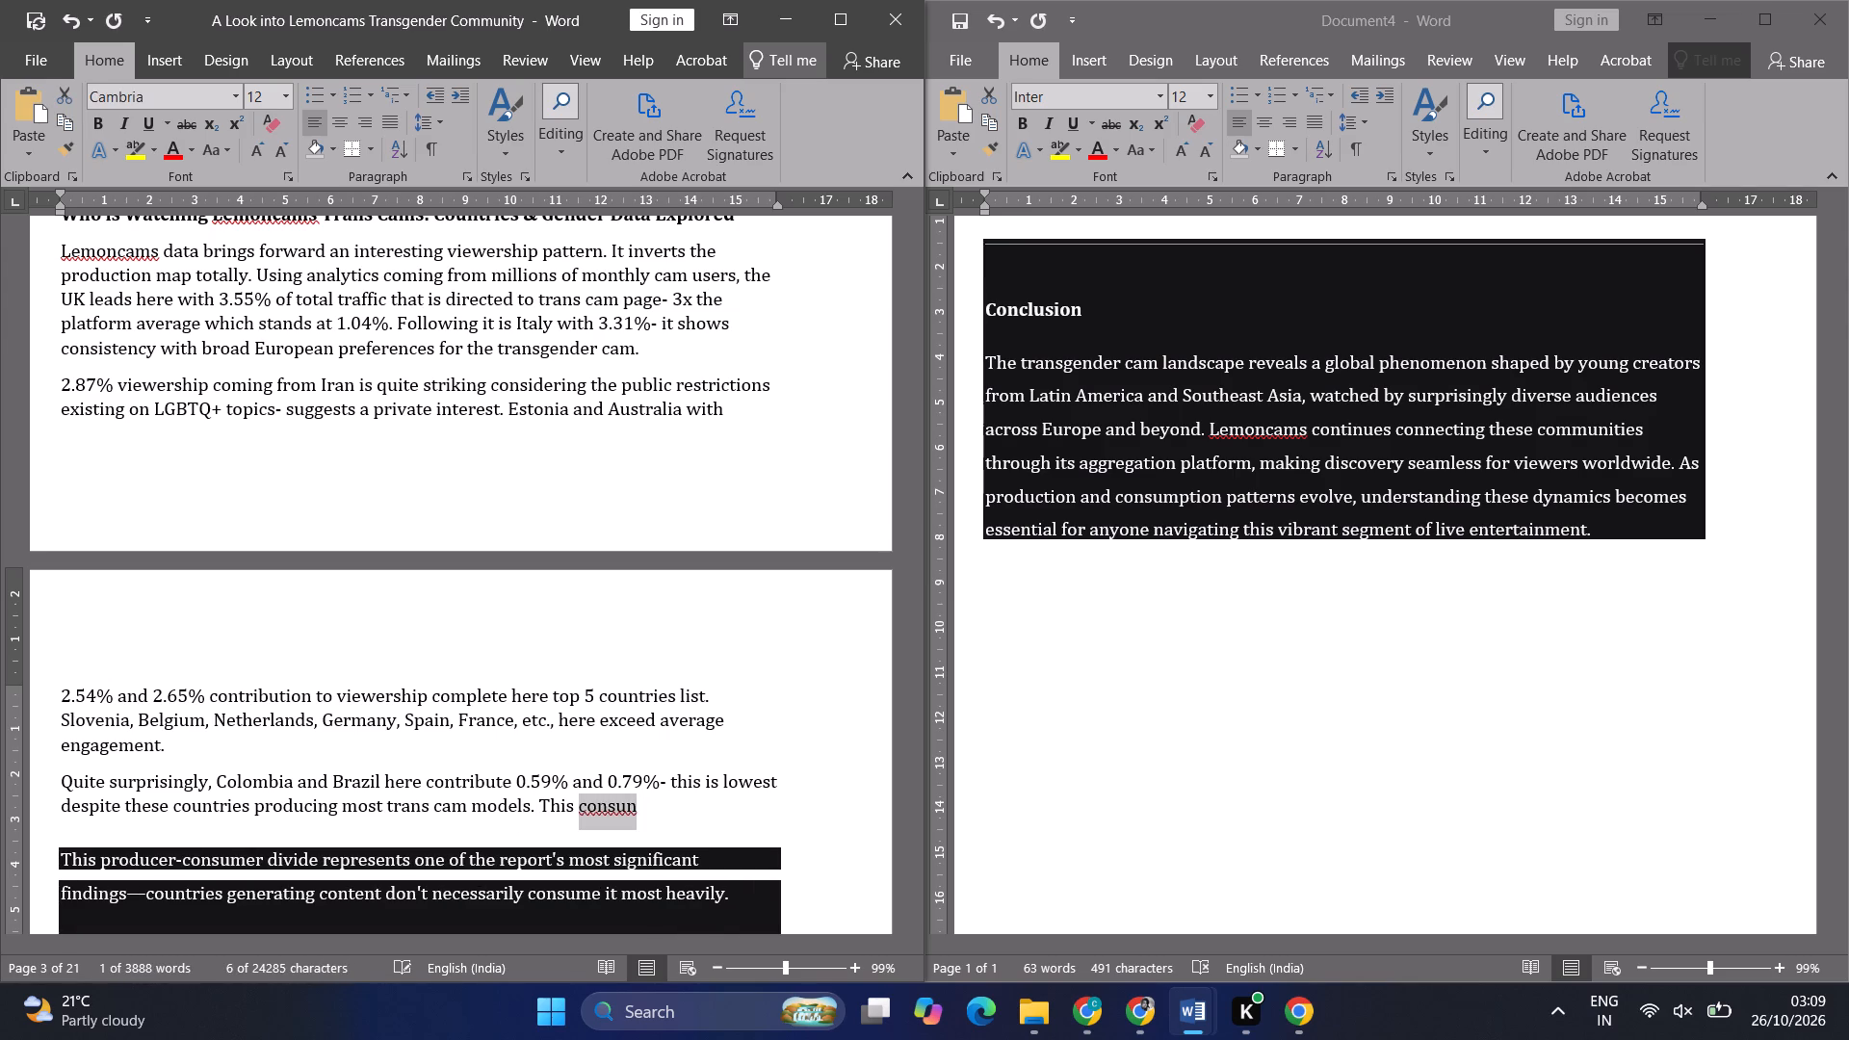
type("producer-consumer divide here reprs")
key("BackSpace")
type("esnets a")
key("space")
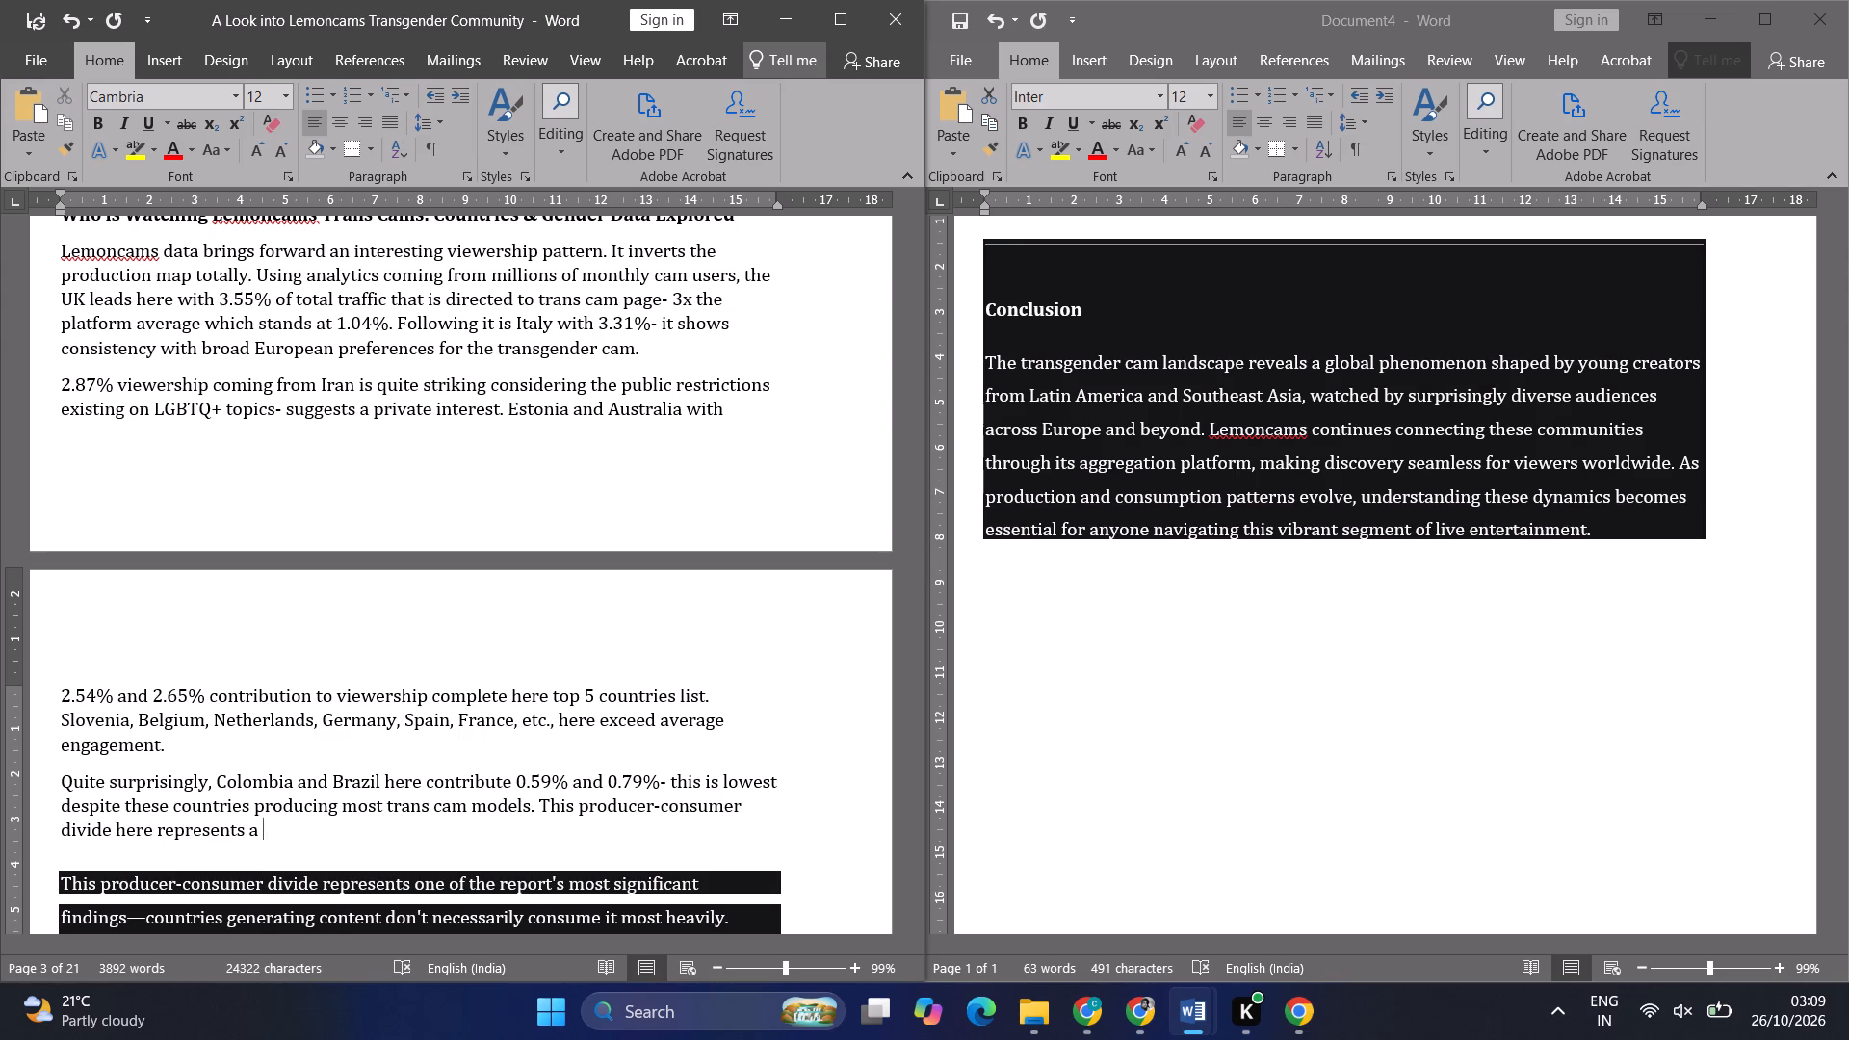
key("BackSpace")
key("BackSpace")
type("most significant findings-")
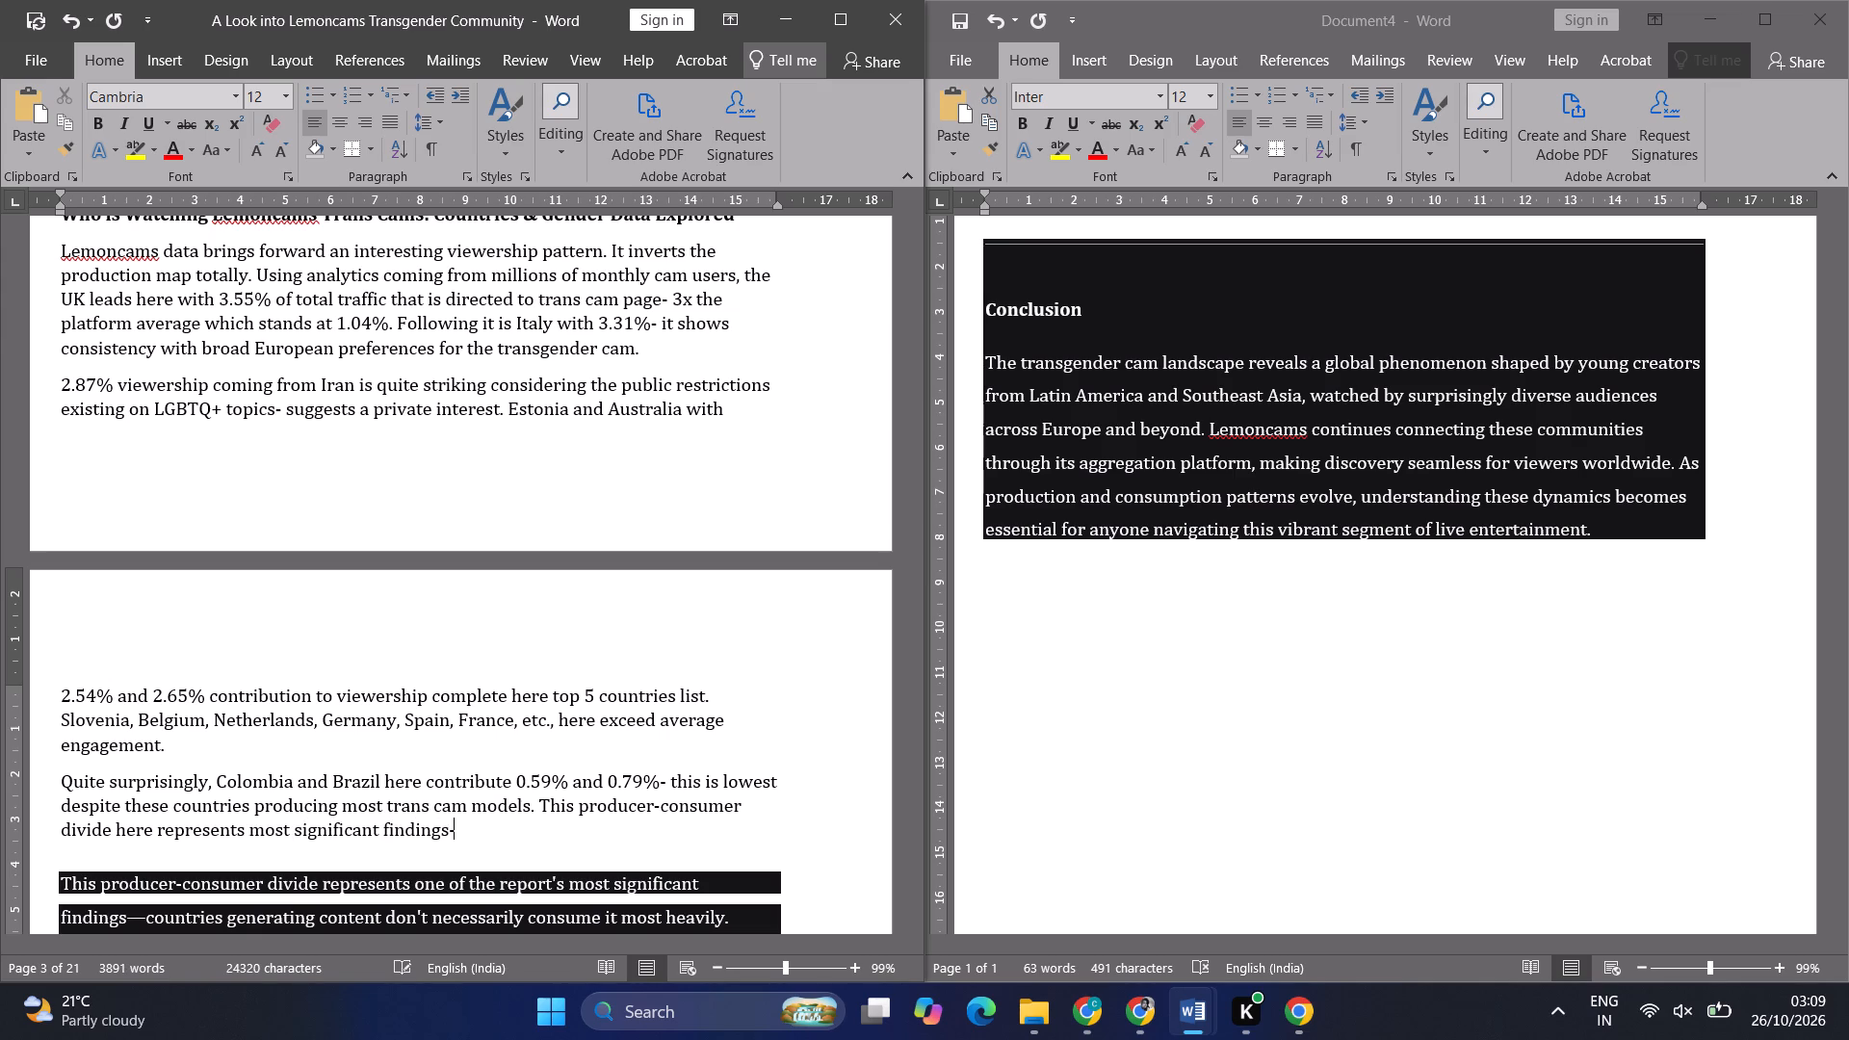
key("space")
Delete the source text from "This producer-consumer divide" up to "countries generating content".
key("Right")
key("shift+Down")
key("BackSpace")
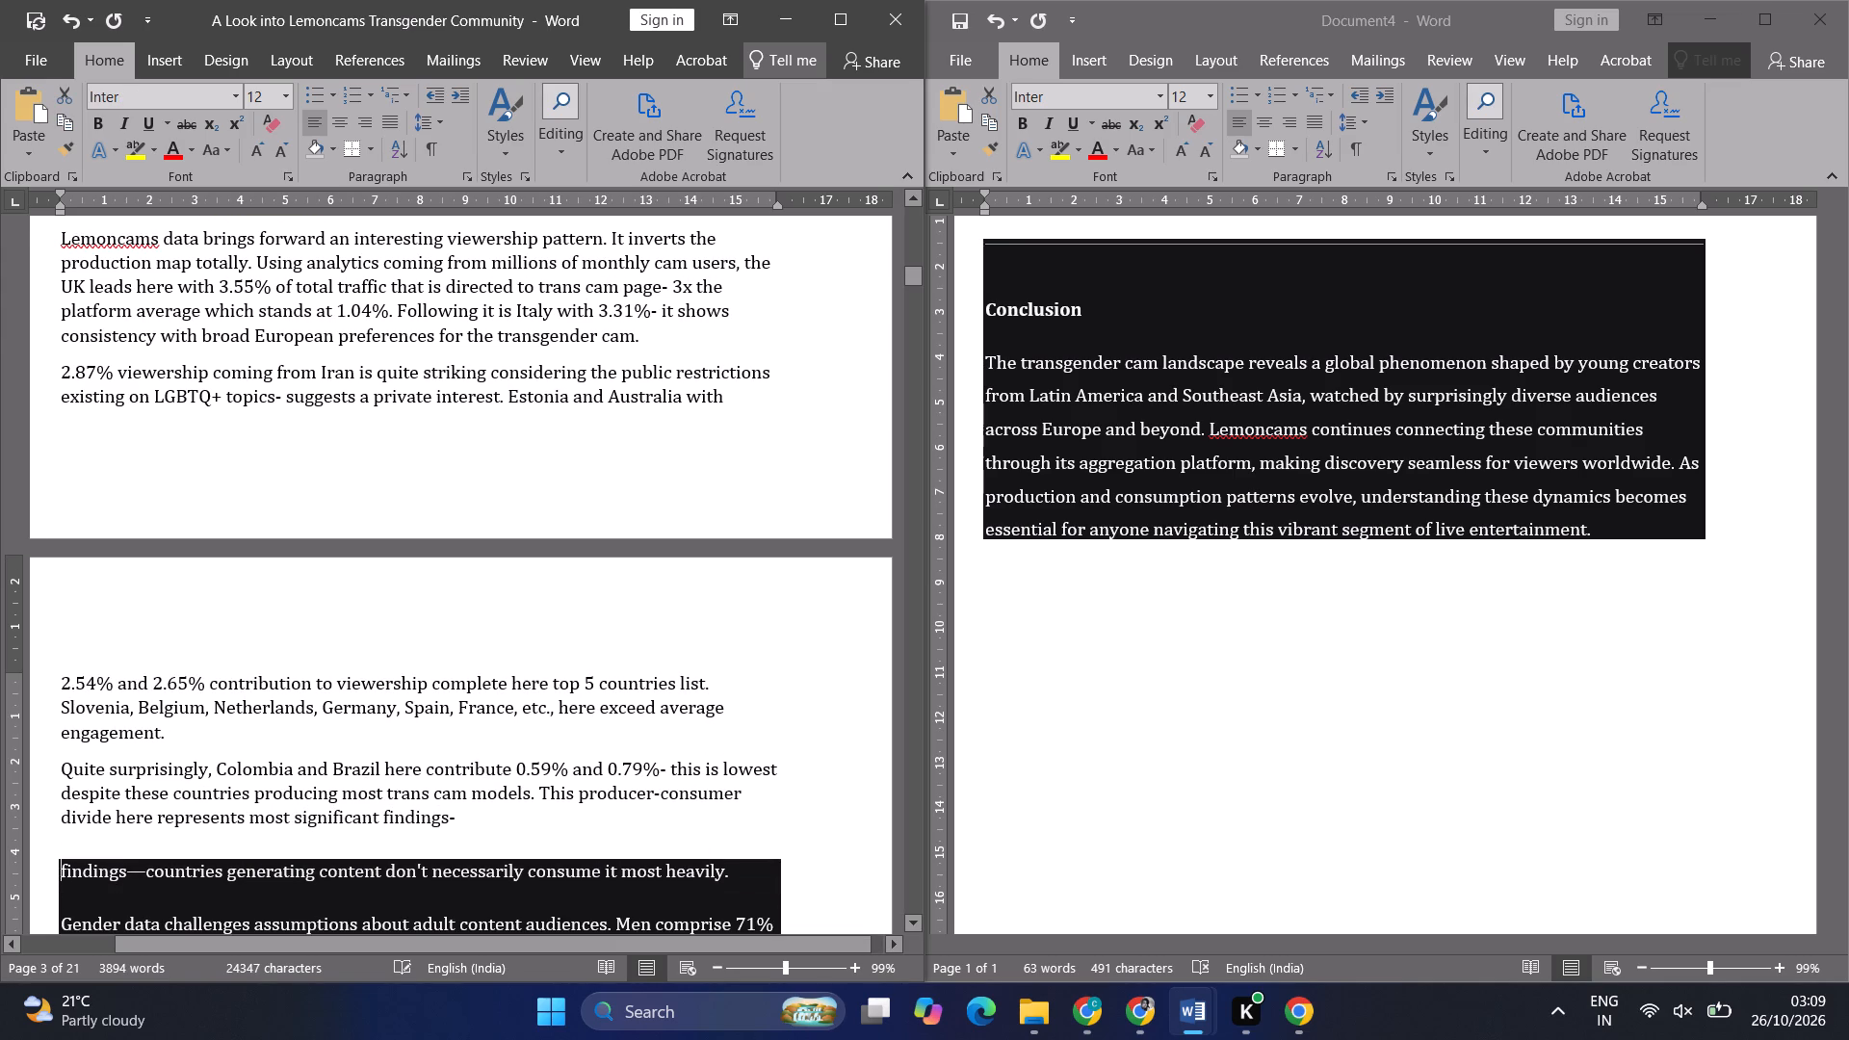
key("ctrl+shift+Right")
key("ctrl+shift+Right")
key("BackSpace")
Continue the producer-consumer sentence after "findings-" with "countries that".
key("Left")
type("countries tht gener")
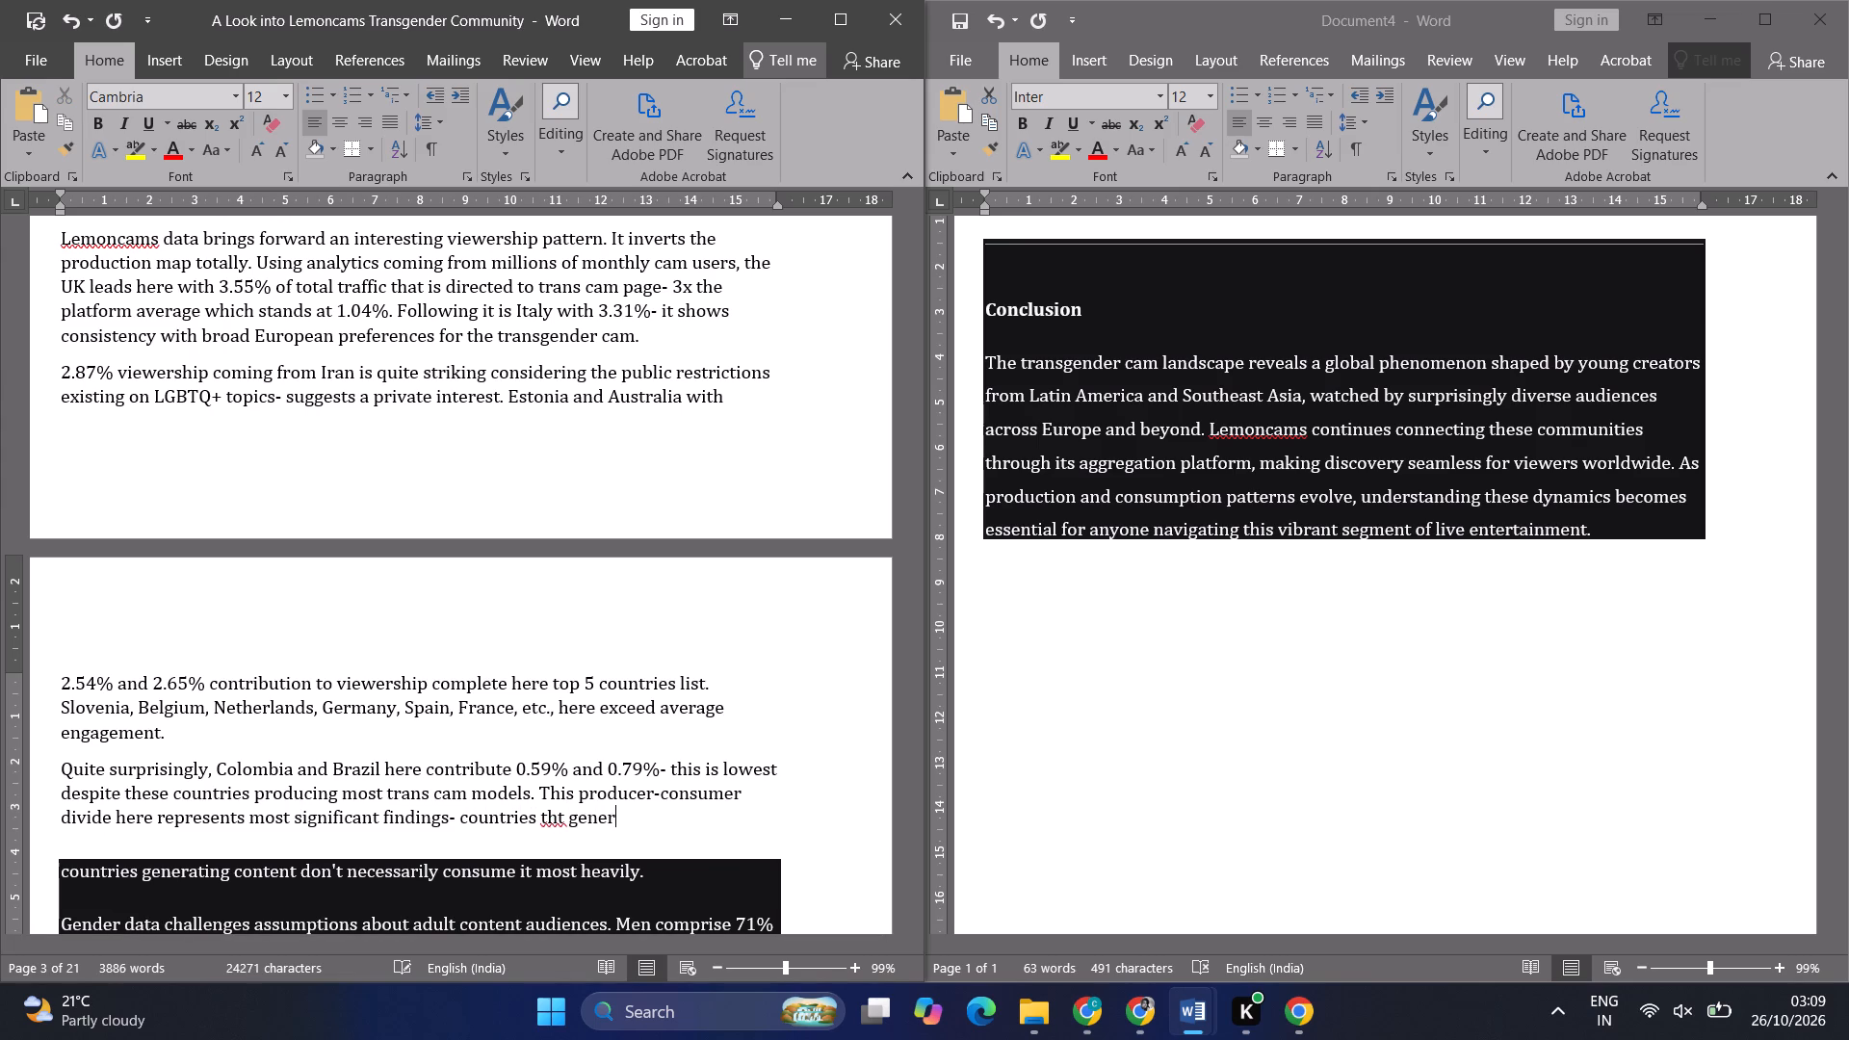
key("BackSpace")
key("BackSpace")
key("BackSpace")
key("BackSpace")
key("BackSpace")
key("BackSpace")
key("BackSpace")
type("at")
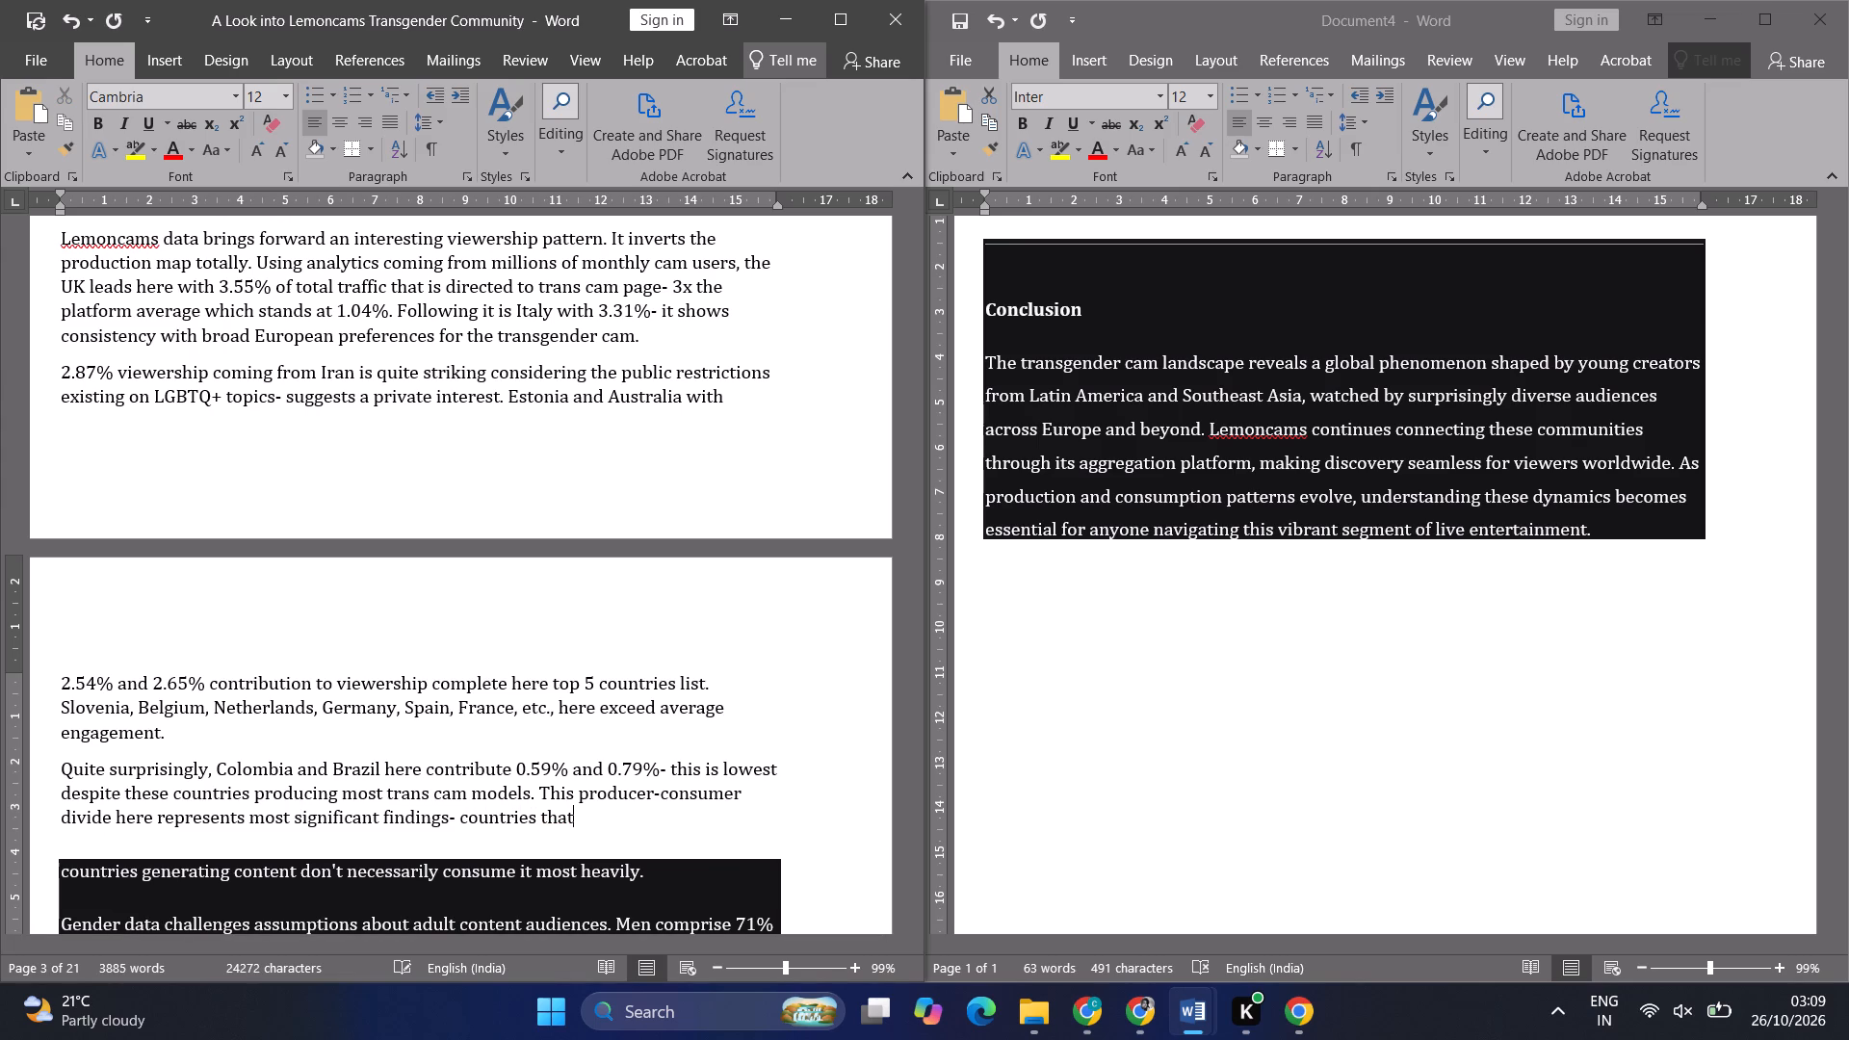
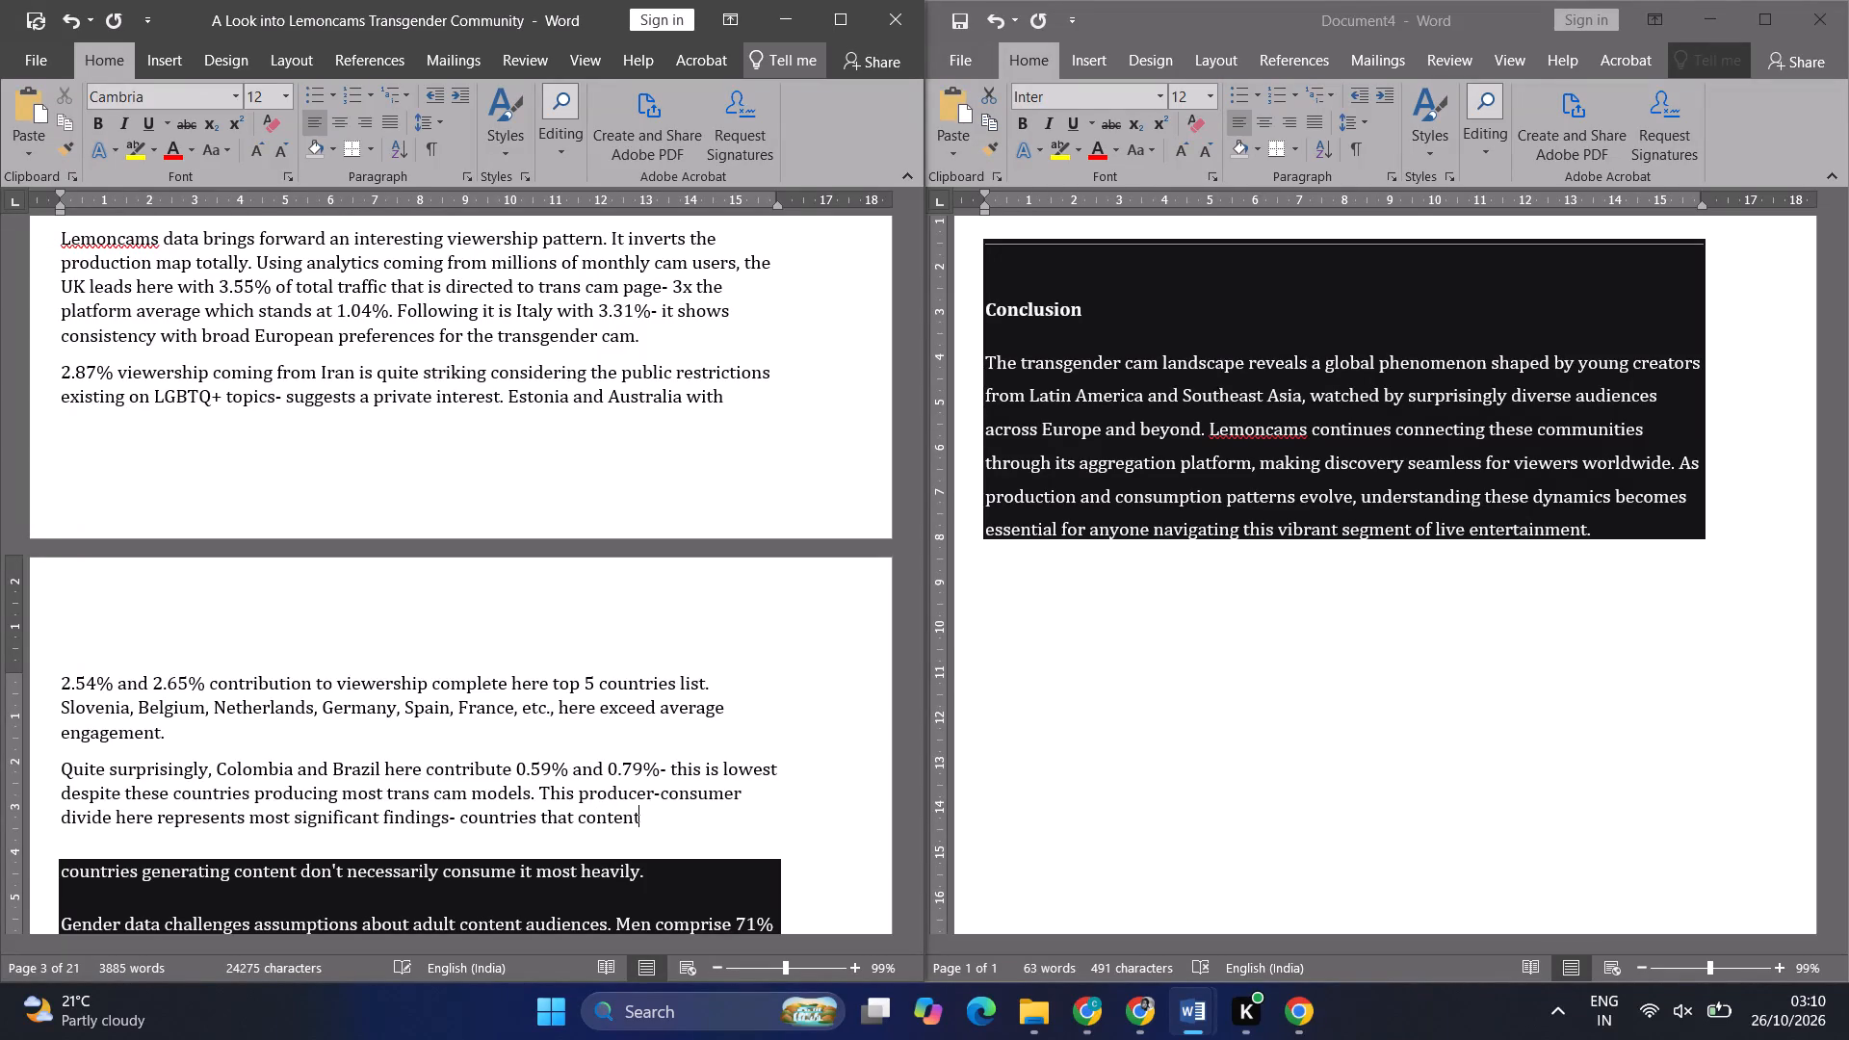
Finish the producer-consumer sentence after "countries that content" with "do not necessarily consume it heavily.".
key("space")
type("do not necessrily consume it")
key("space")
type("heavily.")
Delete the leftover source line "countries generating content don't necessarily consume it most heavily.".
key("Right")
key("ctrl+shift+Down")
key("BackSpace")
Start a new paragraph below the Colombia and Brazil one with "Gender data here challenges assumptions".
key("Left")
key("Return")
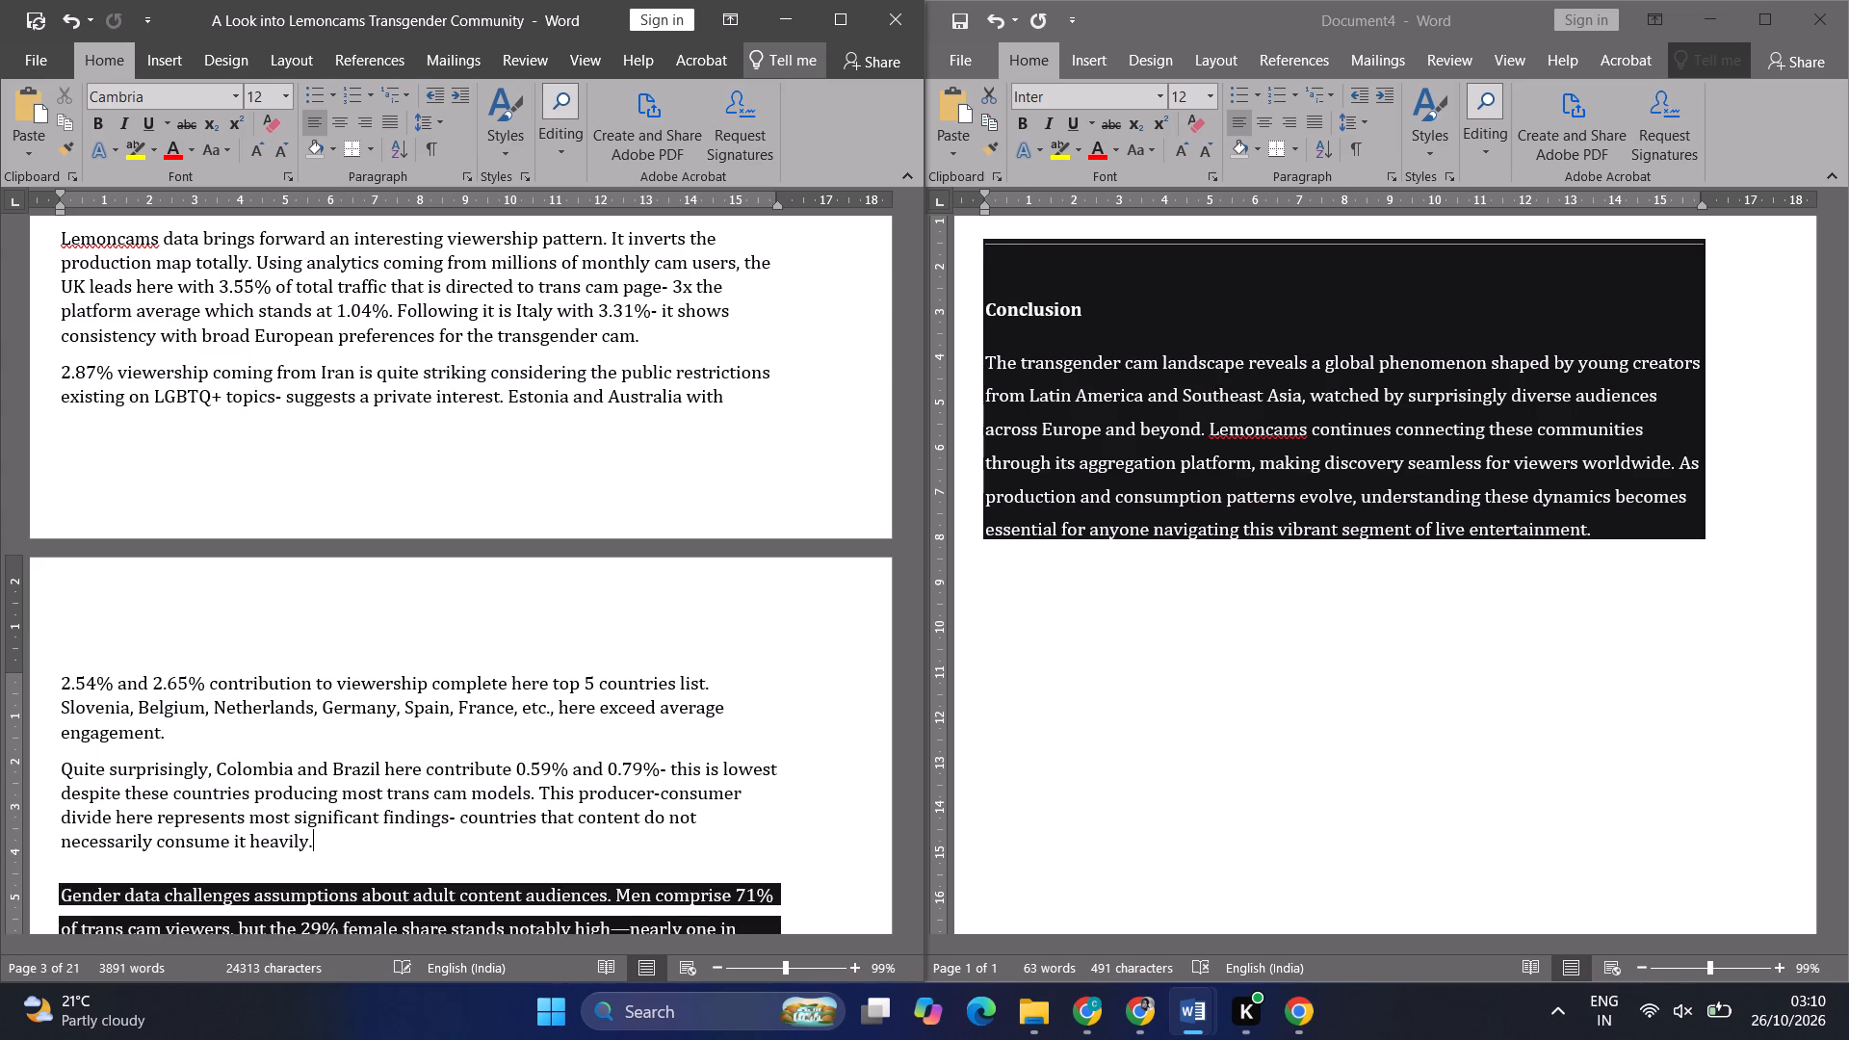
scroll(397, 537, "down", 1)
type("Gender data here challenges assumptions")
key("space")
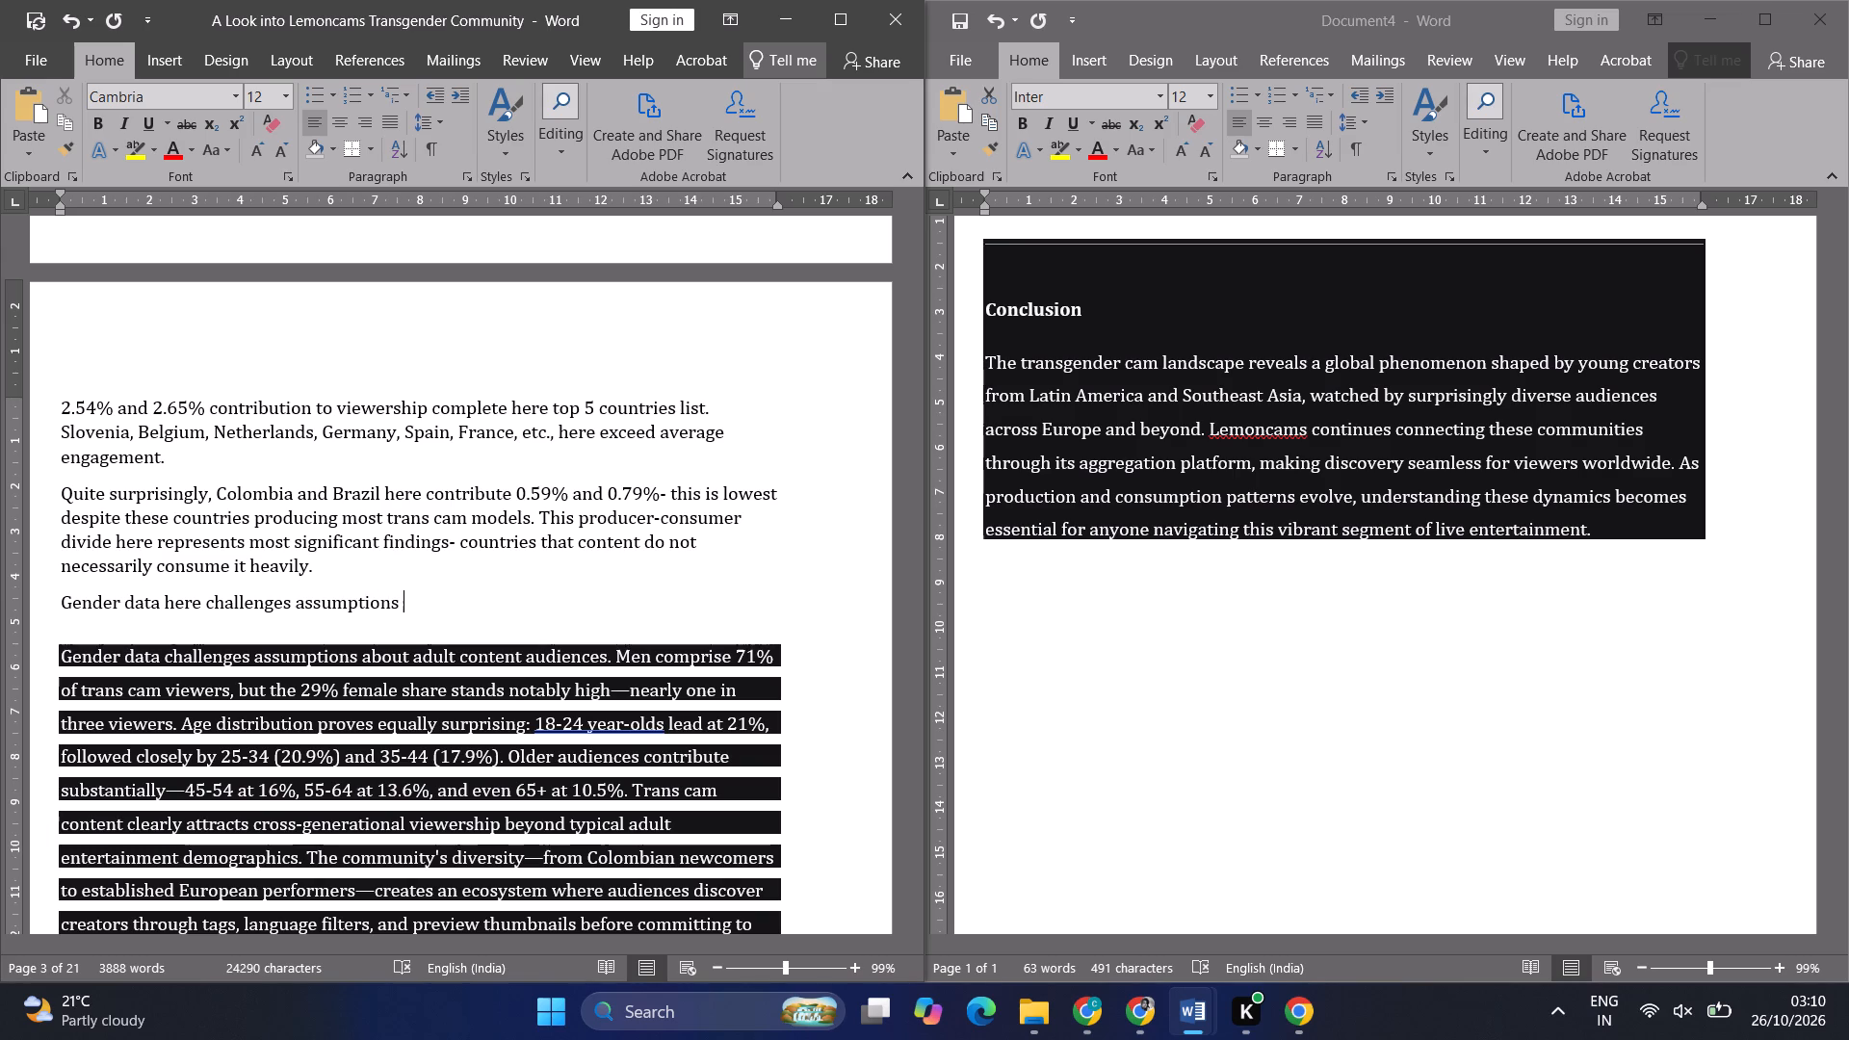
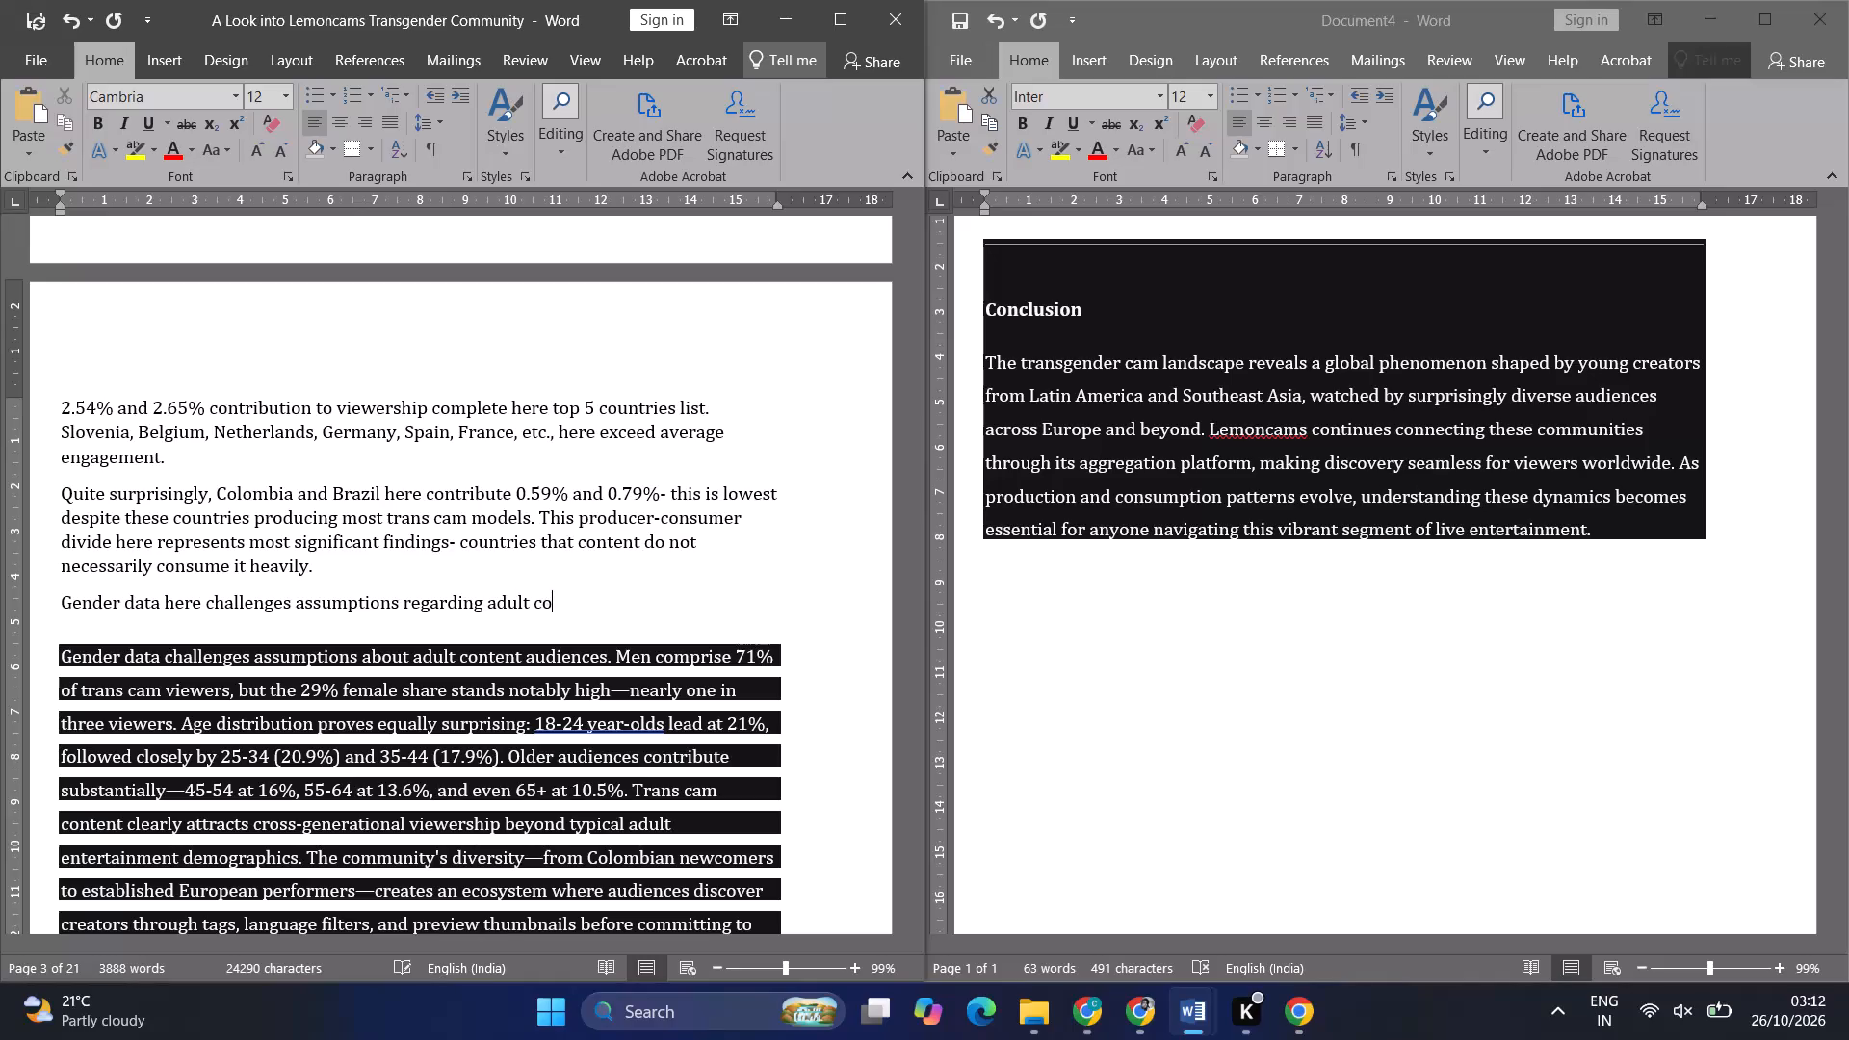
Finish the opening sentence with "adult content audiences." and add "Men here comprise 71% of total trans cam viewers. However, it is".
key("ctrl+shift+Left")
key("ctrl+shift+Left")
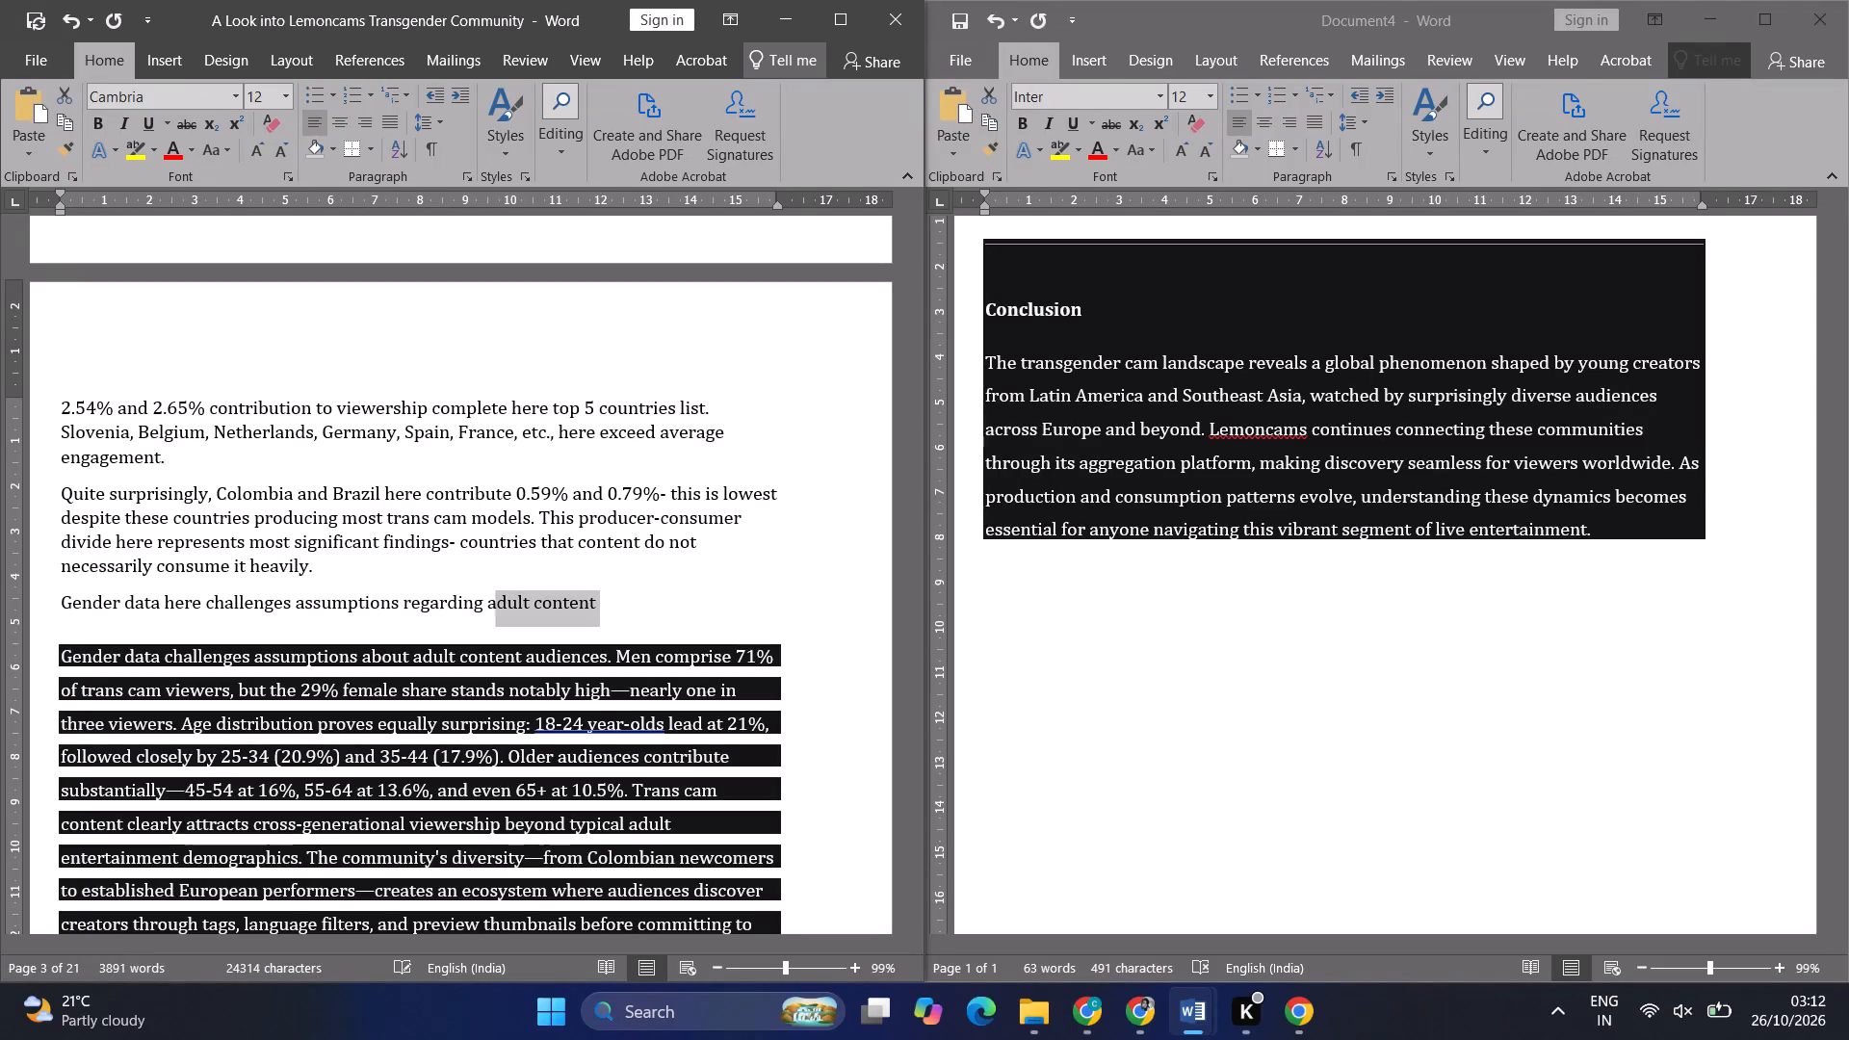
key("Right")
type("audiences. Men here comprise 71% of total trans cam viewers. However, it is")
Replace "it is" after "However," with "the 29% viewership coming from female stand here notably high- almost 1 in 3 audiences.".
key("space")
key("ctrl+shift+Left")
key("ctrl+shift+Left")
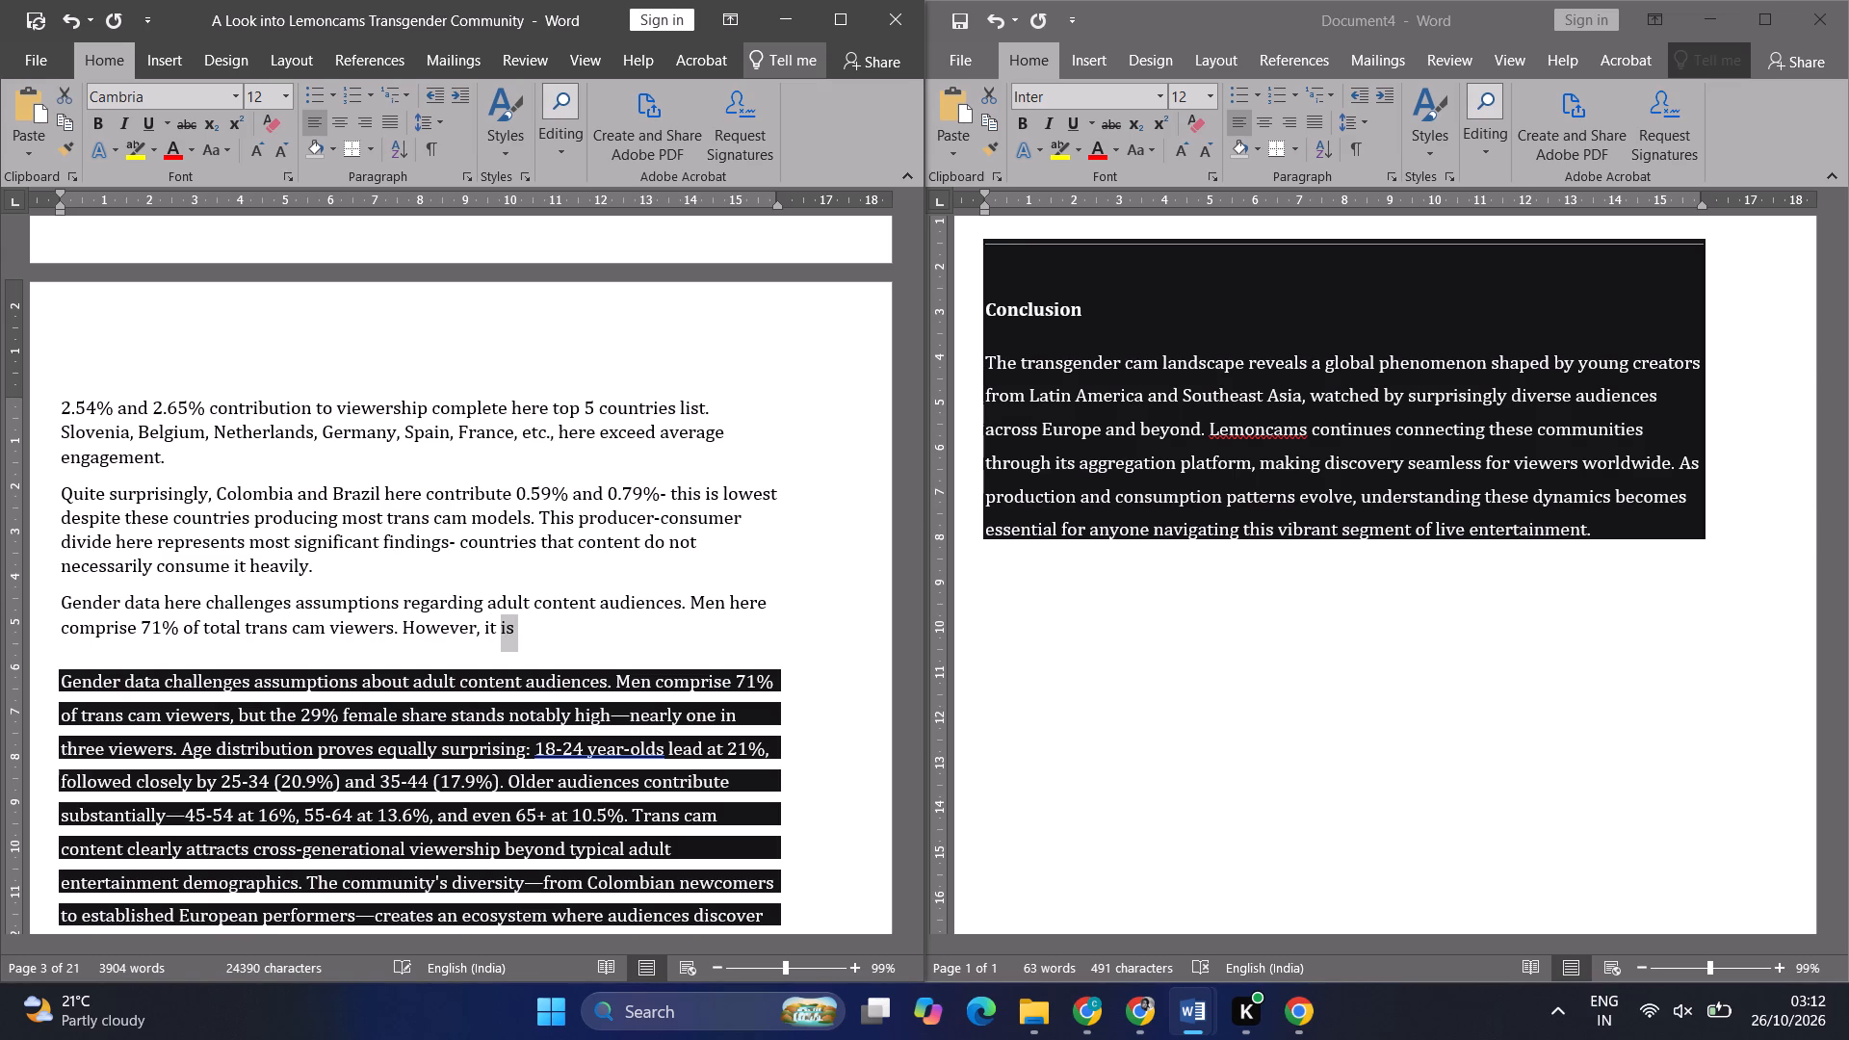
type("the 29% c")
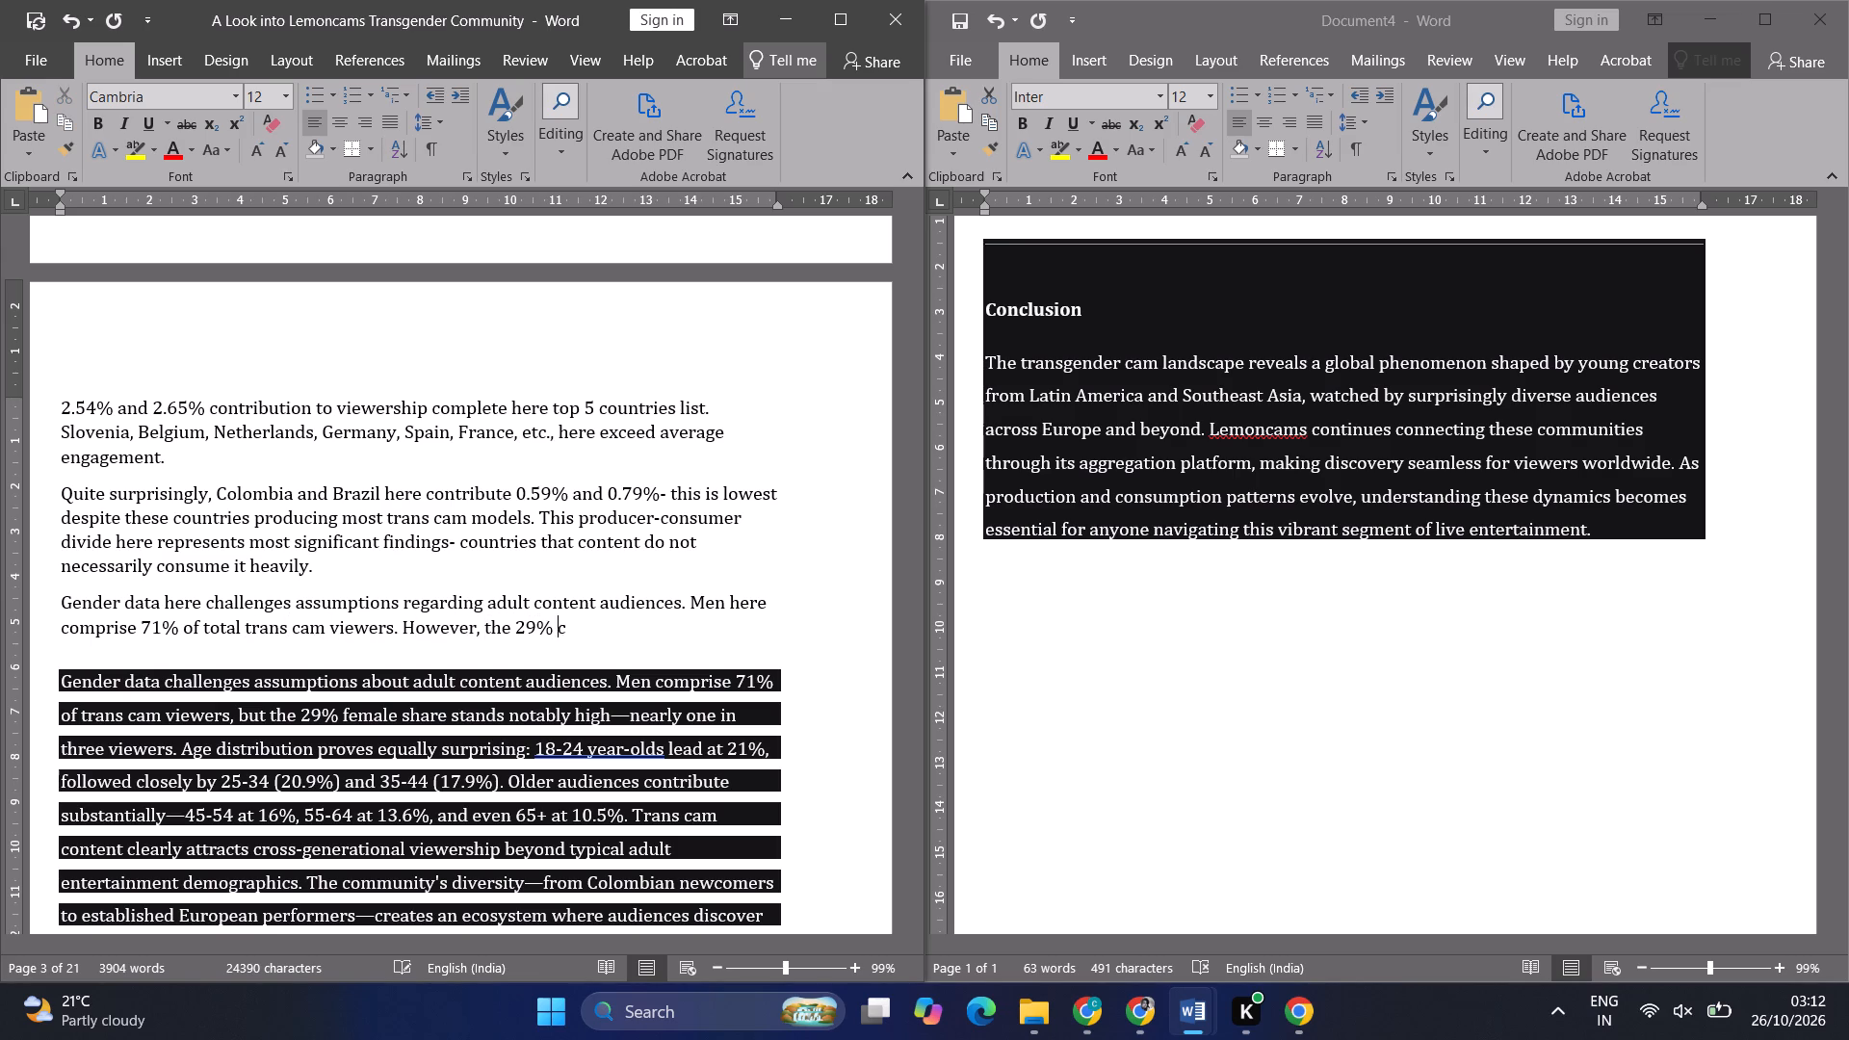
key("BackSpace")
type("biew")
key("BackSpace")
key("BackSpace")
key("BackSpace")
key("BackSpace")
type("viewershi")
key("space")
key("BackSpace")
type("p coming from female sh")
key("BackSpace")
type("tand here notably high- almost 1 in 3 audie")
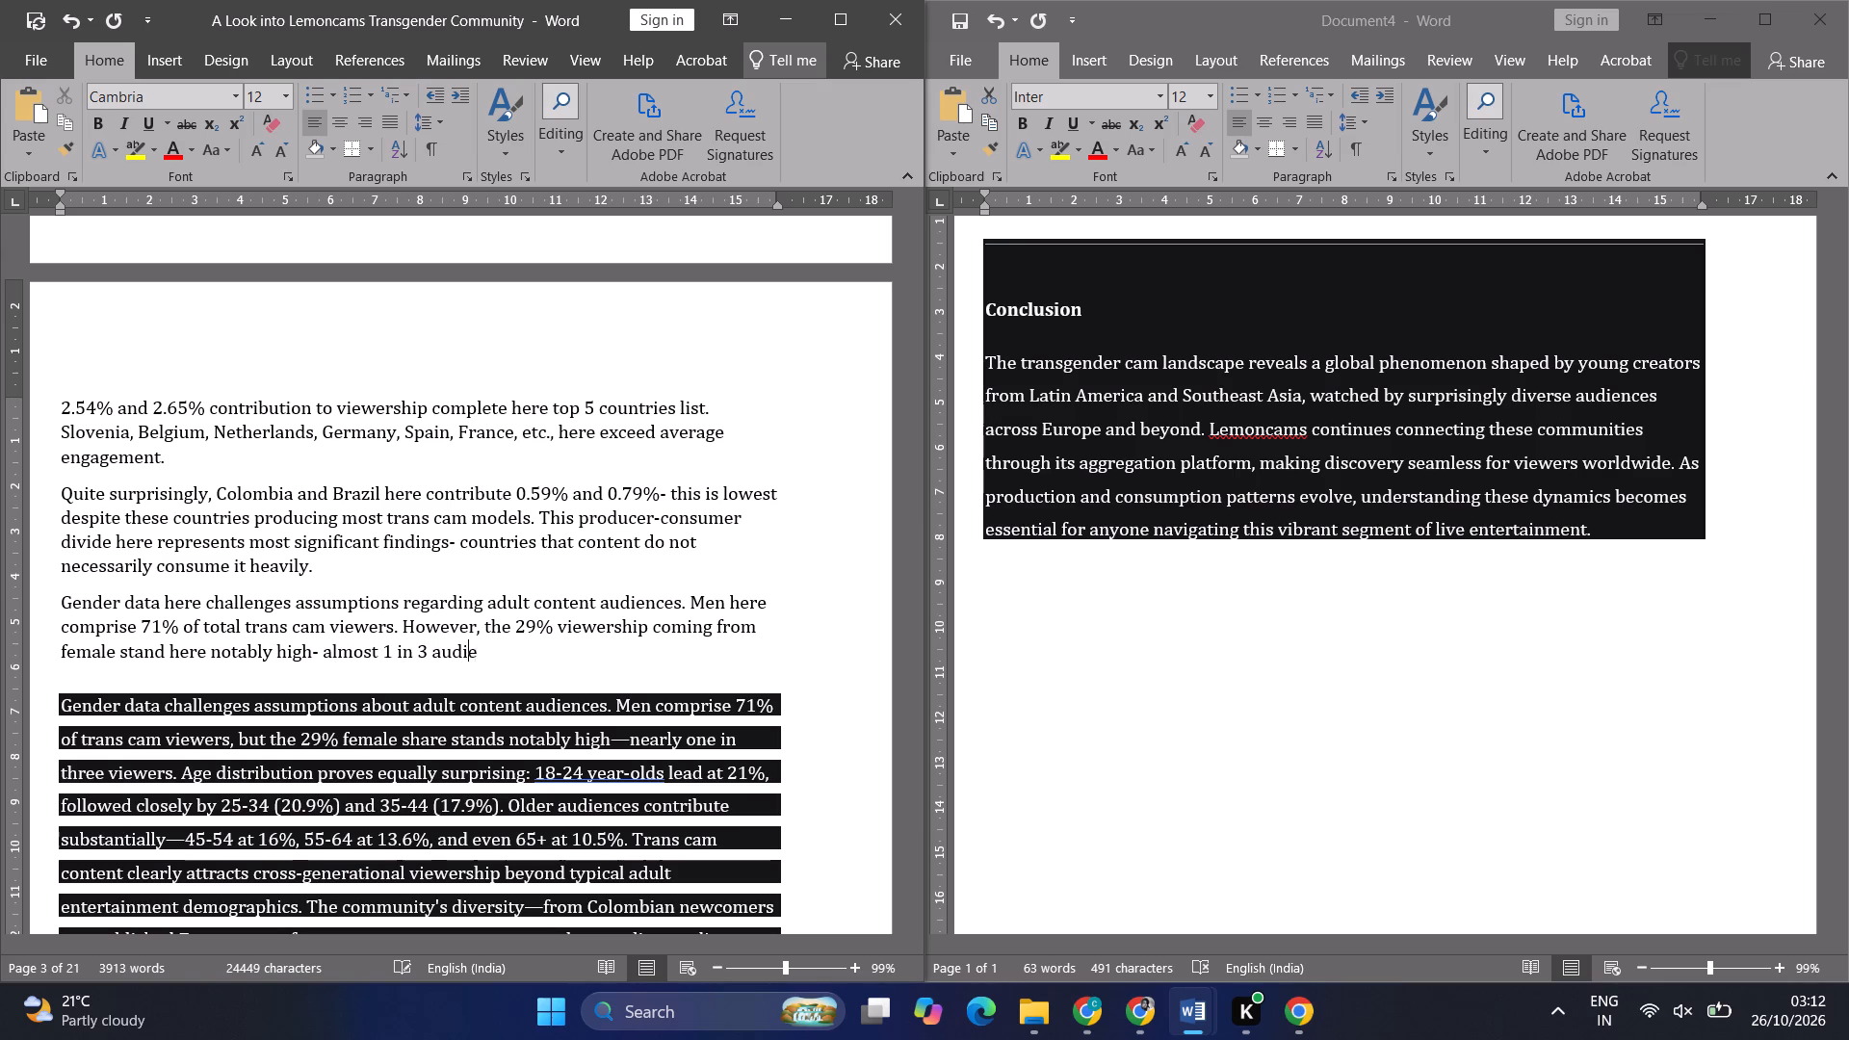
type("nces")
key("space")
key("BackSpace")
key("period")
Delete the rewritten source text from "Gender data challenges assumptions" through "three viewers.".
key("Right")
key("shift+Down")
key("shift+Down")
key("BackSpace")
key("ctrl+shift+Right")
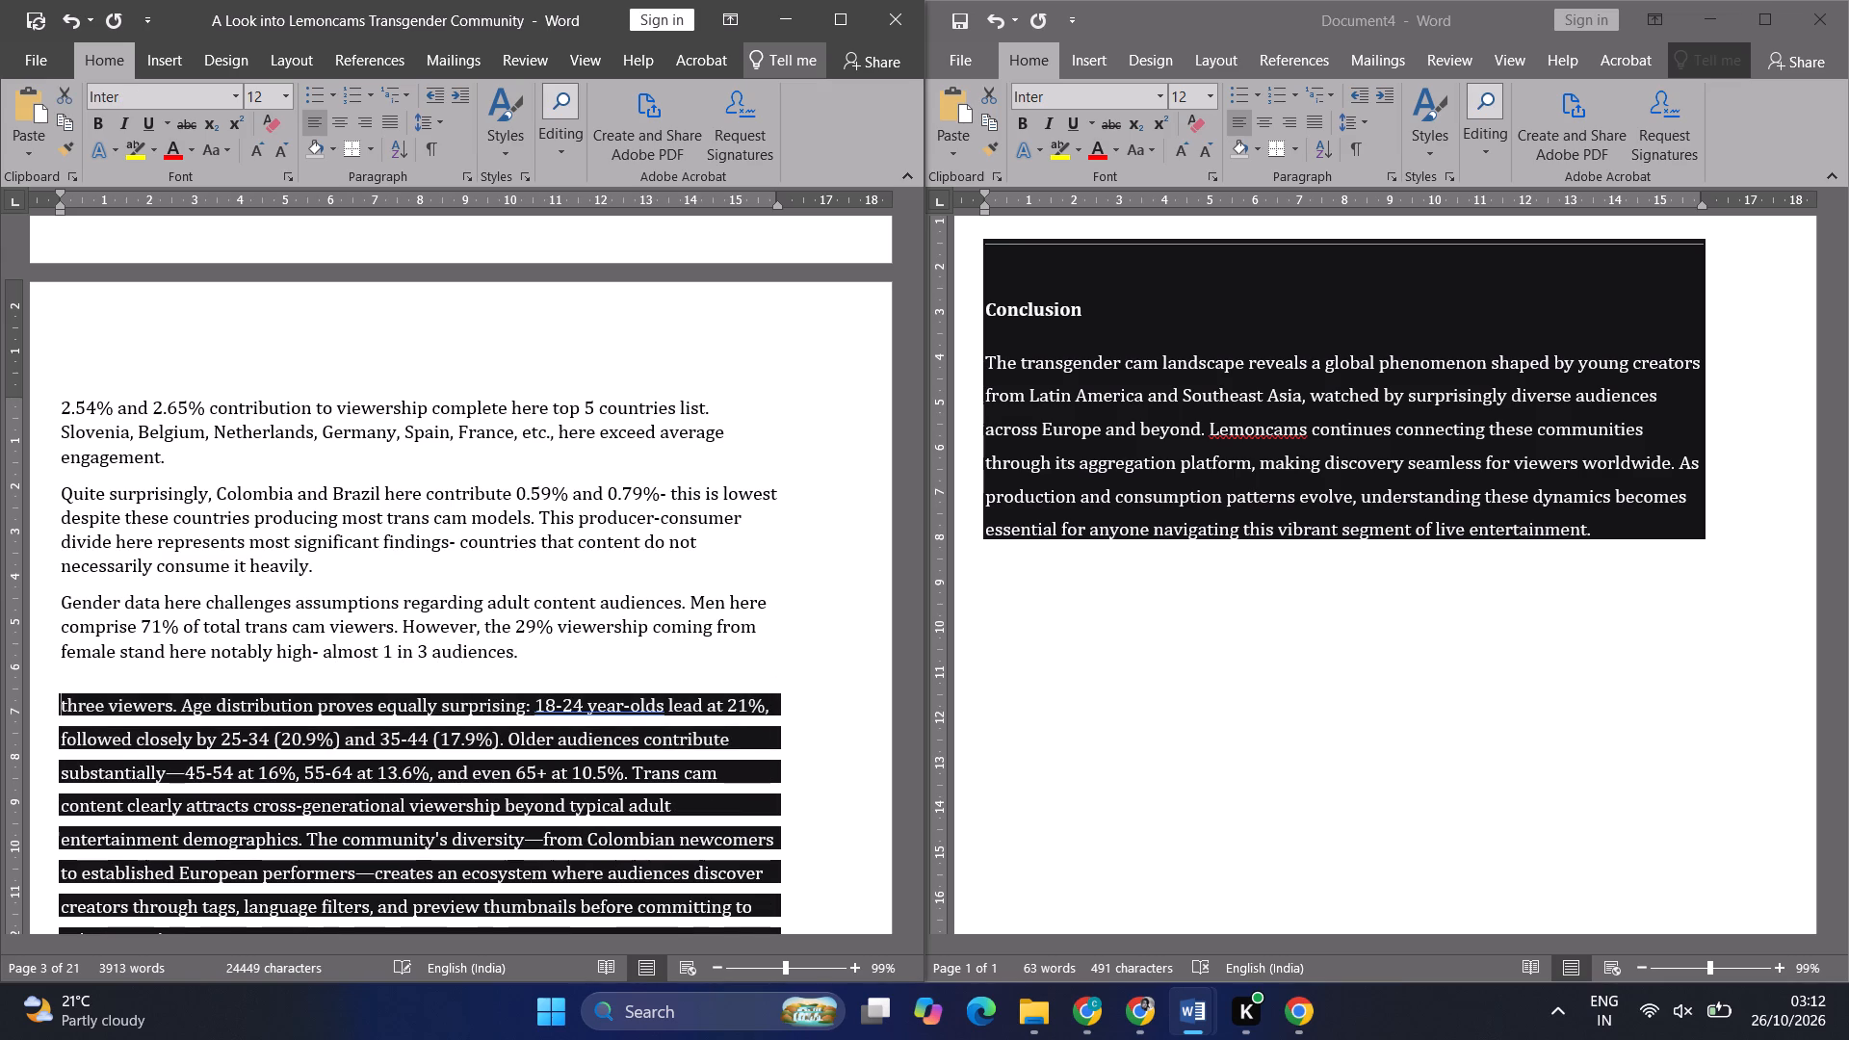
key("ctrl+shift+Right")
key("ctrl+shift+Right")
key("BackSpace")
Continue the gender data paragraph with "Age distribution here proves equally surprising- 18 to 24 year group leads here at 21%".
key("Left")
key("space")
type("Age distribution here proves")
key("space")
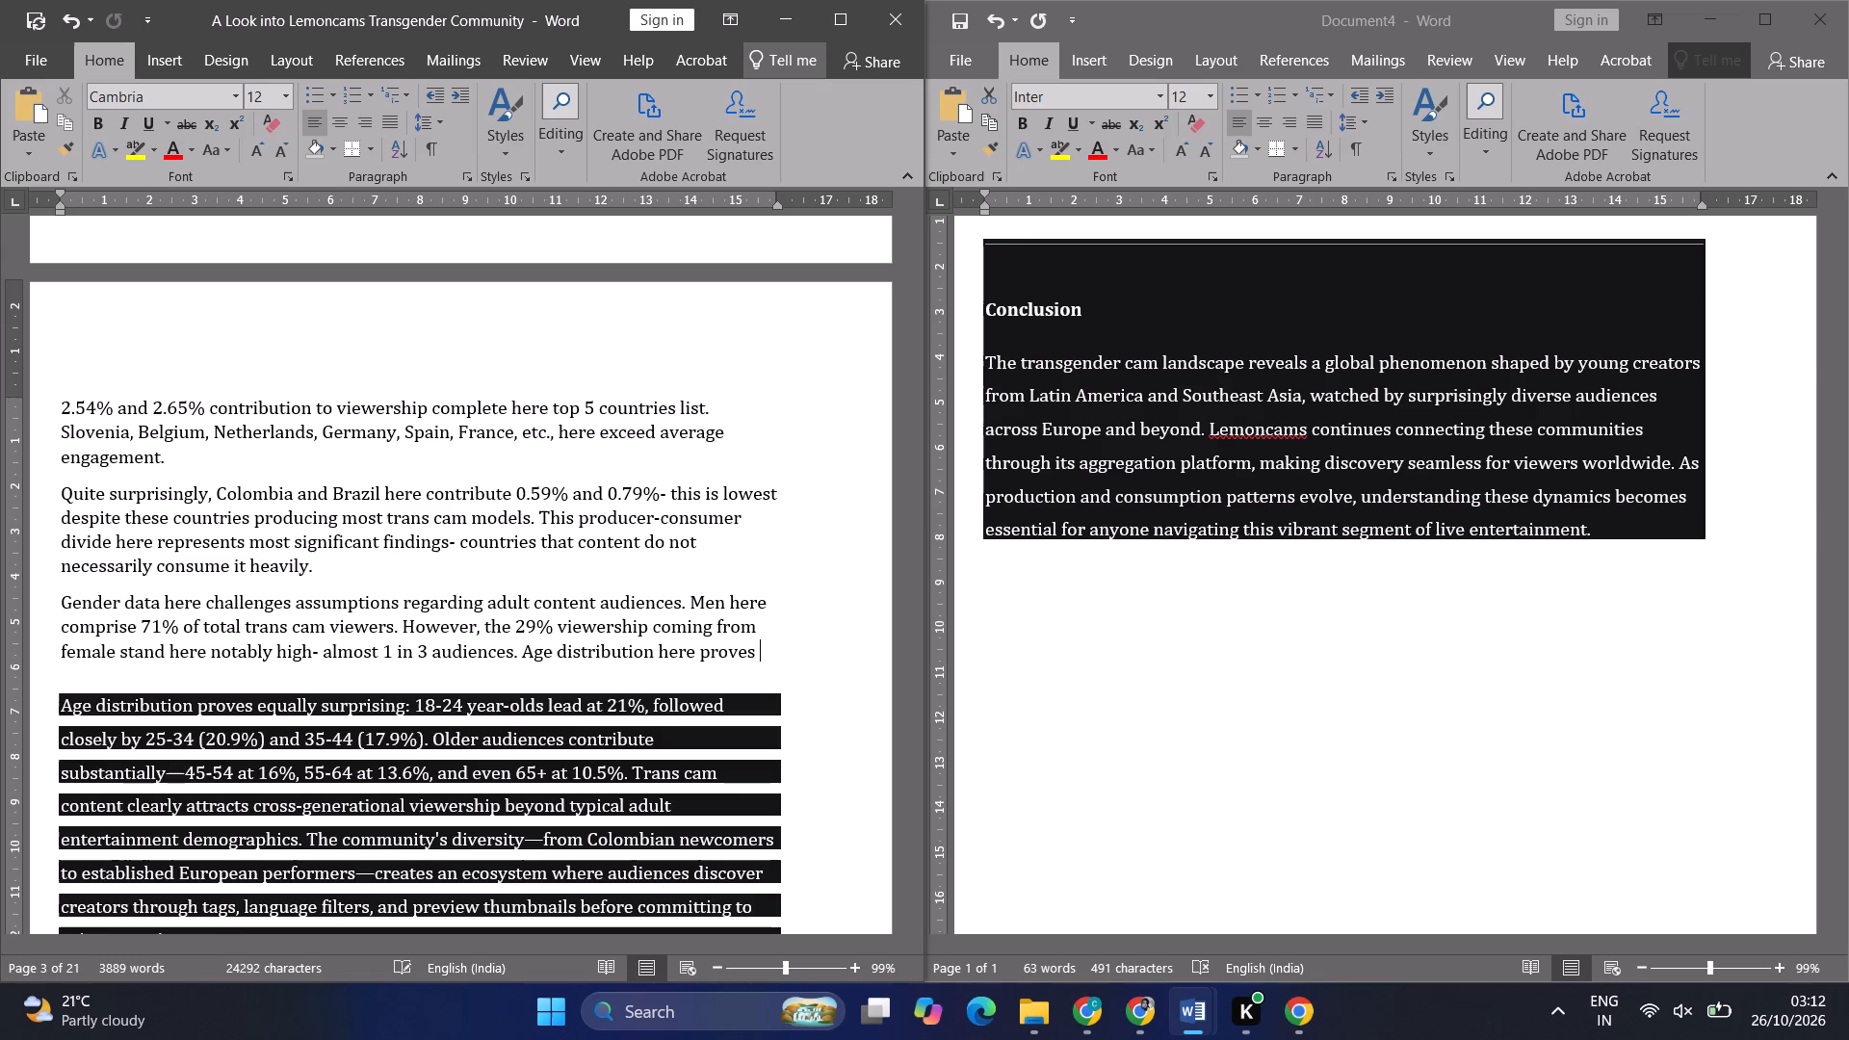
type("ew")
key("BackSpace")
type("qually surprosing")
key("space")
key("BackSpace")
type("- 18 to 24 year grou")
key("space")
key("BackSpace")
type("p heads a")
key("BackSpace")
key("BackSpace")
key("BackSpace")
key("ctrl+shift+Left")
type("ea")
key("BackSpace")
key("BackSpace")
type("leads here at 21%")
key("space")
key("BackSpace")
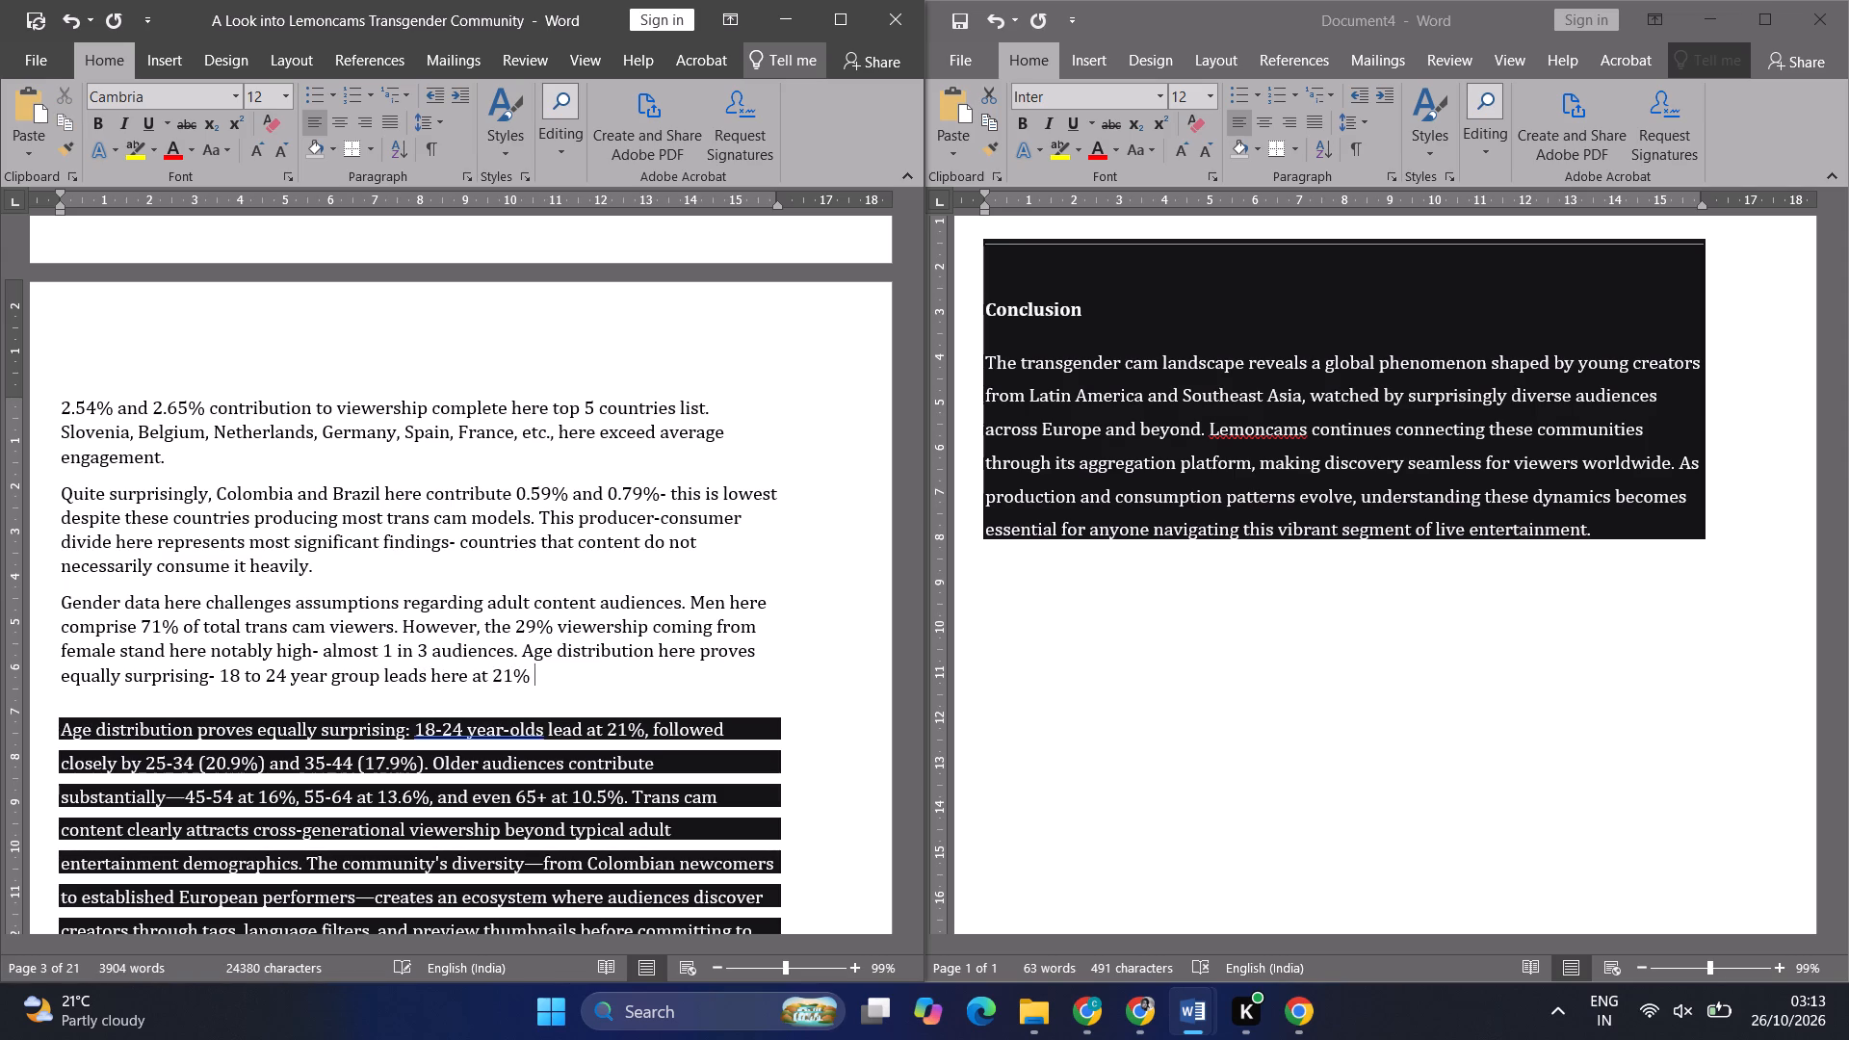
Continue after "21%" with ". It is followed closely by the 25 to 34 years, 35 to 44 year olds".
type(". it is followed closely by the 25")
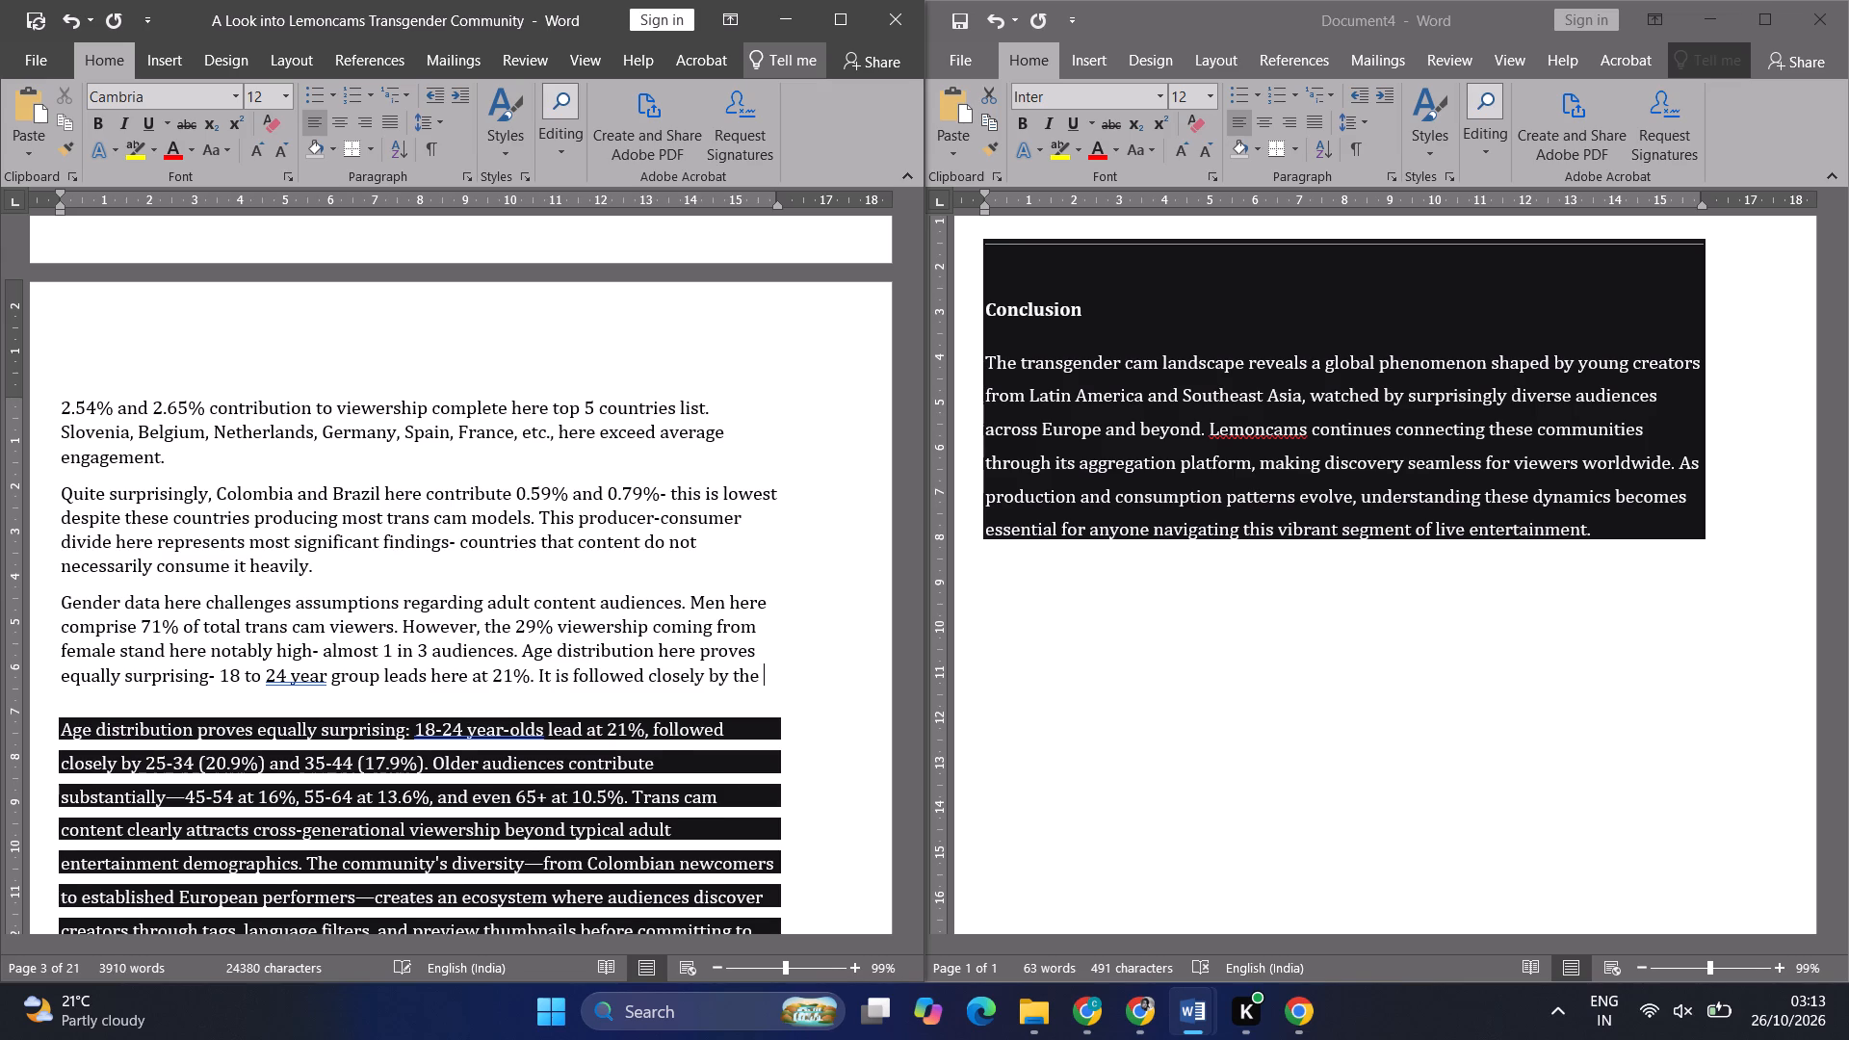
key("space")
type("to")
key("space")
type("34 years,")
key("space")
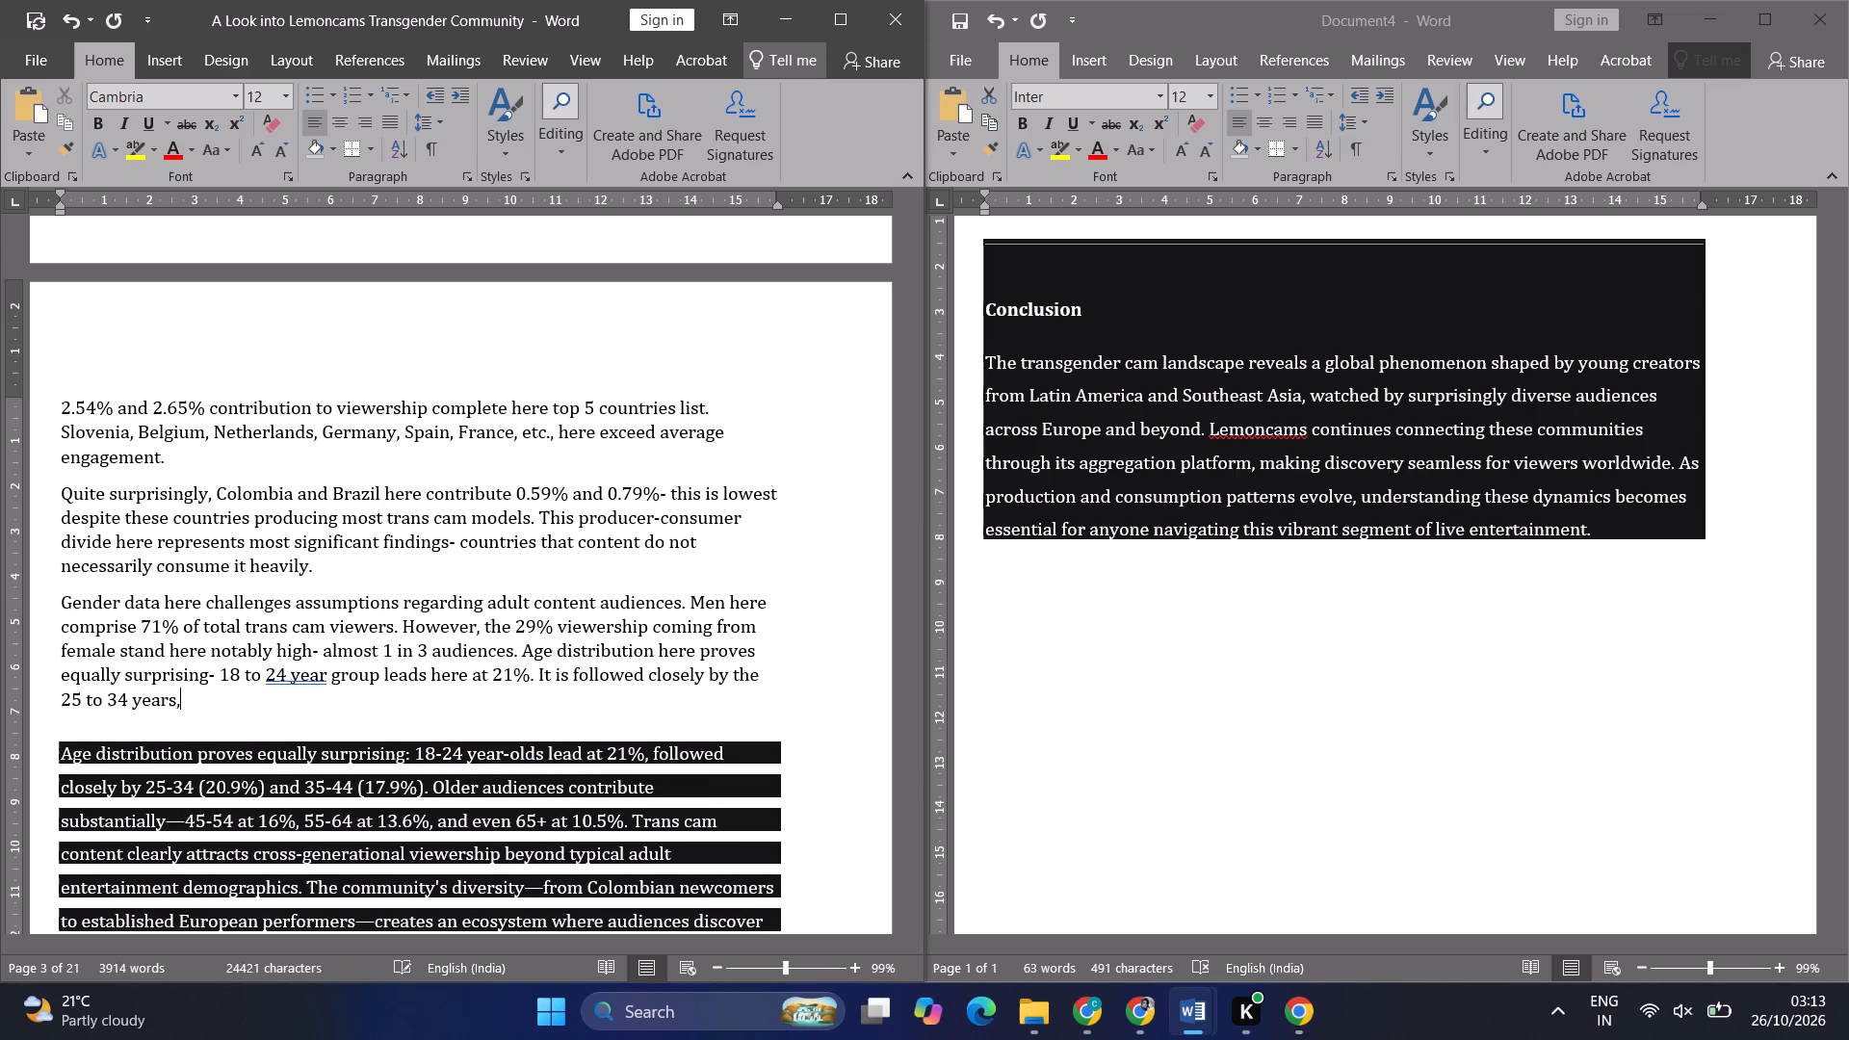
type("35 to 44 yaer")
key("space")
key("BackSpace")
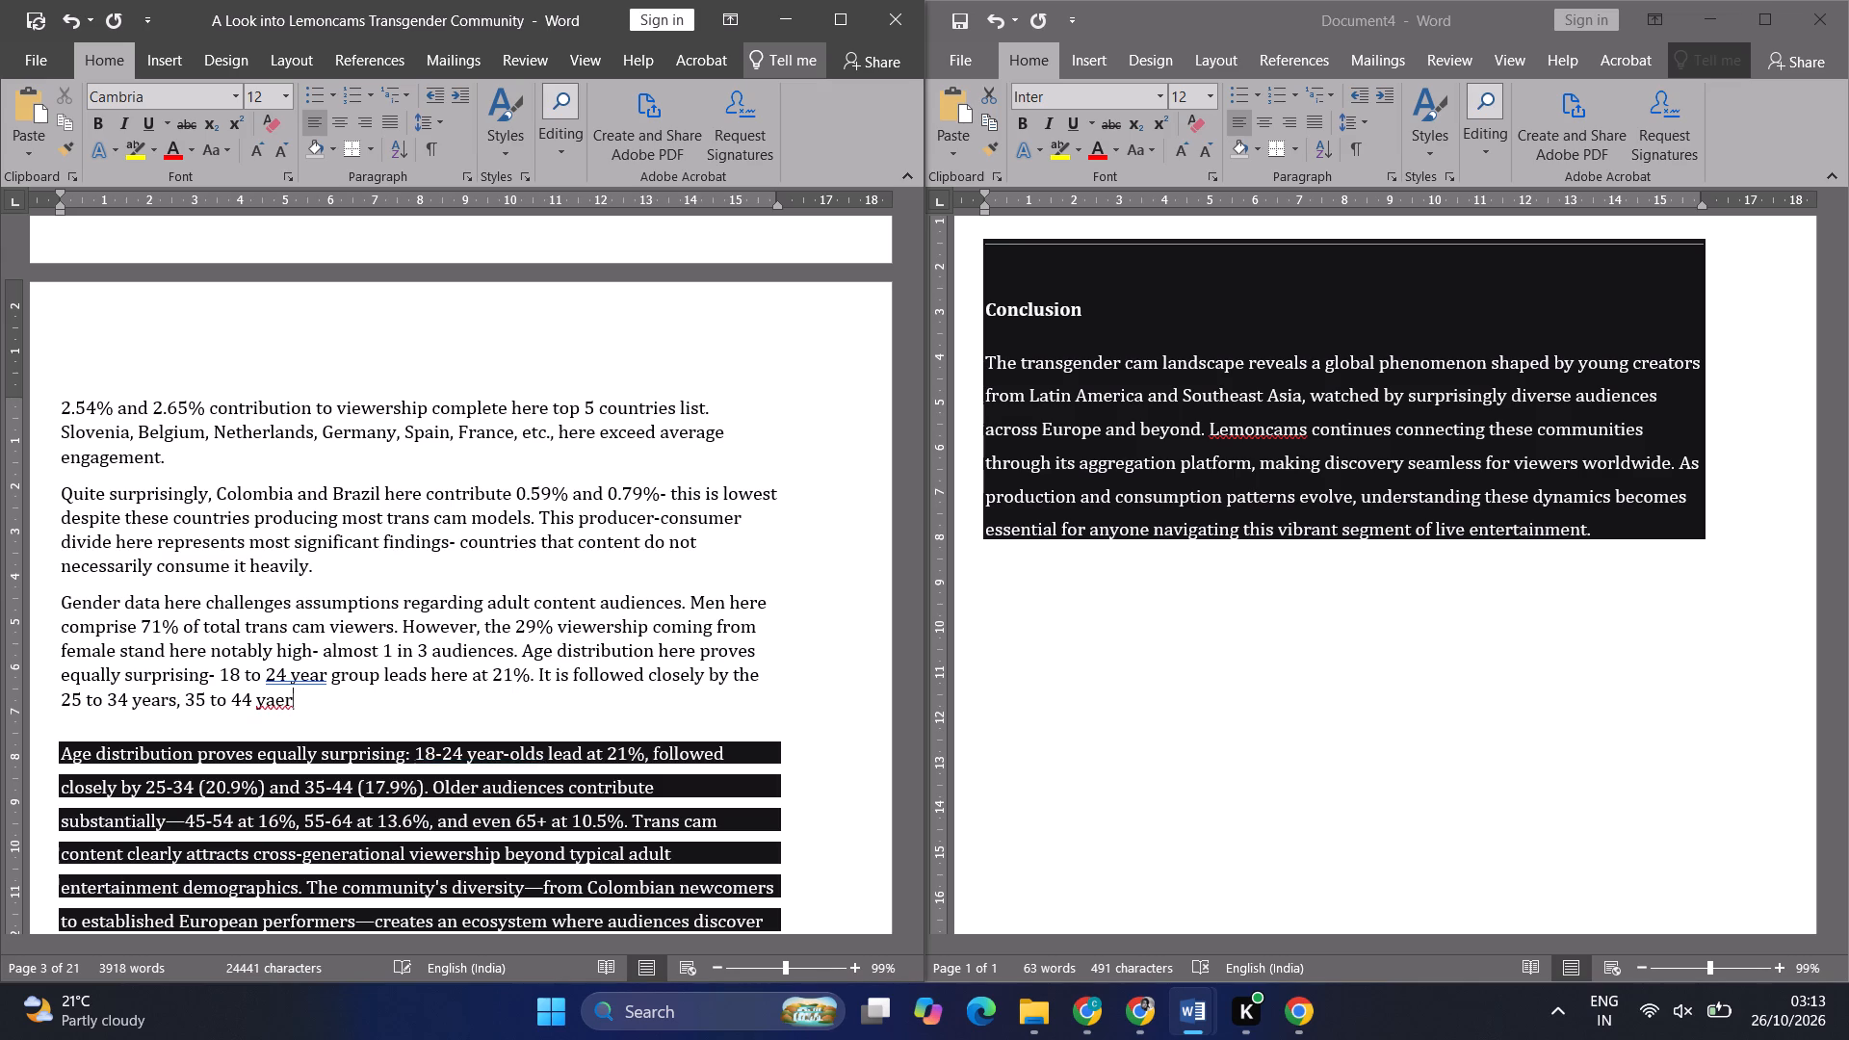
key("BackSpace")
key("BackSpace")
key("e")
key("BackSpace")
key("BackSpace")
type("ear olds")
Copy the word "olds" from the end of the sentence and paste it after "25 to 34 years".
key("ctrl+shift+Left")
key("ctrl+shift+Left")
key("ctrl+shift+Left")
key("ctrl+shift+Left")
key("ctrl+shift+Left")
key("Right")
key("ctrl+shift+Left")
key("ctrl+c")
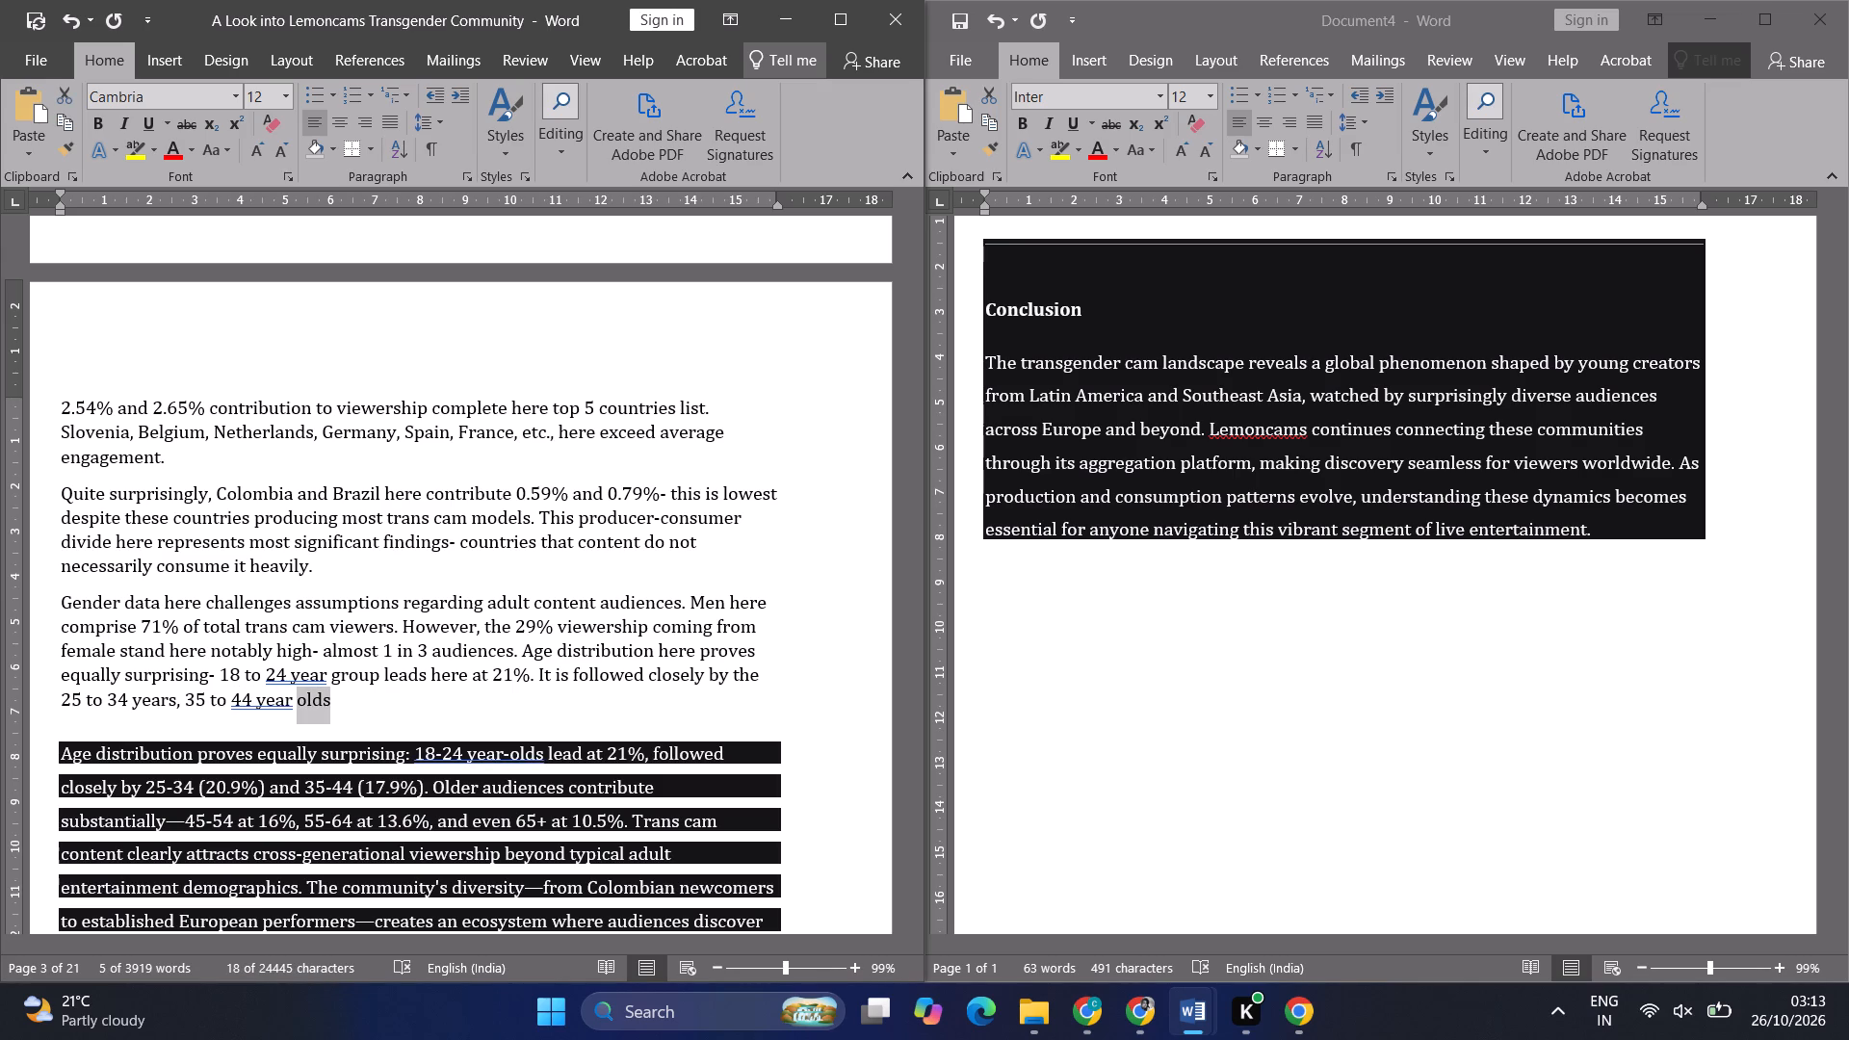
key("ctrl+shift+Left")
key("ctrl+shift+Left")
key("ctrl+shift+Left")
key("ctrl+shift+Left")
key("ctrl+Left")
key("ctrl+shift+Left")
key("Left")
key("space")
key("ctrl+v")
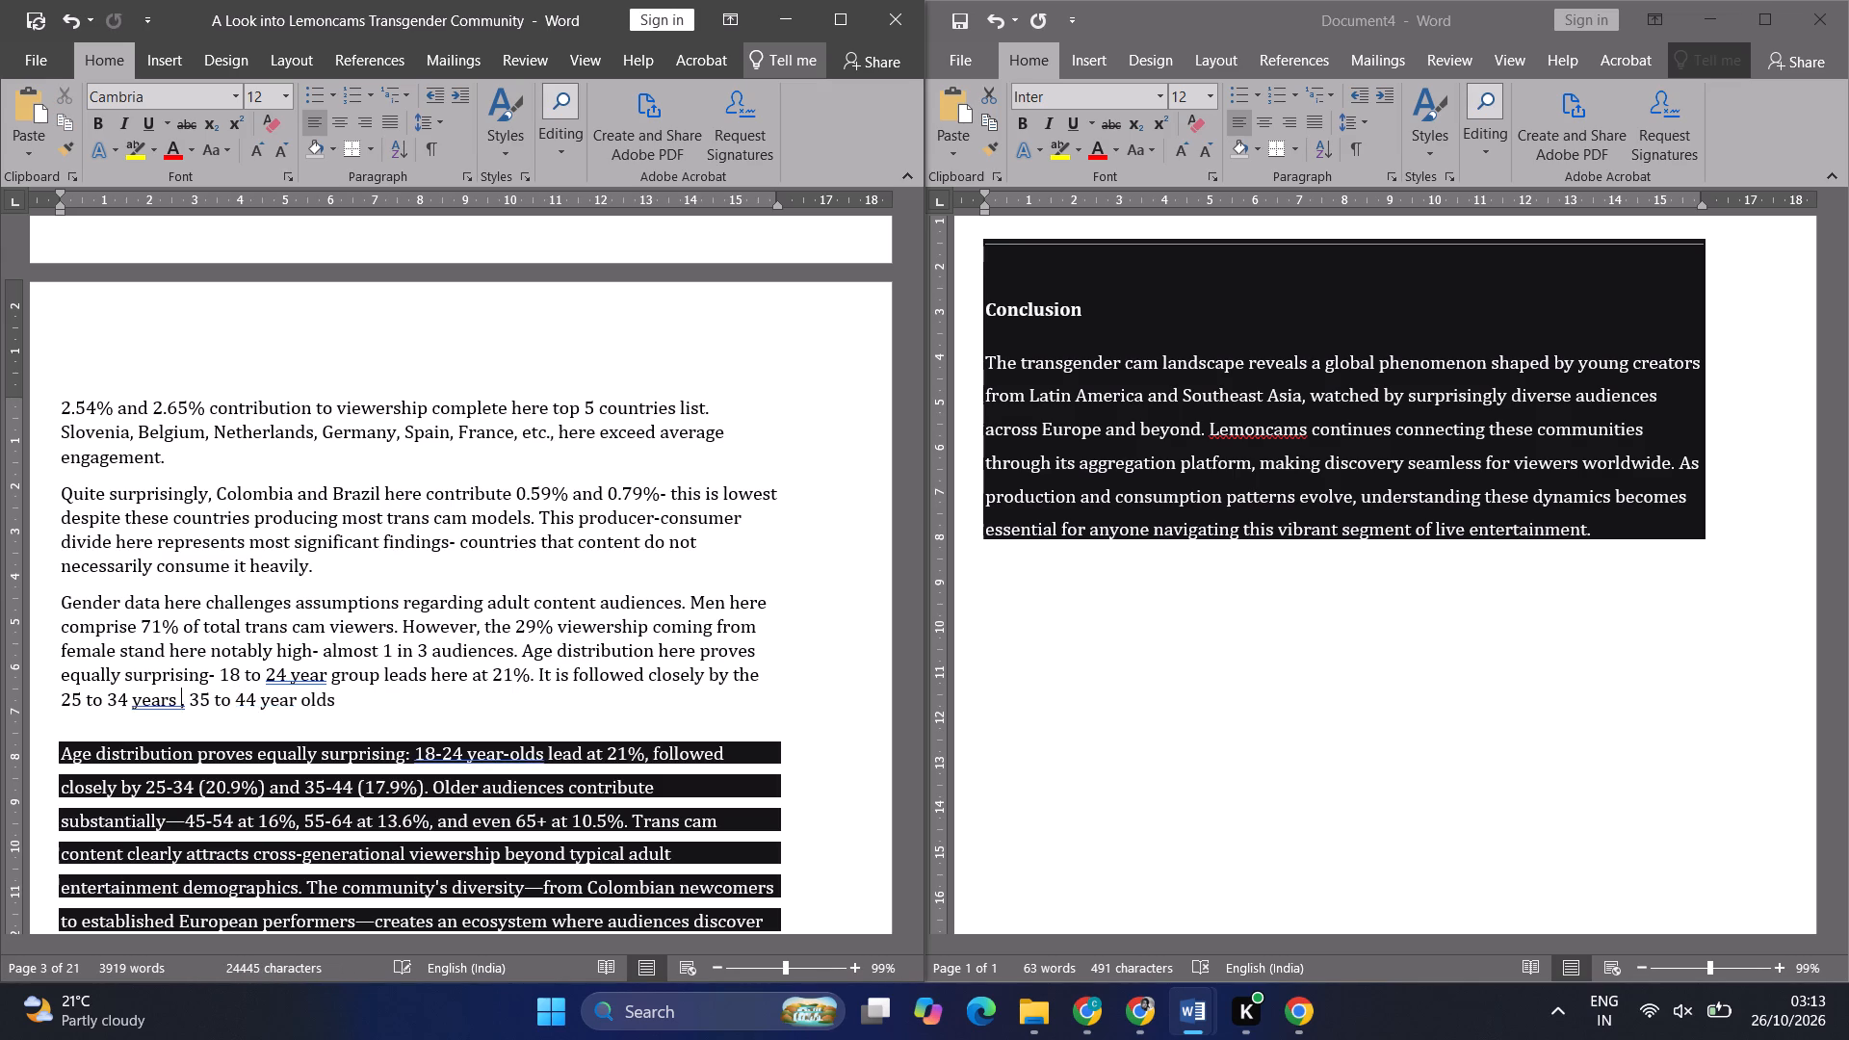
End the age group sentence after "35 to 44 year olds" with "with 20.09% and 17.9% contribution.".
key("End")
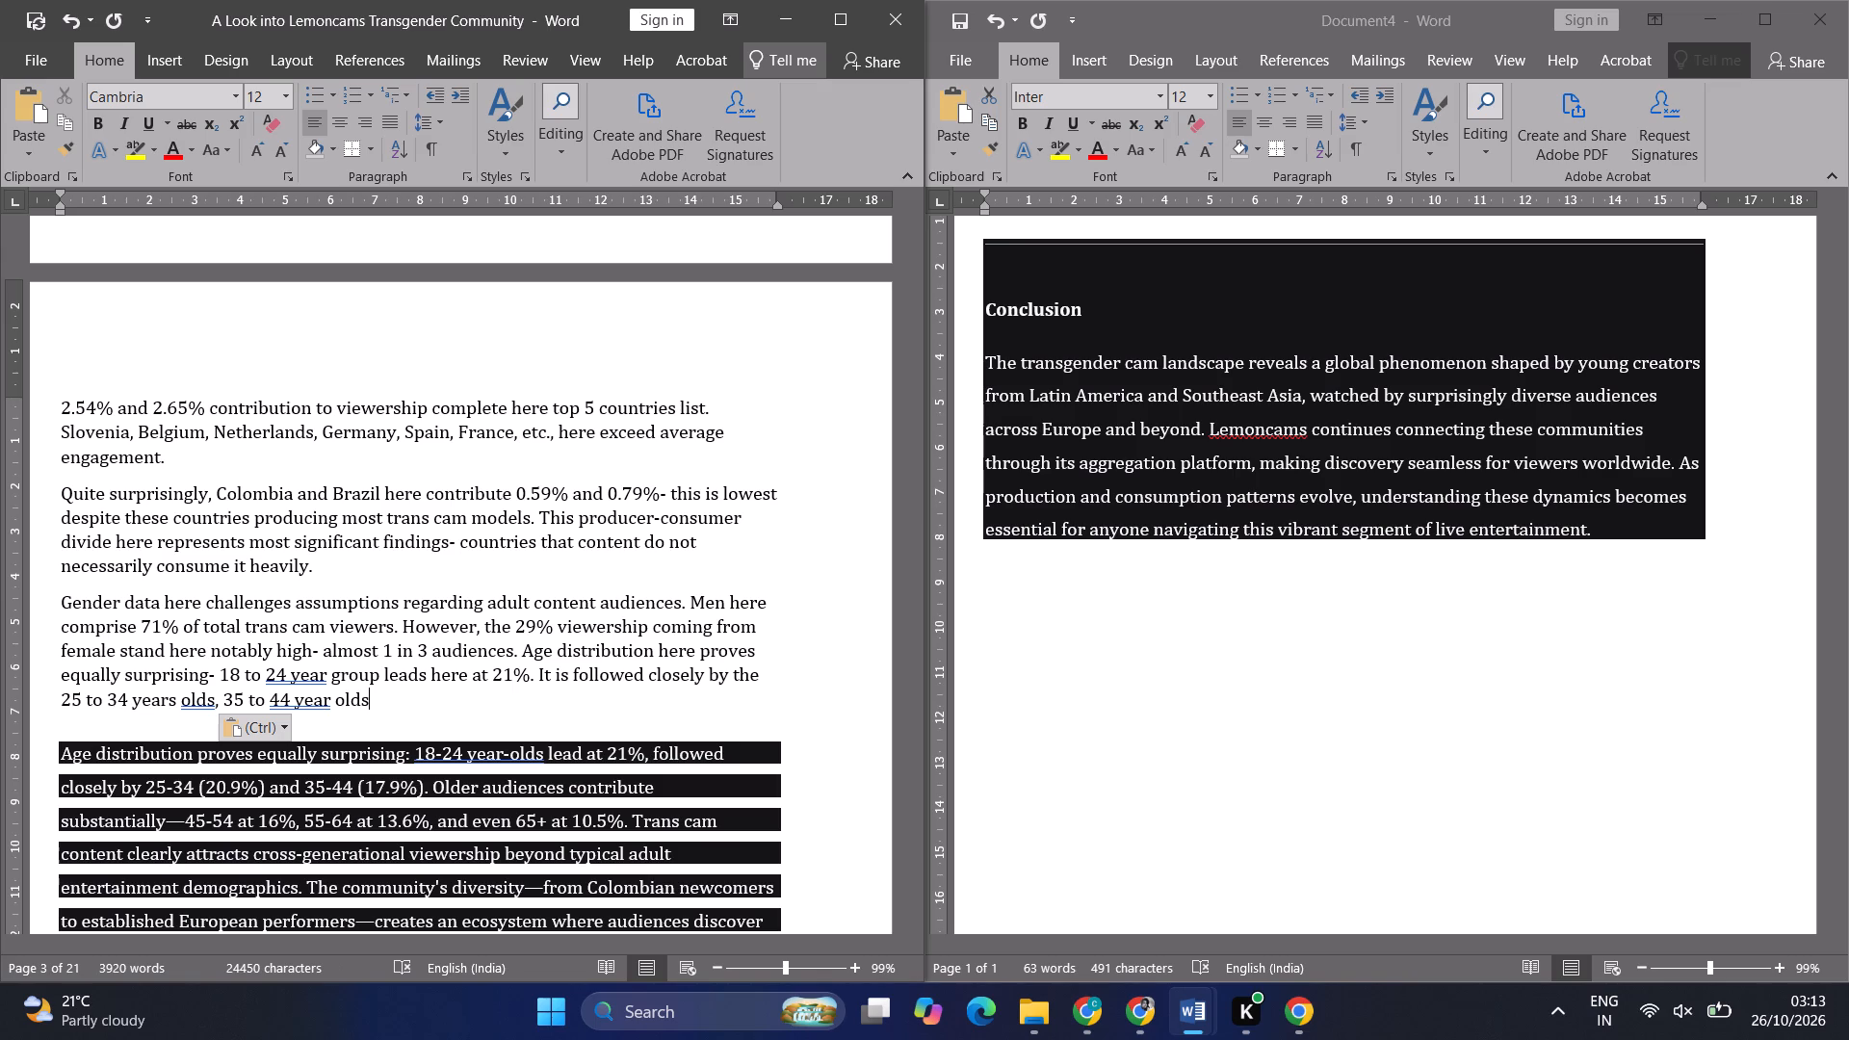
key("space")
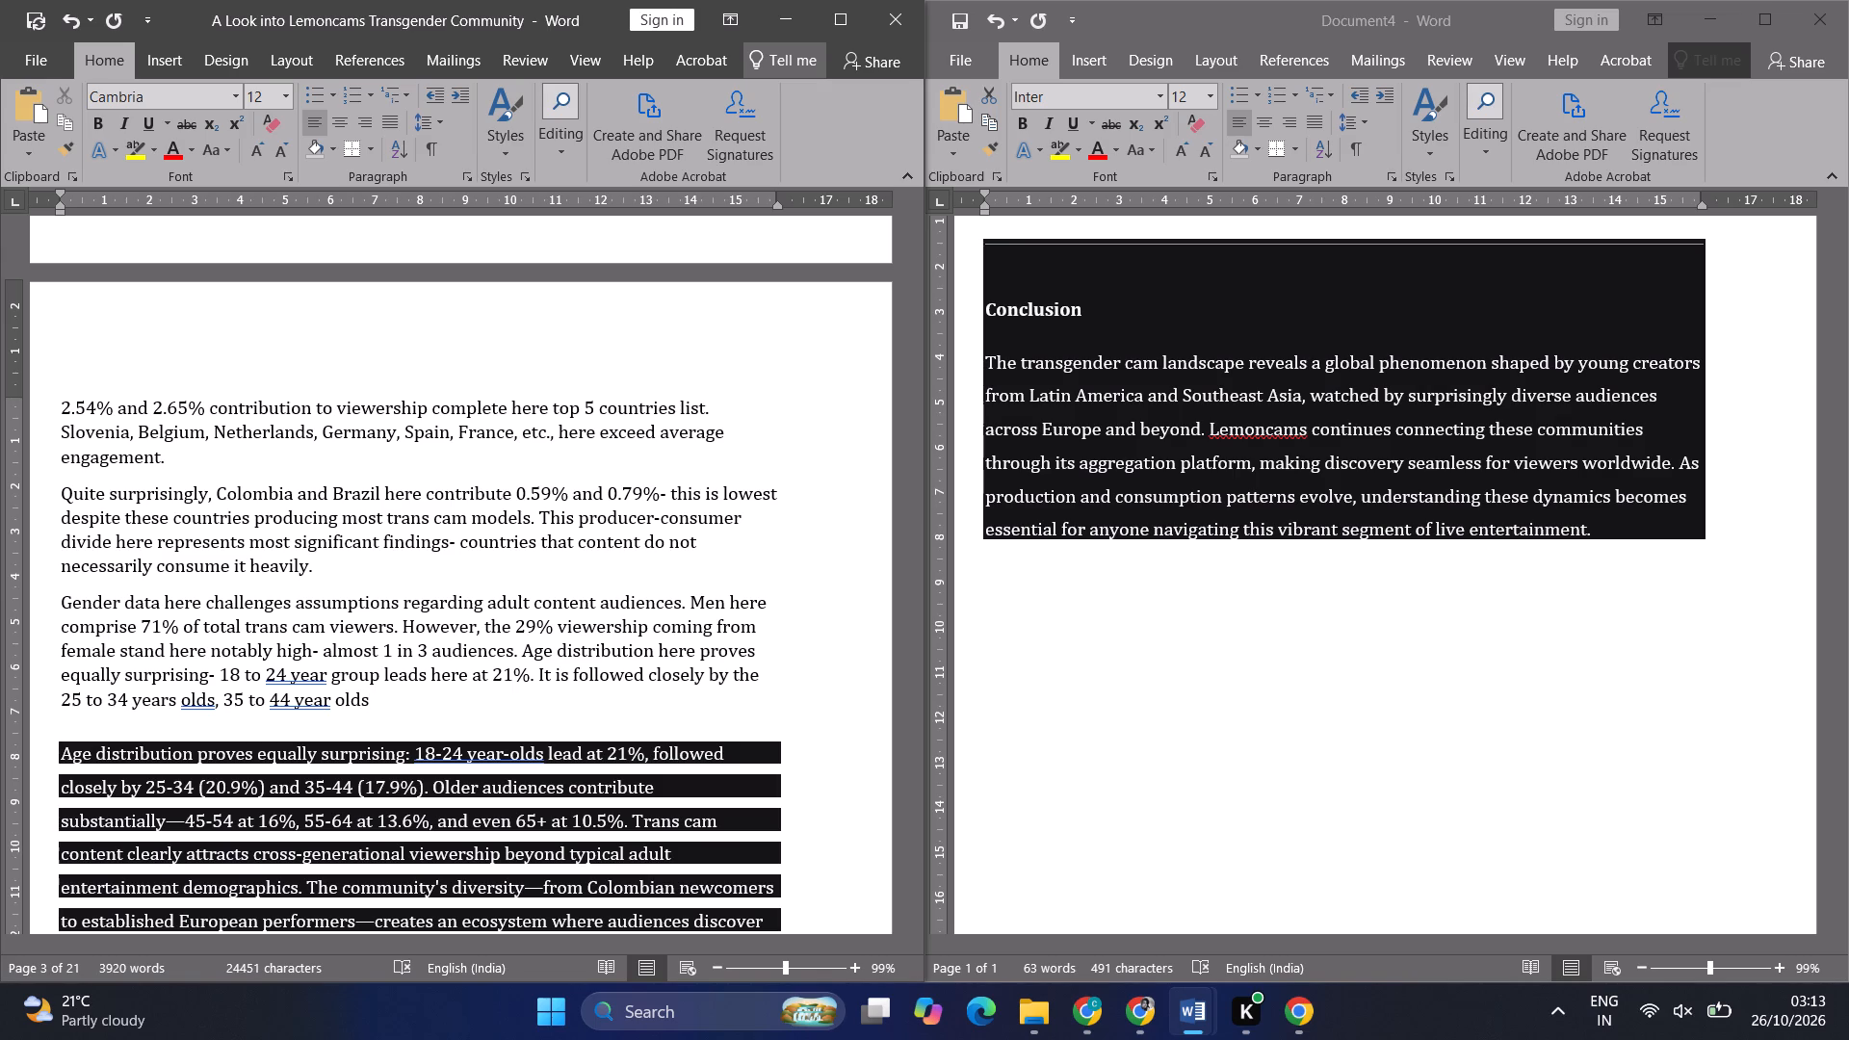
type("with 20.09")
type("% and")
key("space")
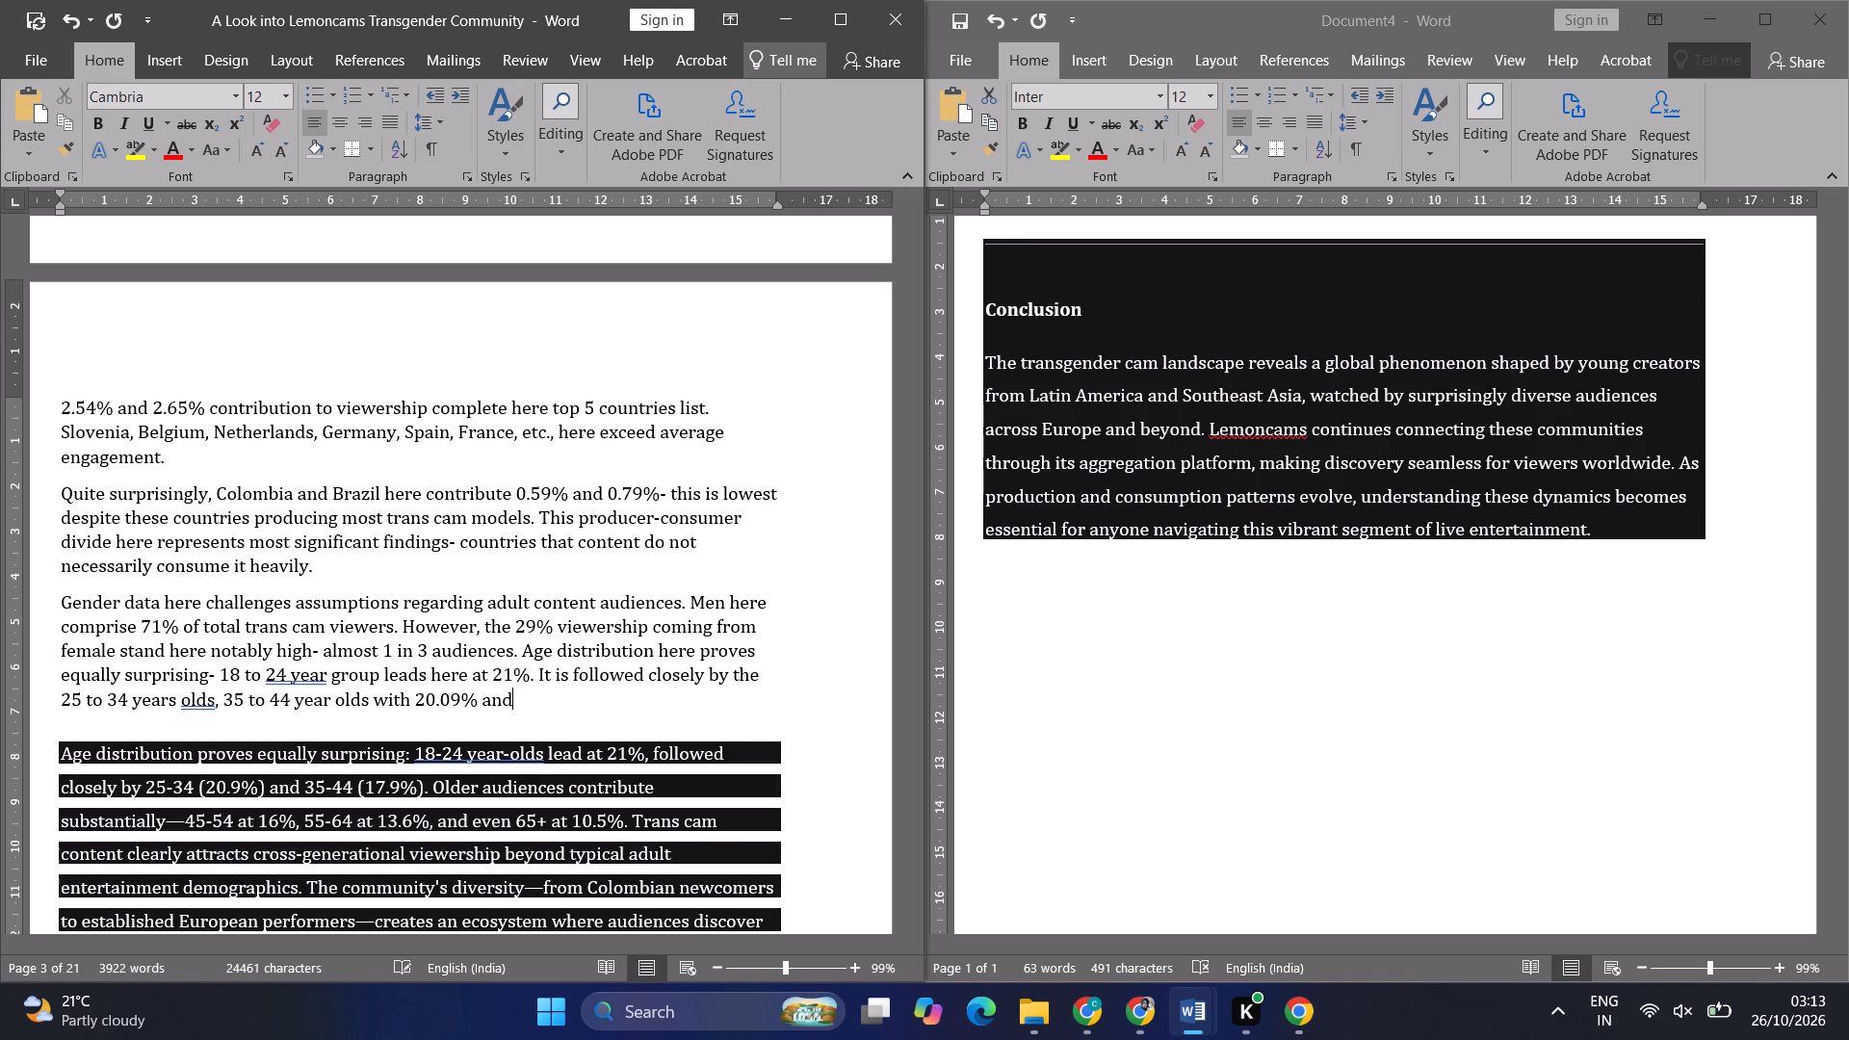
type("17.9%")
key("space")
type("cobtr")
key("BackSpace")
key("BackSpace")
key("BackSpace")
type("ntribi")
key("BackSpace")
type("ution")
key("space")
key("BackSpace")
type(". Even 65%")
key("space")
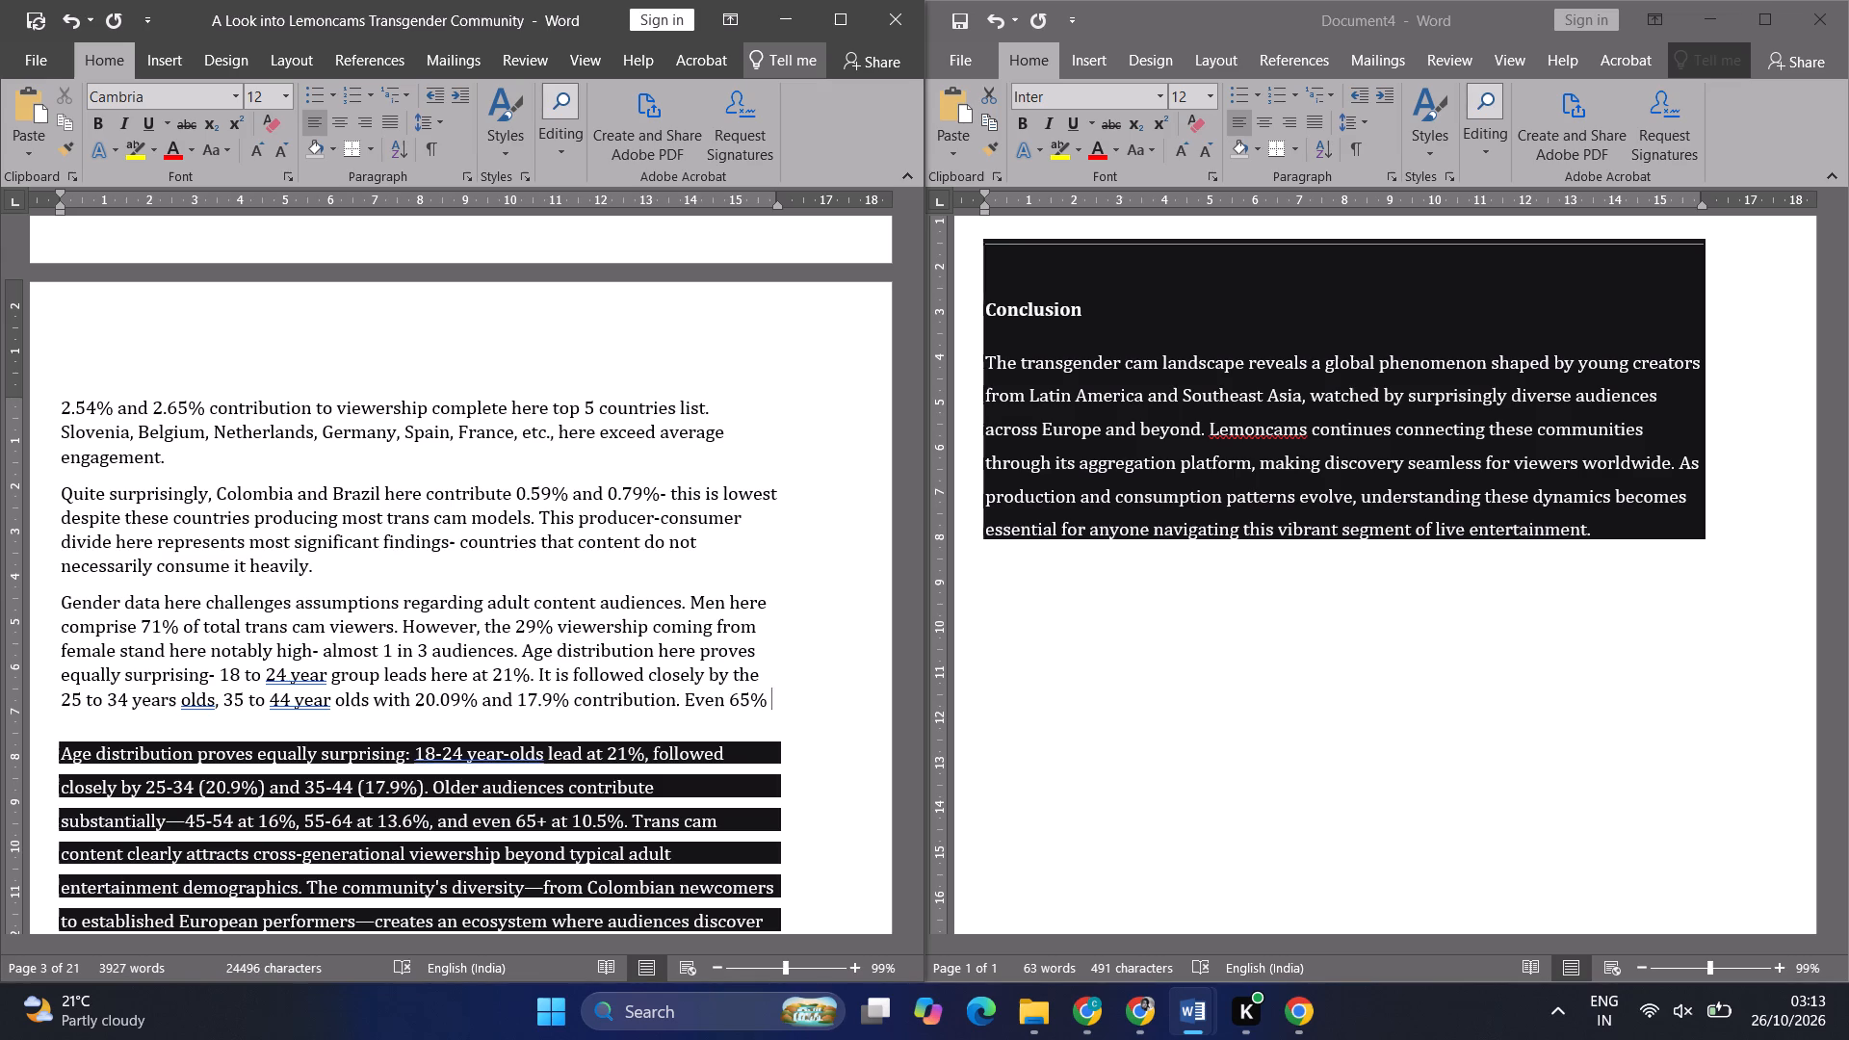
key("ctrl+shift+Left")
key("ctrl+shift+Left")
key("ctrl+shift+Left")
key("BackSpace")
Start a new paragraph below the gender data one with "Older audiences here contributed substantially too".
key("Return")
type("Olders")
key("BackSpace")
key("space")
type("audiences here cotr")
key("BackSpace")
key("n")
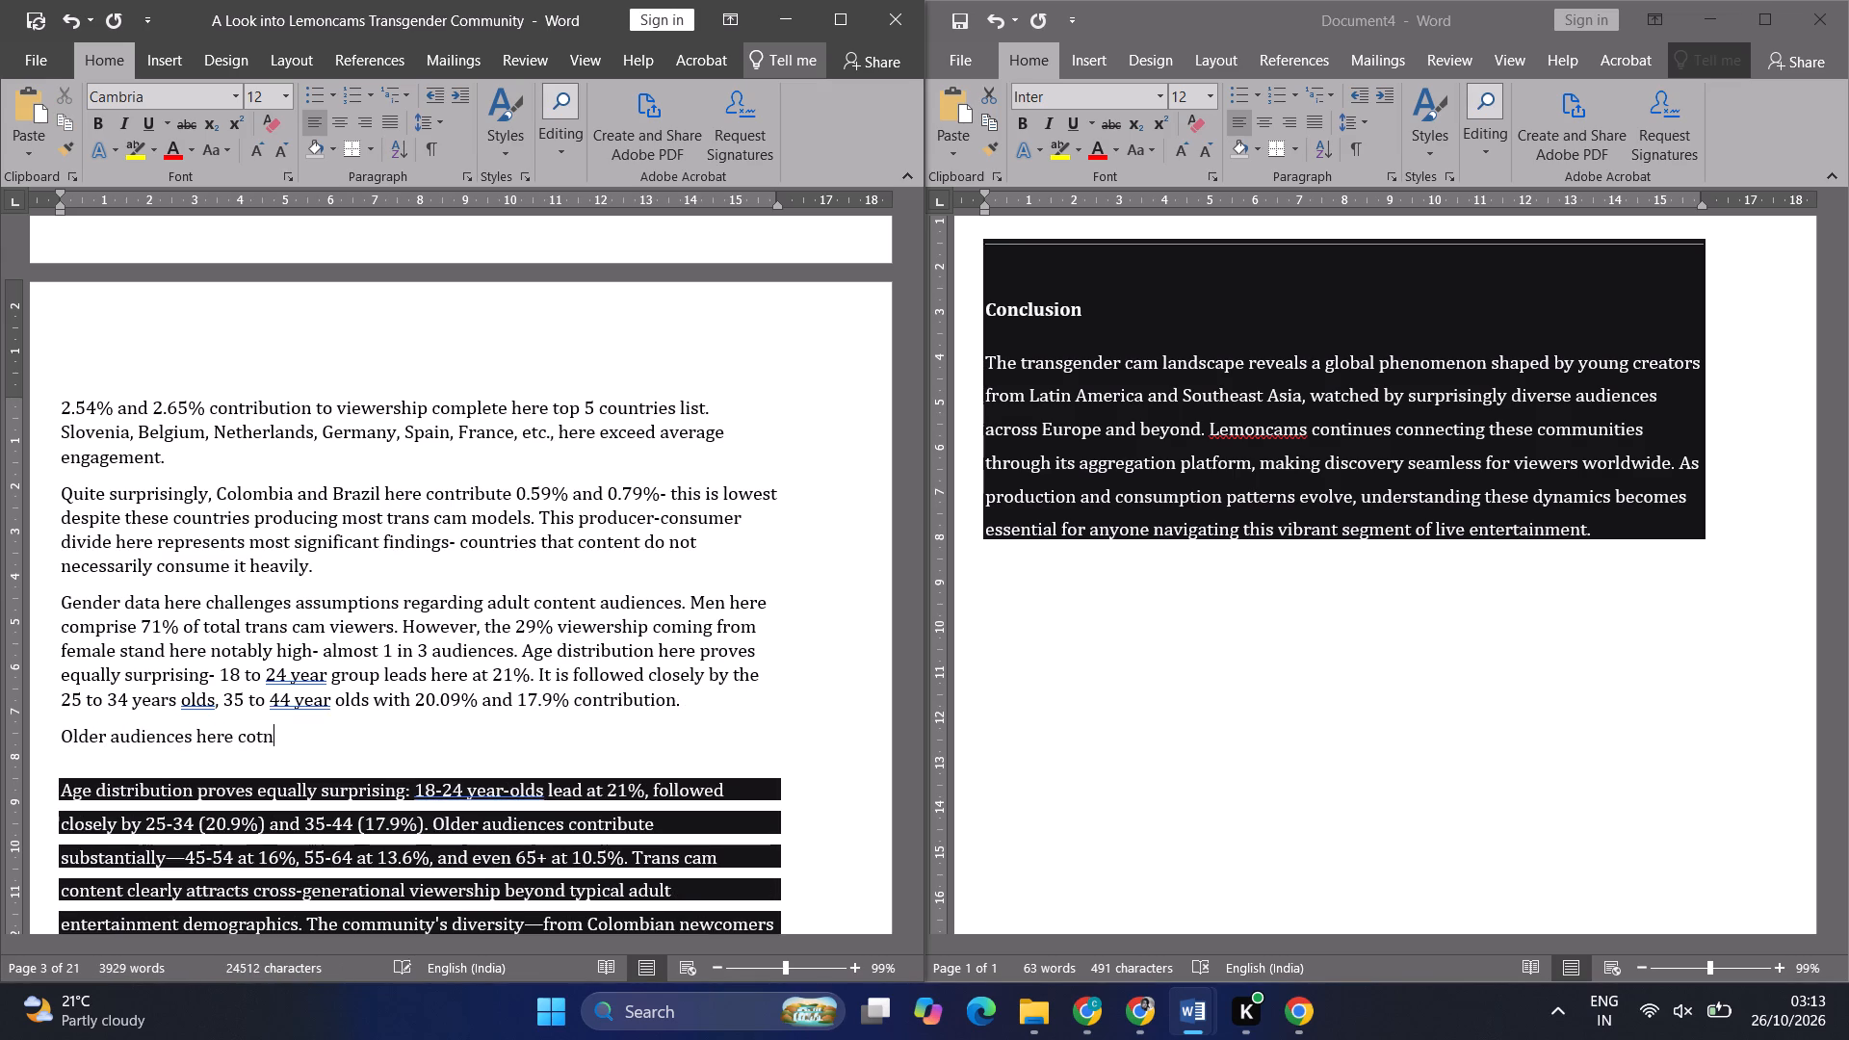
key("BackSpace")
key("BackSpace")
type("ntrubuted substaintially")
key("space")
key("ctrl+shift+Left")
type("substantially too")
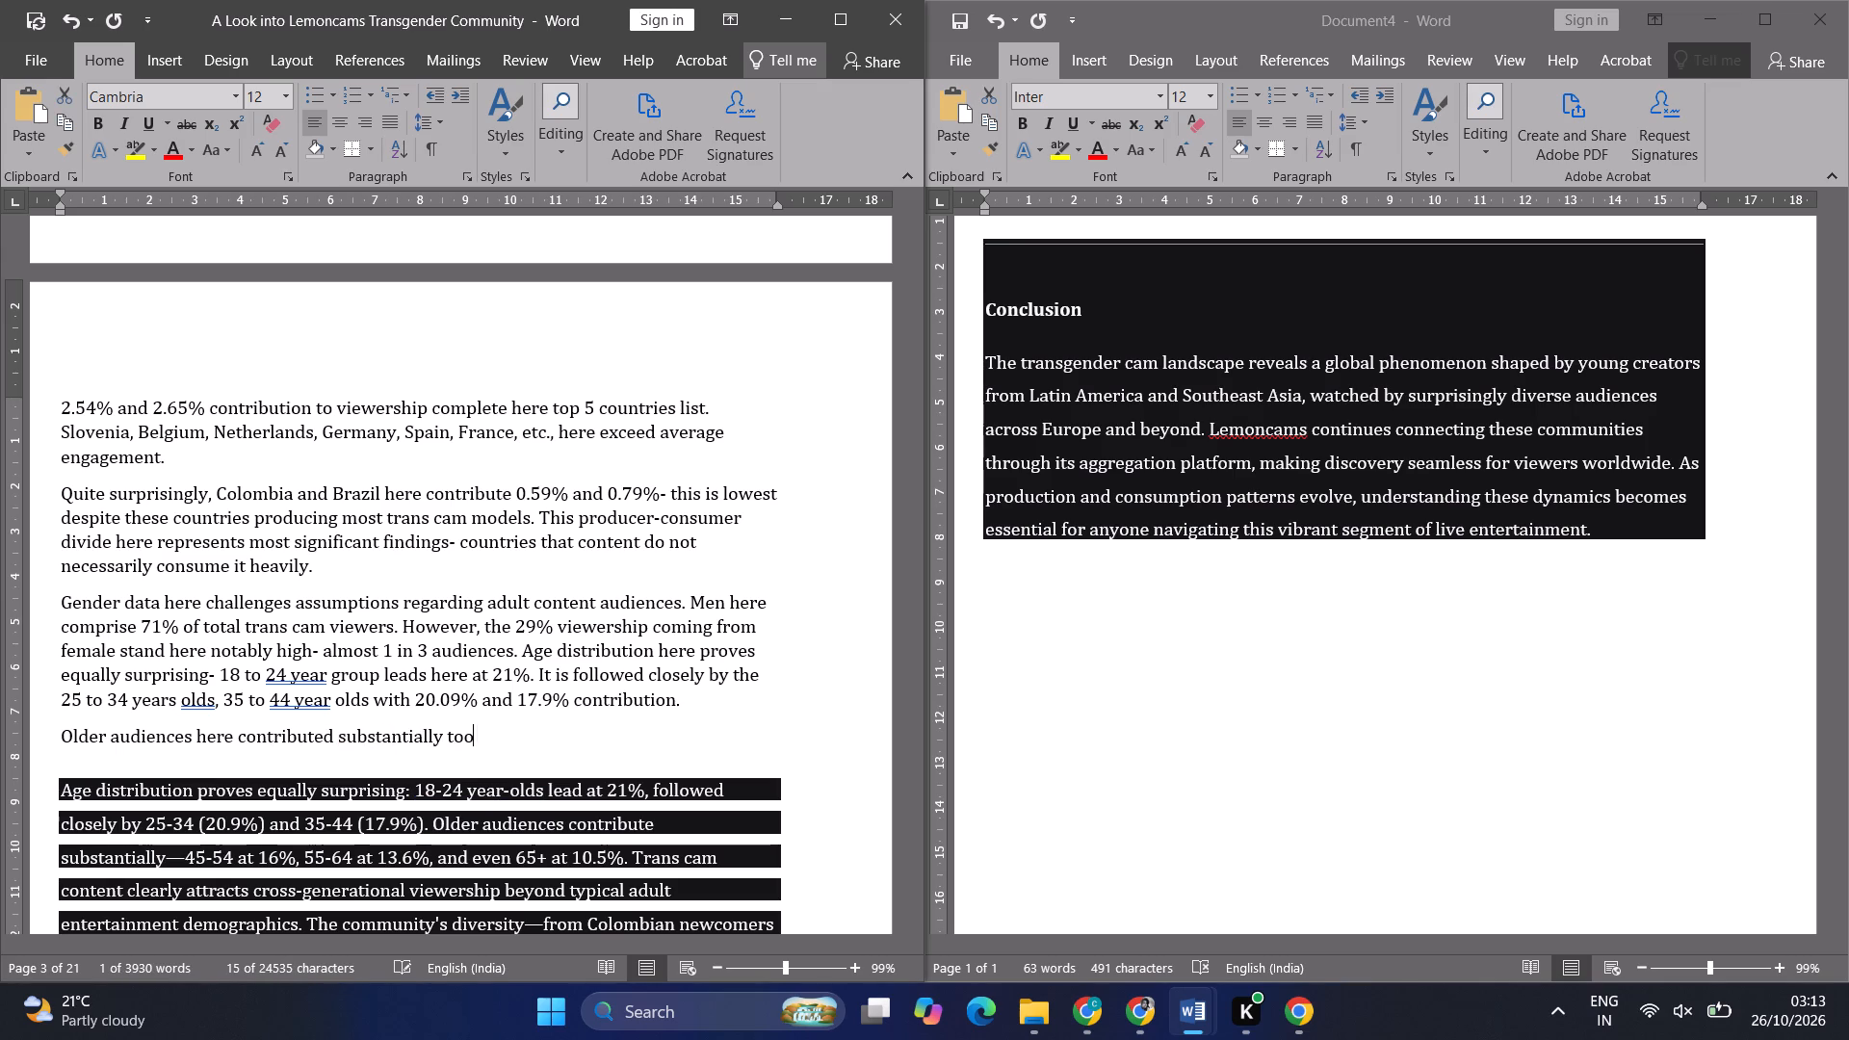
Save the article document.
key("ctrl+s")
Continue the older audiences sentence with "- 45 to 54 year old contributed 16%".
type("- 45 to 54 year old soo")
key("BackSpace")
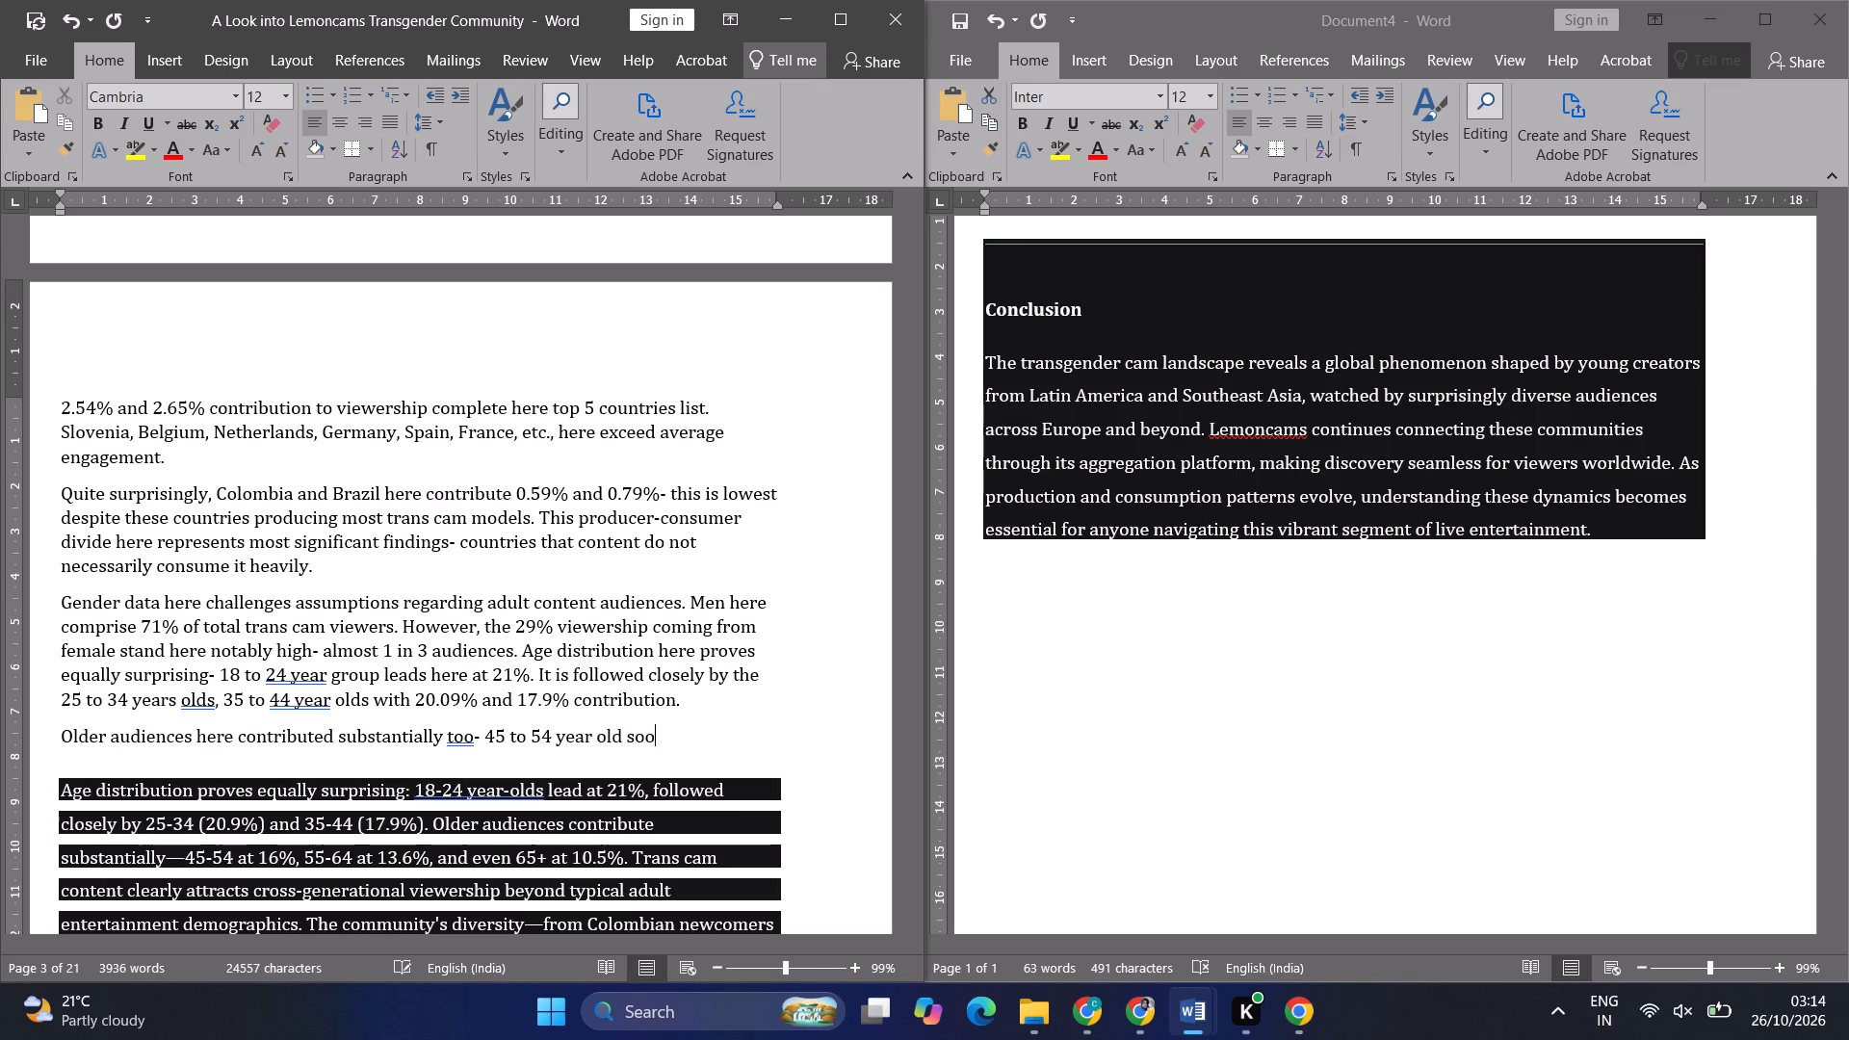
key("BackSpace")
type("toof at")
key("space")
key("BackSpace")
key("BackSpace")
key("BackSpace")
key("BackSpace")
key("BackSpace")
key("BackSpace")
key("BackSpace")
key("BackSpace")
key("c")
key("BackSpace")
key("BackSpace")
type("contribte")
key("BackSpace")
key("BackSpace")
type("ited 16%")
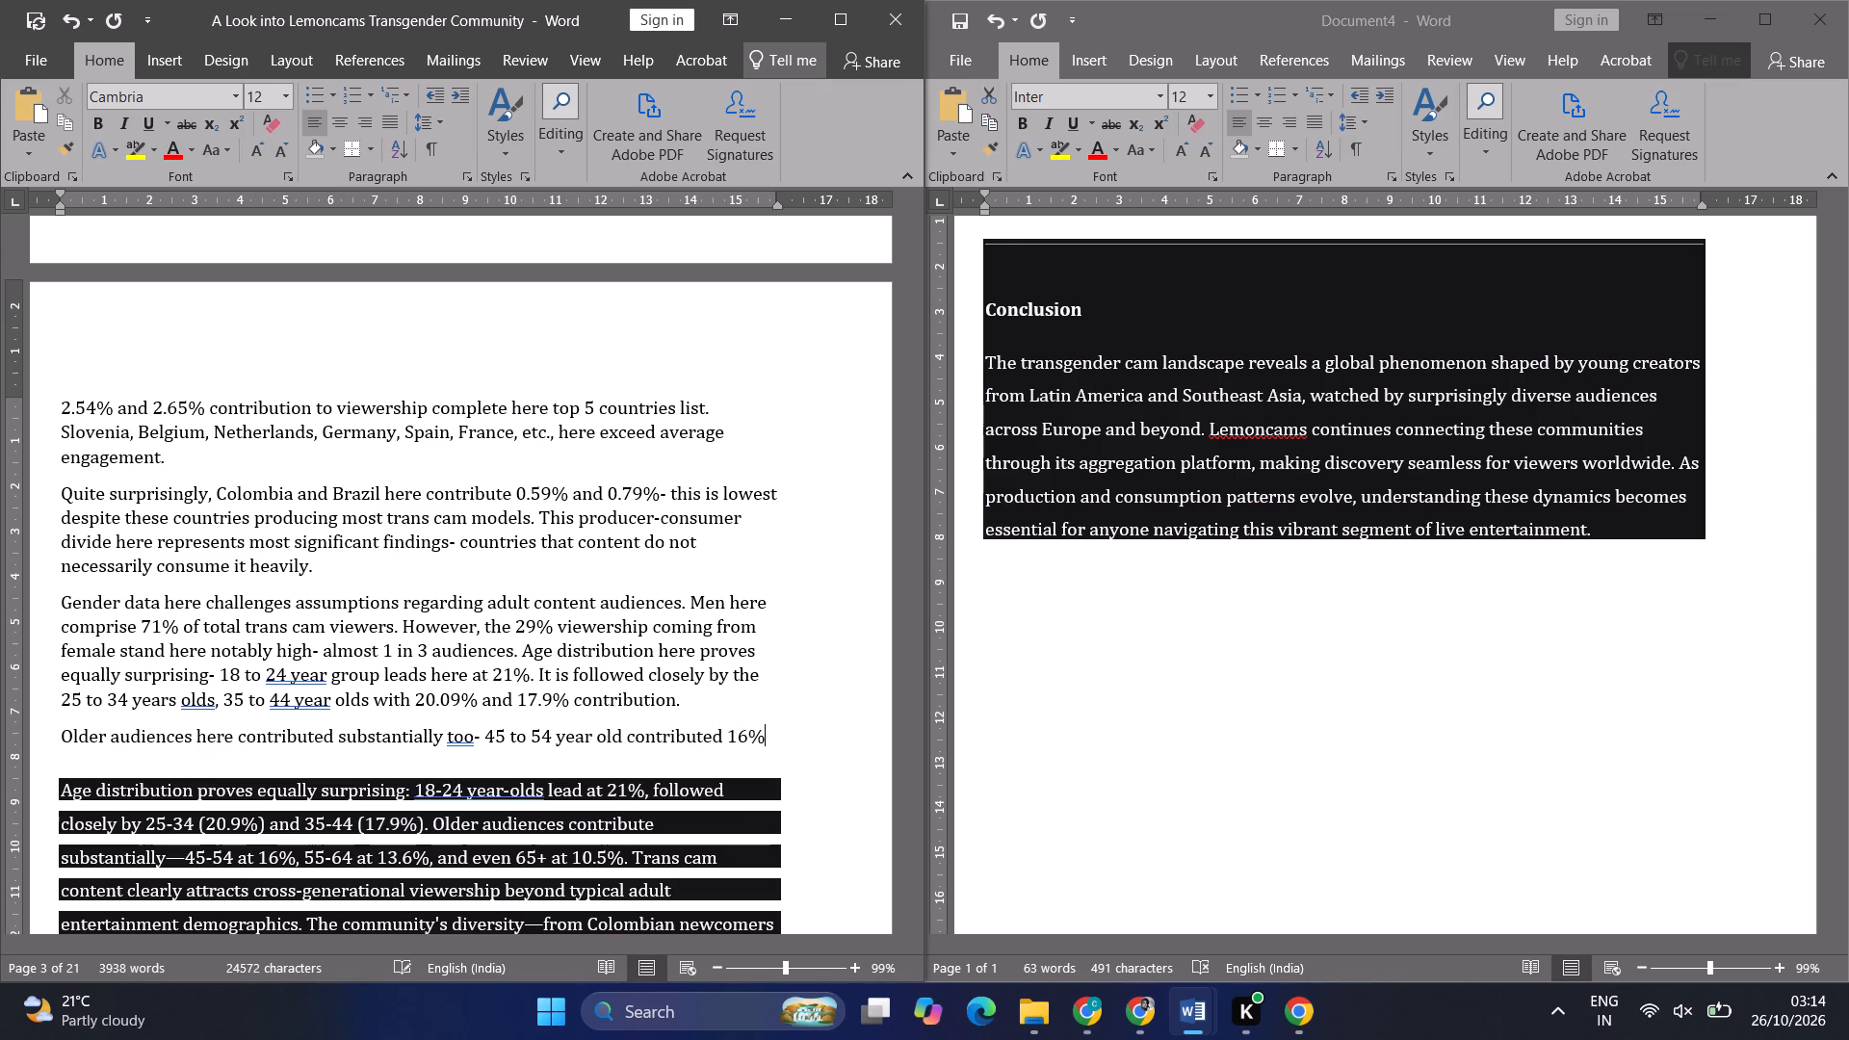
Continue the older audiences sentence after "contributed 16%" with ", while 55 to 65 year olds and 65+".
key("space")
key("BackSpace")
type(", while 55 to")
key("space")
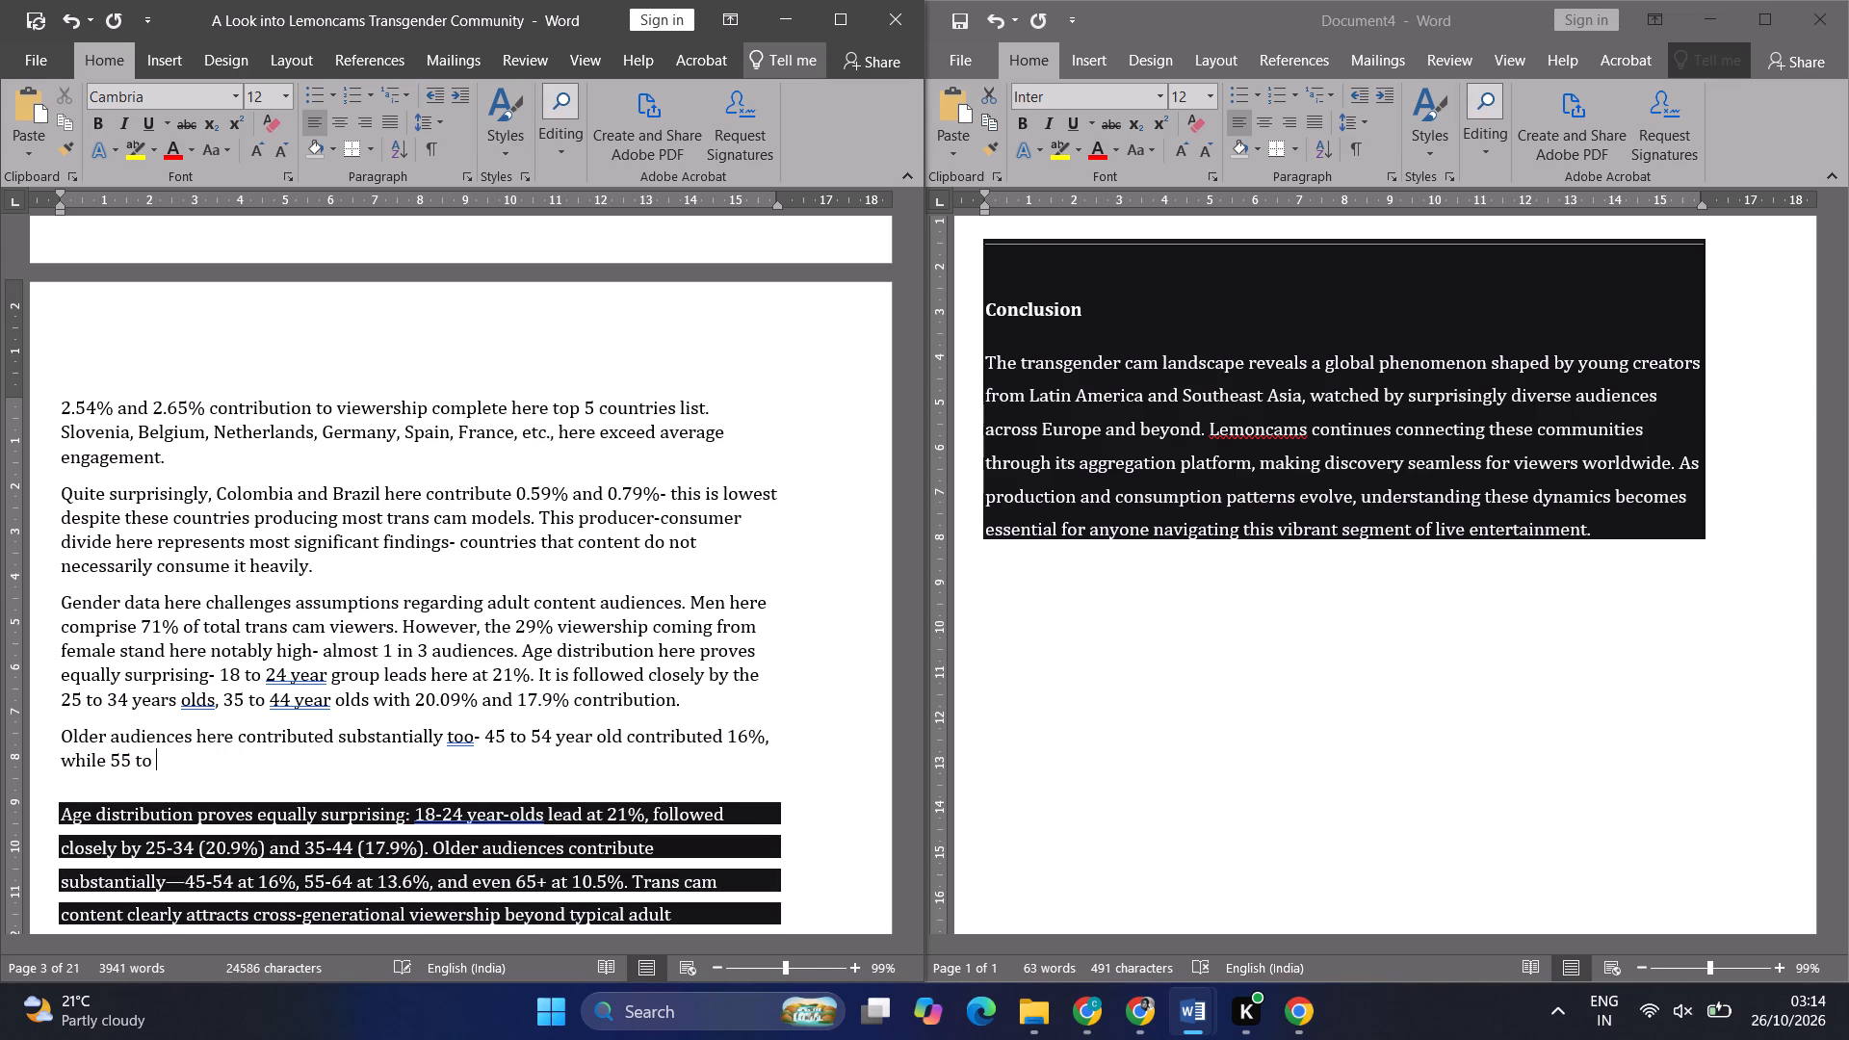
key("5")
key("BackSpace")
type("65 year olds and 65")
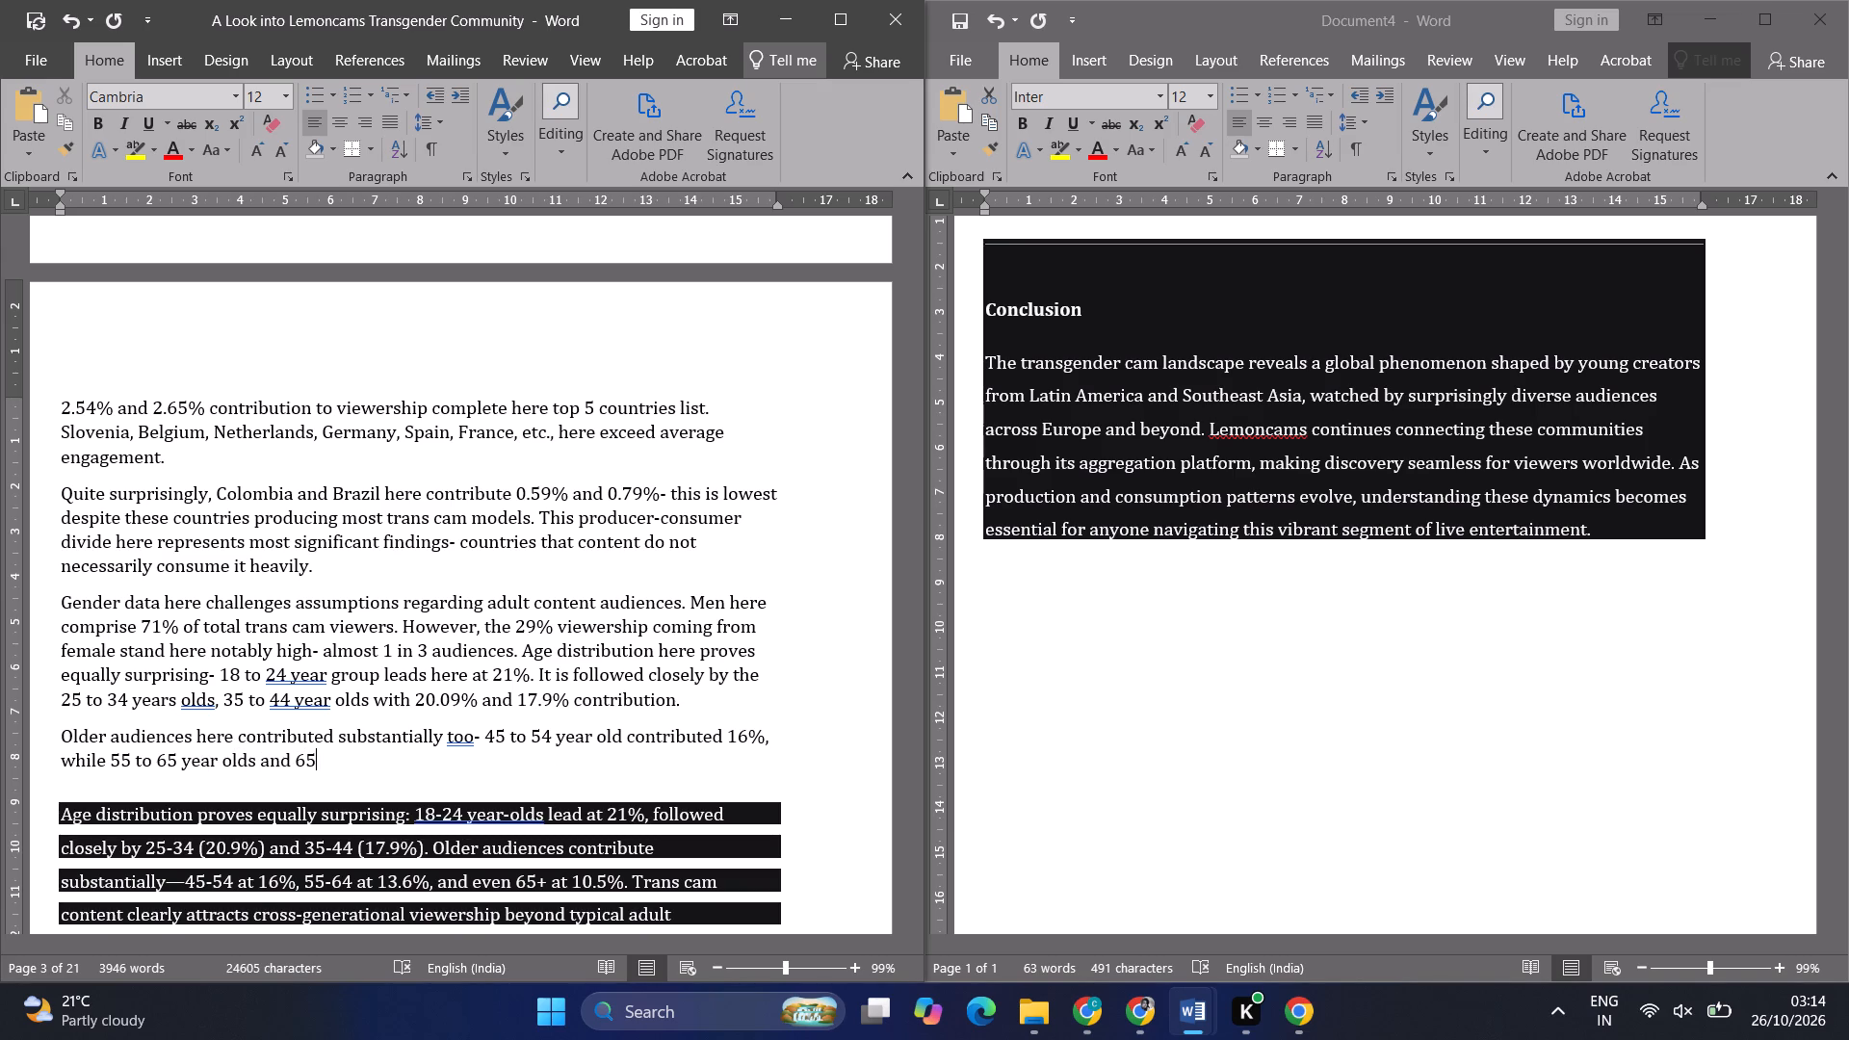
type("+ yaer ild")
key("BackSpace")
key("BackSpace")
key("BackSpace")
key("BackSpace")
key("BackSpace")
key("BackSpace")
key("BackSpace")
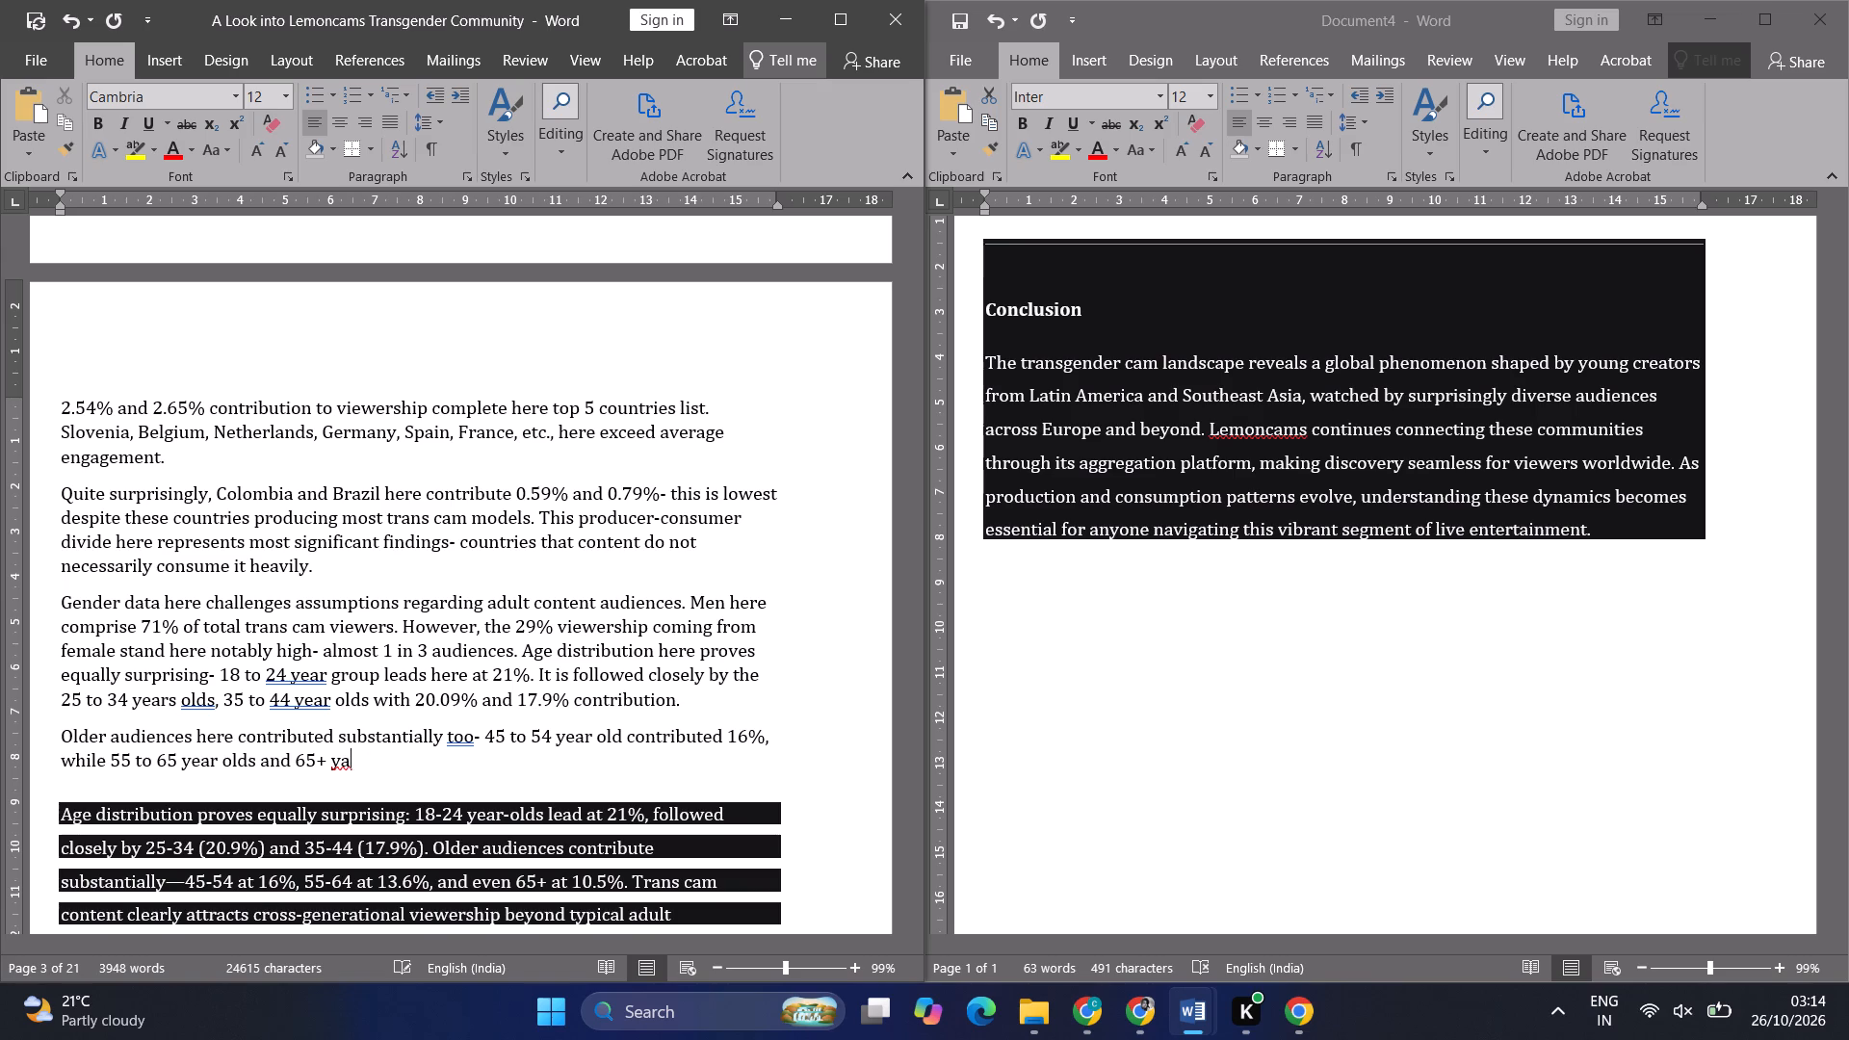
Finish the older audiences sentence with "year olds contributed 13.6% and 10.5% respectively.".
type("ear olds contrbuted 13.6")
type("% and")
key("space")
type("10.5% t")
key("BackSpace")
key("BackSpace")
type("rese")
key("BackSpace")
key("BackSpace")
key("BackSpace")
key("BackSpace")
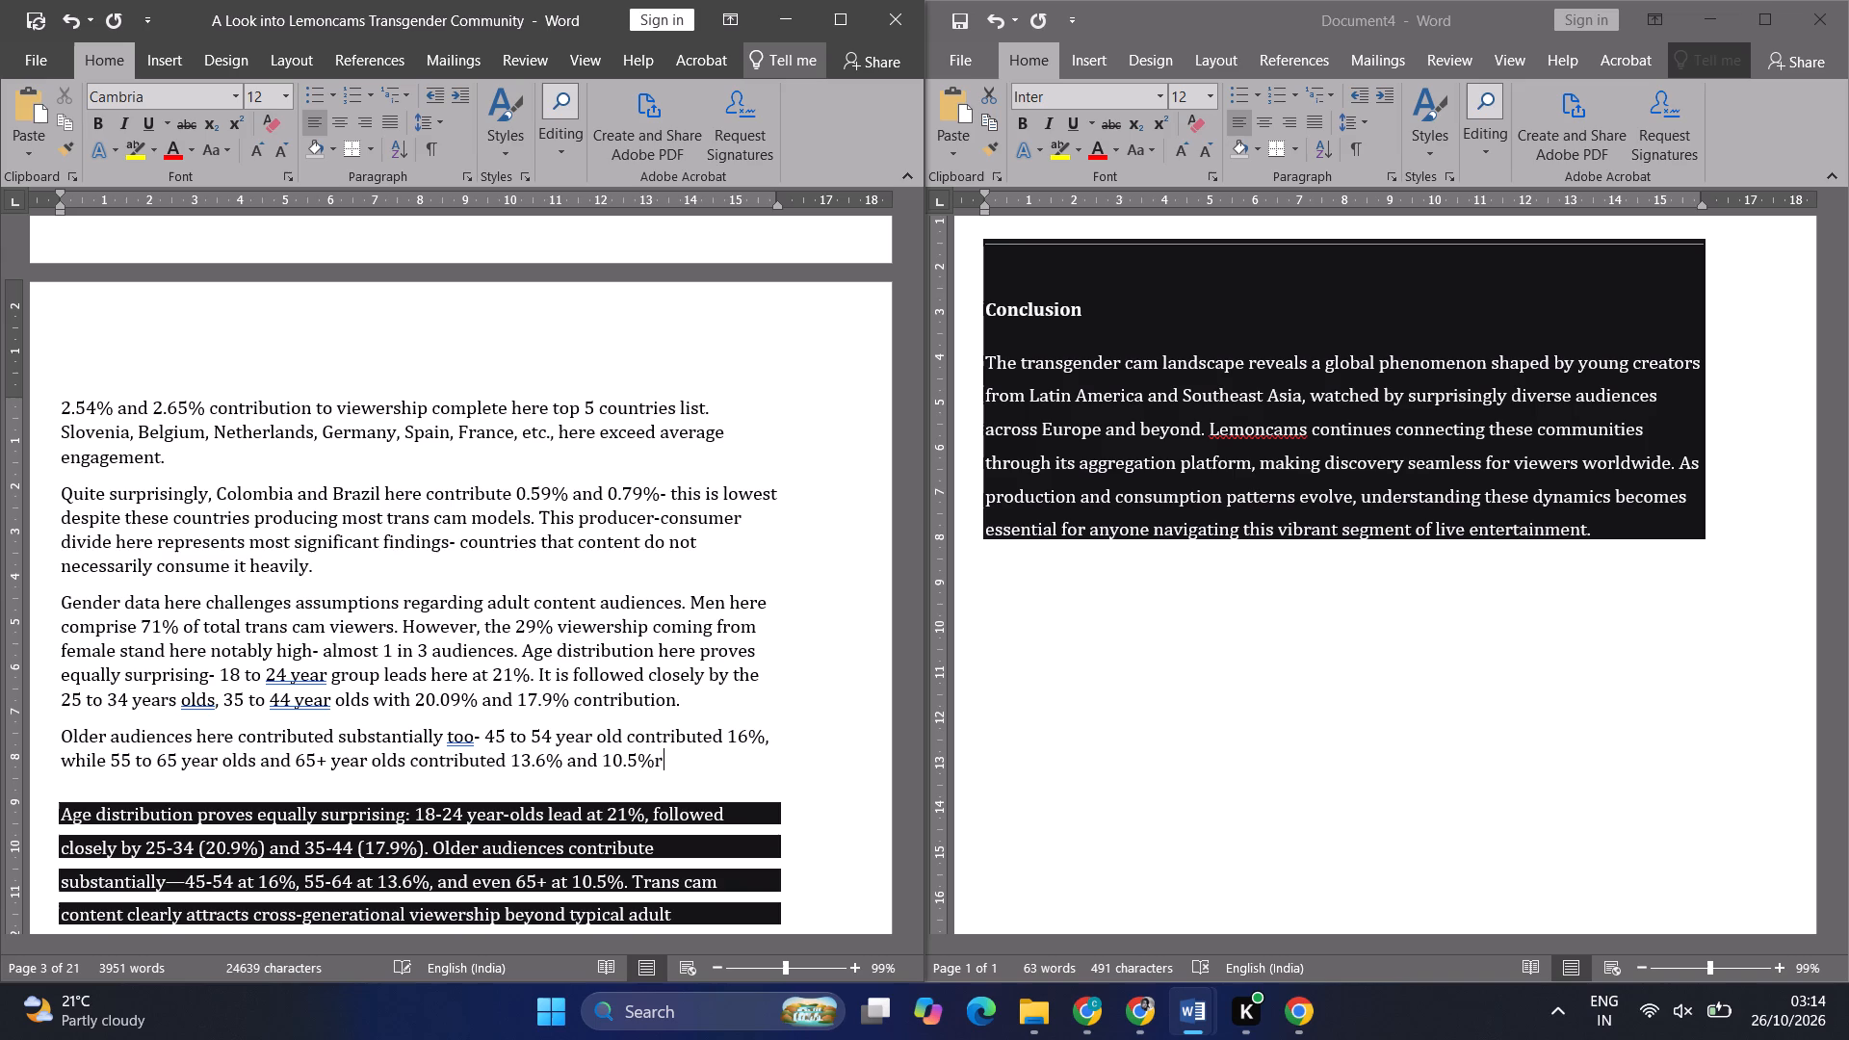
key("space")
type("respectively.")
key("space")
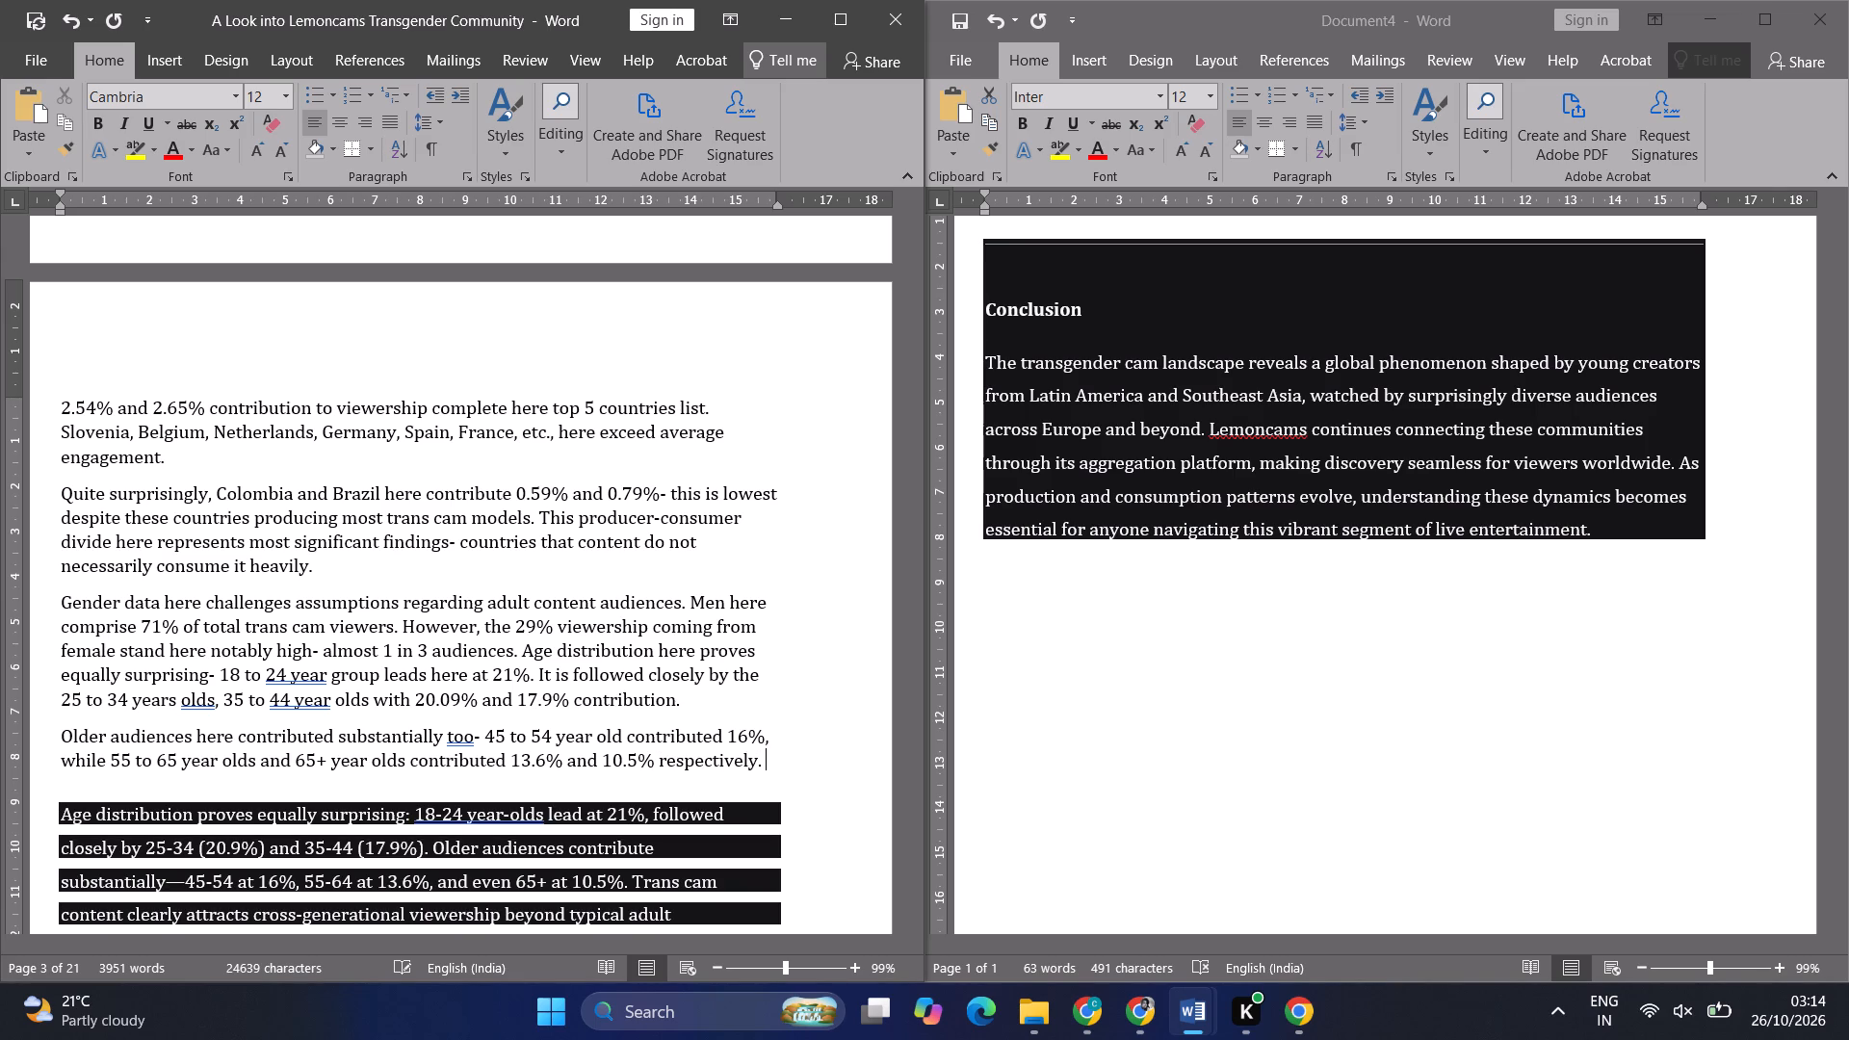
Delete the rewritten source text from "Age distribution proves equally surprising" through "even 65+ at 10.5%.".
key("Right")
key("shift+Down")
key("shift+Down")
key("shift+Down")
key("ctrl+shift+Left")
key("ctrl+shift+Left")
key("BackSpace")
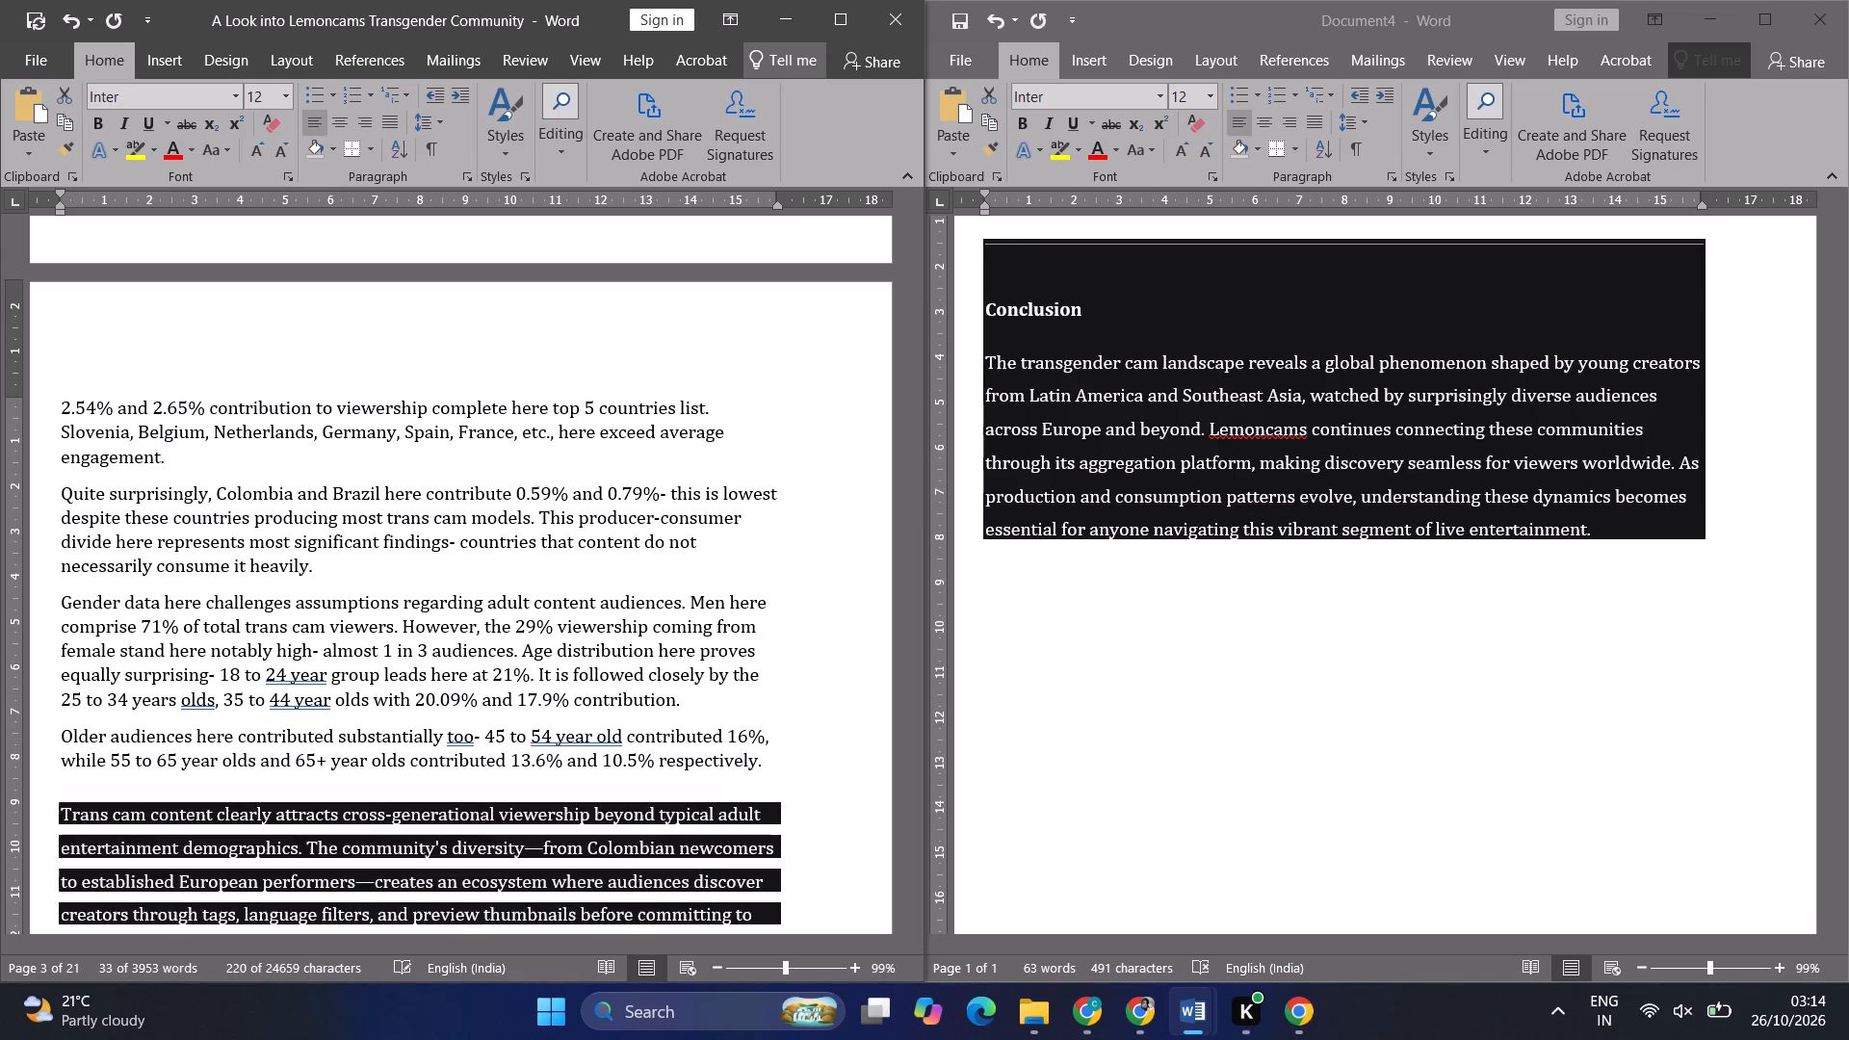
Join the "Older audiences" paragraph onto the end of the gender data paragraph above it.
key("ctrl+shift+Down")
key("Left")
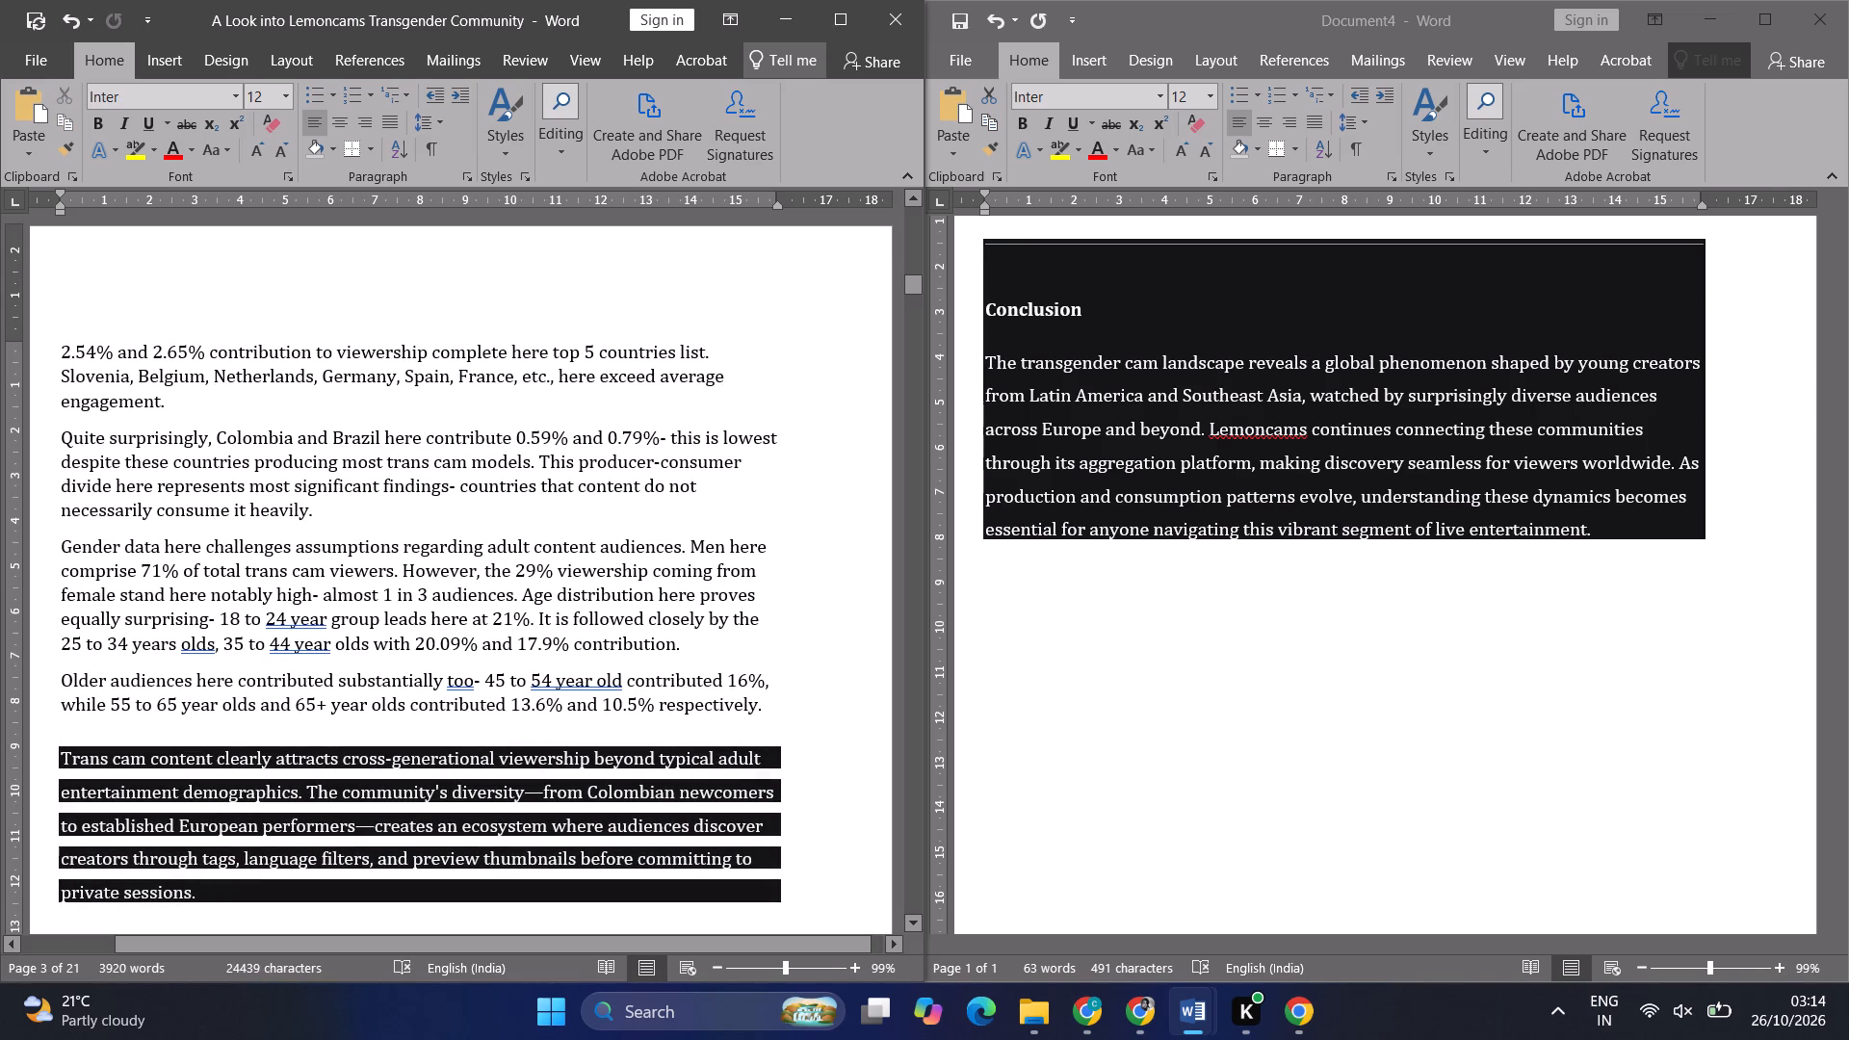
key("ctrl+shift+Up")
key("Left")
key("BackSpace")
key("space")
key("BackSpace")
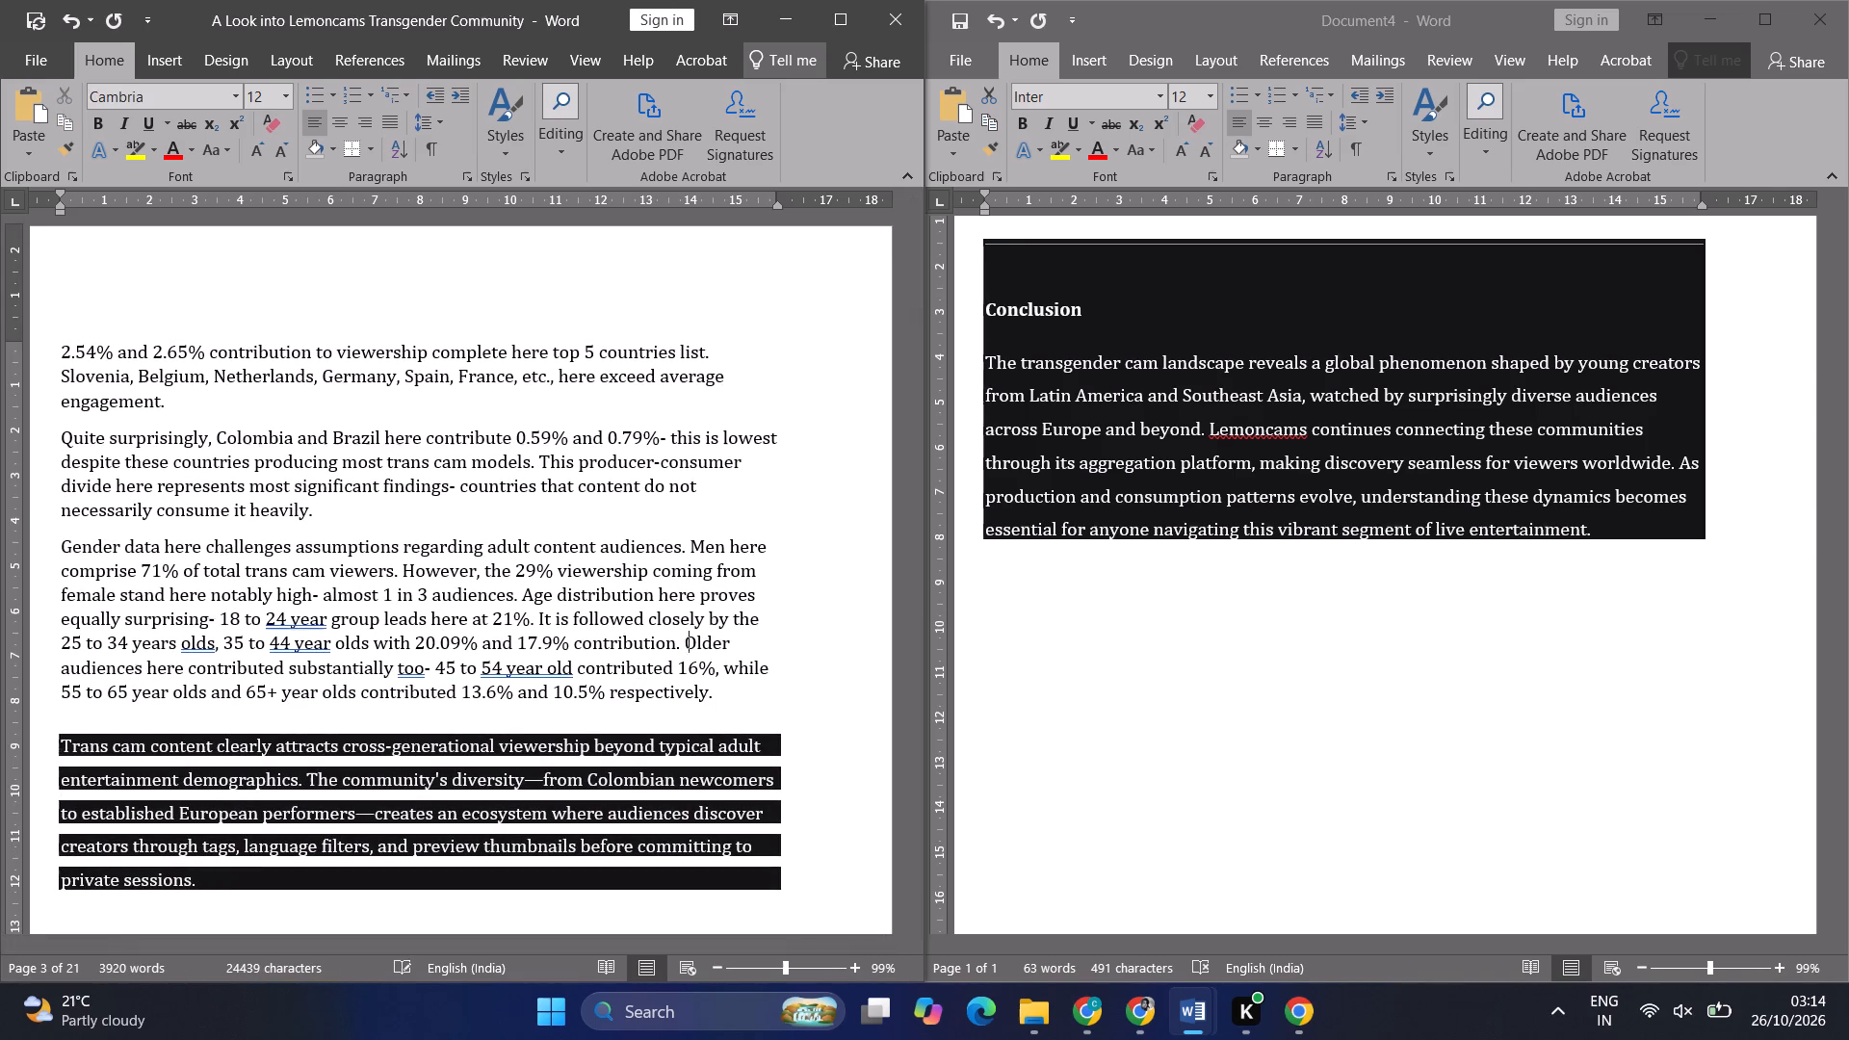
Start a new paragraph below the merged one with "Overall, this data shows that, Lemoncams trans".
key("ctrl+shift+Down")
key("Right")
key("Left")
key("Return")
type("Overall, this data shows that, trans")
key("ctrl+shift+Left")
key("Left")
type("Lemoncams")
key("space")
key("End")
Continue the "Overall" sentence with "content attracts cross-generation viewership that is beyond".
key("c")
key("BackSpace")
key("space")
type("conta")
key("BackSpace")
type("ent attracts cro-")
key("BackSpace")
type("s-s")
key("BackSpace")
key("BackSpace")
type("s-generation viewership that is beyond")
key("space")
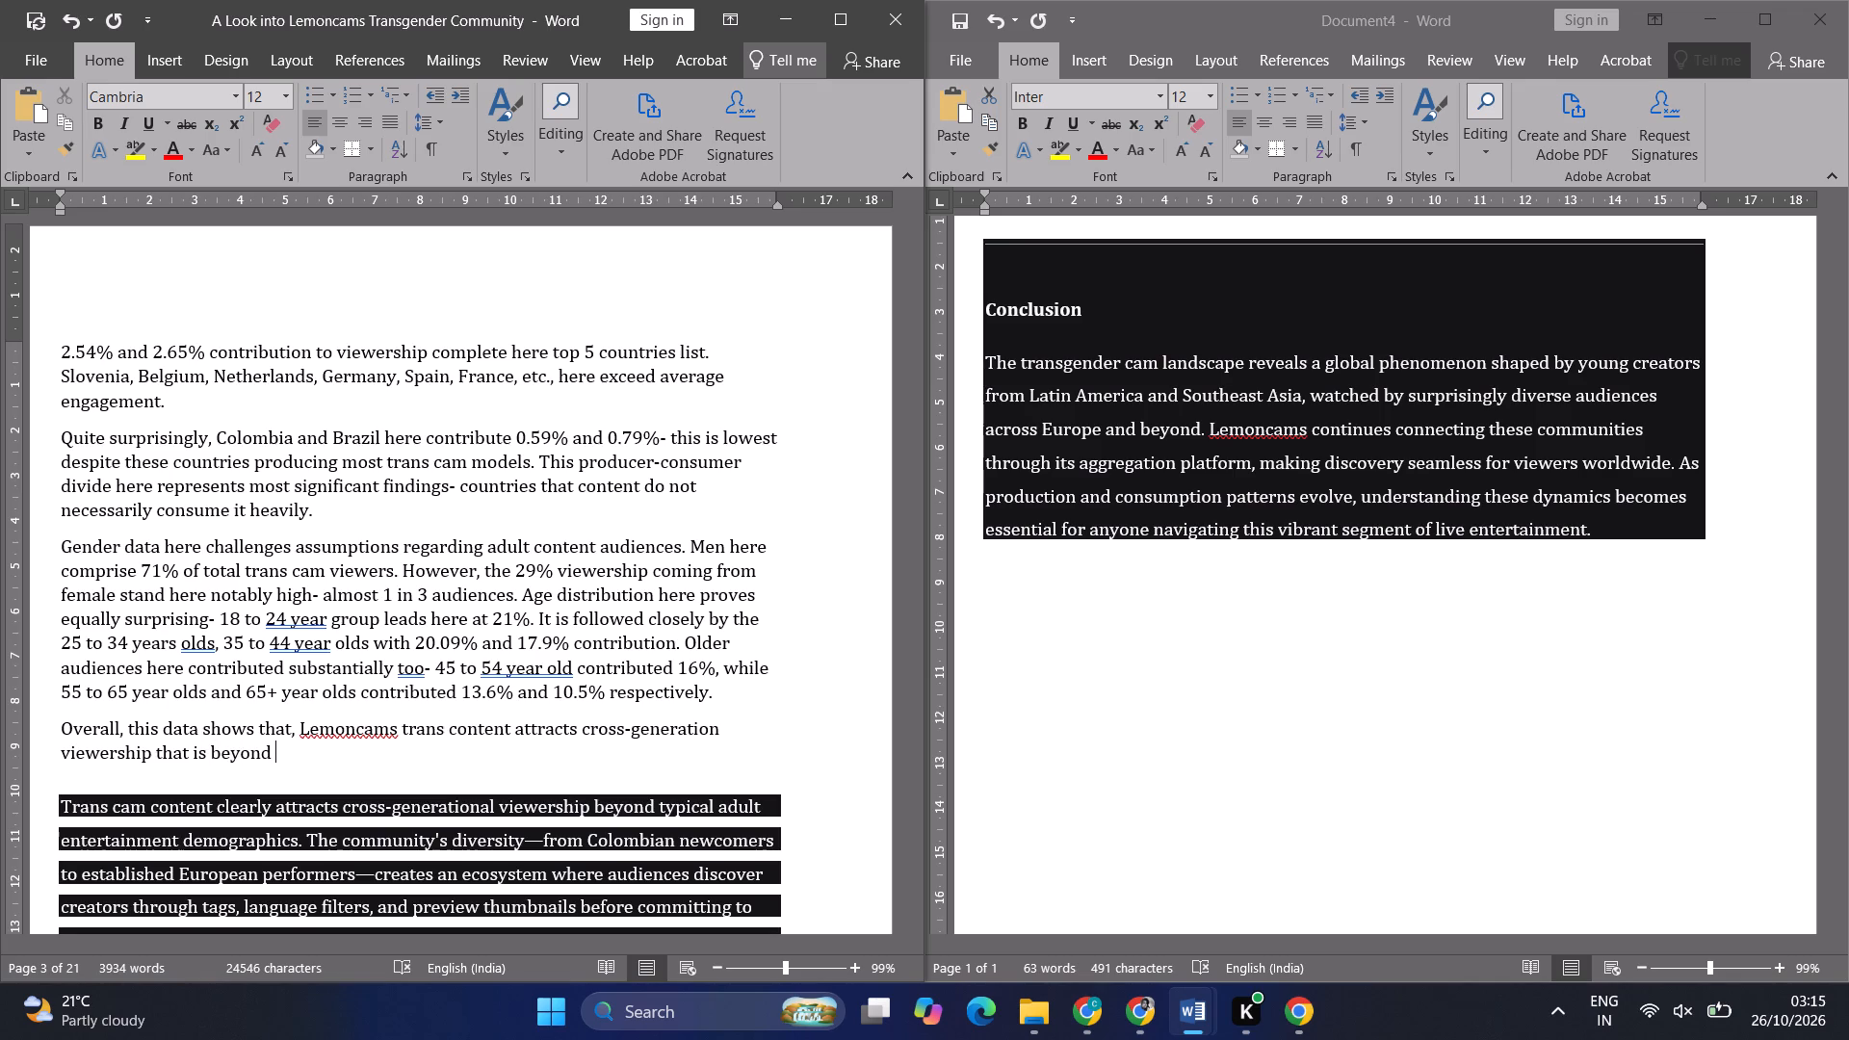
End the "Overall" sentence with "typical adult entertainment demographics.".
type("typical adult entet")
key("BackSpace")
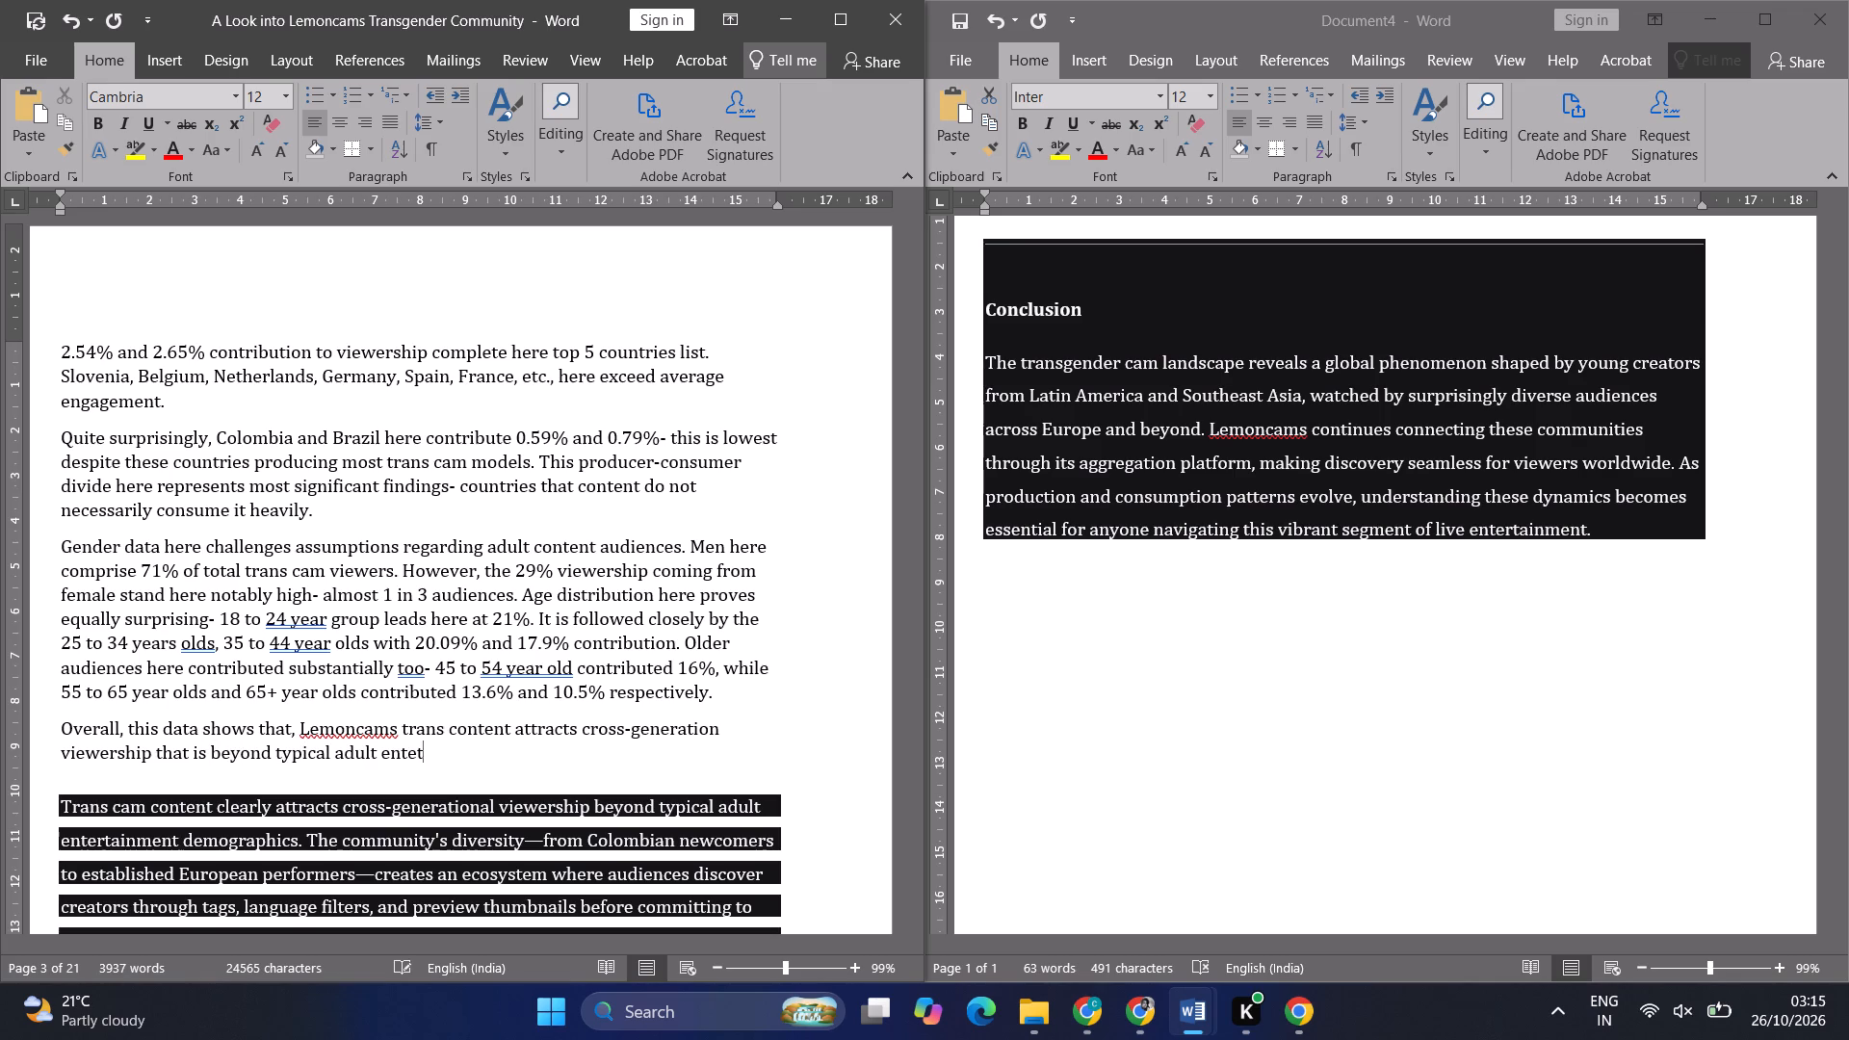
type("rtainment dy")
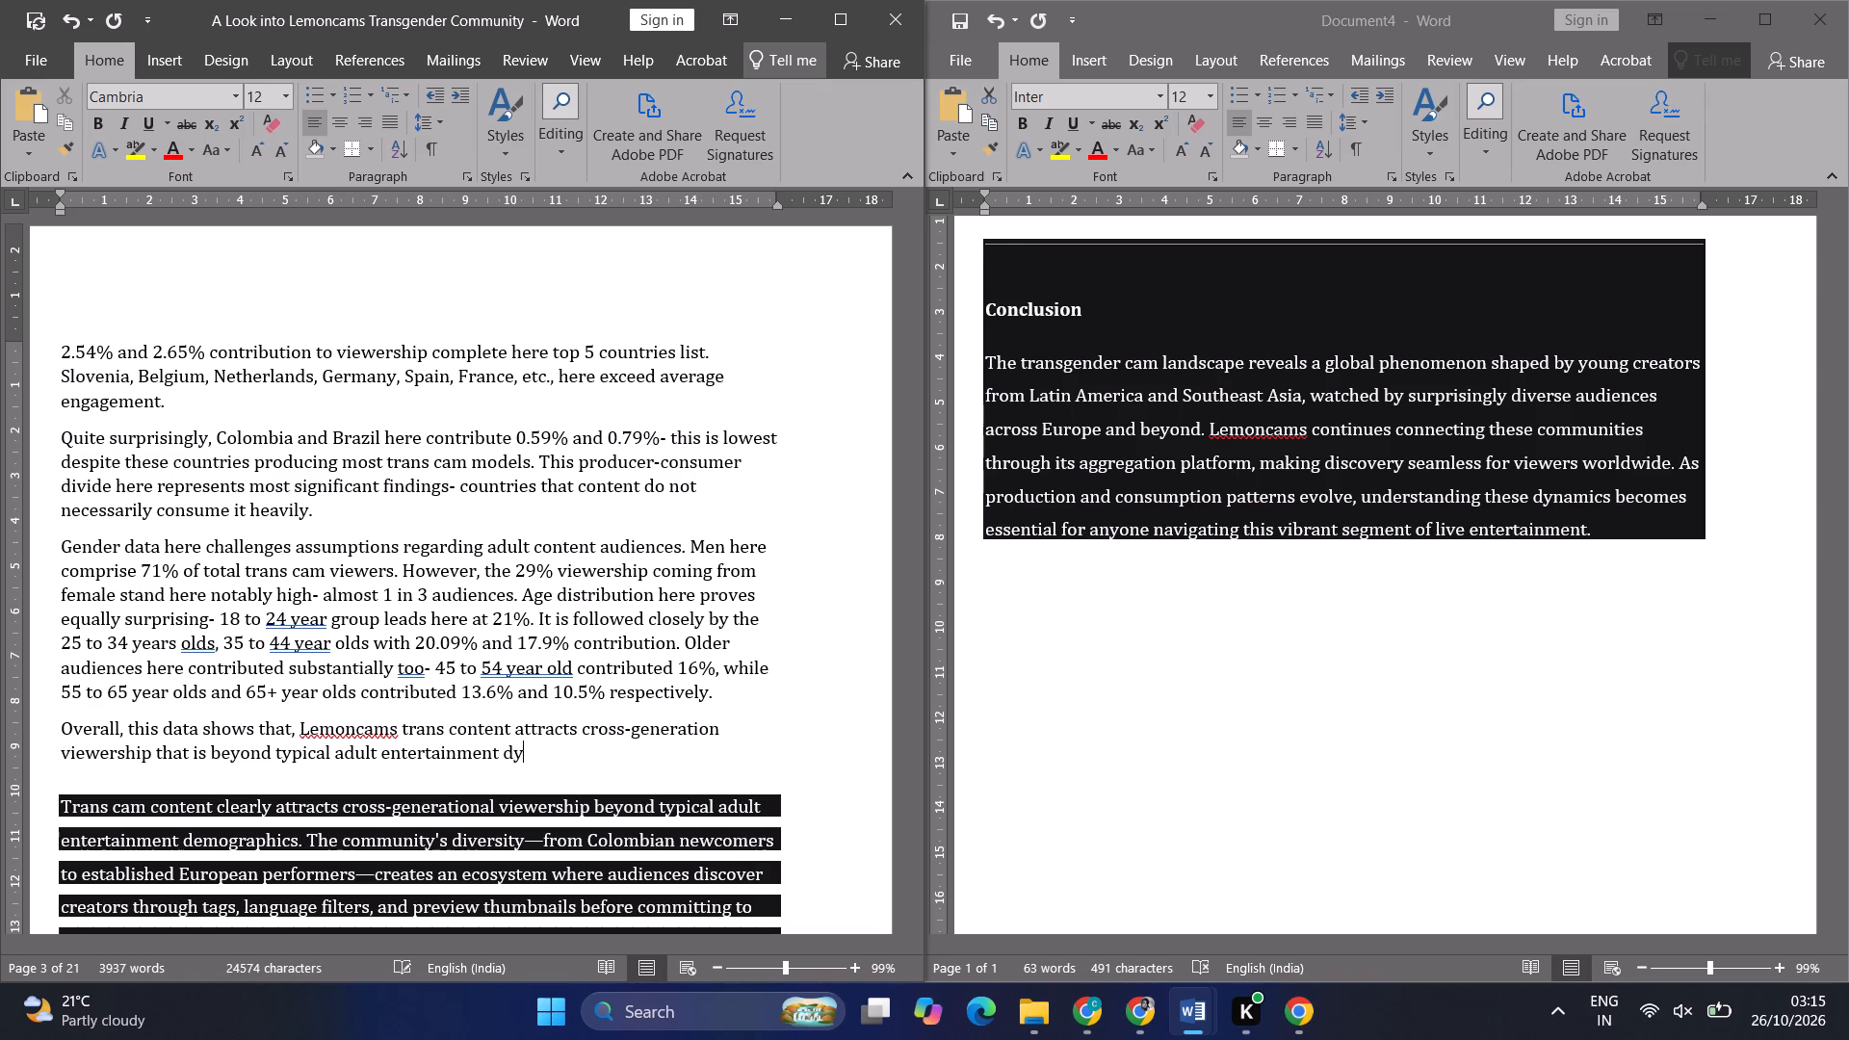
key("BackSpace")
type("emographcs")
key("BackSpace")
key("BackSpace")
type("ics.")
key("space")
Begin the following sentence with "The diversity seen within community- from newcomers of Colombia to the established".
type("the diversity seen within community- from newer")
key("BackSpace")
key("BackSpace")
type("comers of COlombia to")
key("space")
type("some")
key("BackSpace")
key("BackSpace")
key("BackSpace")
key("t")
key("BackSpace")
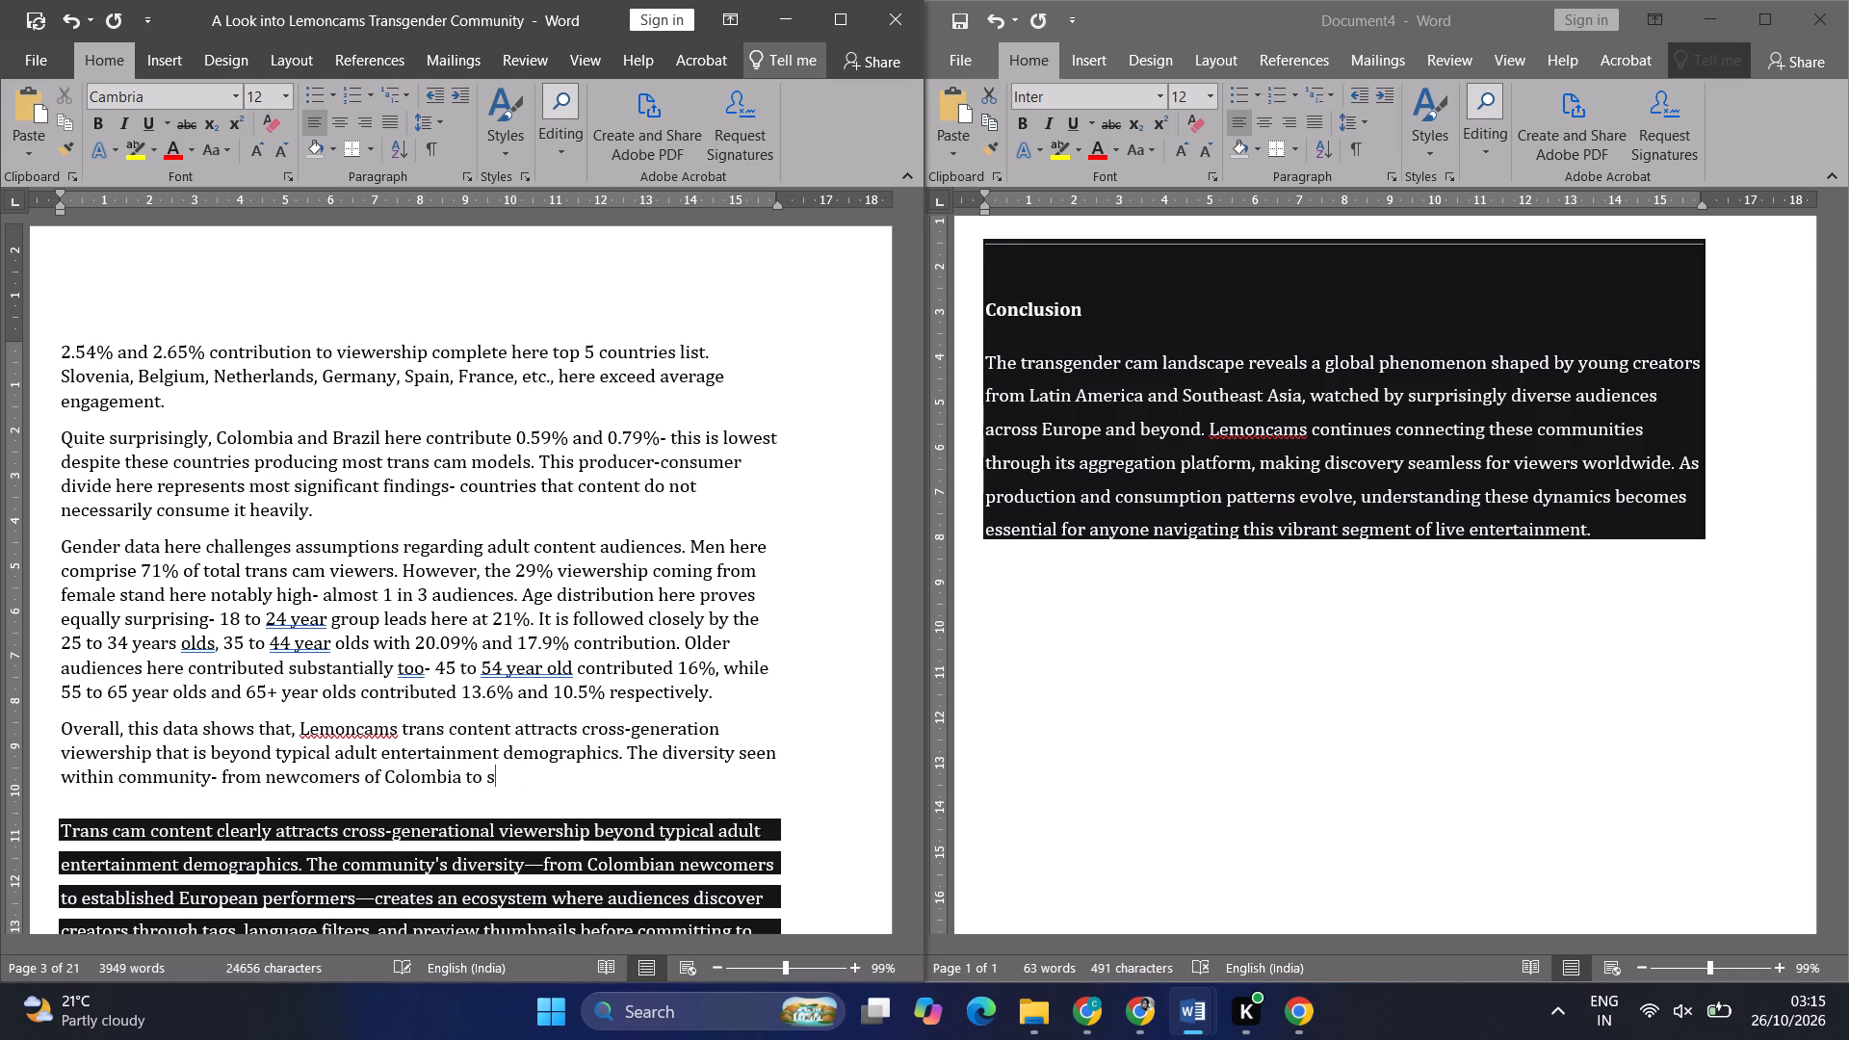
key("BackSpace")
type("the established")
Continue the diversity sentence with "European models, creates ecosystem".
key("space")
type("Europan")
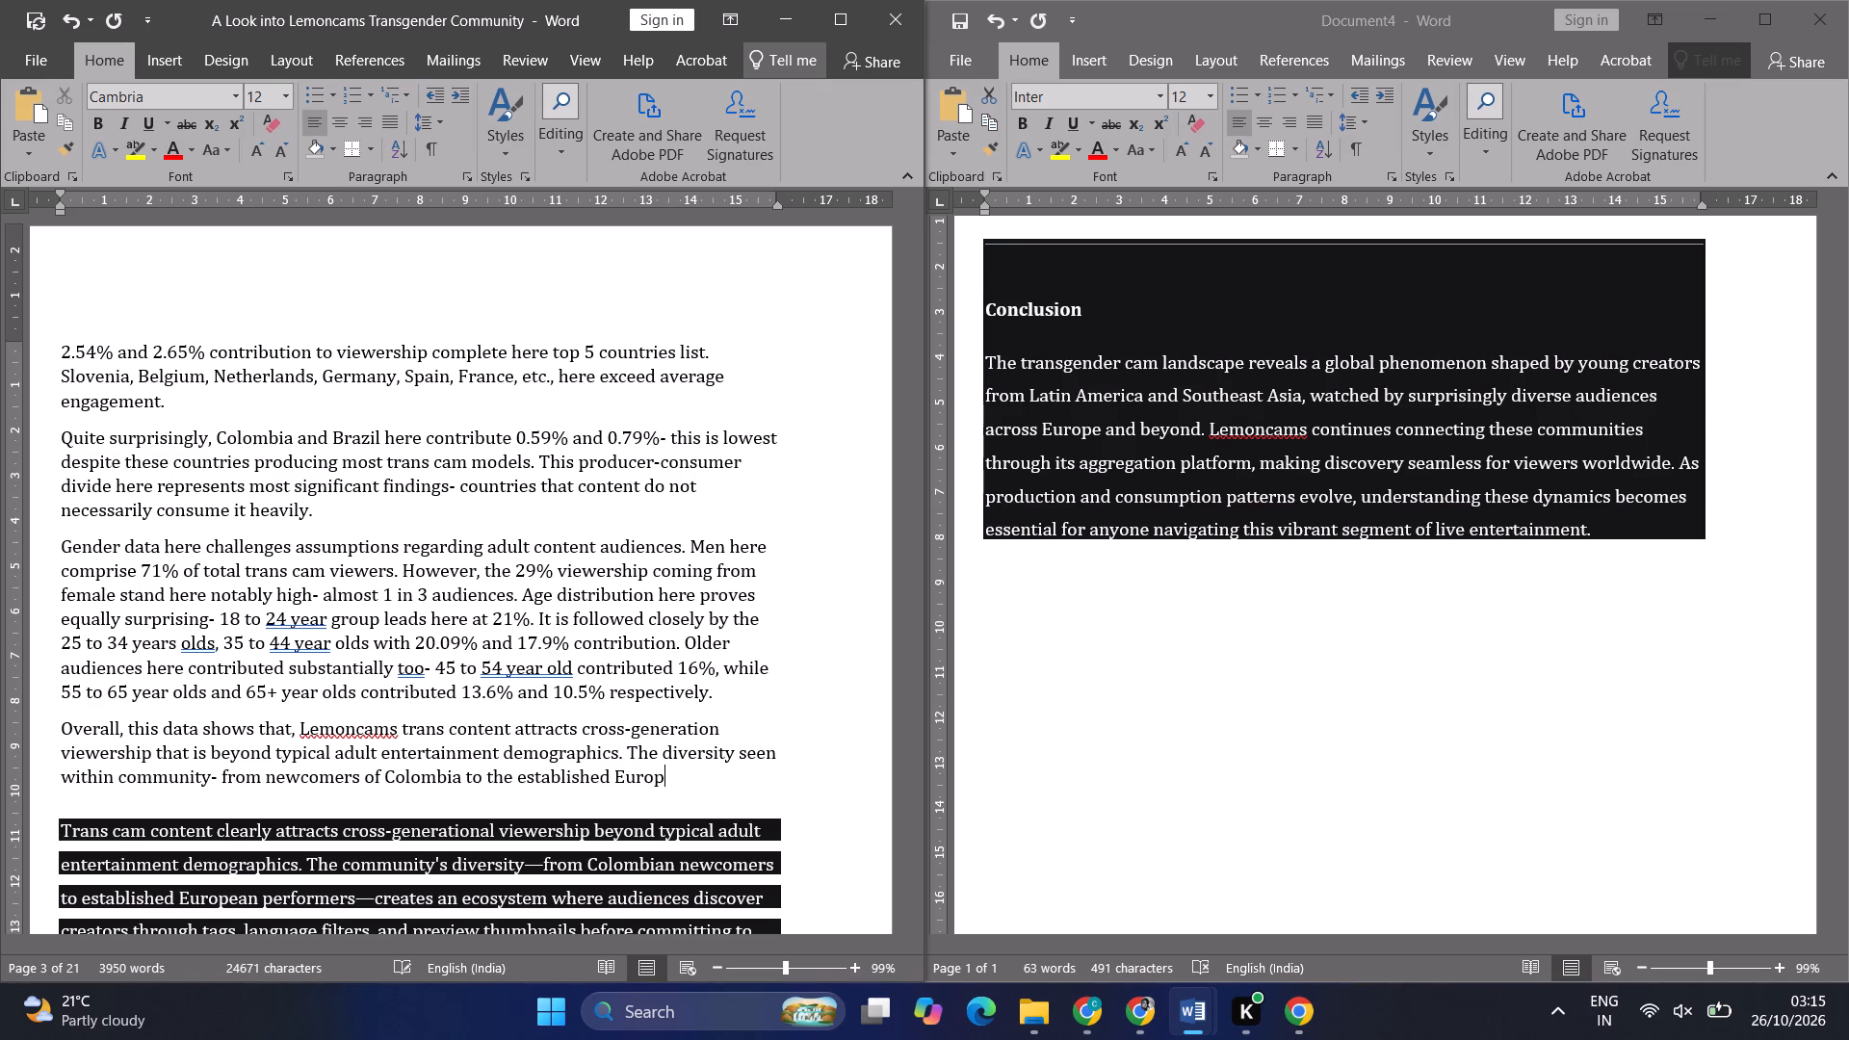
key("space")
key("BackSpace")
key("BackSpace")
key("BackSpace")
type("ean models, creates co")
key("BackSpace")
key("BackSpace")
type("ecossyte")
key("space")
key("BackSpace")
type("m")
key("space")
Delete the rewritten source text from "Trans cam content clearly attracts" through "European performers—creates".
key("Right")
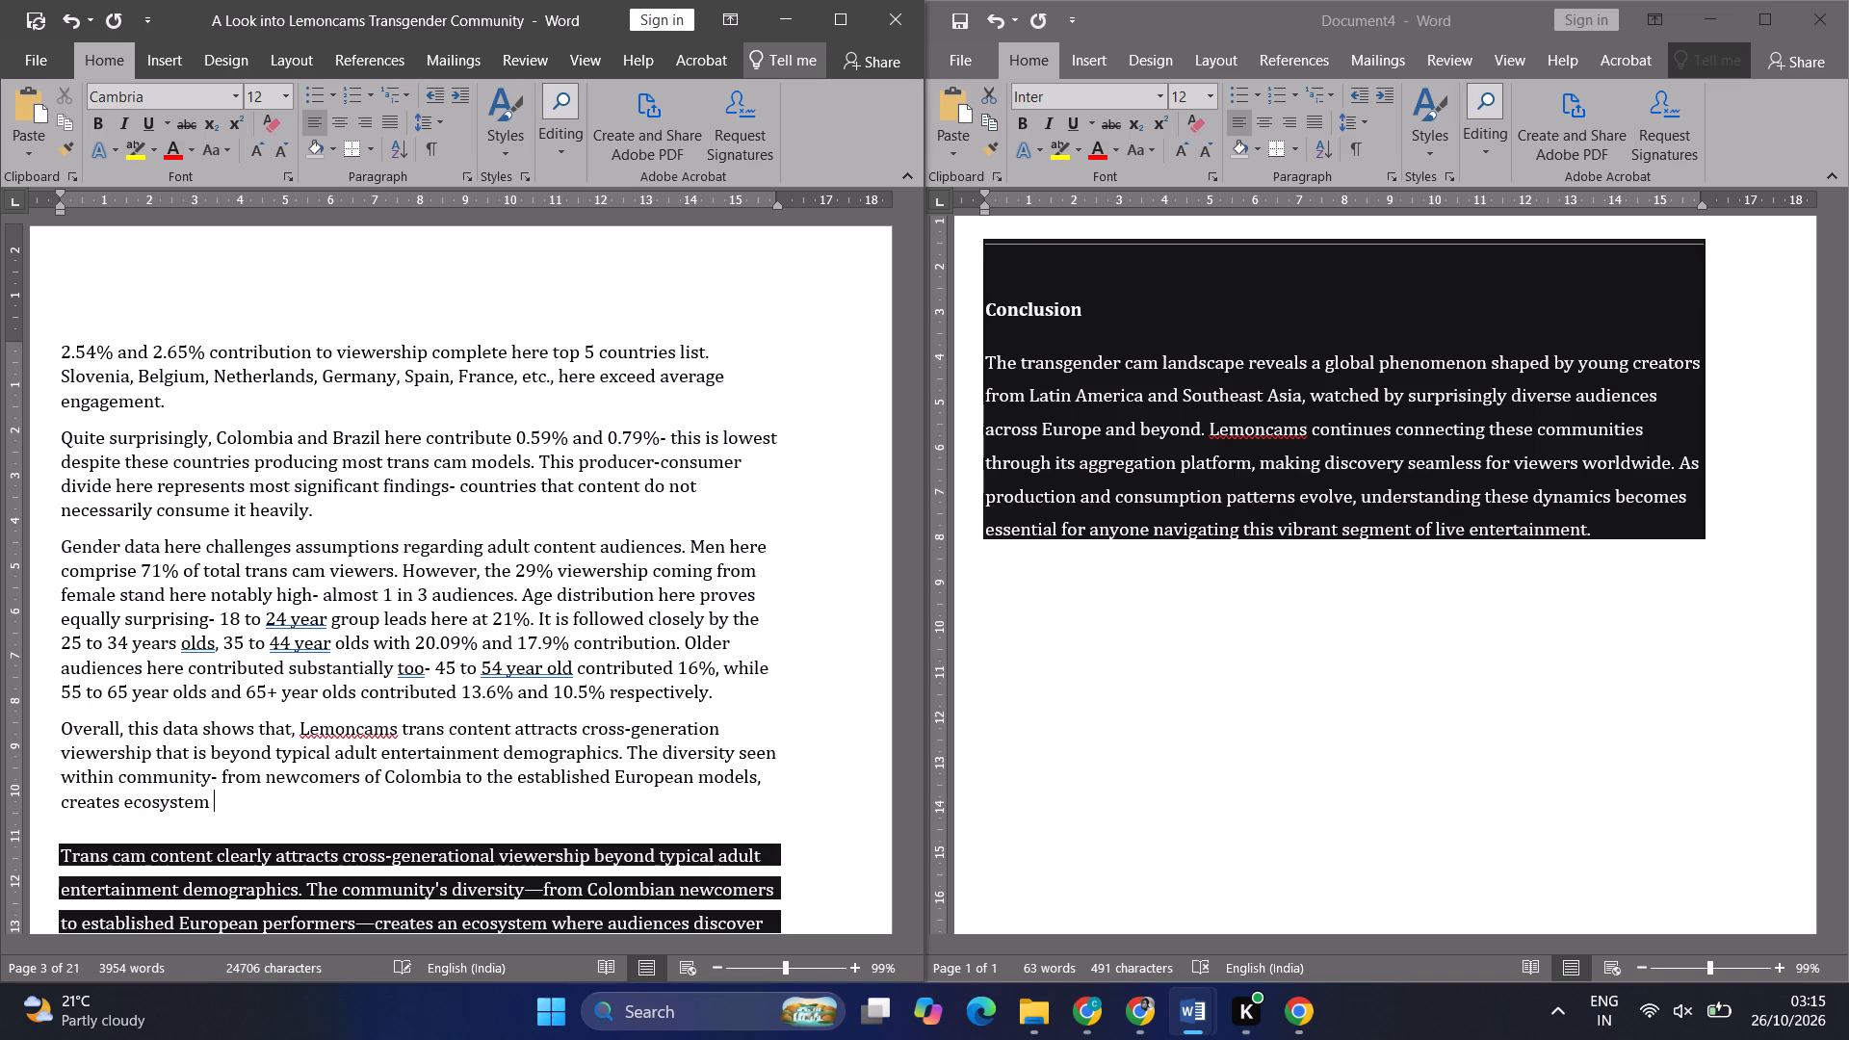
key("shift+Down")
key("BackSpace")
key("shift+Down")
key("BackSpace")
key("ctrl+shift+Right")
key("ctrl+shift+Right")
key("ctrl+shift+Right")
key("ctrl+shift+Right")
key("ctrl+shift+Right")
key("ctrl+shift+Right")
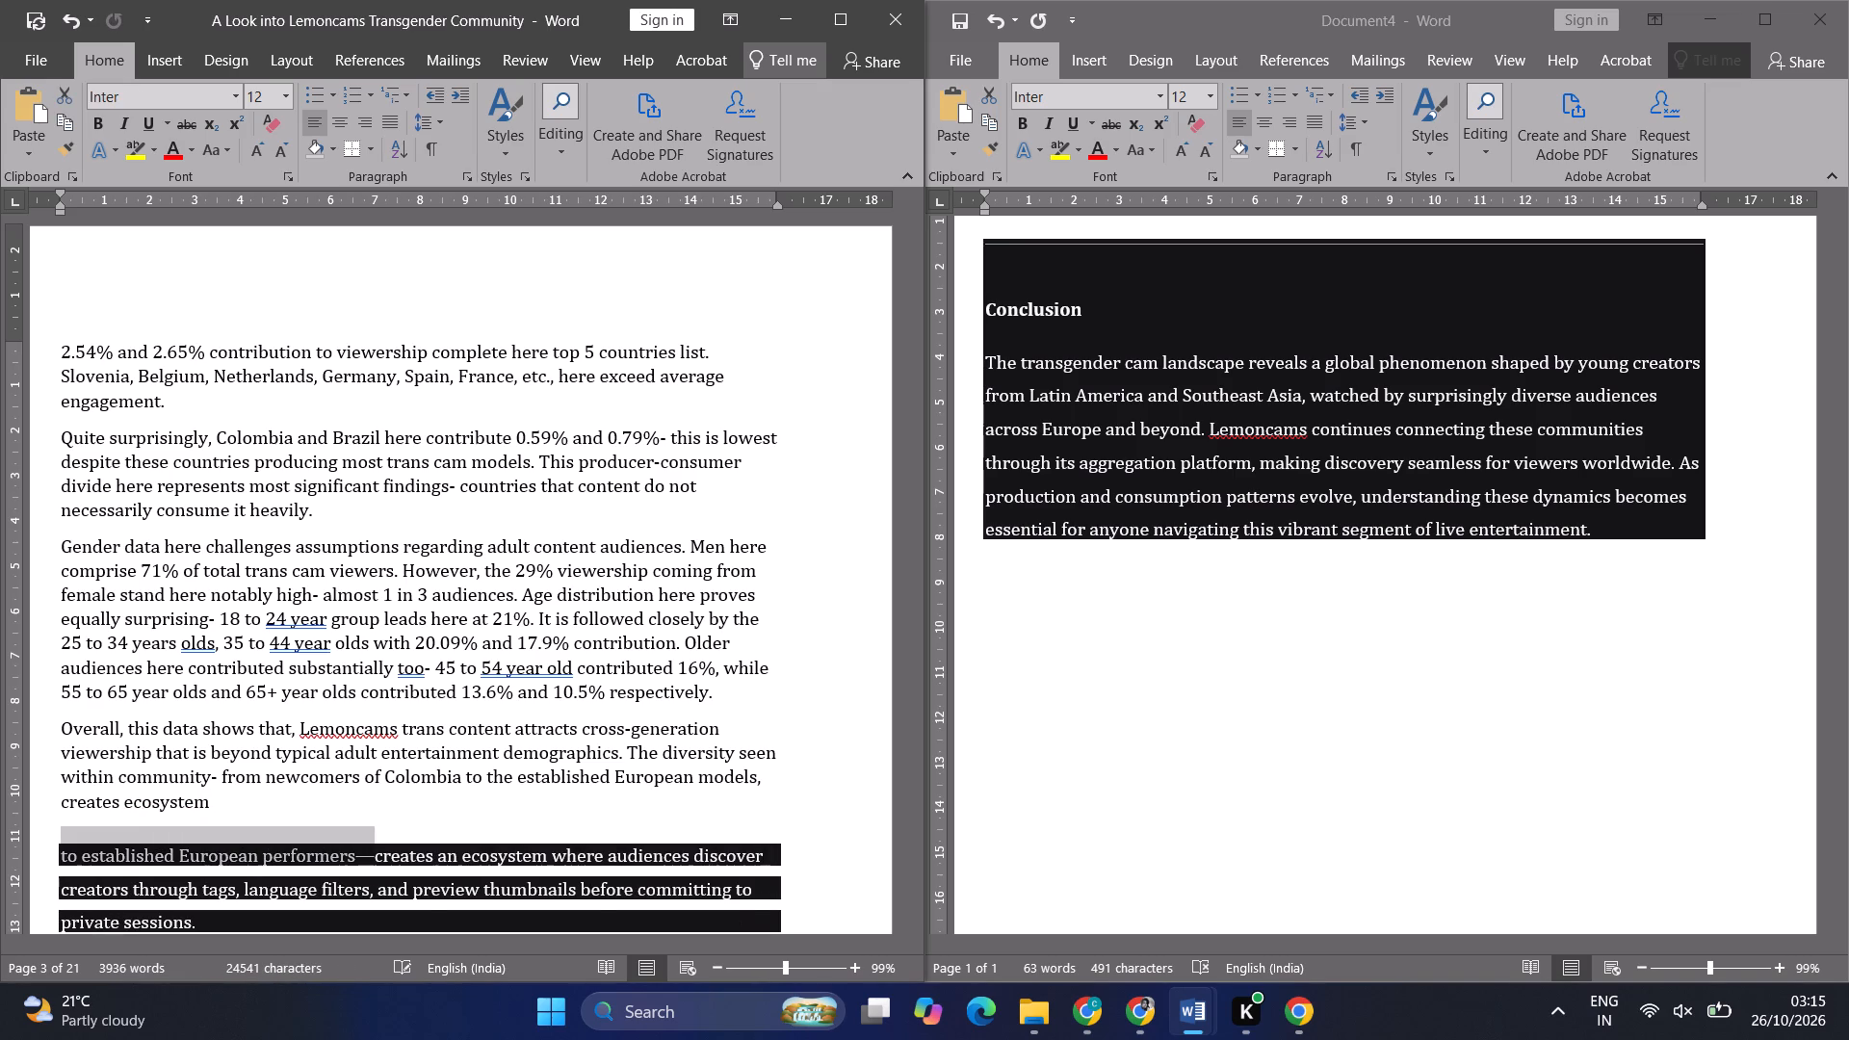
key("BackSpace")
Continue the sentence after "creates ecosystem" with "that lets audiences discover creators via language filters, tags and".
key("Left")
type("that")
key("space")
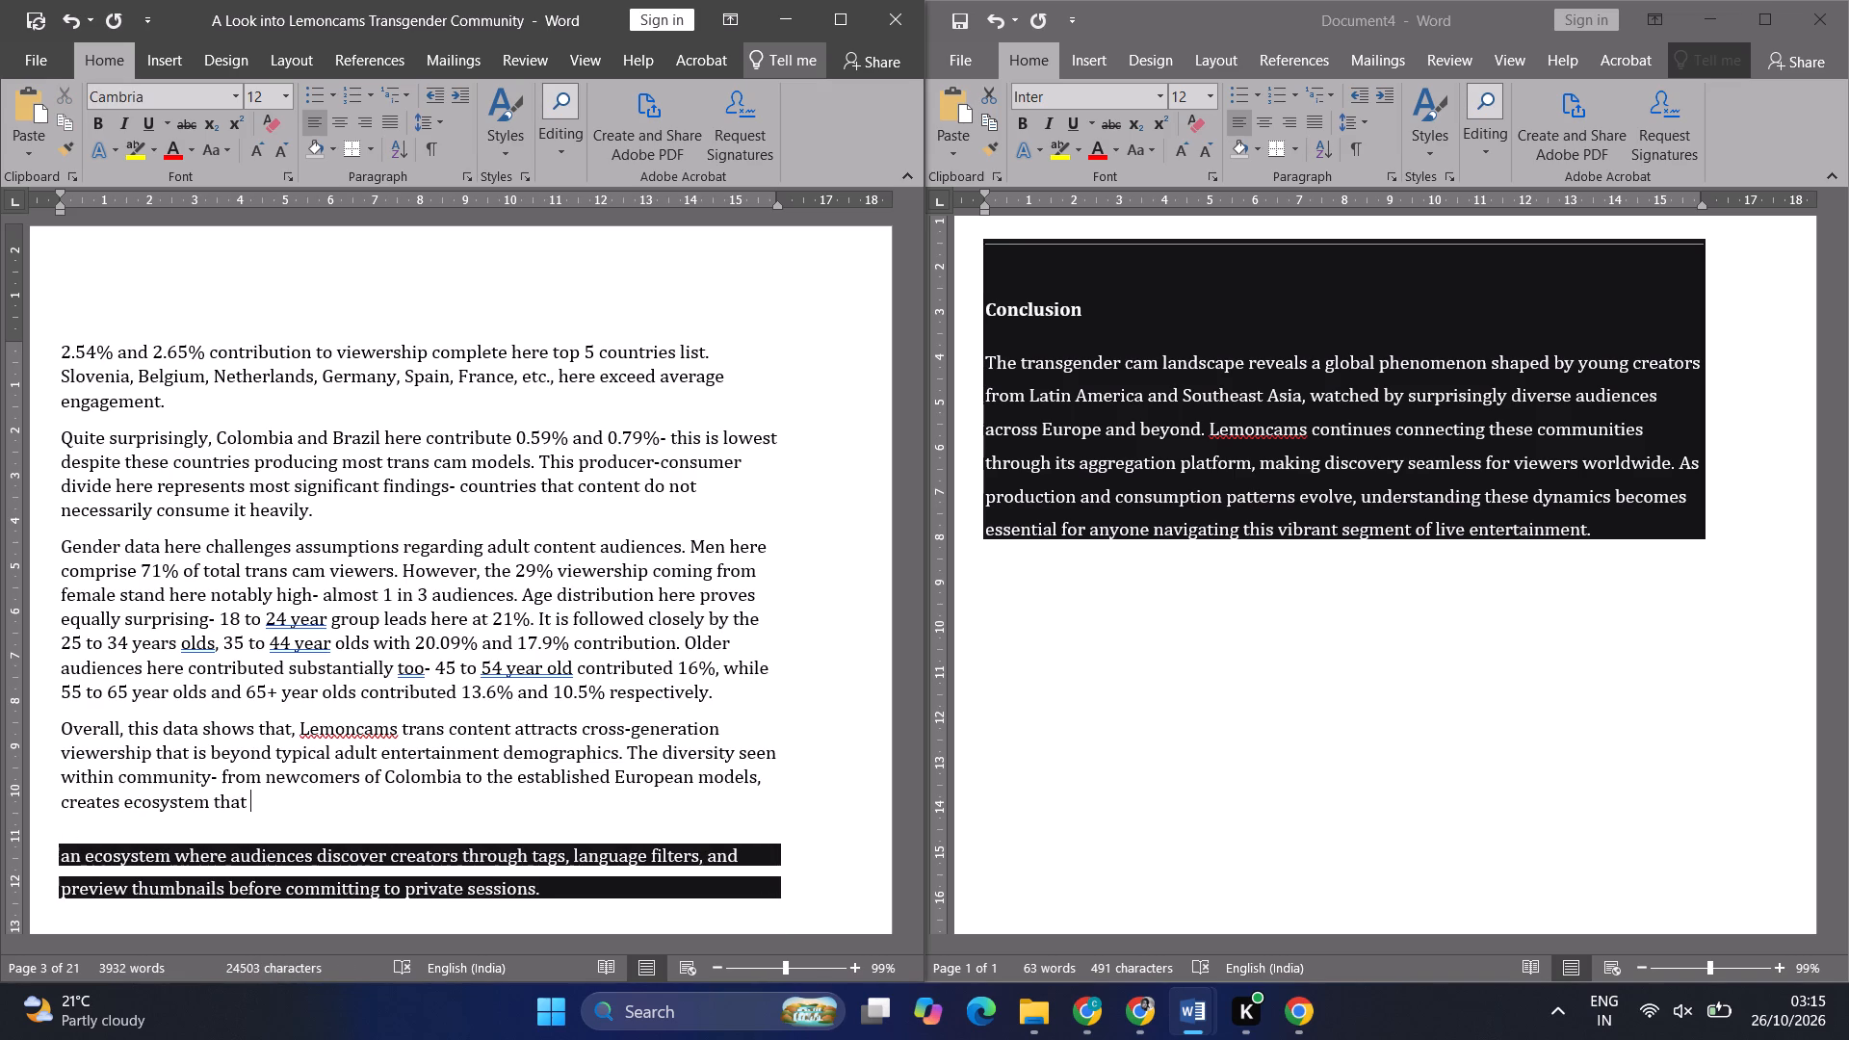
type("lets audiences didsocver")
key("space")
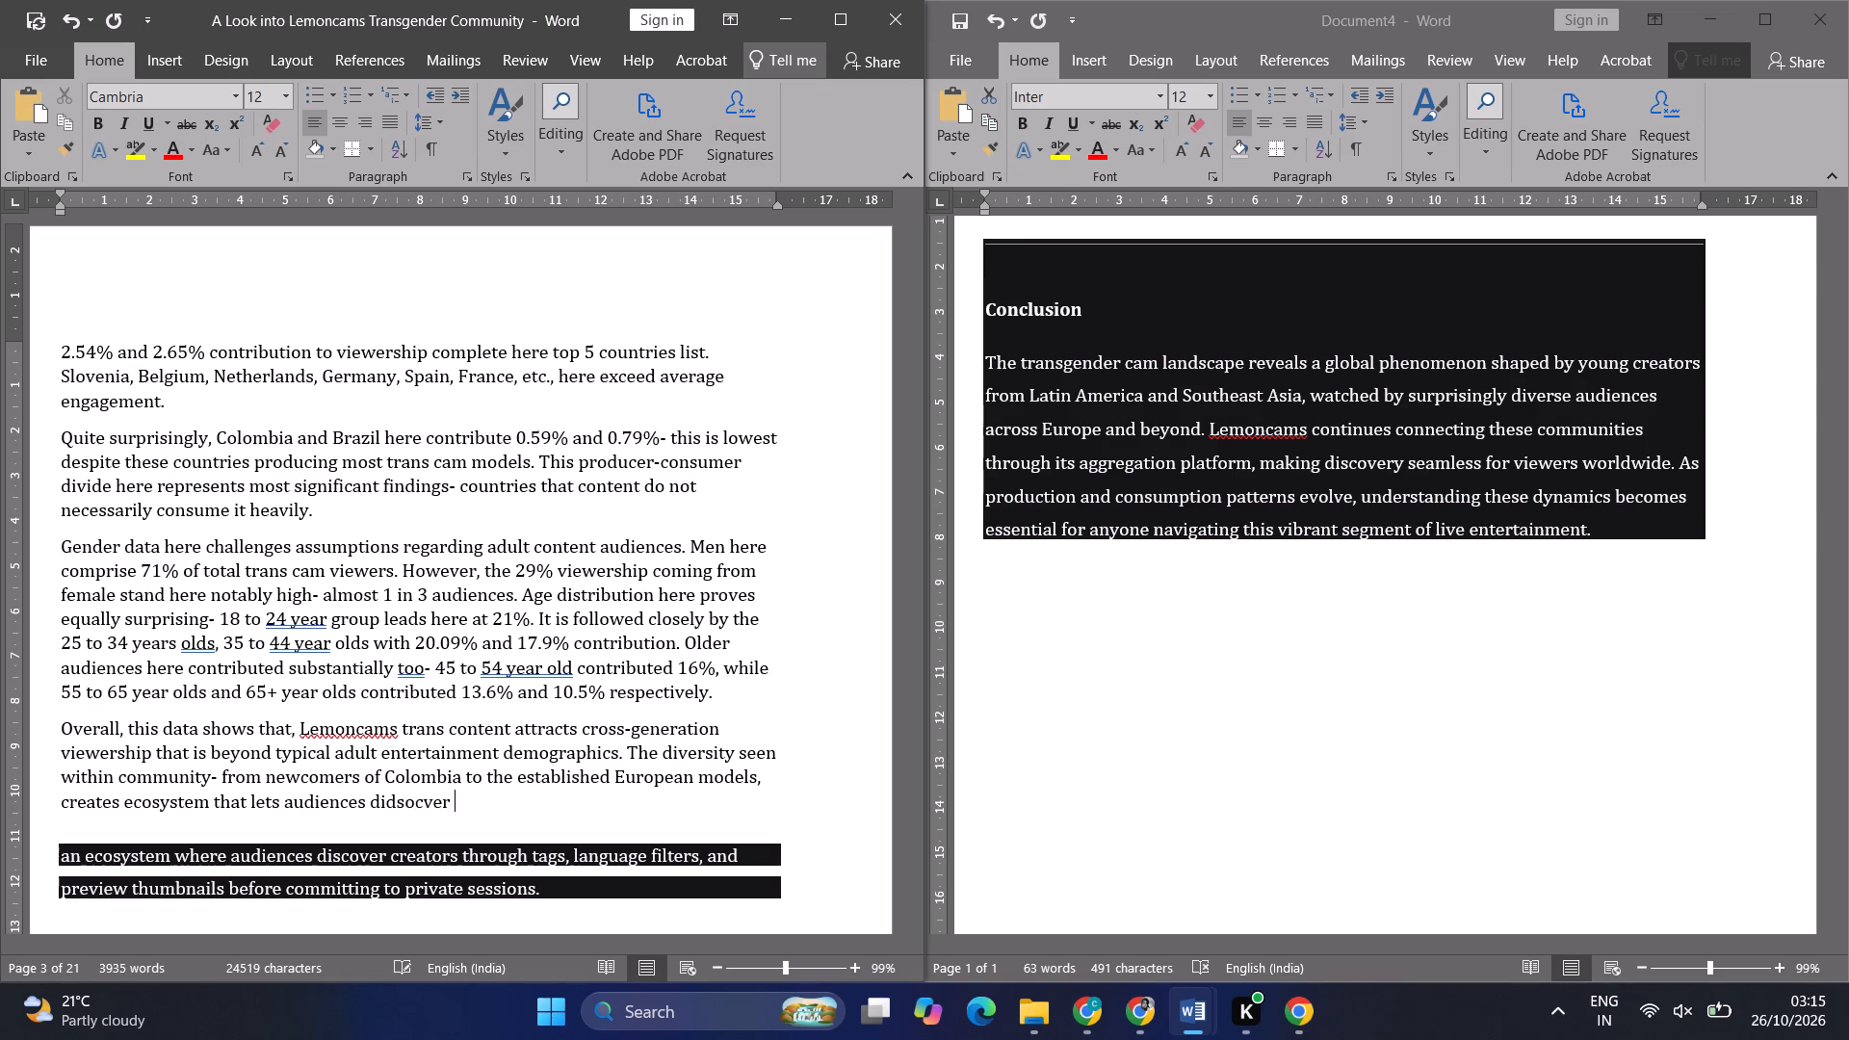
key("ctrl+shift+Left")
type("discover creators via language filters, tags and")
key("space")
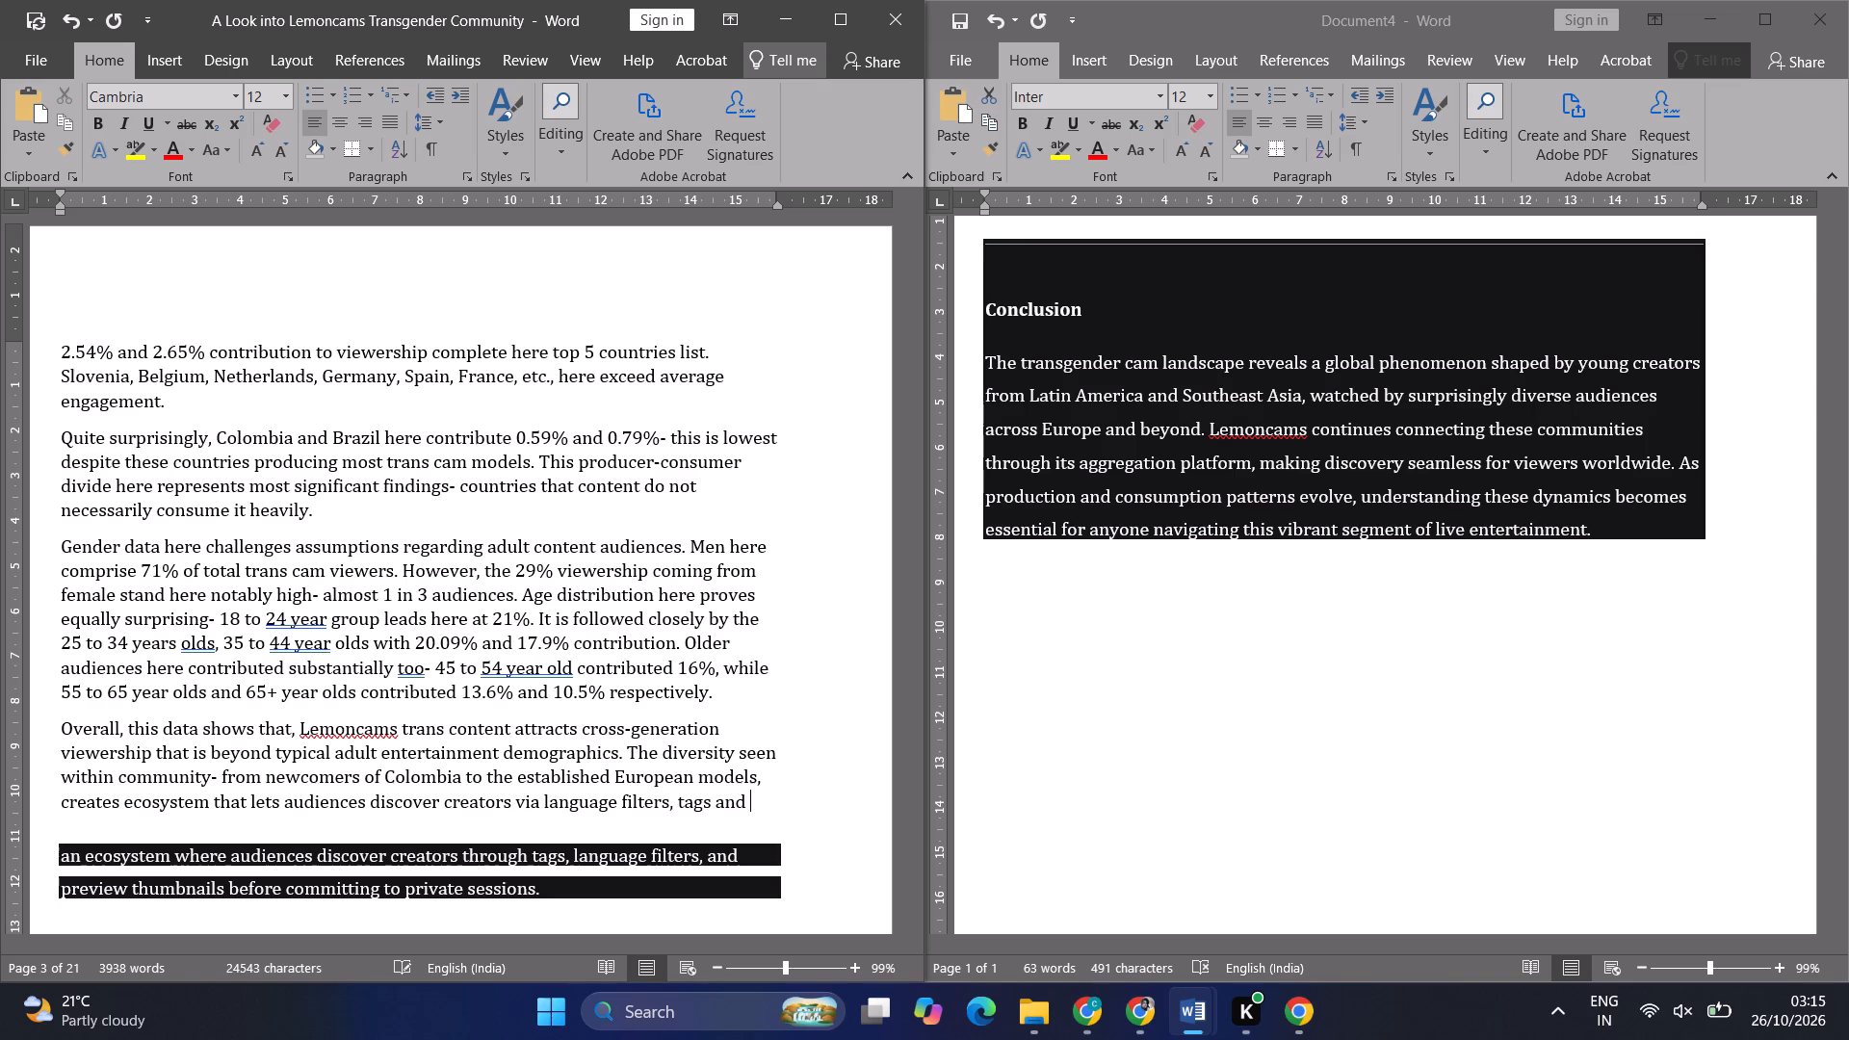
Continue the sentence with "preview thumbnails even before they", without a full stop after "thumbnails".
type("preview tu")
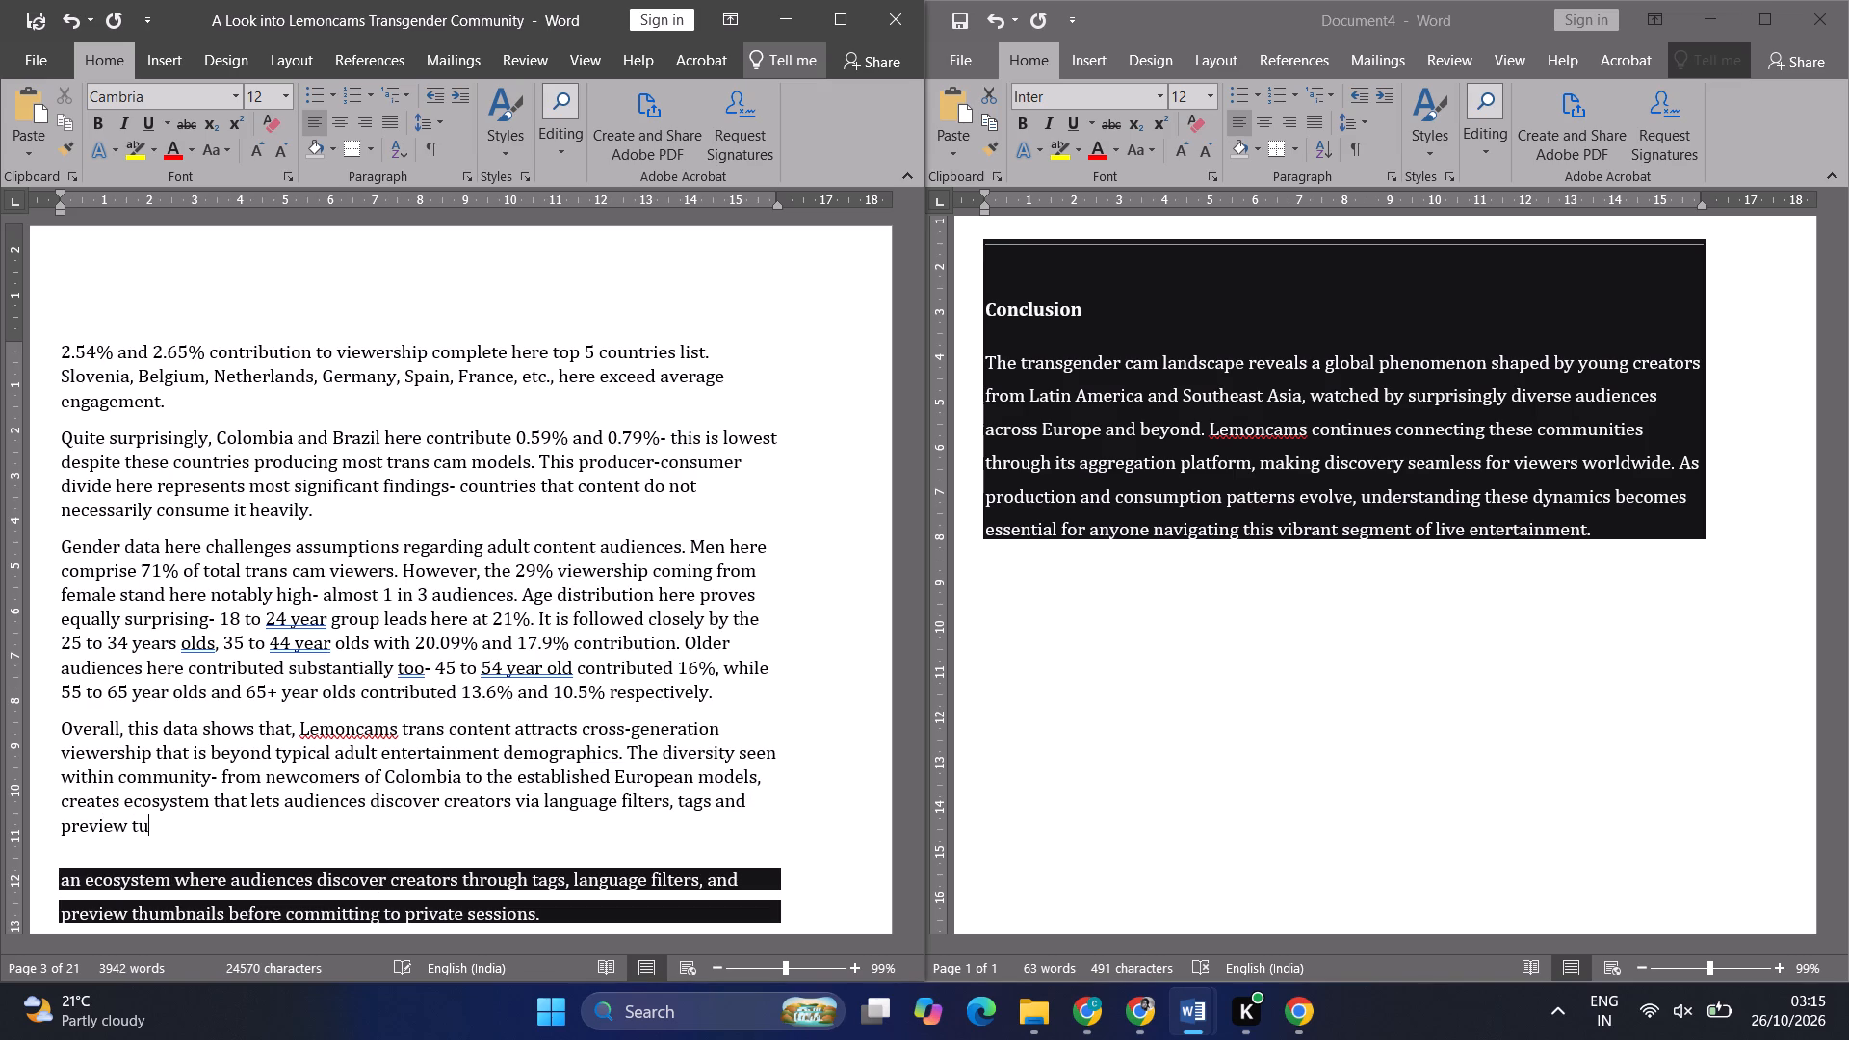
key("BackSpace")
type("humbnails. even ef")
key("BackSpace")
key("BackSpace")
type("before they")
key("space")
key("ctrl+shift+Left")
key("ctrl+shift+Left")
key("ctrl+shift+Left")
key("Left")
key("Right")
key("BackSpace")
key("BackSpace")
key("BackSpace")
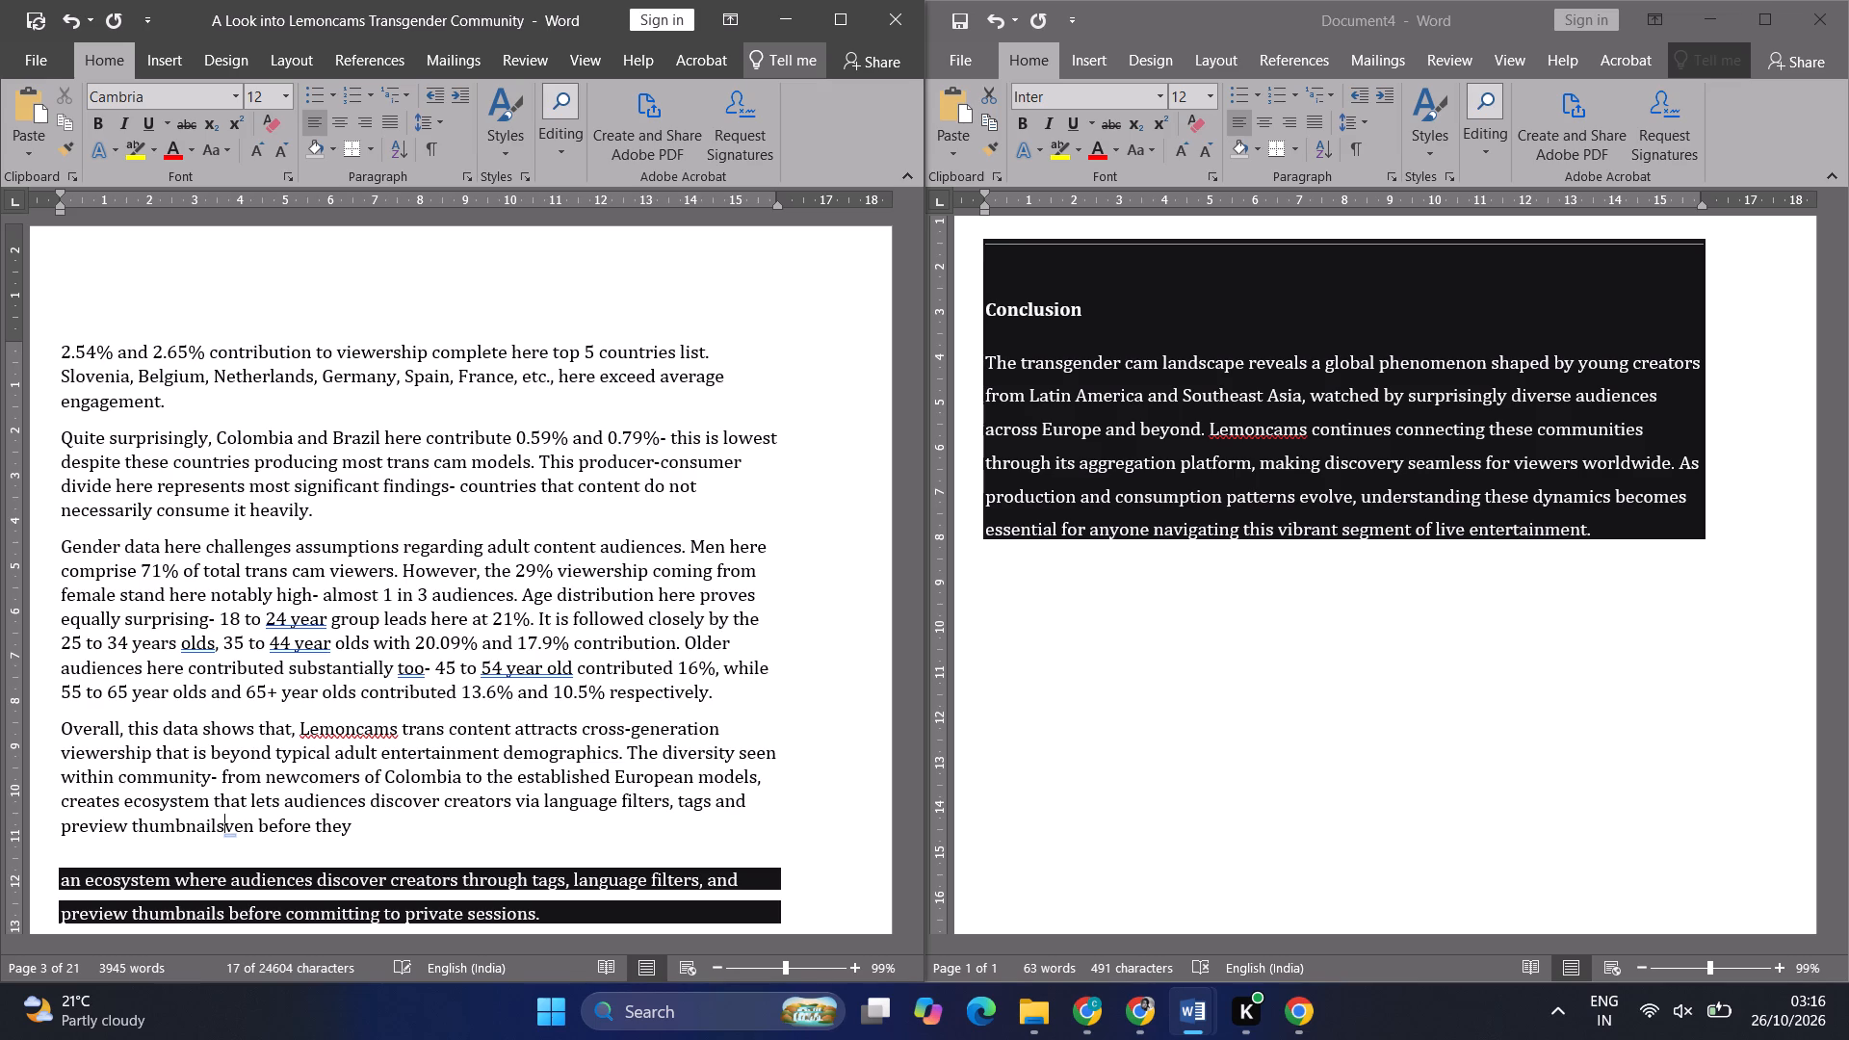
key("t")
key("BackSpace")
key("space")
type("e")
Continue the sentence after "before they" with "commit to private cam sessions".
key("End")
type("contr")
key("BackSpace")
key("BackSpace")
key("BackSpace")
type("mmit to private cam sessios/")
Delete the remaining highlighted source text, "an ecosystem where audiences discover" through "private sessions.".
key("Right")
key("ctrl+shift+Down")
key("BackSpace")
Correct the paragraph's last word to "sessions." and start a new line below it.
key("Left")
key("BackSpace")
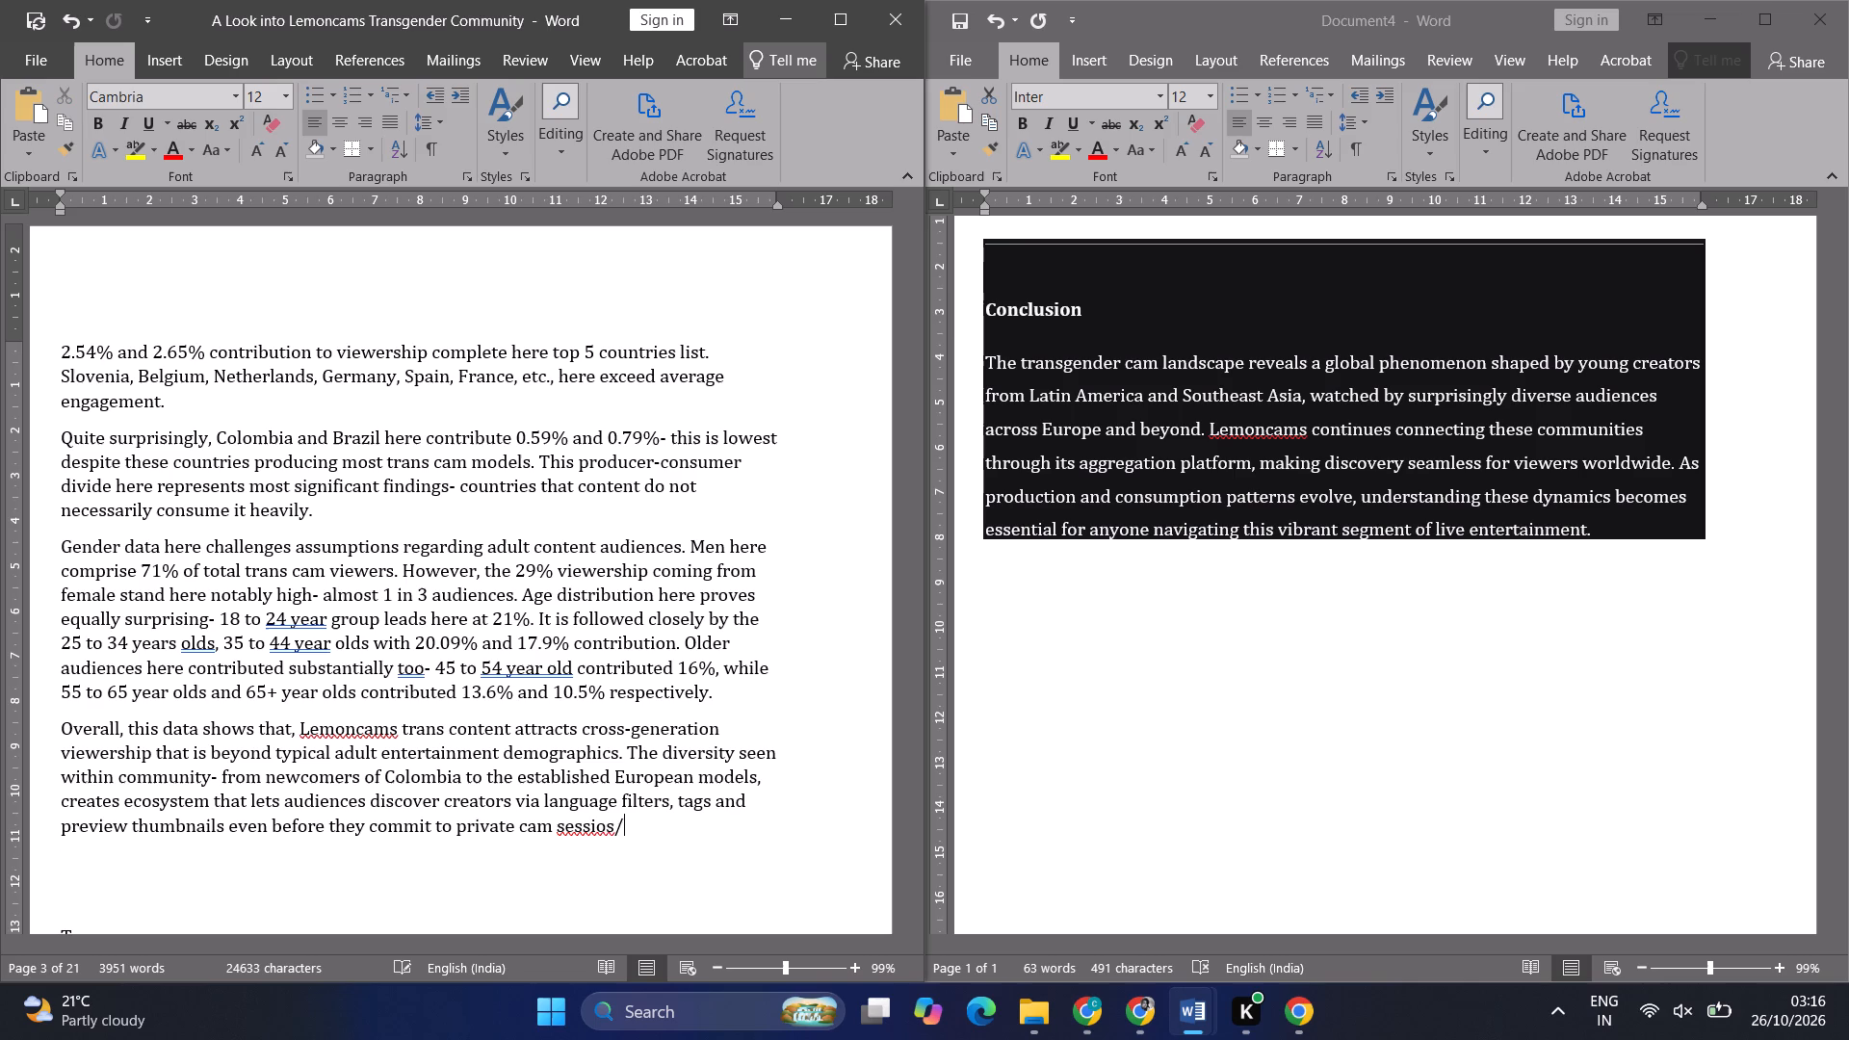
key("BackSpace")
key("BackSpace")
type("ns")
key("BackSpace")
key("BackSpace")
type("ons.")
key("Return")
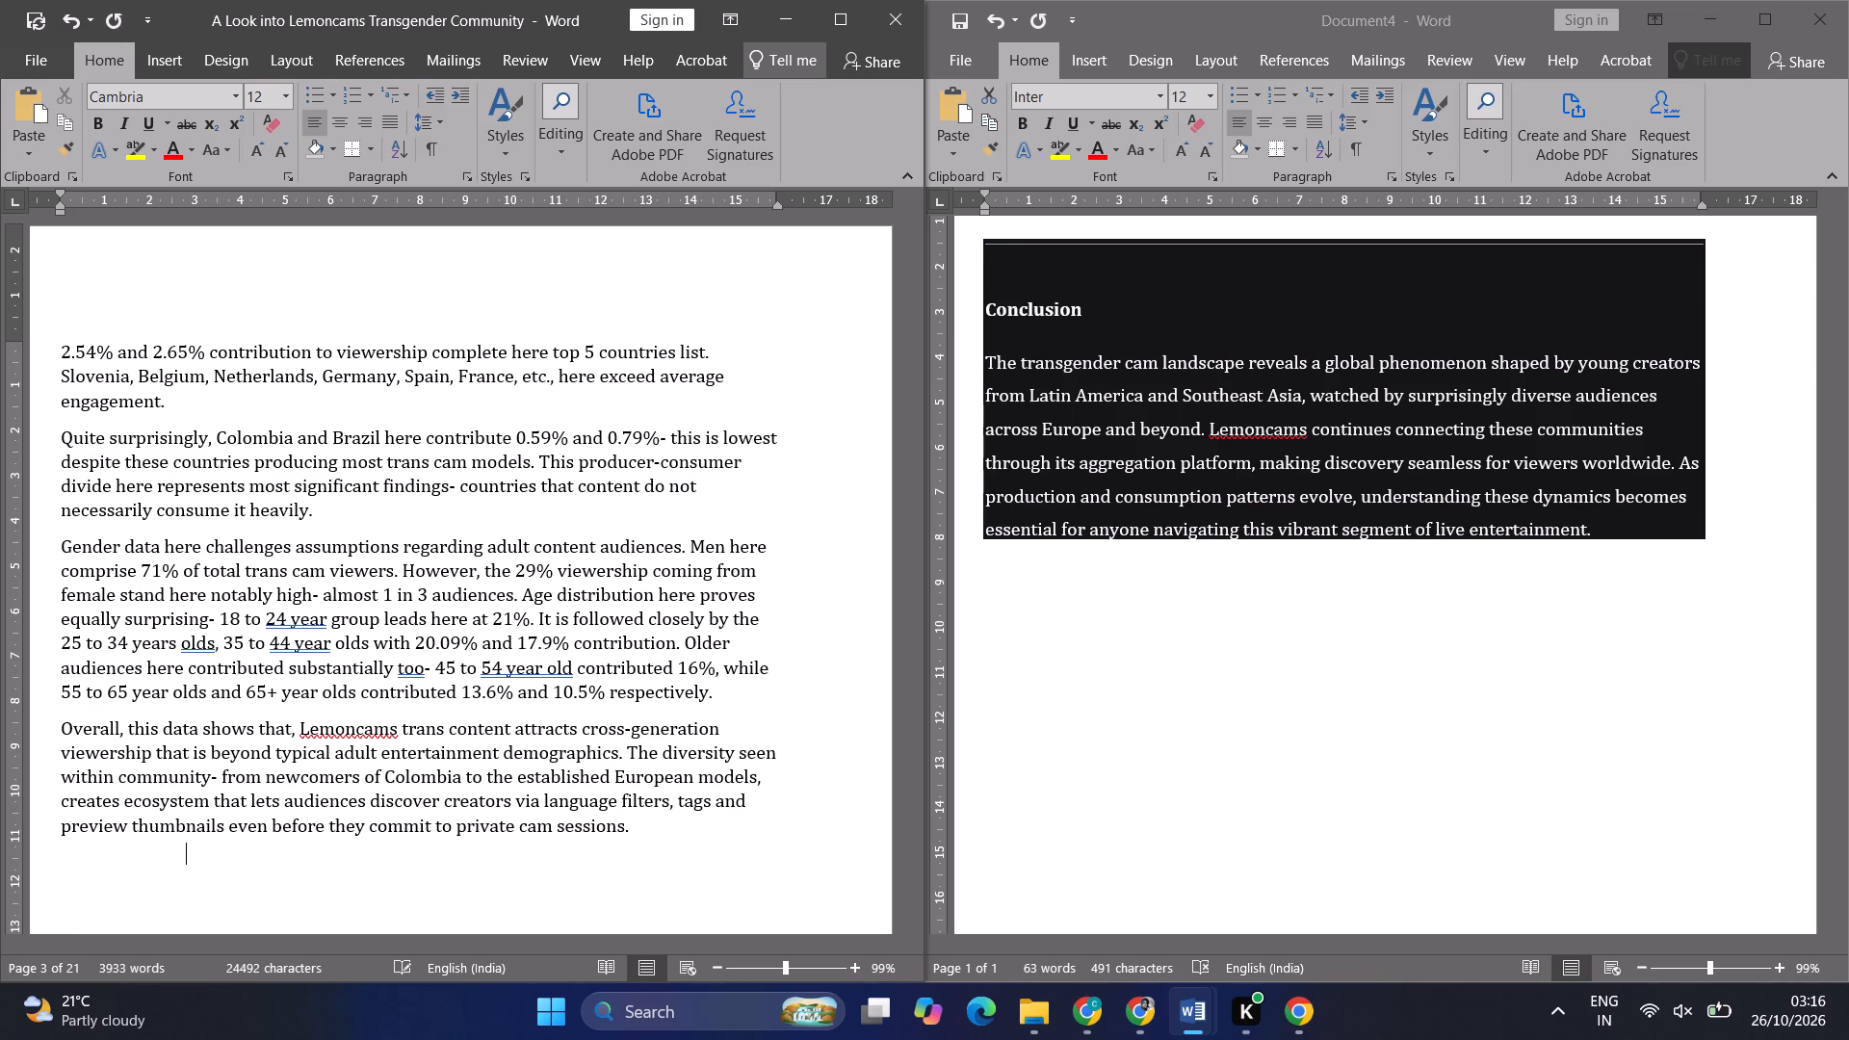
Add the bold heading "End Note" below the audience data section's last paragraph.
key("Return")
type("End Note")
key("Return")
key("ctrl+shift+Up")
key("ctrl+b")
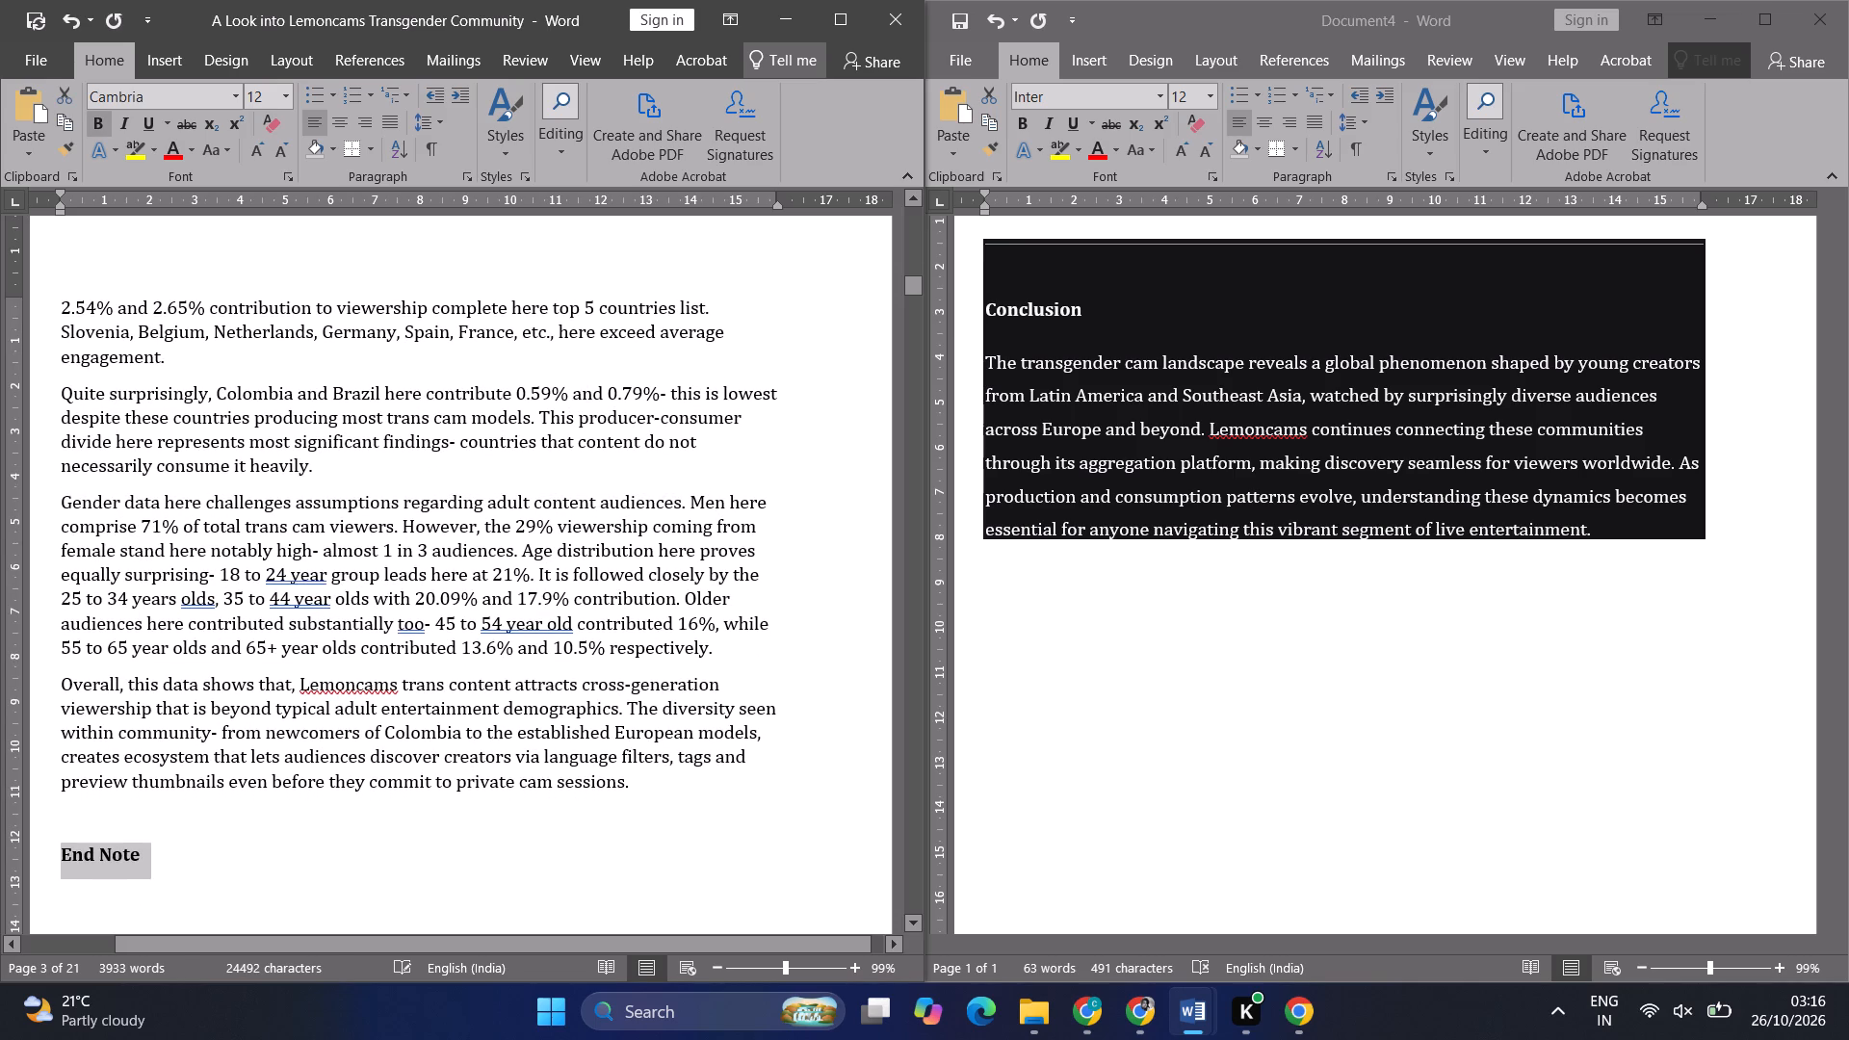
In the source document, delete the divider and "Conclusion" heading above the paragraph, keeping the paragraph's full text.
left_click(1398, 310)
key("shift+Down")
key("shift+Down")
key("BackSpace")
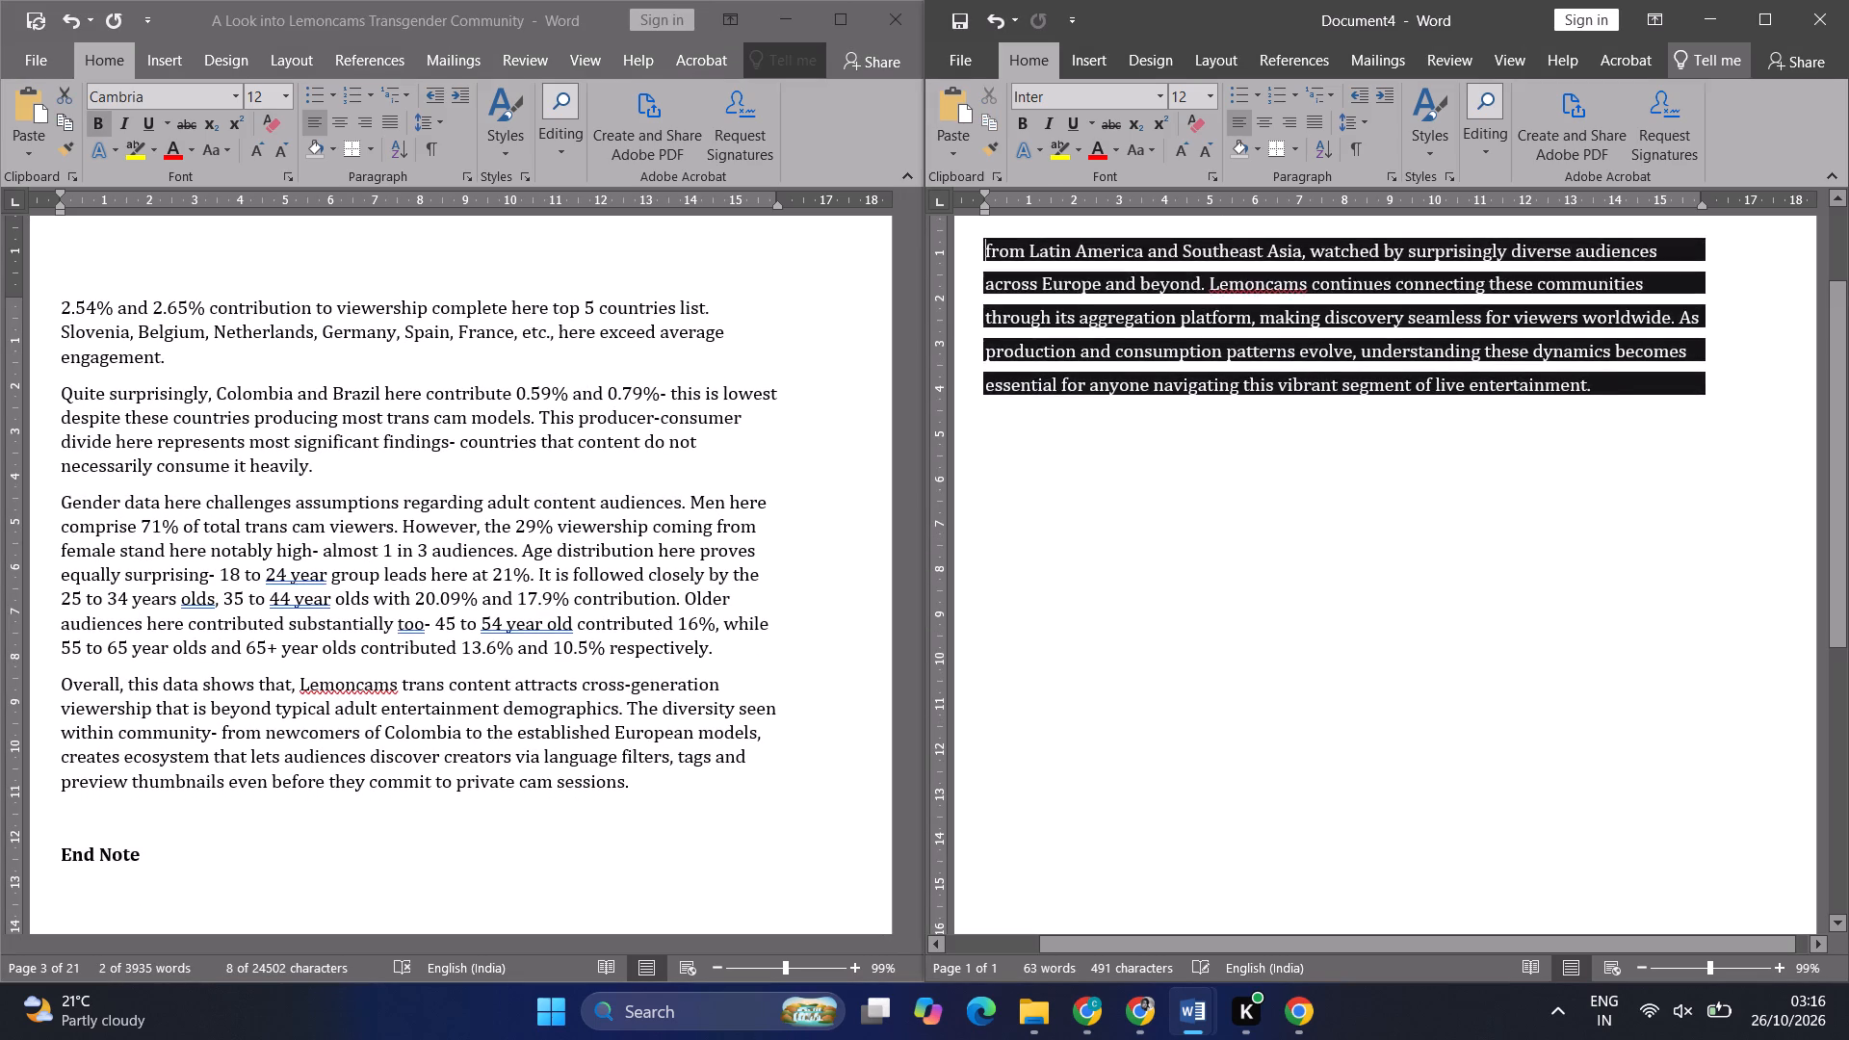
key("ctrl+z")
key("shift+Up")
key("BackSpace")
key("ctrl+shift+Down")
key("BackSpace")
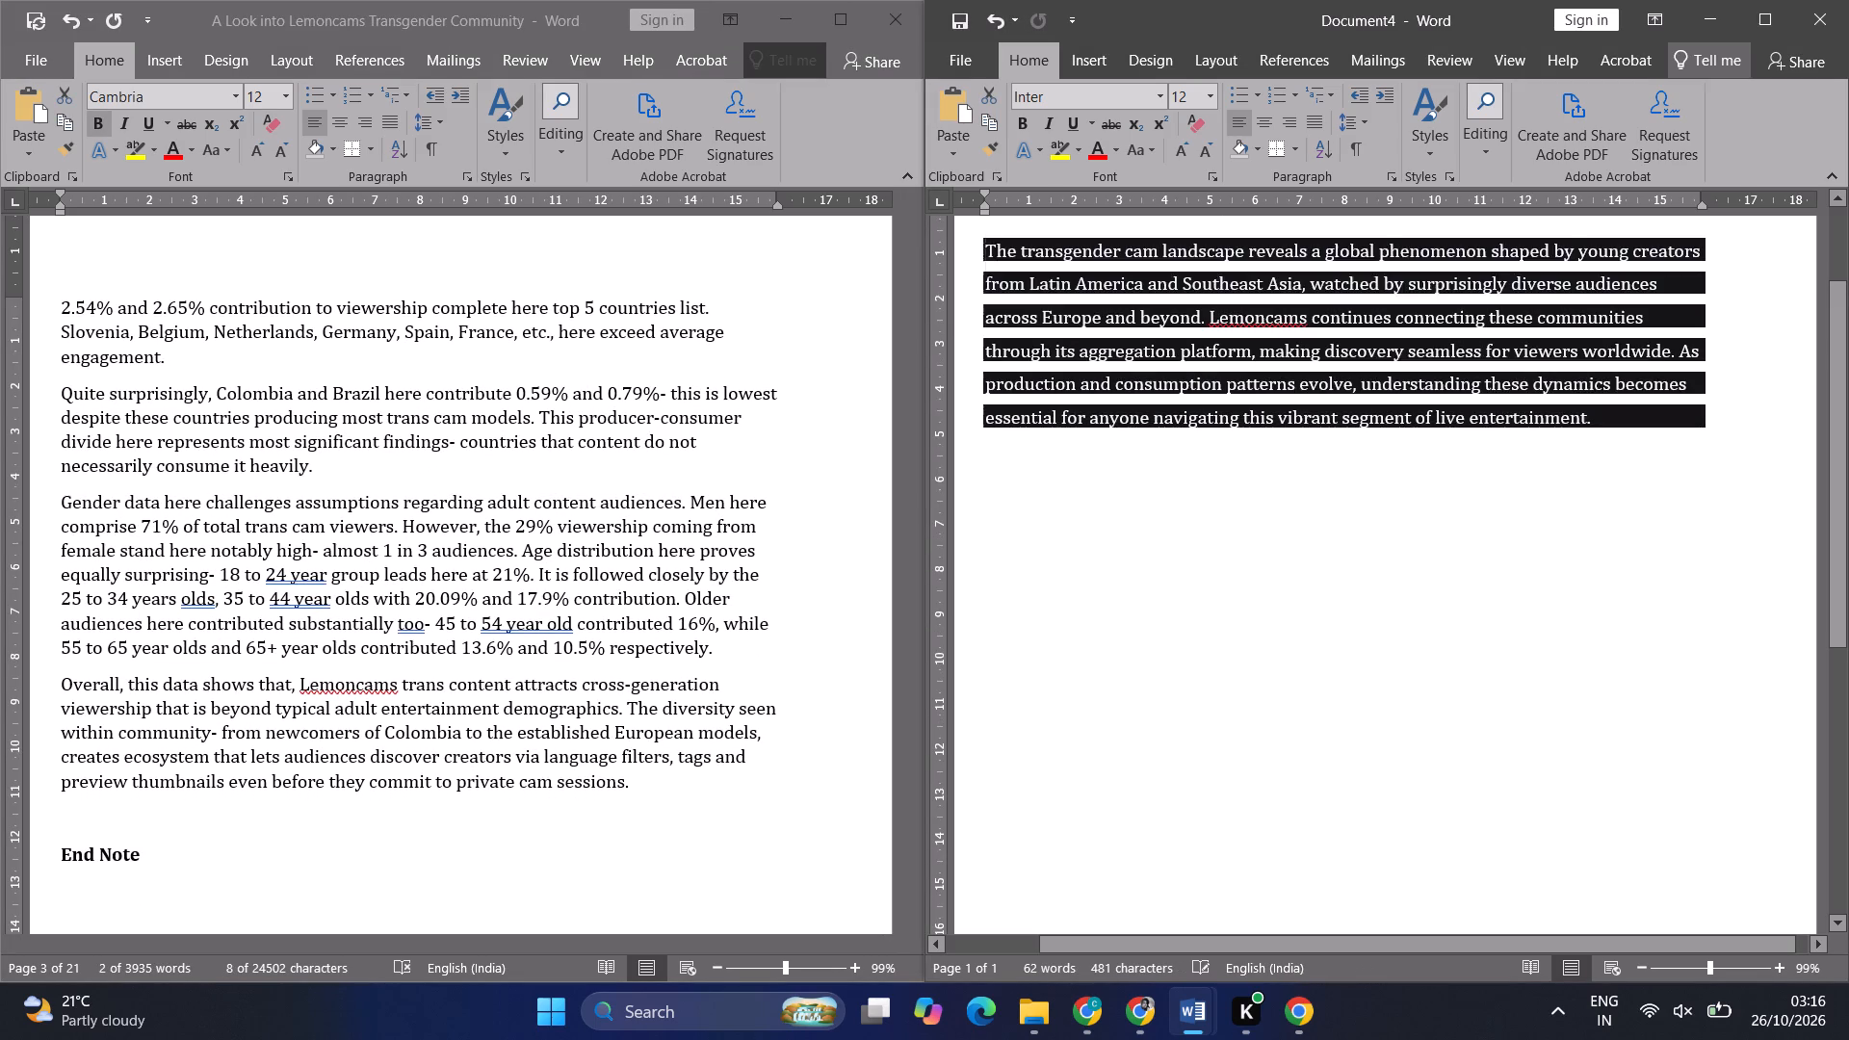
Move the whole conclusion source paragraph out of Document4 into the article, below the "End Note" heading.
key("ctrl+shift+Down")
key("ctrl+x")
left_click(299, 558)
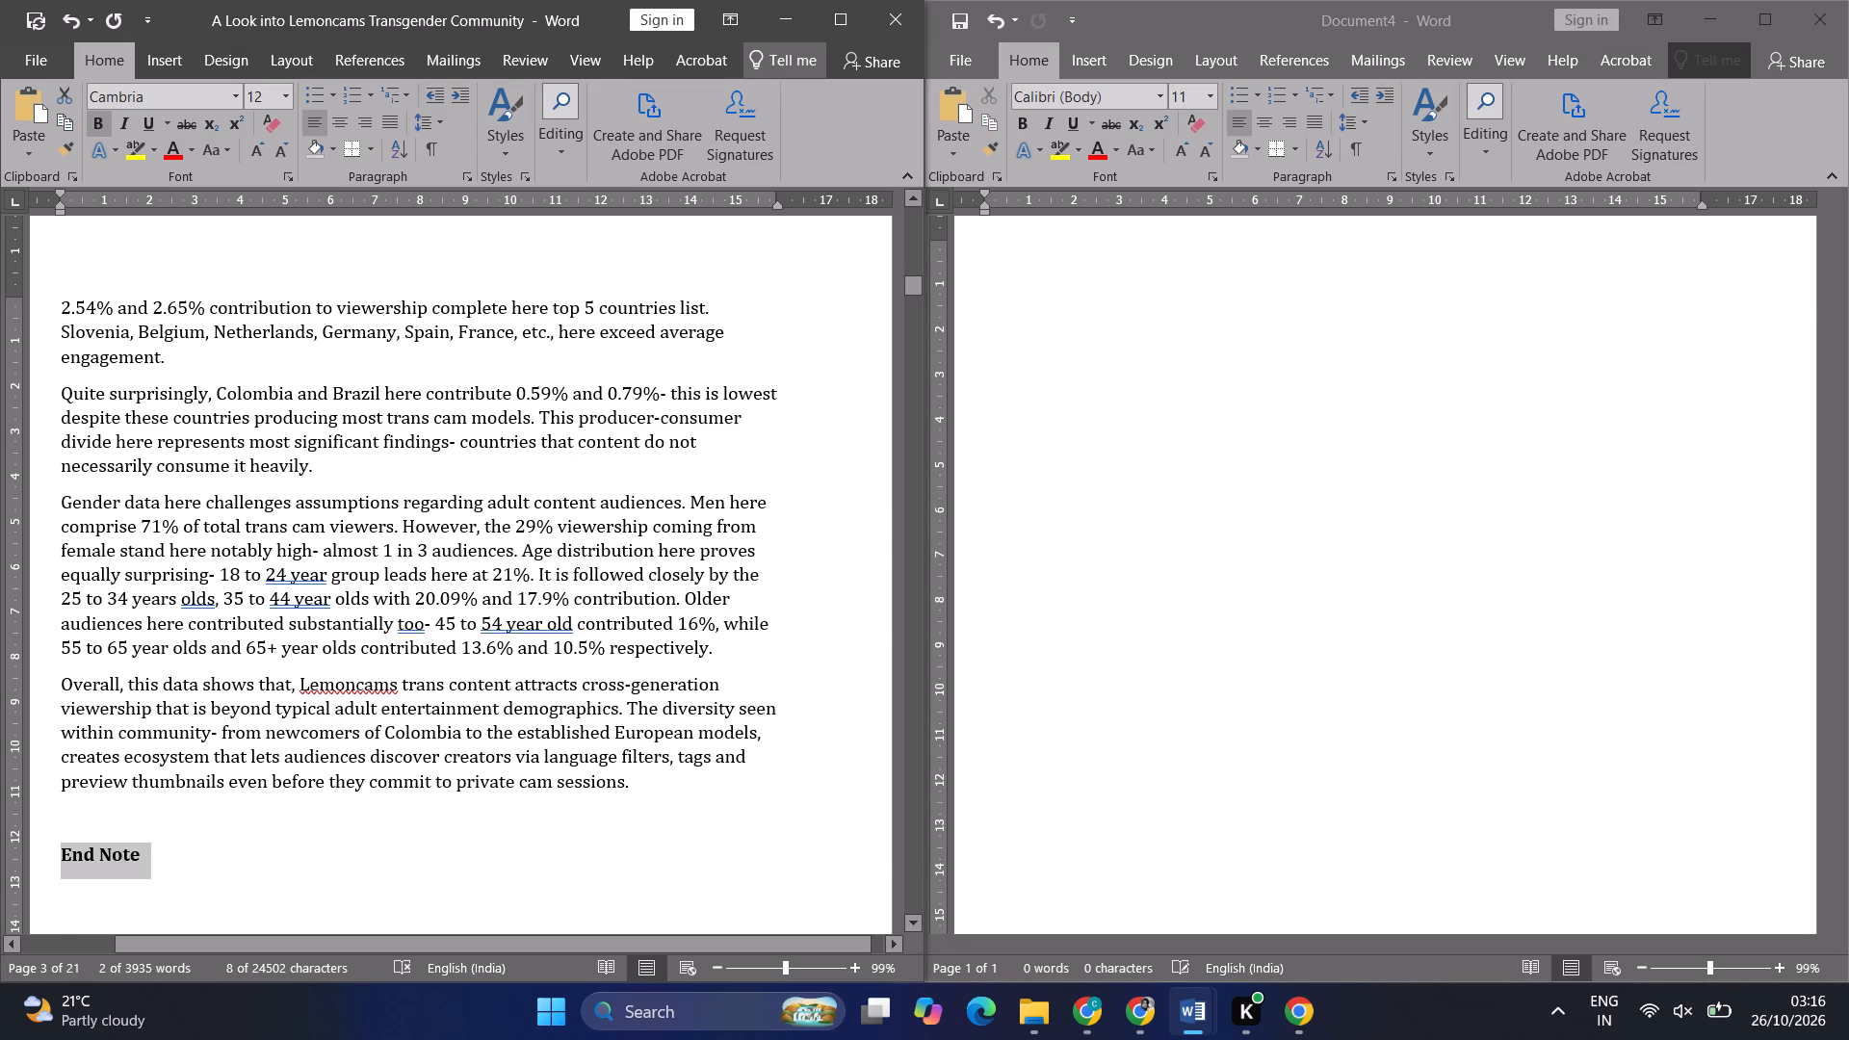
key("Right")
key("Right")
key("ctrl+v")
Under the heading, above the source text, start a paragraph with "The transgender cam landscape here clearly reveals global phenomenon that remains".
key("ctrl+shift+Up")
key("Up")
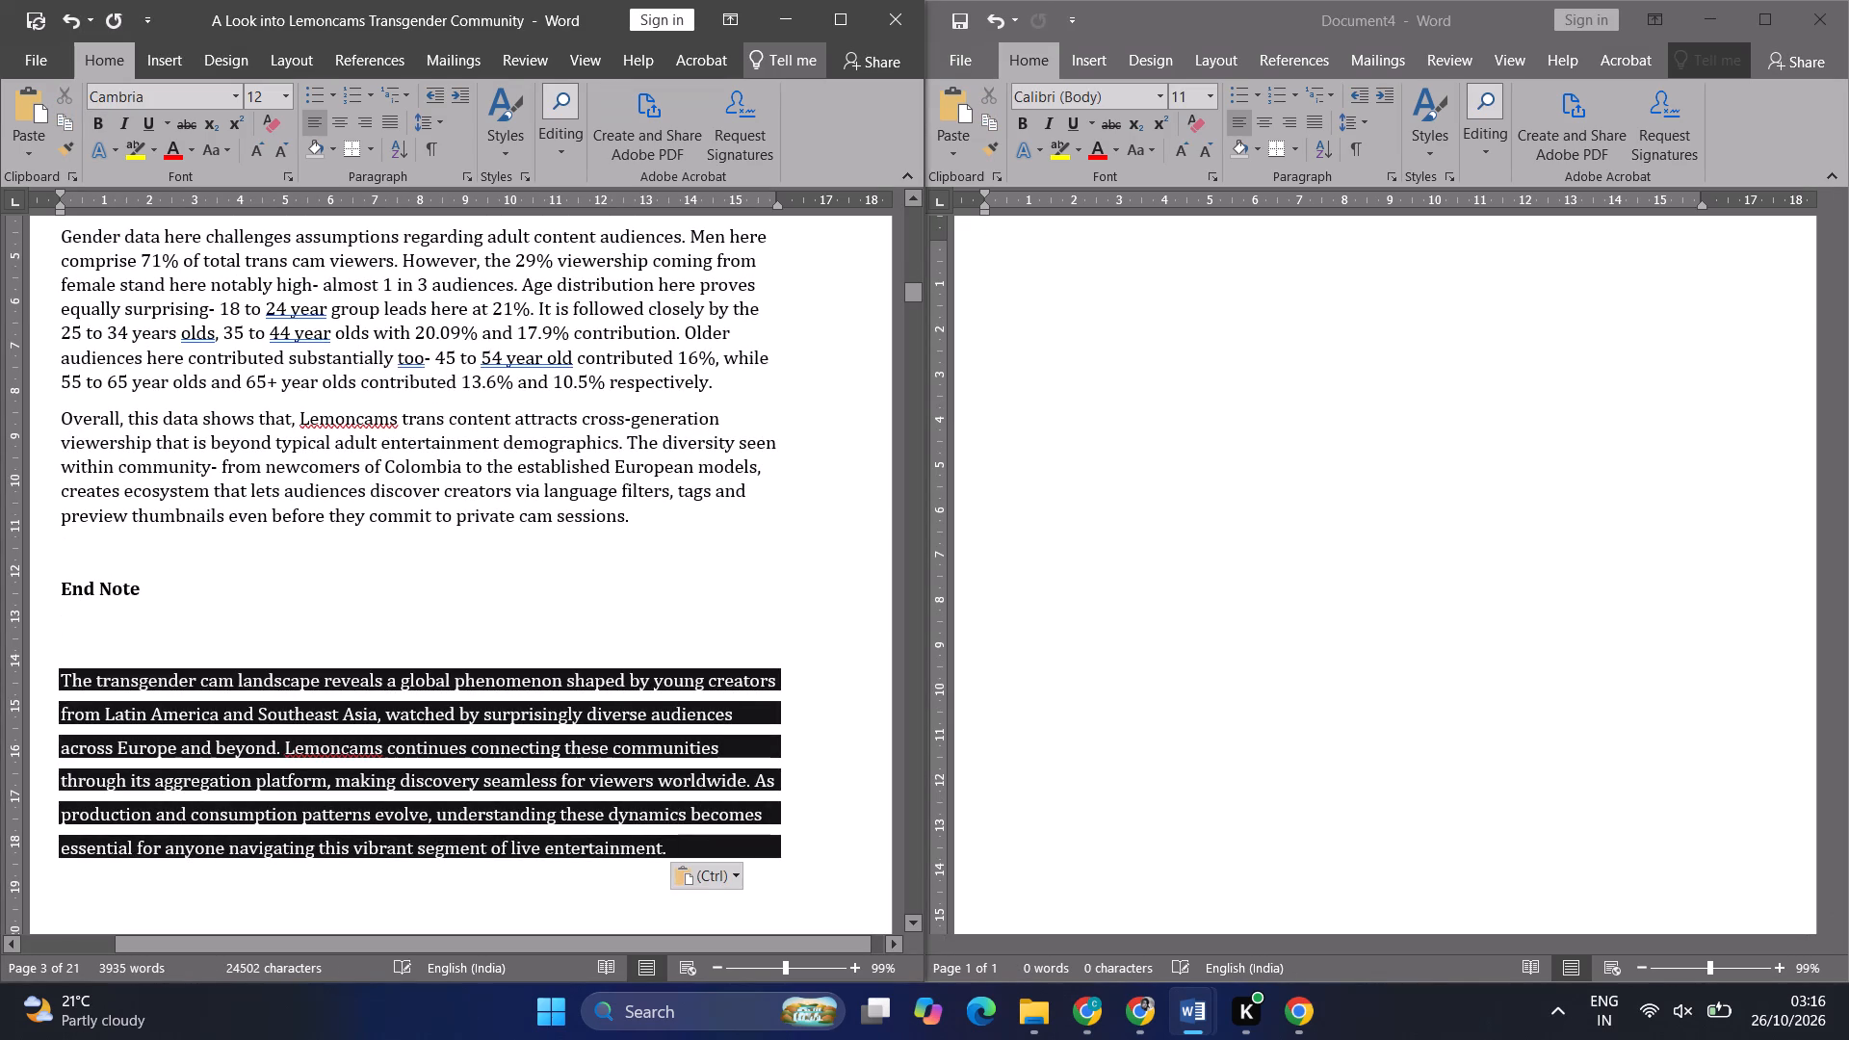
type("The transgender cam landscape here clearly reveals global pheo")
key("BackSpace")
type("noment")
key("BackSpace")
type("on that remains h")
key("BackSpace")
Finish the first sentence with "shaped by young creators coming from Southeast Asia and Latin America.".
type("shaped by young creators coming frm")
key("BackSpace")
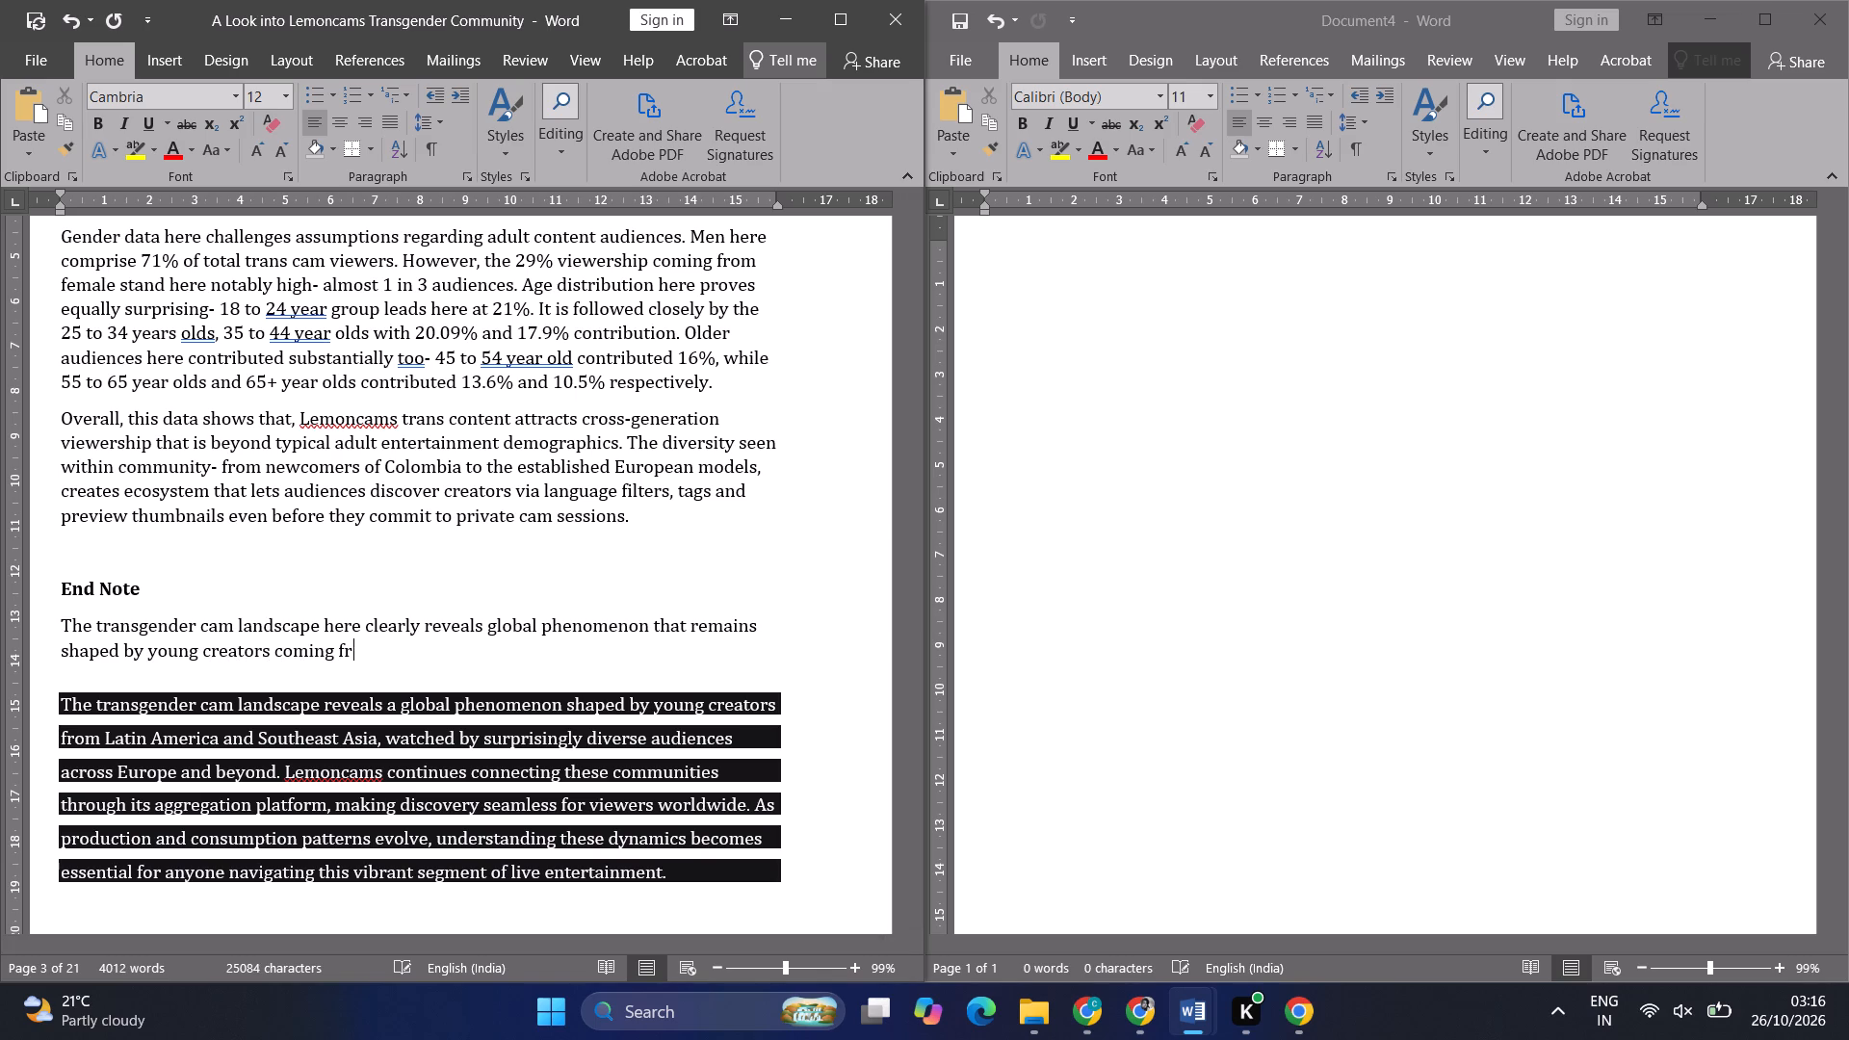
type("o S")
key("BackSpace")
key("BackSpace")
key("space")
key("BackSpace")
type("m Sot")
key("BackSpace")
type("uth")
type("east Asia and Latin America.")
Add the second sentence, "It is watched by diverse audiences from Europe and beyond.", saving the document partway.
key("space")
type("it is")
key("space")
key("ctrl+s")
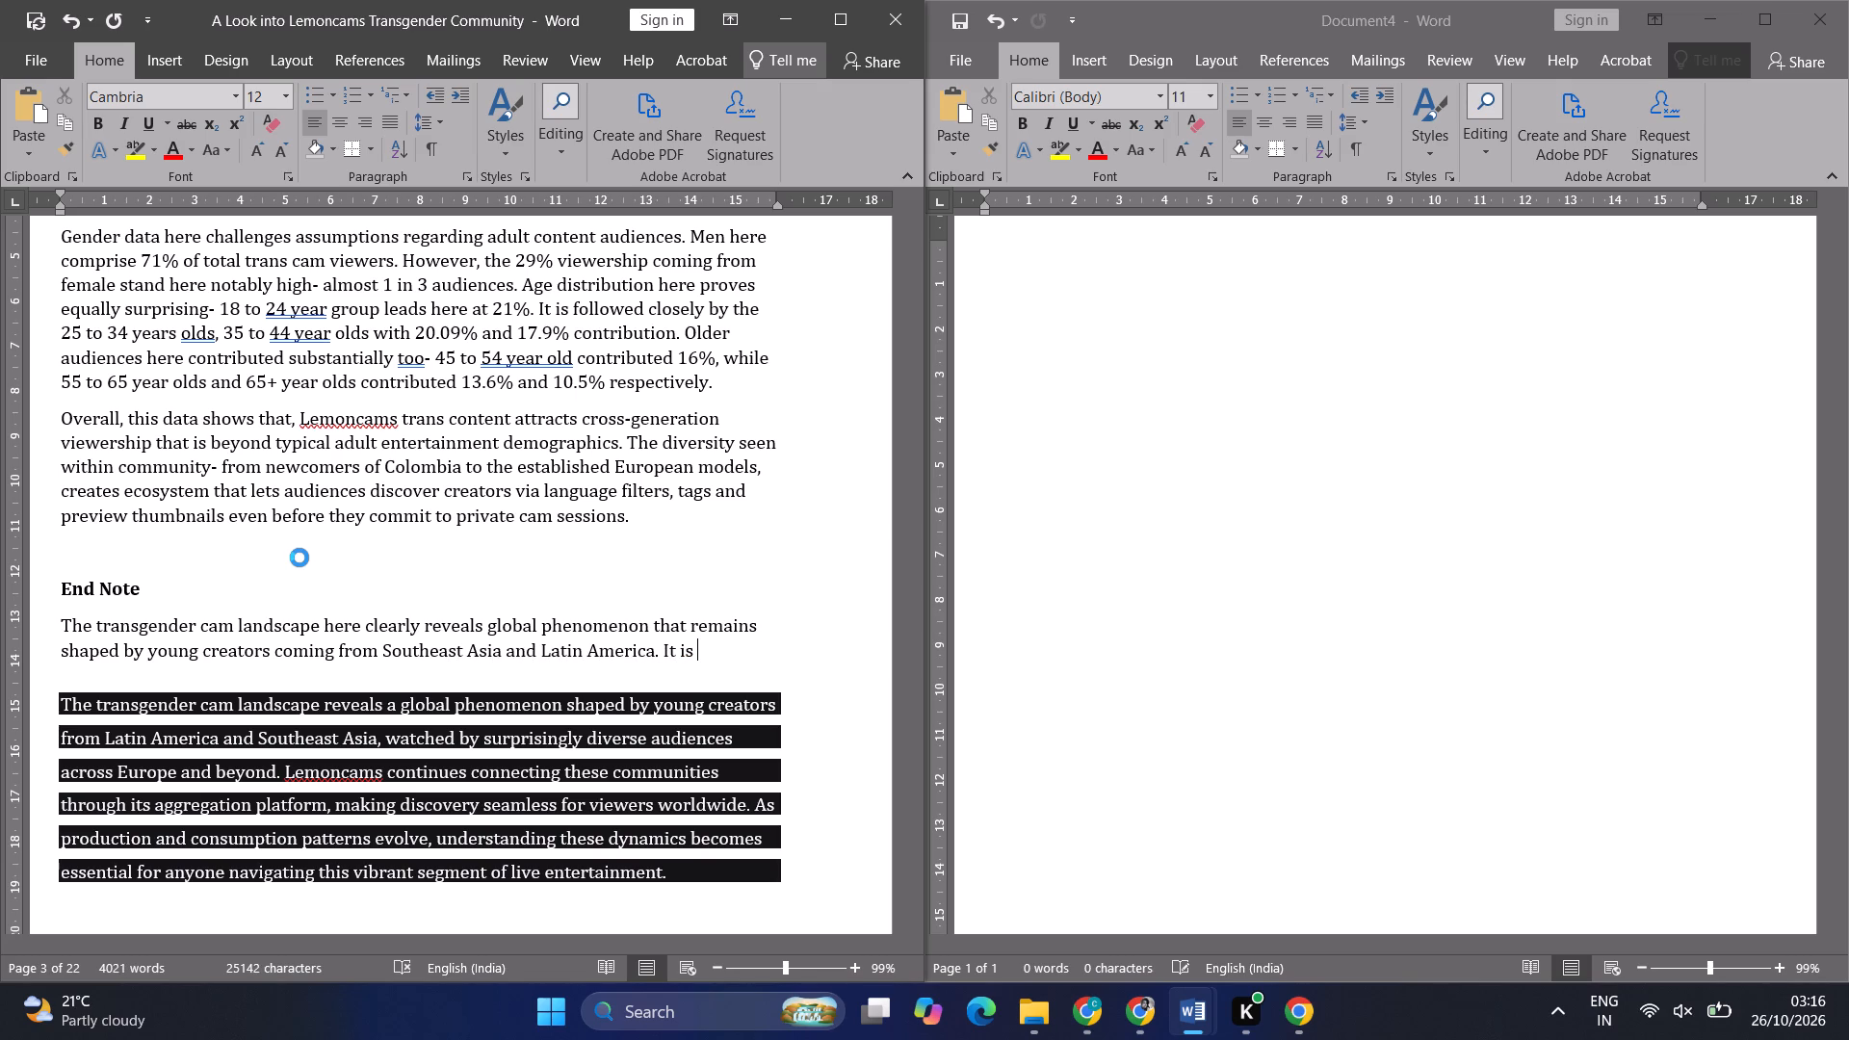
type("watched by diverse audeincesfro")
key("space")
key("BackSpace")
key("BackSpace")
key("BackSpace")
key("BackSpace")
key("space")
type("from Europe and beyond.")
Correct the misspelled word between "diverse" and "from Europe" to "audiences" and return to the sentence's end.
key("ctrl+shift+Left")
key("ctrl+shift+Left")
key("ctrl+shift+Left")
key("ctrl+shift+Left")
key("ctrl+shift+Left")
key("ctrl+shift+Left")
key("Left")
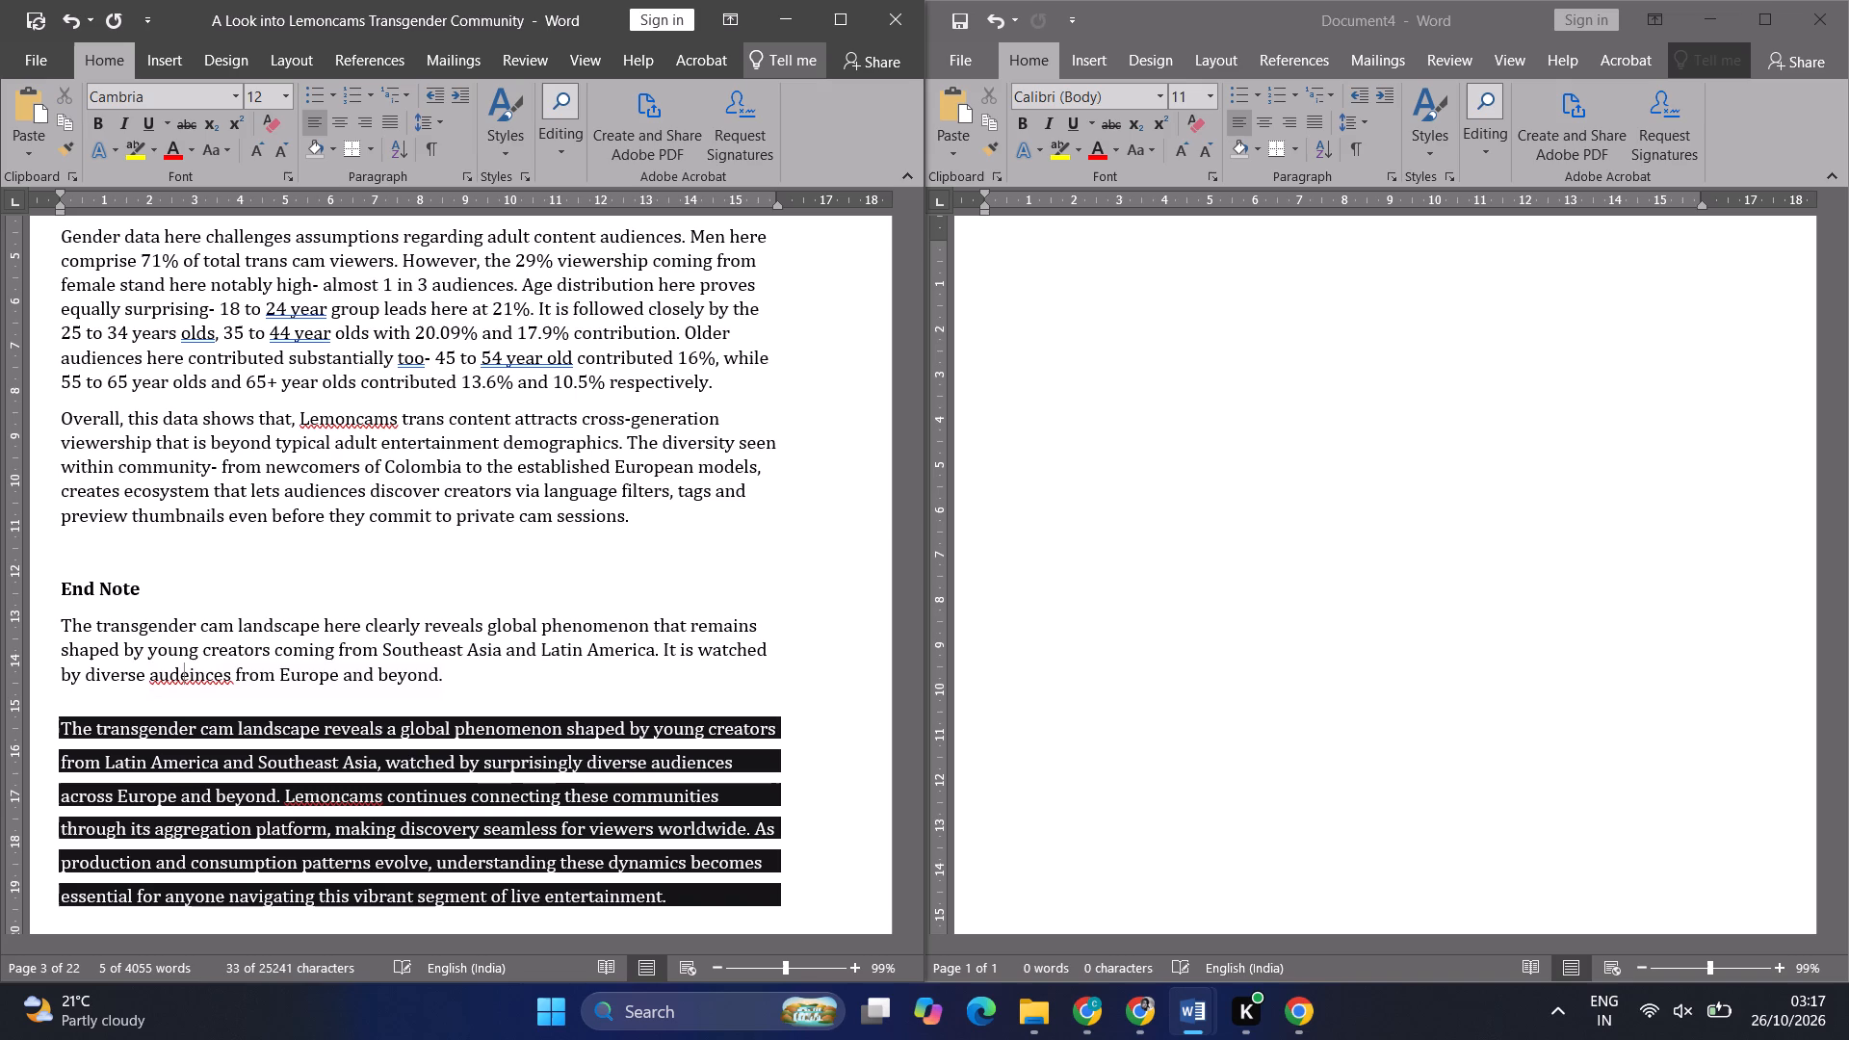
key("ctrl+shift+Right")
type("audiences")
key("space")
key("End")
Start the third sentence with "Lemoncams here plays an important role, connecting communities via".
key("space")
type("Lemoncams here comm")
key("BackSpace")
key("BackSpace")
type("ntinue")
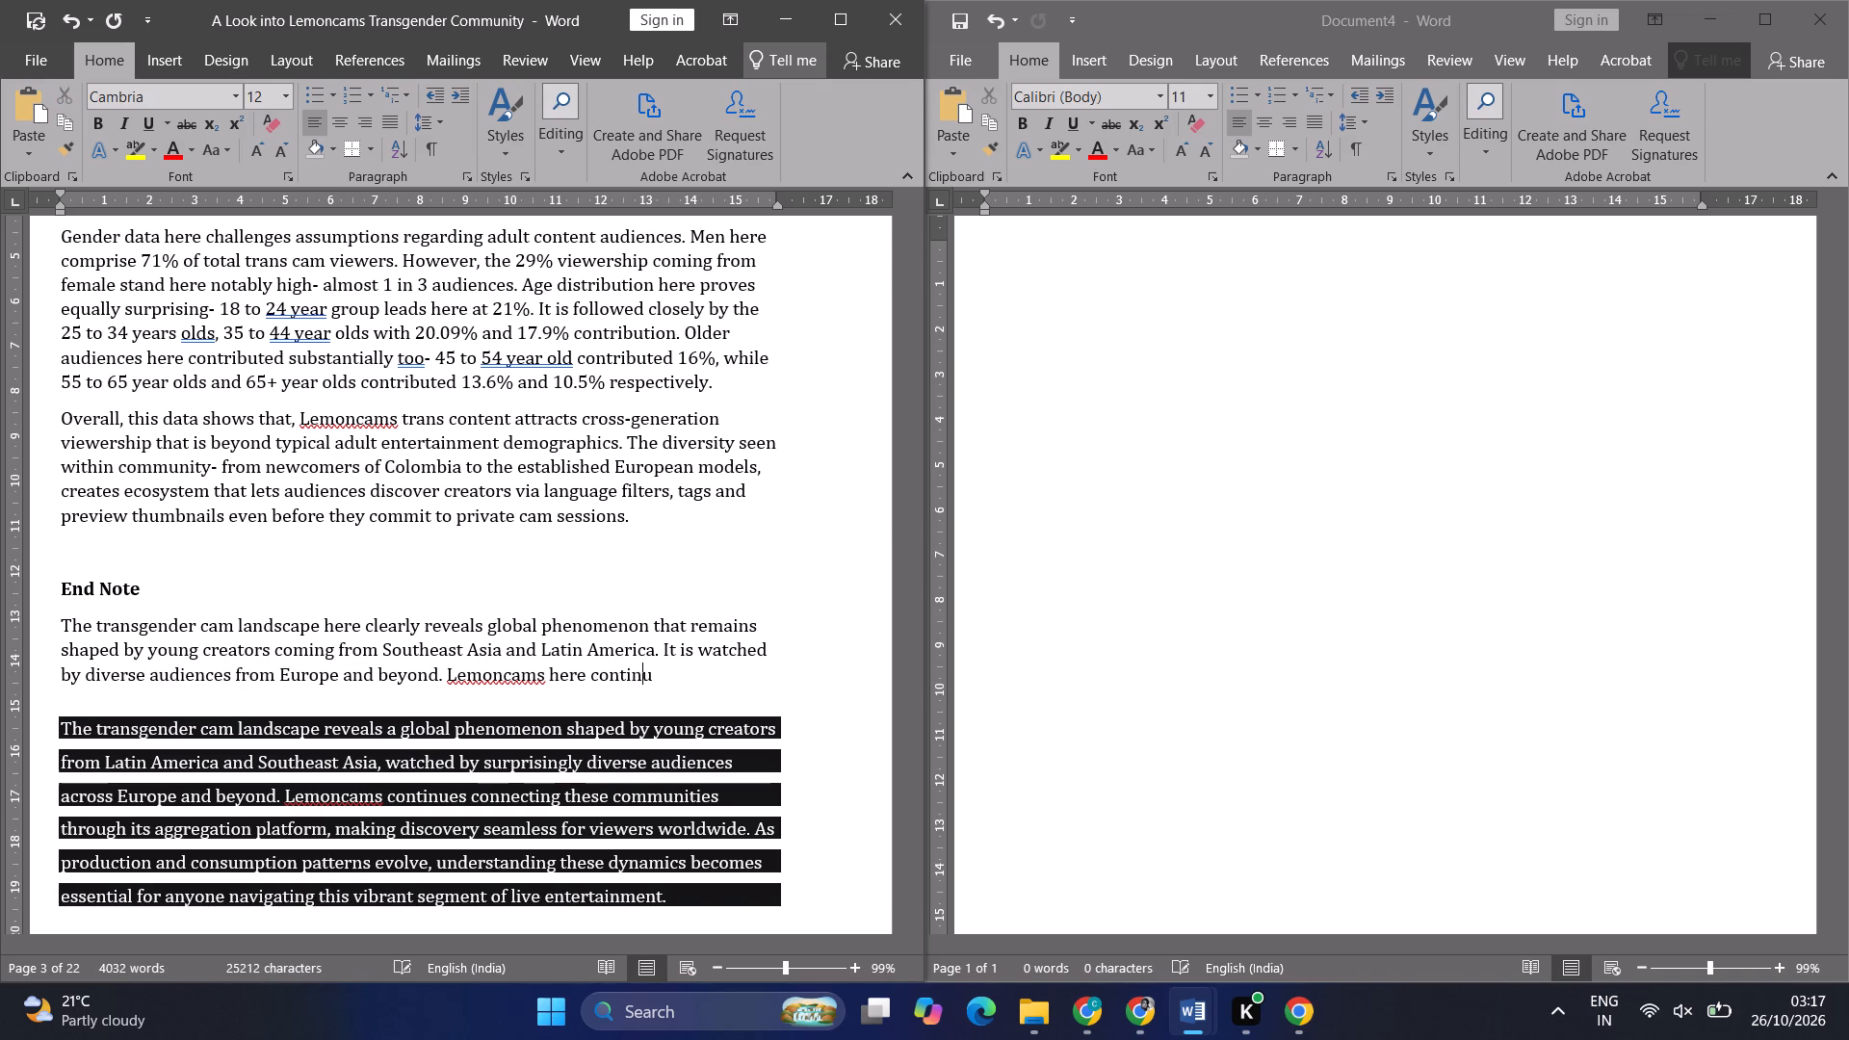
key("space")
key("ctrl+shift+Left")
key("ctrl+shift+Left")
key("BackSpace")
type("pla")
key("BackSpace")
key("BackSpace")
key("BackSpace")
type("here plays a")
key("space")
key("BackSpace")
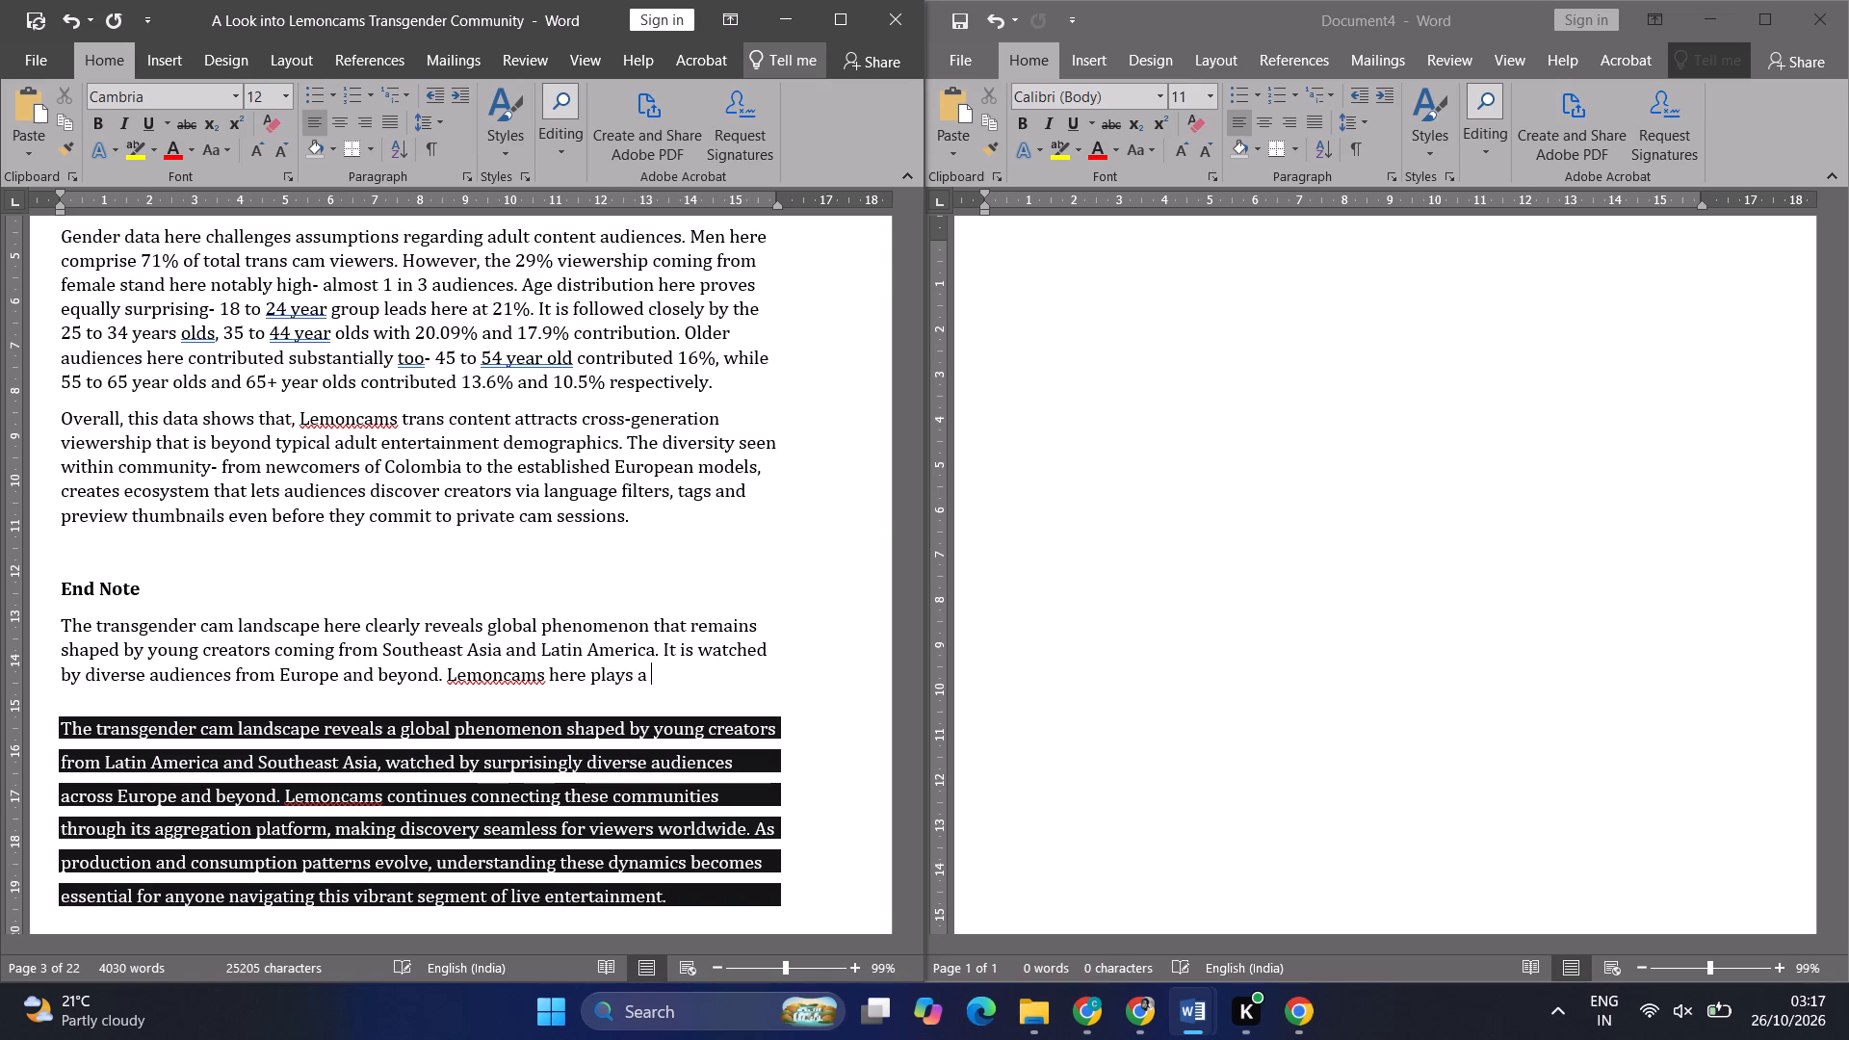
type("n importnat role, connecting communties via")
Continue the sentence after "communities via" with "platform, making discovery".
key("space")
key("i")
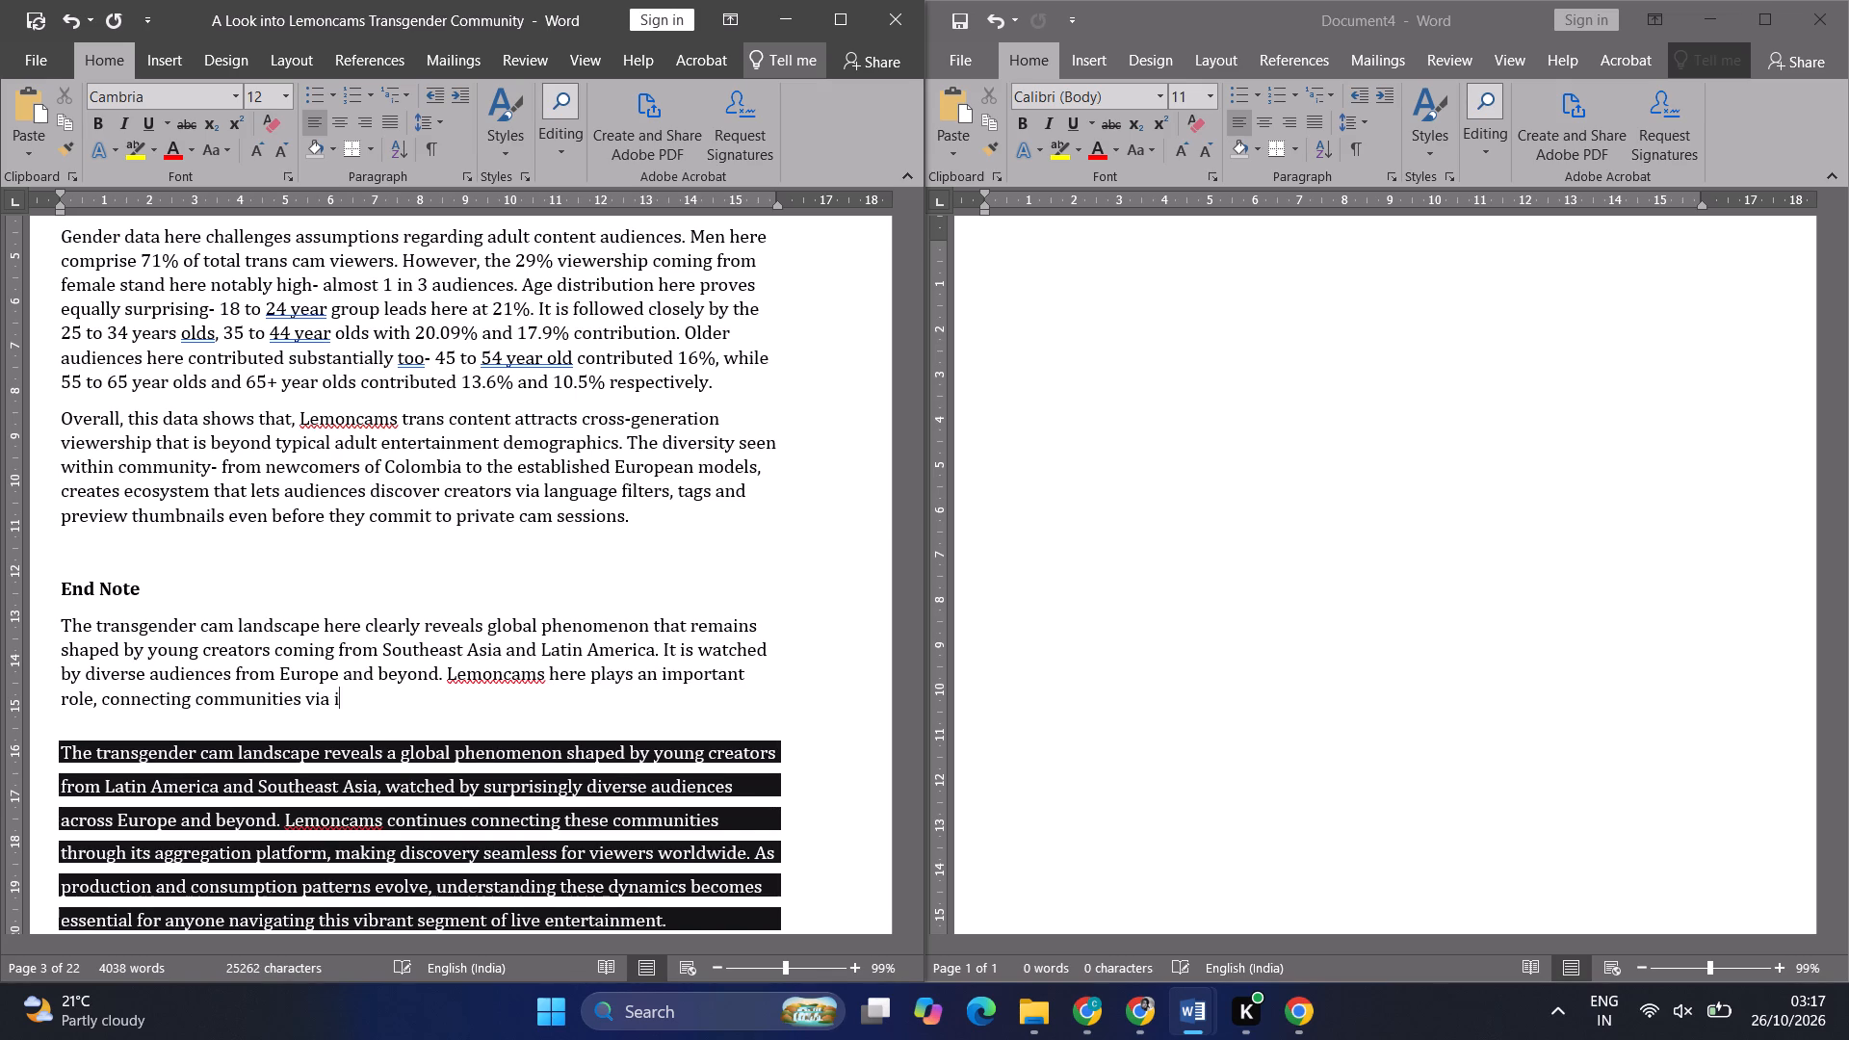
key("BackSpace")
key("BackSpace")
key("BackSpace")
type("a platofmr, a")
key("BackSpace")
key("BackSpace")
key("BackSpace")
key("BackSpace")
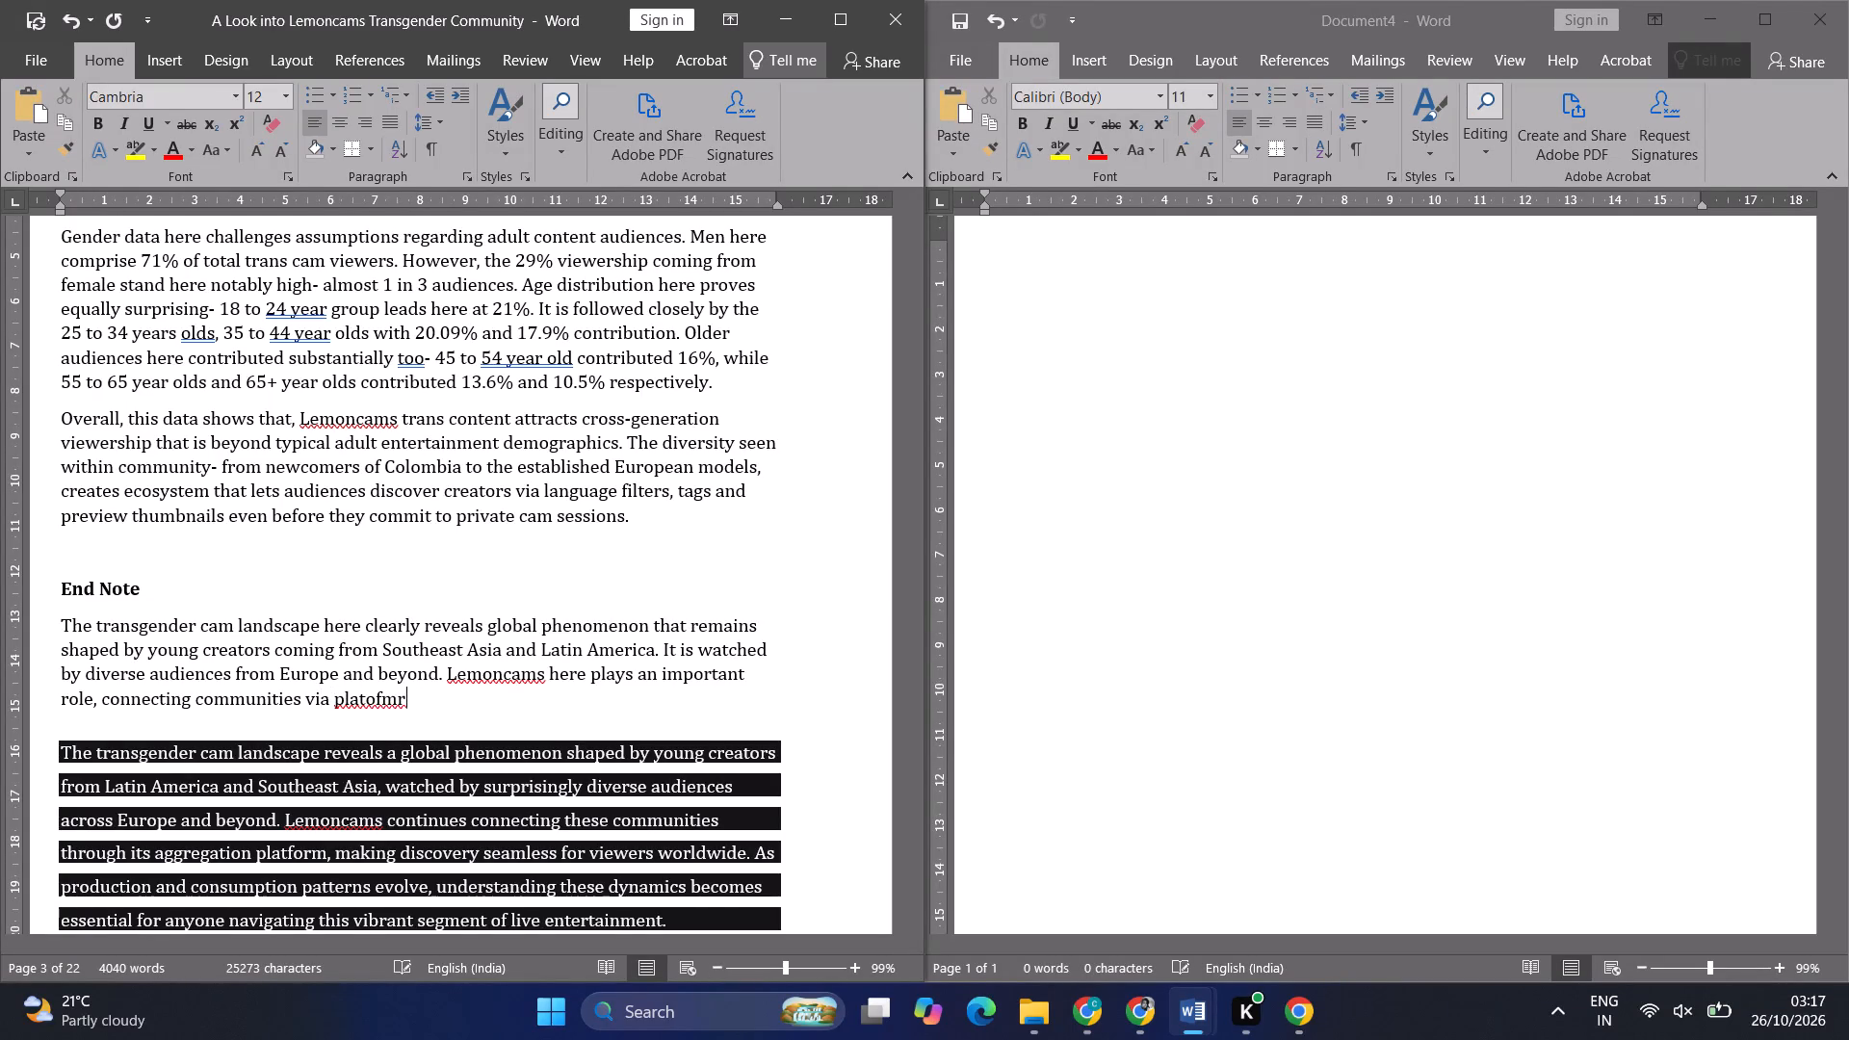
key("BackSpace")
key("BackSpace")
type("fo")
key("BackSpace")
key("BackSpace")
key("BackSpace")
key("BackSpace")
key("f")
key("BackSpace")
type("tform, making ds")
key("BackSpace")
type("iscovery d")
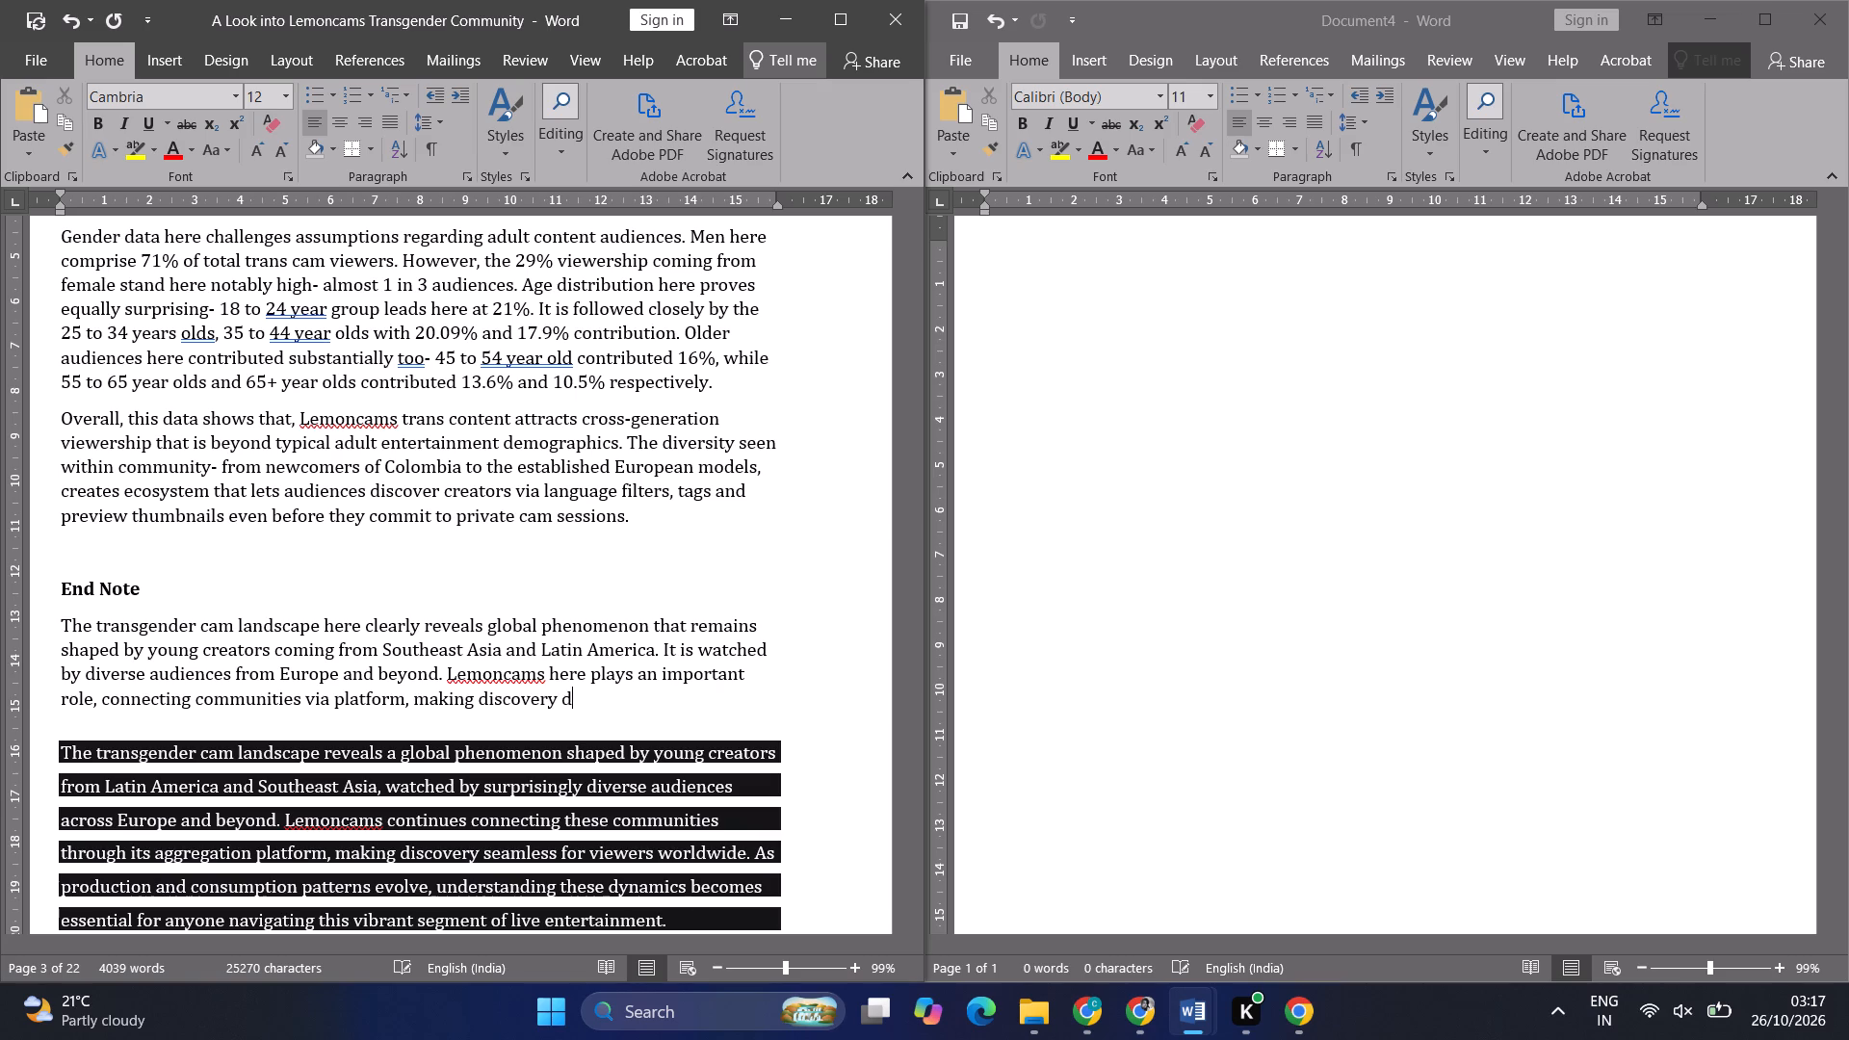
key("BackSpace")
Finish the third sentence with "seamless for audiences worldwide.".
type("seamless for audience w")
key("BackSpace")
key("BackSpace")
key("BackSpace")
key("s")
key("BackSpace")
type("es worldwide.")
Delete the first three lines of the highlighted source paragraph, through "continues connecting these communities".
key("Right")
key("shift+Down")
key("shift+Down")
key("shift+Down")
key("BackSpace")
Delete the highlighted source text from "through its aggregation platform" through "As", leaving it starting at "production and consumption".
key("ctrl+shift+Right")
key("ctrl+shift+Right")
key("ctrl+shift+Right")
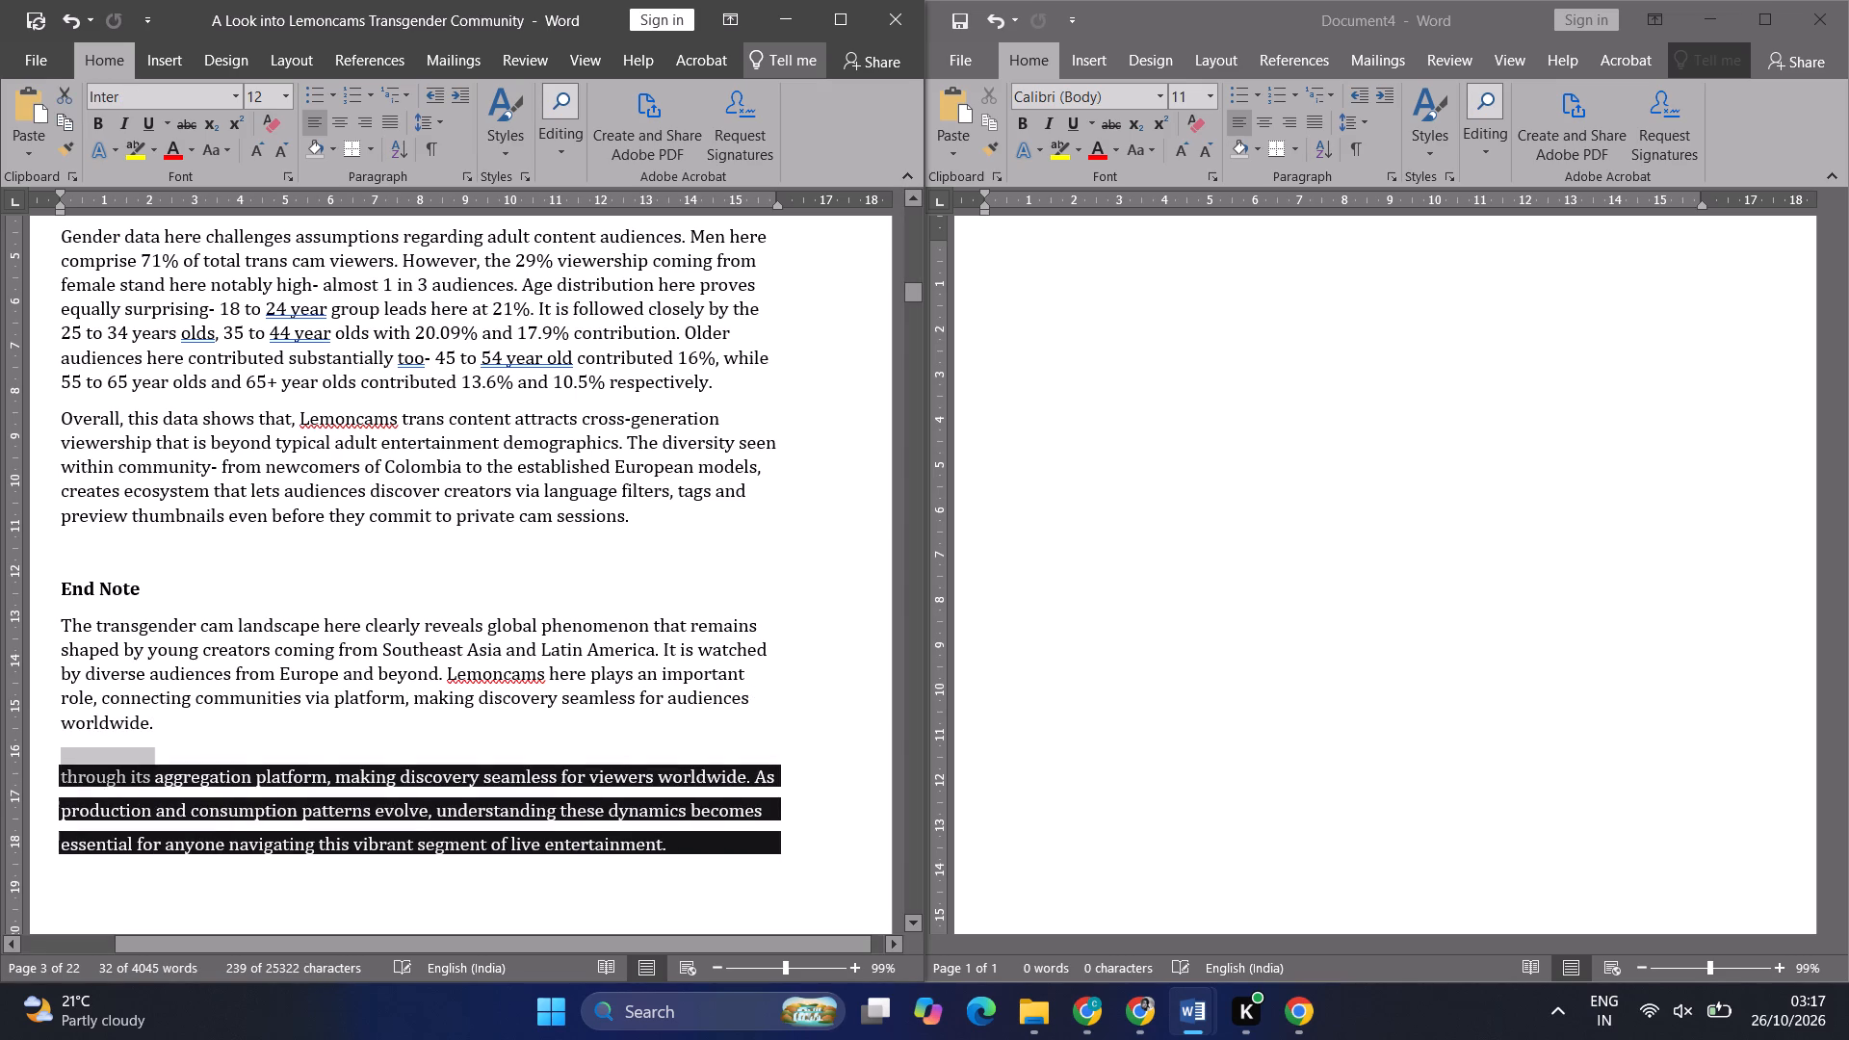
key("ctrl+shift+Right")
key("ctrl+shift+Right")
key("ctrl+shift+Right")
key("ctrl+shift+Right")
key("ctrl+shift+Right")
key("ctrl+shift+Right")
key("ctrl+shift+Right")
key("ctrl+shift+Right")
key("ctrl+shift+Right")
key("ctrl+shift+Right")
key("BackSpace")
After "worldwide.", start the fourth sentence with "Now, as consumption and production patterns would".
key("Left")
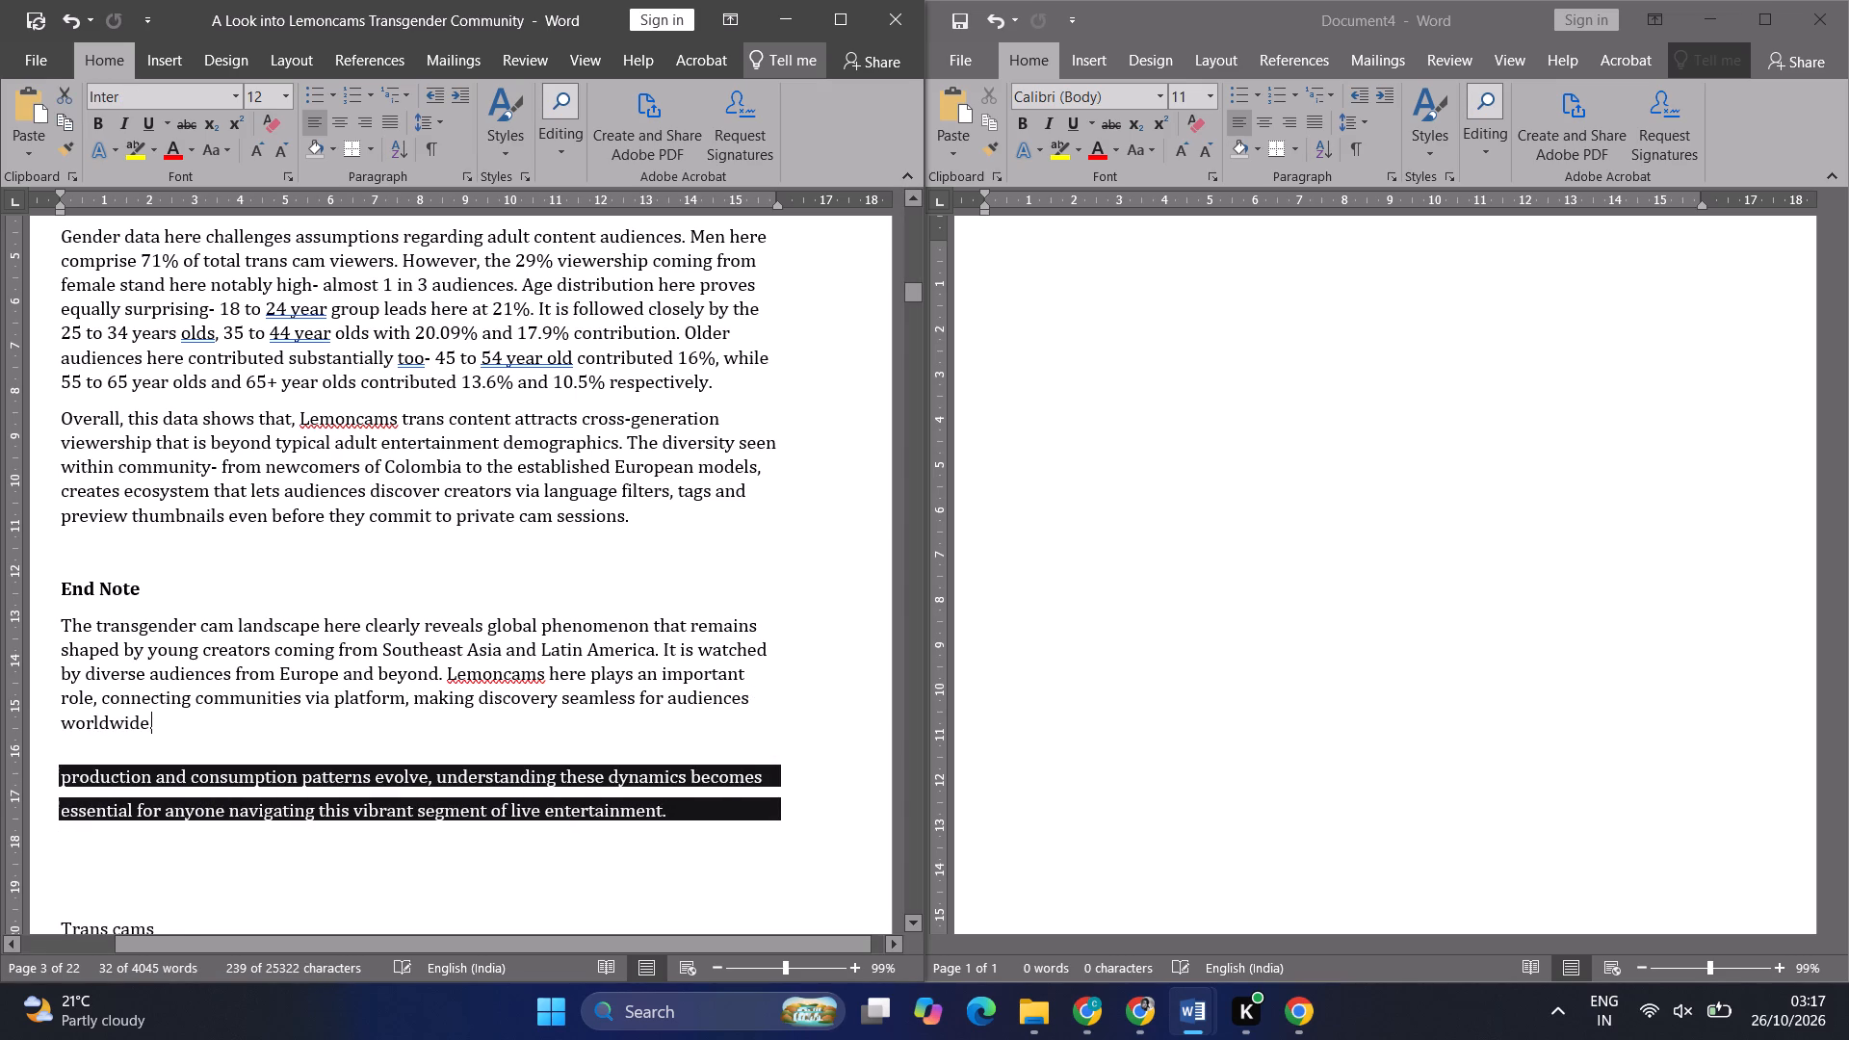
key("space")
type("Now, as consumption and prodc")
key("BackSpace")
type("uctin")
key("BackSpace")
type("on pattenrs wol")
key("BackSpace")
key("BackSpace")
key("BackSpace")
key("BackSpace")
key("BackSpace")
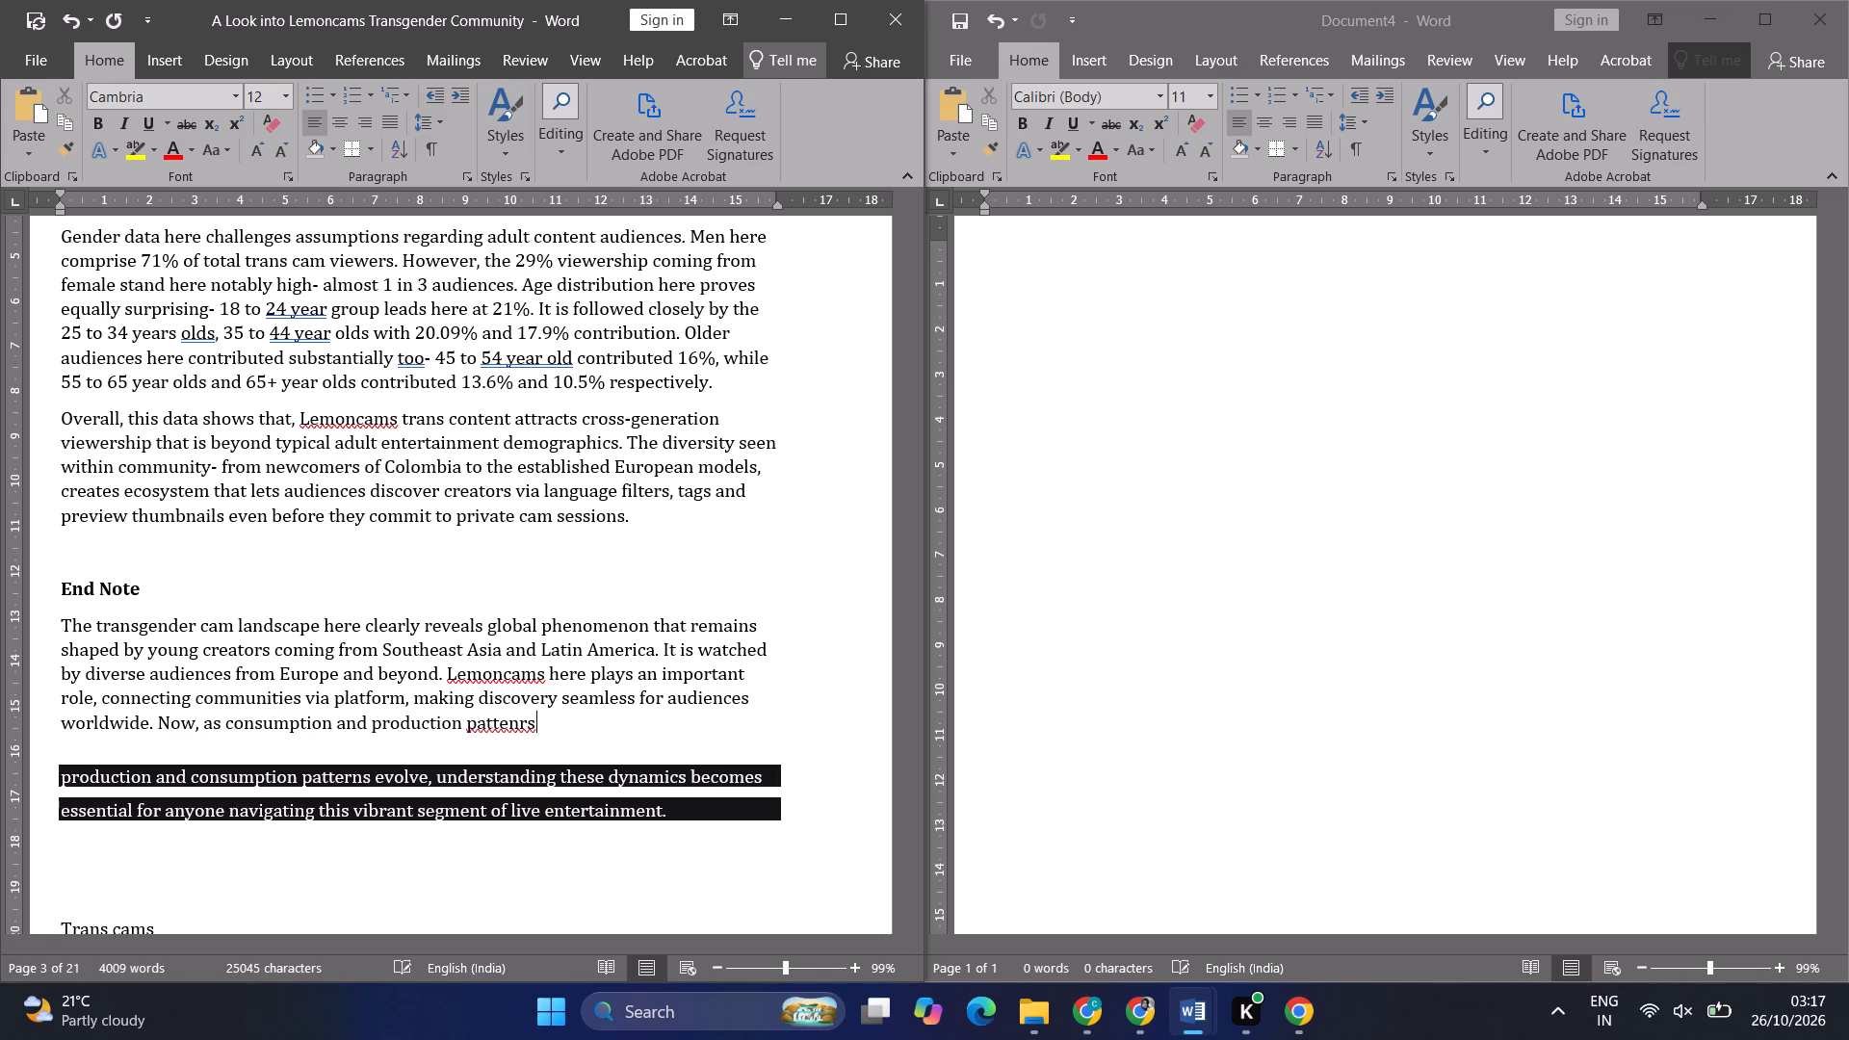
key("BackSpace")
key("BackSpace")
key("BackSpace")
type("rn")
key("BackSpace")
key("BackSpace")
type("erns would eove")
Continue the sentence after "patterns would" with "evolve, to understand these dynamics".
key("BackSpace")
key("BackSpace")
key("BackSpace")
type("volve, to understand these dynamics")
key("space")
key("Up")
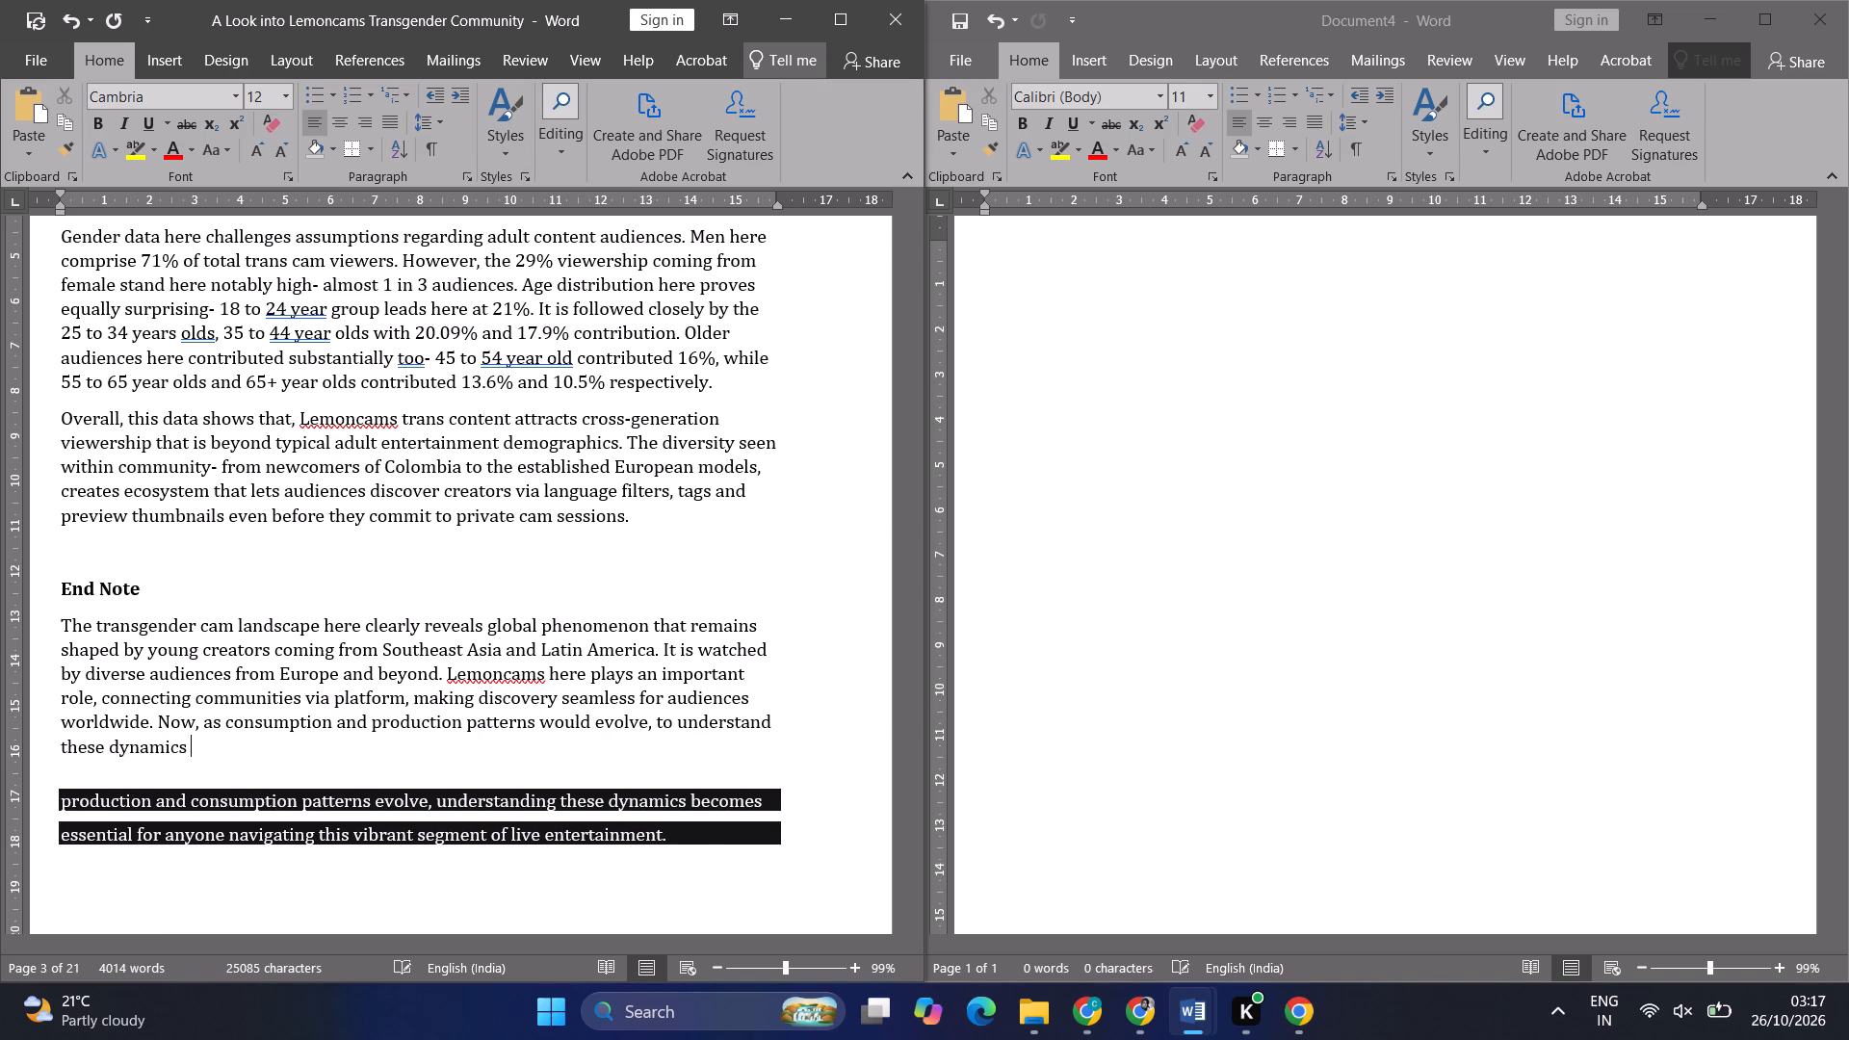
Change "would evolve" to "evolves" in the last sentence of the End Note paragraph.
key("End")
key("ctrl+shift+Left")
key("ctrl+shift+Left")
key("ctrl+shift+Left")
key("ctrl+shift+Left")
key("Left")
key("ctrl+shift+Left")
key("BackSpace")
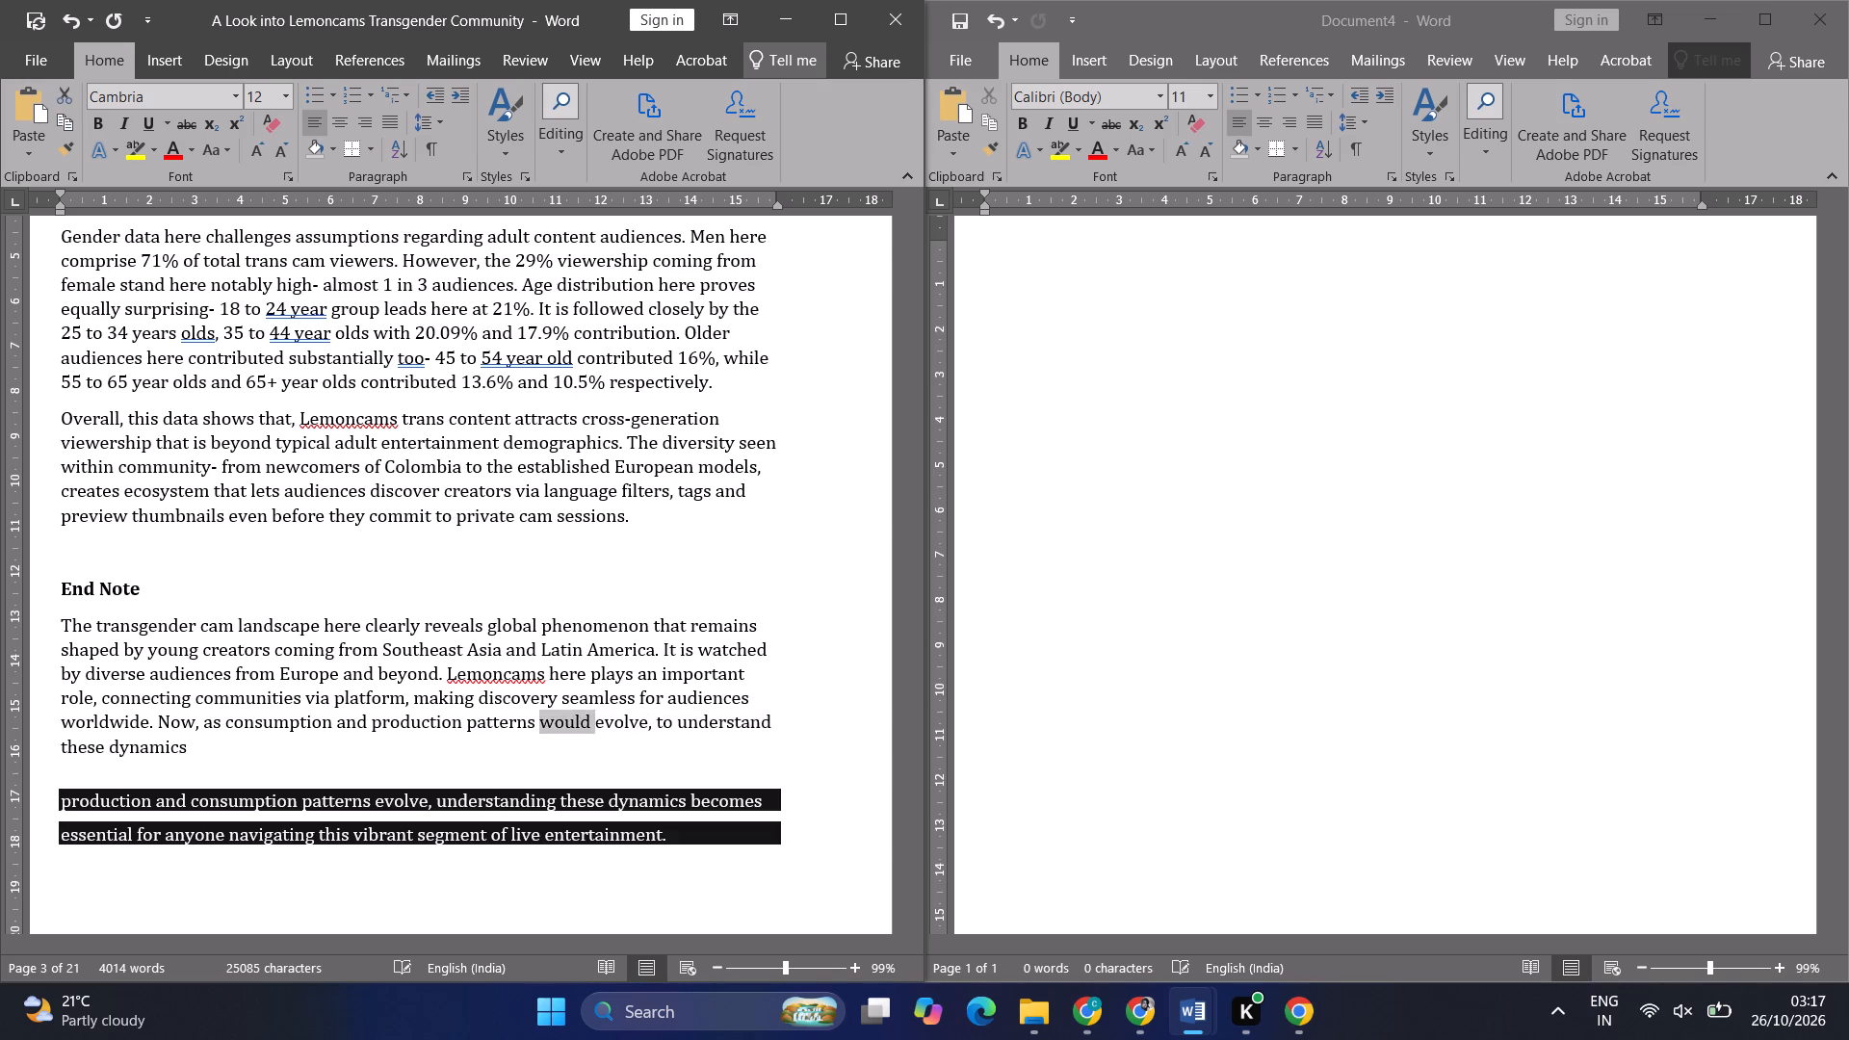
key("ctrl+shift+Right")
key("Right")
key("s")
Continue the sentence after "these dynamics" with "becomes way more important for anyone who is navigating".
key("Down")
type("becomes more improtnat for")
key("space")
key("ctrl+shift+Left")
key("ctrl+shift+Left")
key("ctrl+shift+Left")
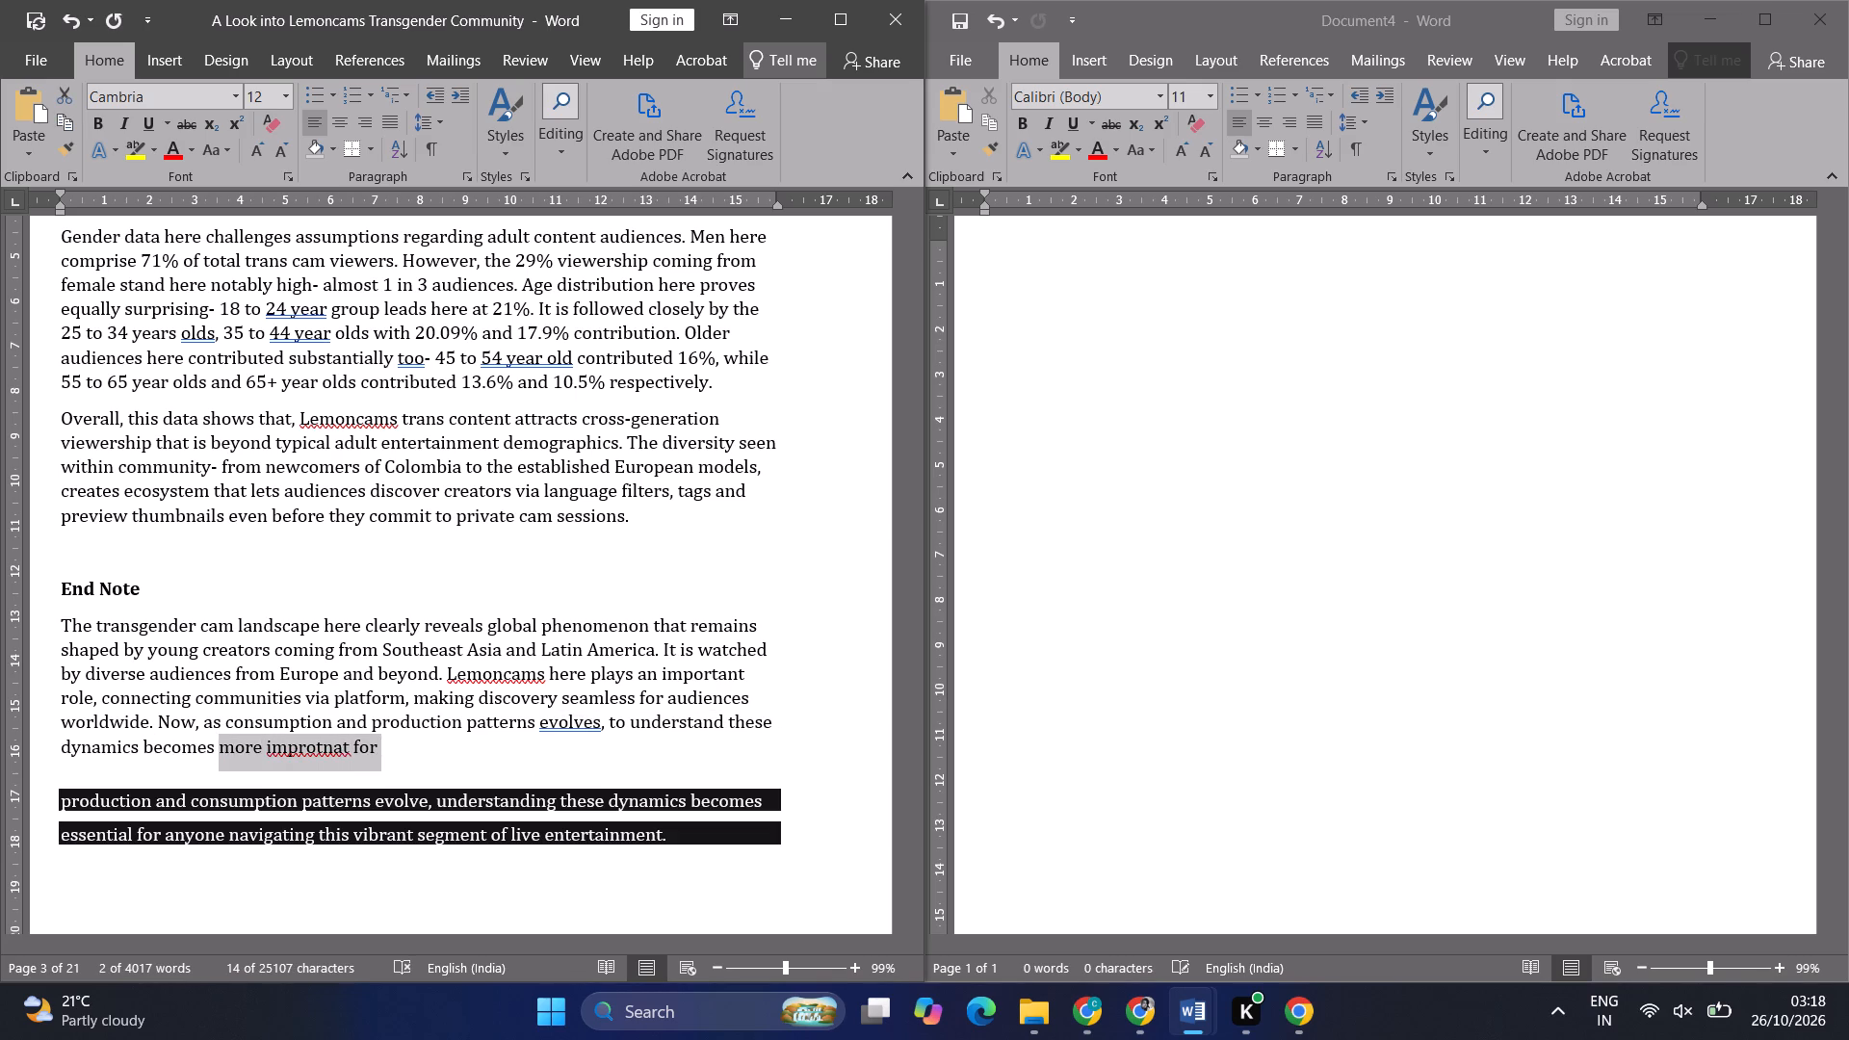
type("way more importnat for anyone who is nav")
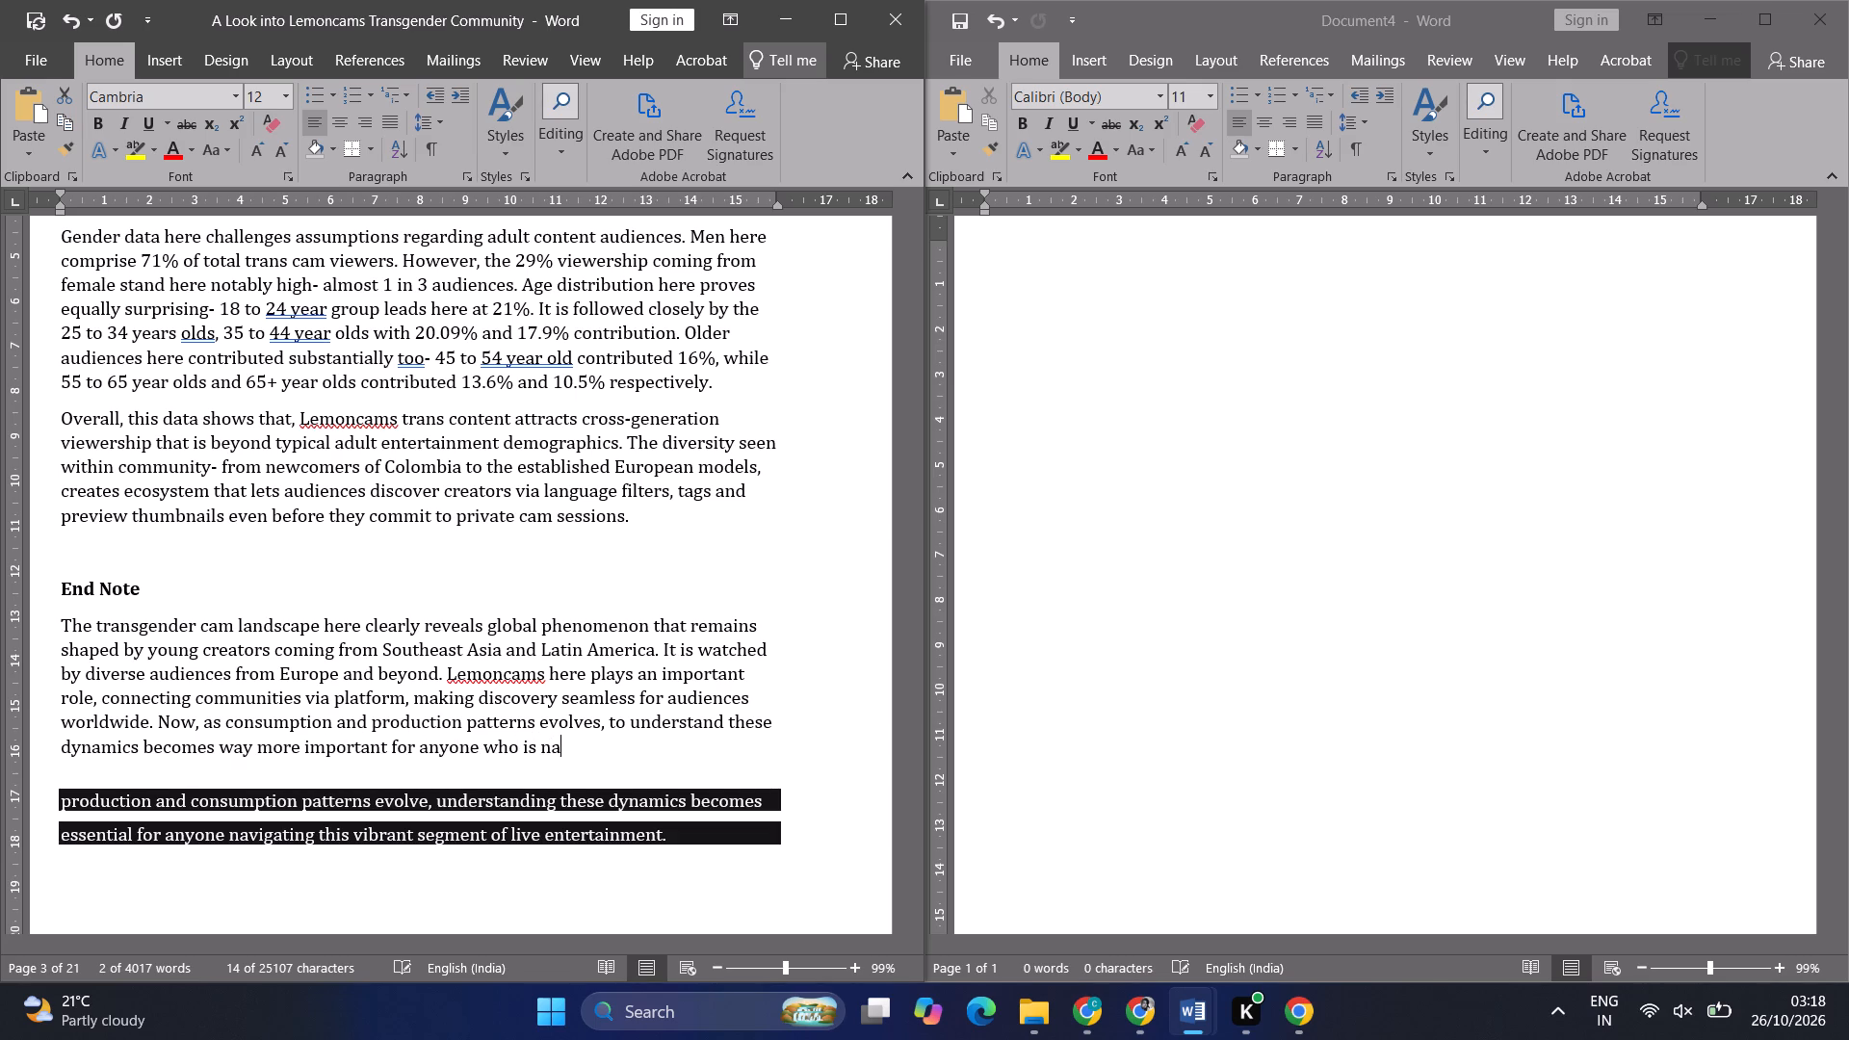
type("igating vibrabt")
key("space")
Replace the misspelled last word with "live entertainment's vibrant segment." to end the End Note paragraph.
key("BackSpace")
key("BackSpace")
key("BackSpace")
key("ctrl+shift+Left")
type("live entertainm")
key("BackSpace")
type("ment's vi")
key("ctrl+shift+Left")
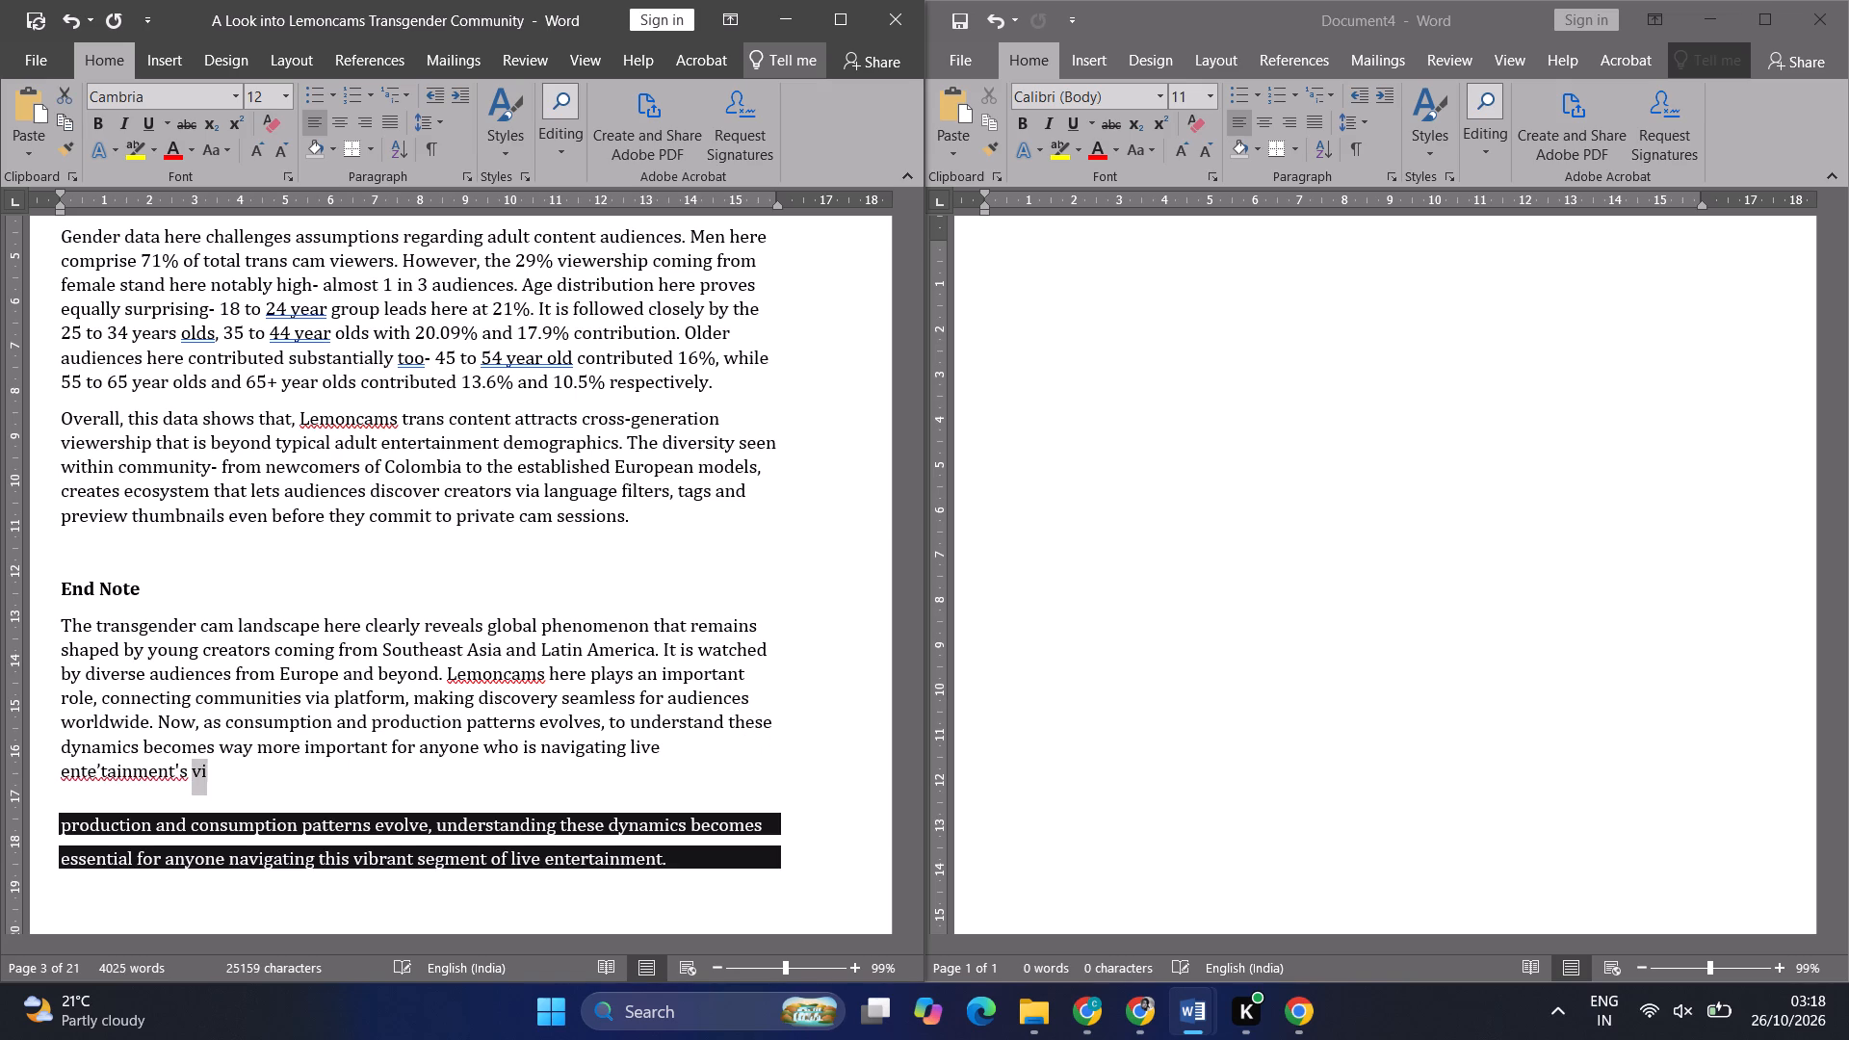
key("ctrl+shift+Left")
type("entertainmet")
key("BackSpace")
type("nt's live")
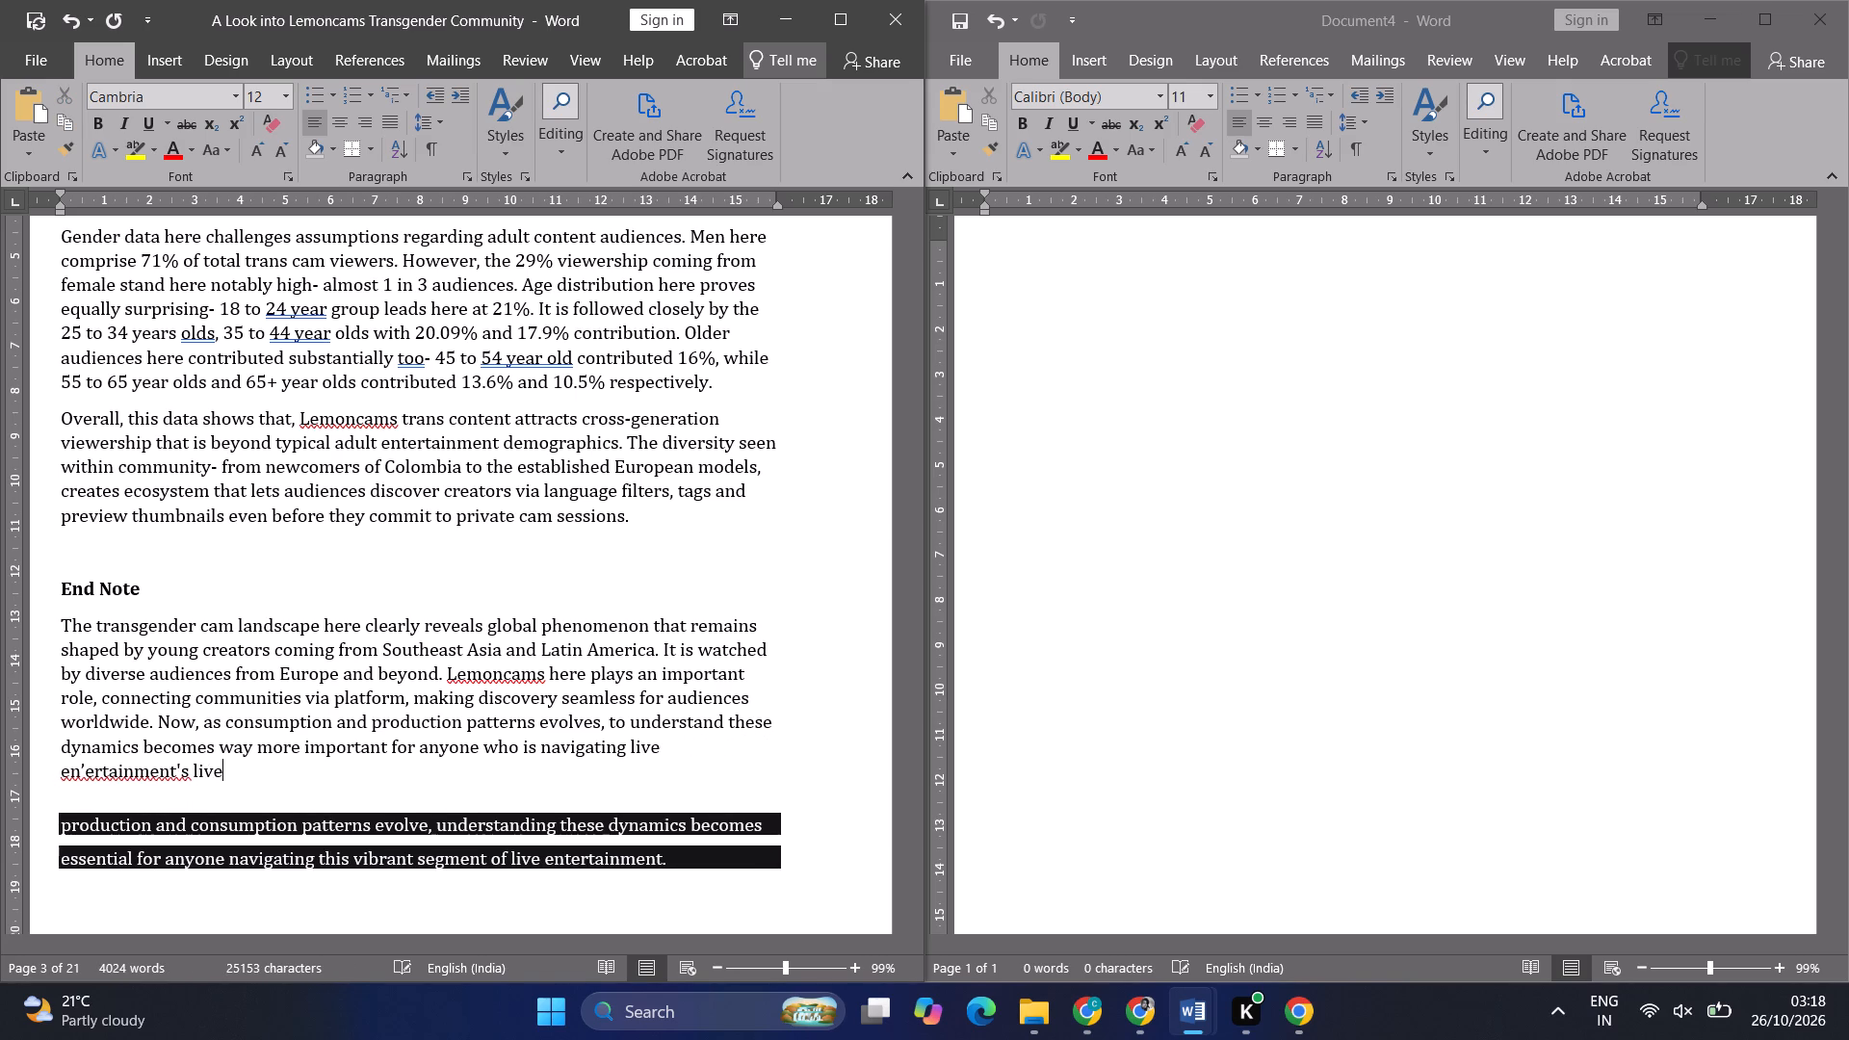
key("ctrl+z")
key("ctrl+z")
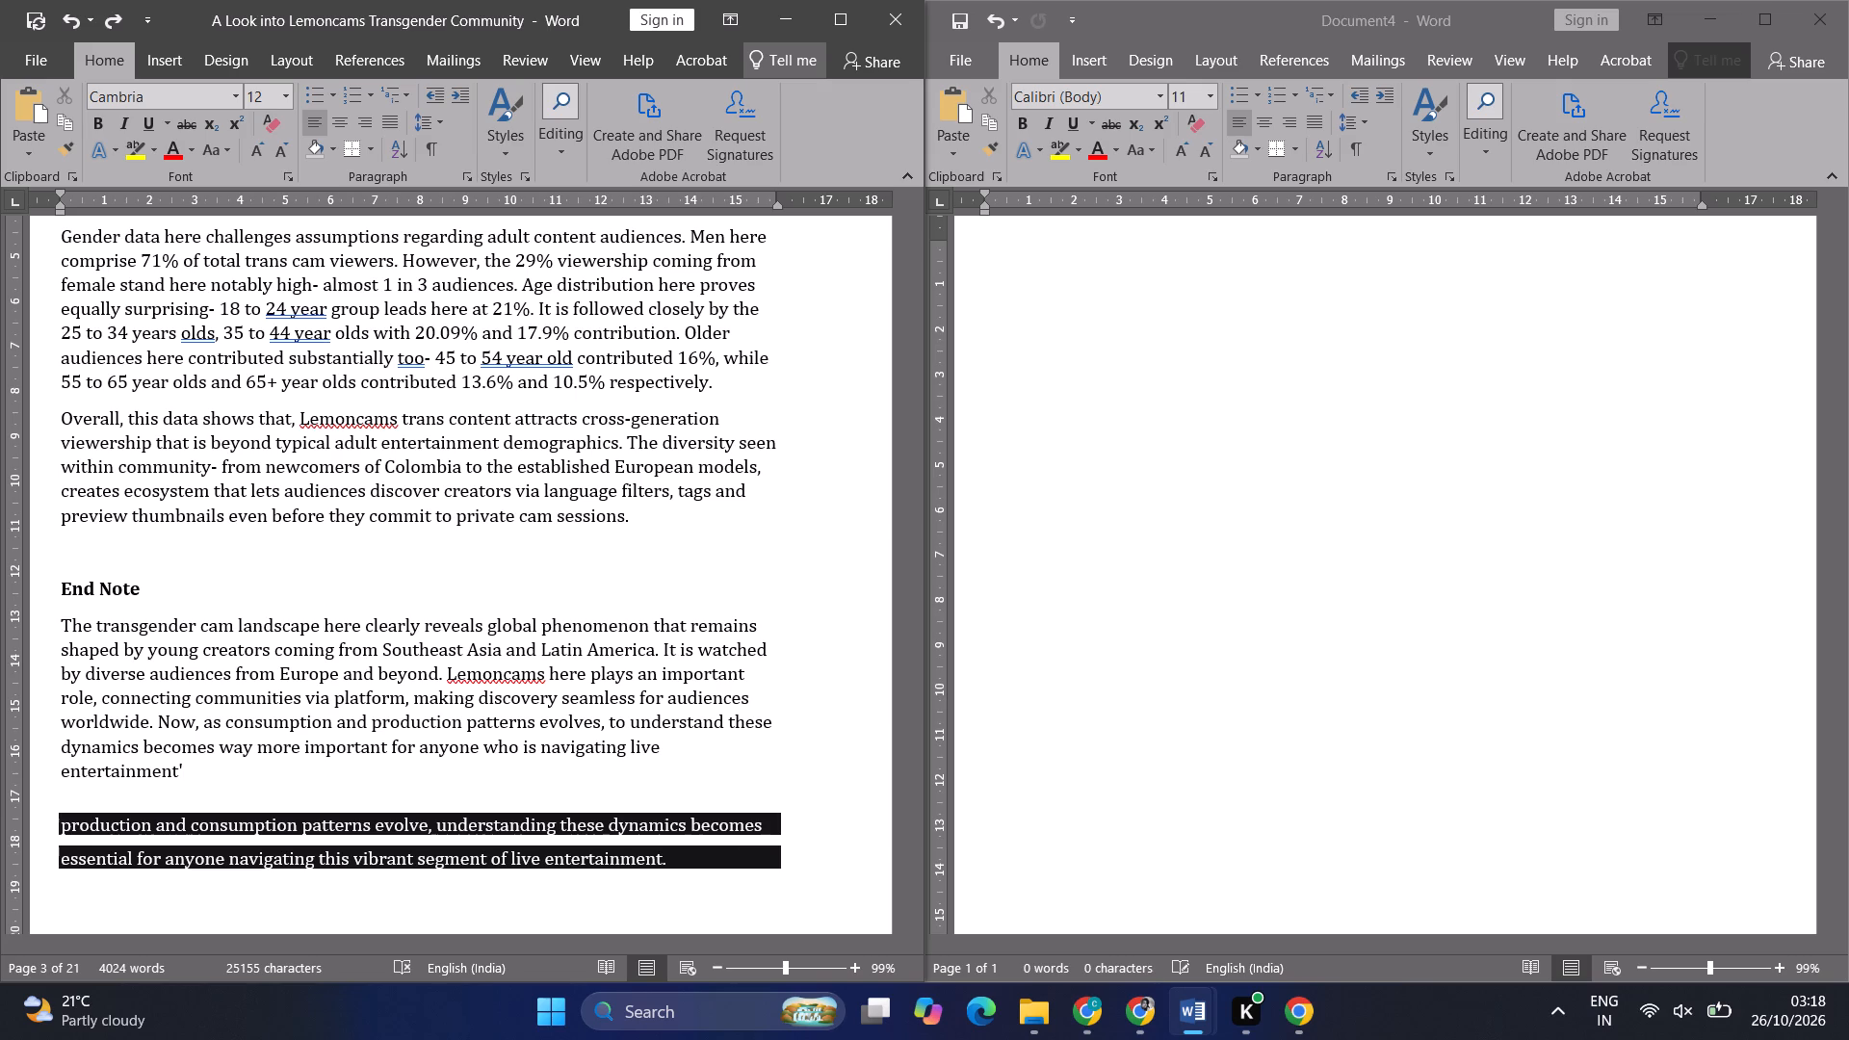
type("s live")
key("BackSpace")
key("BackSpace")
key("BackSpace")
key("v")
key("BackSpace")
key("BackSpace")
type("vibrant segment.")
Delete the remaining highlighted source paragraph below the End Note text.
key("Right")
key("ctrl+shift+Down")
key("ctrl+shift+BackSpace")
key("ctrl+shift+Up")
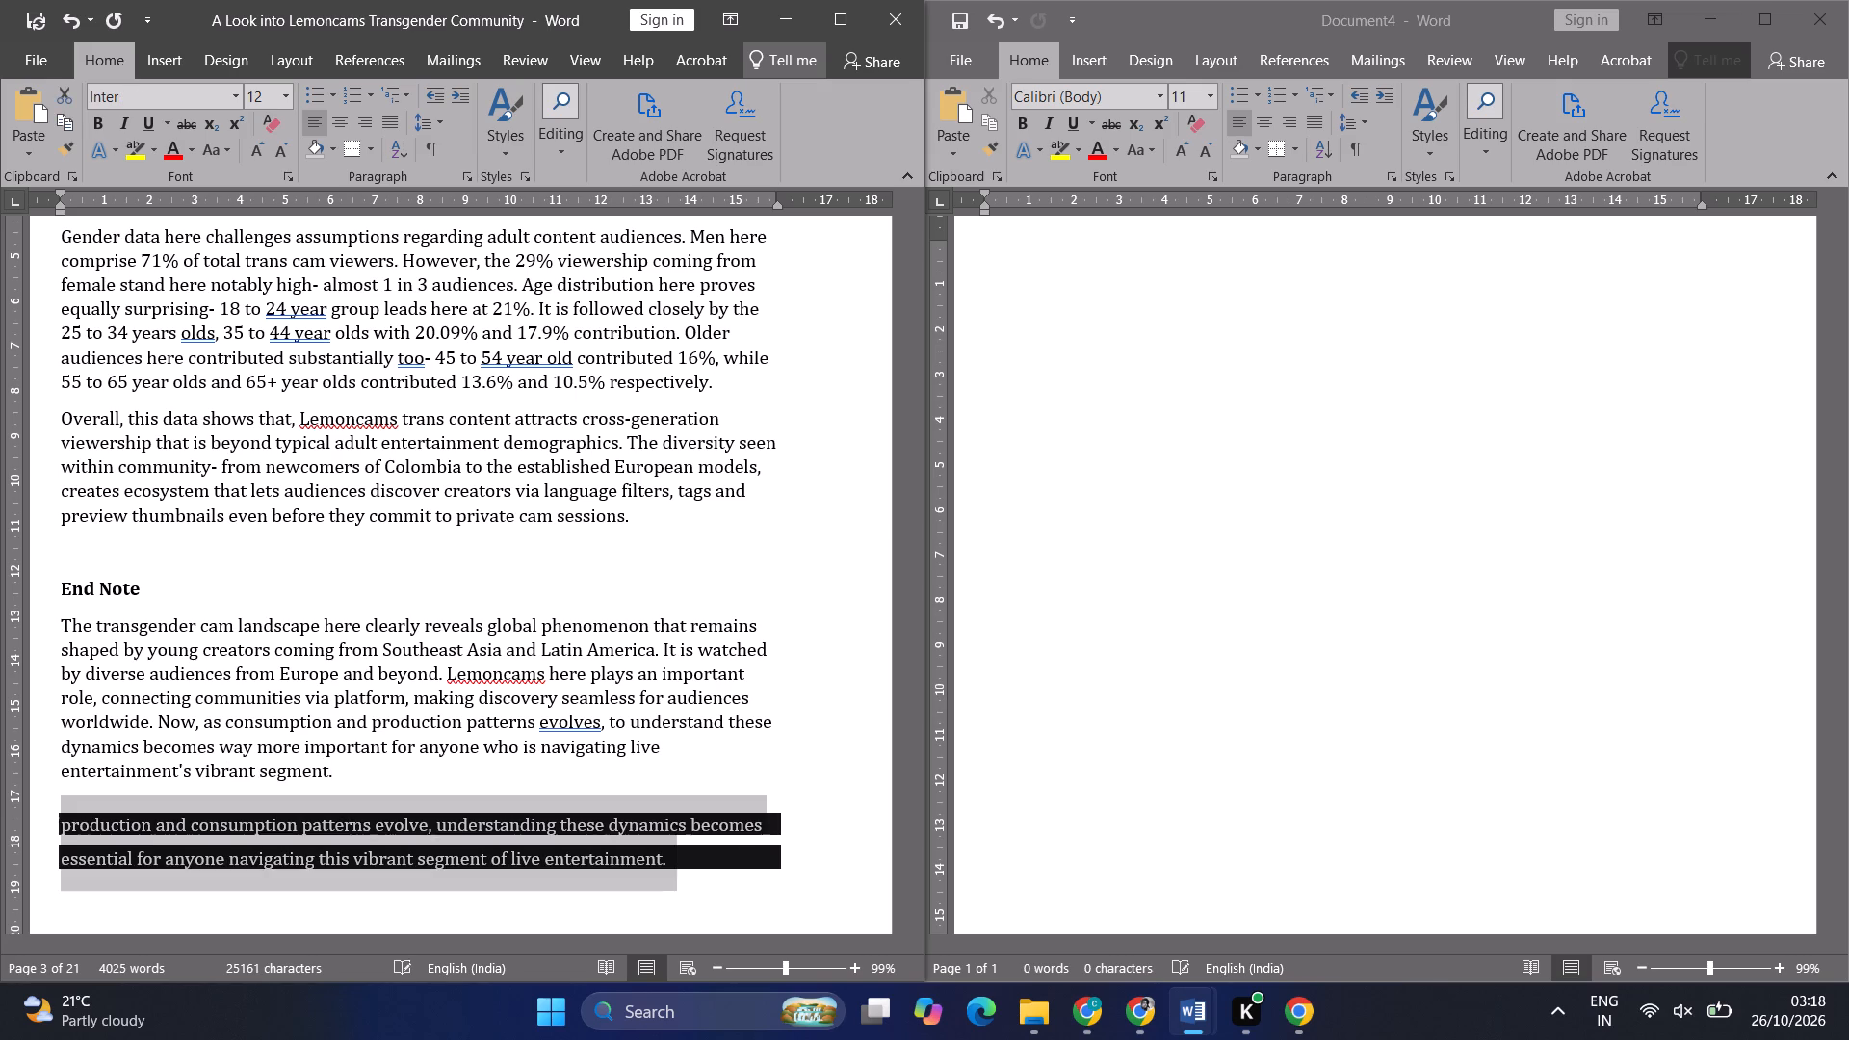
key("ctrl+shift+Down")
key("BackSpace")
key("ctrl+shift+Up")
key("Right")
key("Down")
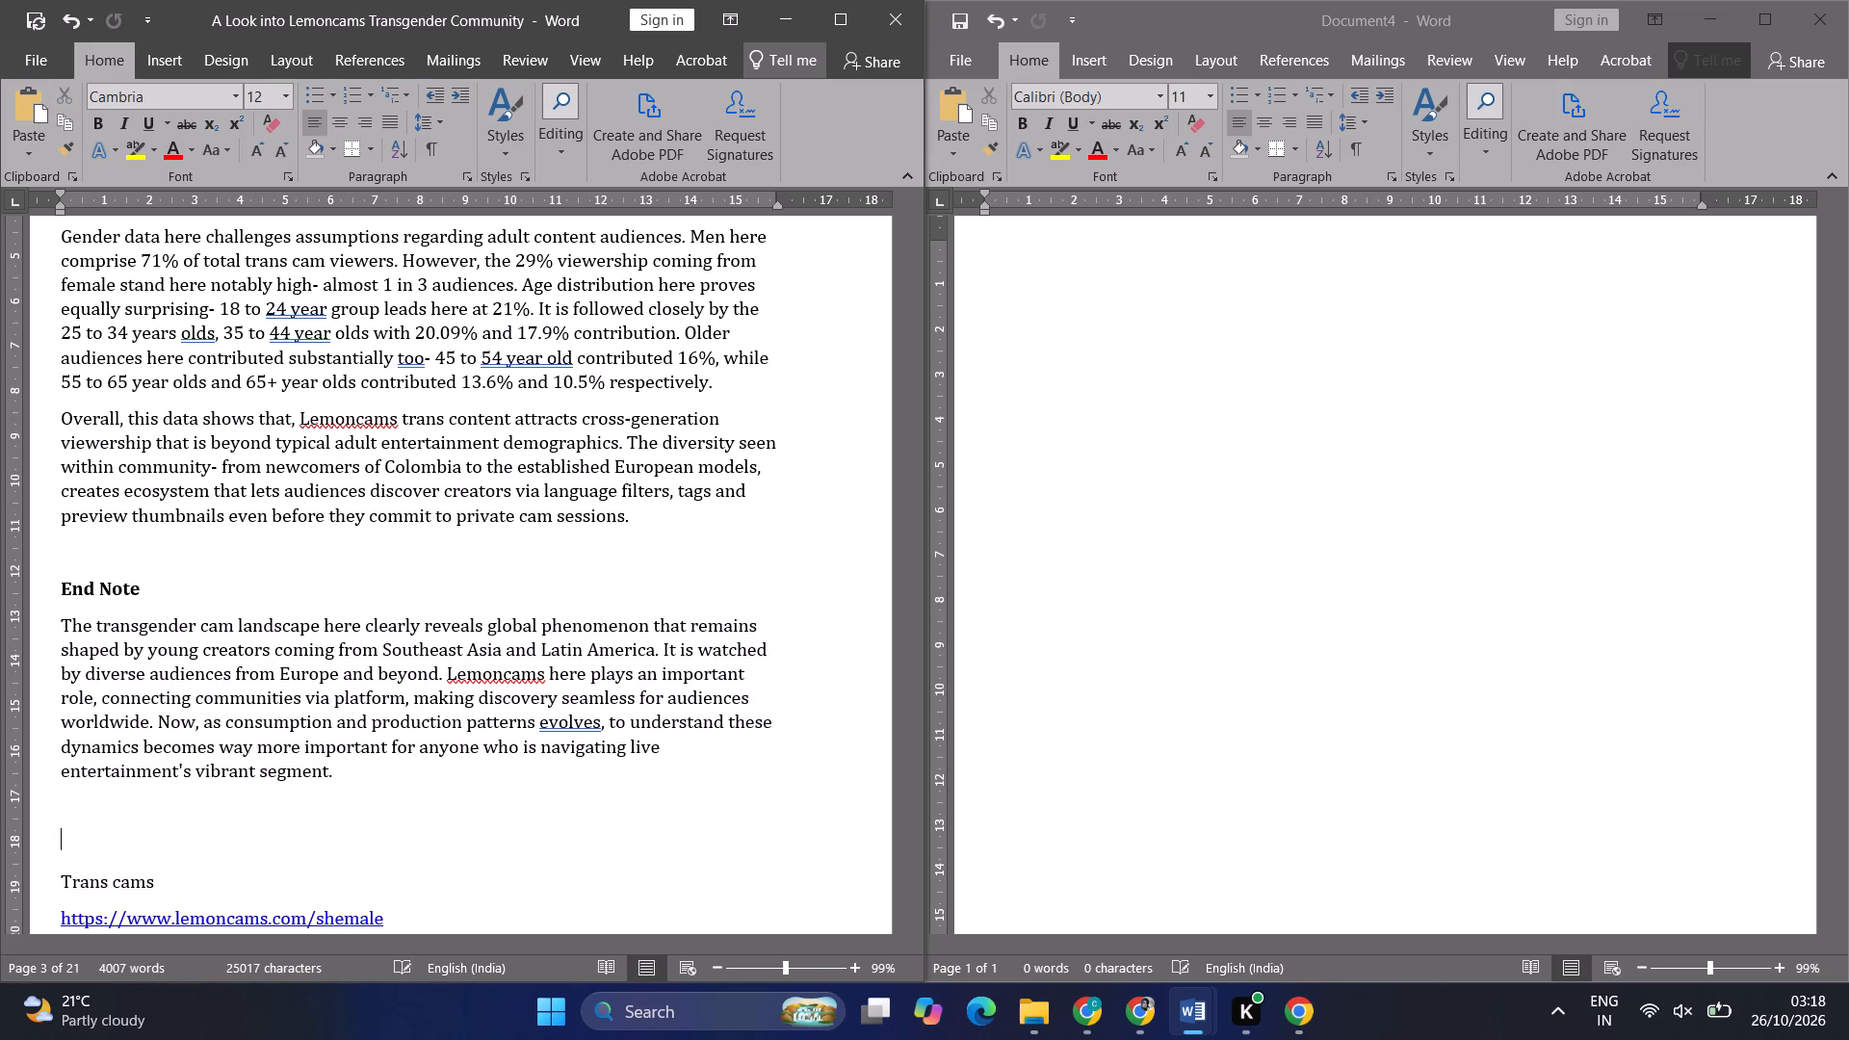
key("Down")
key("ctrl+shift+Down")
key("BackSpace")
key("ctrl+shift+Down")
key("ctrl+x")
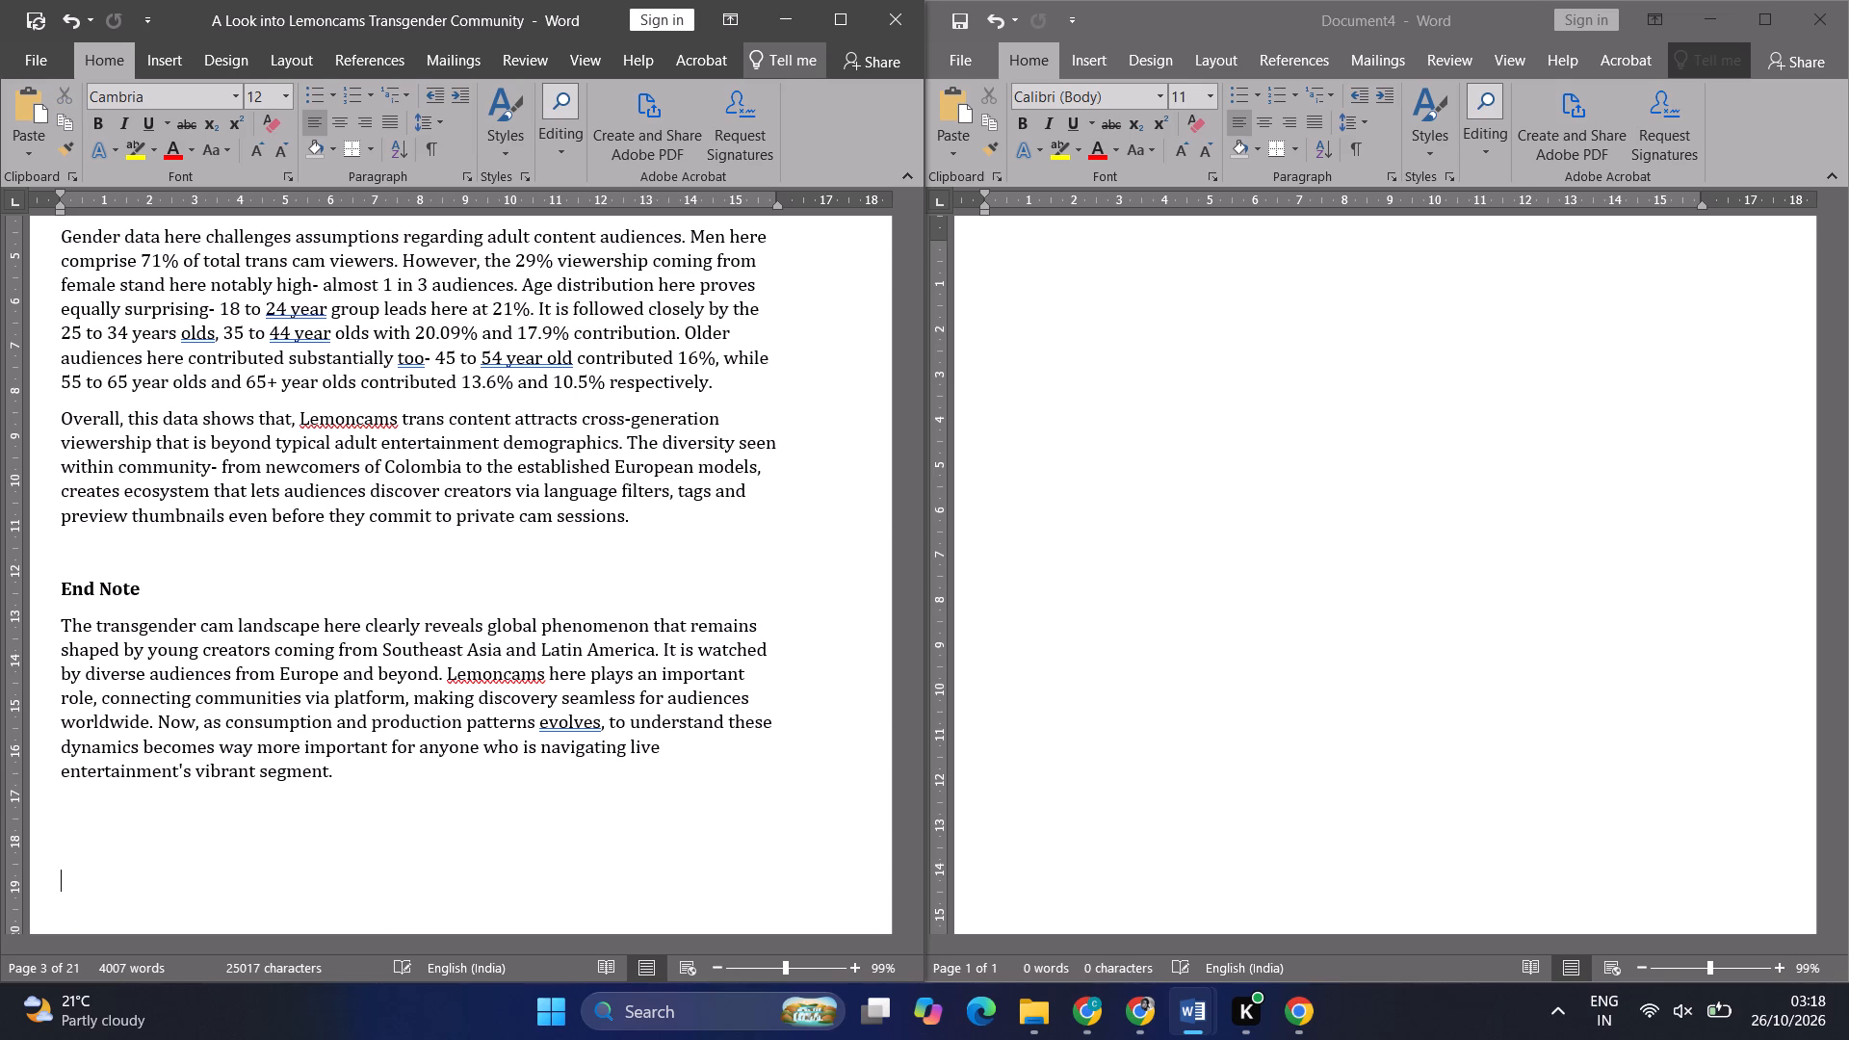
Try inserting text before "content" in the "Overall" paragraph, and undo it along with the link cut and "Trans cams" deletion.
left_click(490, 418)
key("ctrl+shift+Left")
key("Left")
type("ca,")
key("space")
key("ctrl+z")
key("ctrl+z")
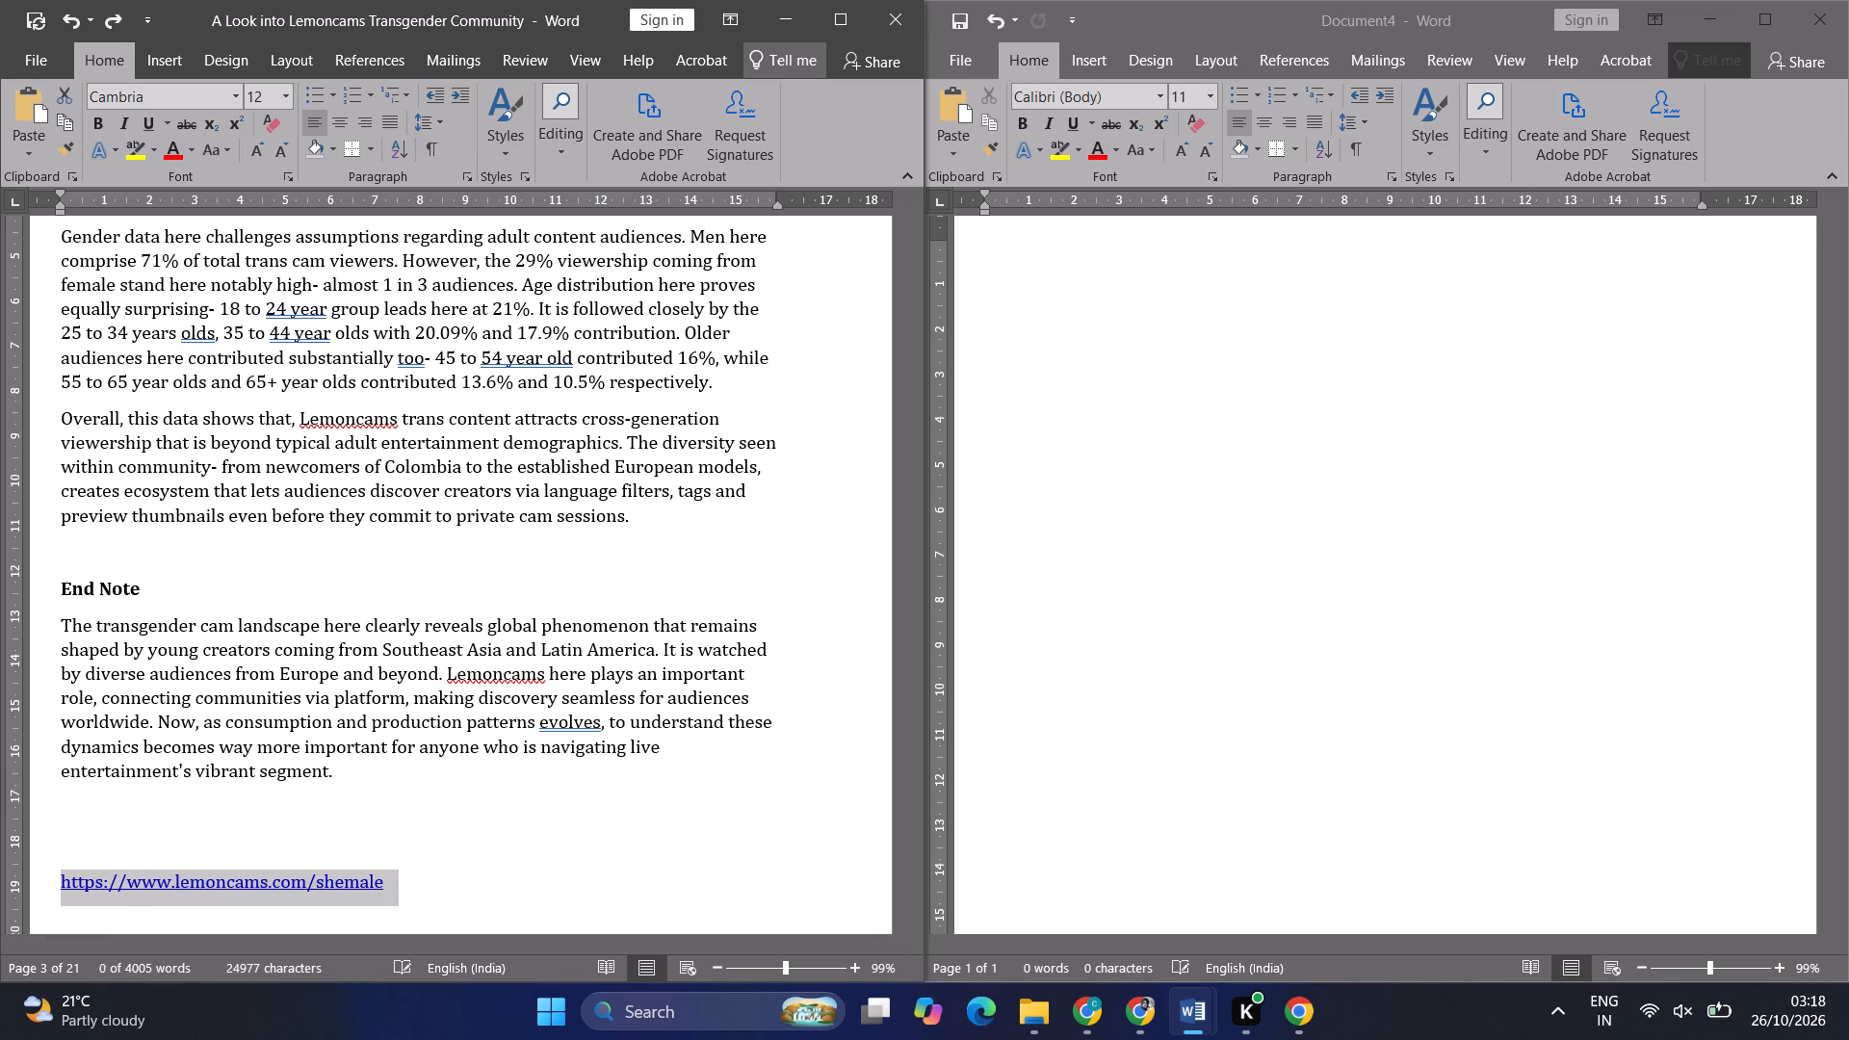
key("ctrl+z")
Replace "content" with "cams" after "Lemoncams trans" in the "Overall, this data shows" paragraph.
left_click(490, 418)
key("ctrl+shift+Left")
key("Left")
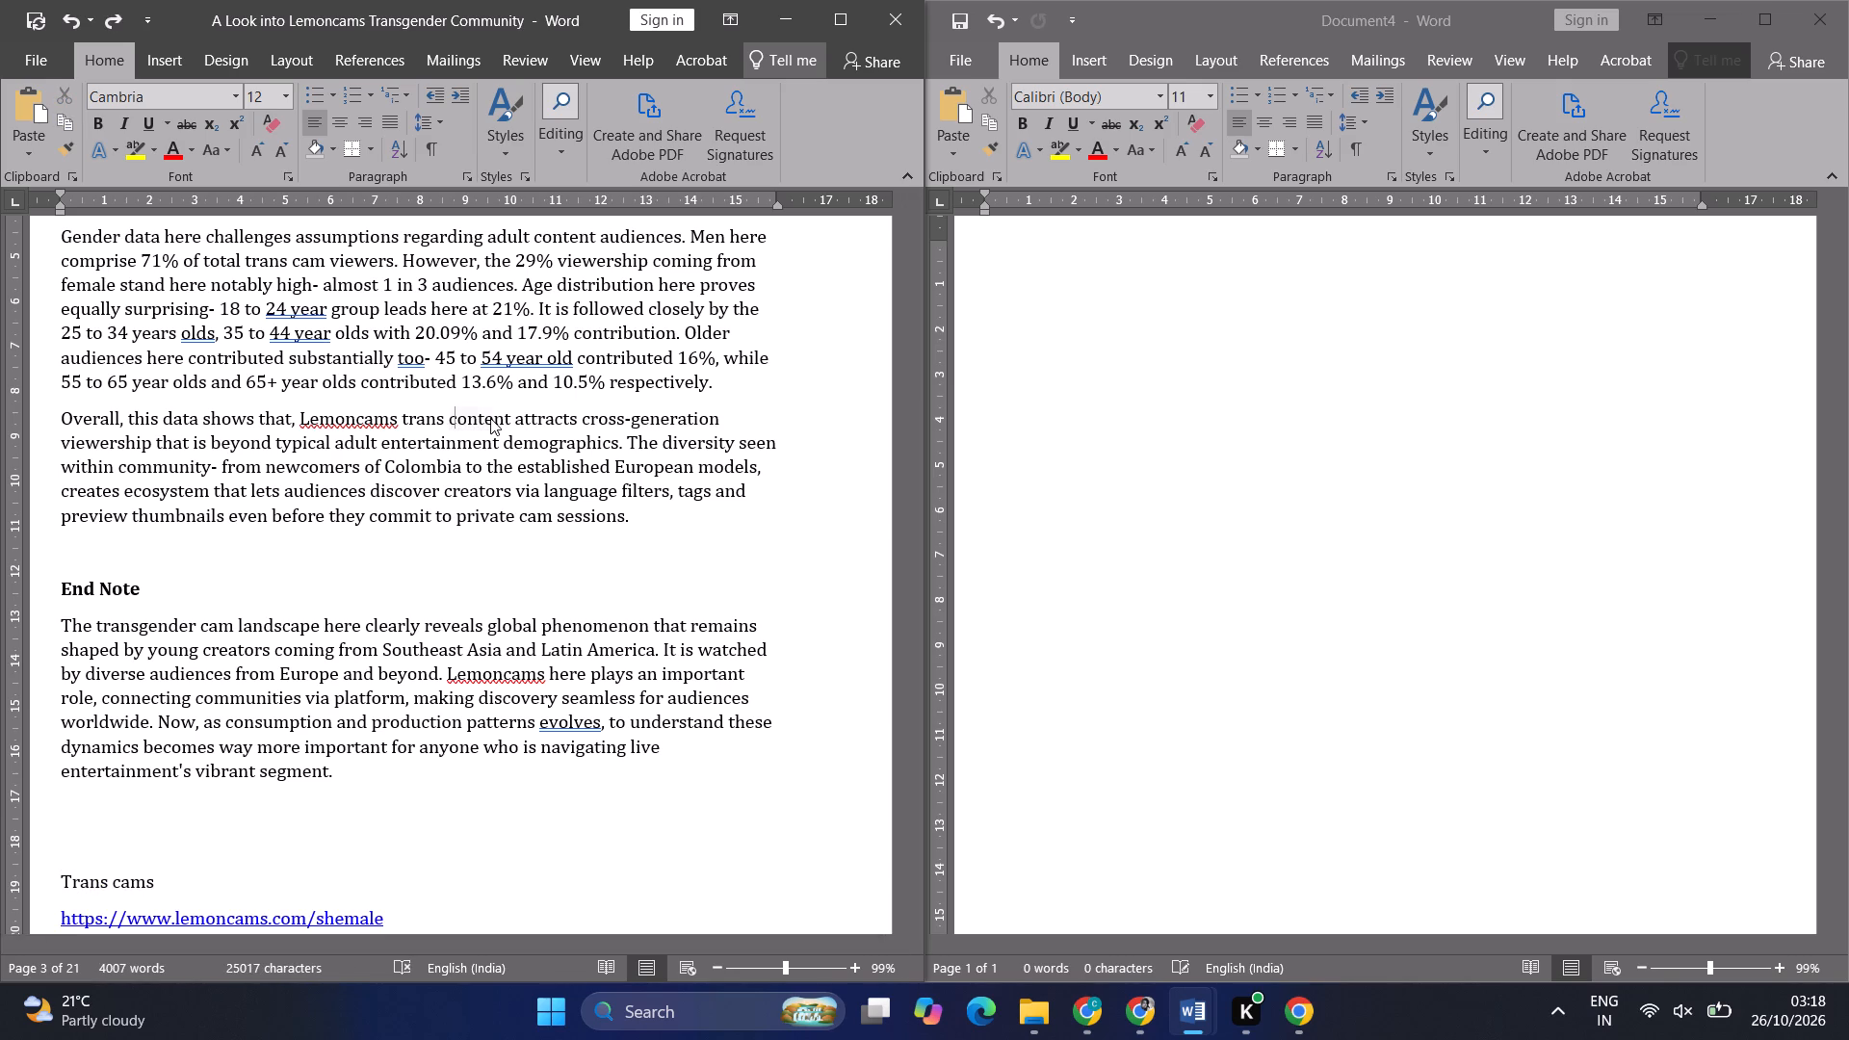
key("Left")
key("Right")
type("cams")
key("space")
key("ctrl+shift+Right")
key("BackSpace")
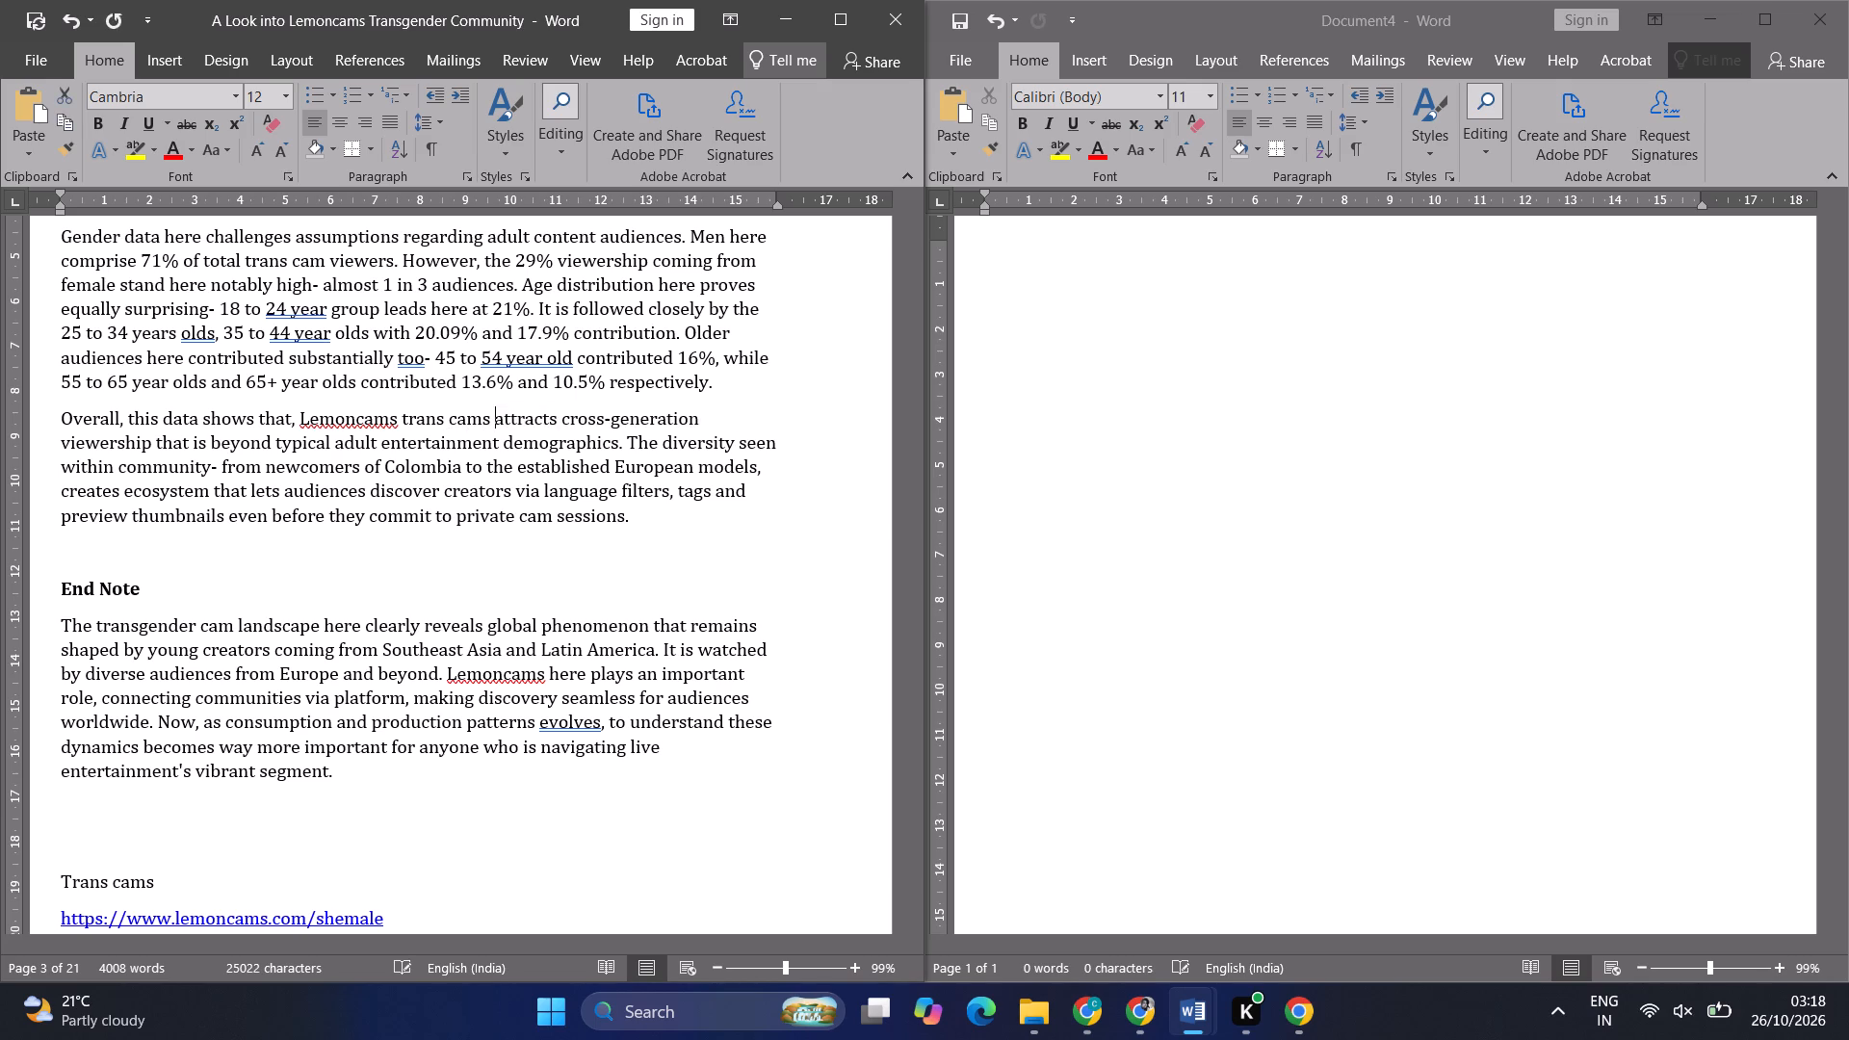
key("ctrl+shift+Down")
key("ctrl+shift+Down")
key("ctrl+shift+Down")
key("ctrl+shift+Down")
key("Left")
key("Right")
key("Left")
key("ctrl+v")
key("BackSpace")
key("space")
key("BackSpace")
key("ctrl+shift+Down")
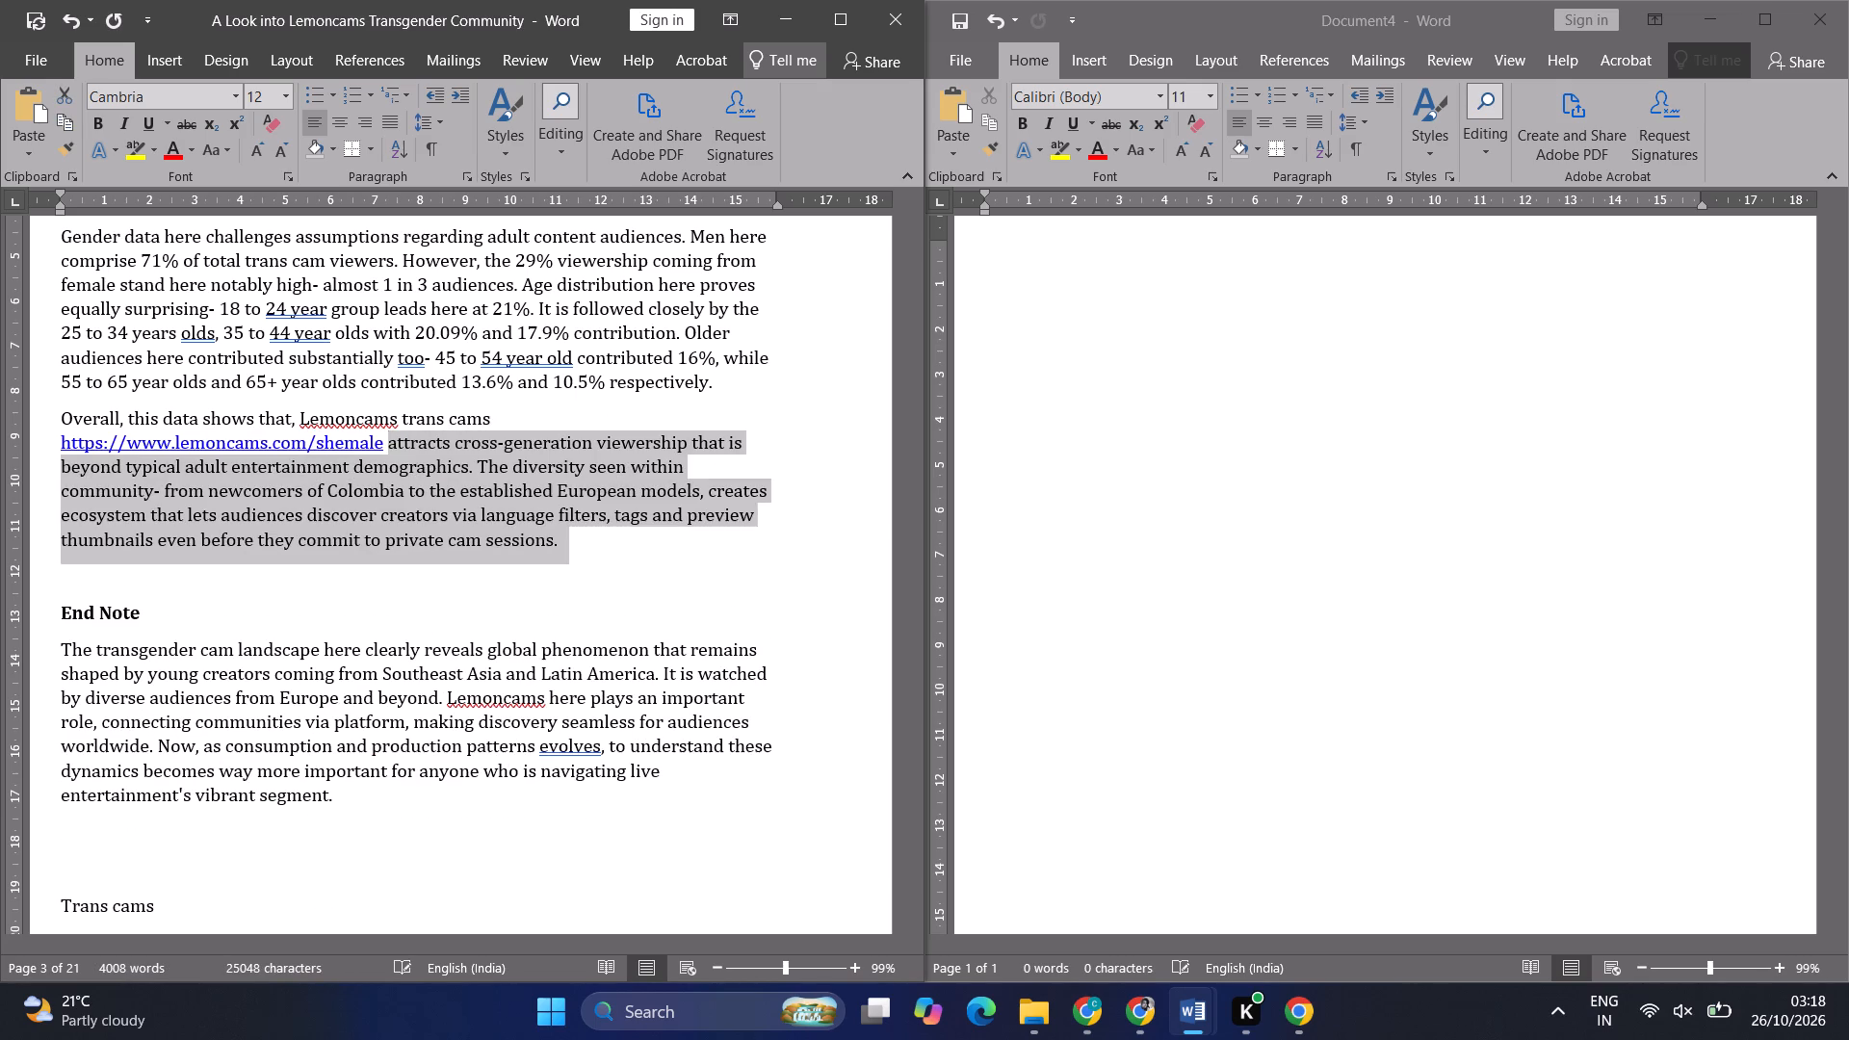
key("ctrl+shift+Down")
key("Right")
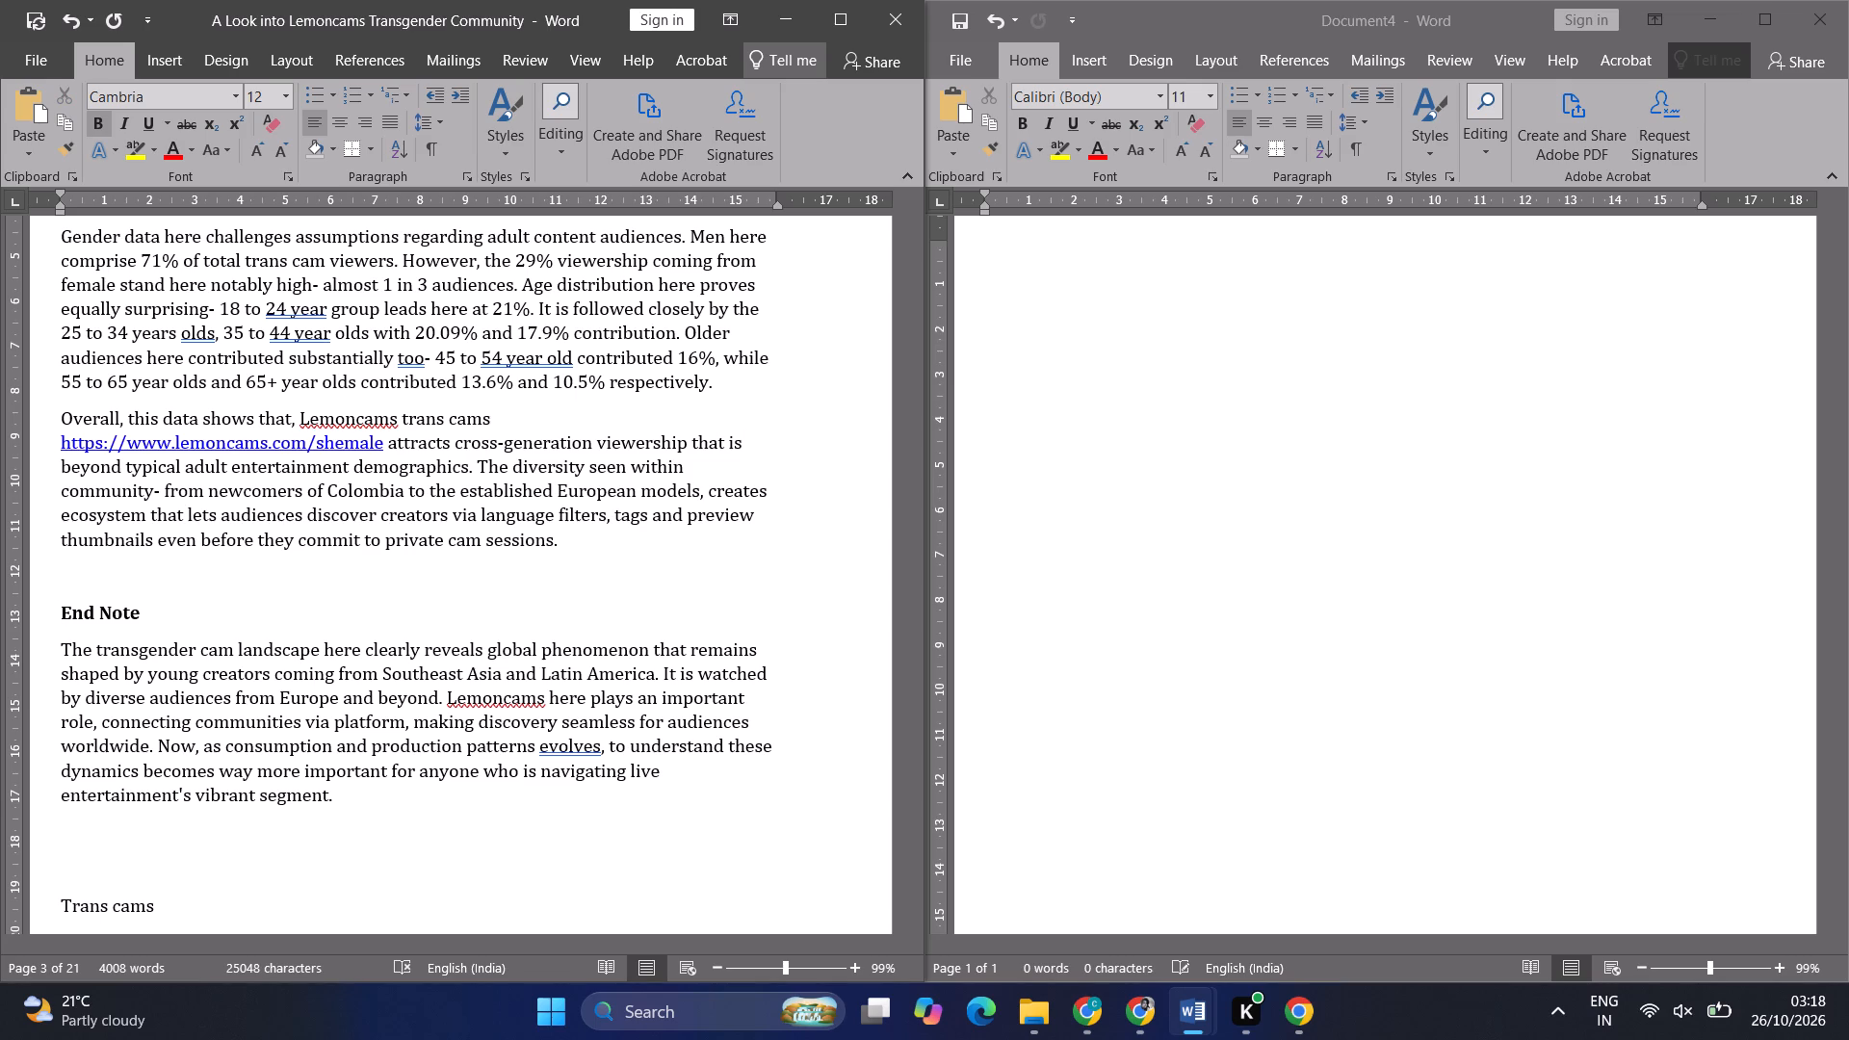
Delete the leftover "Trans cams" line and the duplicate link below the End Note paragraph.
scroll(432, 454, "down", 1)
left_click(287, 600)
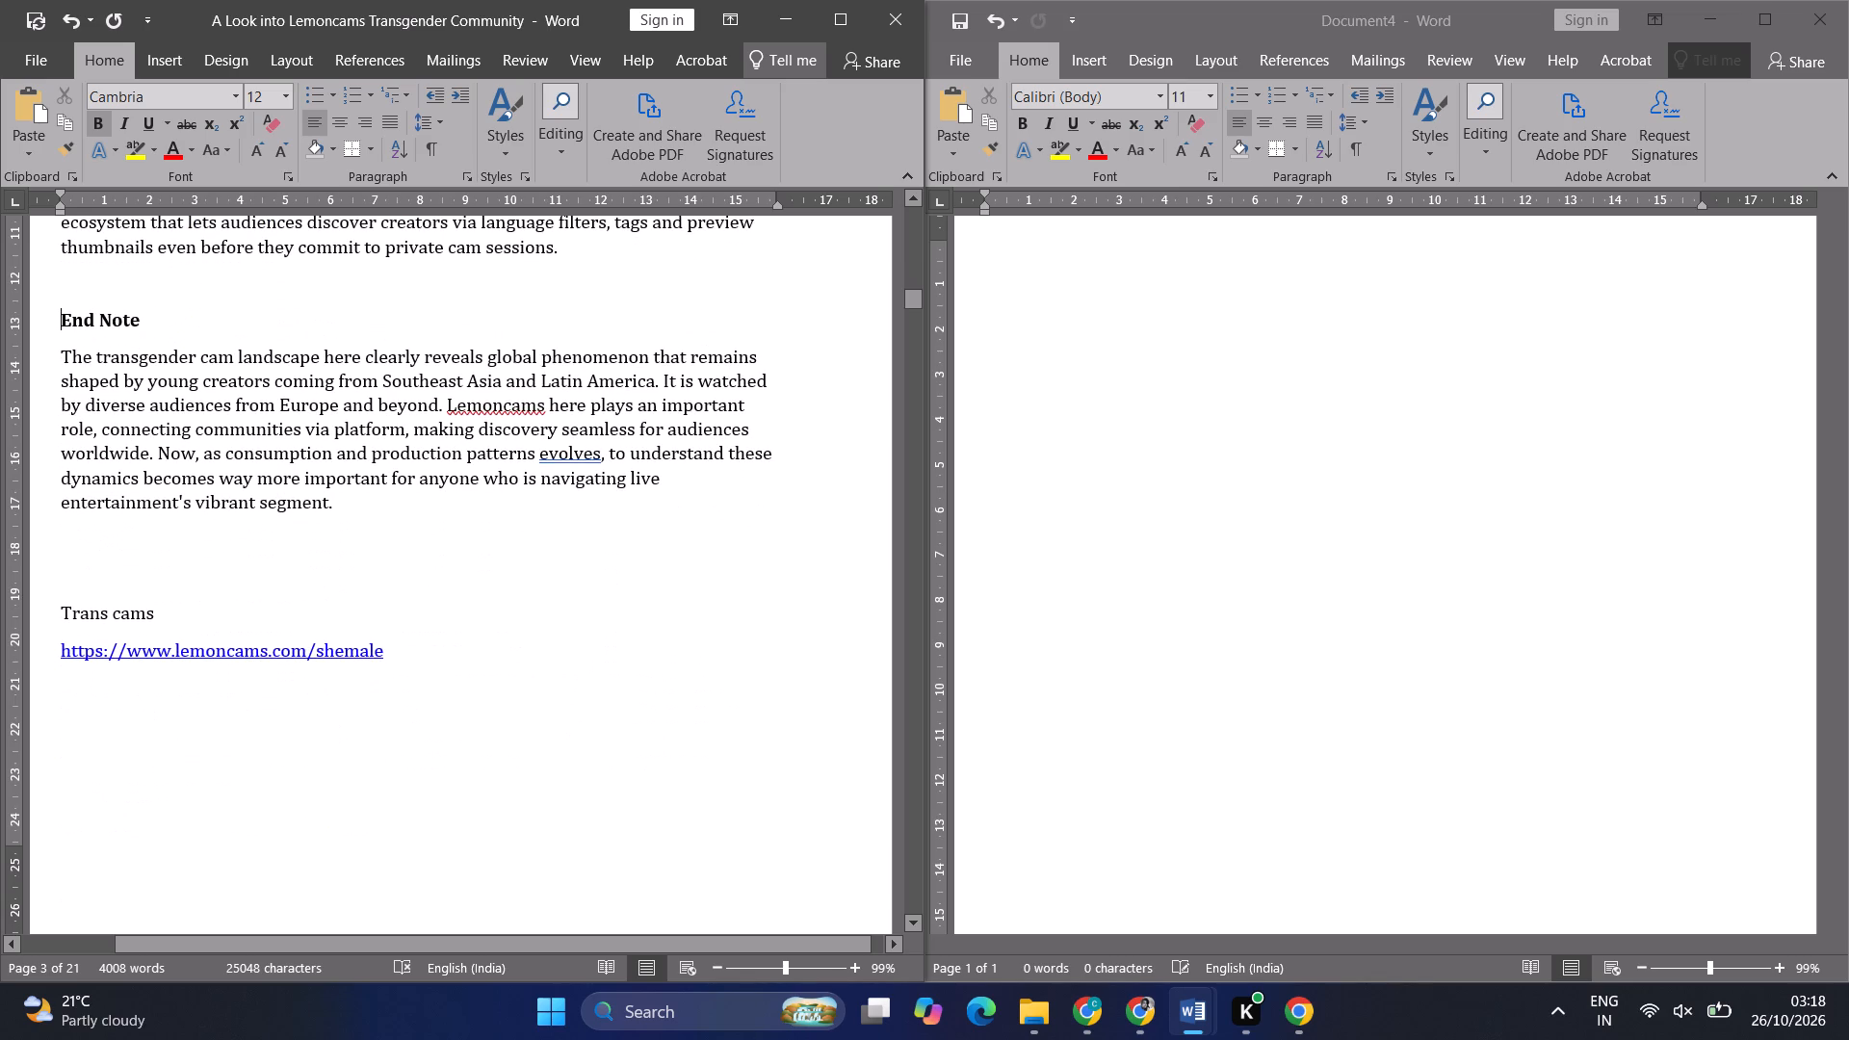
key("ctrl+shift+Up")
key("BackSpace")
key("ctrl+shift+Down")
key("BackSpace")
key("ctrl+shift+Down")
key("BackSpace")
key("ctrl+shift+Down")
key("BackSpace")
Copy the whole rewritten article, from its title down to the end of the End Note paragraph.
key("ctrl+shift+Up")
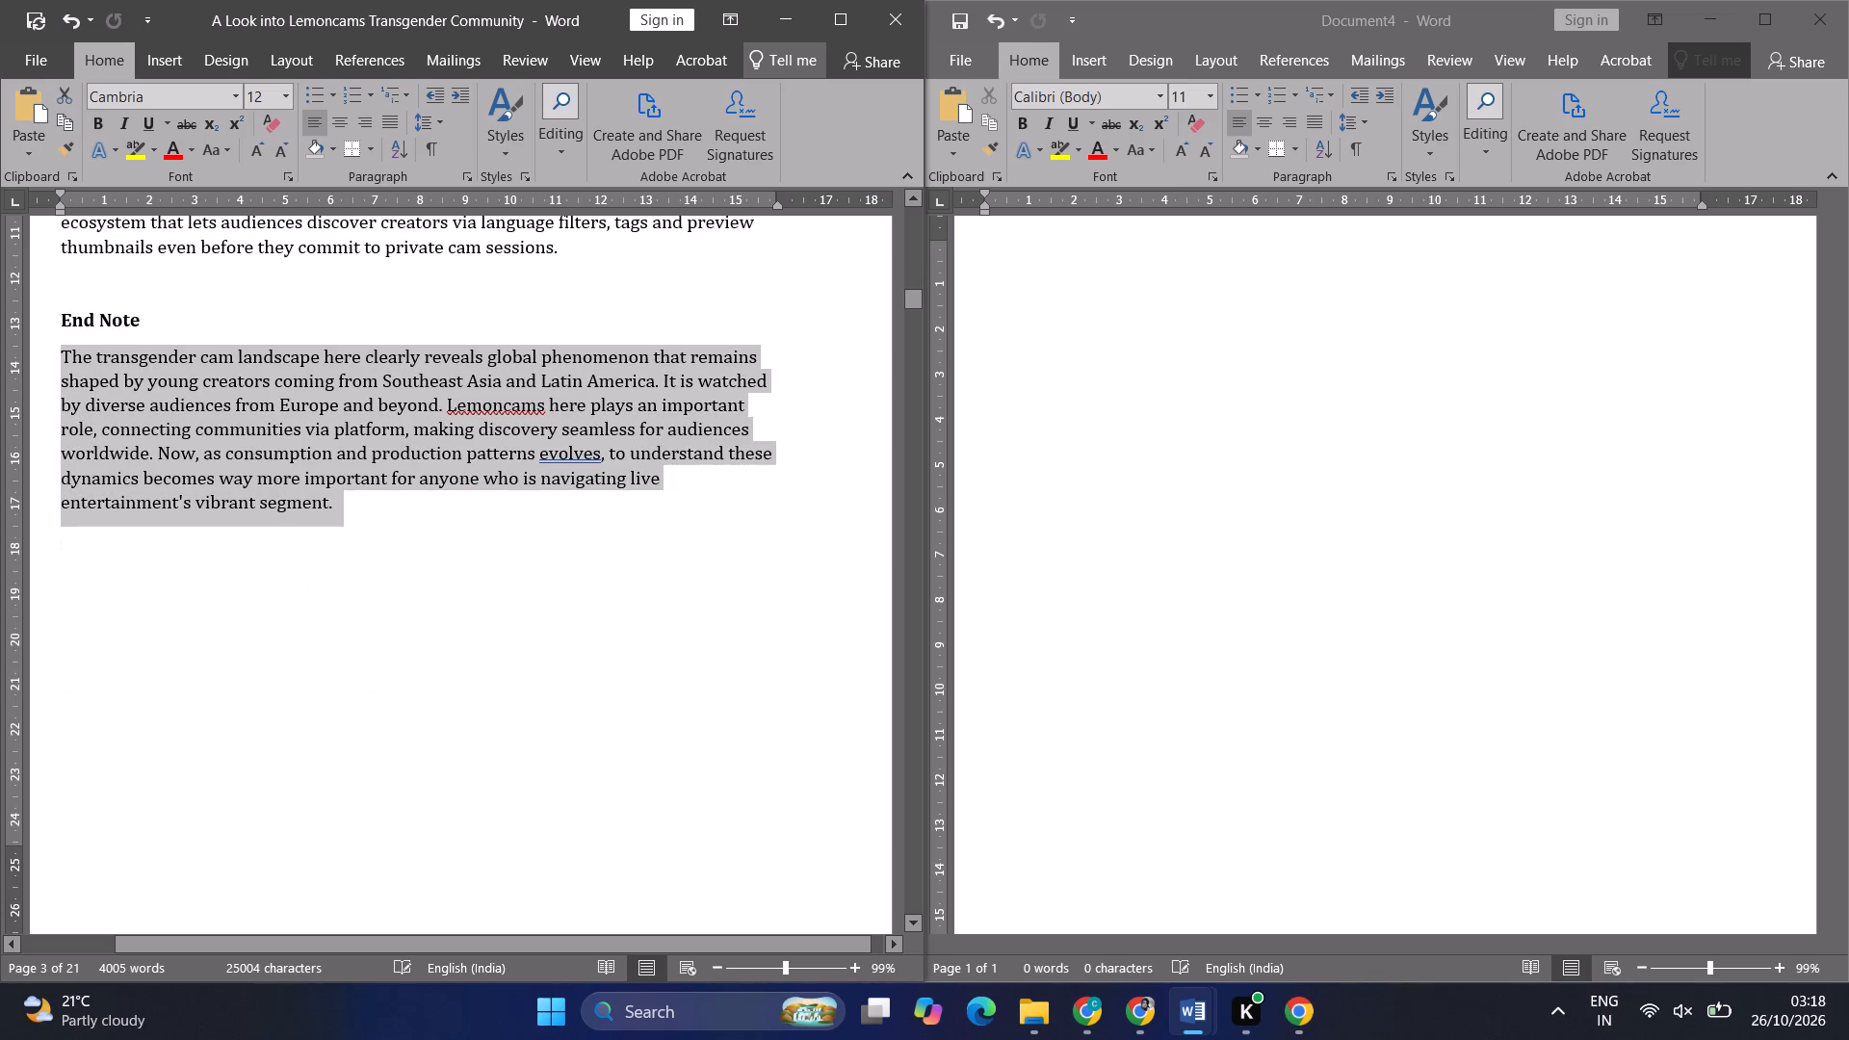
key("ctrl+shift+Up")
key("ctrl+shift+Up")
key("ctrl+shift+Up")
key("ctrl+shift+Up")
key("ctrl+shift+Up")
key("ctrl+shift+Up")
key("ctrl+shift+Up")
key("ctrl+shift+Up")
key("ctrl+shift+Up")
key("ctrl+shift+Up")
key("ctrl+shift+Up")
key("ctrl+shift+Up")
key("ctrl+shift+Up")
key("ctrl+shift+Up")
key("ctrl+shift+Up")
key("ctrl+shift+Up")
key("ctrl+shift+Up")
key("ctrl+shift+Up")
key("ctrl+shift+Up")
key("ctrl+shift+Up")
key("ctrl+shift+Up")
key("ctrl+shift+Up")
key("ctrl+shift+Up")
key("ctrl+shift+Up")
key("ctrl+shift+Up")
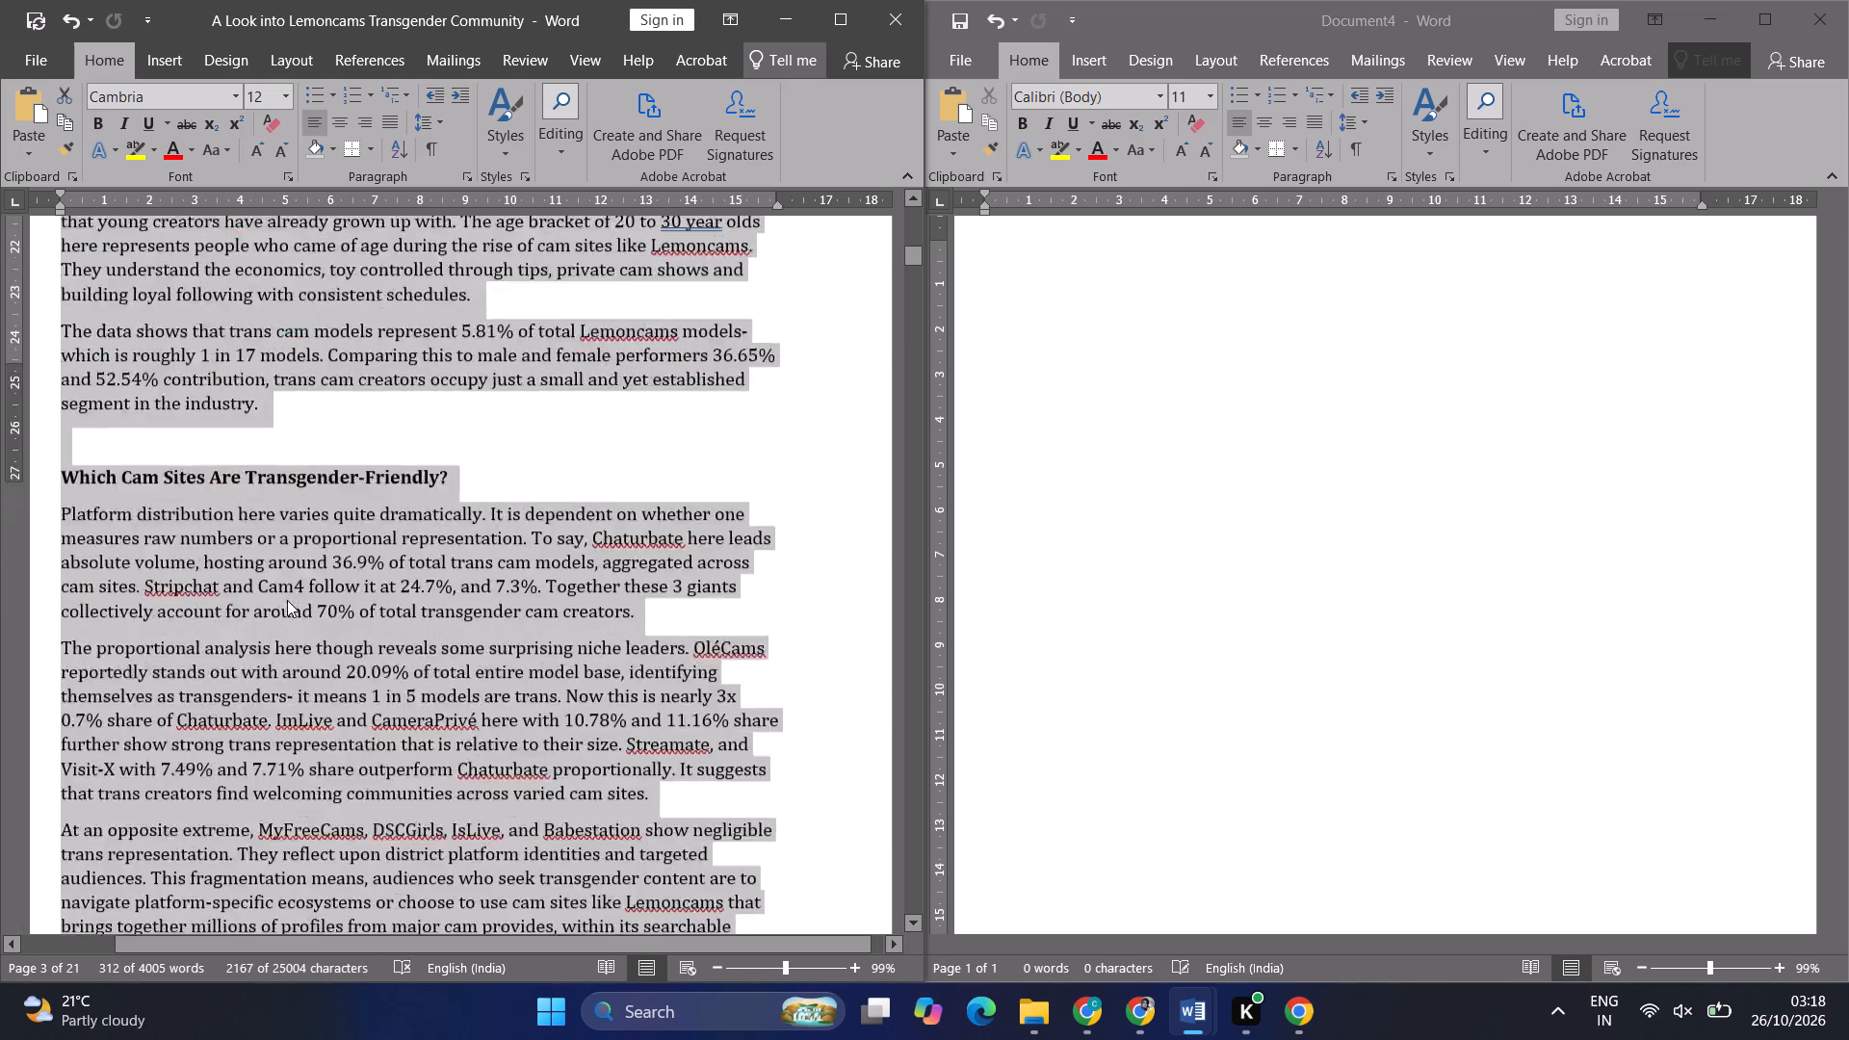
key("ctrl+c")
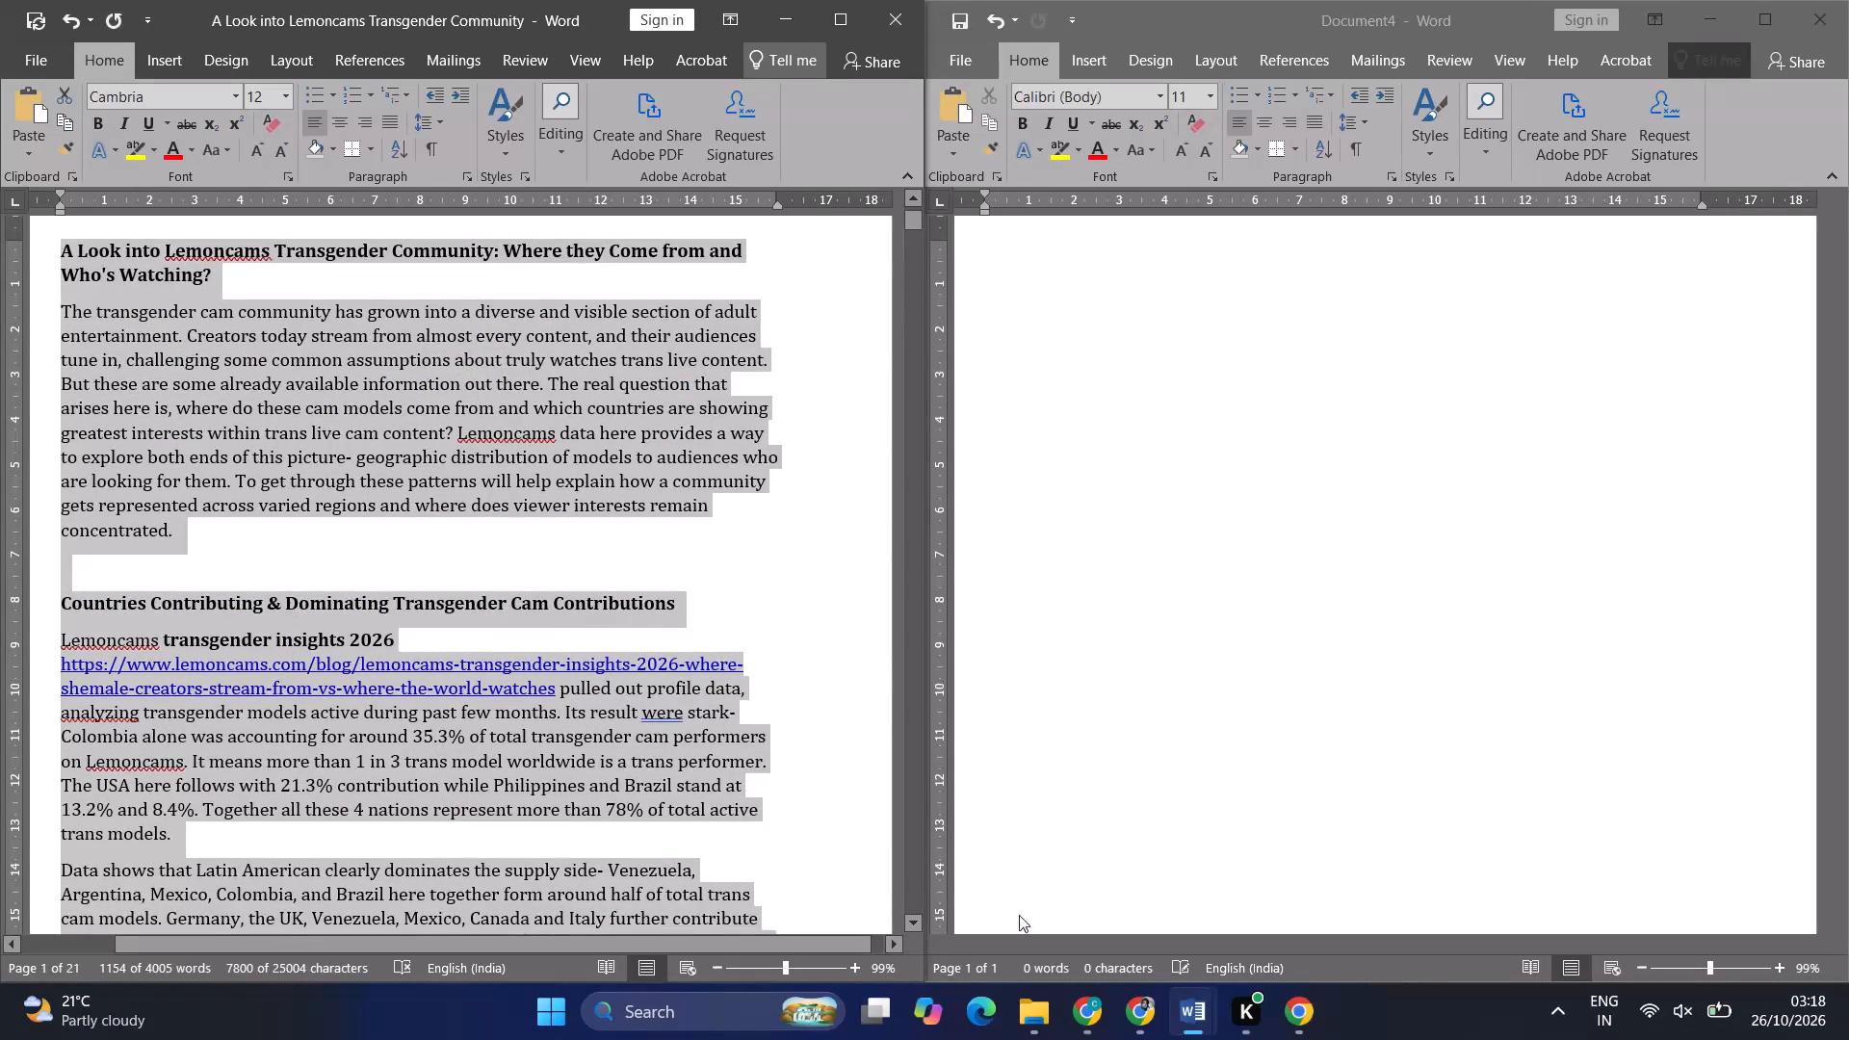